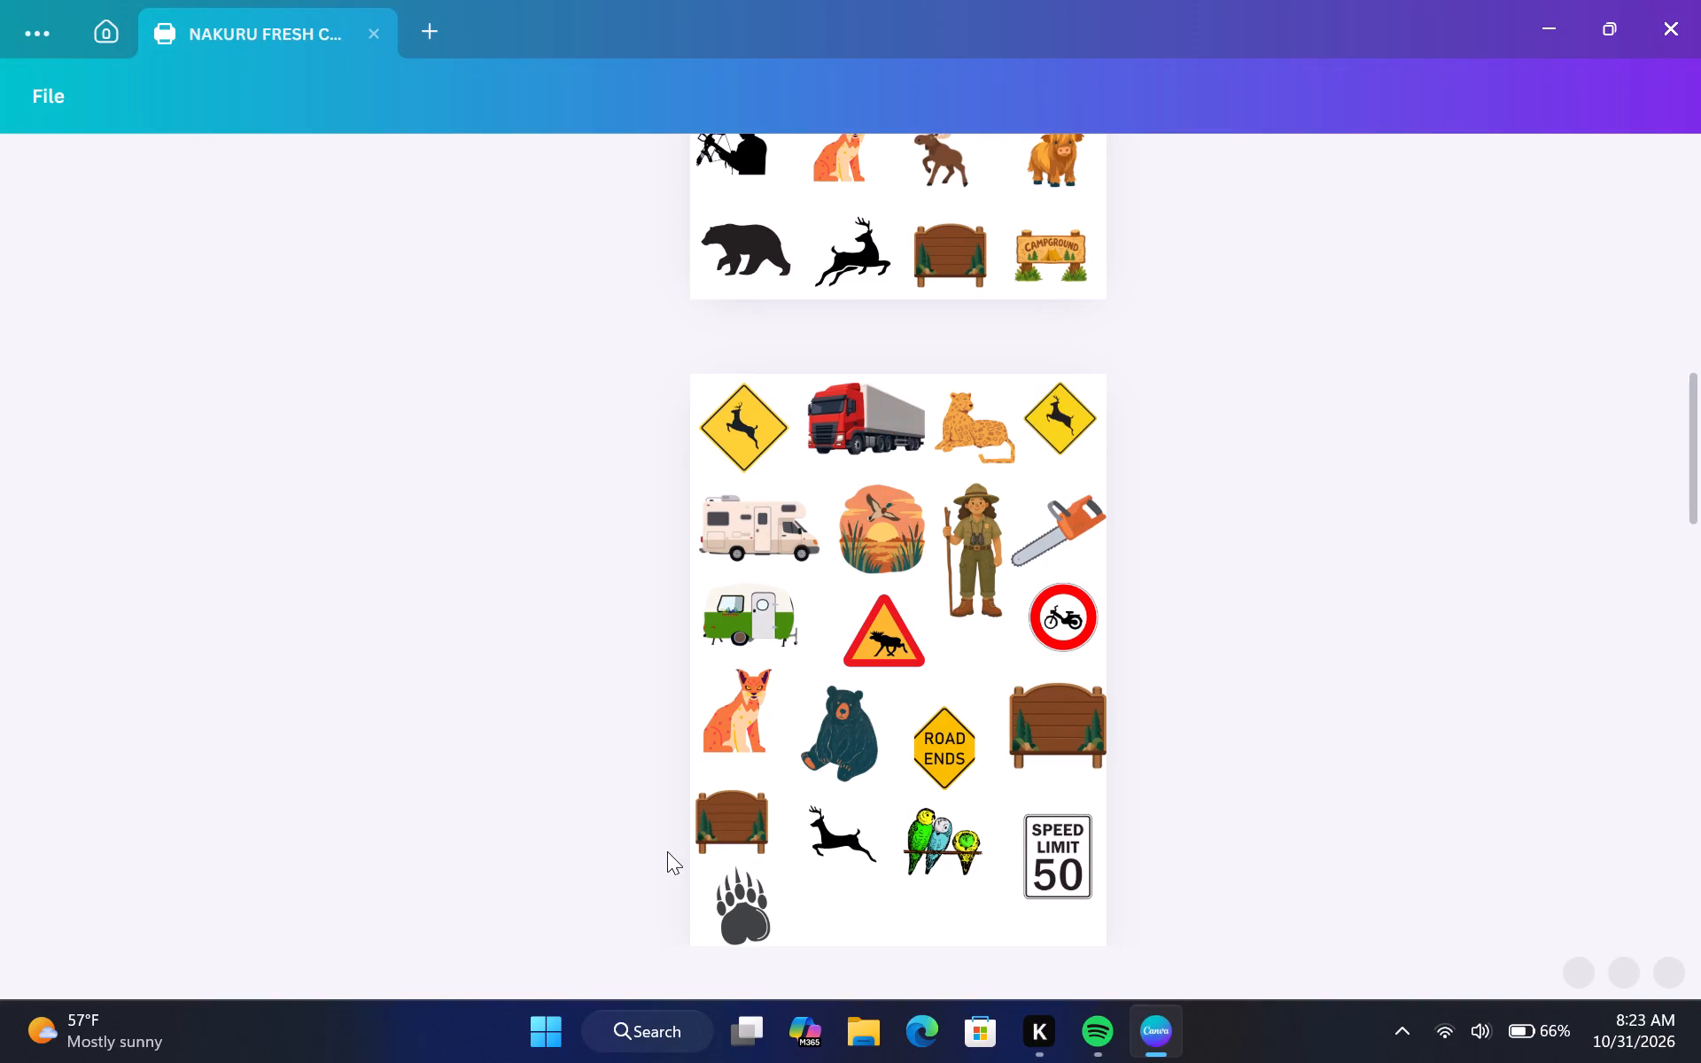
Delete the beige motorhome and the whole top row of page 3: both deer signs, the red truck and the leopard.
{"action": "left_click", "coordinate": [734, 894]}
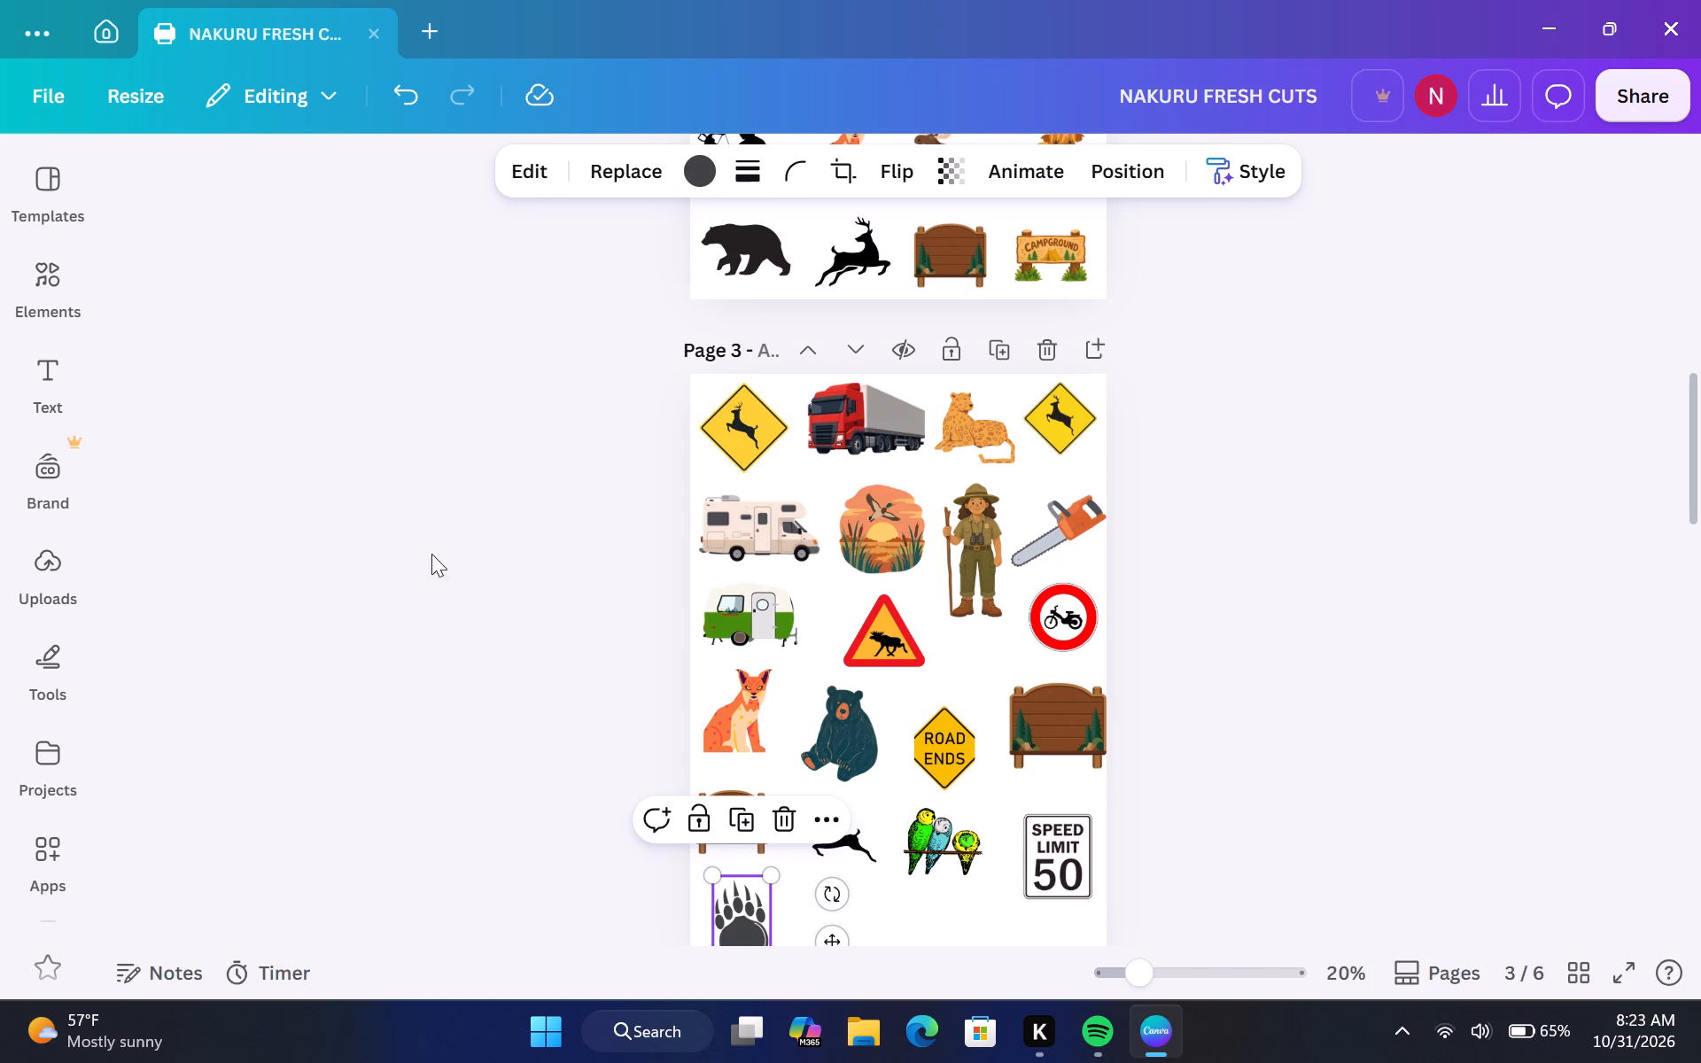
{"action": "left_click", "coordinate": [742, 531]}
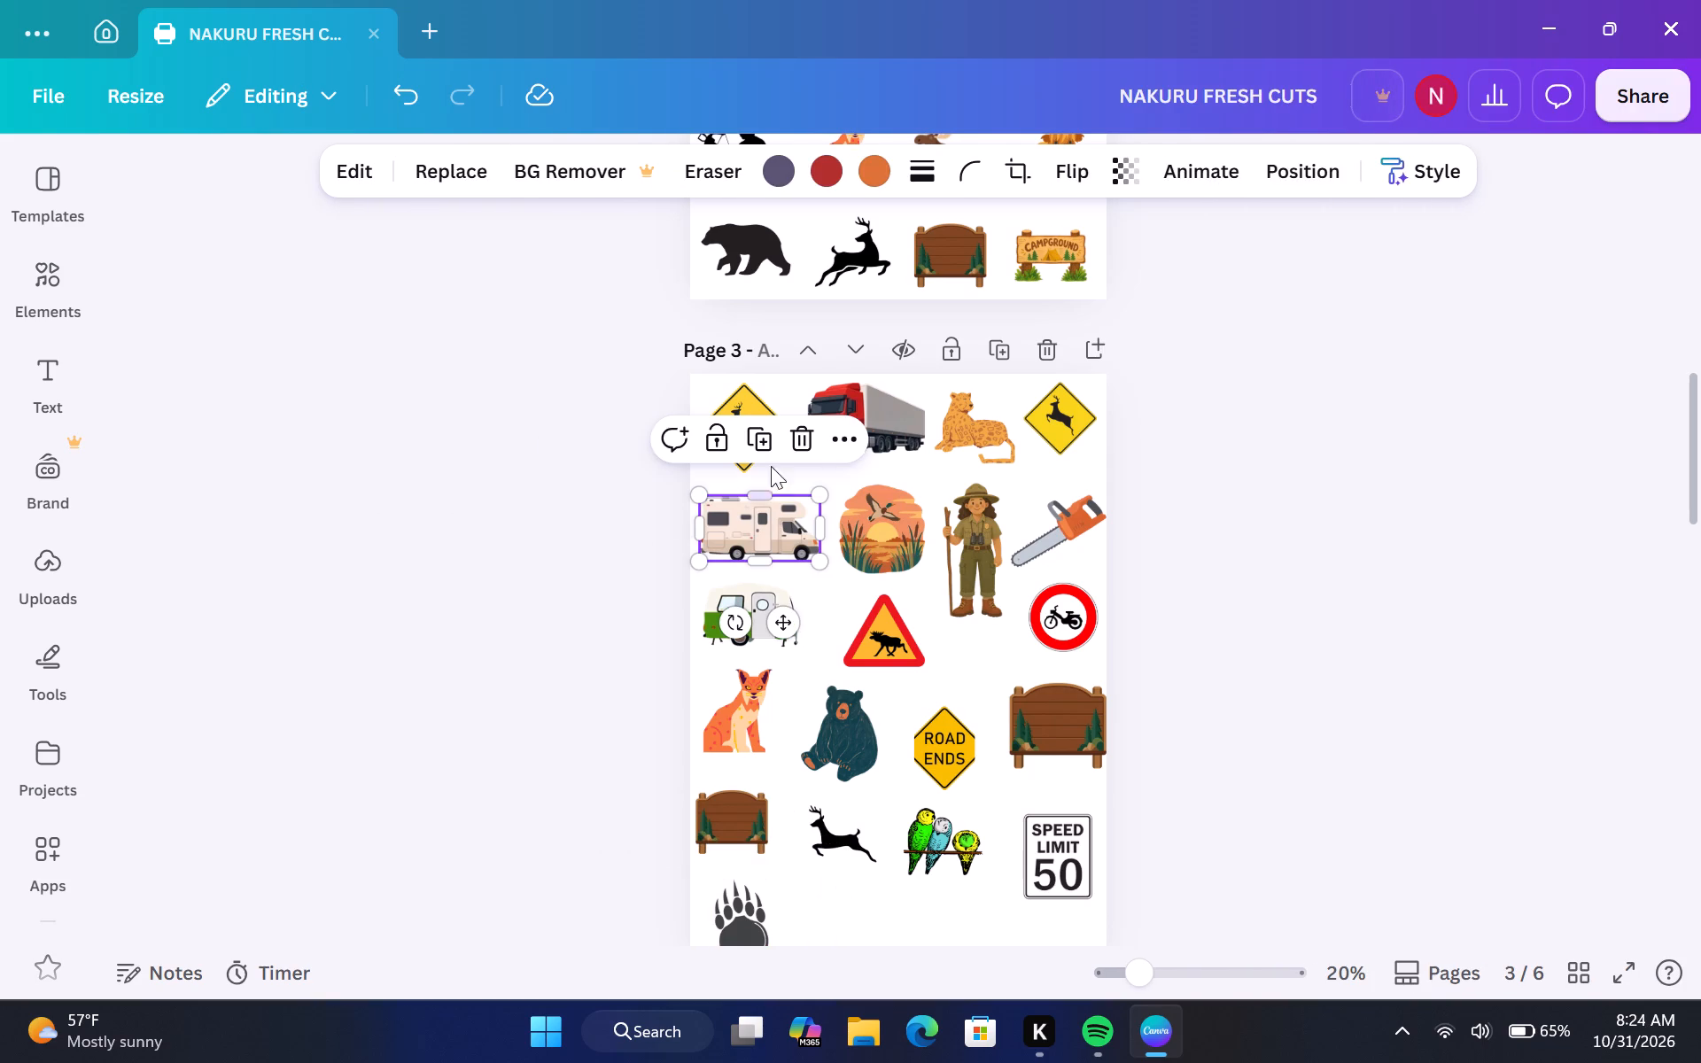
{"action": "left_click", "coordinate": [810, 436]}
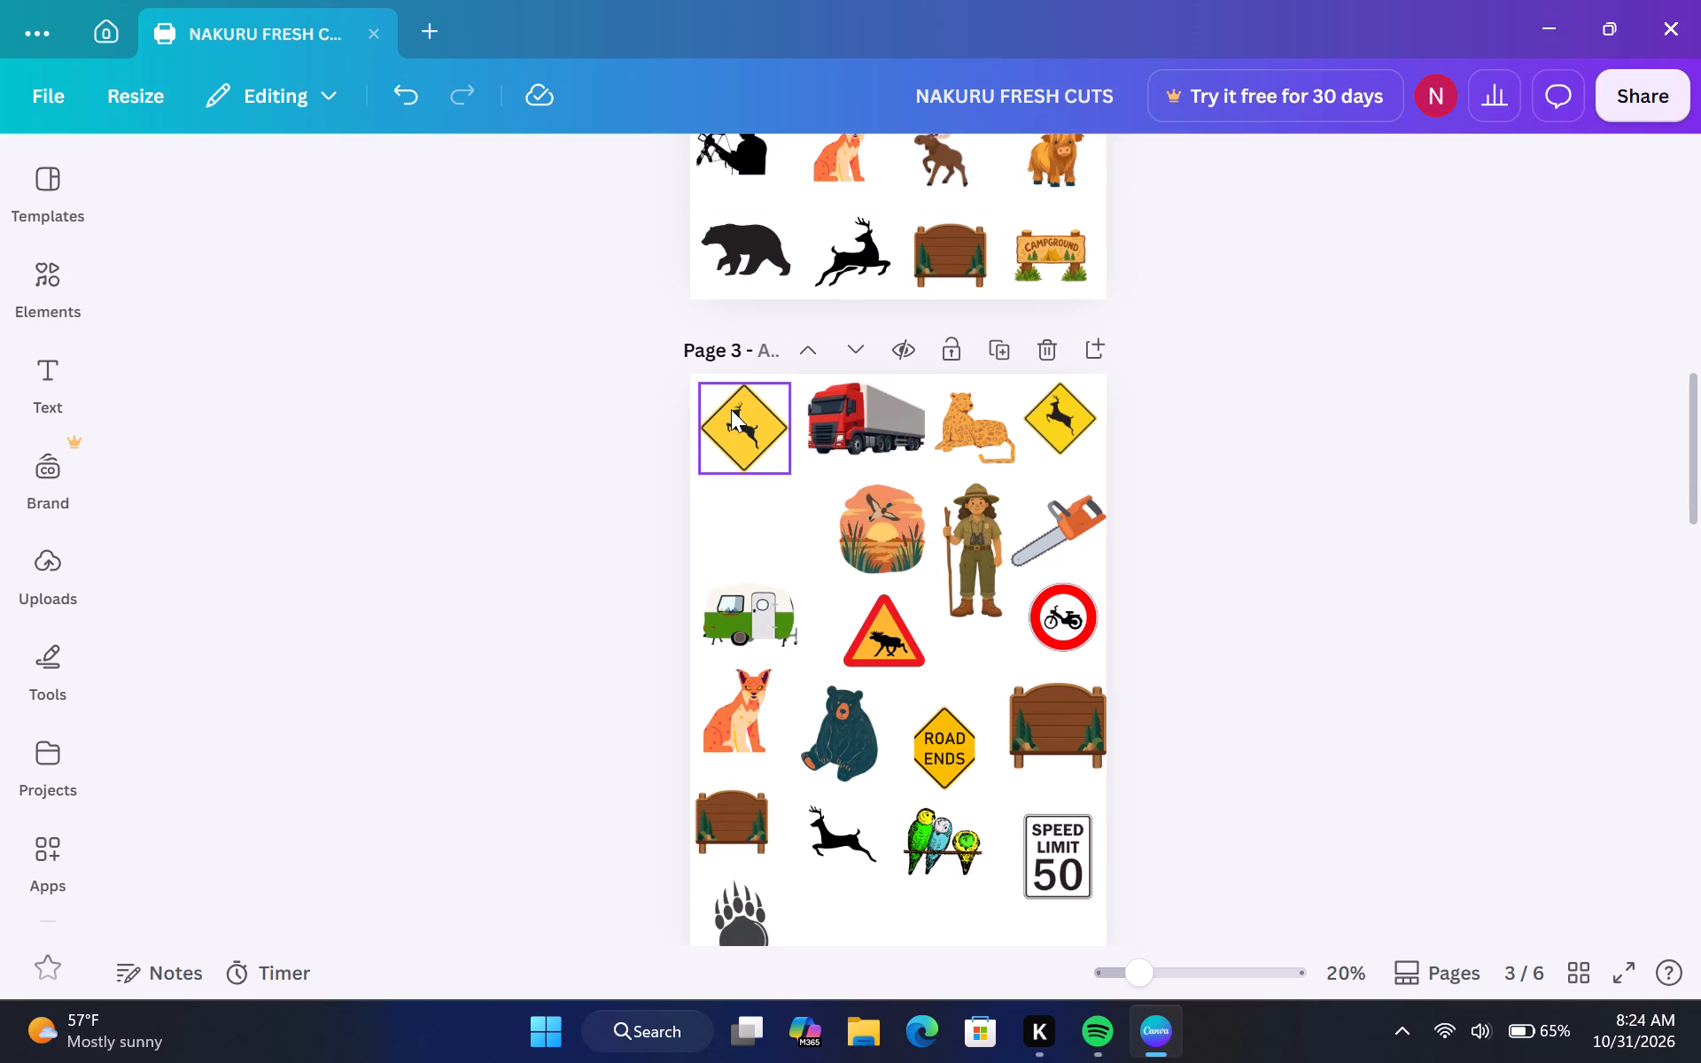
{"action": "left_click", "coordinate": [731, 409]}
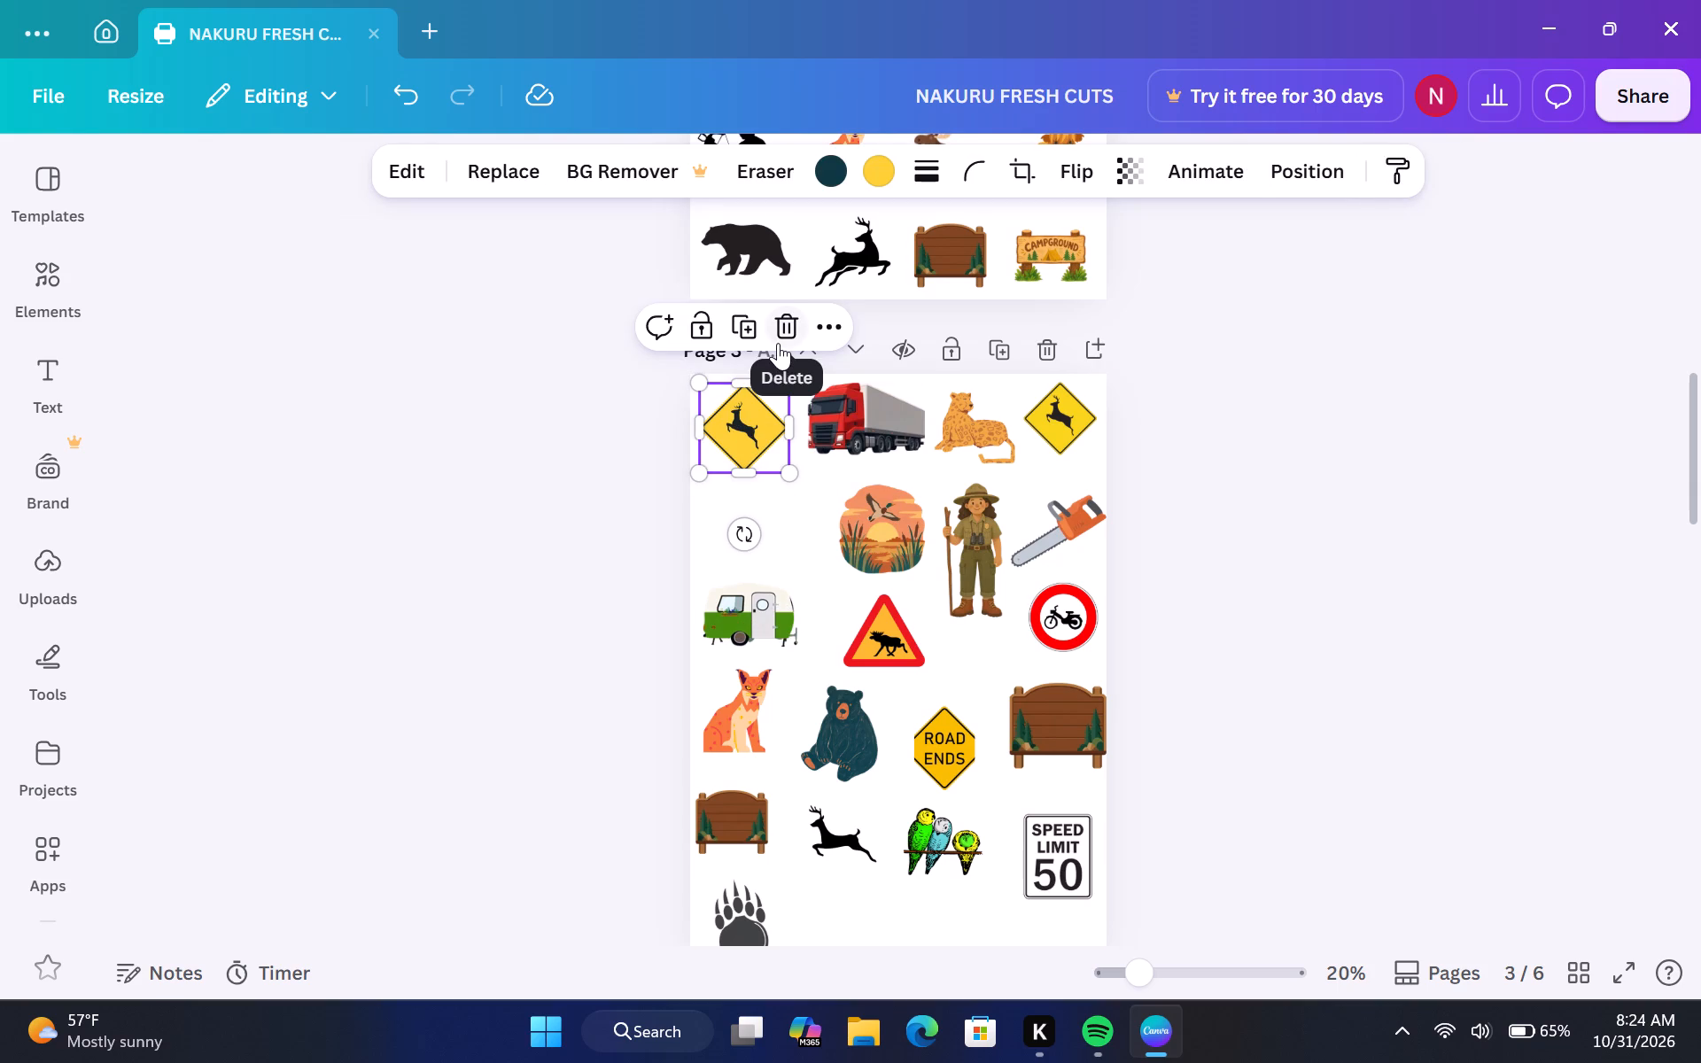
{"action": "left_click", "coordinate": [778, 343]}
{"action": "left_click", "coordinate": [843, 428]}
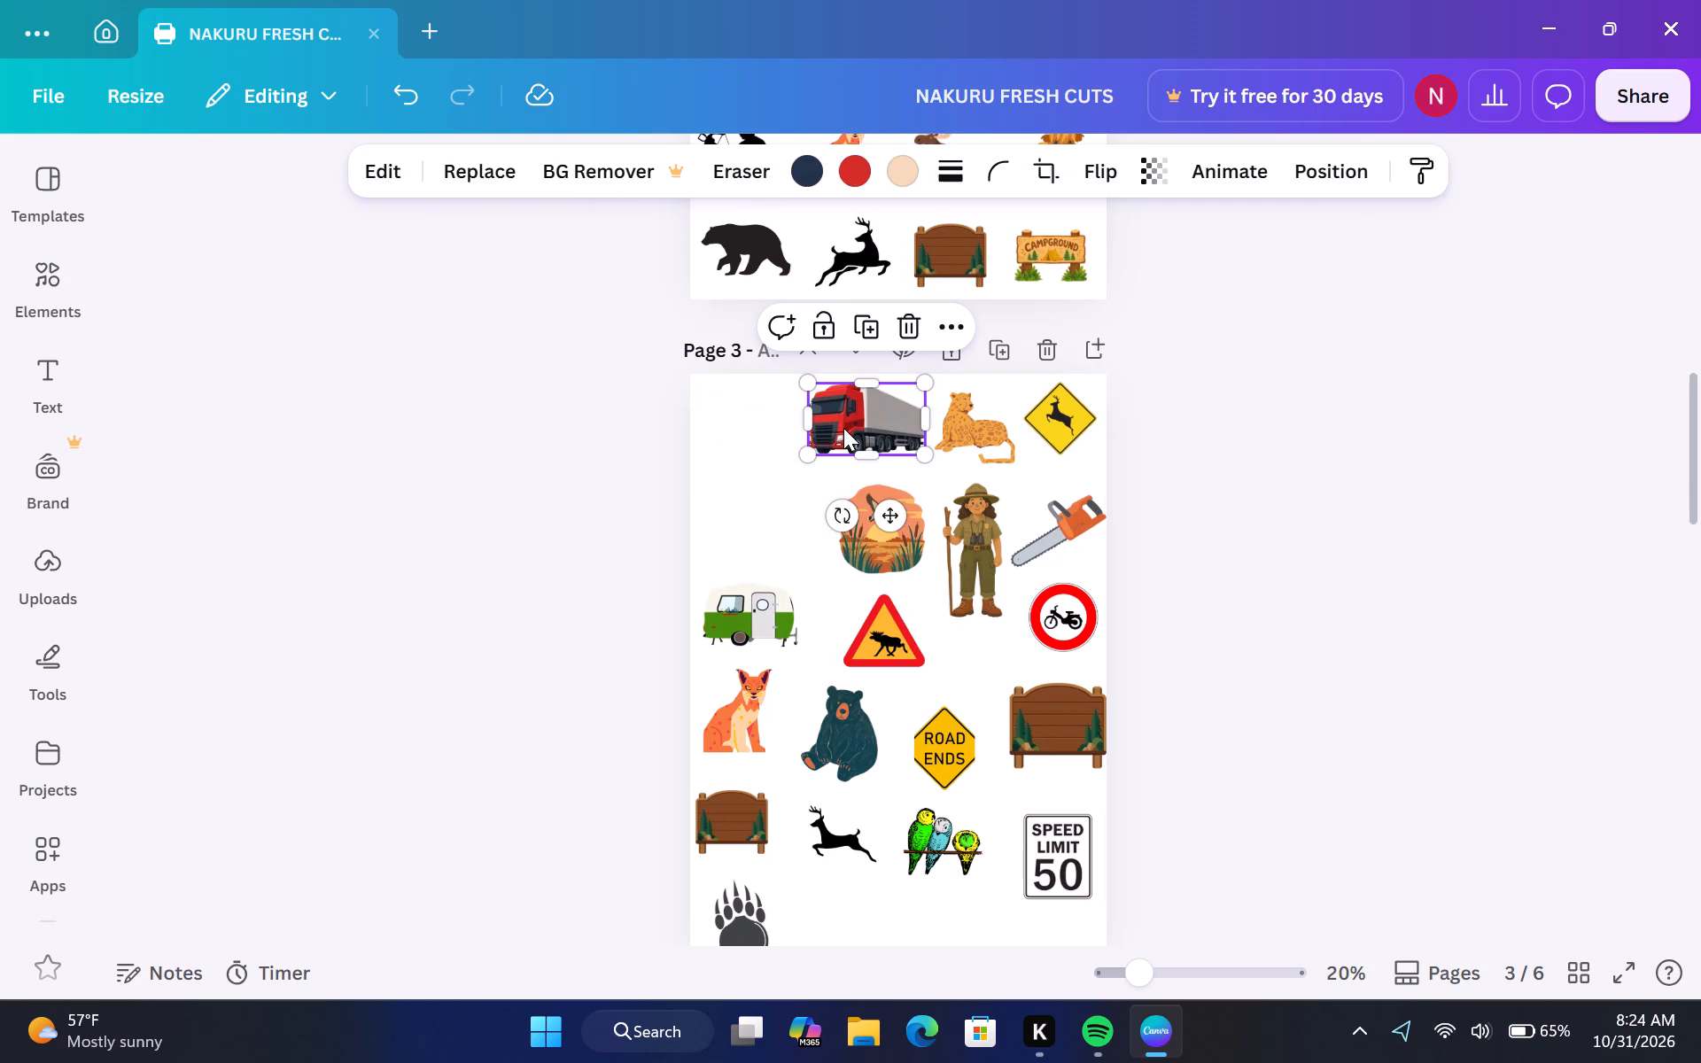
{"action": "left_click", "coordinate": [913, 329]}
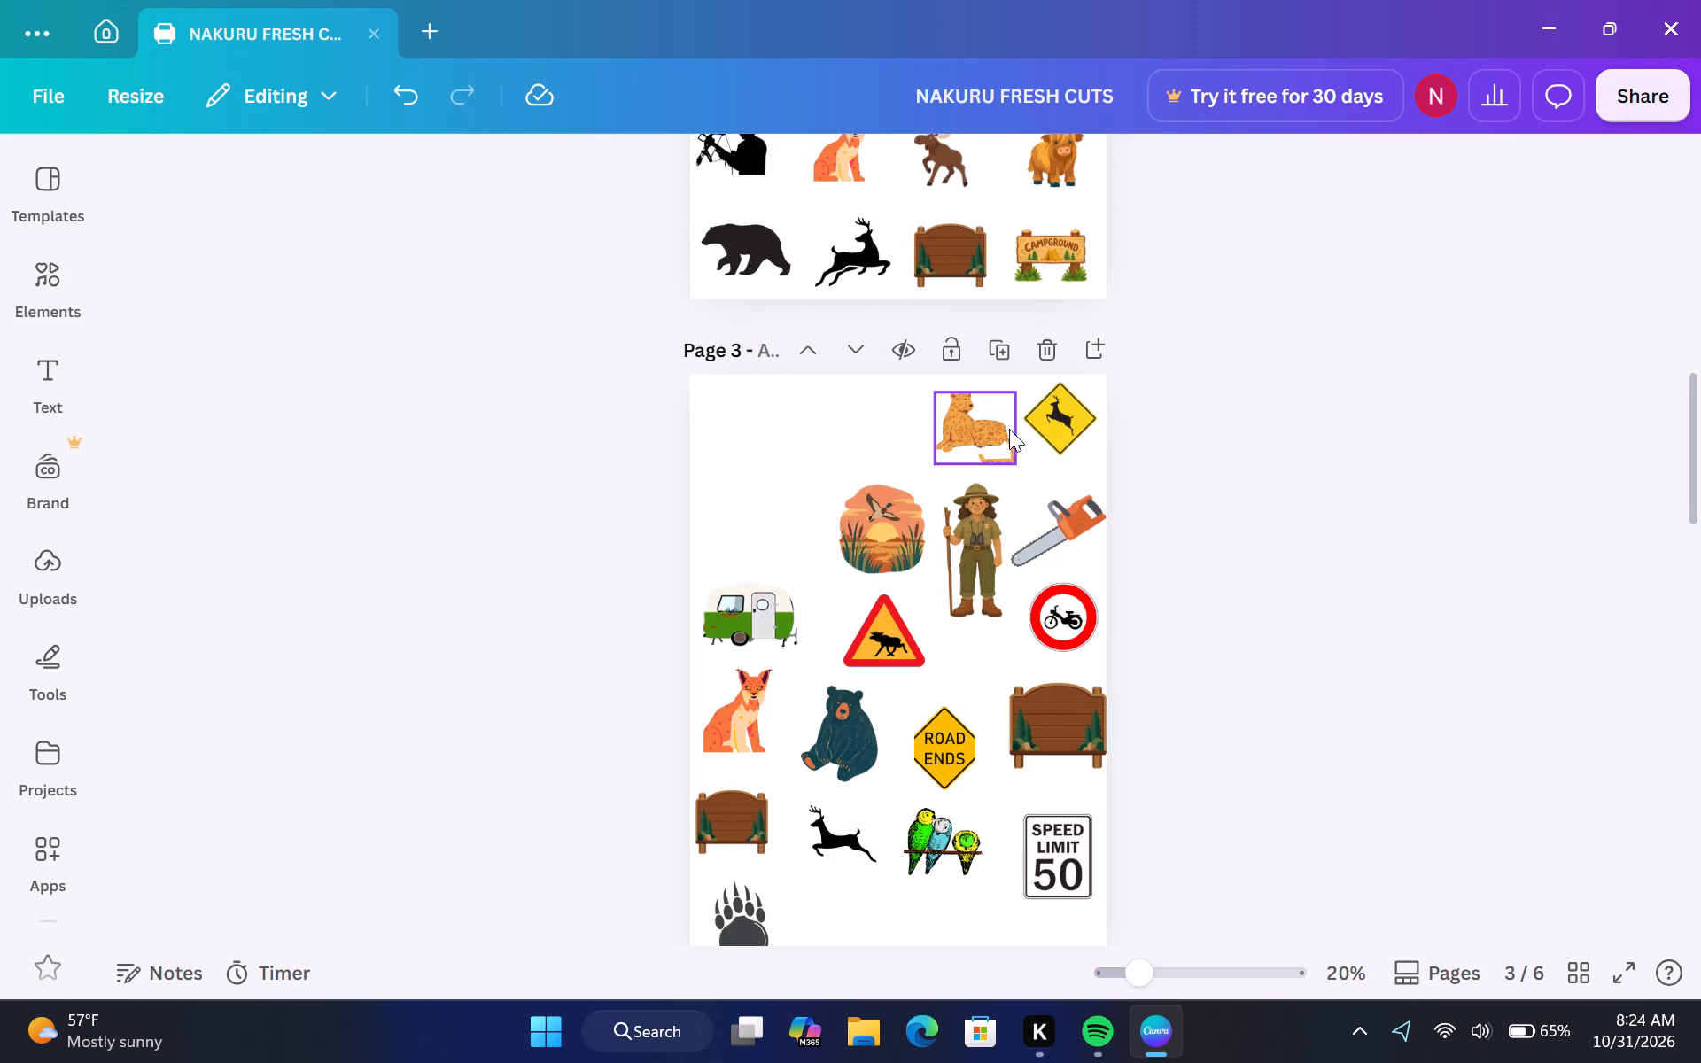
{"action": "left_click", "coordinate": [993, 418]}
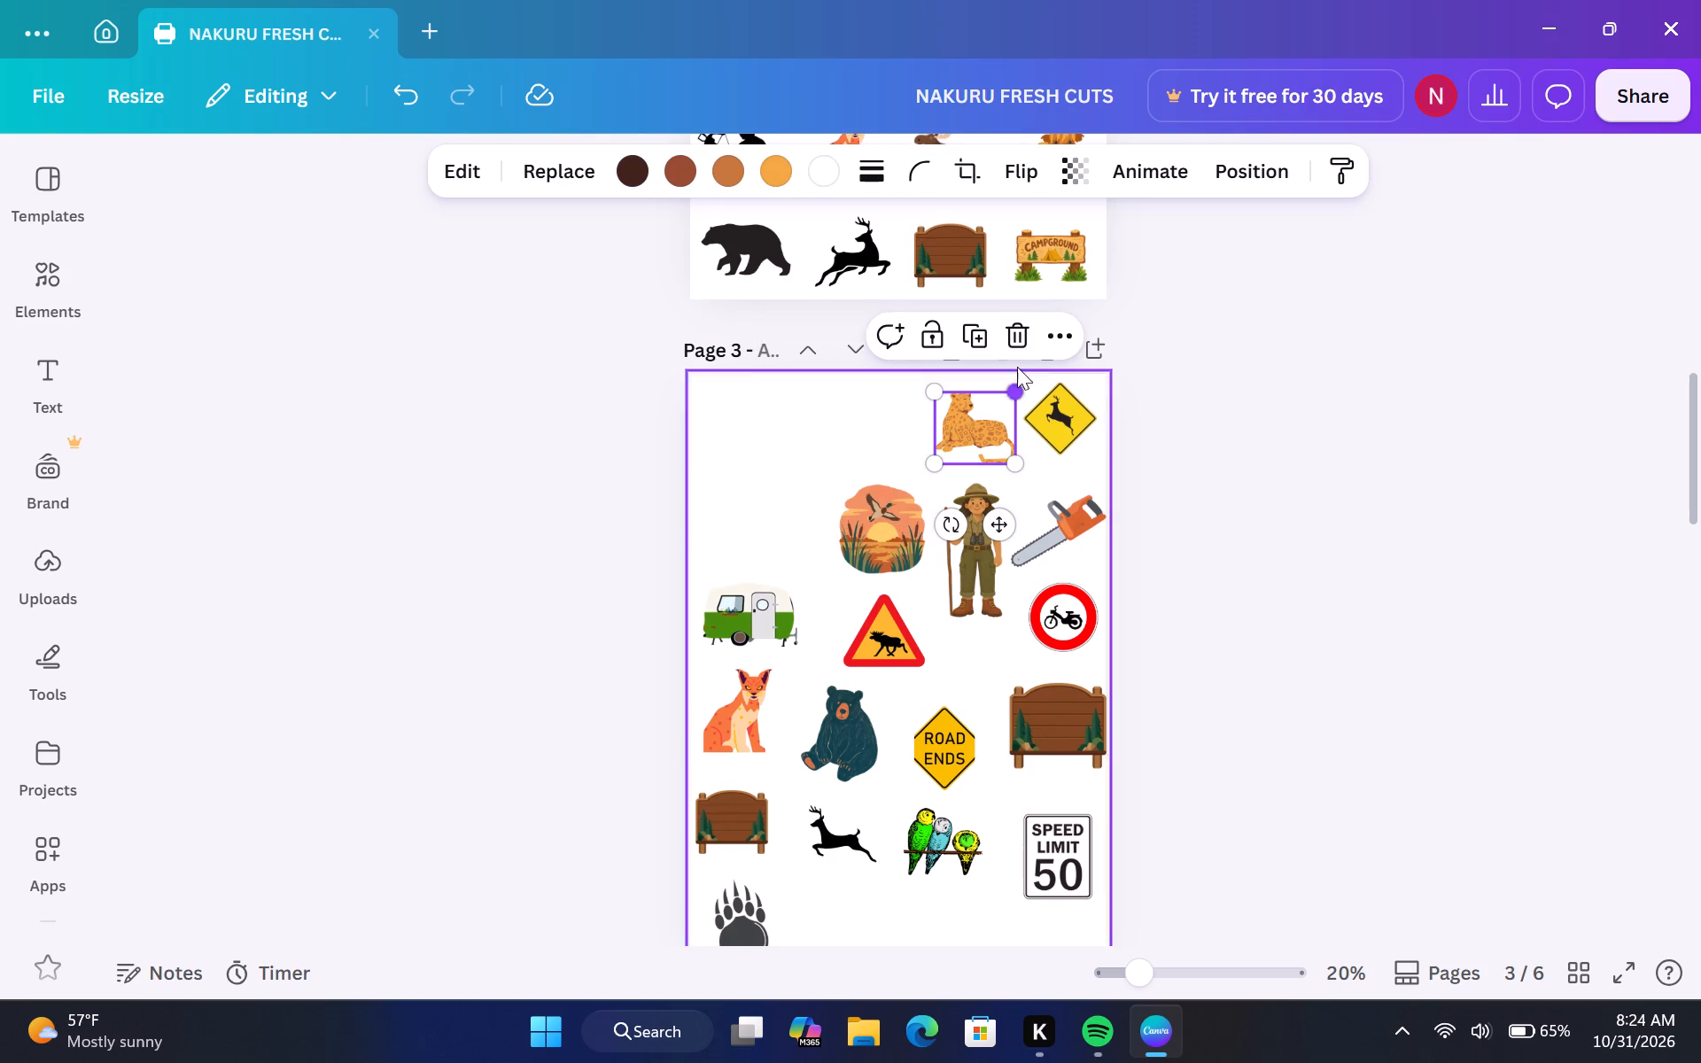
{"action": "left_click", "coordinate": [1015, 340]}
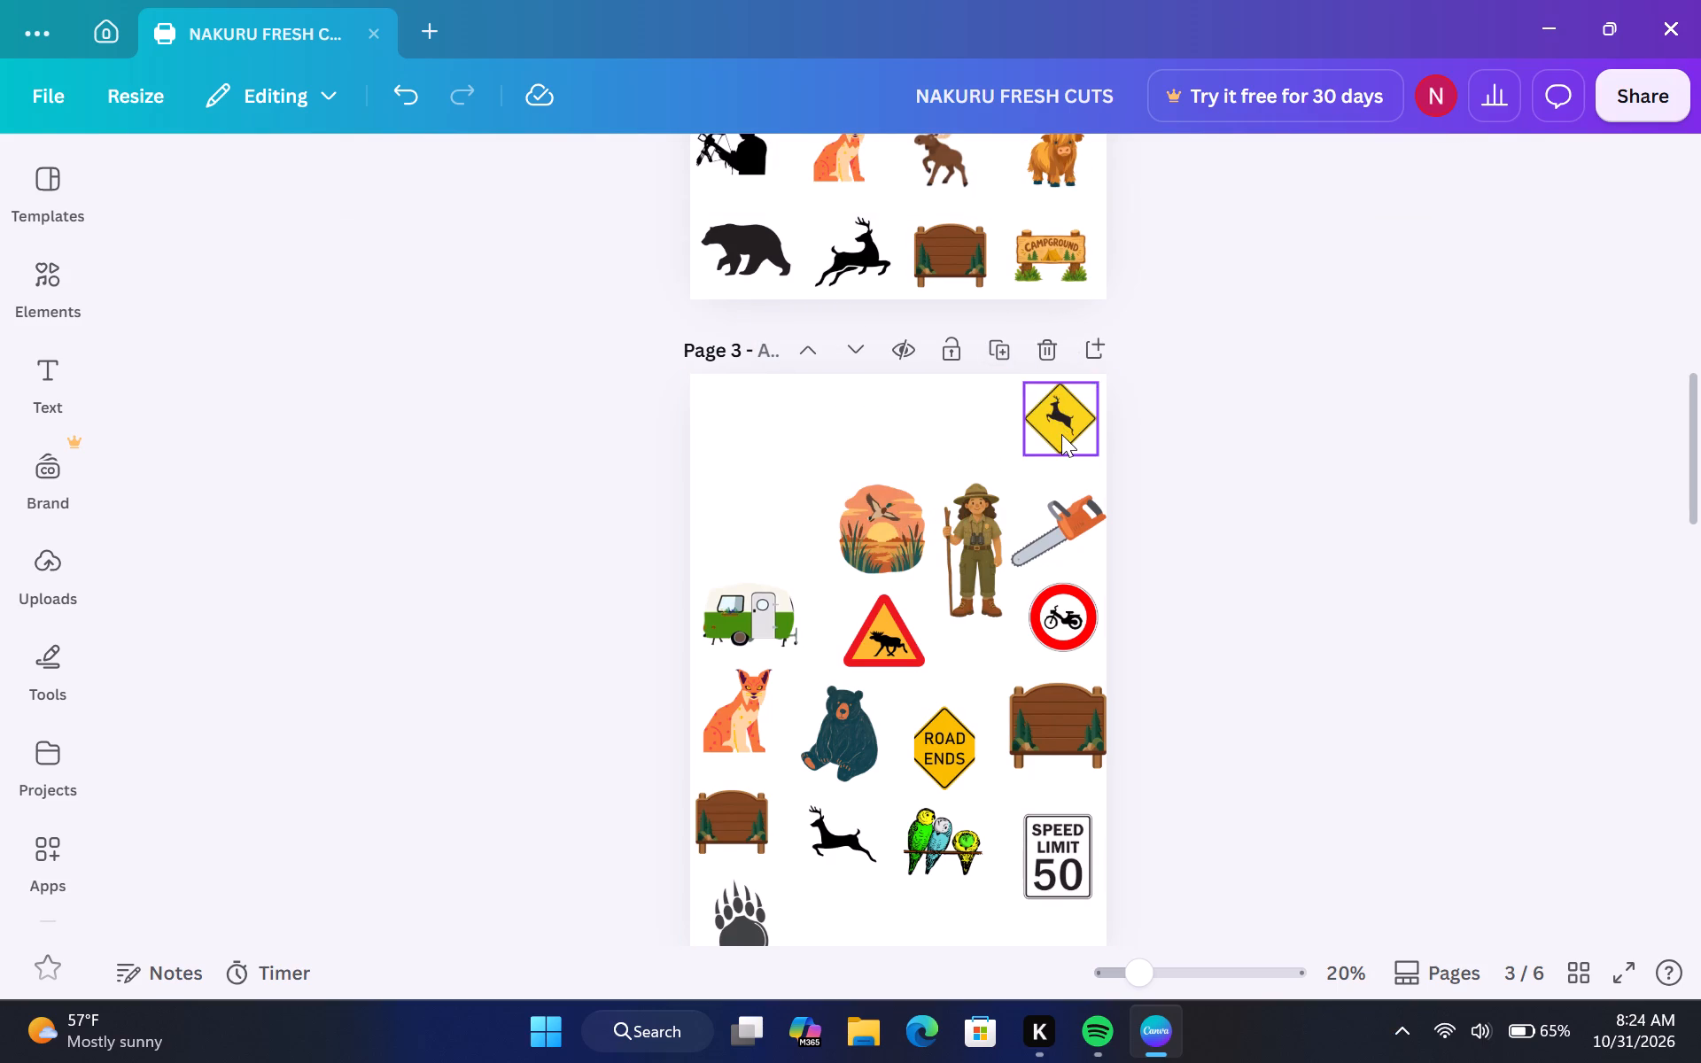
{"action": "left_click", "coordinate": [1061, 434]}
{"action": "left_click", "coordinate": [1096, 330]}
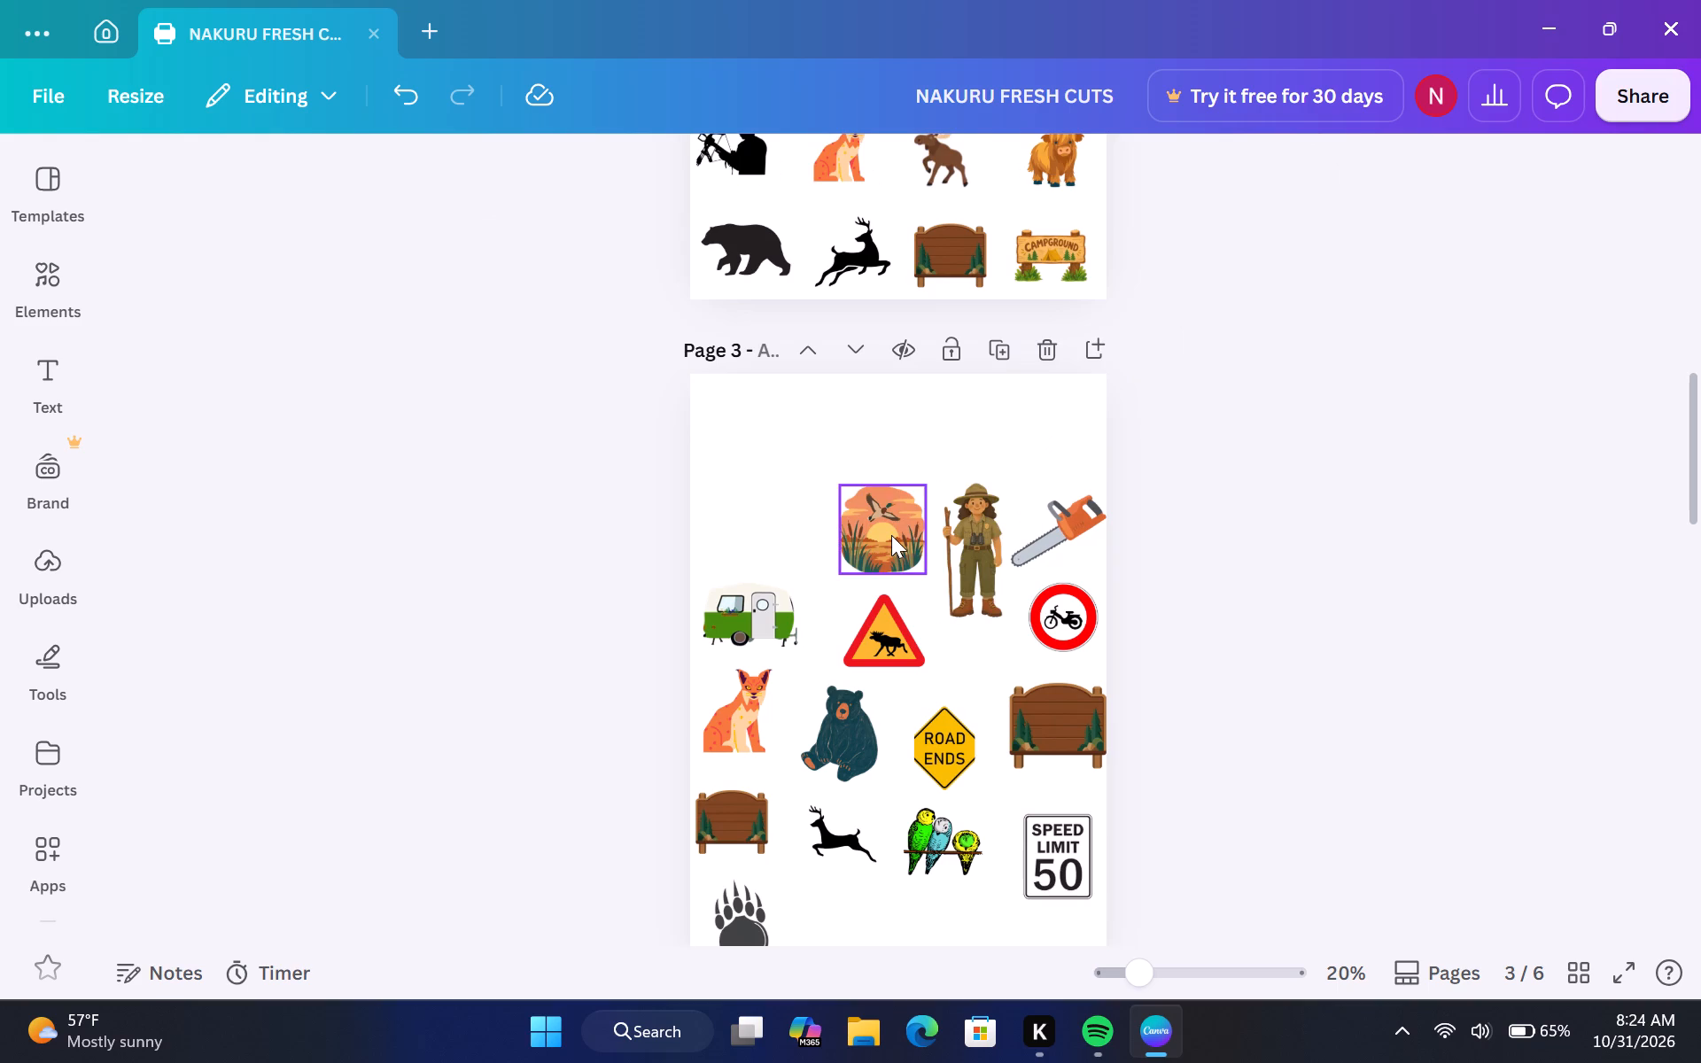
Delete the sunset badge, the park ranger, the chainsaw and the round red motorcycle sign from page 3.
{"action": "left_click", "coordinate": [891, 535]}
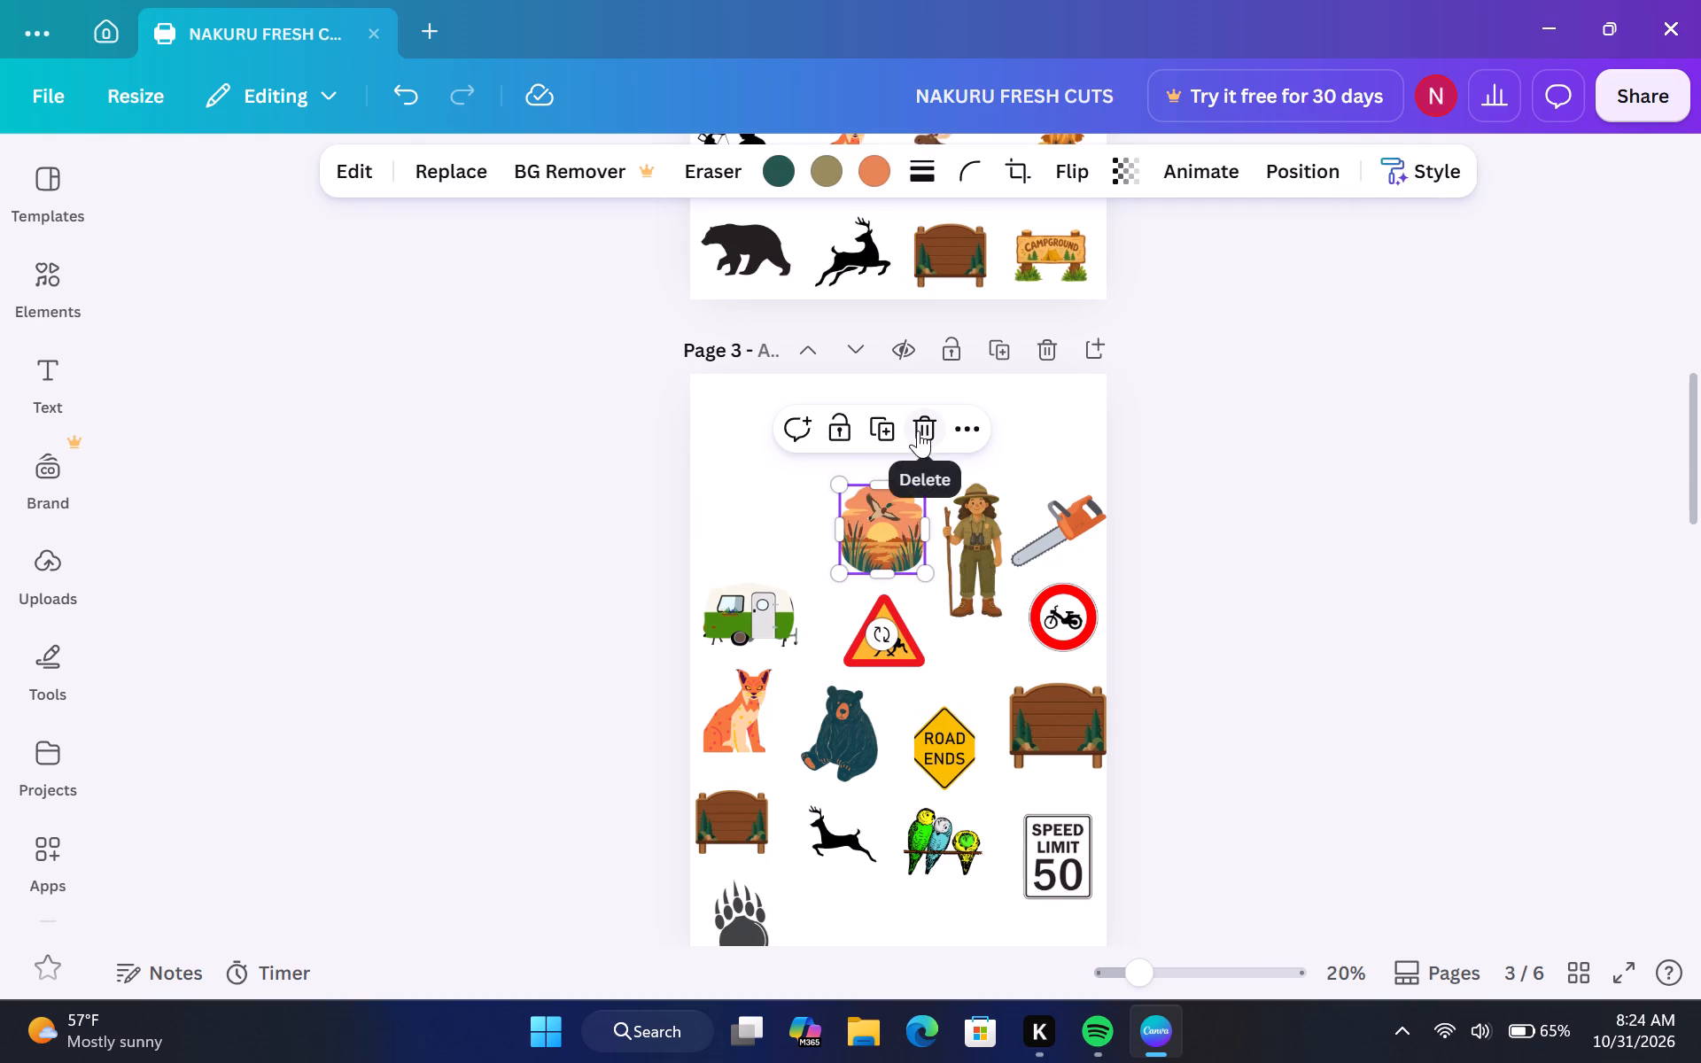
{"action": "left_click", "coordinate": [918, 431]}
{"action": "left_click", "coordinate": [974, 540]}
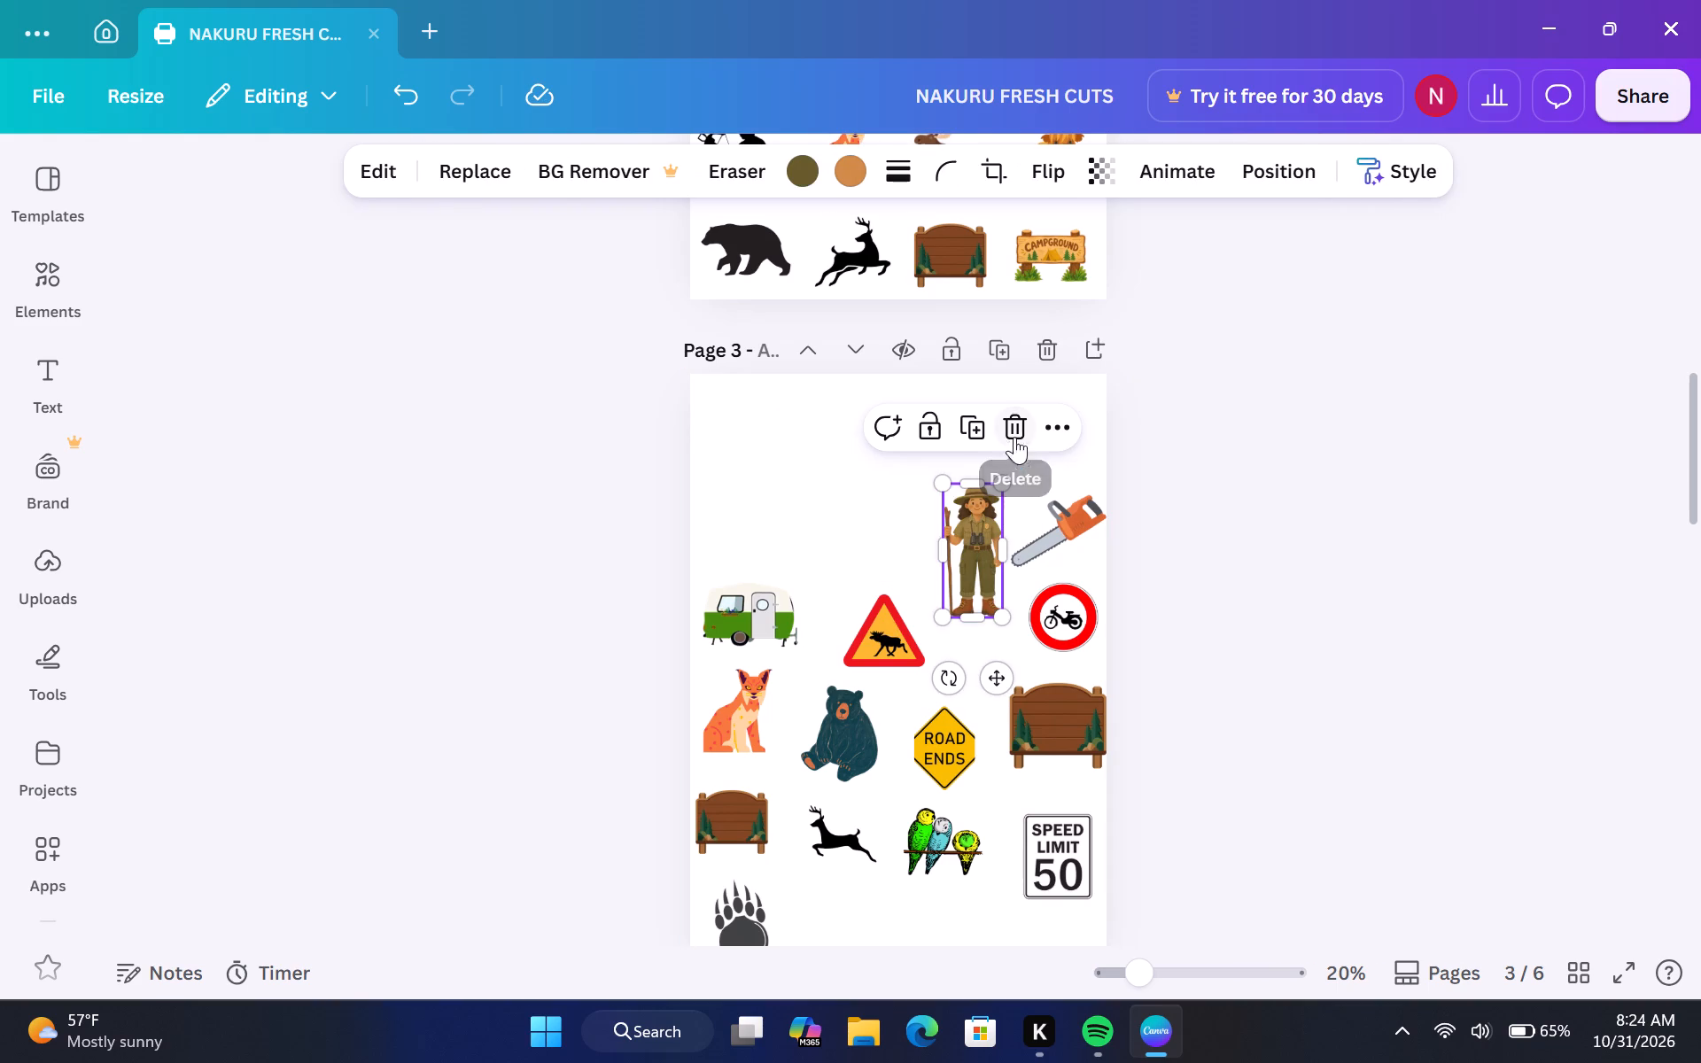
{"action": "left_click", "coordinate": [1010, 428]}
{"action": "left_click", "coordinate": [1037, 560]}
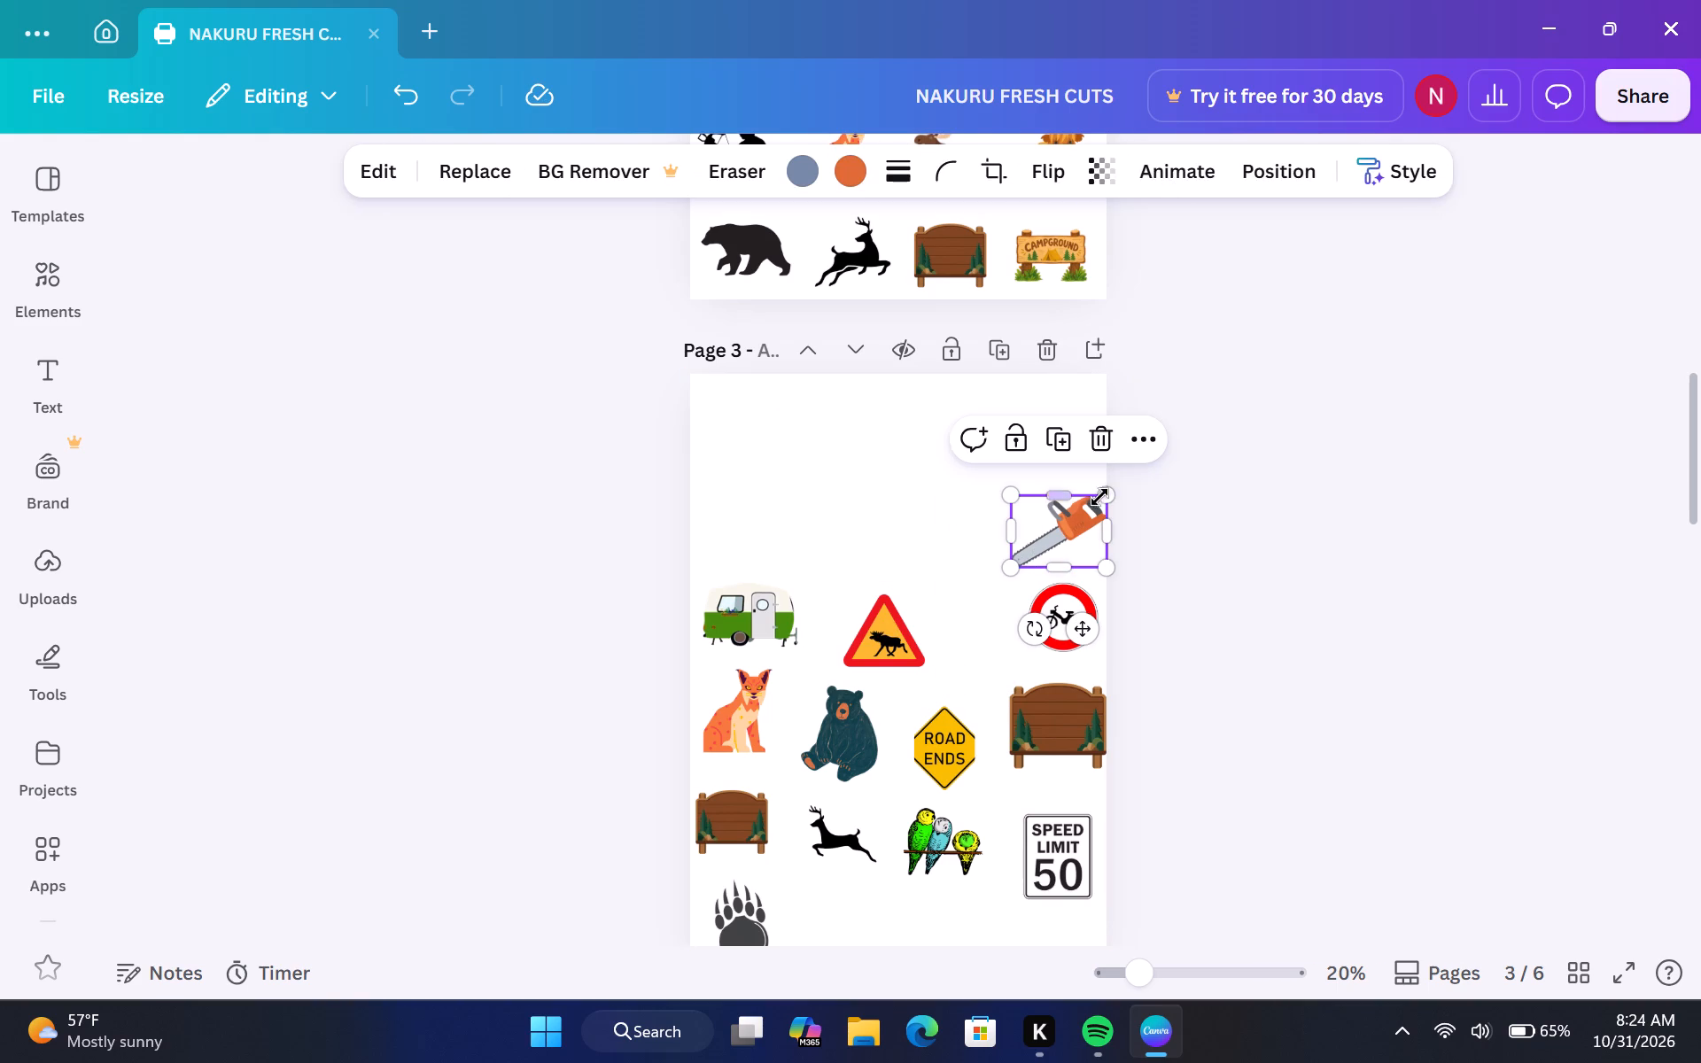
{"action": "left_click", "coordinate": [1102, 449]}
{"action": "left_click", "coordinate": [1078, 617]}
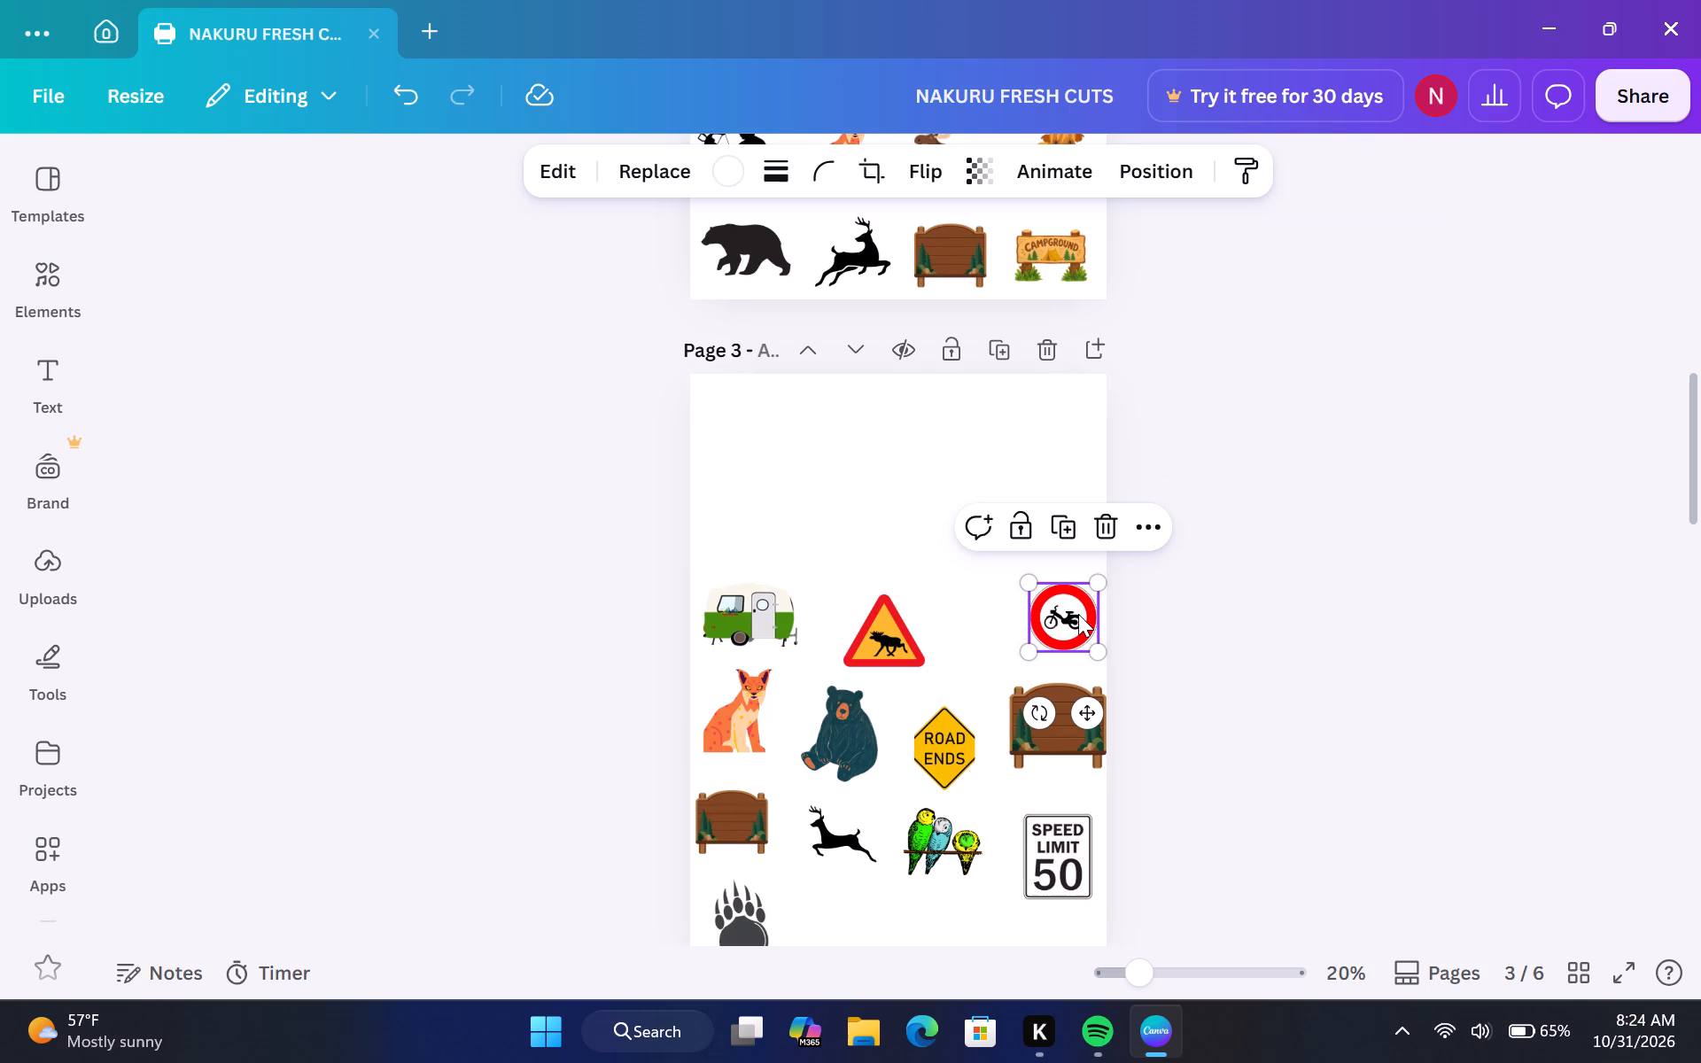
{"action": "left_click", "coordinate": [1111, 513]}
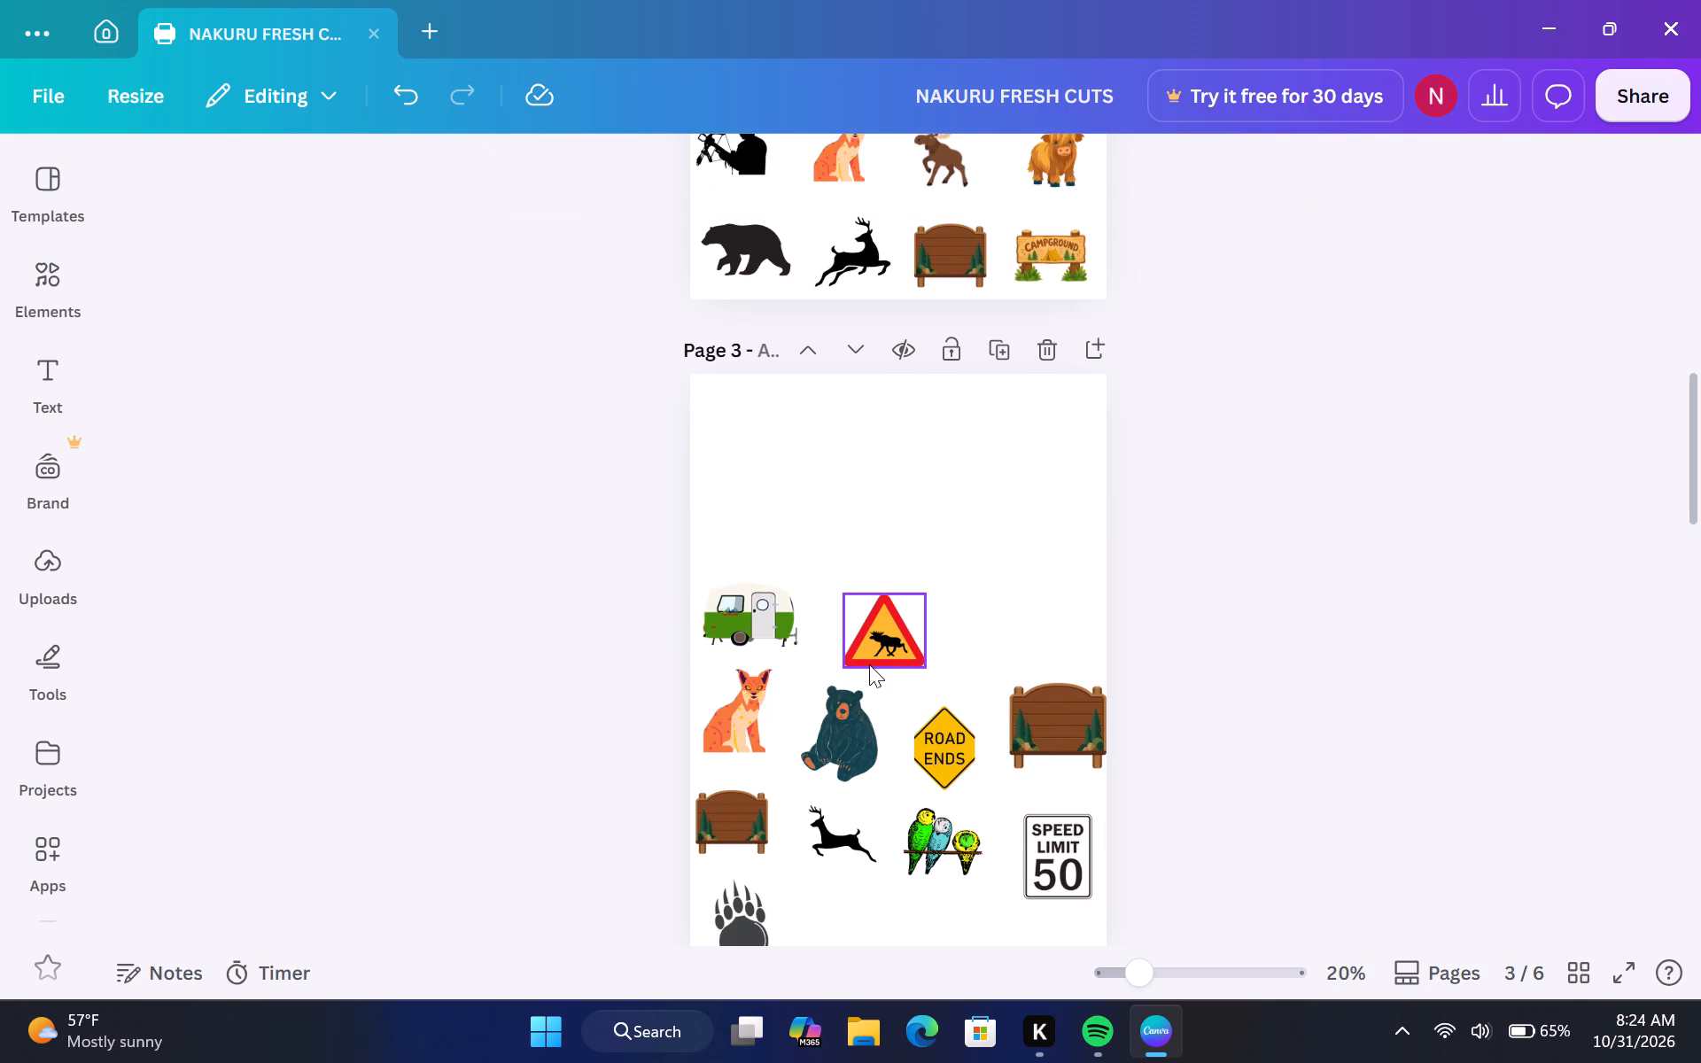
Delete the triangular moose warning sign, the green camper and the orange lynx from page 3.
{"action": "left_click", "coordinate": [869, 664]}
{"action": "left_click", "coordinate": [928, 523]}
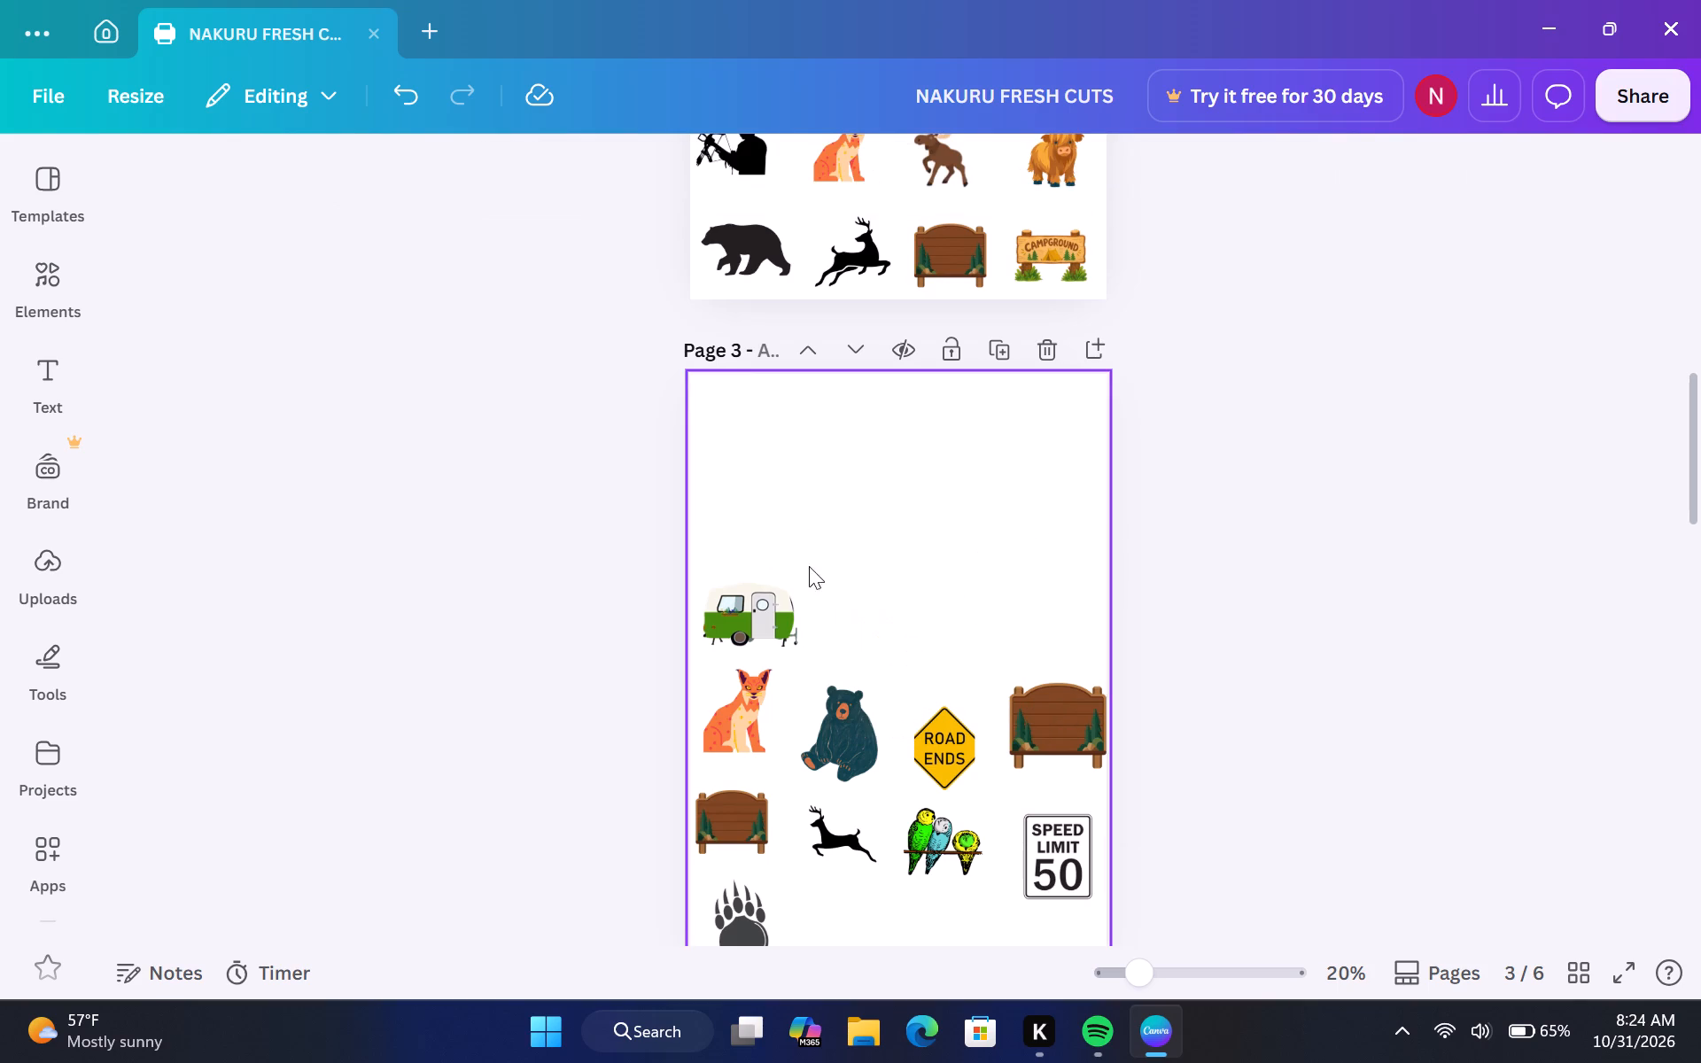
{"action": "left_click", "coordinate": [787, 602]}
{"action": "left_click", "coordinate": [794, 530]}
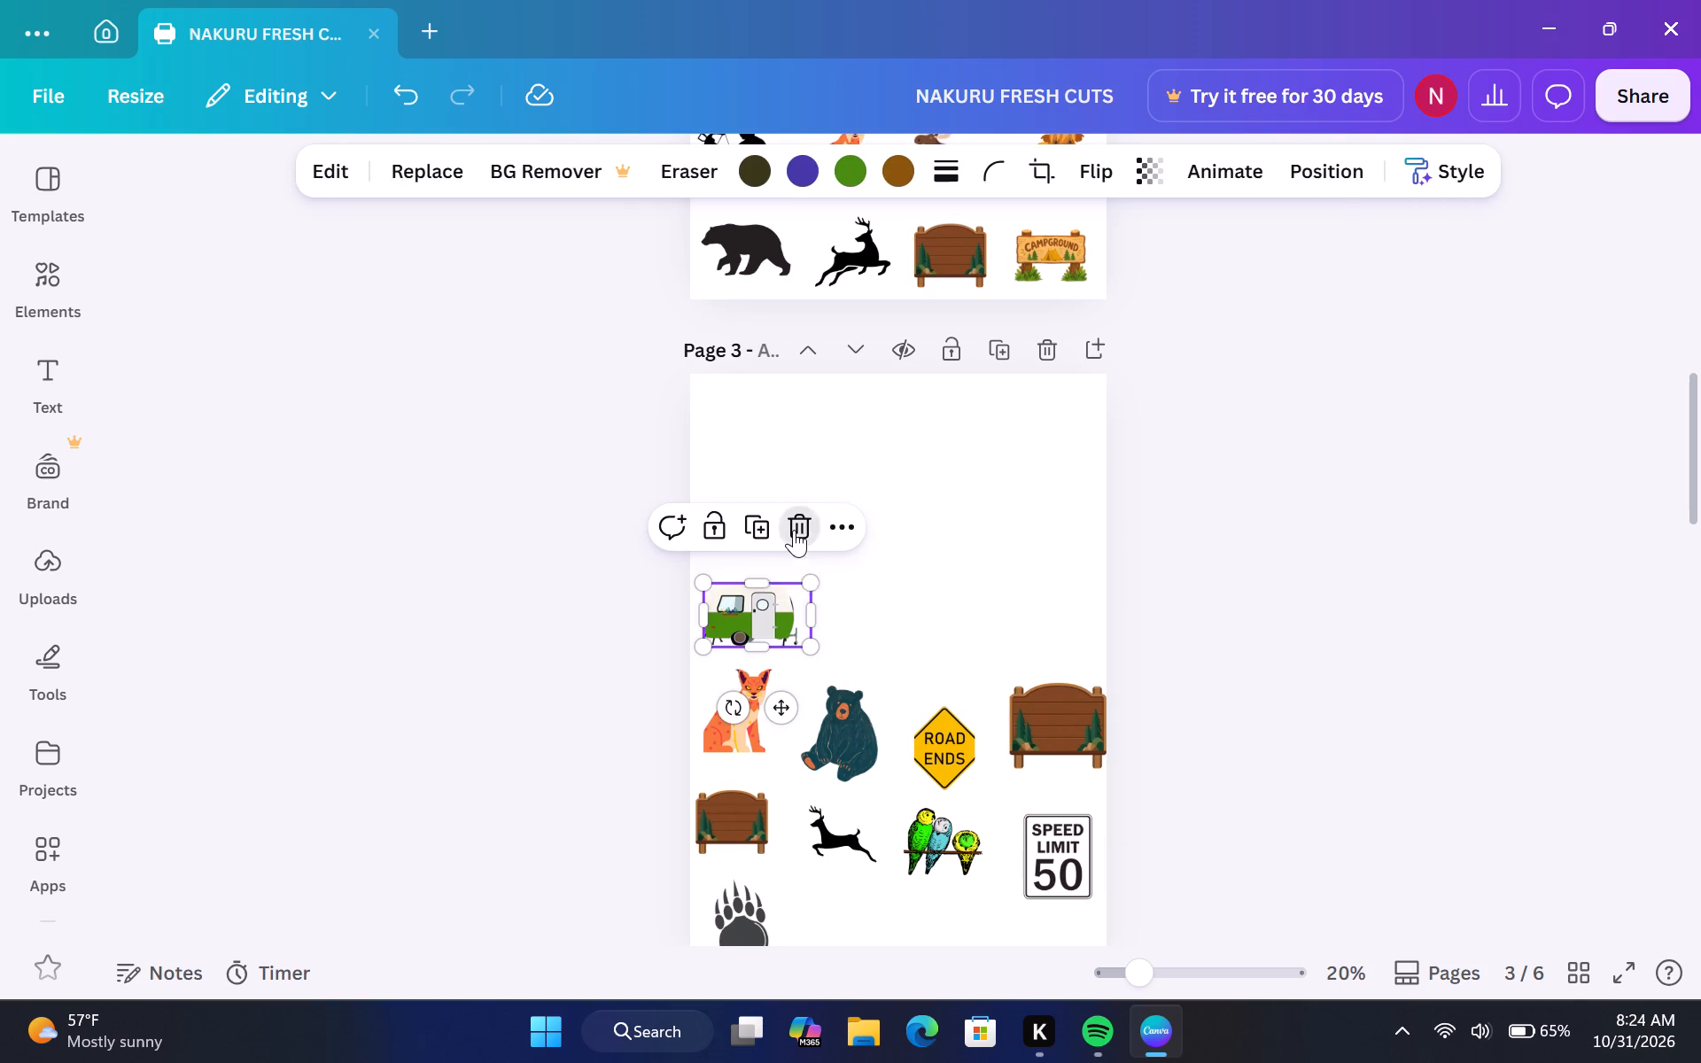
{"action": "left_click", "coordinate": [753, 712]}
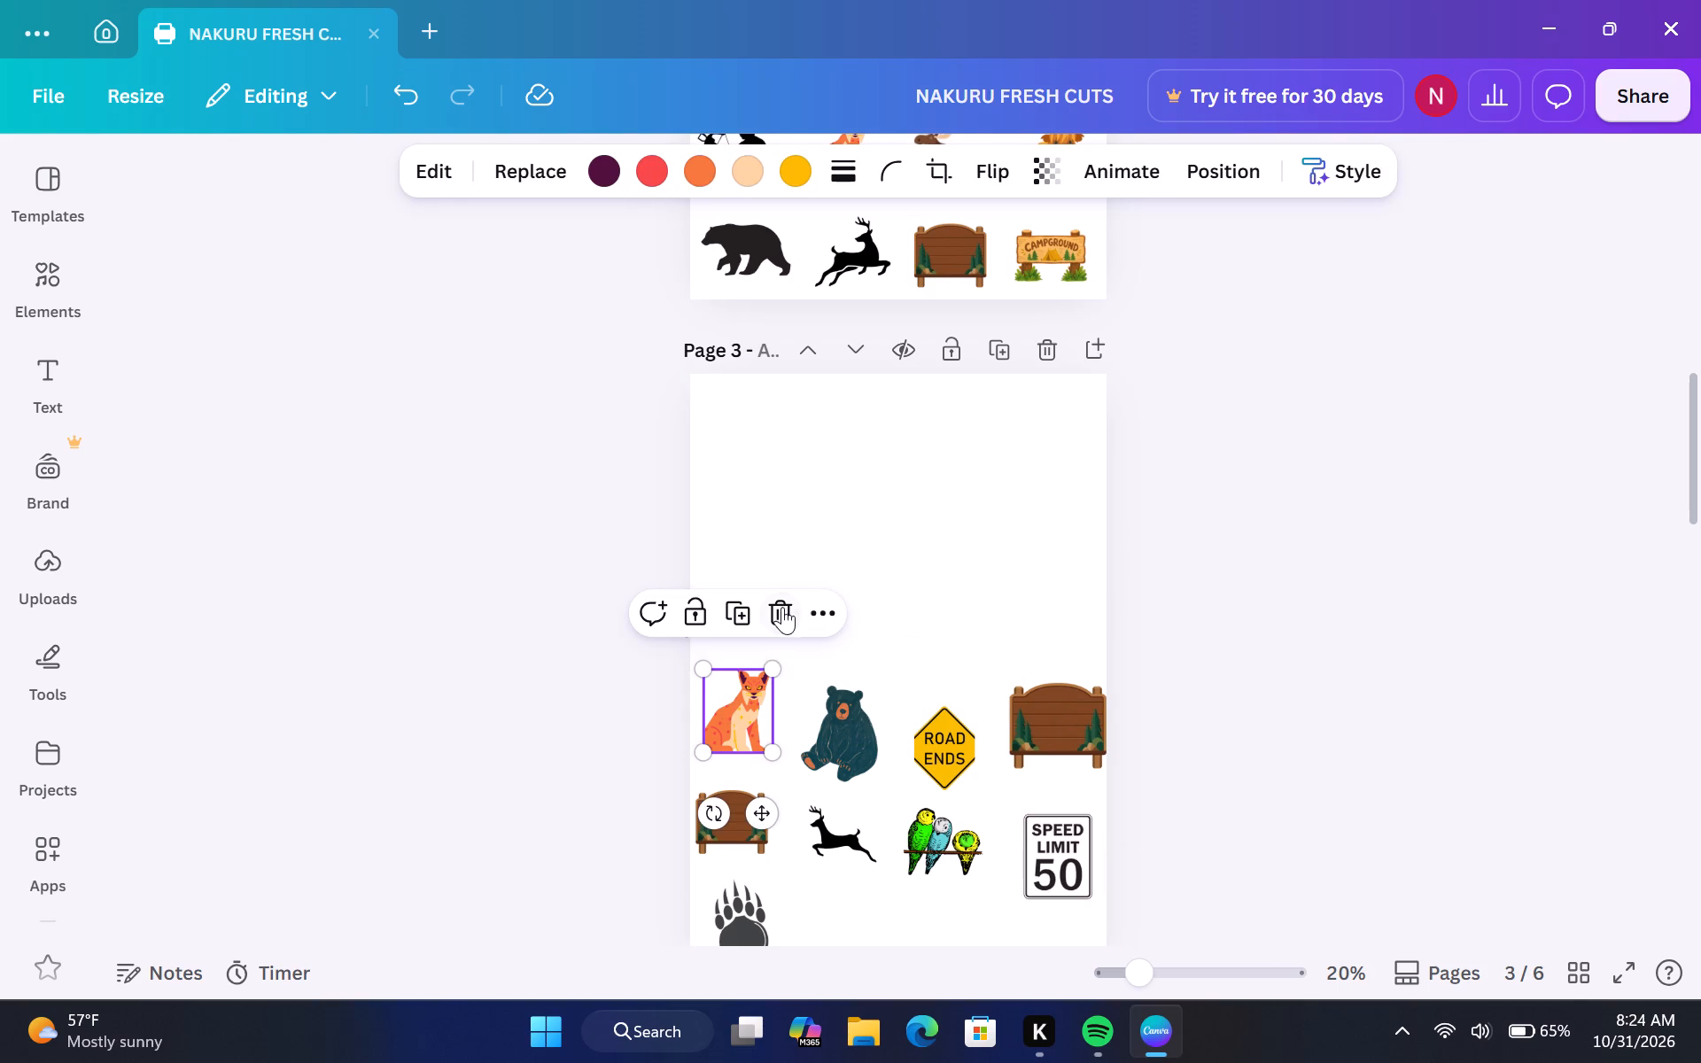
{"action": "left_click", "coordinate": [782, 605]}
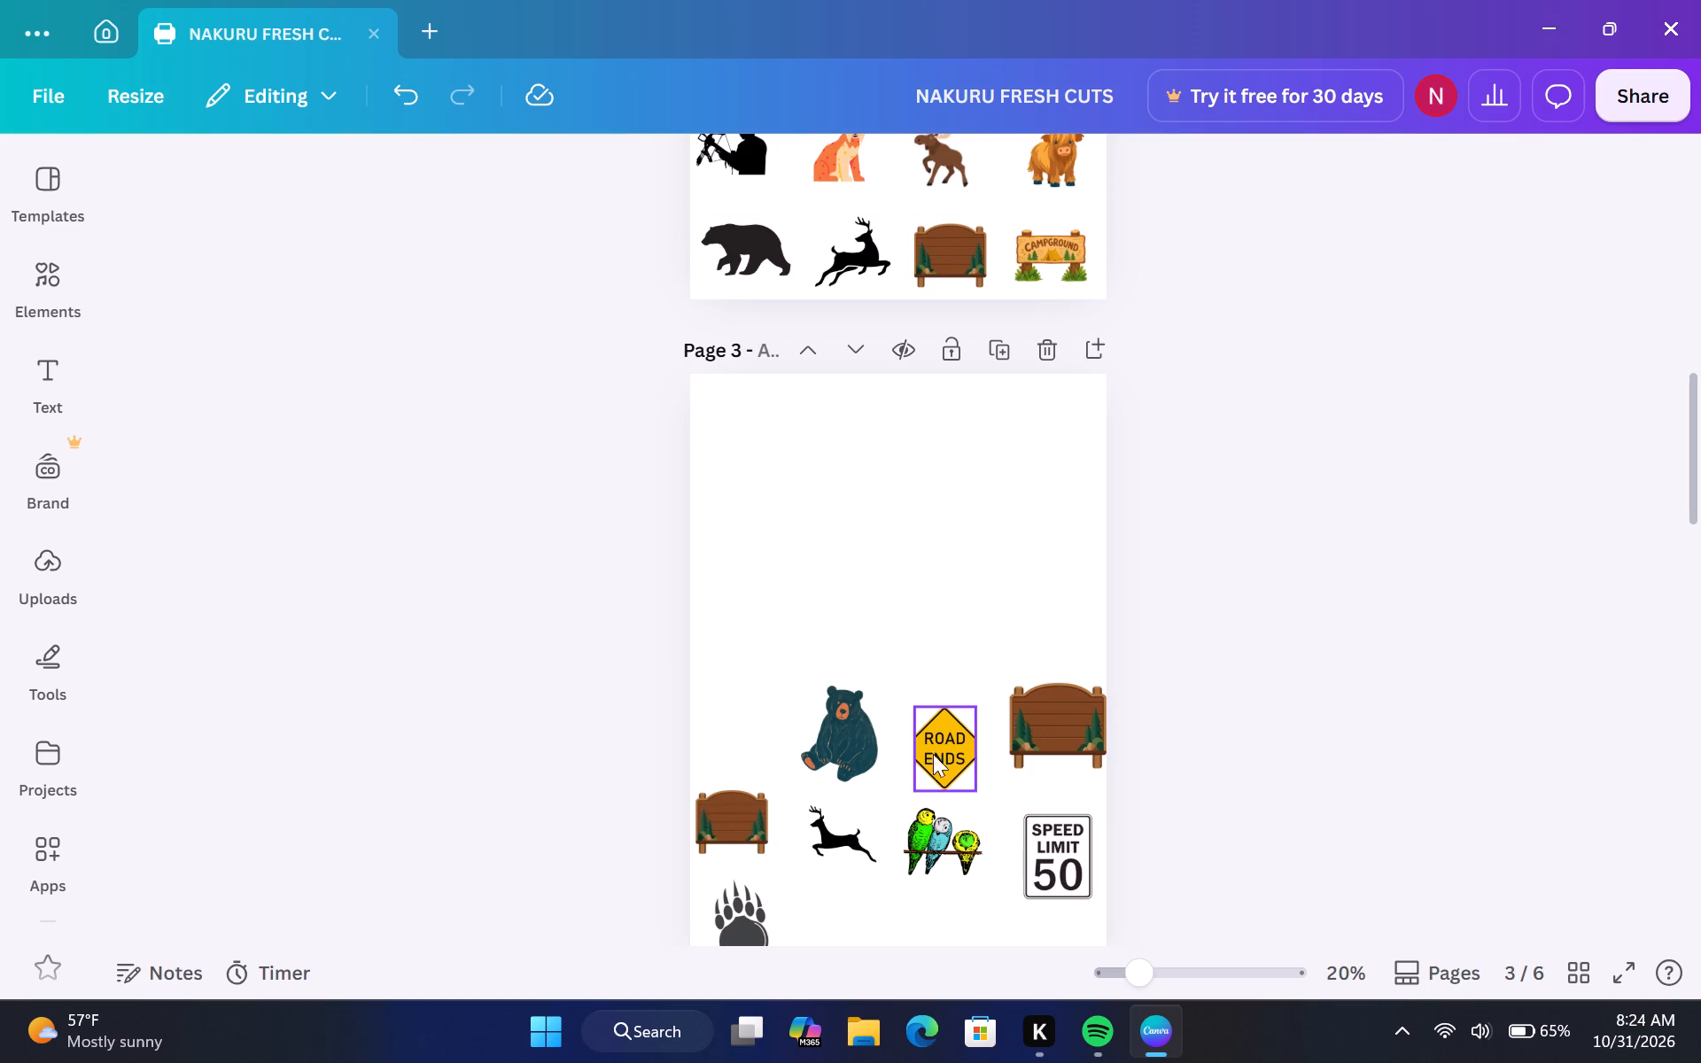
Delete the ROAD ENDS sign, the larger wooden signboard and the seated bear from page 3.
{"action": "left_click", "coordinate": [947, 754]}
{"action": "left_click", "coordinate": [985, 663]}
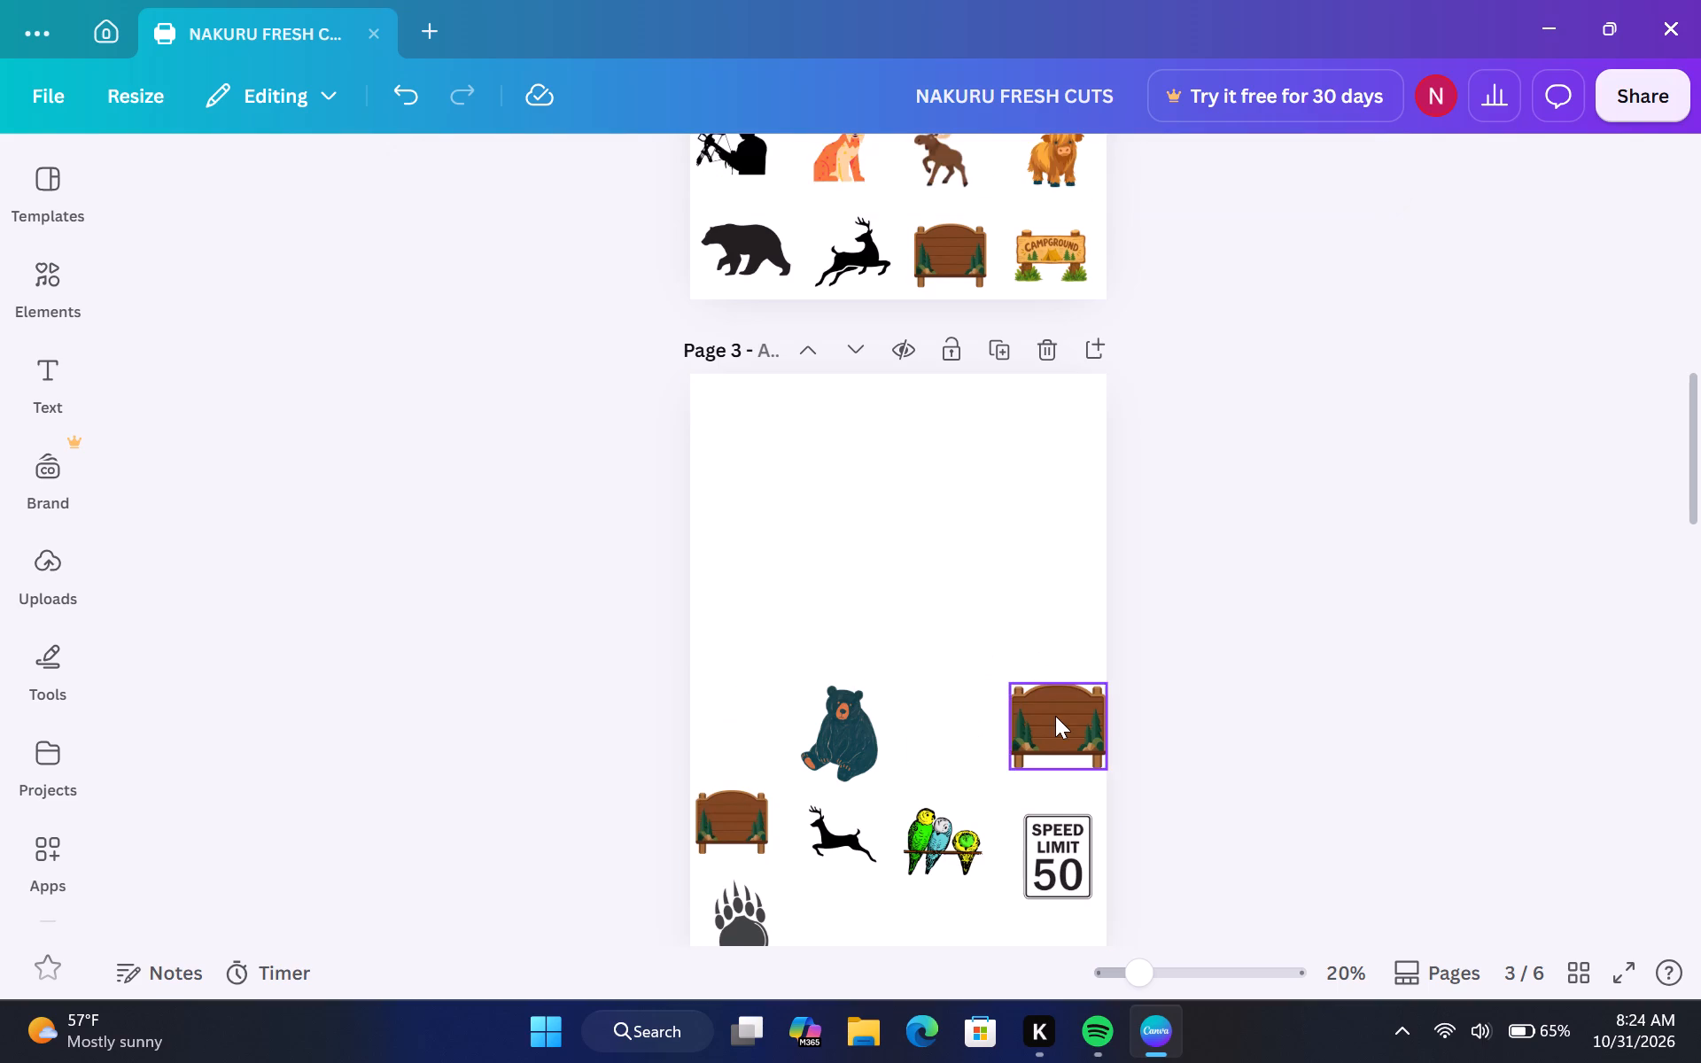
{"action": "left_click", "coordinate": [1056, 717]}
{"action": "left_click", "coordinate": [1092, 637]}
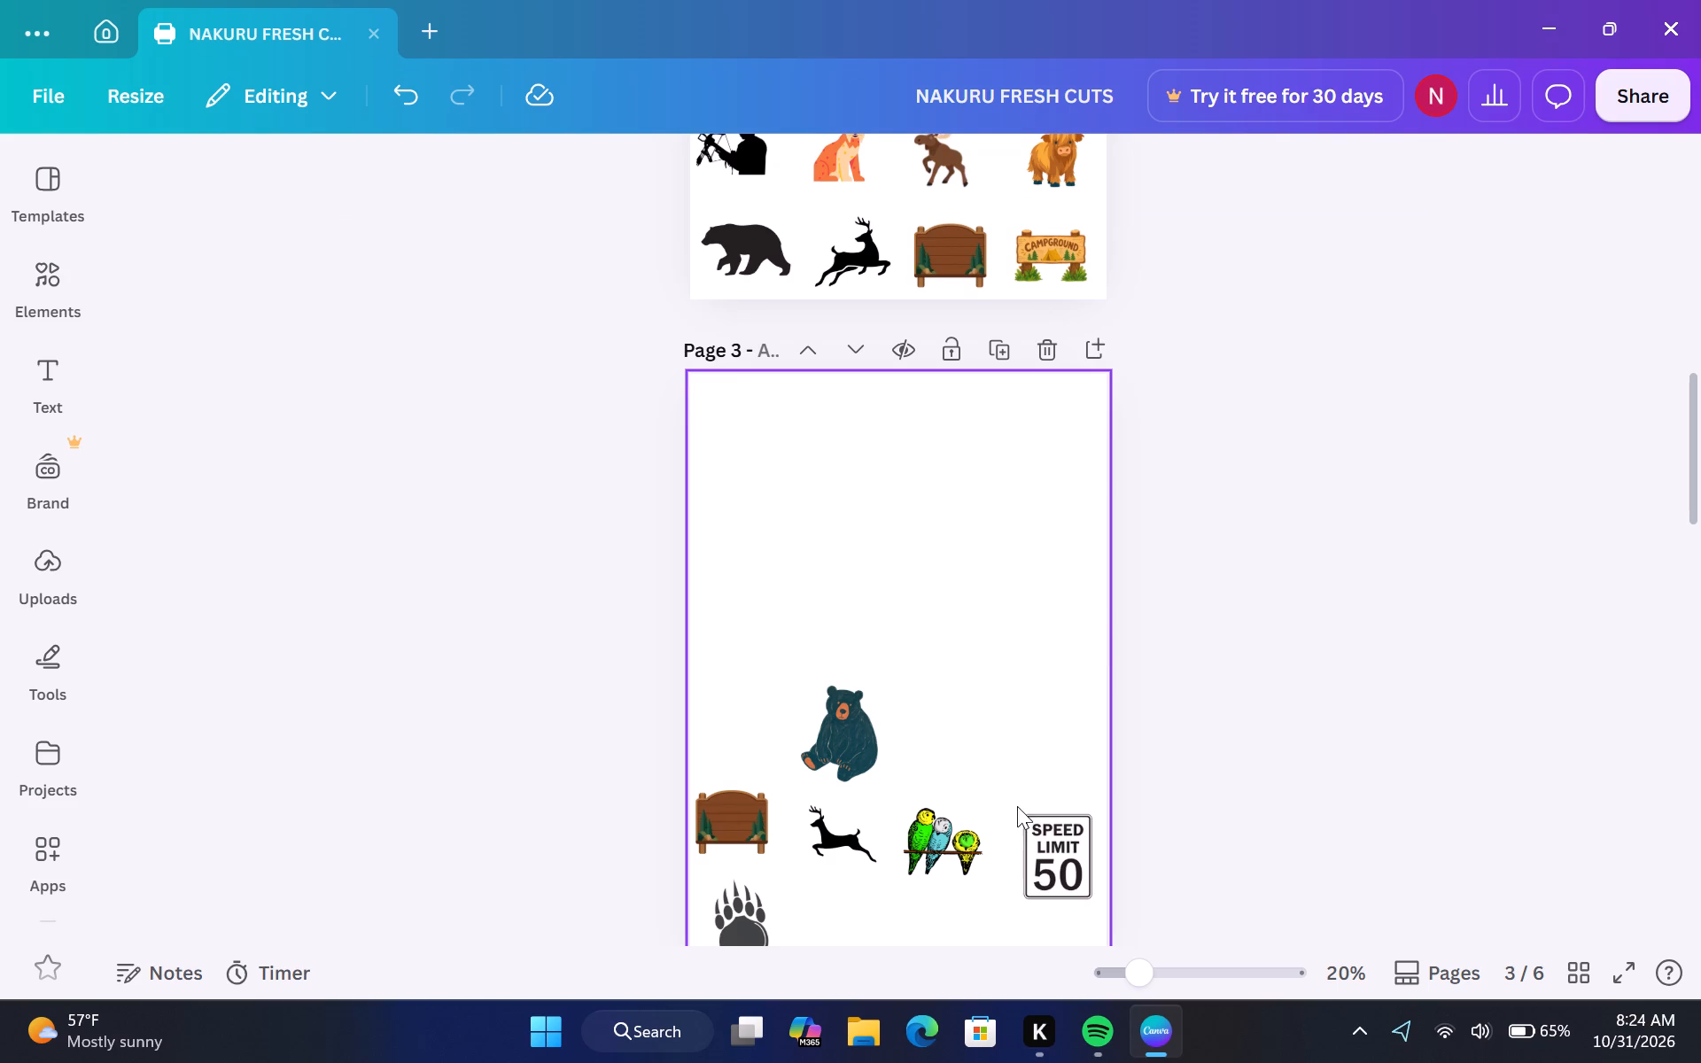
{"action": "left_click", "coordinate": [866, 735]}
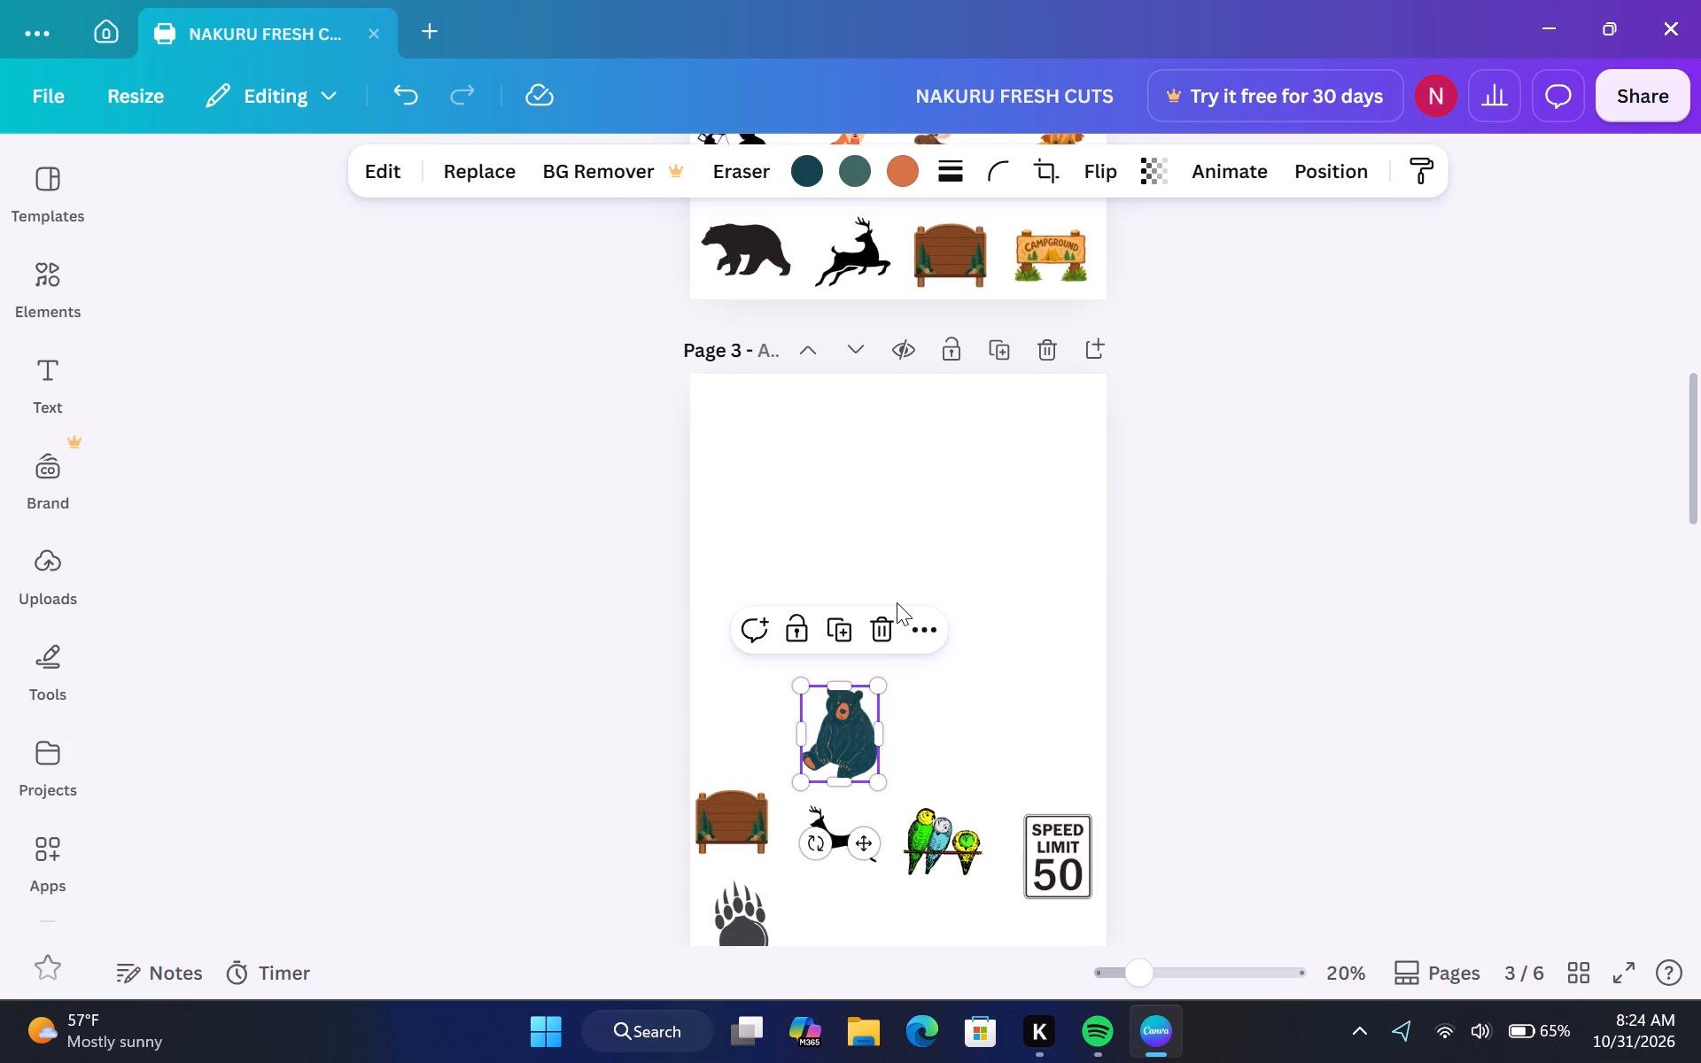
{"action": "left_click", "coordinate": [897, 602]}
{"action": "left_click", "coordinate": [844, 770]}
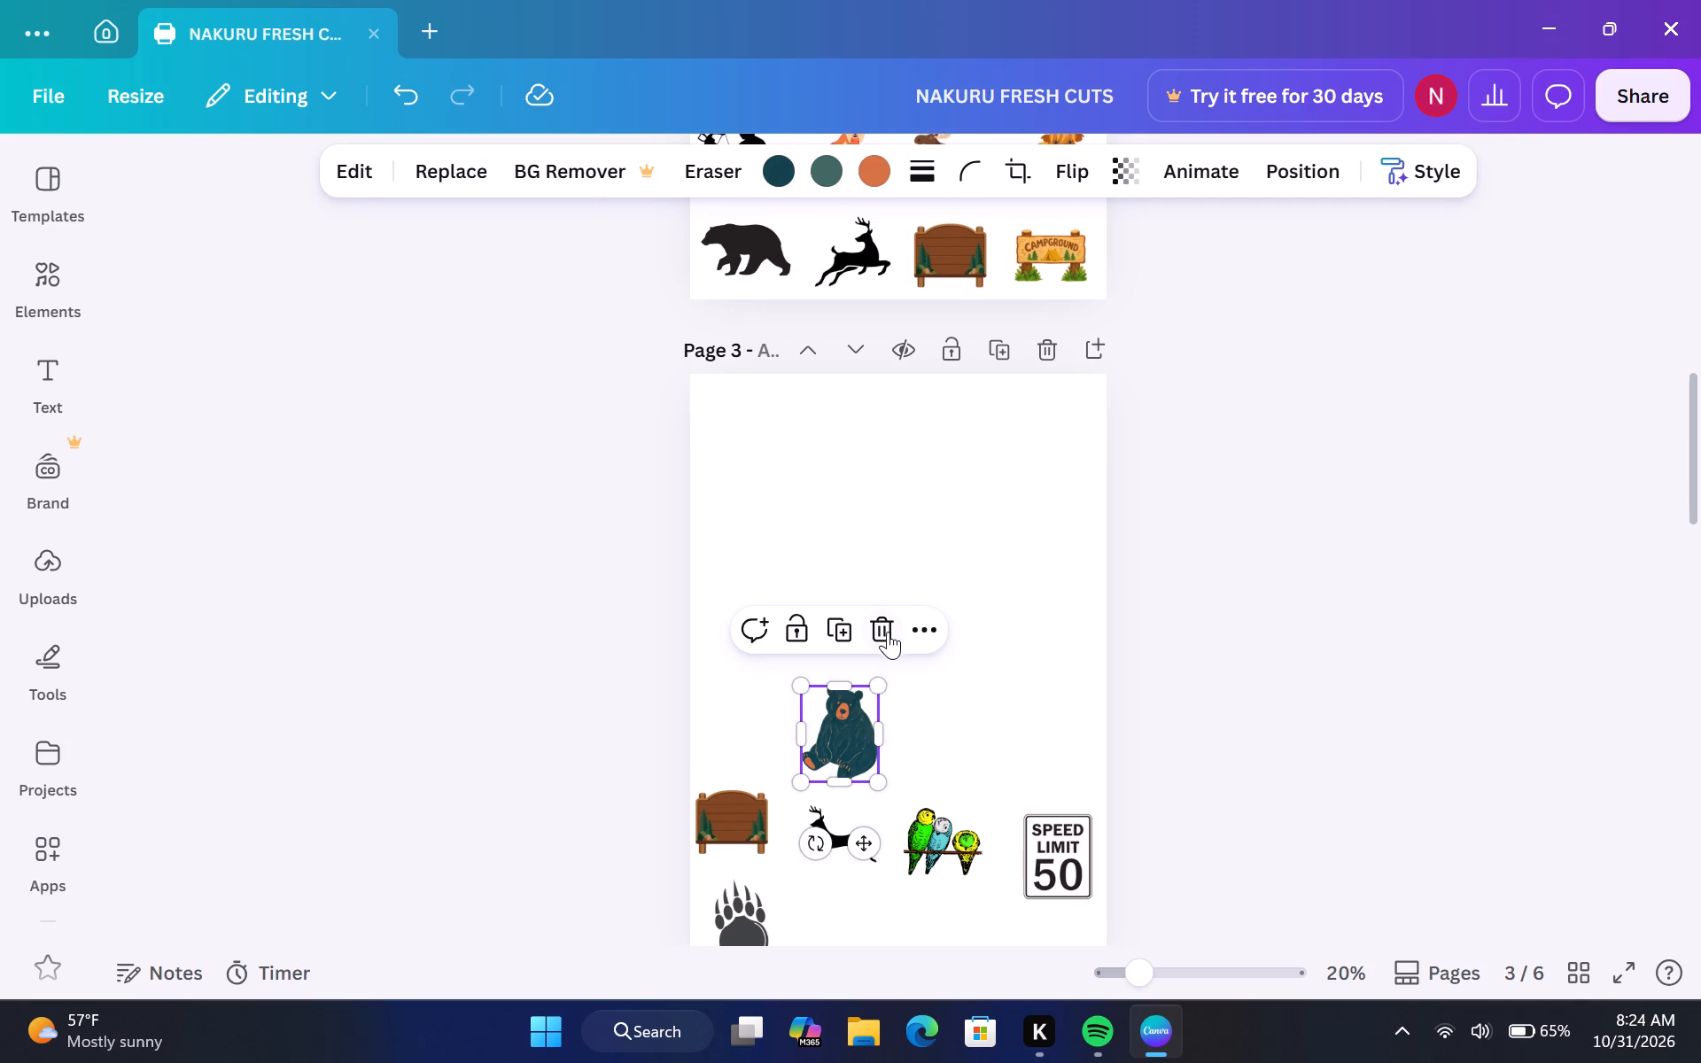
{"action": "left_click", "coordinate": [886, 625]}
Clear the rest of page 3 by deleting the small wooden signboard, parakeets, SPEED LIMIT 50 sign, leaping deer and bear paw.
{"action": "left_click", "coordinate": [737, 836]}
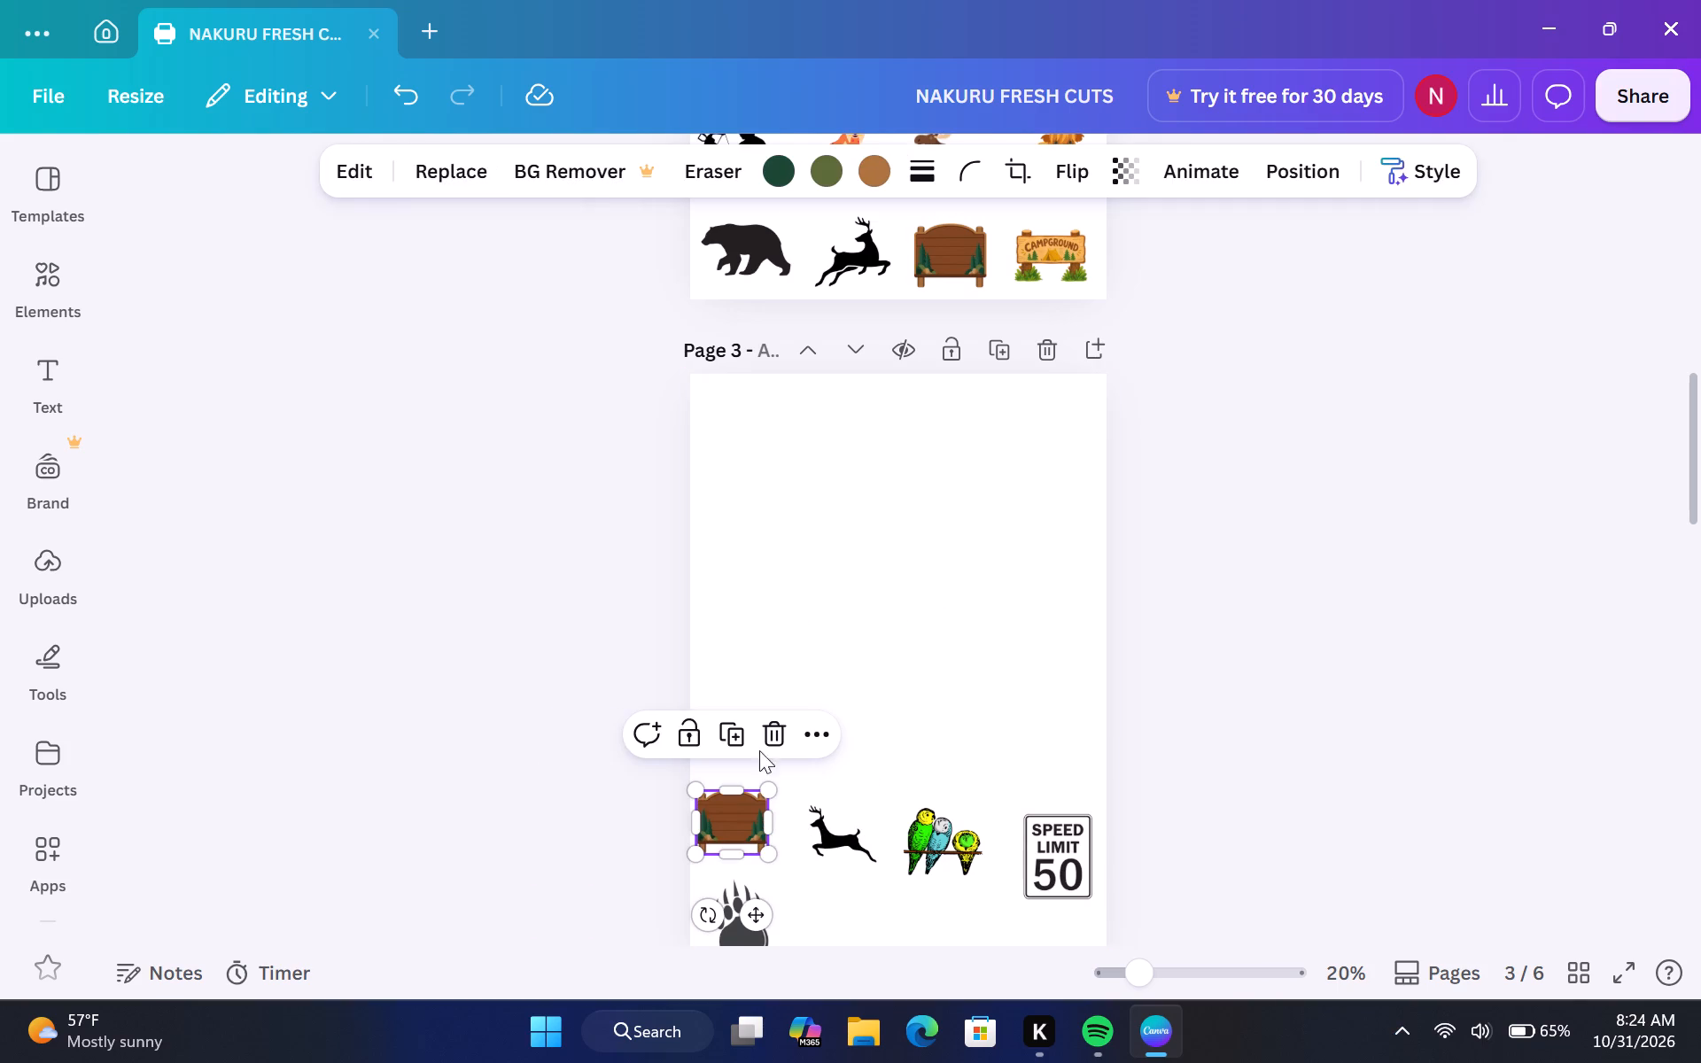
{"action": "left_click", "coordinate": [782, 711]}
{"action": "left_click", "coordinate": [781, 728]}
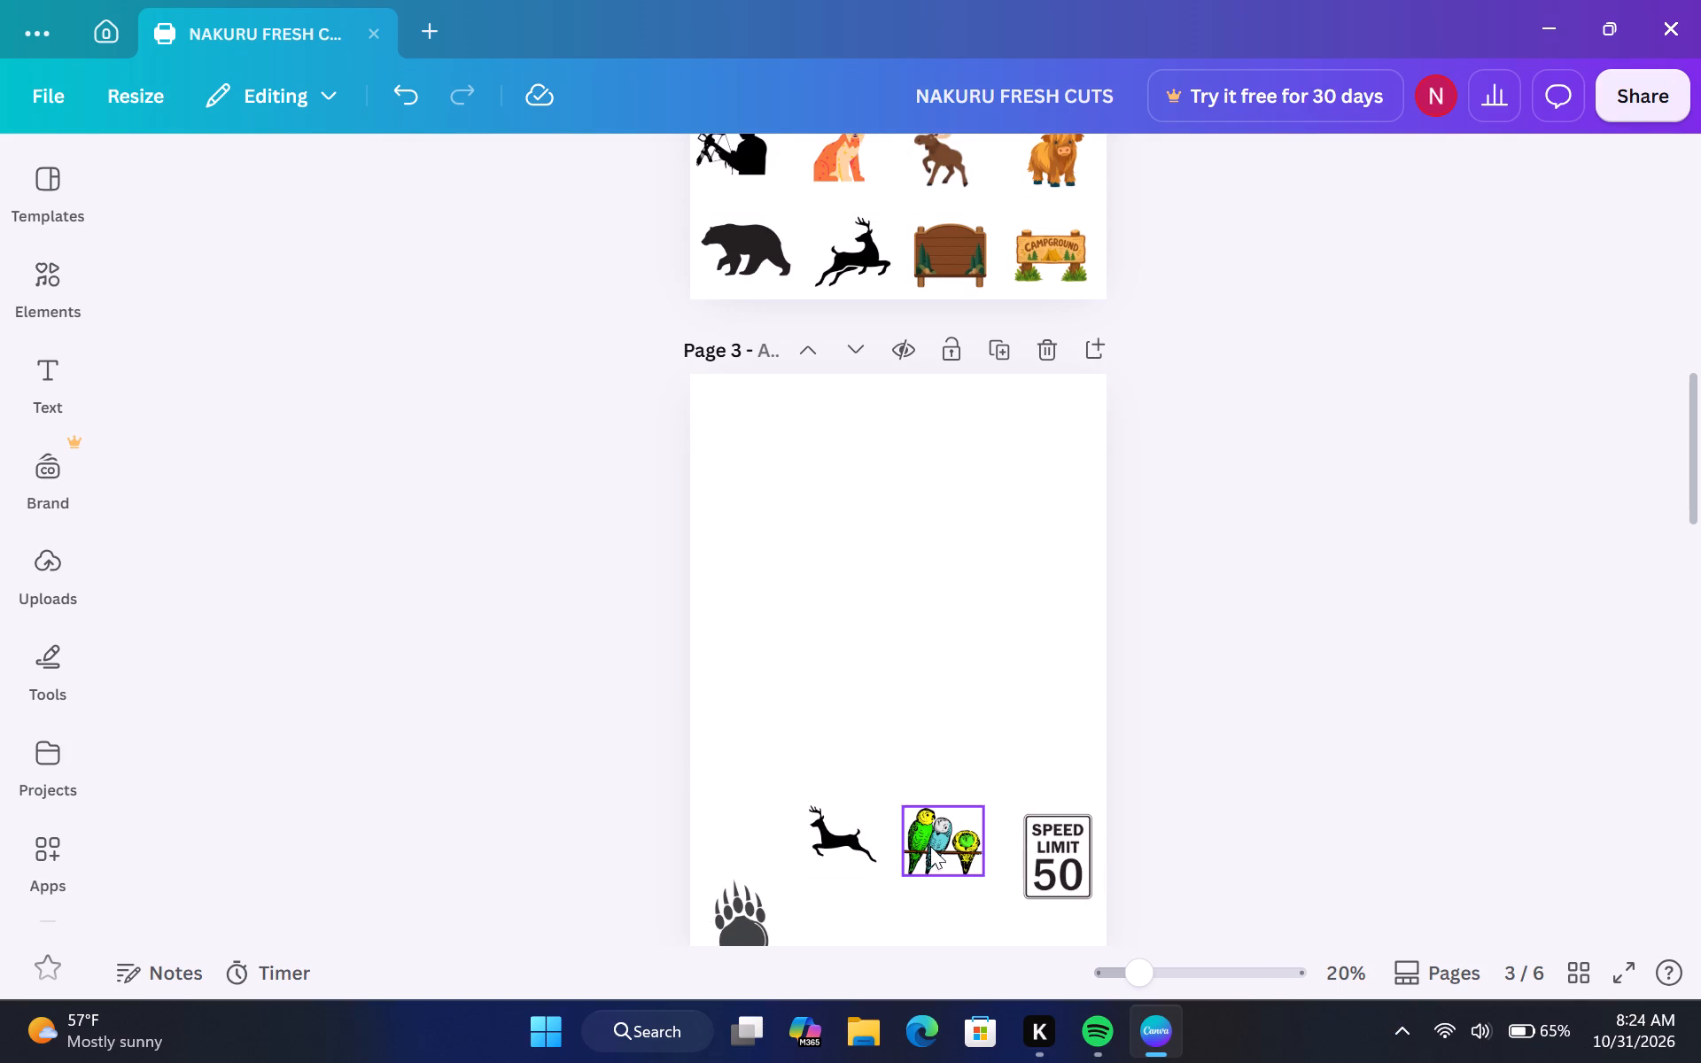
{"action": "left_click_drag", "start_coordinate": [936, 852], "coordinate": [999, 752]}
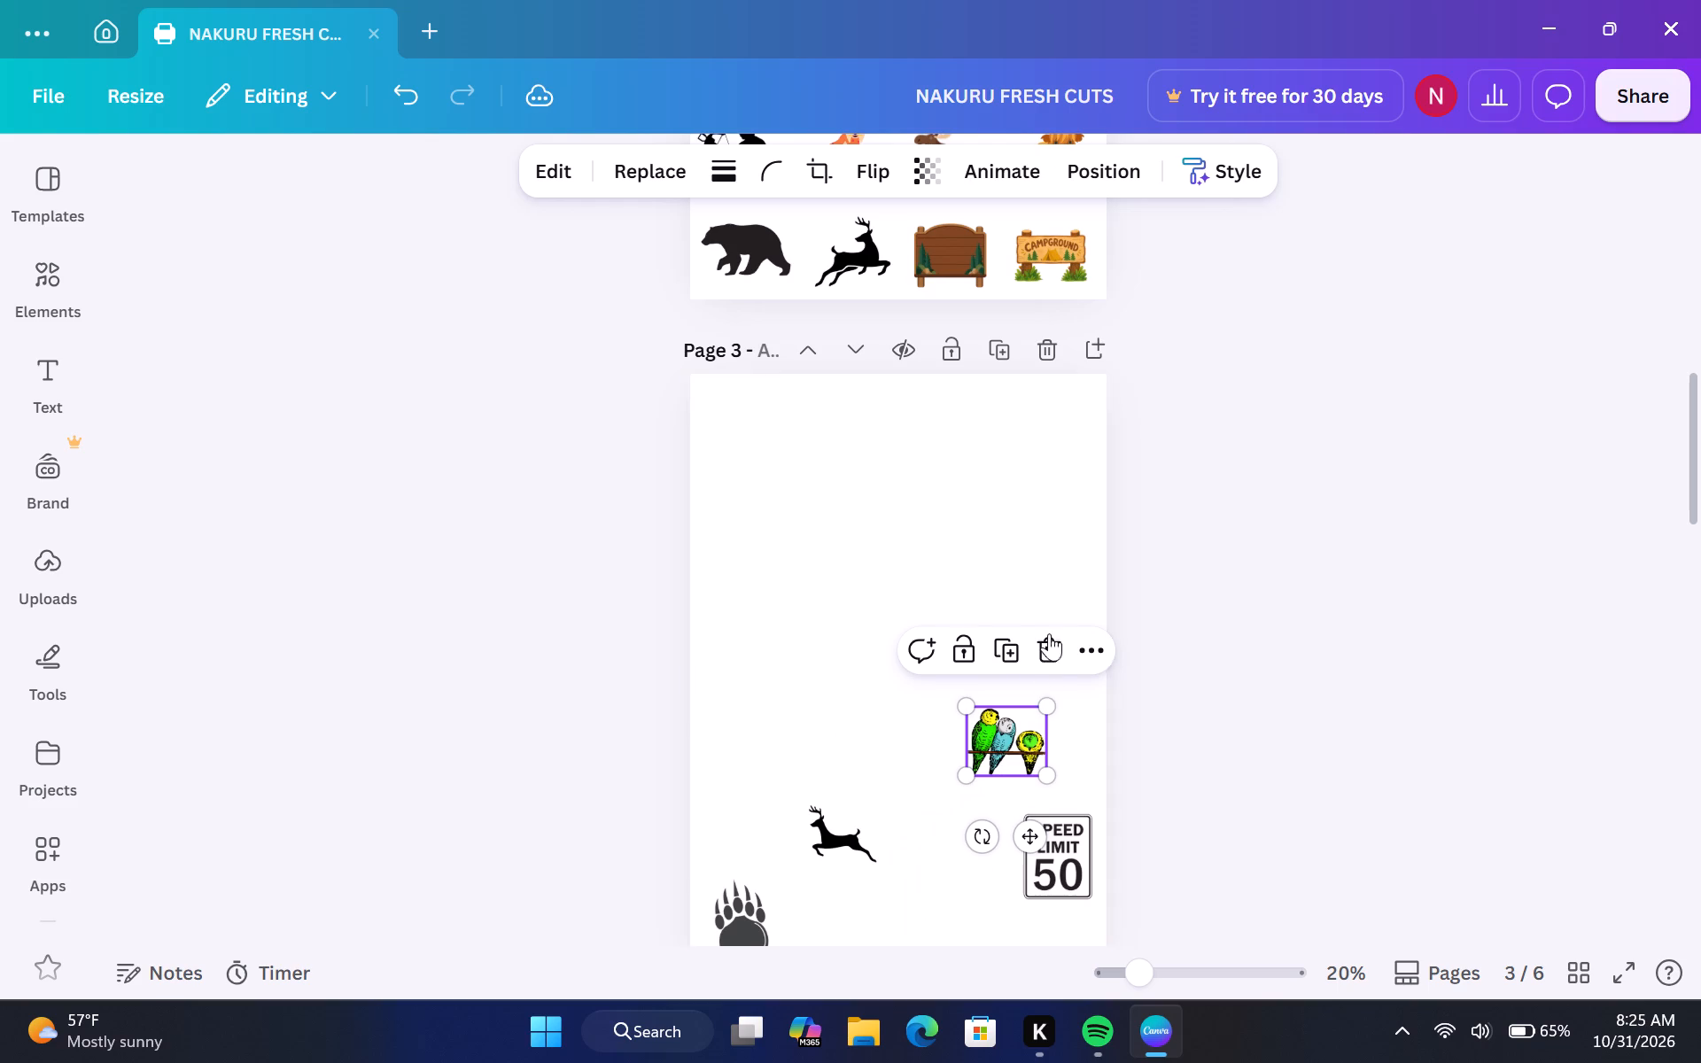
{"action": "left_click", "coordinate": [1050, 653]}
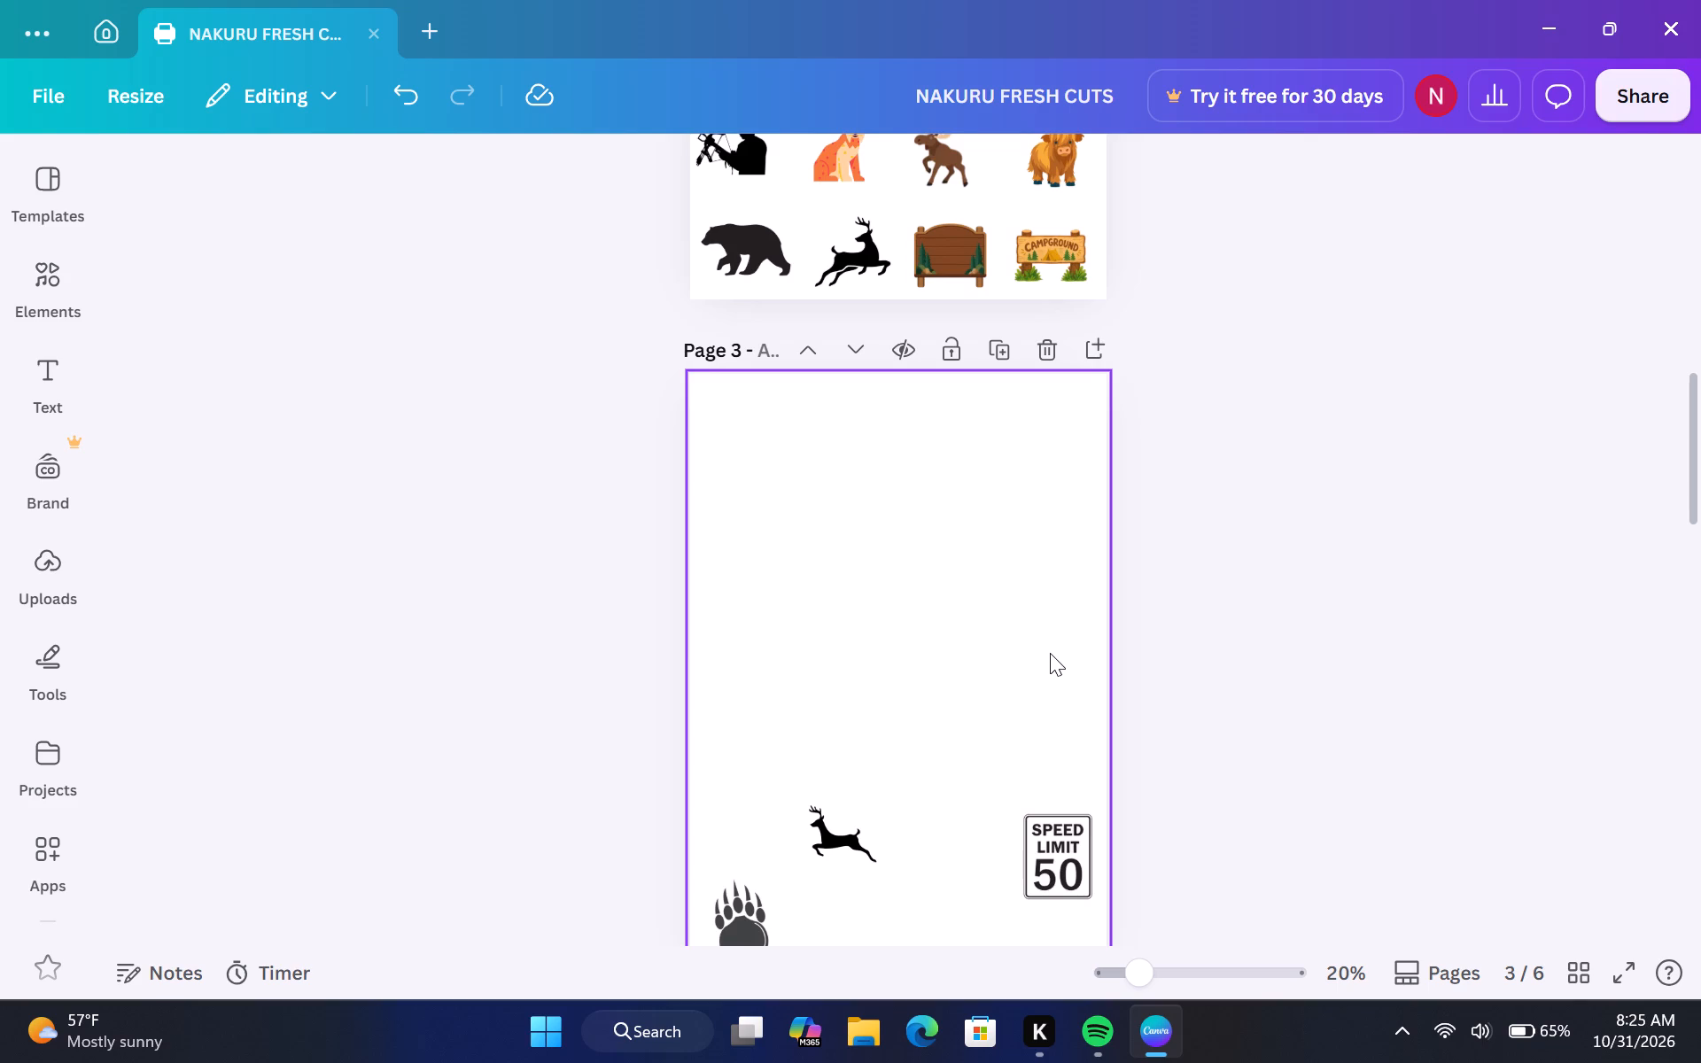
{"action": "left_click", "coordinate": [1029, 881]}
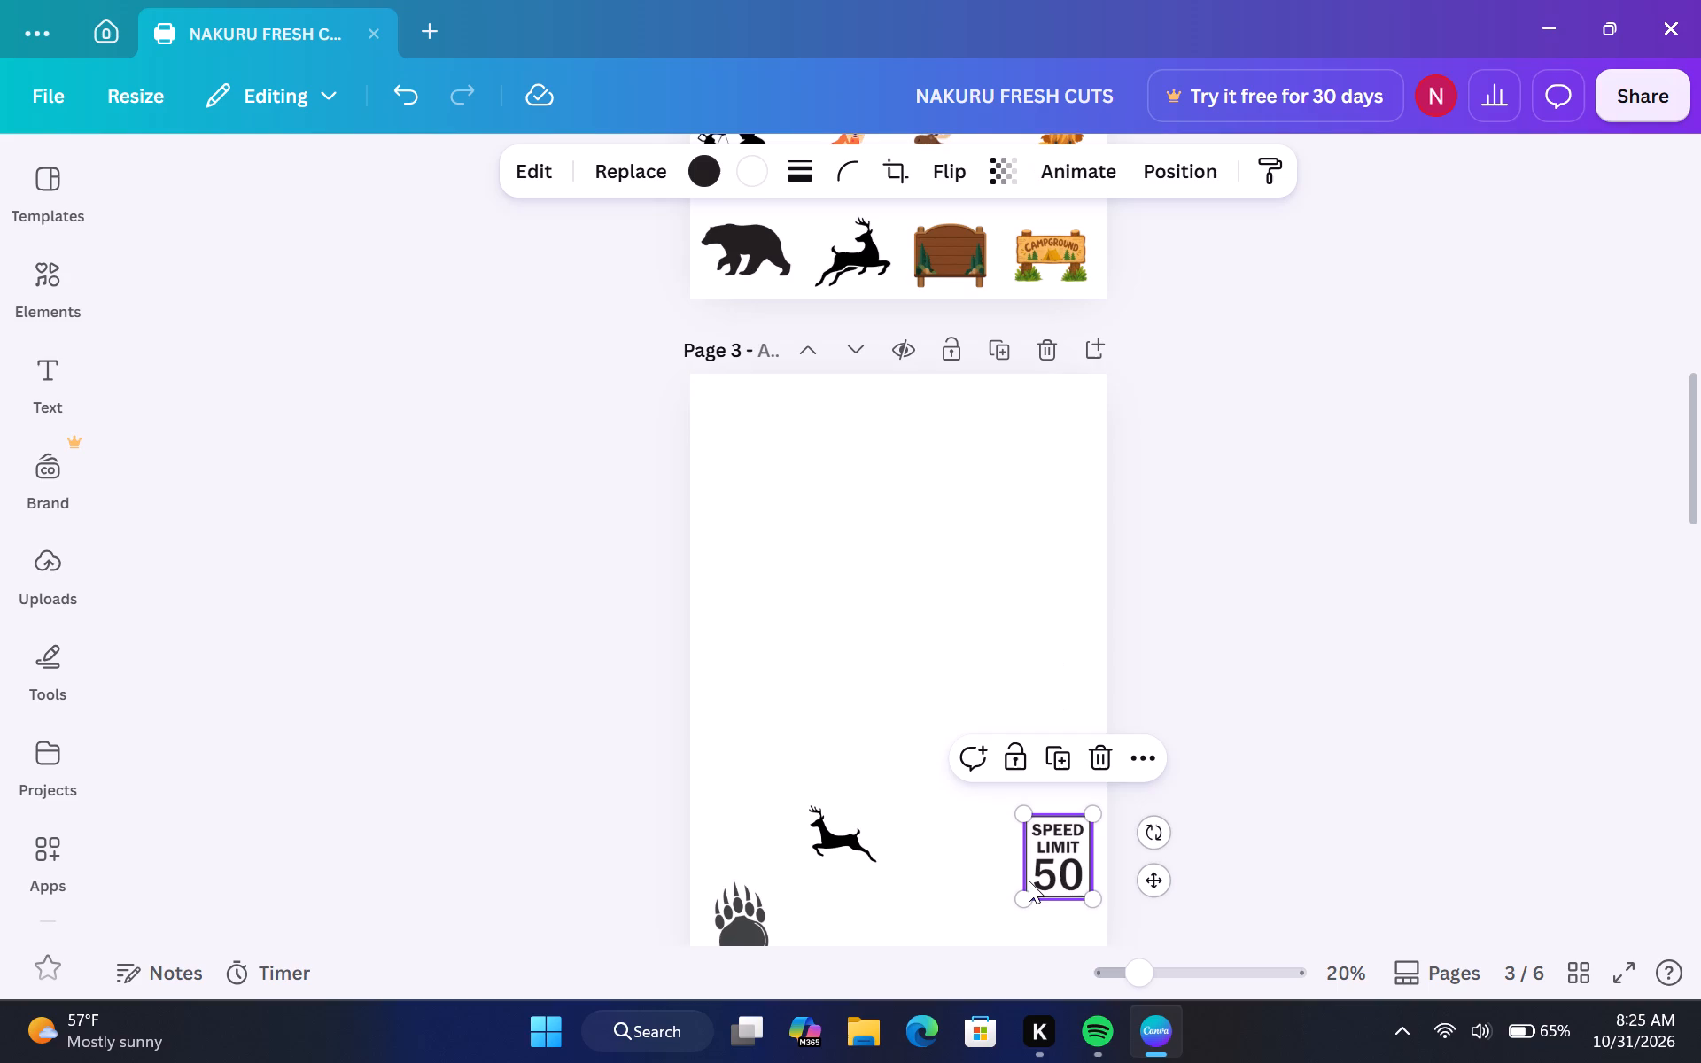
{"action": "left_click", "coordinate": [1099, 745]}
{"action": "left_click", "coordinate": [826, 863]}
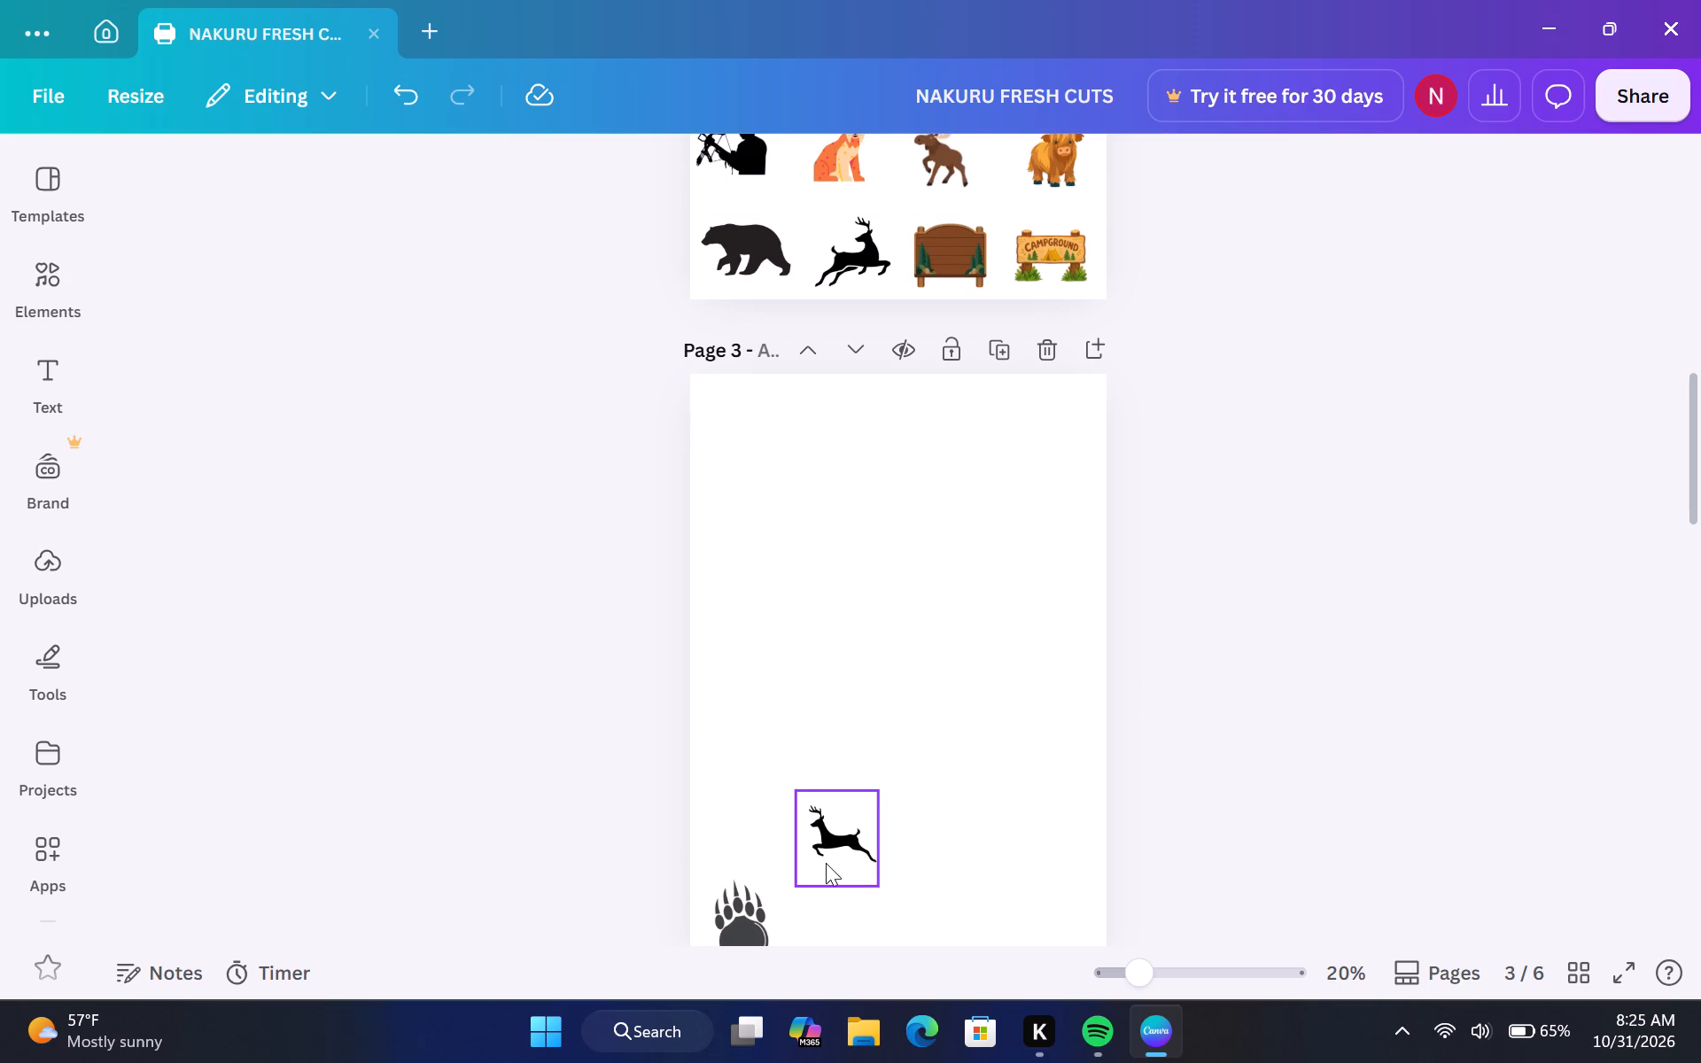
{"action": "left_click", "coordinate": [877, 737]}
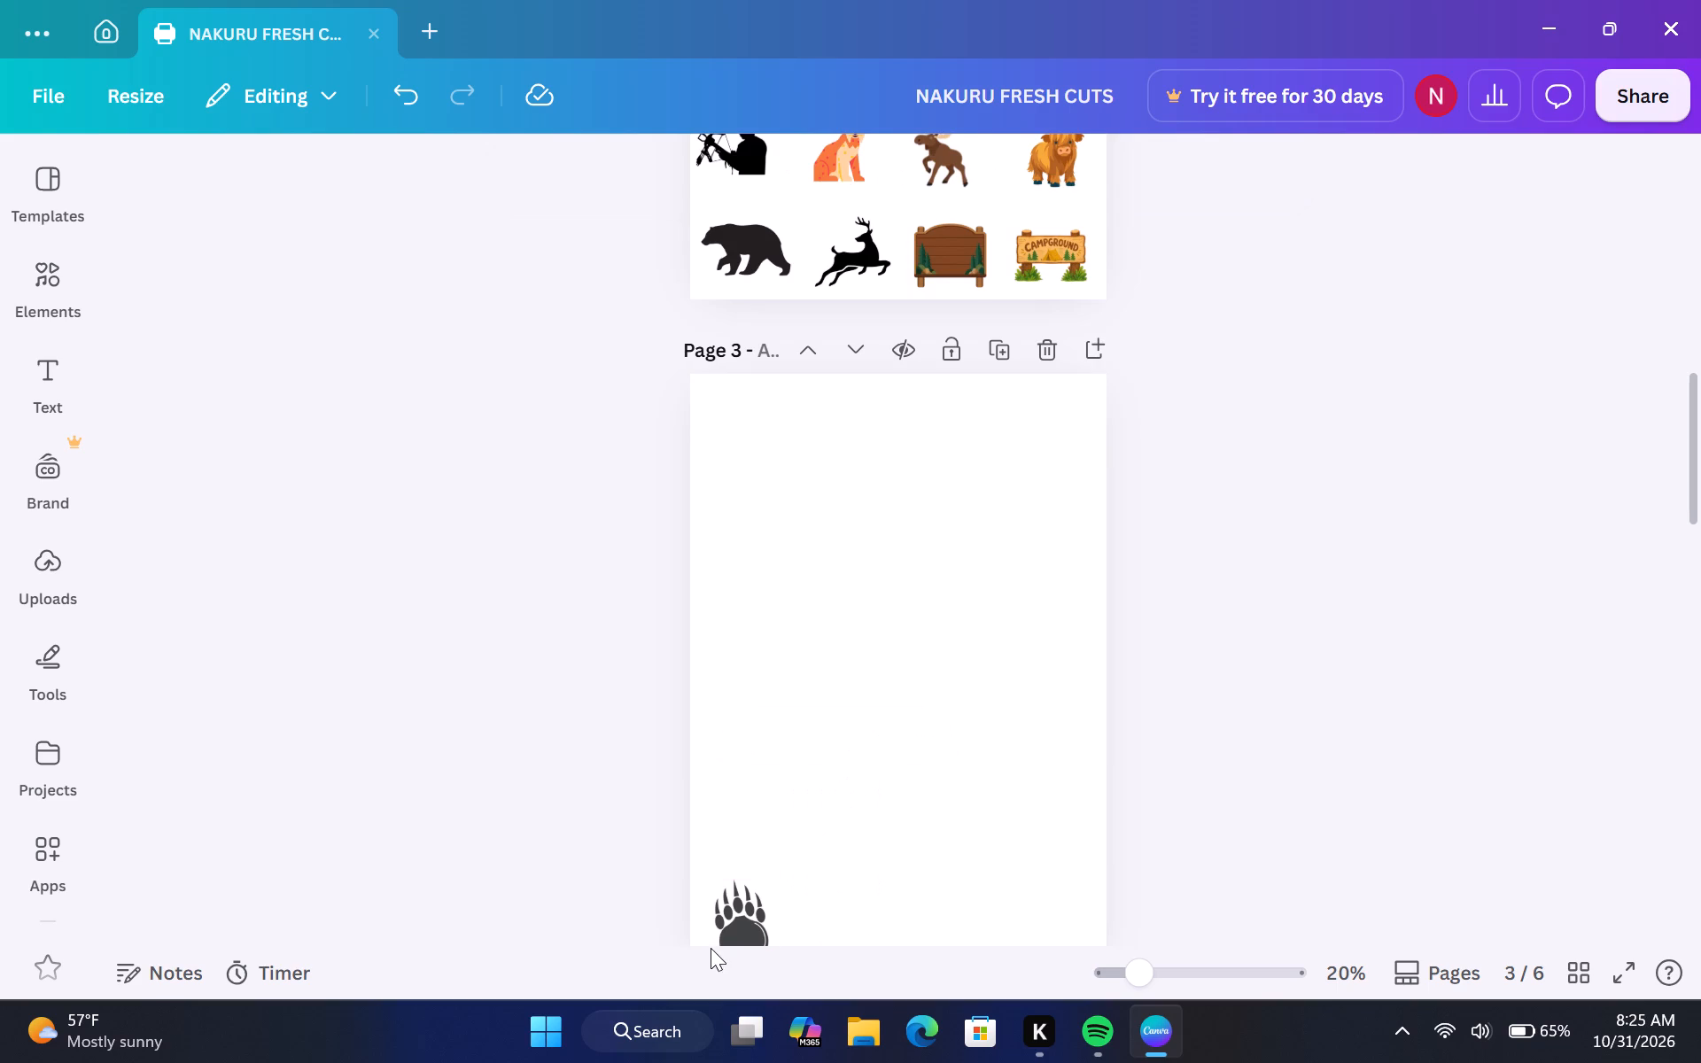
{"action": "left_click", "coordinate": [754, 924]}
{"action": "left_click", "coordinate": [802, 831]}
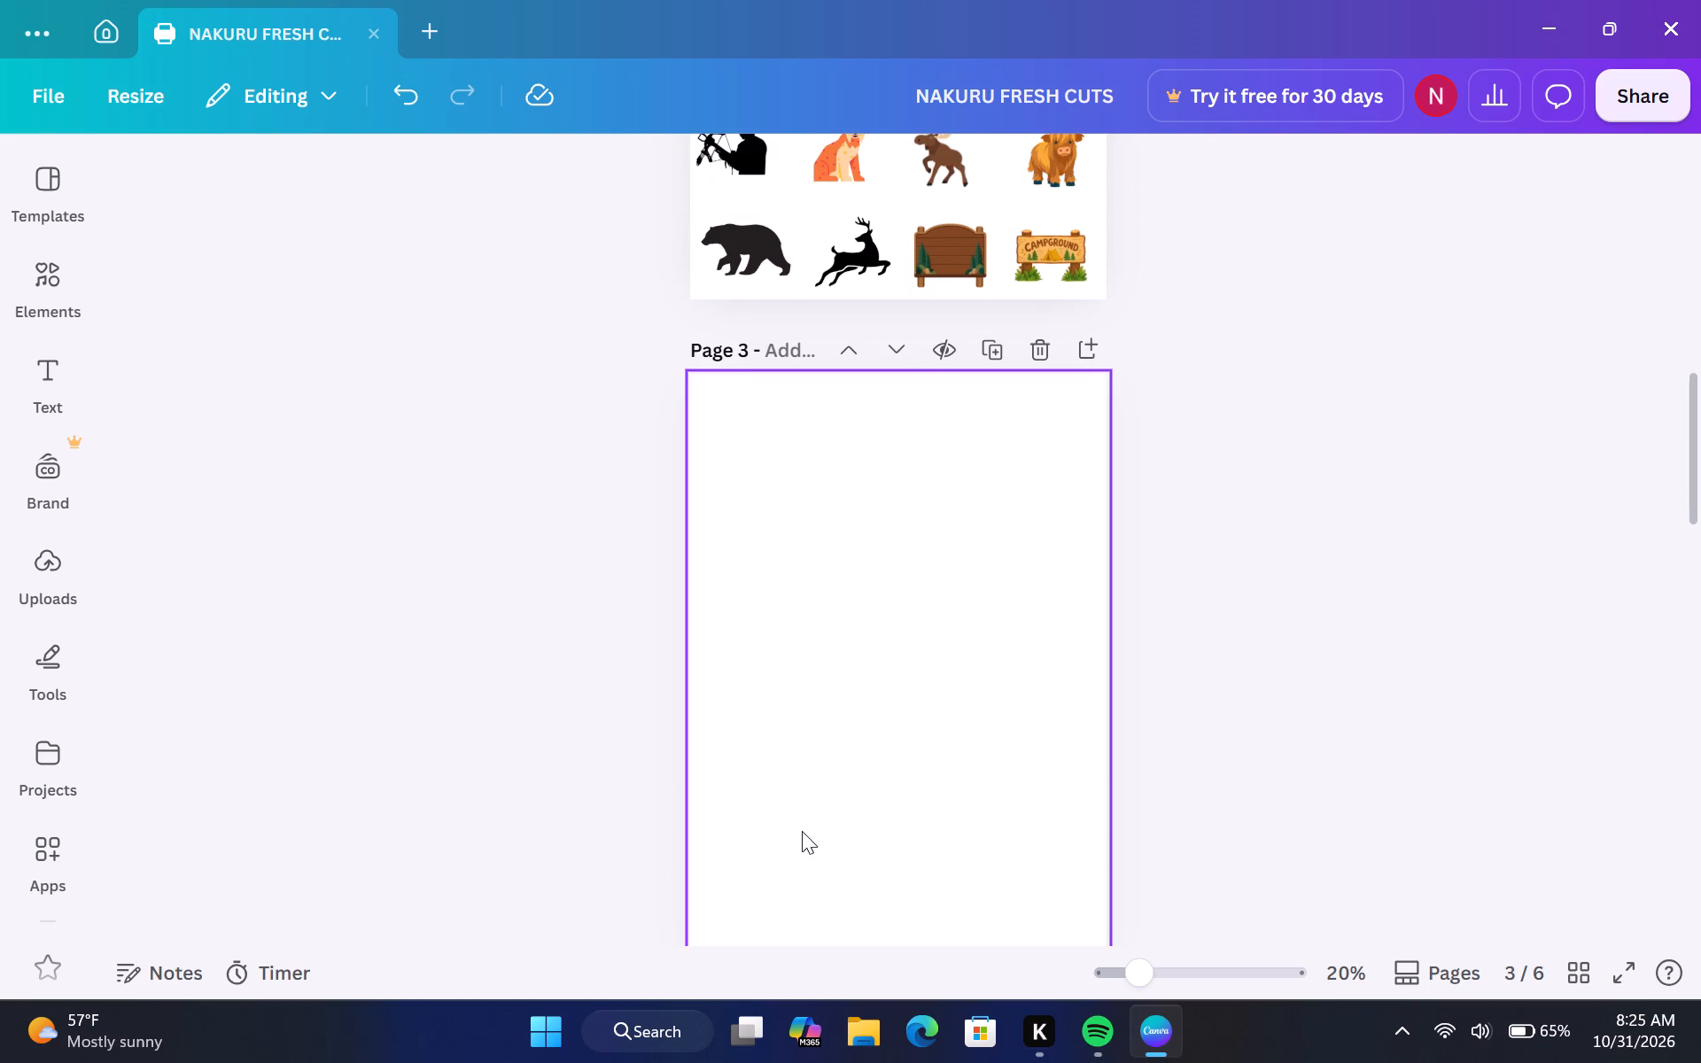
Delete the woman in yellow trousers, the deer crossing sign, the red truck and the leopard from page 2's top row.
{"action": "left_click", "coordinate": [1681, 345]}
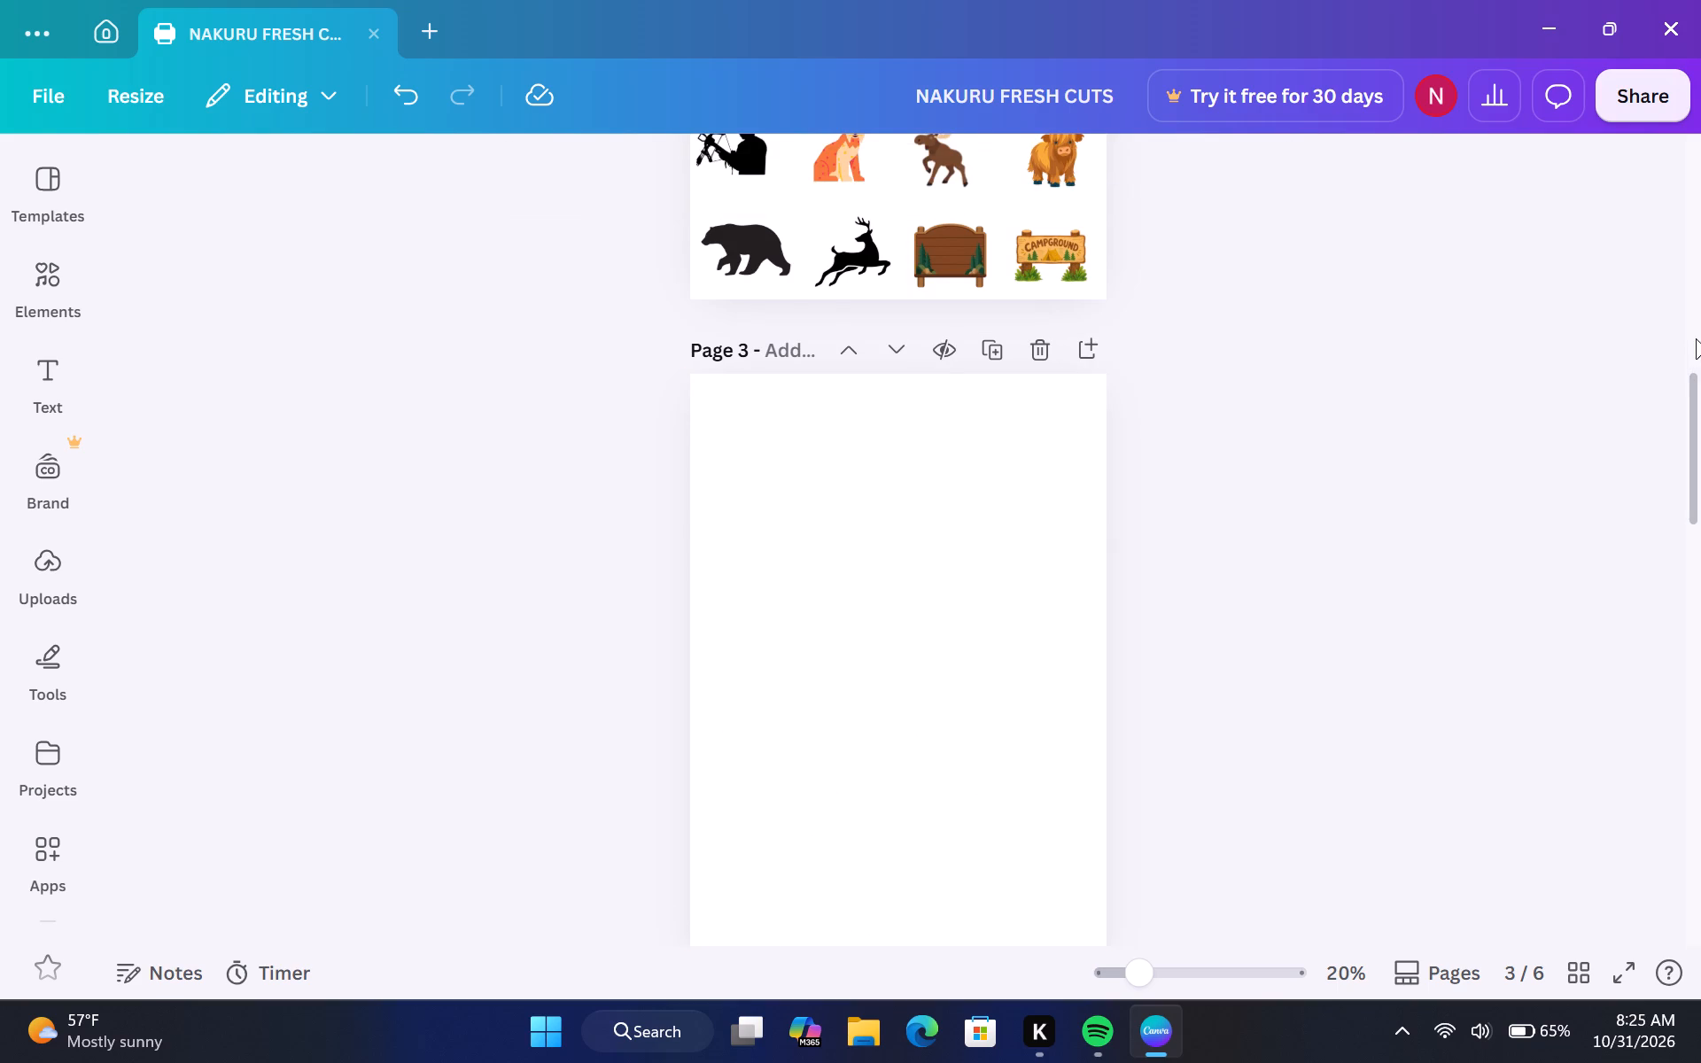
{"action": "left_click", "coordinate": [1696, 338]}
{"action": "left_click", "coordinate": [1696, 338]}
{"action": "left_click", "coordinate": [1700, 261]}
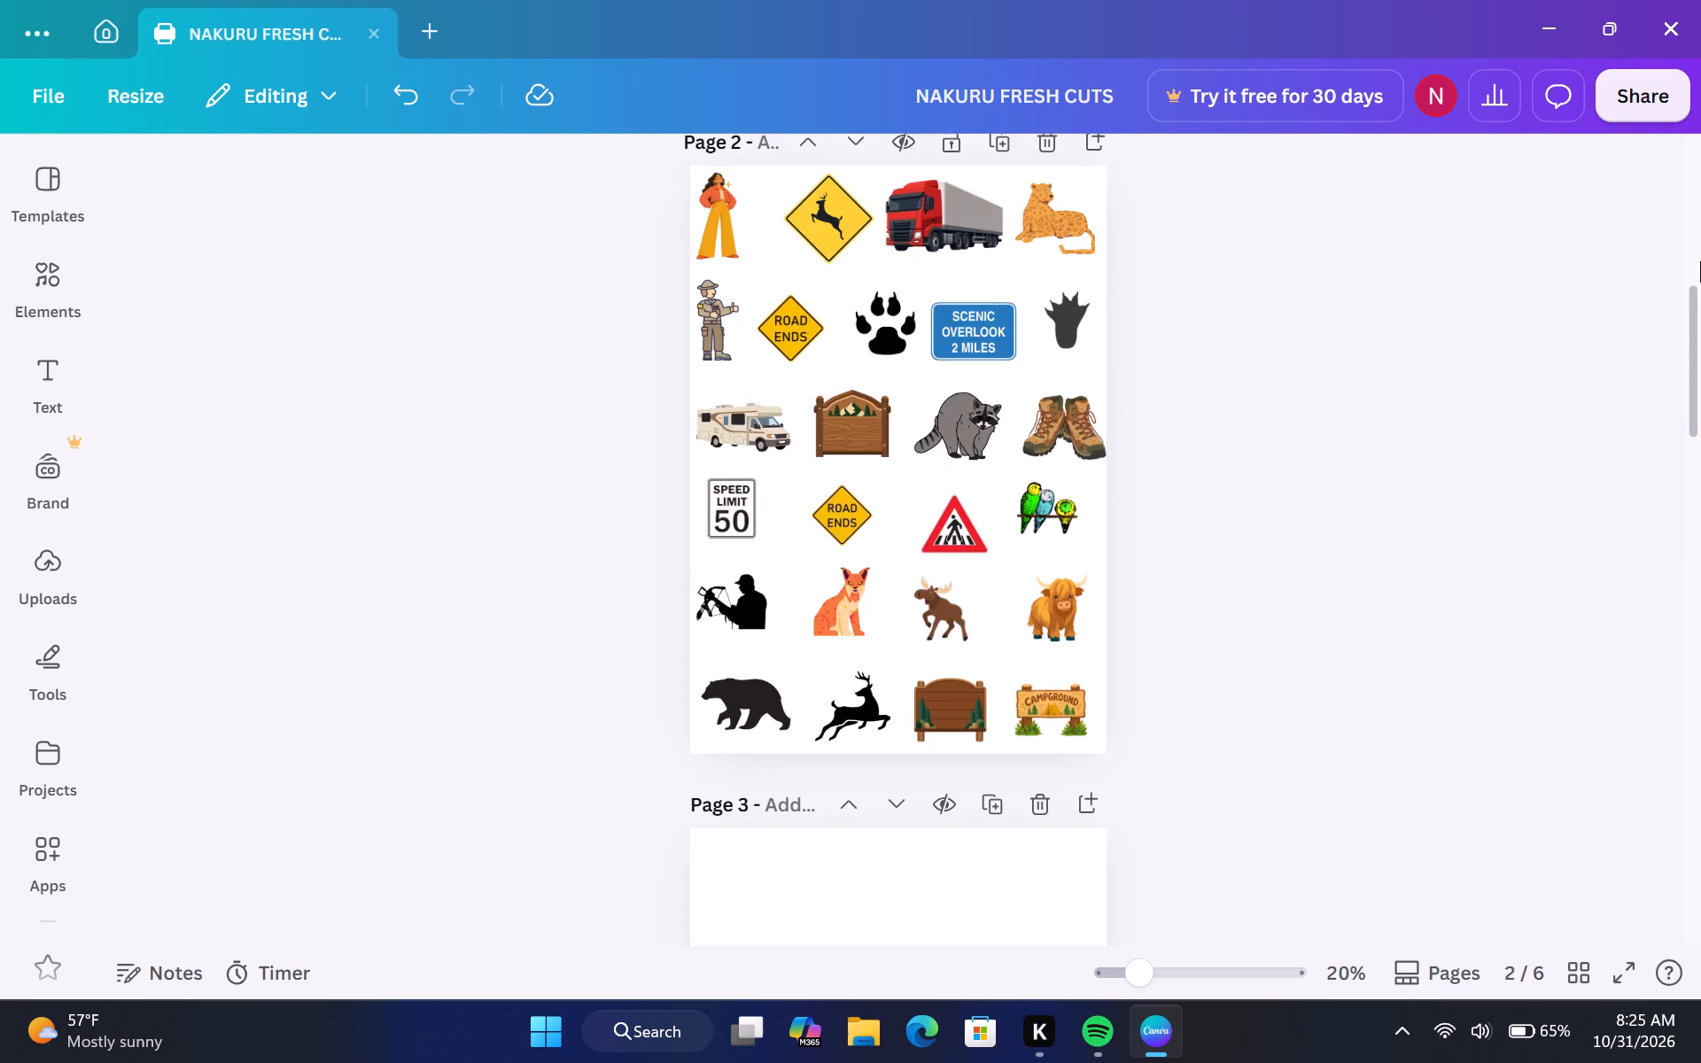
{"action": "left_click", "coordinate": [1700, 261]}
{"action": "left_click", "coordinate": [1700, 261]}
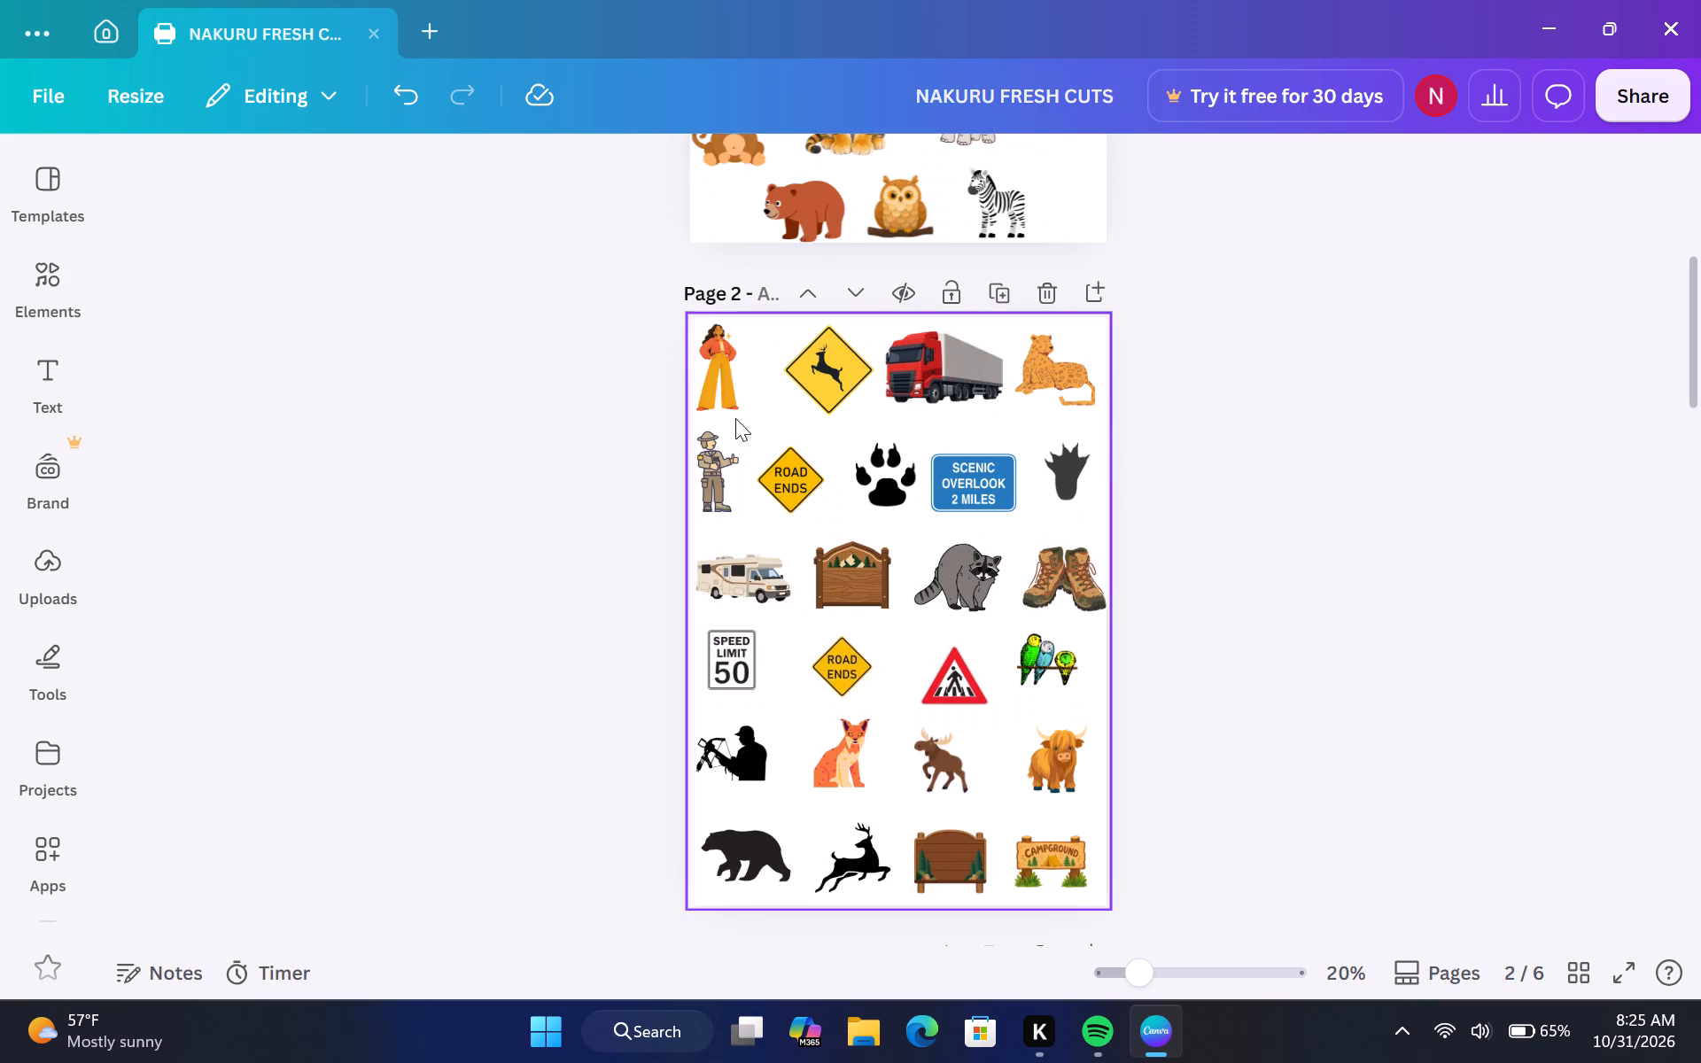
{"action": "left_click", "coordinate": [738, 394]}
{"action": "left_click", "coordinate": [757, 259]}
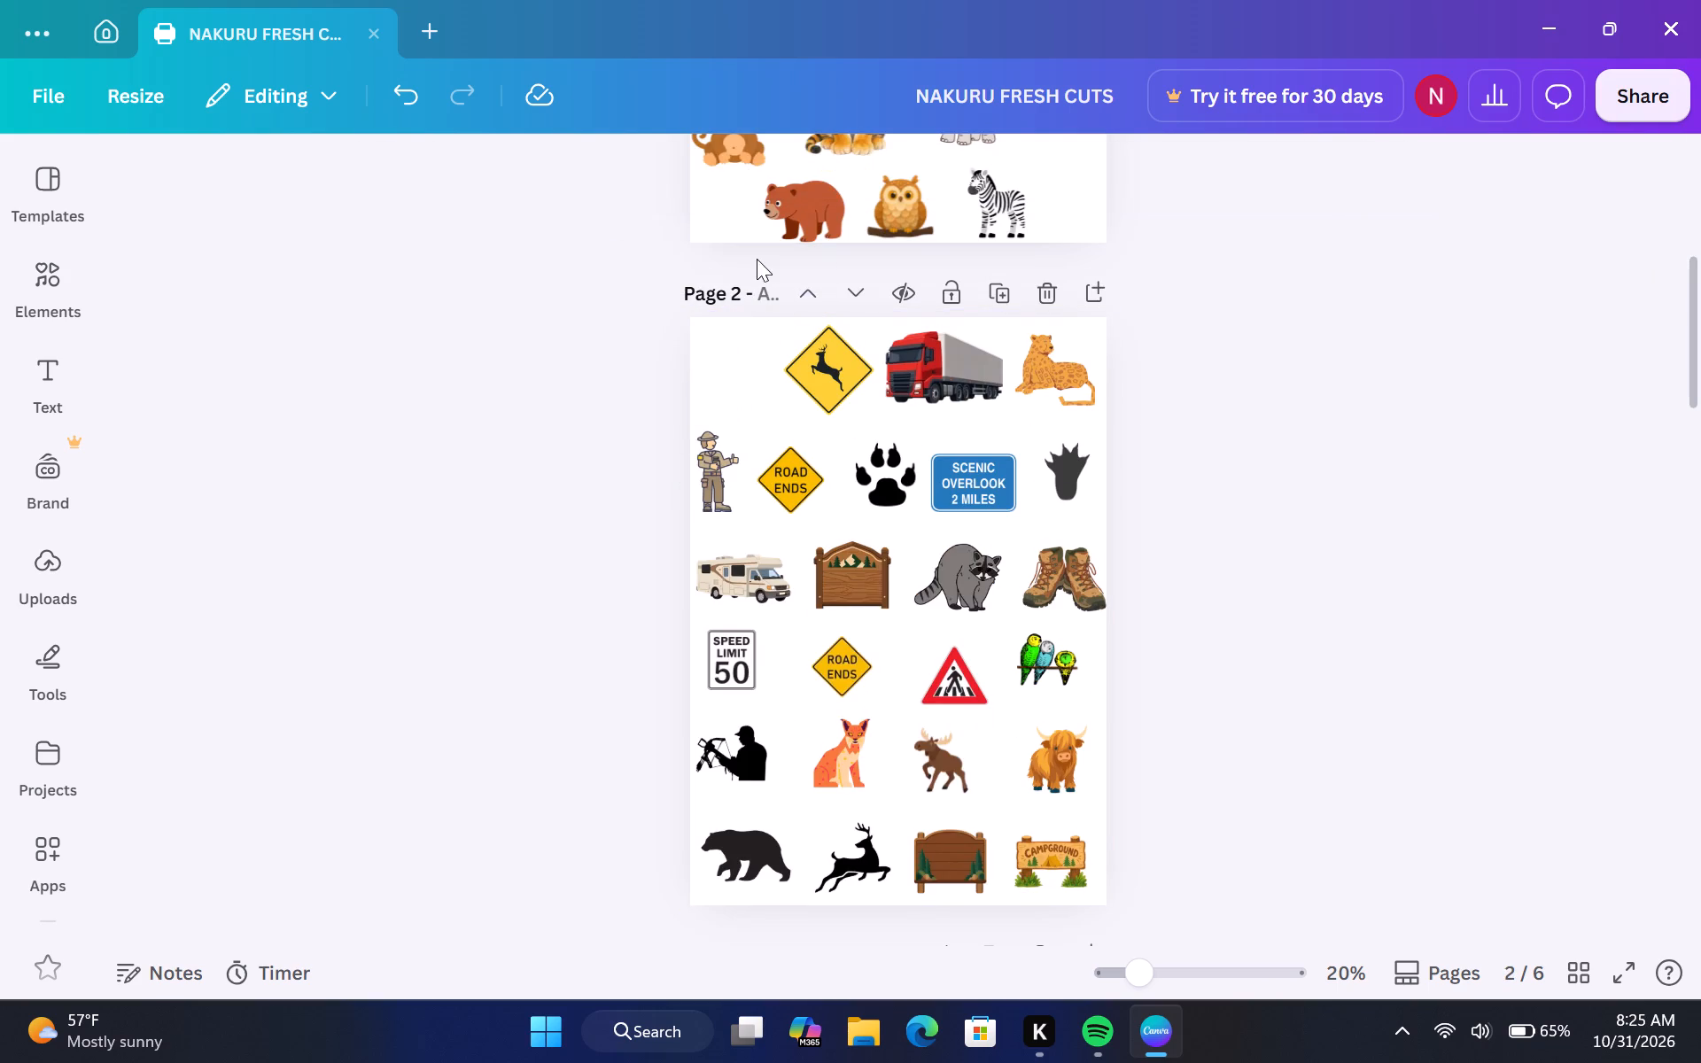
{"action": "left_click", "coordinate": [871, 340]}
{"action": "left_click", "coordinate": [873, 271]}
{"action": "left_click", "coordinate": [927, 373]}
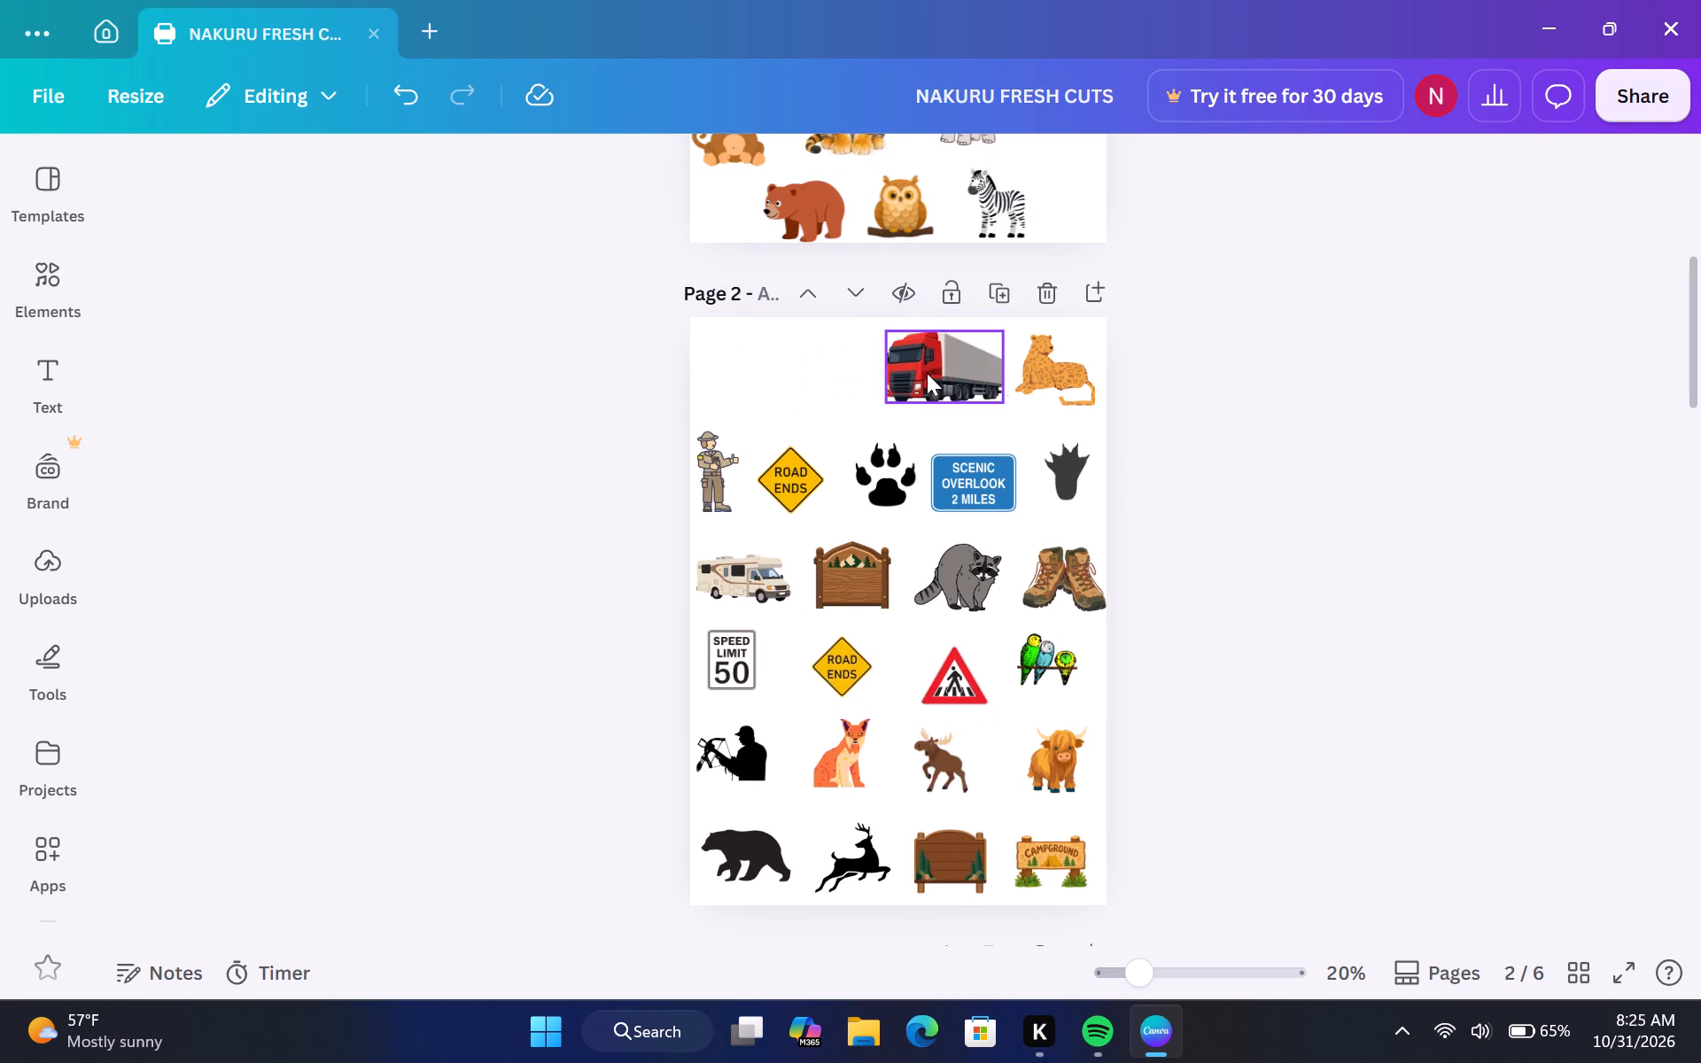
{"action": "left_click", "coordinate": [985, 280]}
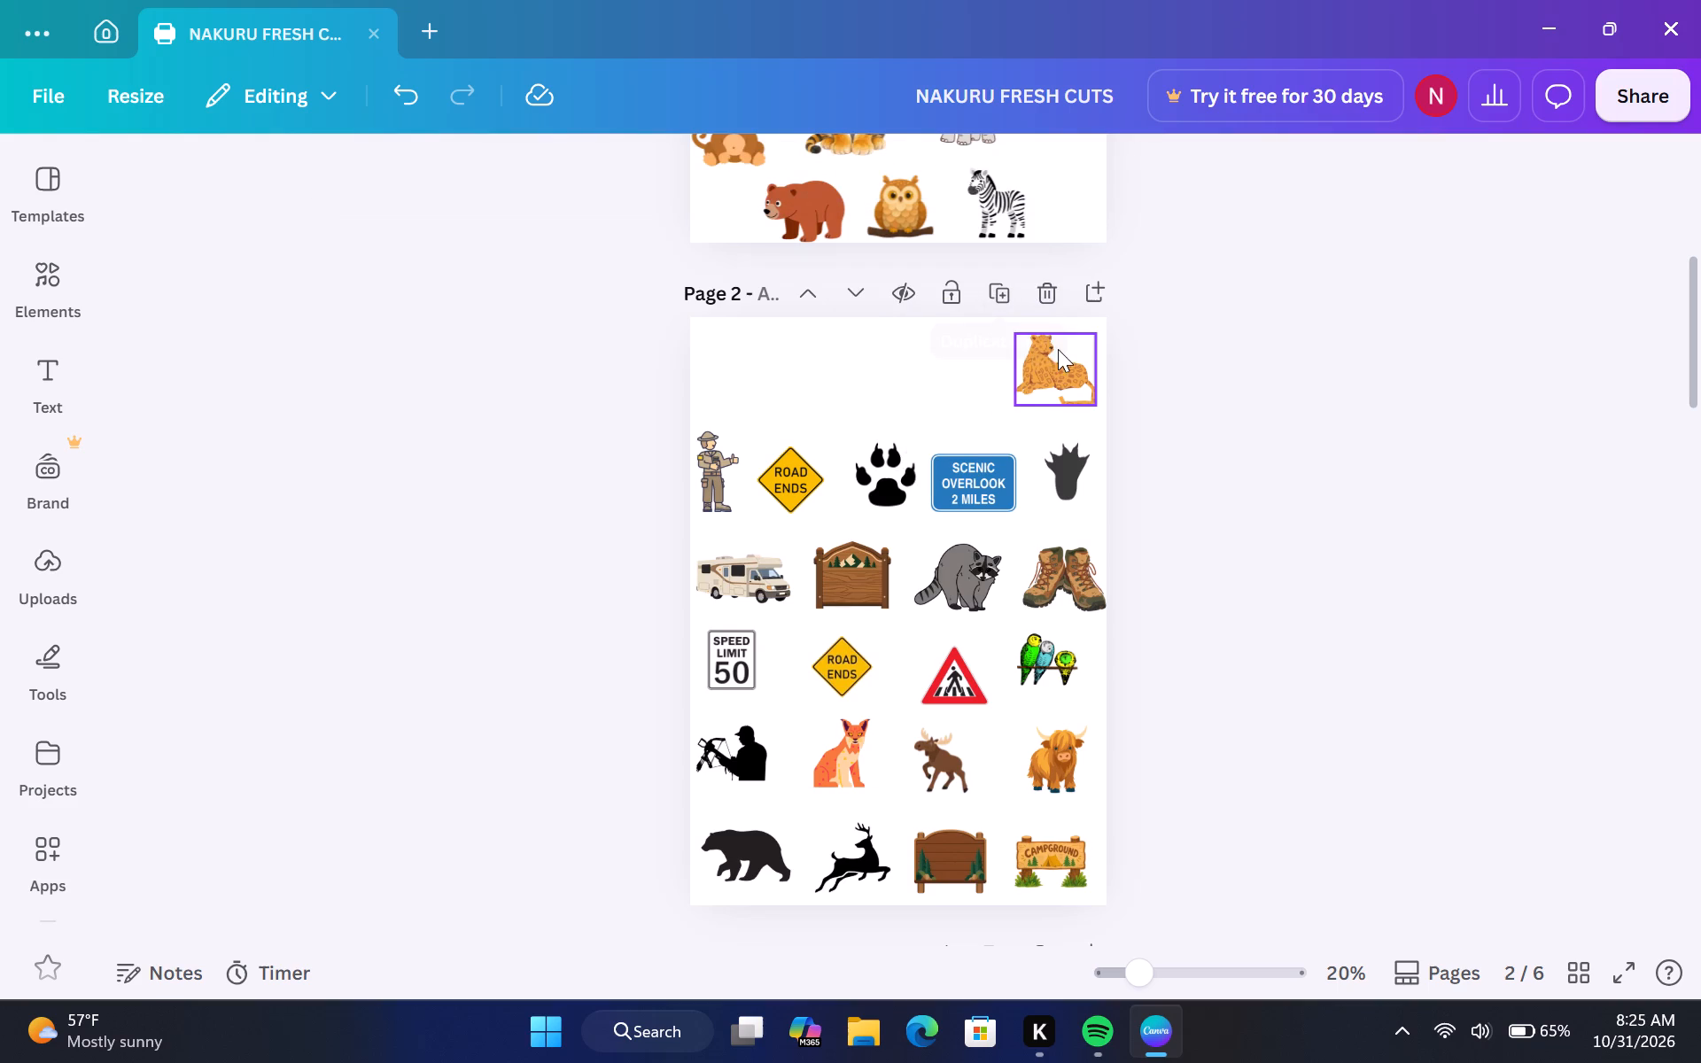
{"action": "left_click", "coordinate": [1065, 351]}
{"action": "left_click", "coordinate": [1084, 274]}
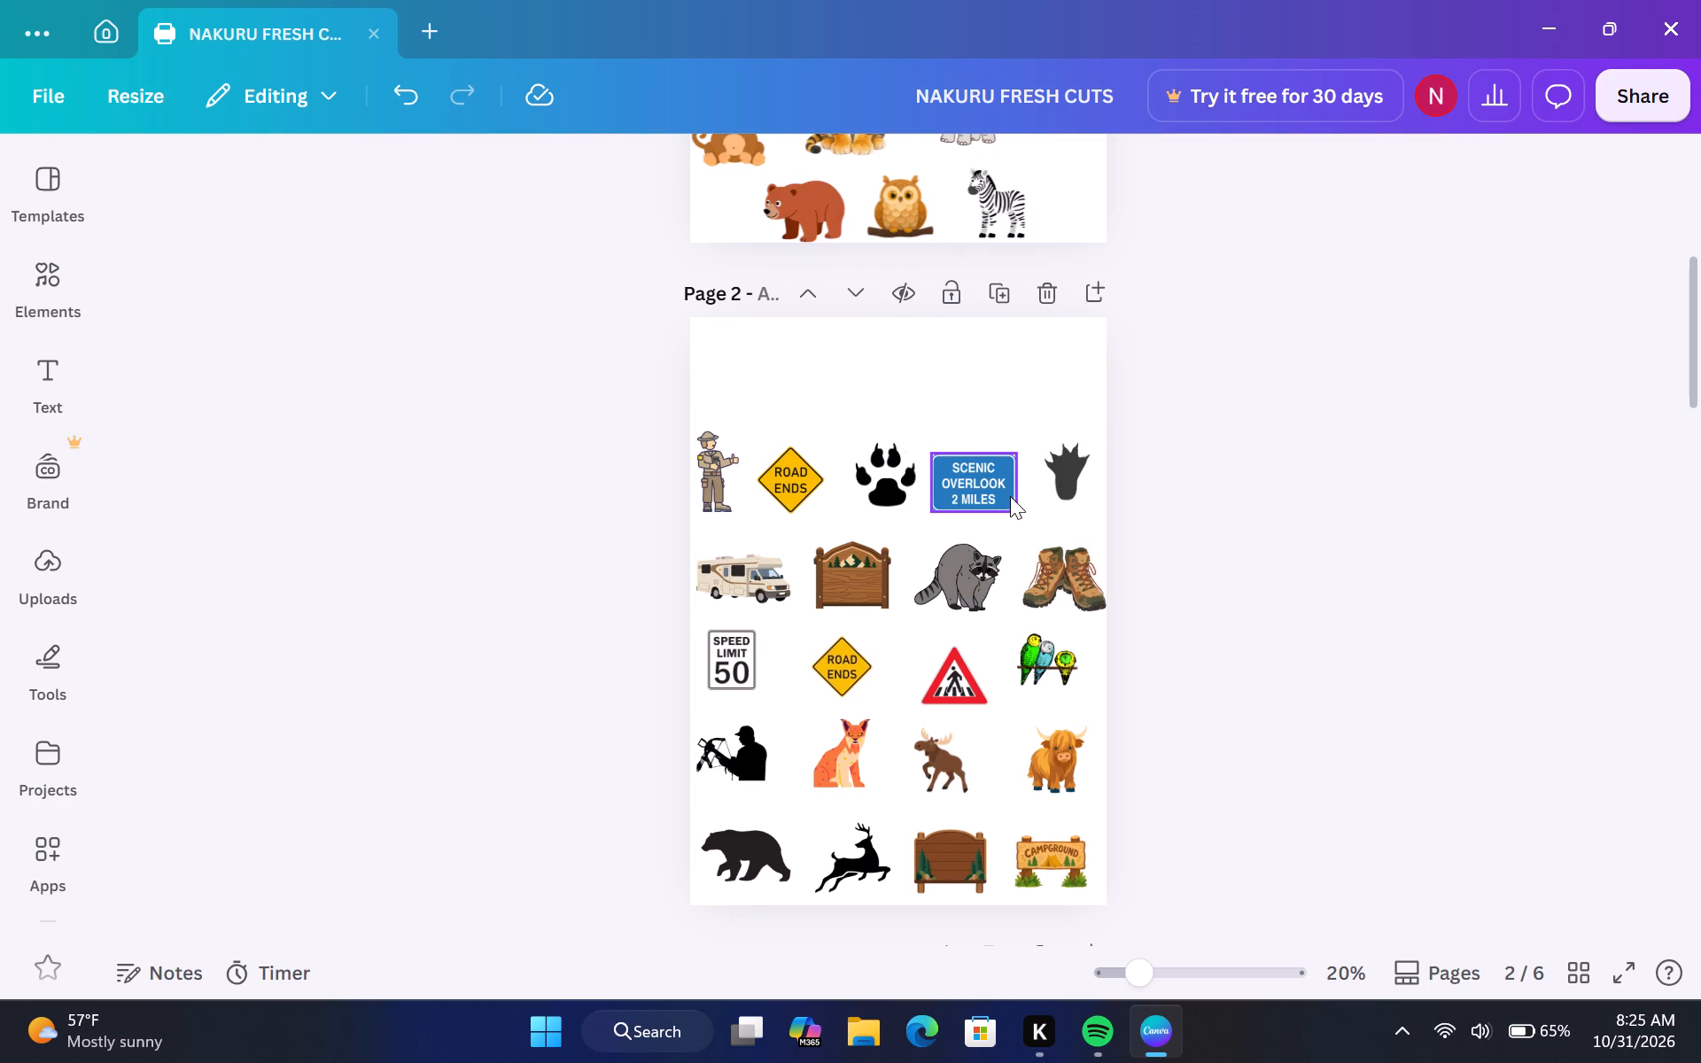
Delete the SCENIC OVERLOOK sign, black paw print, ROAD ENDS sign and dark grey footprint from page 2's second row, sparing the ranger.
{"action": "left_click", "coordinate": [1010, 496]}
{"action": "left_click", "coordinate": [1009, 415]}
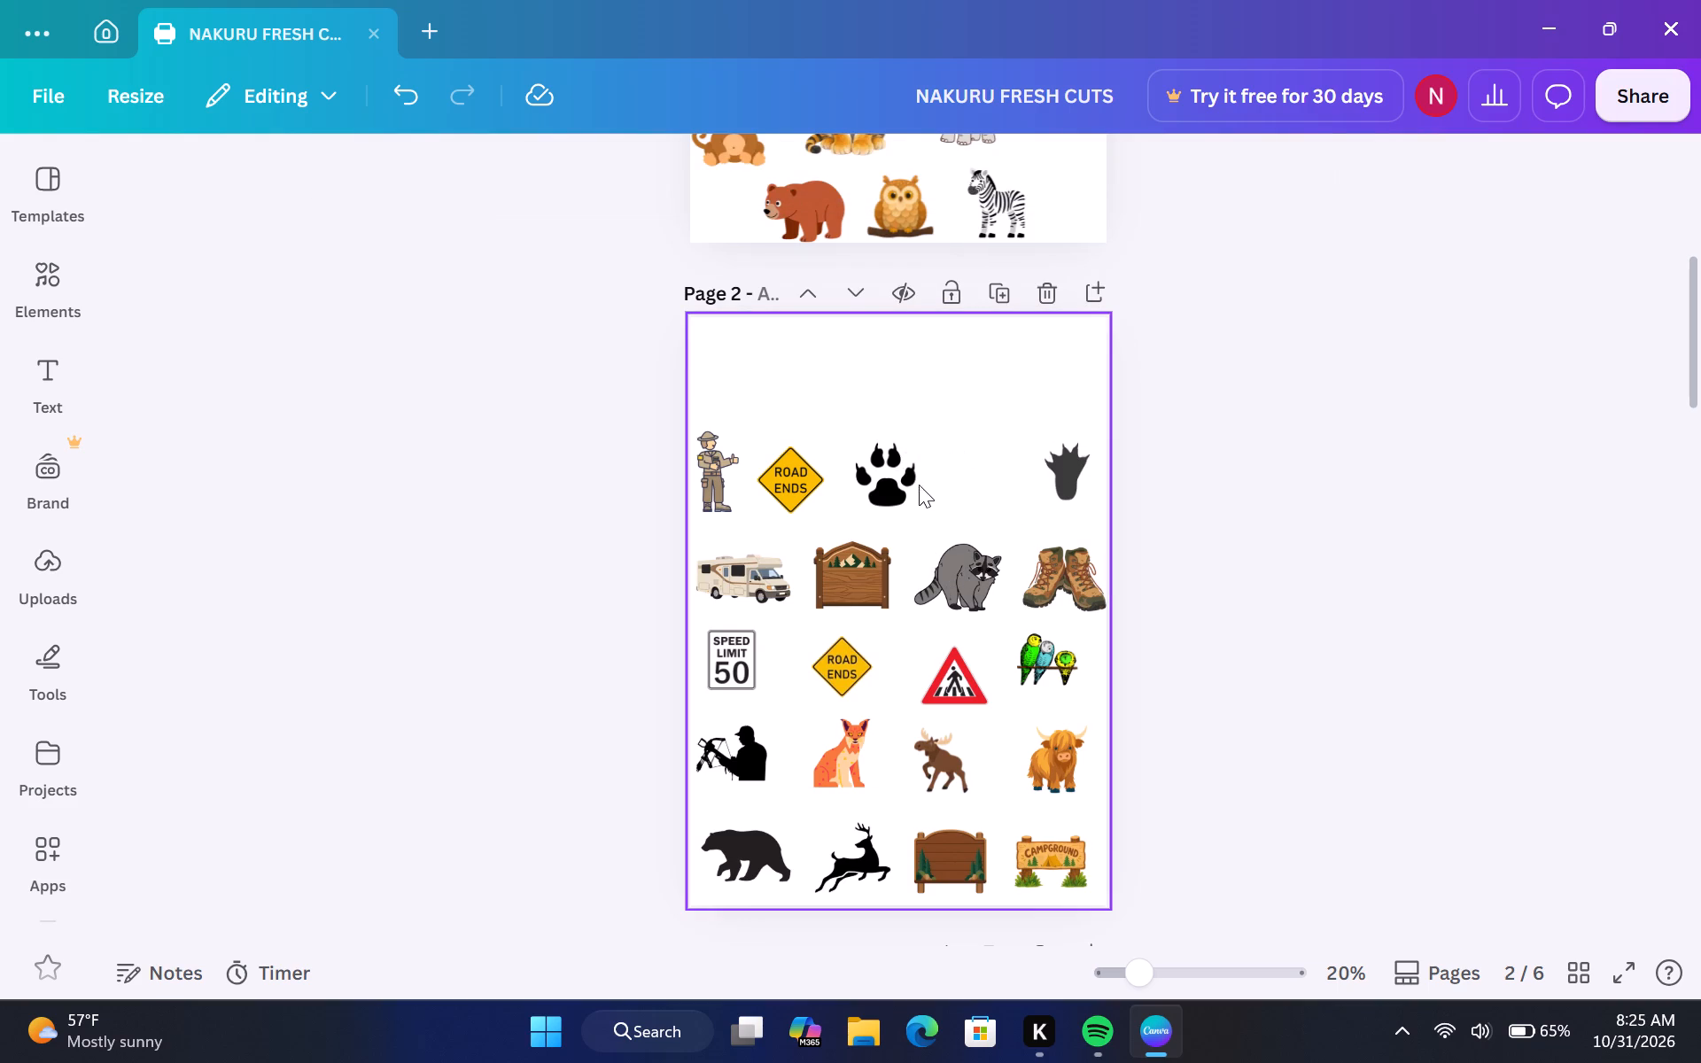
{"action": "left_click", "coordinate": [914, 492]}
{"action": "left_click", "coordinate": [916, 406]}
{"action": "triple_click", "coordinate": [916, 406]}
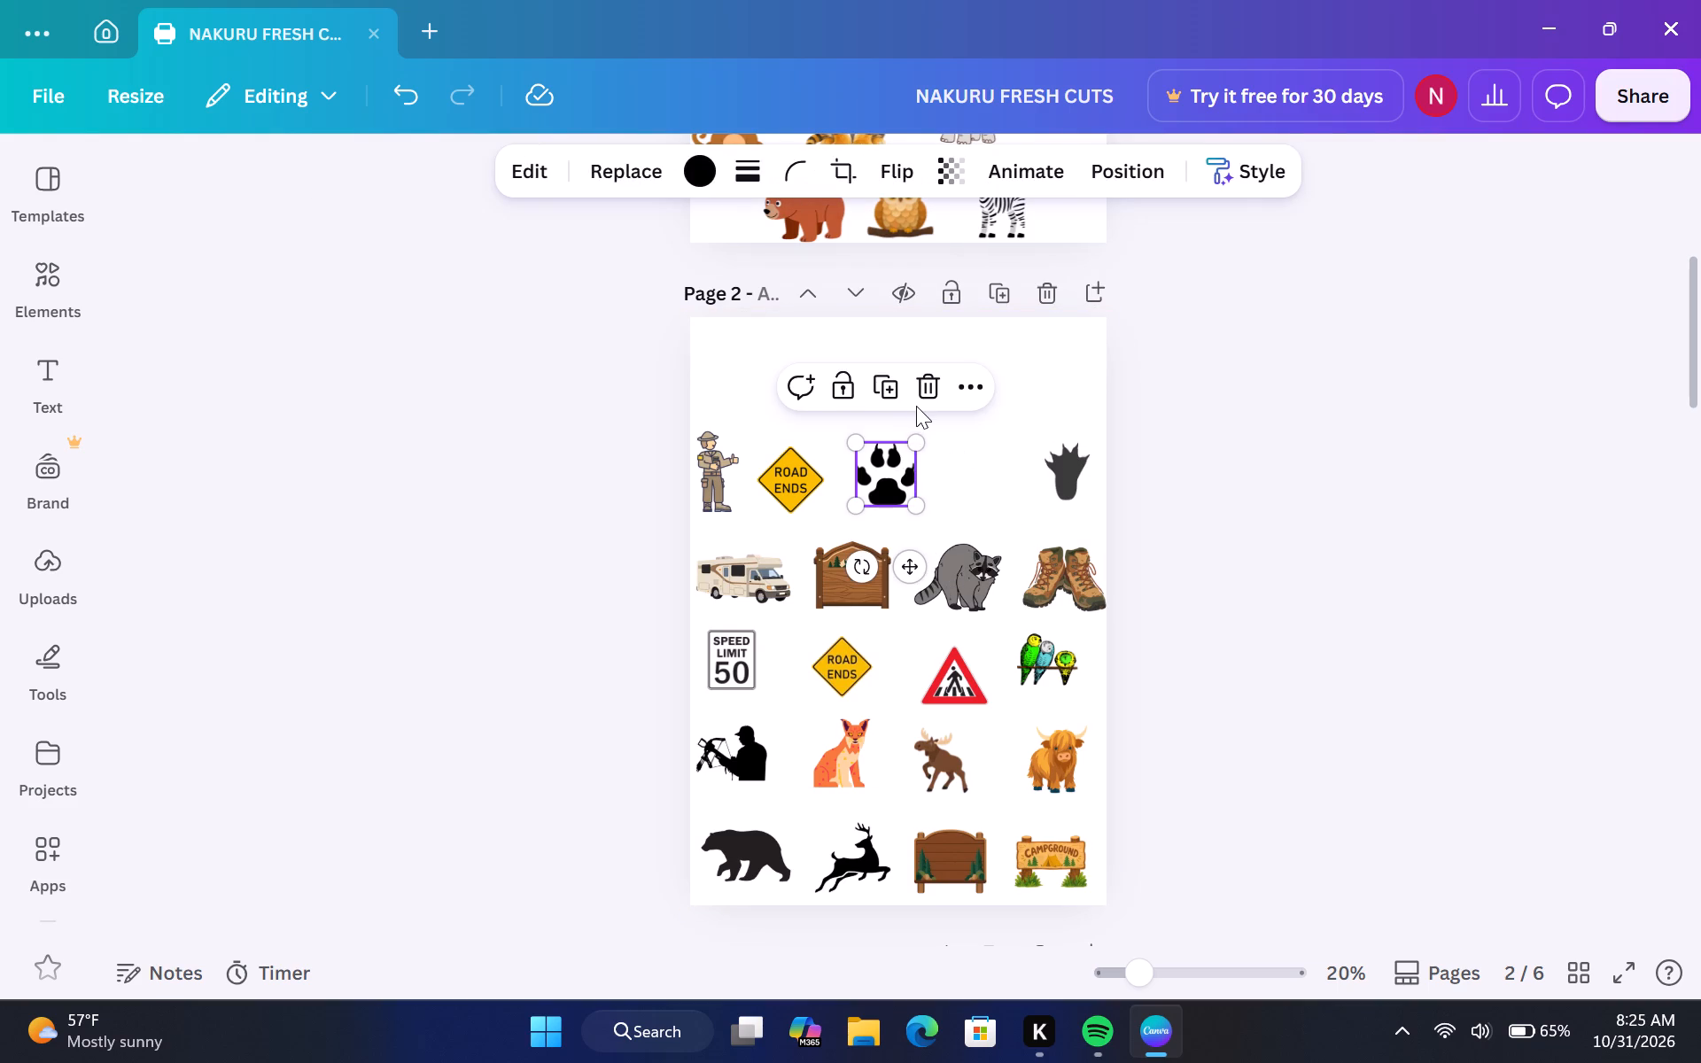
{"action": "left_click_drag", "start_coordinate": [916, 406], "coordinate": [924, 399]}
{"action": "left_click", "coordinate": [924, 399]}
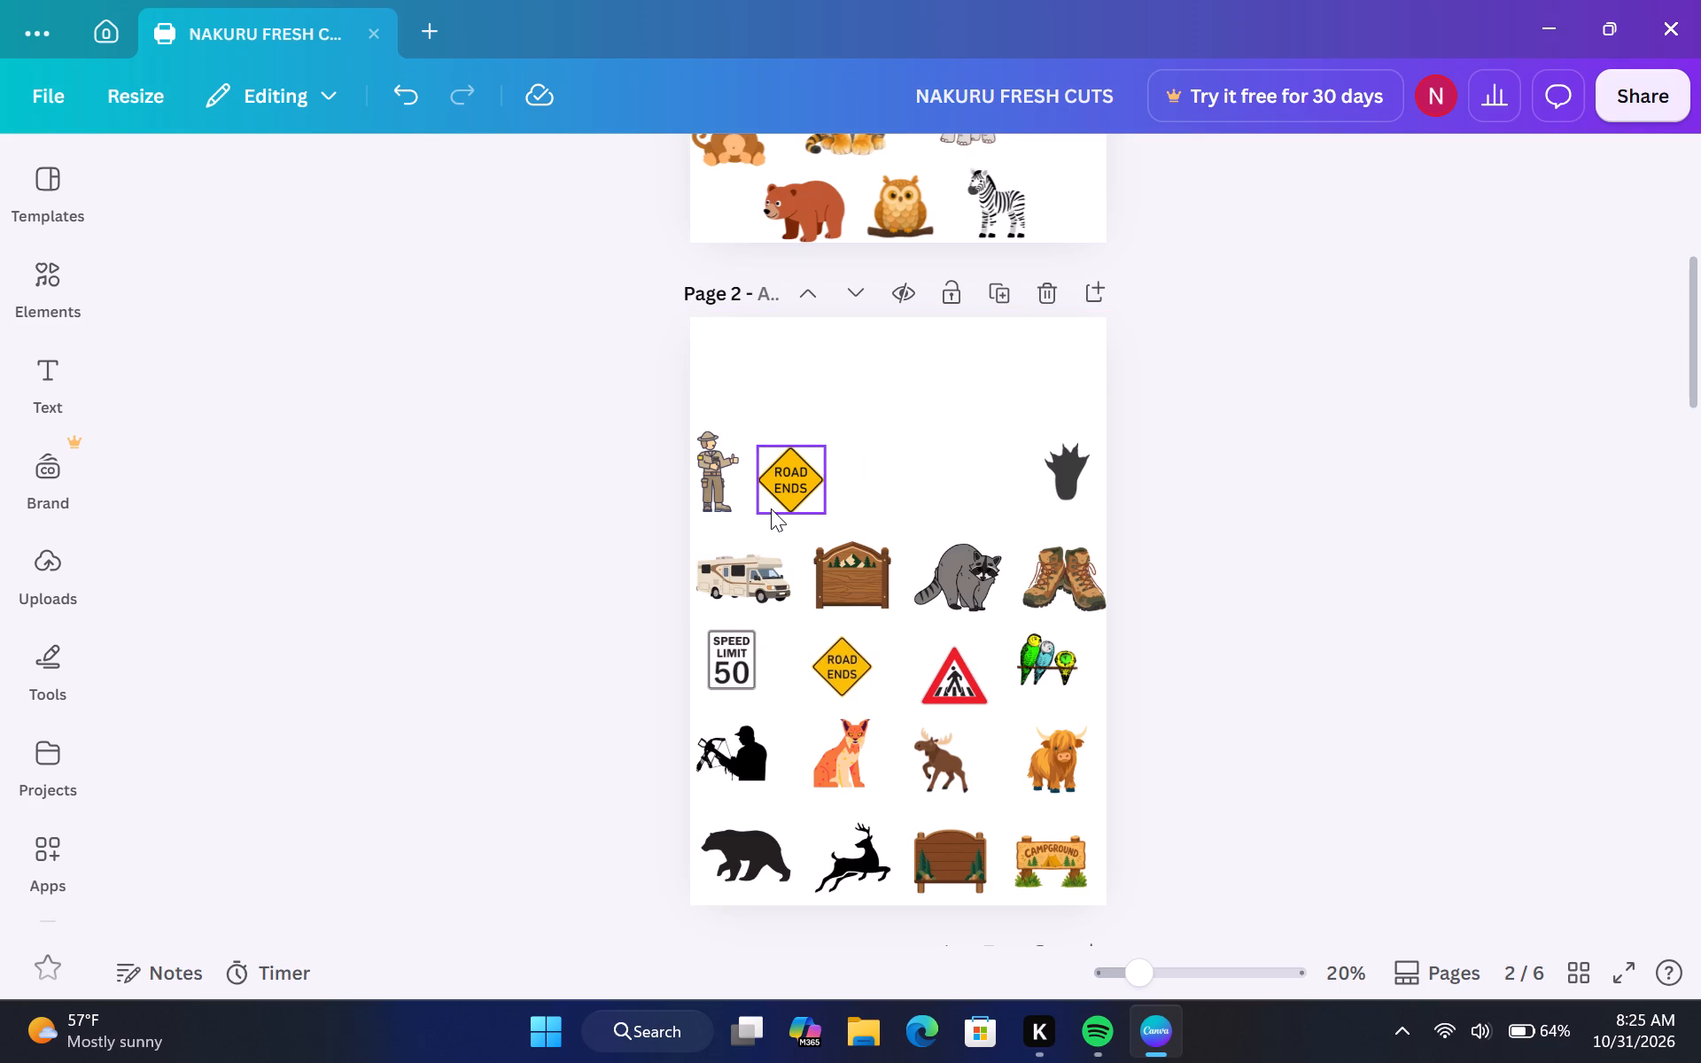
{"action": "left_click", "coordinate": [771, 508]}
{"action": "left_click", "coordinate": [835, 398]}
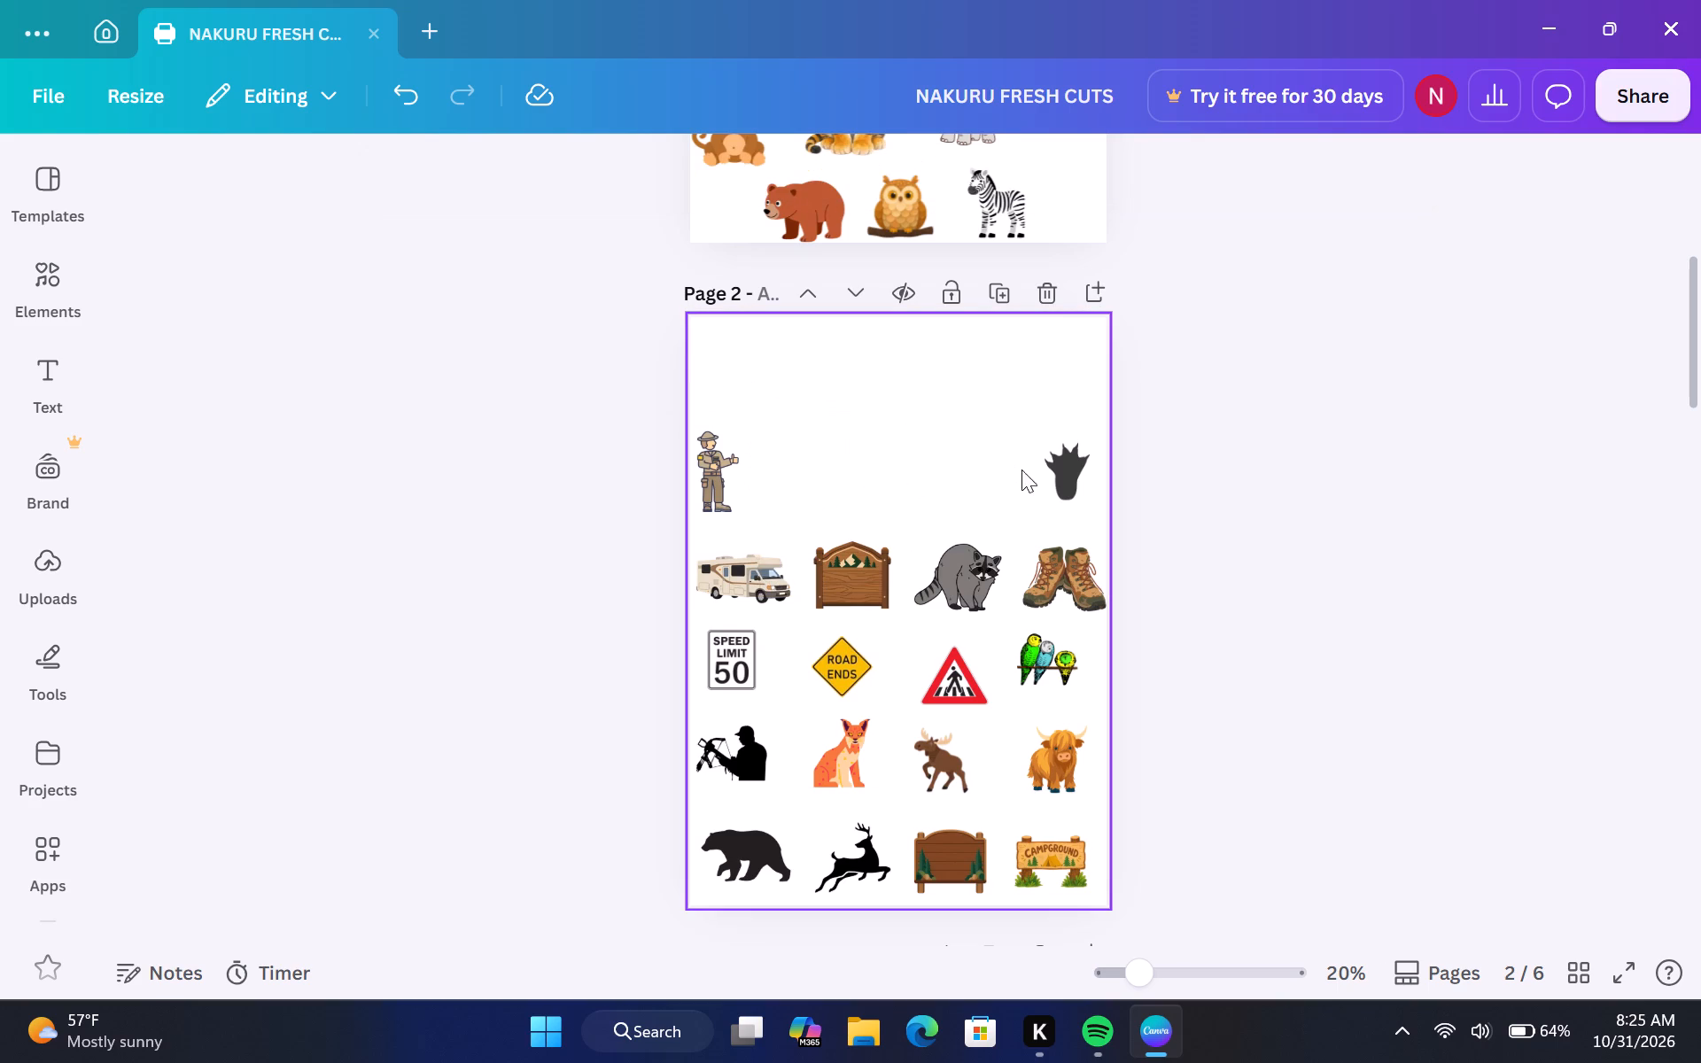
{"action": "left_click", "coordinate": [1042, 492]}
{"action": "left_click", "coordinate": [1049, 492]}
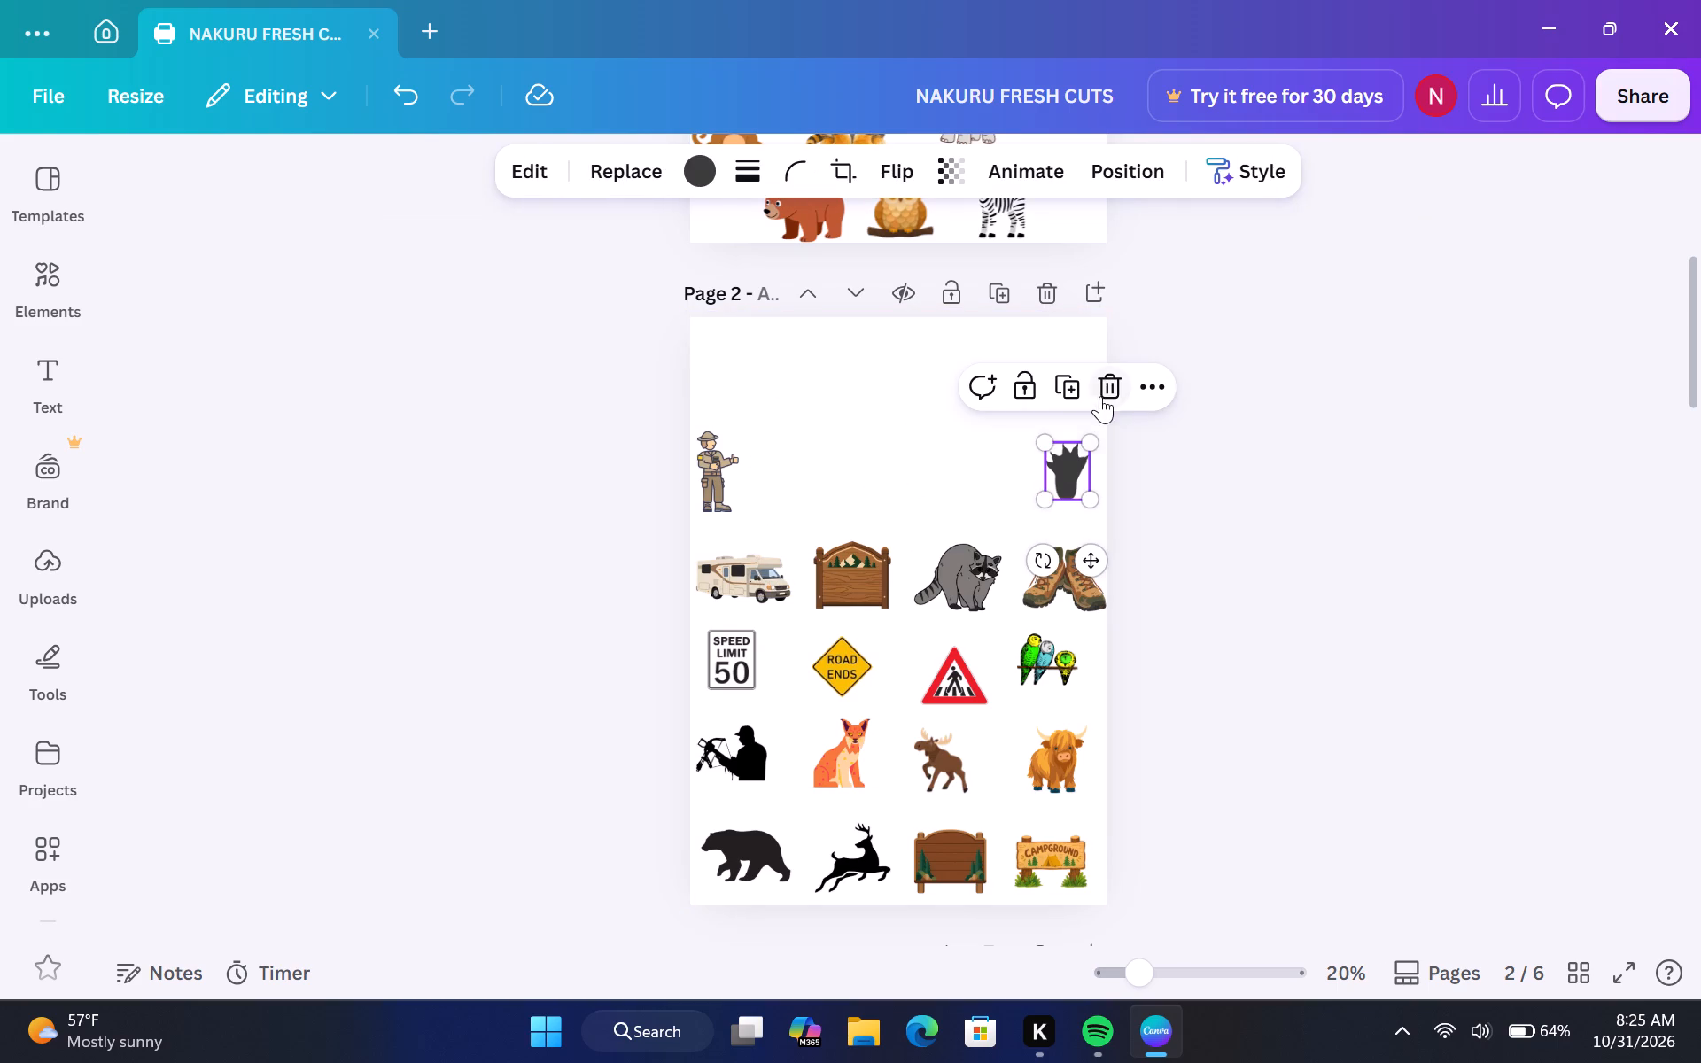
{"action": "left_click", "coordinate": [1110, 390]}
Delete the hiking boots, raccoon, wooden signboard and camper van from page 2's third row, plus the SPEED LIMIT 50 sign below them.
{"action": "left_click_drag", "start_coordinate": [1076, 552], "coordinate": [1105, 499]}
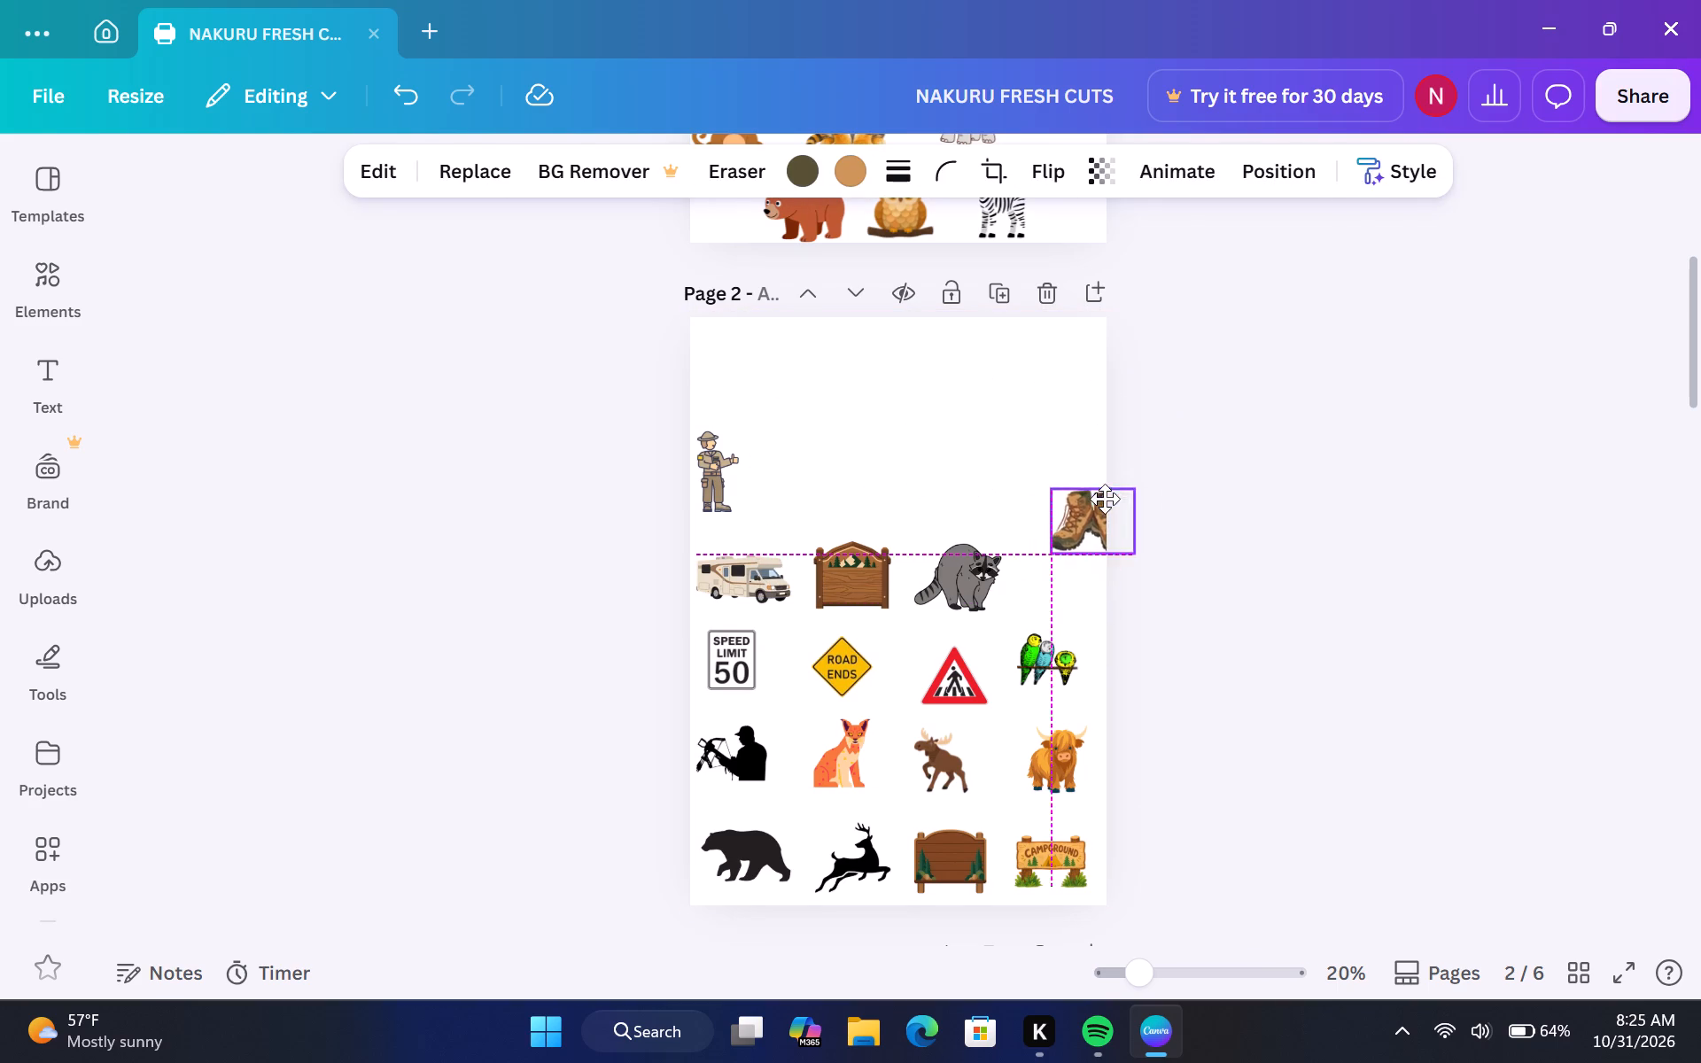
{"action": "left_click_drag", "start_coordinate": [1105, 499], "coordinate": [1001, 473]}
{"action": "left_click", "coordinate": [1031, 413]}
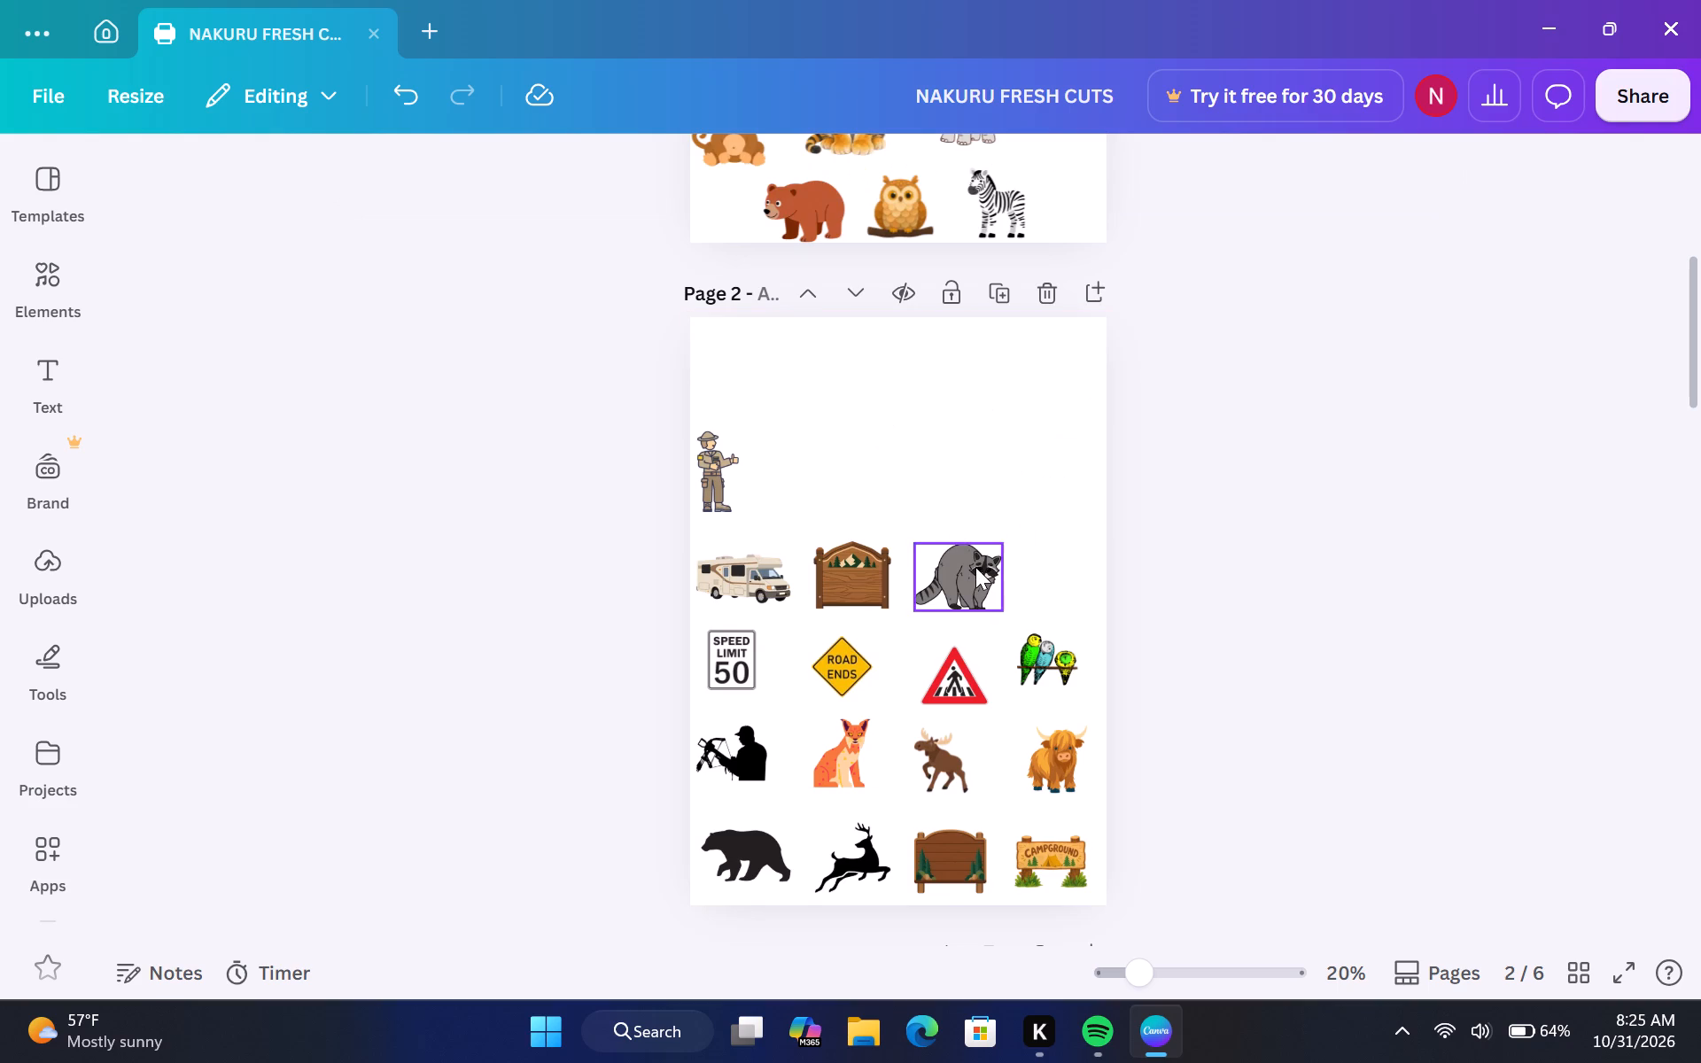
{"action": "left_click", "coordinate": [975, 567]}
{"action": "left_click", "coordinate": [1012, 485]}
{"action": "left_click", "coordinate": [849, 577]}
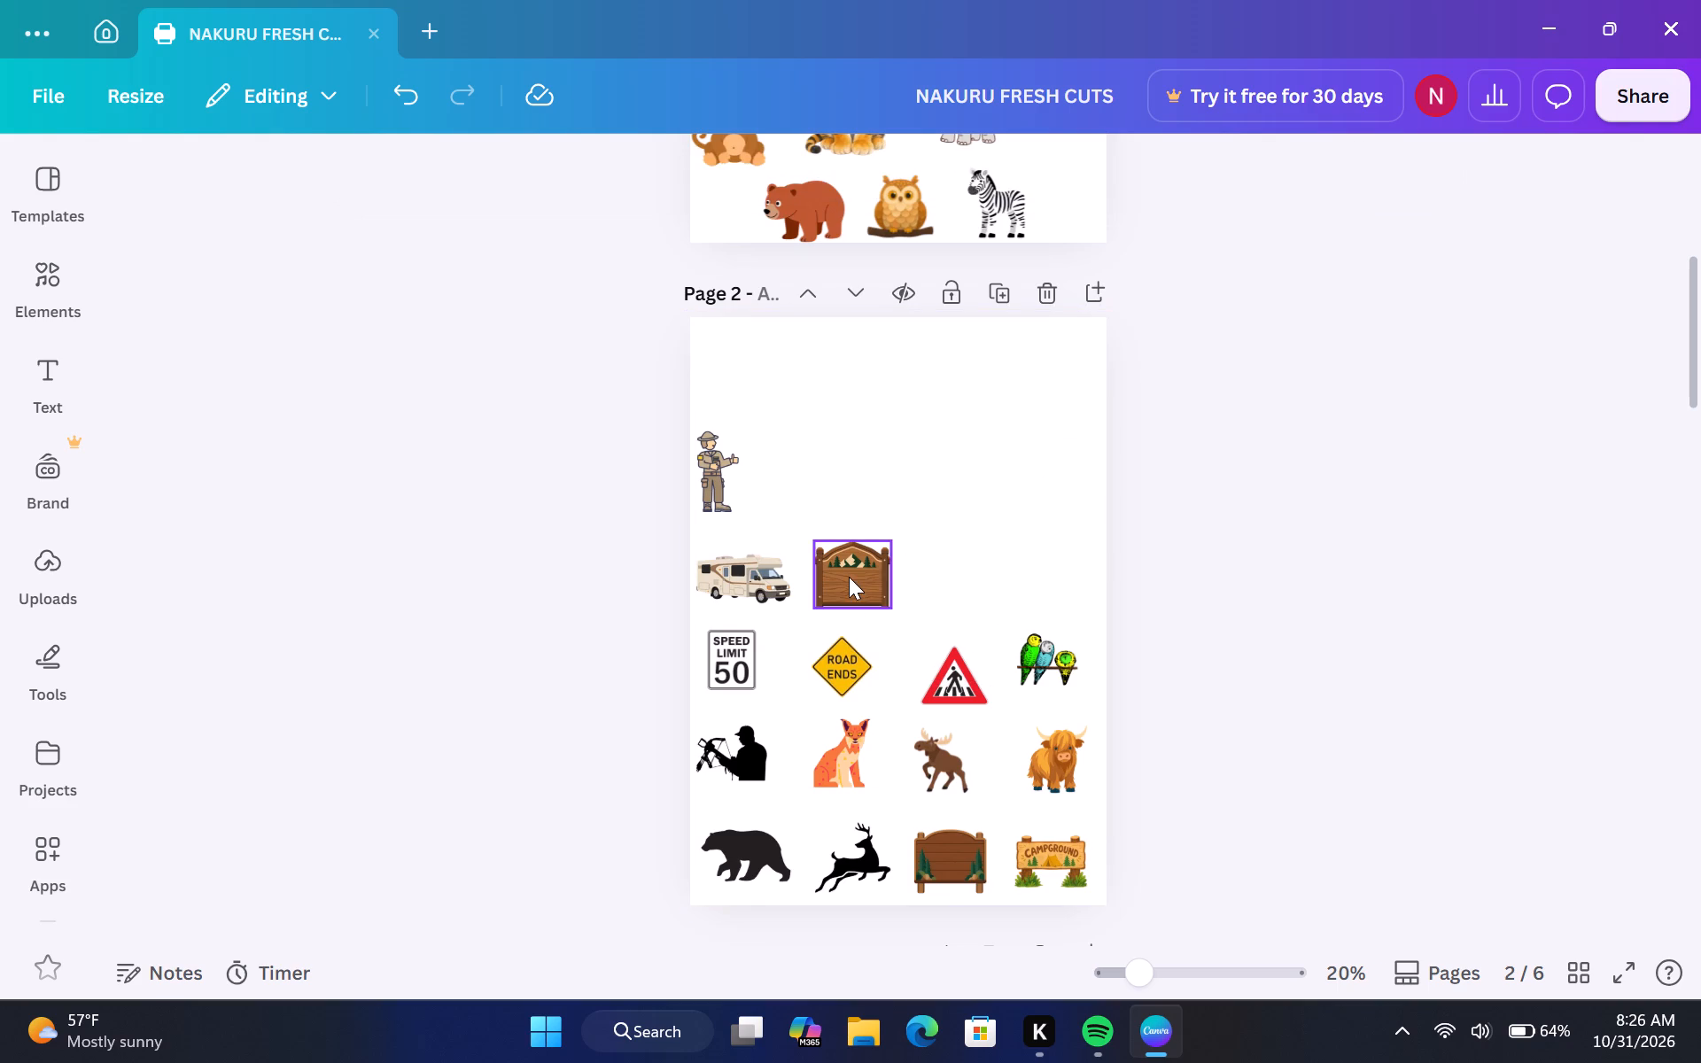
{"action": "left_click", "coordinate": [897, 486]}
{"action": "left_click", "coordinate": [733, 607]}
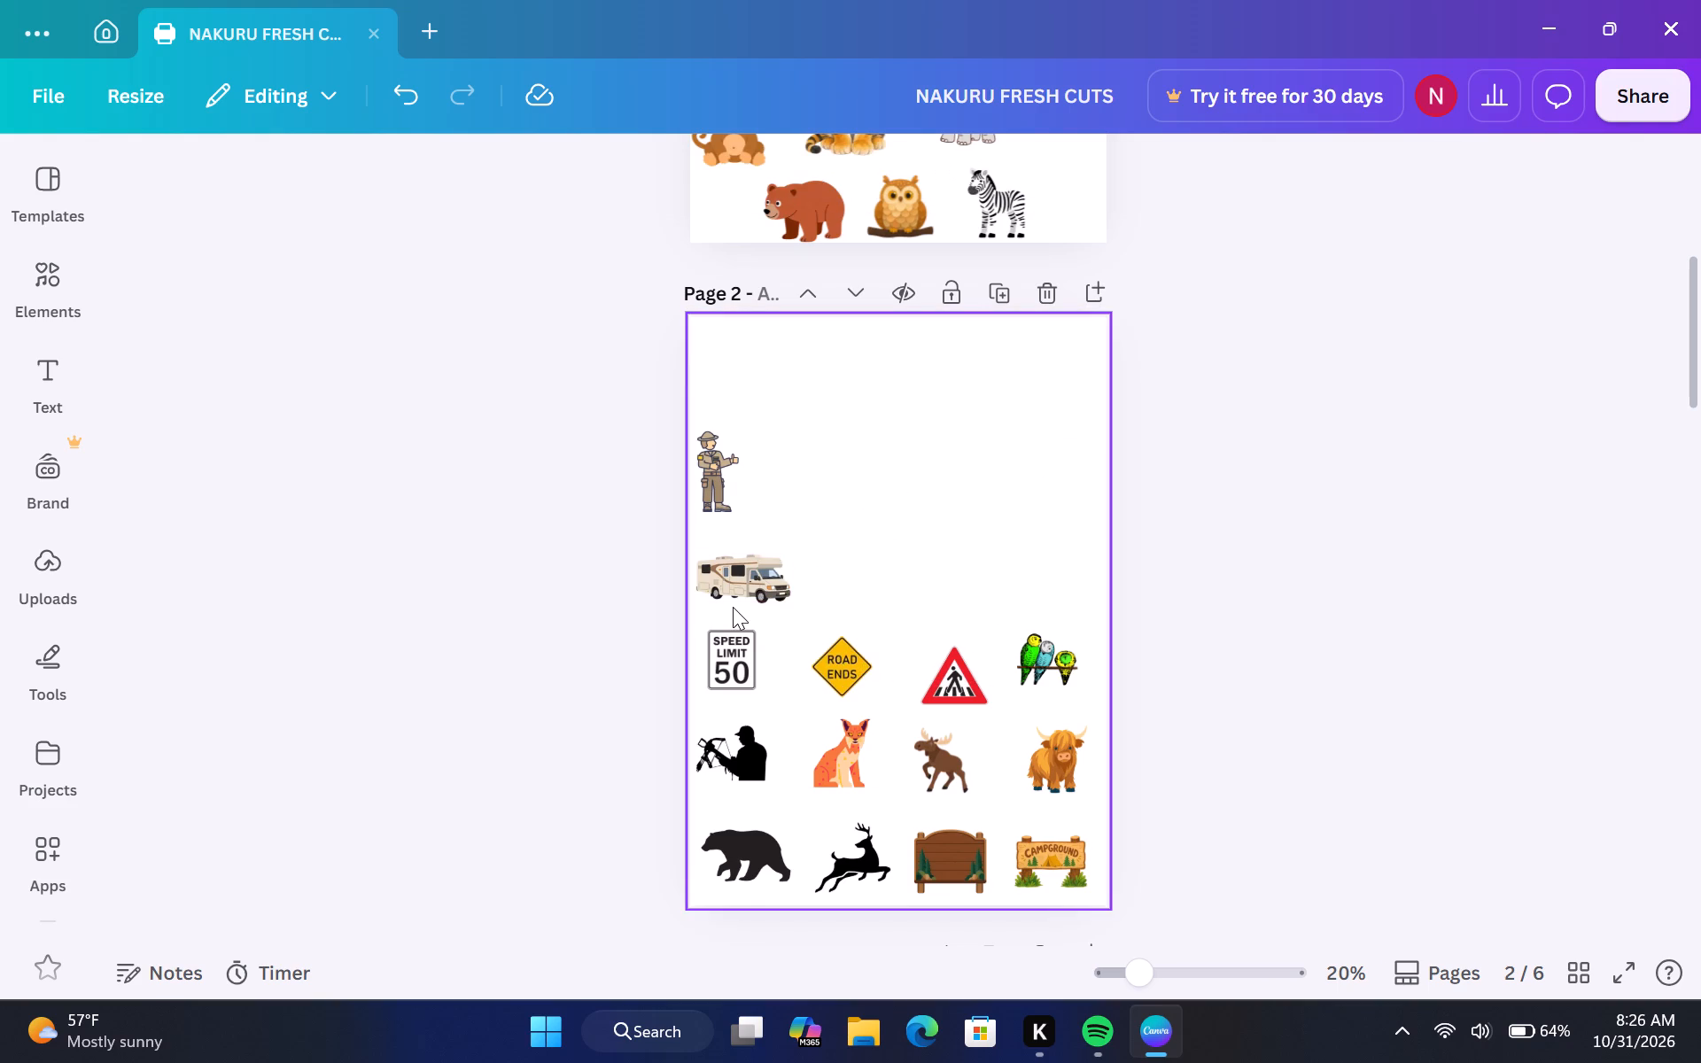
{"action": "left_click", "coordinate": [757, 576]}
{"action": "left_click", "coordinate": [781, 507]}
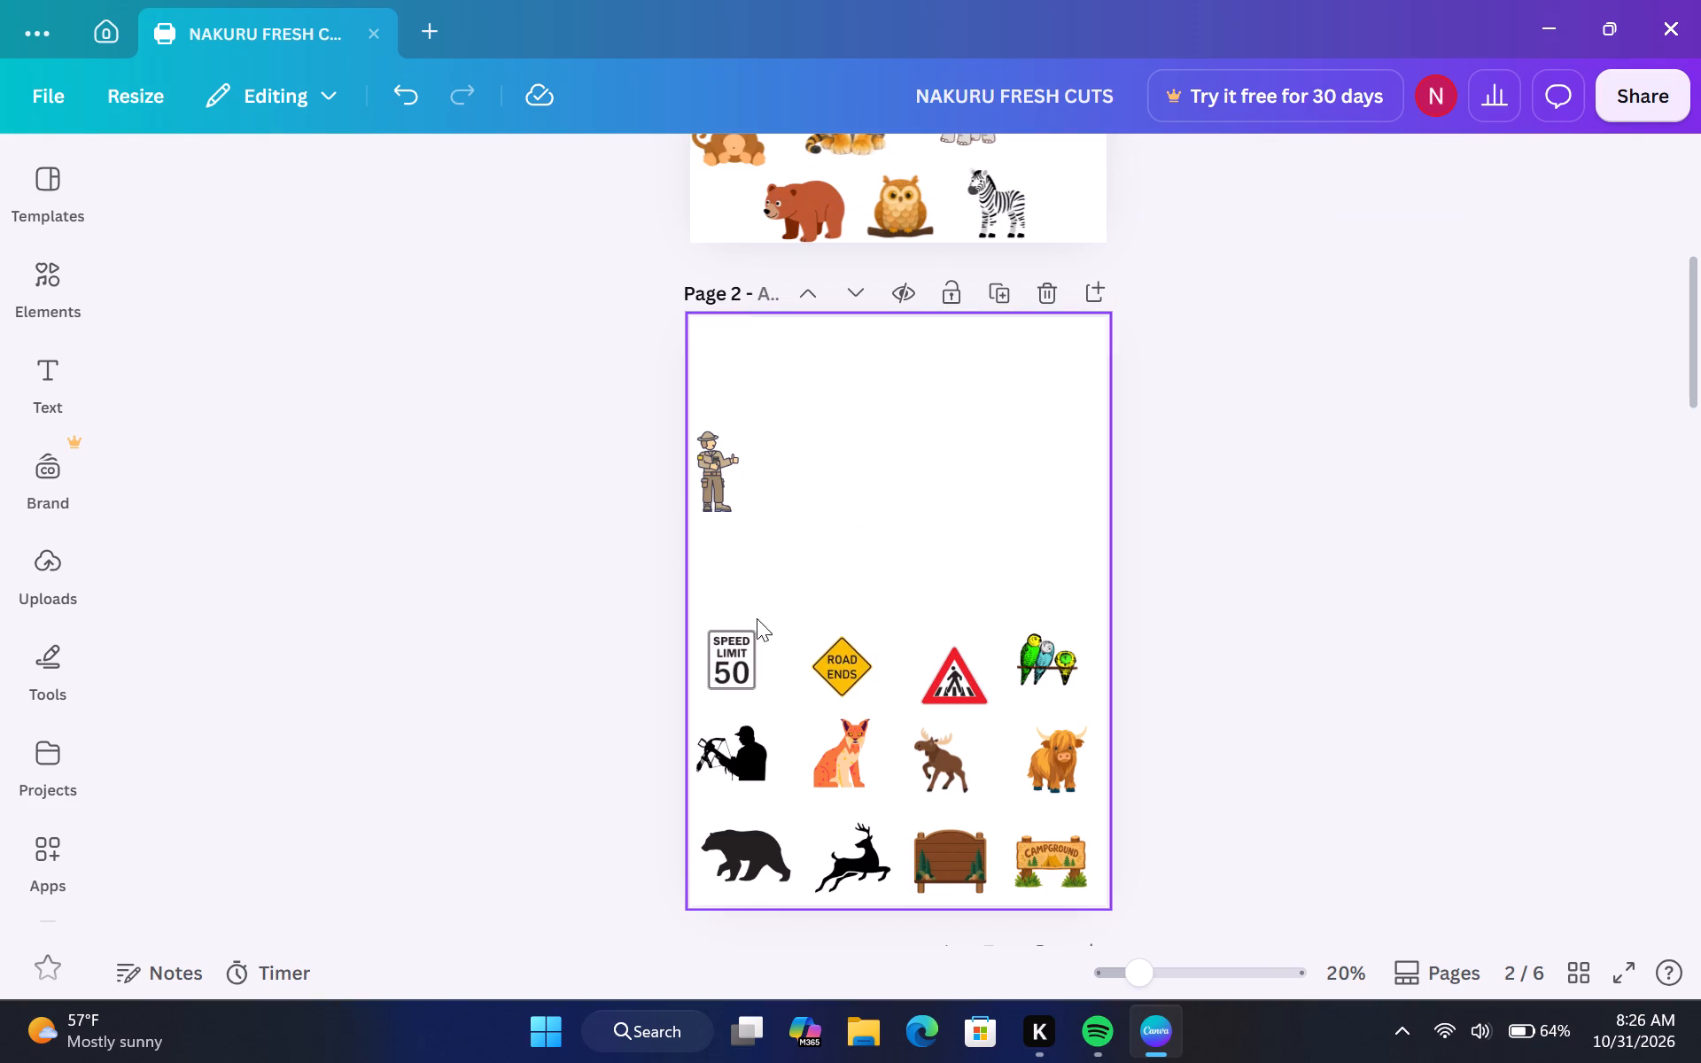
{"action": "left_click", "coordinate": [748, 656]}
{"action": "left_click", "coordinate": [771, 569]}
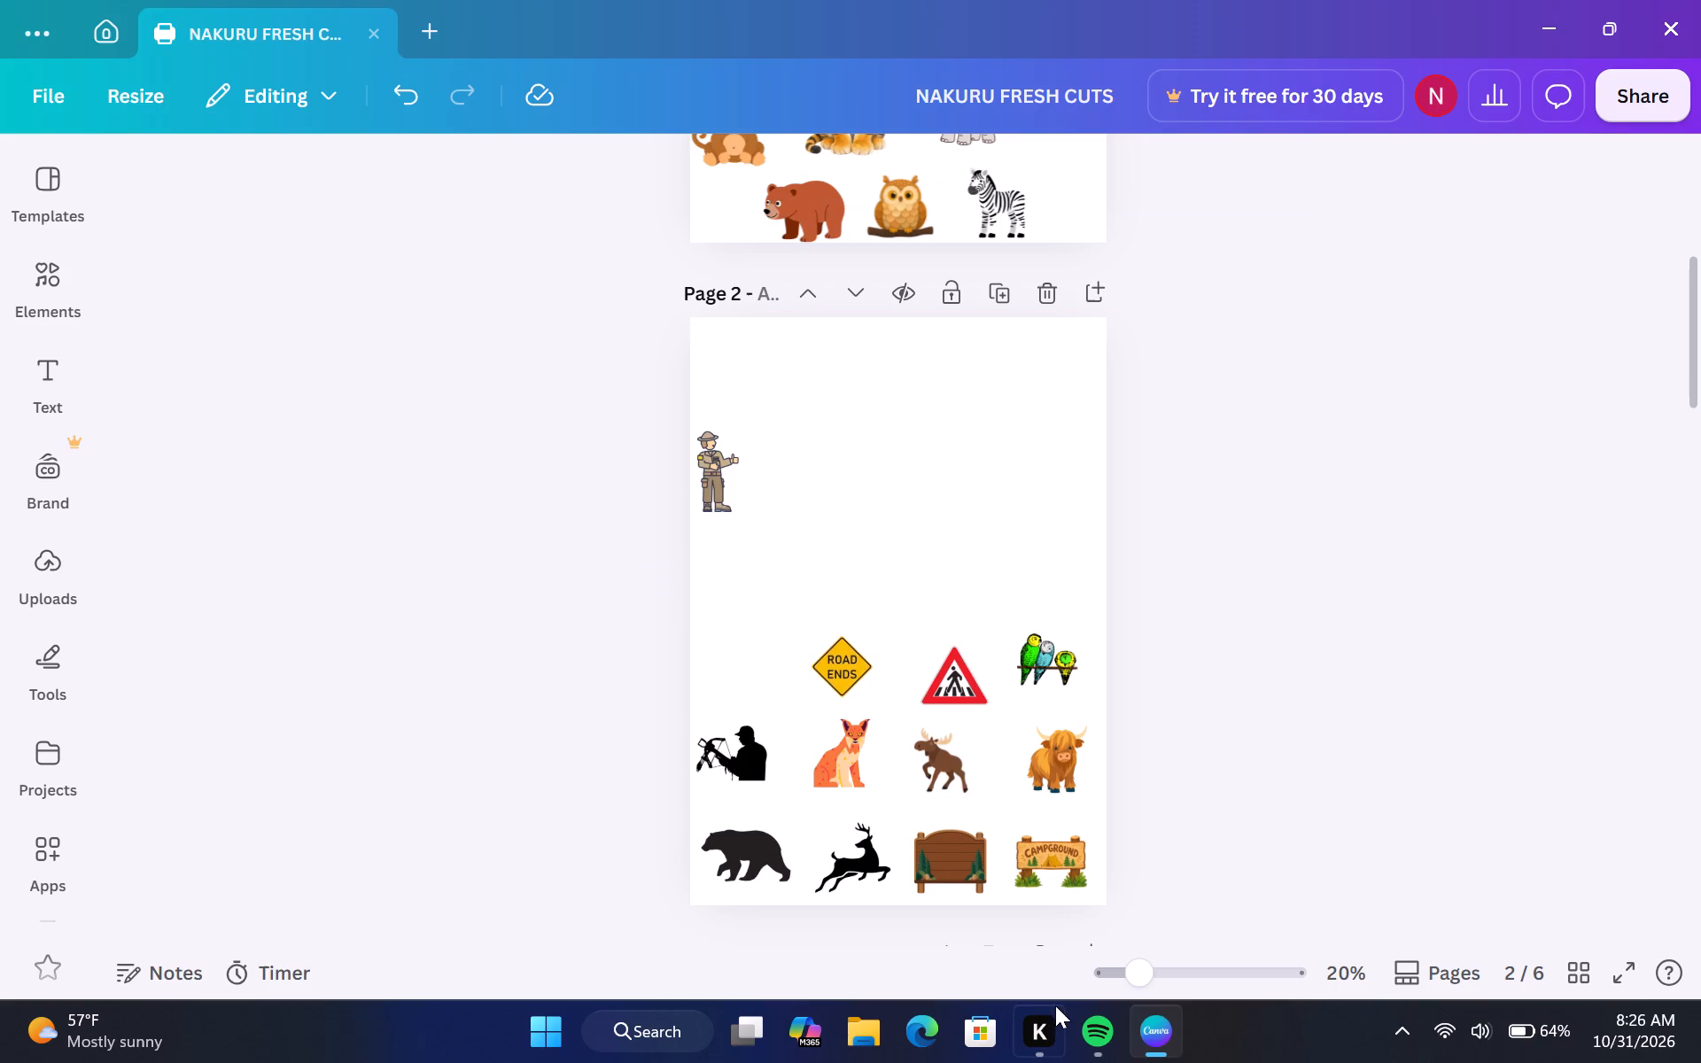
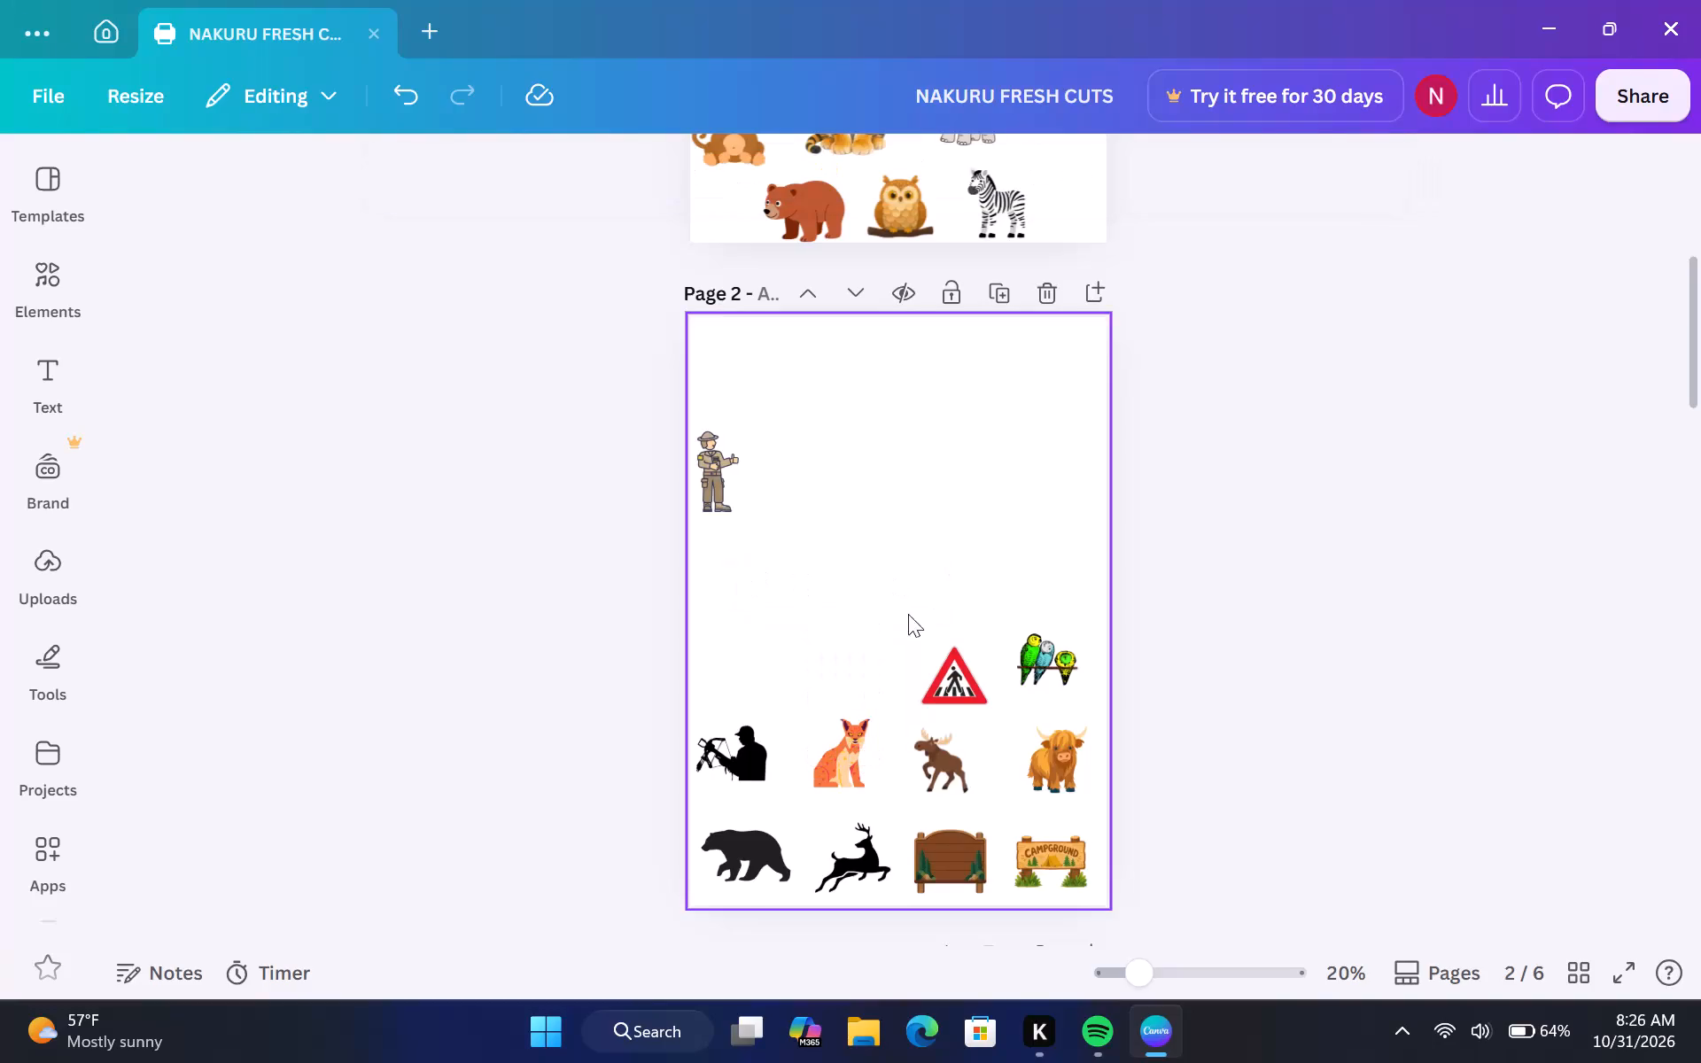
Delete the pedestrian crossing sign and the parakeets from page 2's fourth row.
{"action": "left_click", "coordinate": [939, 685]}
{"action": "left_click", "coordinate": [998, 588]}
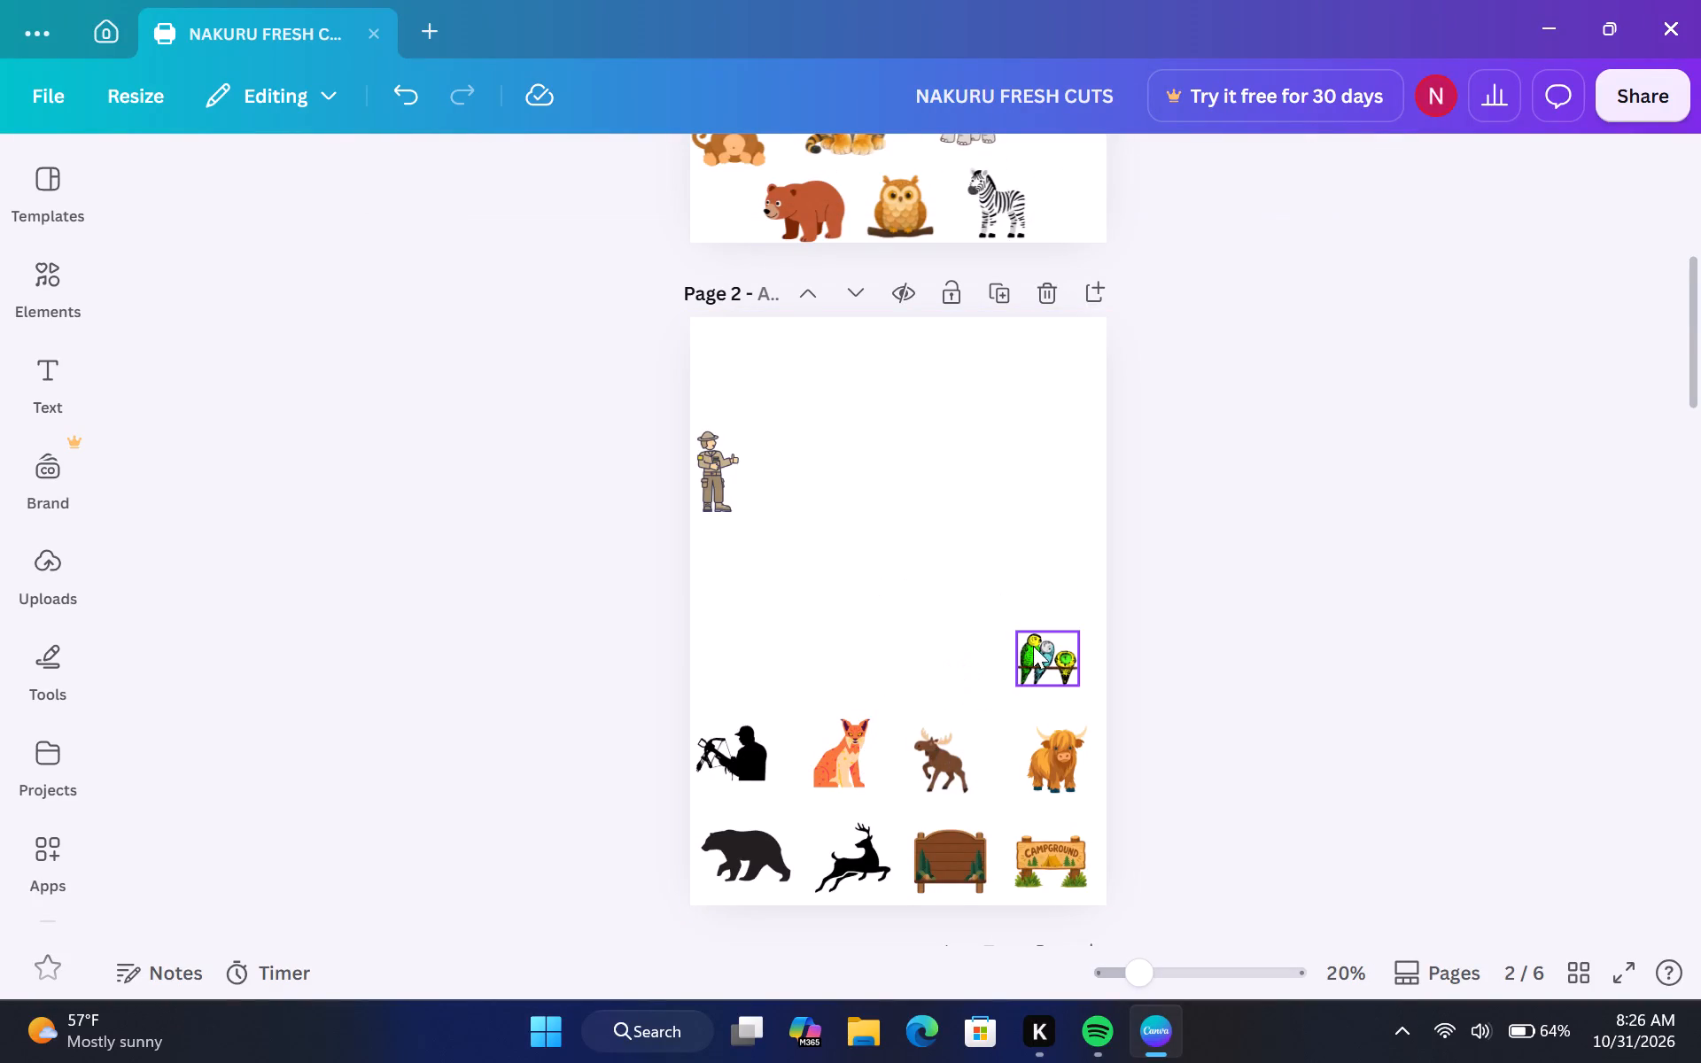
{"action": "double_click", "coordinate": [1038, 653]}
{"action": "left_click_drag", "start_coordinate": [1052, 666], "coordinate": [994, 594]}
{"action": "left_click", "coordinate": [1029, 508]}
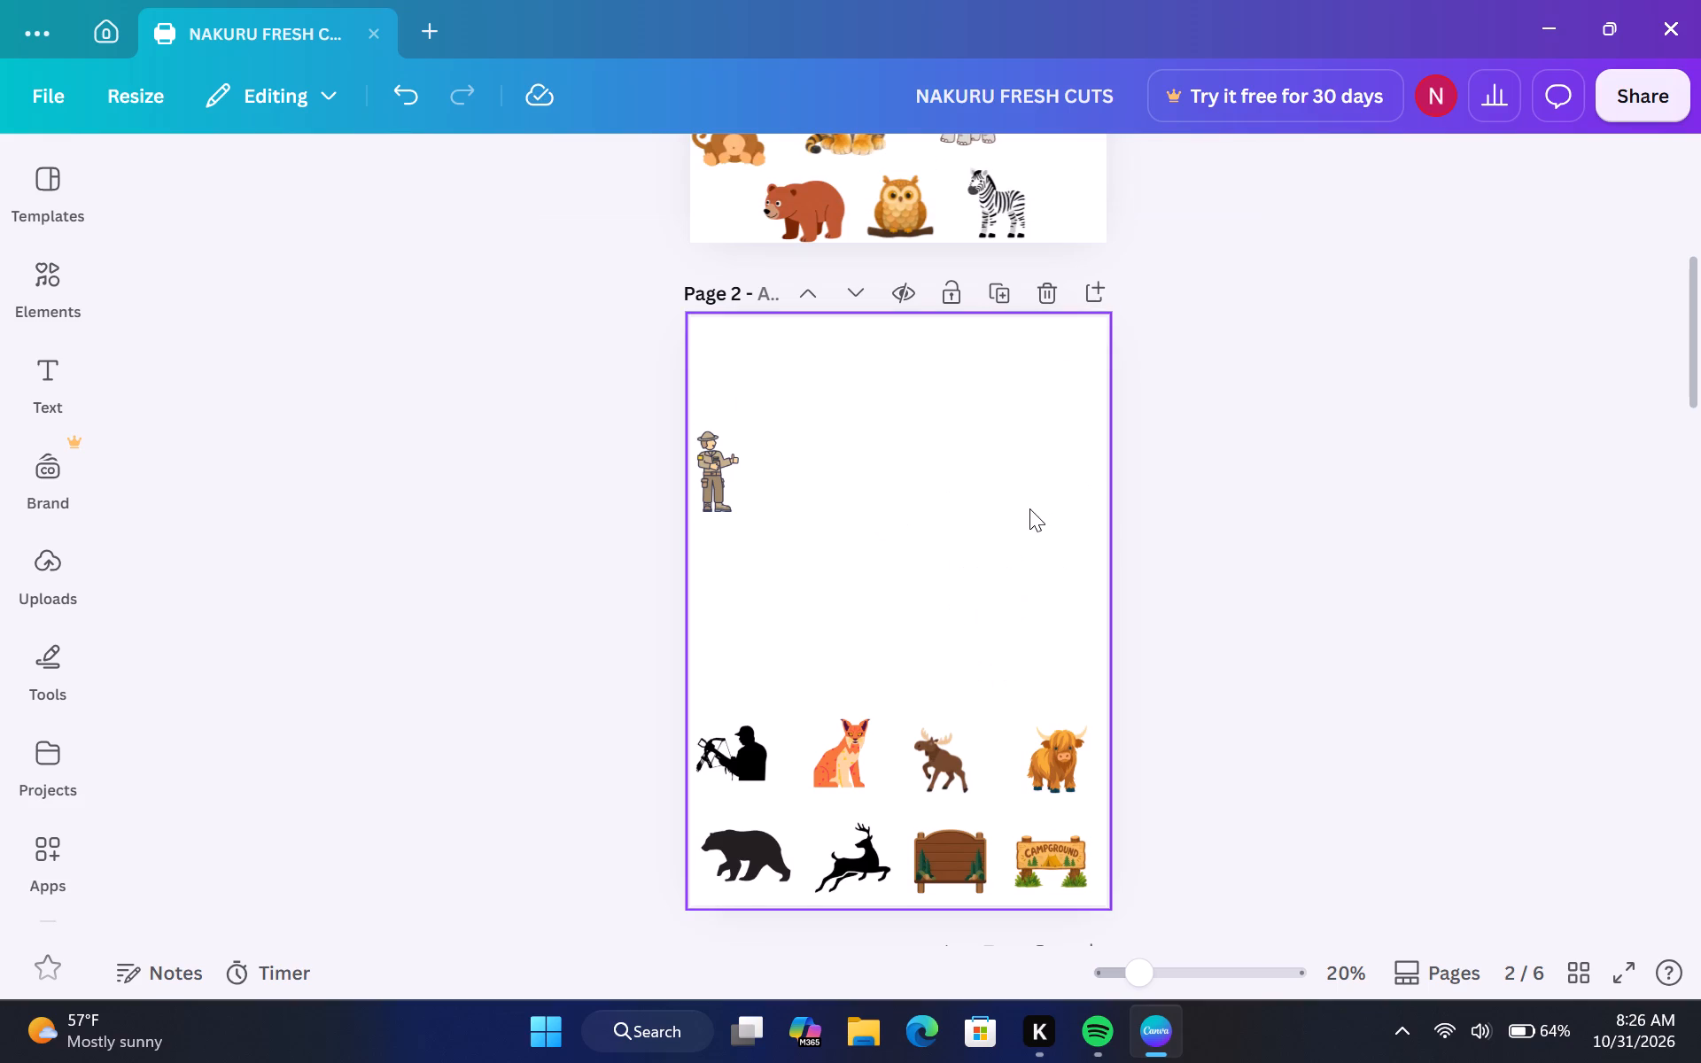
Delete the orange fox, the crossbow hunter silhouette, the moose and the highland cow from page 2's second-to-last row.
{"action": "left_click", "coordinate": [855, 764]}
{"action": "left_click", "coordinate": [882, 666]}
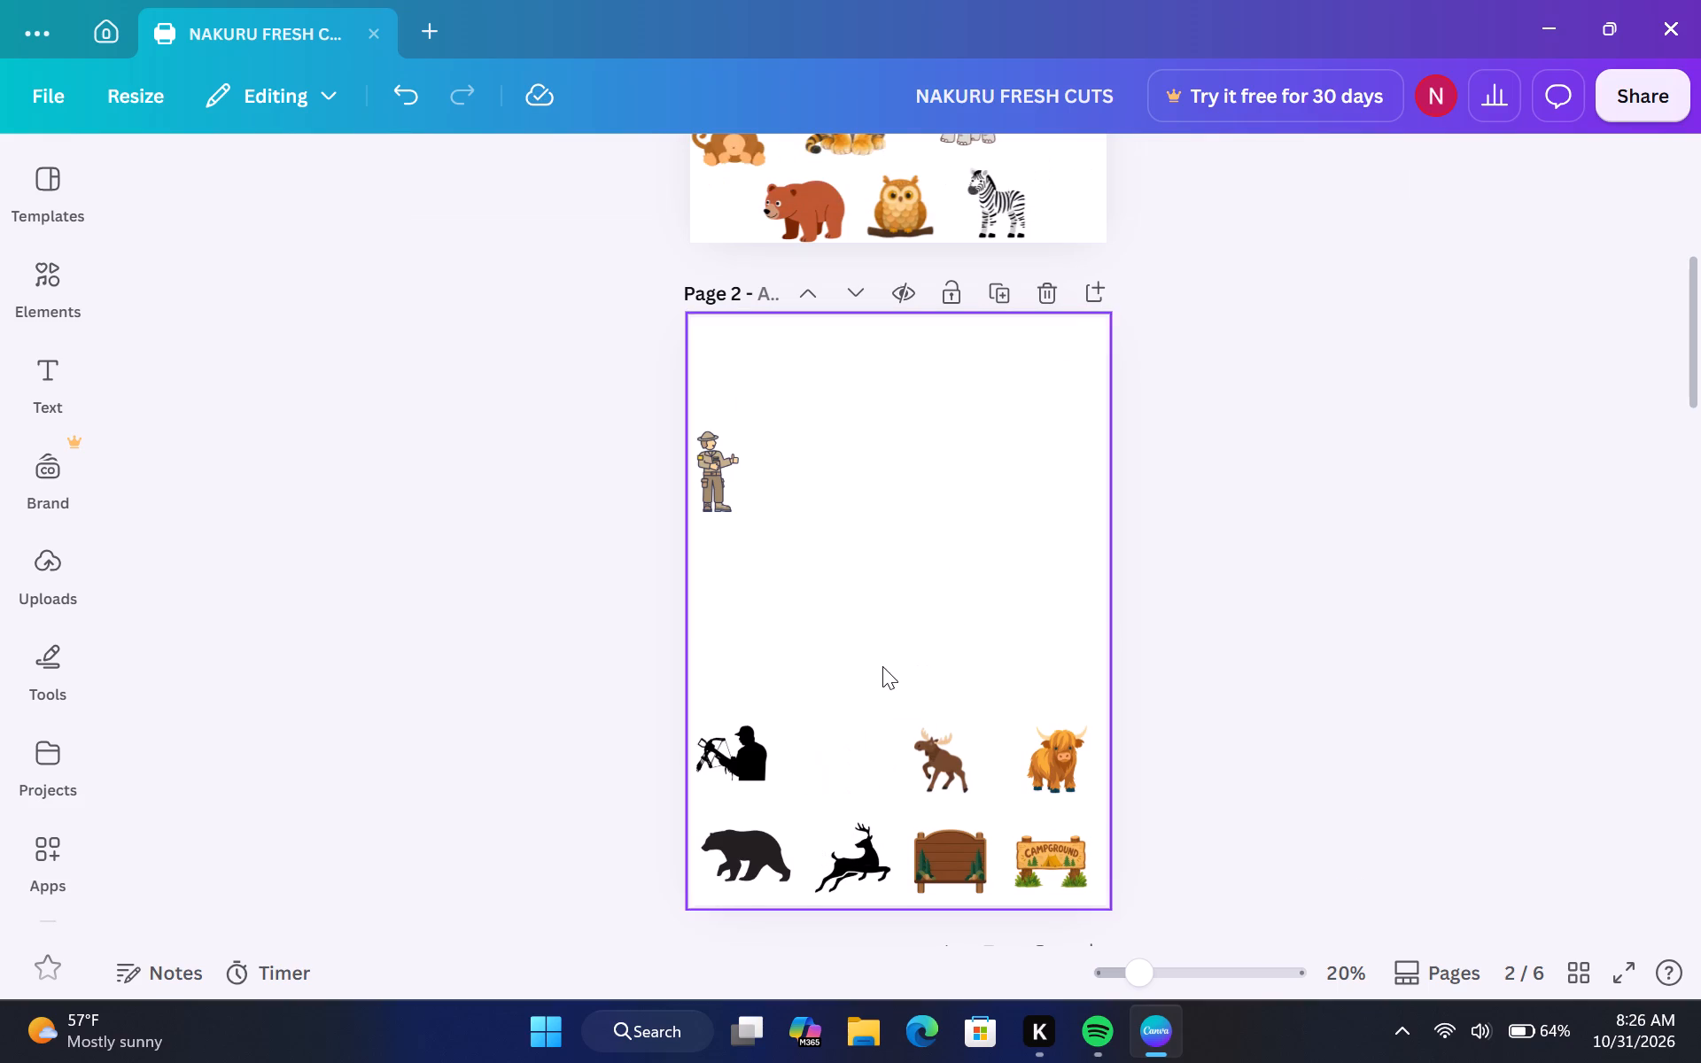
{"action": "left_click", "coordinate": [746, 749]}
{"action": "left_click", "coordinate": [772, 672]}
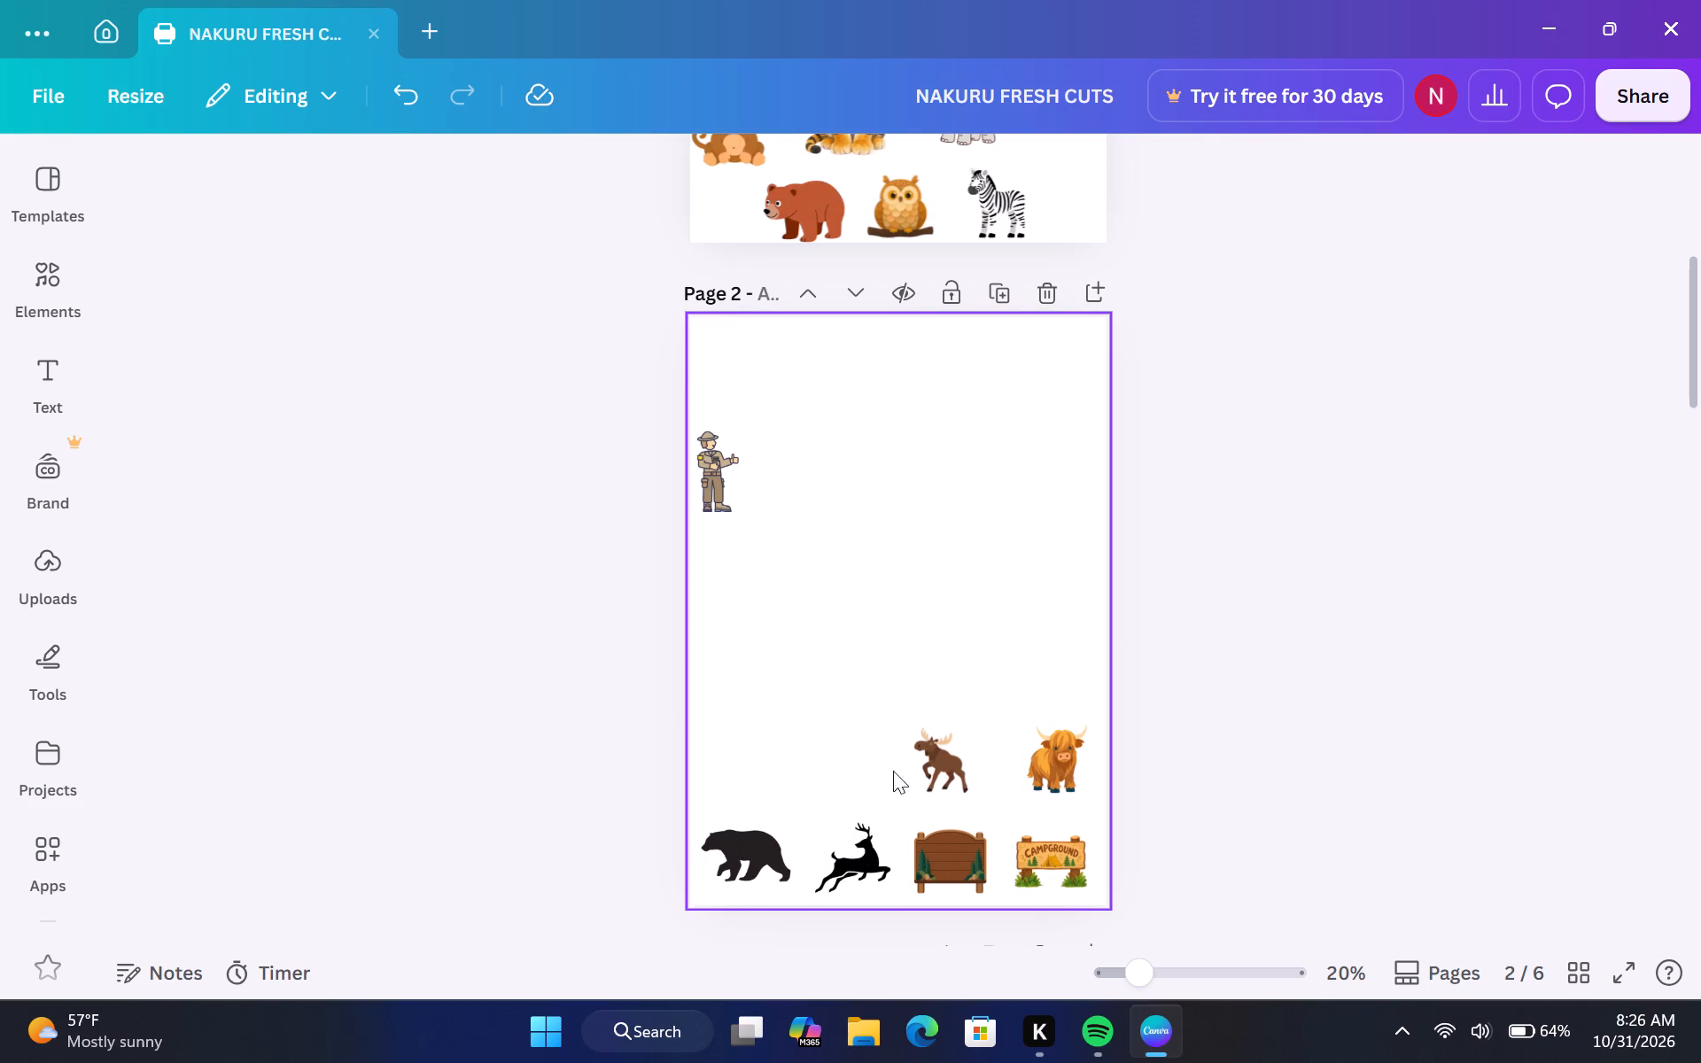
{"action": "left_click", "coordinate": [925, 786]}
{"action": "left_click", "coordinate": [978, 677]}
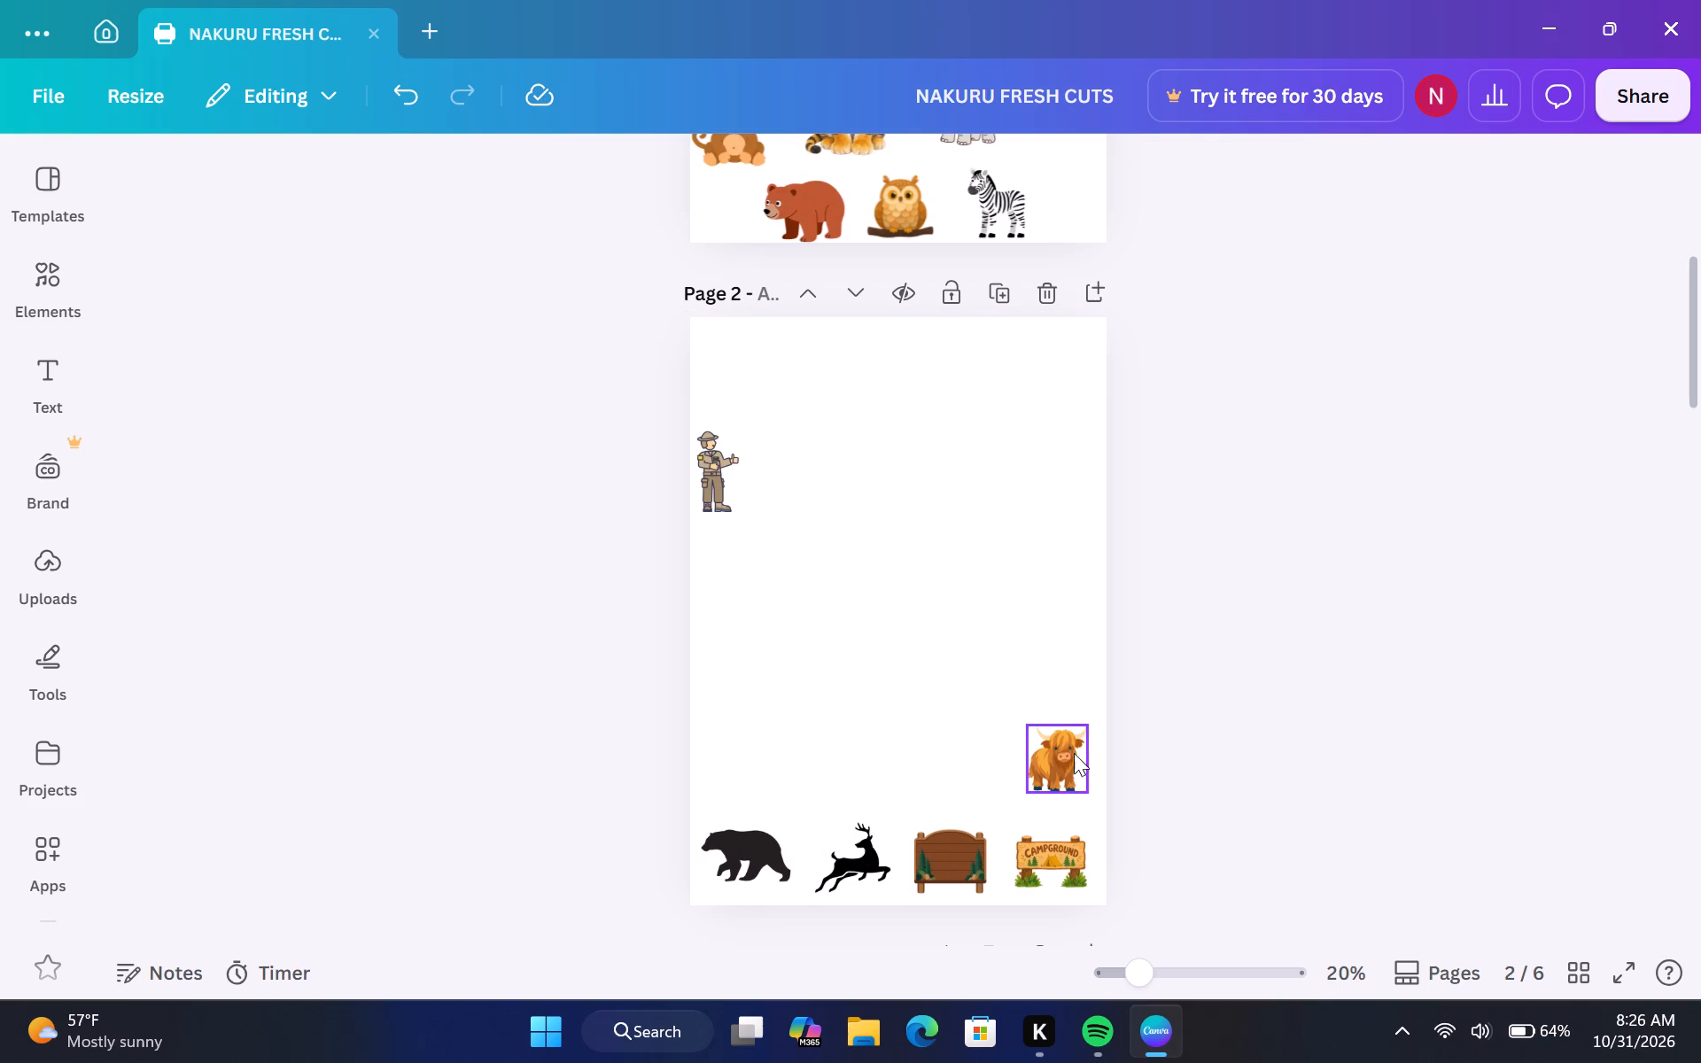
{"action": "left_click", "coordinate": [1076, 760]}
{"action": "left_click", "coordinate": [1111, 649]}
{"action": "left_click", "coordinate": [1108, 660]}
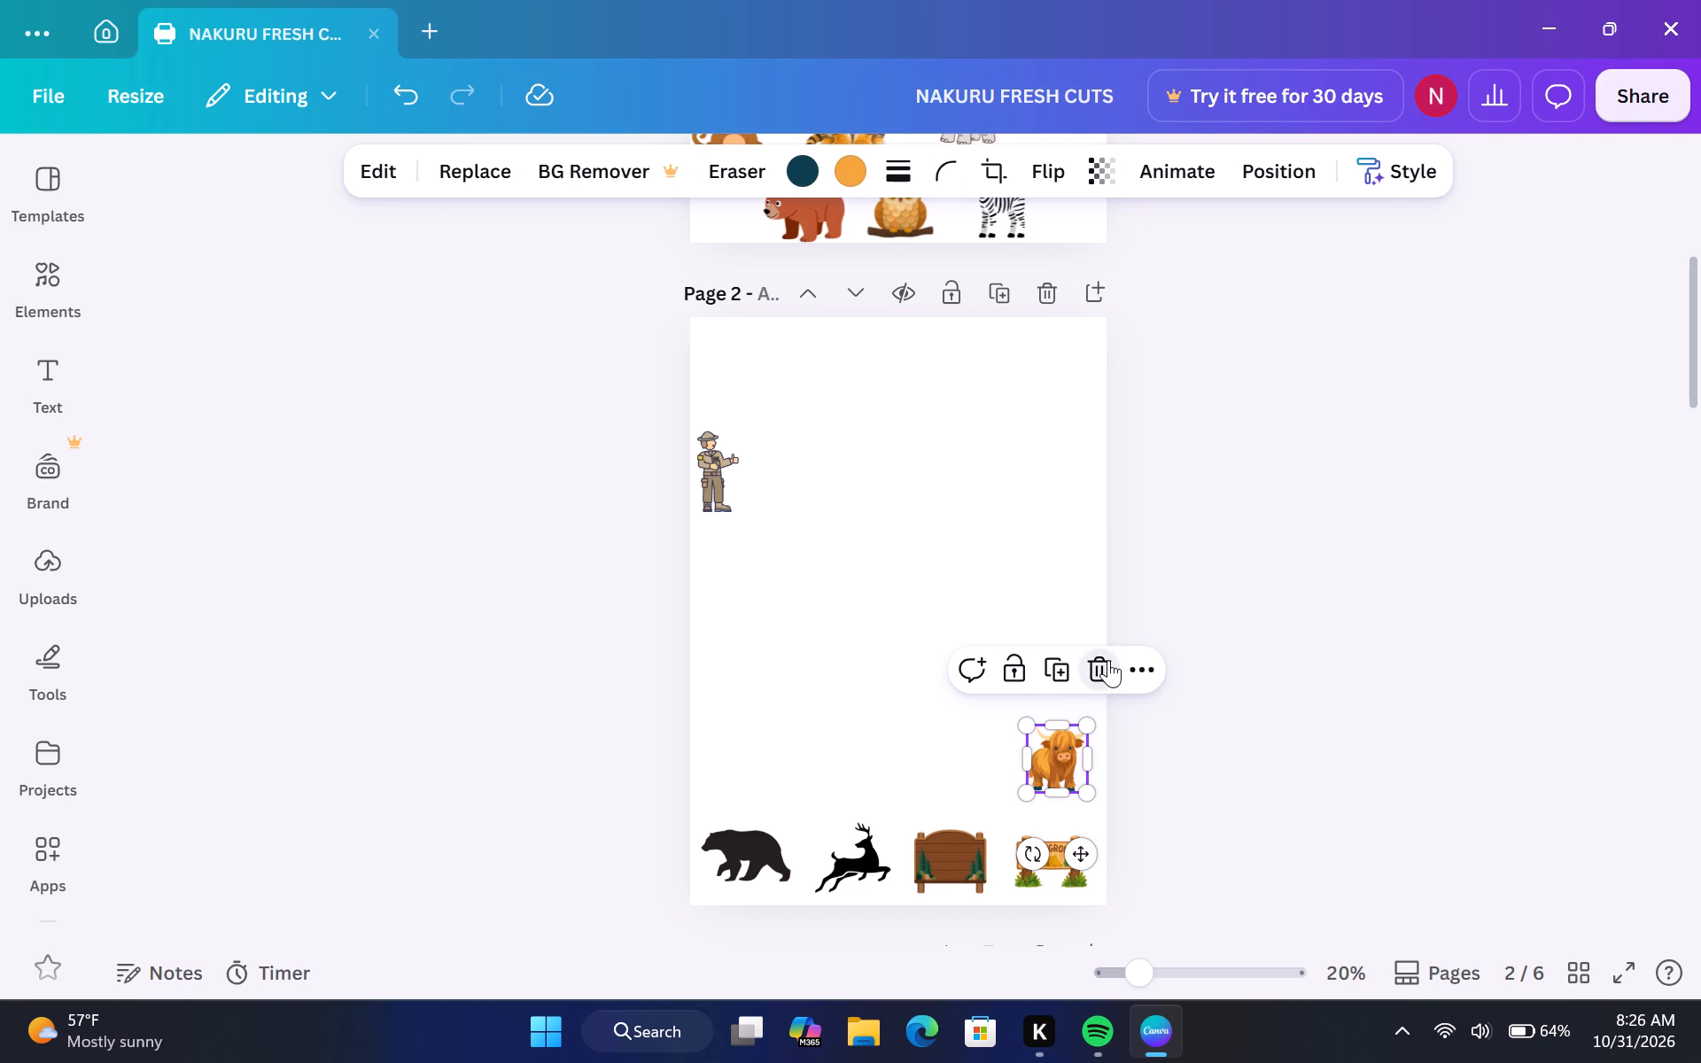
Clear the rest of page 2 by deleting the CAMPGROUND sign, wooden signboard, leaping deer, black bear and ranger.
{"action": "left_click", "coordinate": [1029, 872]}
{"action": "left_click", "coordinate": [1087, 782]}
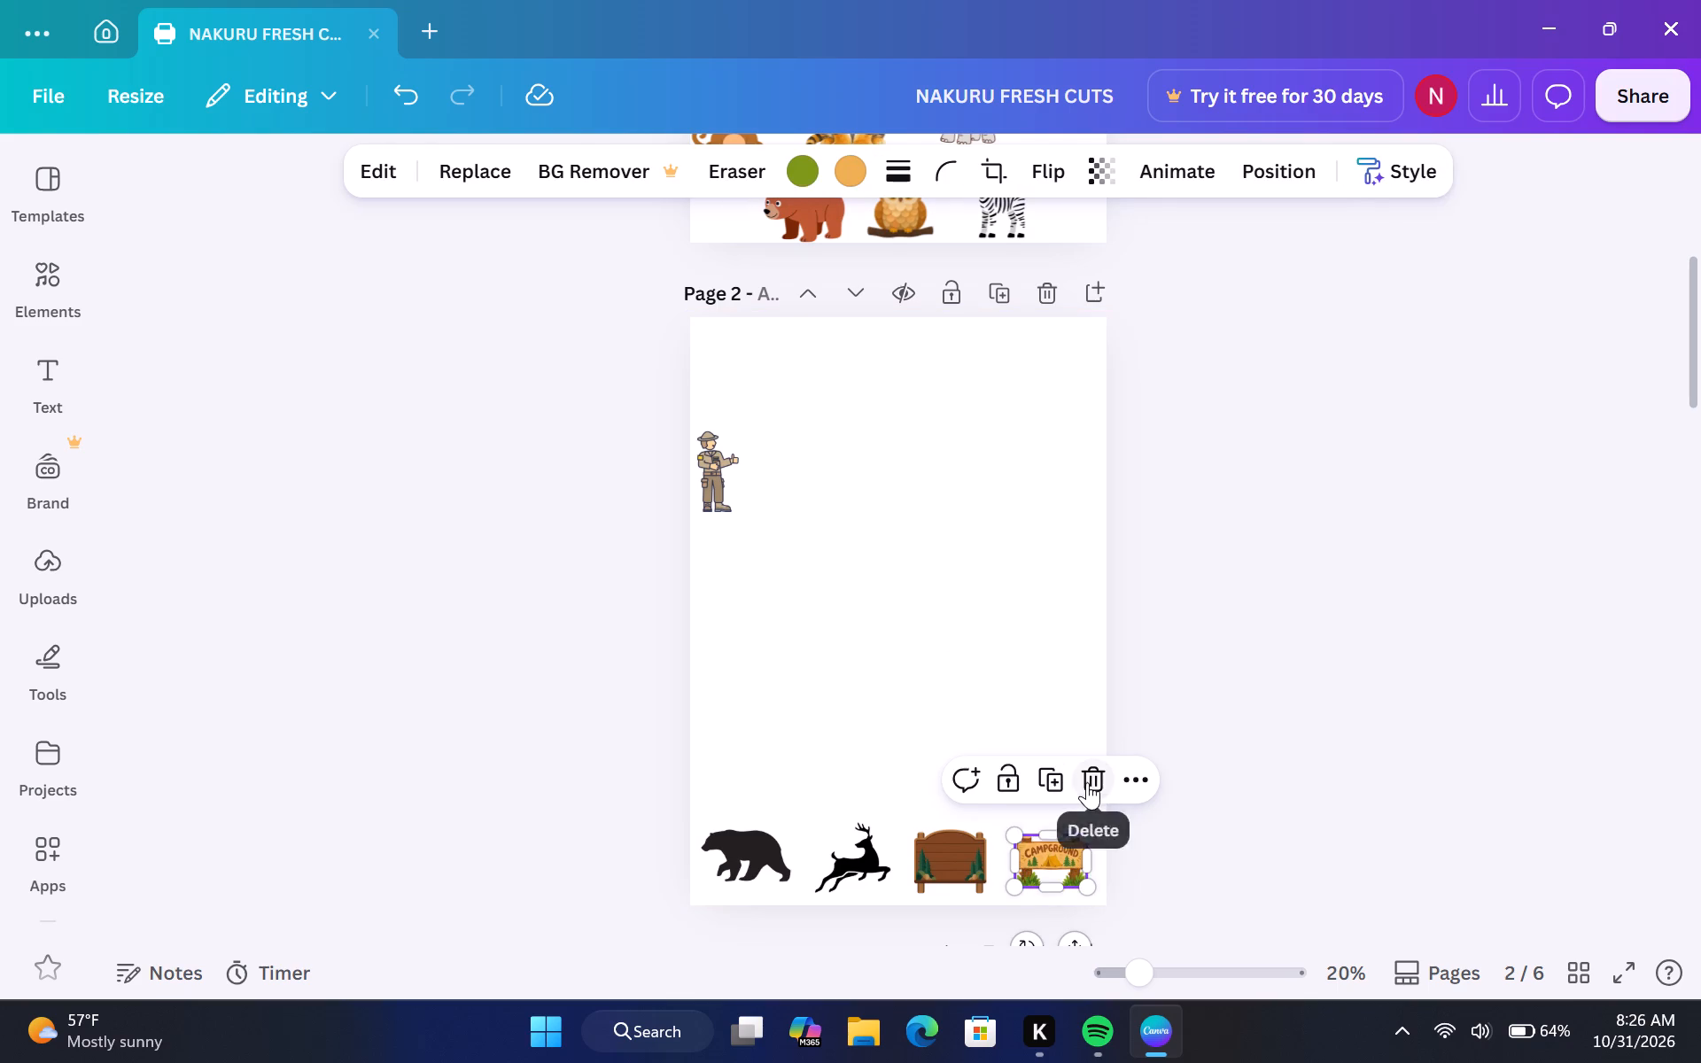
{"action": "left_click", "coordinate": [961, 846]}
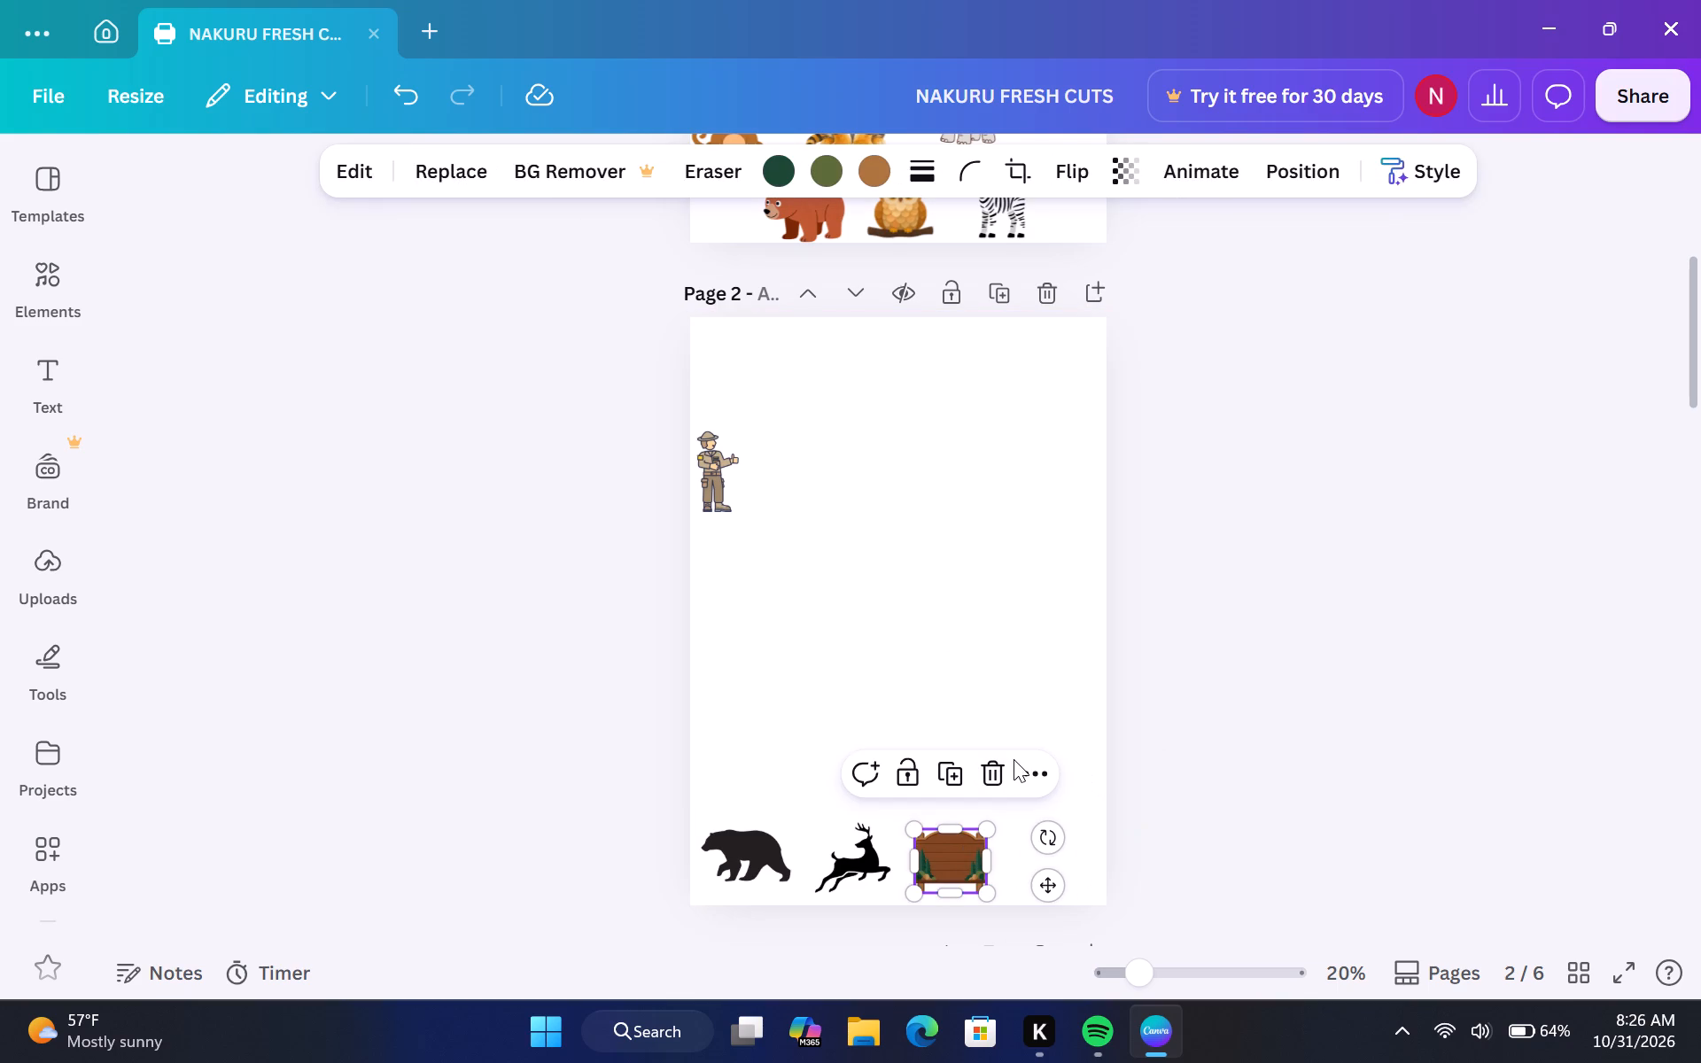
{"action": "left_click", "coordinate": [1011, 760]}
{"action": "left_click", "coordinate": [998, 772]}
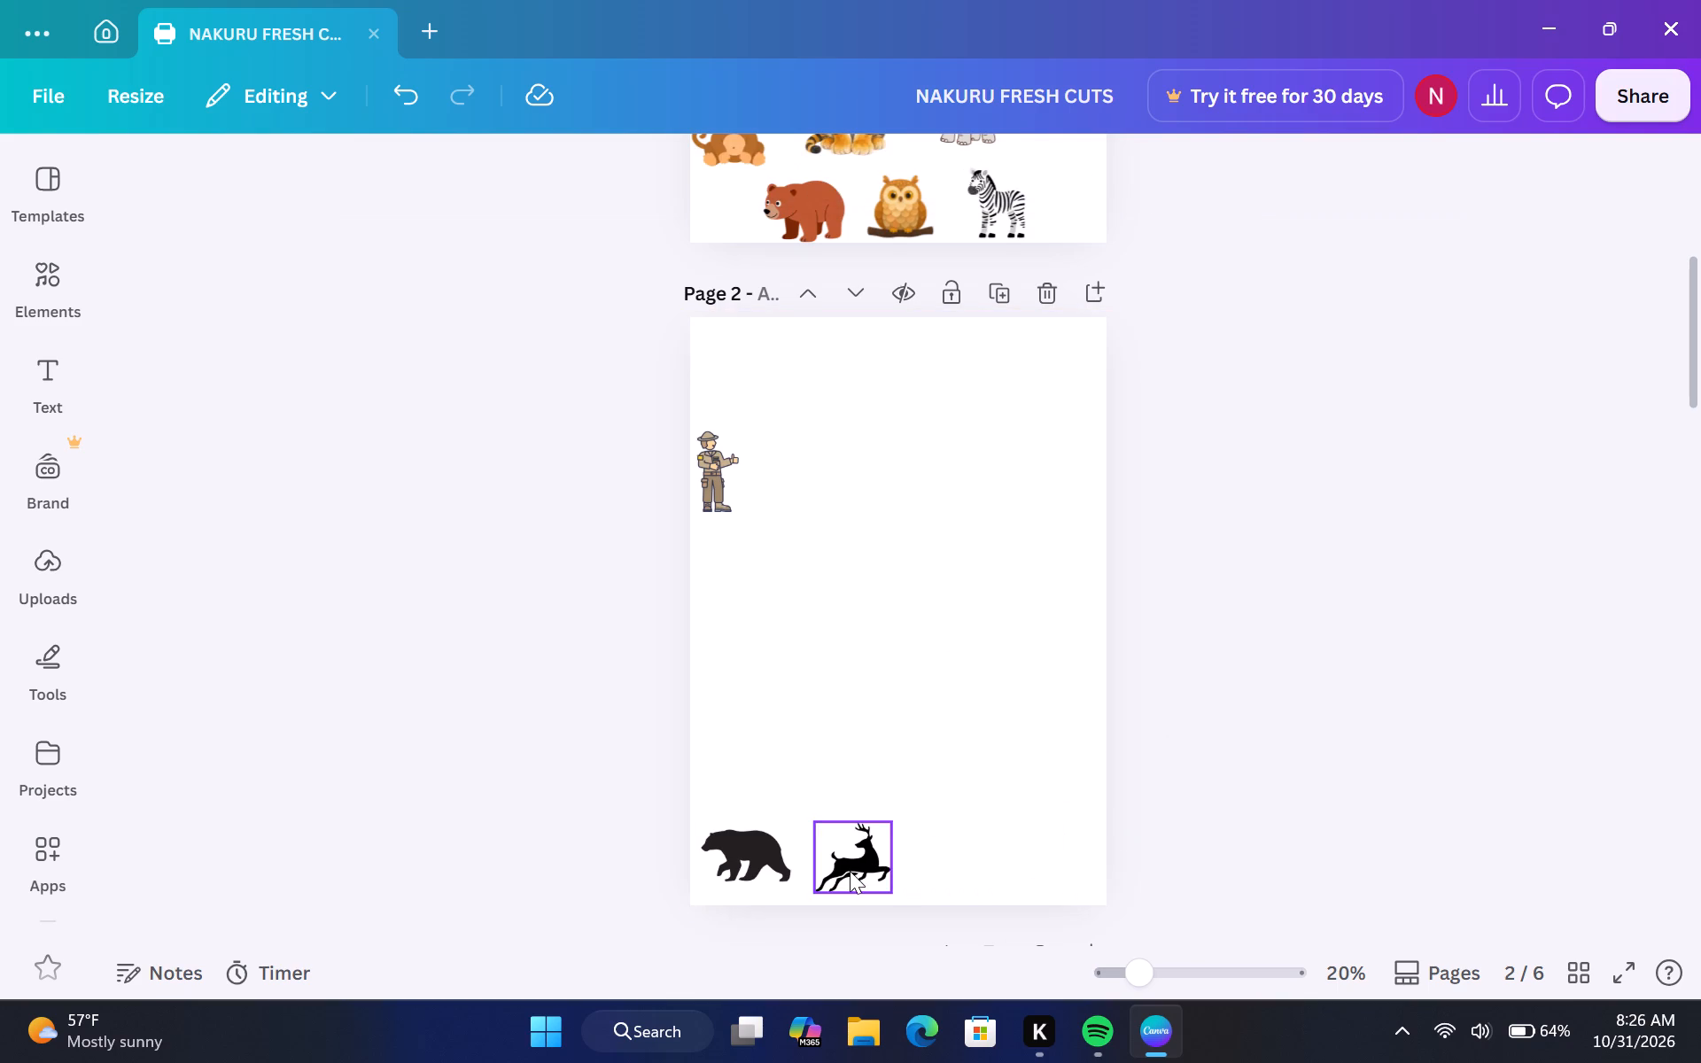
{"action": "left_click", "coordinate": [850, 871]}
{"action": "left_click", "coordinate": [898, 764]}
{"action": "left_click", "coordinate": [754, 849]}
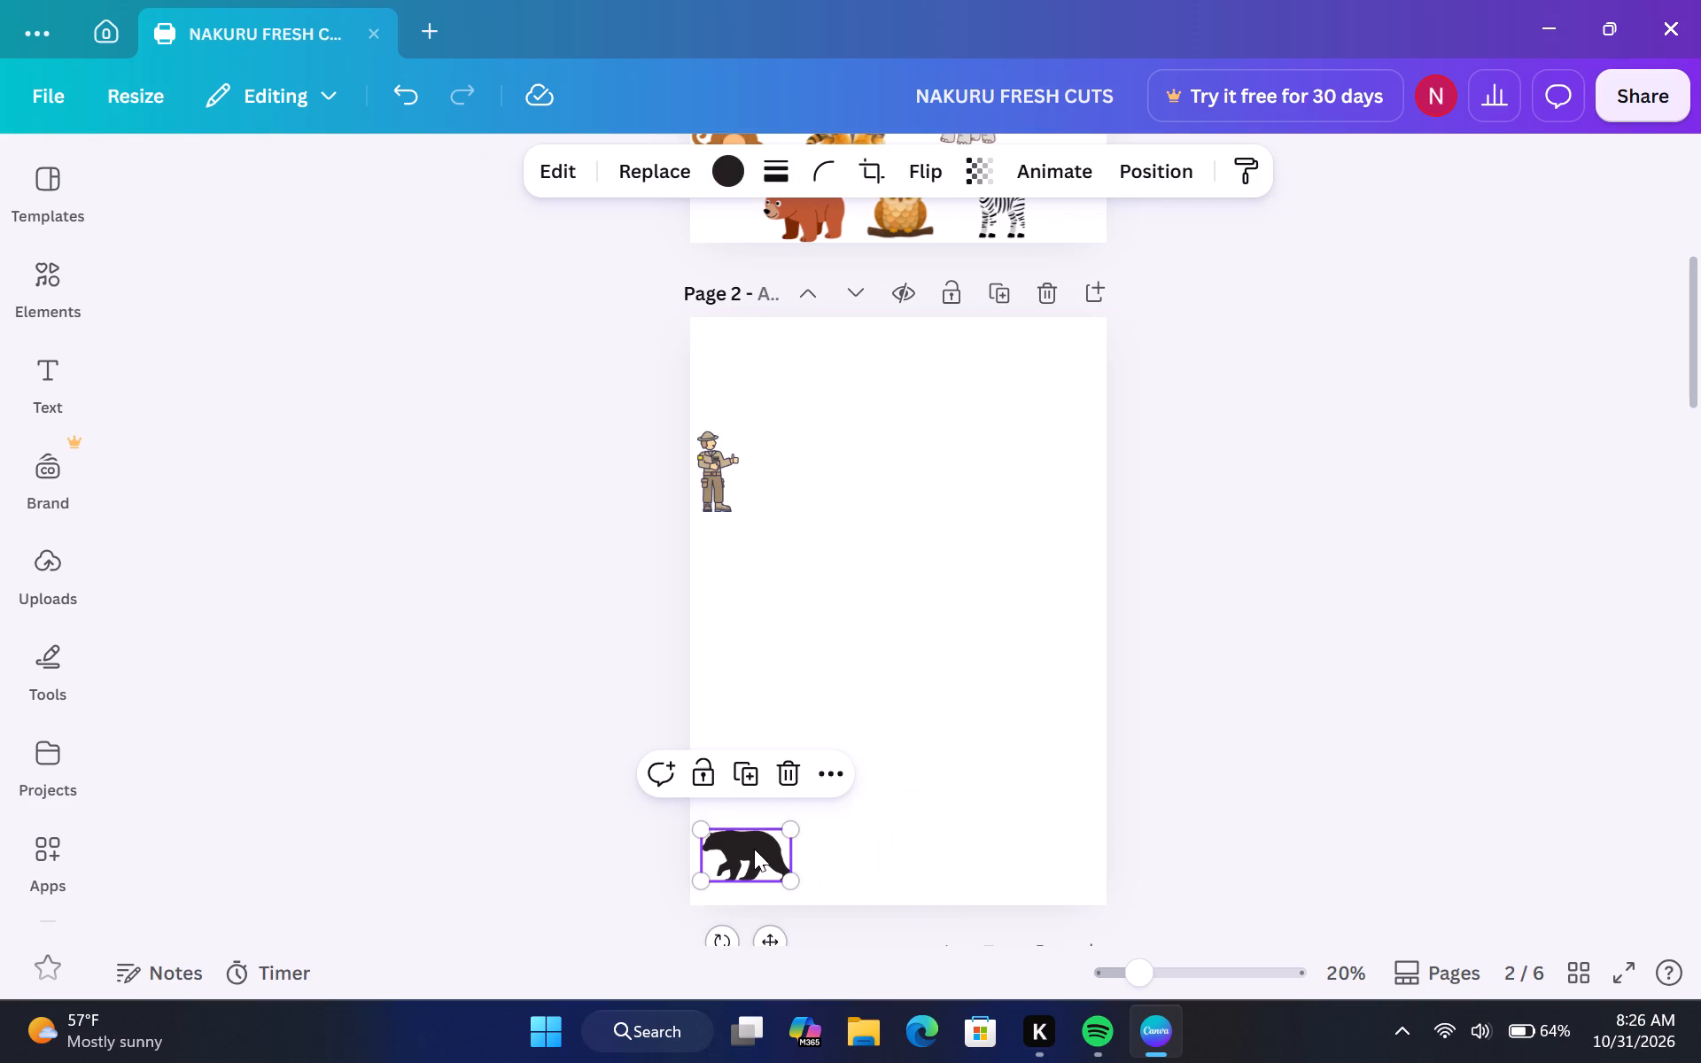
{"action": "left_click_drag", "start_coordinate": [793, 750], "coordinate": [784, 778]}
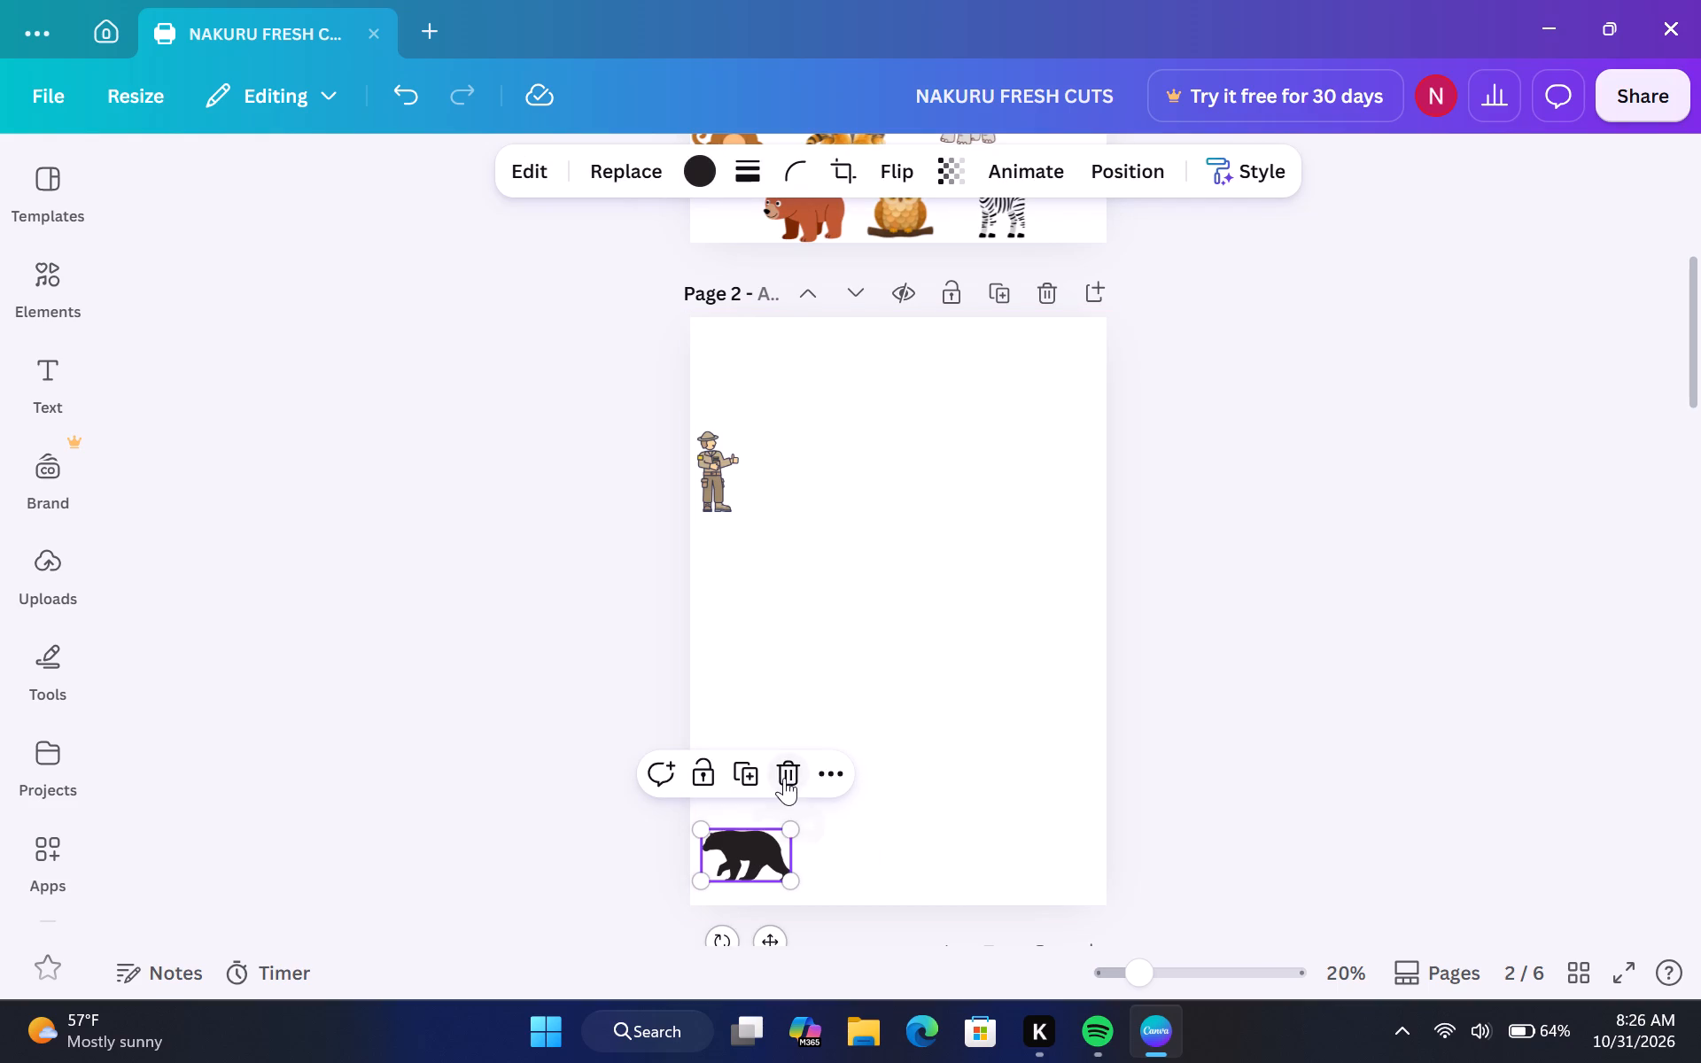
{"action": "left_click", "coordinate": [784, 778]}
{"action": "left_click", "coordinate": [711, 485]}
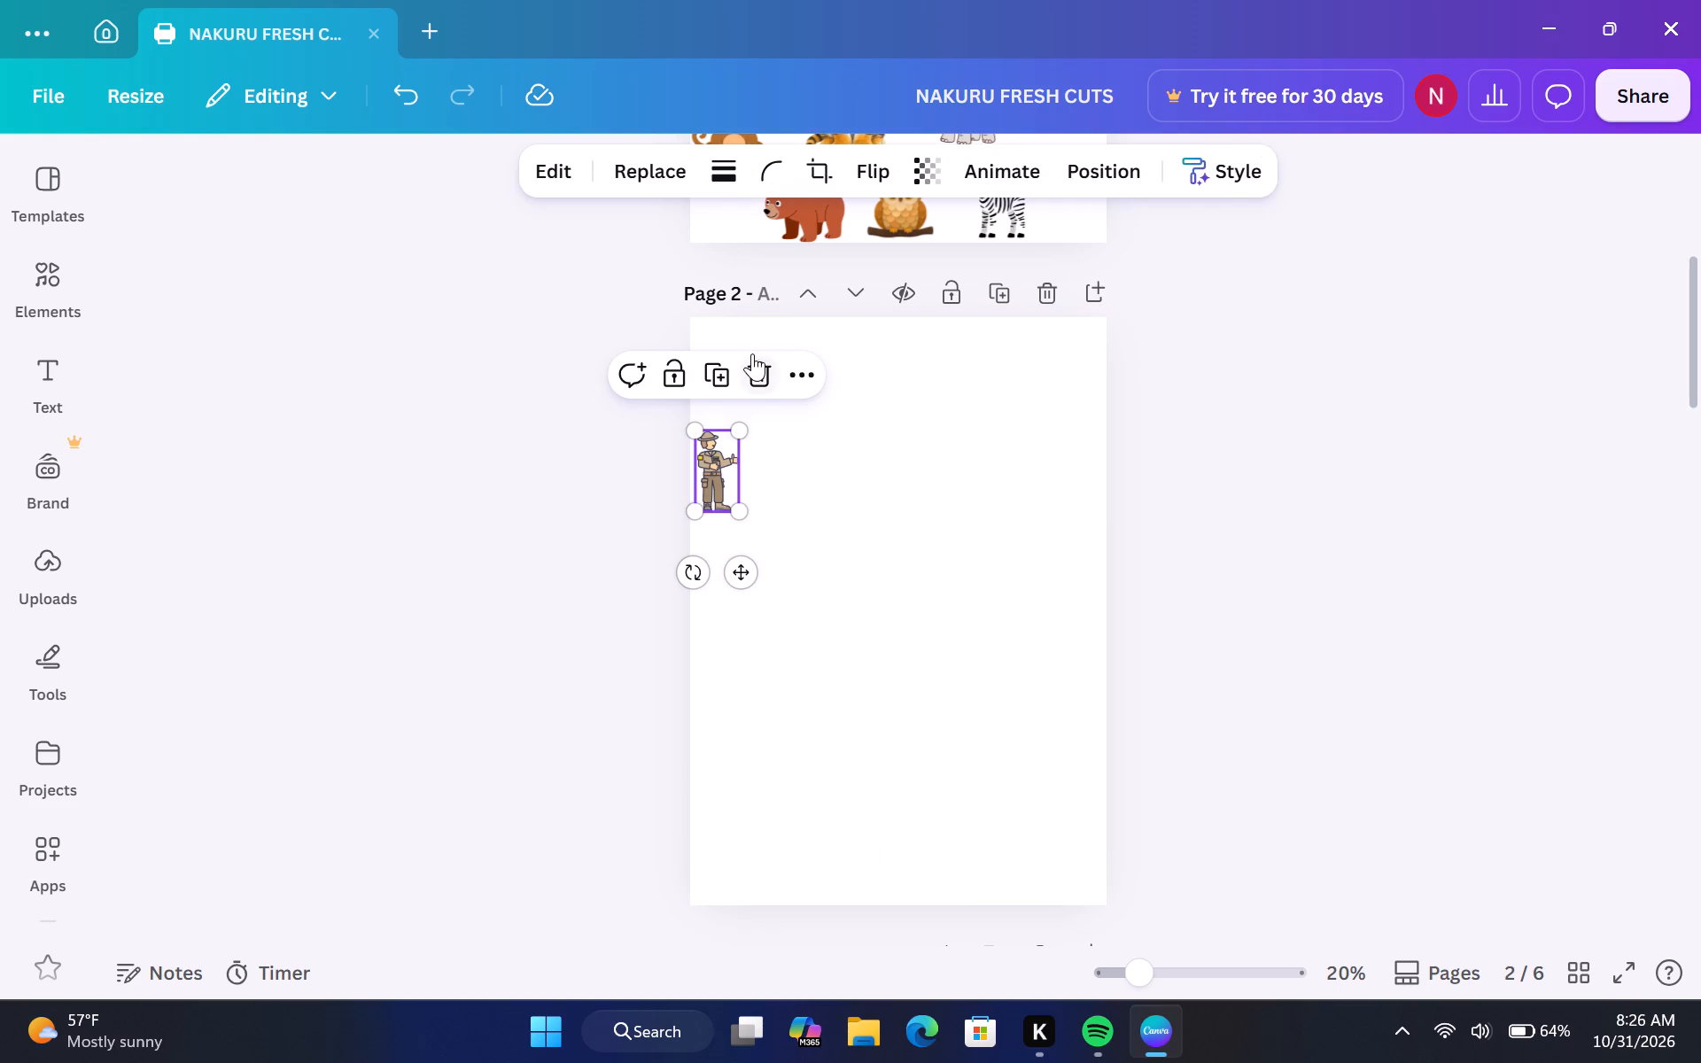
{"action": "left_click", "coordinate": [768, 370]}
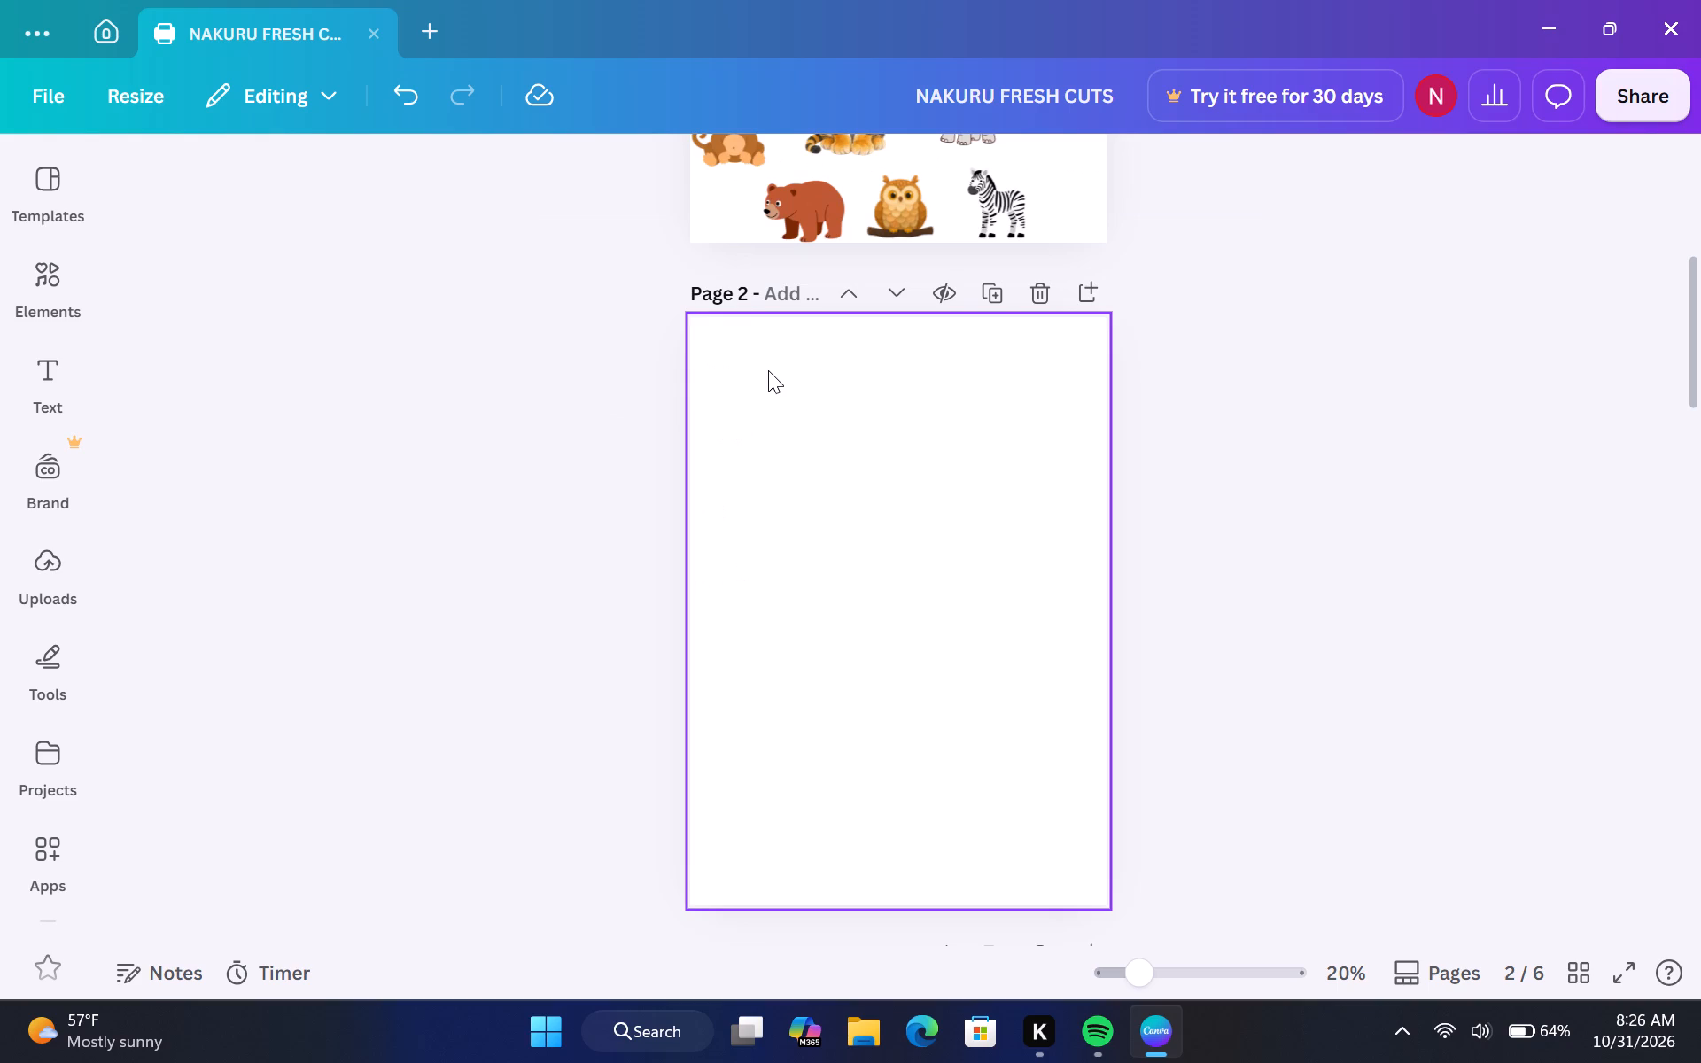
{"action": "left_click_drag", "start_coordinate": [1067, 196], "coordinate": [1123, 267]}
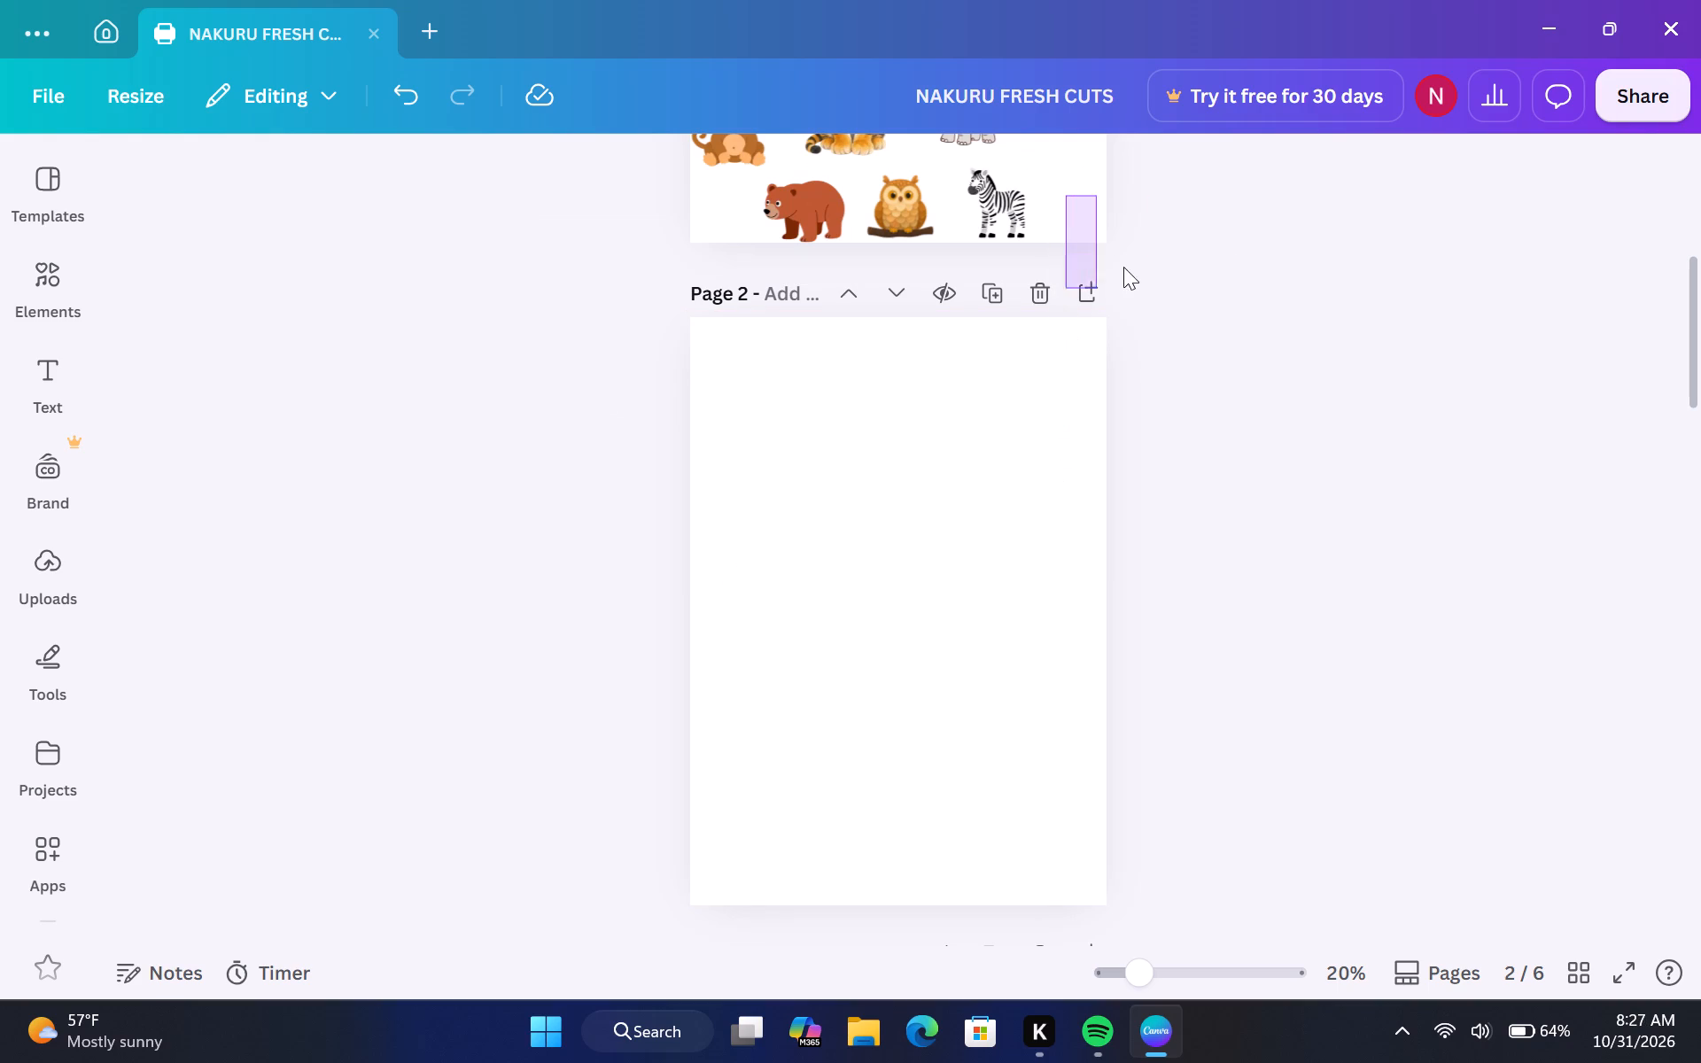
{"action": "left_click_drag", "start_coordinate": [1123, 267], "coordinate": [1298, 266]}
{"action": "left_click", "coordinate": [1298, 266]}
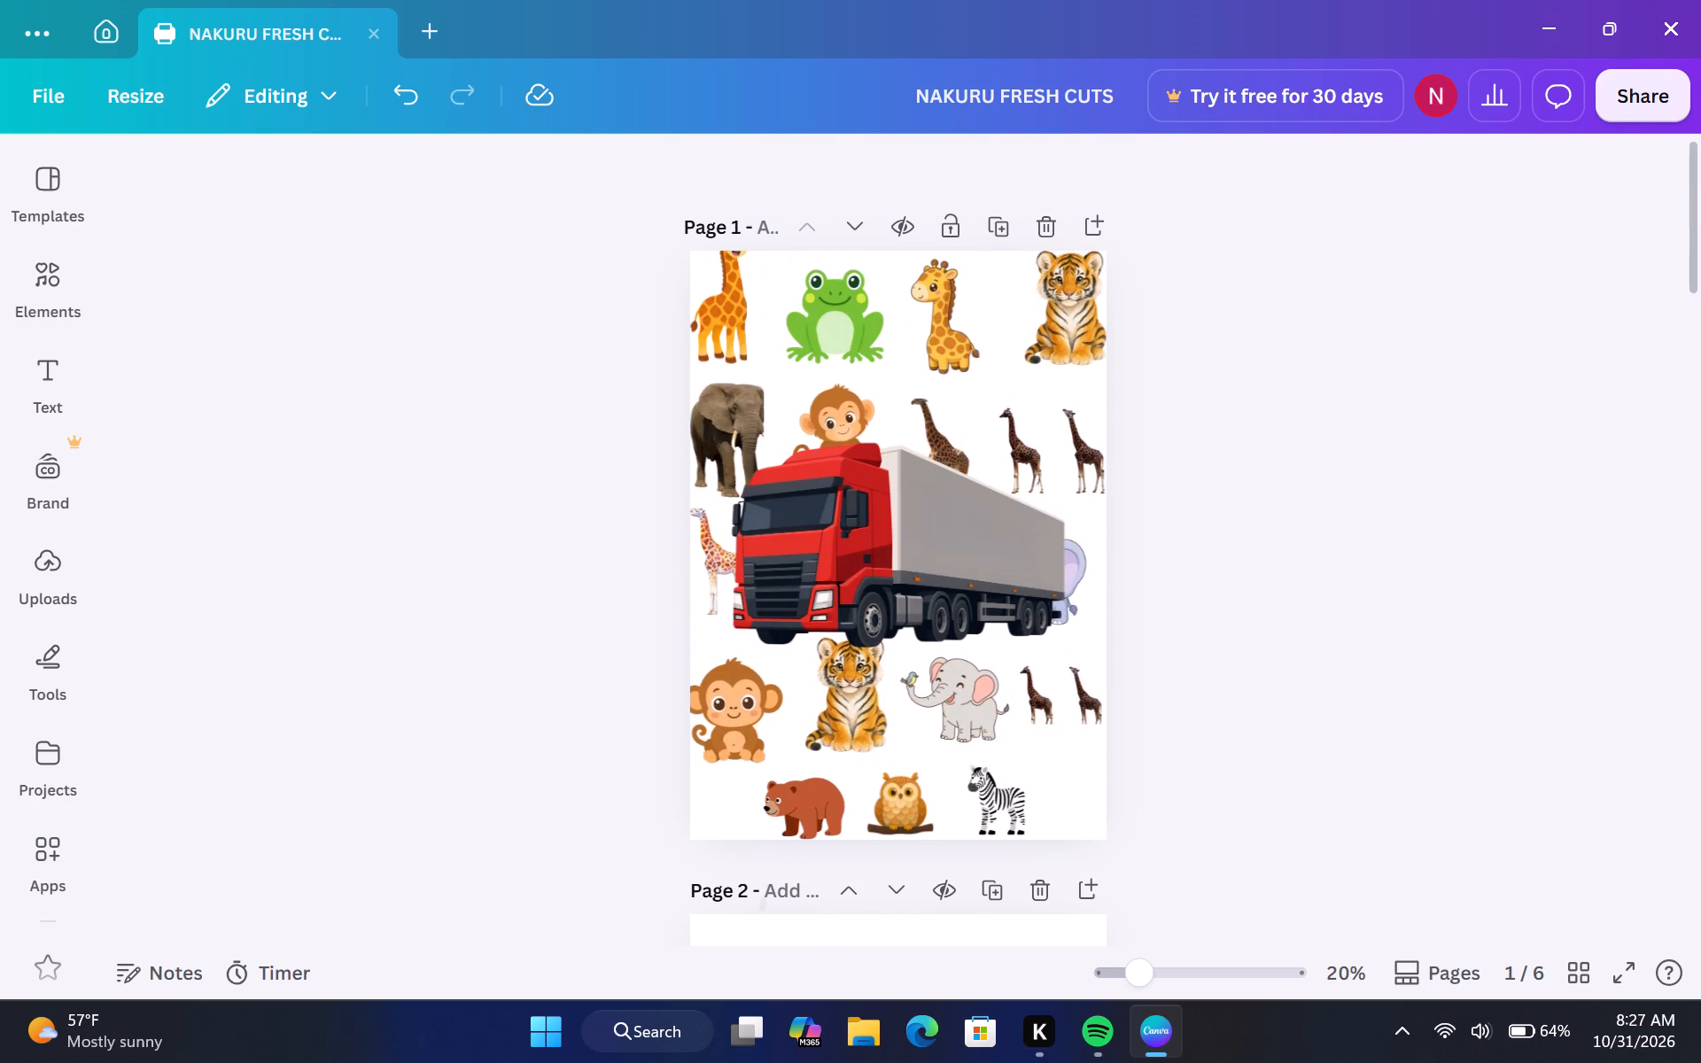
Delete the giraffe, green frog, cartoon baby giraffe and tiger cub from page 1's top row.
{"action": "left_click", "coordinate": [732, 306]}
{"action": "left_click", "coordinate": [774, 422]}
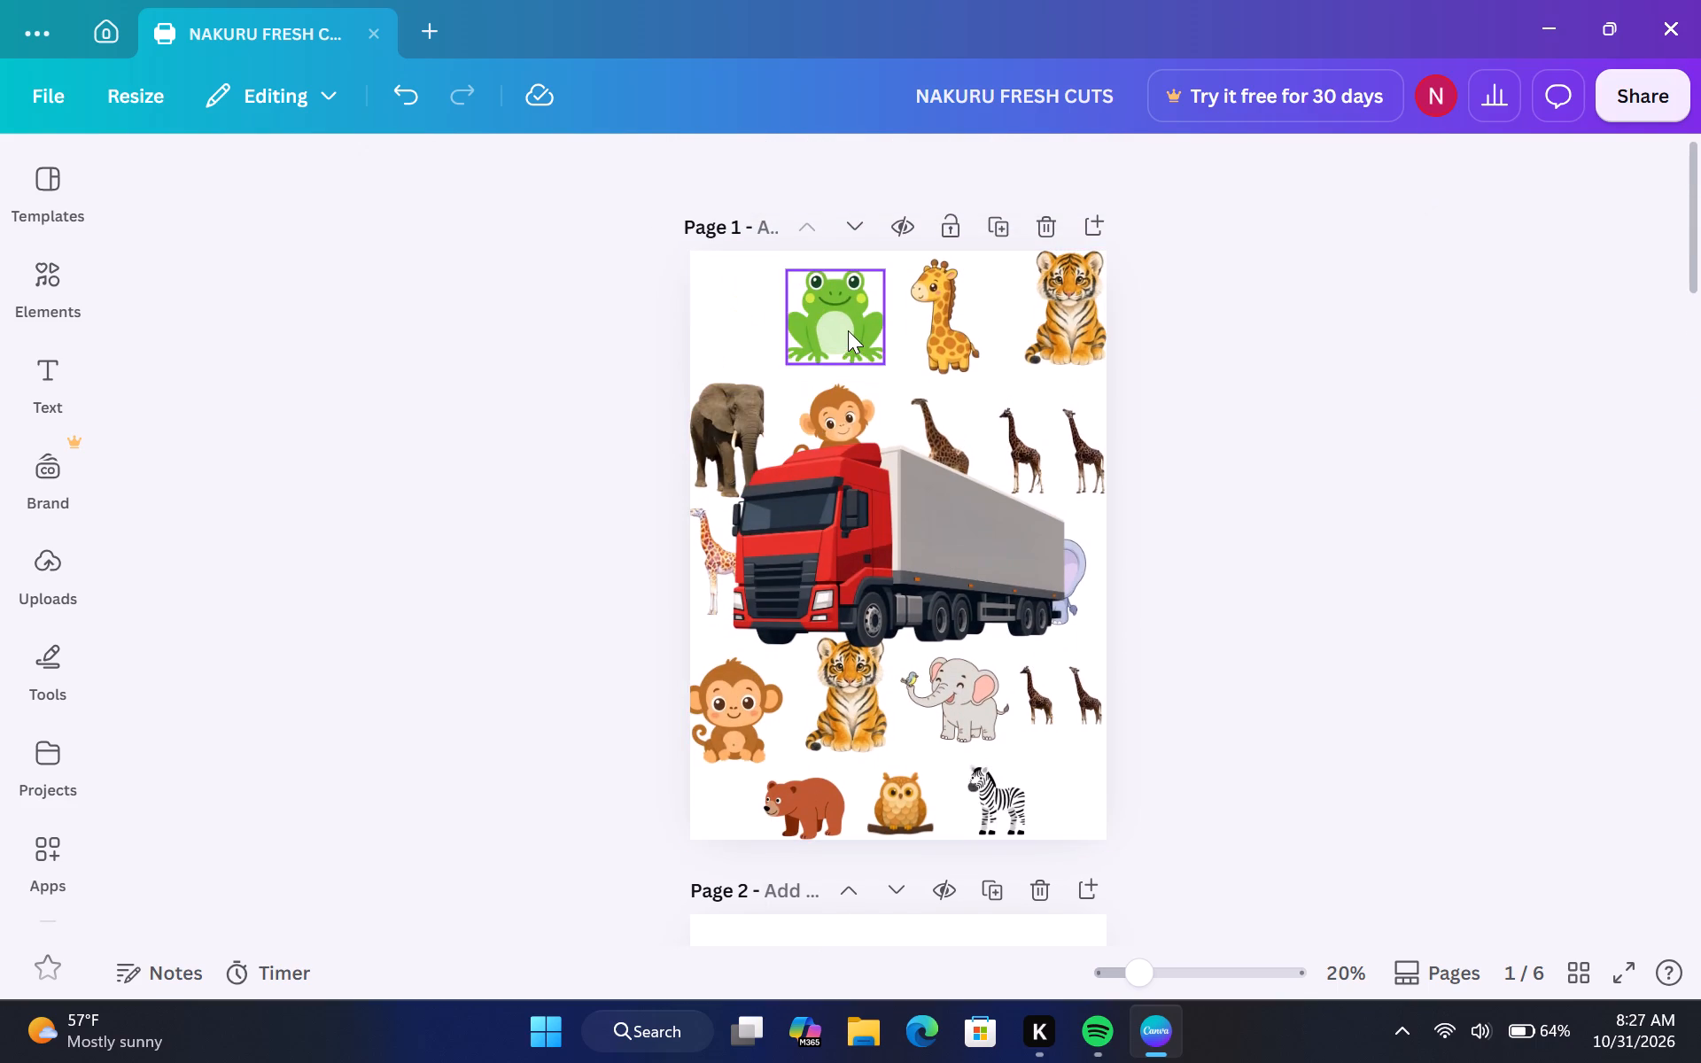
{"action": "left_click", "coordinate": [848, 330]}
{"action": "left_click", "coordinate": [879, 419]}
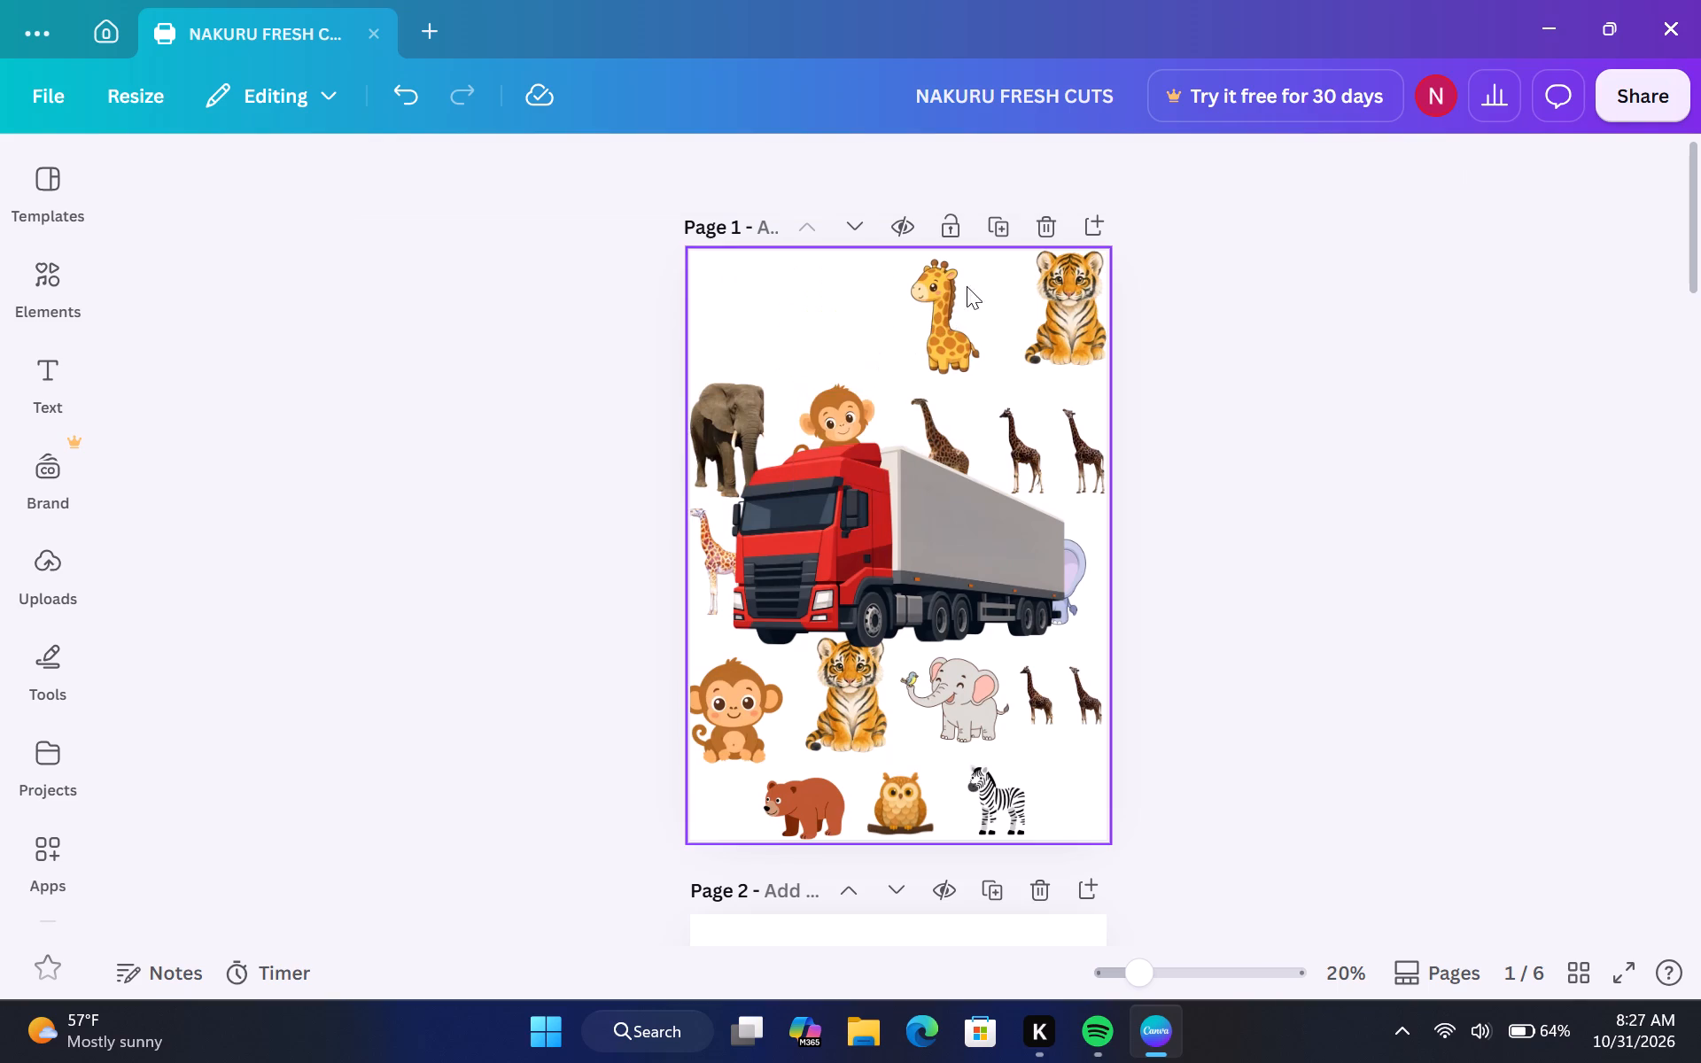
{"action": "left_click_drag", "start_coordinate": [957, 323], "coordinate": [958, 344]}
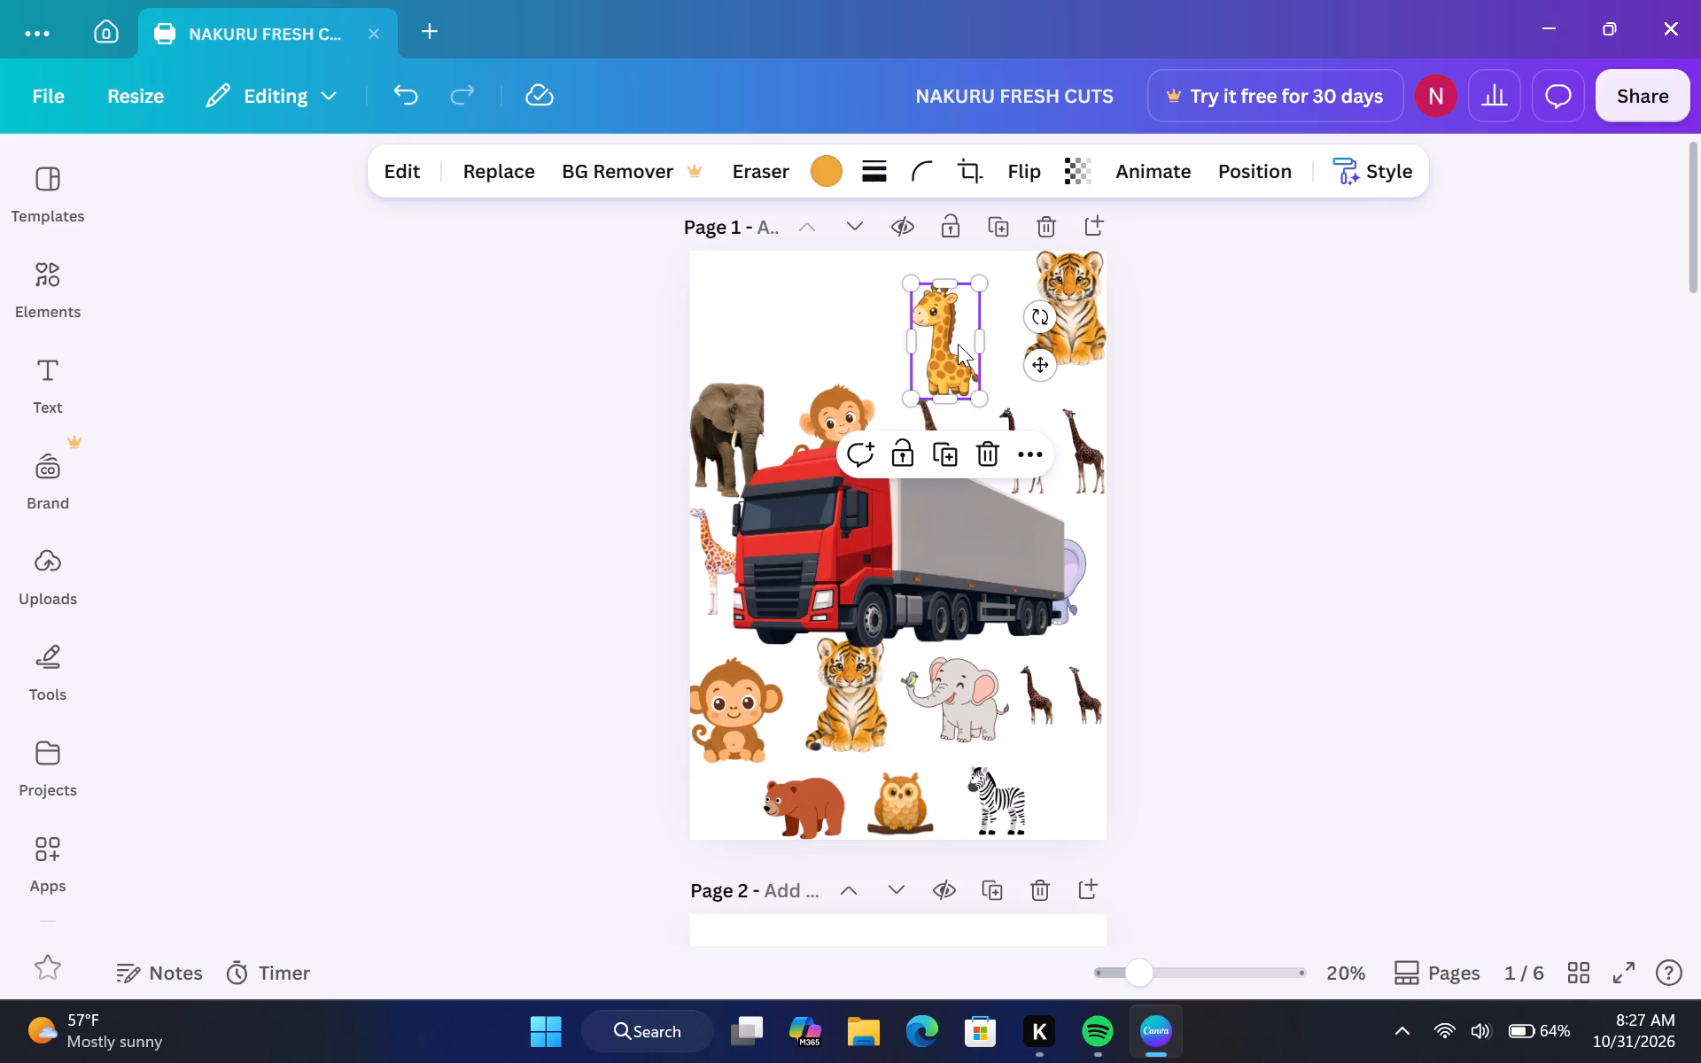
{"action": "left_click", "coordinate": [982, 446]}
{"action": "left_click", "coordinate": [1049, 368]}
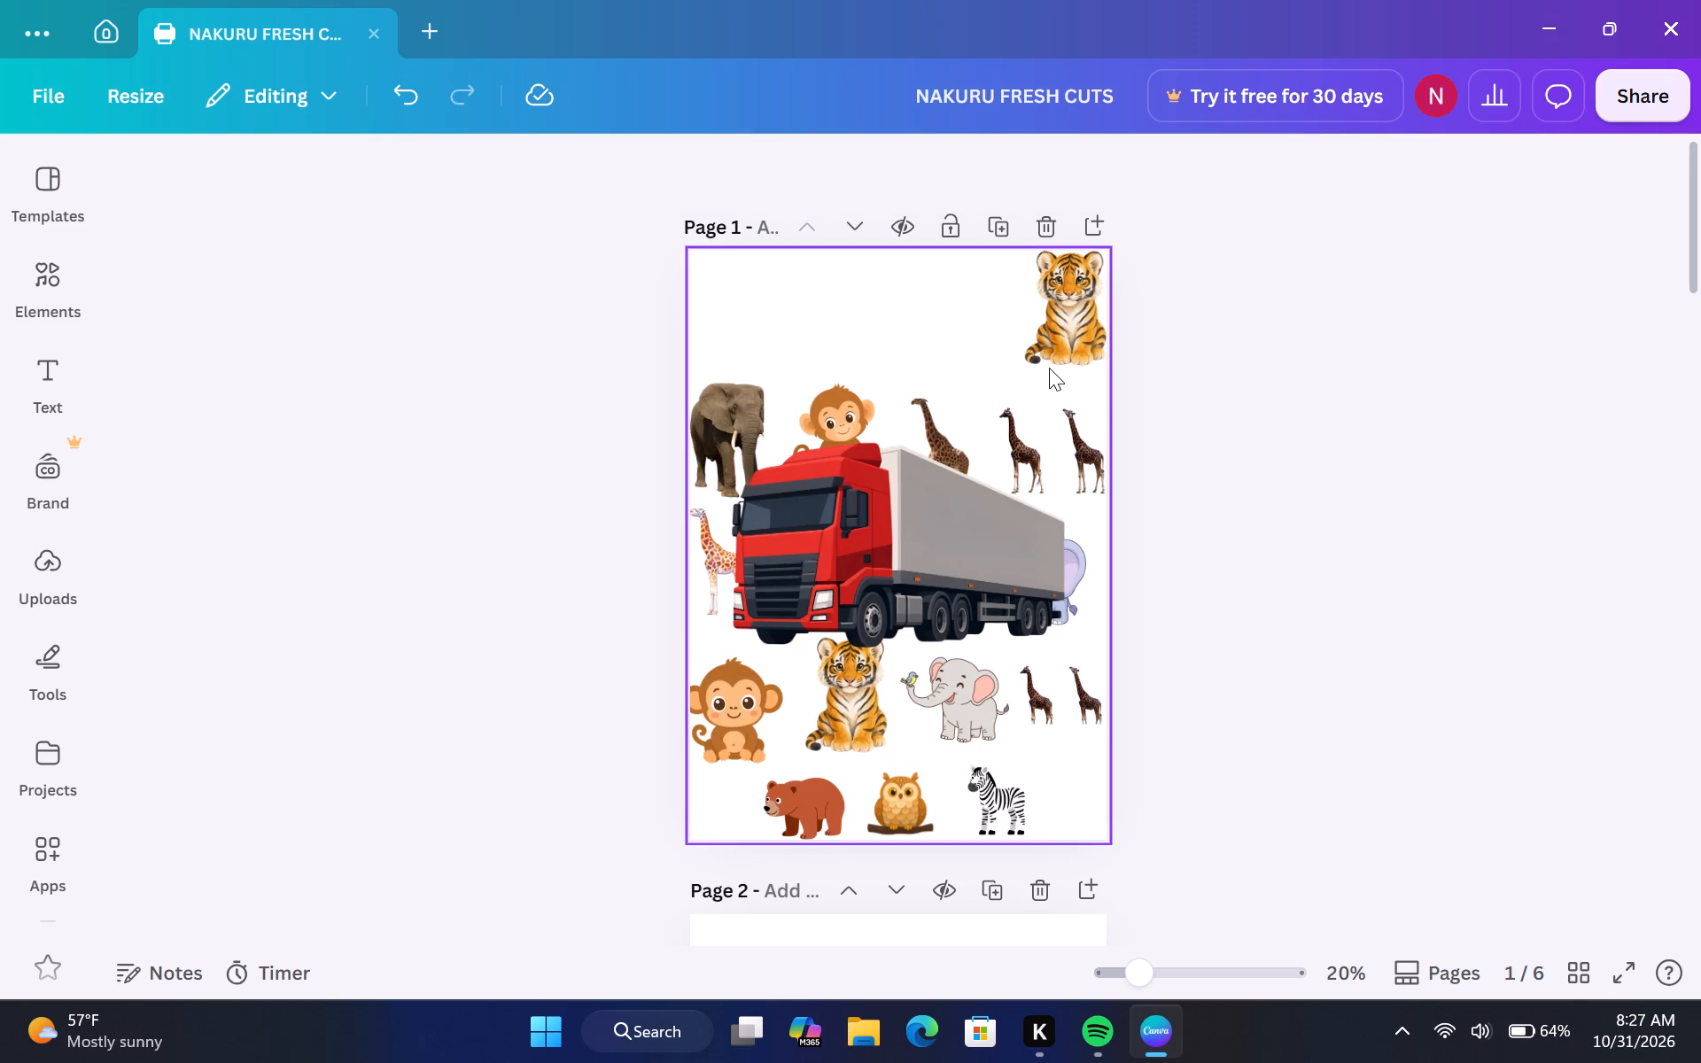
{"action": "left_click", "coordinate": [1072, 336]}
{"action": "left_click", "coordinate": [1114, 431]}
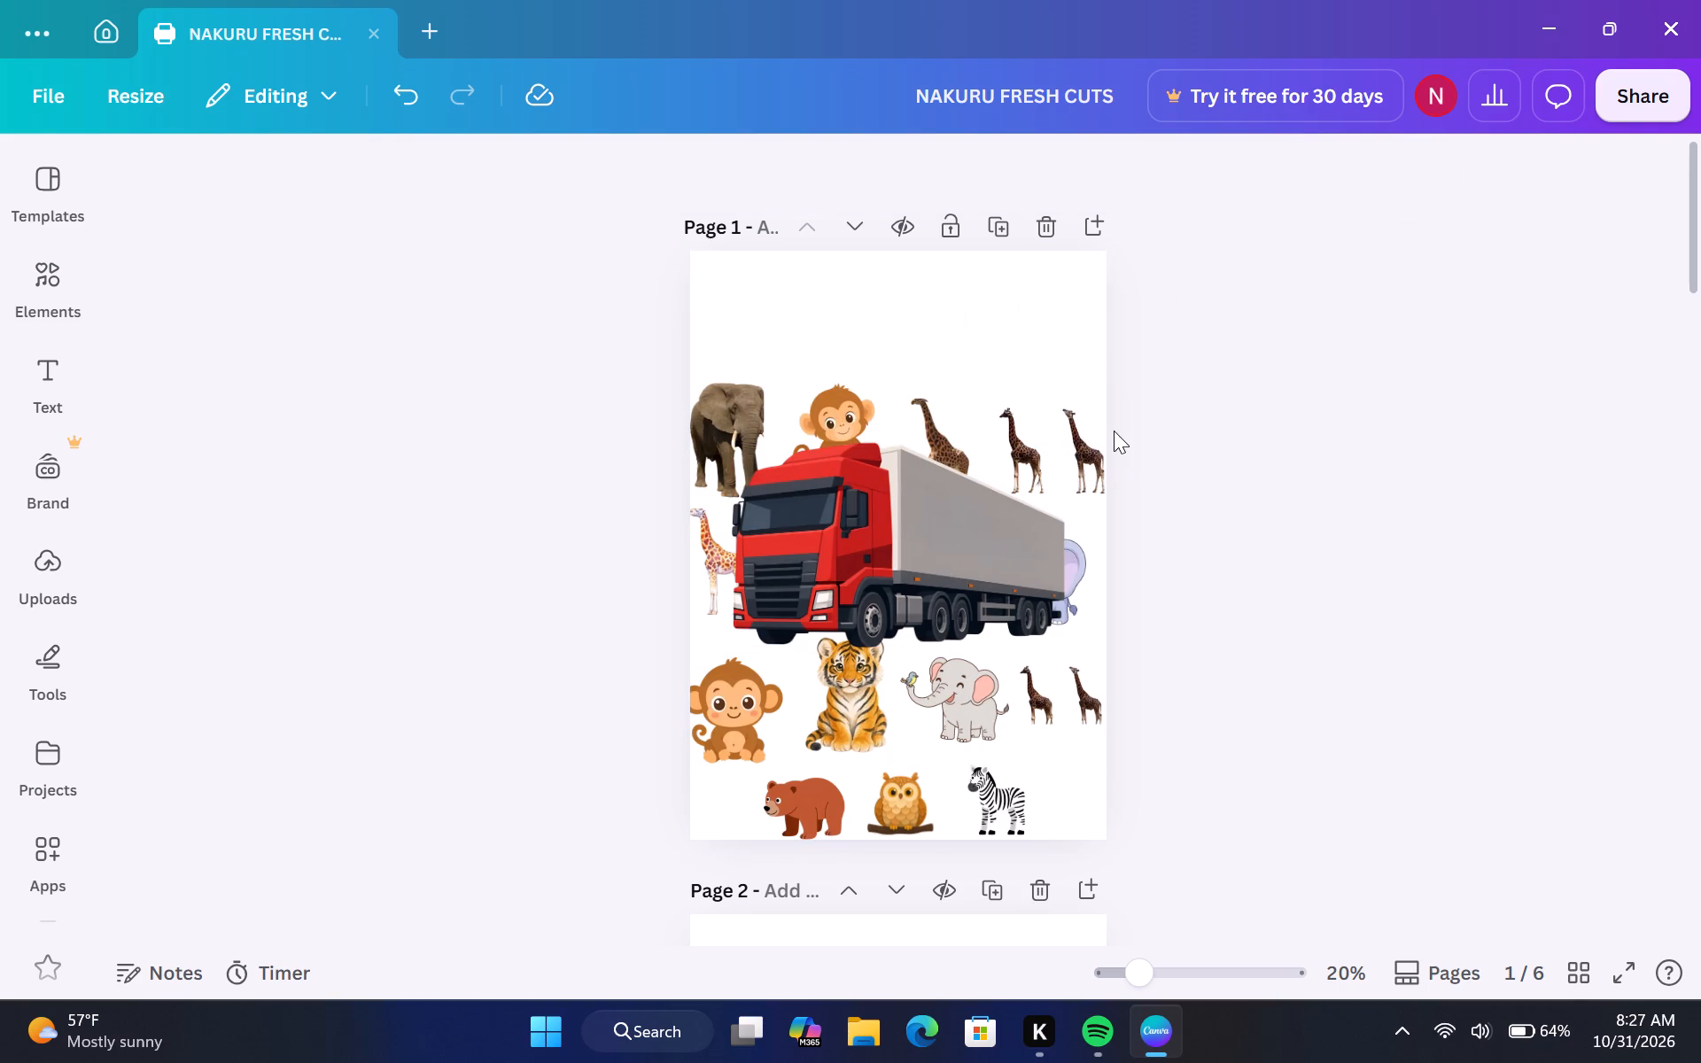
Delete the brown elephant, the monkey, the large red truck, the single giraffe and the giraffe pair from page 1's second row area.
{"action": "left_click", "coordinate": [739, 419]}
{"action": "left_click", "coordinate": [784, 328]}
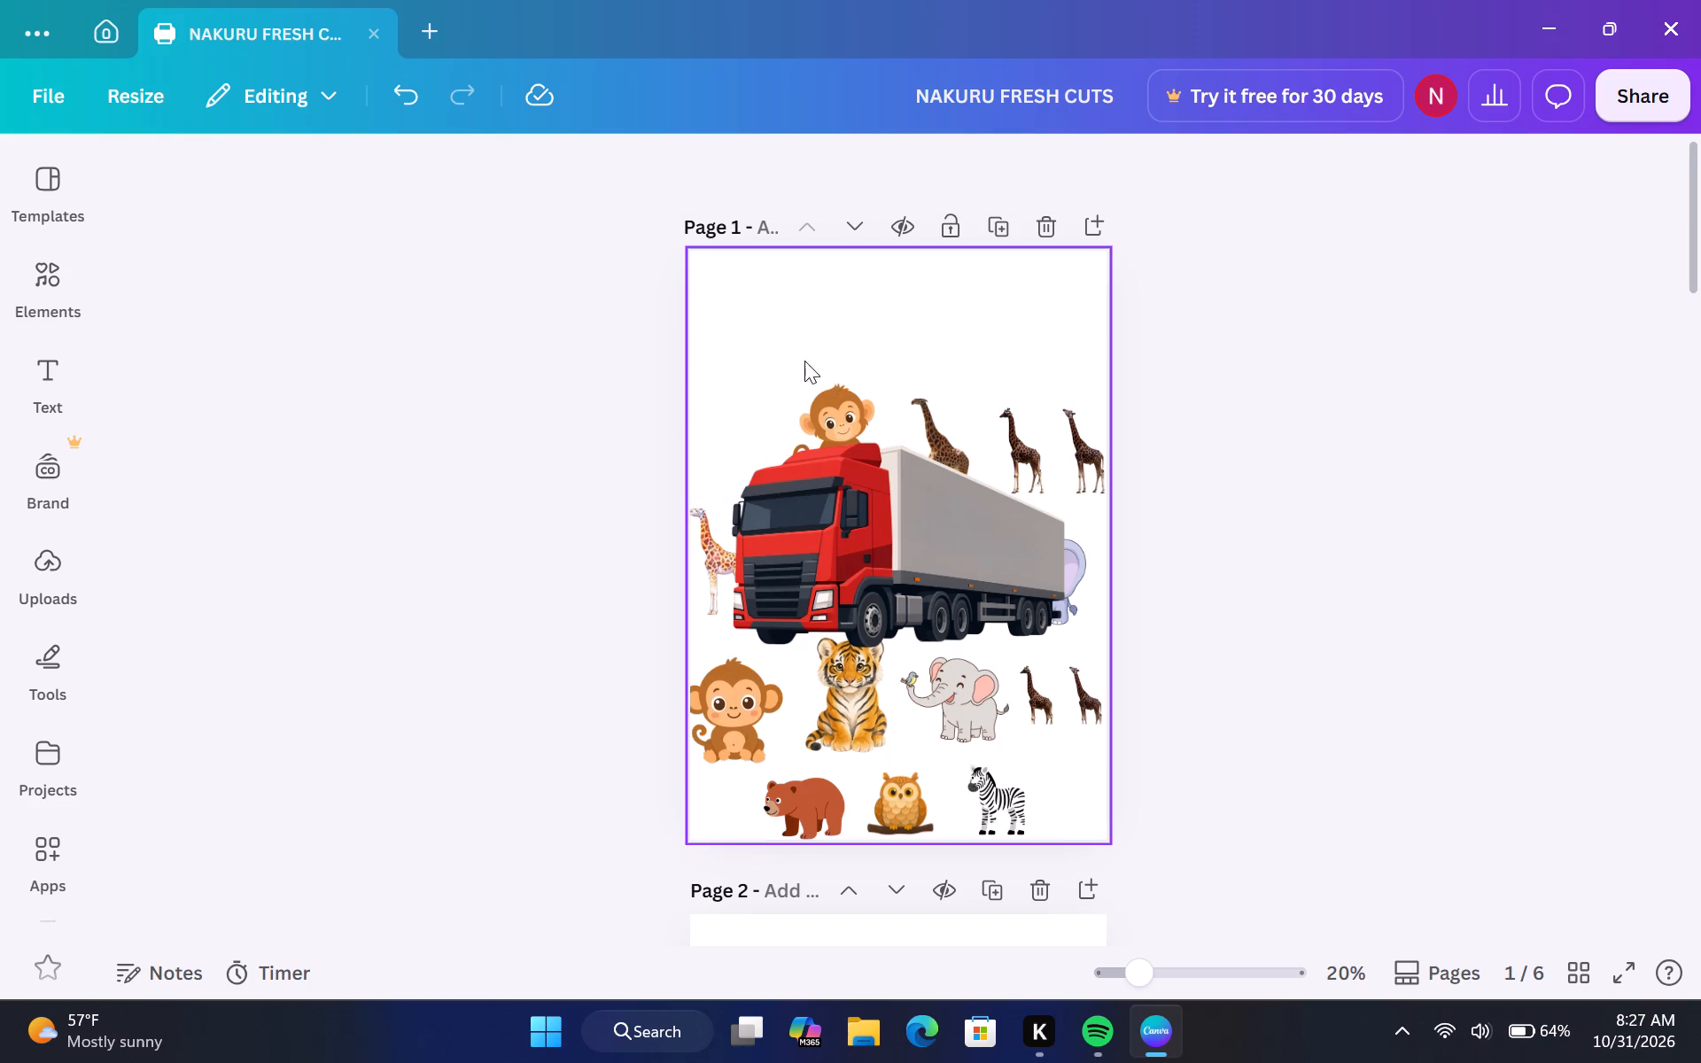
{"action": "left_click", "coordinate": [835, 412]}
{"action": "left_click", "coordinate": [888, 322]}
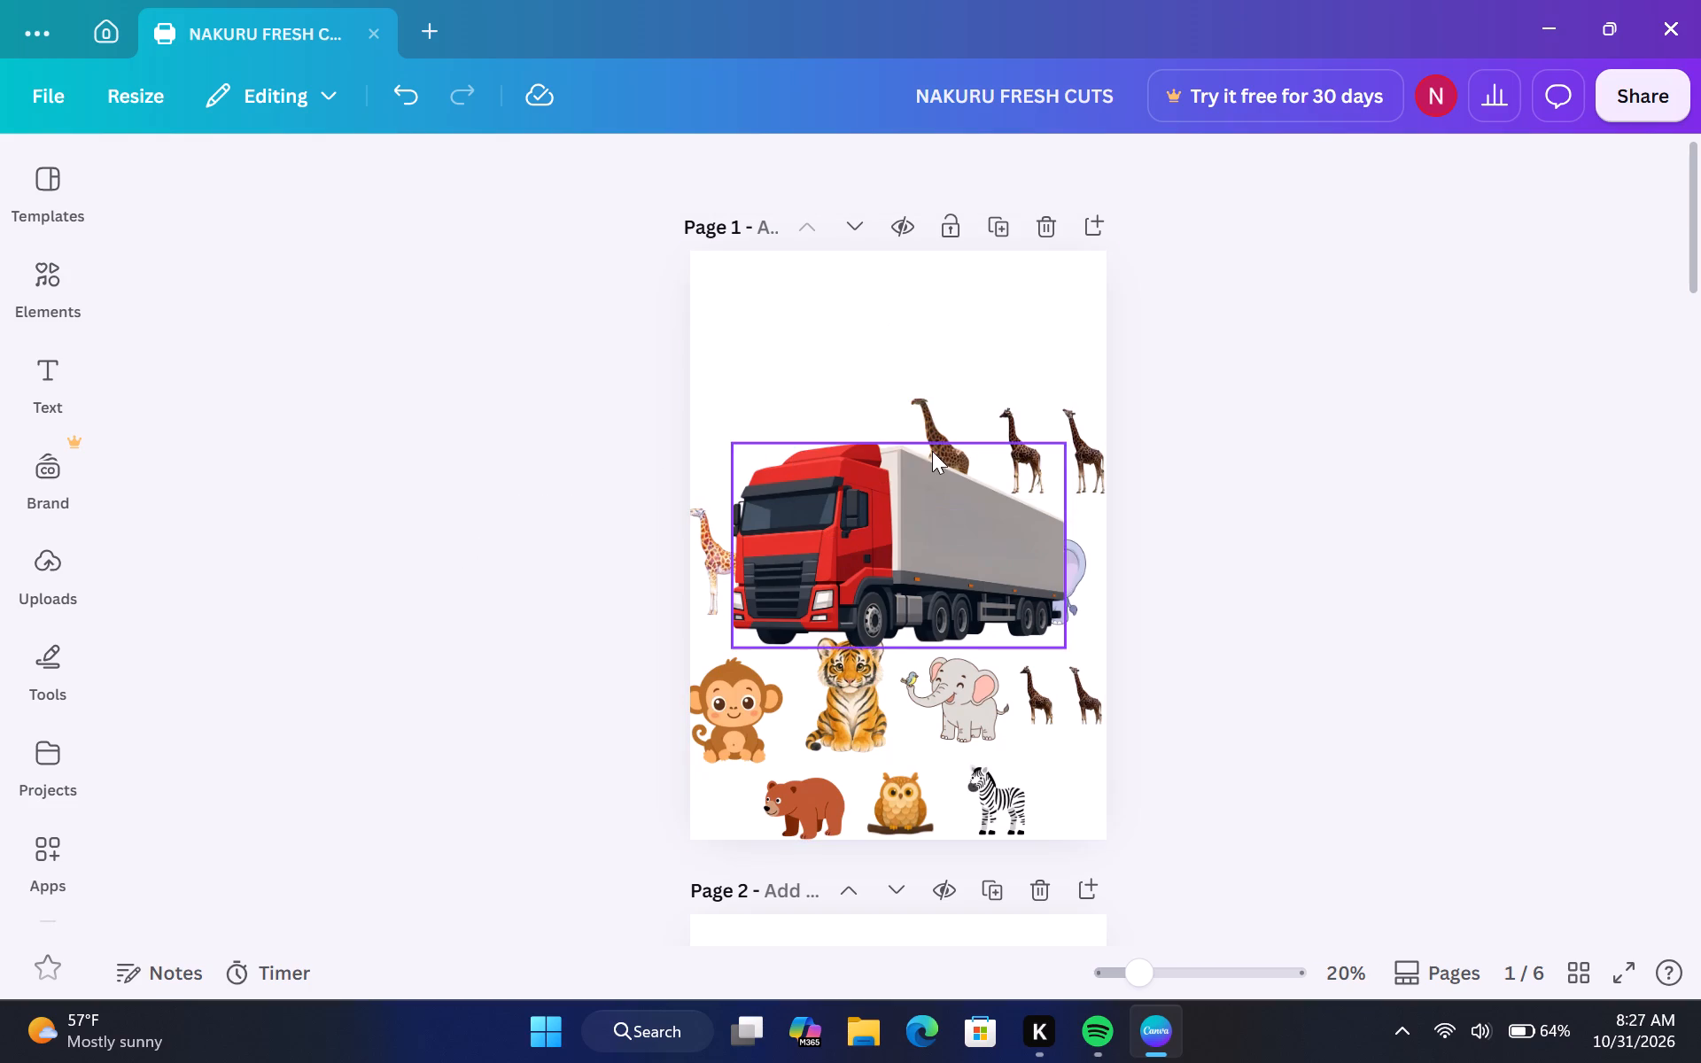
{"action": "left_click", "coordinate": [932, 451]}
{"action": "left_click", "coordinate": [941, 400]}
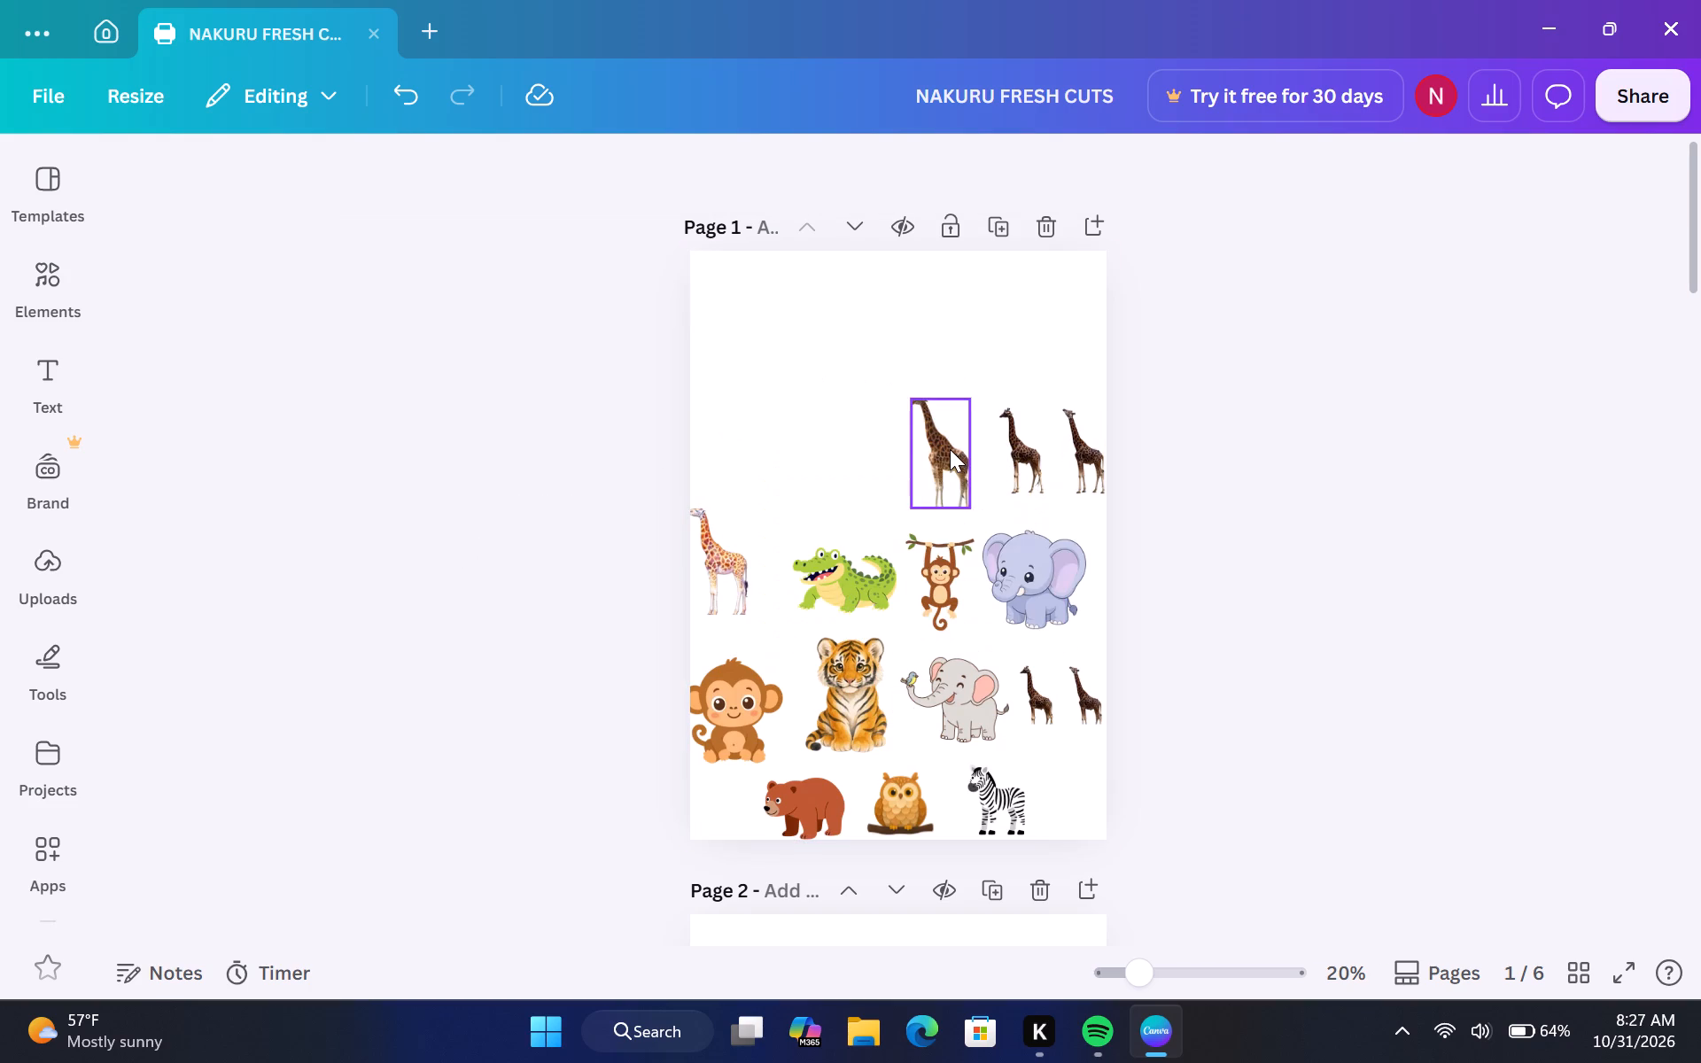
{"action": "double_click", "coordinate": [950, 449]}
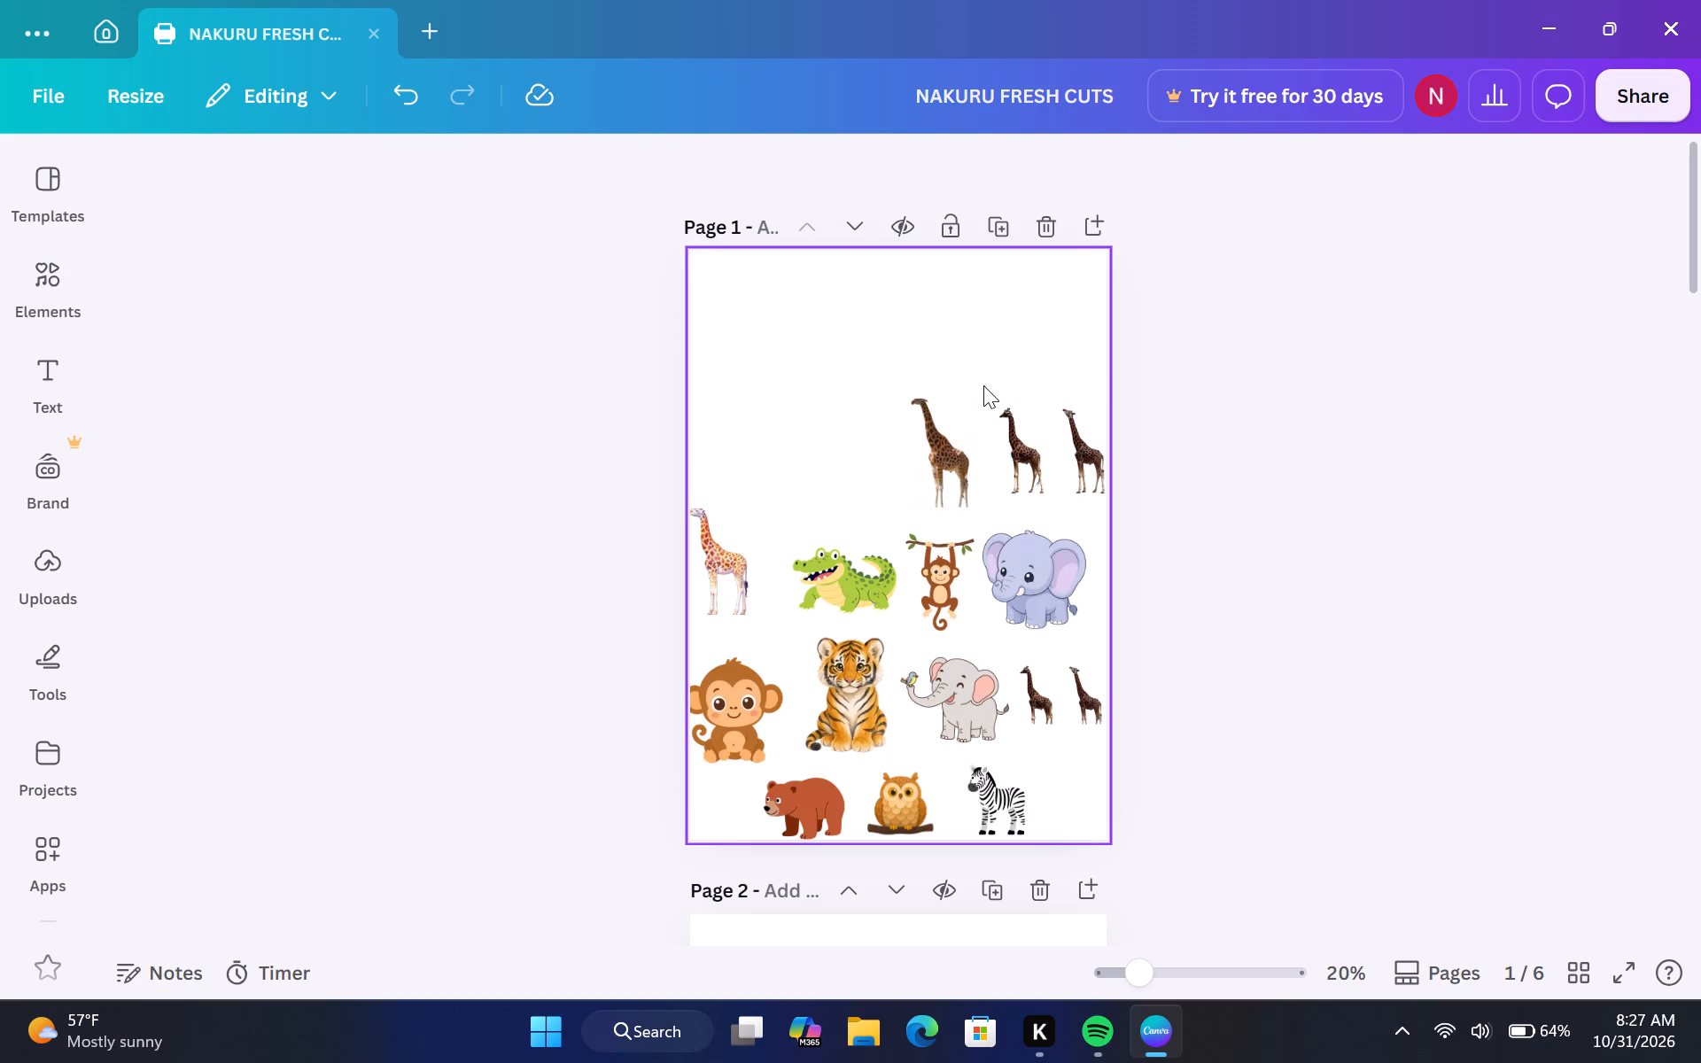
{"action": "left_click", "coordinate": [946, 413]}
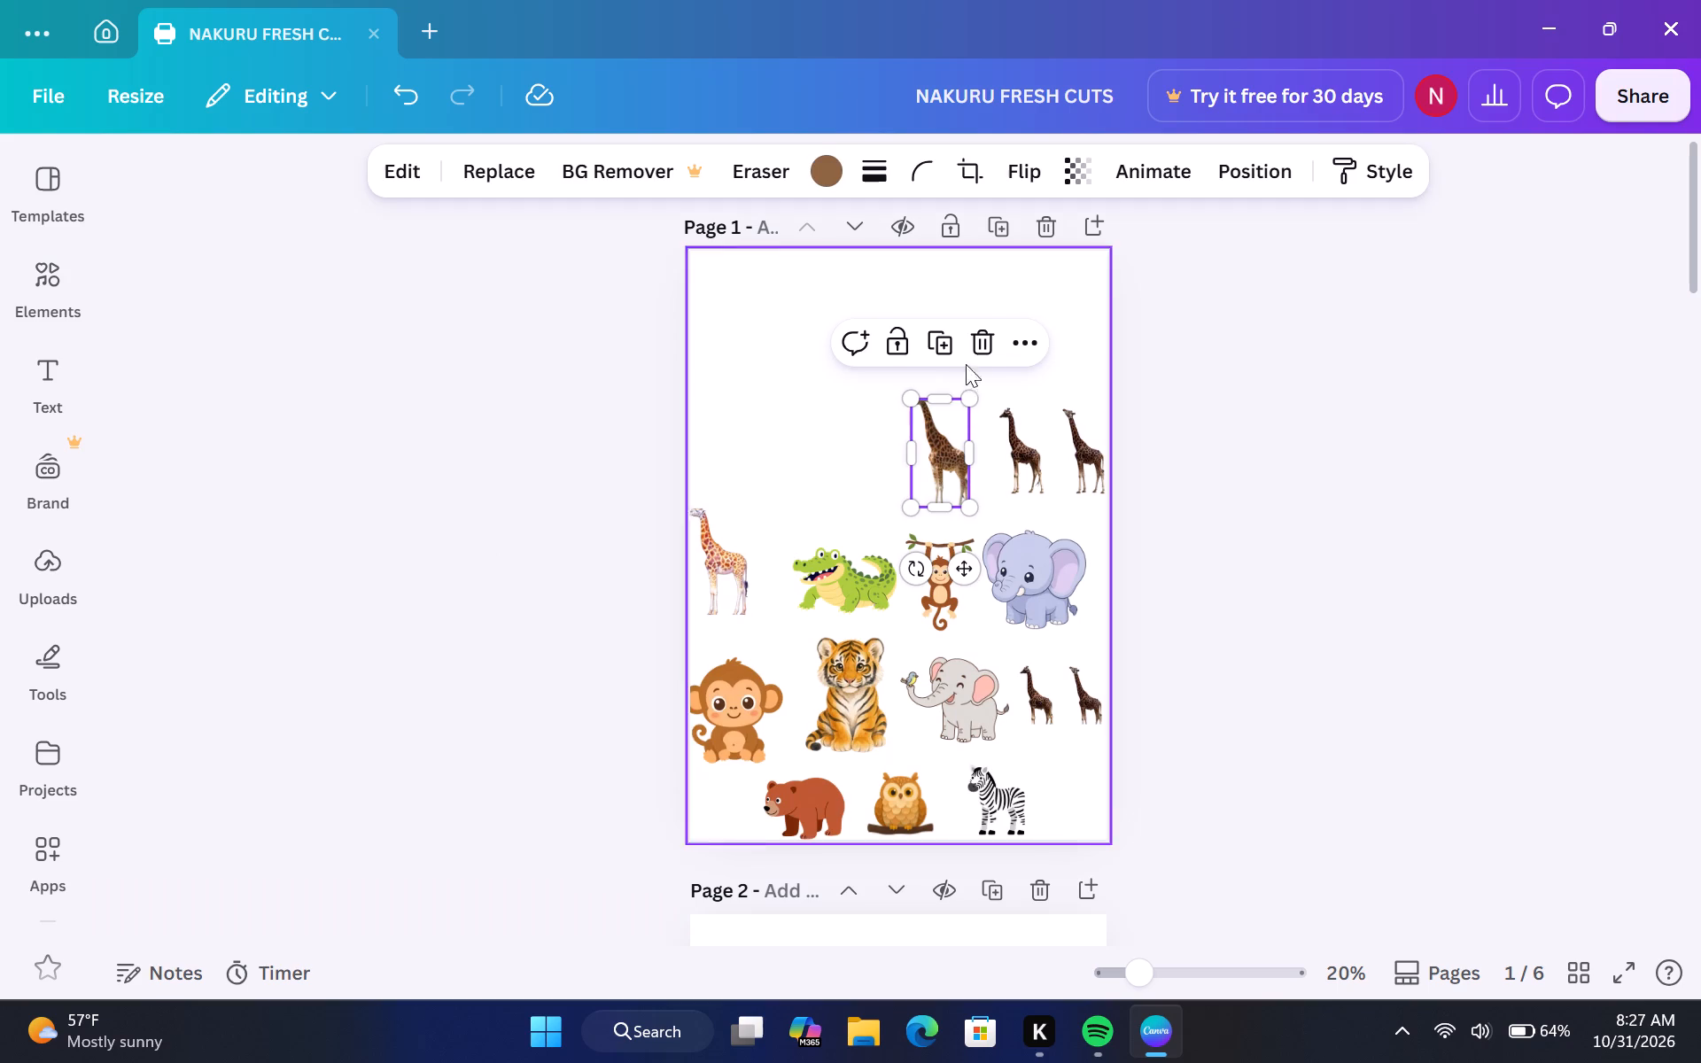
{"action": "left_click", "coordinate": [972, 354]}
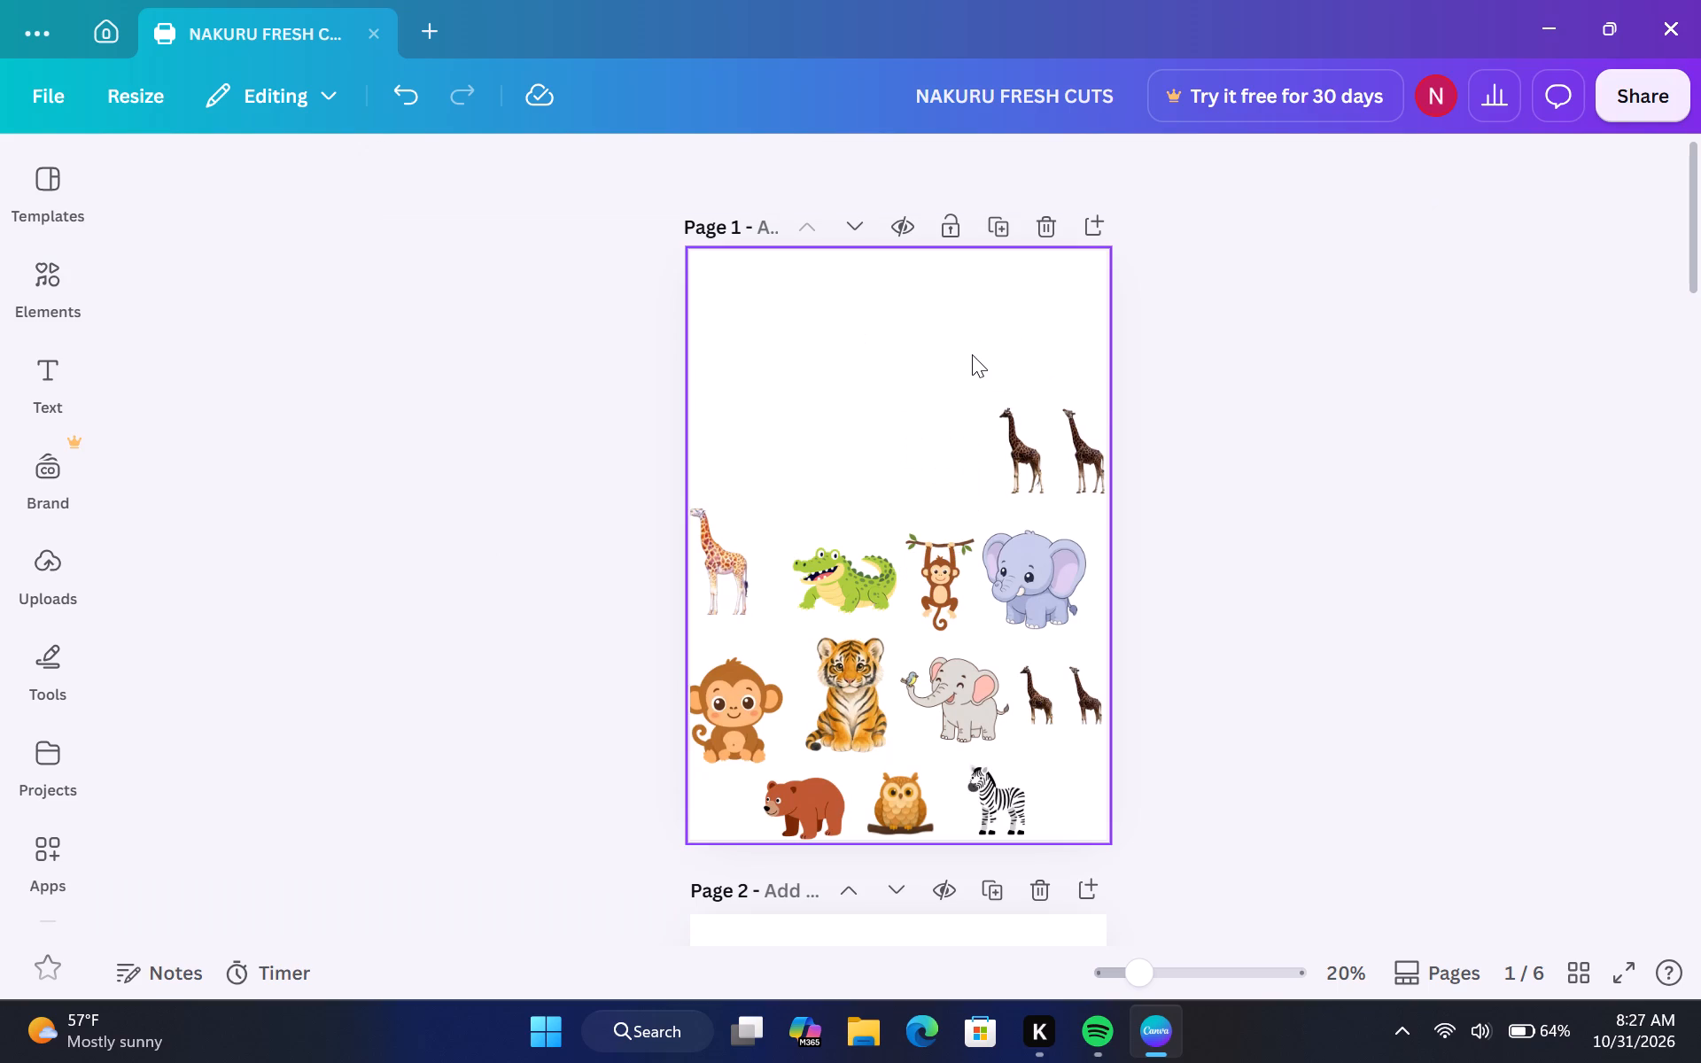
{"action": "left_click", "coordinate": [1006, 463]}
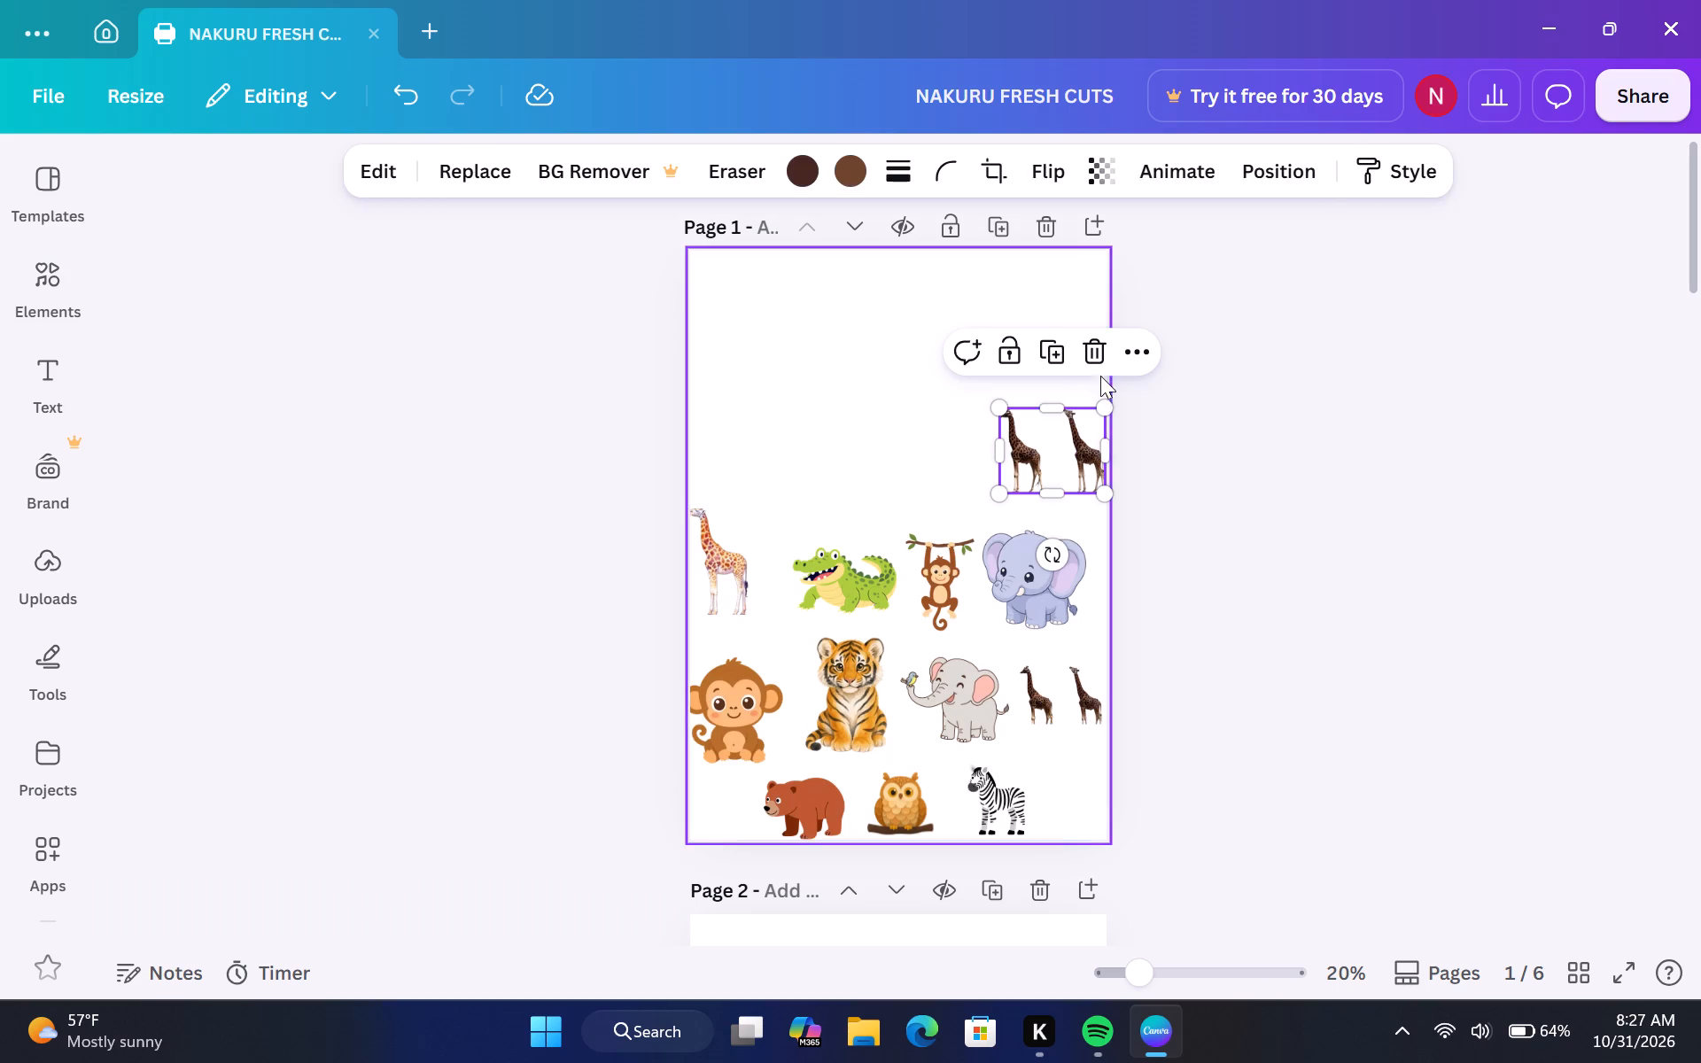
{"action": "left_click", "coordinate": [1092, 366]}
Delete the spotted giraffe, the crocodile, the hanging monkey and the purple elephant from page 1's third row.
{"action": "left_click", "coordinate": [743, 564]}
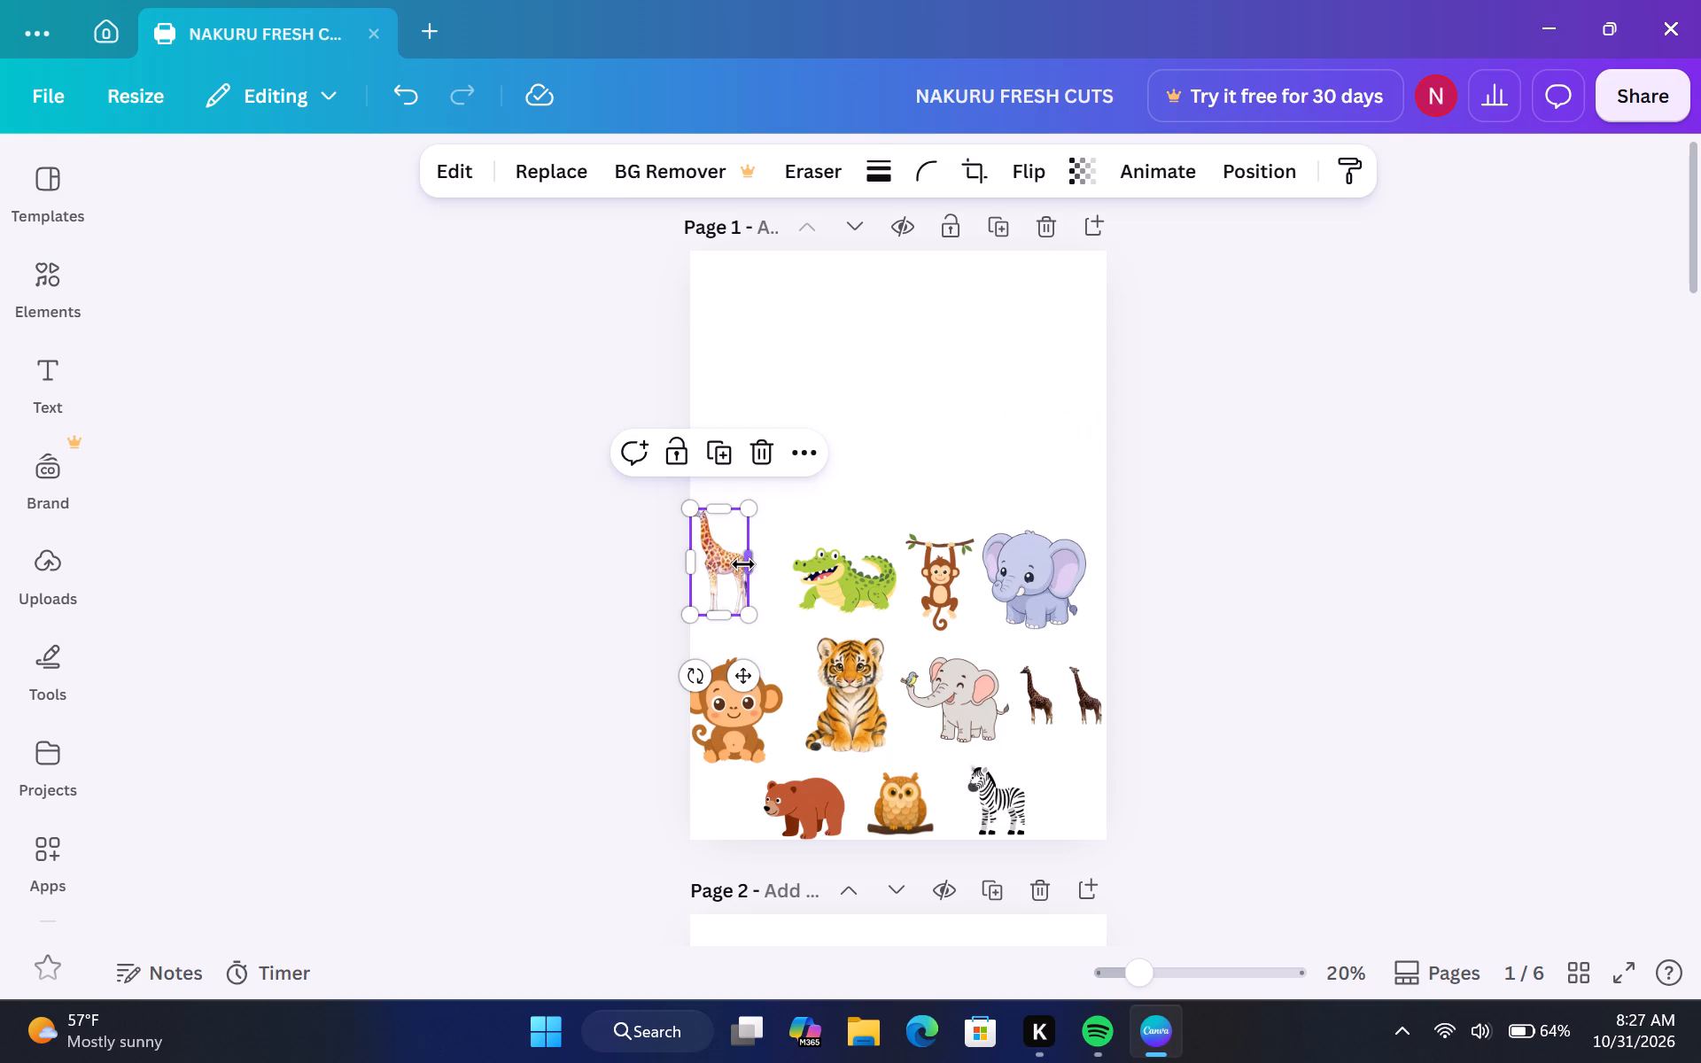
{"action": "left_click", "coordinate": [757, 450]}
{"action": "left_click", "coordinate": [817, 577]}
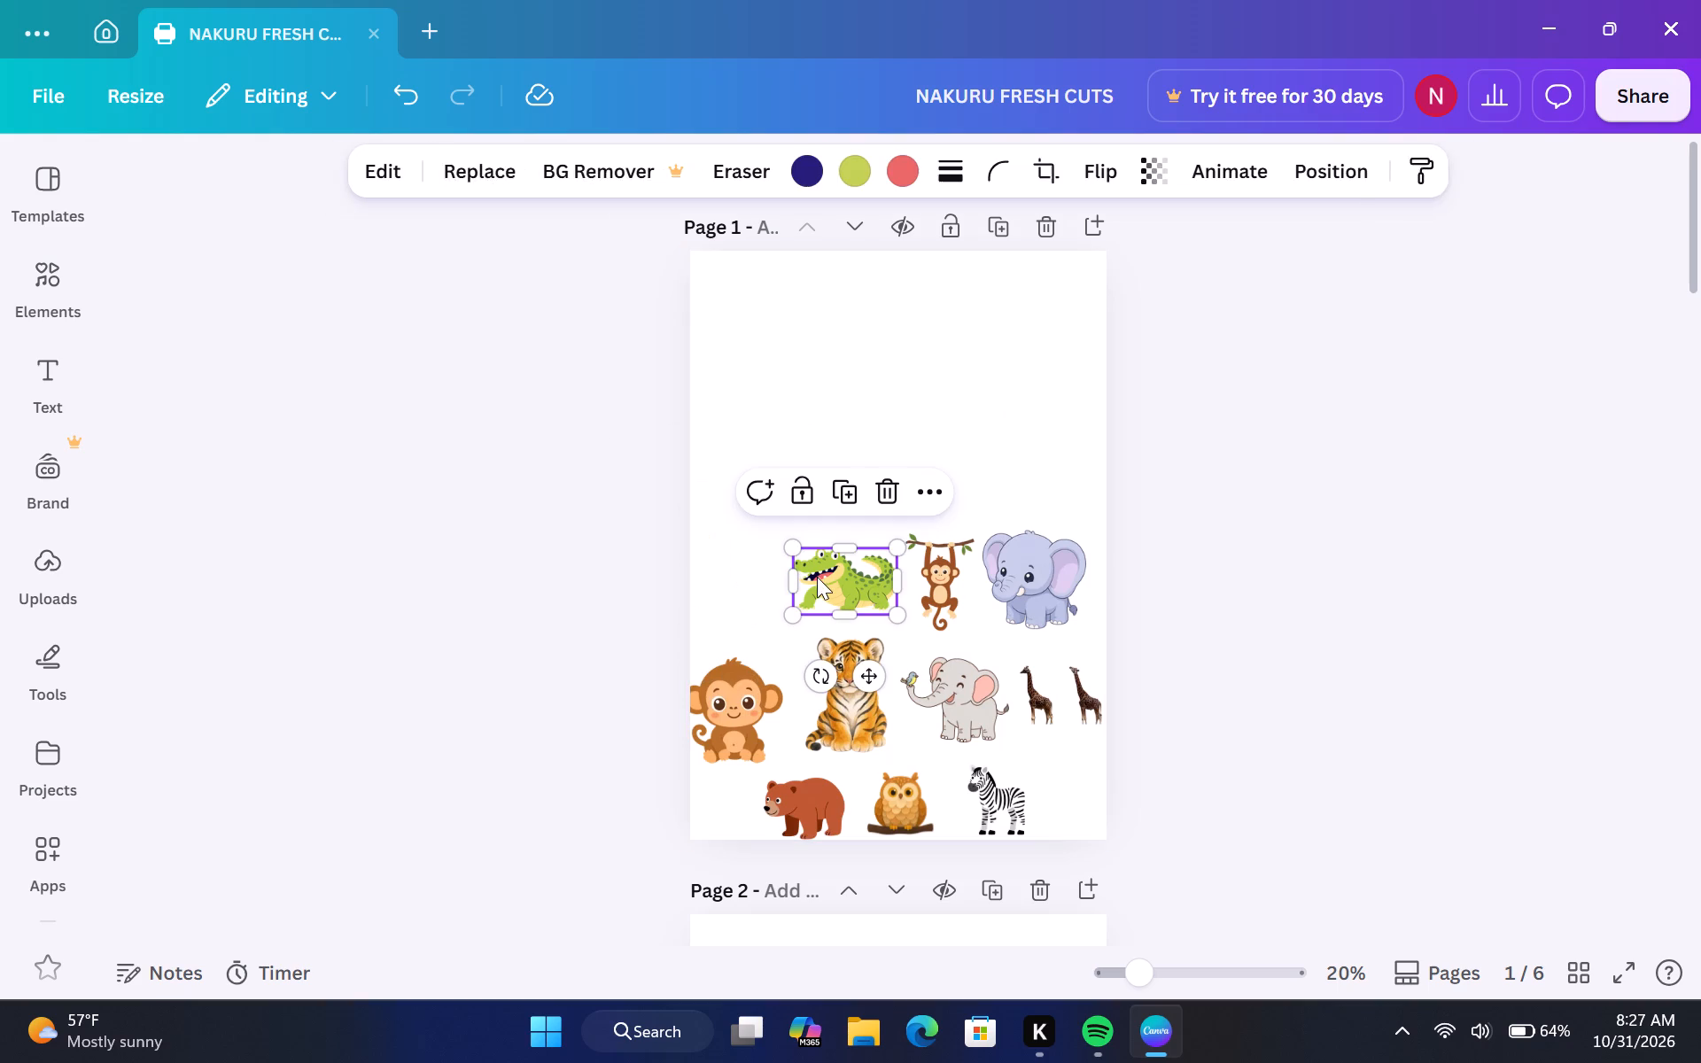
{"action": "left_click", "coordinate": [897, 492]}
{"action": "left_click", "coordinate": [928, 577]}
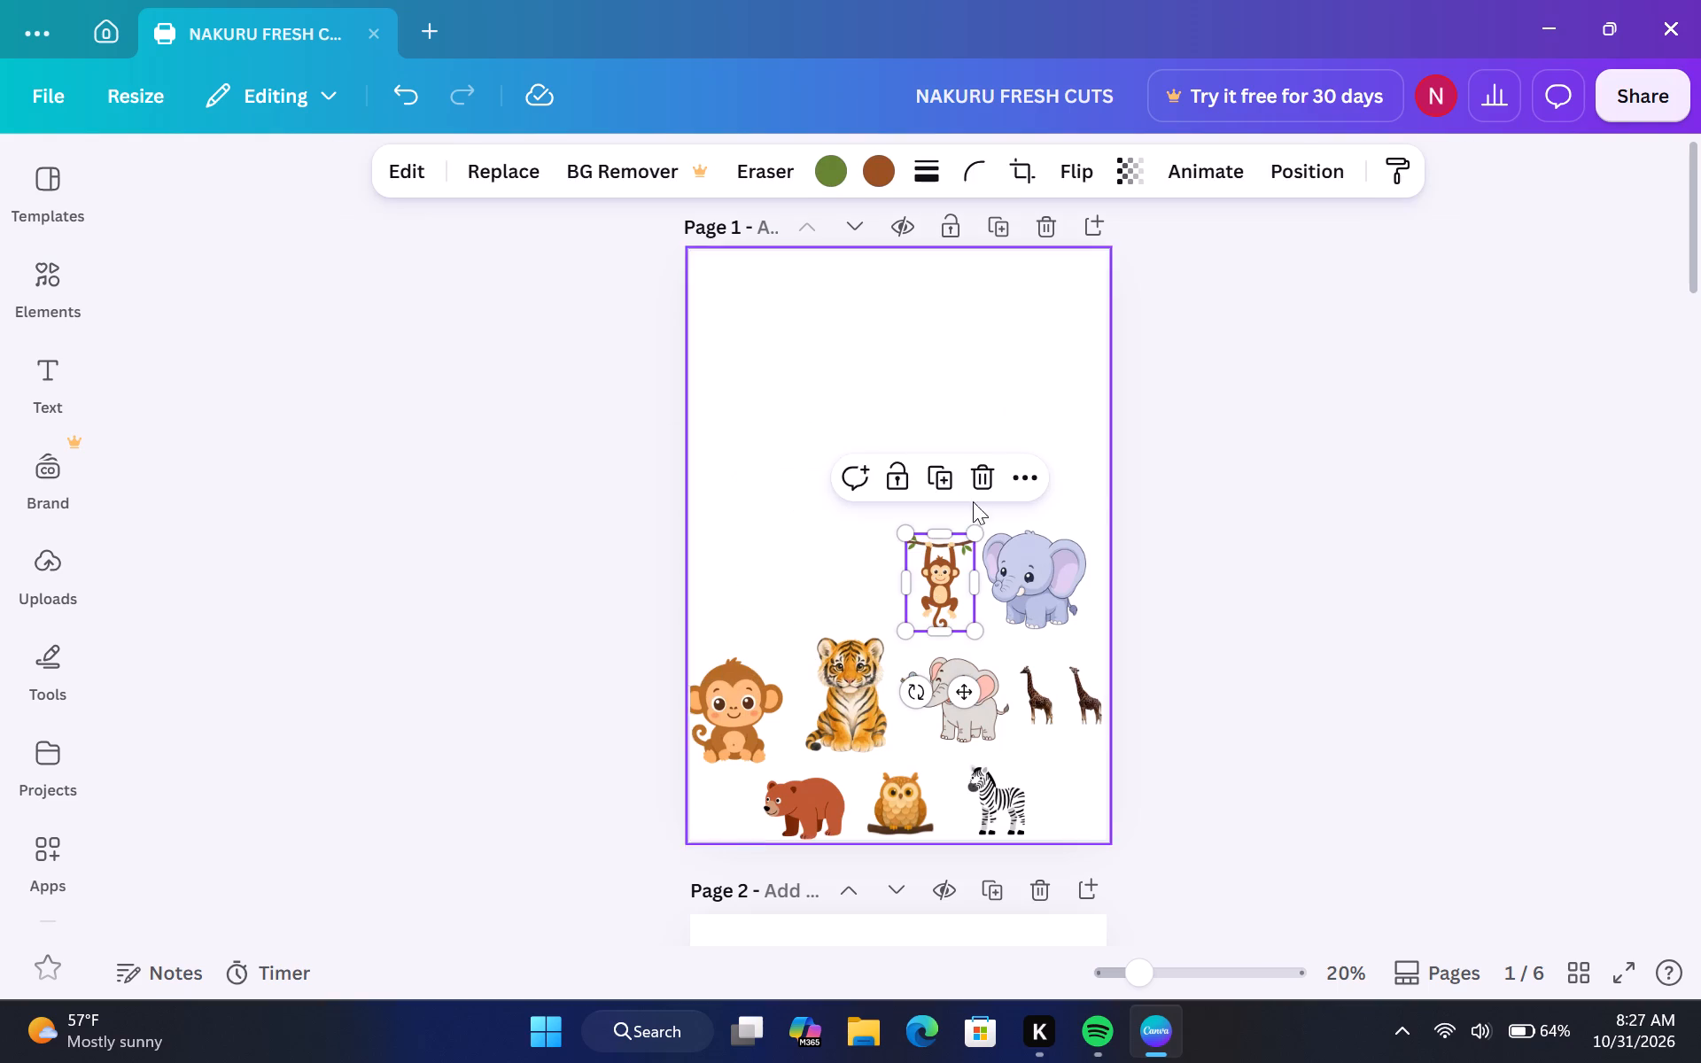
{"action": "left_click", "coordinate": [978, 494]}
{"action": "left_click", "coordinate": [1040, 617]}
{"action": "left_click", "coordinate": [1084, 483]}
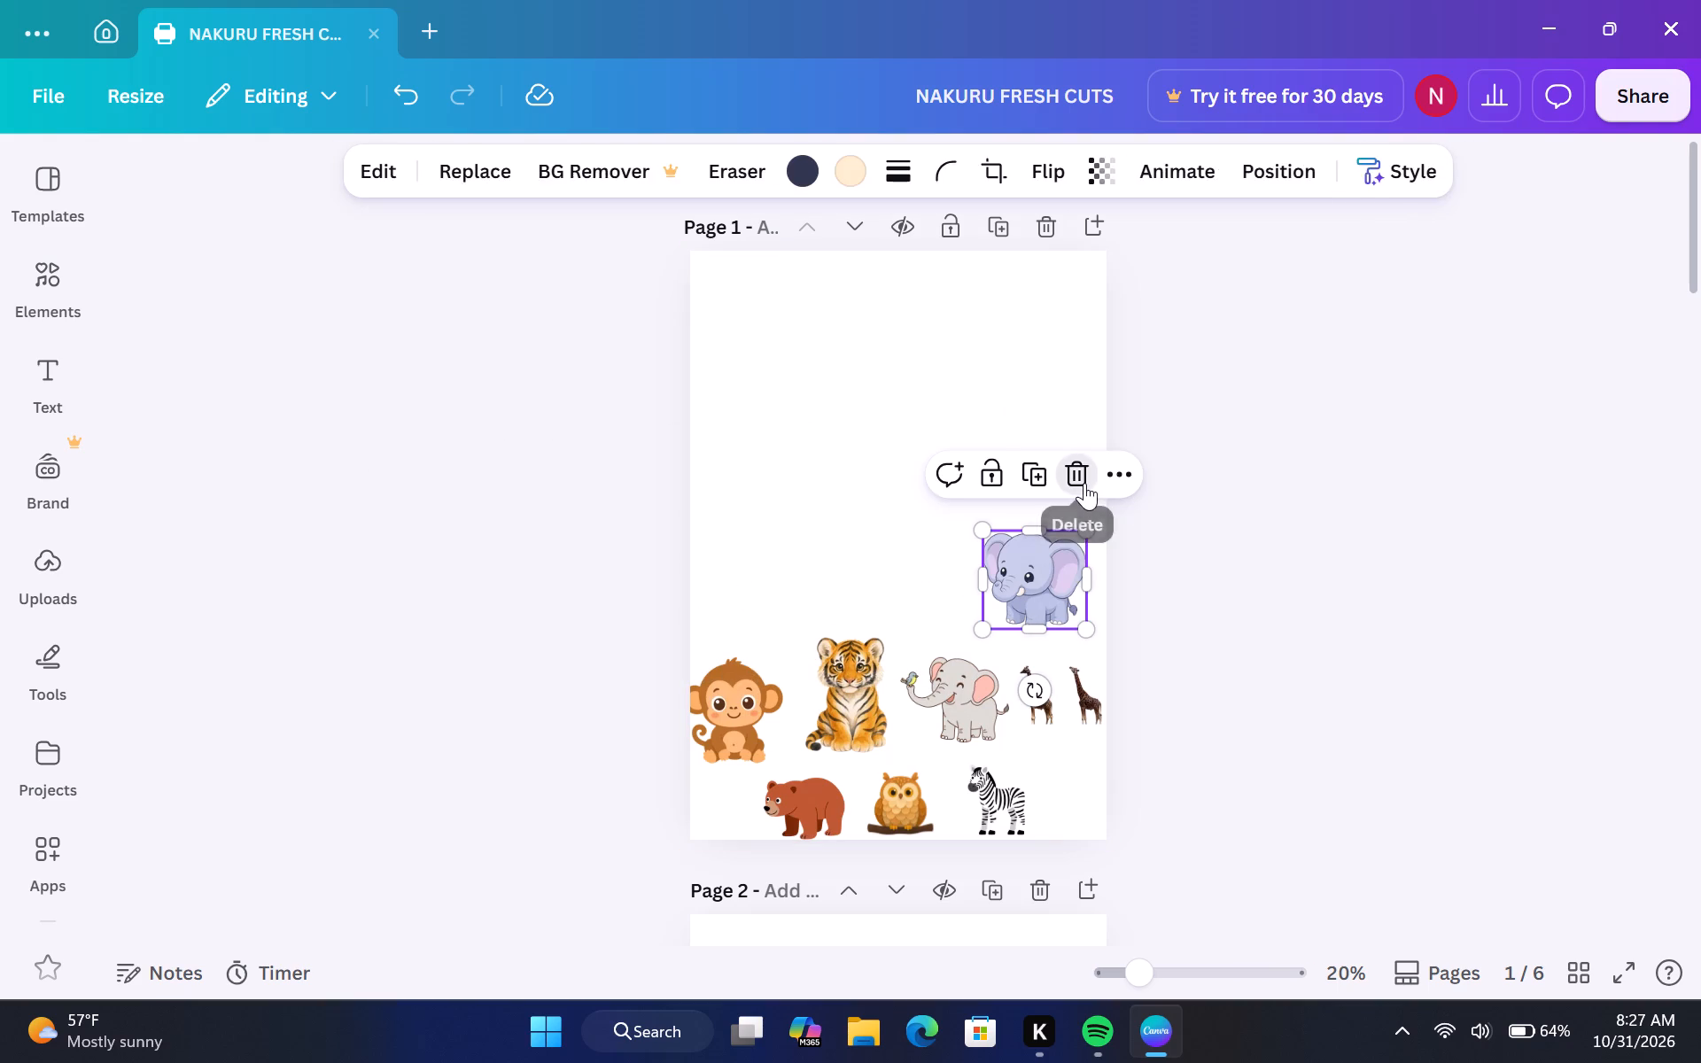
Delete the grey elephant with the bird, the sitting tiger, the orange monkey and the giraffe pair from page 1's fourth row.
{"action": "left_click", "coordinate": [949, 698]}
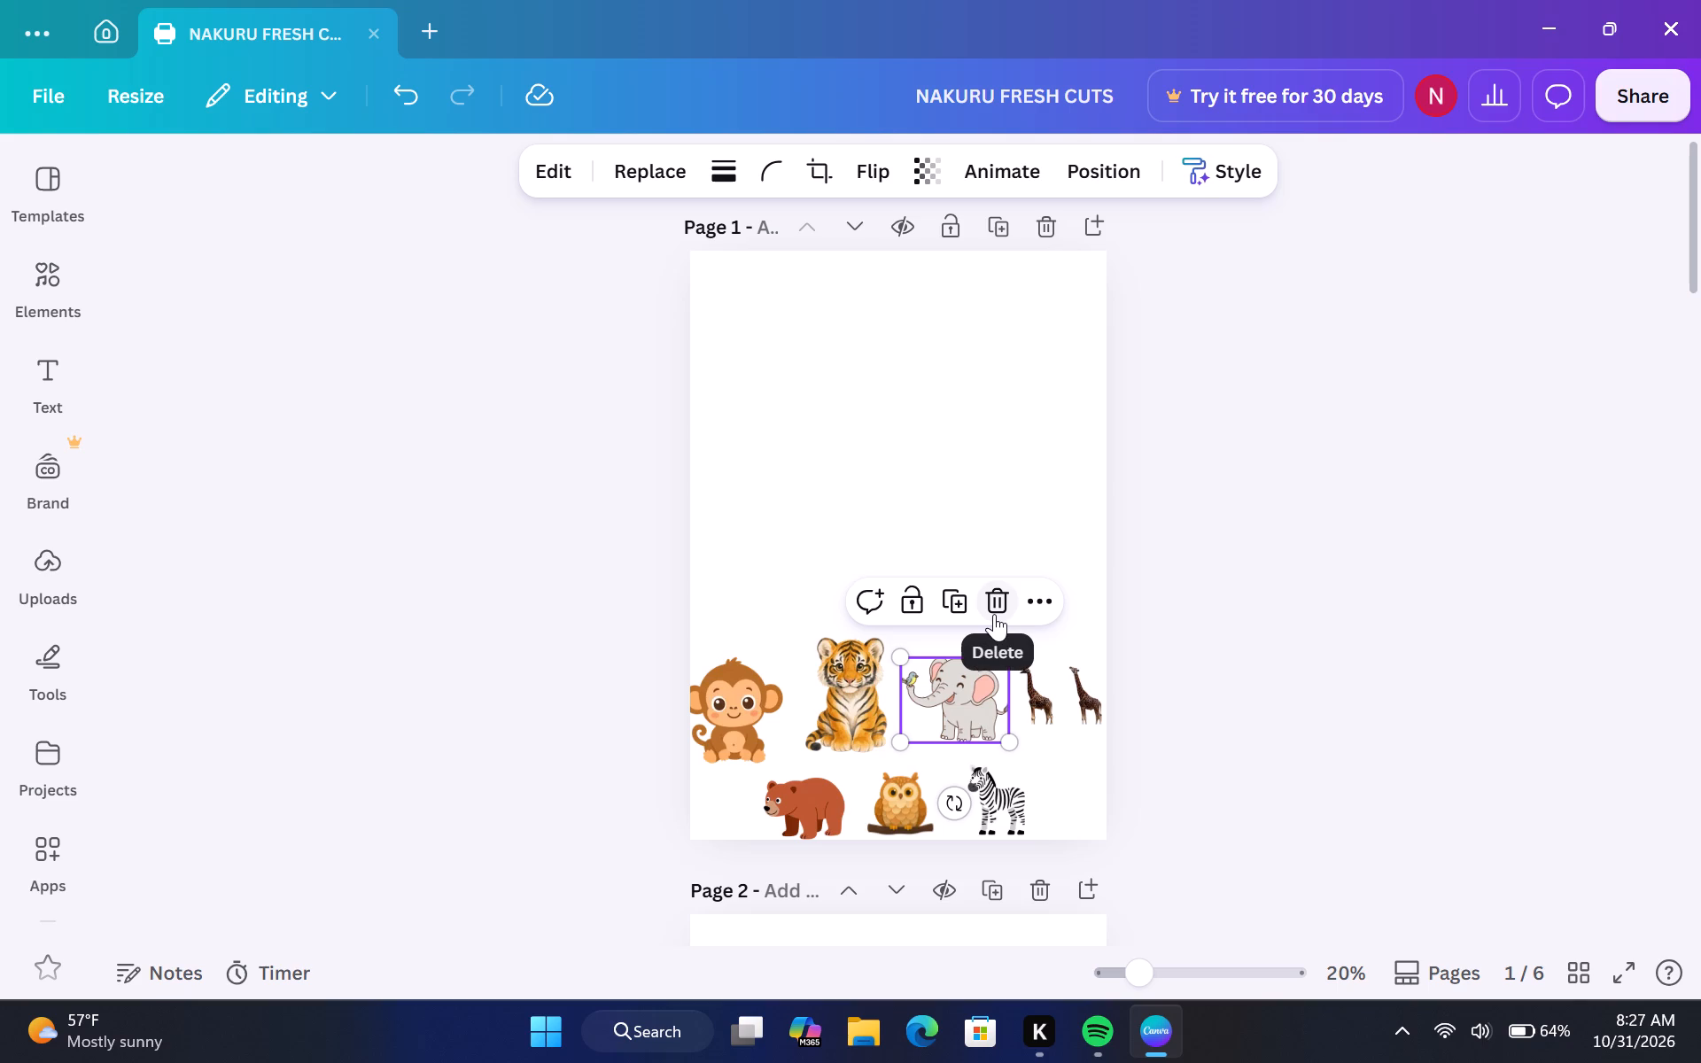
{"action": "left_click", "coordinate": [994, 614]}
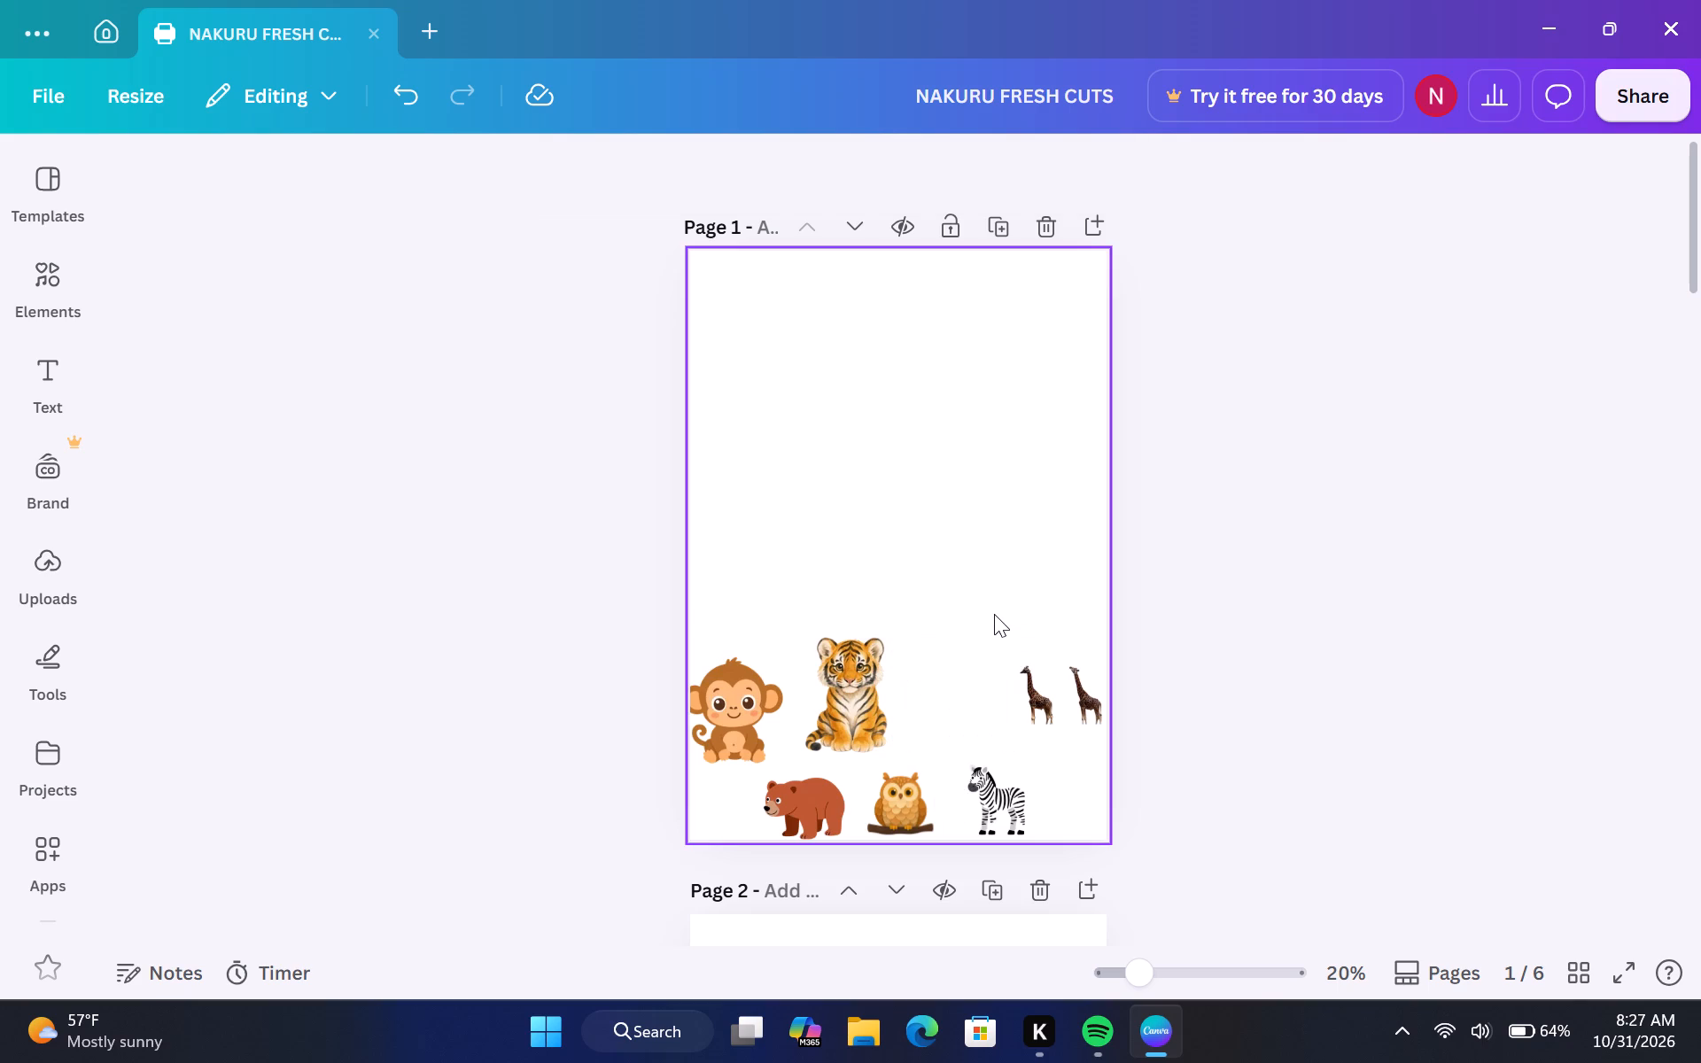
{"action": "left_click", "coordinate": [841, 713]}
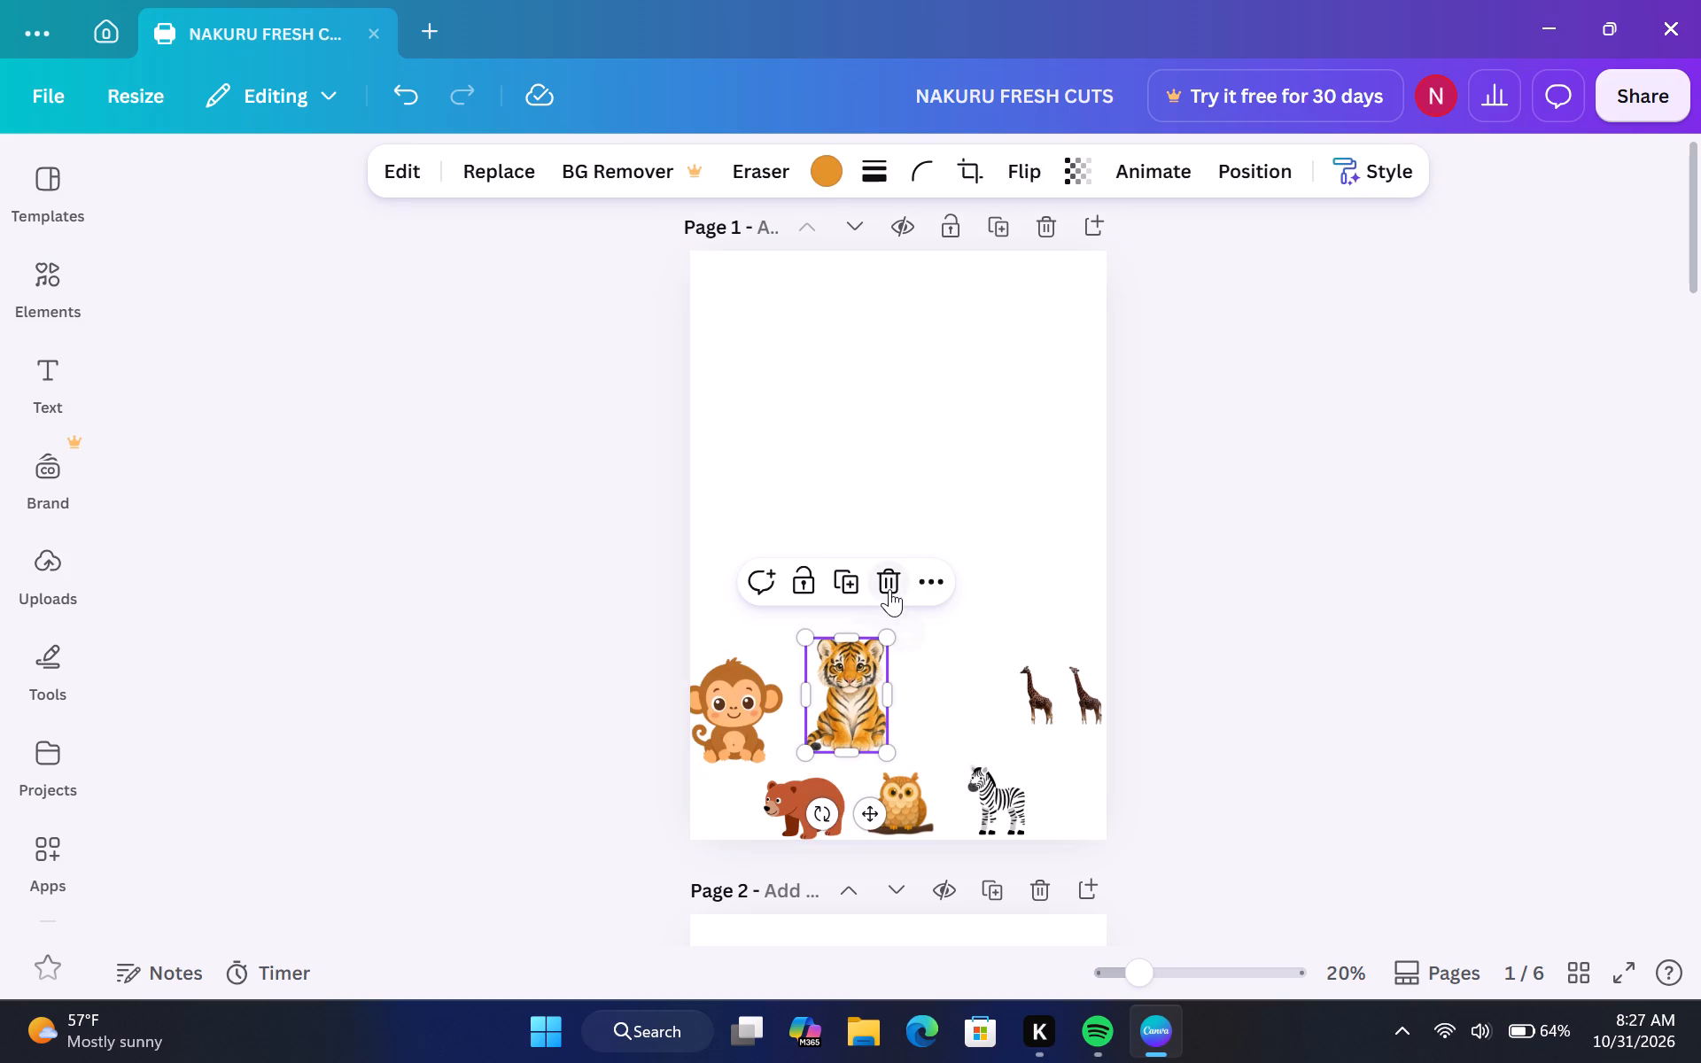
{"action": "left_click", "coordinate": [889, 589]}
{"action": "left_click", "coordinate": [742, 710]}
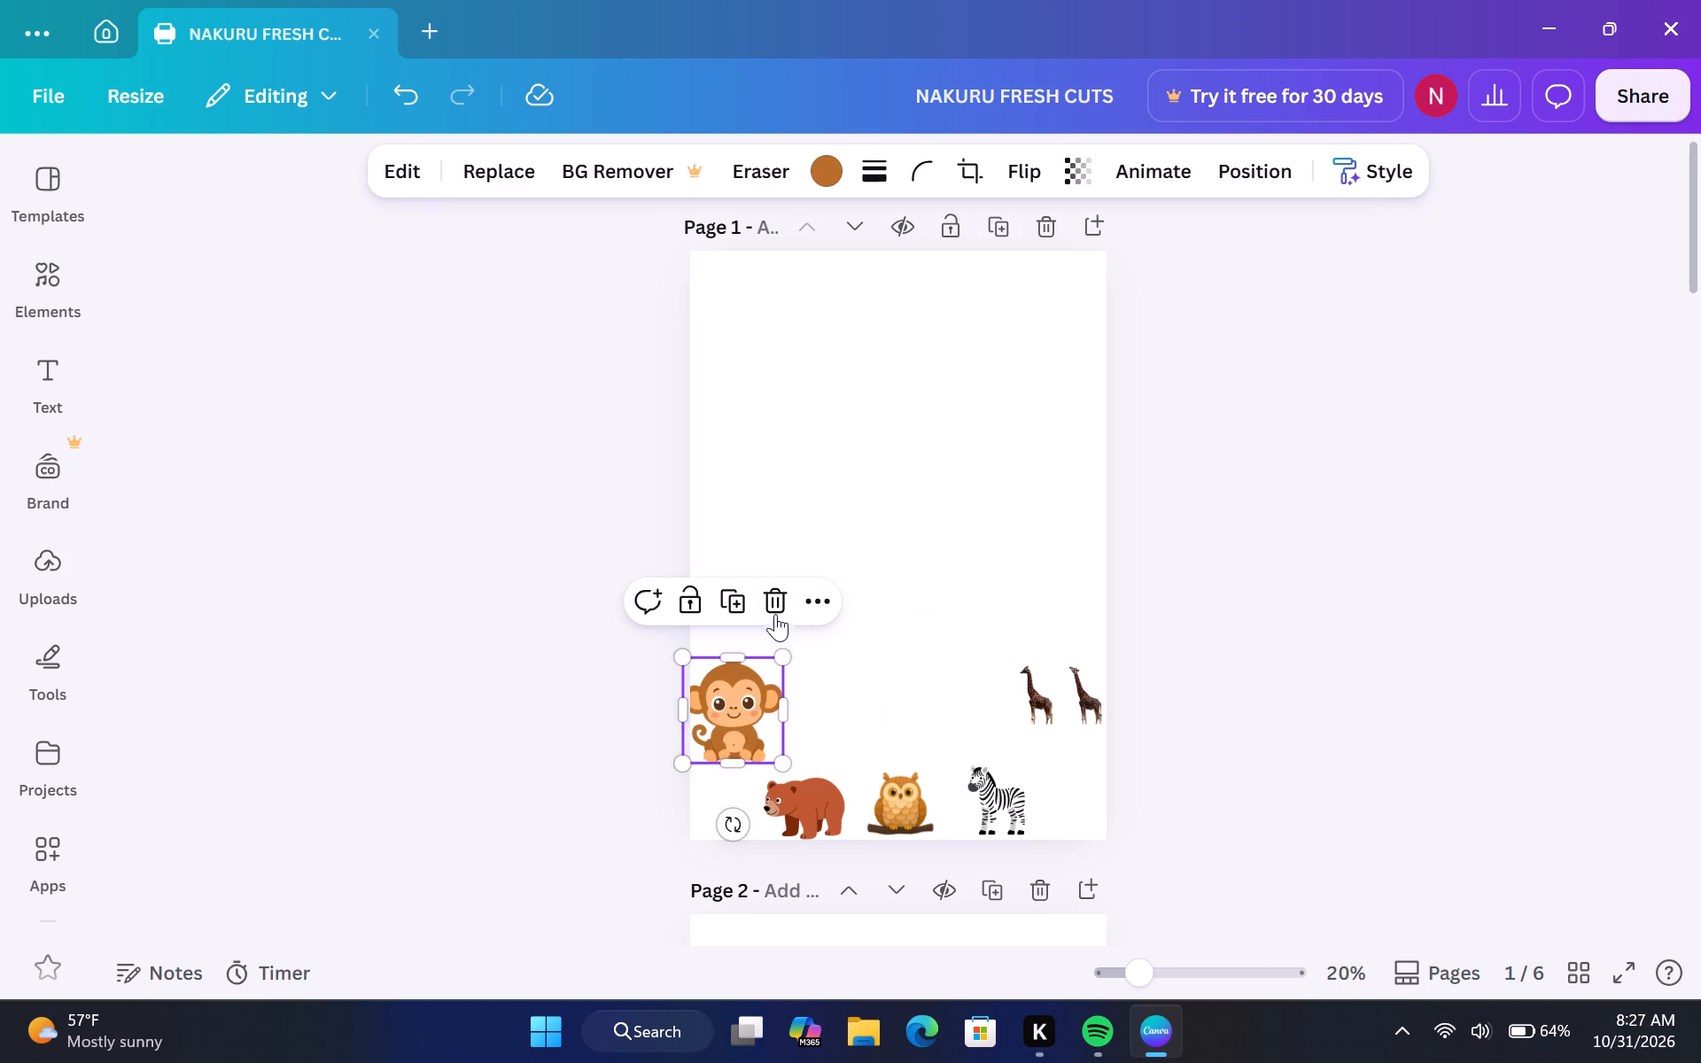
{"action": "left_click", "coordinate": [775, 606]}
{"action": "left_click", "coordinate": [1061, 709]}
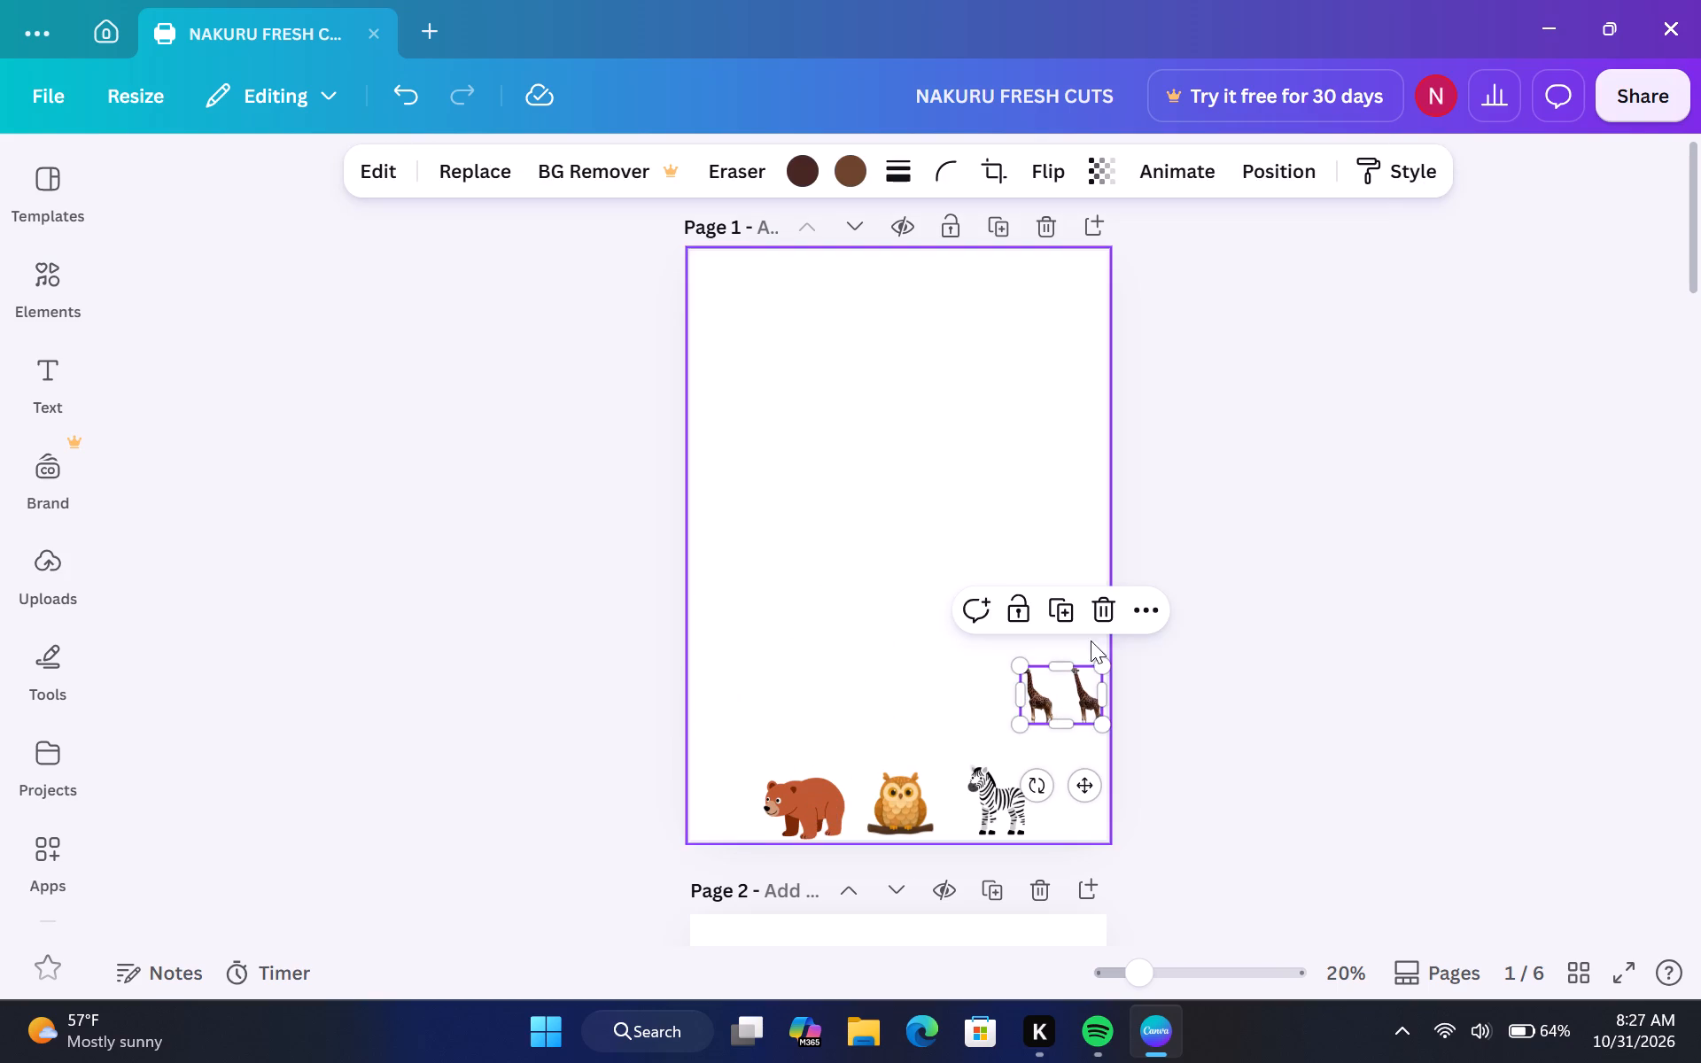
{"action": "left_click", "coordinate": [1100, 625]}
Clear the rest of page 1 by deleting the zebra, the owl and the brown bear from its bottom row.
{"action": "left_click", "coordinate": [1000, 772]}
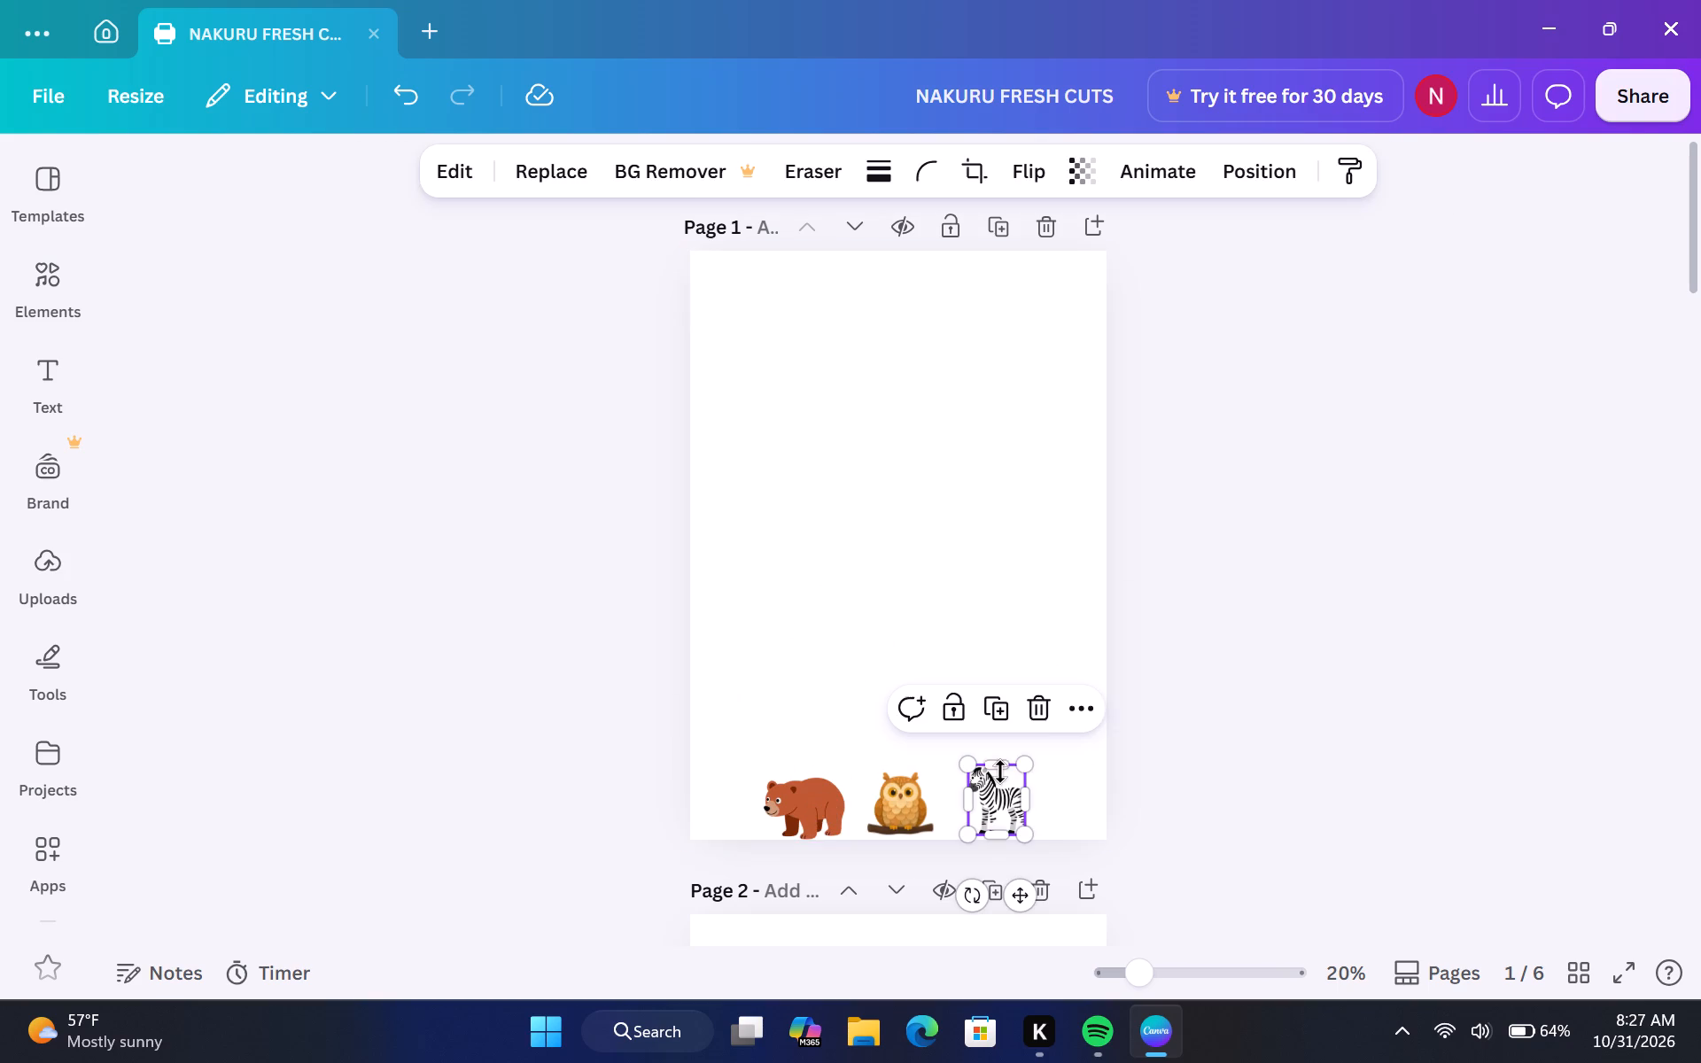
{"action": "left_click", "coordinate": [1035, 707]}
{"action": "left_click", "coordinate": [911, 791]}
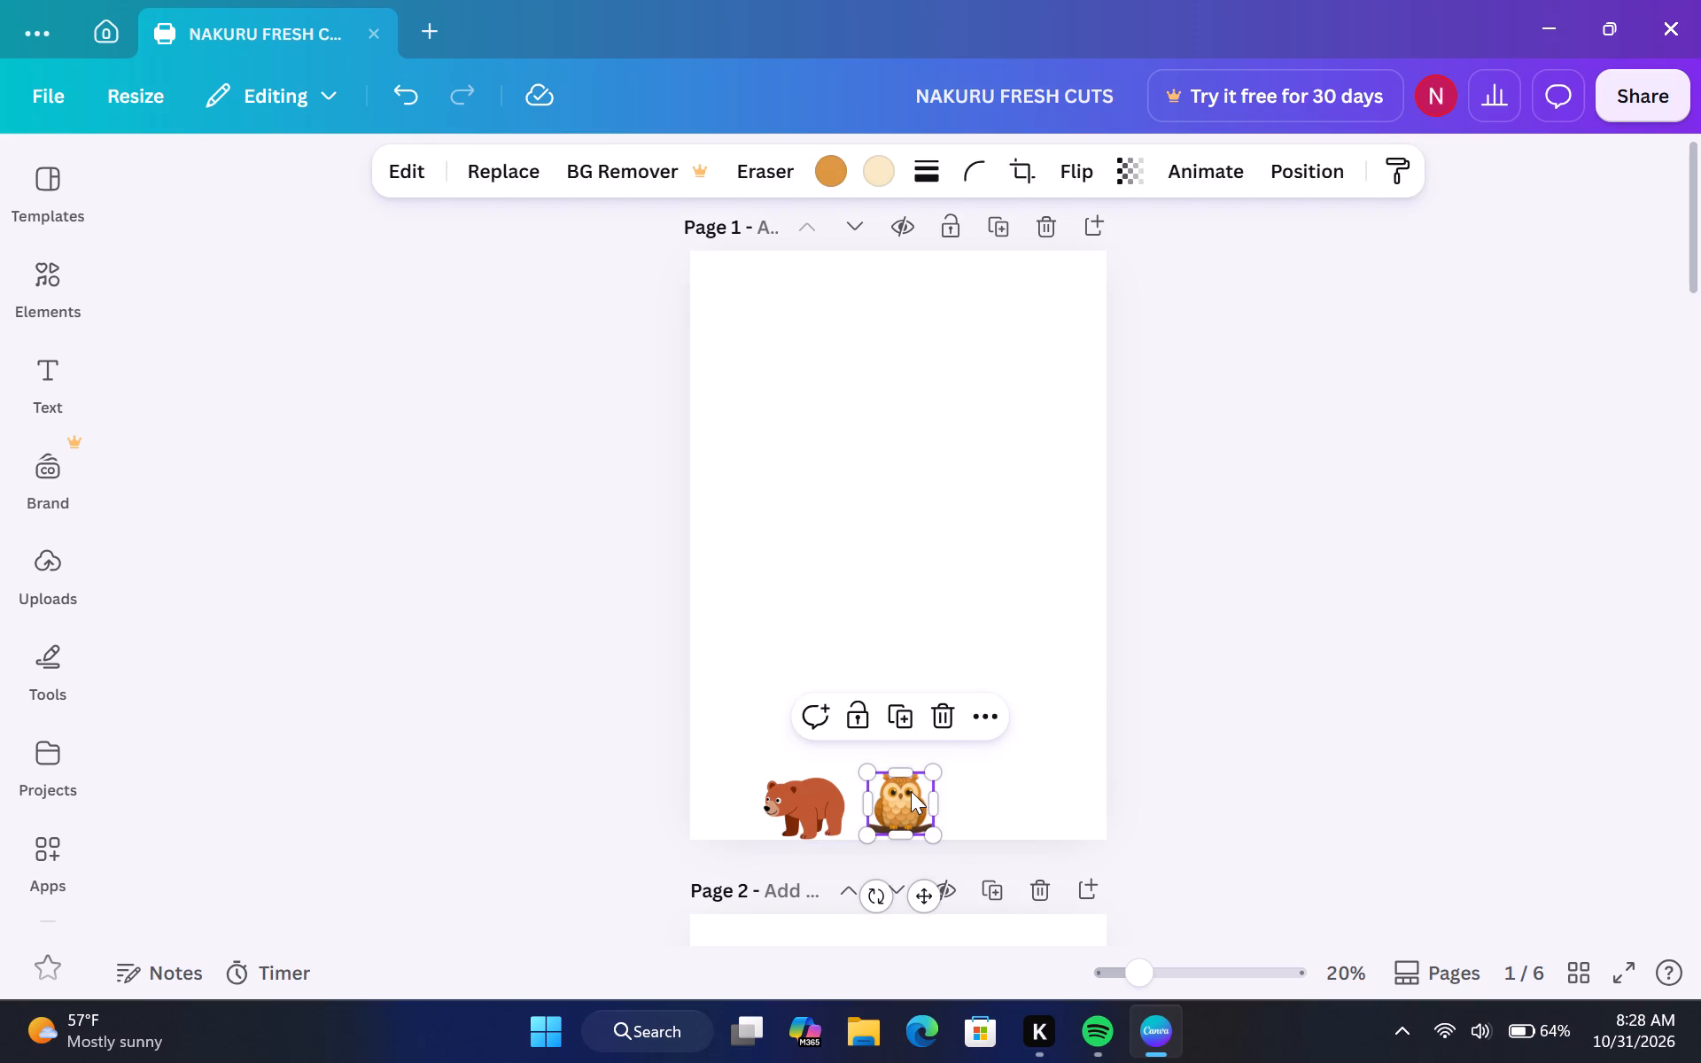
{"action": "left_click", "coordinate": [946, 715]}
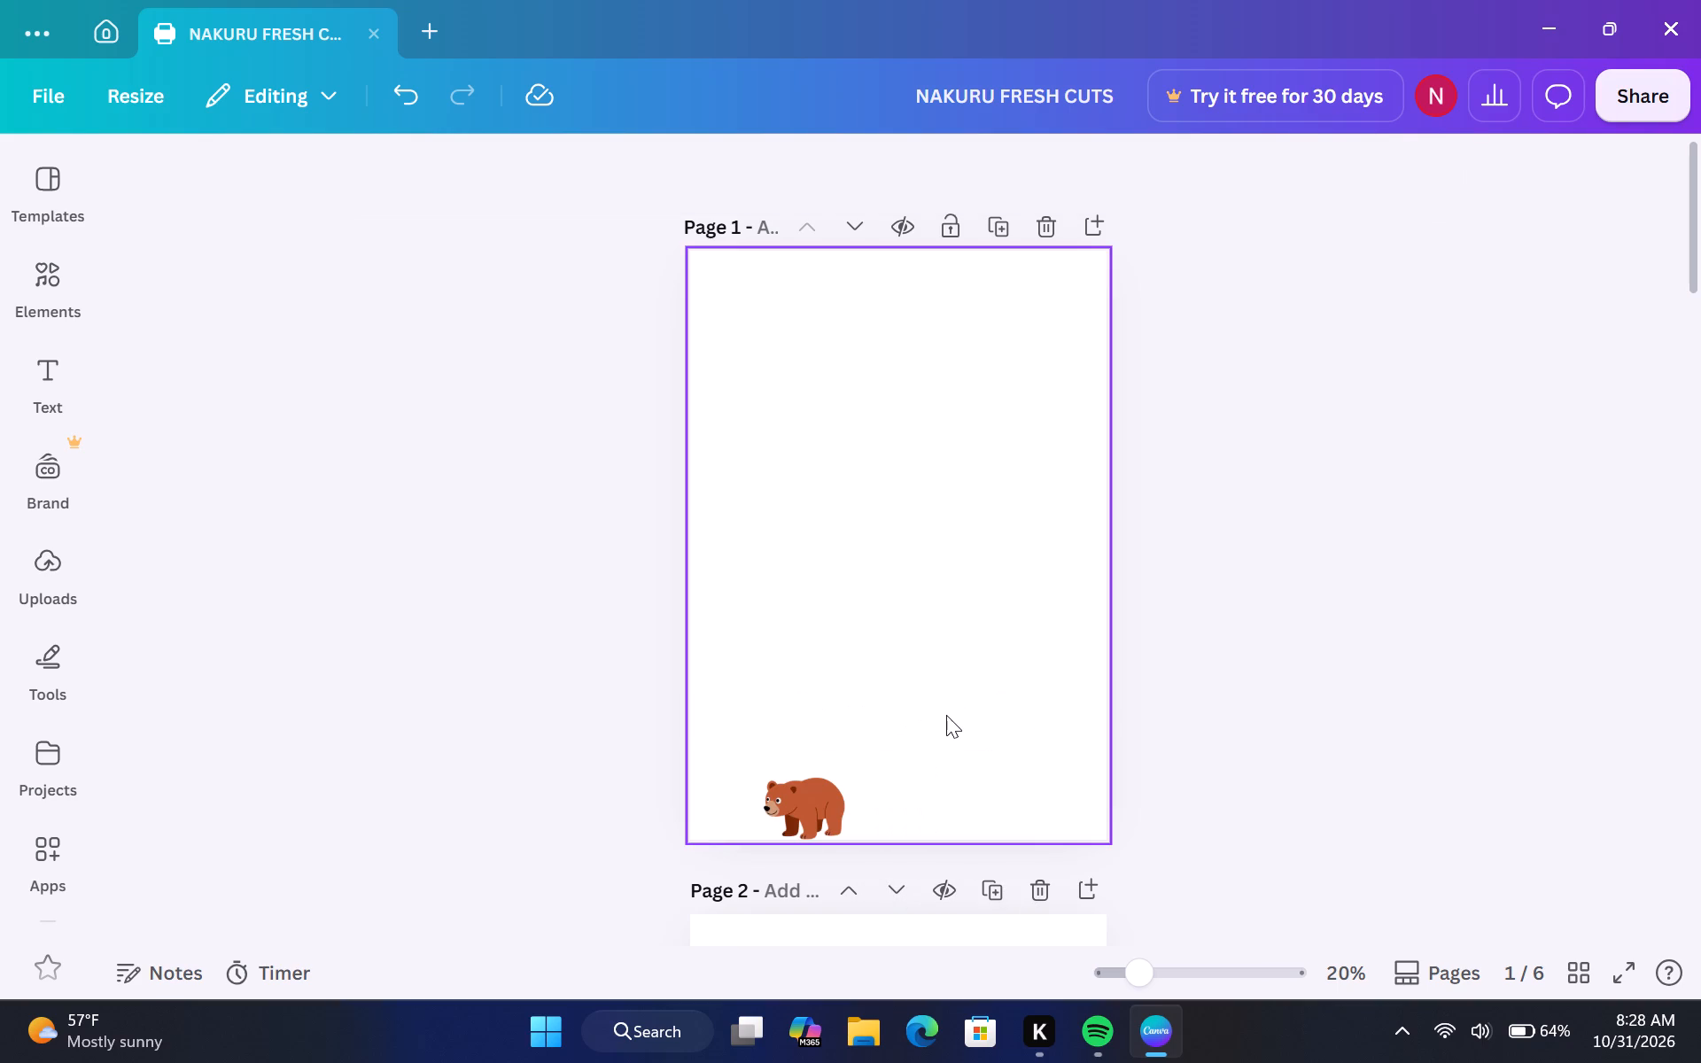
{"action": "left_click", "coordinate": [812, 777]}
{"action": "double_click", "coordinate": [848, 736]}
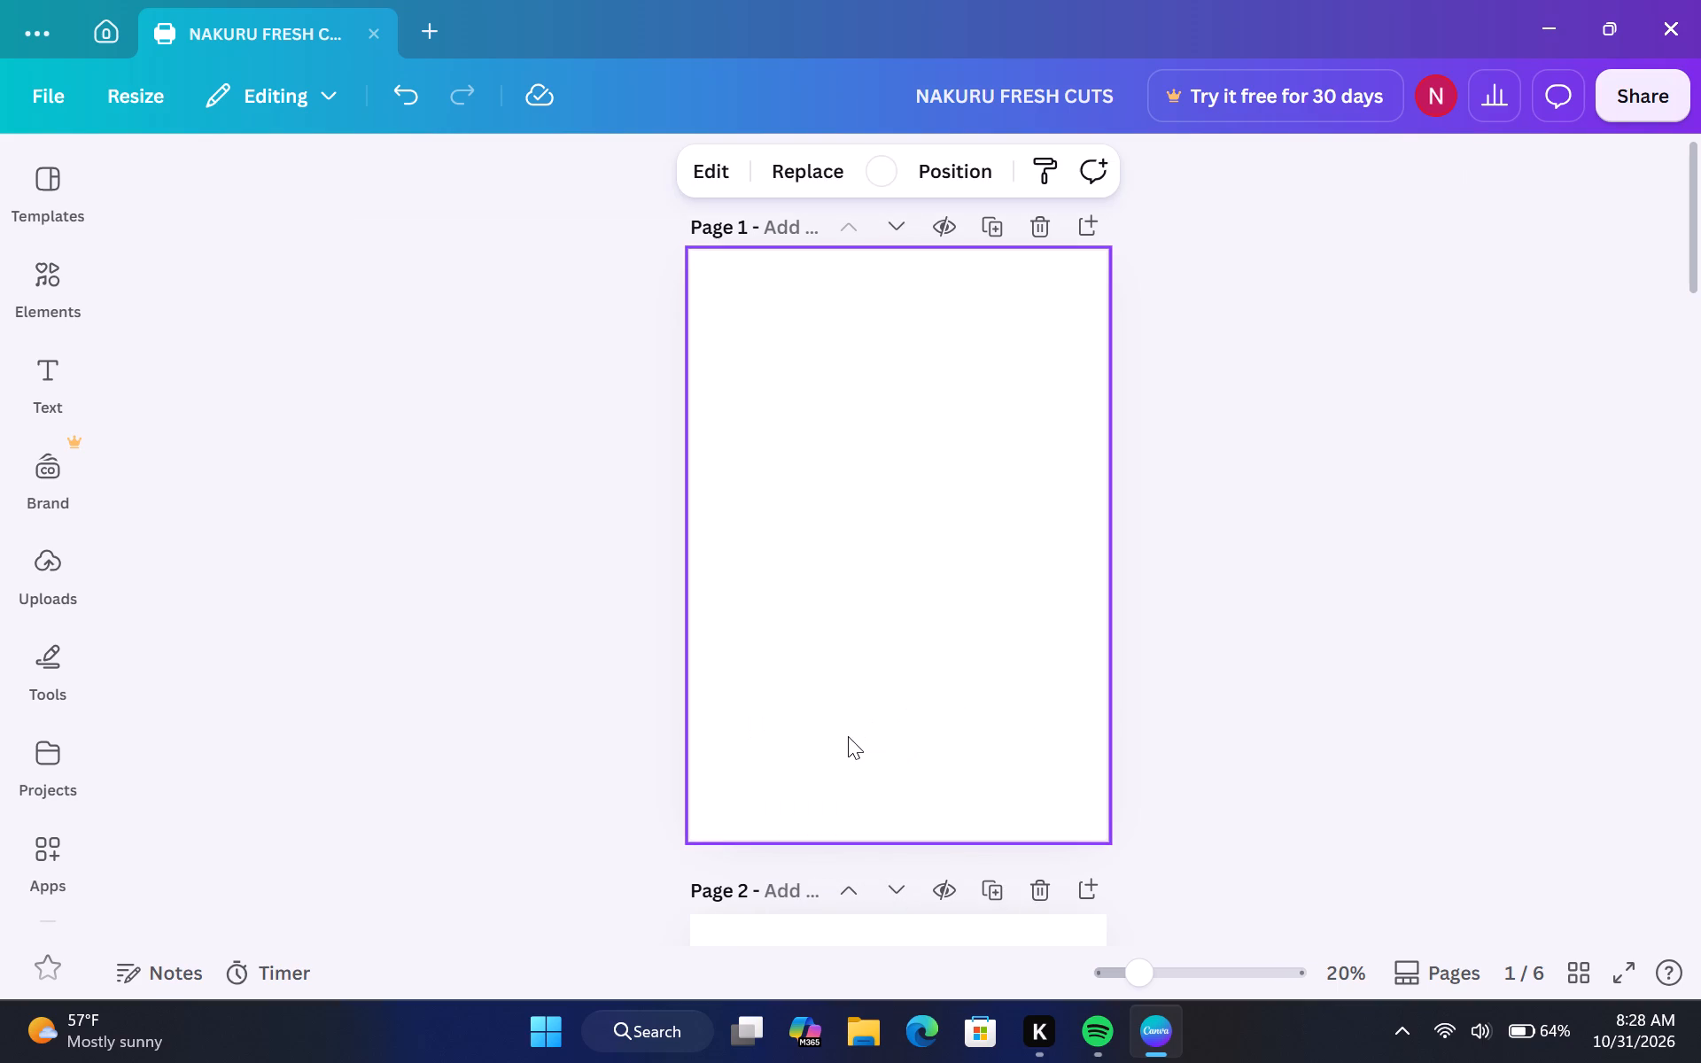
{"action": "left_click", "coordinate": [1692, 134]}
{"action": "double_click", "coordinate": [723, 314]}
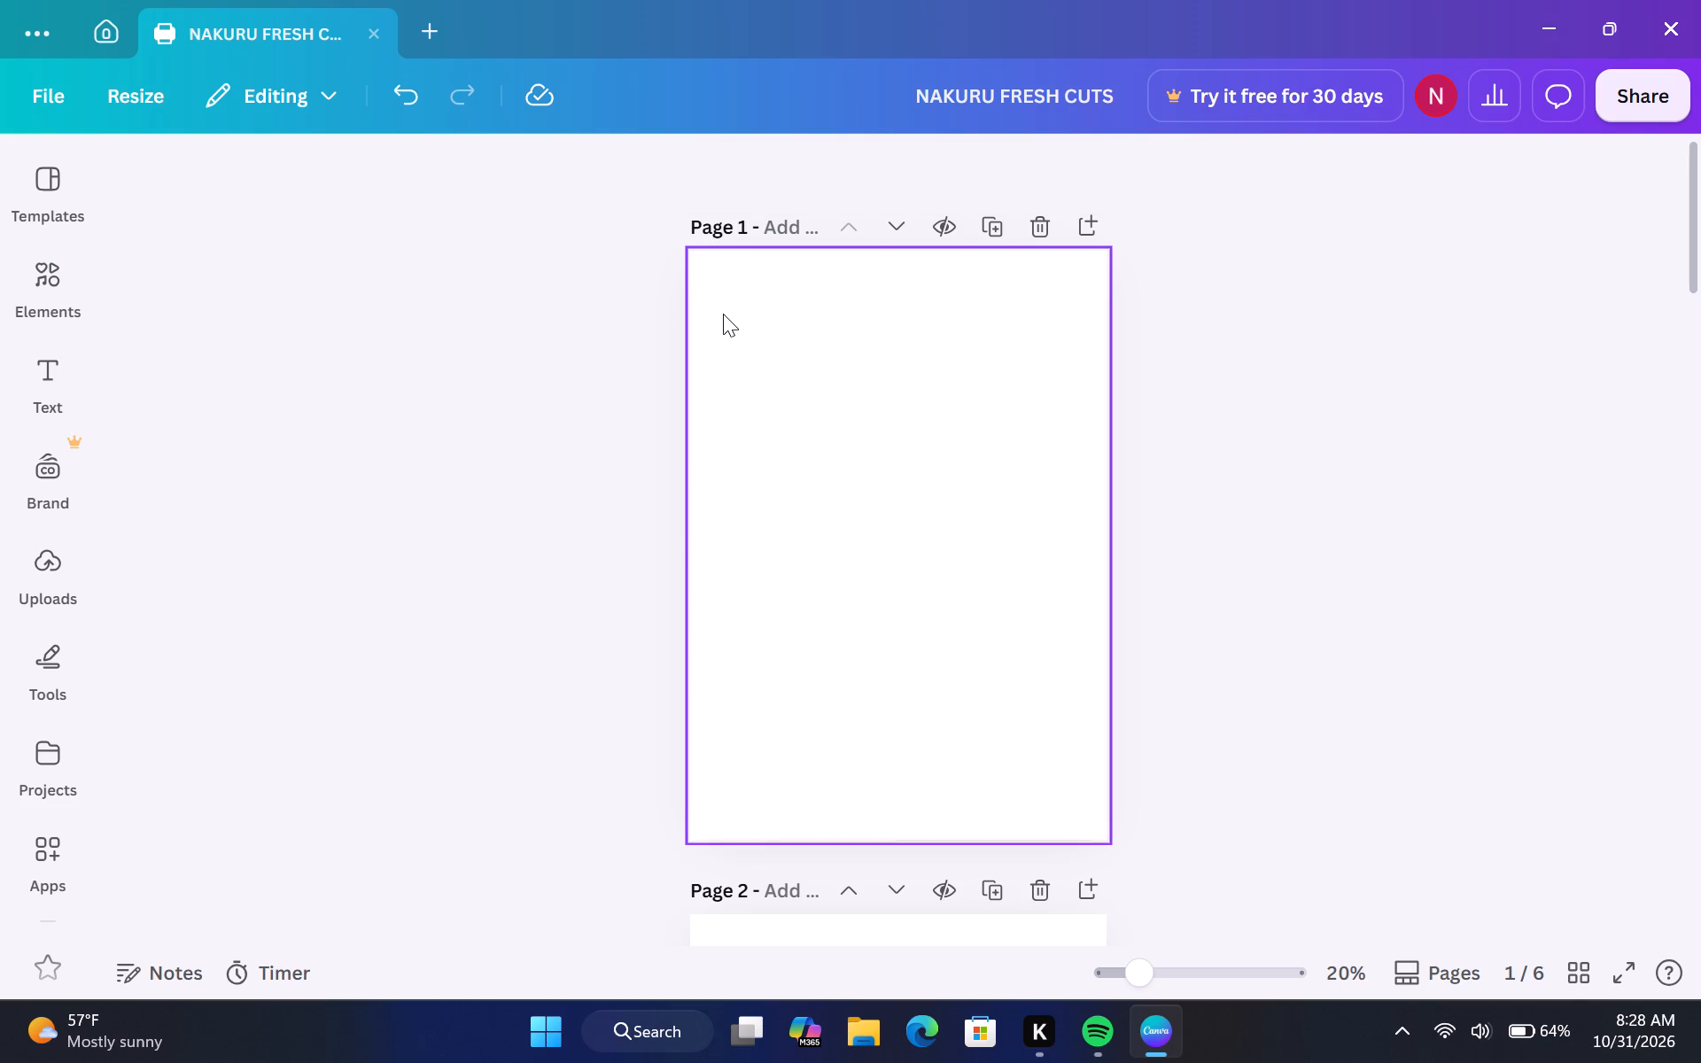
Open the Elements library for adding new content to the emptied page 1.
{"action": "left_click", "coordinate": [39, 301]}
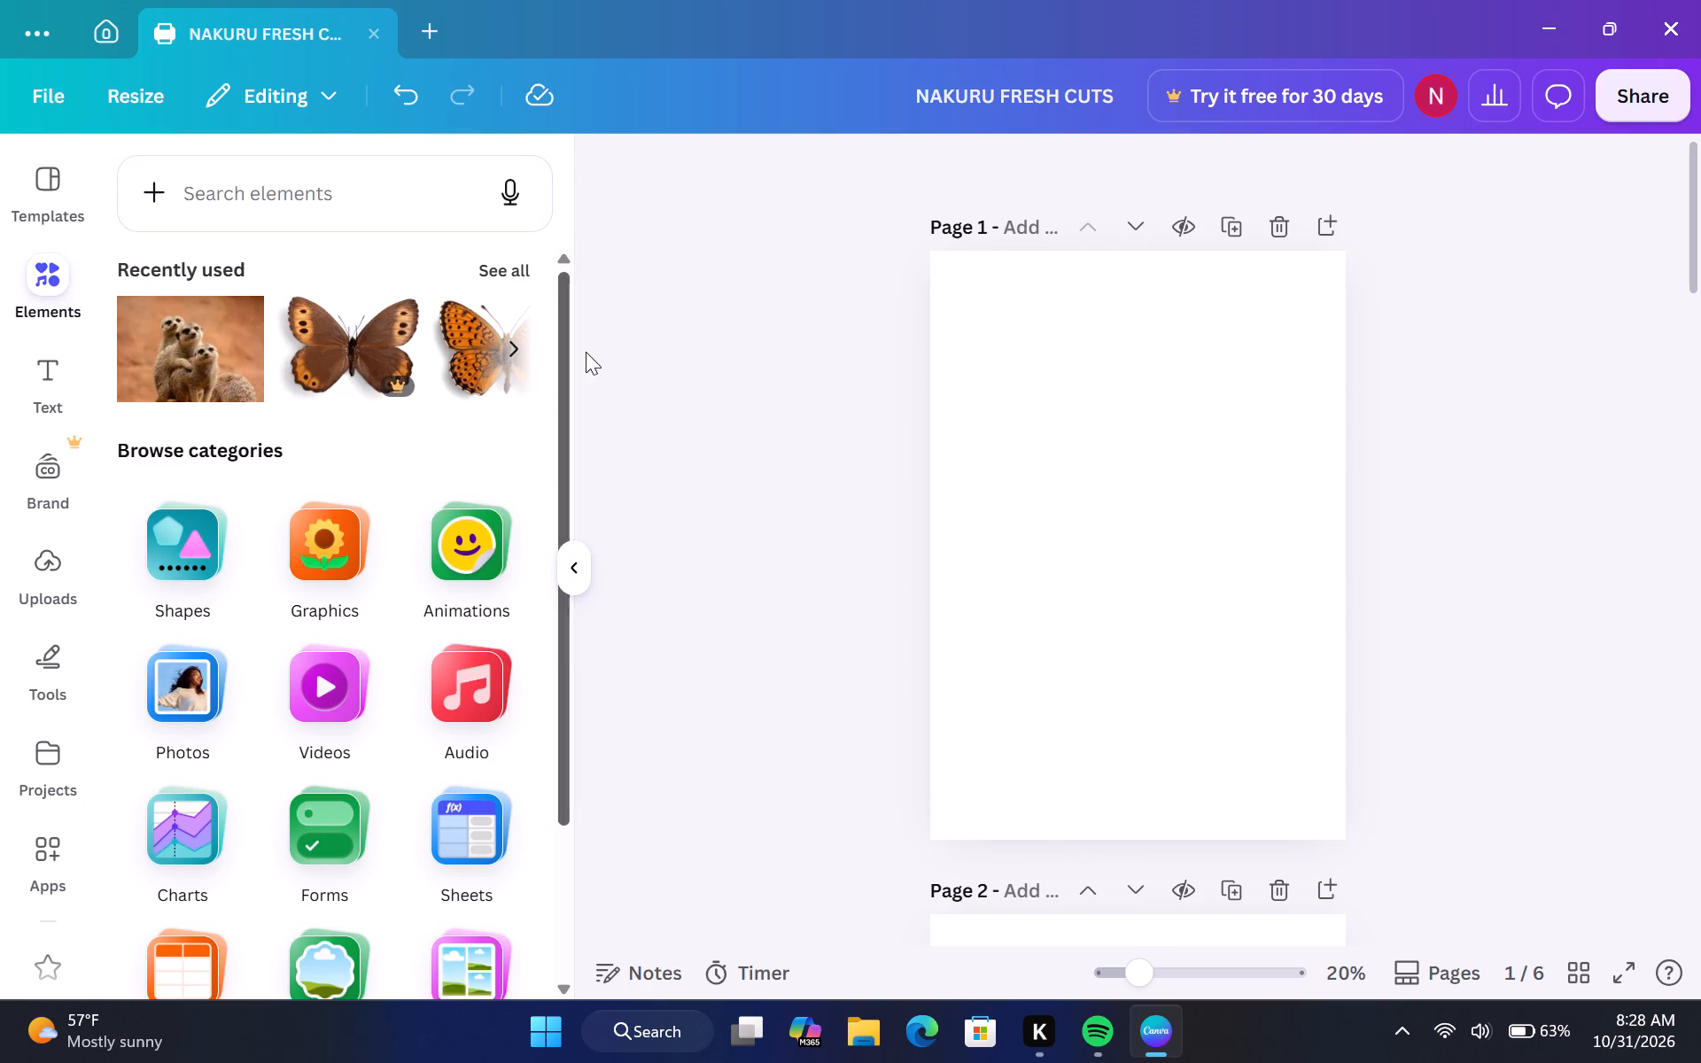
{"action": "right_click", "coordinate": [564, 268]}
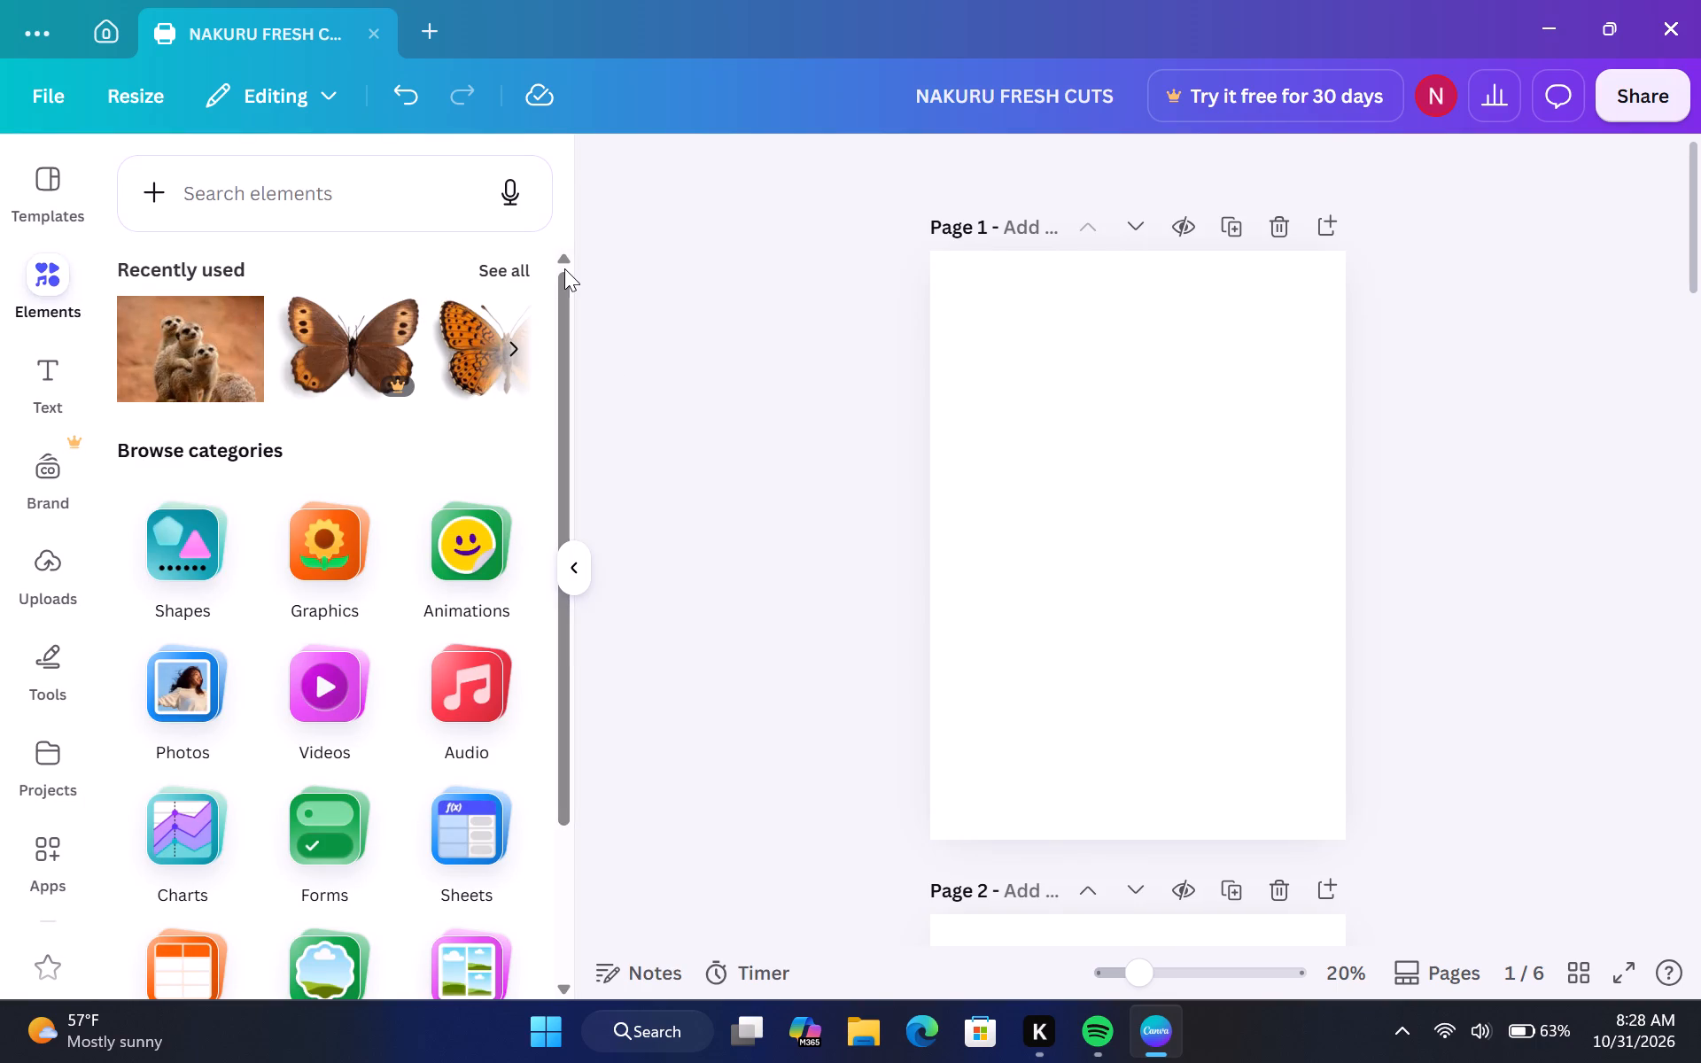
{"action": "left_click", "coordinate": [564, 268]}
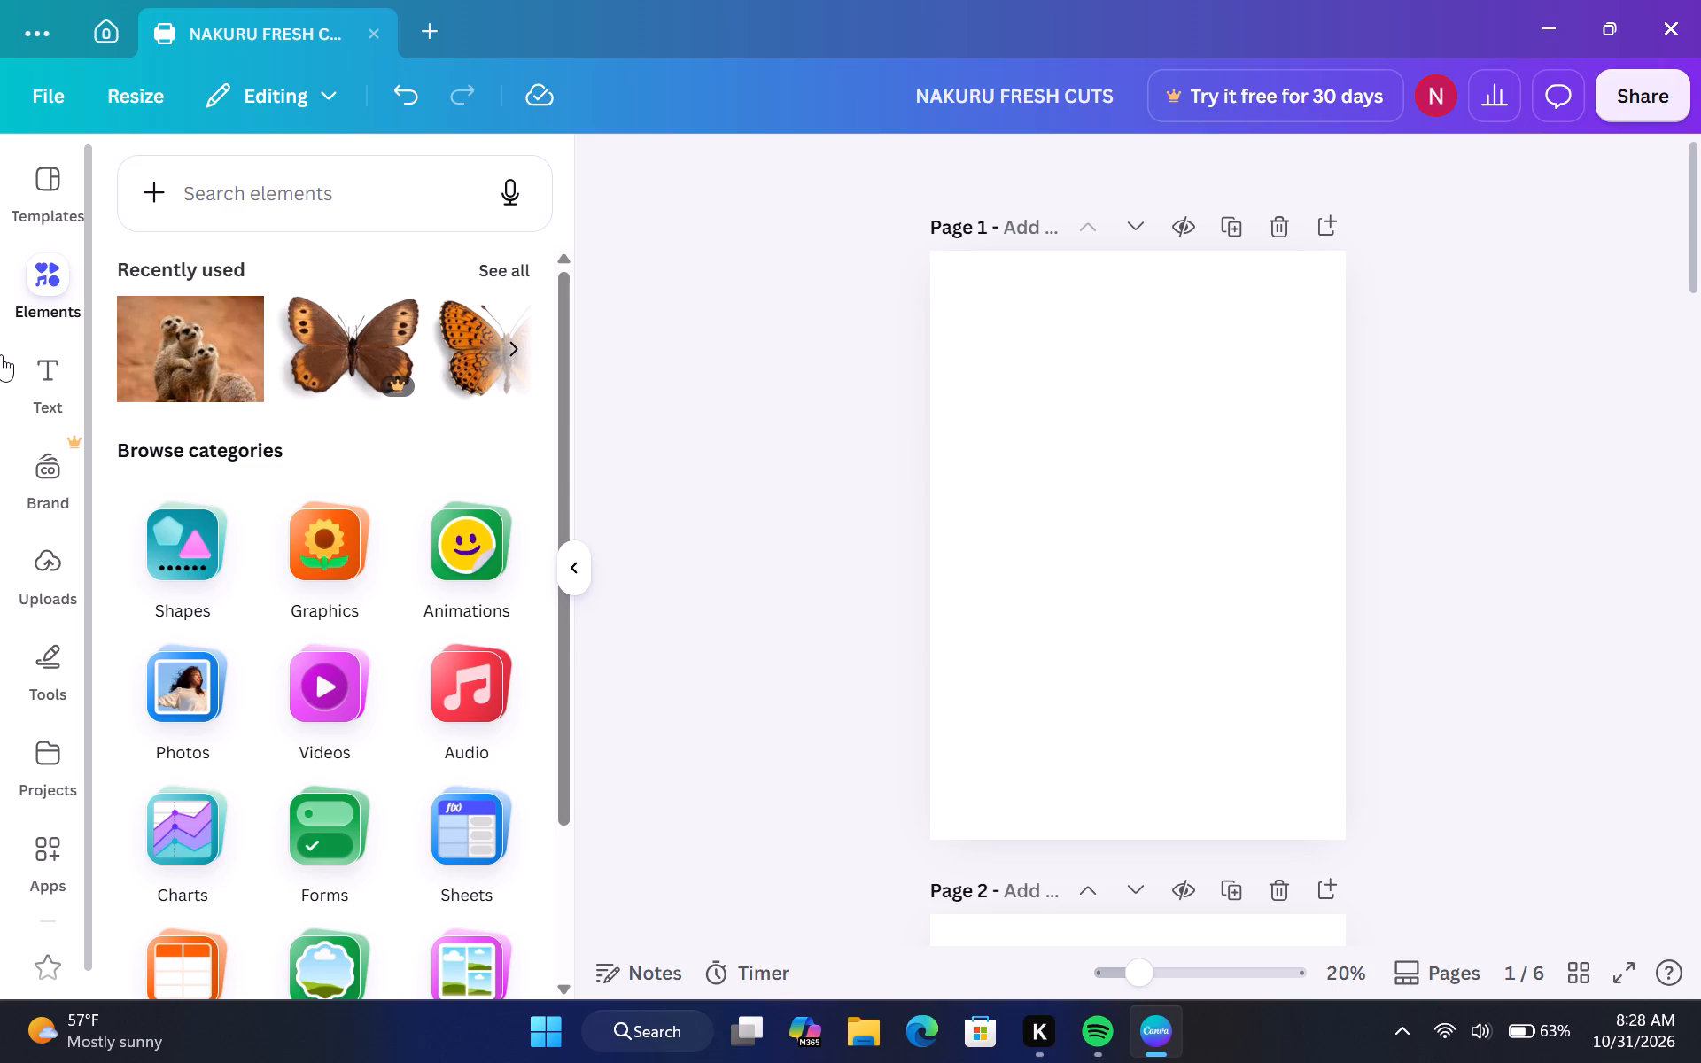
{"action": "left_click", "coordinate": [43, 267]}
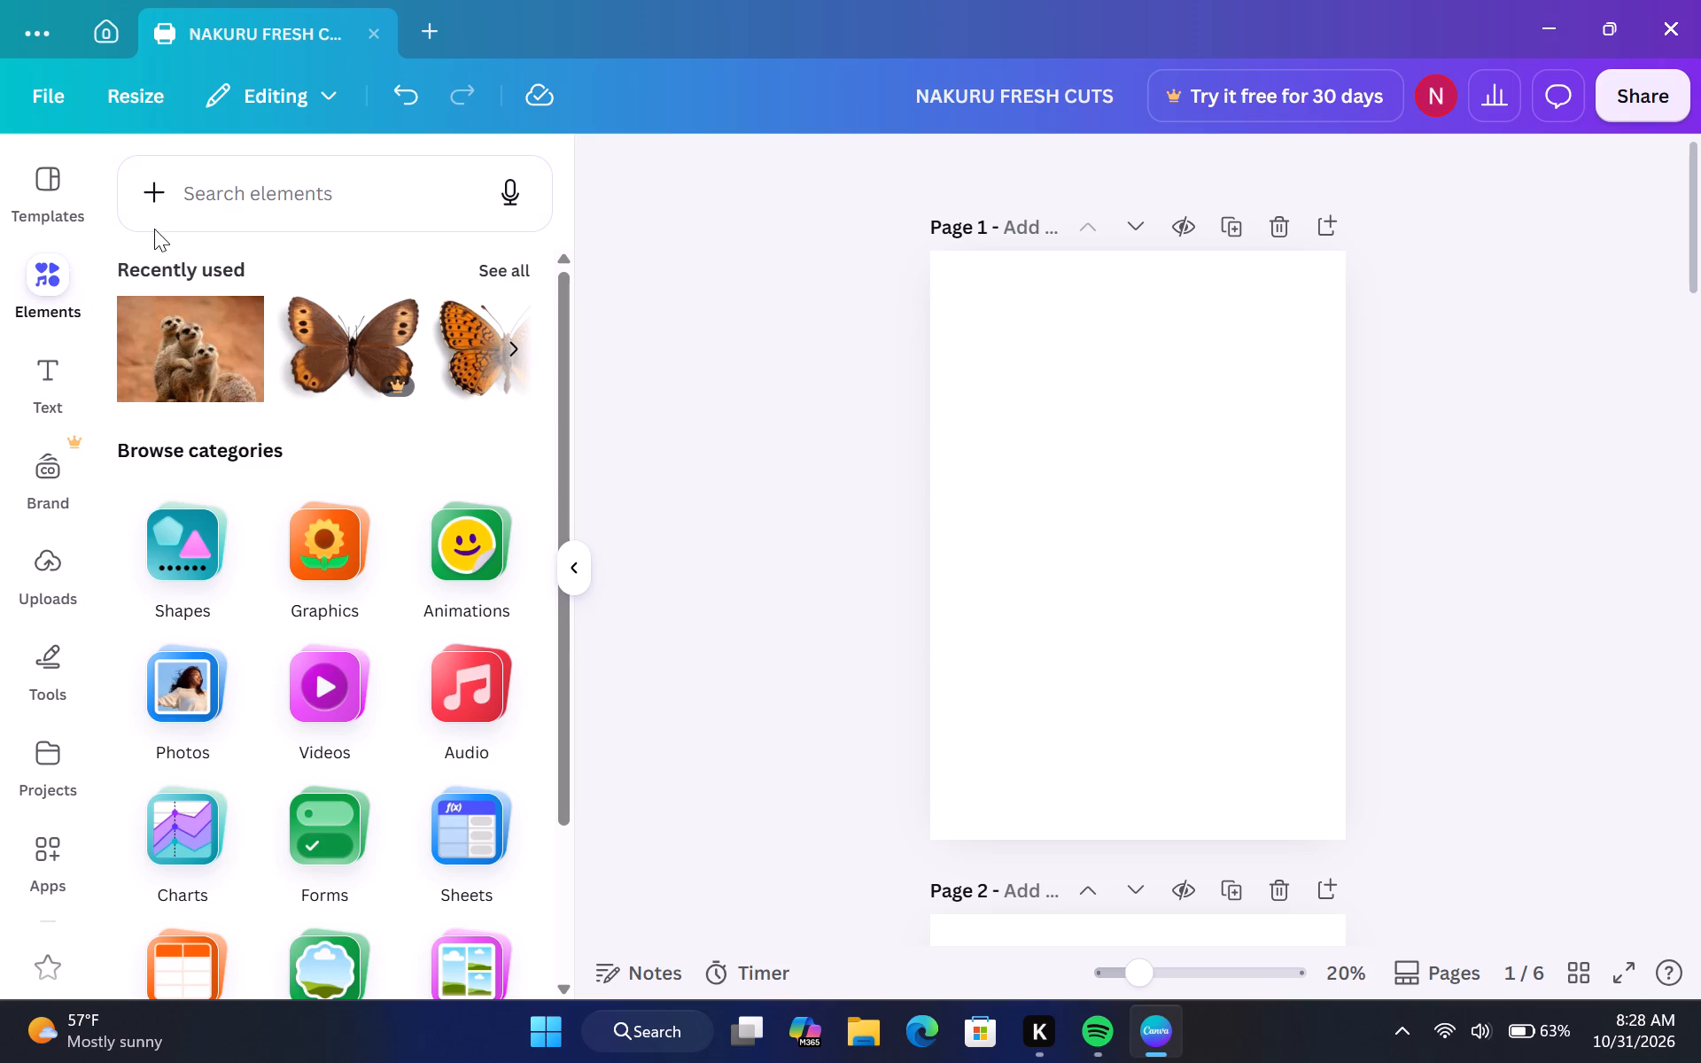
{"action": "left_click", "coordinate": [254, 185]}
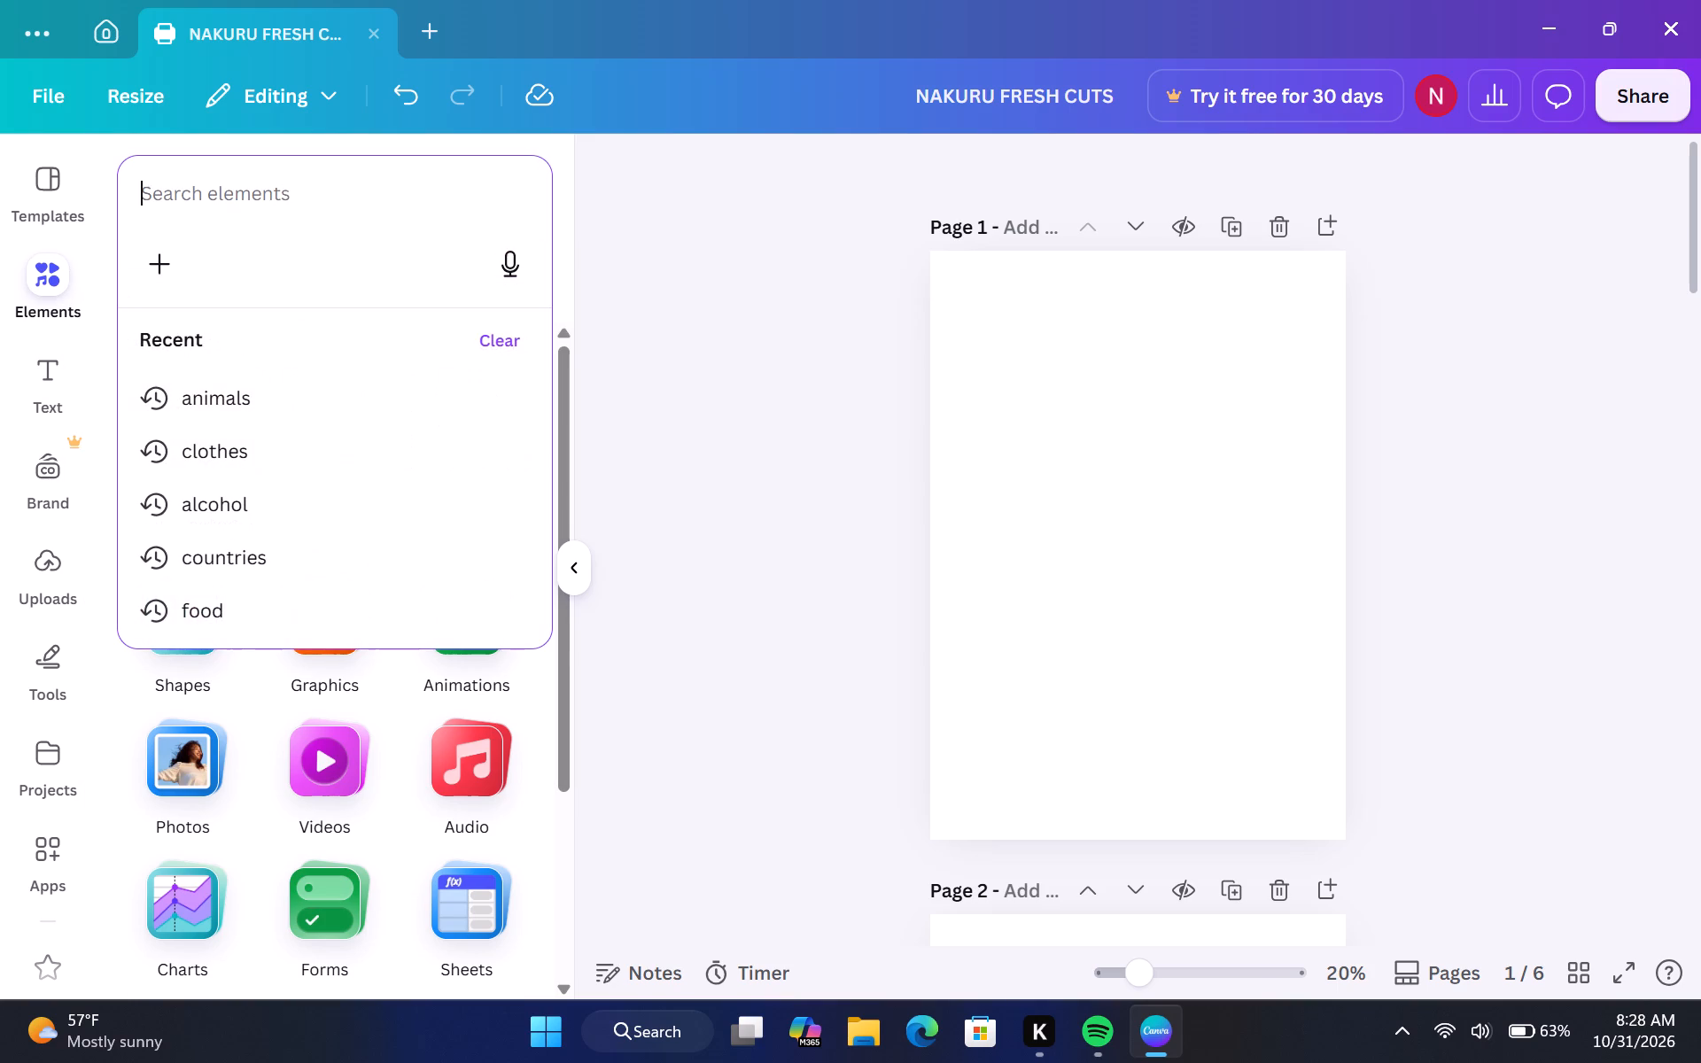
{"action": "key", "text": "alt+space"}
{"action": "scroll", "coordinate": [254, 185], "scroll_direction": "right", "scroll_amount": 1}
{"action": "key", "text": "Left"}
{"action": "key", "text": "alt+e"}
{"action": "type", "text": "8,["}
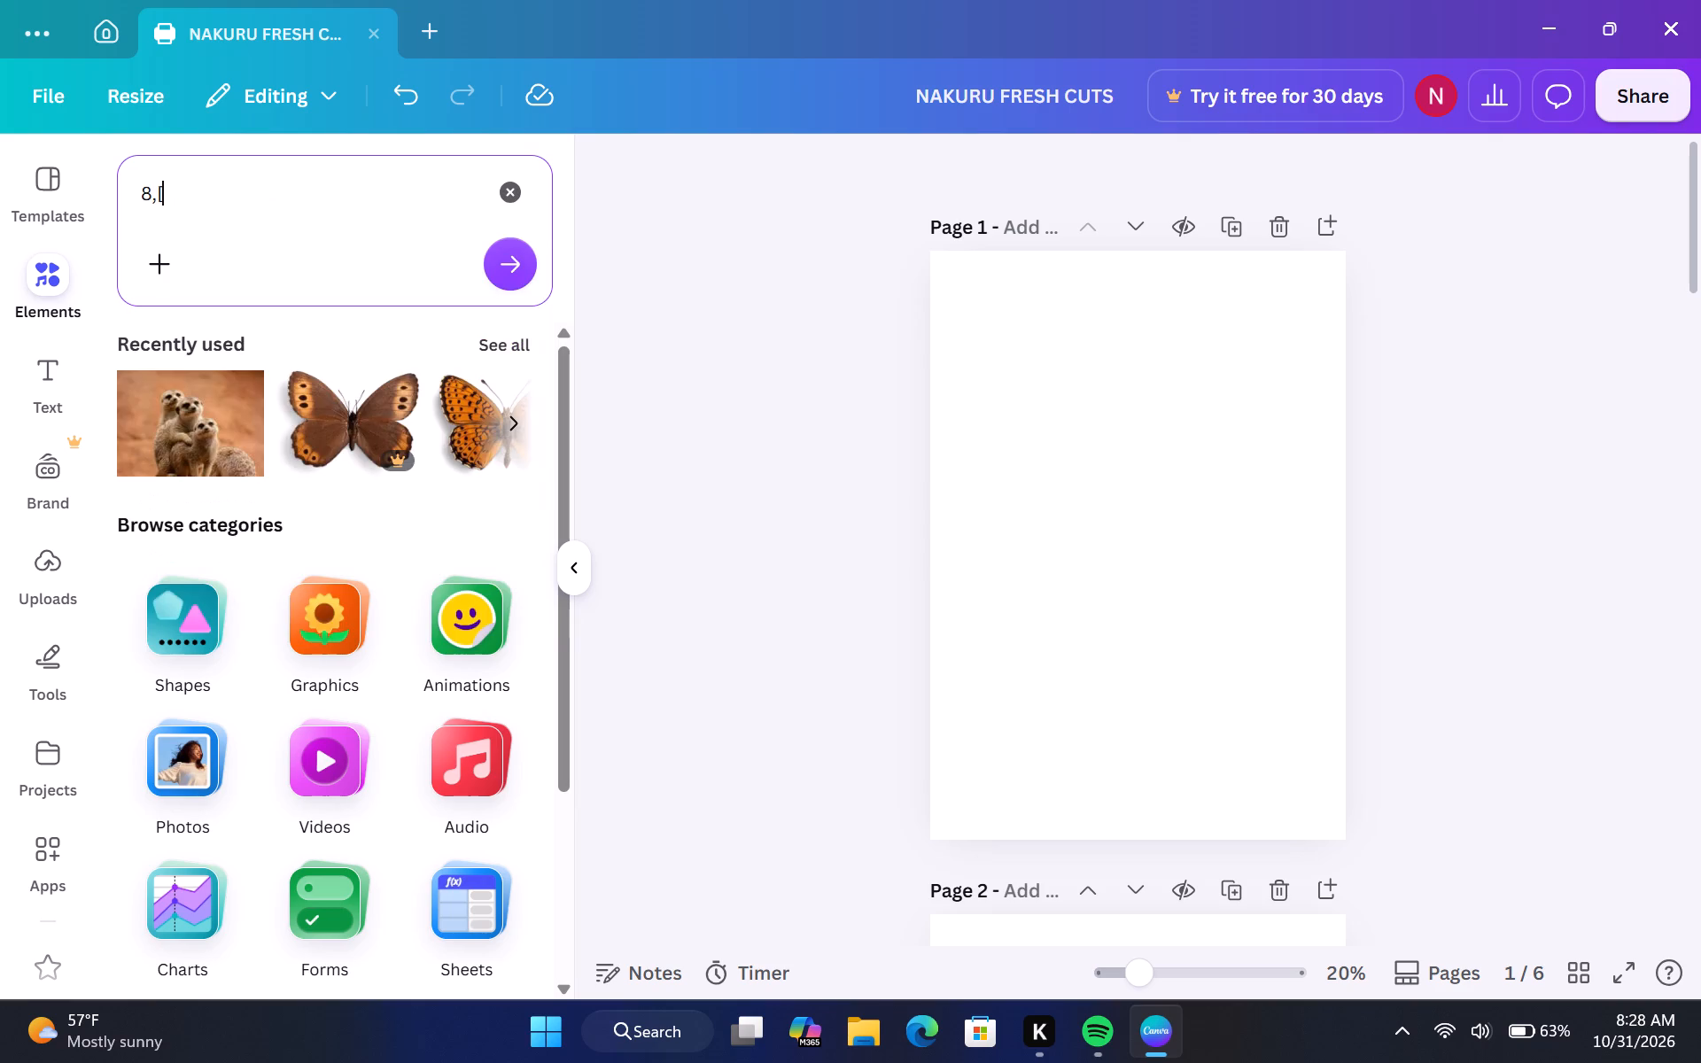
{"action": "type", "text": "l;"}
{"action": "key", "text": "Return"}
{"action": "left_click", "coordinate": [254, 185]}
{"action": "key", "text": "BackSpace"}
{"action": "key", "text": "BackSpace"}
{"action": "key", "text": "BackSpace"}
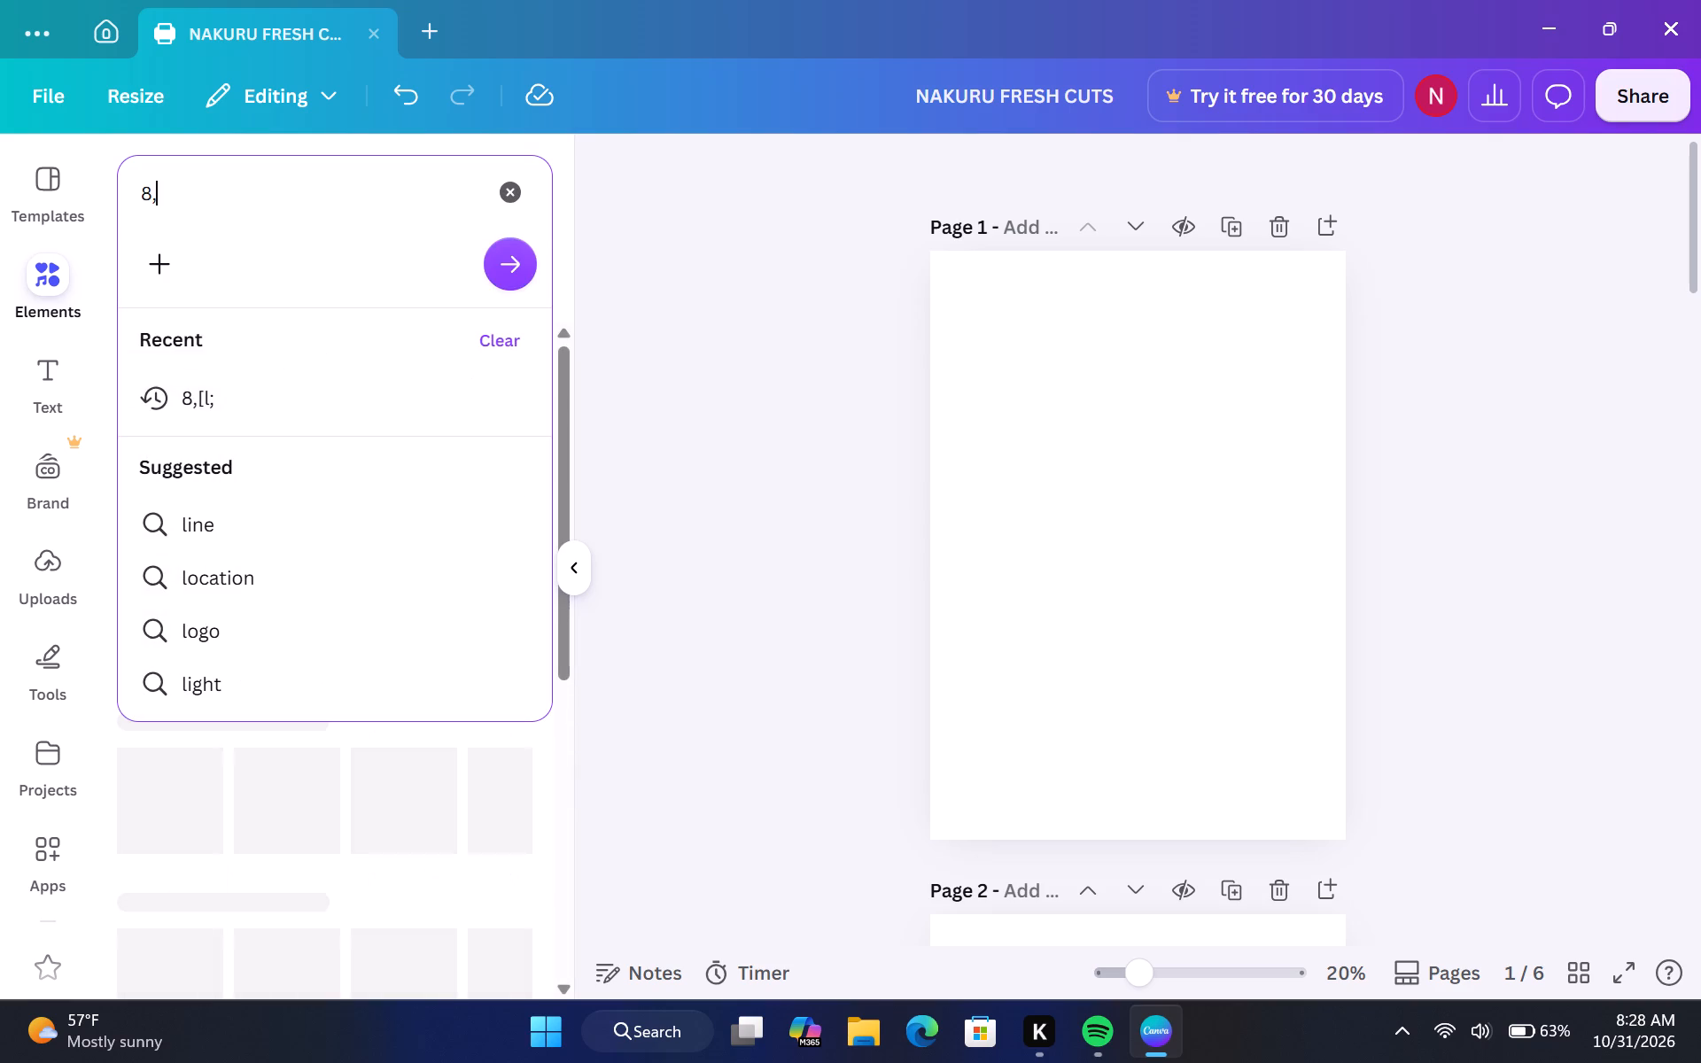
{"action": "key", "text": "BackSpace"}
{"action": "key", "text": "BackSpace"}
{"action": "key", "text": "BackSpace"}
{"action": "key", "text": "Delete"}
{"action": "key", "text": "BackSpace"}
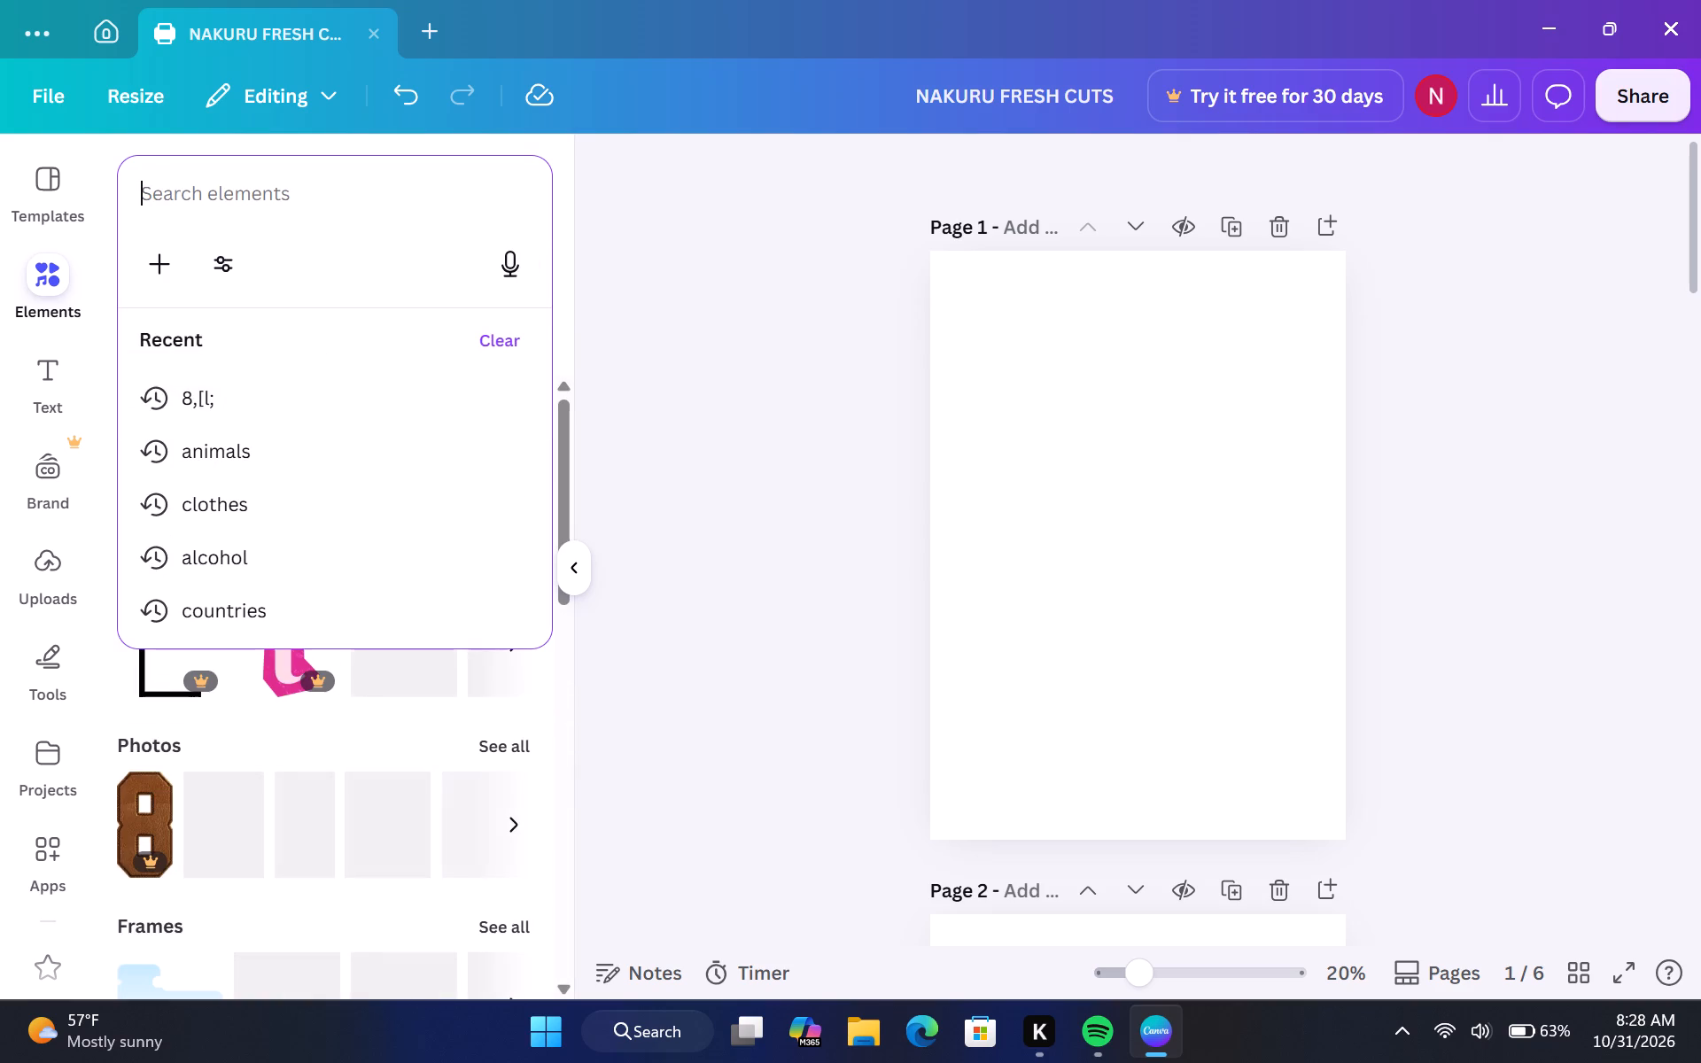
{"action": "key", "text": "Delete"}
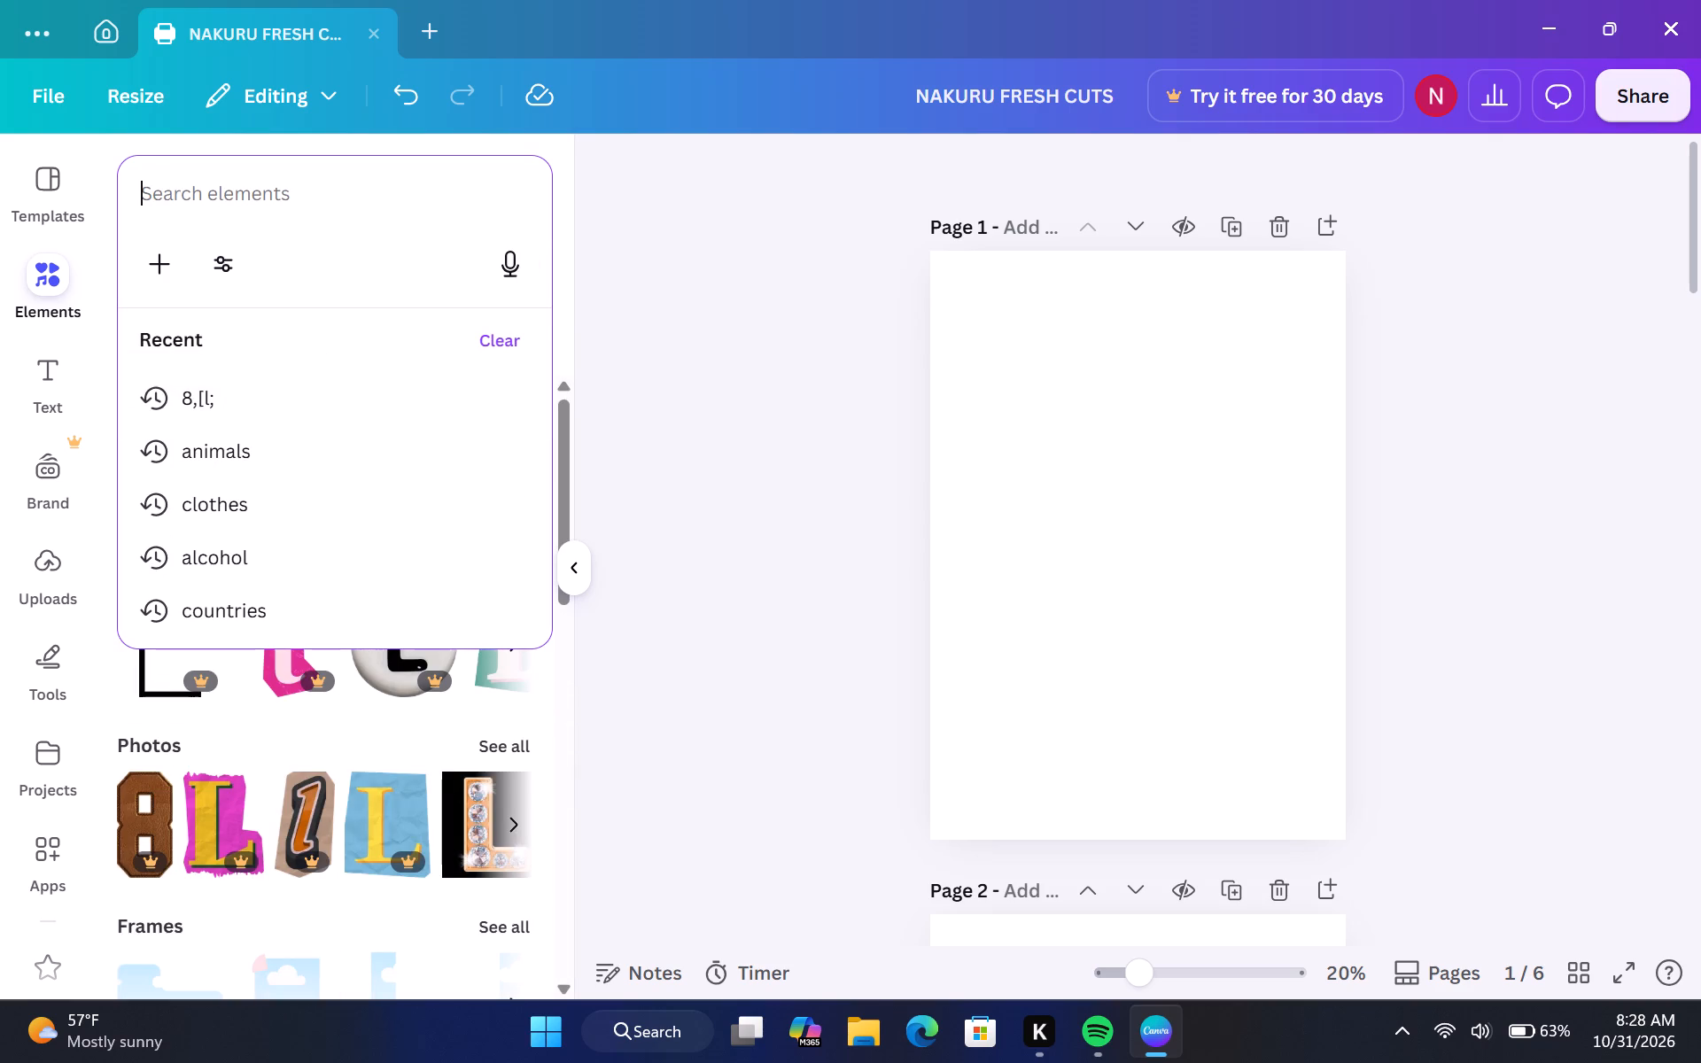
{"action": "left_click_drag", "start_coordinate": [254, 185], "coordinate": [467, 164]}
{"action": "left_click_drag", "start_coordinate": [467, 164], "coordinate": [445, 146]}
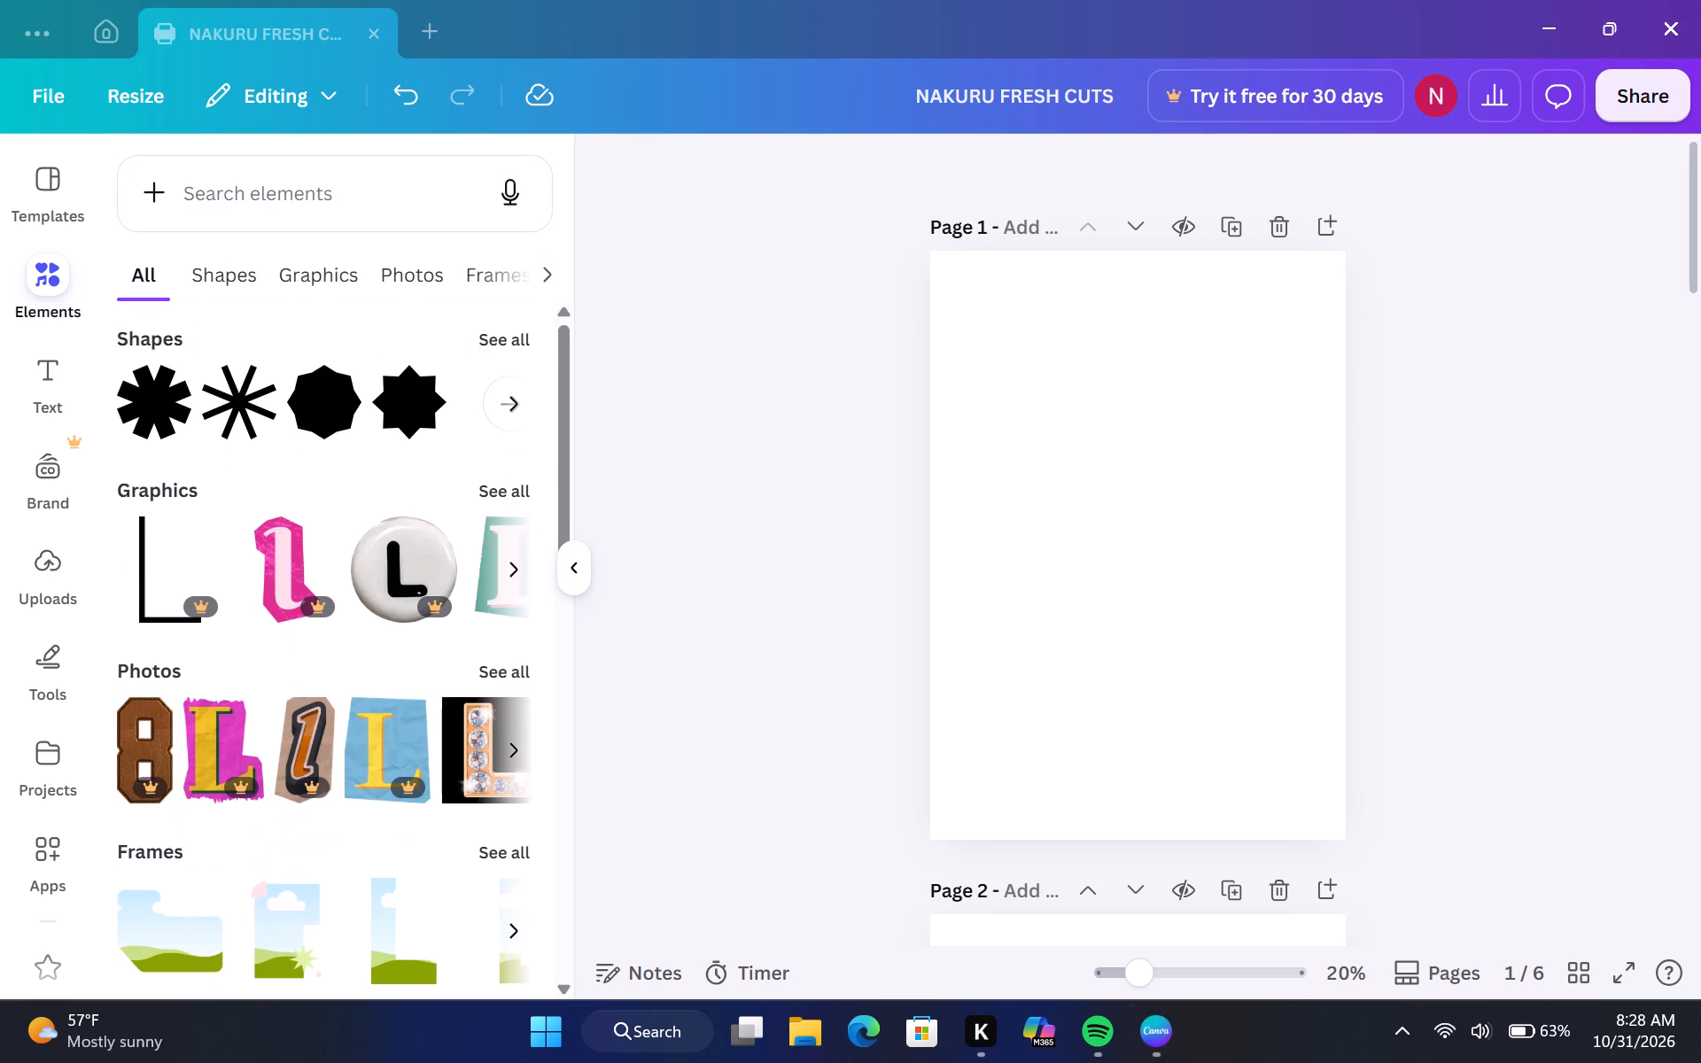
Search the Elements library's photos for "food".
{"action": "left_click", "coordinate": [404, 295]}
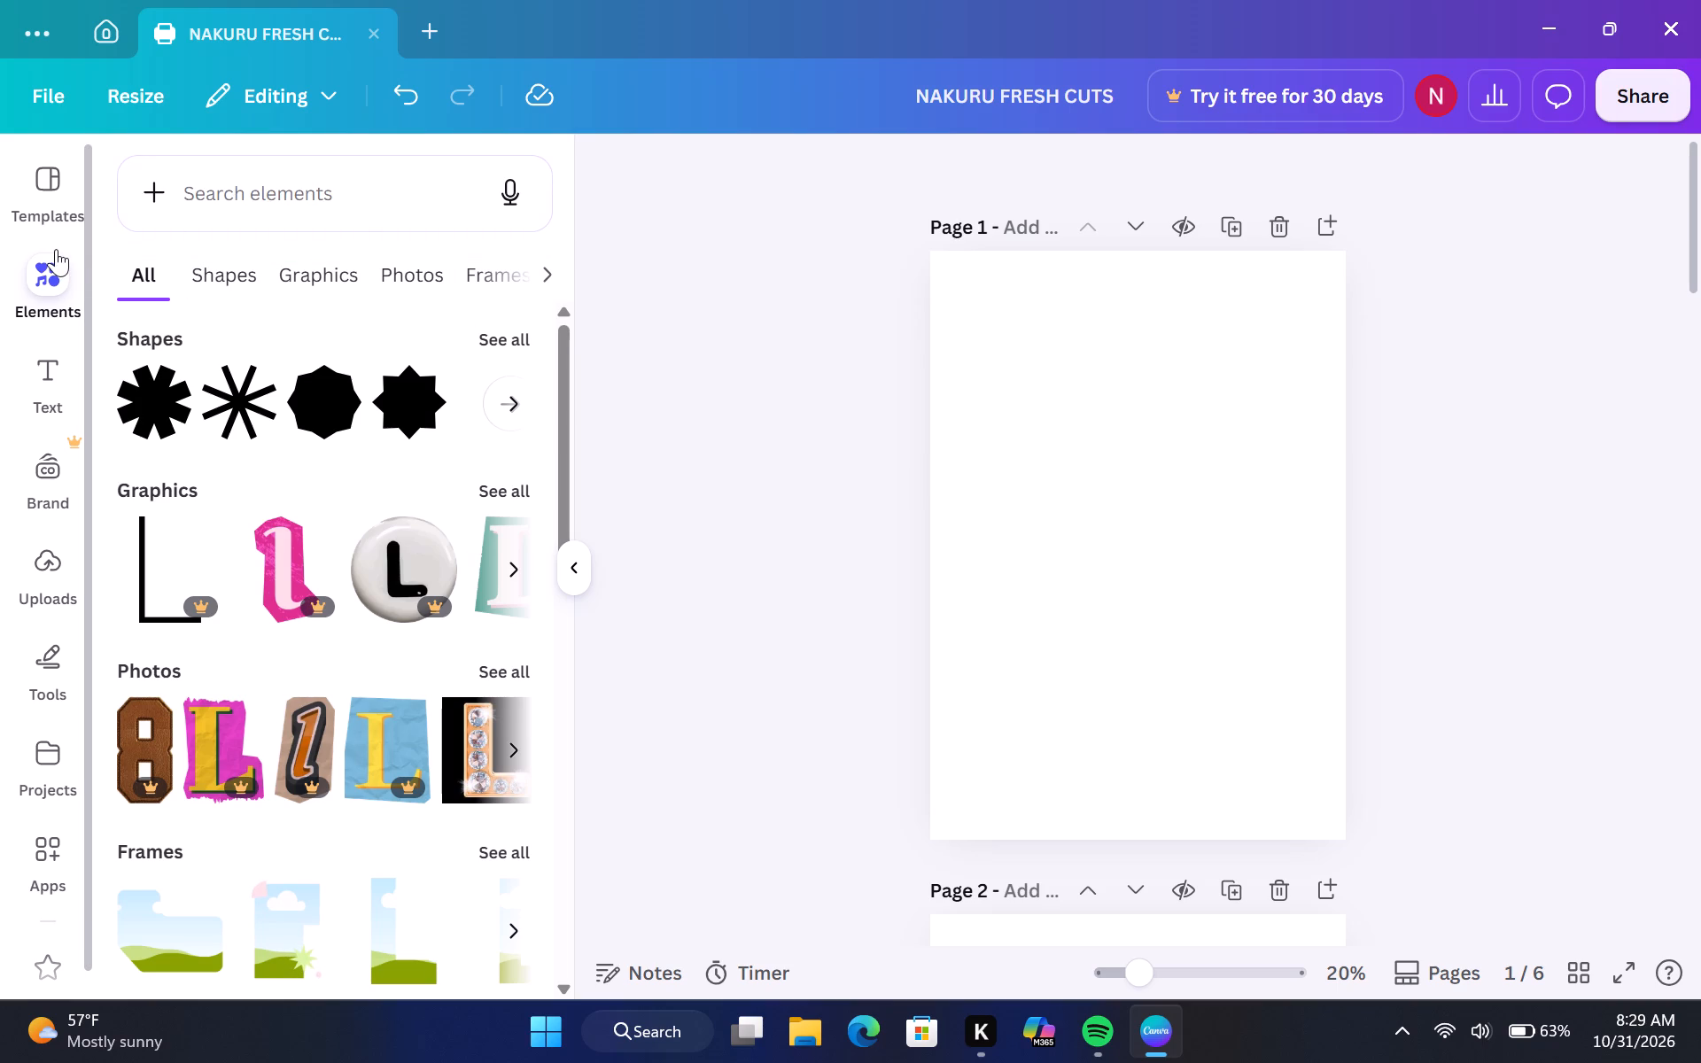
{"action": "left_click", "coordinate": [403, 275]}
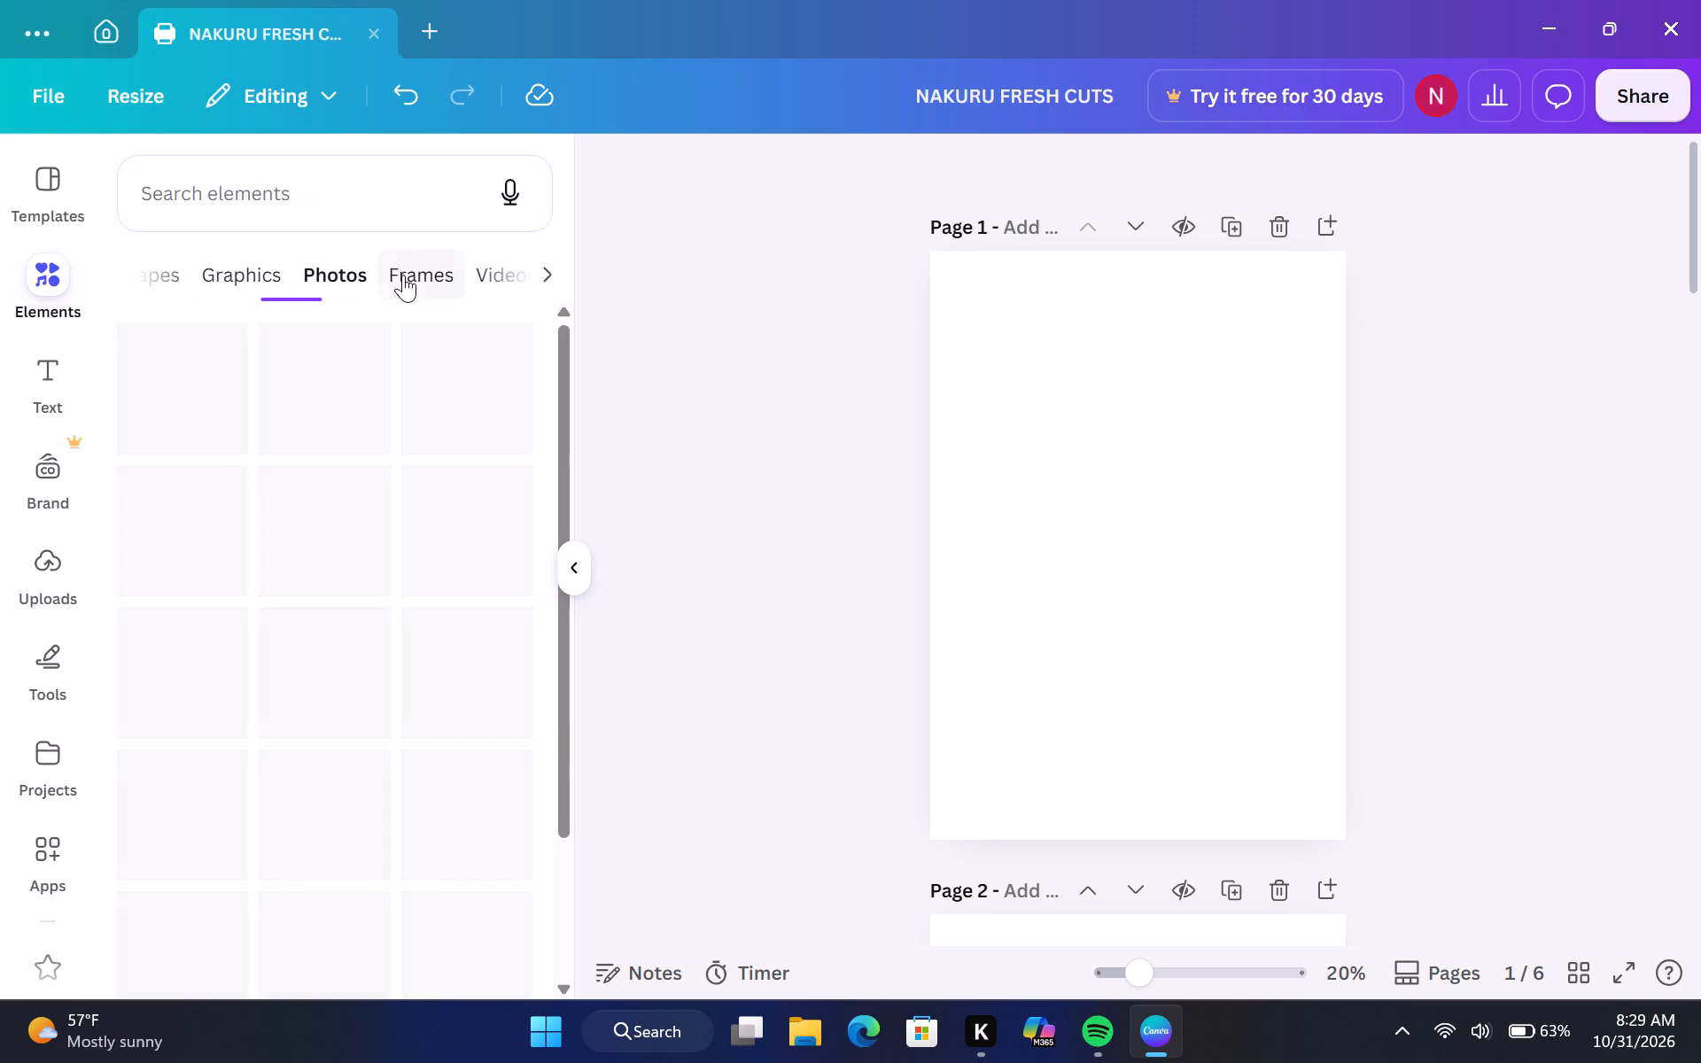
{"action": "left_click", "coordinate": [188, 184]}
{"action": "type", "text": "food"}
{"action": "key", "text": "Return"}
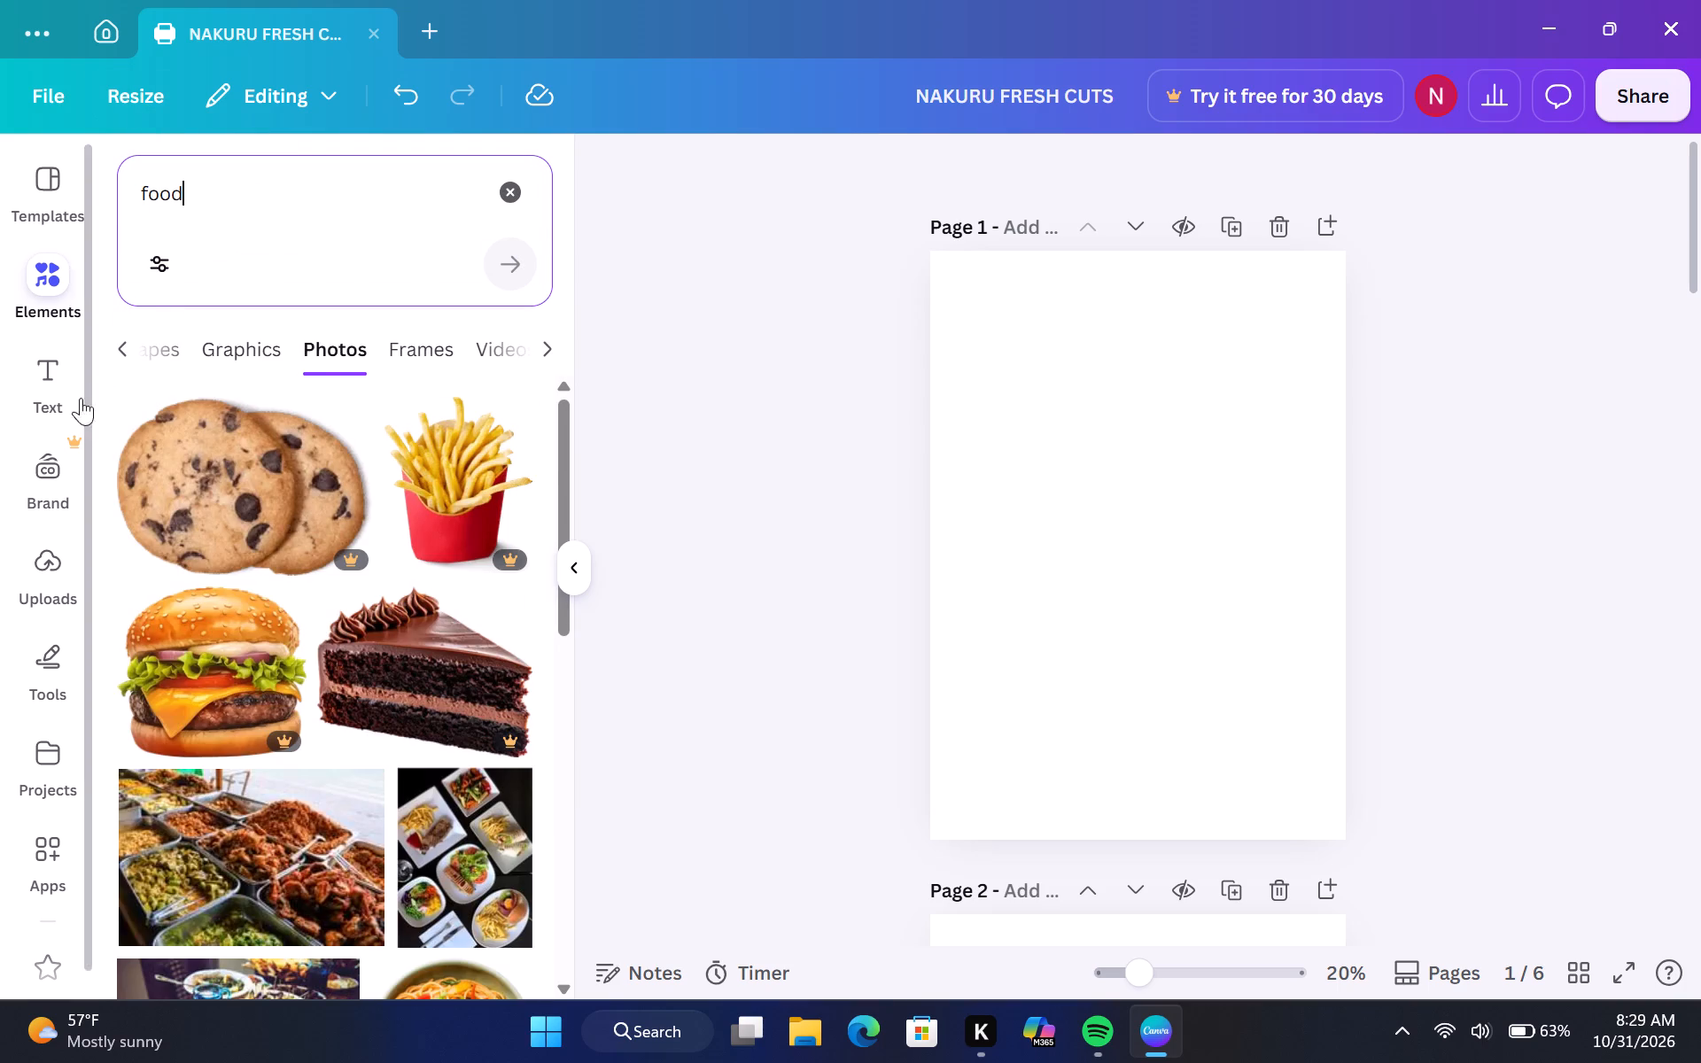
Add the chocolate chip cookies and French fries photos to page 1, placing the fries in the page's top-left corner and the cookies below them.
{"action": "left_click", "coordinate": [179, 450]}
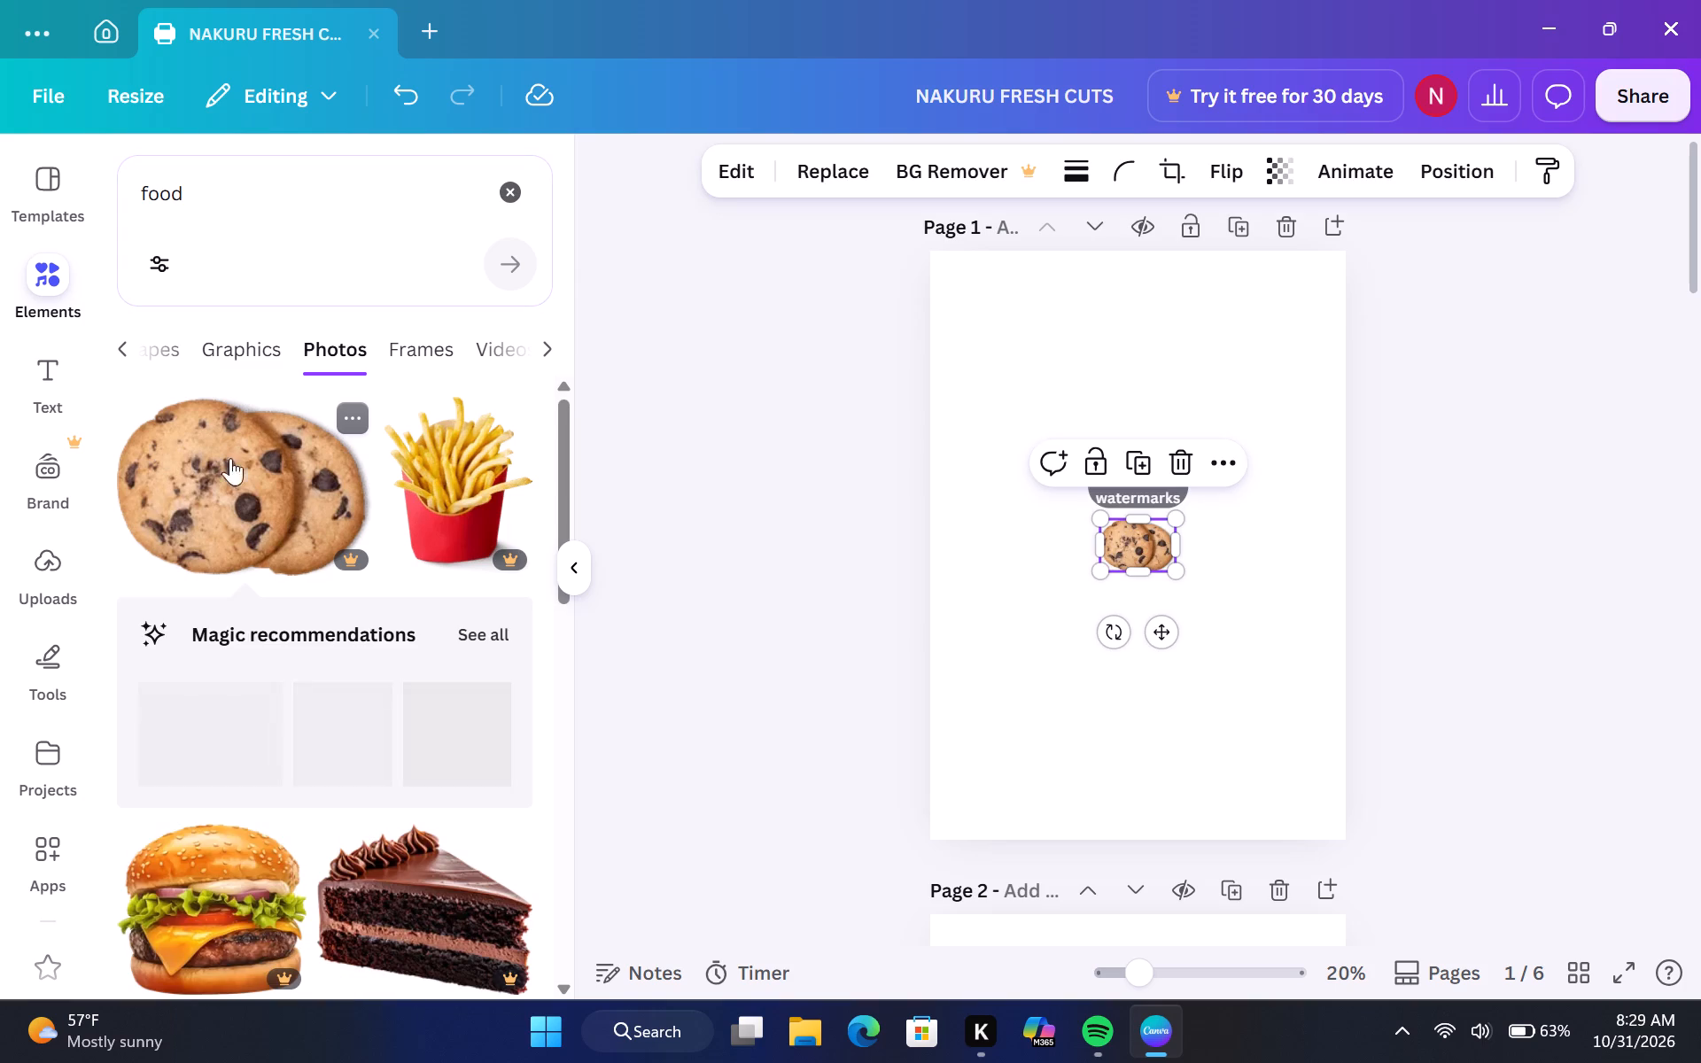
{"action": "left_click", "coordinate": [484, 482]}
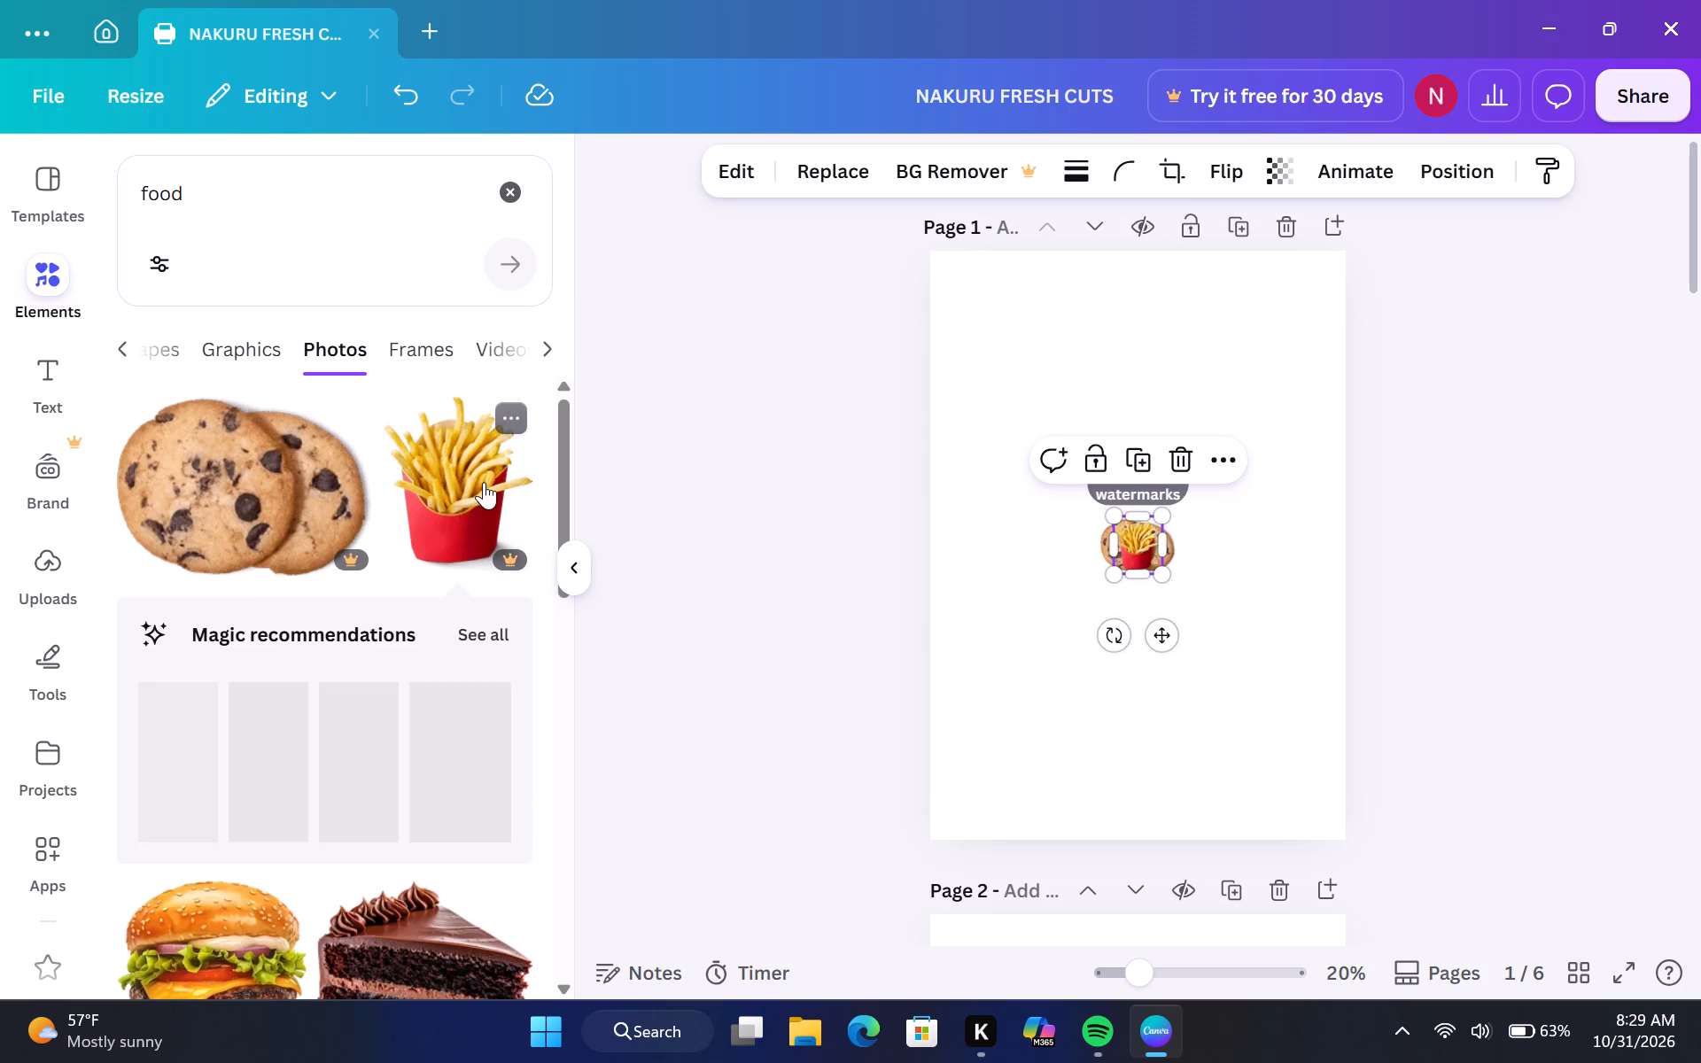
{"action": "left_click_drag", "start_coordinate": [1146, 532], "coordinate": [972, 281]}
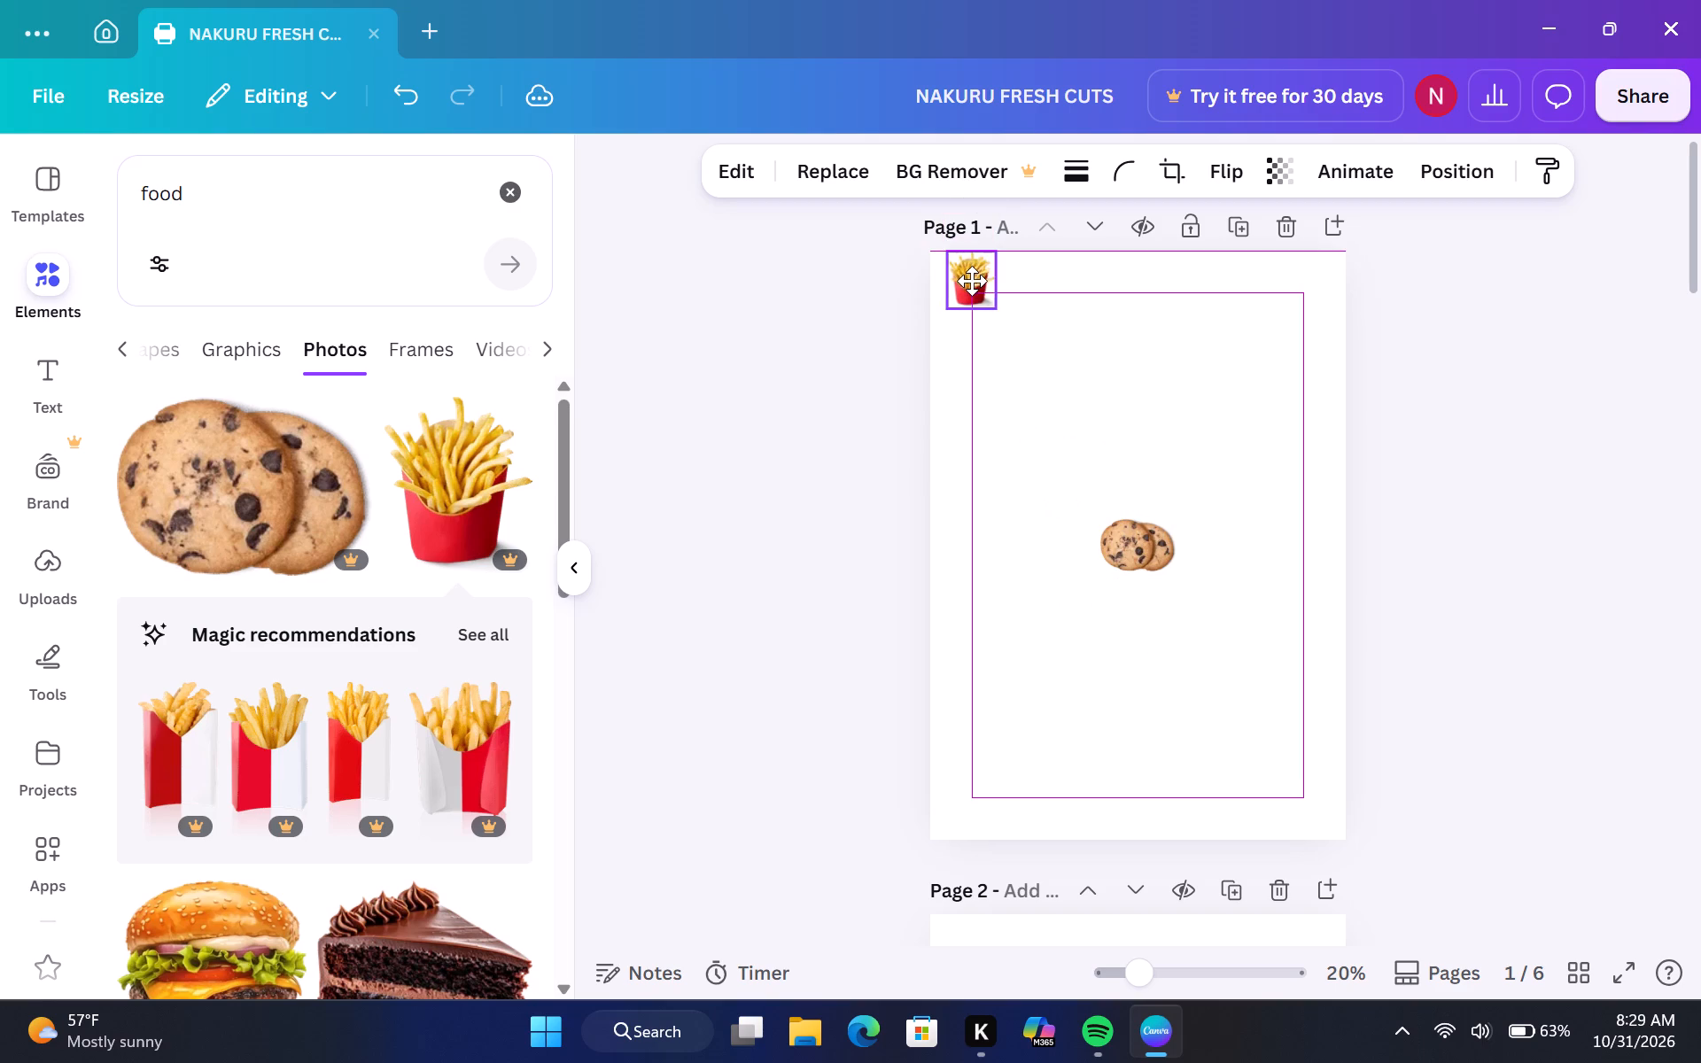
{"action": "left_click_drag", "start_coordinate": [972, 281], "coordinate": [967, 275]}
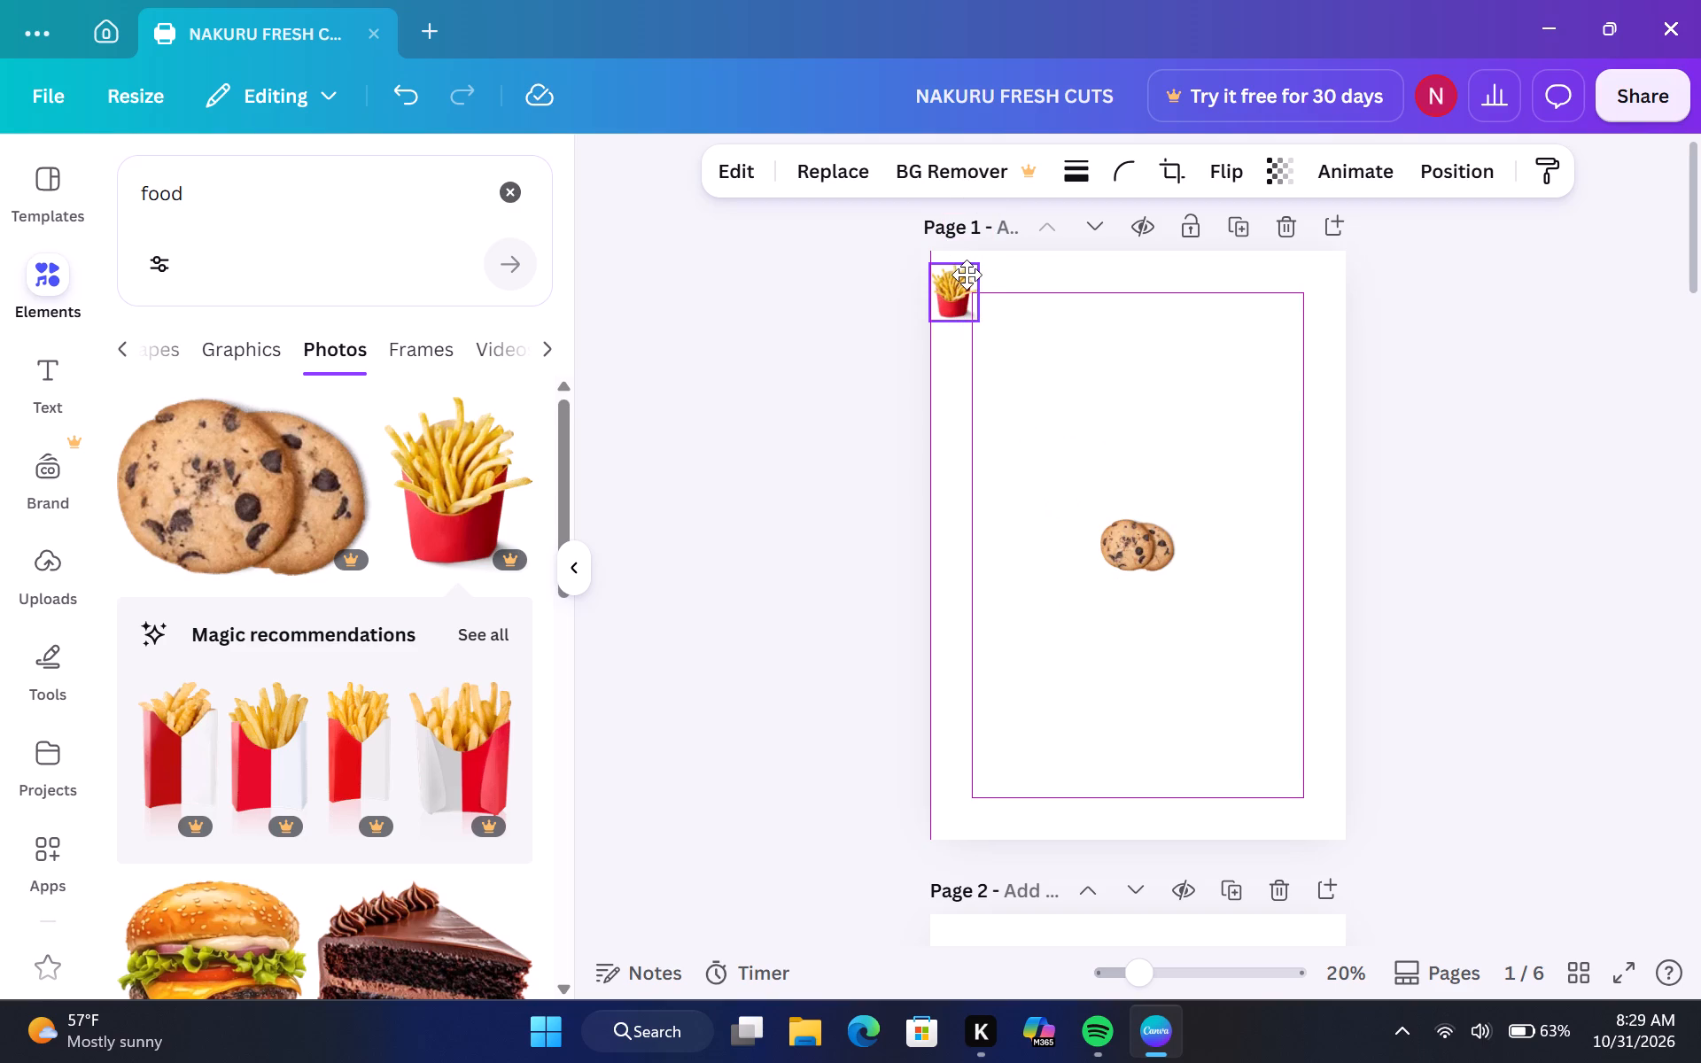
{"action": "left_click_drag", "start_coordinate": [967, 275], "coordinate": [973, 276]}
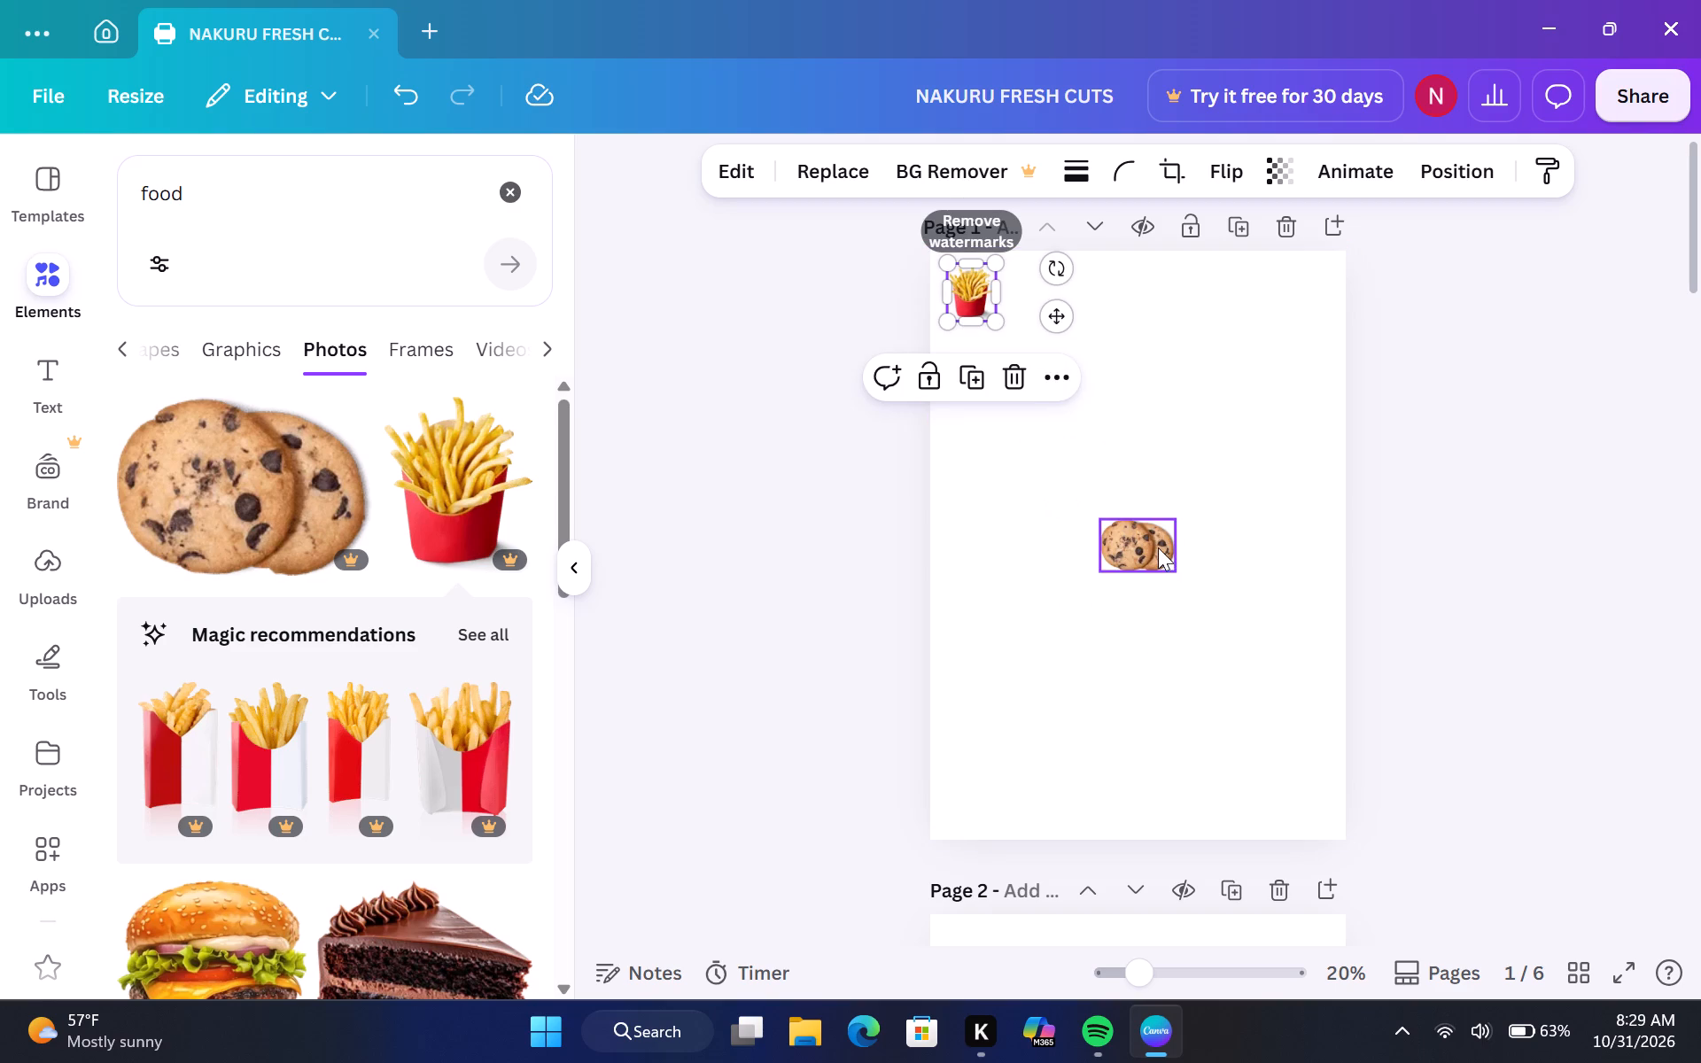
{"action": "left_click_drag", "start_coordinate": [1158, 547], "coordinate": [997, 384]}
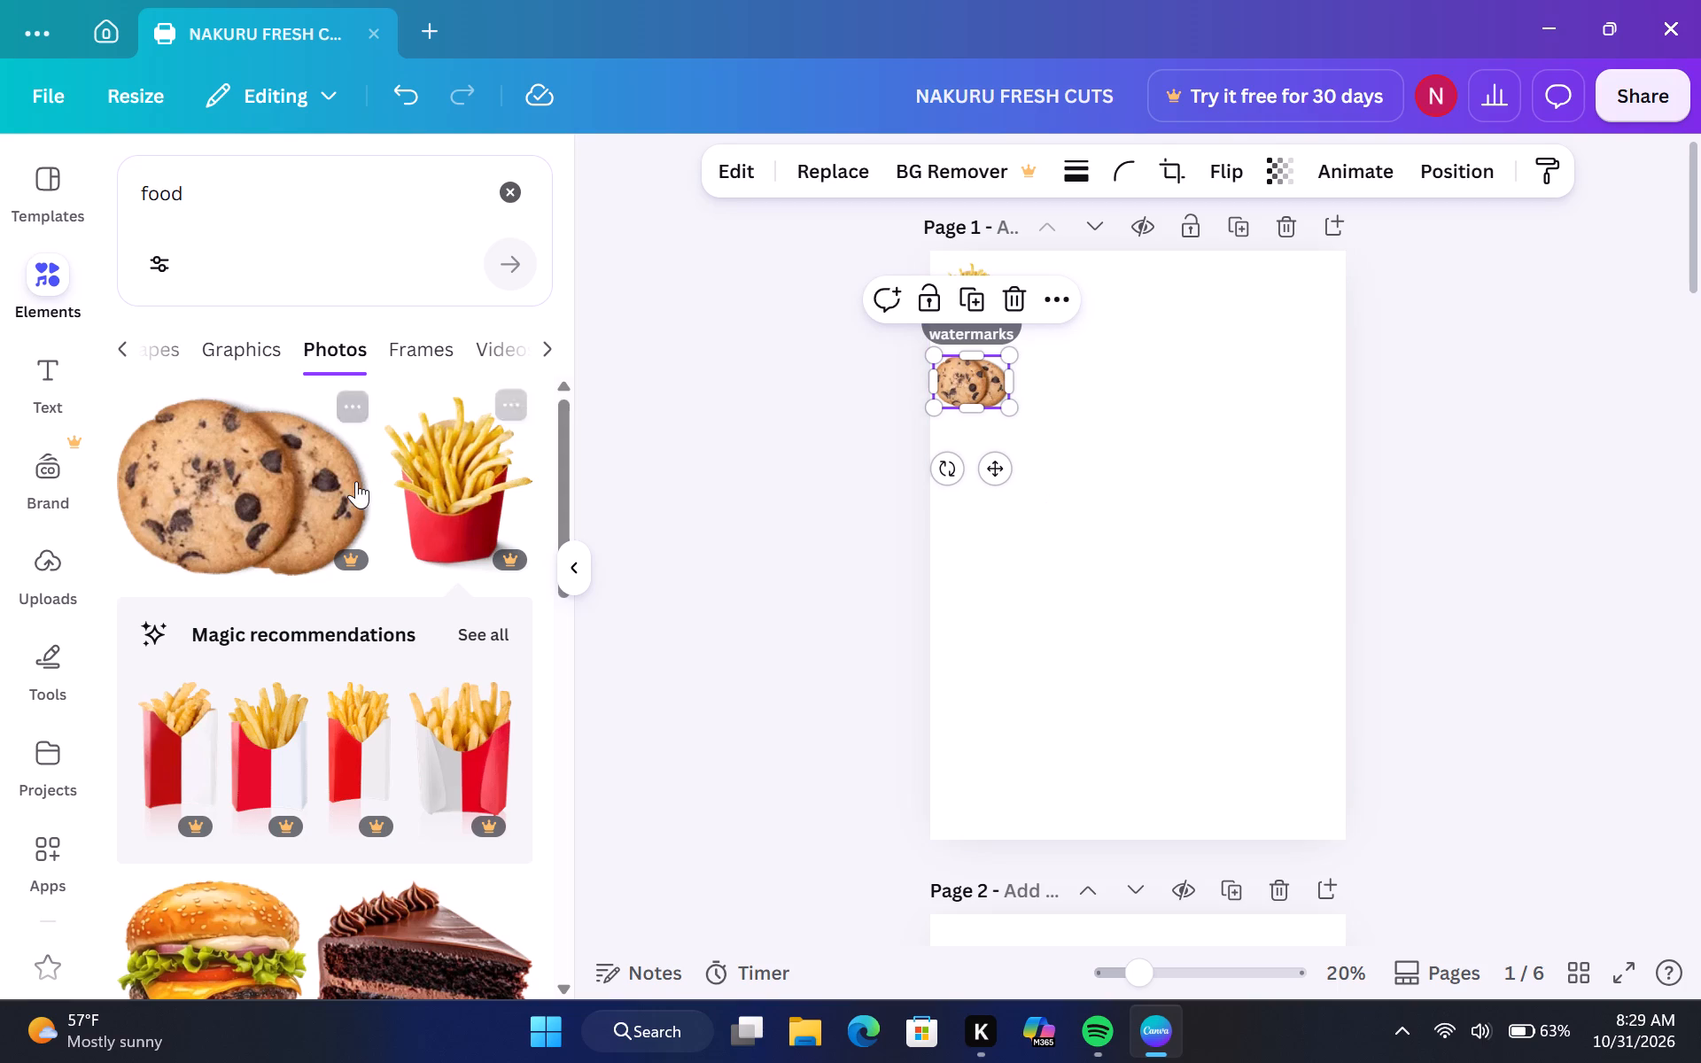
Add a second chocolate chip cookies photo to page 1 and place it below the first along the page's left edge.
{"action": "left_click", "coordinate": [244, 529]}
{"action": "left_click", "coordinate": [1142, 555]}
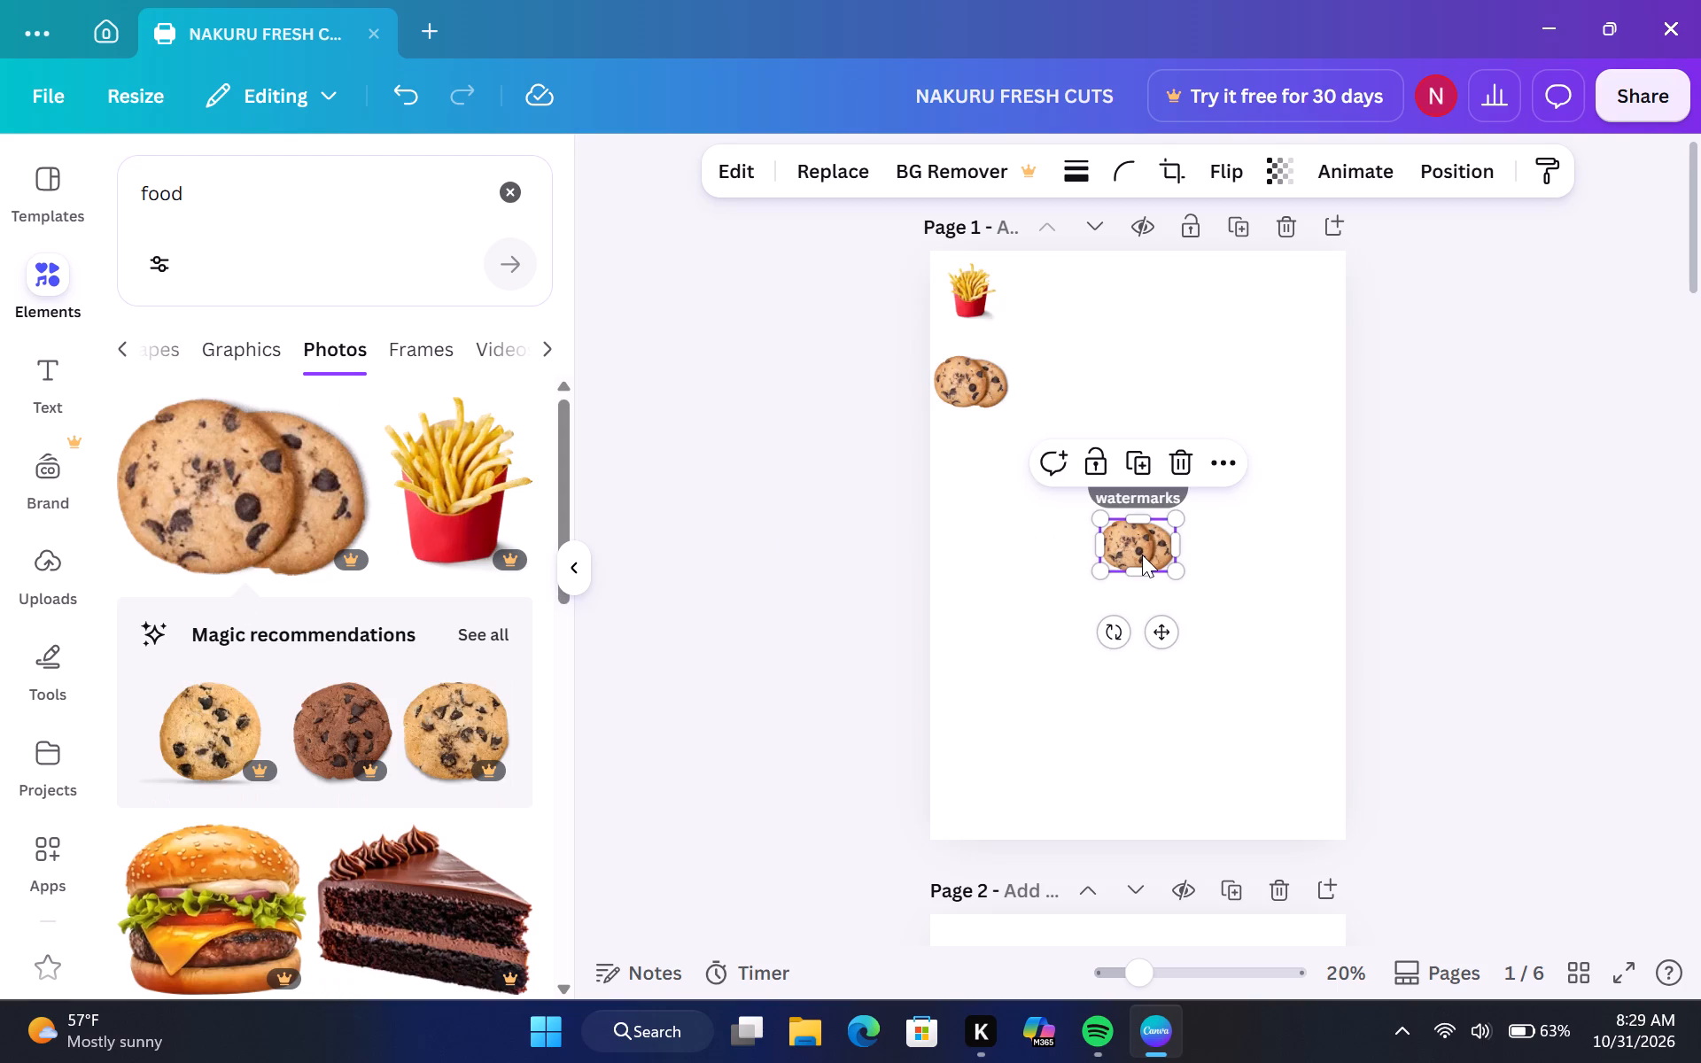
{"action": "left_click_drag", "start_coordinate": [1142, 555], "coordinate": [1195, 605]}
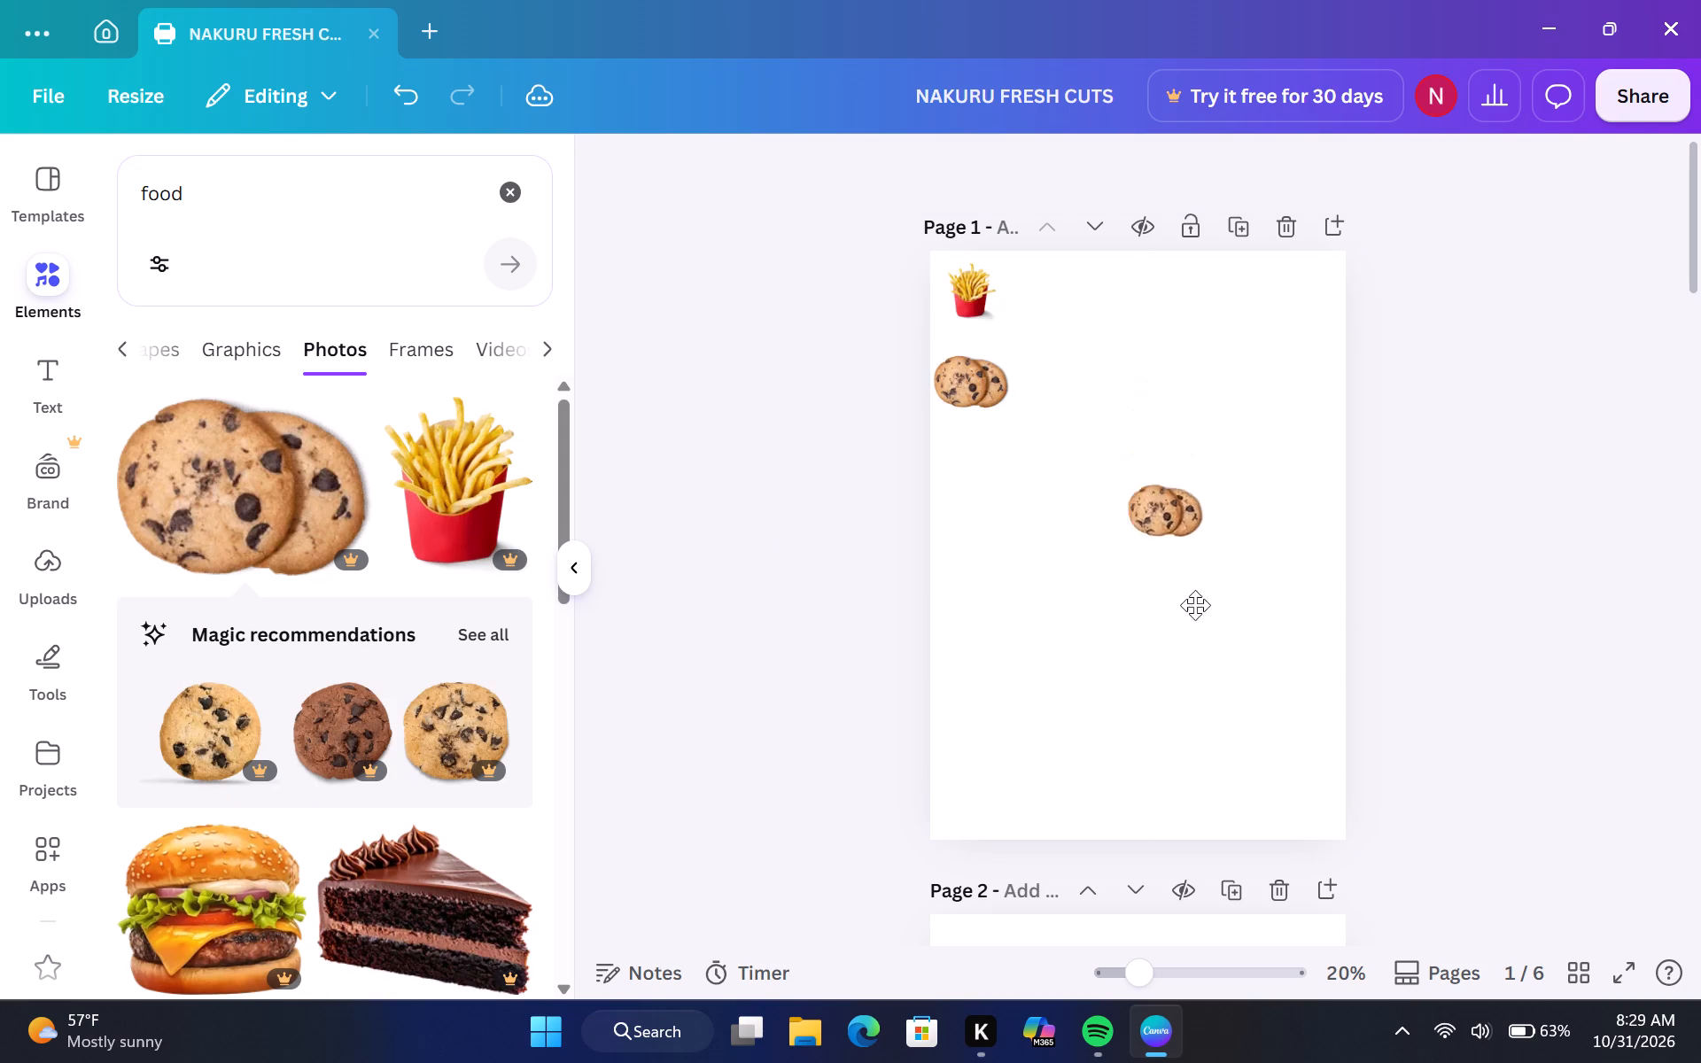
{"action": "left_click_drag", "start_coordinate": [1195, 605], "coordinate": [812, 778]}
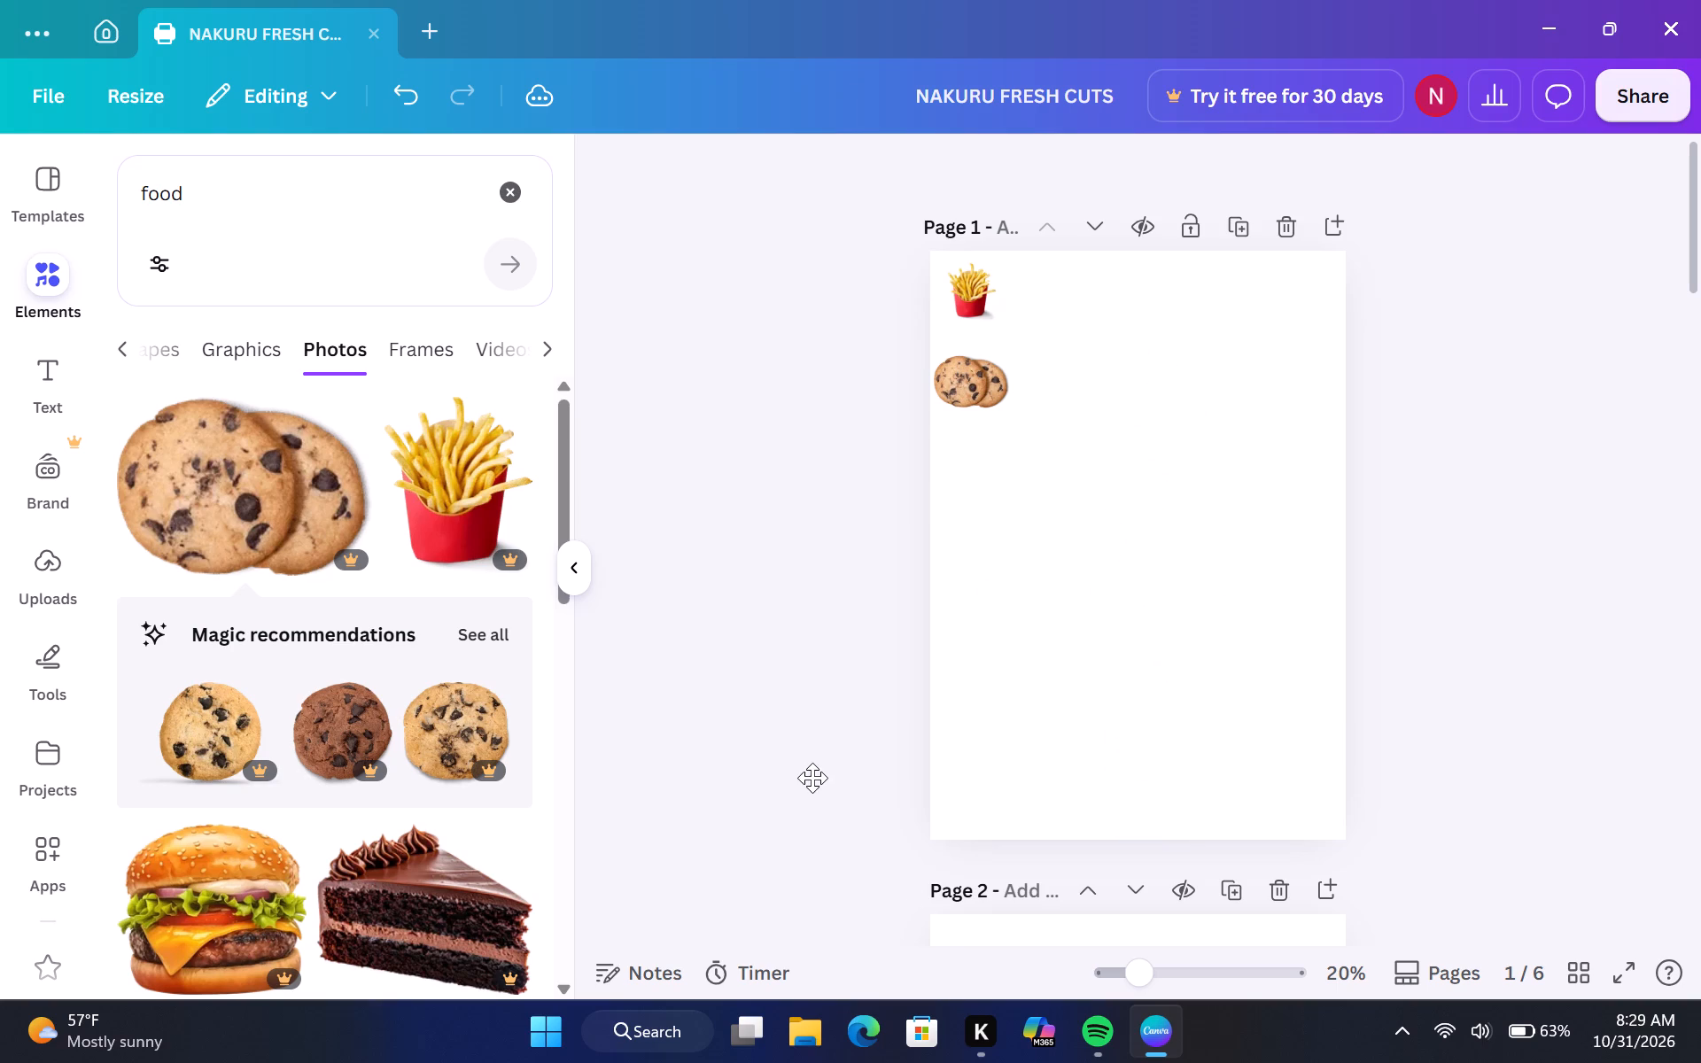
{"action": "left_click_drag", "start_coordinate": [812, 778], "coordinate": [1121, 488]}
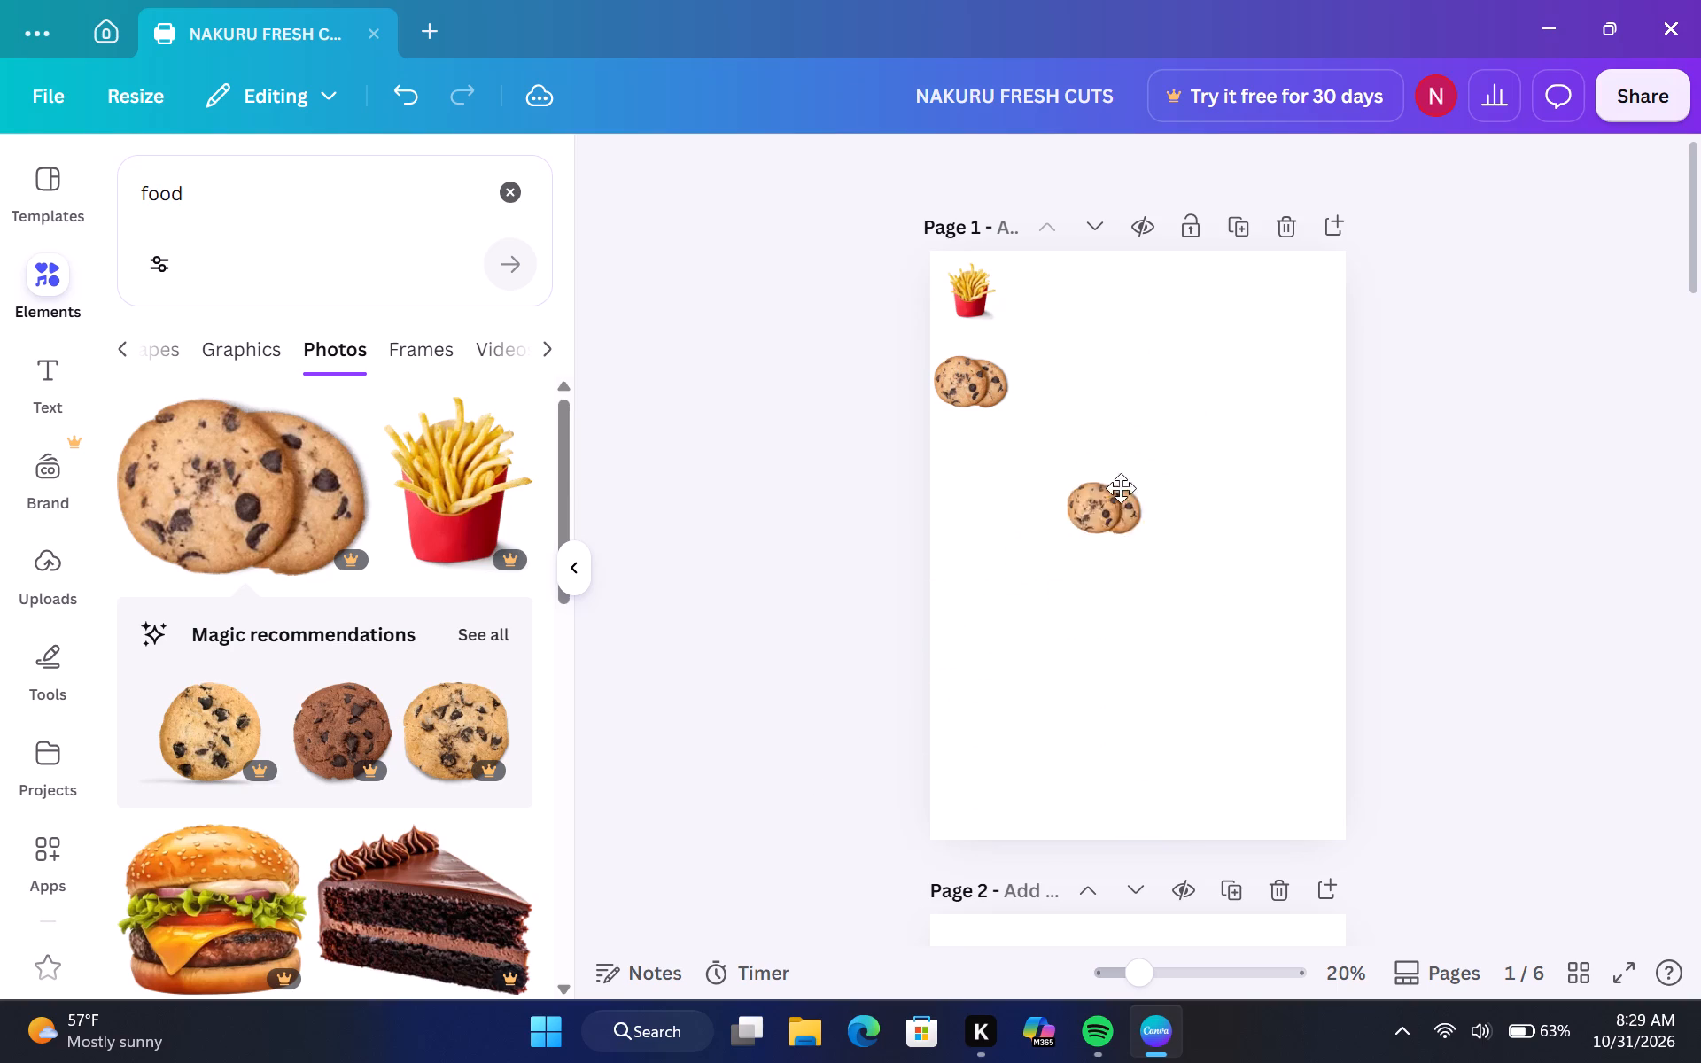
{"action": "left_click_drag", "start_coordinate": [1121, 488], "coordinate": [1064, 704]}
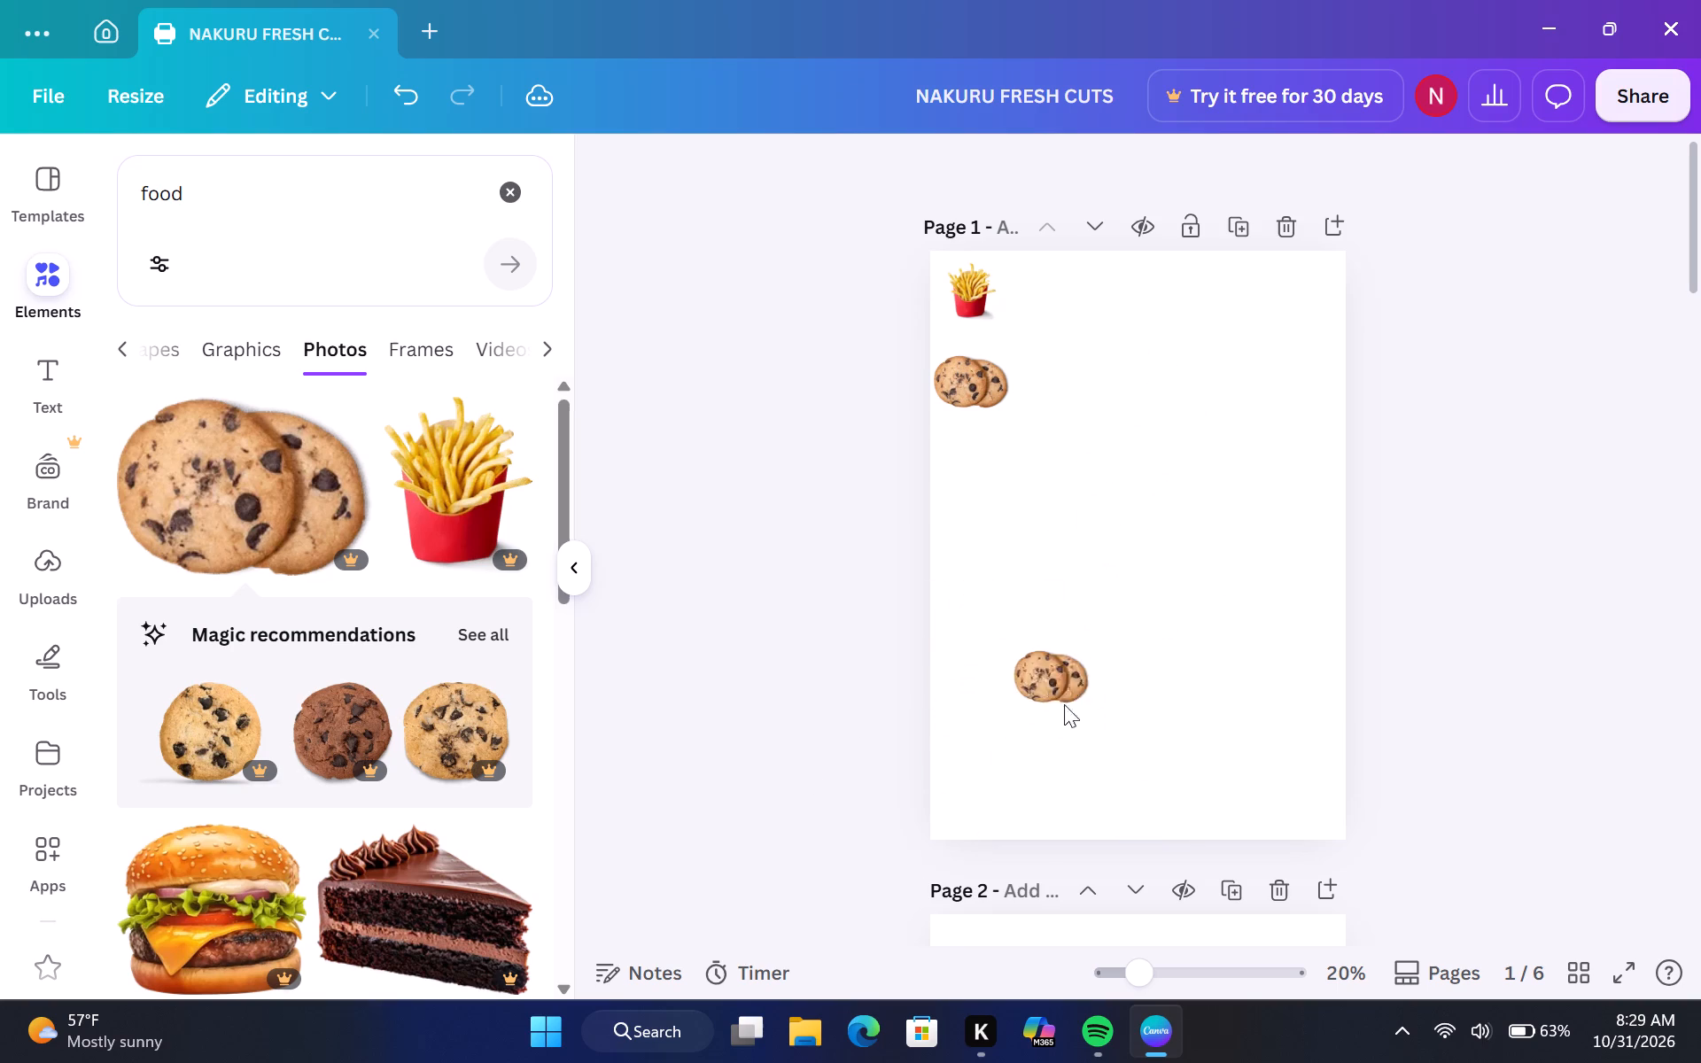
{"action": "left_click_drag", "start_coordinate": [1064, 704], "coordinate": [1000, 579]}
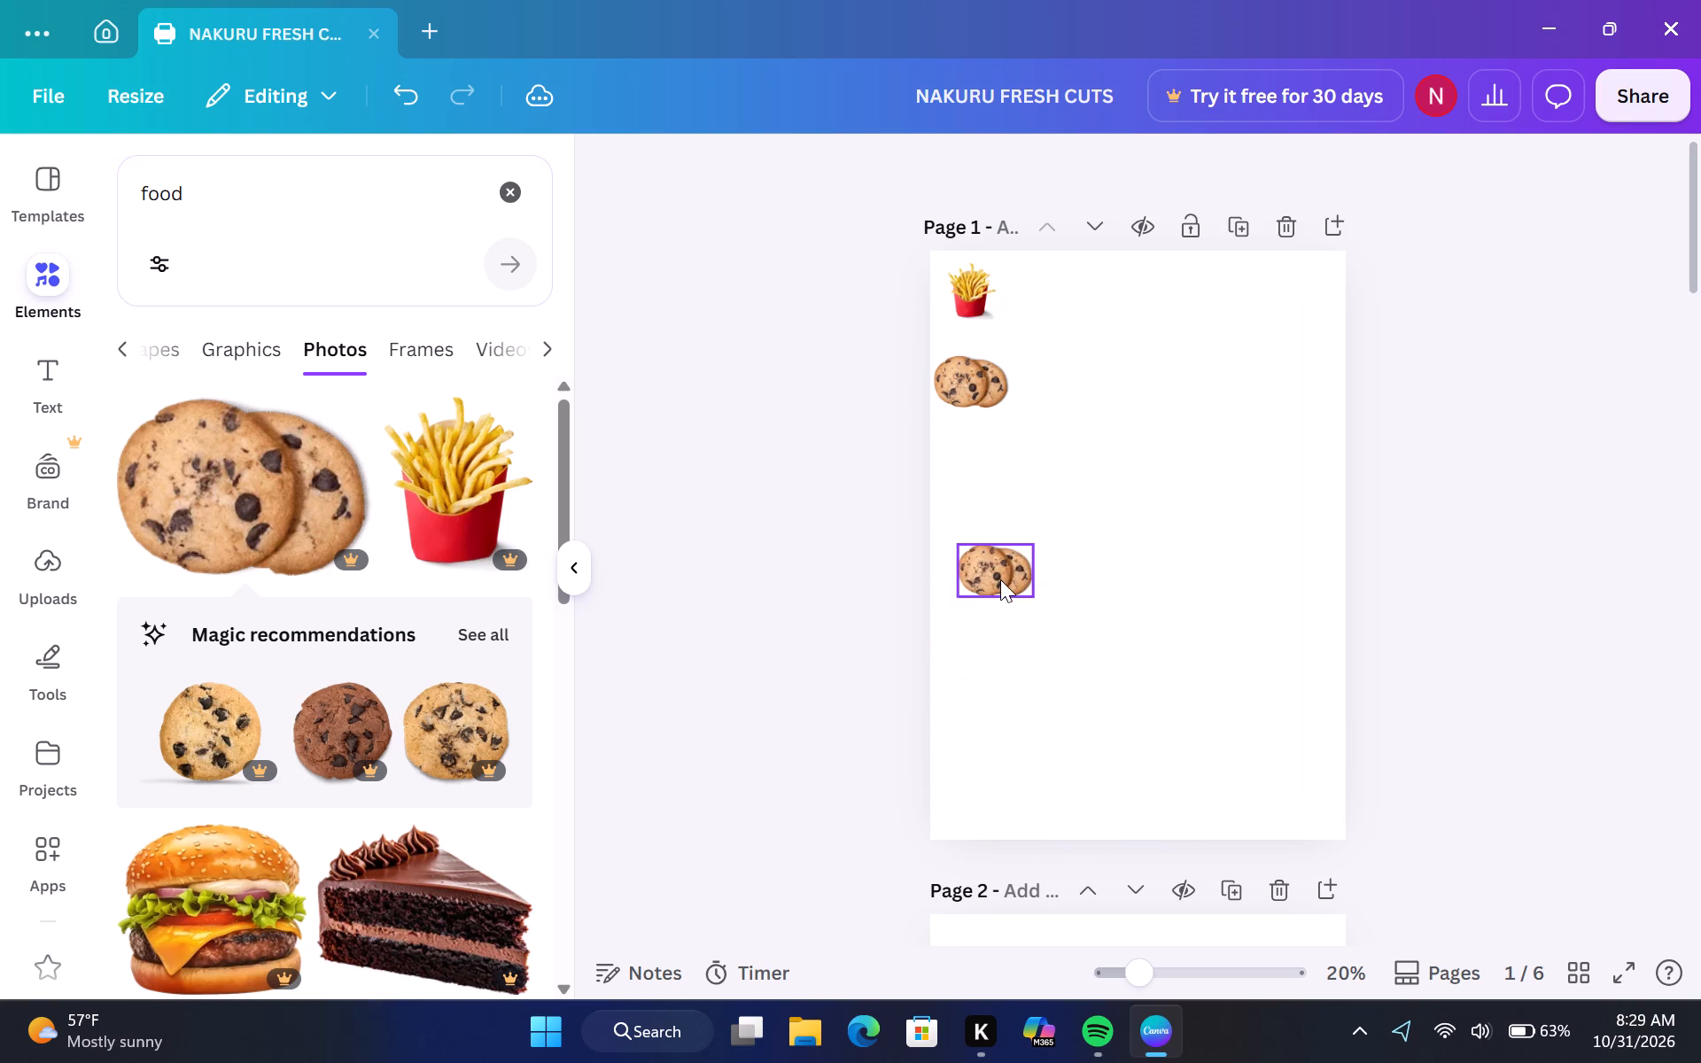
{"action": "left_click_drag", "start_coordinate": [992, 551], "coordinate": [970, 466]}
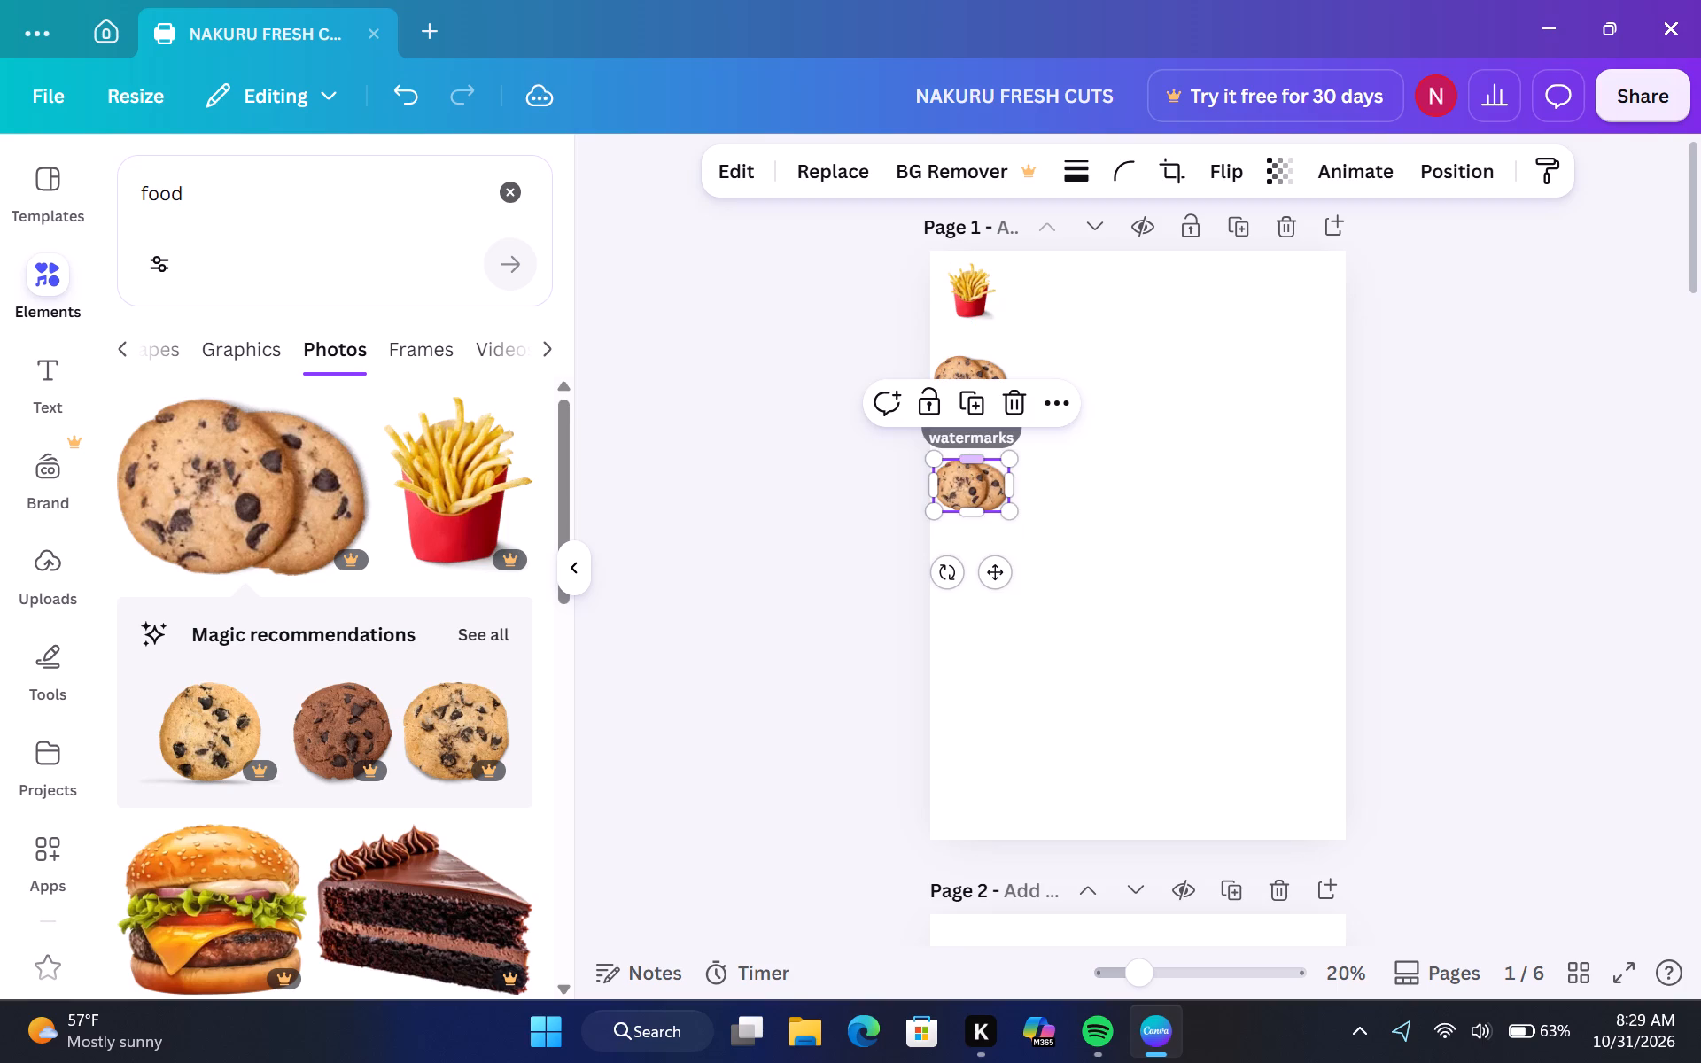
Search the Elements library's photos for "phones".
{"action": "left_click", "coordinate": [506, 193]}
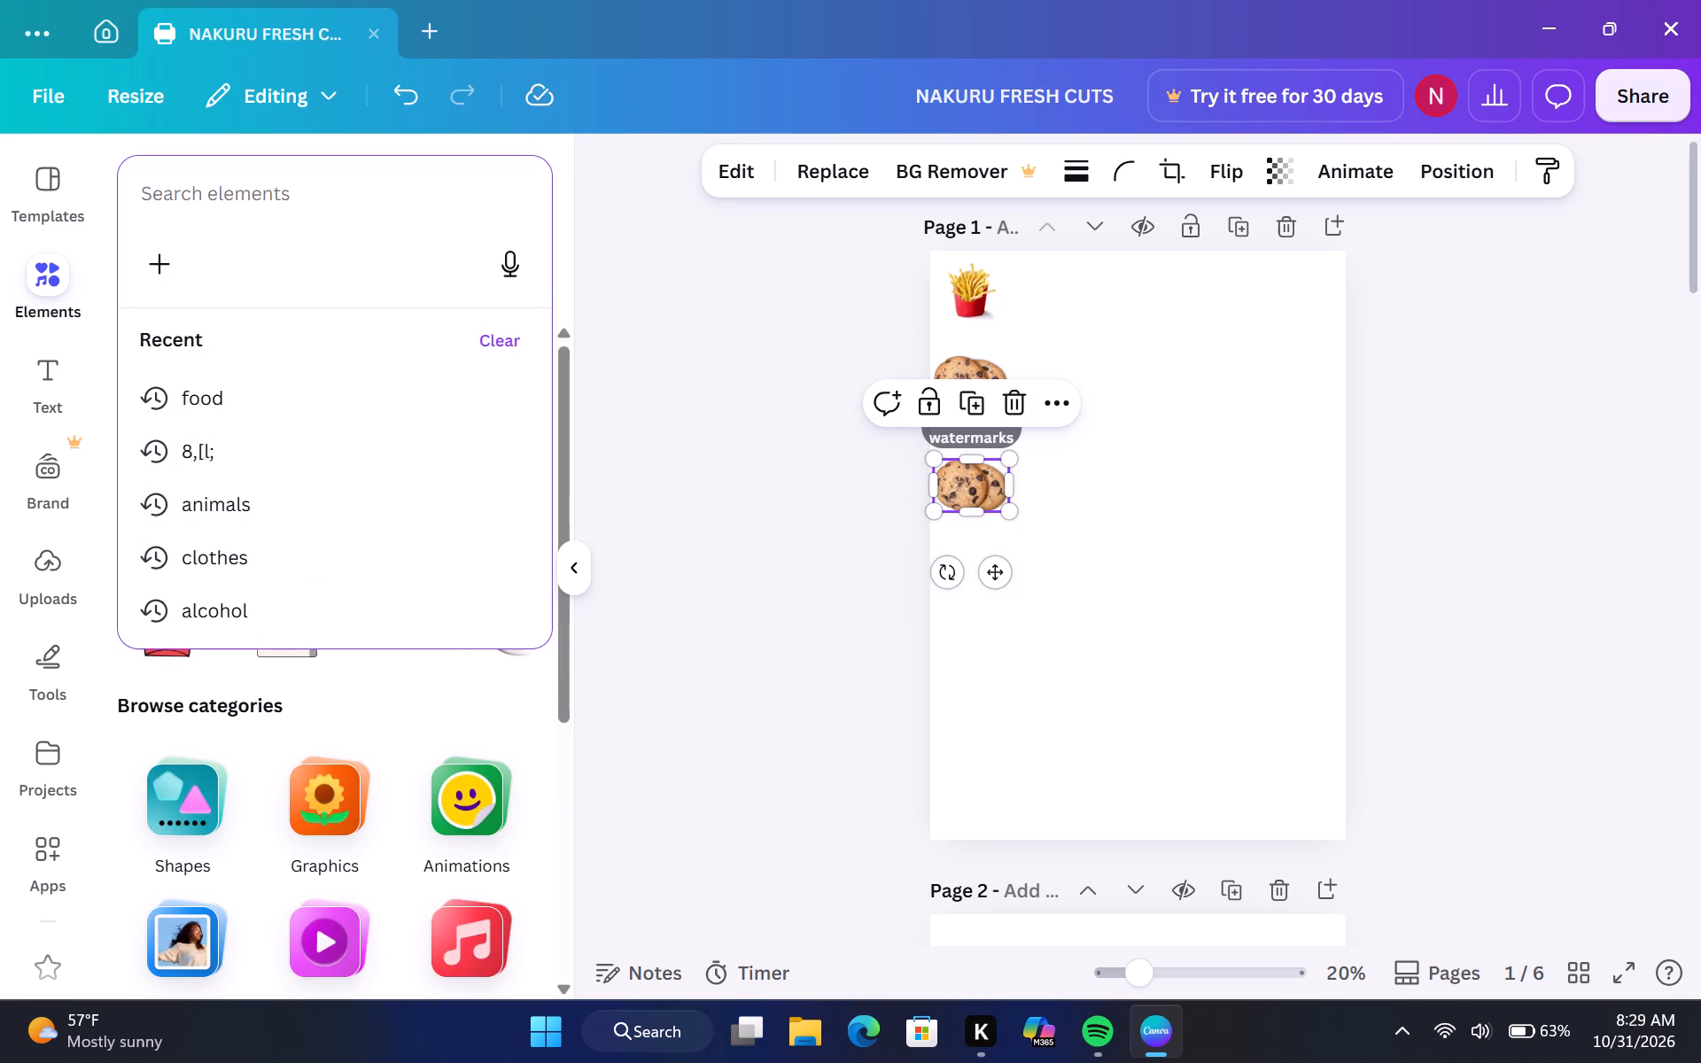
{"action": "type", "text": "phones"}
{"action": "key", "text": "Return"}
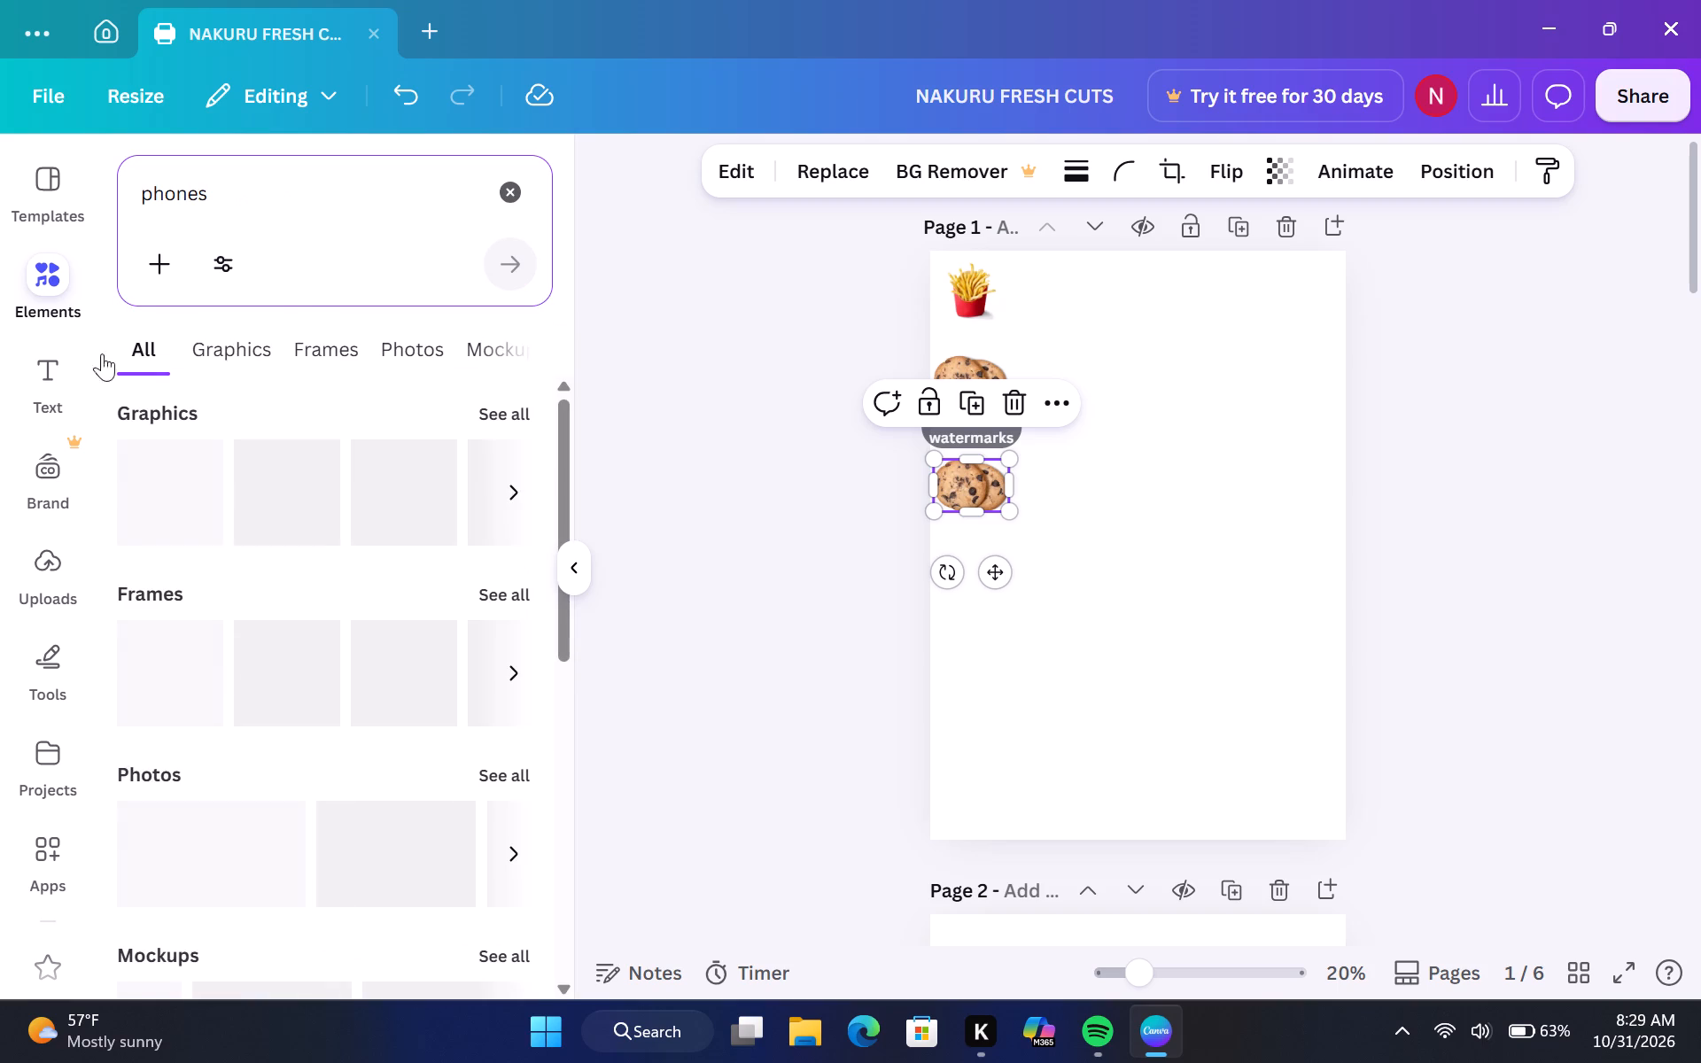
{"action": "left_click", "coordinate": [406, 352]}
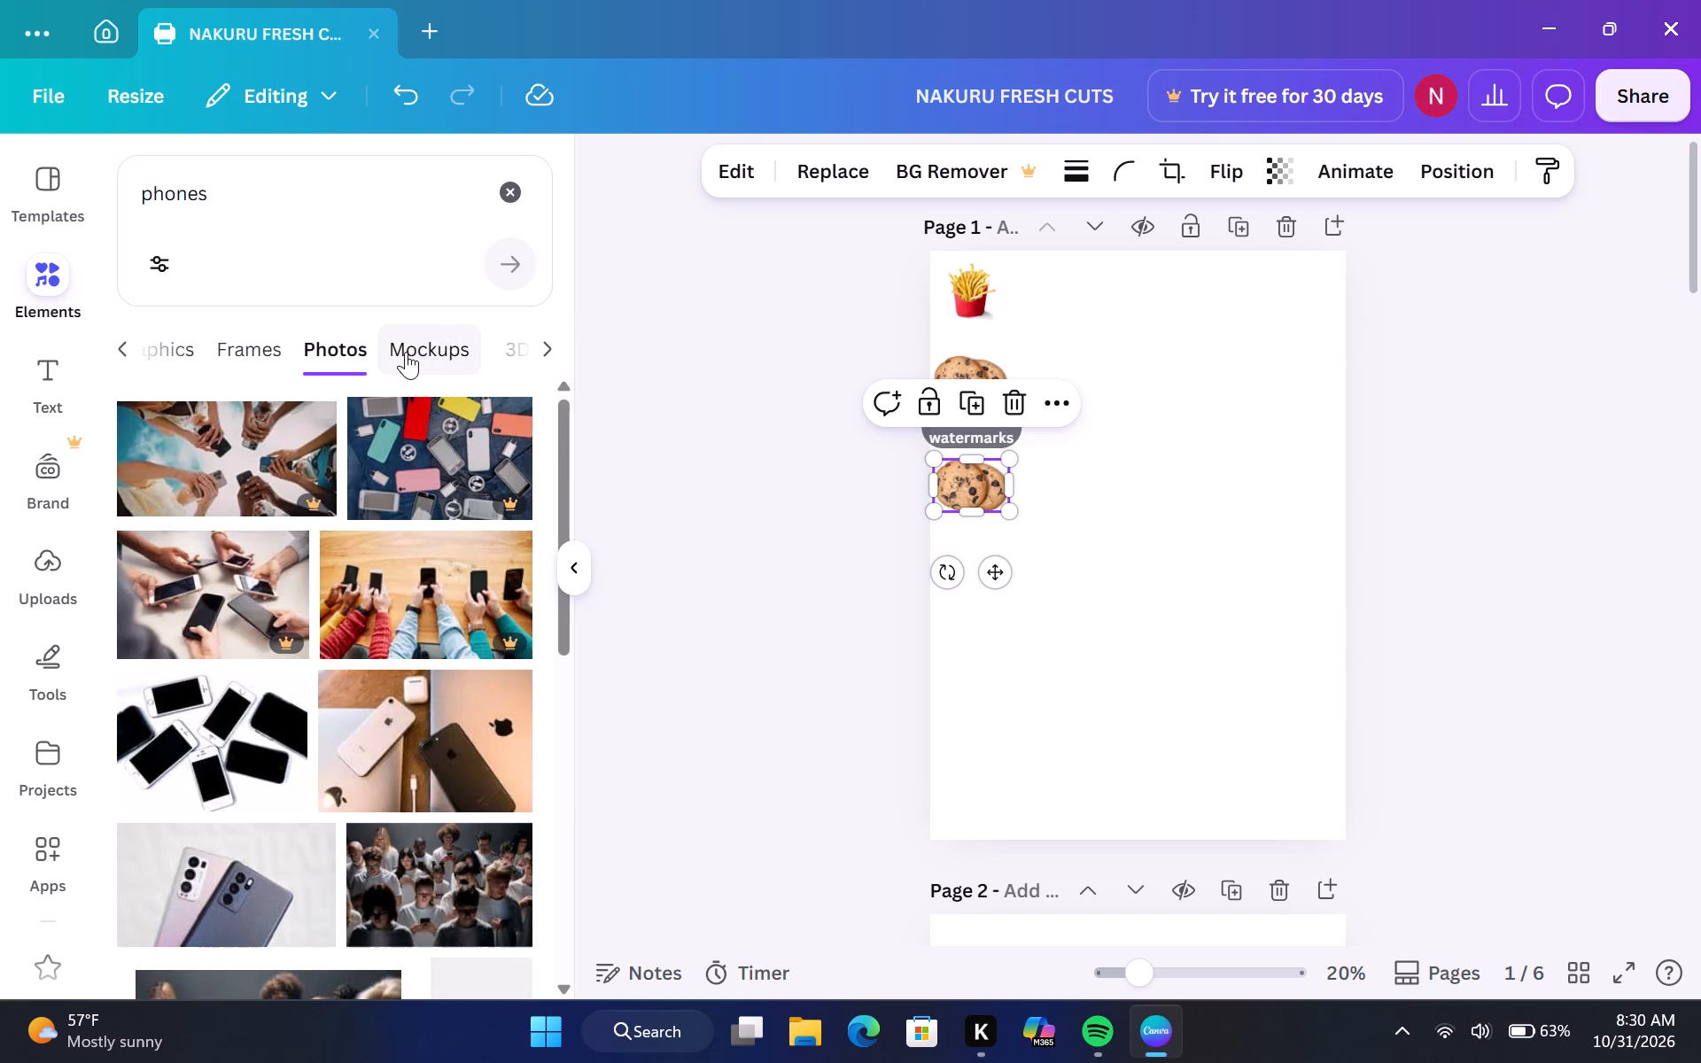
Add the two photos of hands holding phones in a circle to page 1 and shrink the white-background one to about 9 by 6.
{"action": "left_click", "coordinate": [214, 440]}
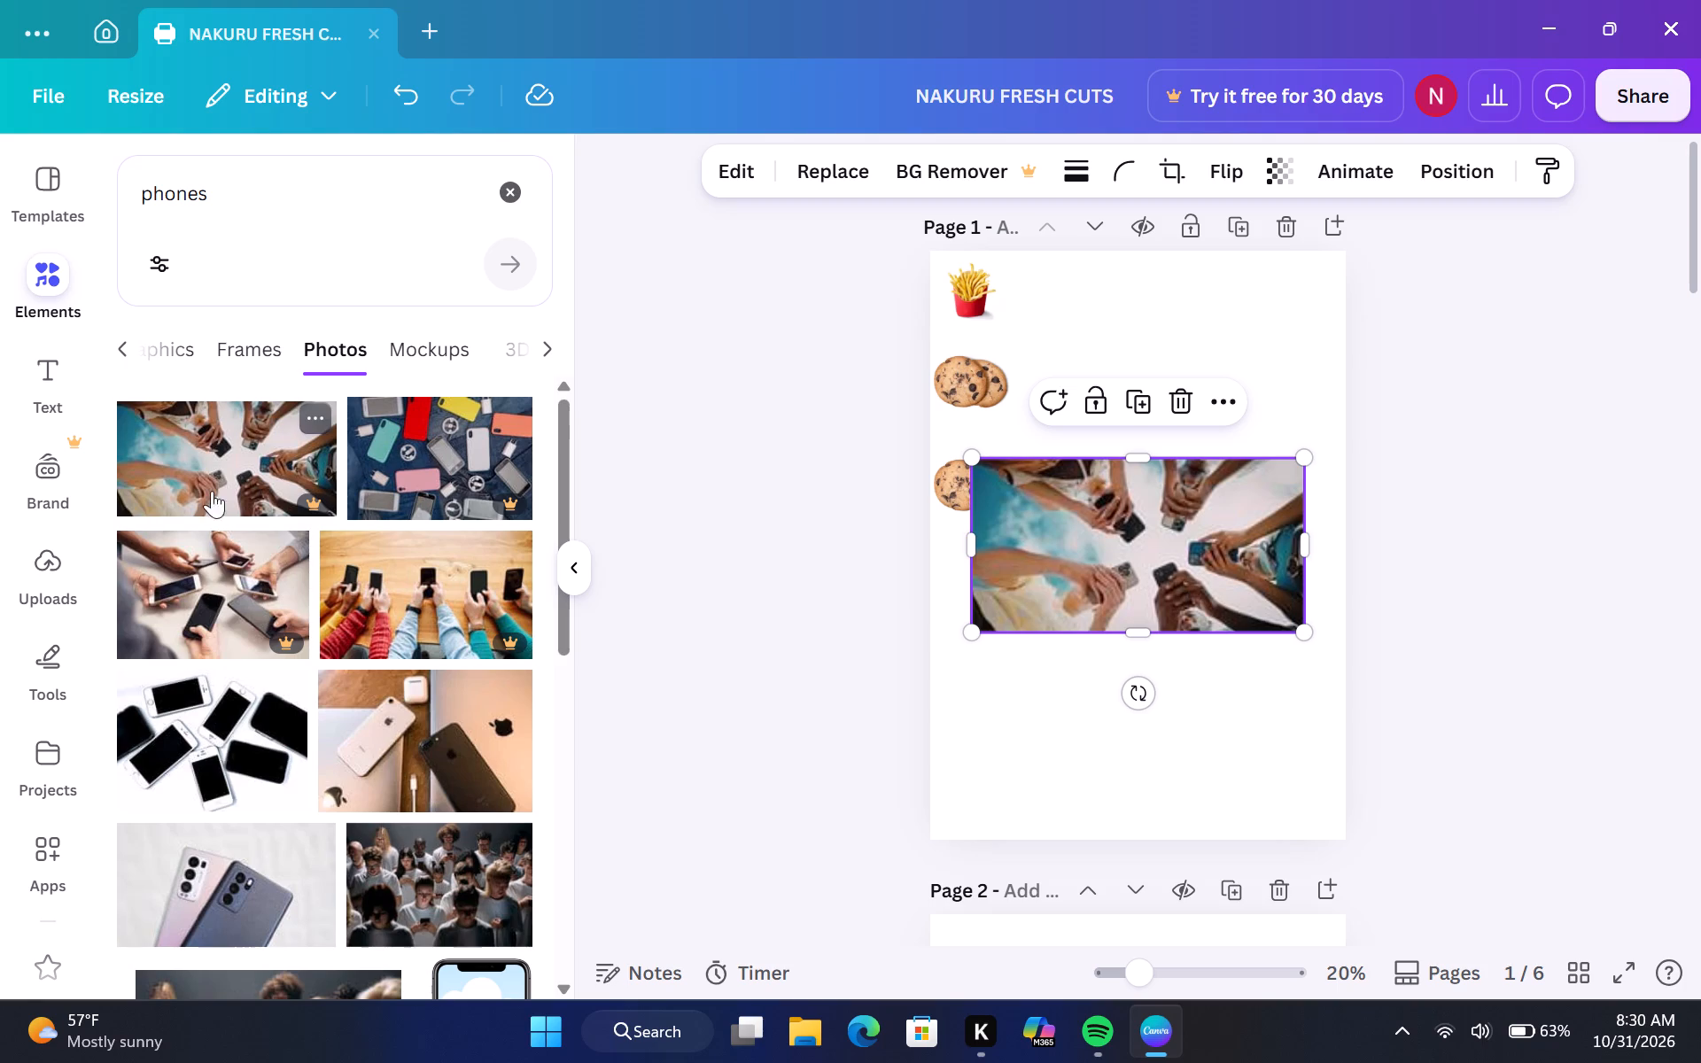
{"action": "left_click", "coordinate": [209, 563]}
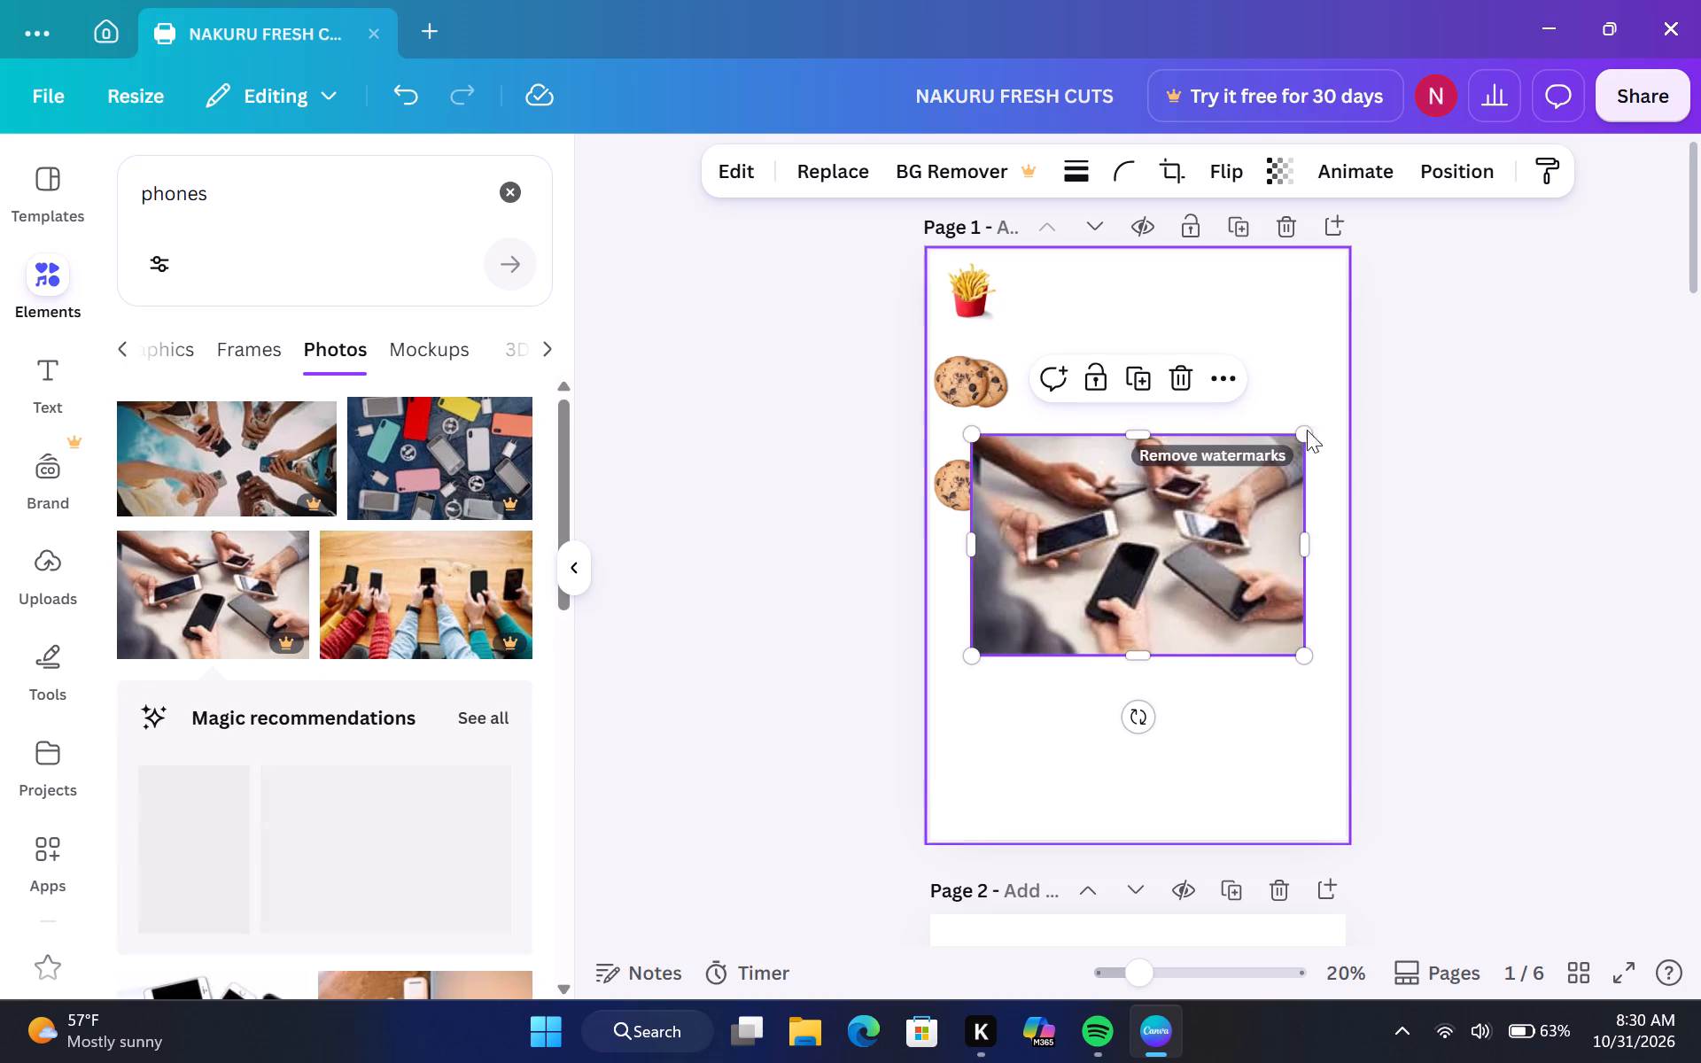
{"action": "left_click_drag", "start_coordinate": [1305, 431], "coordinate": [1250, 475]}
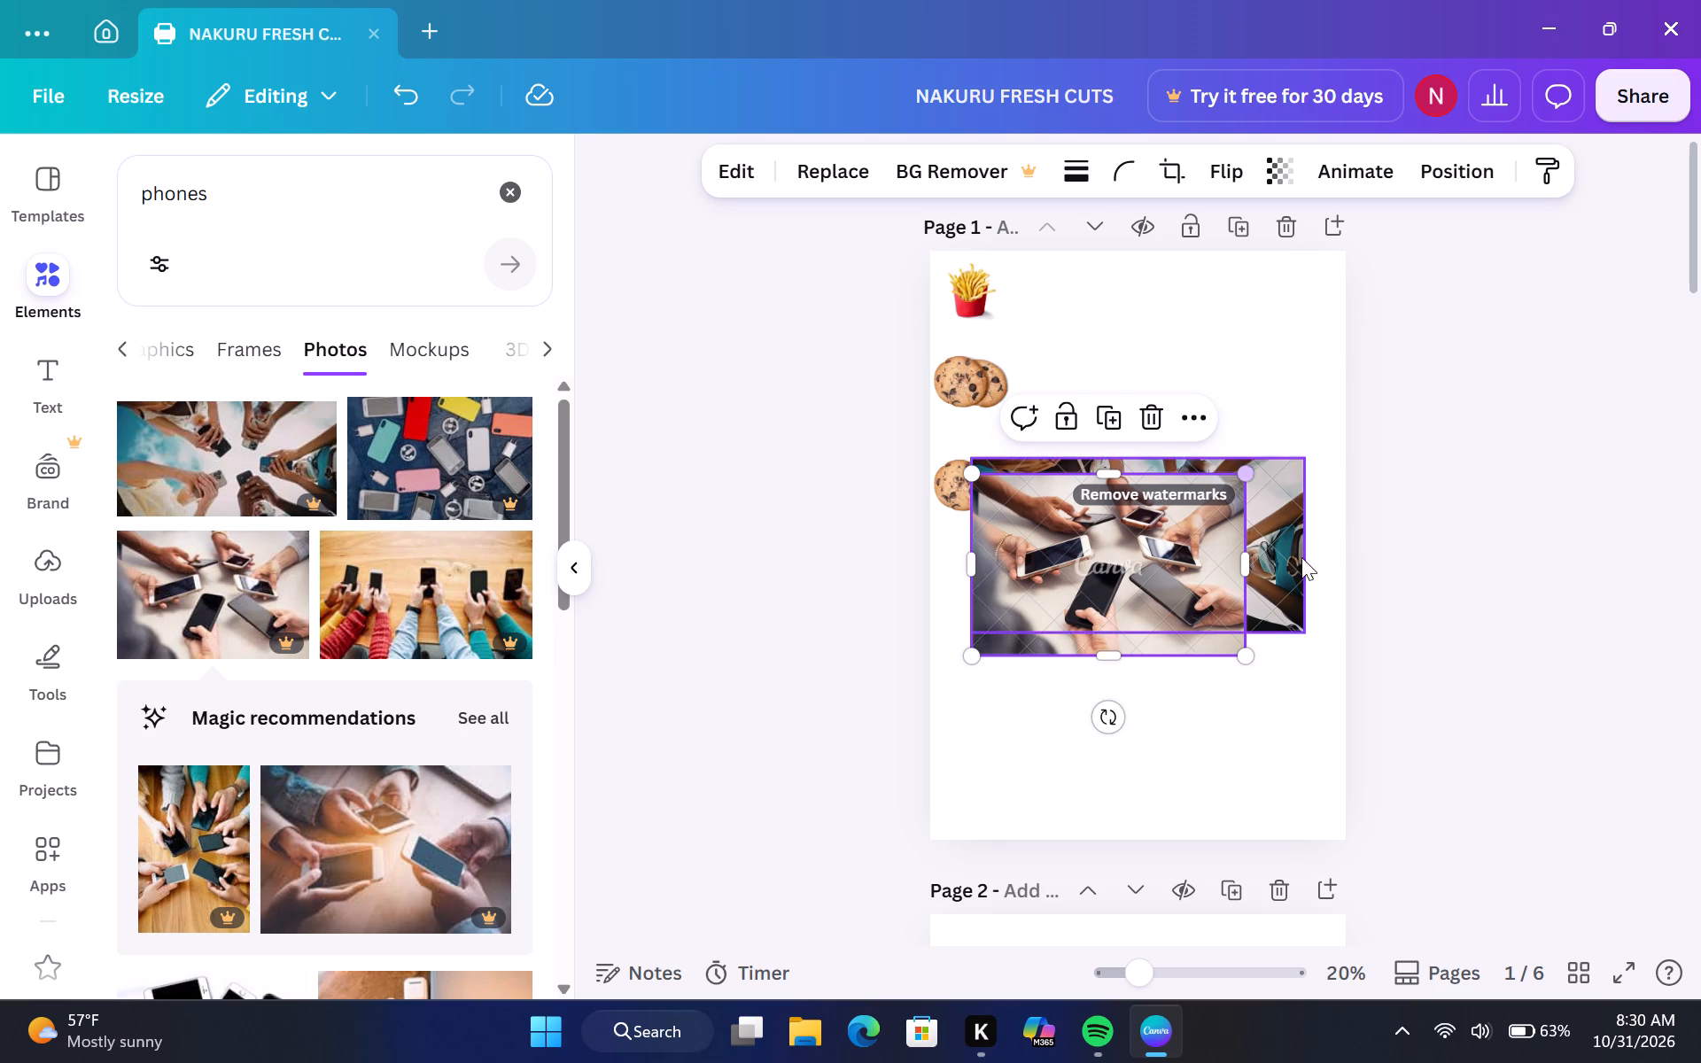
{"action": "left_click_drag", "start_coordinate": [1245, 471], "coordinate": [1244, 473]}
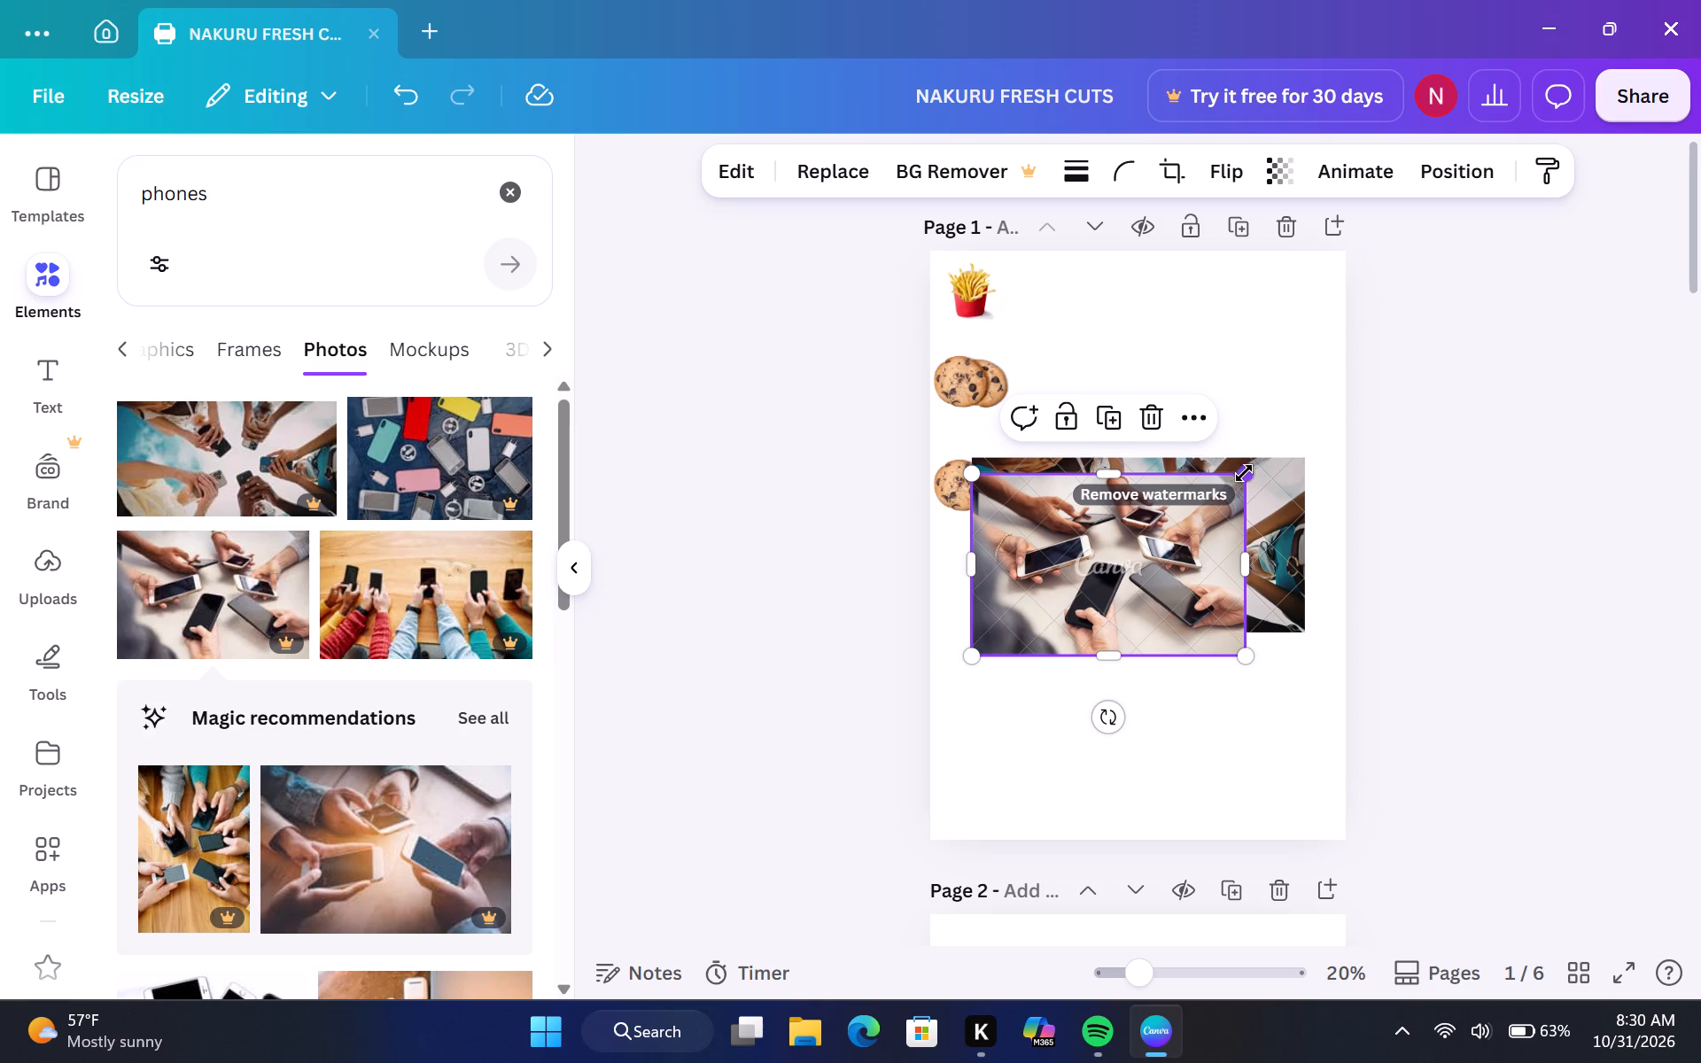
{"action": "left_click_drag", "start_coordinate": [1244, 473], "coordinate": [1090, 545]}
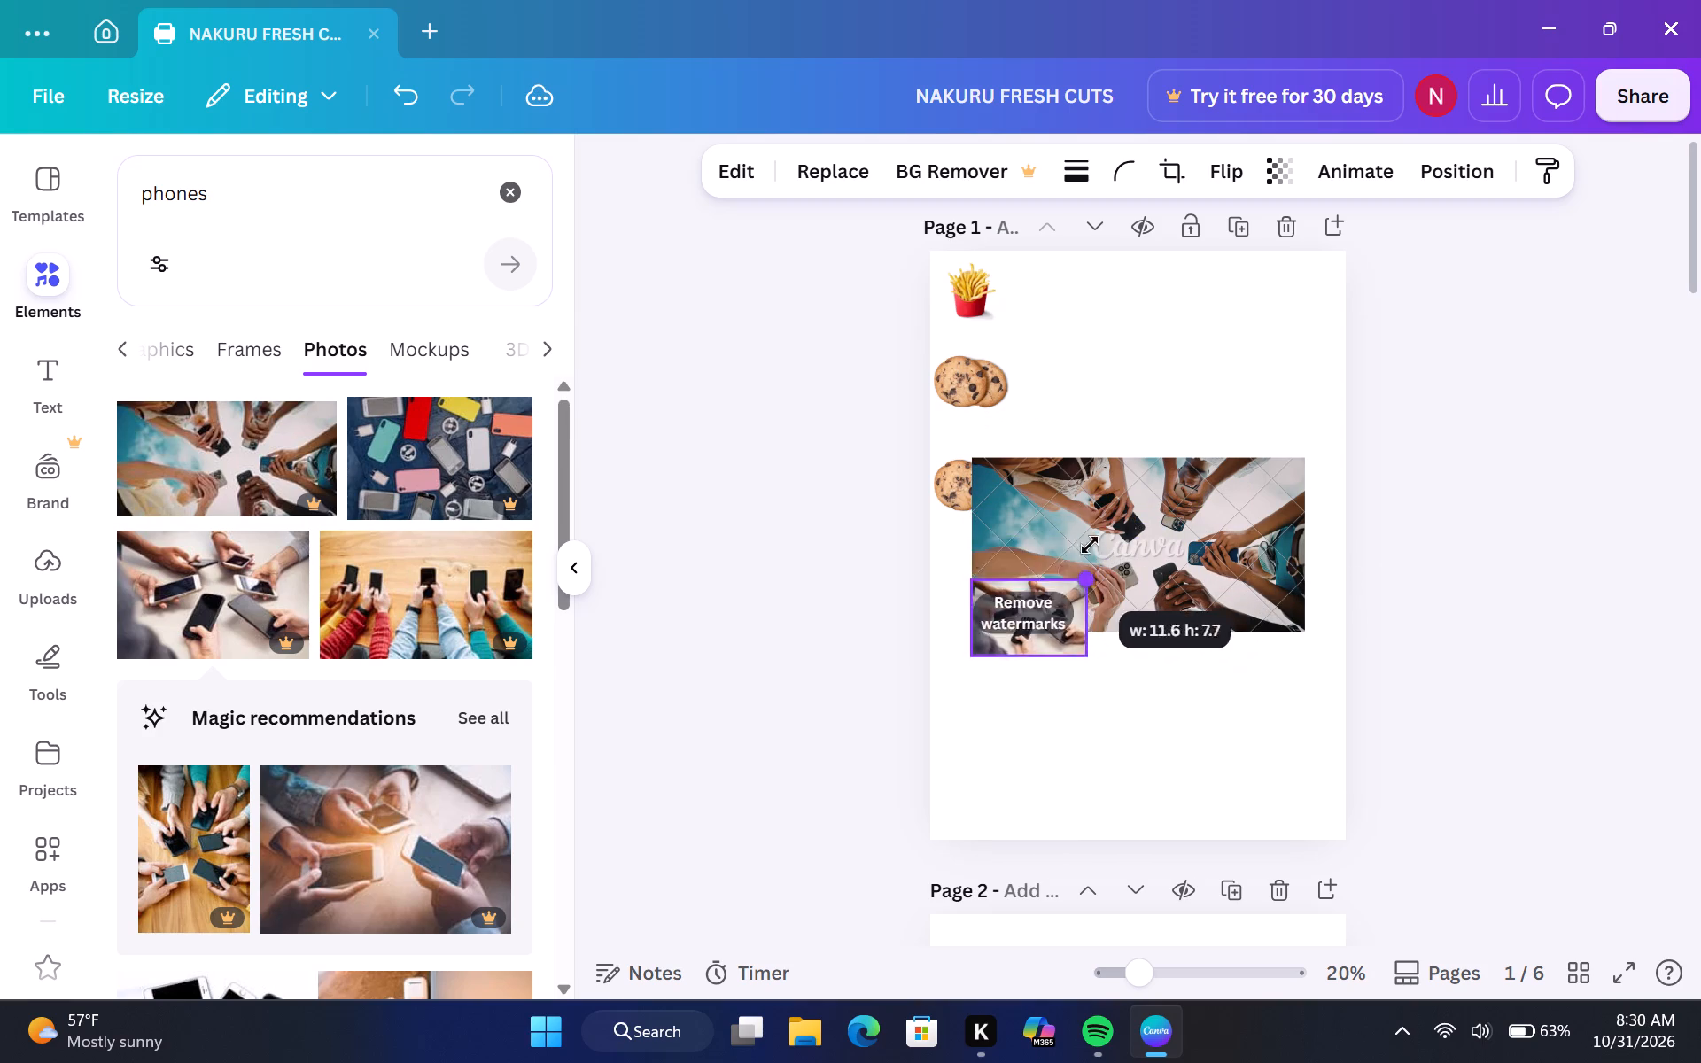
{"action": "left_click_drag", "start_coordinate": [1090, 545], "coordinate": [1080, 594]}
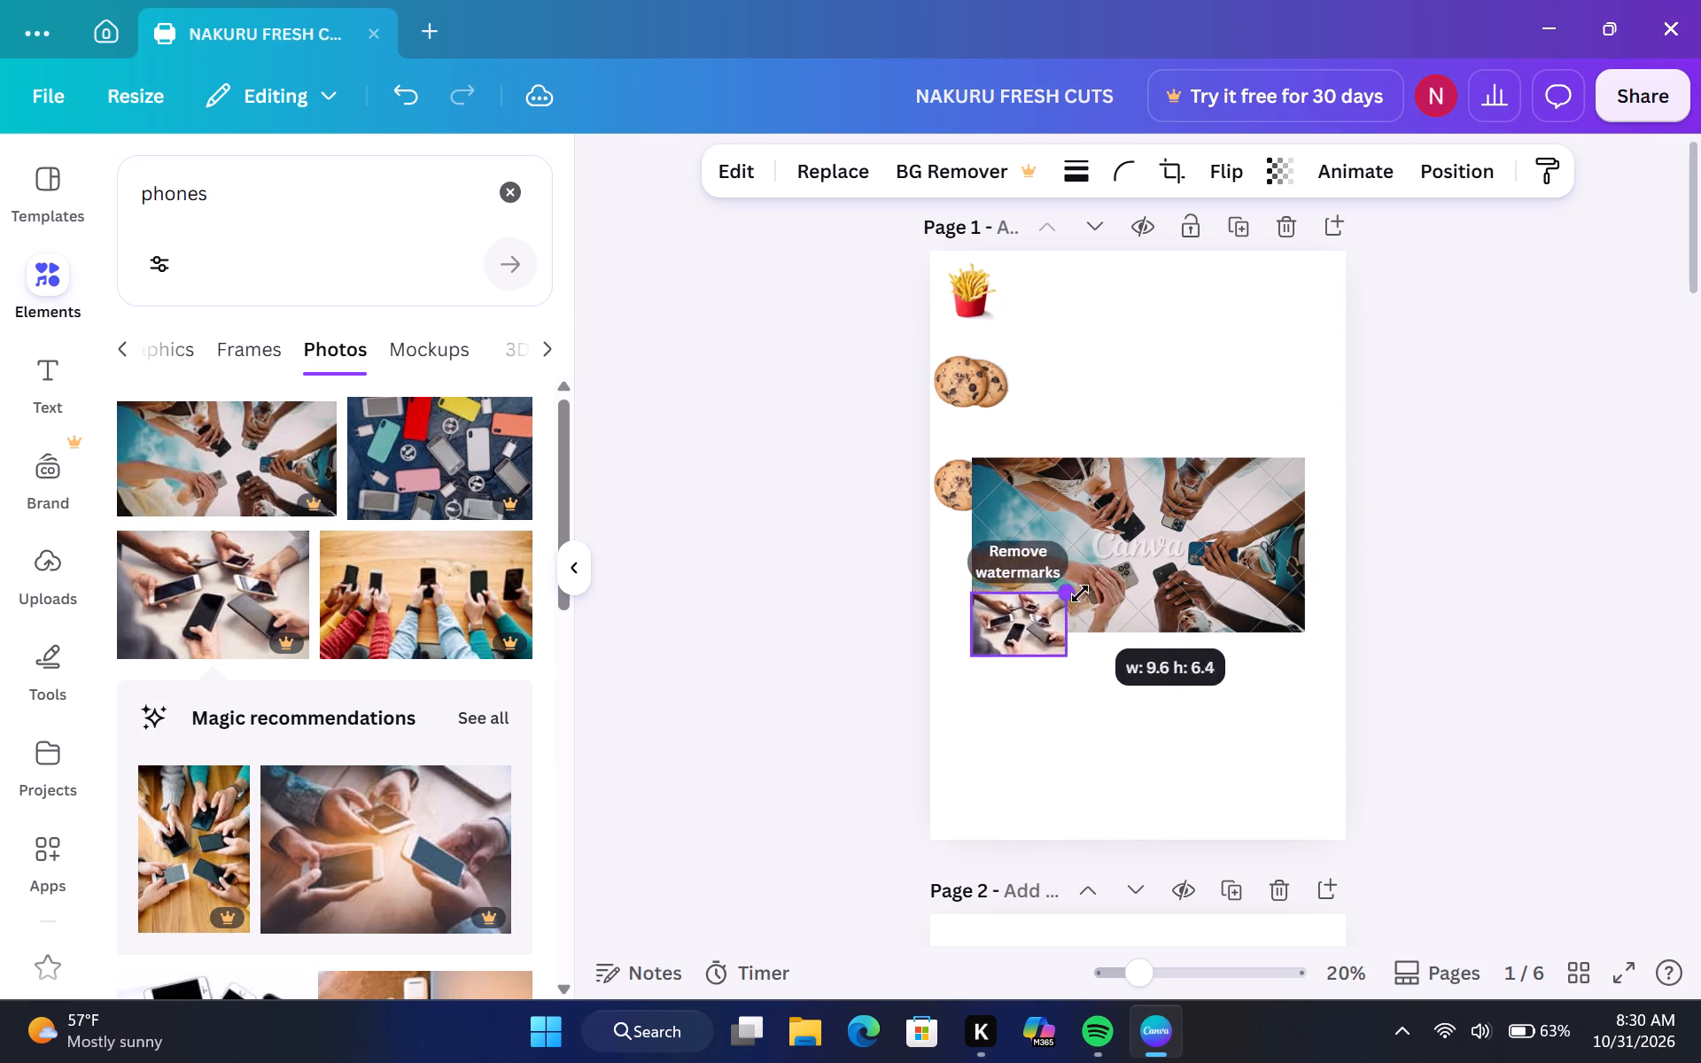
{"action": "left_click_drag", "start_coordinate": [1080, 594], "coordinate": [1272, 418]}
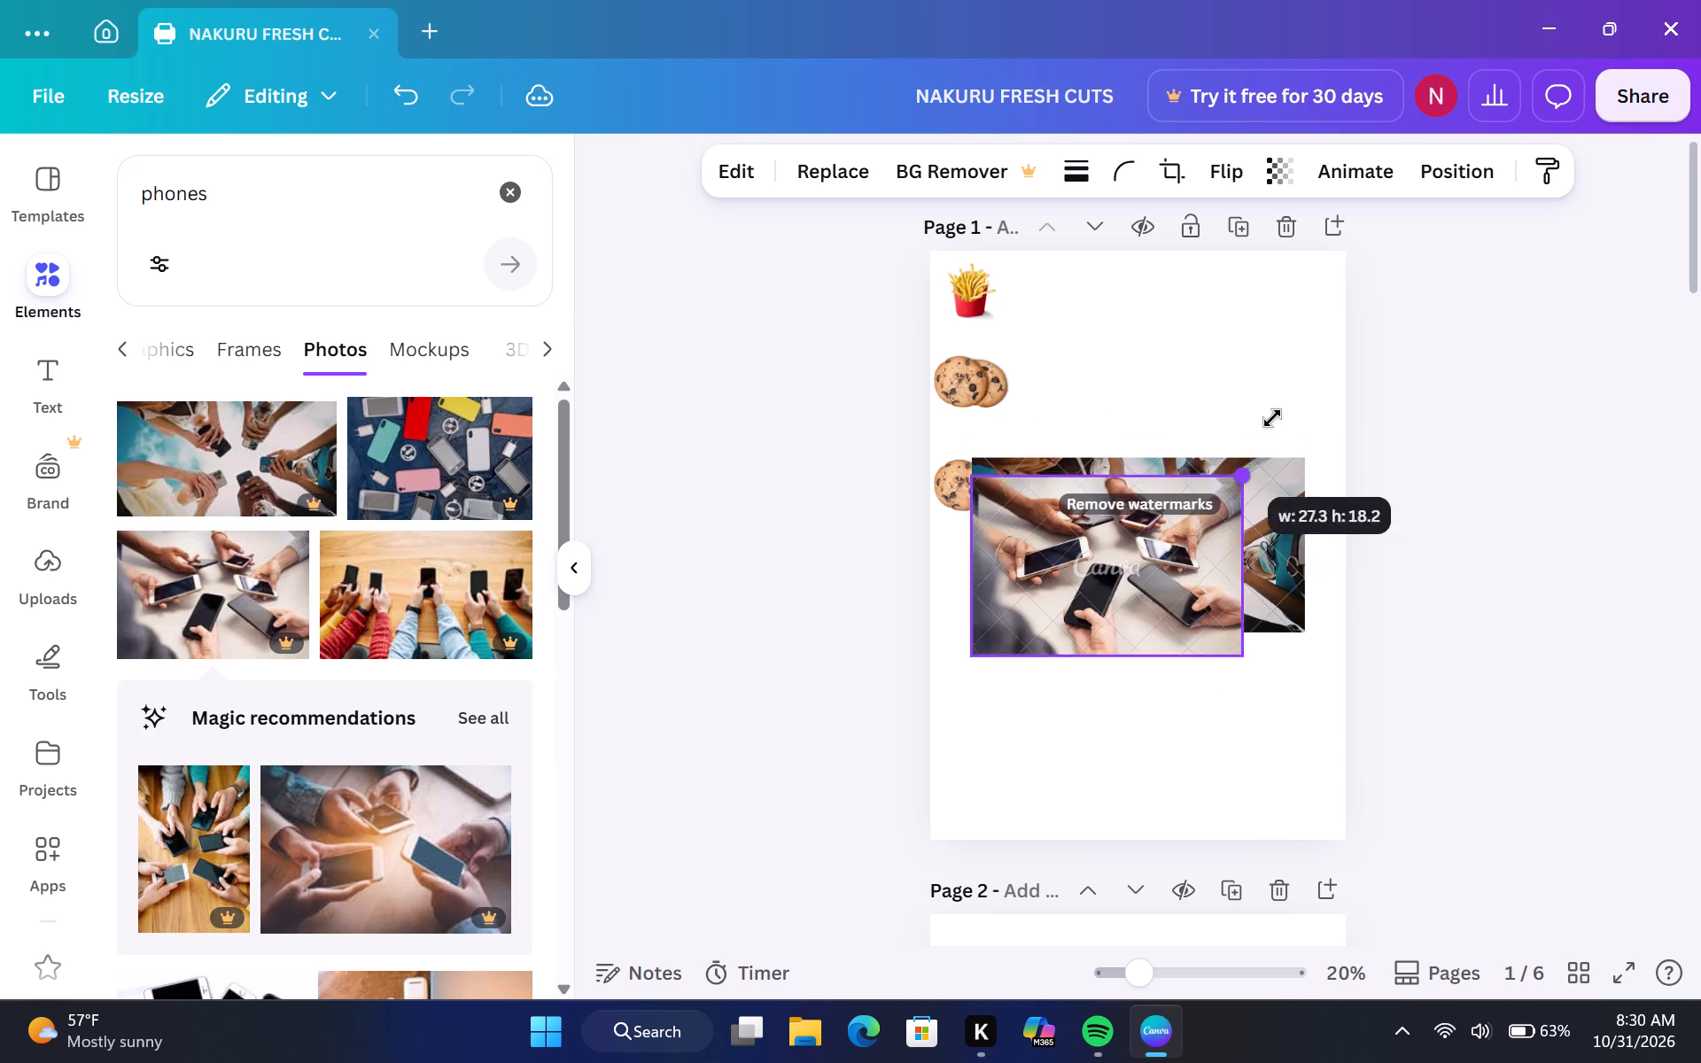
{"action": "left_click_drag", "start_coordinate": [1272, 418], "coordinate": [1056, 589]}
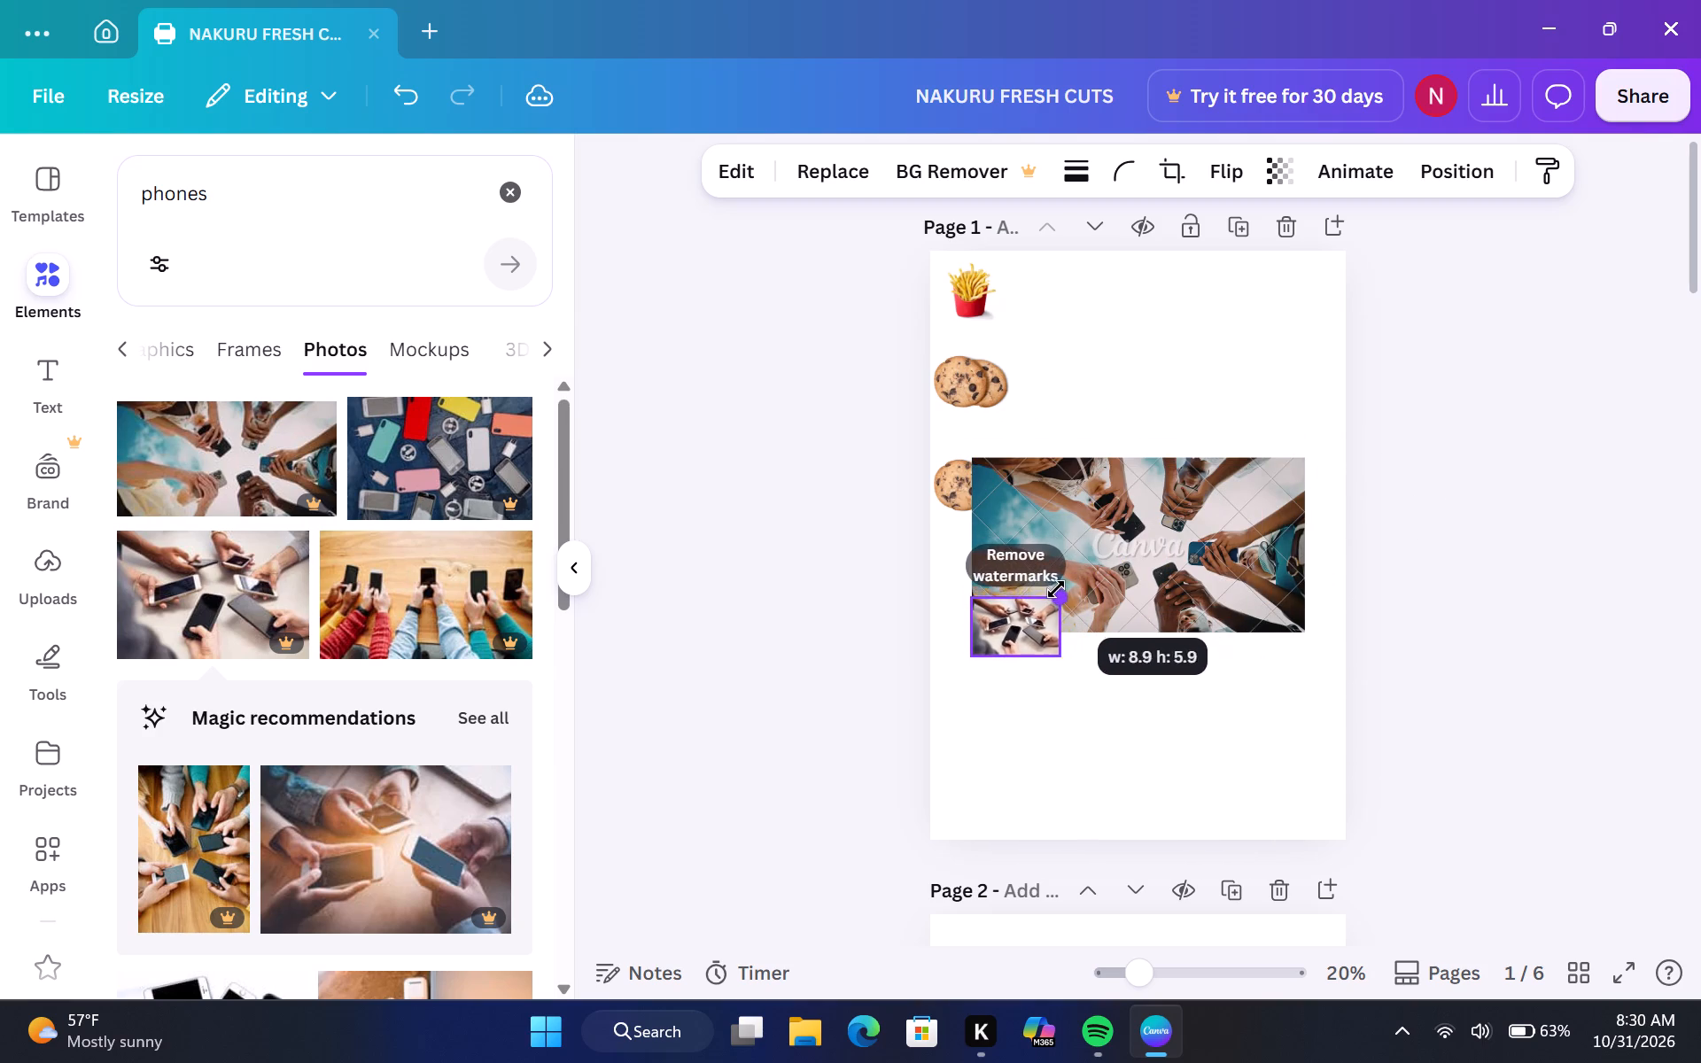
{"action": "left_click_drag", "start_coordinate": [1056, 589], "coordinate": [1058, 585]}
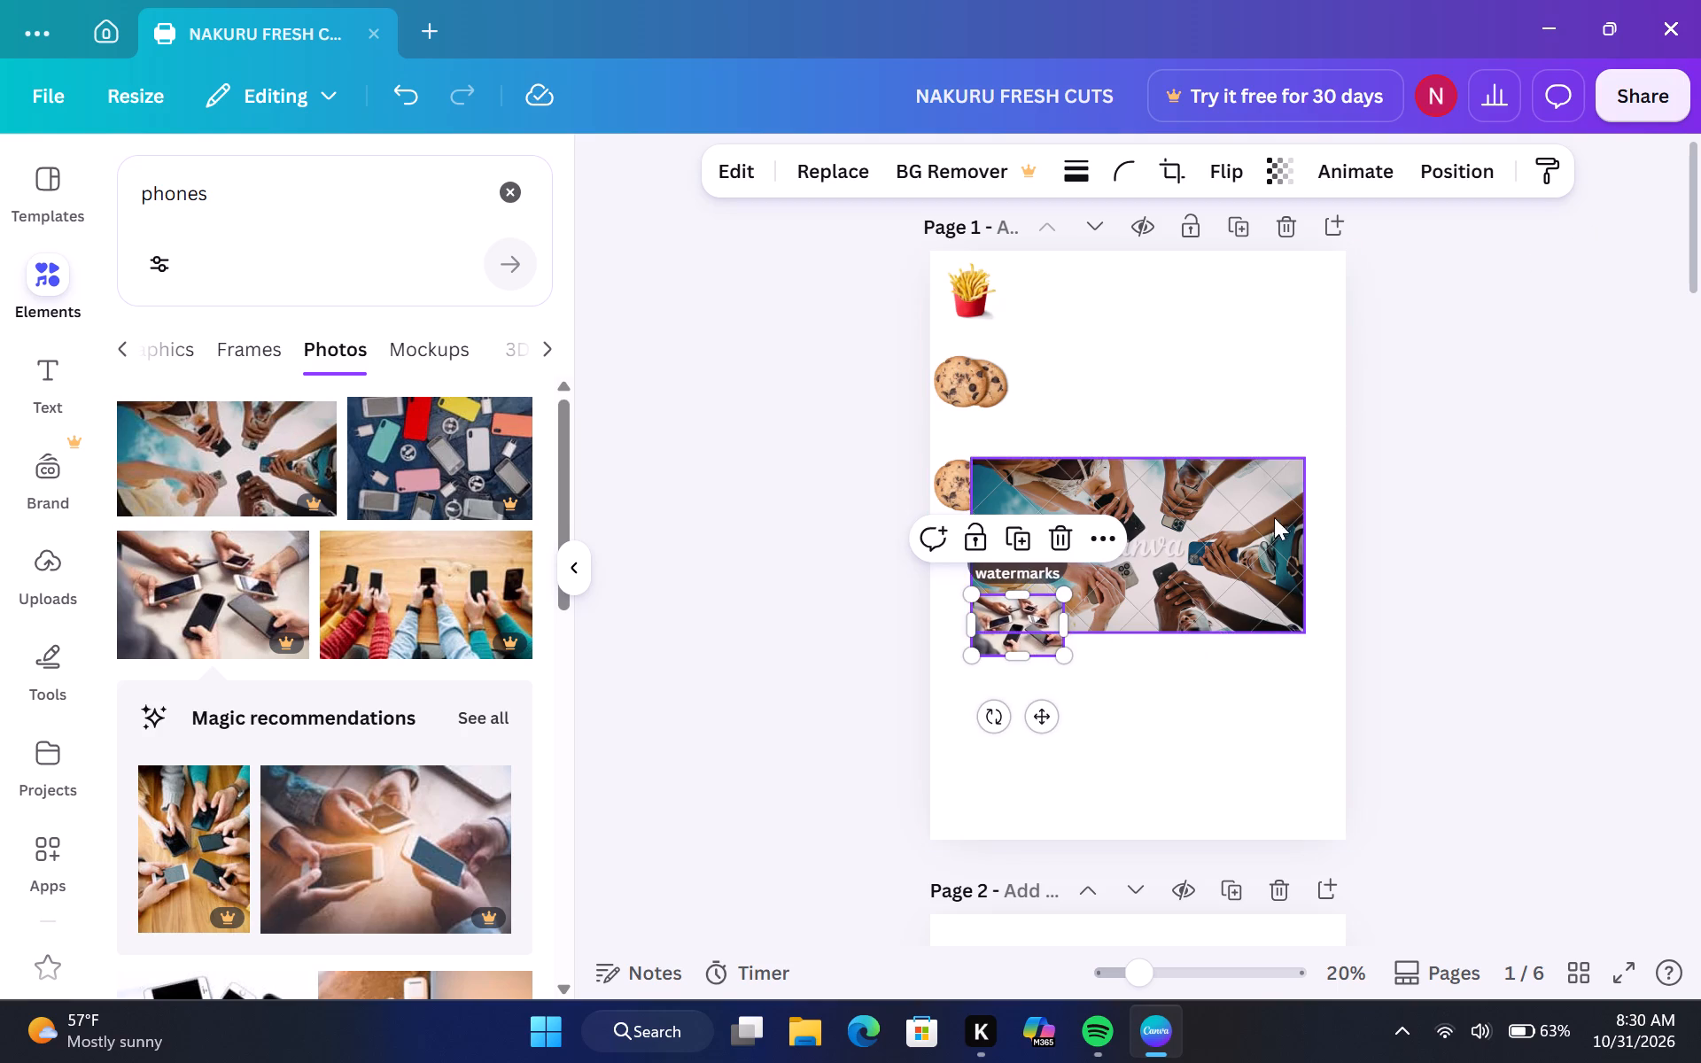
Shrink the blue-sky phones photo to a similar small size and stack both phone photos below the cookies along page 1's left edge.
{"action": "left_click_drag", "start_coordinate": [1259, 524], "coordinate": [1532, 401]}
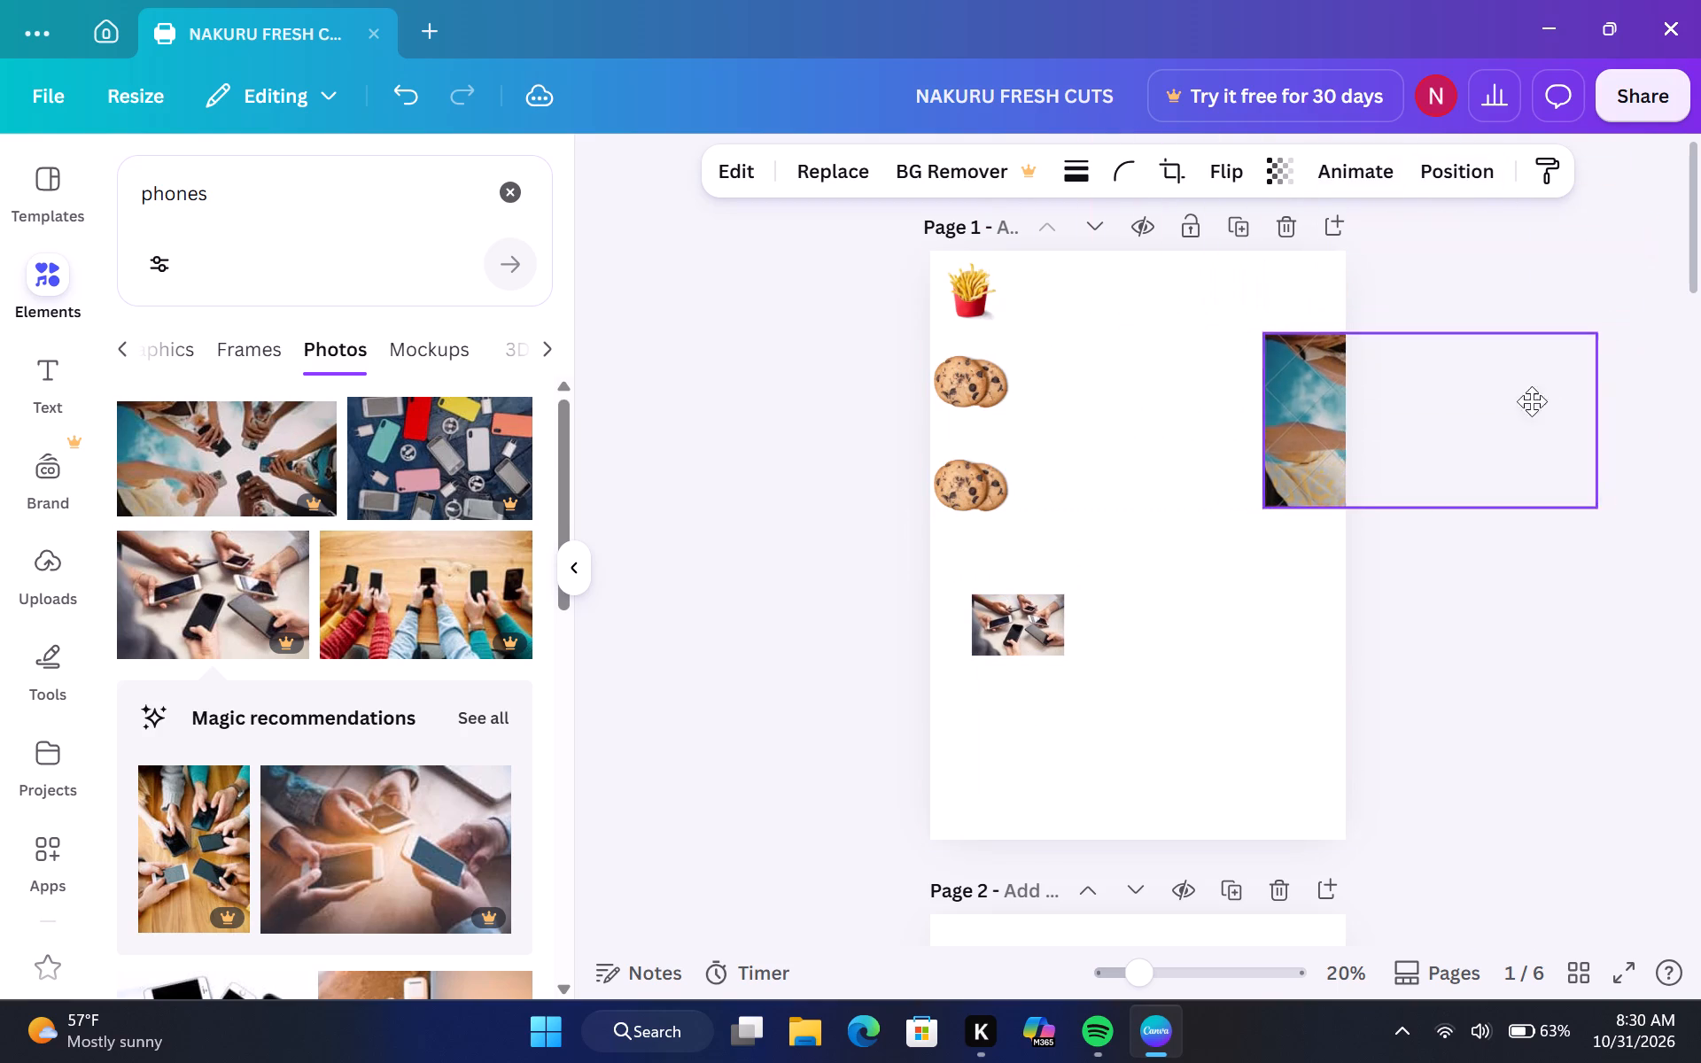
{"action": "left_click_drag", "start_coordinate": [1532, 401], "coordinate": [1241, 418]}
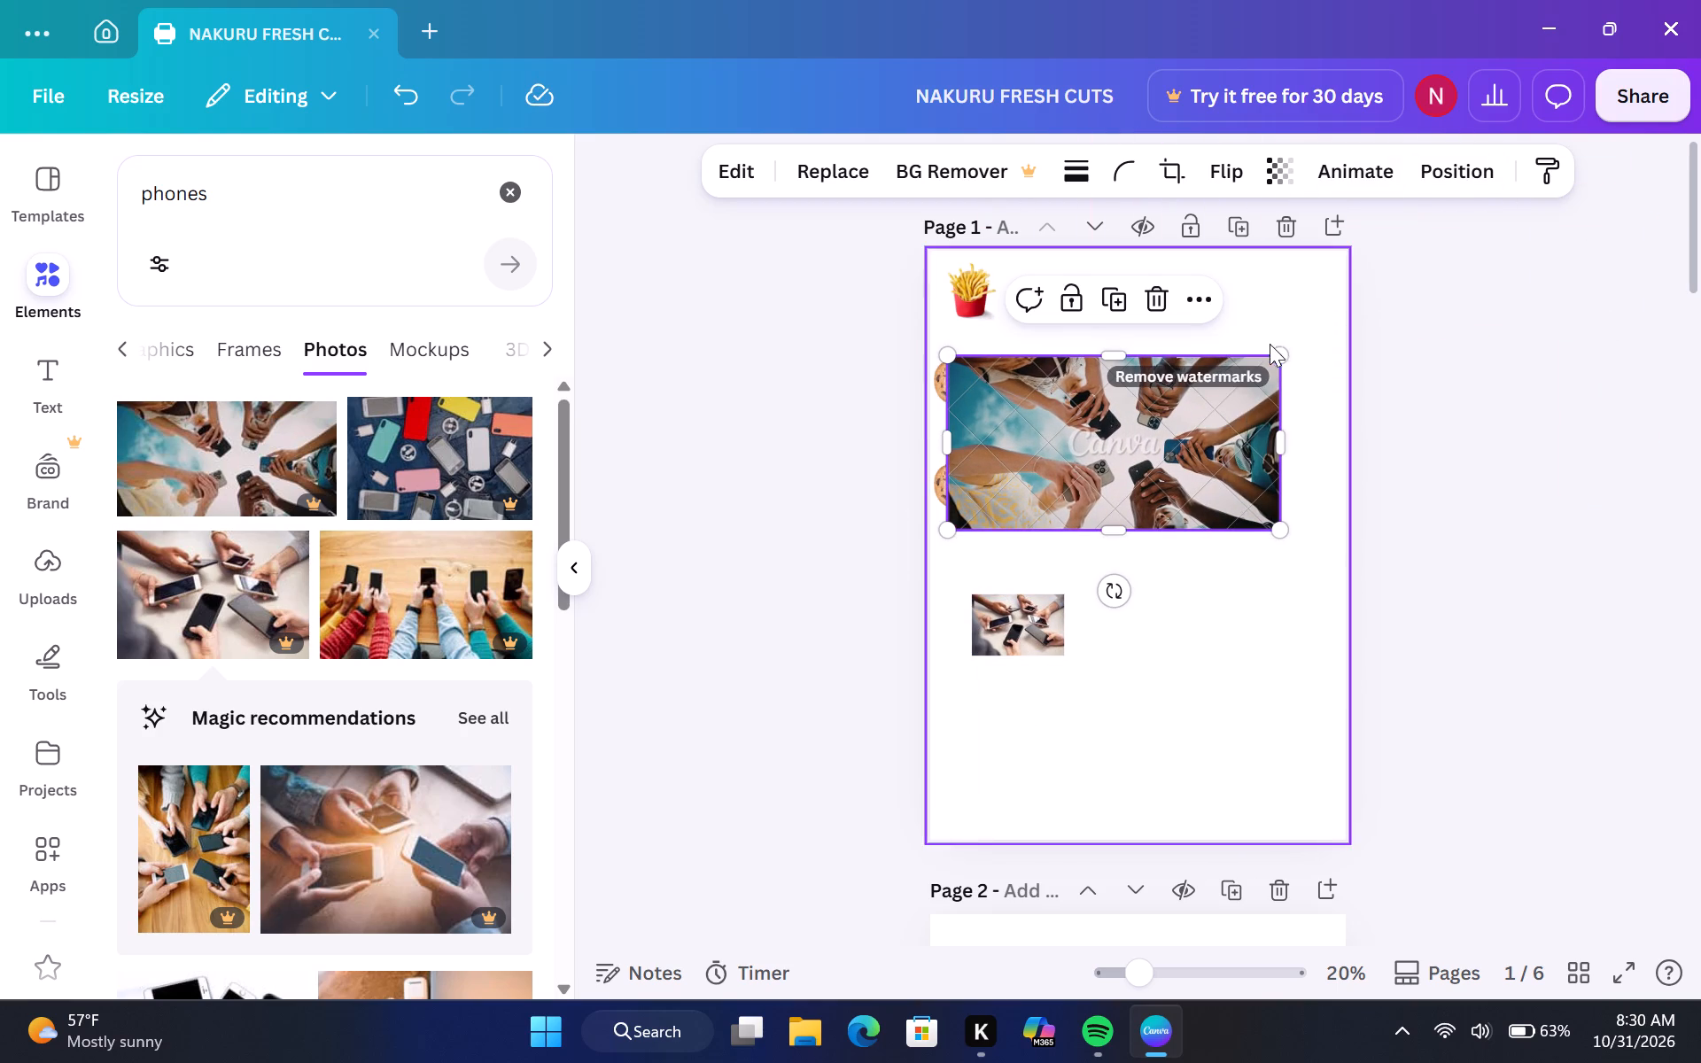
{"action": "left_click_drag", "start_coordinate": [1278, 357], "coordinate": [1045, 456]}
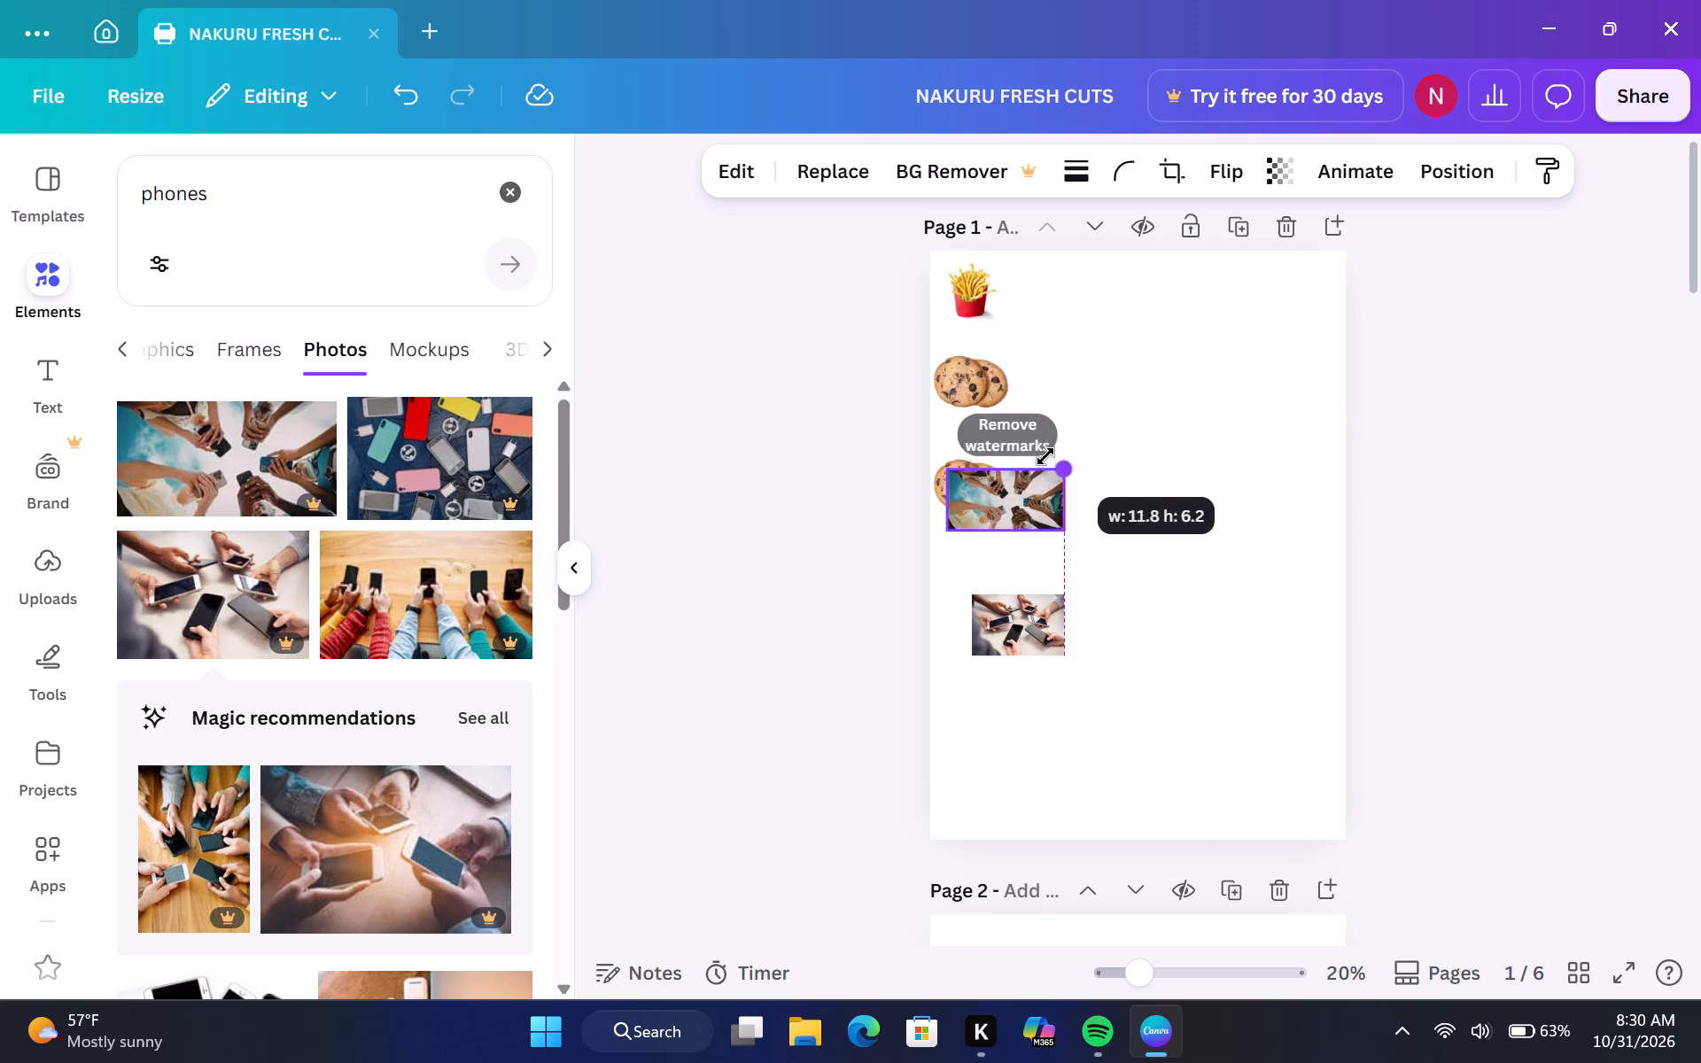
{"action": "left_click_drag", "start_coordinate": [1045, 456], "coordinate": [1034, 465]}
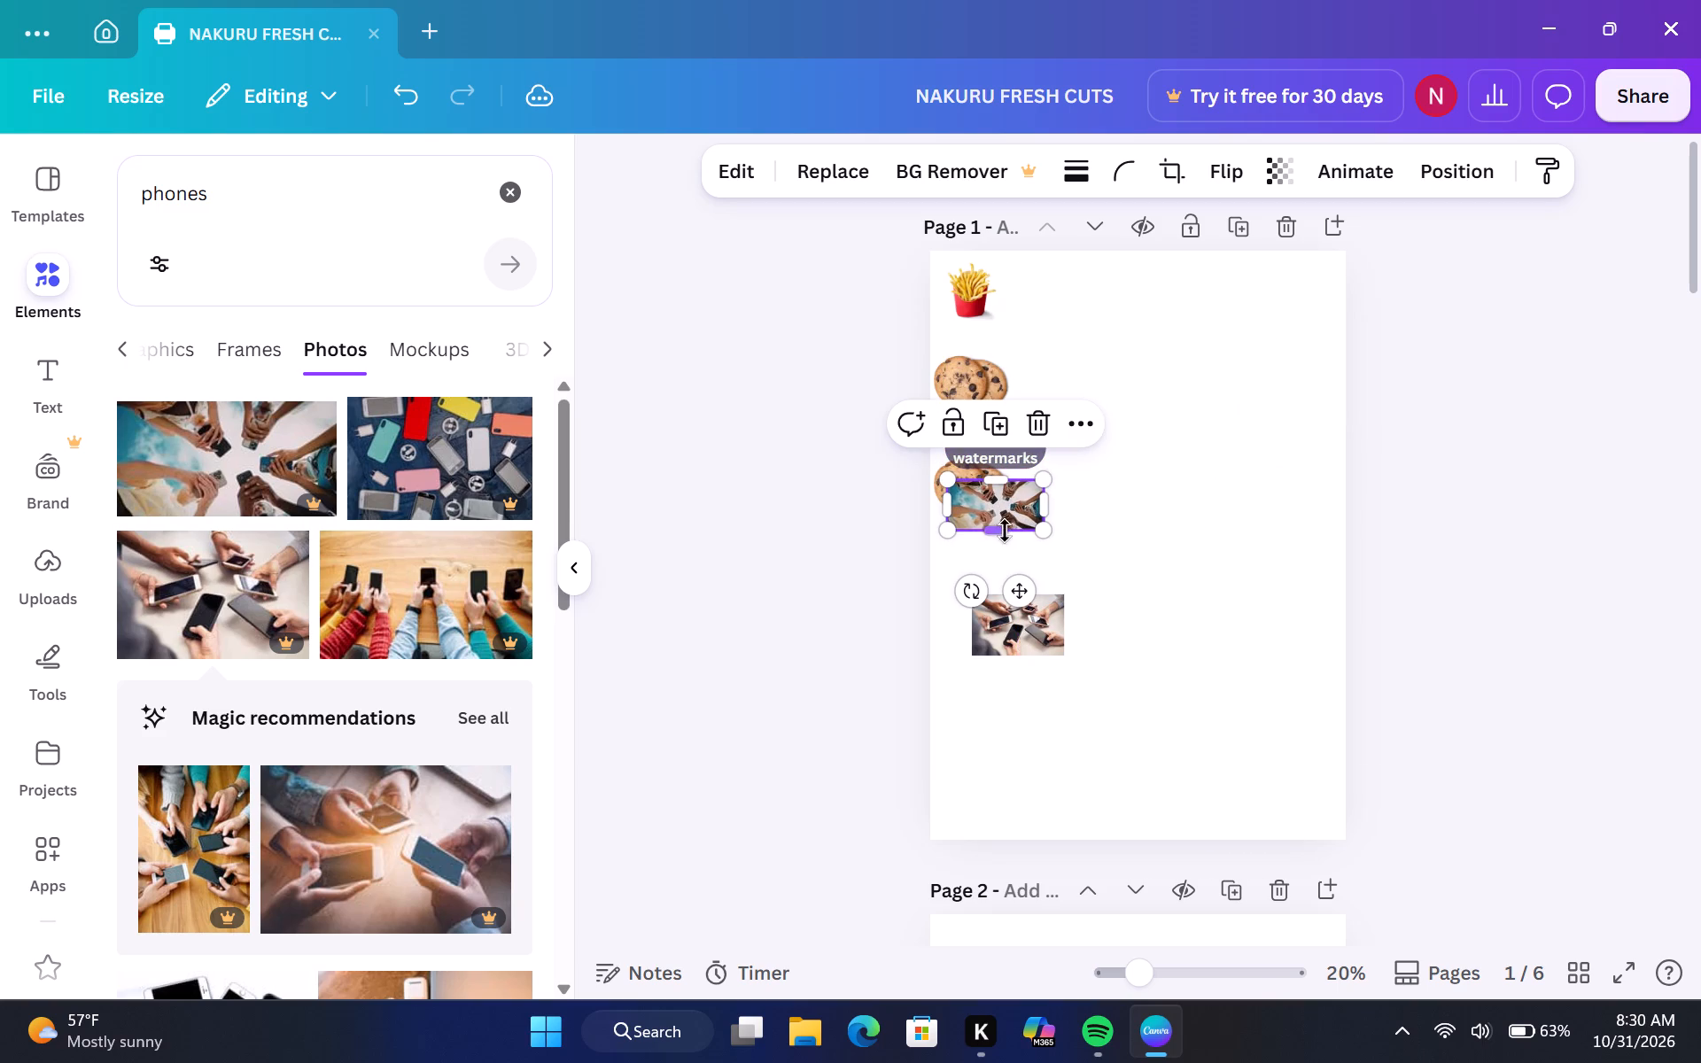
{"action": "left_click_drag", "start_coordinate": [998, 505], "coordinate": [987, 570]}
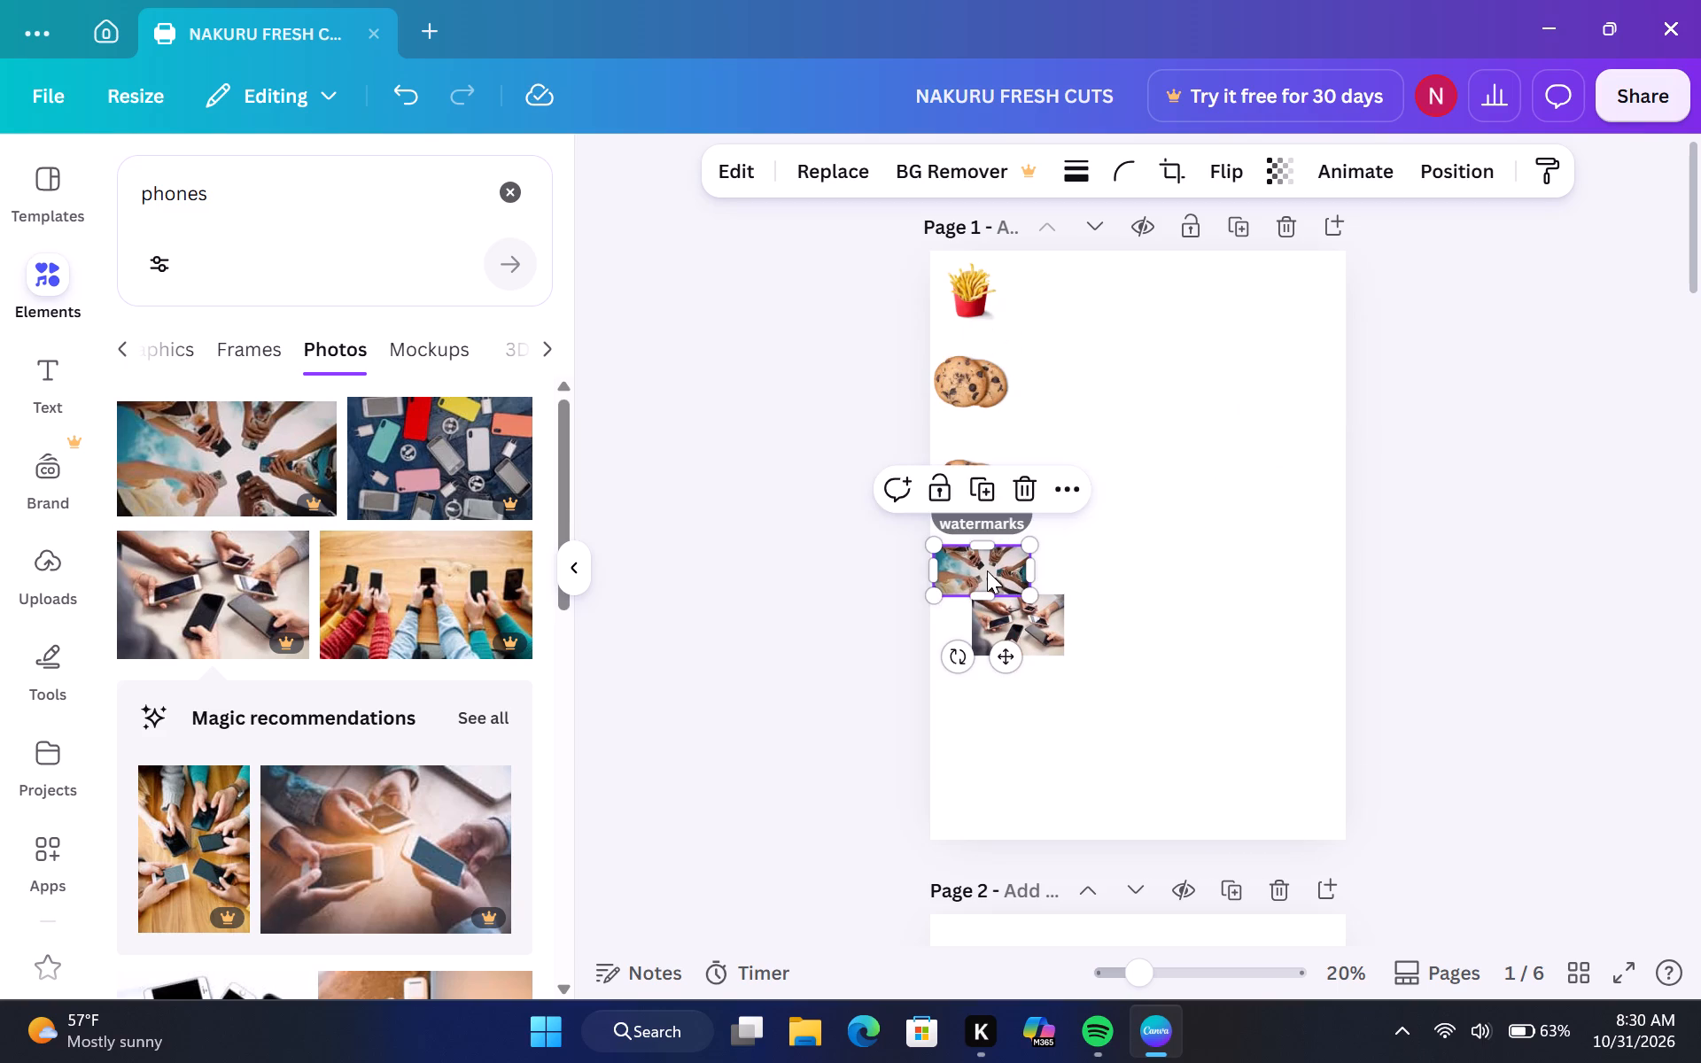
{"action": "left_click_drag", "start_coordinate": [1029, 617], "coordinate": [991, 655]}
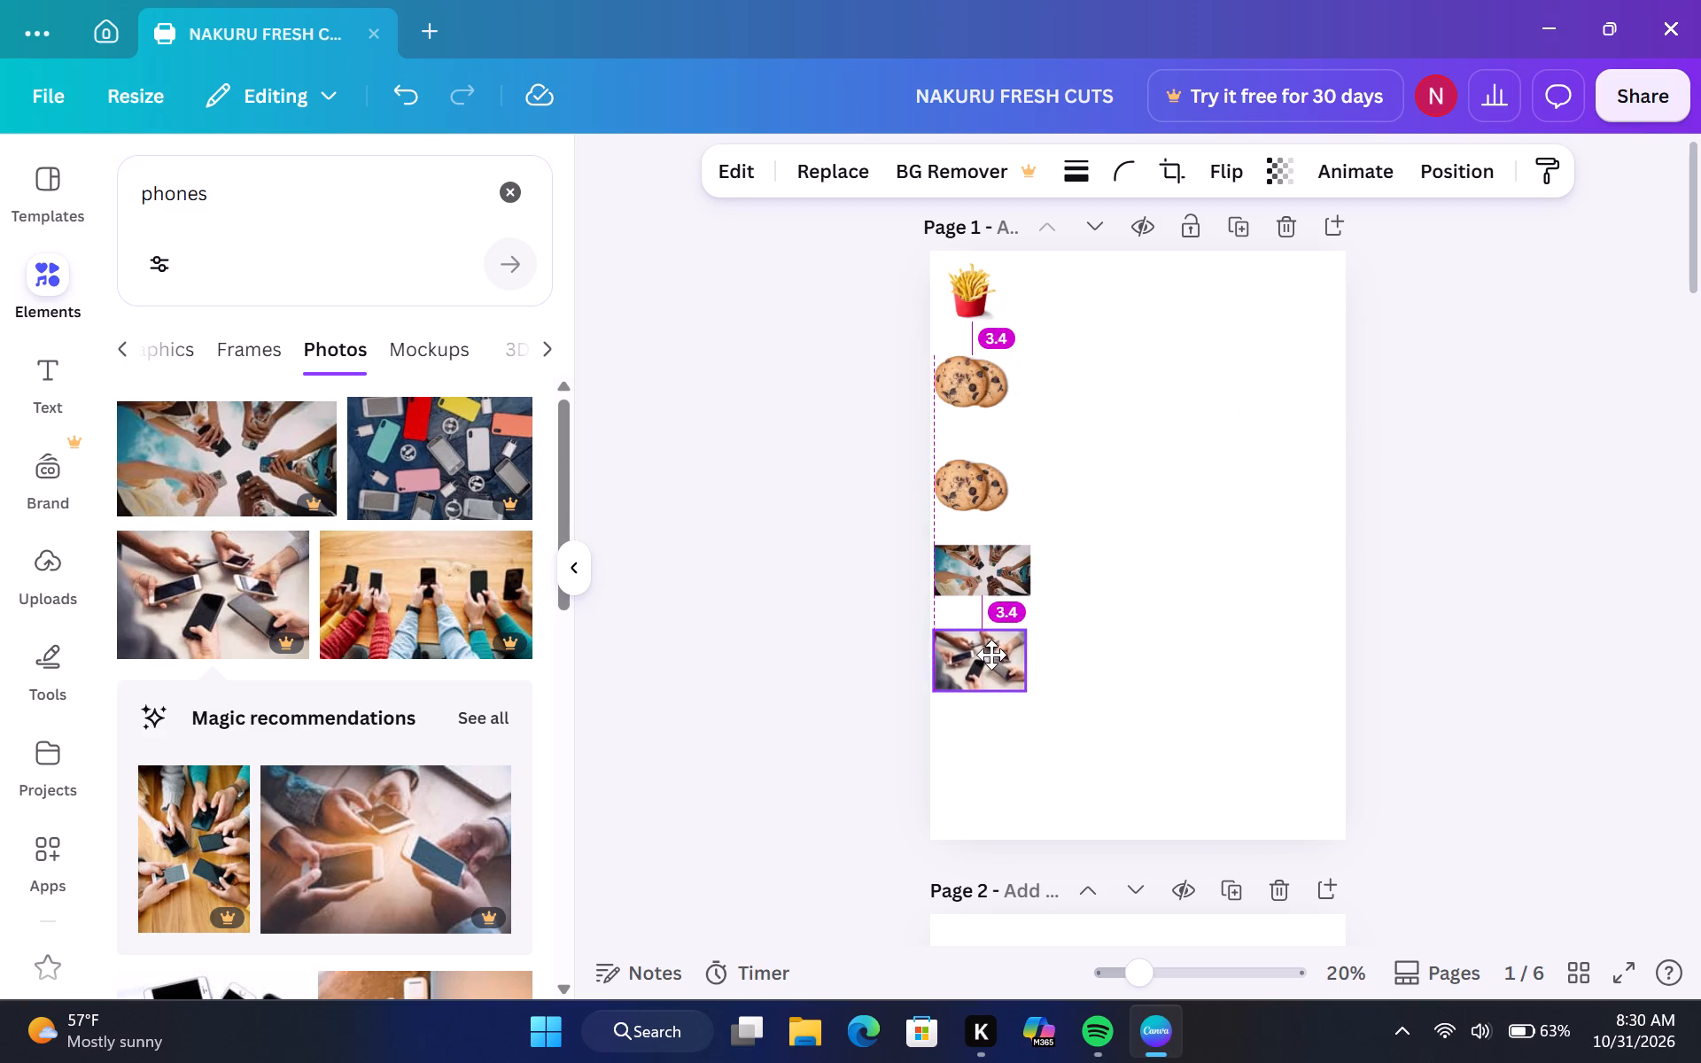
{"action": "left_click_drag", "start_coordinate": [991, 655], "coordinate": [993, 655]}
Tighten page 1's left column: move the fries into the top-left corner and bring the cookies and phone photos up beneath them with smaller gaps.
{"action": "left_click_drag", "start_coordinate": [967, 499], "coordinate": [967, 488]}
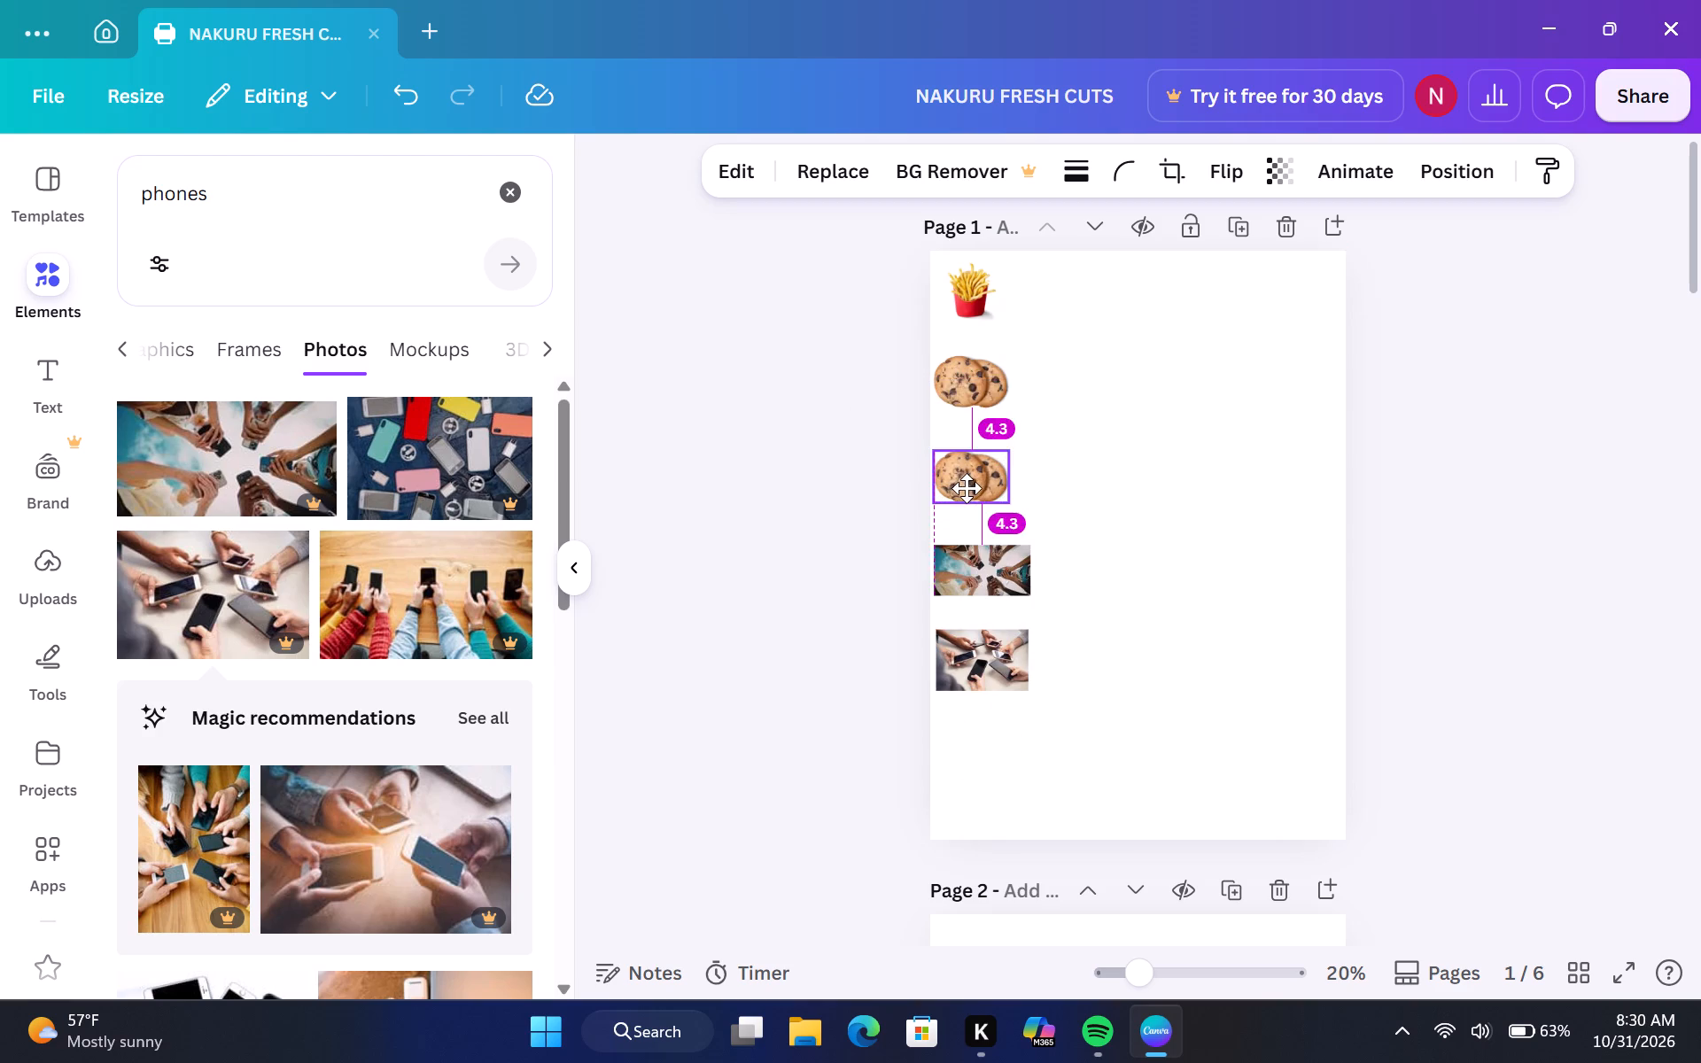
{"action": "left_click_drag", "start_coordinate": [967, 488], "coordinate": [966, 490]}
{"action": "left_click_drag", "start_coordinate": [979, 573], "coordinate": [982, 563]}
{"action": "left_click_drag", "start_coordinate": [981, 663], "coordinate": [982, 663]}
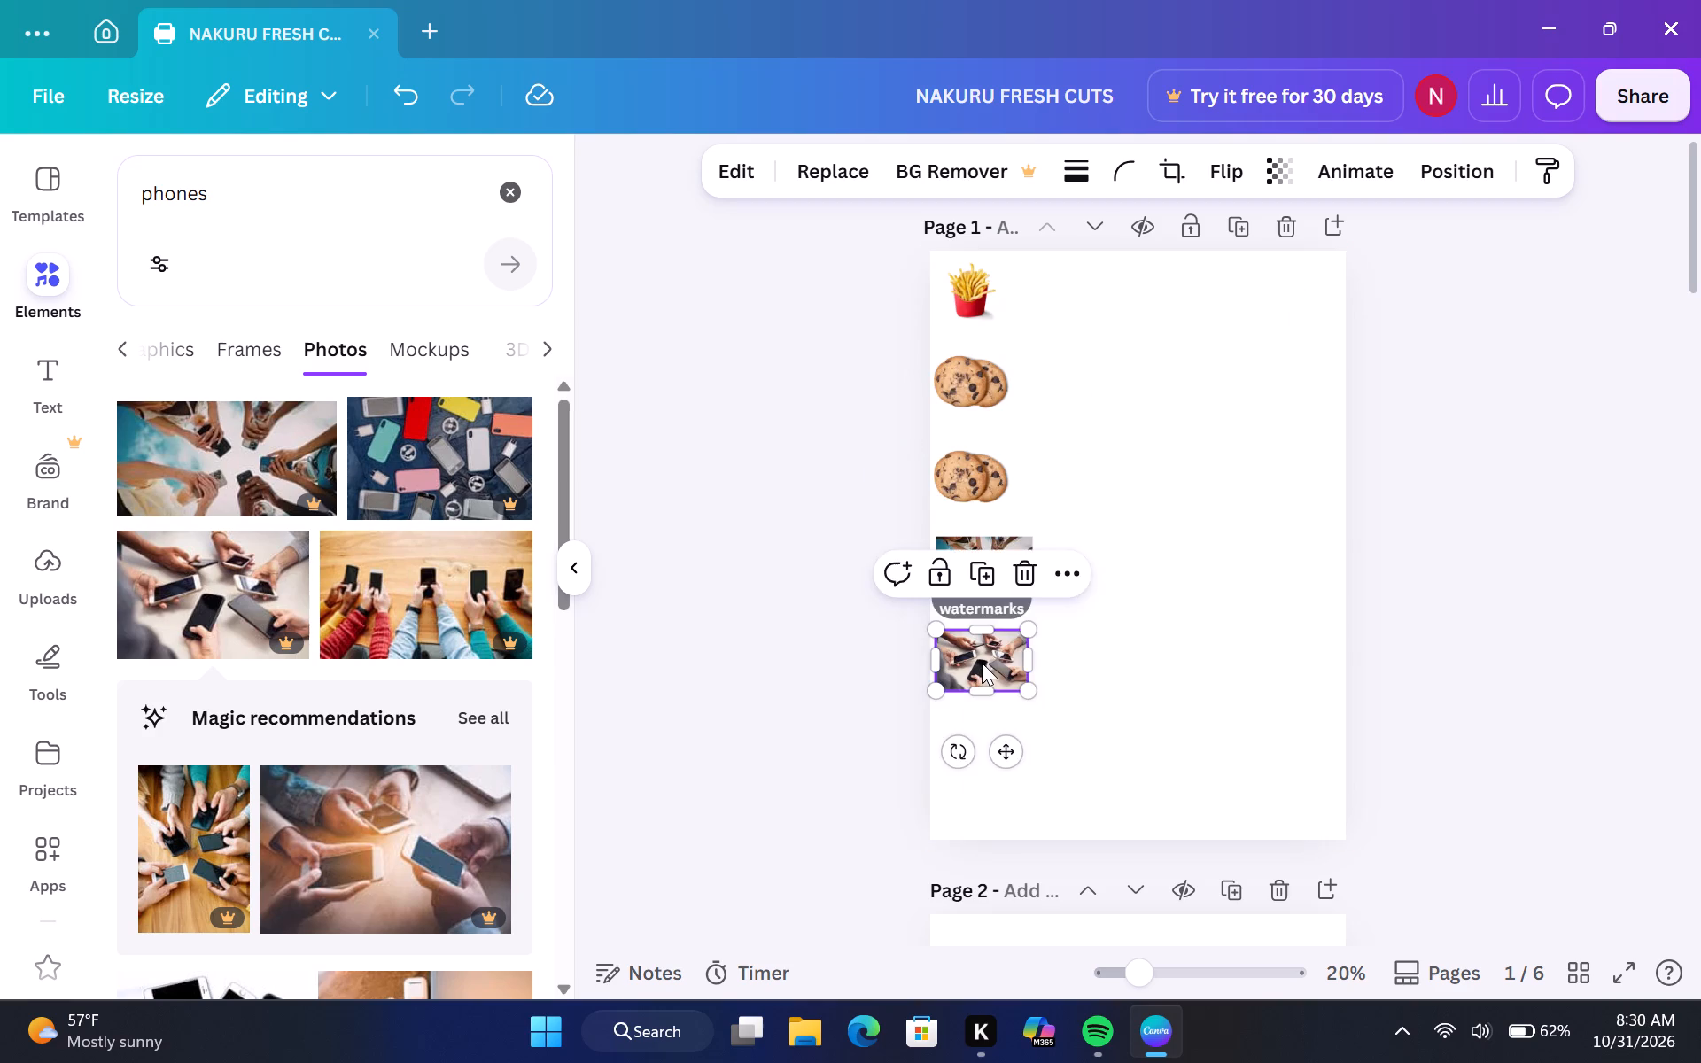
{"action": "left_click_drag", "start_coordinate": [982, 663], "coordinate": [979, 654]}
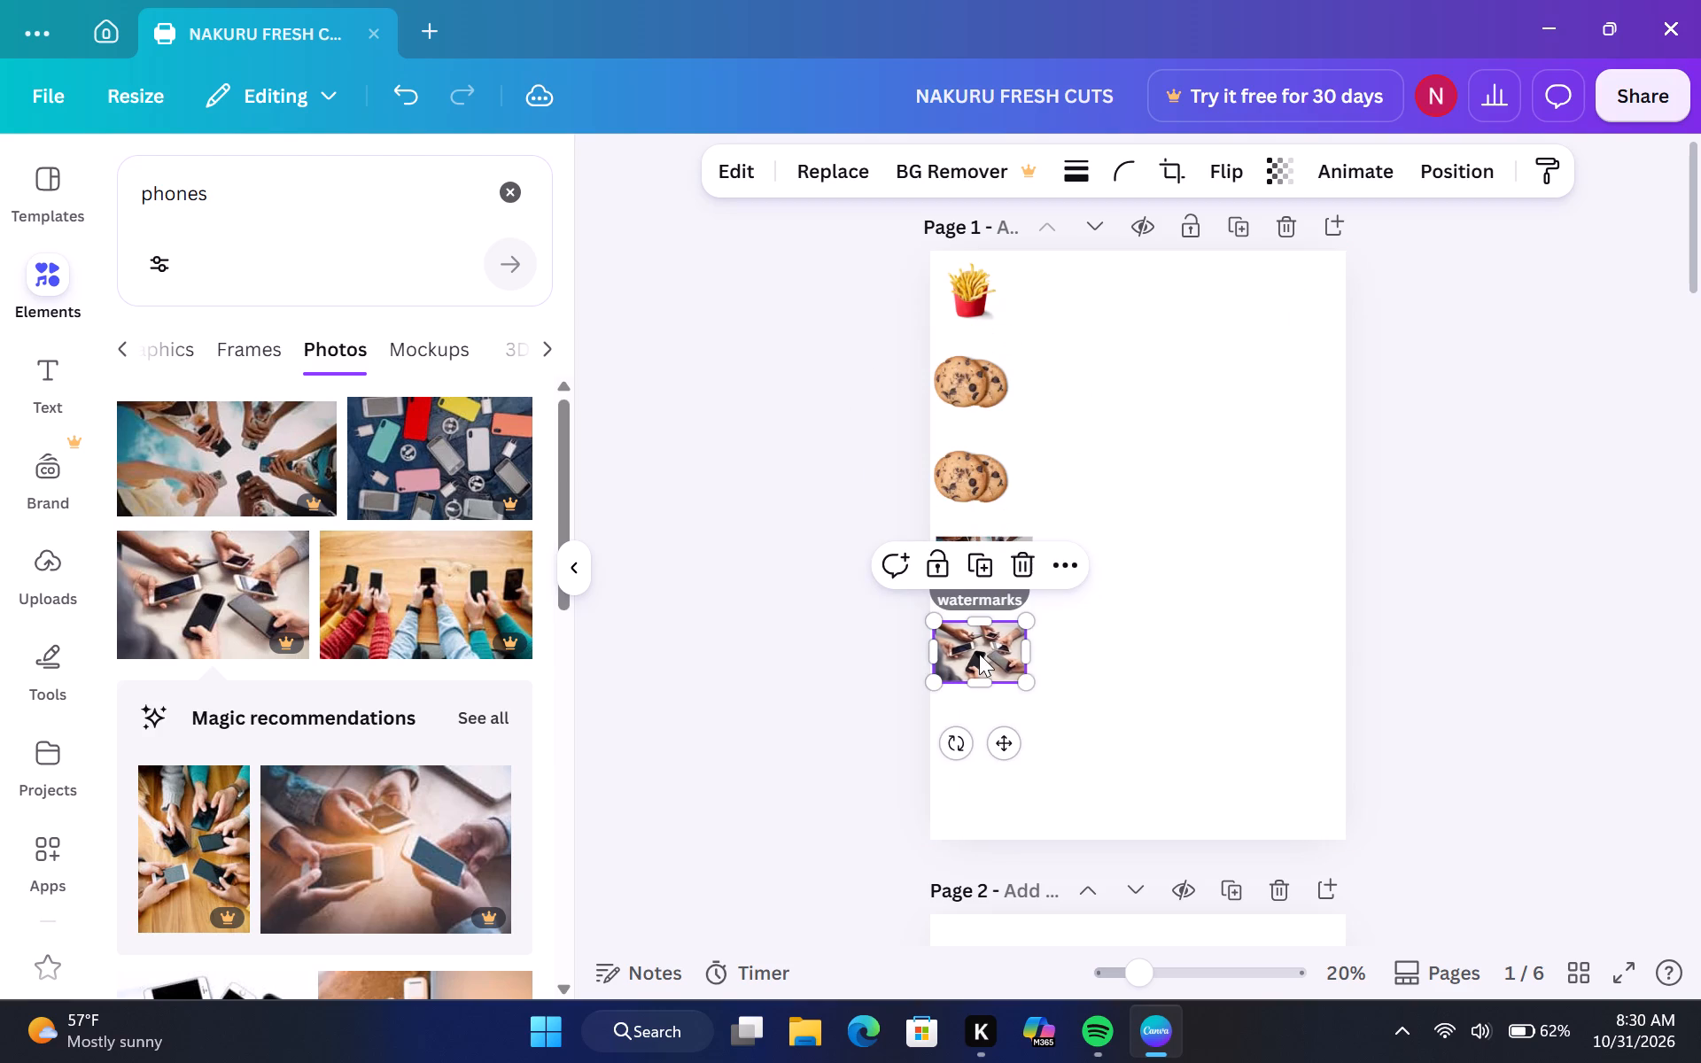
{"action": "left_click", "coordinate": [967, 312]}
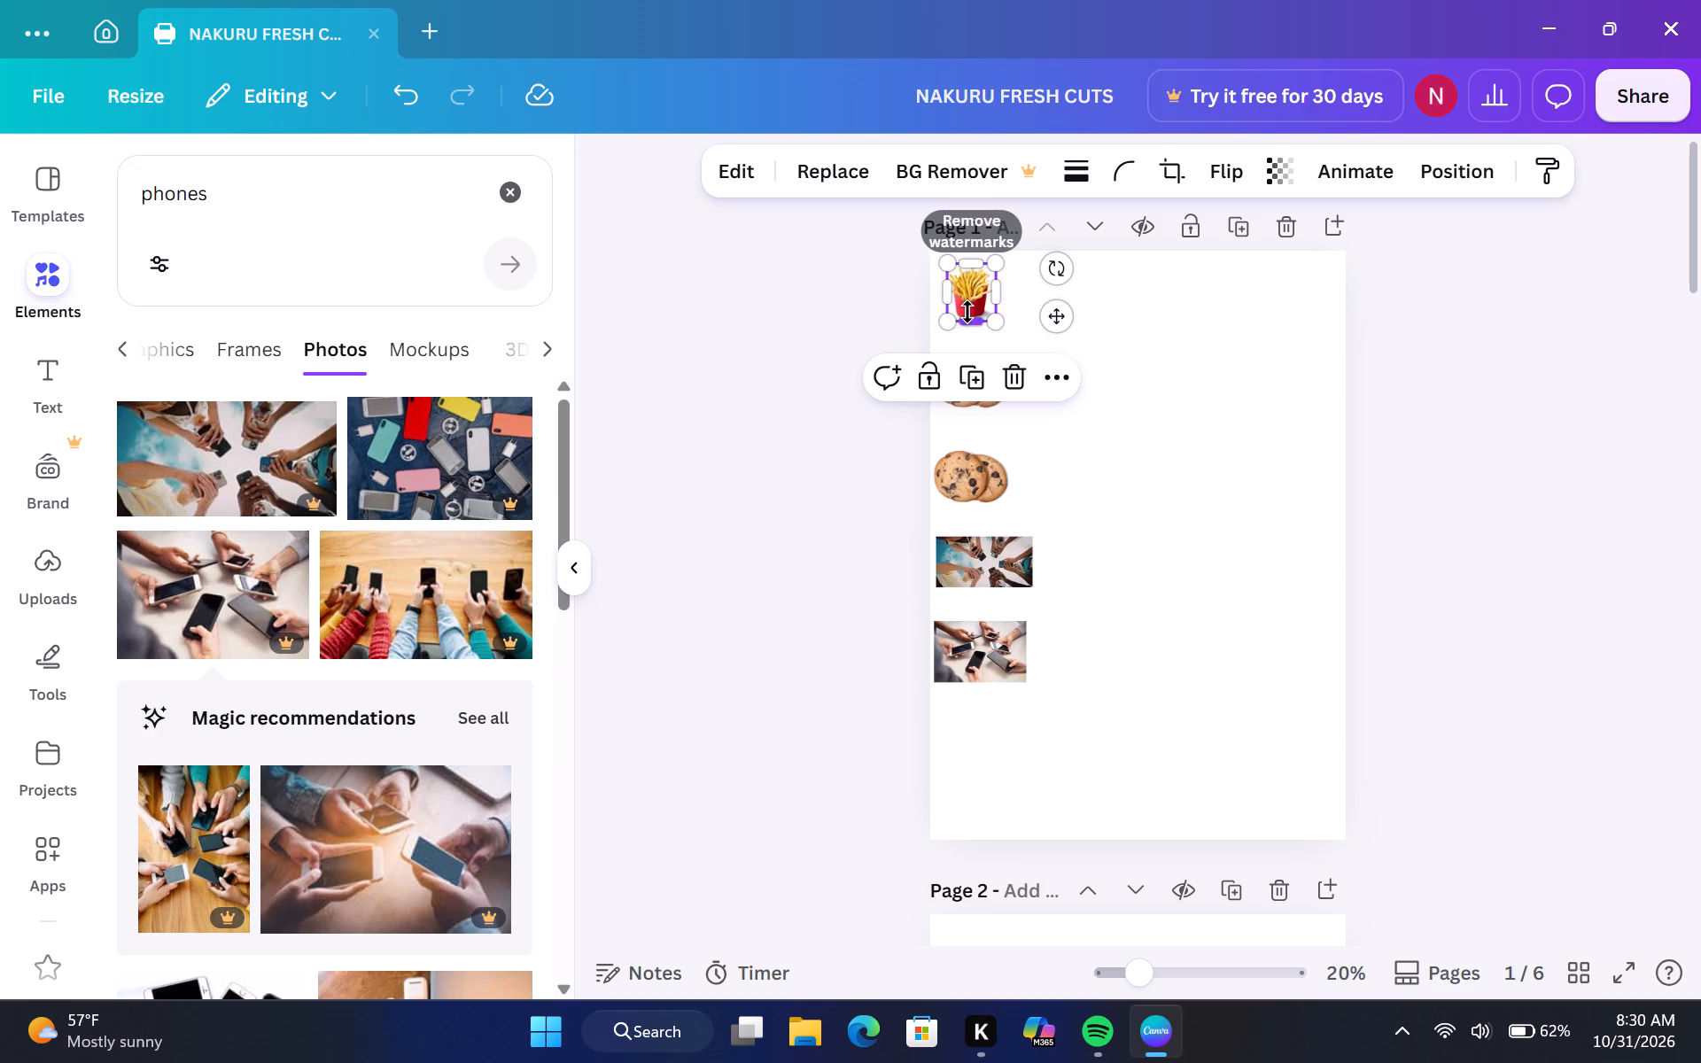
{"action": "left_click_drag", "start_coordinate": [966, 307], "coordinate": [962, 306]}
{"action": "left_click_drag", "start_coordinate": [962, 306], "coordinate": [962, 303]}
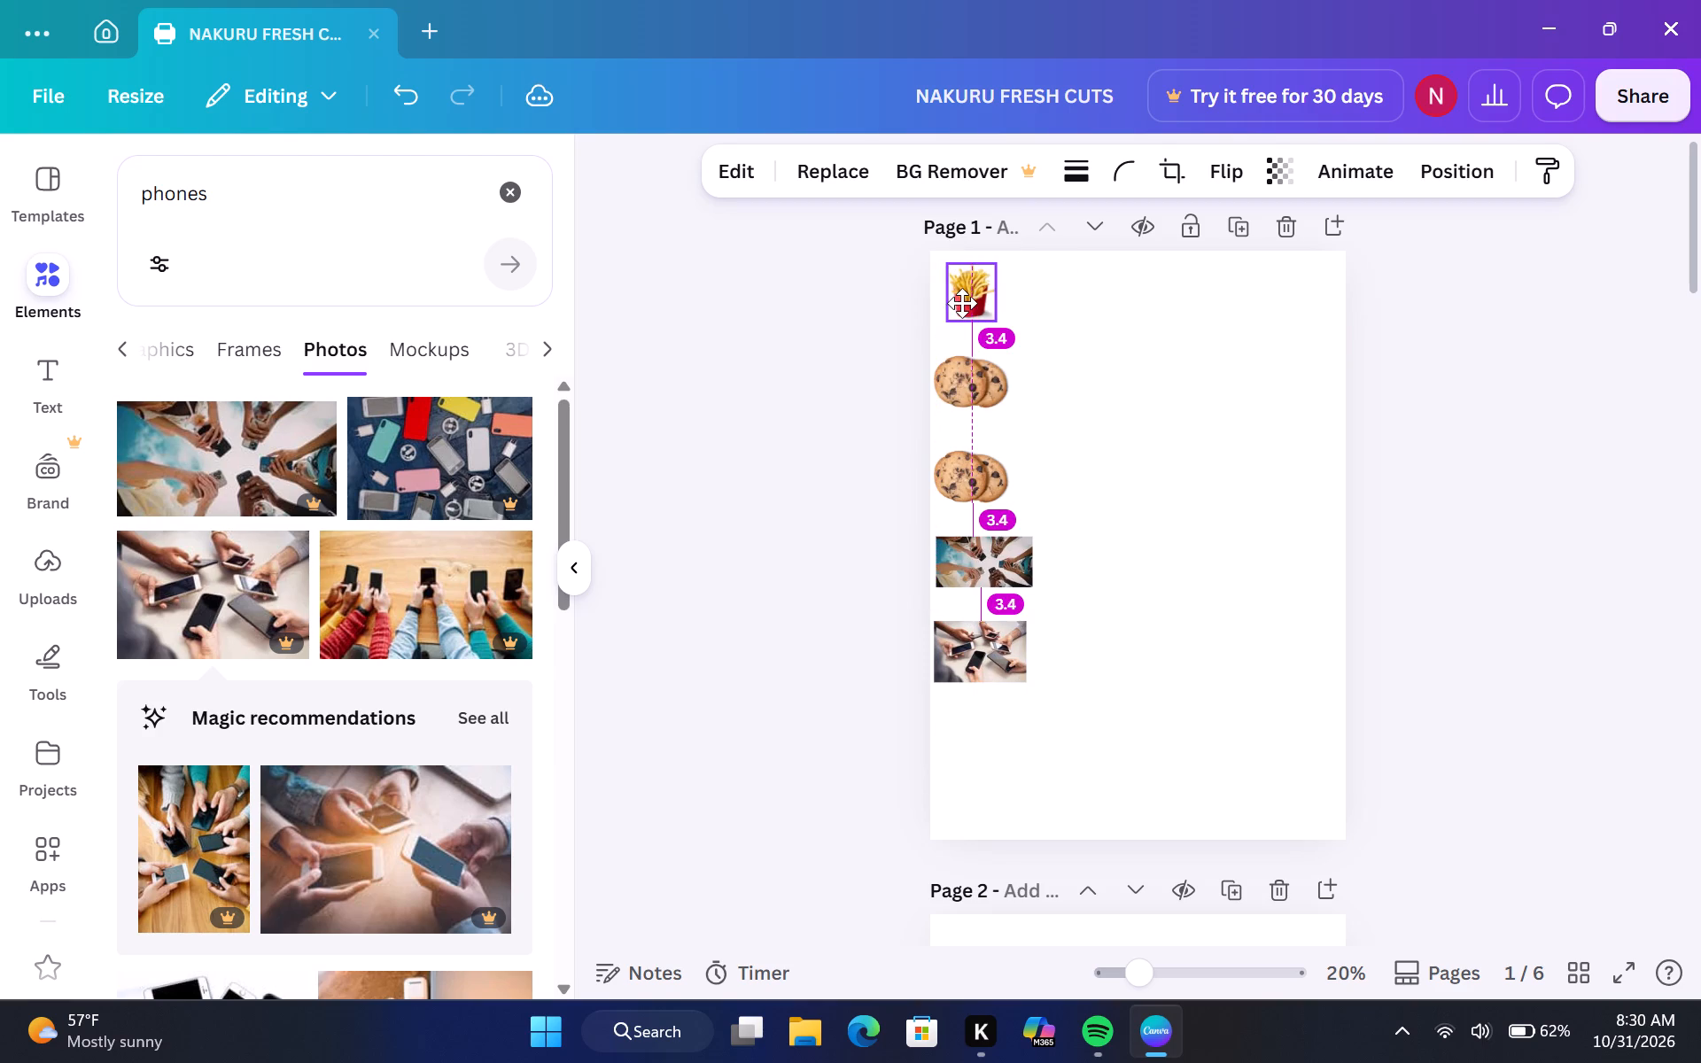
{"action": "left_click_drag", "start_coordinate": [962, 303], "coordinate": [955, 302]}
{"action": "left_click_drag", "start_coordinate": [969, 401], "coordinate": [967, 380]}
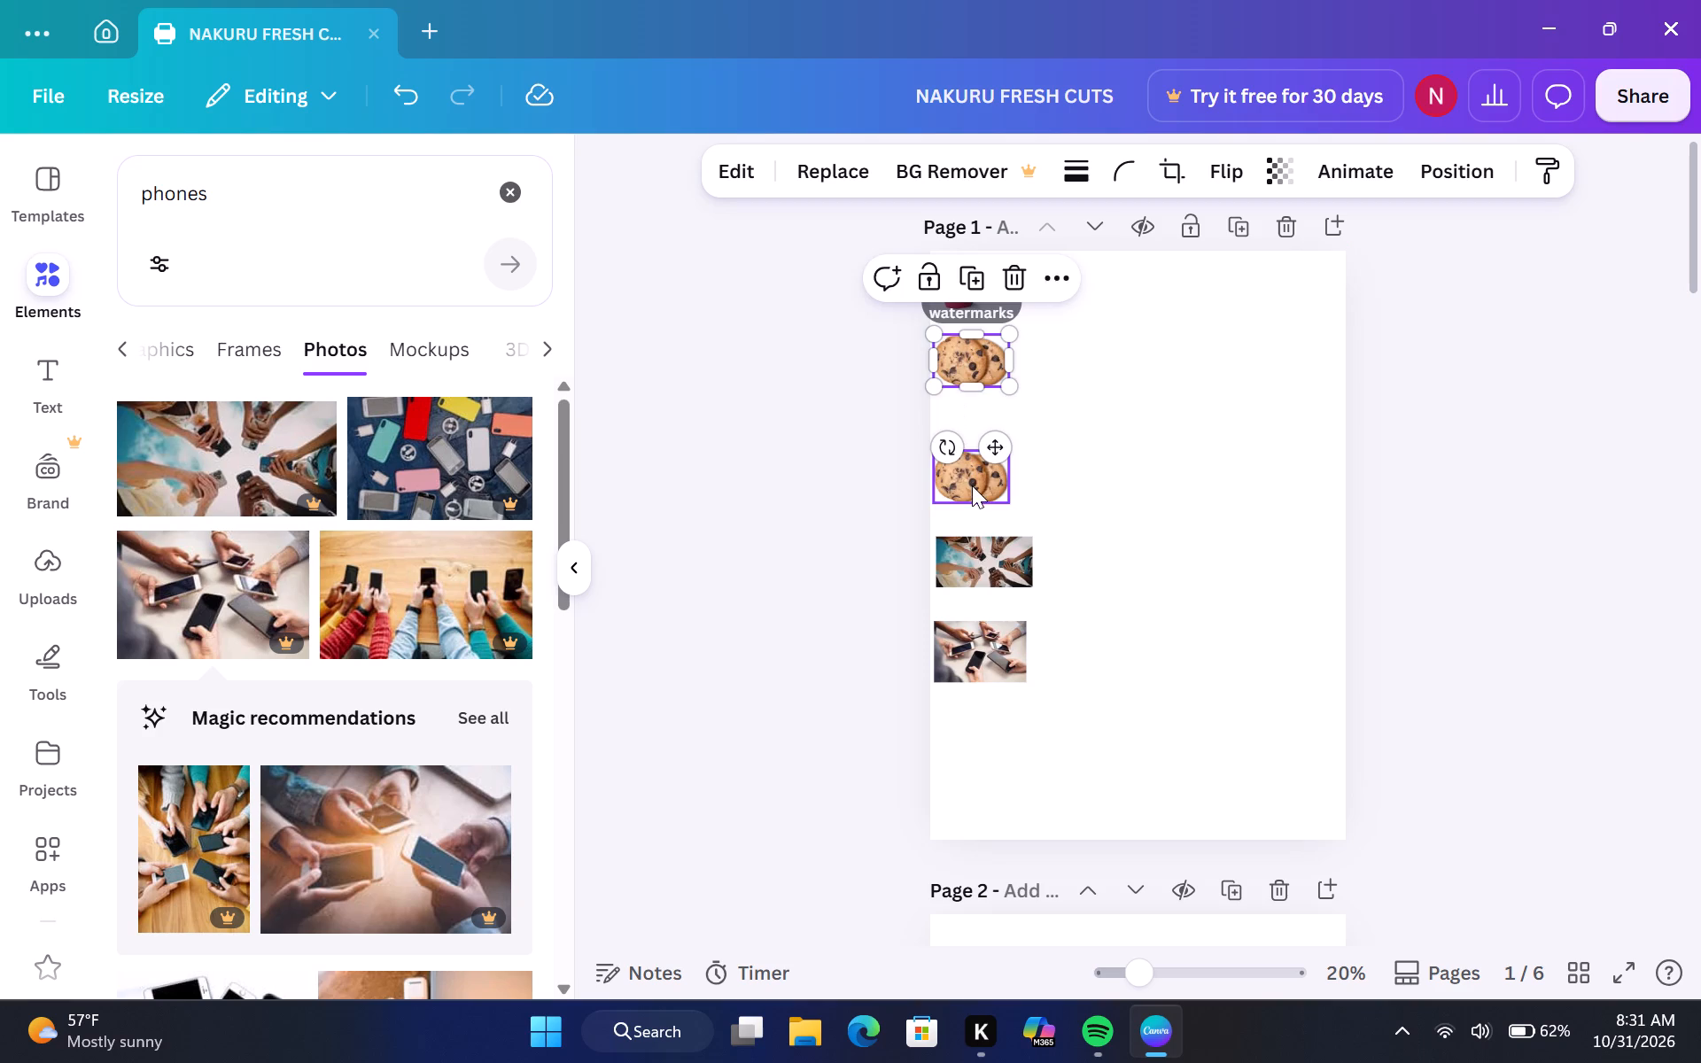
{"action": "left_click_drag", "start_coordinate": [972, 485], "coordinate": [978, 446]}
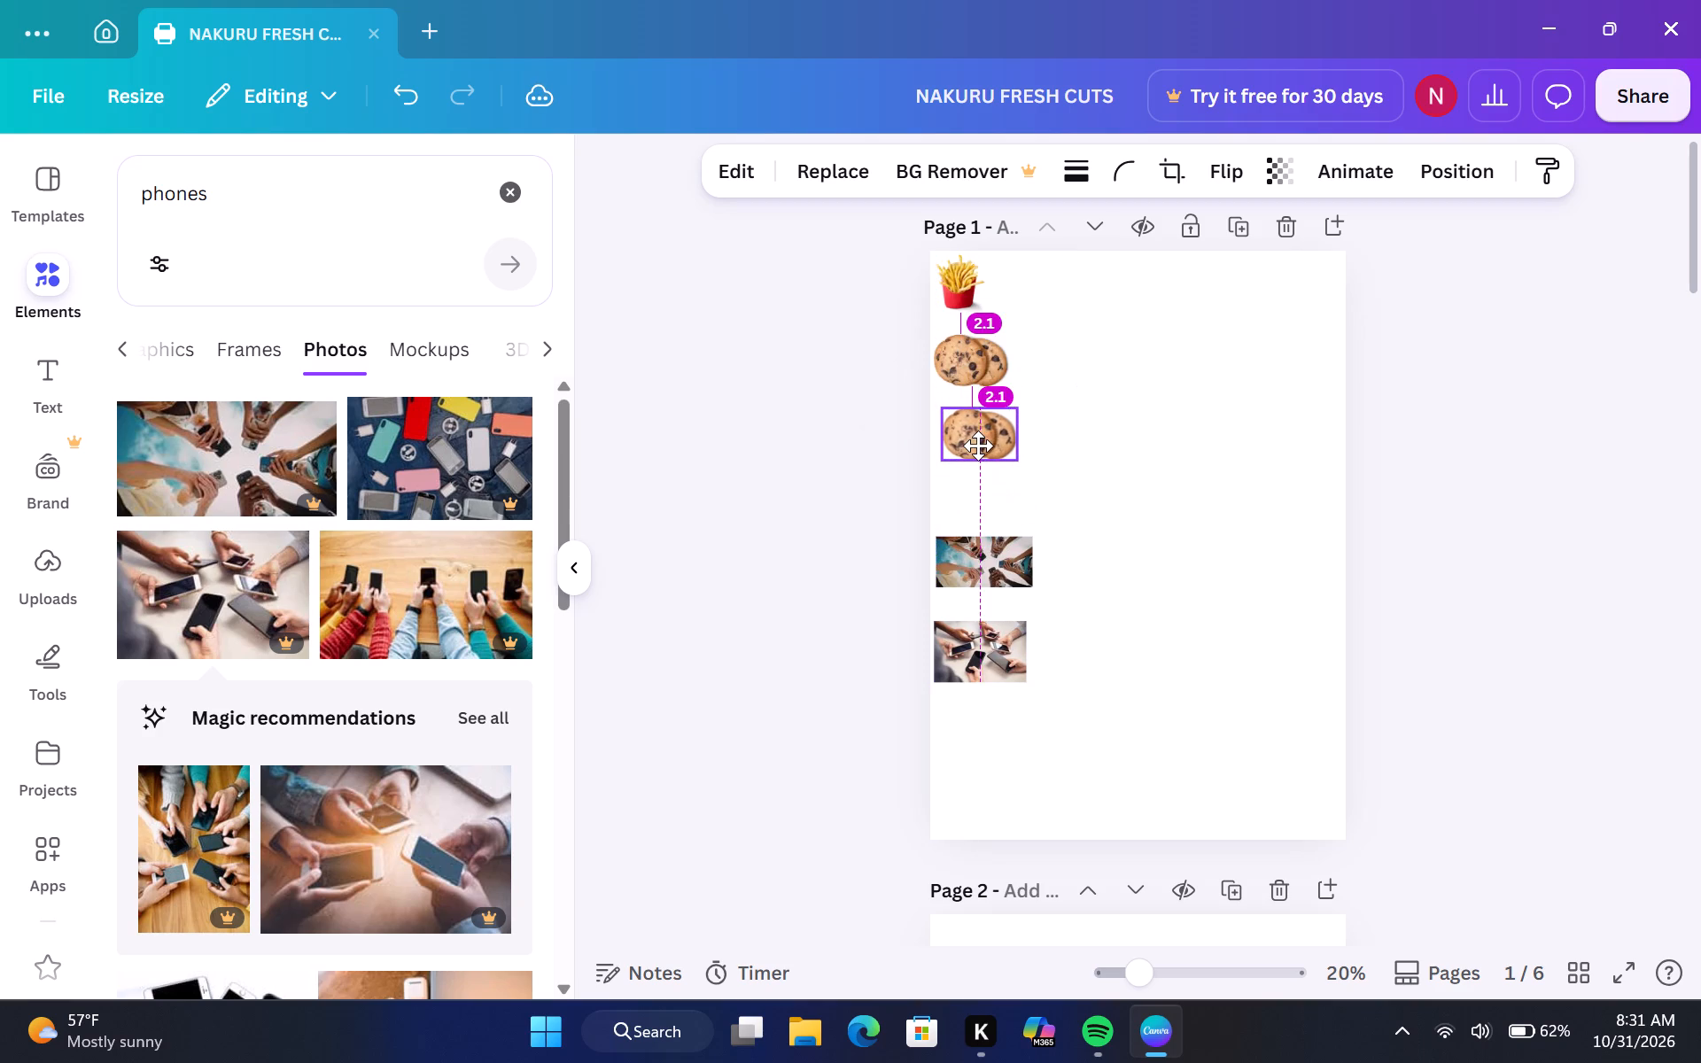
{"action": "left_click_drag", "start_coordinate": [978, 446], "coordinate": [972, 447]}
{"action": "left_click_drag", "start_coordinate": [992, 561], "coordinate": [984, 508]}
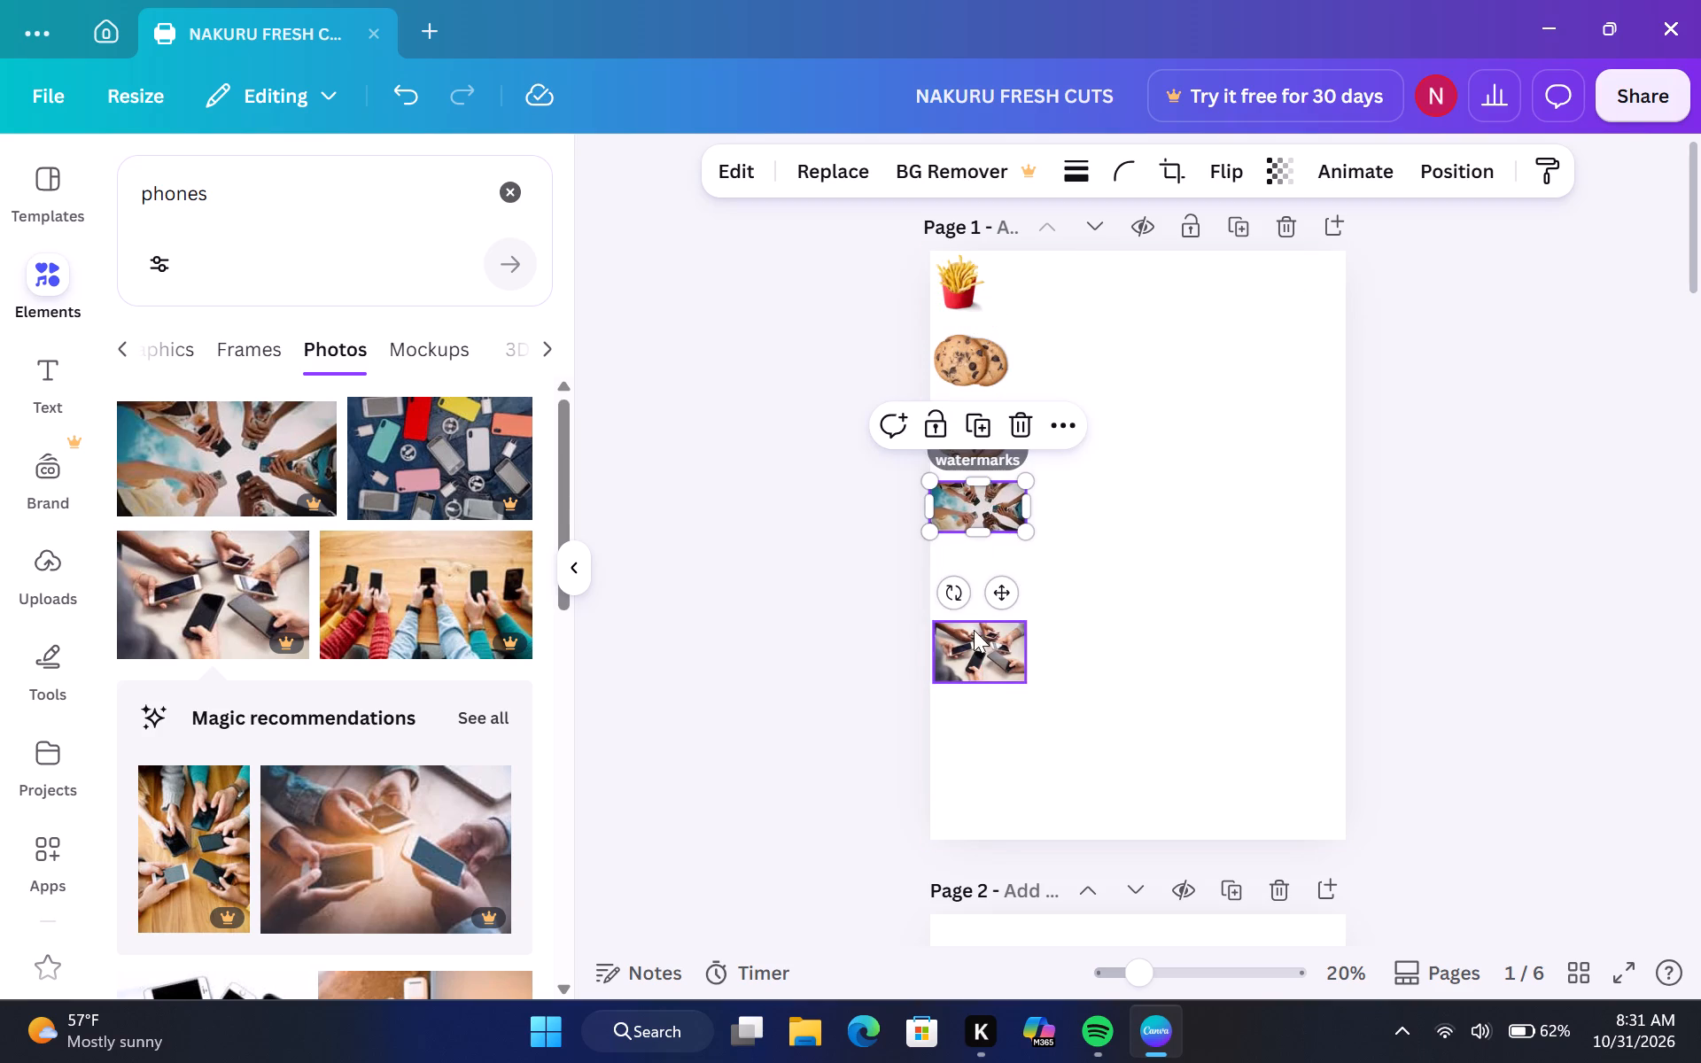
{"action": "left_click_drag", "start_coordinate": [974, 642], "coordinate": [973, 582]}
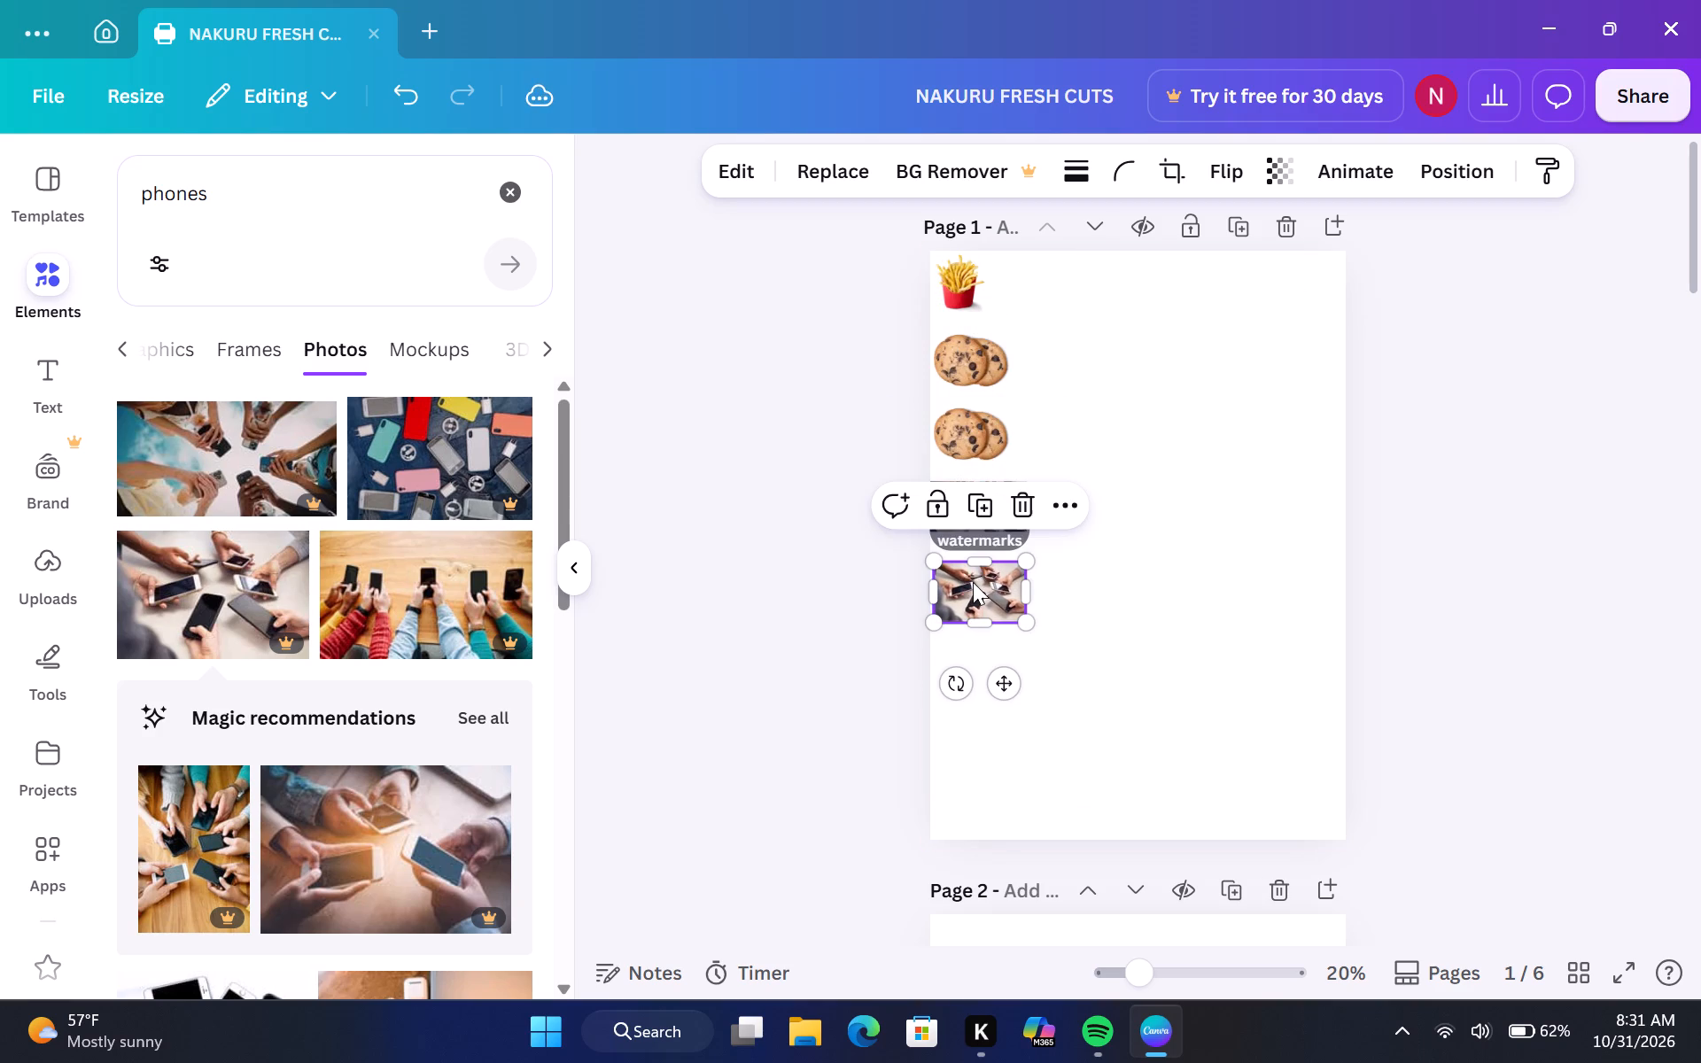
Align both cookie photos with page 1's left edge and shift them and the two phone photos up to reduce the column's gaps.
{"action": "left_click", "coordinate": [955, 298]}
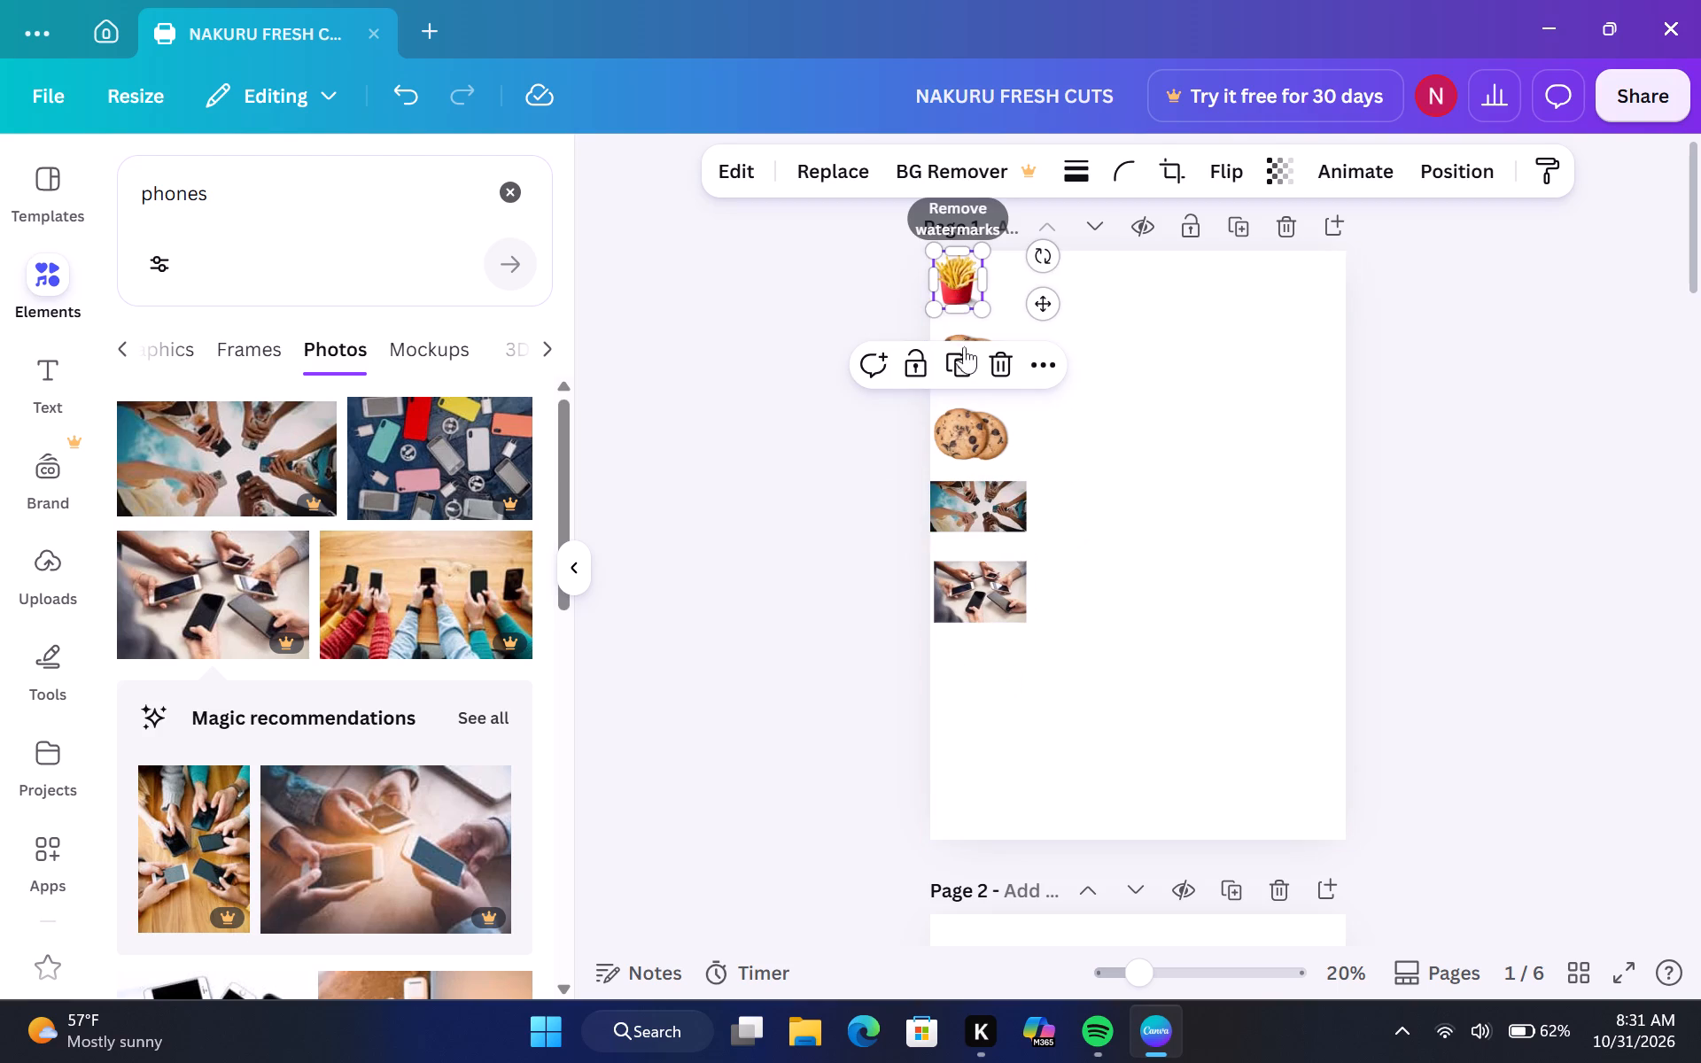
{"action": "left_click", "coordinate": [1156, 400]}
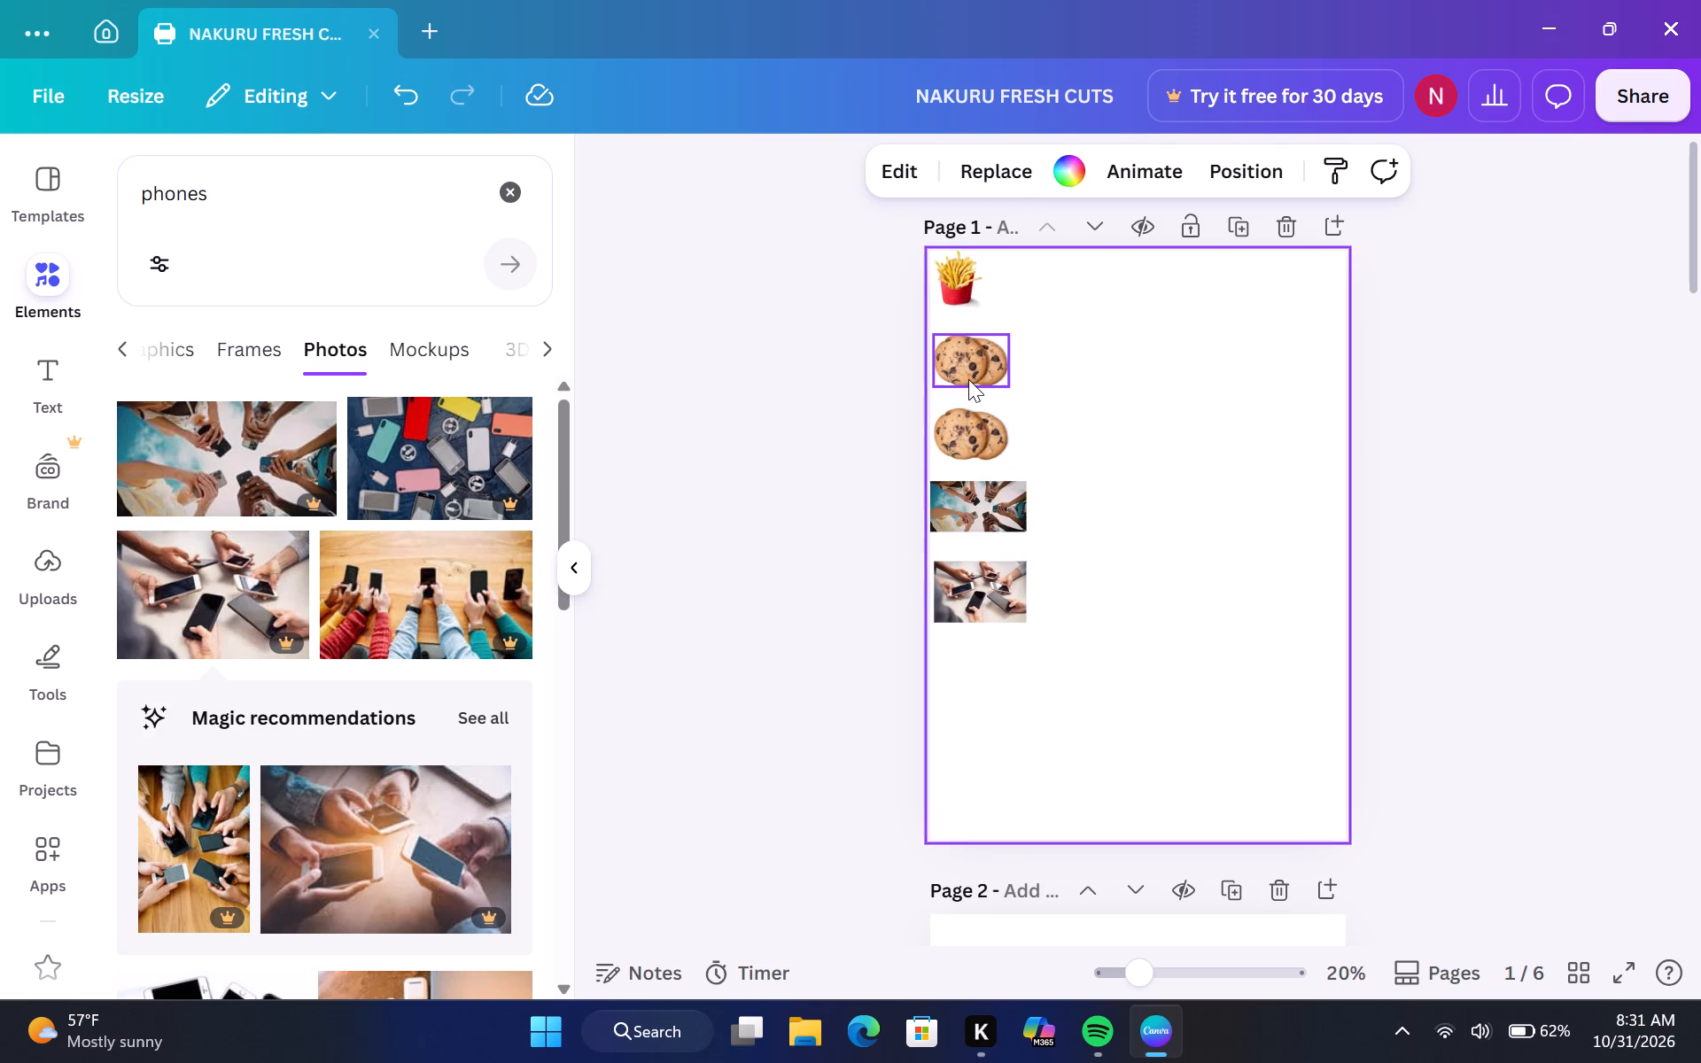
{"action": "left_click_drag", "start_coordinate": [968, 372], "coordinate": [965, 358]}
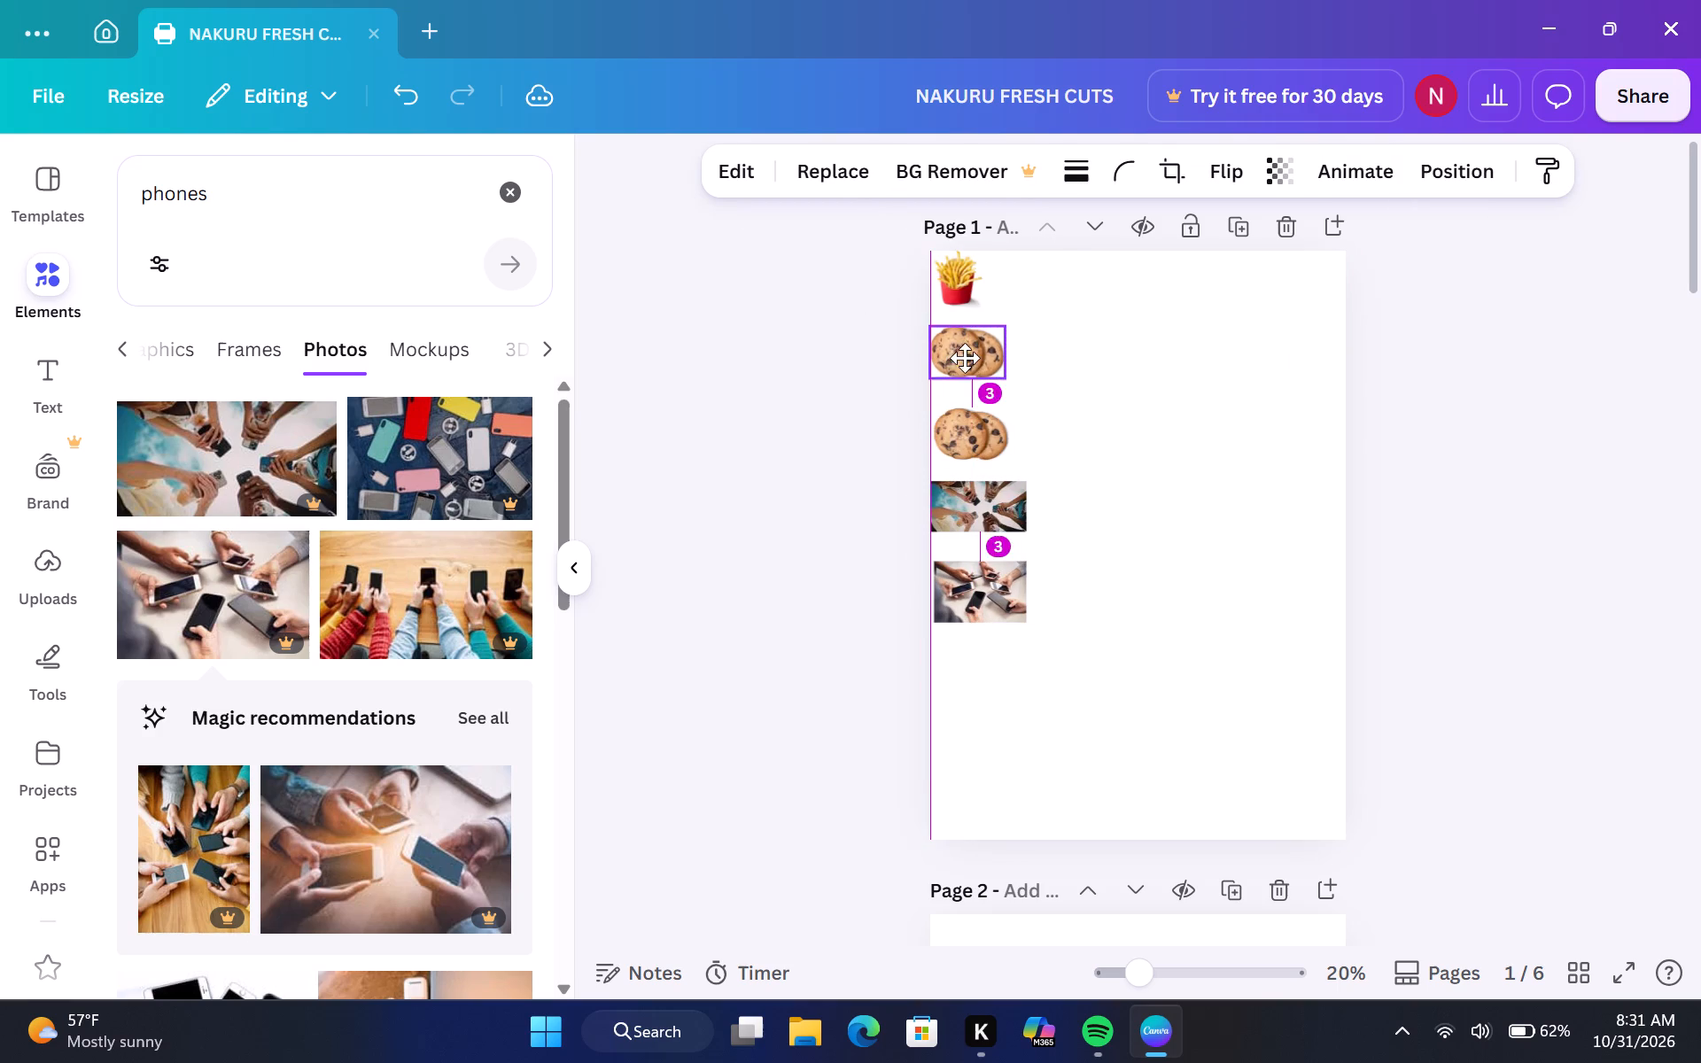
{"action": "left_click_drag", "start_coordinate": [965, 358], "coordinate": [964, 361]}
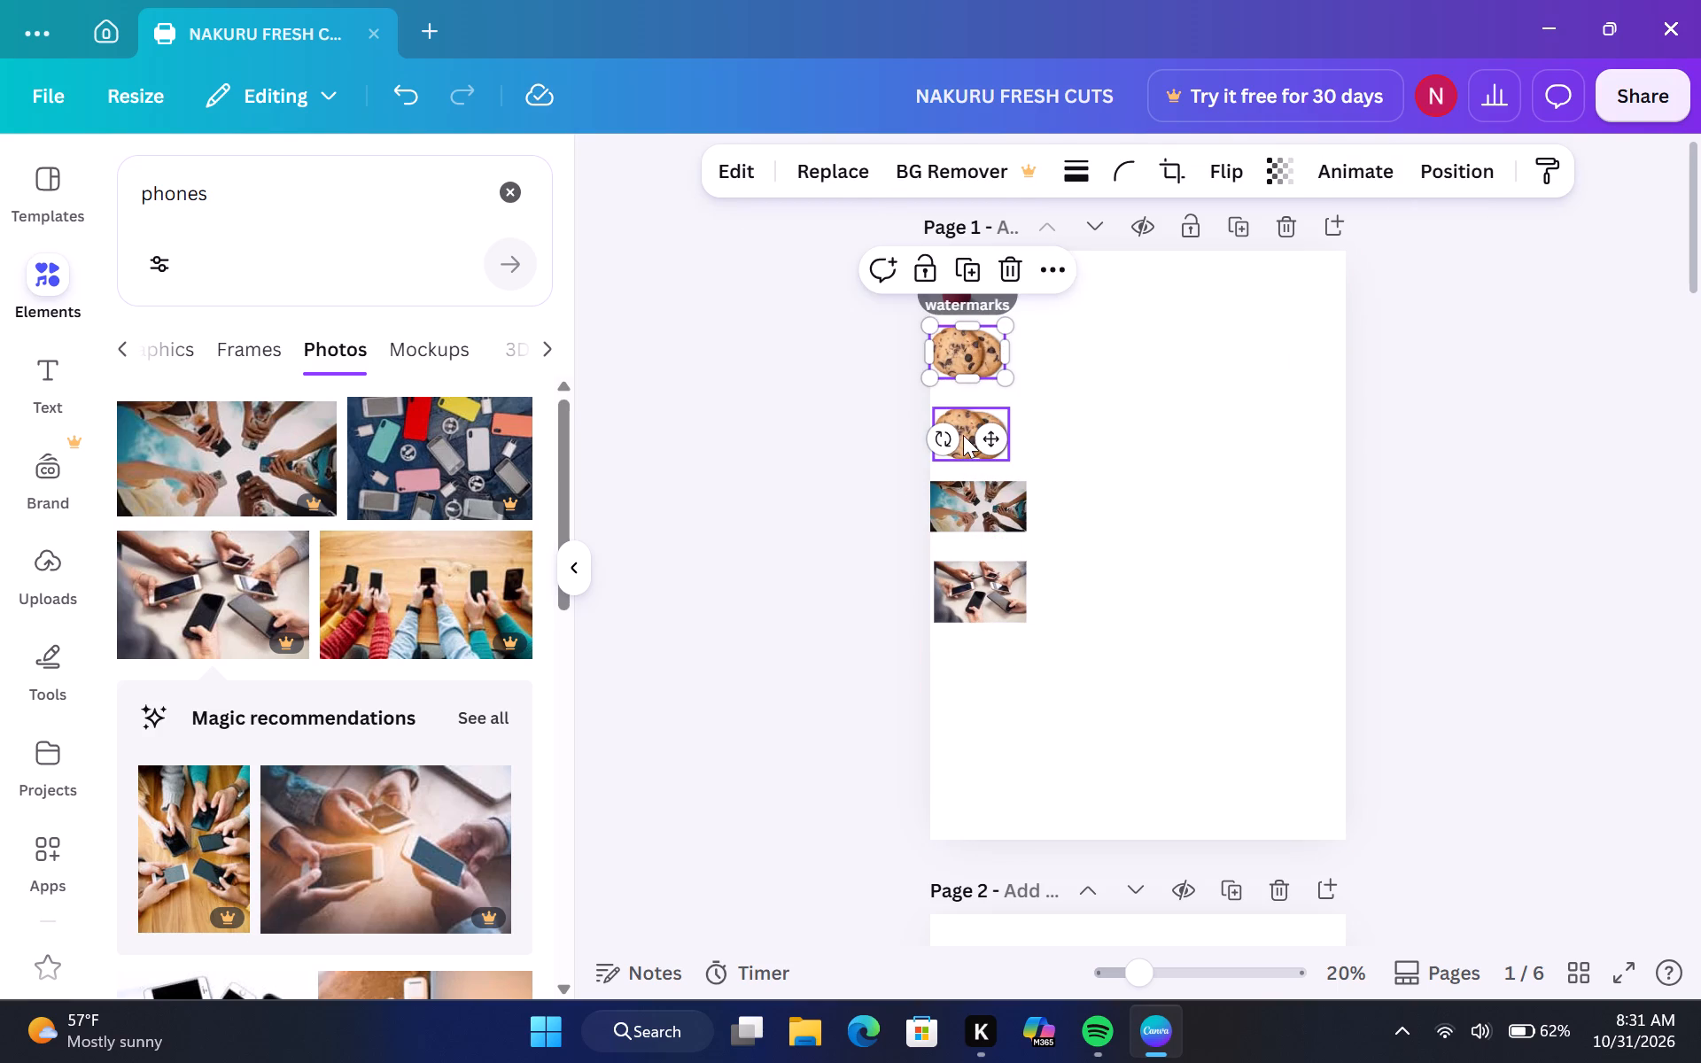
{"action": "left_click_drag", "start_coordinate": [955, 408], "coordinate": [968, 425]}
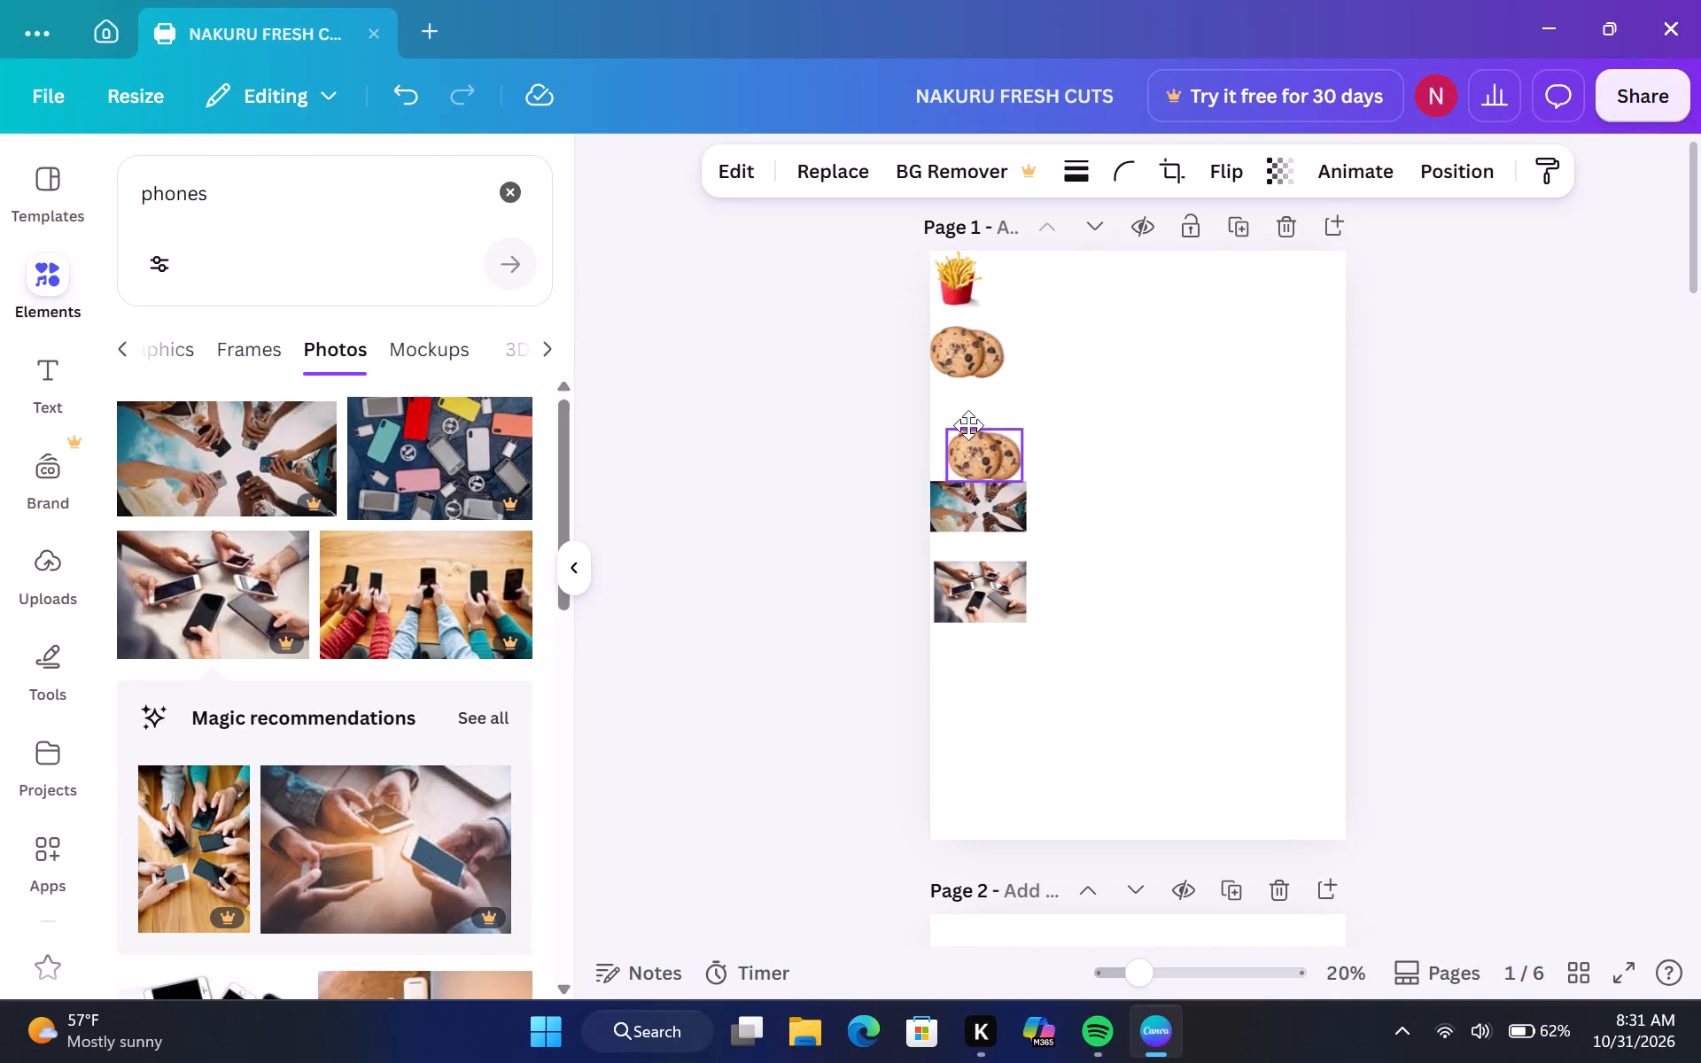
{"action": "left_click_drag", "start_coordinate": [968, 425], "coordinate": [952, 394]}
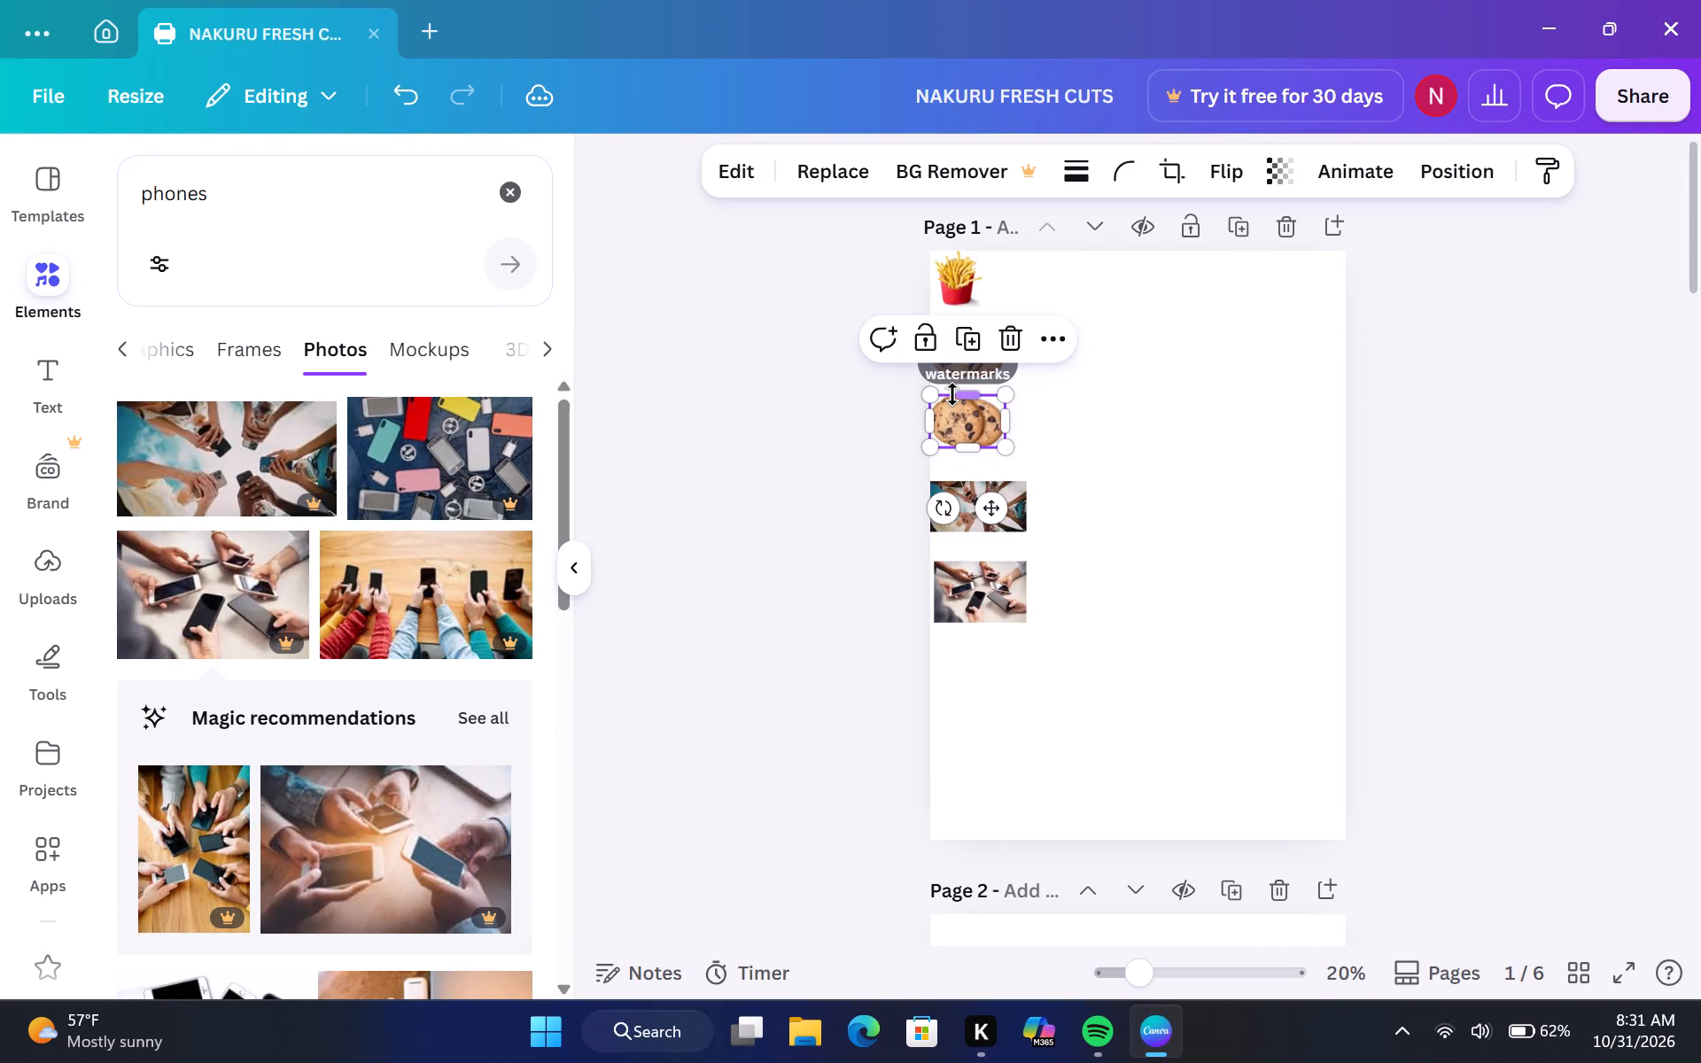
{"action": "left_click_drag", "start_coordinate": [972, 524], "coordinate": [972, 505]}
{"action": "left_click_drag", "start_coordinate": [978, 602], "coordinate": [977, 595]}
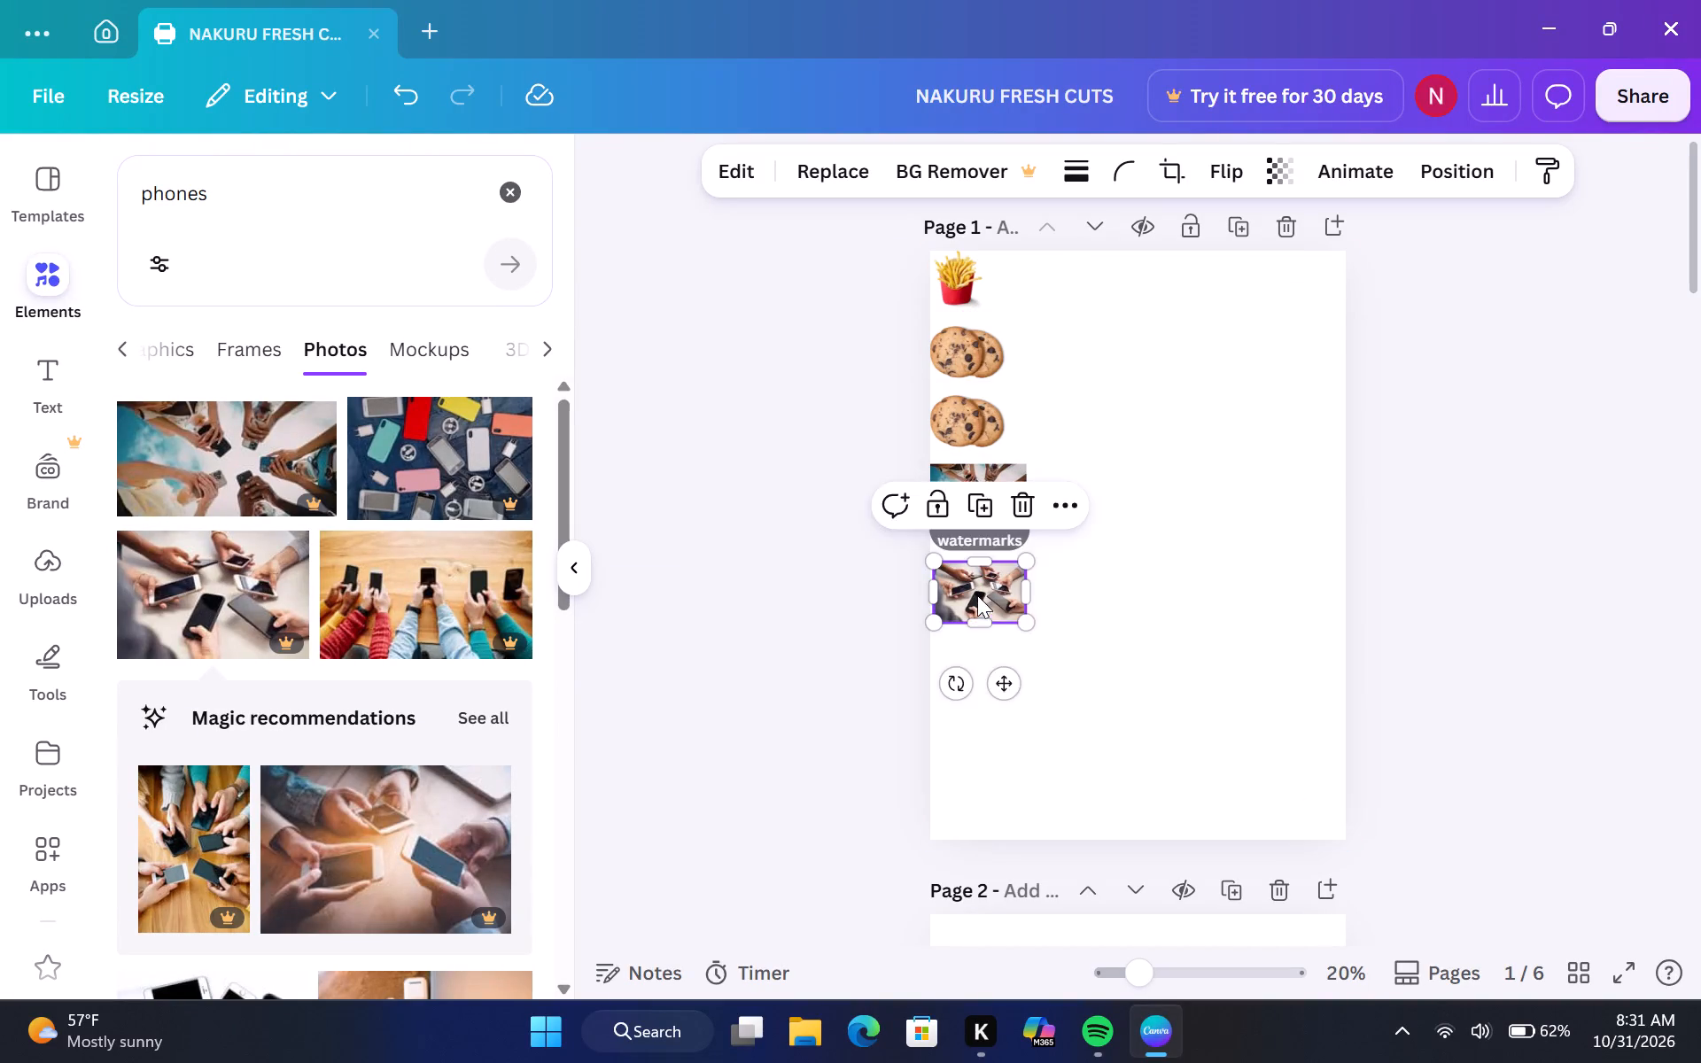
{"action": "left_click_drag", "start_coordinate": [977, 595], "coordinate": [977, 582]}
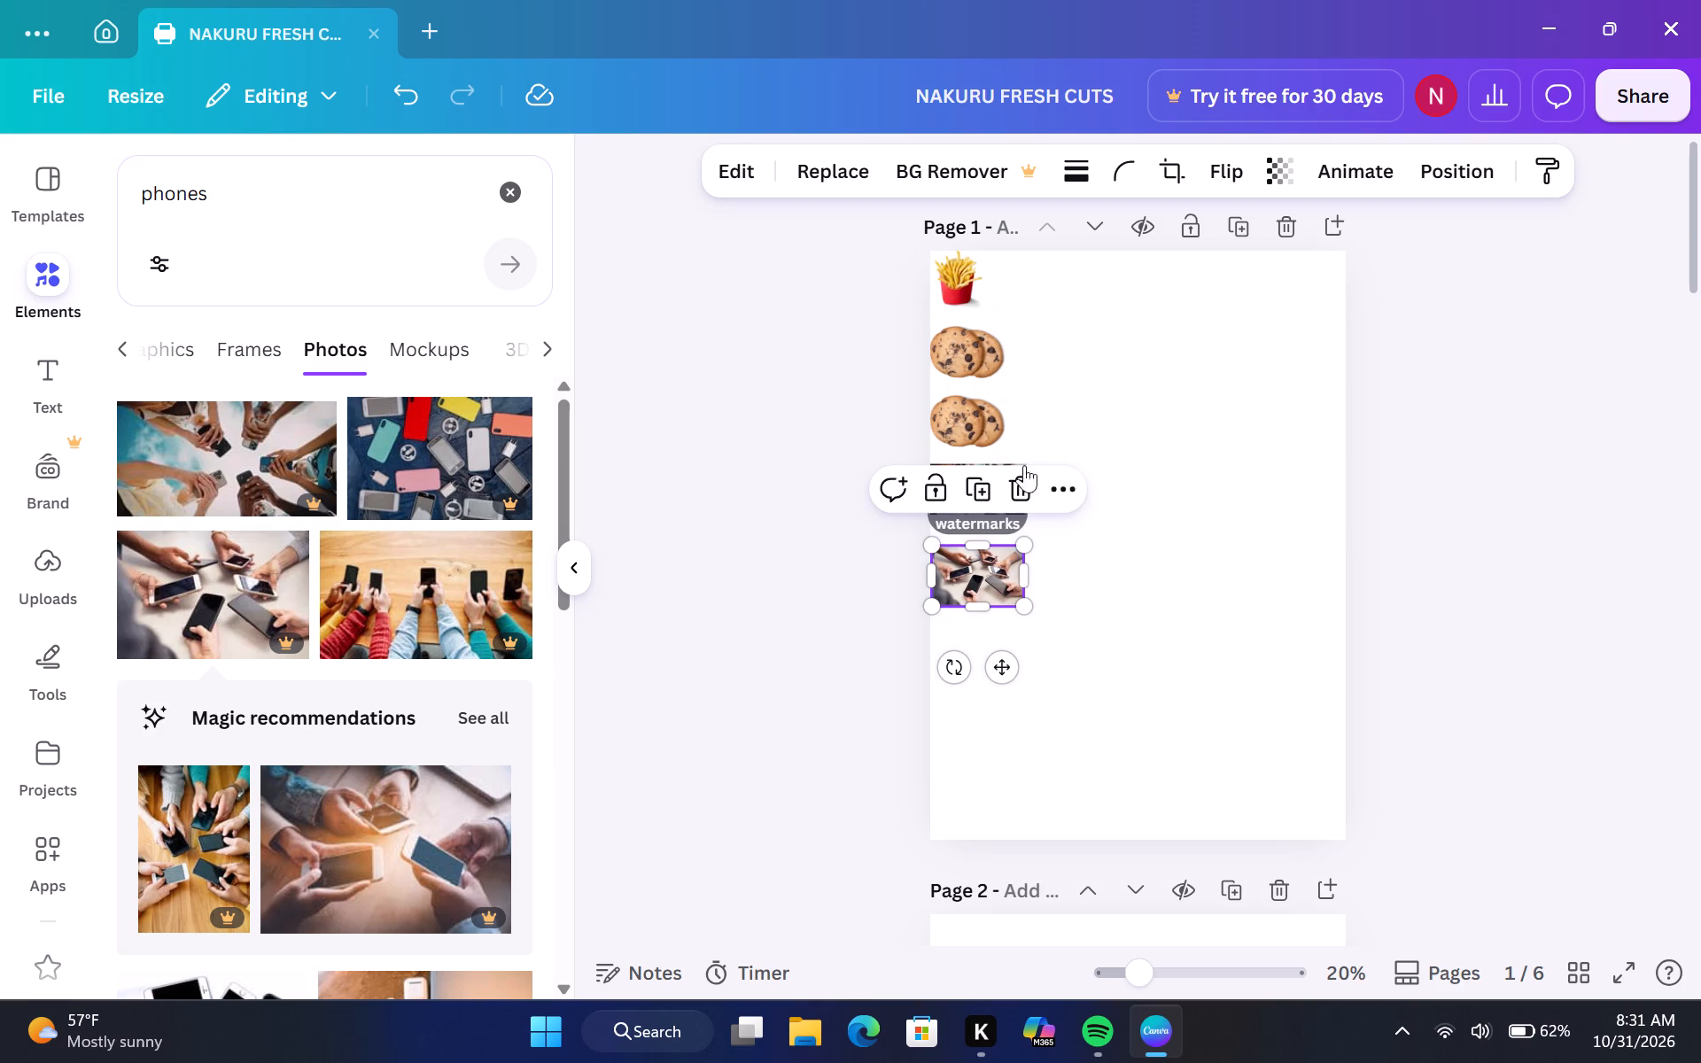
{"action": "left_click", "coordinate": [1247, 299]}
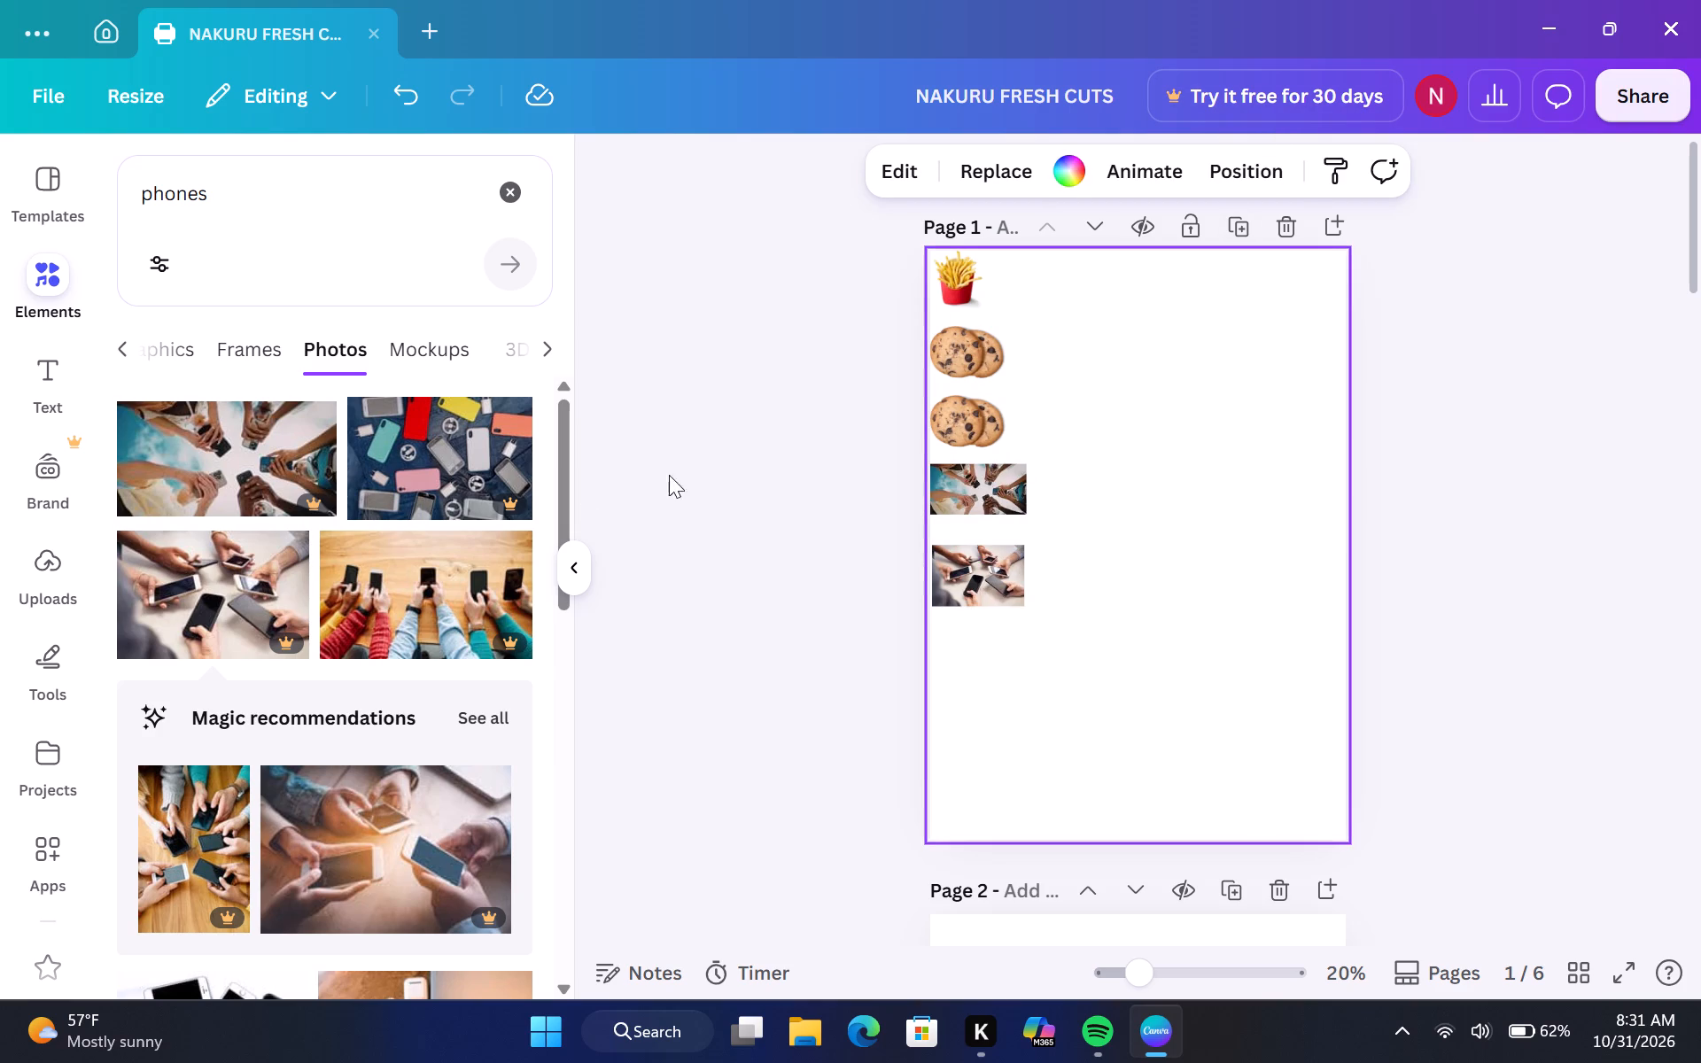
Add the photo of scattered black-screen phones and the photo of two phones' backs to page 1.
{"action": "left_click", "coordinate": [557, 657]}
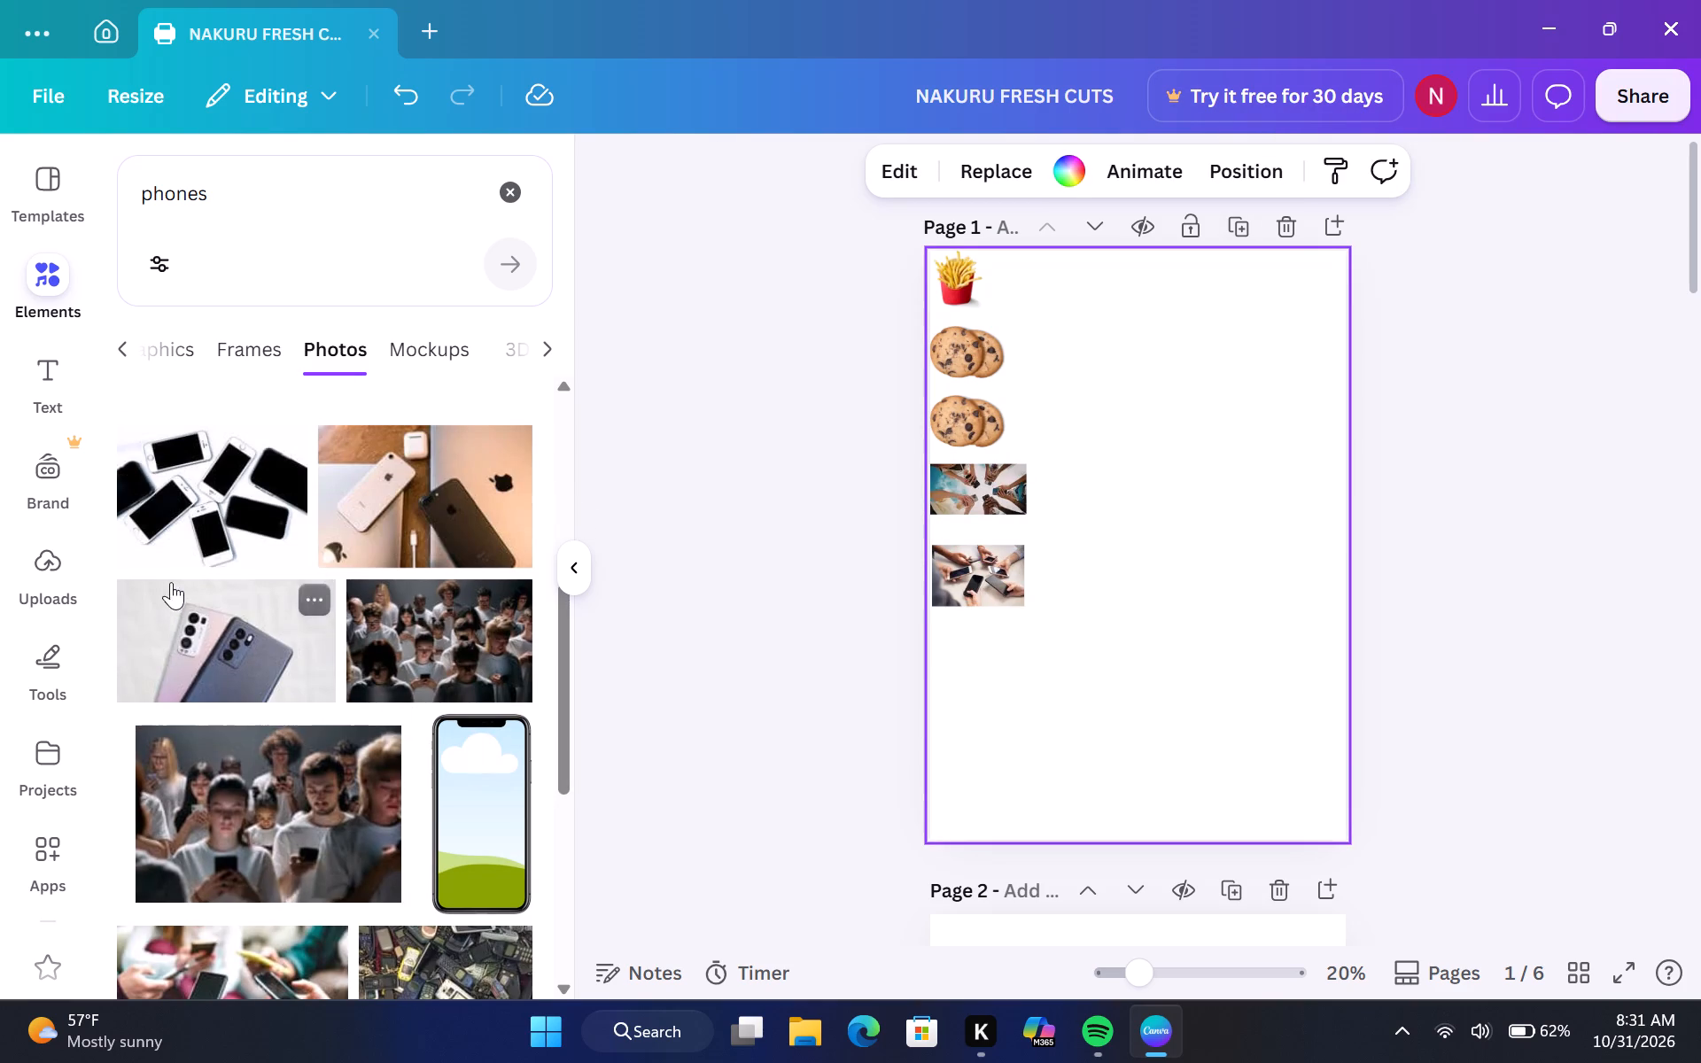
{"action": "left_click", "coordinate": [205, 494]}
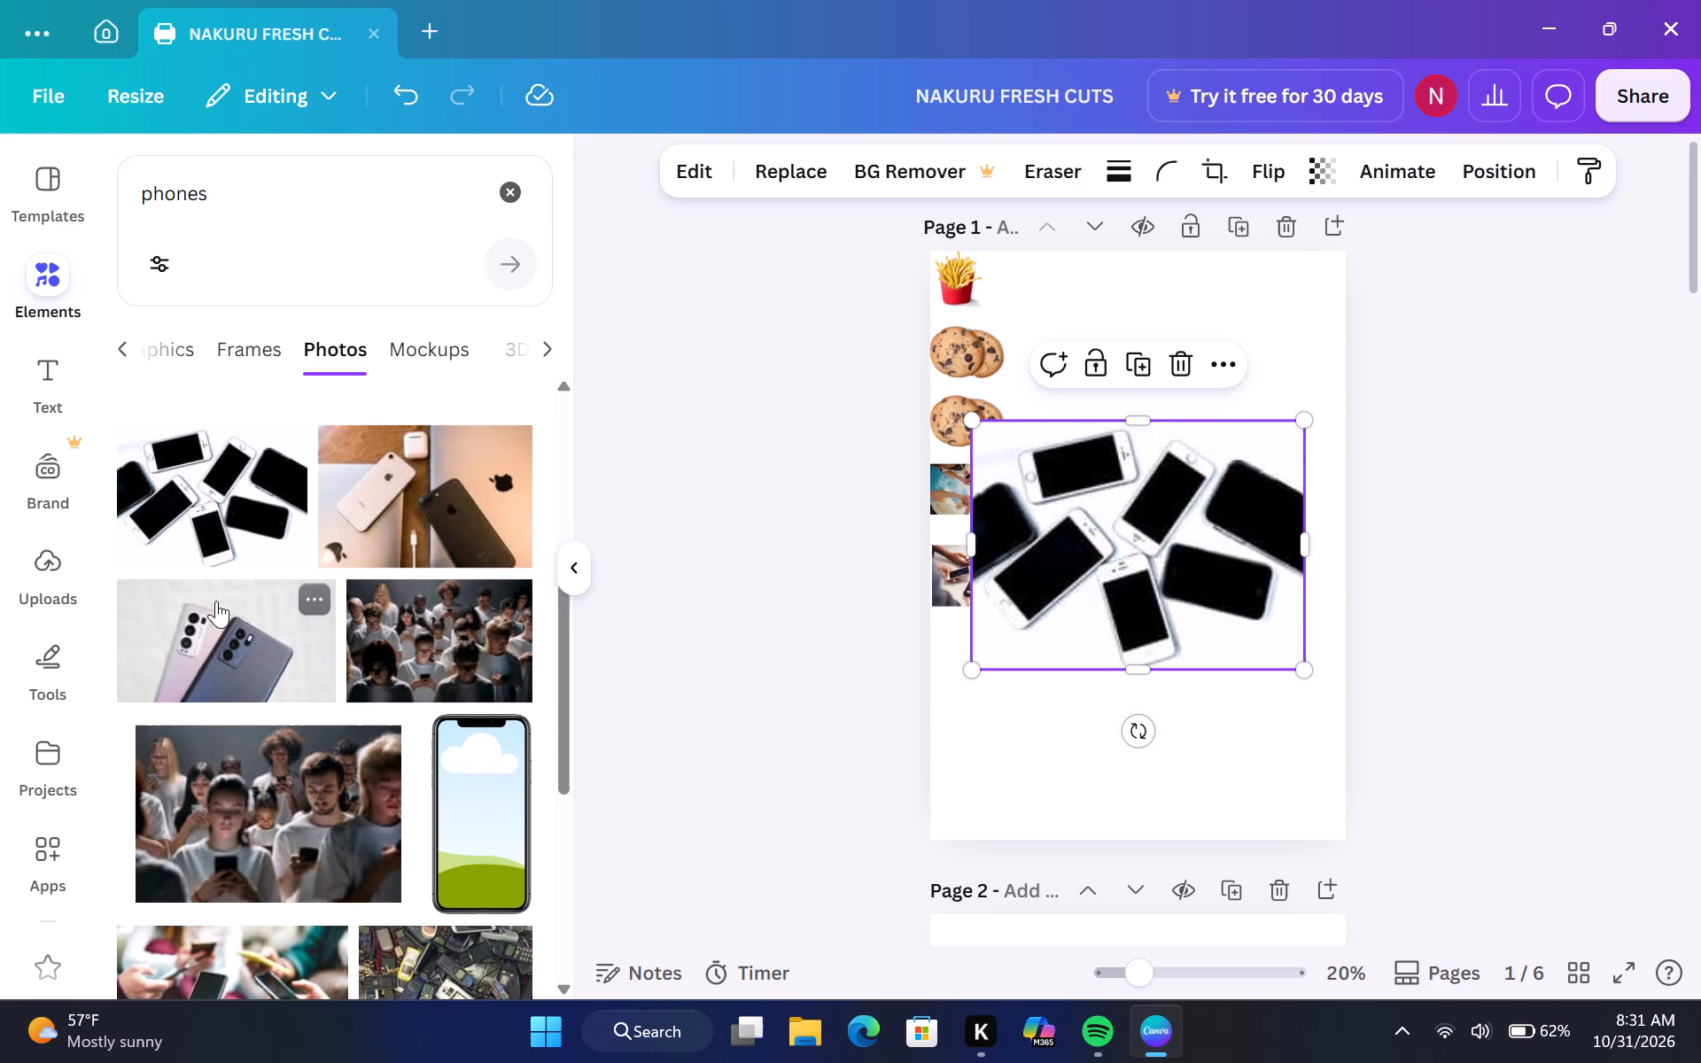
{"action": "left_click", "coordinate": [216, 601]}
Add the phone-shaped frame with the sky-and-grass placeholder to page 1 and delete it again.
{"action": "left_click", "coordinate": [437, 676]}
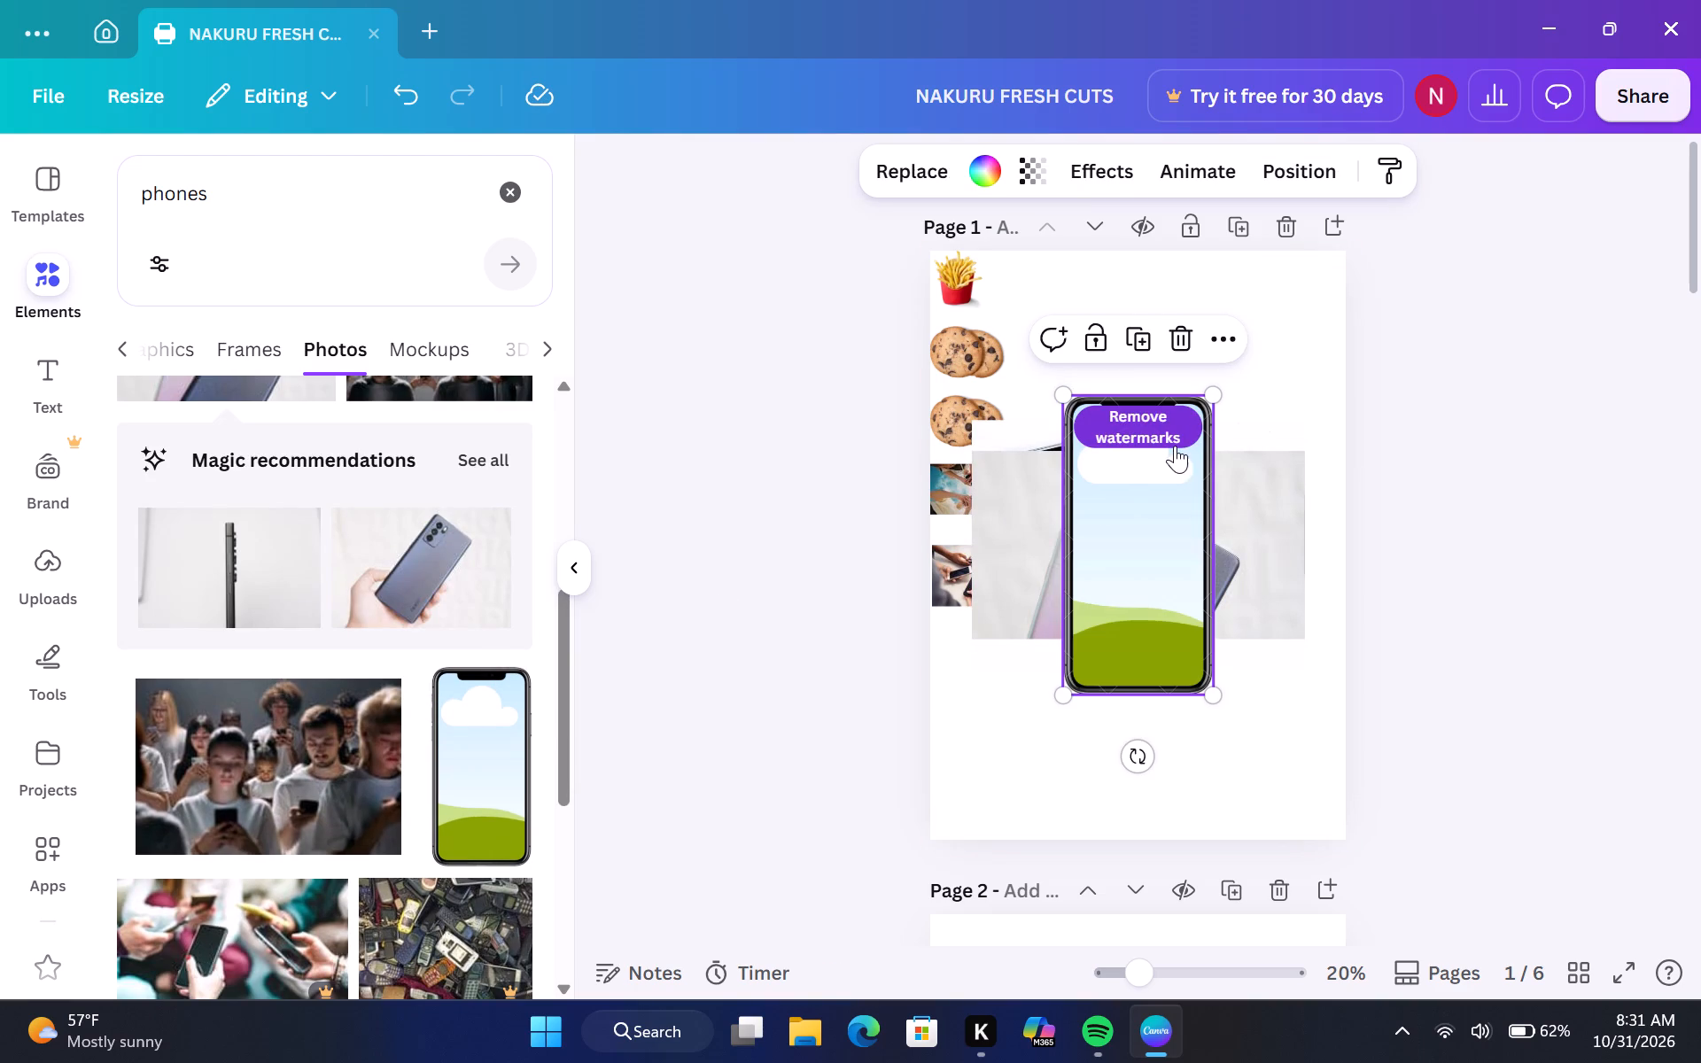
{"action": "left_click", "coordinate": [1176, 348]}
Shrink the photo of two phones' backs to about 10 by 6 and place it 3.1 below the white-background hands photo in the column.
{"action": "left_click", "coordinate": [1188, 525]}
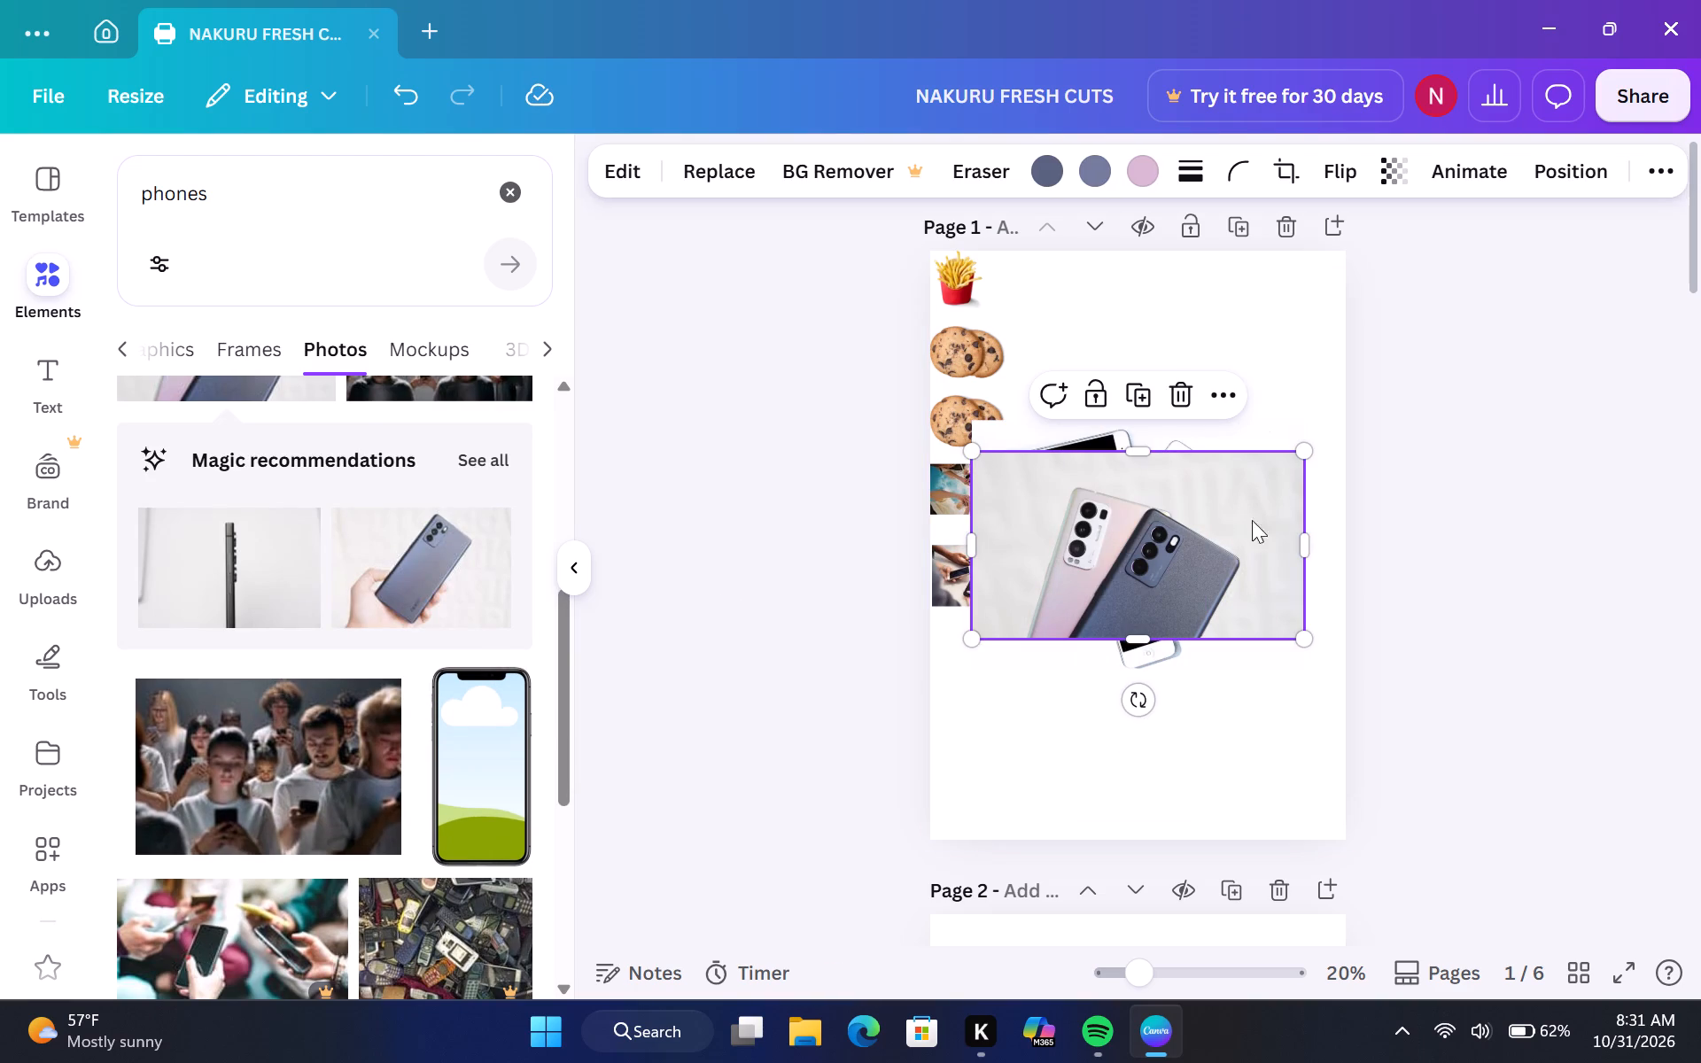
{"action": "left_click_drag", "start_coordinate": [1303, 448], "coordinate": [1214, 502]}
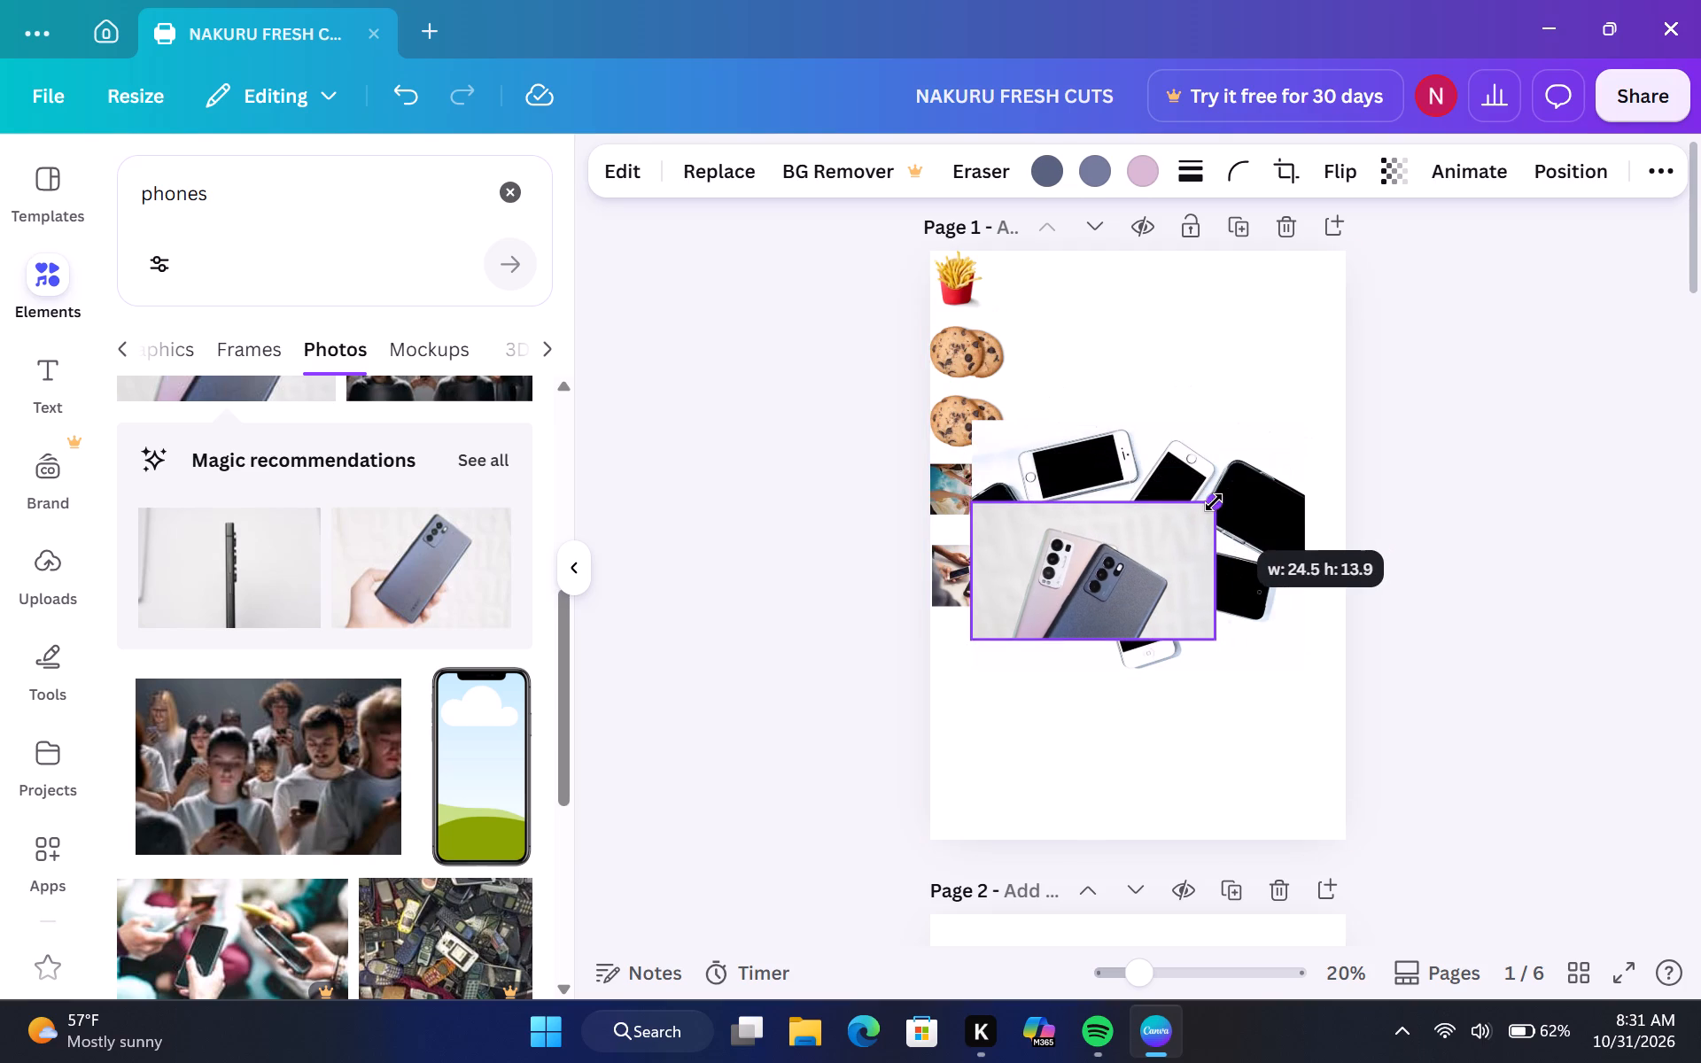
{"action": "left_click_drag", "start_coordinate": [1214, 502], "coordinate": [1203, 502]}
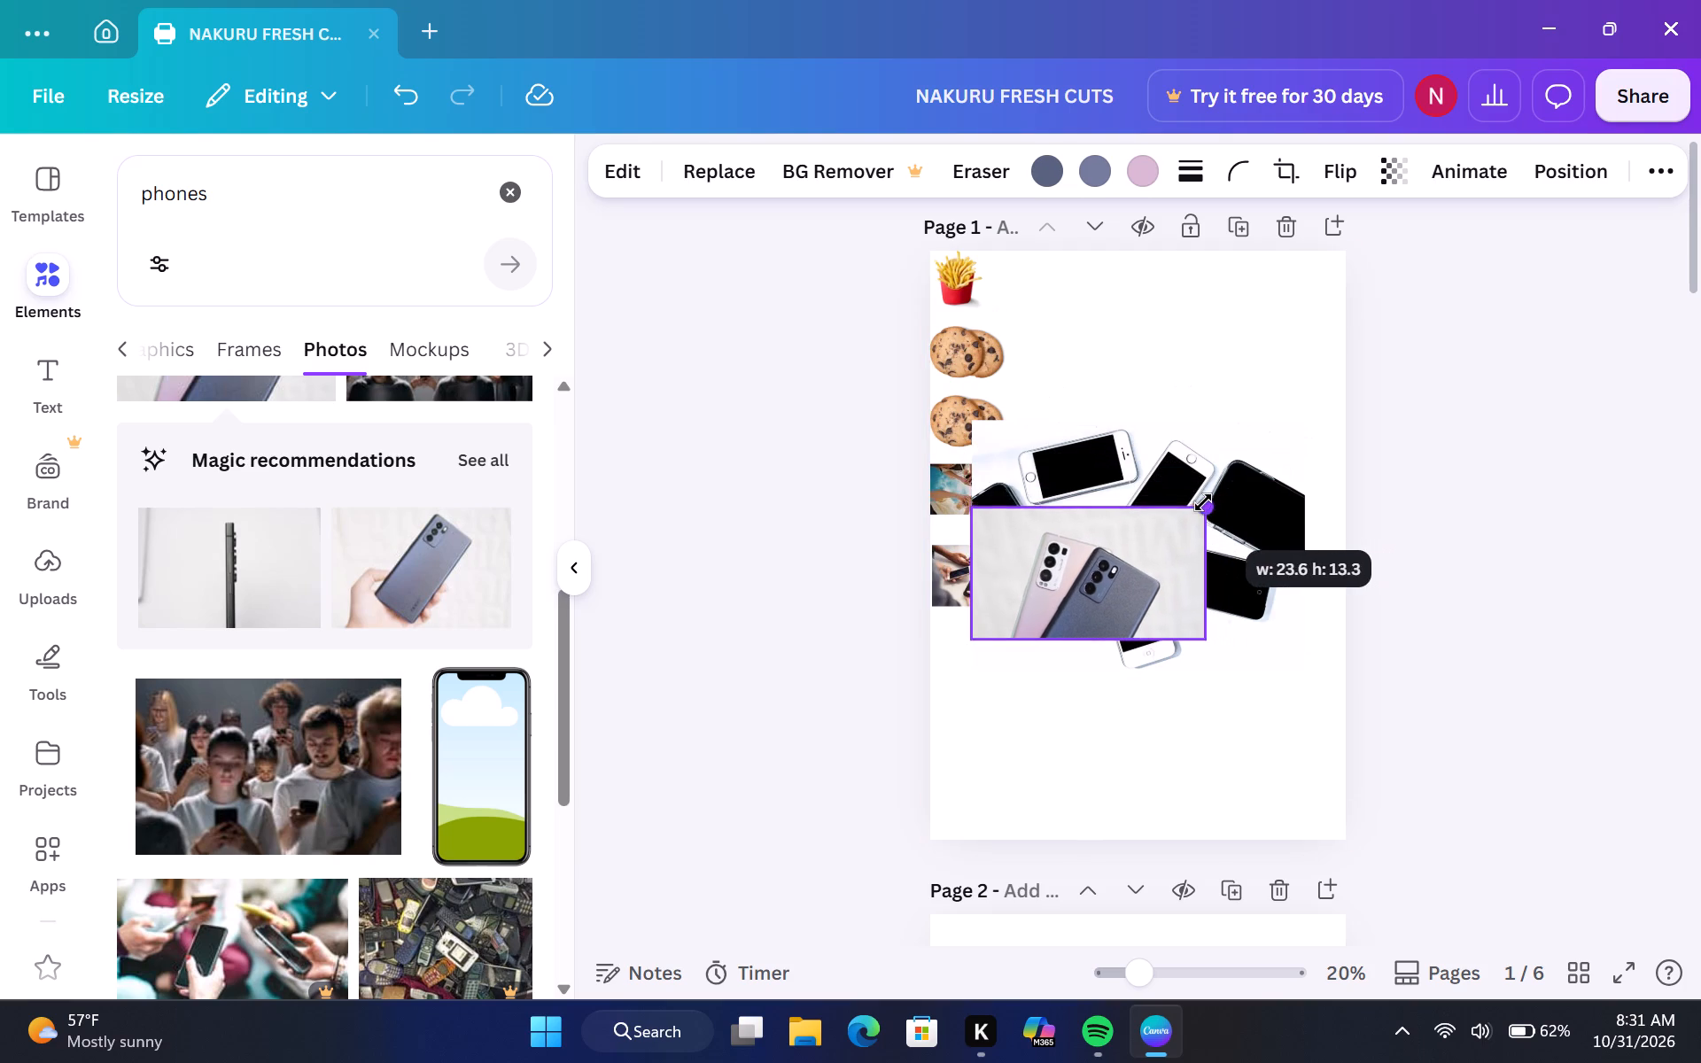
{"action": "left_click_drag", "start_coordinate": [1203, 502], "coordinate": [1055, 548]}
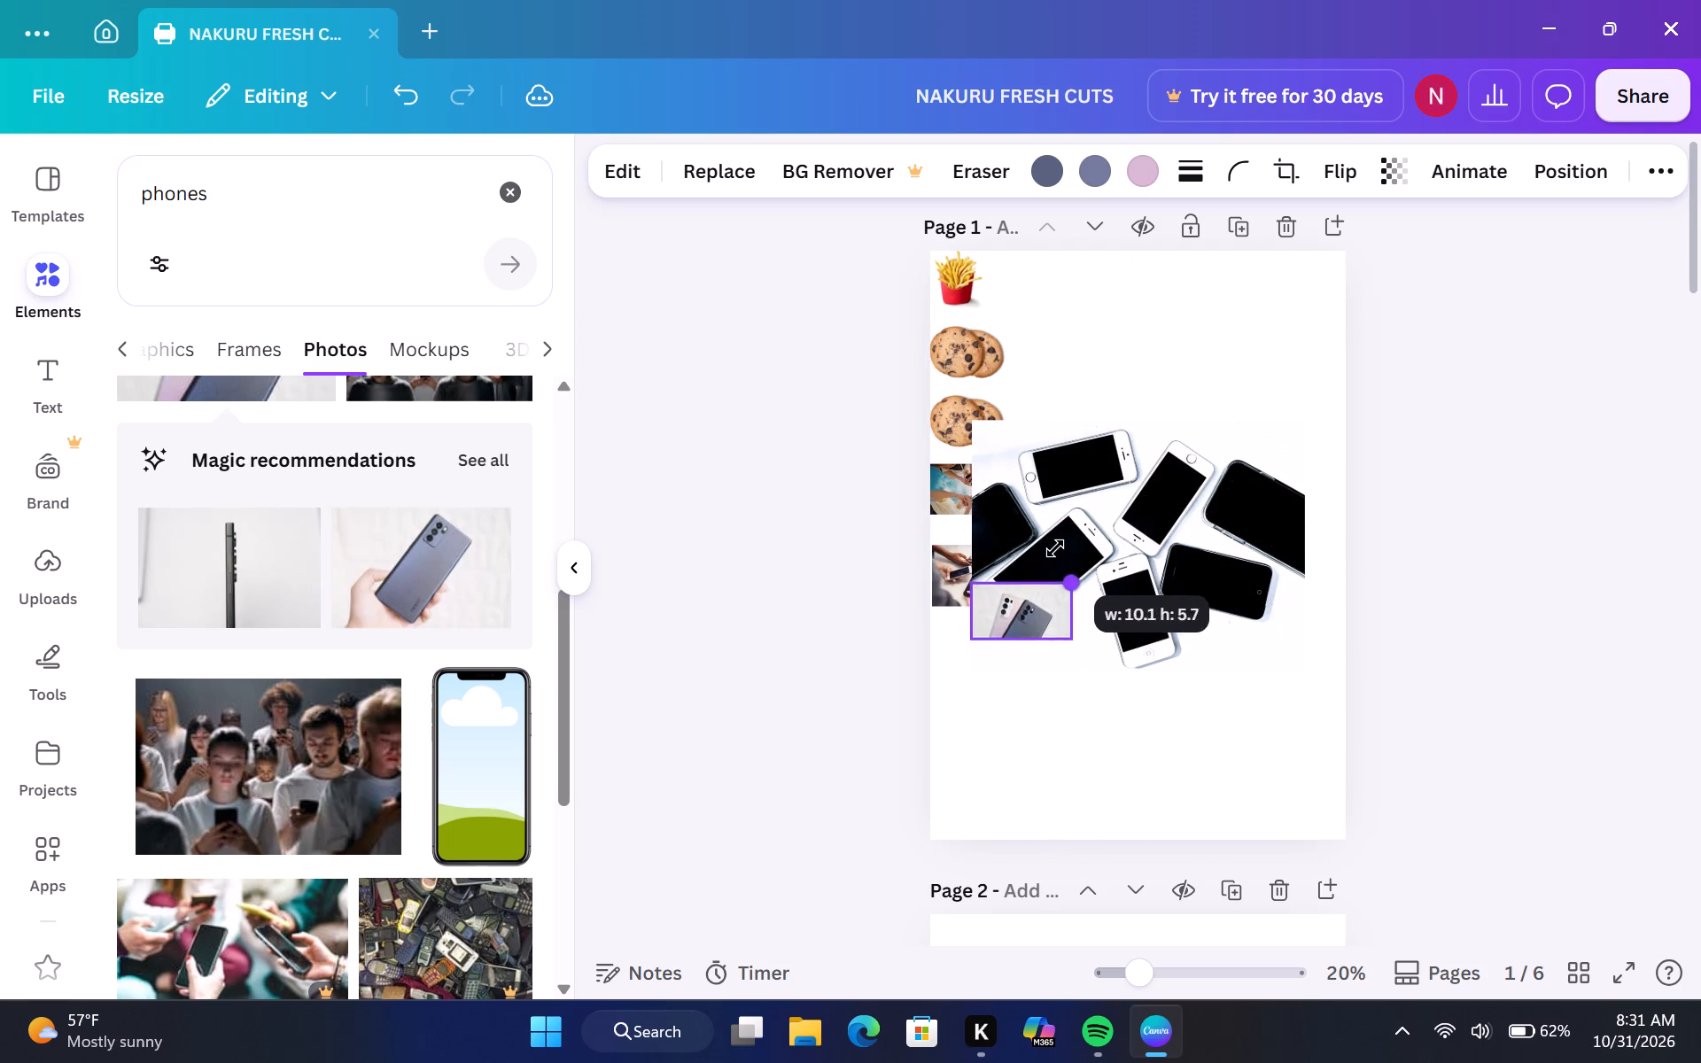
{"action": "left_click_drag", "start_coordinate": [1055, 548], "coordinate": [1052, 551]}
{"action": "left_click_drag", "start_coordinate": [1149, 539], "coordinate": [1249, 338]}
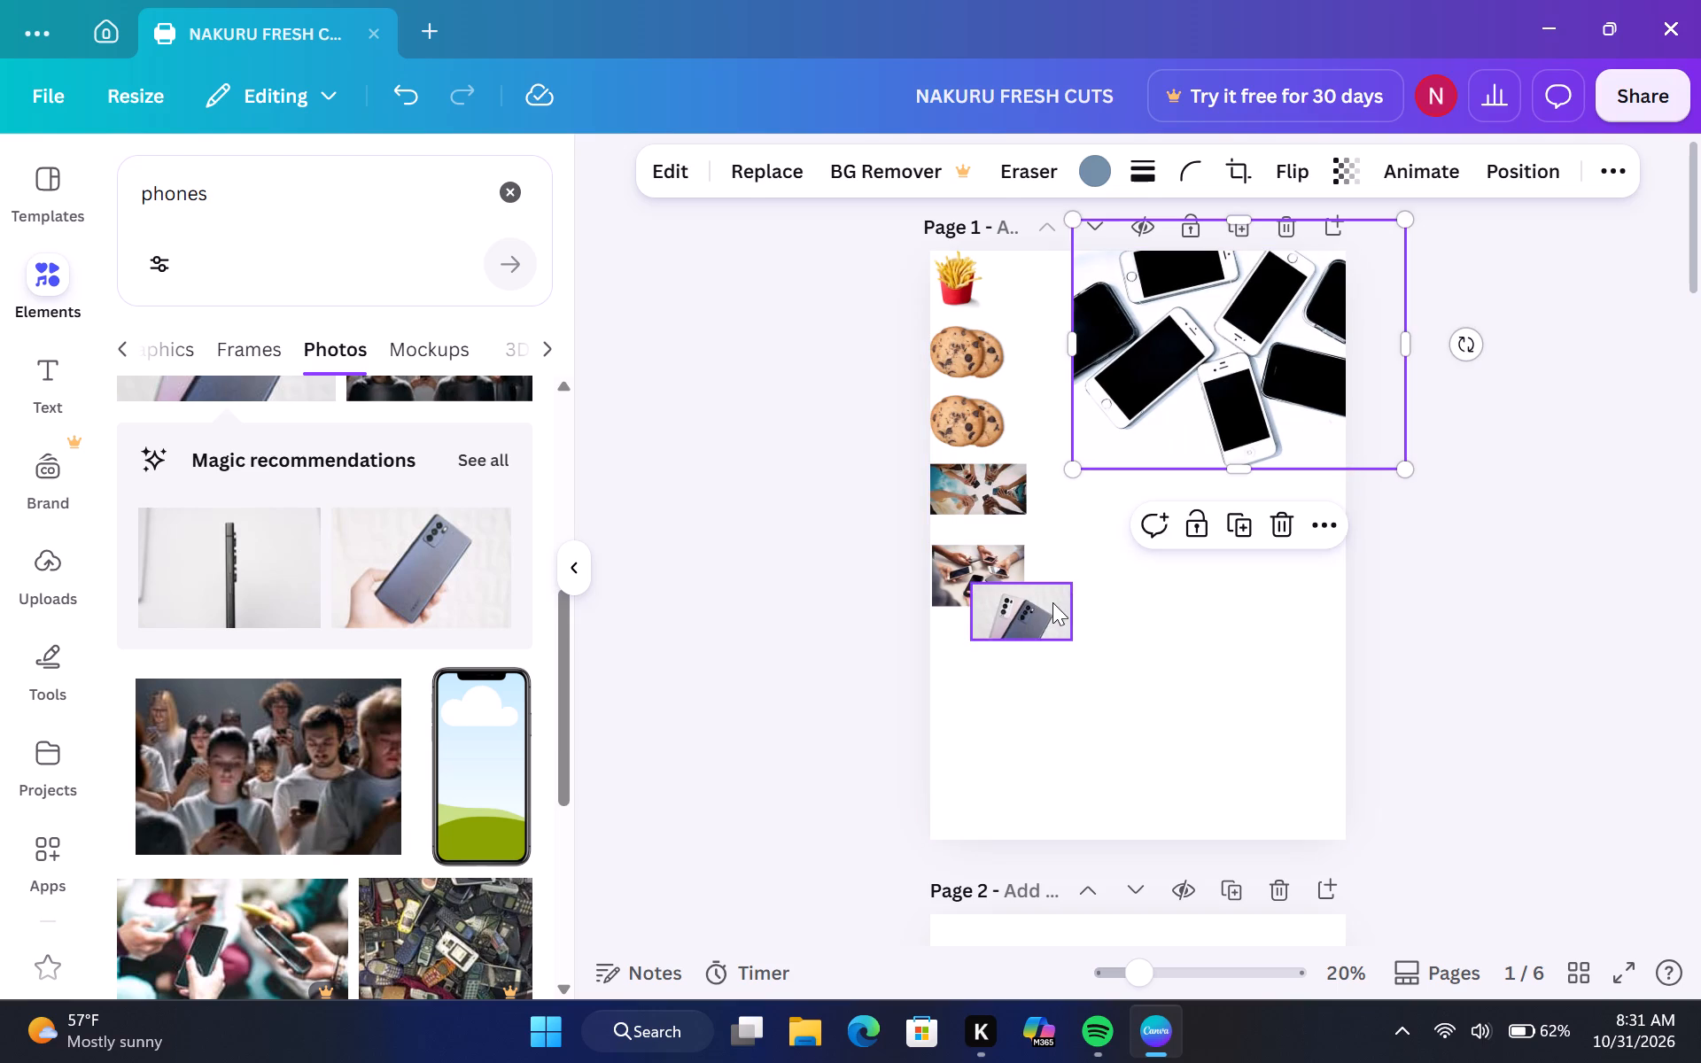
{"action": "left_click_drag", "start_coordinate": [1052, 602], "coordinate": [1015, 643]}
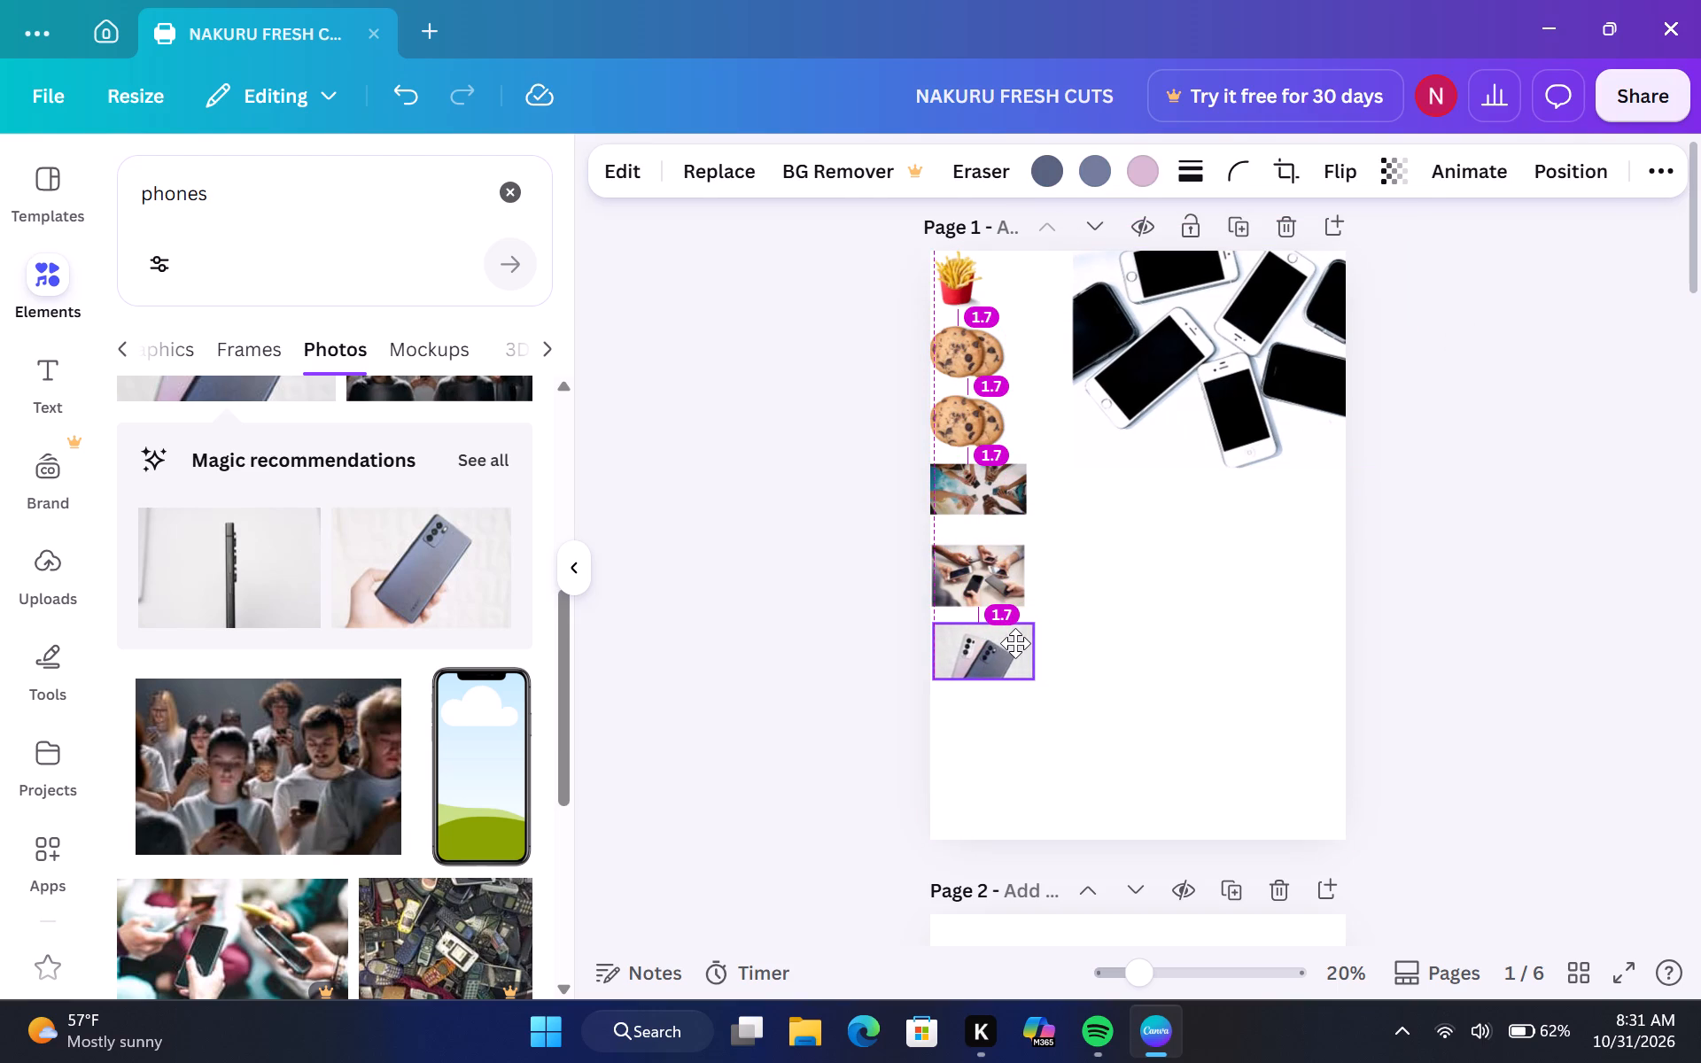
{"action": "left_click_drag", "start_coordinate": [1015, 643], "coordinate": [1015, 649]}
{"action": "left_click_drag", "start_coordinate": [1015, 649], "coordinate": [1014, 647]}
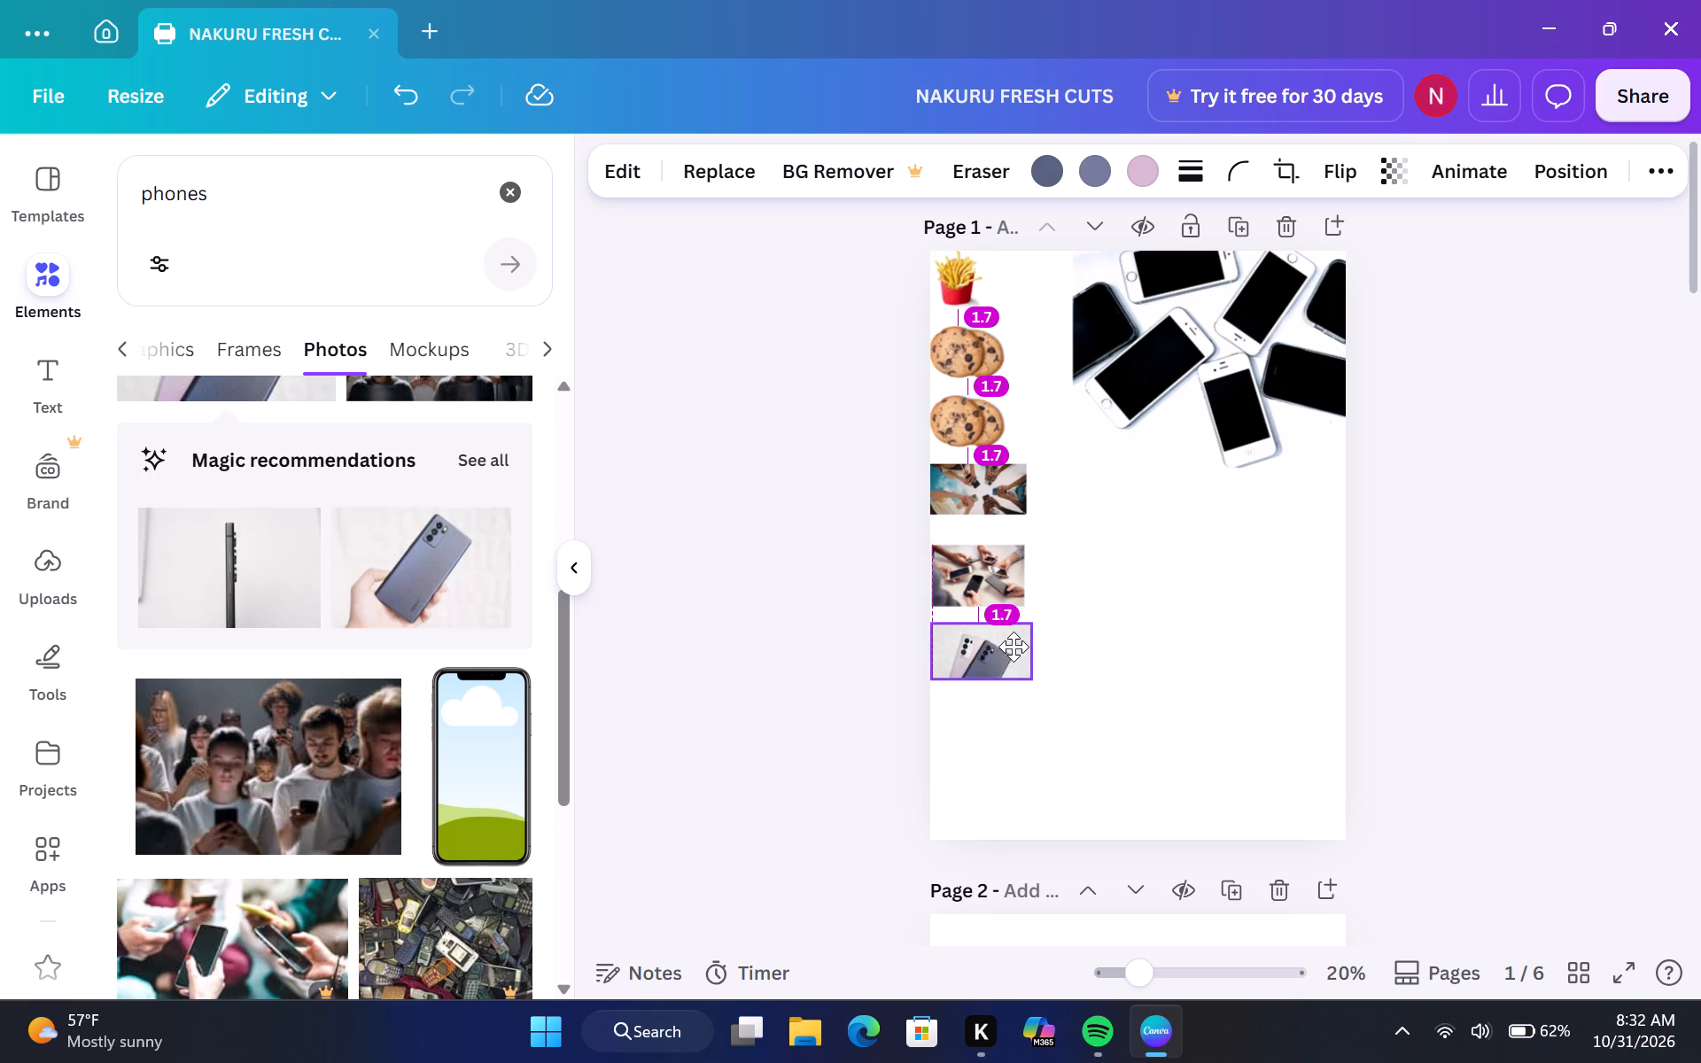
{"action": "left_click_drag", "start_coordinate": [1014, 647], "coordinate": [1020, 654]}
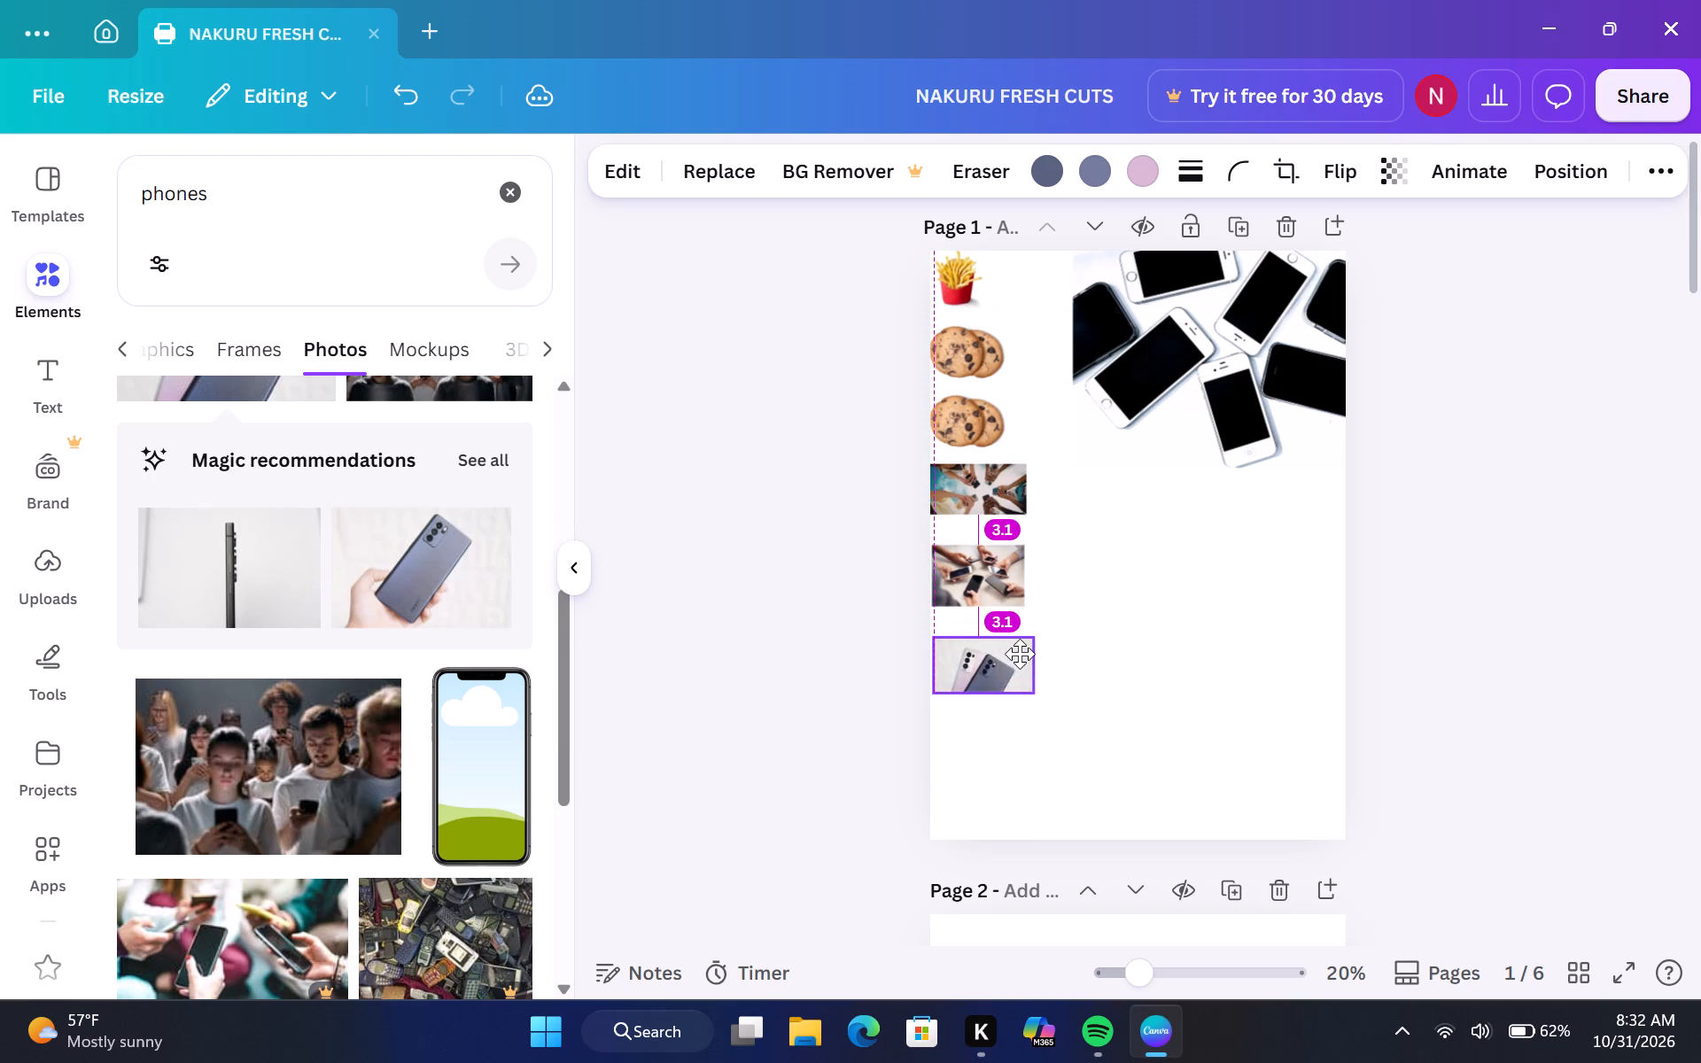
{"action": "left_click_drag", "start_coordinate": [1020, 654], "coordinate": [1019, 653]}
Shrink the scattered-phones photo to about 8 by 6 and place it at the bottom of page 1's photo column.
{"action": "left_click_drag", "start_coordinate": [1206, 276], "coordinate": [1140, 415]}
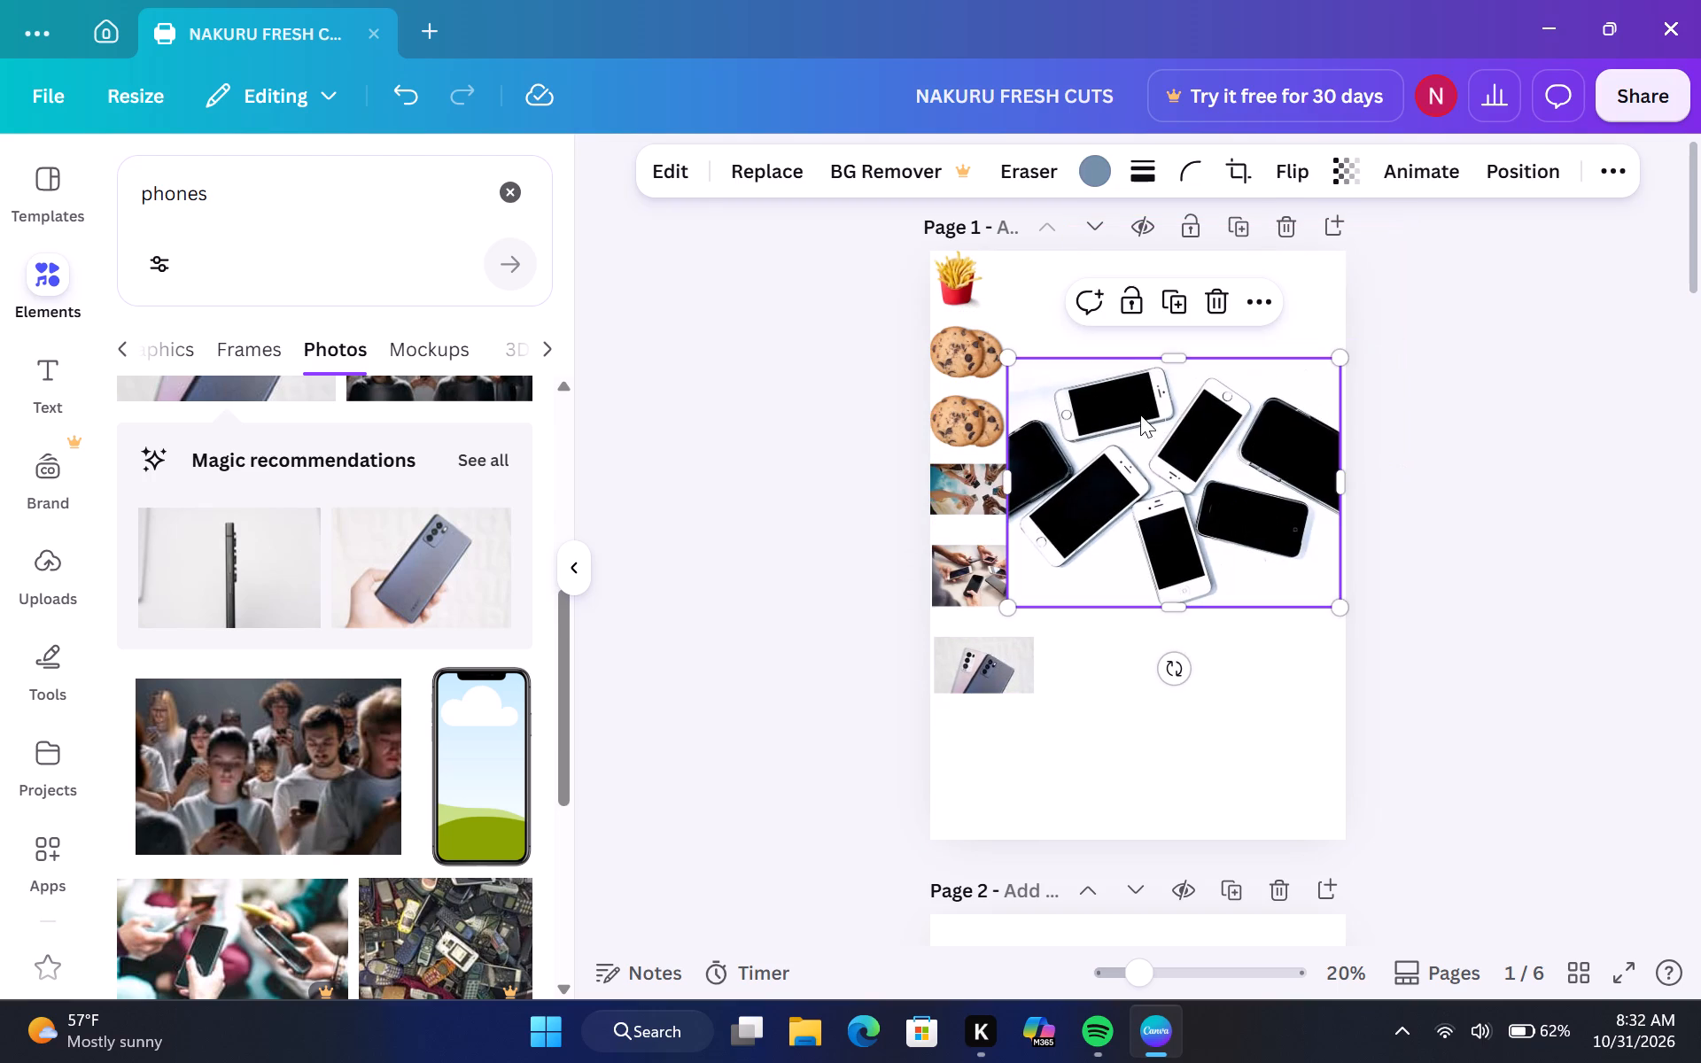
{"action": "left_click_drag", "start_coordinate": [1341, 353], "coordinate": [1135, 513]}
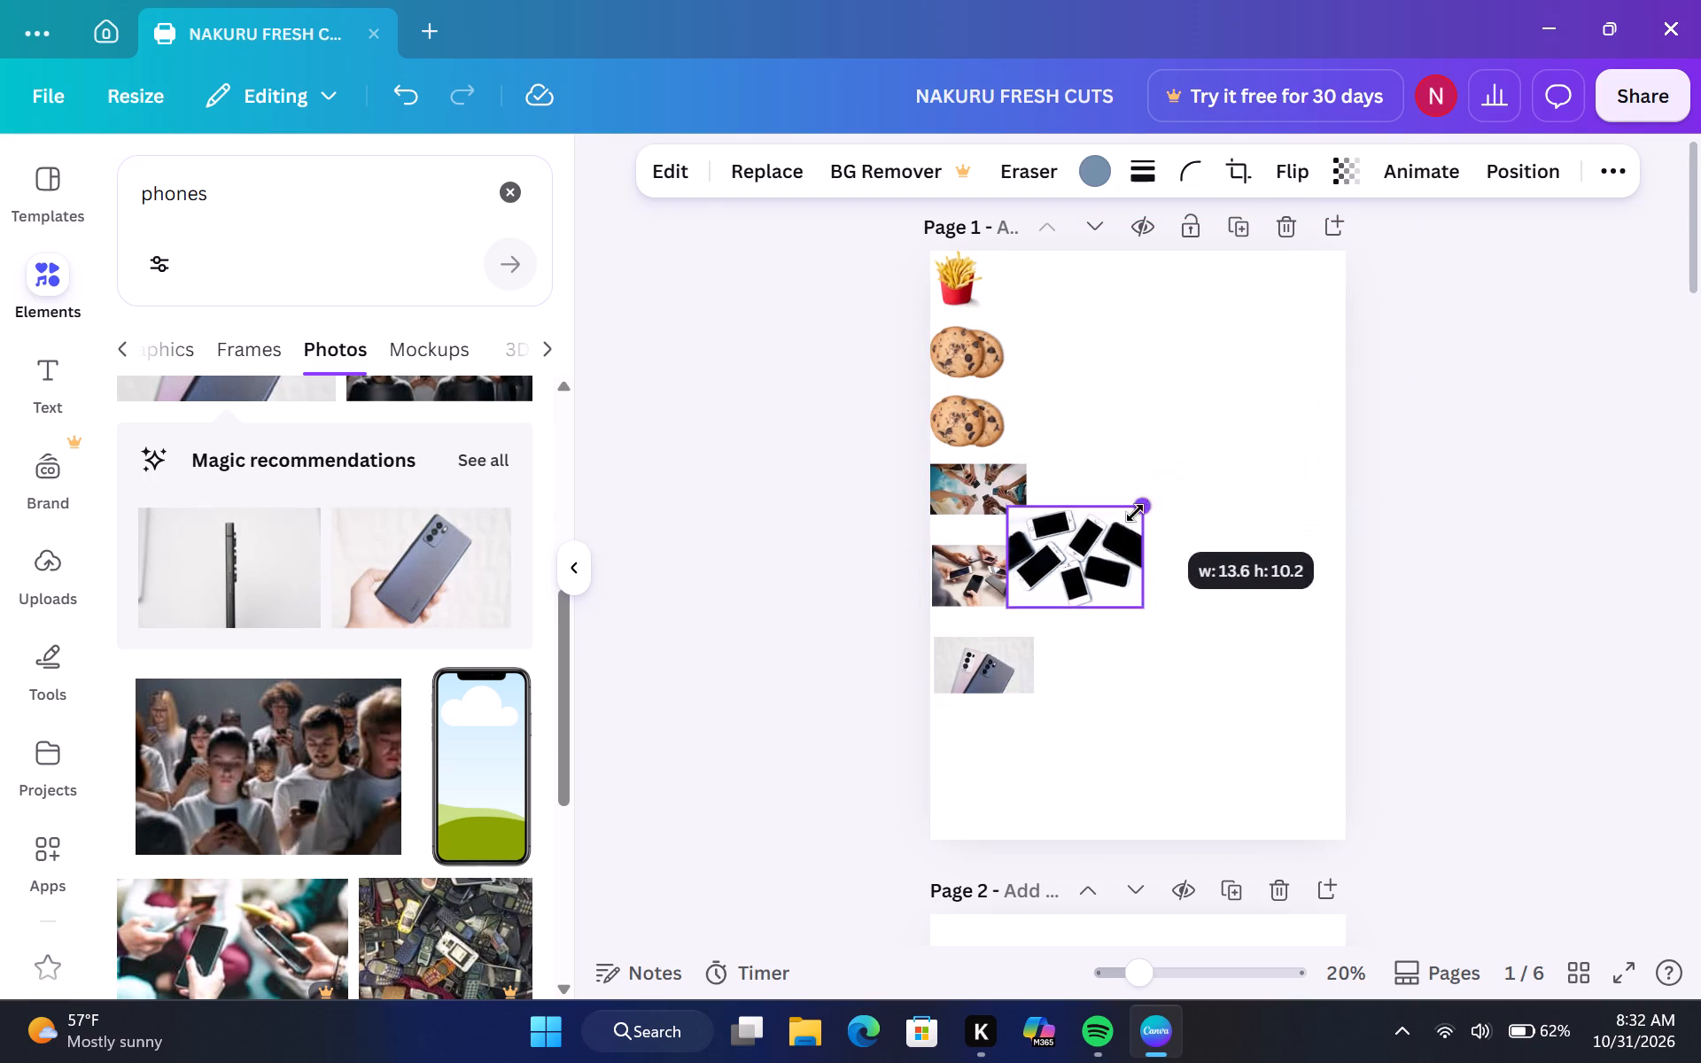
{"action": "left_click_drag", "start_coordinate": [1135, 513], "coordinate": [1091, 544]}
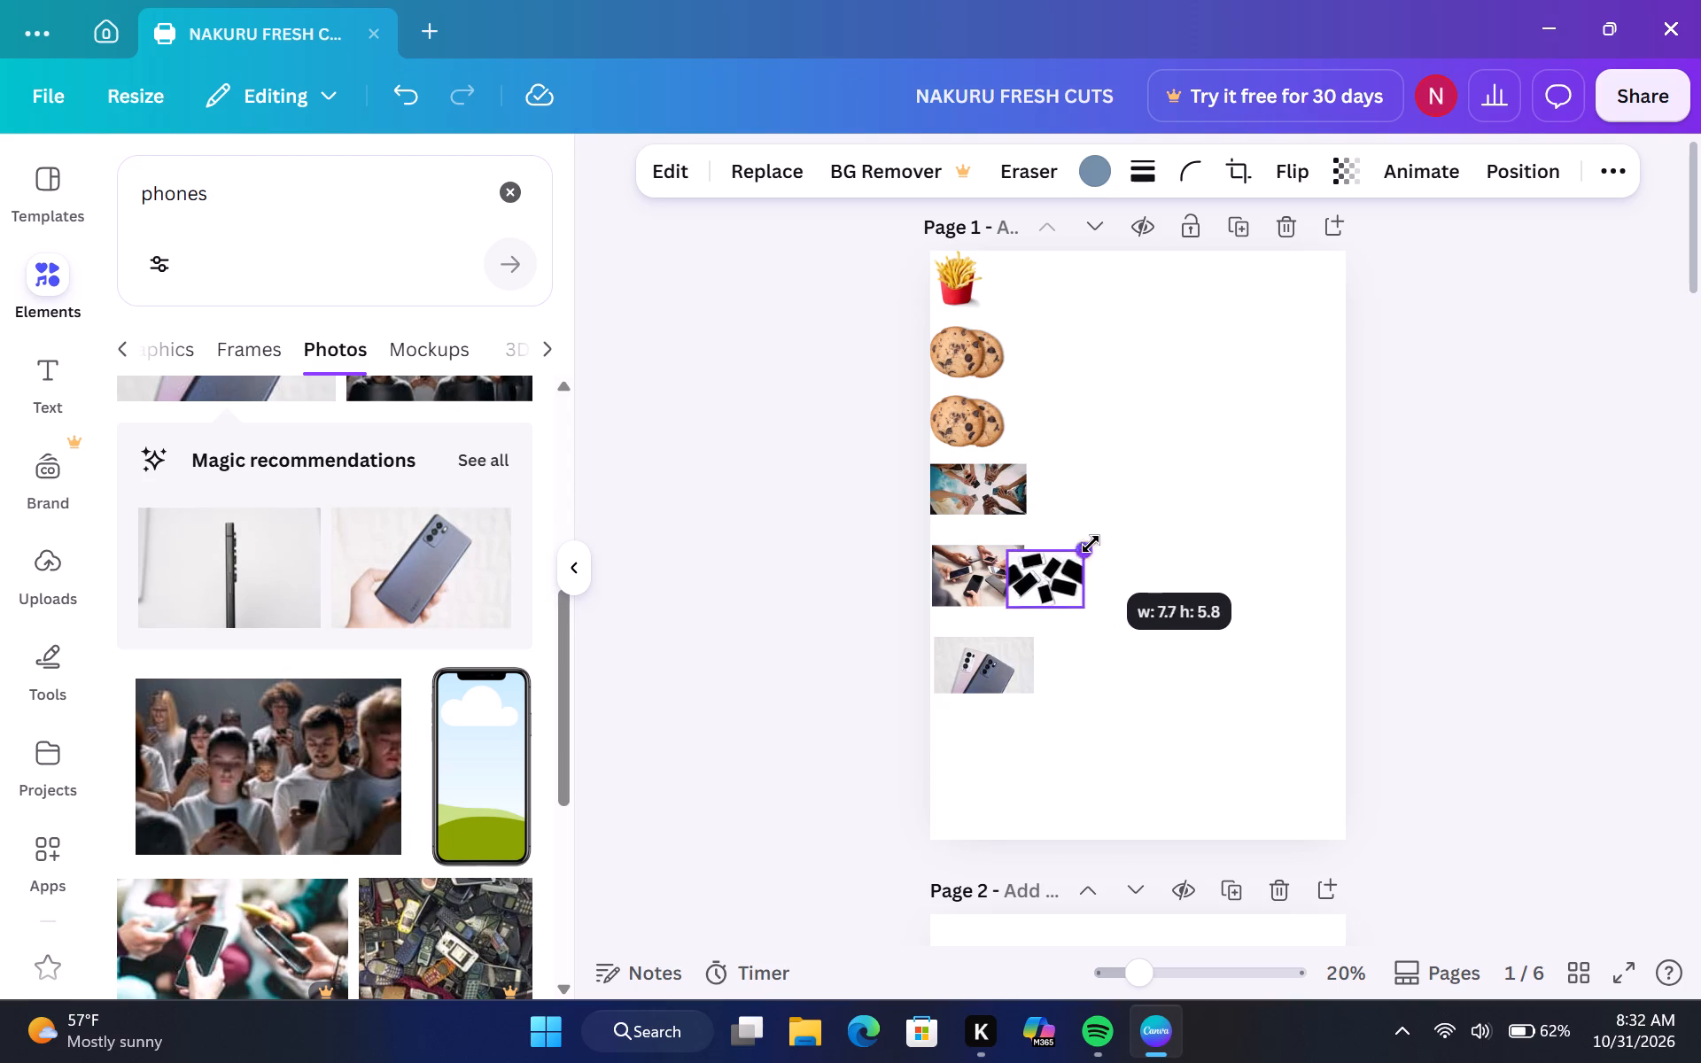
{"action": "left_click_drag", "start_coordinate": [1091, 544], "coordinate": [1096, 544]}
{"action": "left_click_drag", "start_coordinate": [1063, 578], "coordinate": [997, 753]}
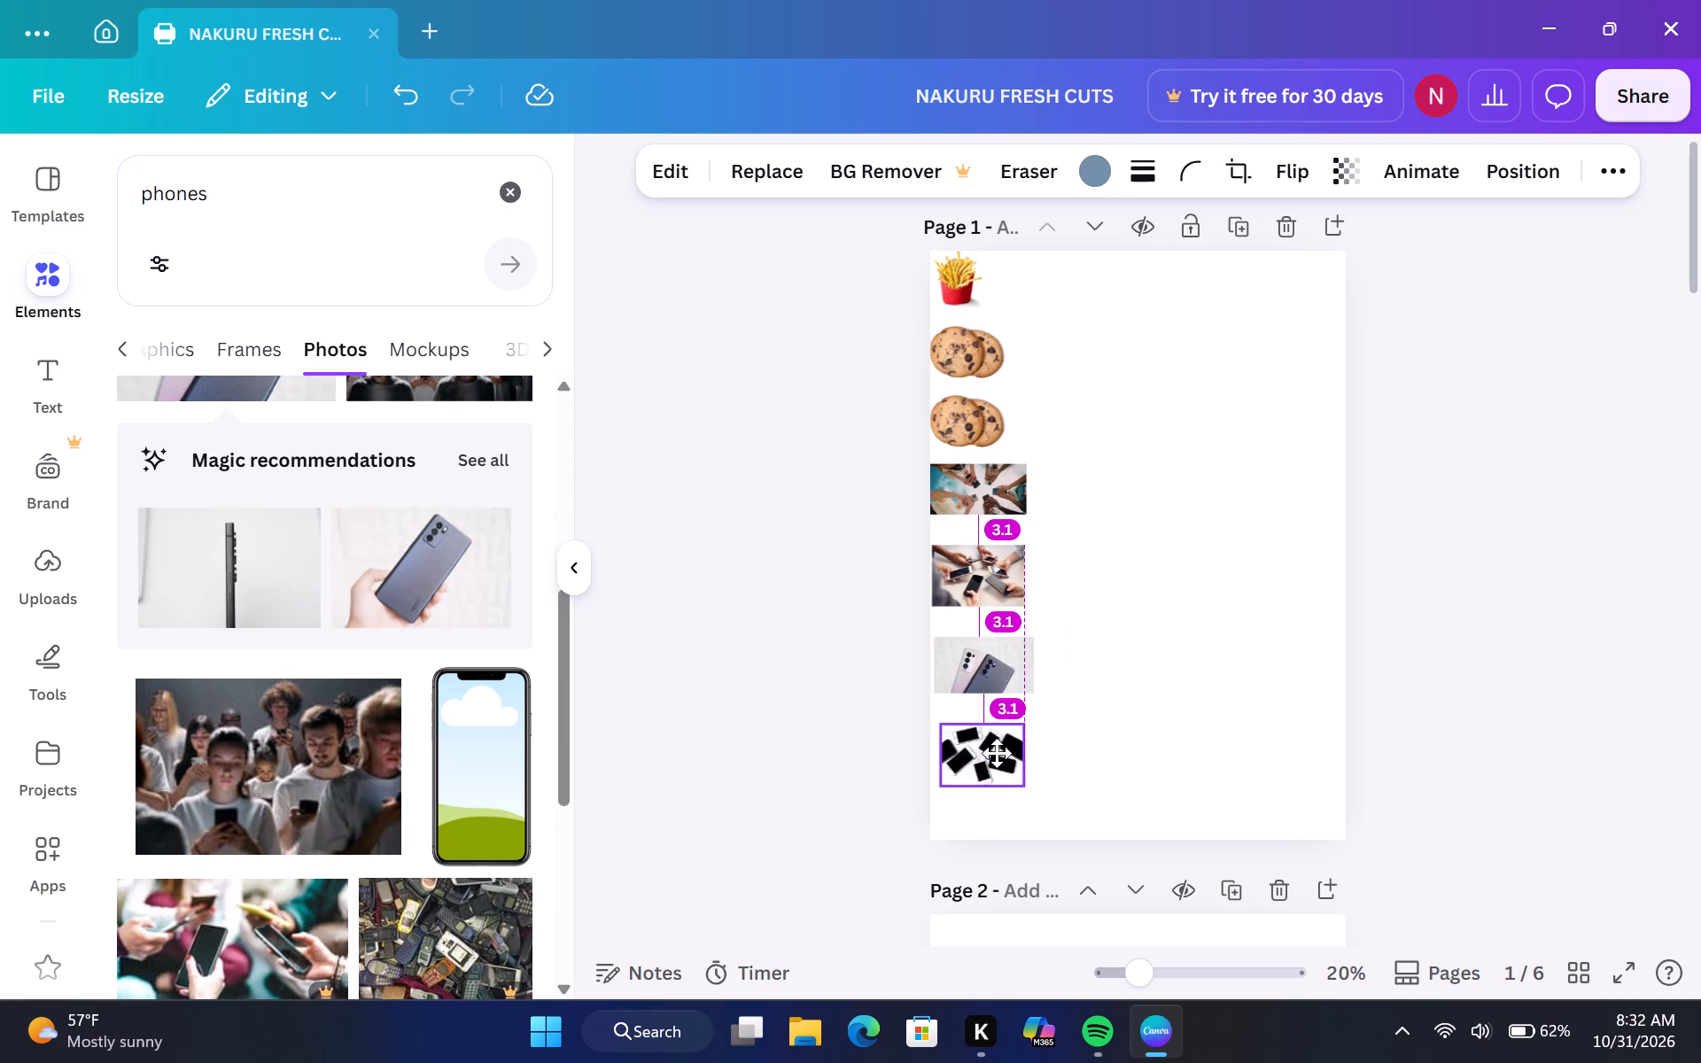
{"action": "left_click_drag", "start_coordinate": [997, 753], "coordinate": [990, 750]}
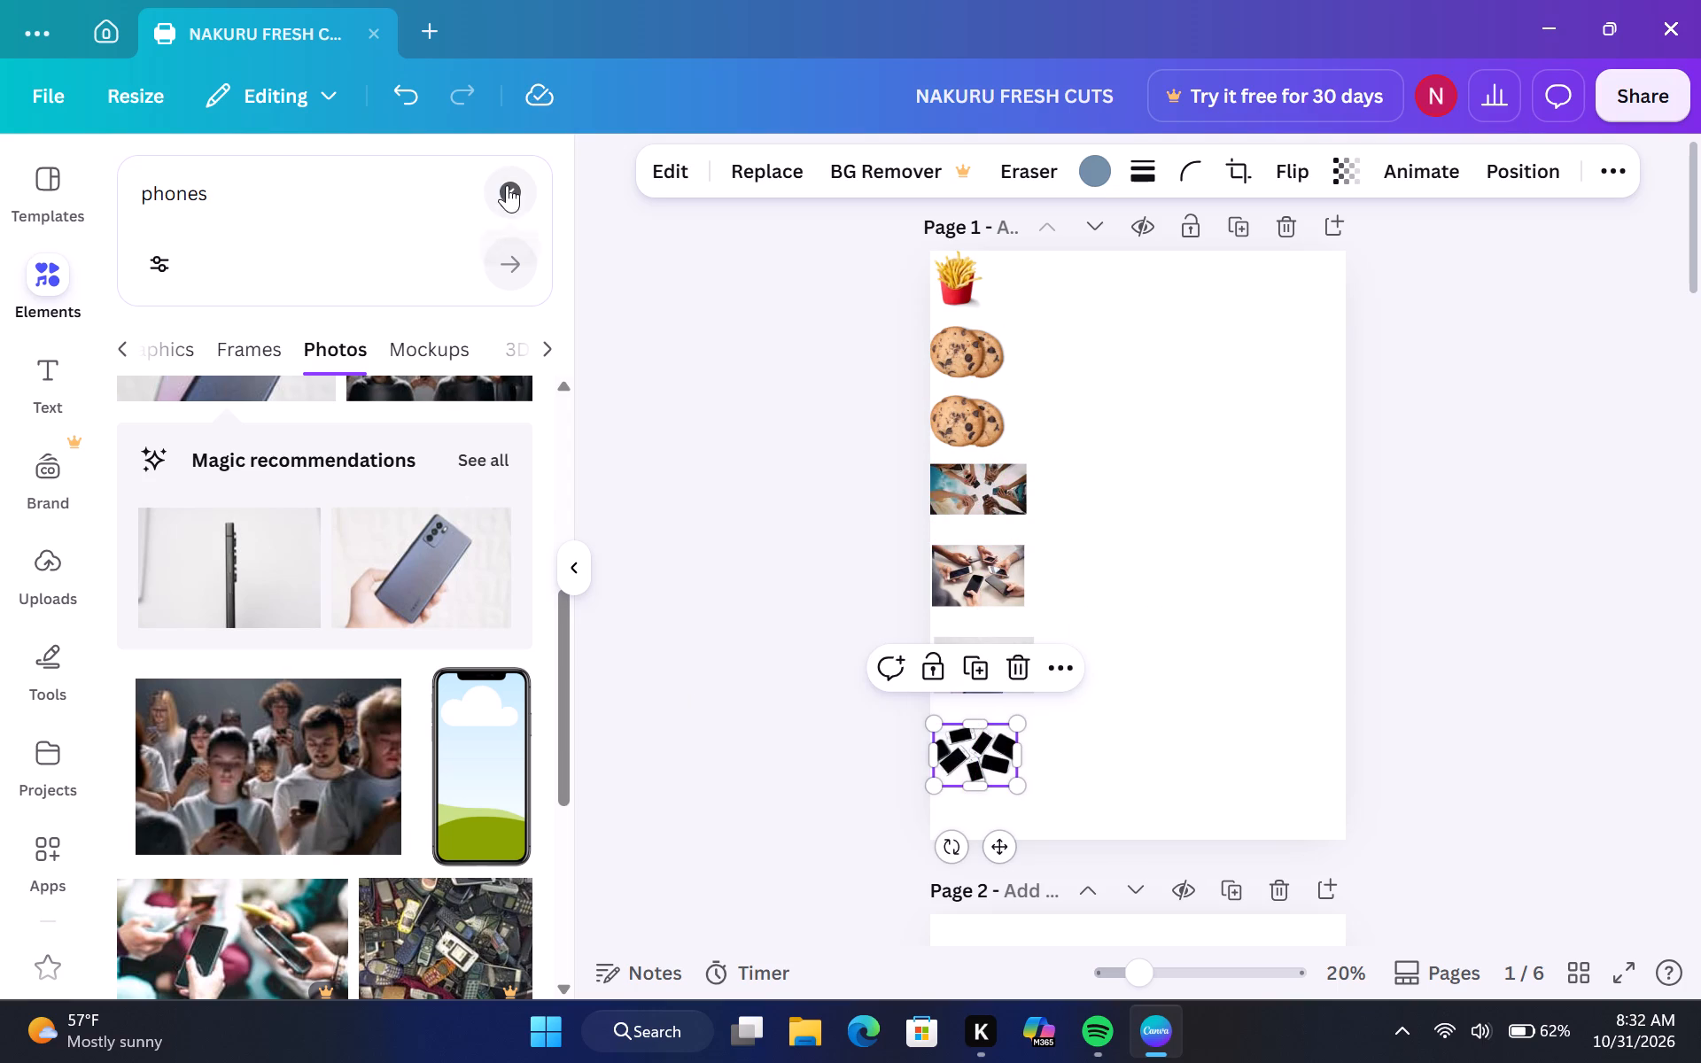
Search the Elements library for "ocean" and look through the results.
{"action": "left_click", "coordinate": [507, 188]}
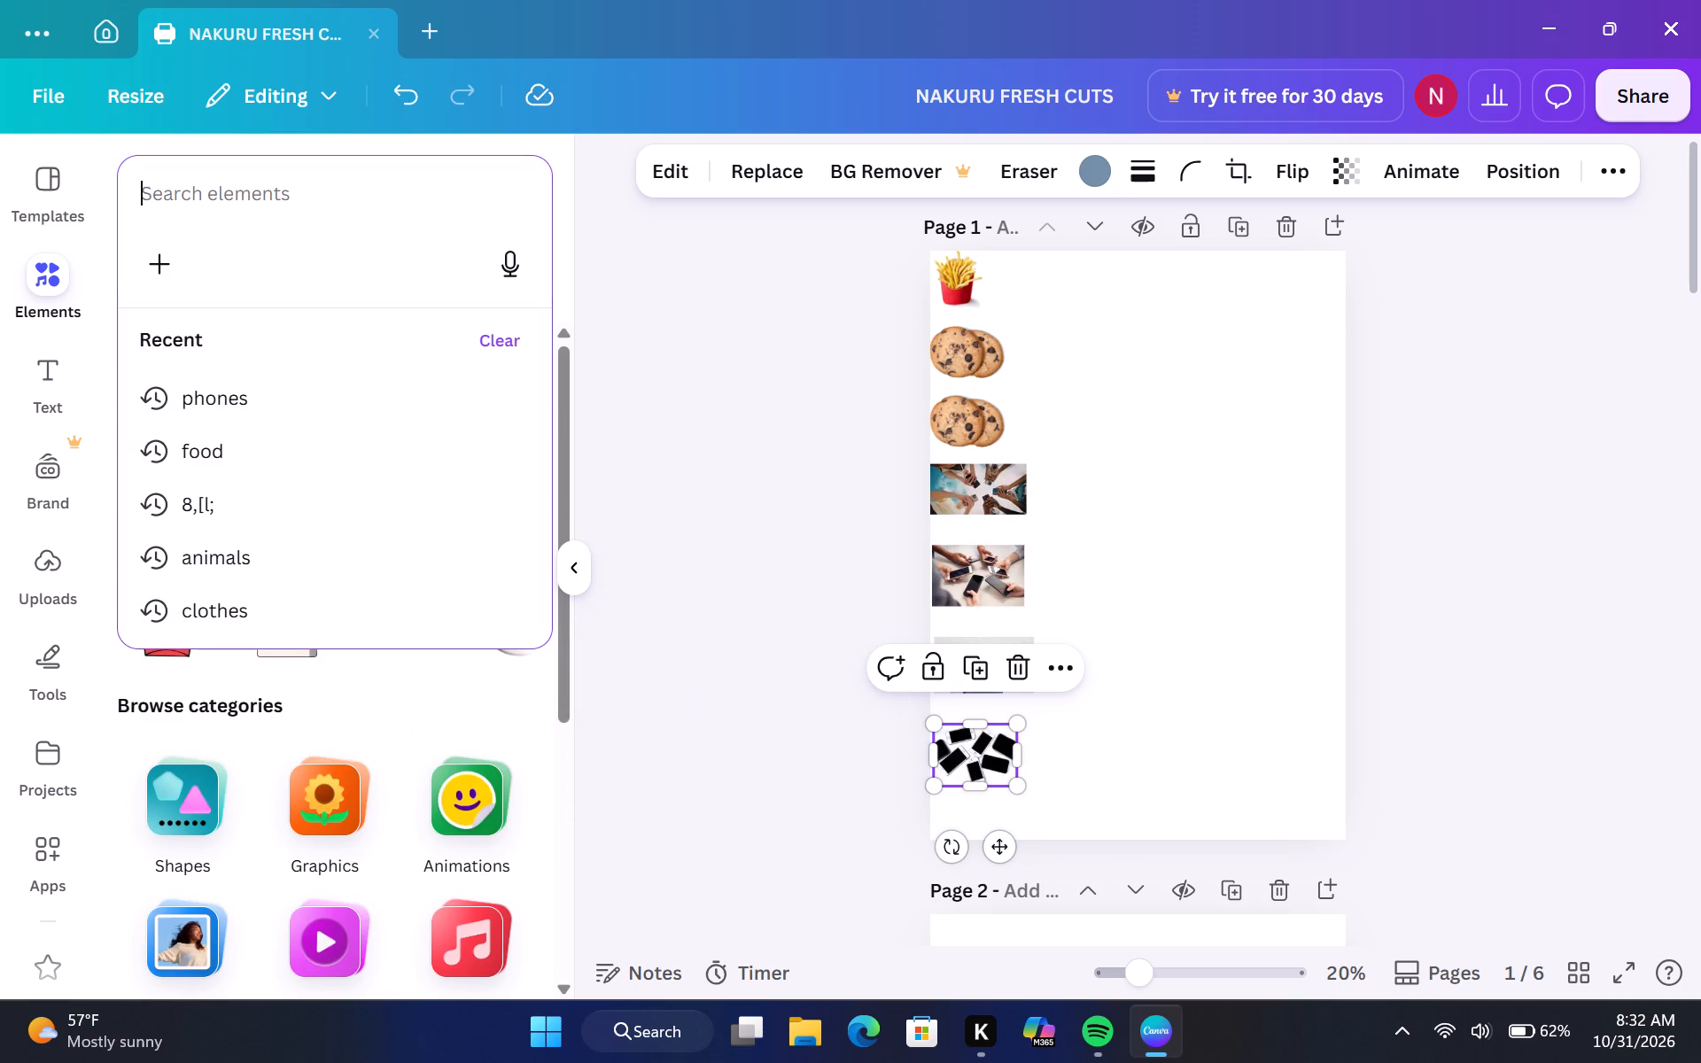
{"action": "type", "text": "ocea"}
{"action": "key", "text": "n"}
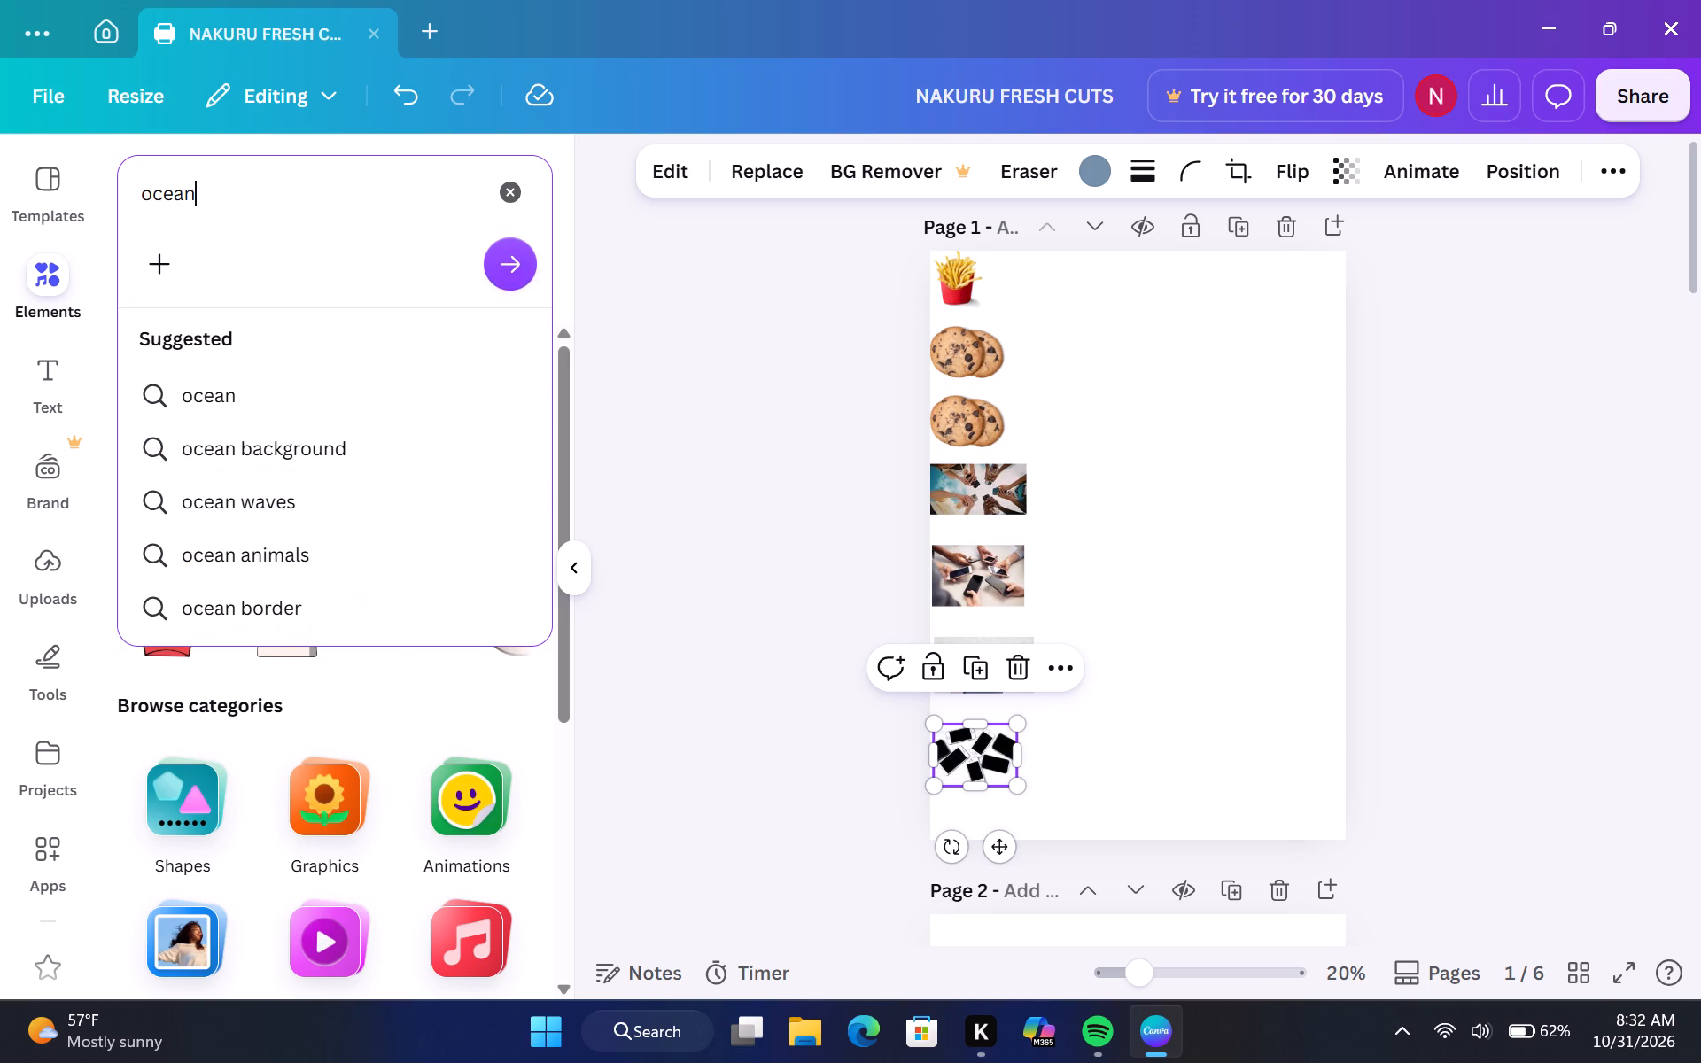
{"action": "key", "text": "Return"}
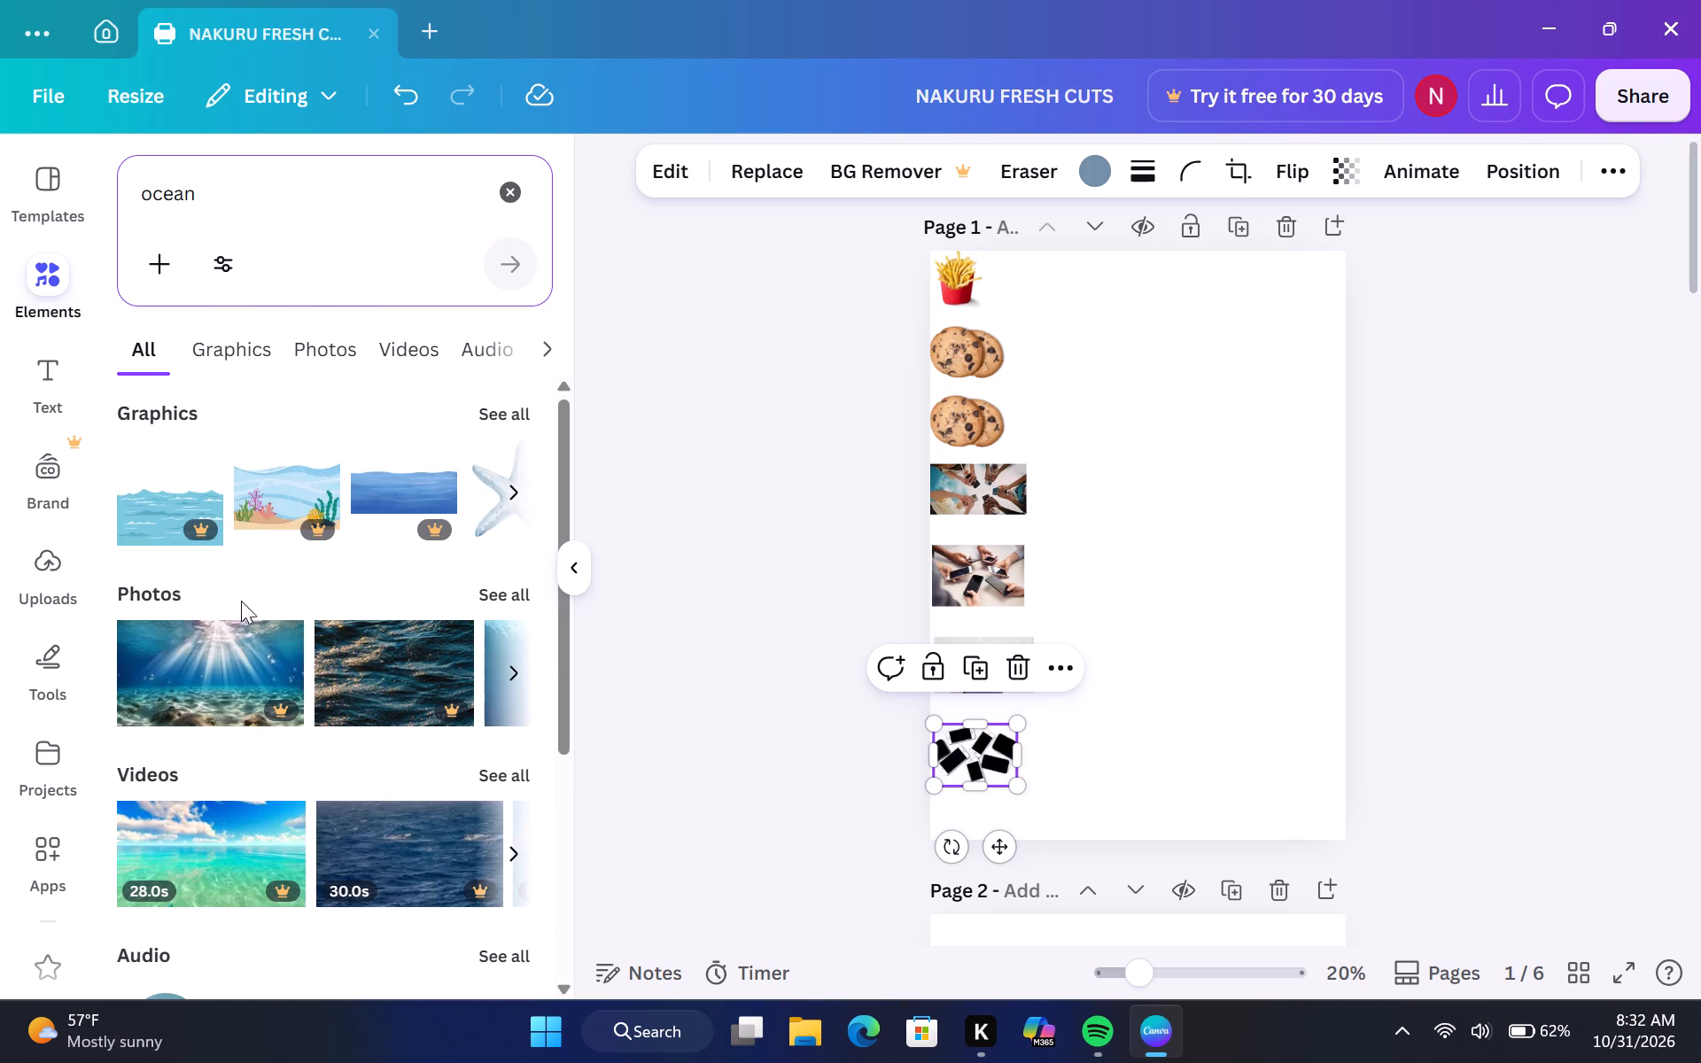
{"action": "left_click", "coordinate": [559, 791]}
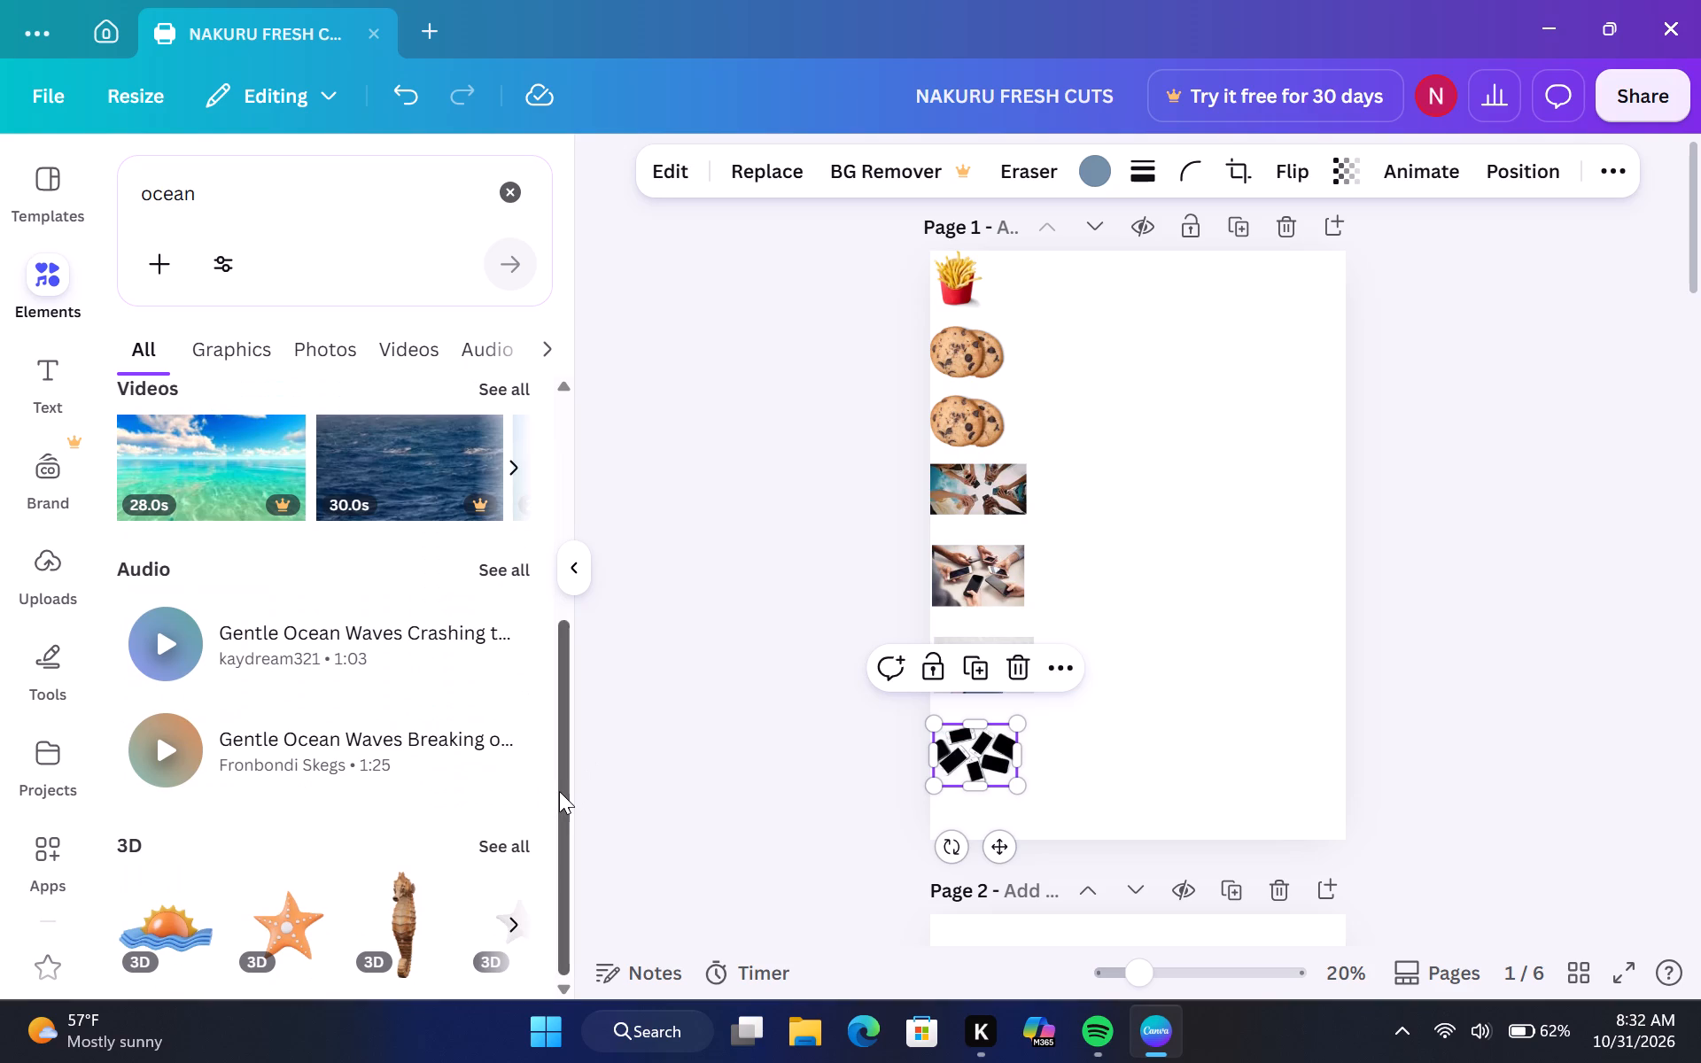
{"action": "left_click", "coordinate": [562, 537]}
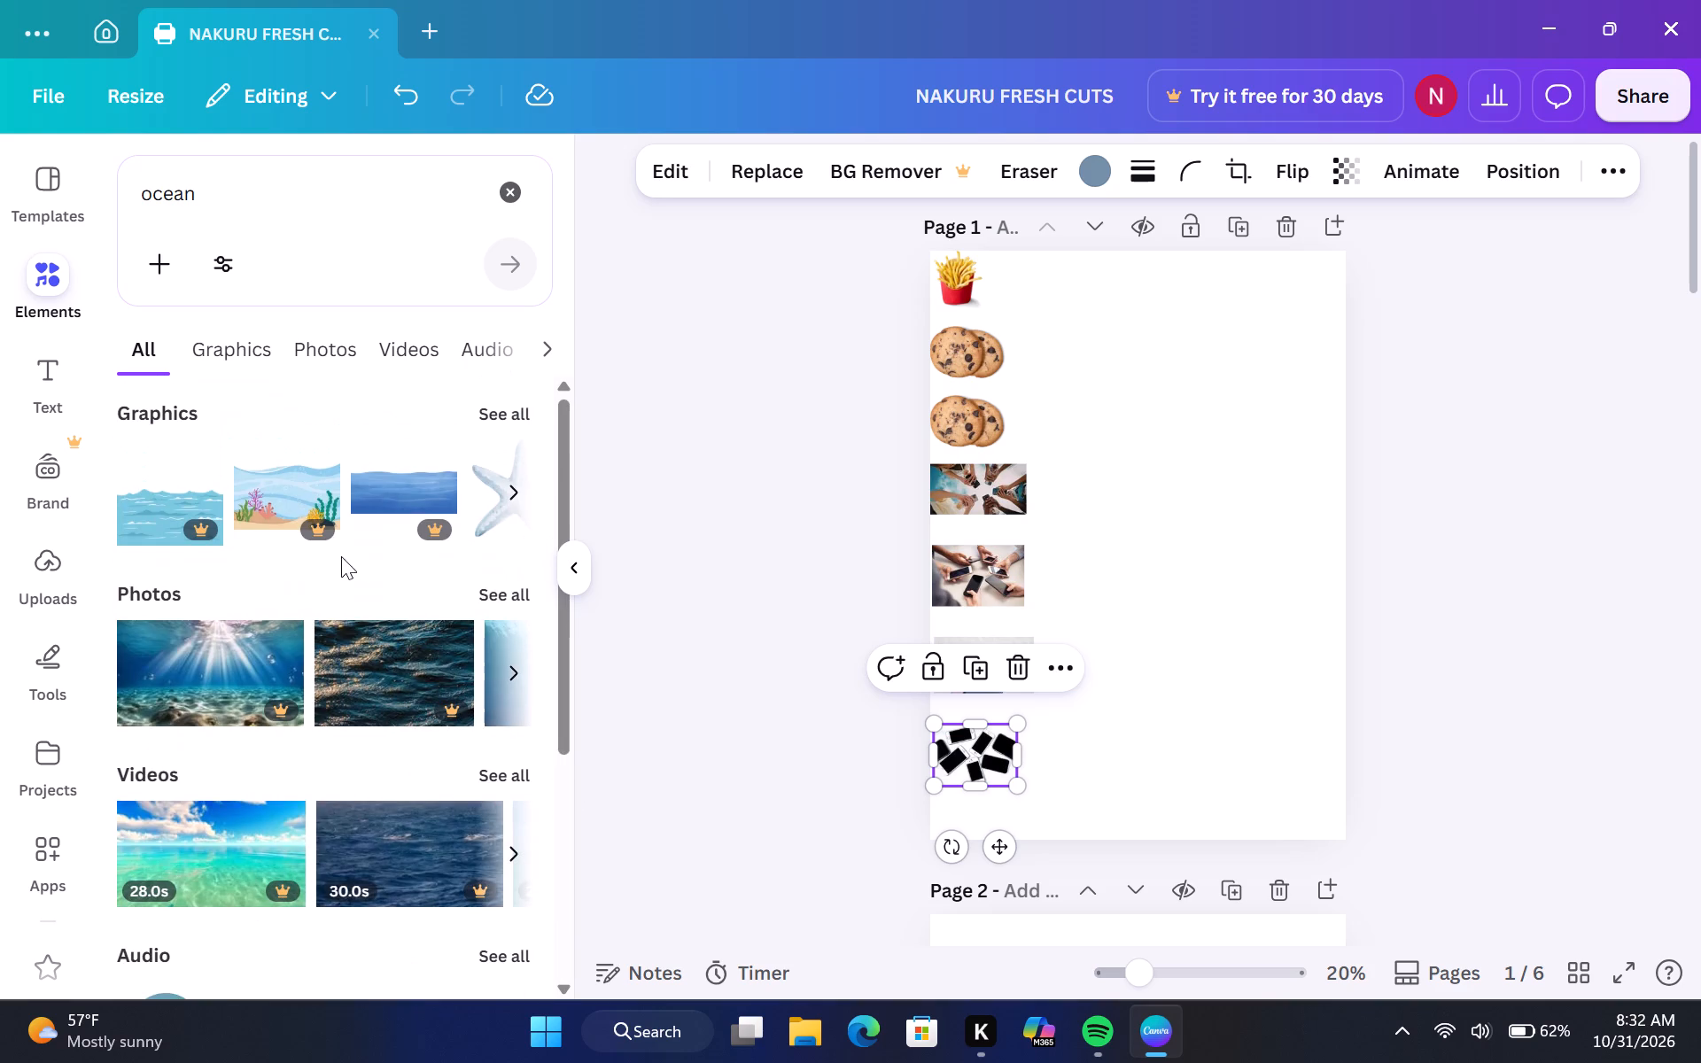
{"action": "left_click", "coordinate": [567, 391]}
Move the scattered-phones photo up to a gap of about 1.7 below the photo of two phones' backs.
{"action": "left_click", "coordinate": [988, 758]}
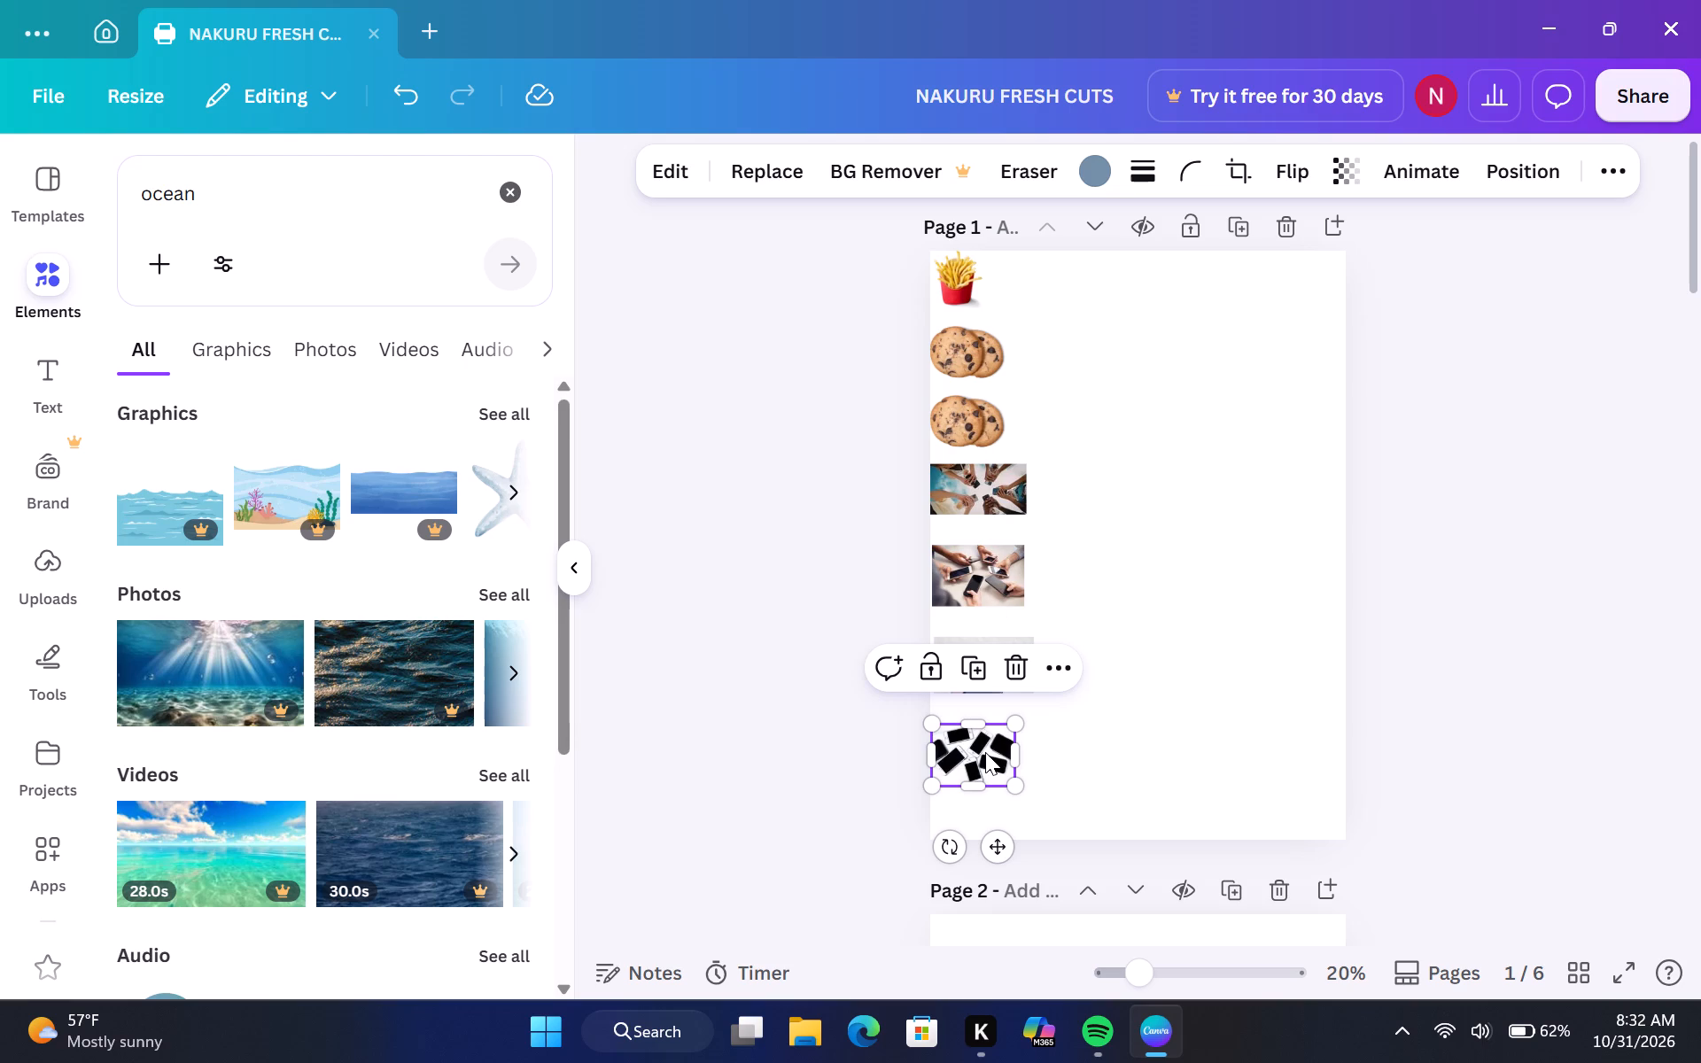
{"action": "left_click_drag", "start_coordinate": [985, 752], "coordinate": [985, 742]}
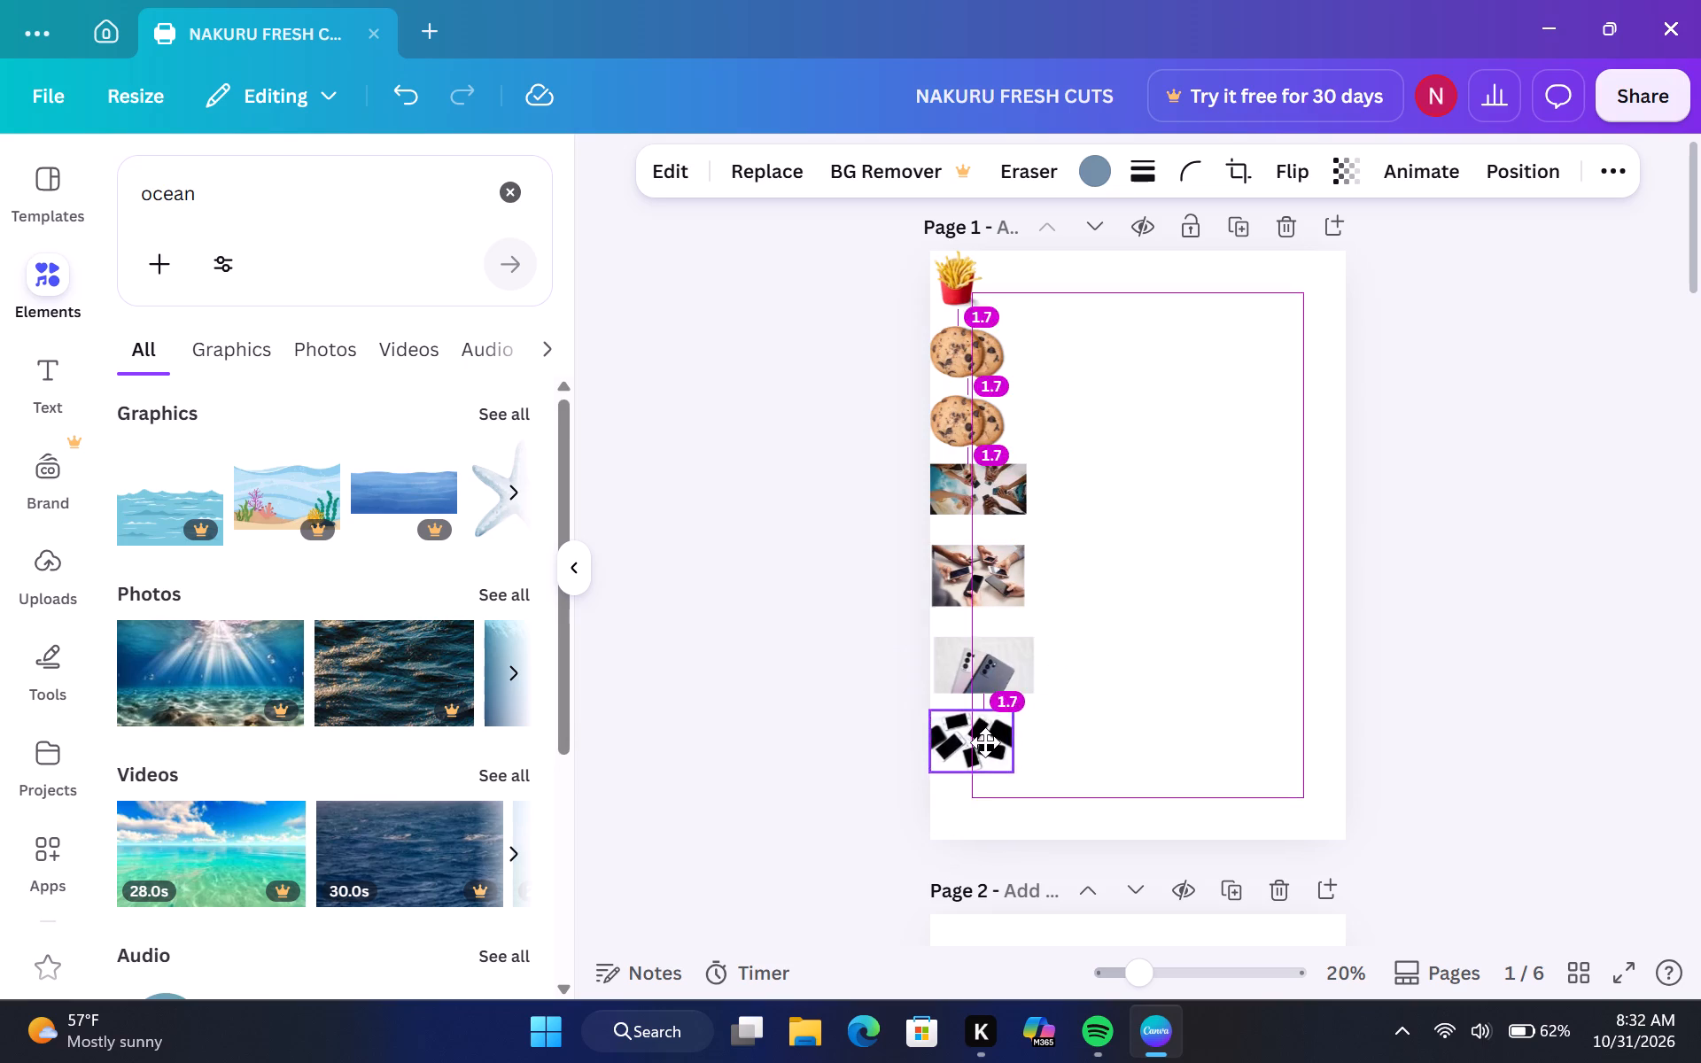
{"action": "left_click_drag", "start_coordinate": [985, 742], "coordinate": [986, 741]}
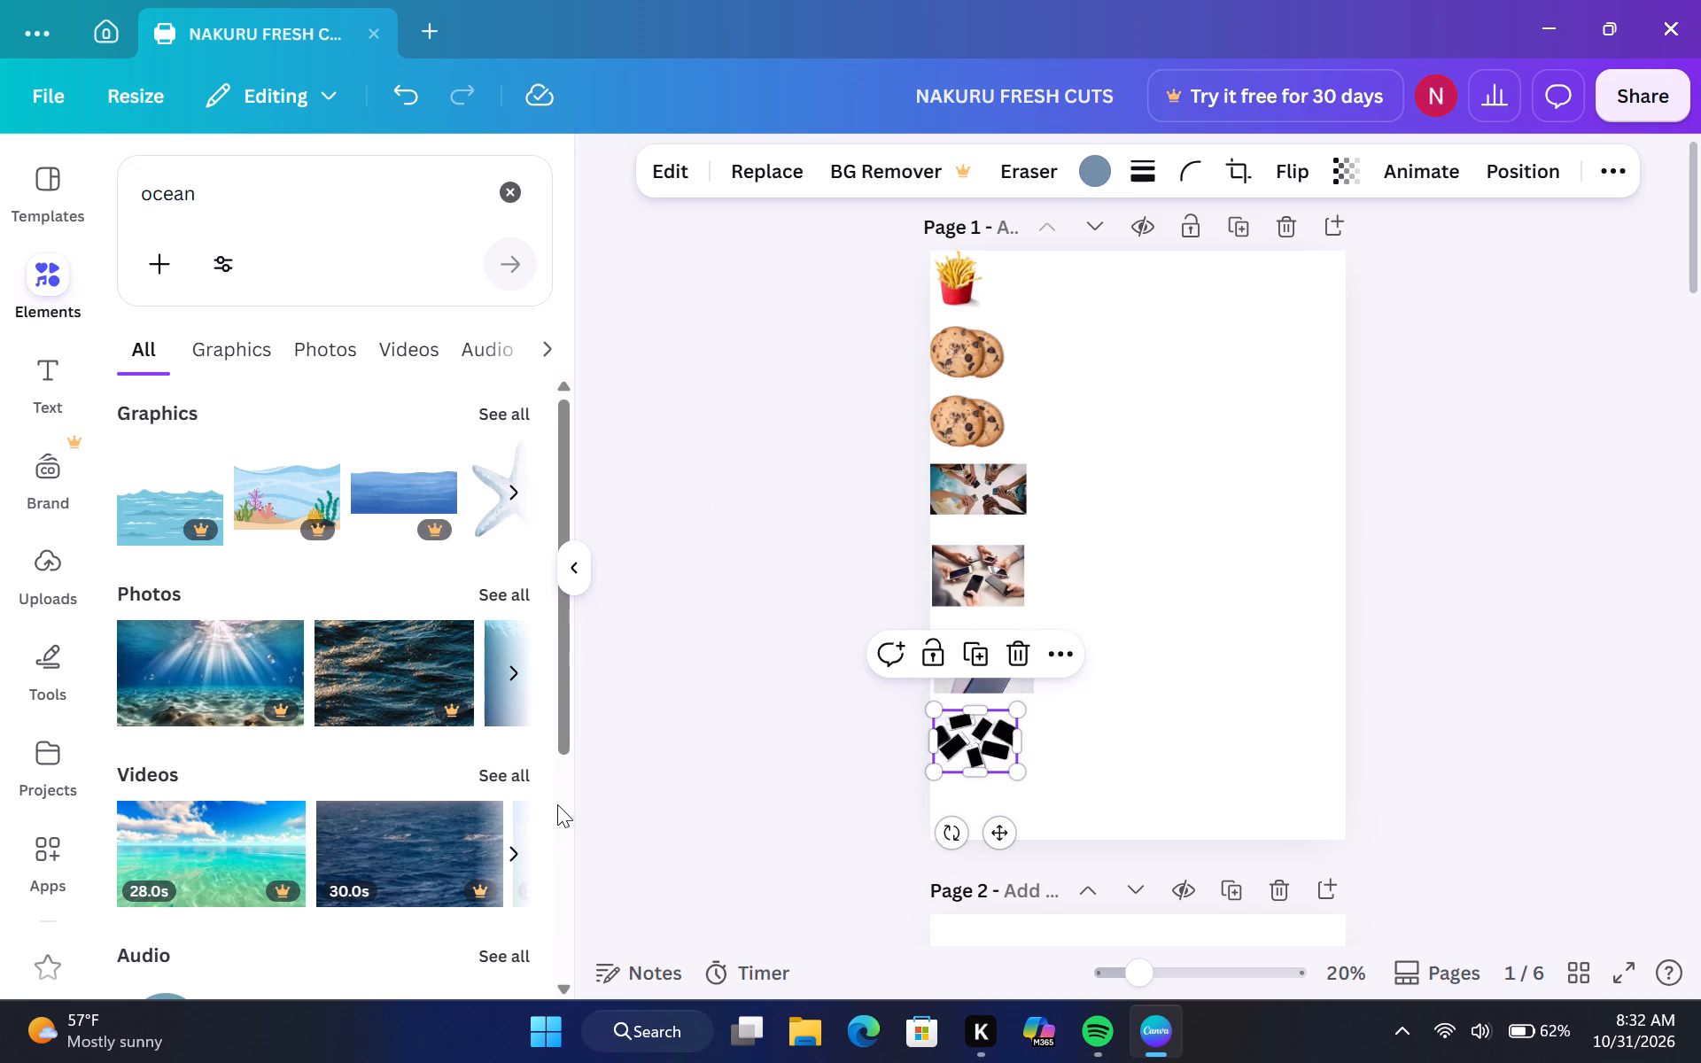
Add the sunlit underwater photo from the "ocean" results to page 1 and shrink it to about 6.5 high.
{"action": "left_click", "coordinate": [557, 804]}
{"action": "left_click", "coordinate": [574, 610]}
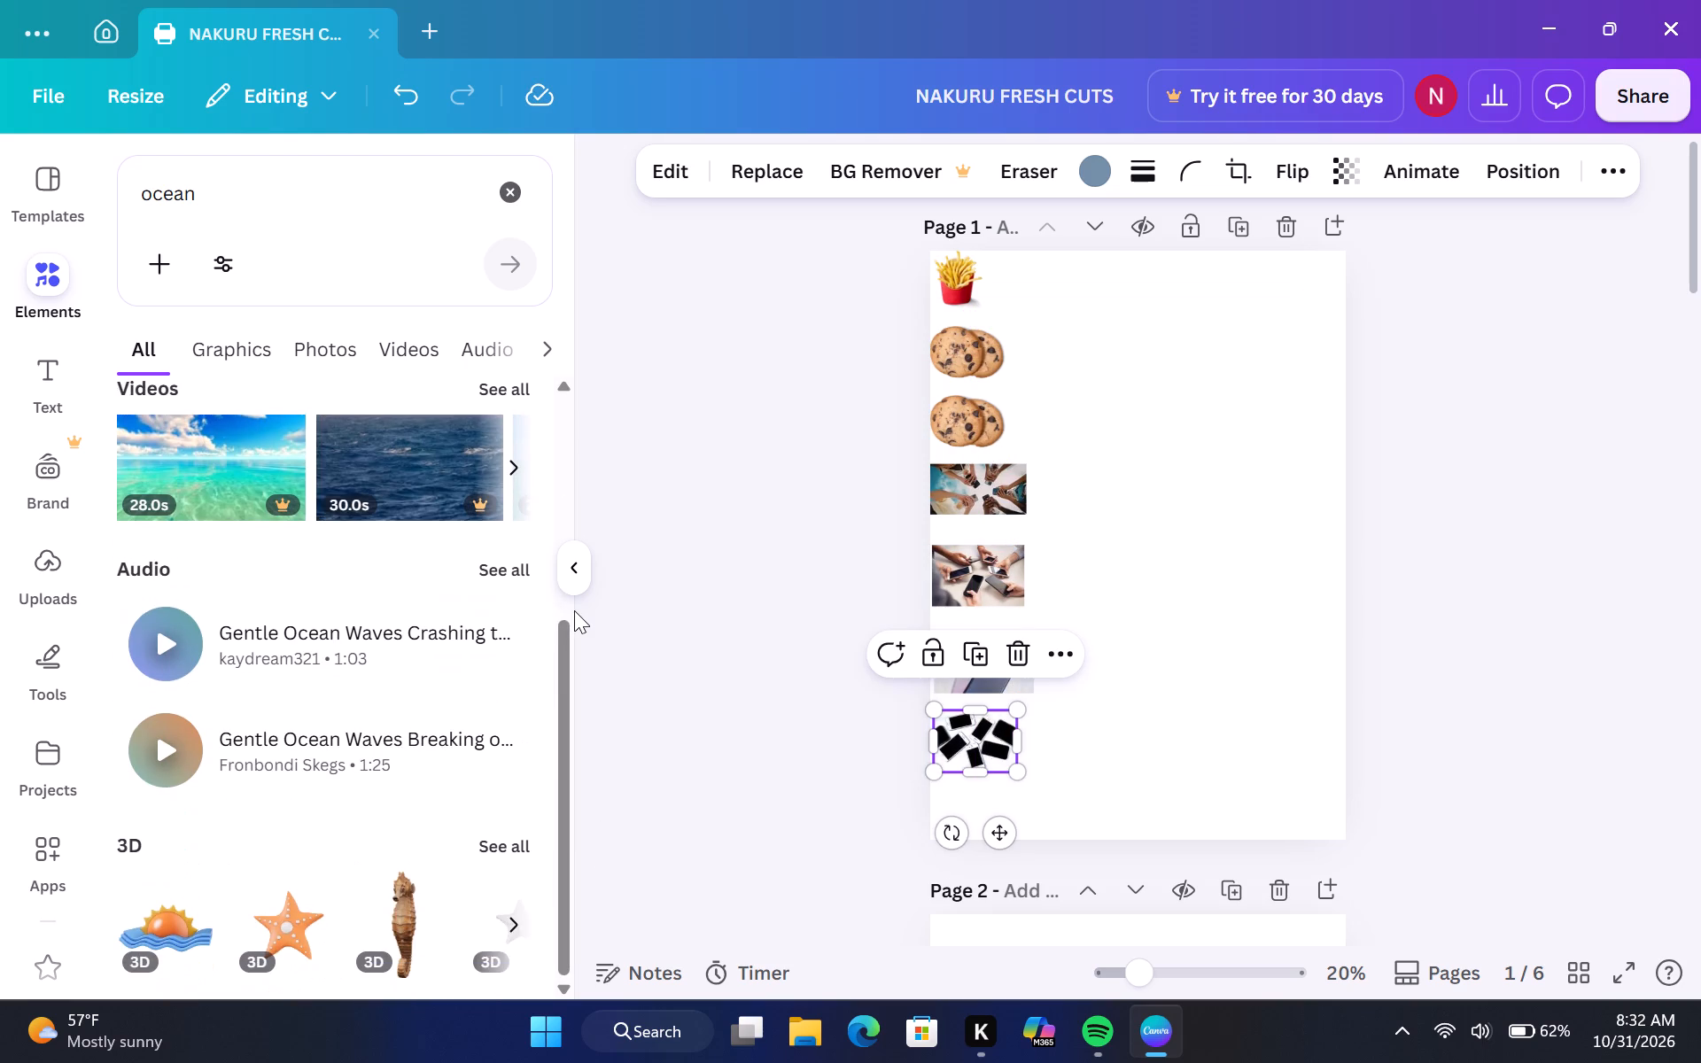
{"action": "left_click", "coordinate": [564, 606]}
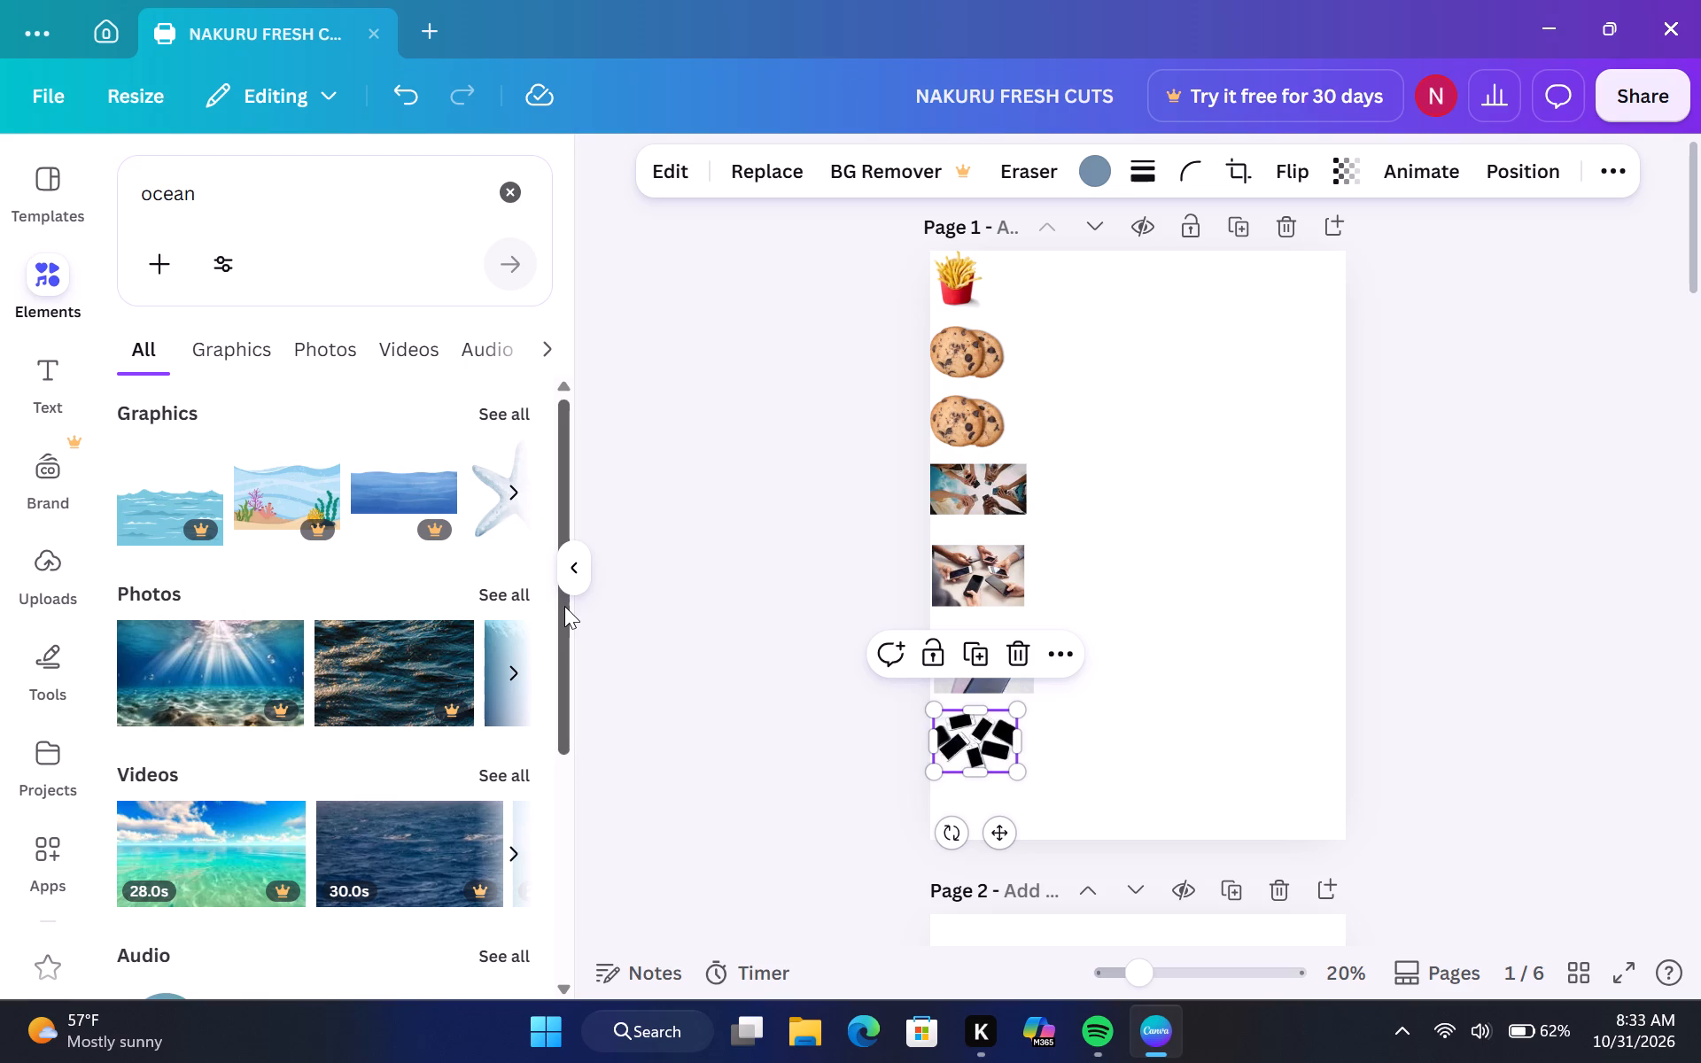
{"action": "left_click", "coordinate": [184, 666]}
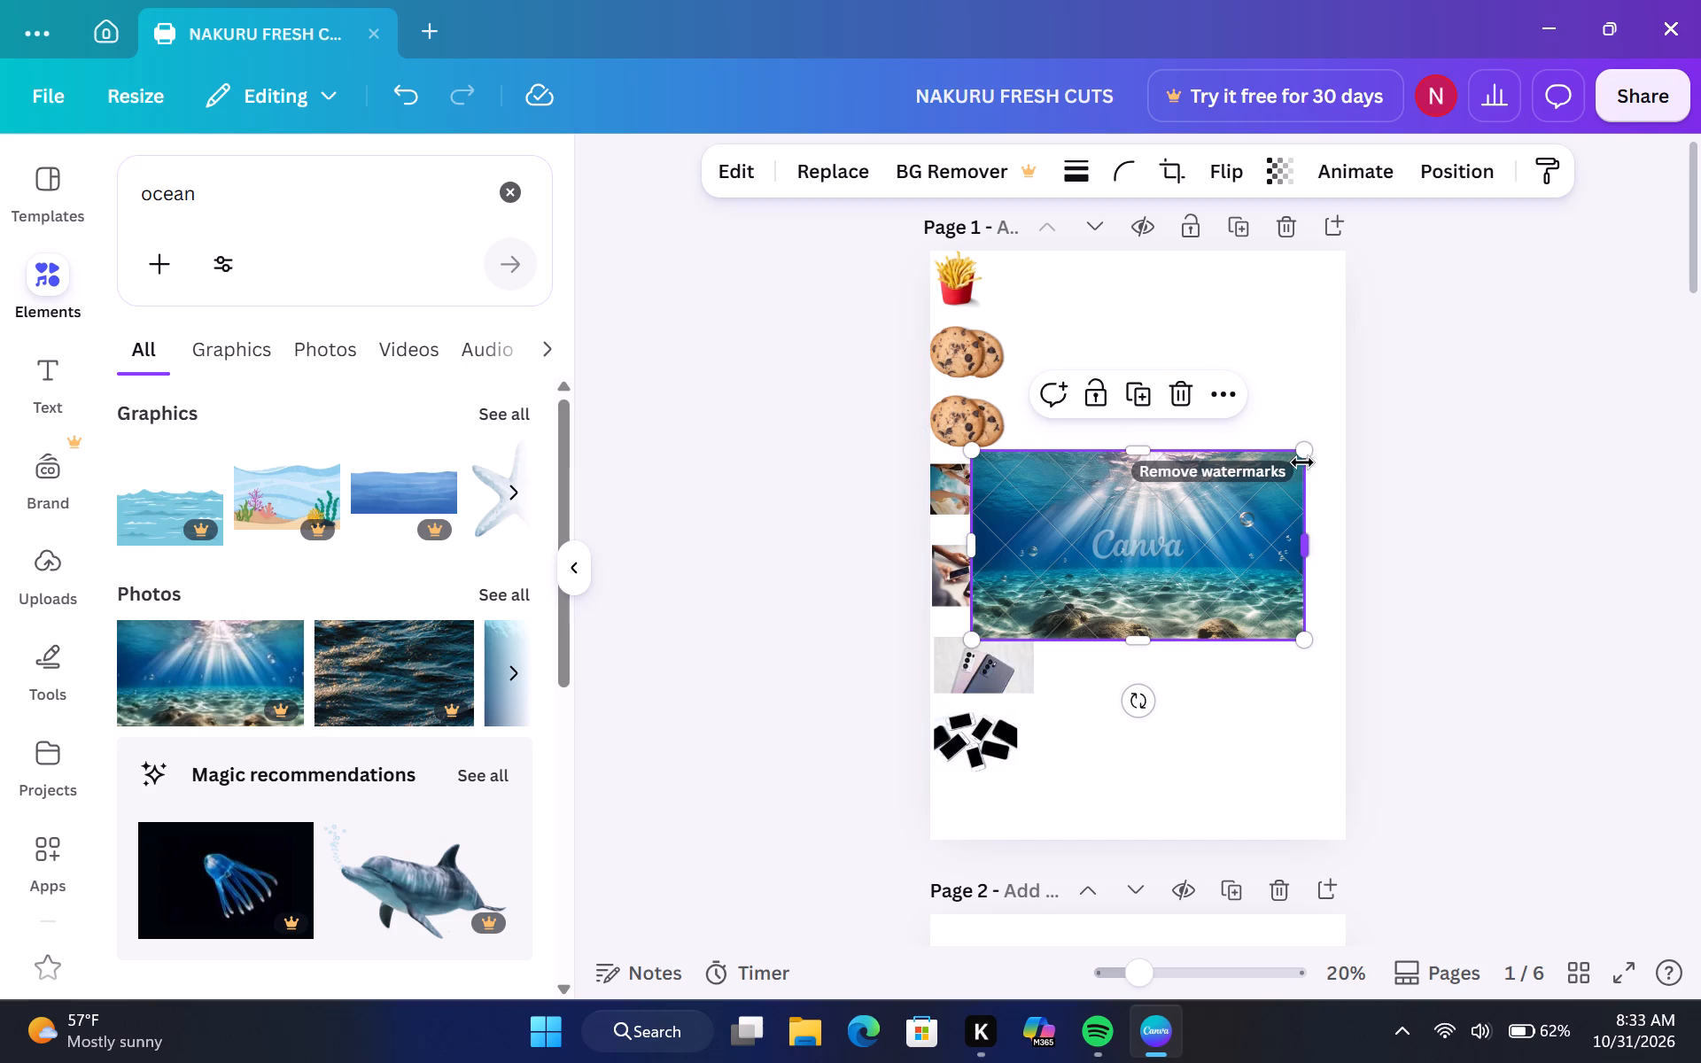
{"action": "left_click_drag", "start_coordinate": [1301, 452], "coordinate": [1051, 567]}
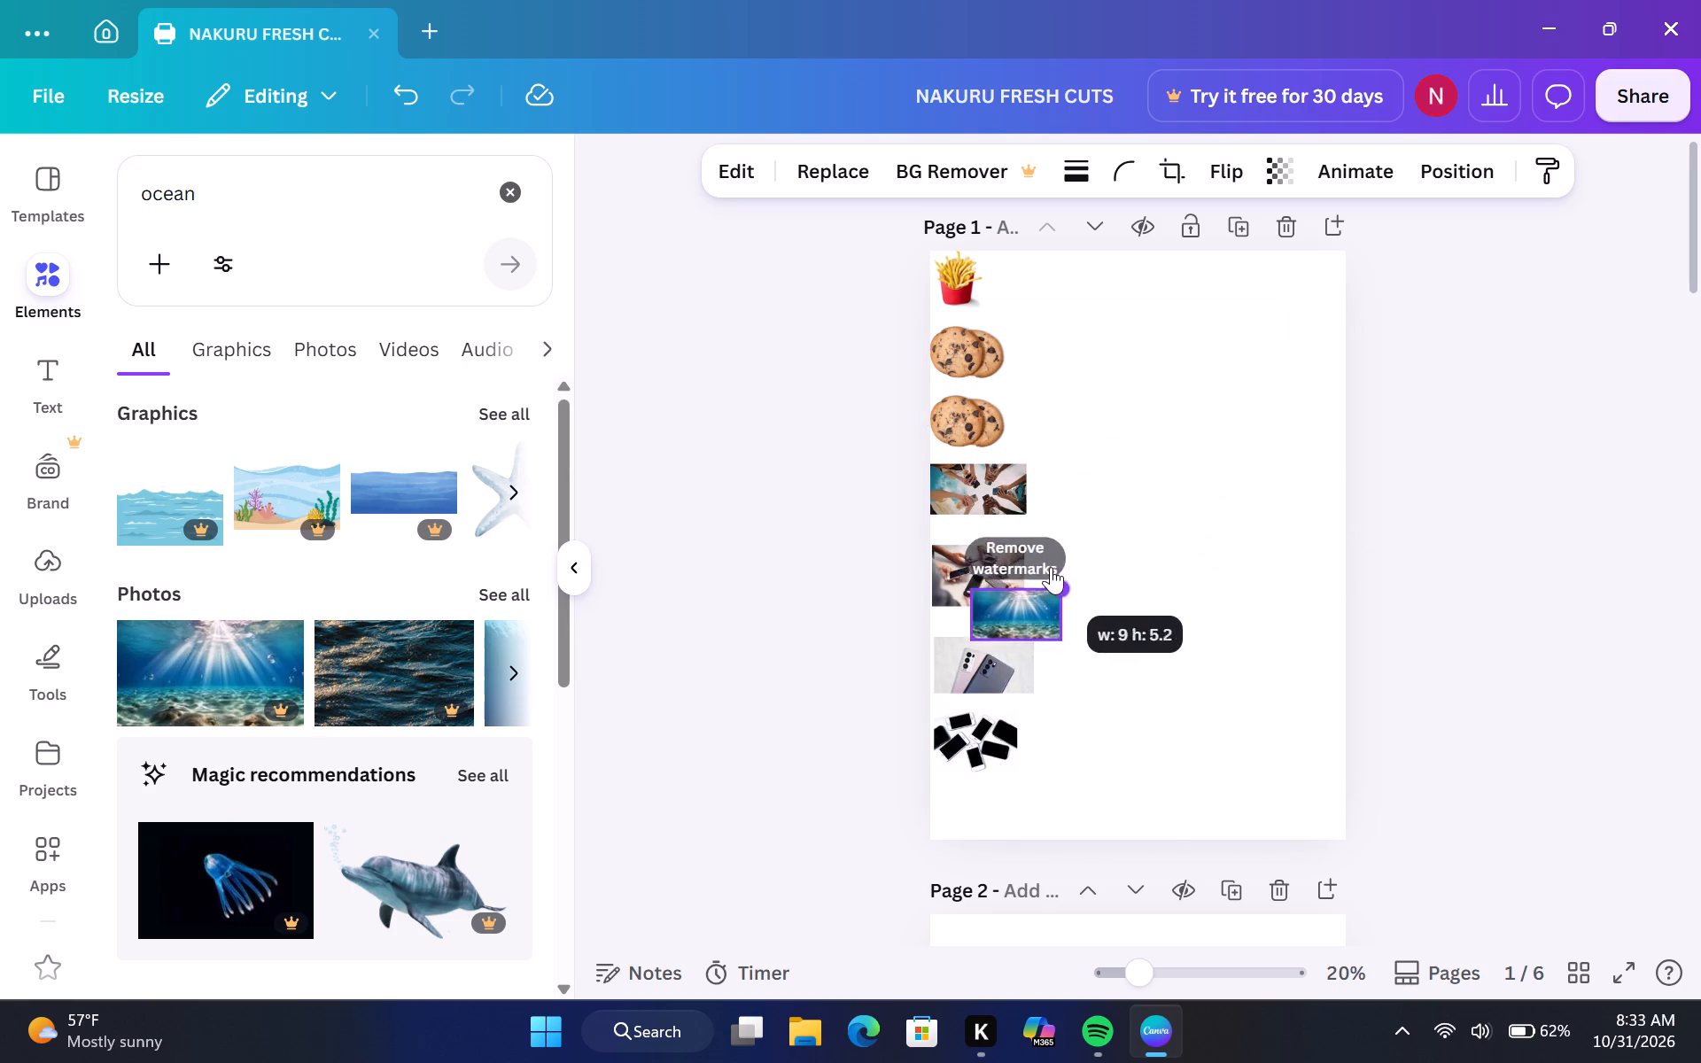
{"action": "left_click_drag", "start_coordinate": [1051, 567], "coordinate": [1068, 564]}
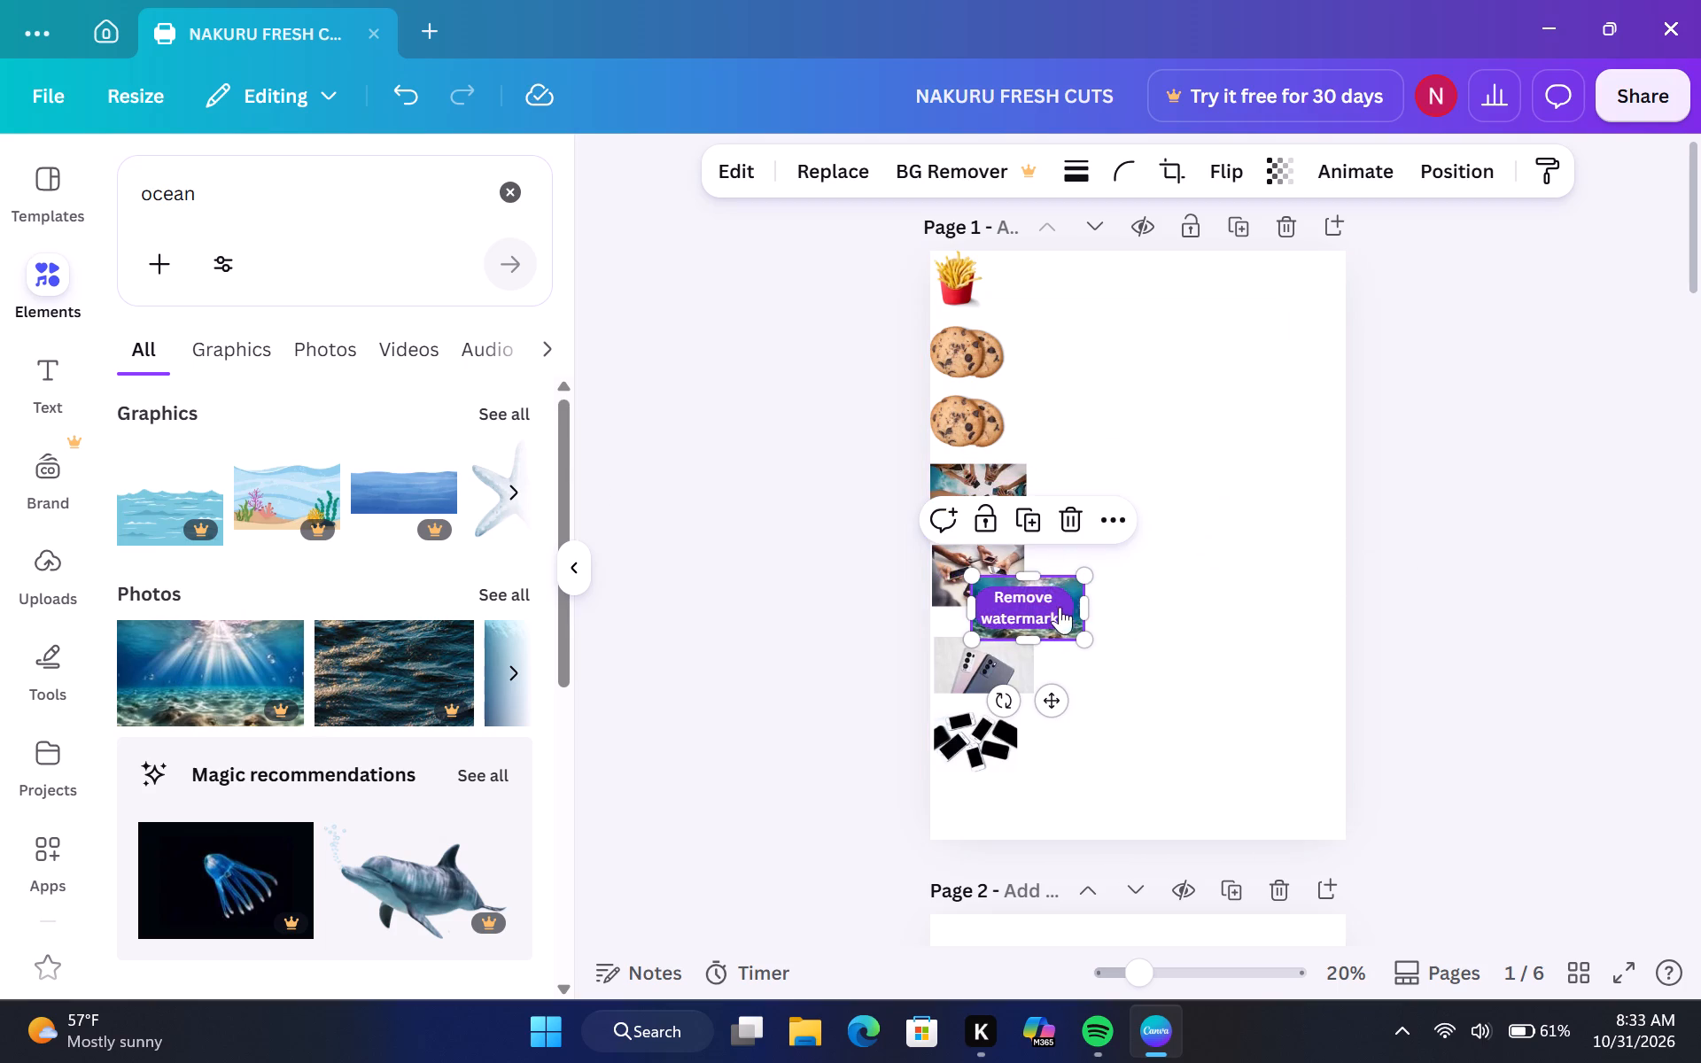
{"action": "left_click_drag", "start_coordinate": [1076, 623], "coordinate": [1086, 667]}
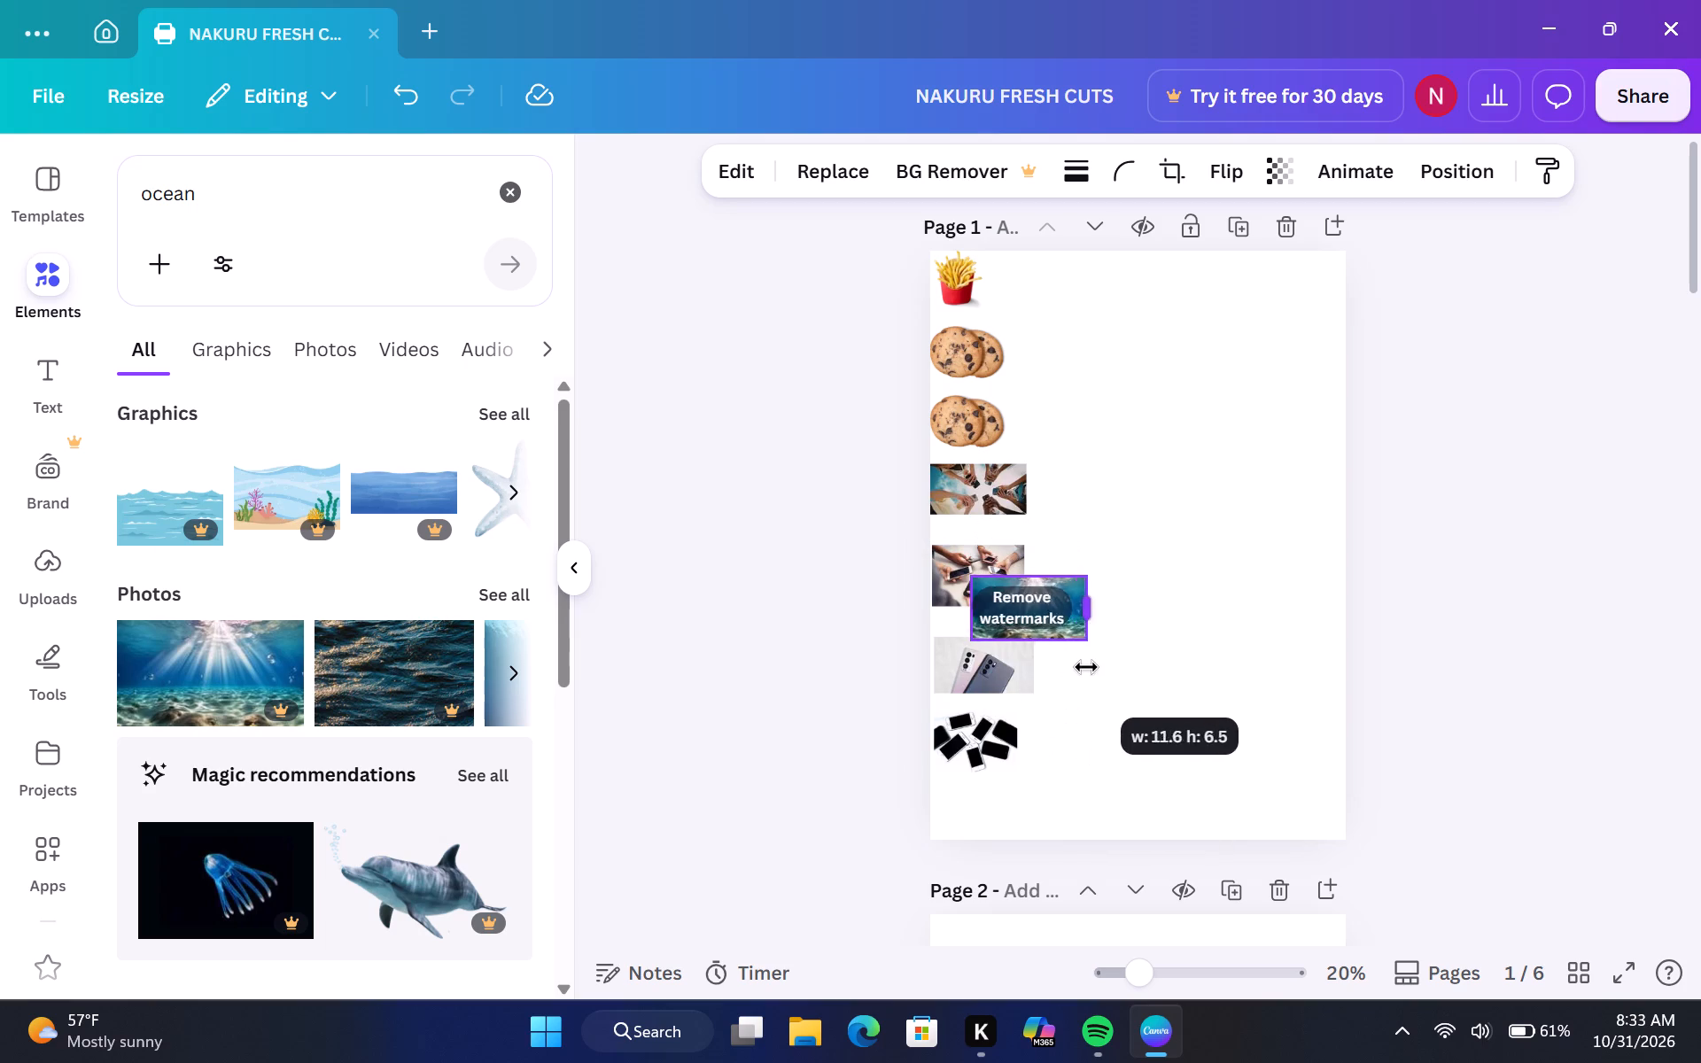
{"action": "left_click_drag", "start_coordinate": [1086, 667], "coordinate": [1097, 669]}
Place the sunlit underwater photo at the bottom of page 1's photo column, below the scattered-phones photo.
{"action": "left_click_drag", "start_coordinate": [986, 619], "coordinate": [983, 721]}
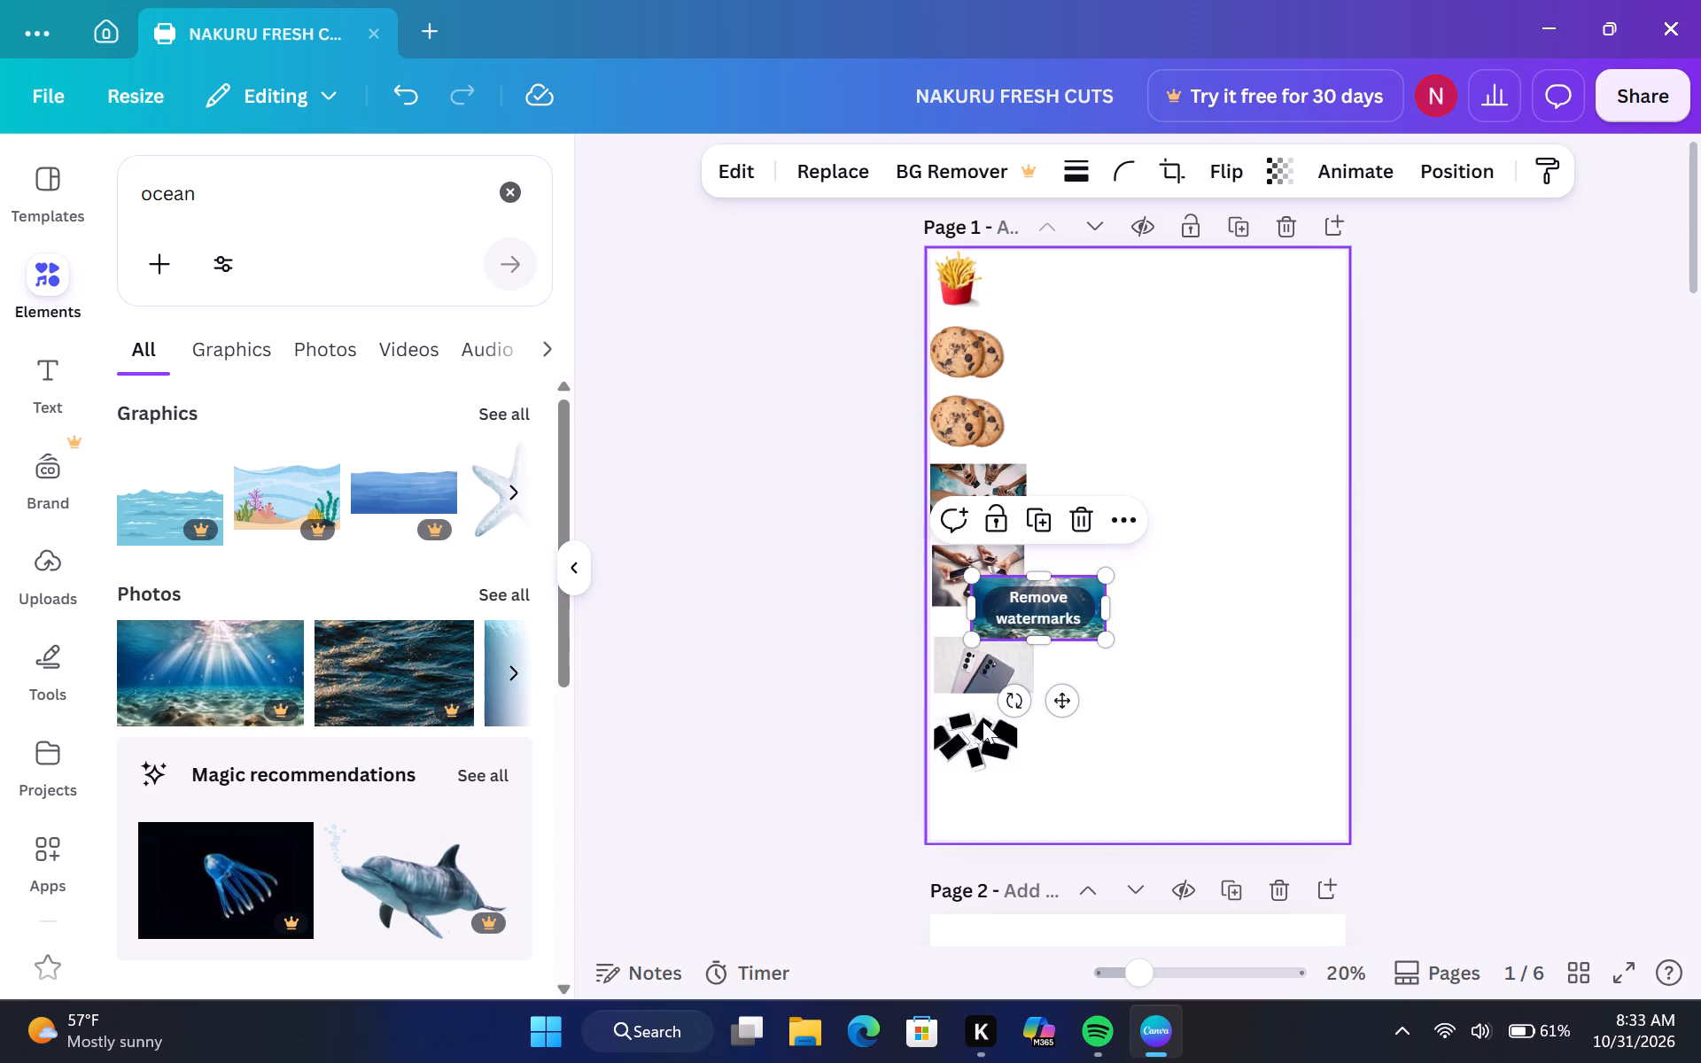
{"action": "left_click_drag", "start_coordinate": [983, 721], "coordinate": [1216, 599]}
{"action": "left_click", "coordinate": [1216, 599]}
{"action": "left_click_drag", "start_coordinate": [1038, 607], "coordinate": [944, 800]}
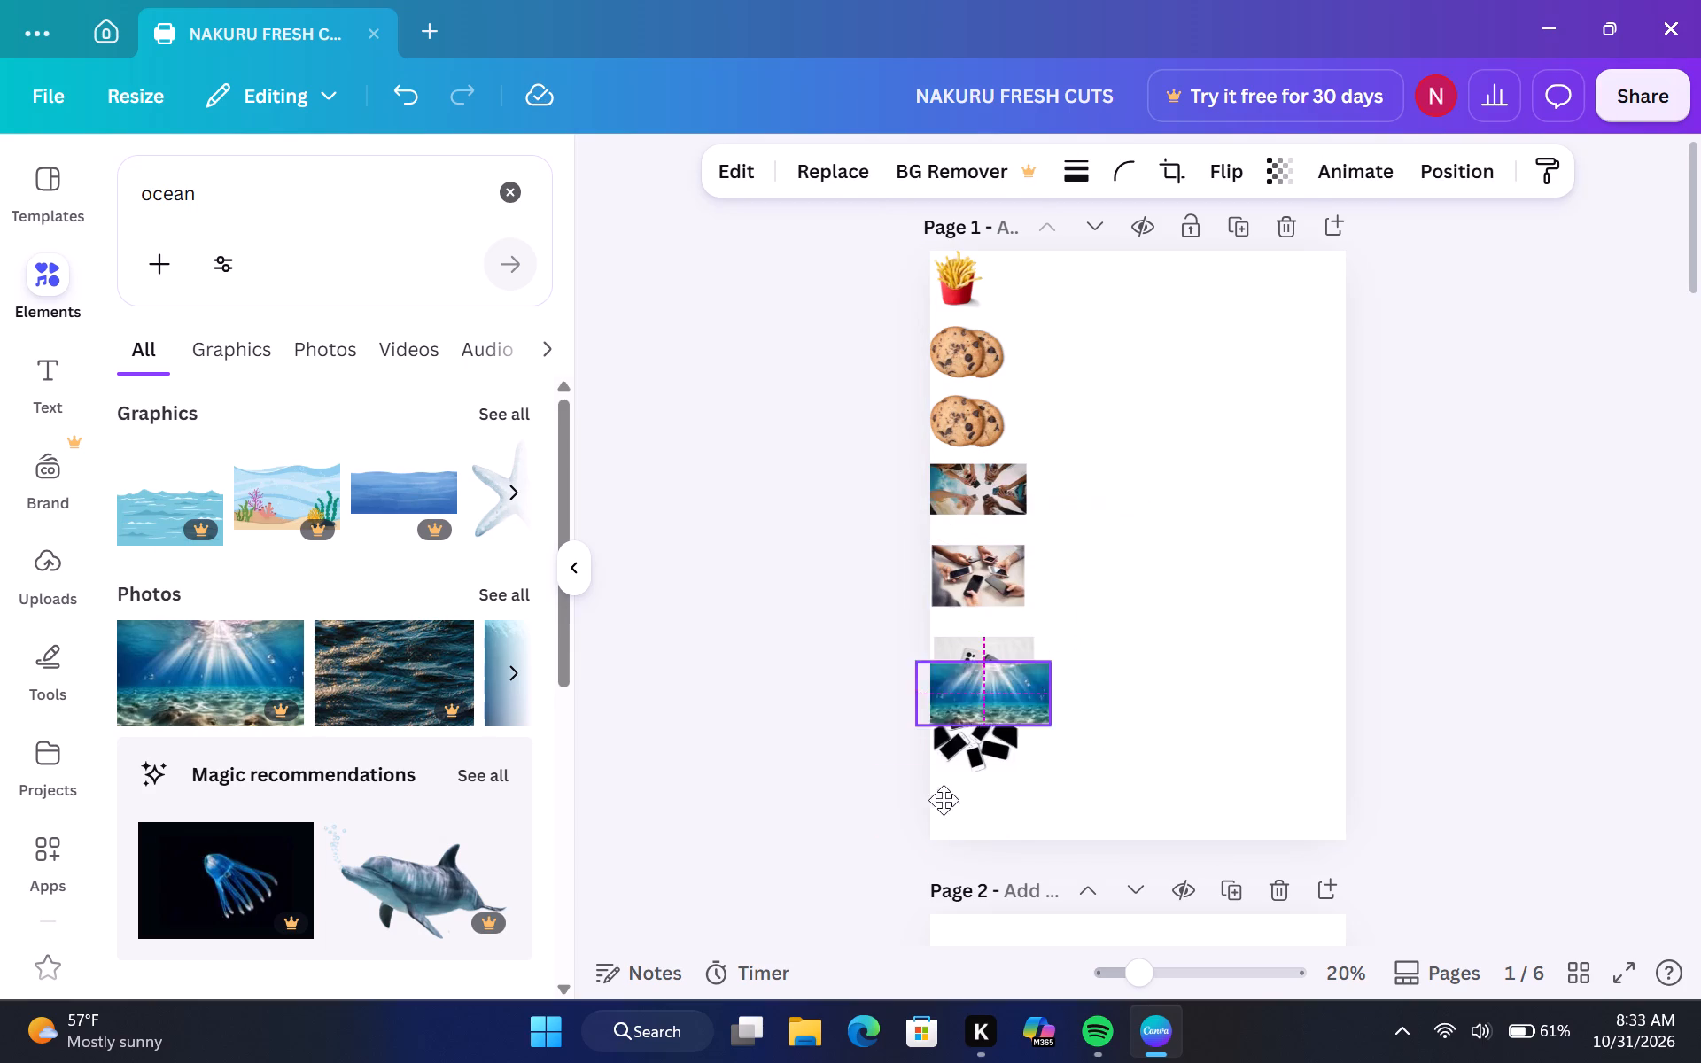
{"action": "left_click_drag", "start_coordinate": [944, 800], "coordinate": [1006, 797]}
Move the phones' backs and scattered-phones photos up slightly and adjust the underwater photo so the three sit clear of each other.
{"action": "left_click_drag", "start_coordinate": [995, 659], "coordinate": [994, 647]}
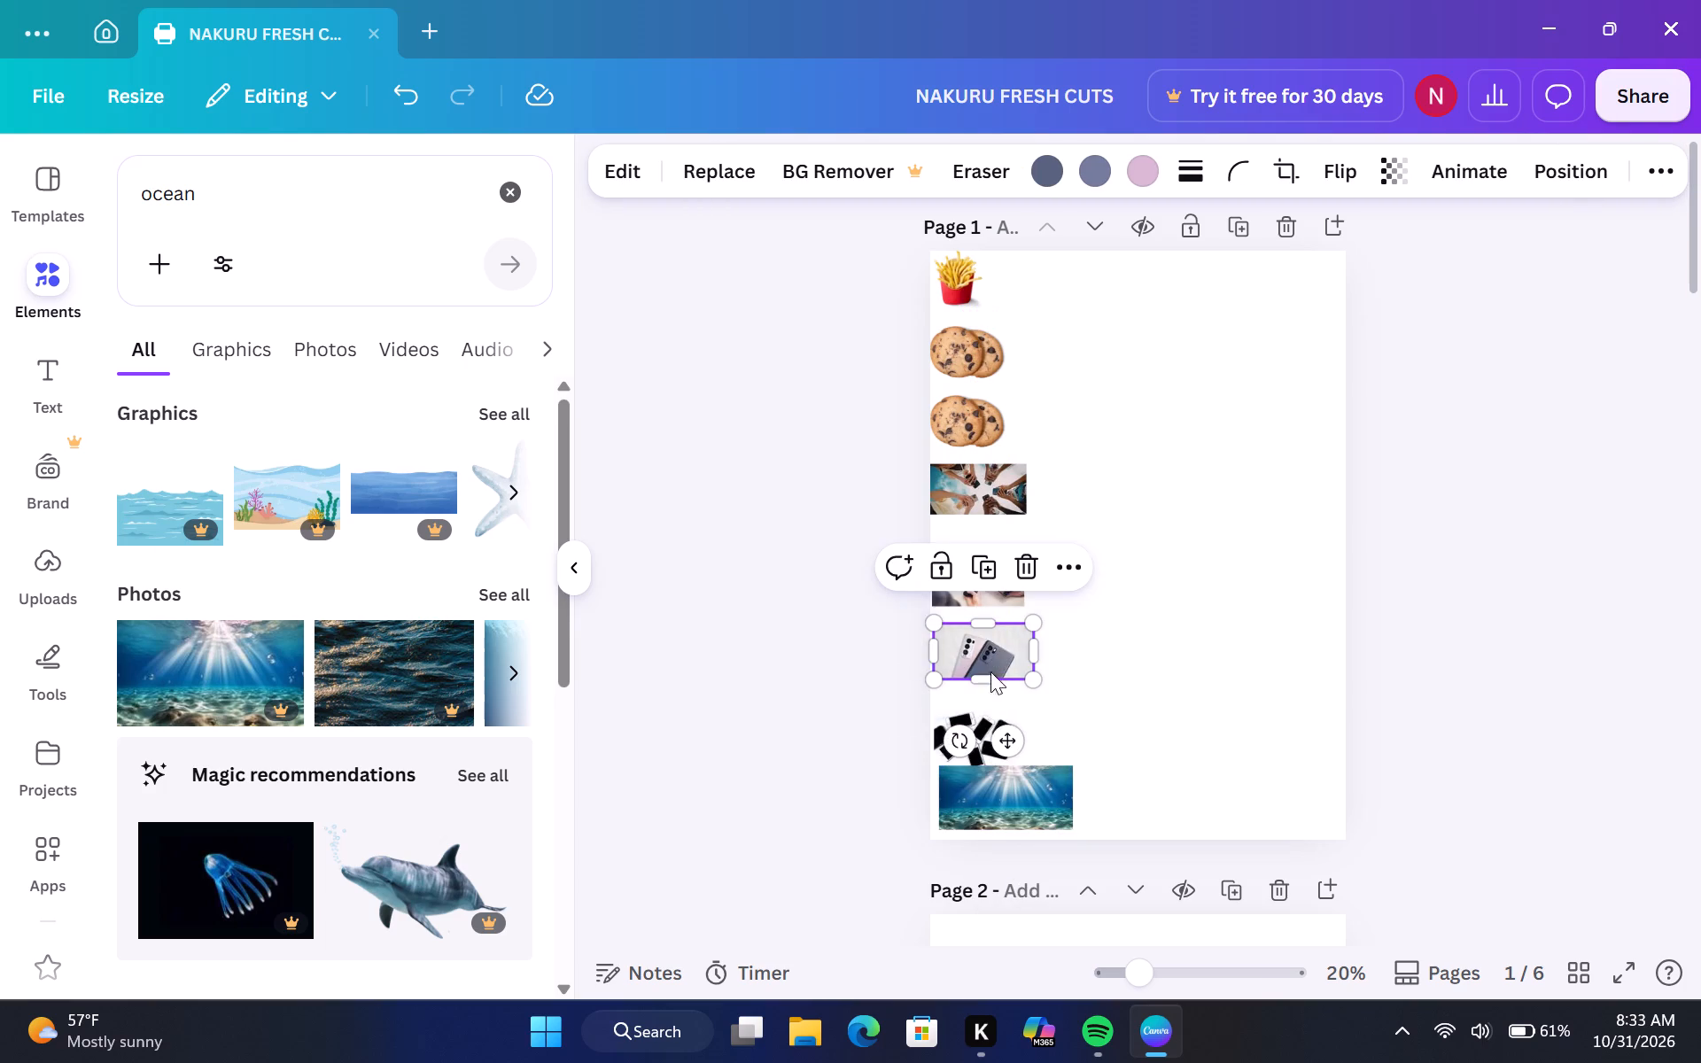
{"action": "left_click_drag", "start_coordinate": [987, 721], "coordinate": [994, 702]}
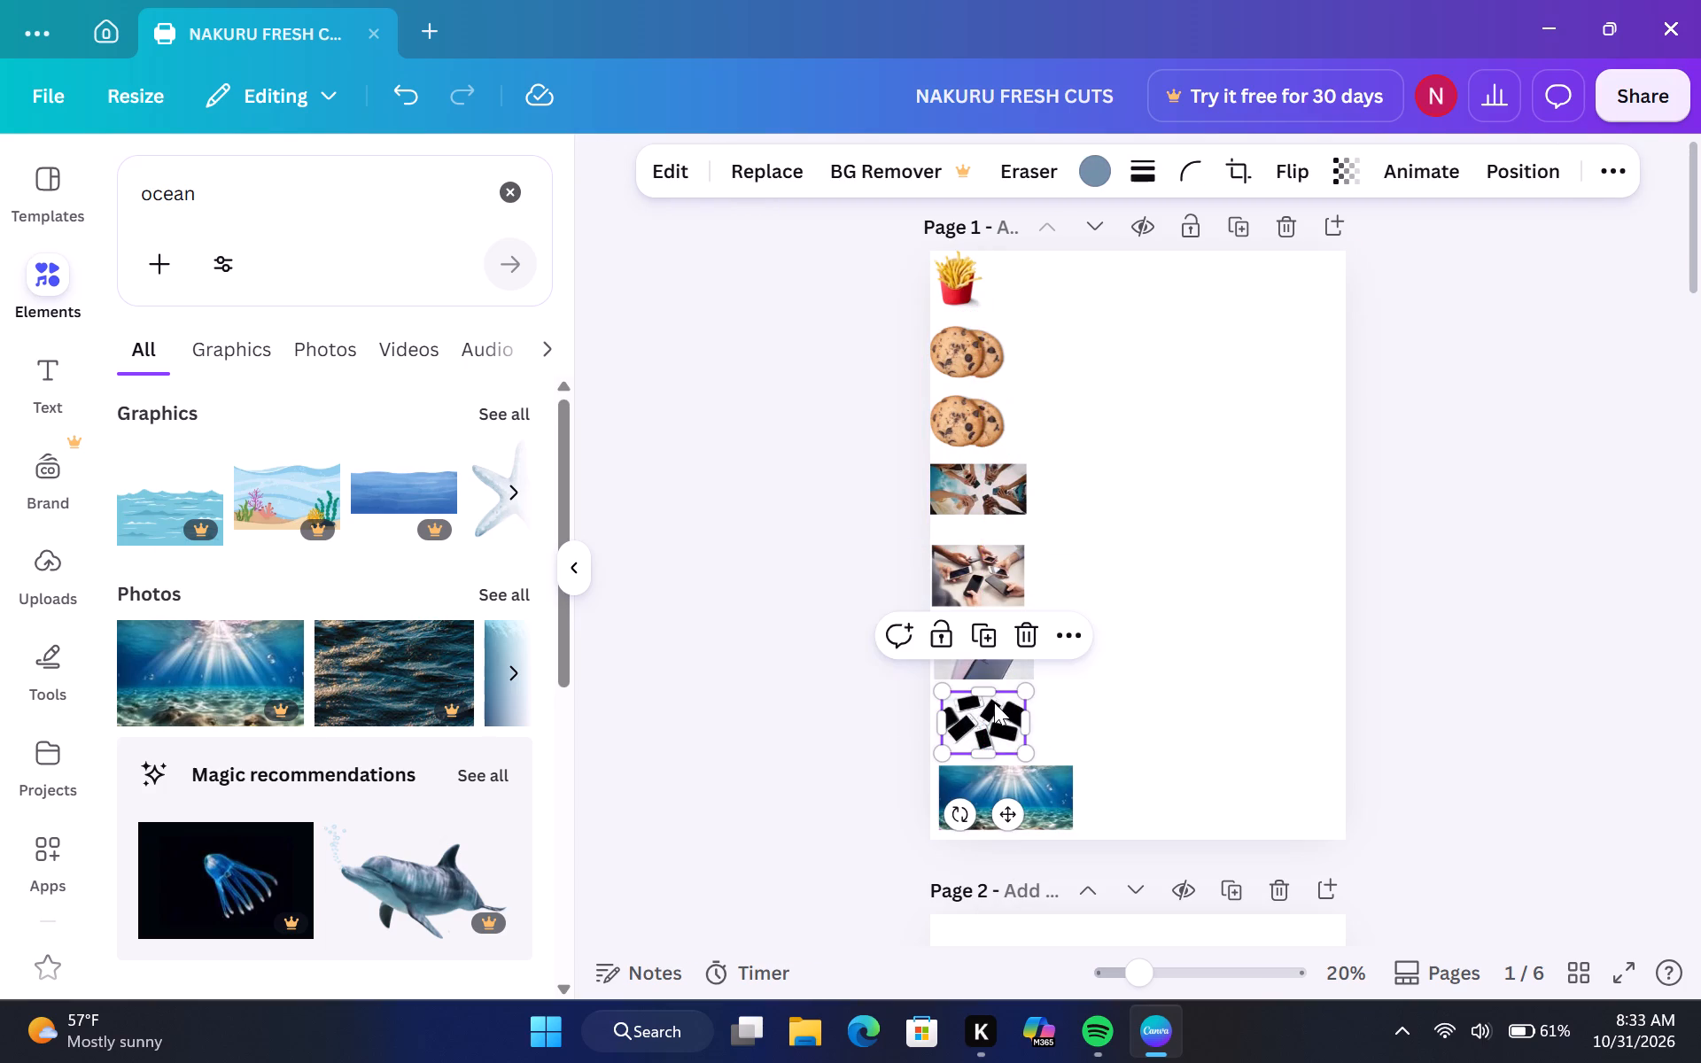
{"action": "left_click", "coordinate": [1038, 788]}
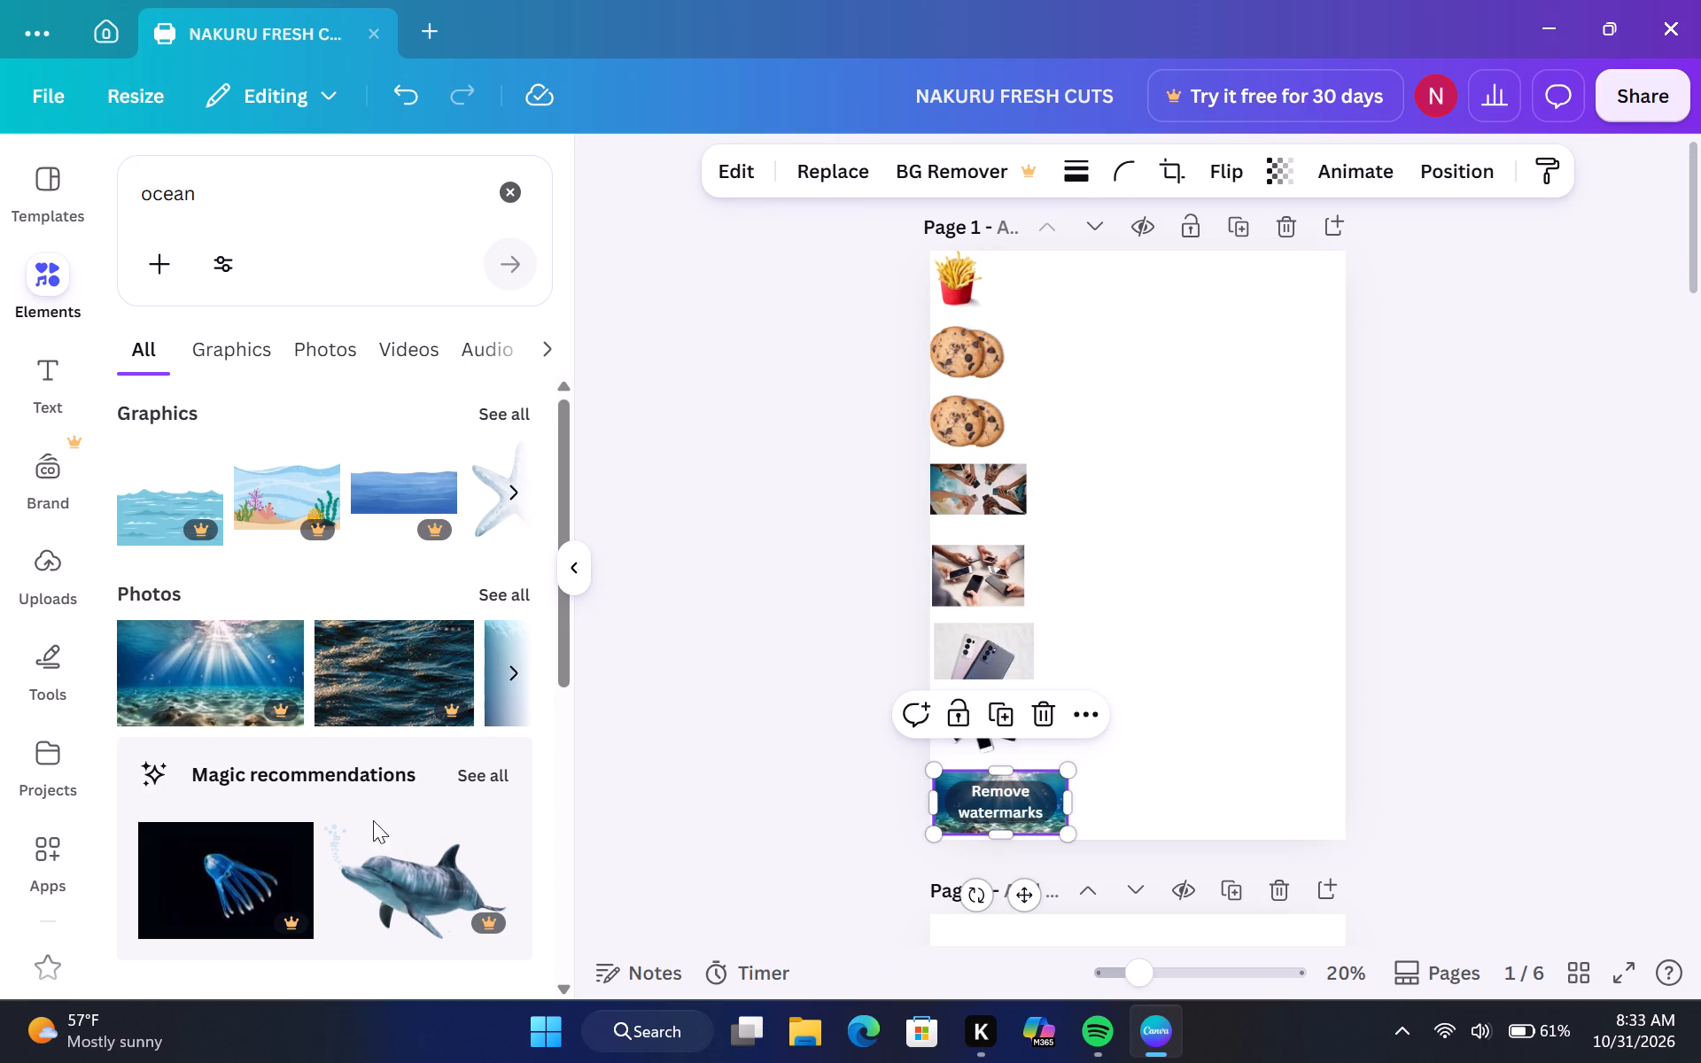
Add the dolphin picture, shrink it to about the width of the hands photos, and place it beside the fries at page 1's top edge.
{"action": "left_click", "coordinate": [406, 878]}
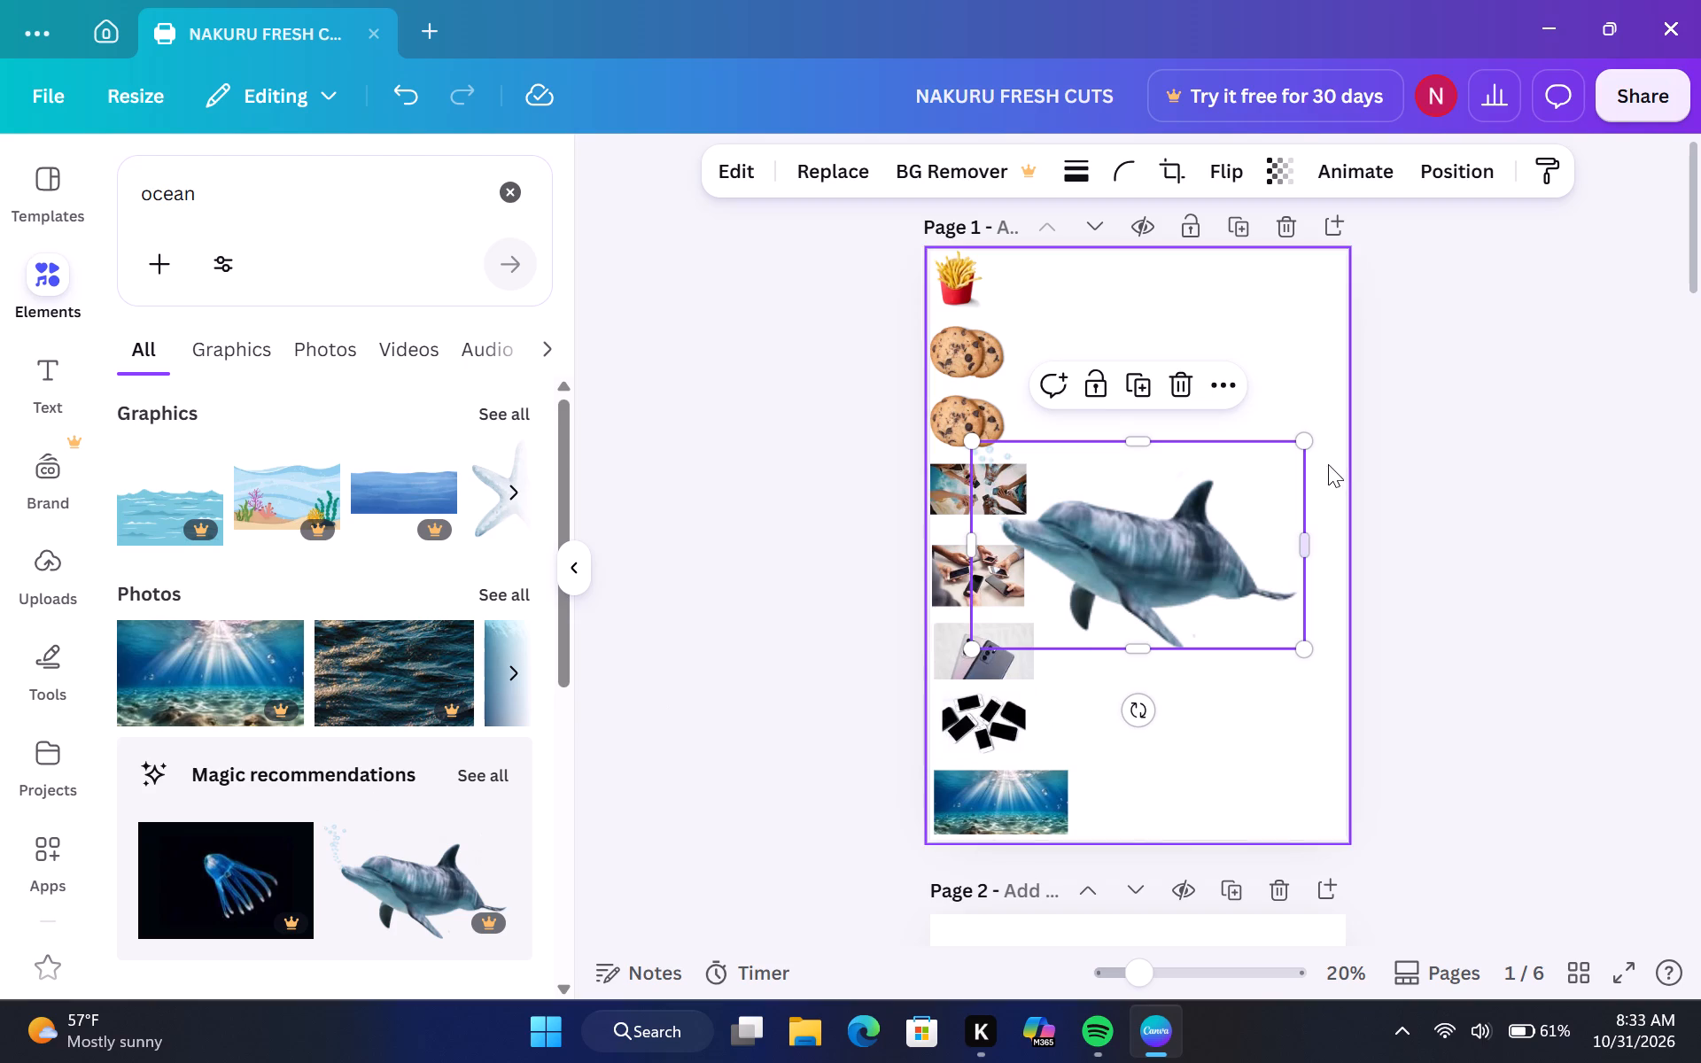
{"action": "left_click_drag", "start_coordinate": [1301, 438], "coordinate": [1052, 562]}
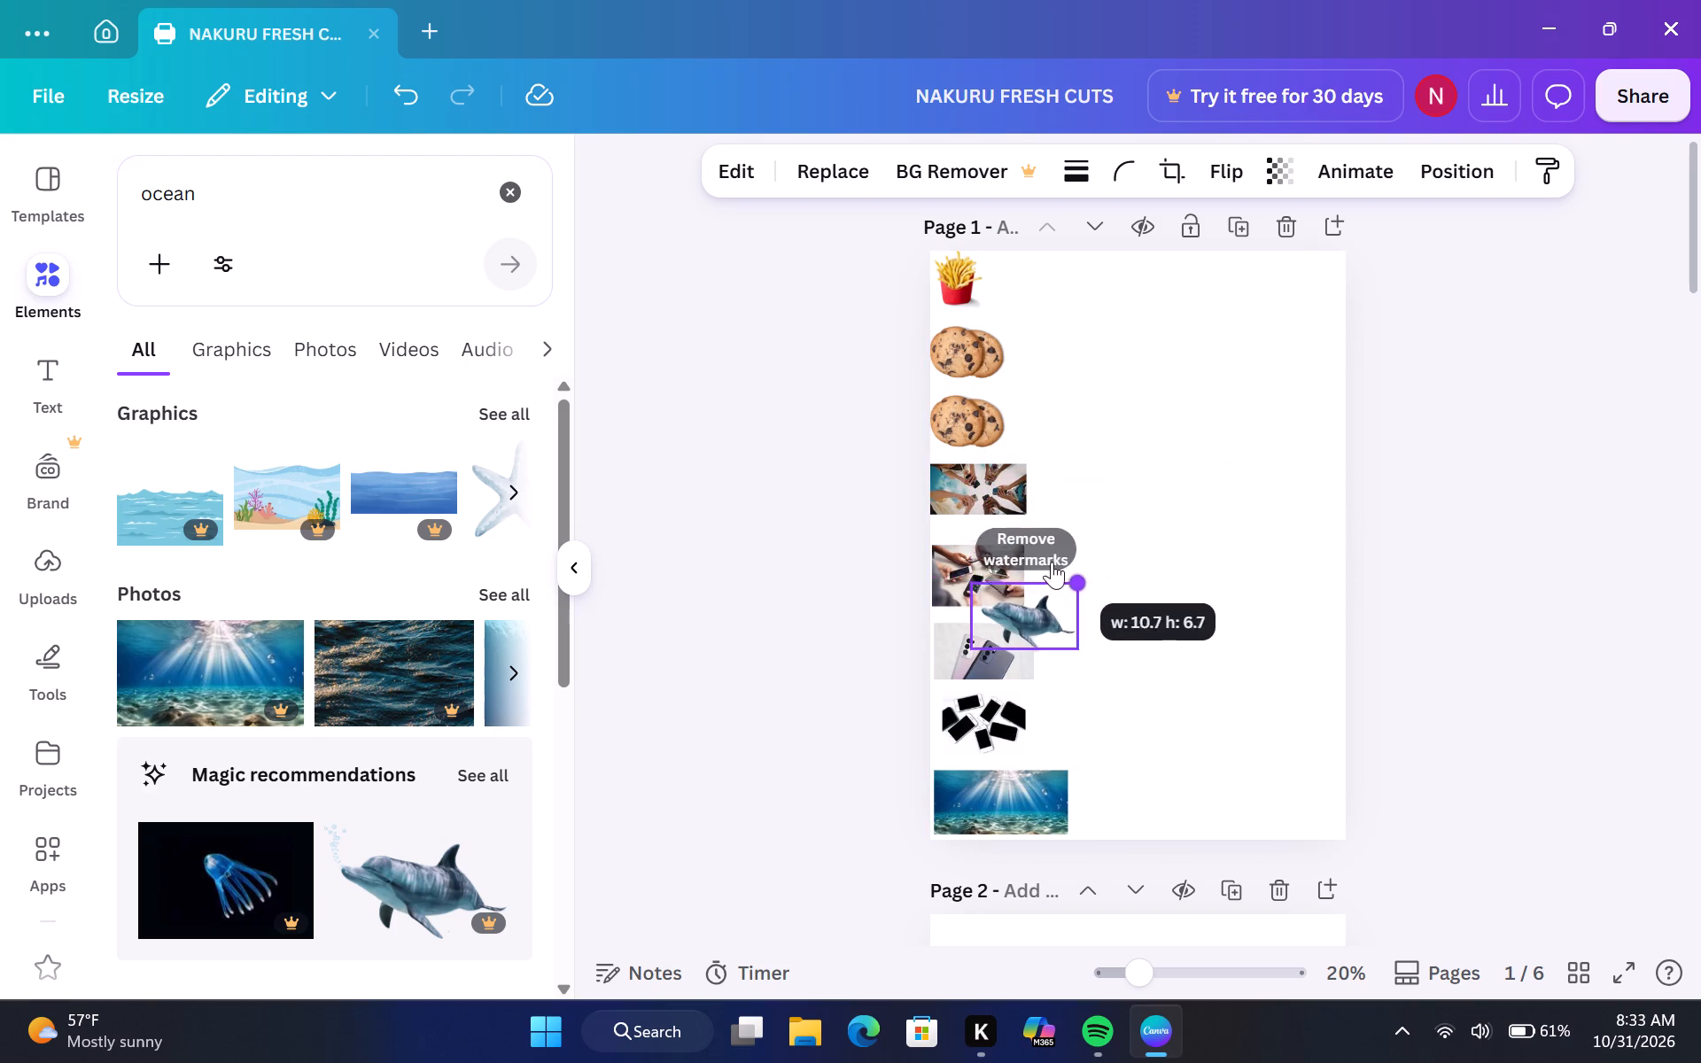
{"action": "left_click_drag", "start_coordinate": [1052, 562], "coordinate": [1048, 555]}
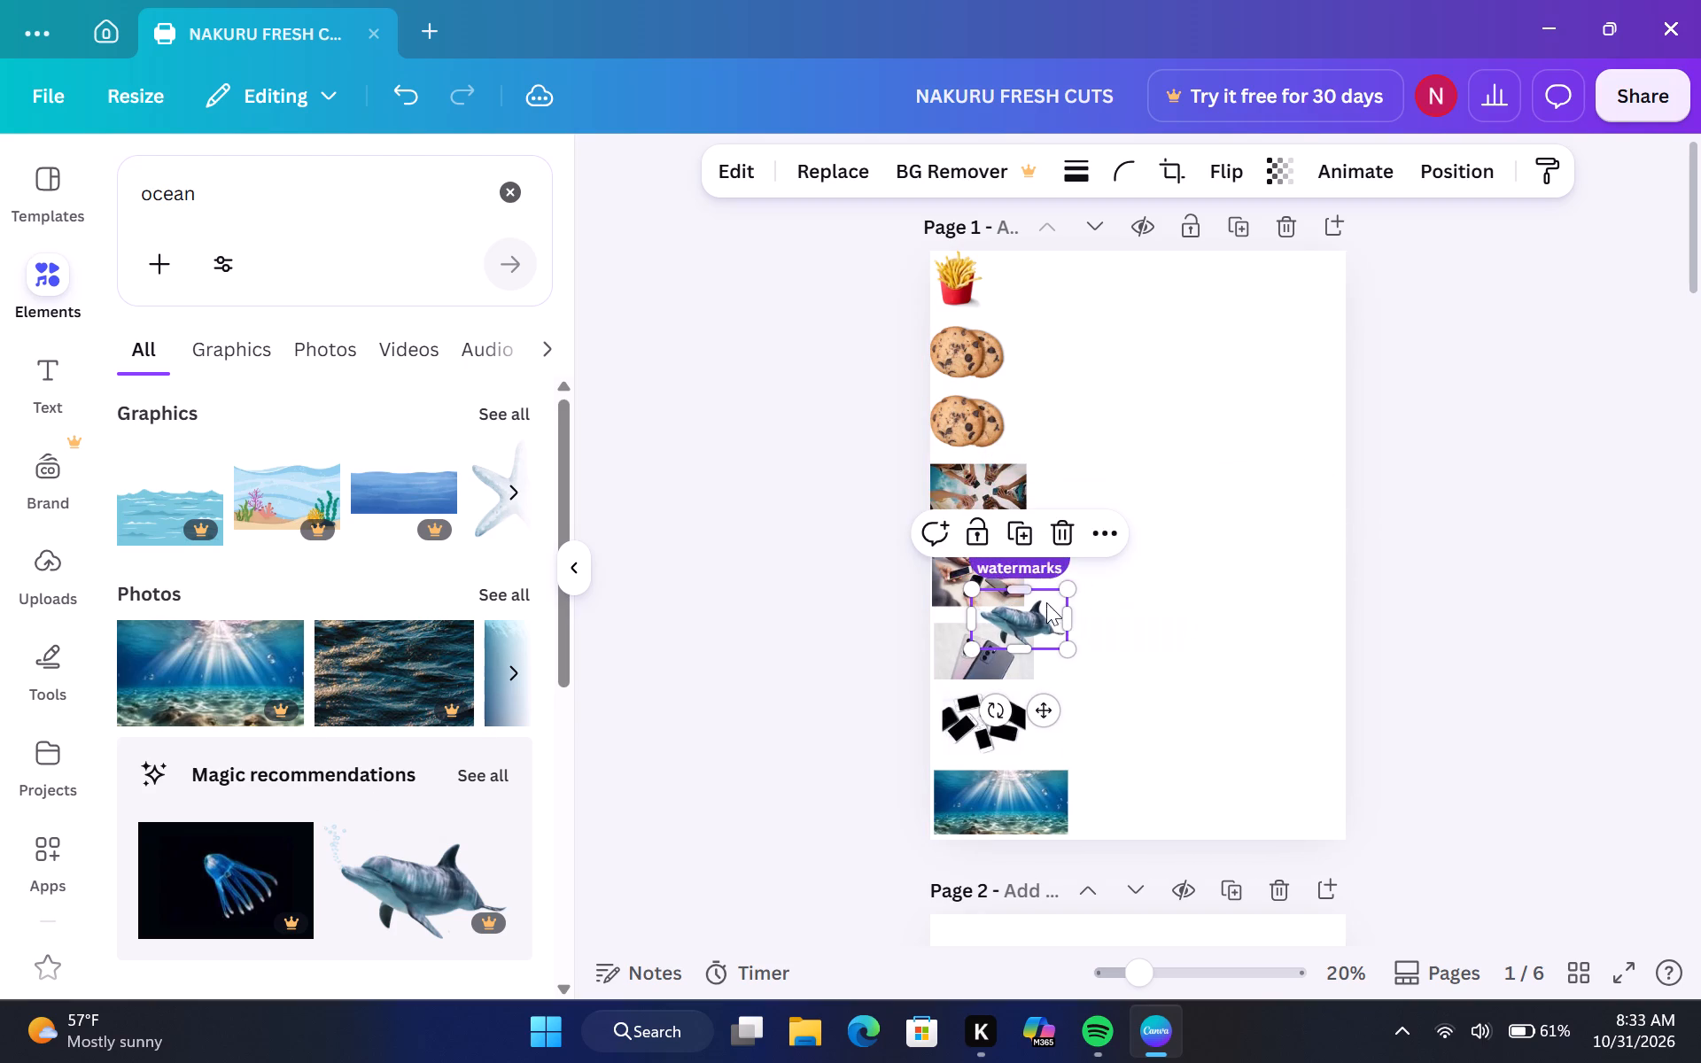
{"action": "left_click_drag", "start_coordinate": [1046, 616], "coordinate": [1084, 289]}
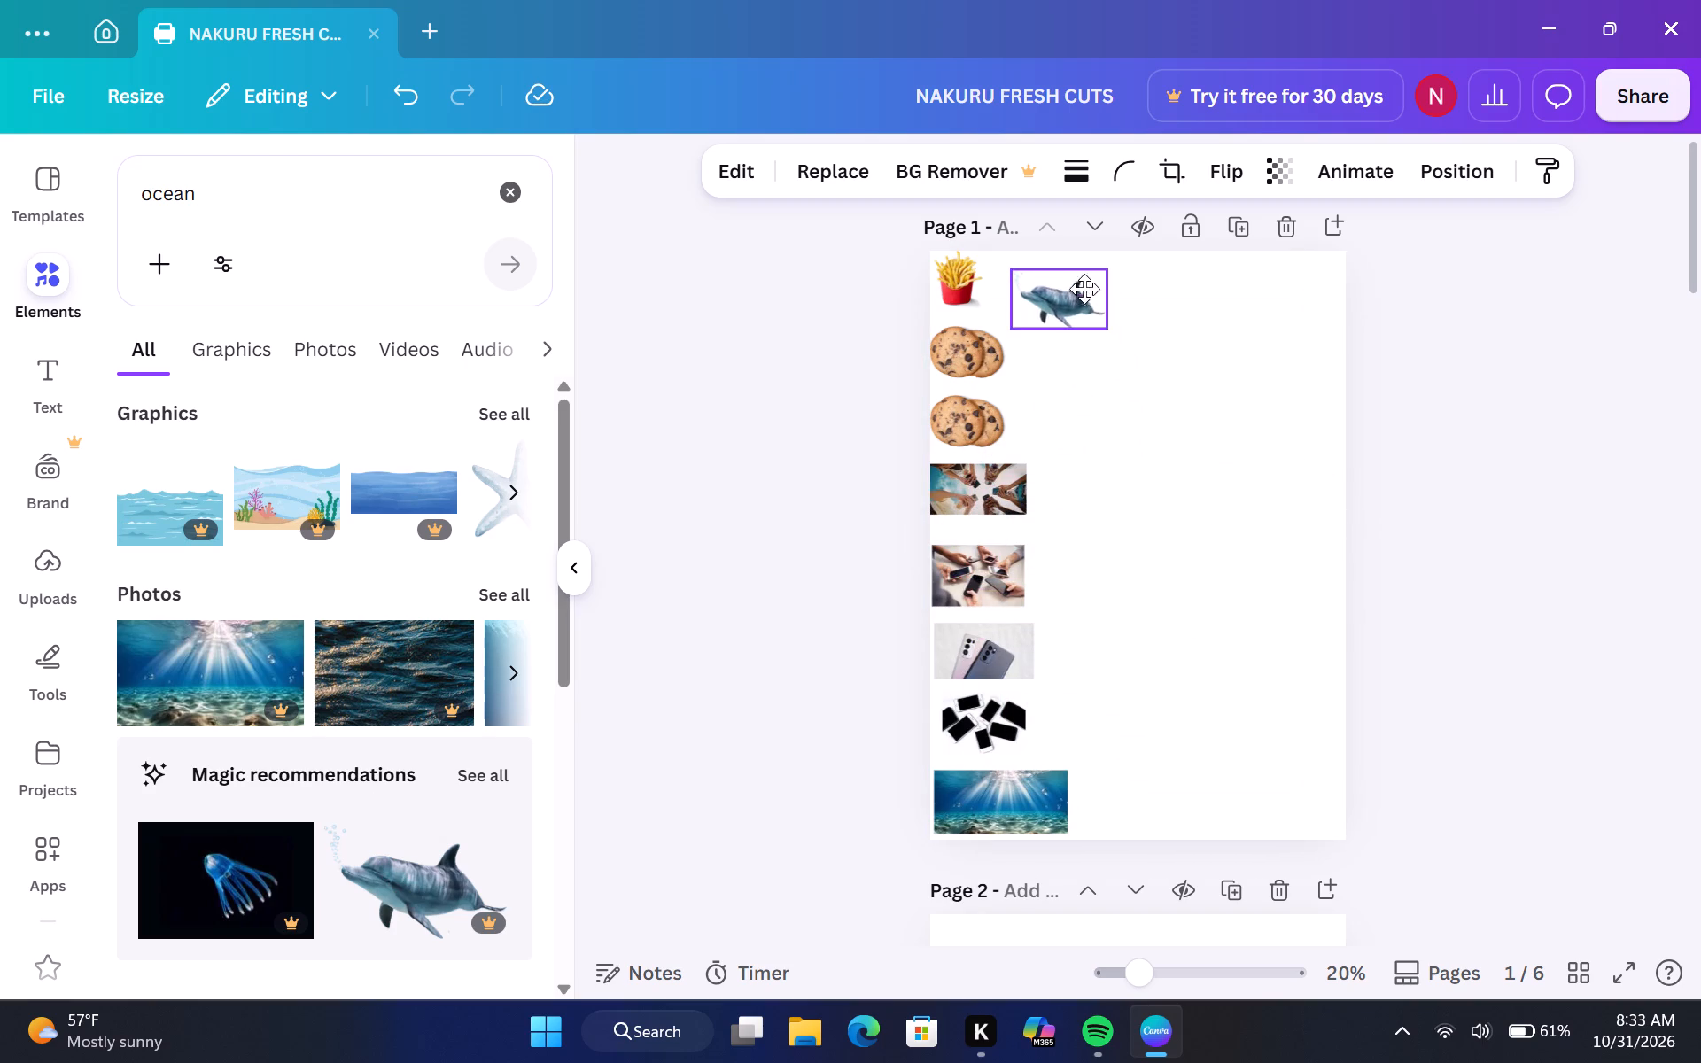
{"action": "left_click_drag", "start_coordinate": [1084, 289], "coordinate": [1076, 278]}
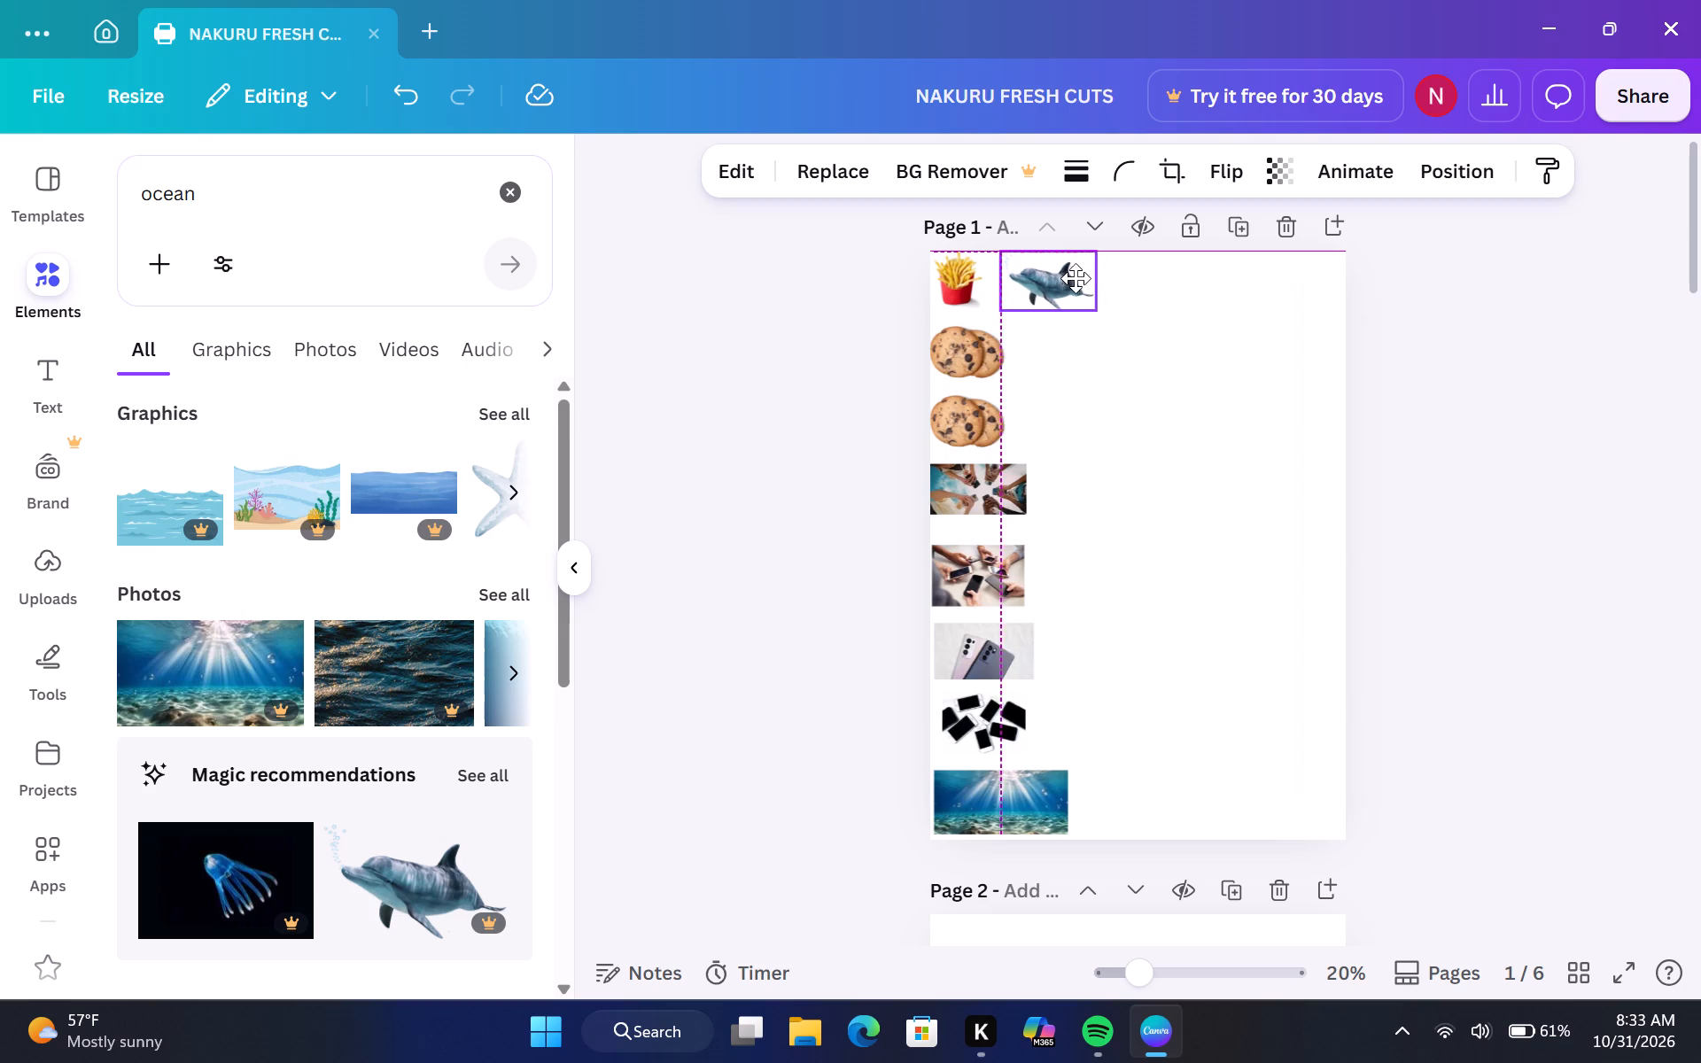
{"action": "left_click_drag", "start_coordinate": [1076, 278], "coordinate": [1074, 279]}
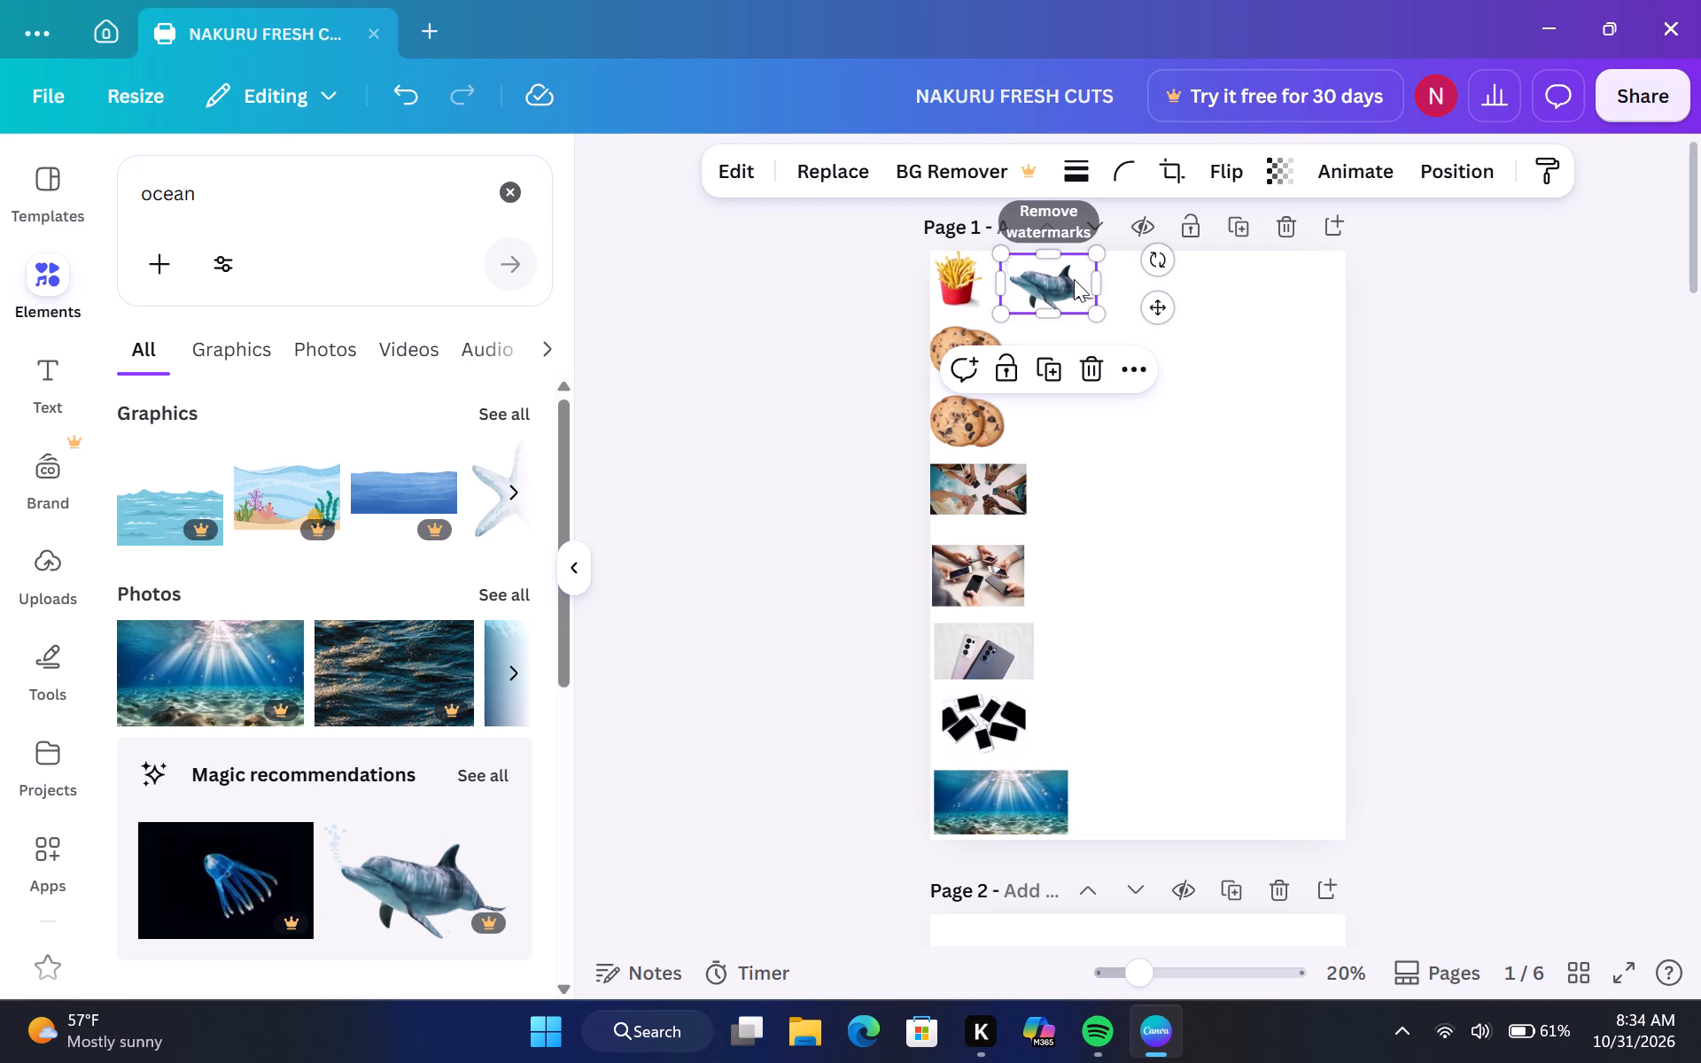
Add the seabed graphic with corals and seaweed, shrink it to about the dolphin's size, and place it below the dolphin beside the upper cookies.
{"action": "left_click", "coordinate": [561, 735]}
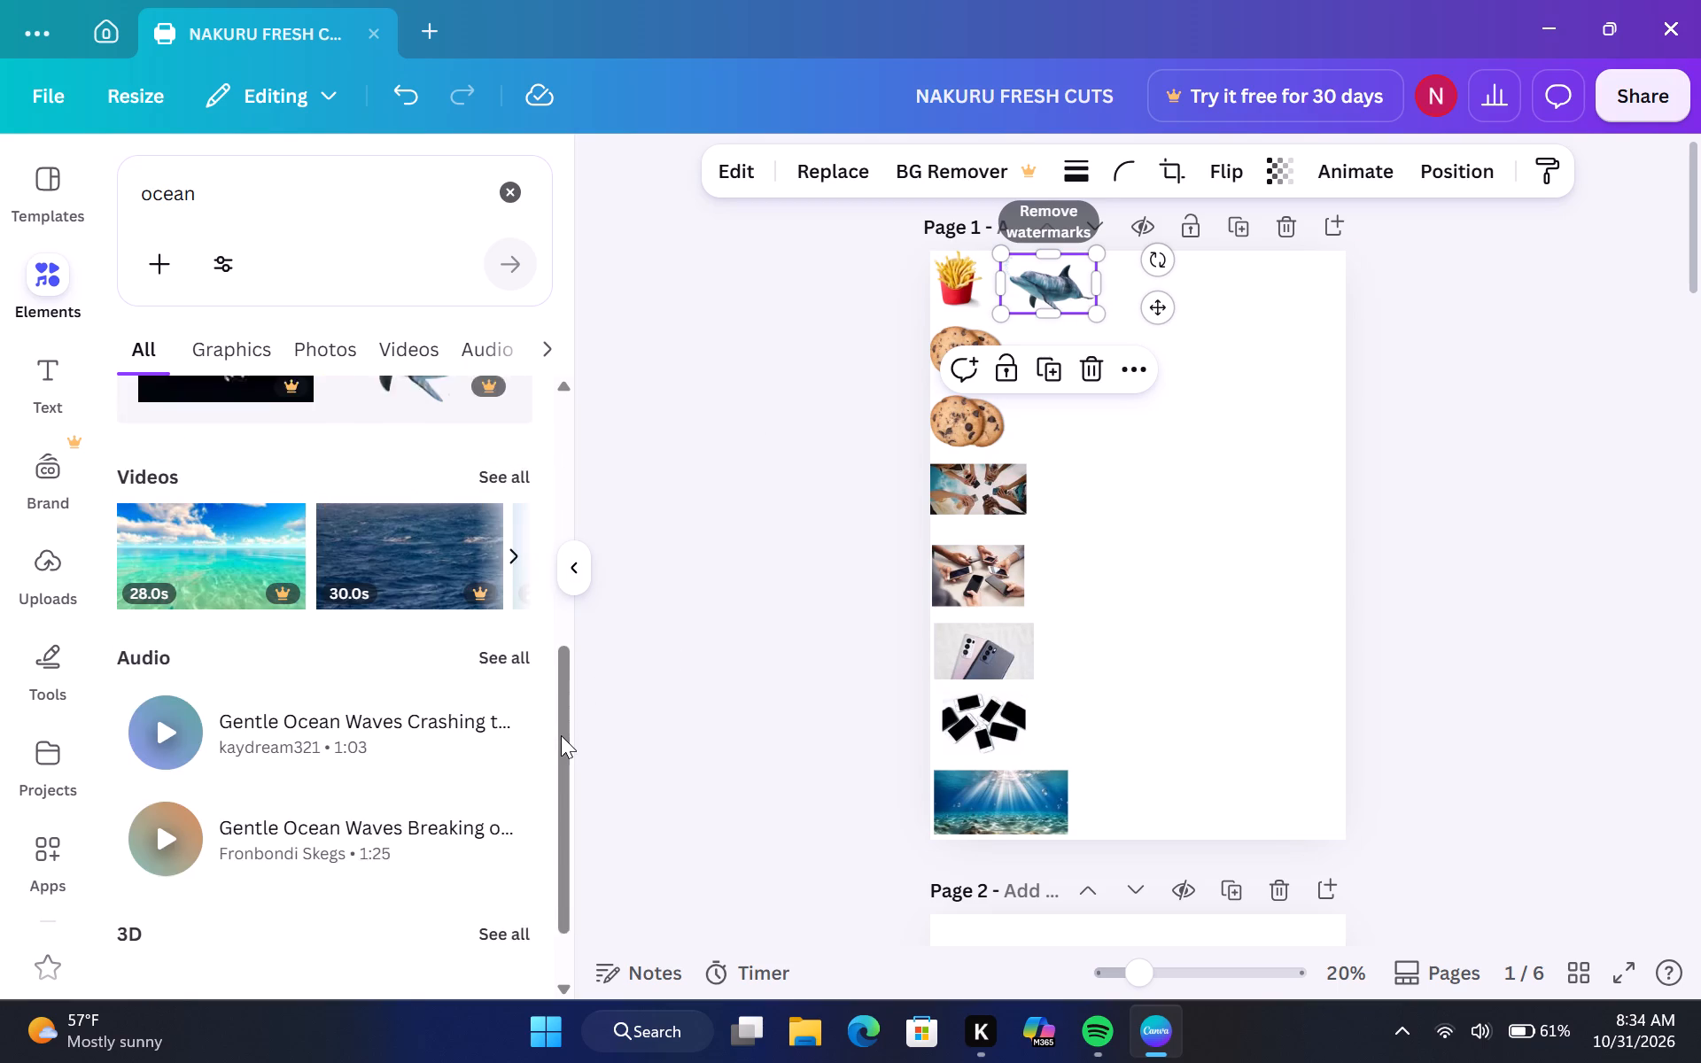
{"action": "double_click", "coordinate": [556, 415]}
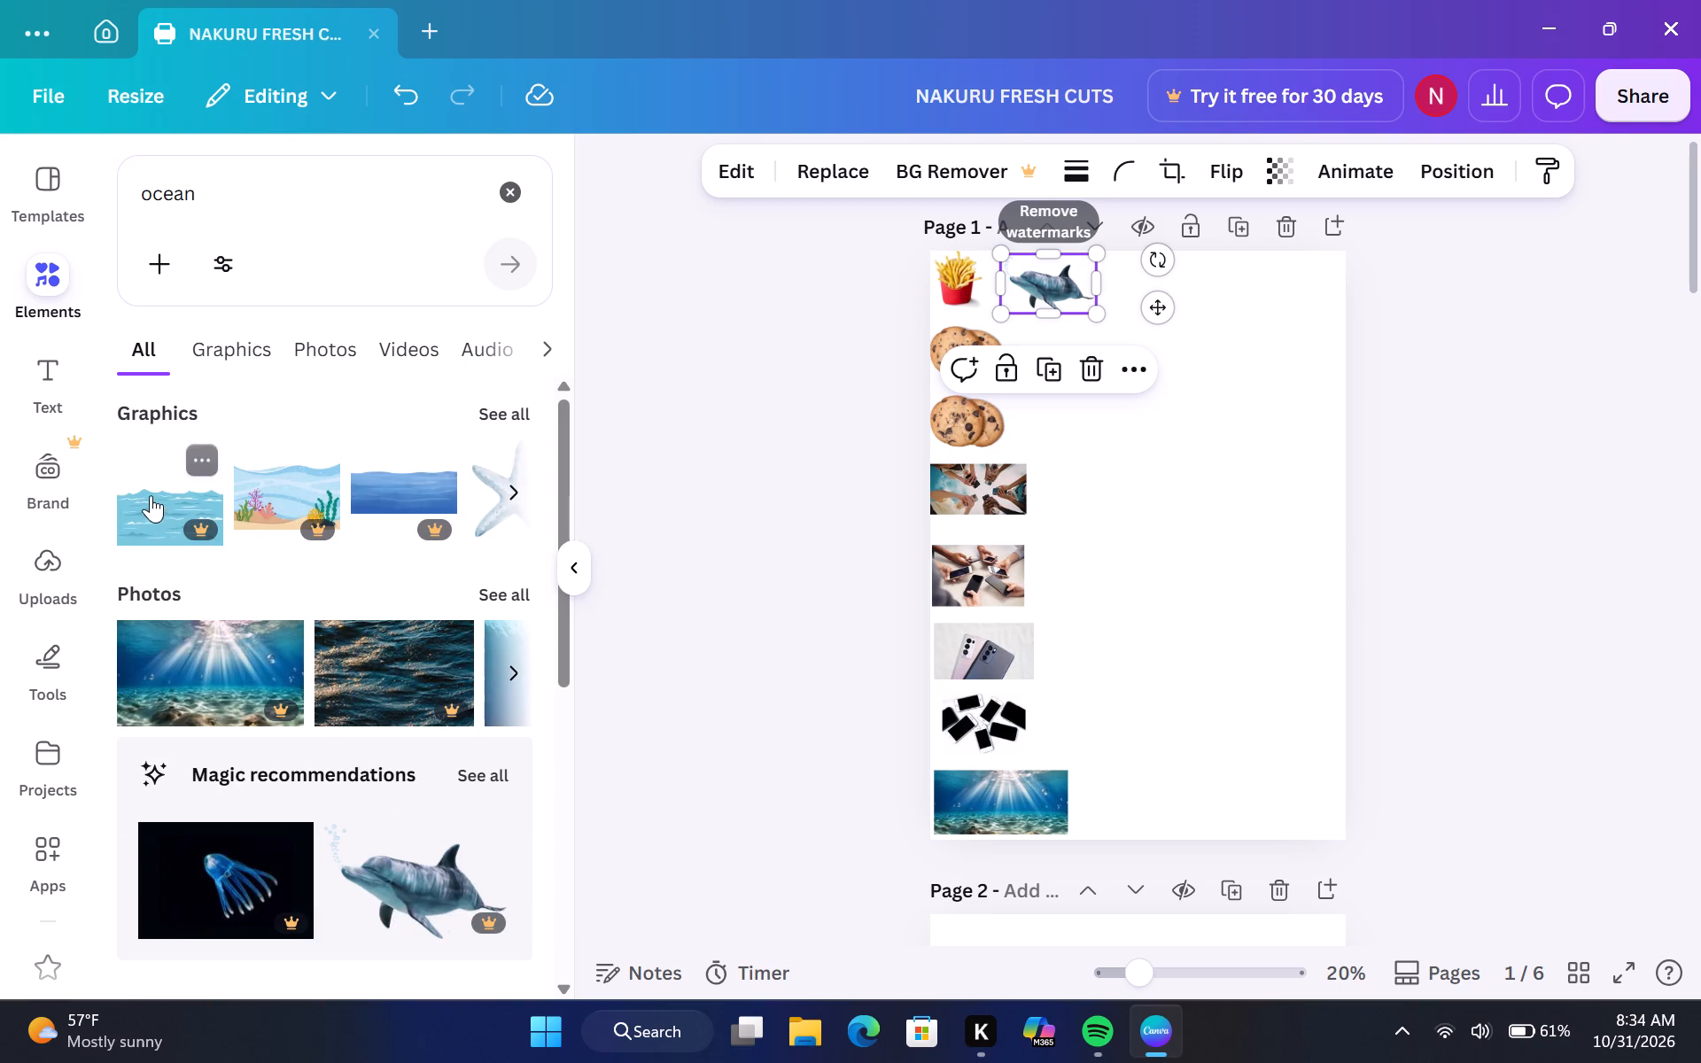
{"action": "left_click", "coordinate": [269, 481]}
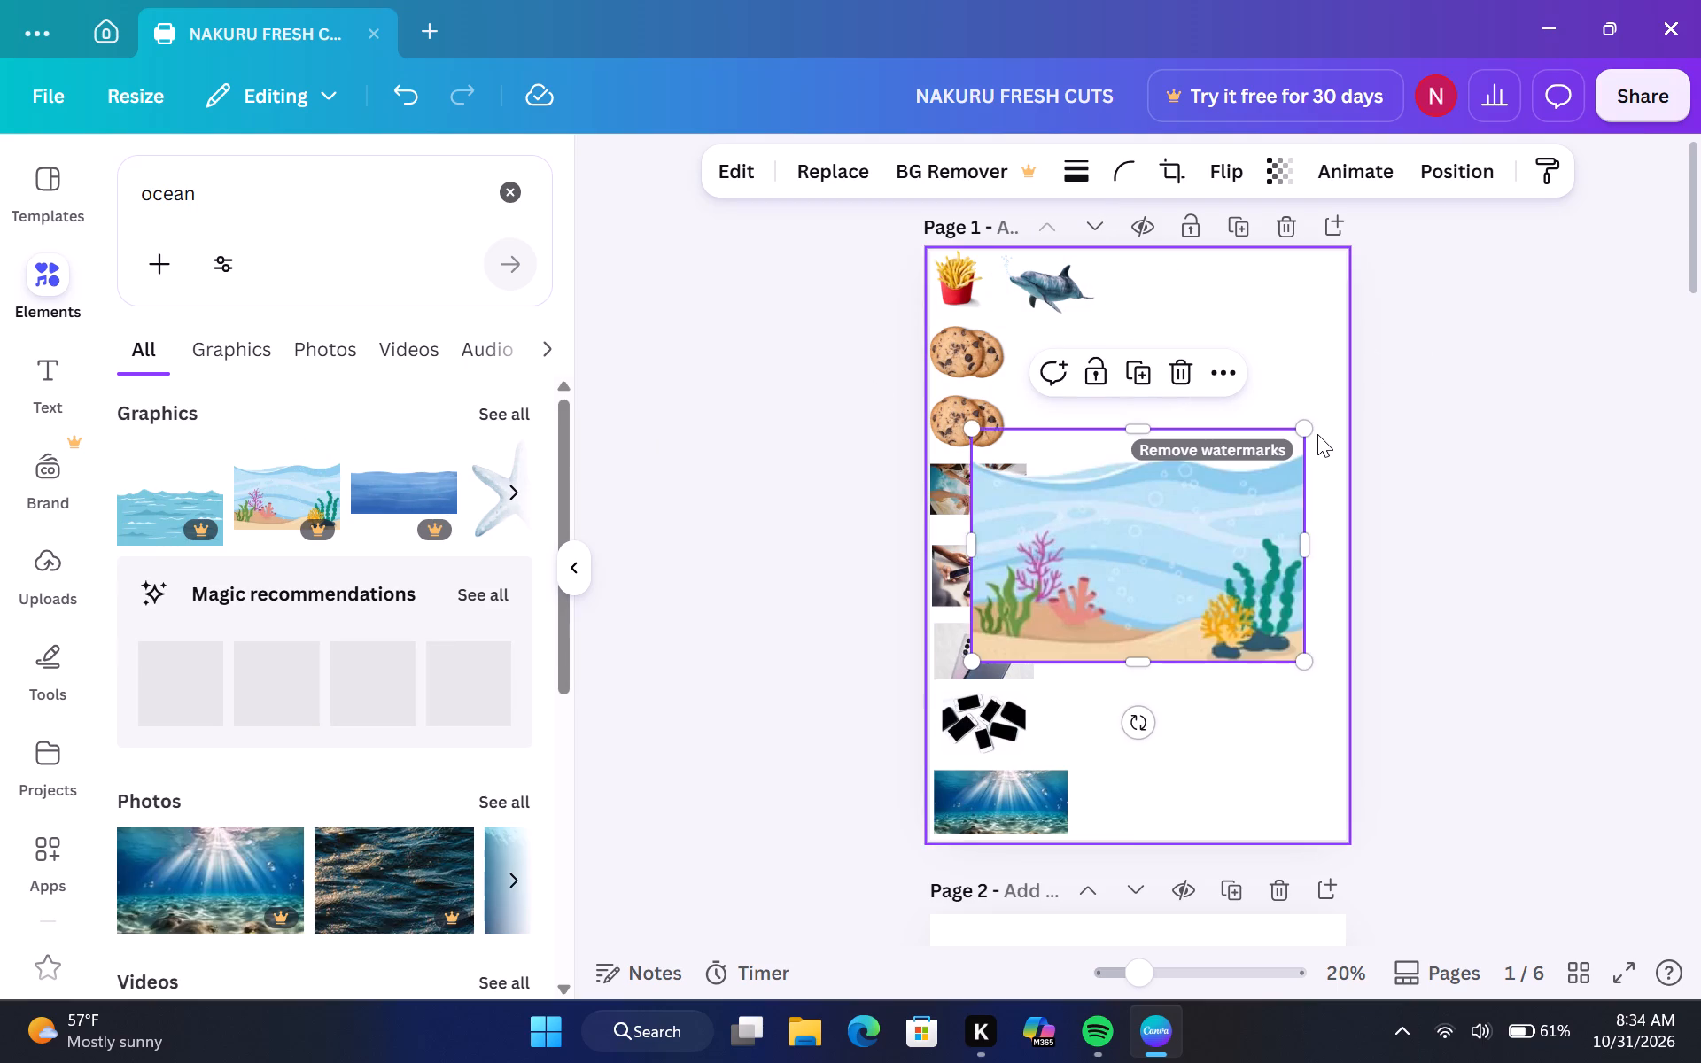
{"action": "left_click_drag", "start_coordinate": [1307, 425], "coordinate": [1026, 610]}
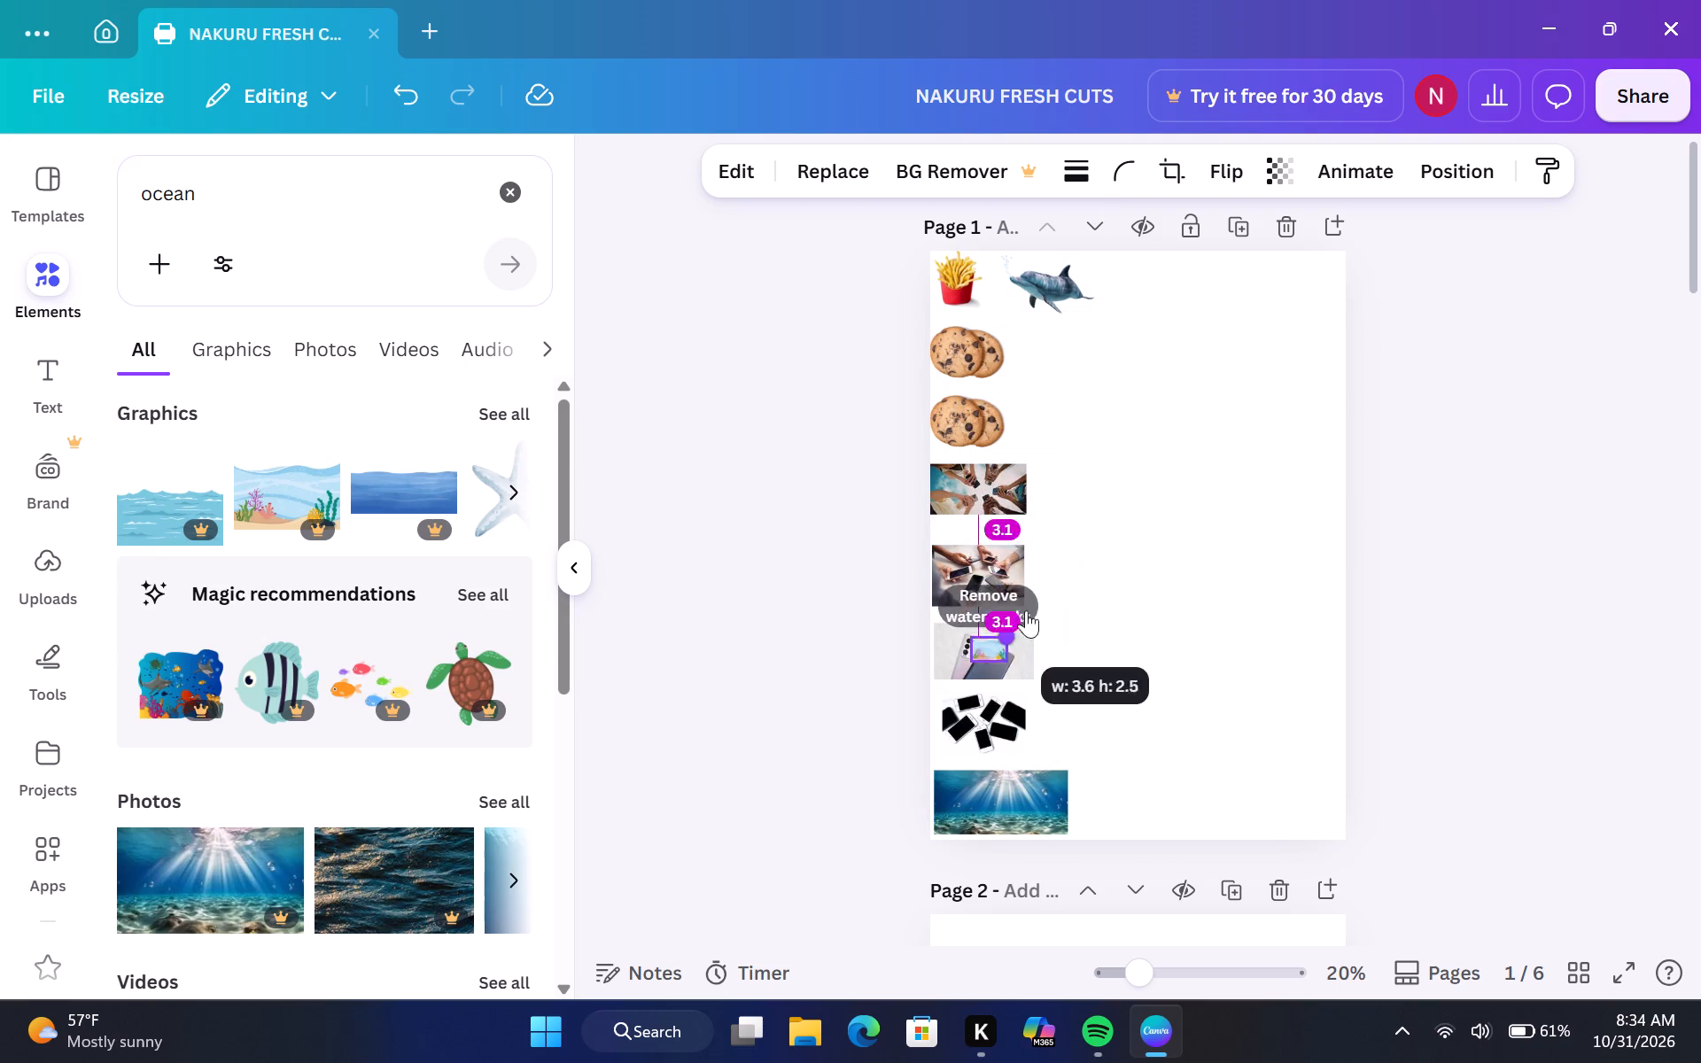
{"action": "left_click_drag", "start_coordinate": [1026, 610], "coordinate": [1065, 601]}
{"action": "left_click_drag", "start_coordinate": [1028, 629], "coordinate": [1078, 362]}
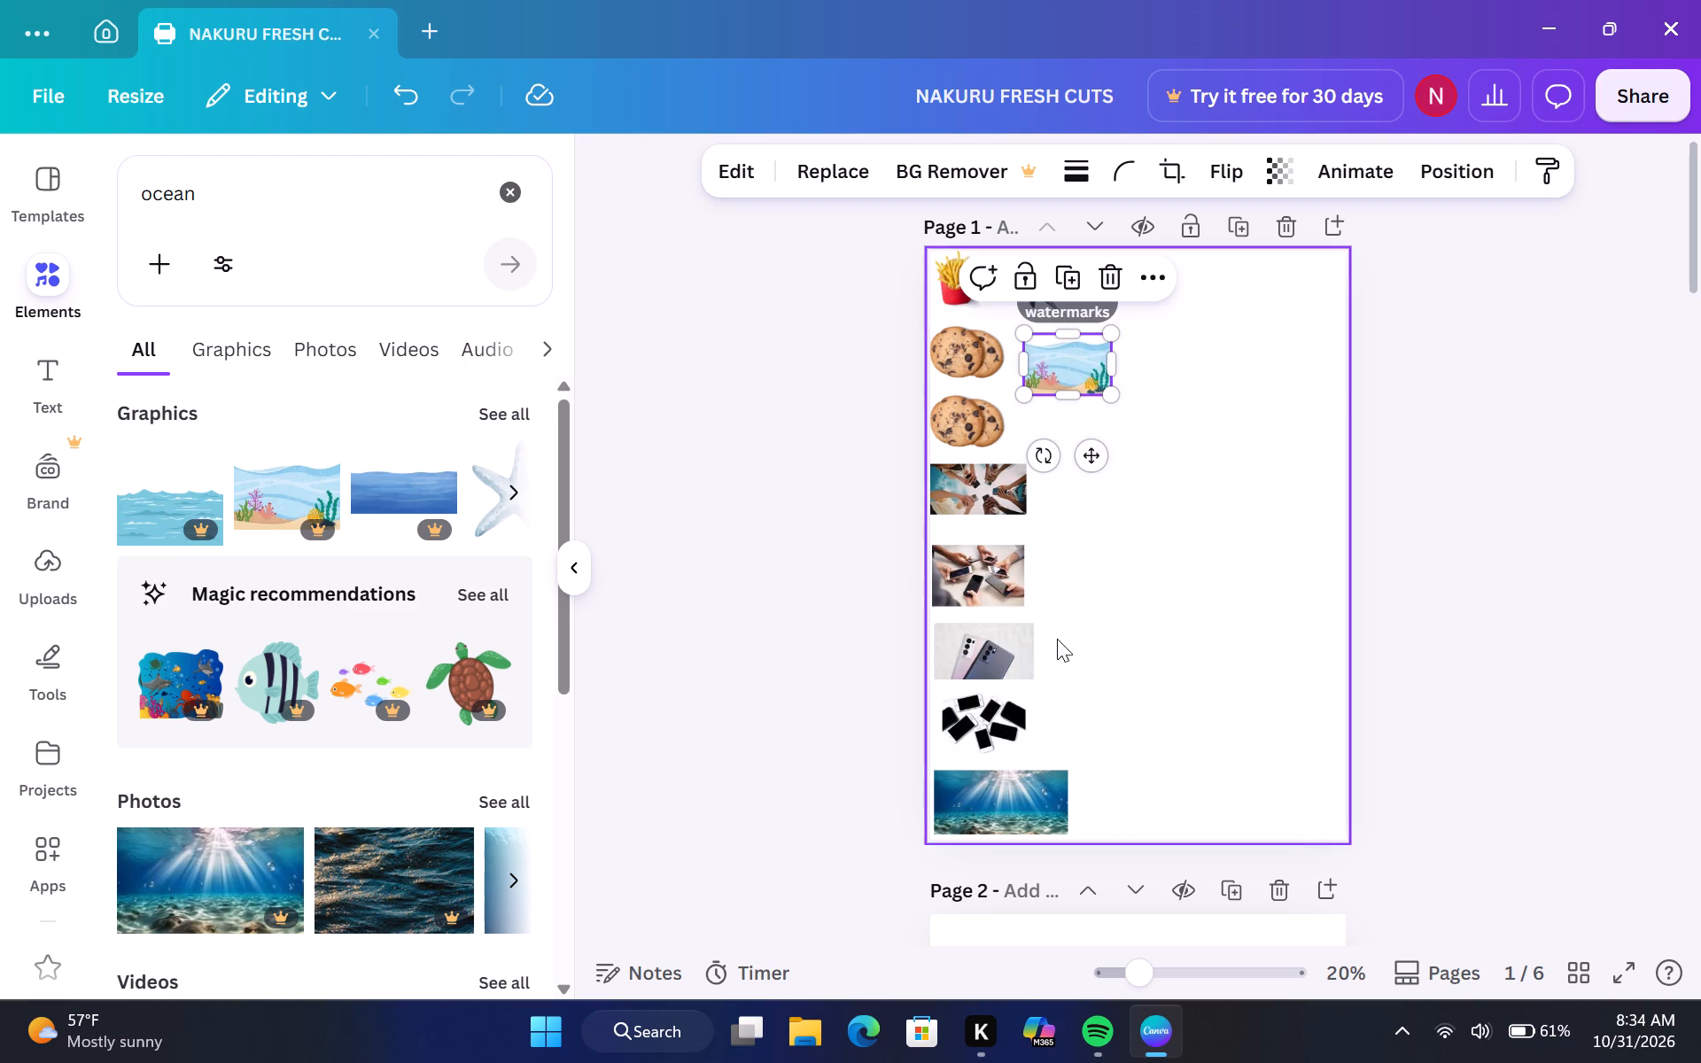
Add the undersea scene with the red octopus, shrink it to about 7.8 by 6.3, and place it 1.9 right of the dolphin.
{"action": "left_click", "coordinate": [284, 662]}
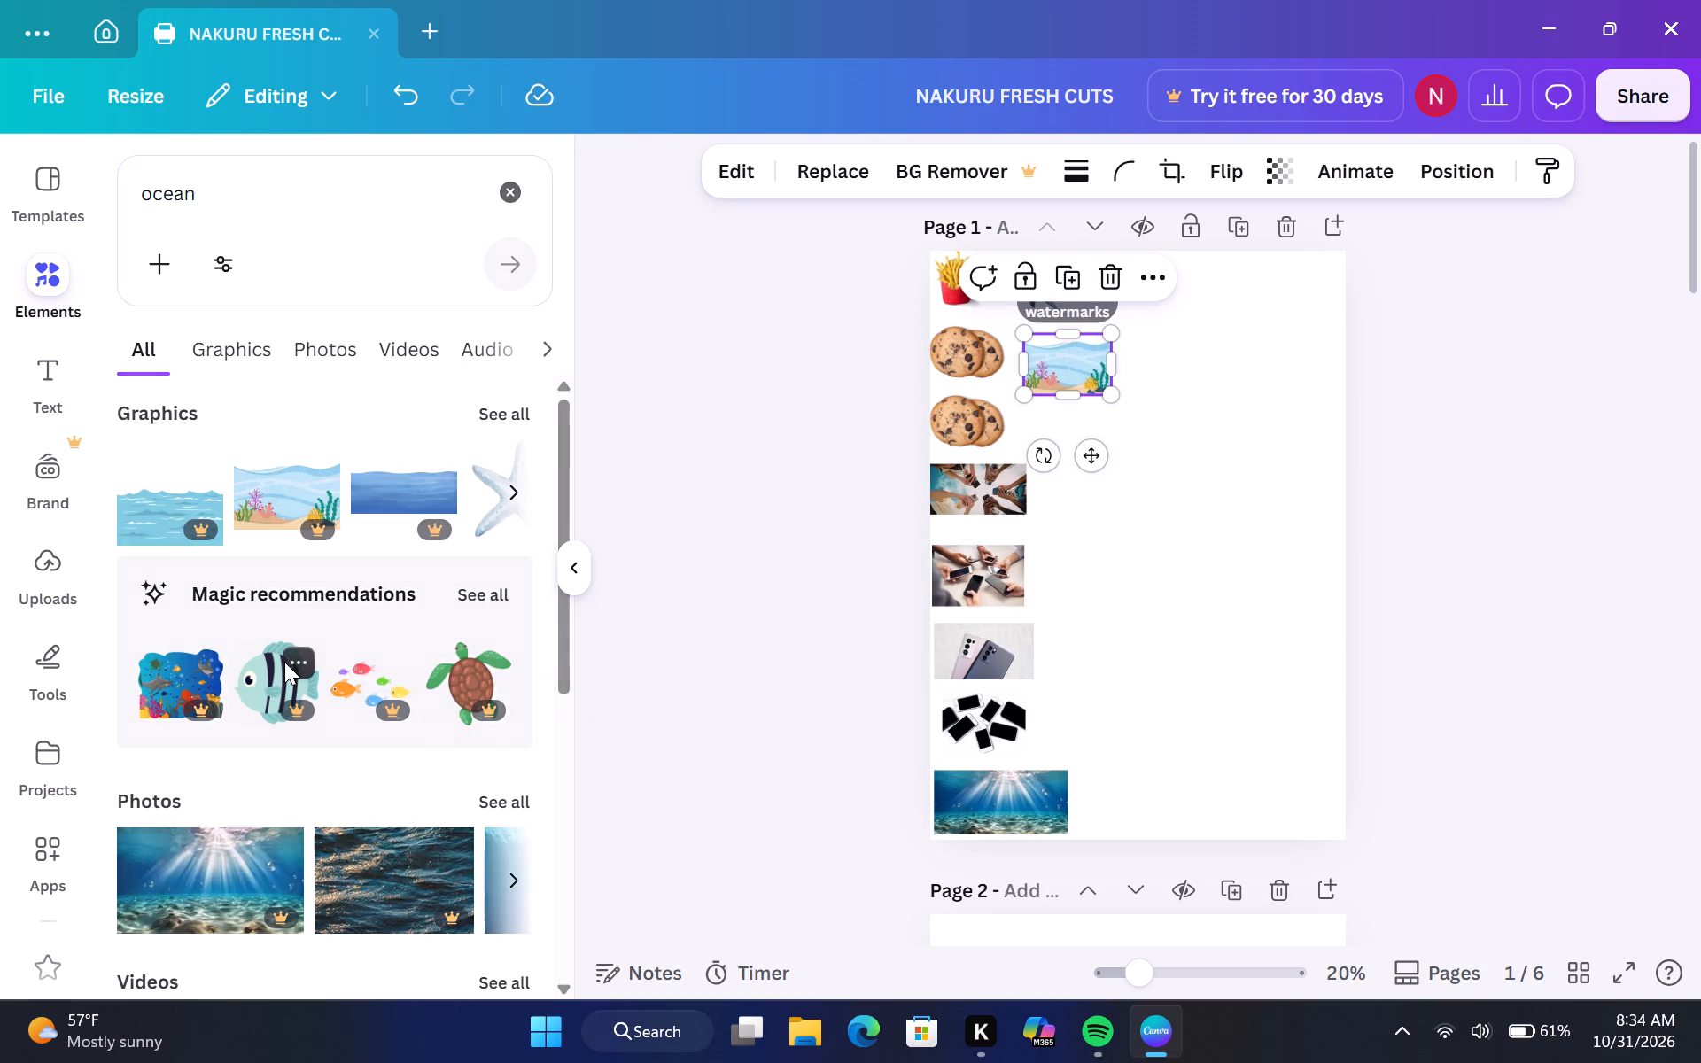
{"action": "left_click", "coordinate": [718, 578]}
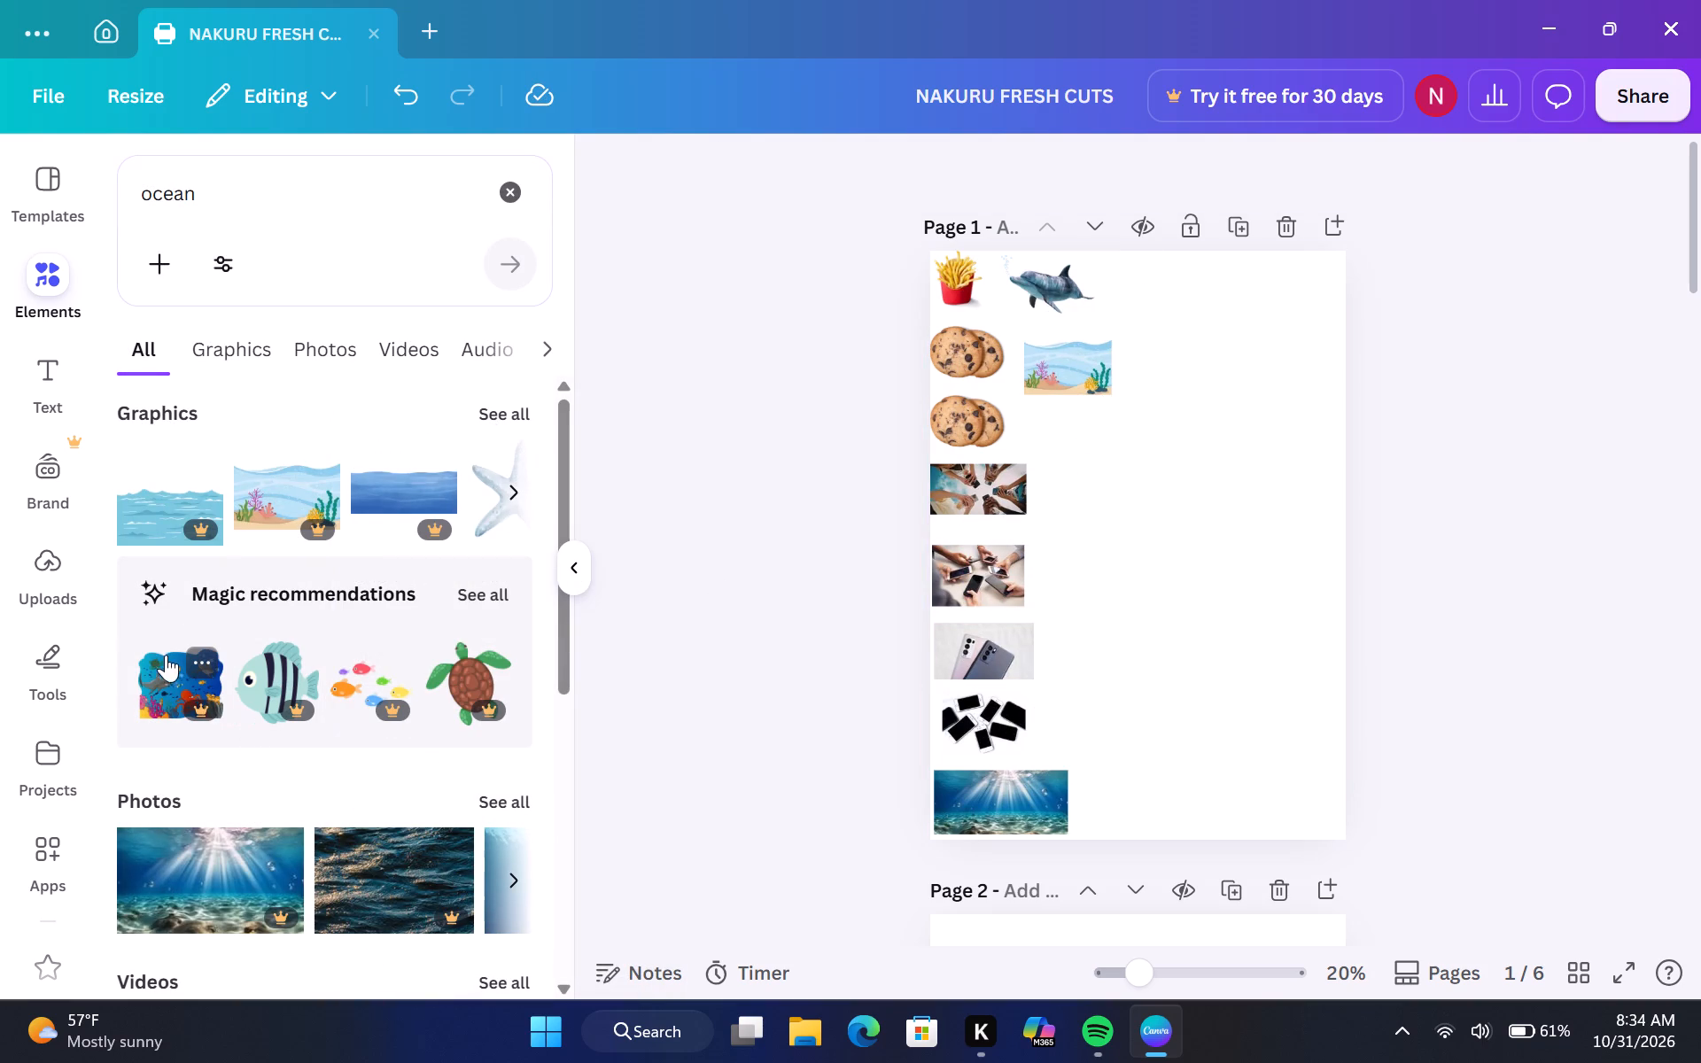
{"action": "left_click", "coordinate": [166, 676]}
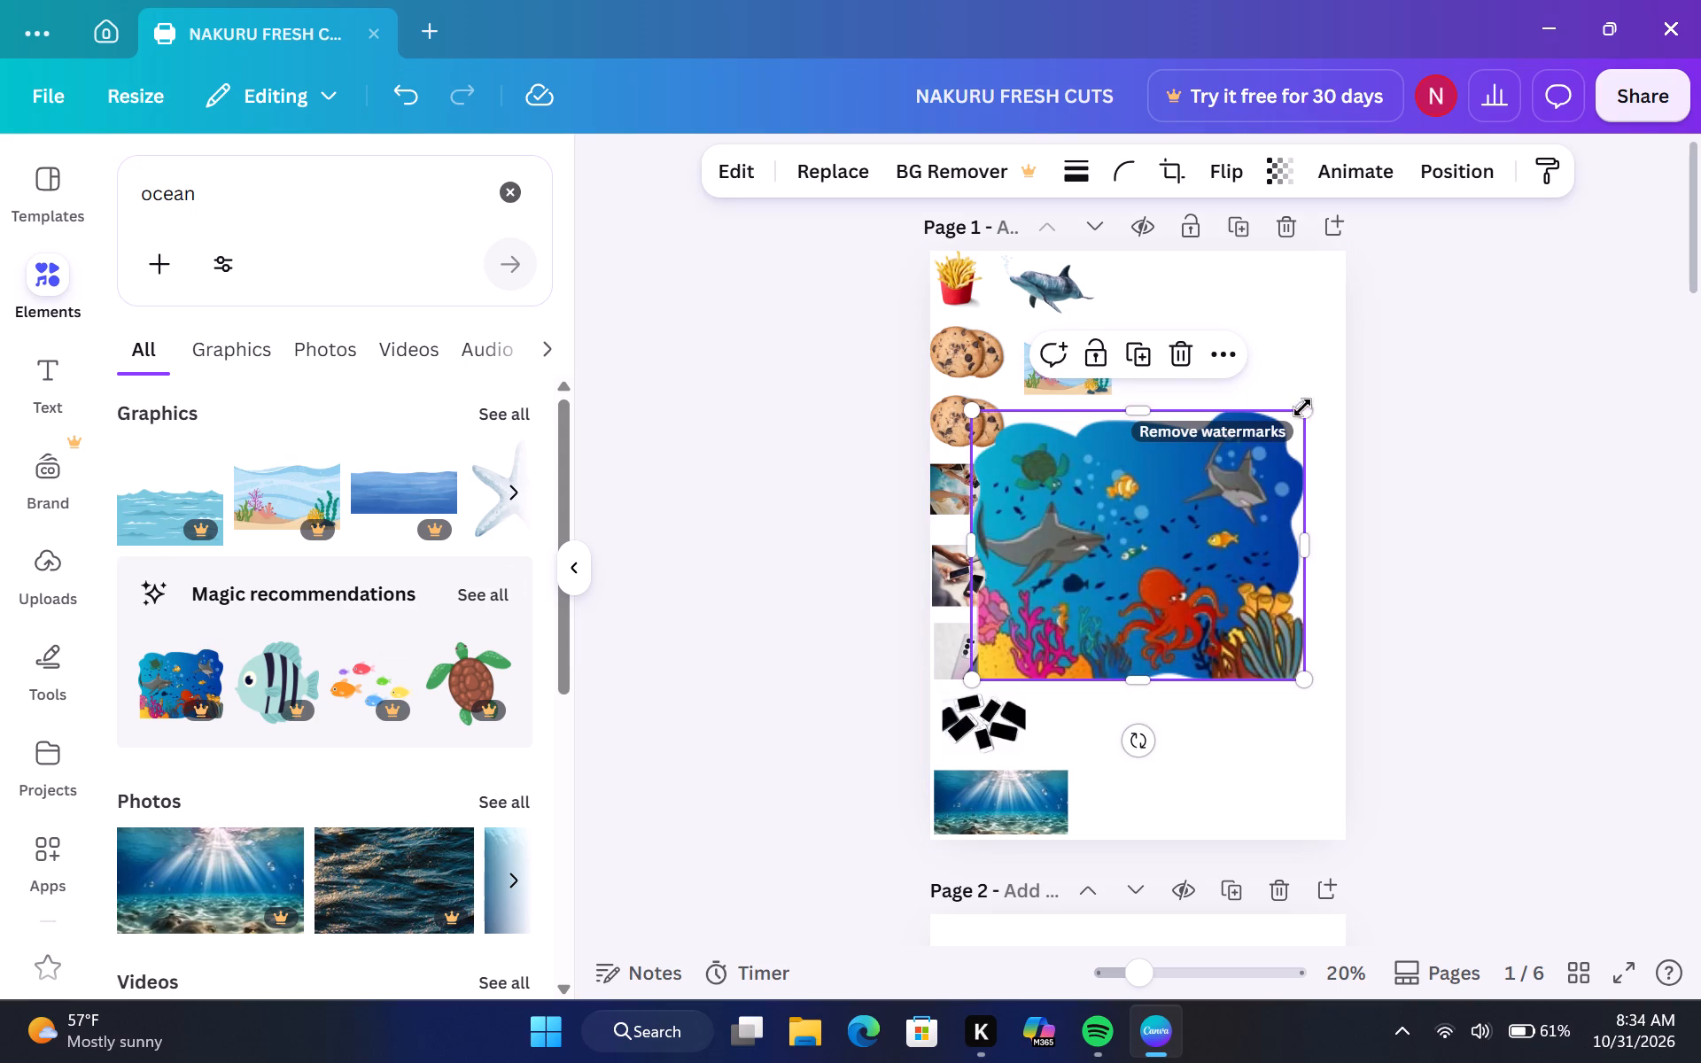
{"action": "left_click_drag", "start_coordinate": [1302, 418], "coordinate": [1030, 594]}
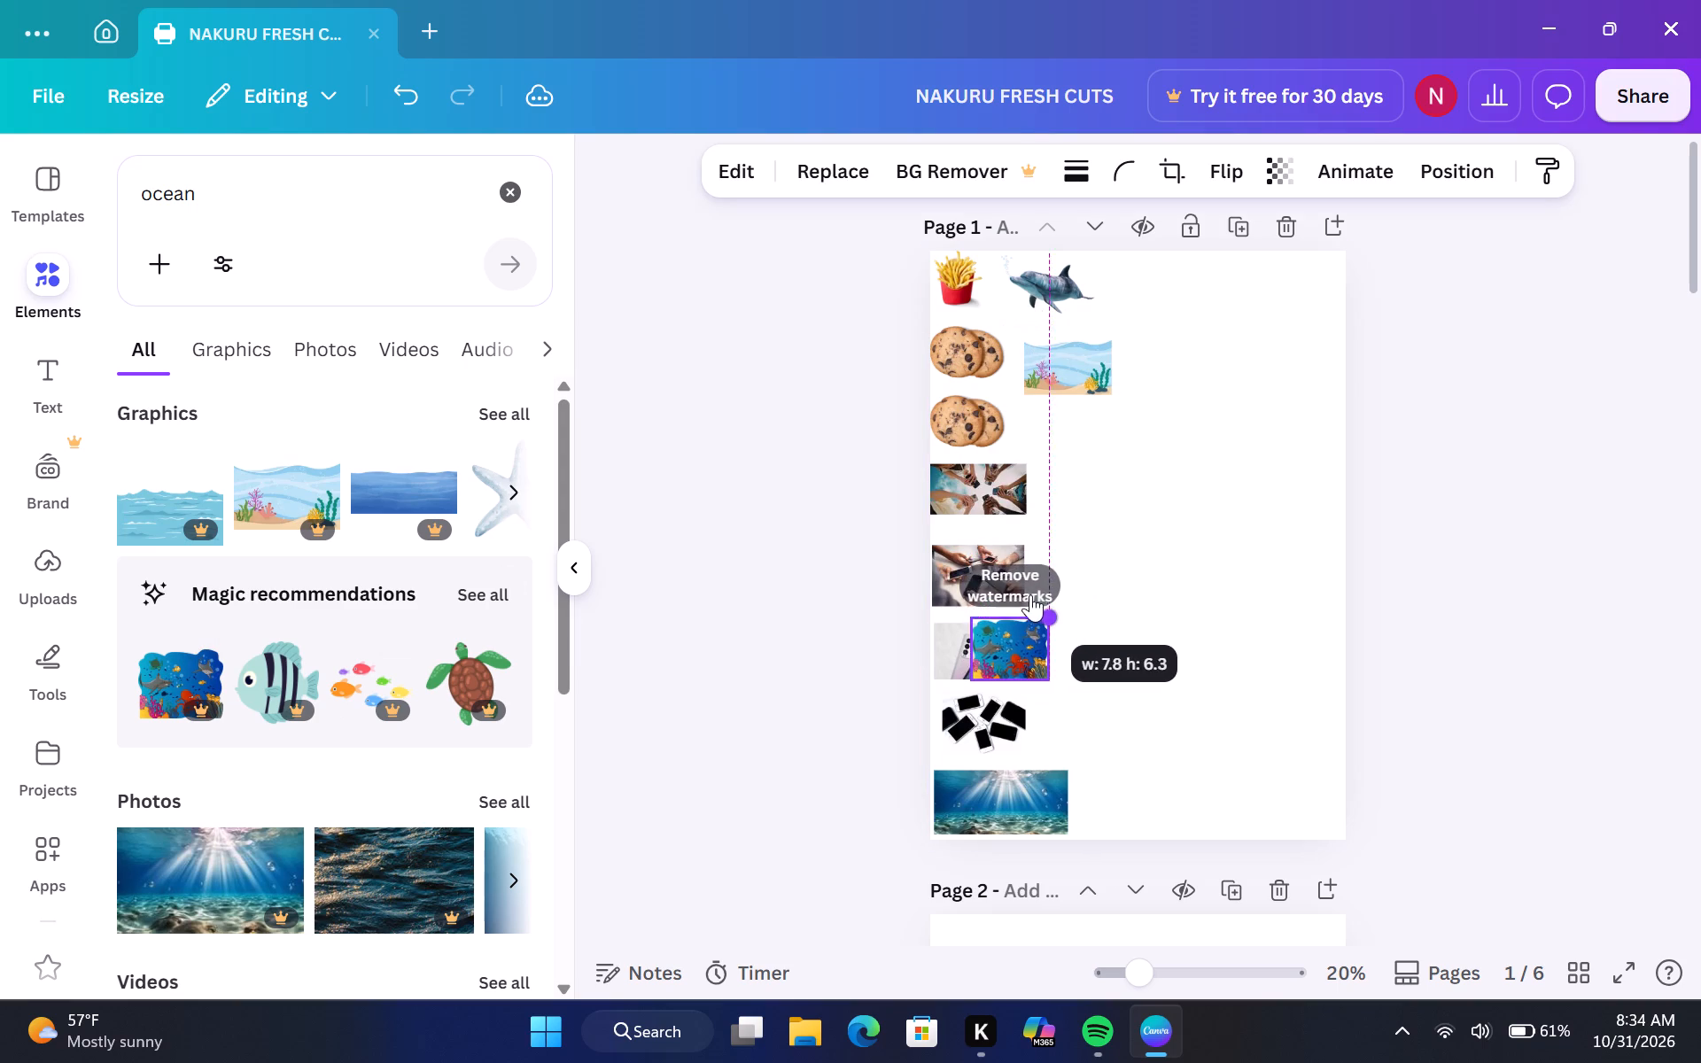
{"action": "left_click_drag", "start_coordinate": [1030, 594], "coordinate": [1033, 600]}
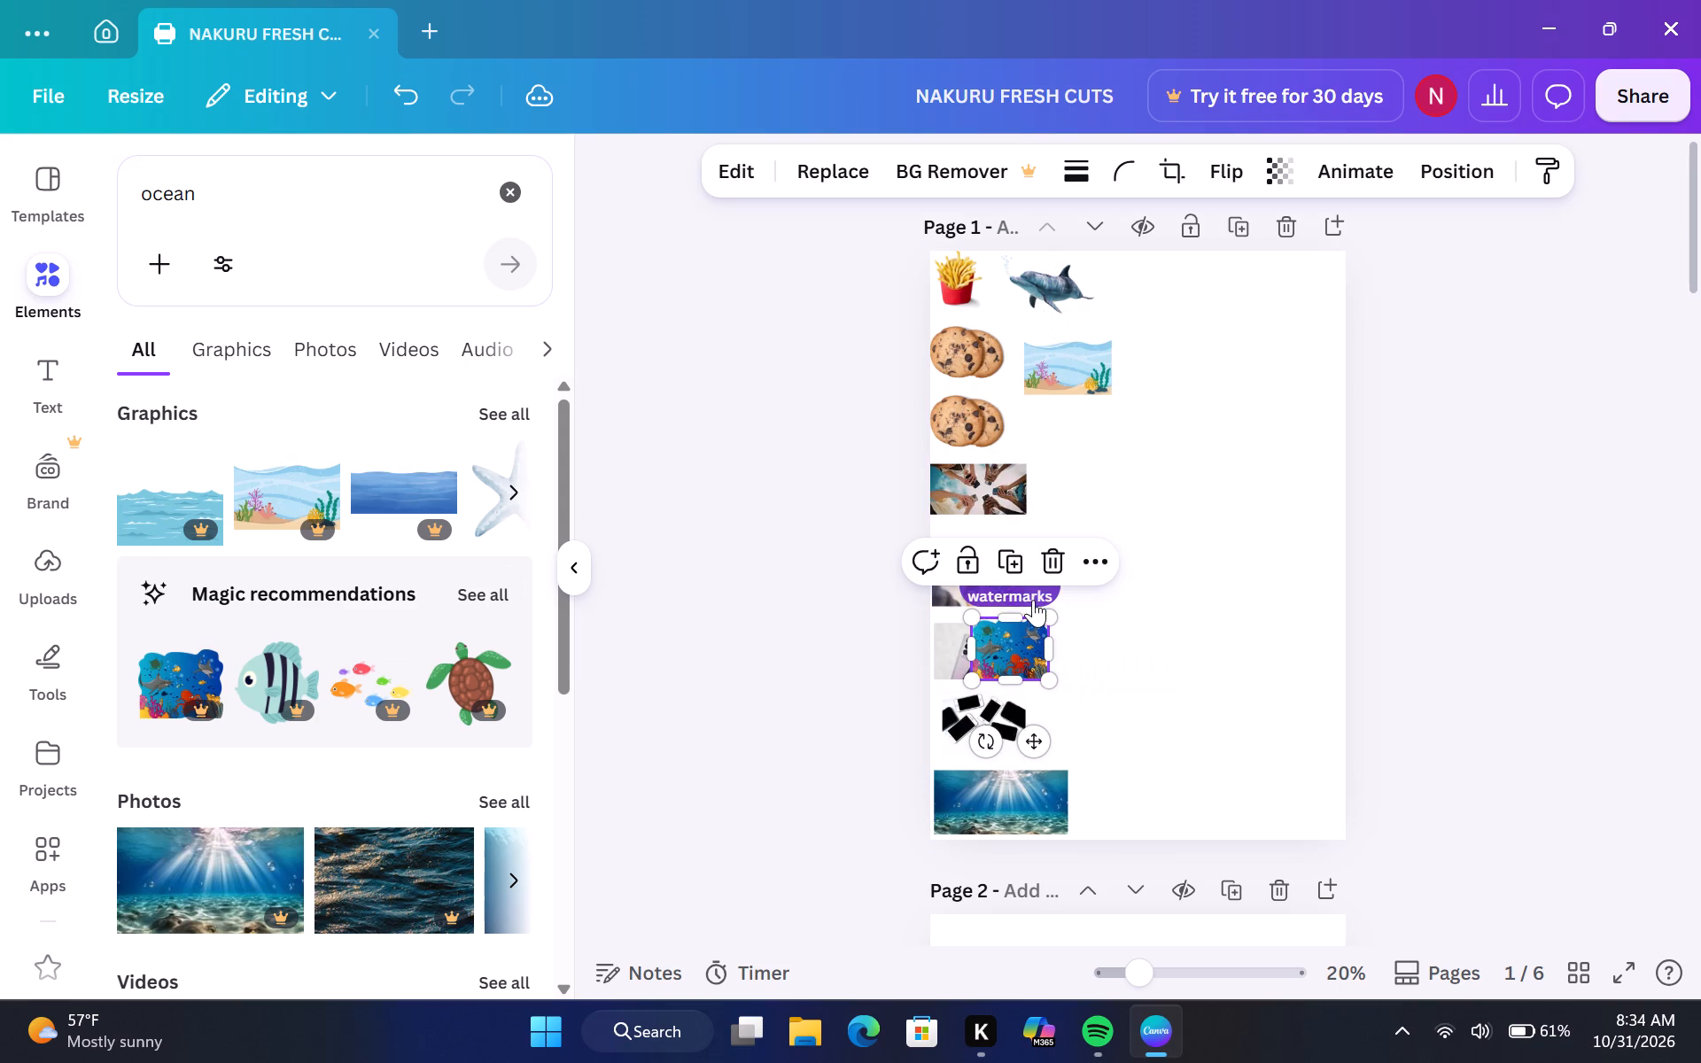
{"action": "left_click_drag", "start_coordinate": [1015, 640], "coordinate": [1130, 322]}
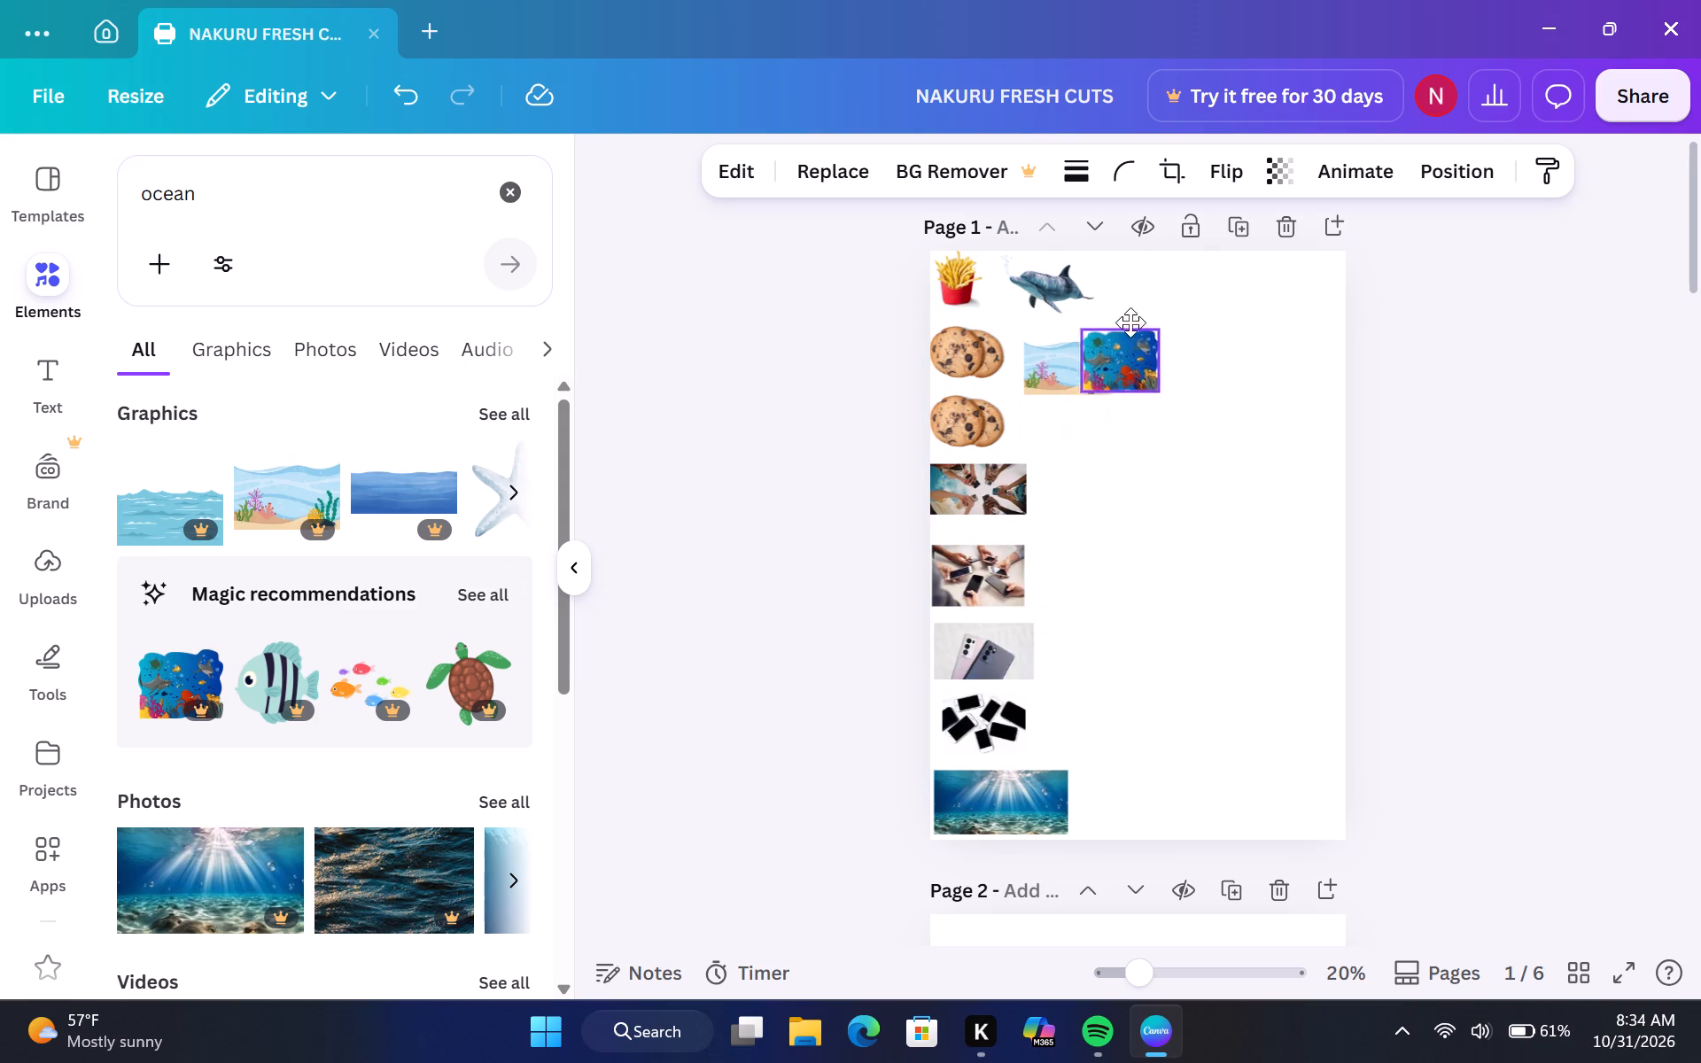
{"action": "left_click_drag", "start_coordinate": [1130, 322], "coordinate": [1162, 274]}
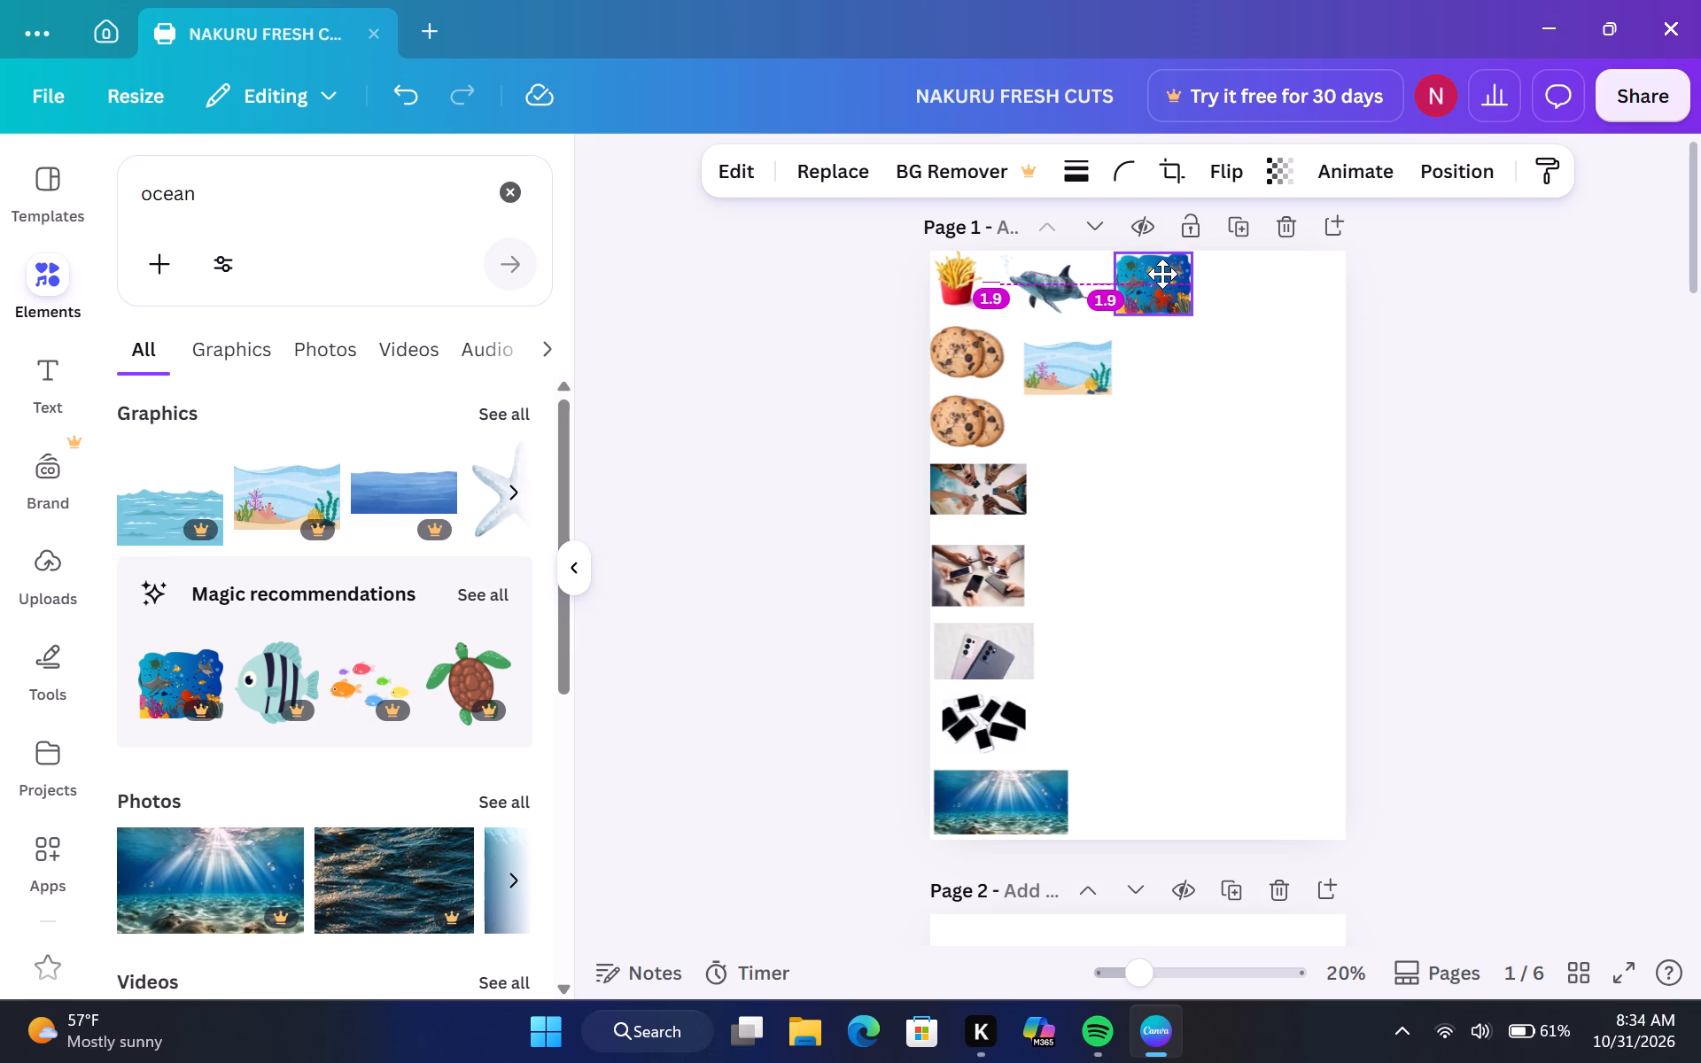
{"action": "left_click_drag", "start_coordinate": [1162, 274], "coordinate": [1159, 274]}
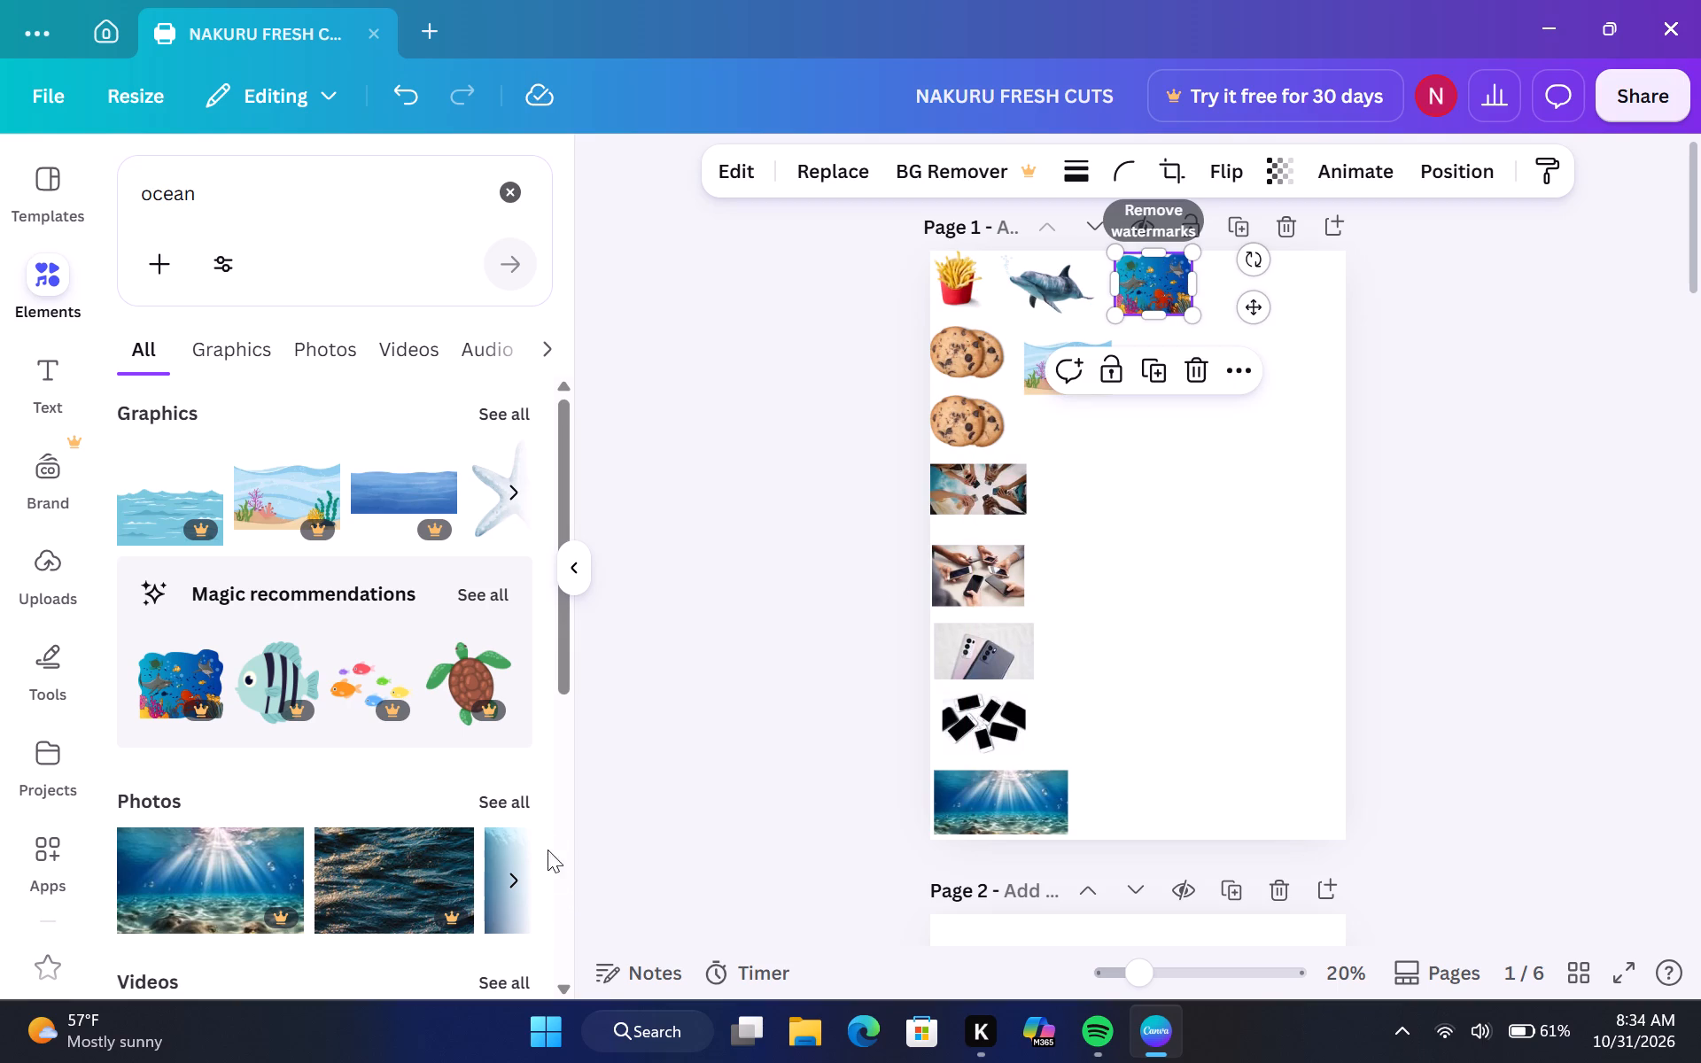
Add the brown and green sea turtle graphic, shrink it to about the seabed graphic's width, and place it just below the seabed graphic.
{"action": "left_click", "coordinate": [563, 749]}
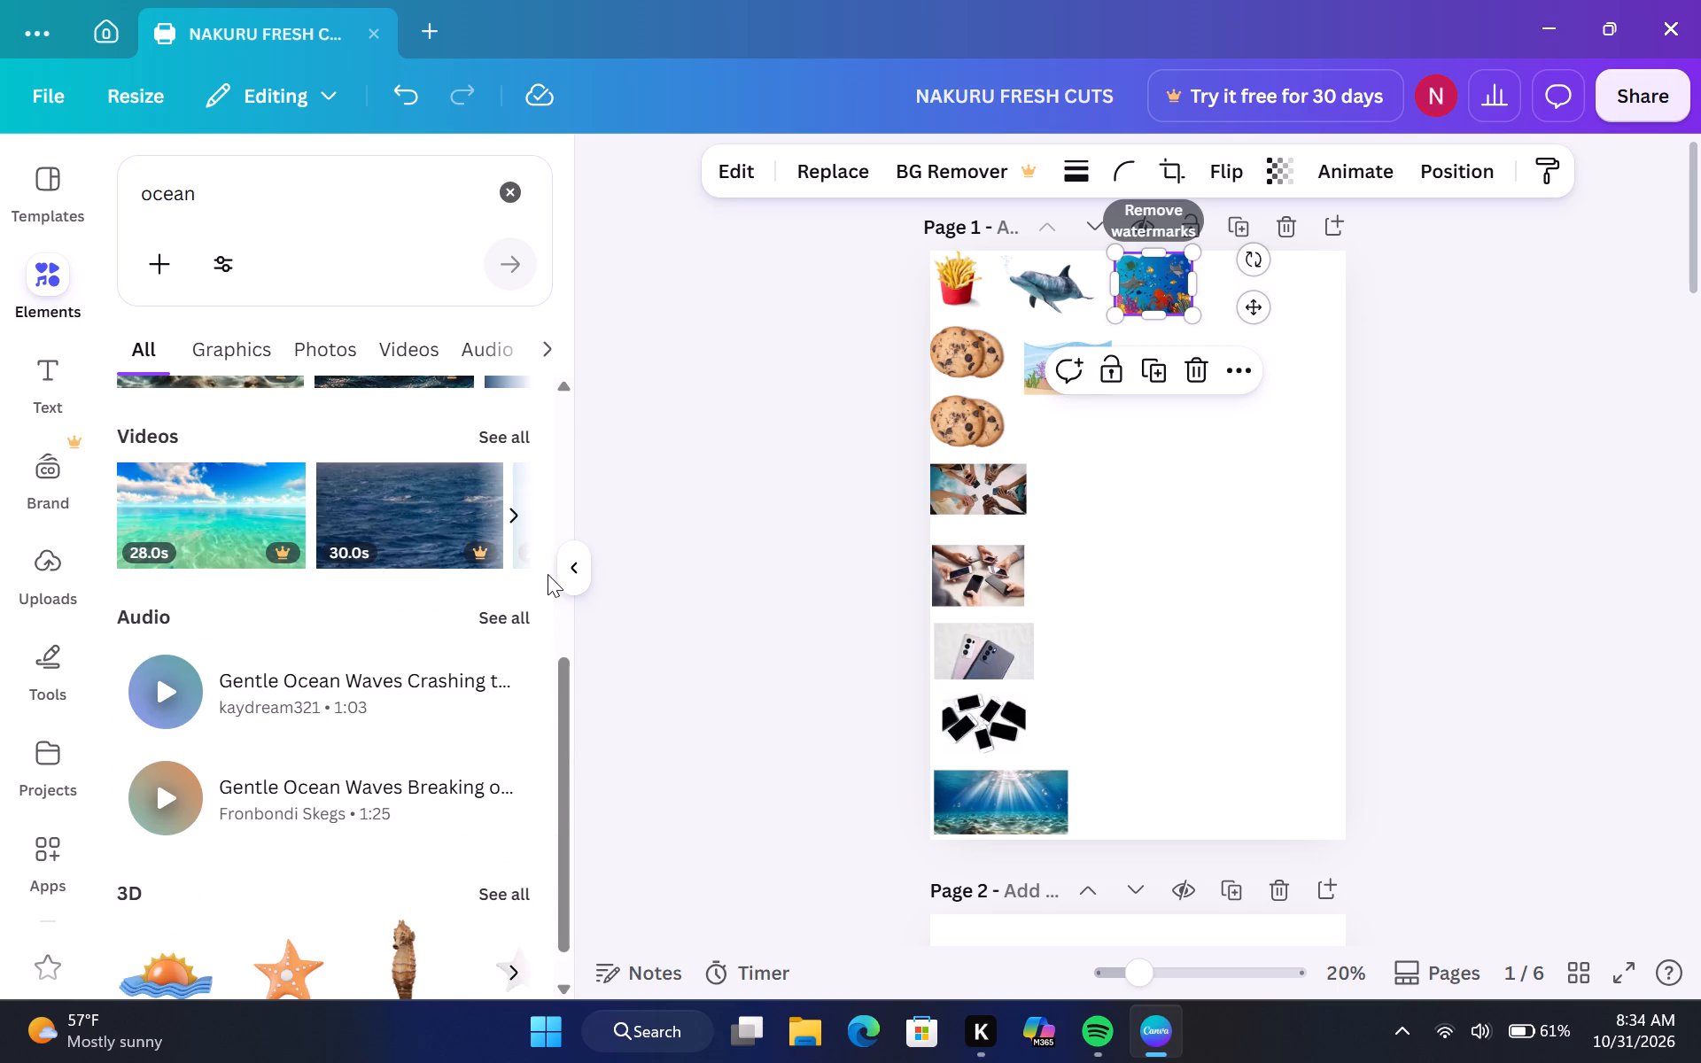
{"action": "left_click", "coordinate": [556, 608]}
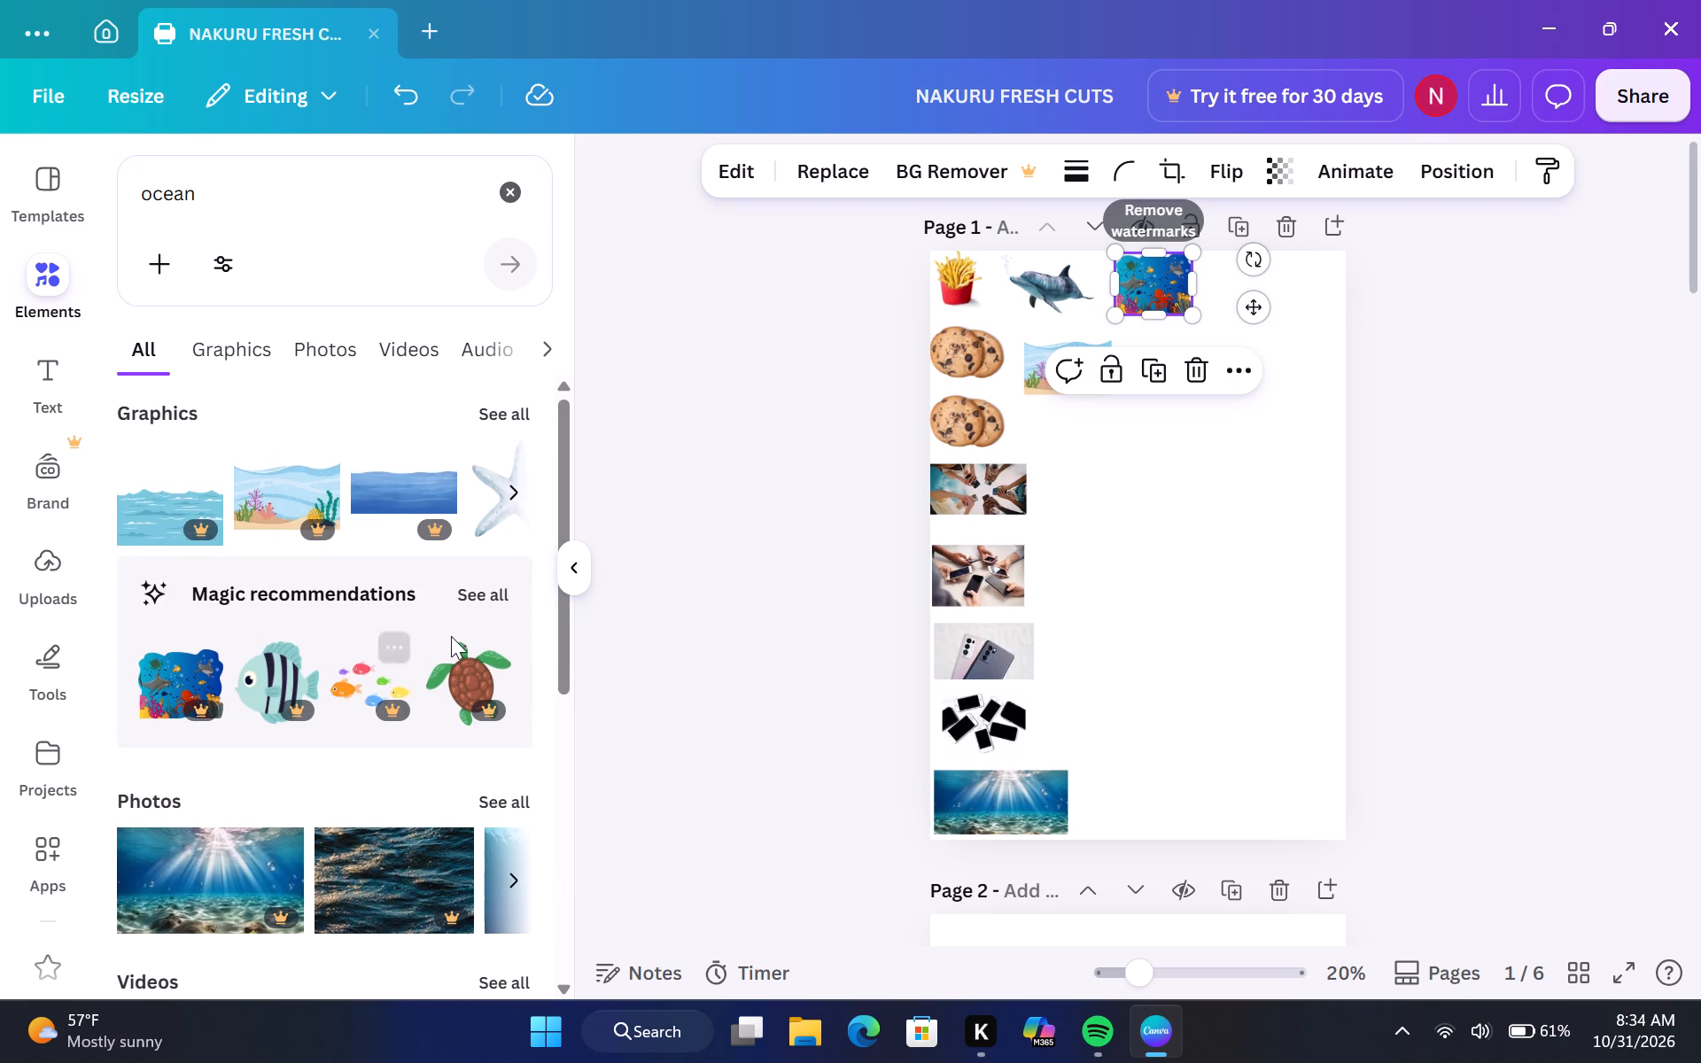
{"action": "left_click", "coordinate": [565, 387]}
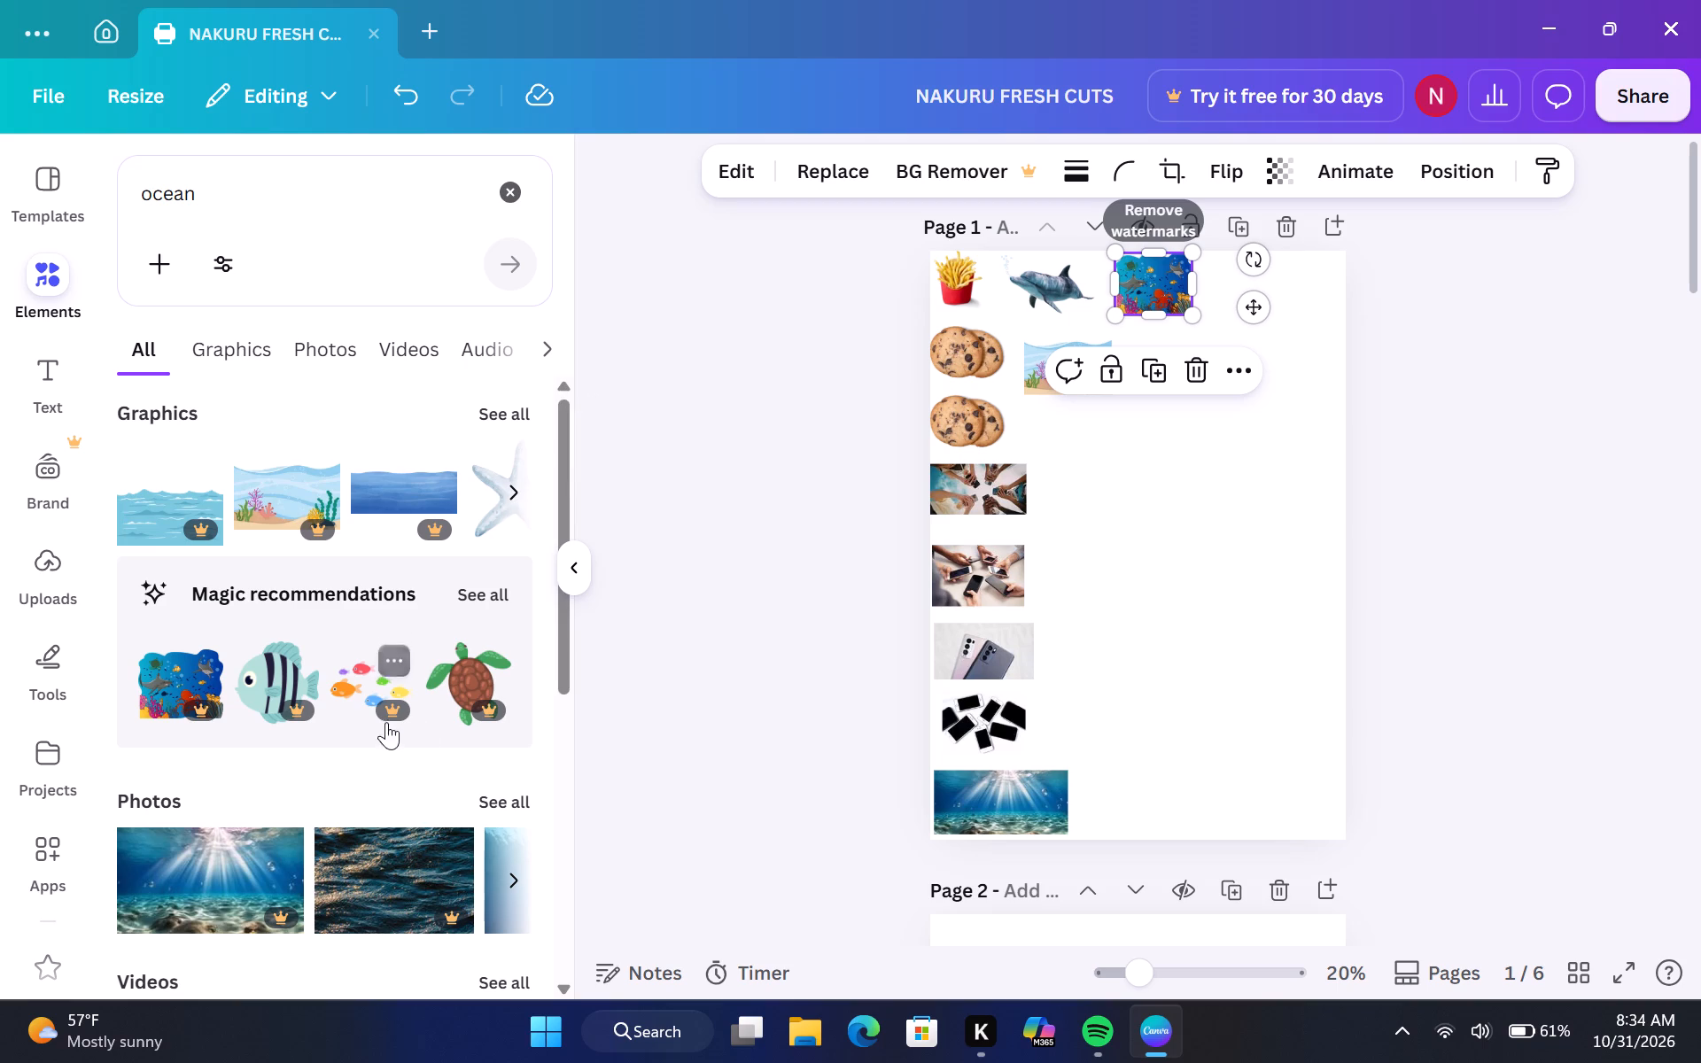
{"action": "left_click", "coordinate": [457, 678]}
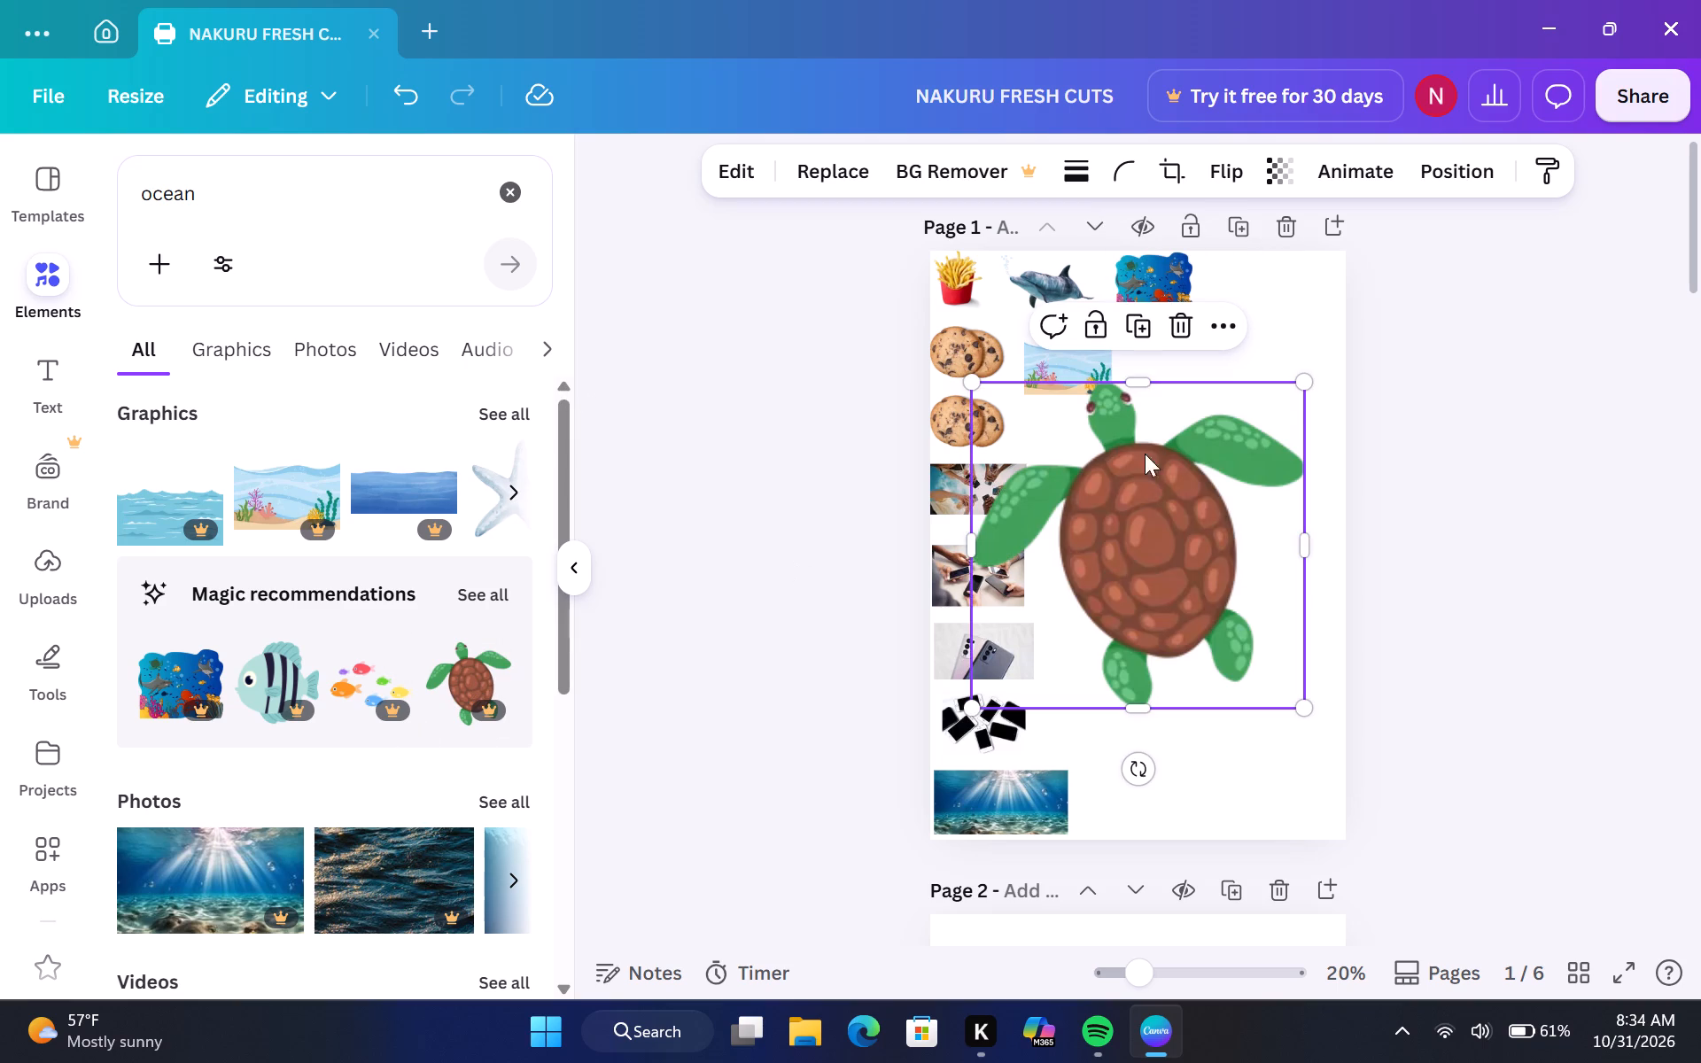
{"action": "left_click_drag", "start_coordinate": [1302, 389], "coordinate": [1170, 500]}
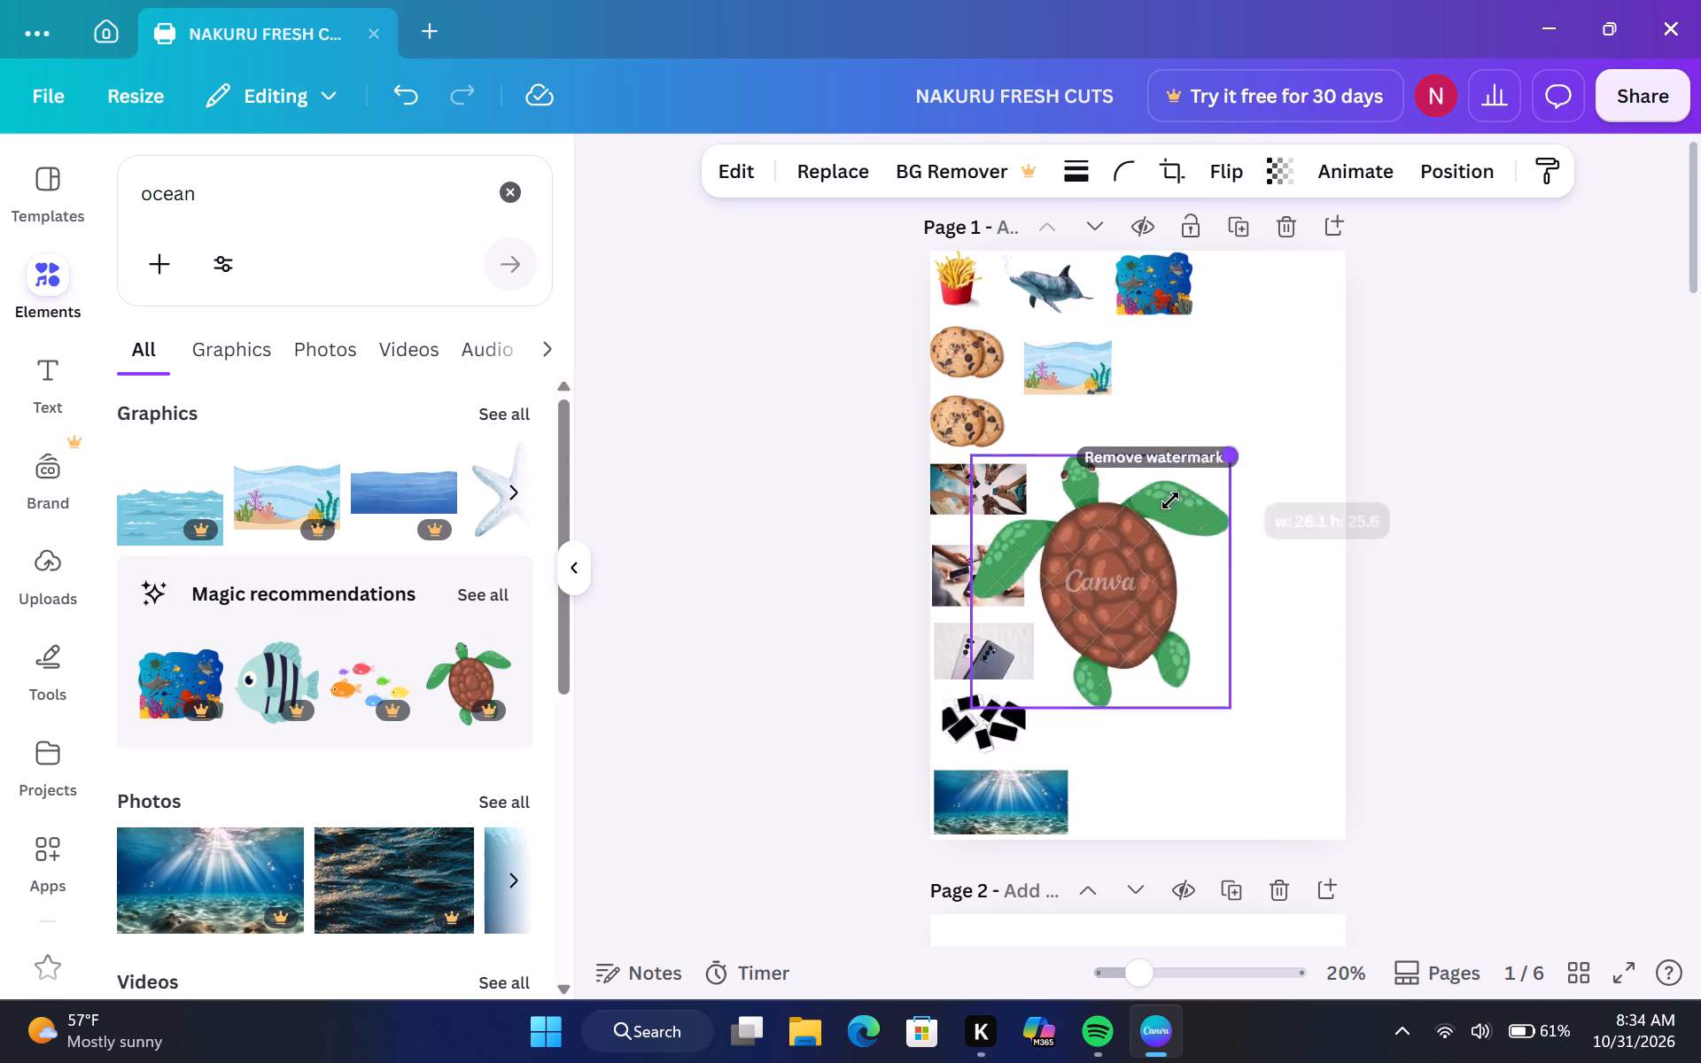
{"action": "left_click_drag", "start_coordinate": [1170, 500], "coordinate": [1022, 632]}
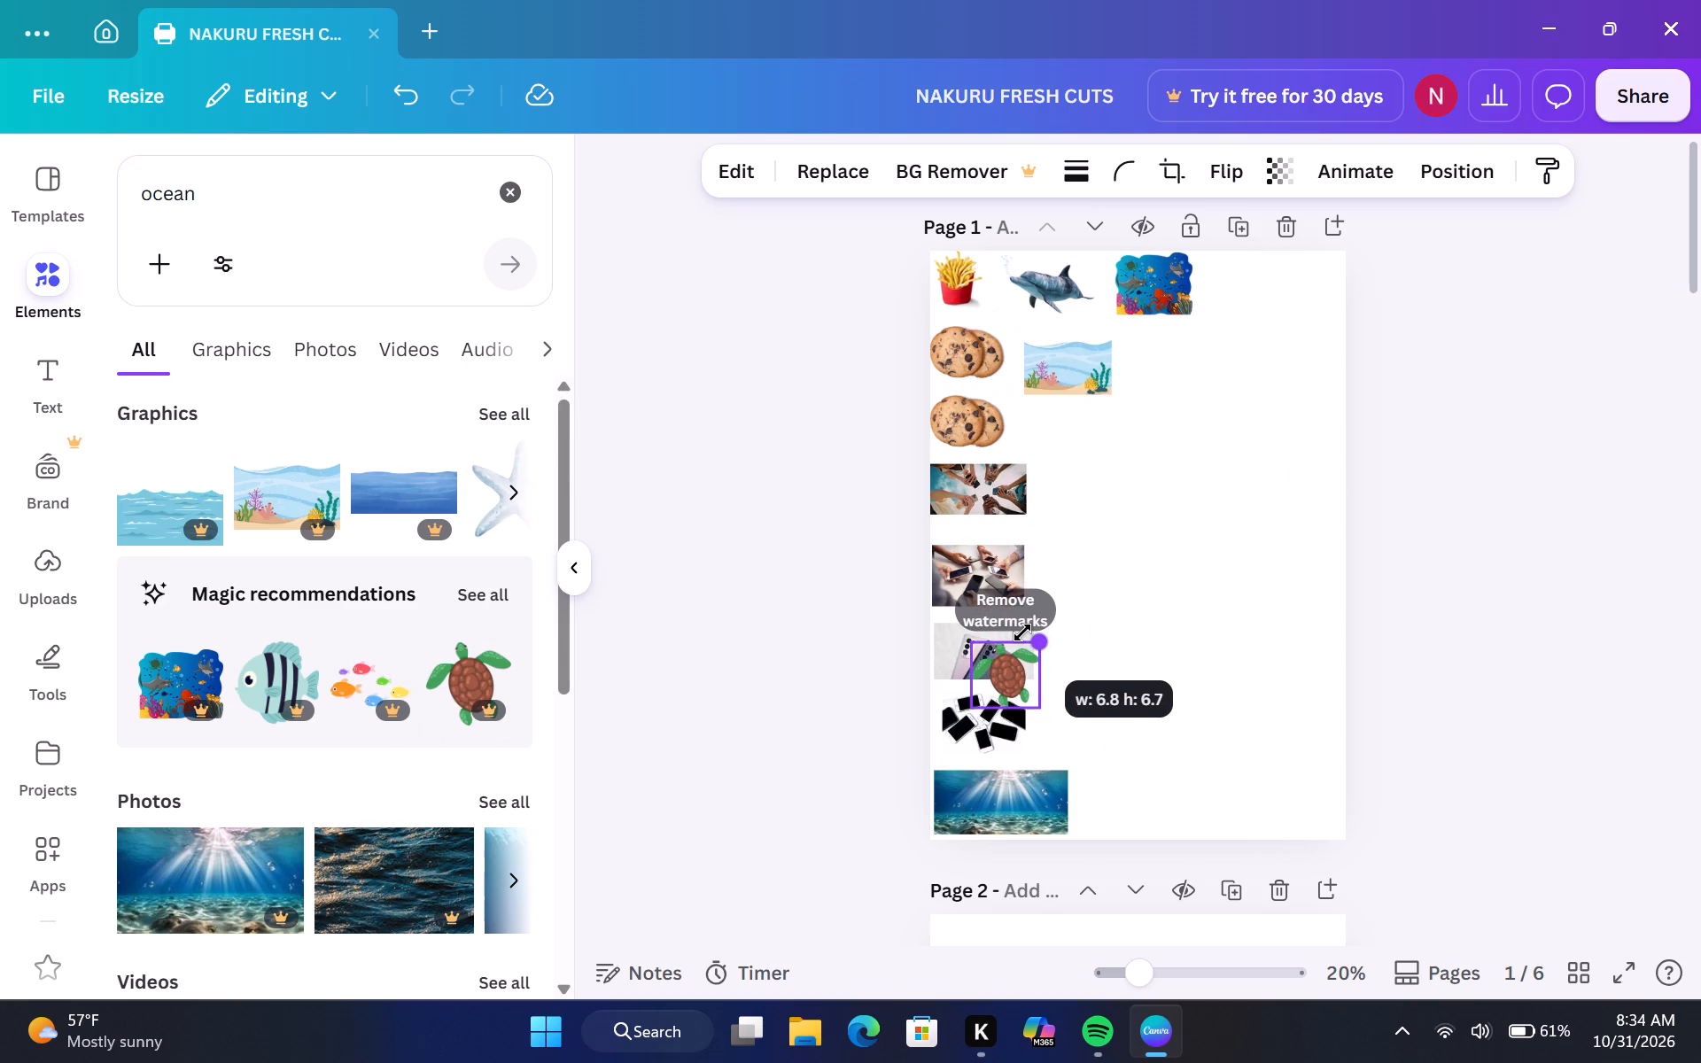
{"action": "left_click_drag", "start_coordinate": [1022, 632], "coordinate": [1037, 616]}
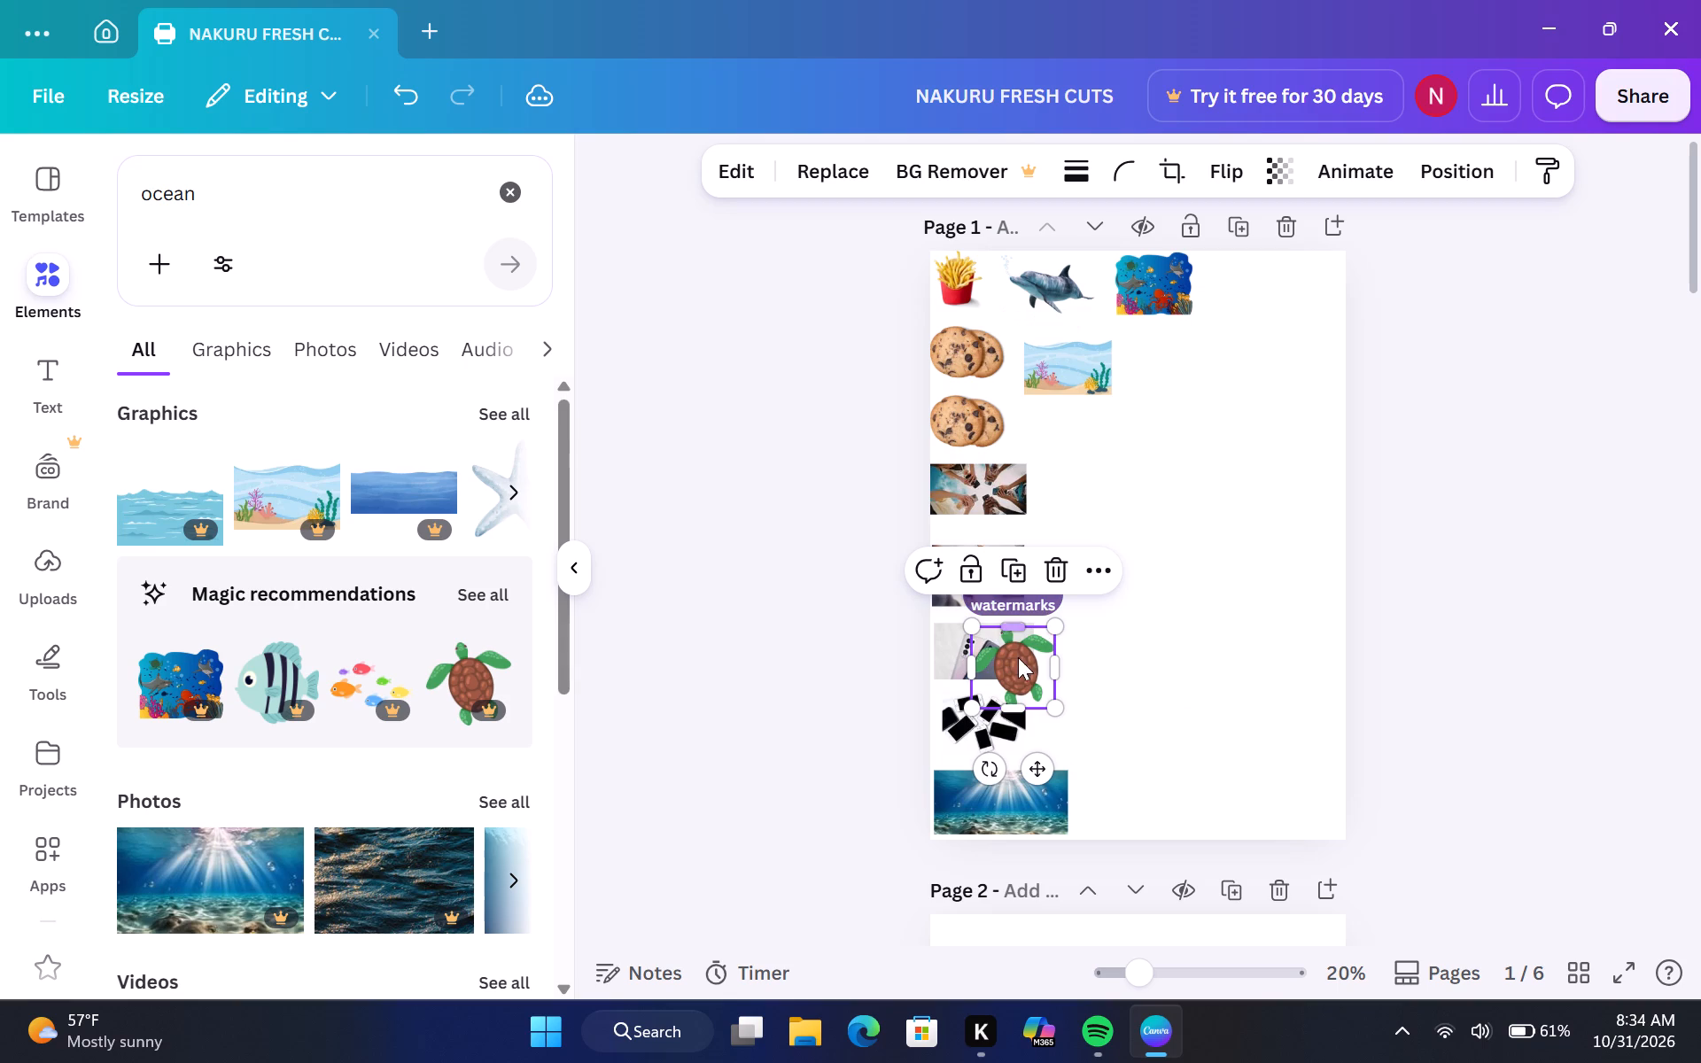
{"action": "left_click", "coordinate": [1017, 666]}
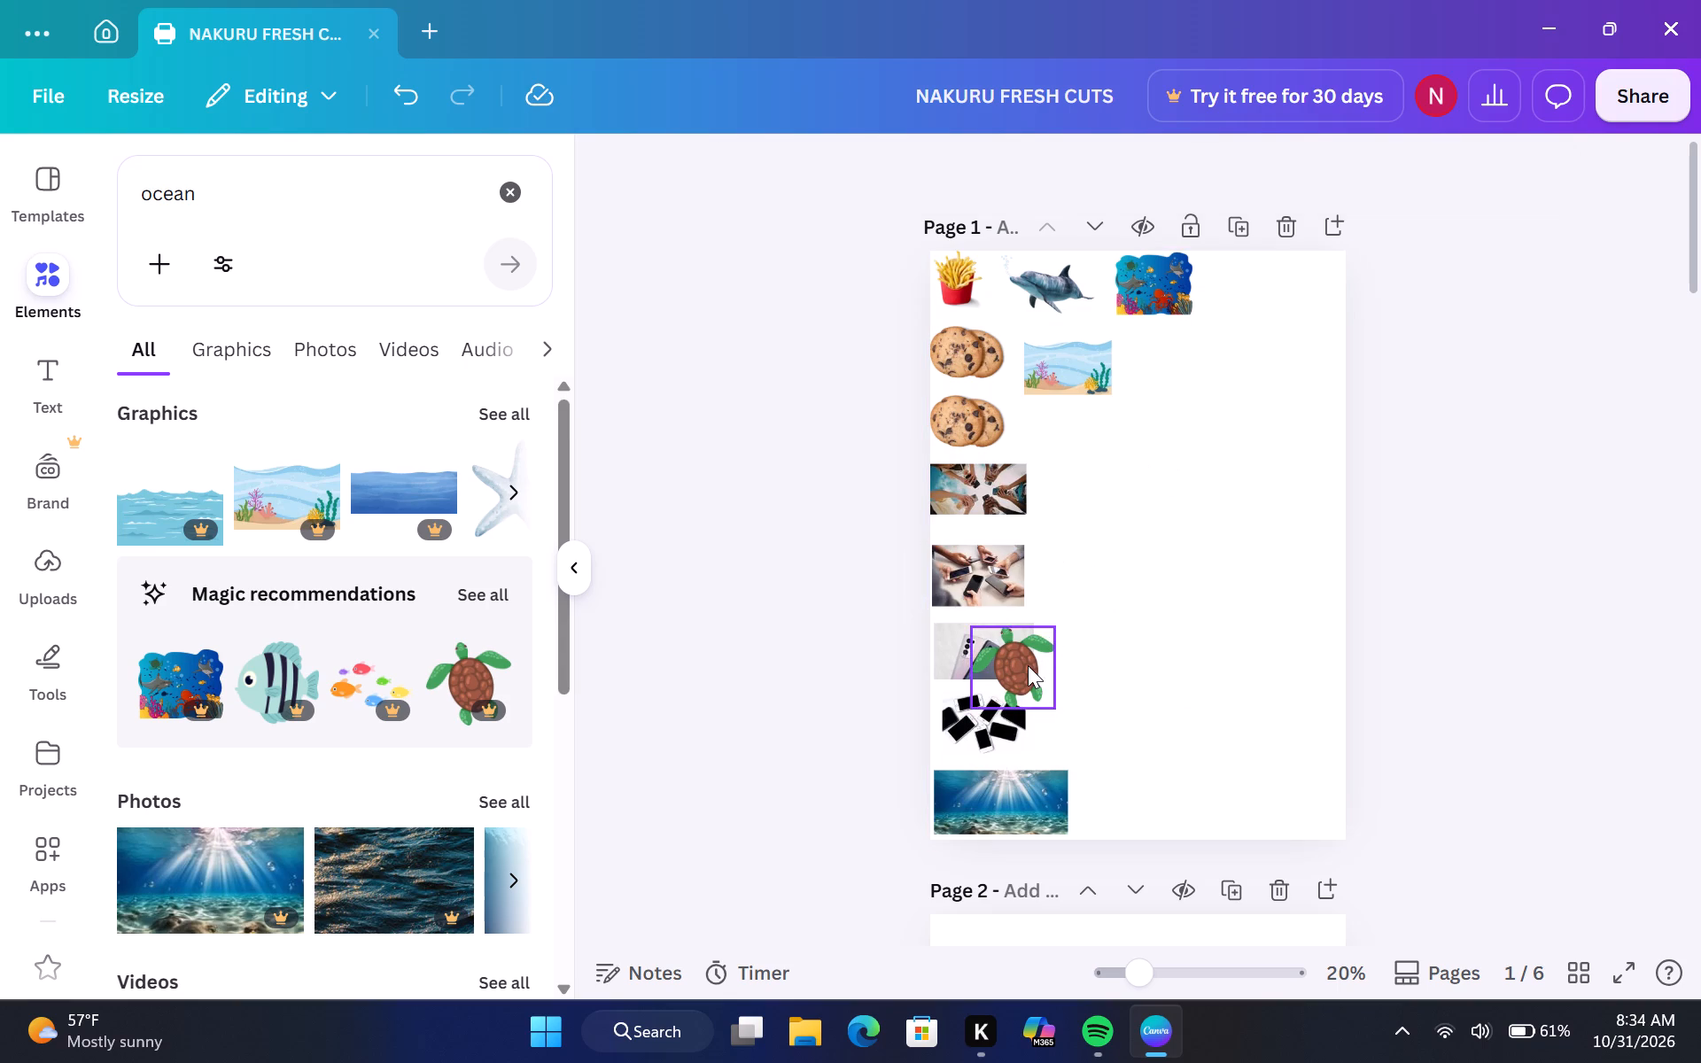
{"action": "left_click", "coordinate": [1028, 665]}
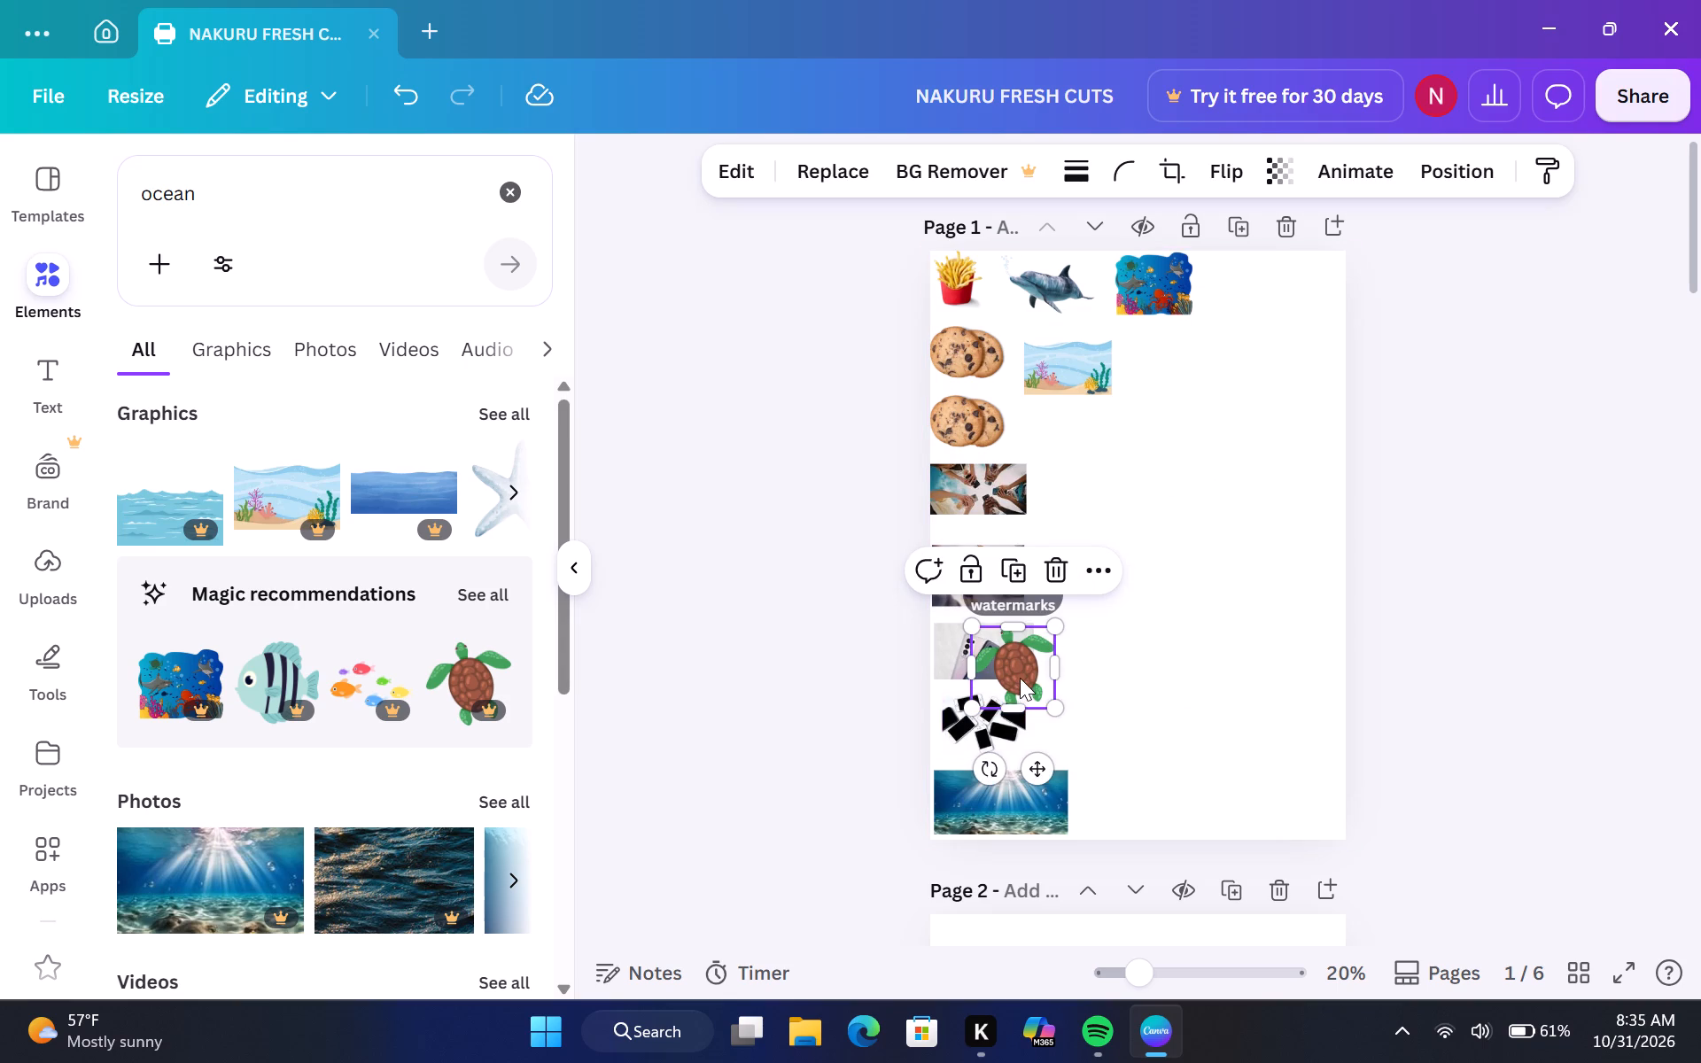
{"action": "left_click_drag", "start_coordinate": [1020, 678], "coordinate": [1184, 374]}
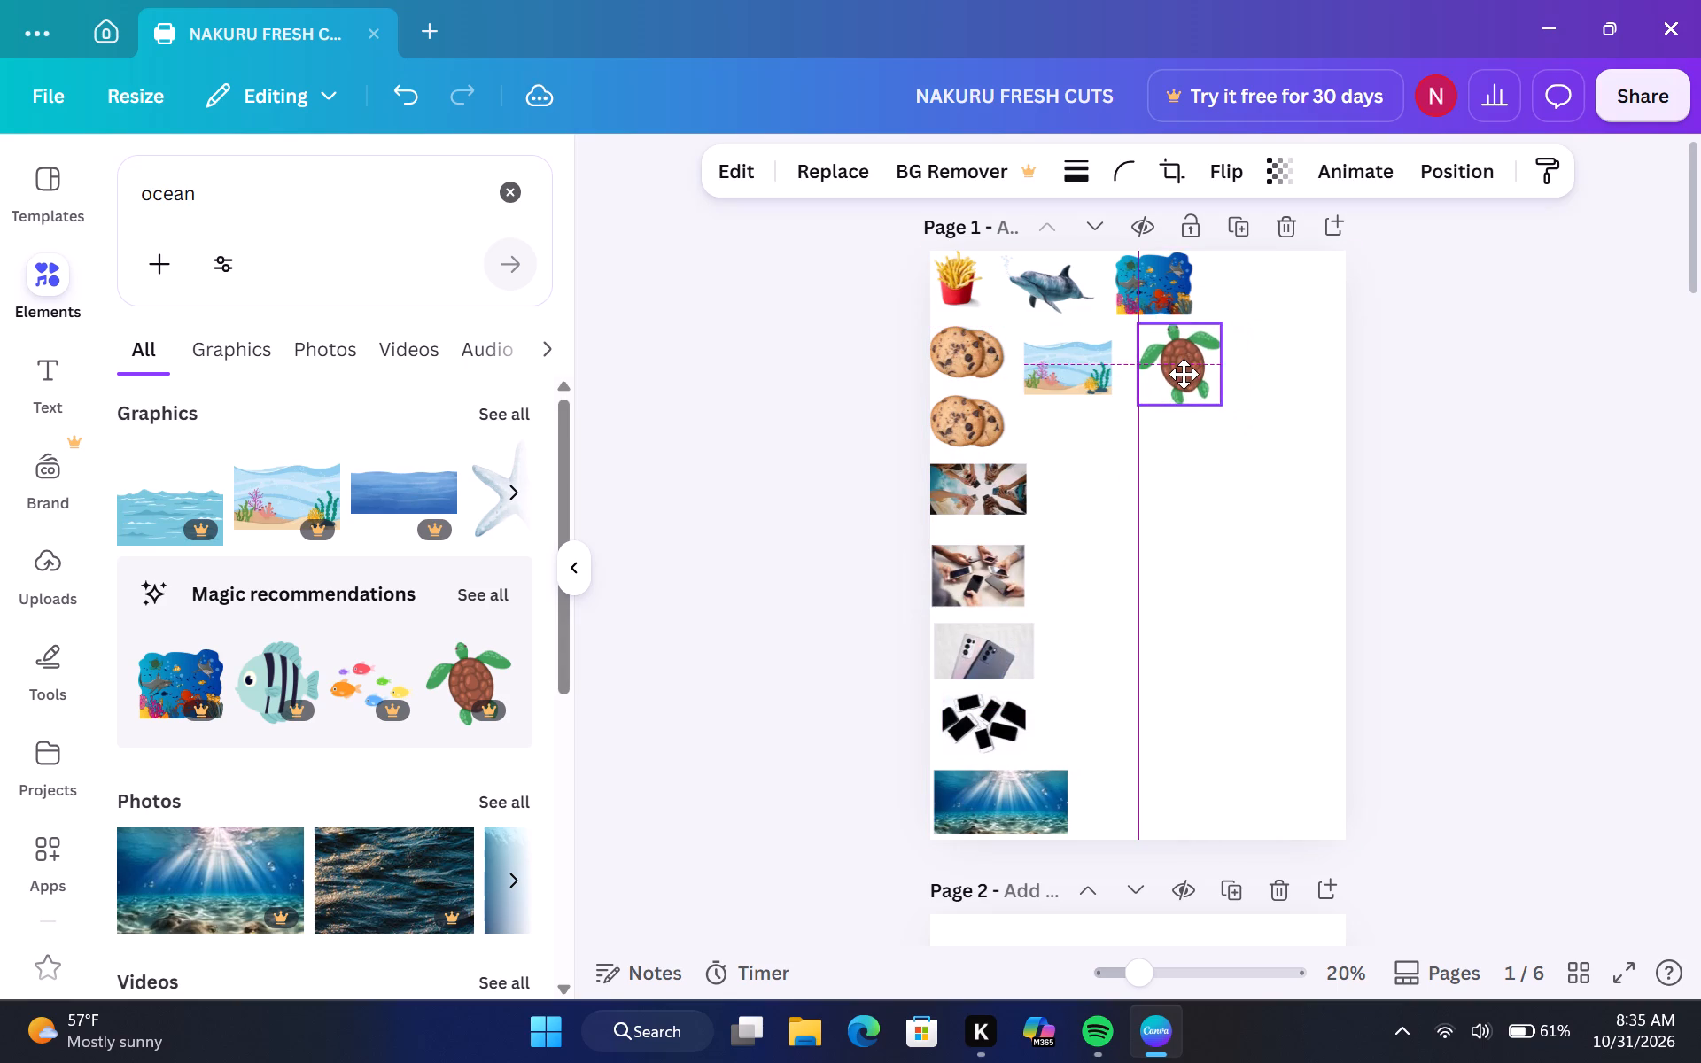
{"action": "left_click_drag", "start_coordinate": [1184, 374], "coordinate": [1147, 420]}
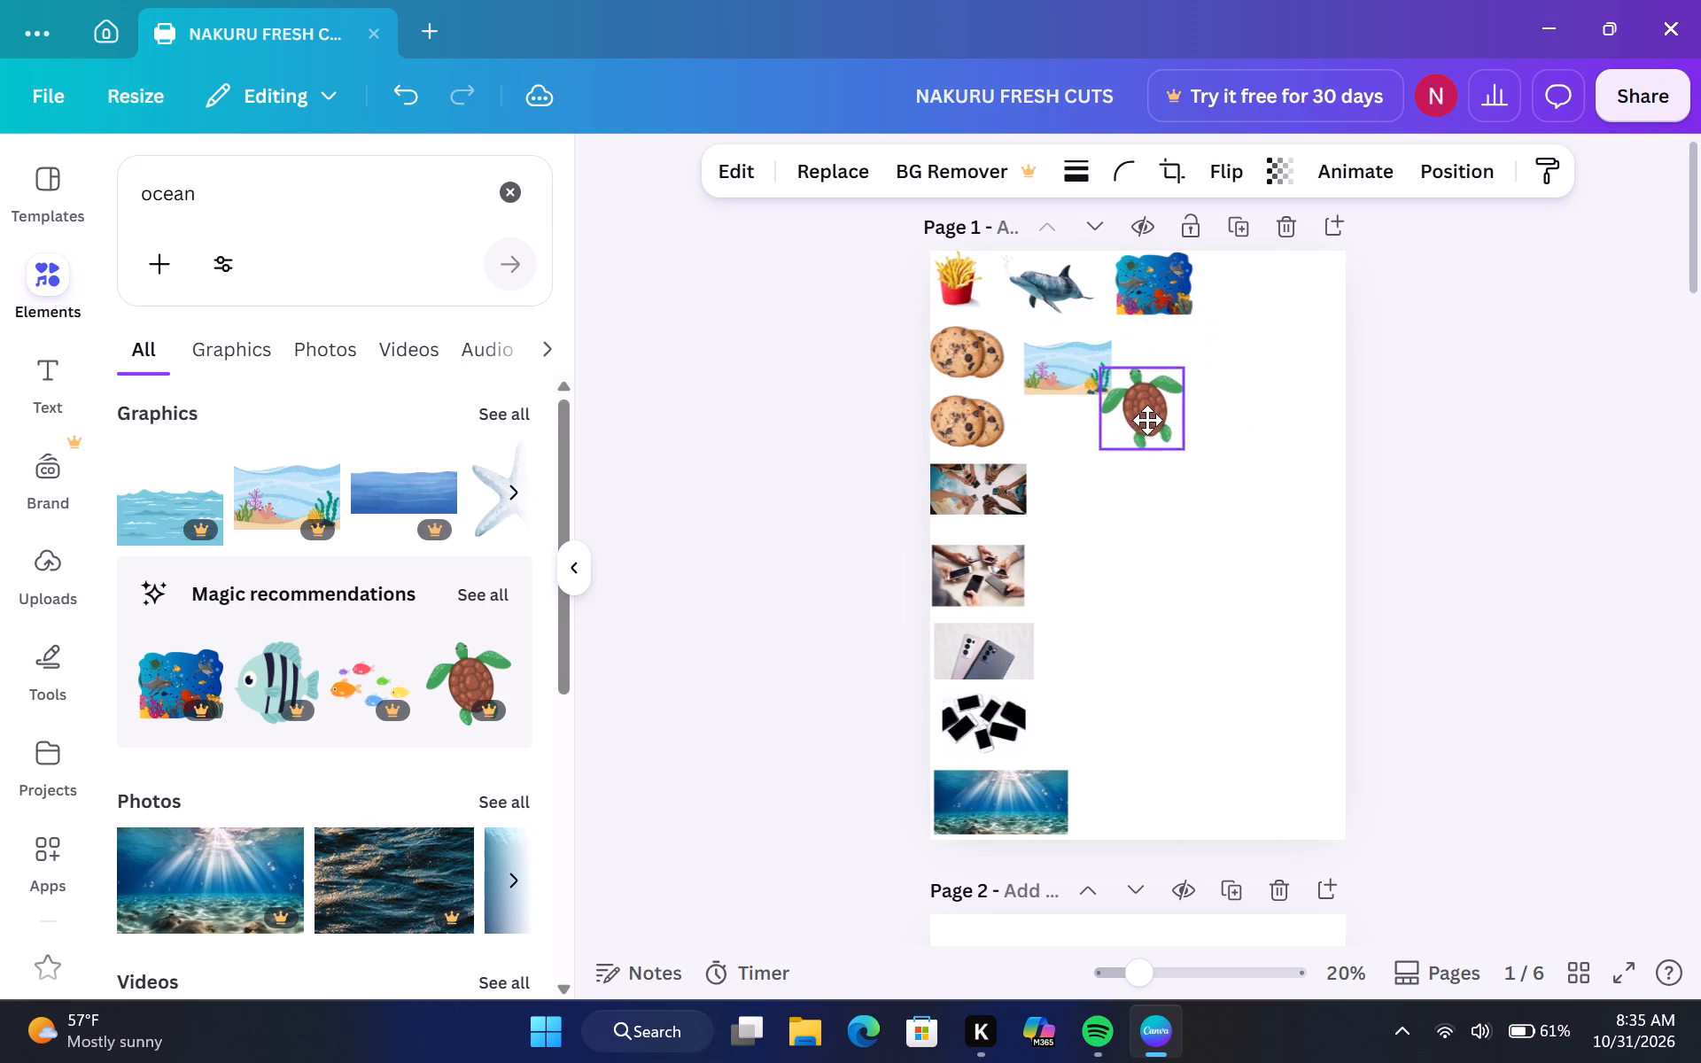
{"action": "left_click_drag", "start_coordinate": [1147, 420], "coordinate": [1085, 457]}
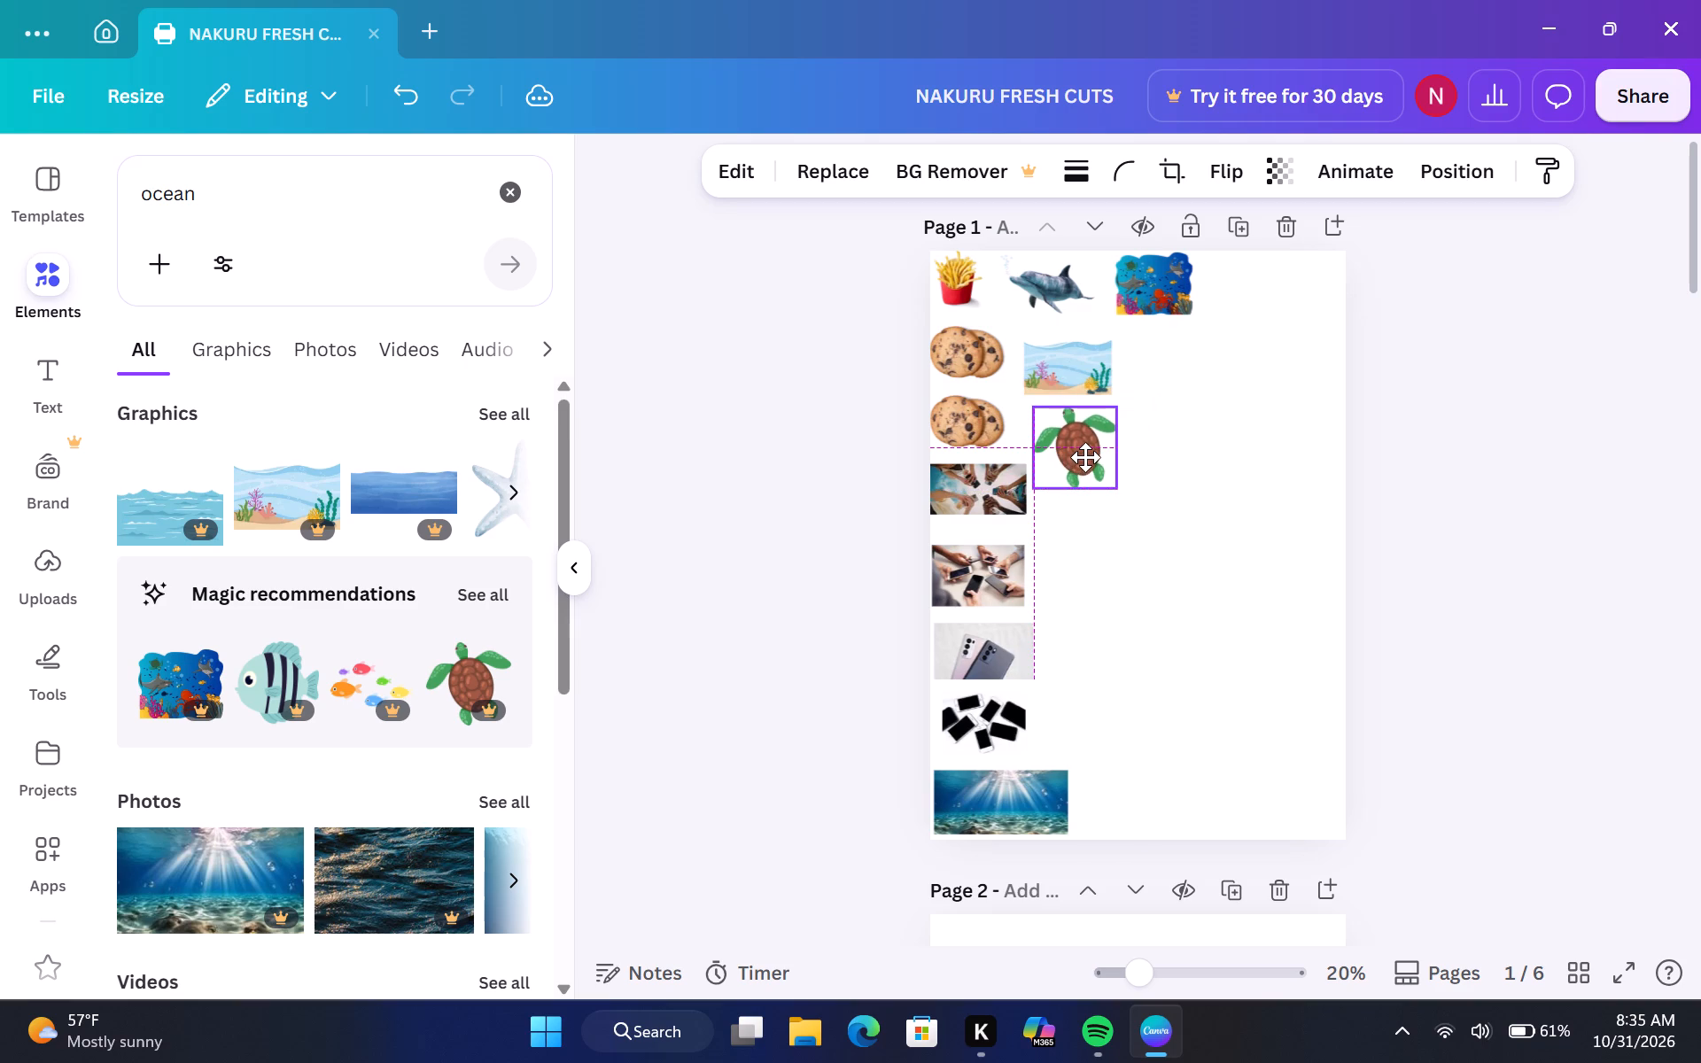
{"action": "left_click_drag", "start_coordinate": [1085, 457], "coordinate": [1086, 463]}
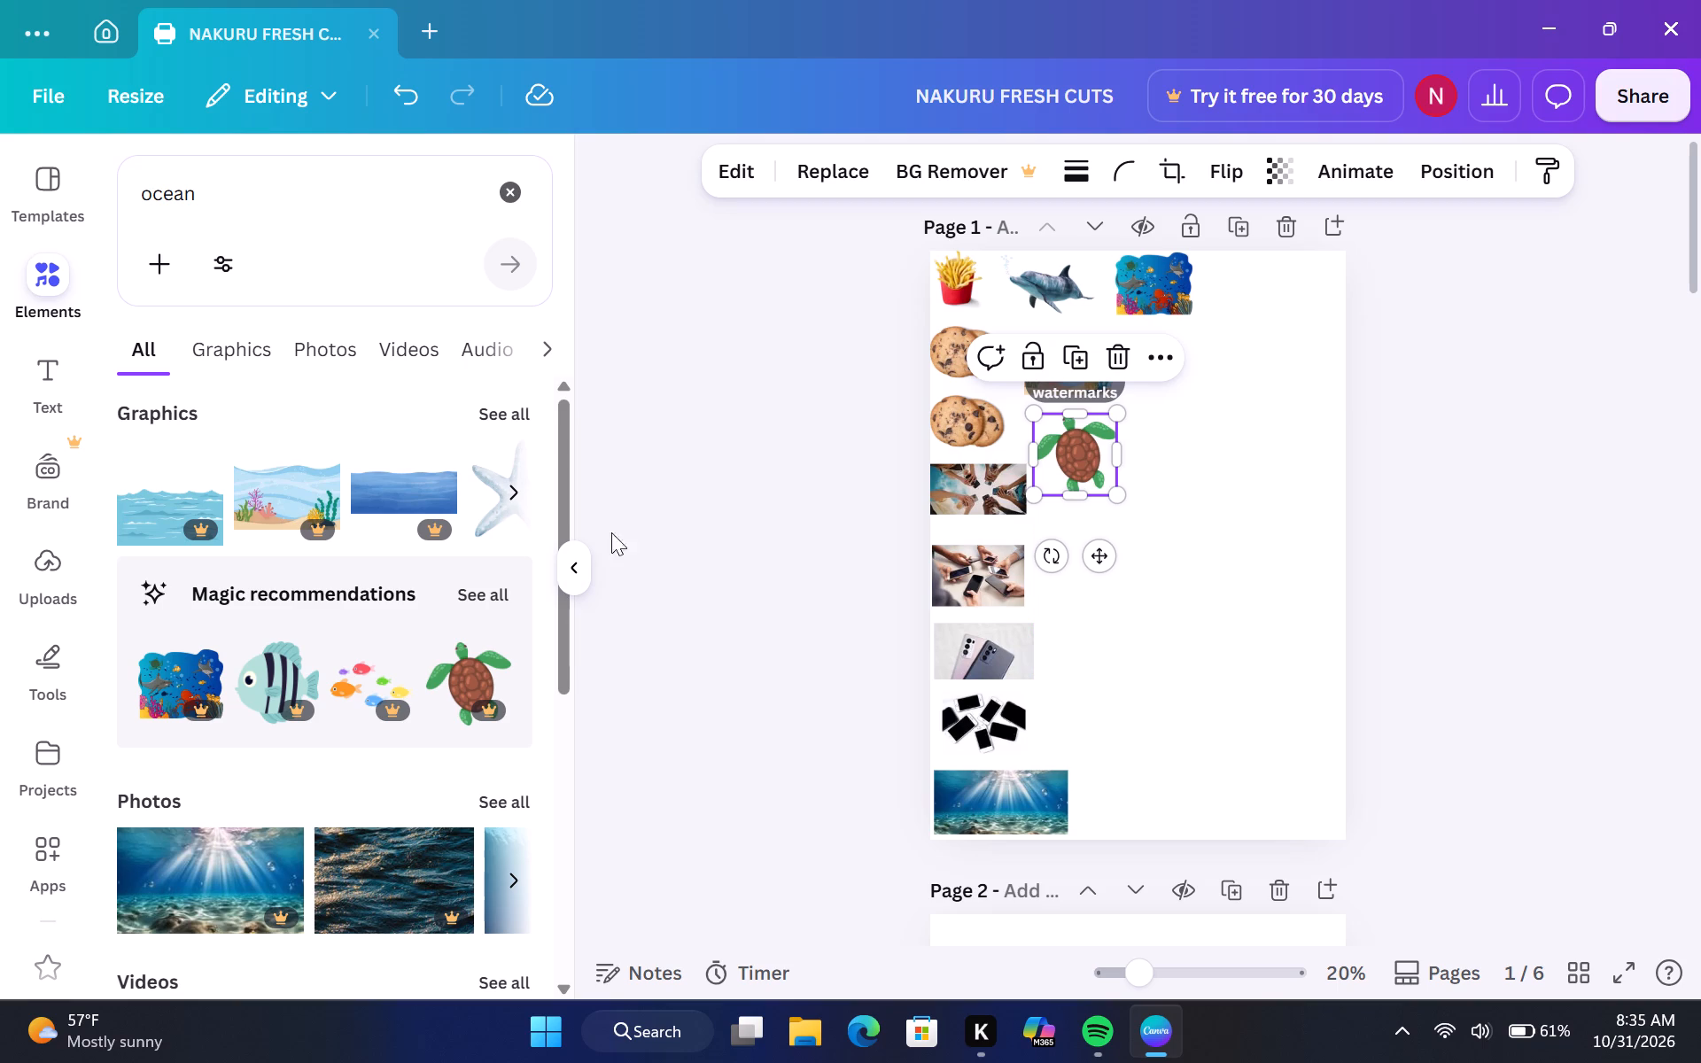
Add the plain deep-blue water graphic, shrink it to about the turtle's width, and place it beside the seabed graphic, under the octopus scene.
{"action": "left_click", "coordinate": [392, 494]}
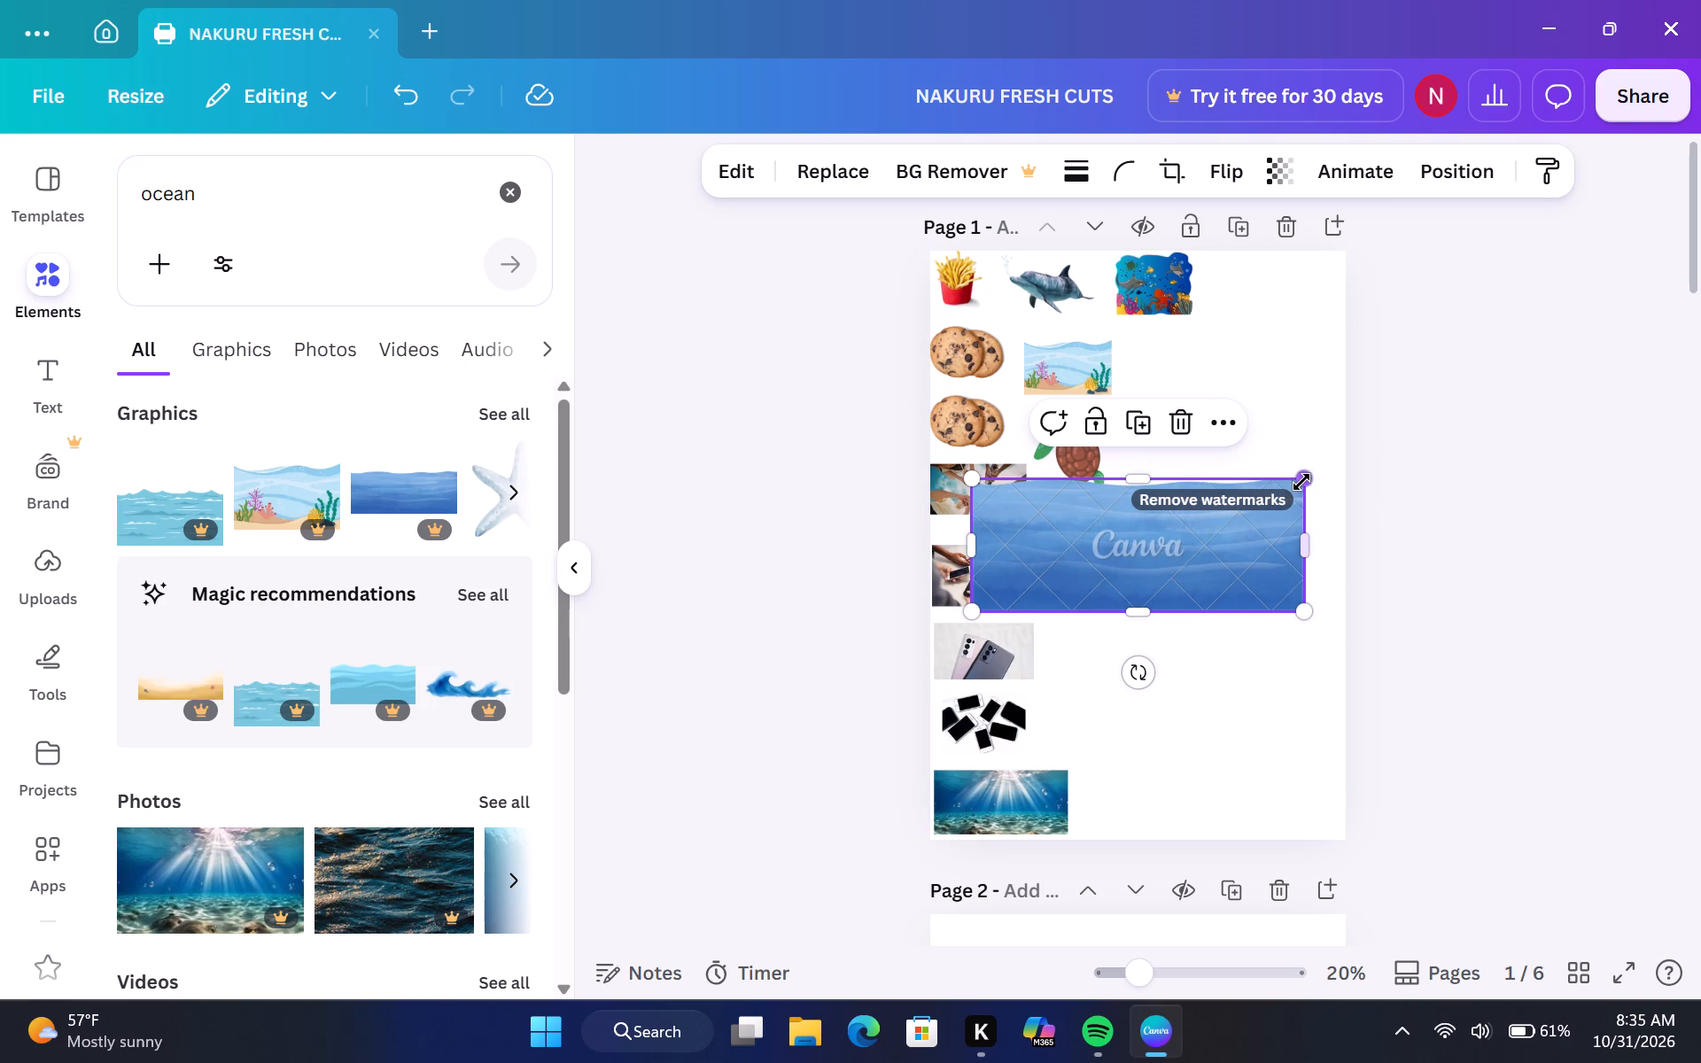
{"action": "triple_click", "coordinate": [1301, 482]}
{"action": "left_click", "coordinate": [1301, 482]}
{"action": "left_click_drag", "start_coordinate": [1301, 482], "coordinate": [1202, 572]}
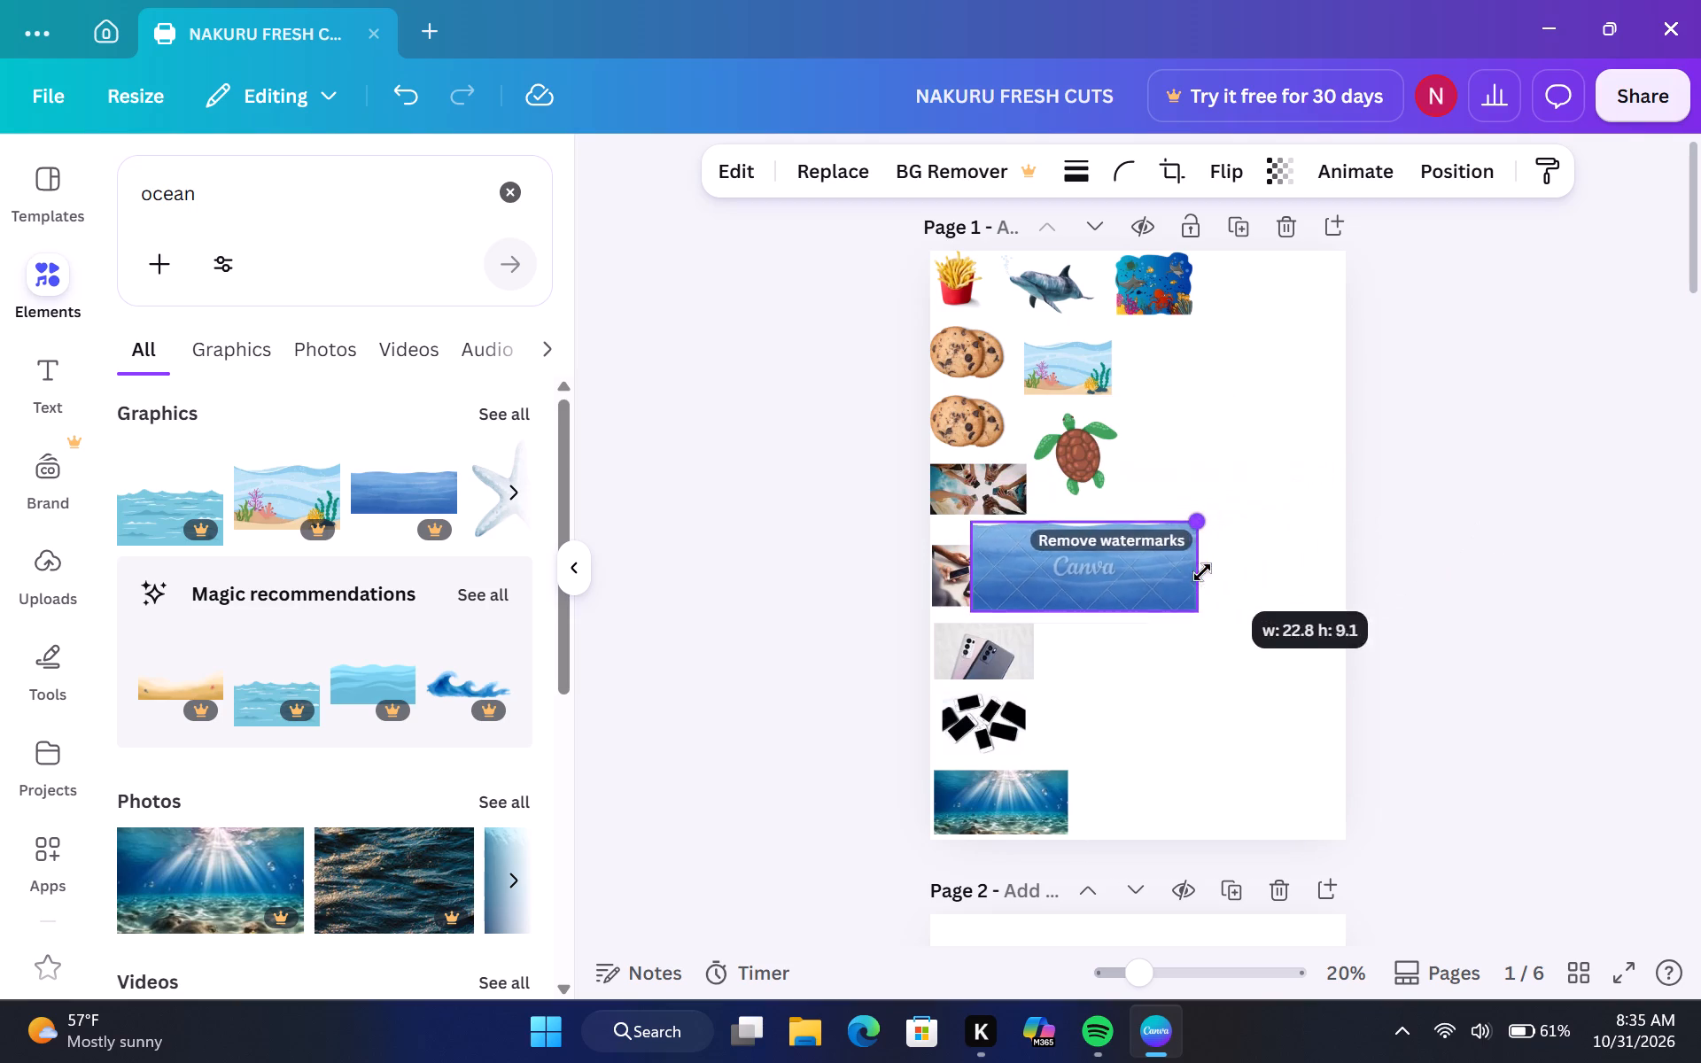
{"action": "left_click_drag", "start_coordinate": [1202, 572], "coordinate": [1066, 616]}
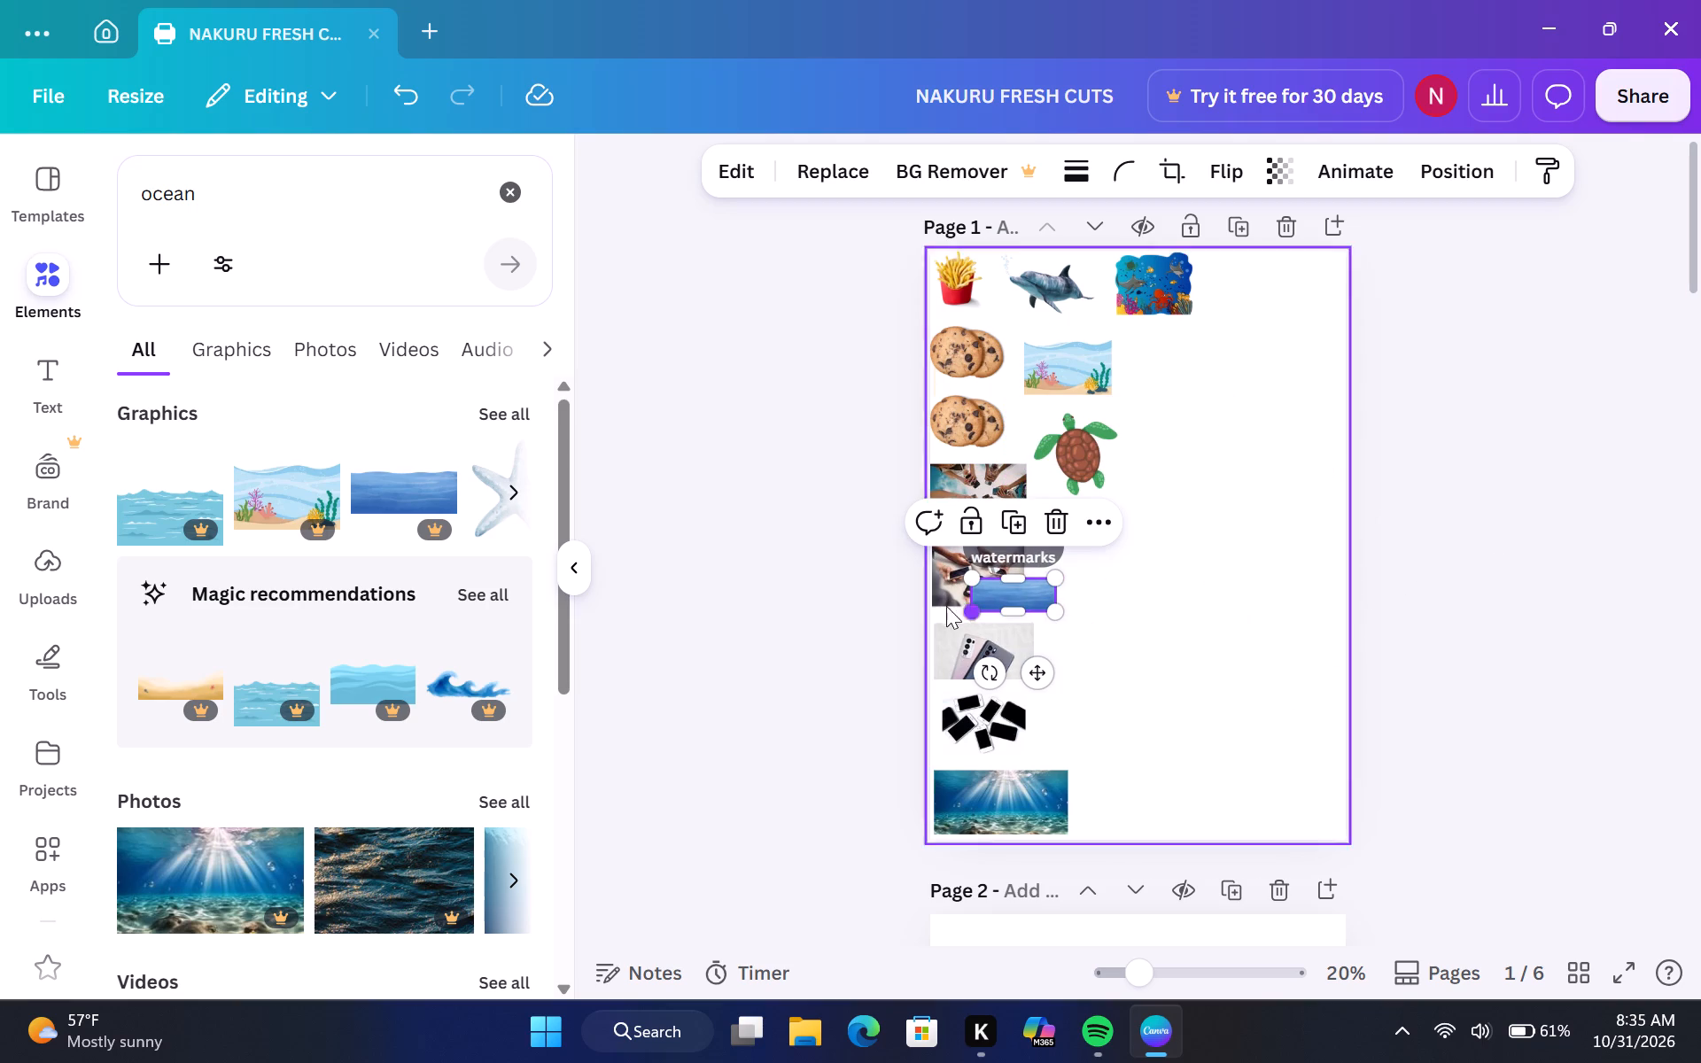
{"action": "left_click_drag", "start_coordinate": [1001, 600], "coordinate": [1181, 482]}
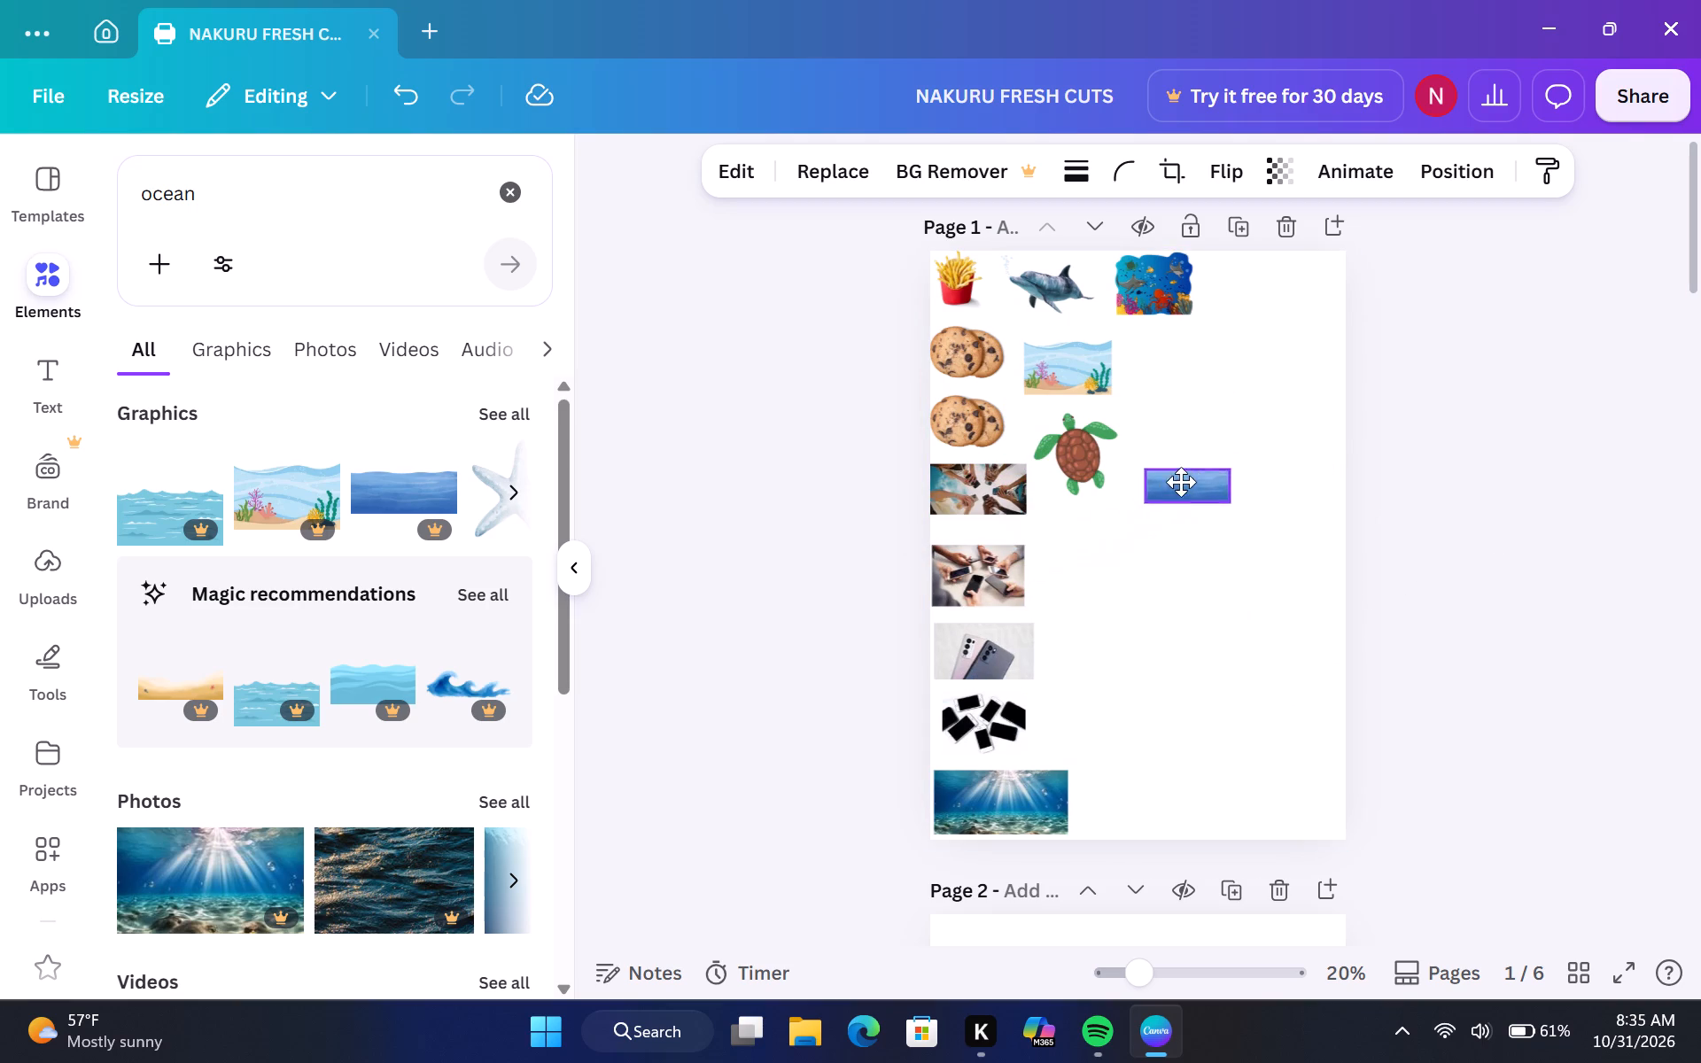
{"action": "left_click_drag", "start_coordinate": [1181, 482], "coordinate": [1155, 364]}
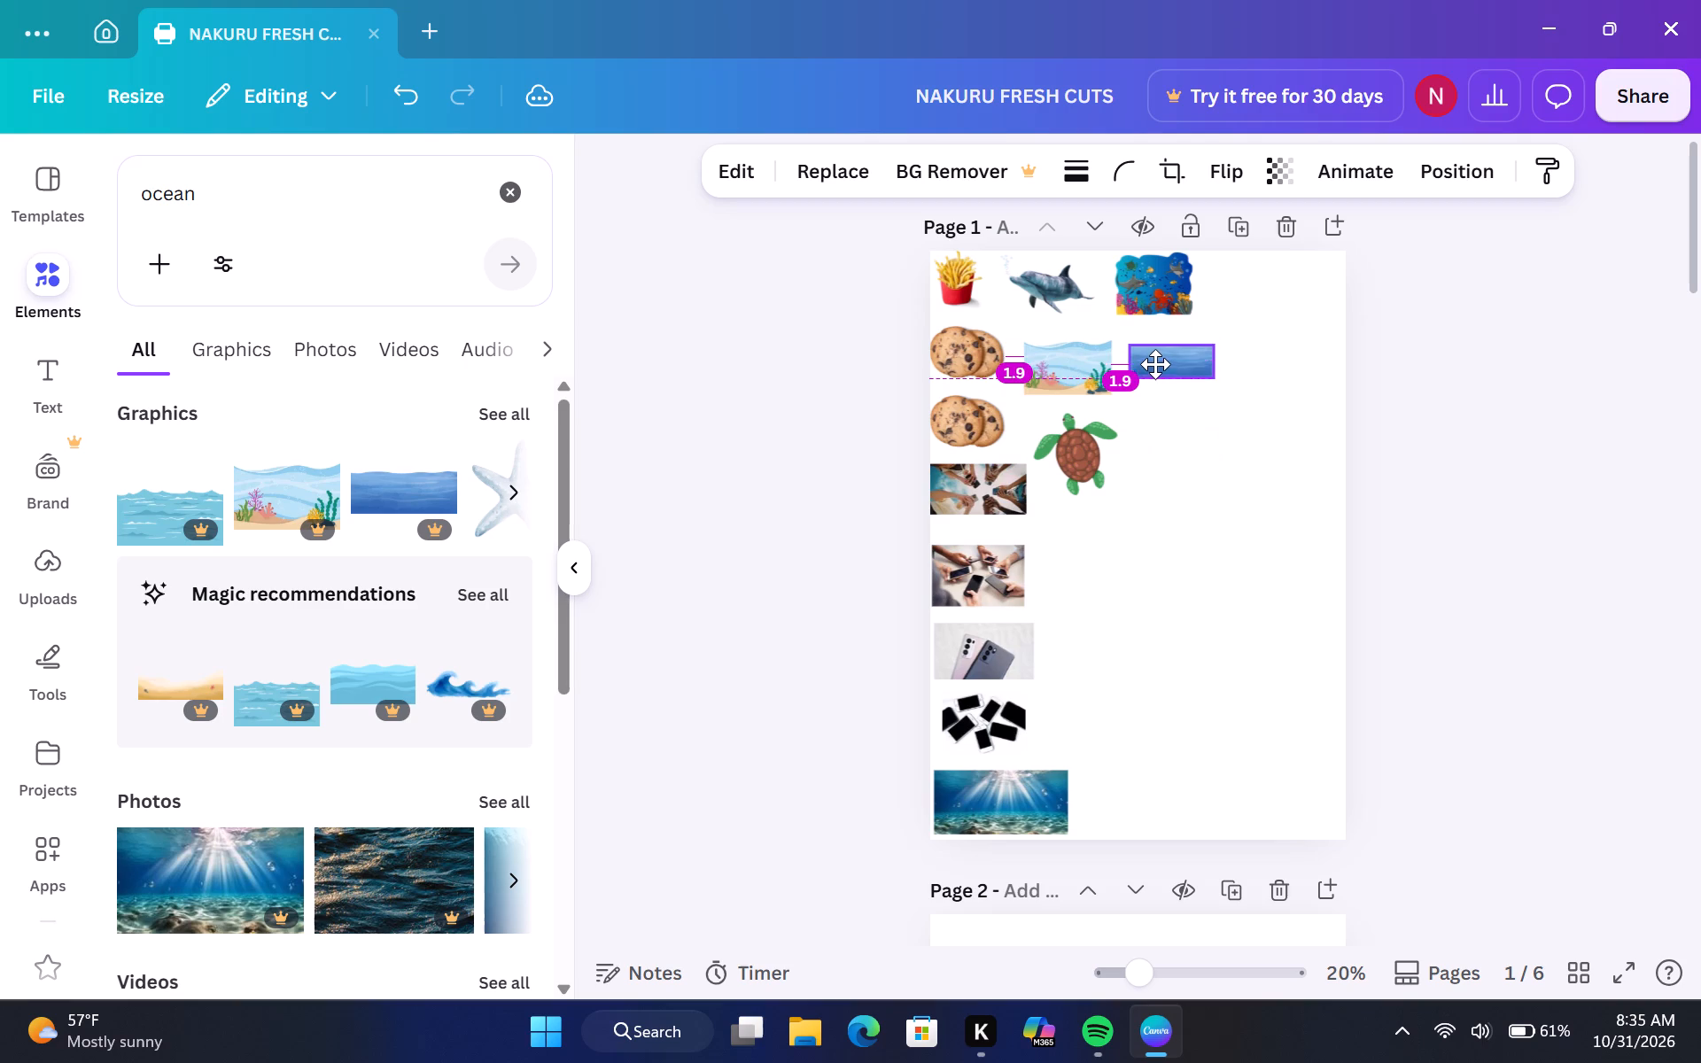
{"action": "left_click_drag", "start_coordinate": [1155, 364], "coordinate": [1146, 363]}
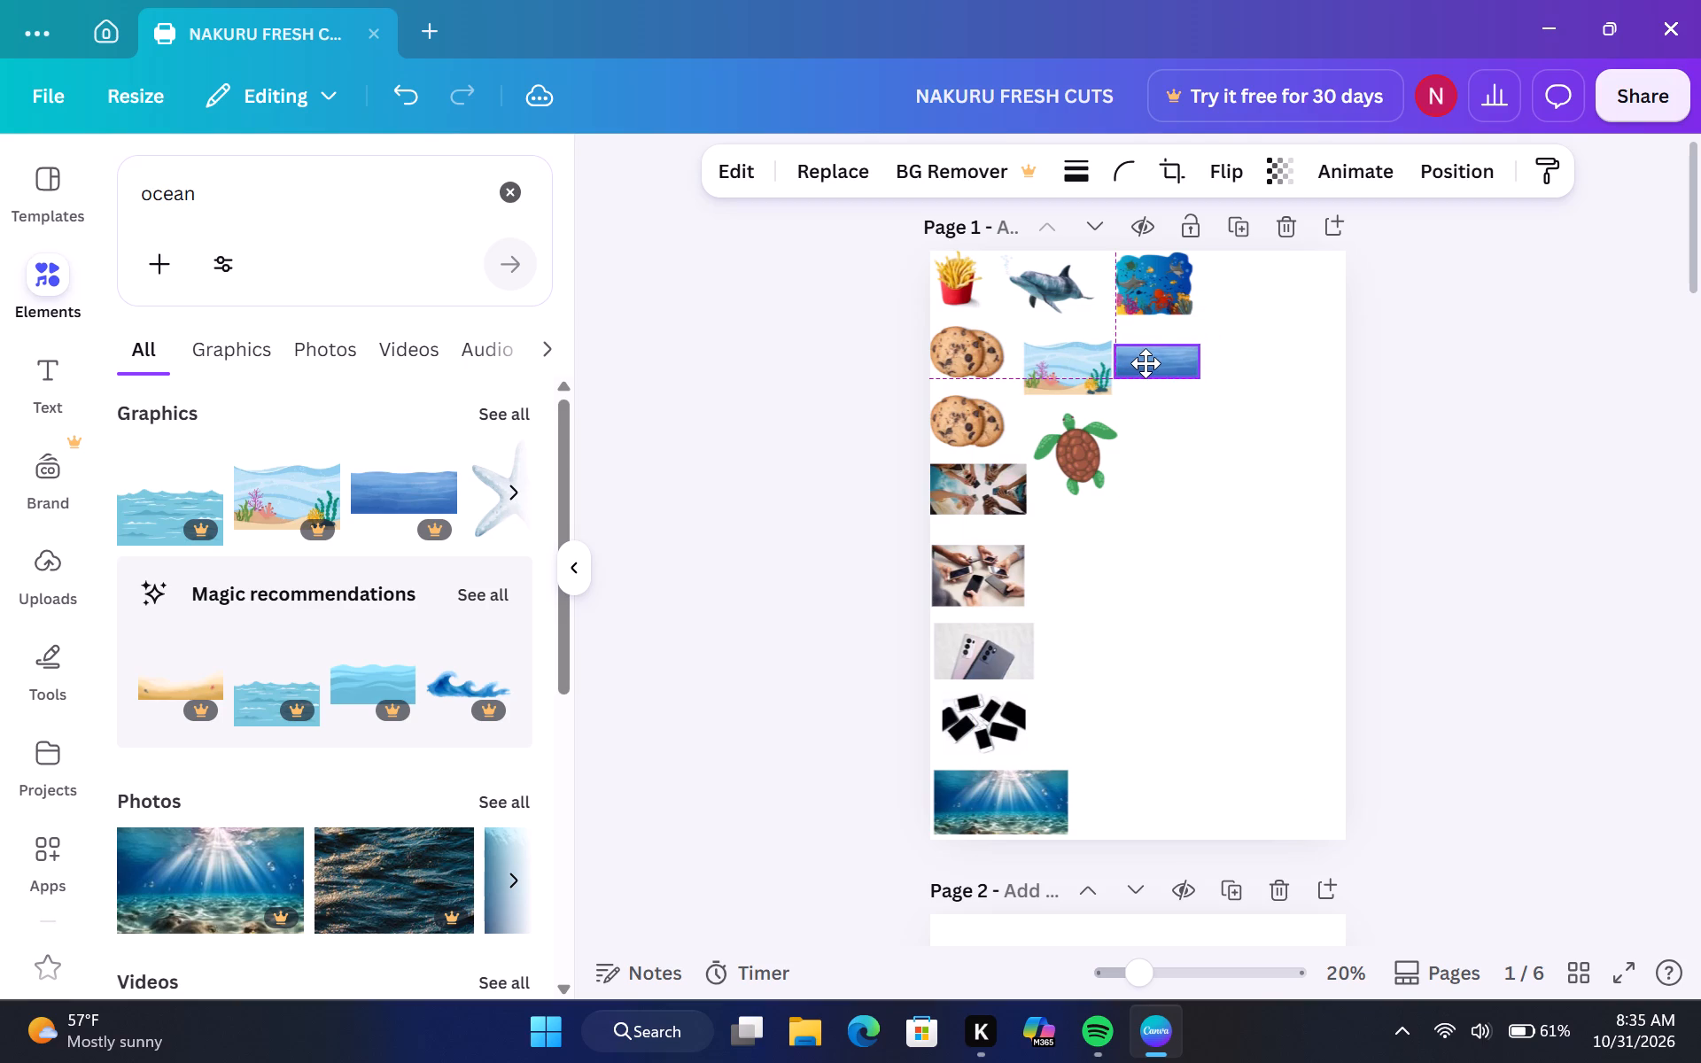
{"action": "left_click_drag", "start_coordinate": [1146, 363], "coordinate": [1148, 363]}
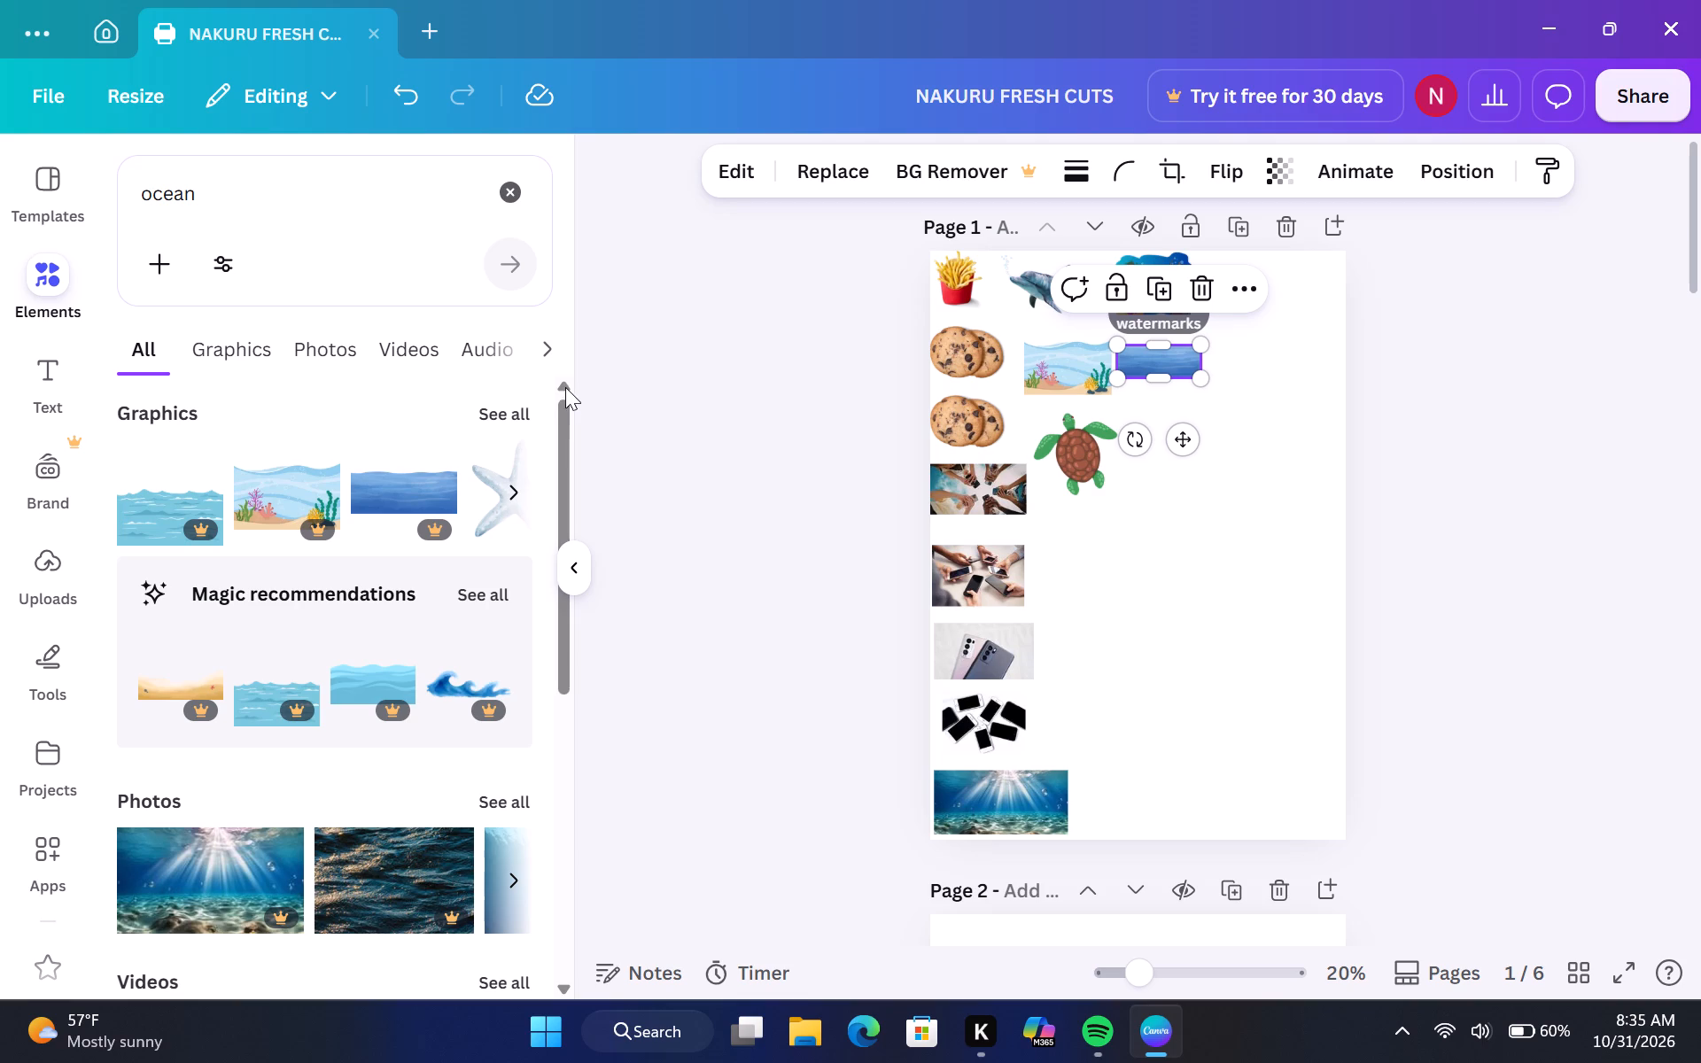
Search elements for animals, add the cartoon animal group with the eagle, shrink it to about the octopus scene's height, and place it beside that scene.
{"action": "left_click", "coordinate": [509, 188]}
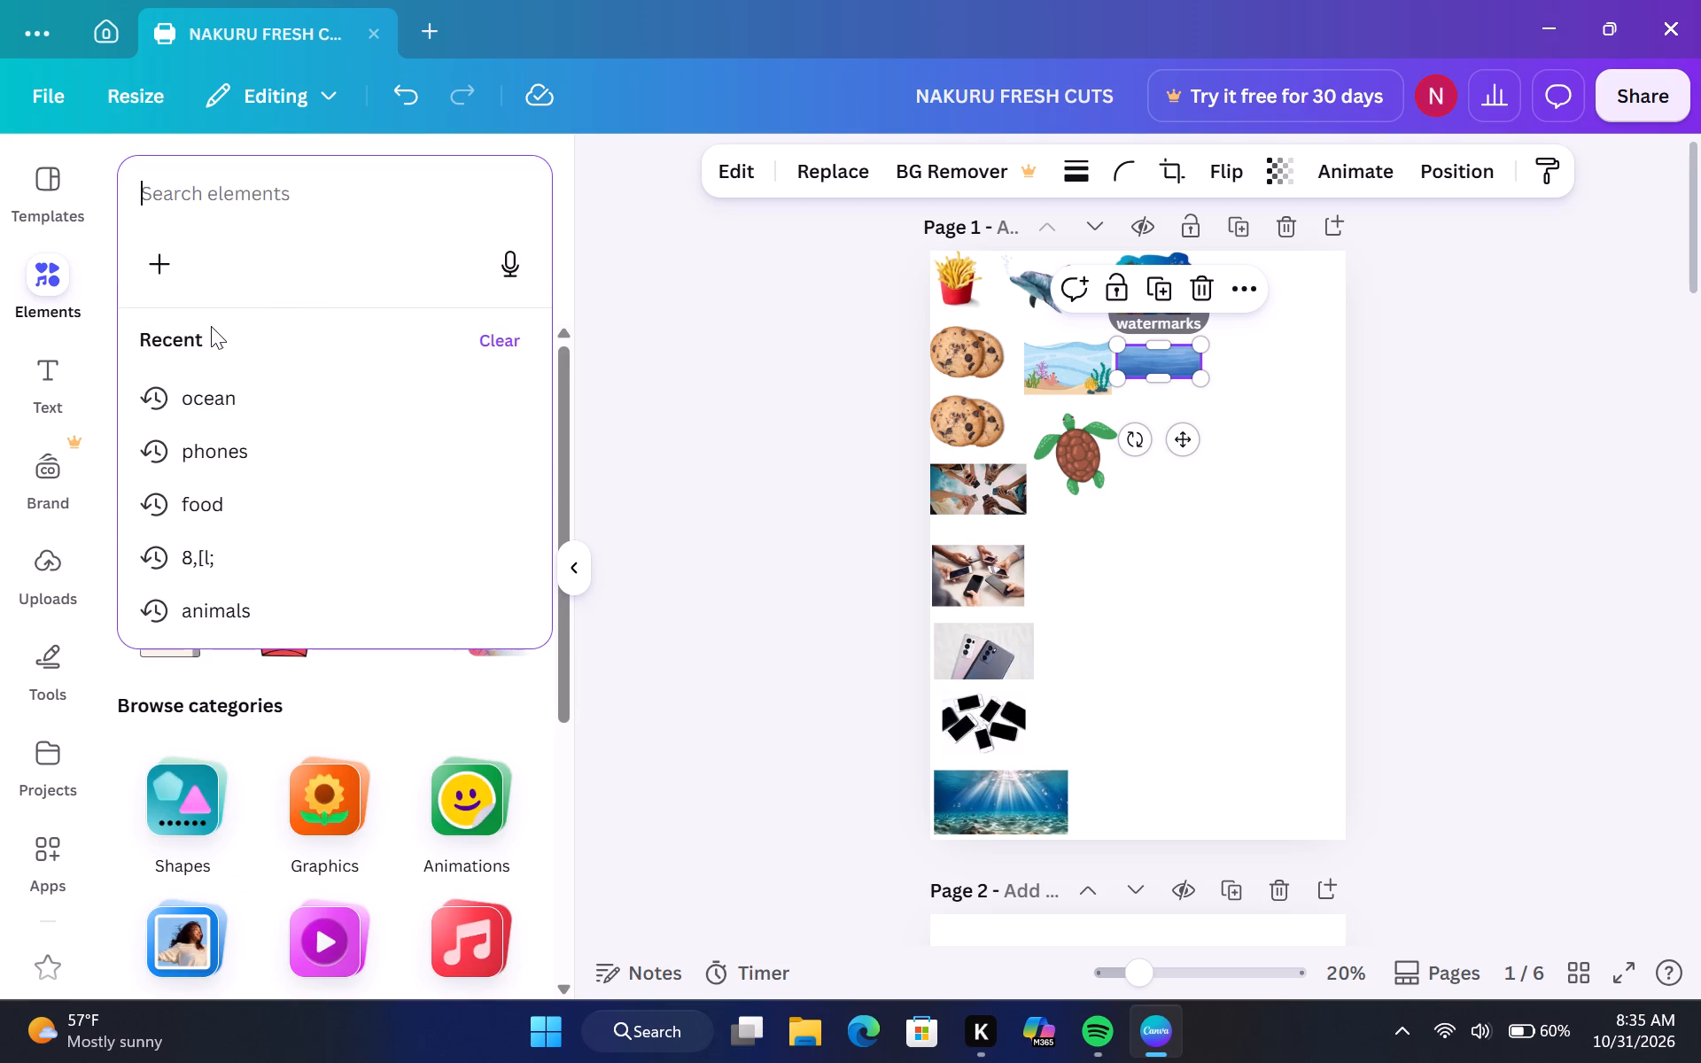
{"action": "left_click", "coordinate": [208, 615]}
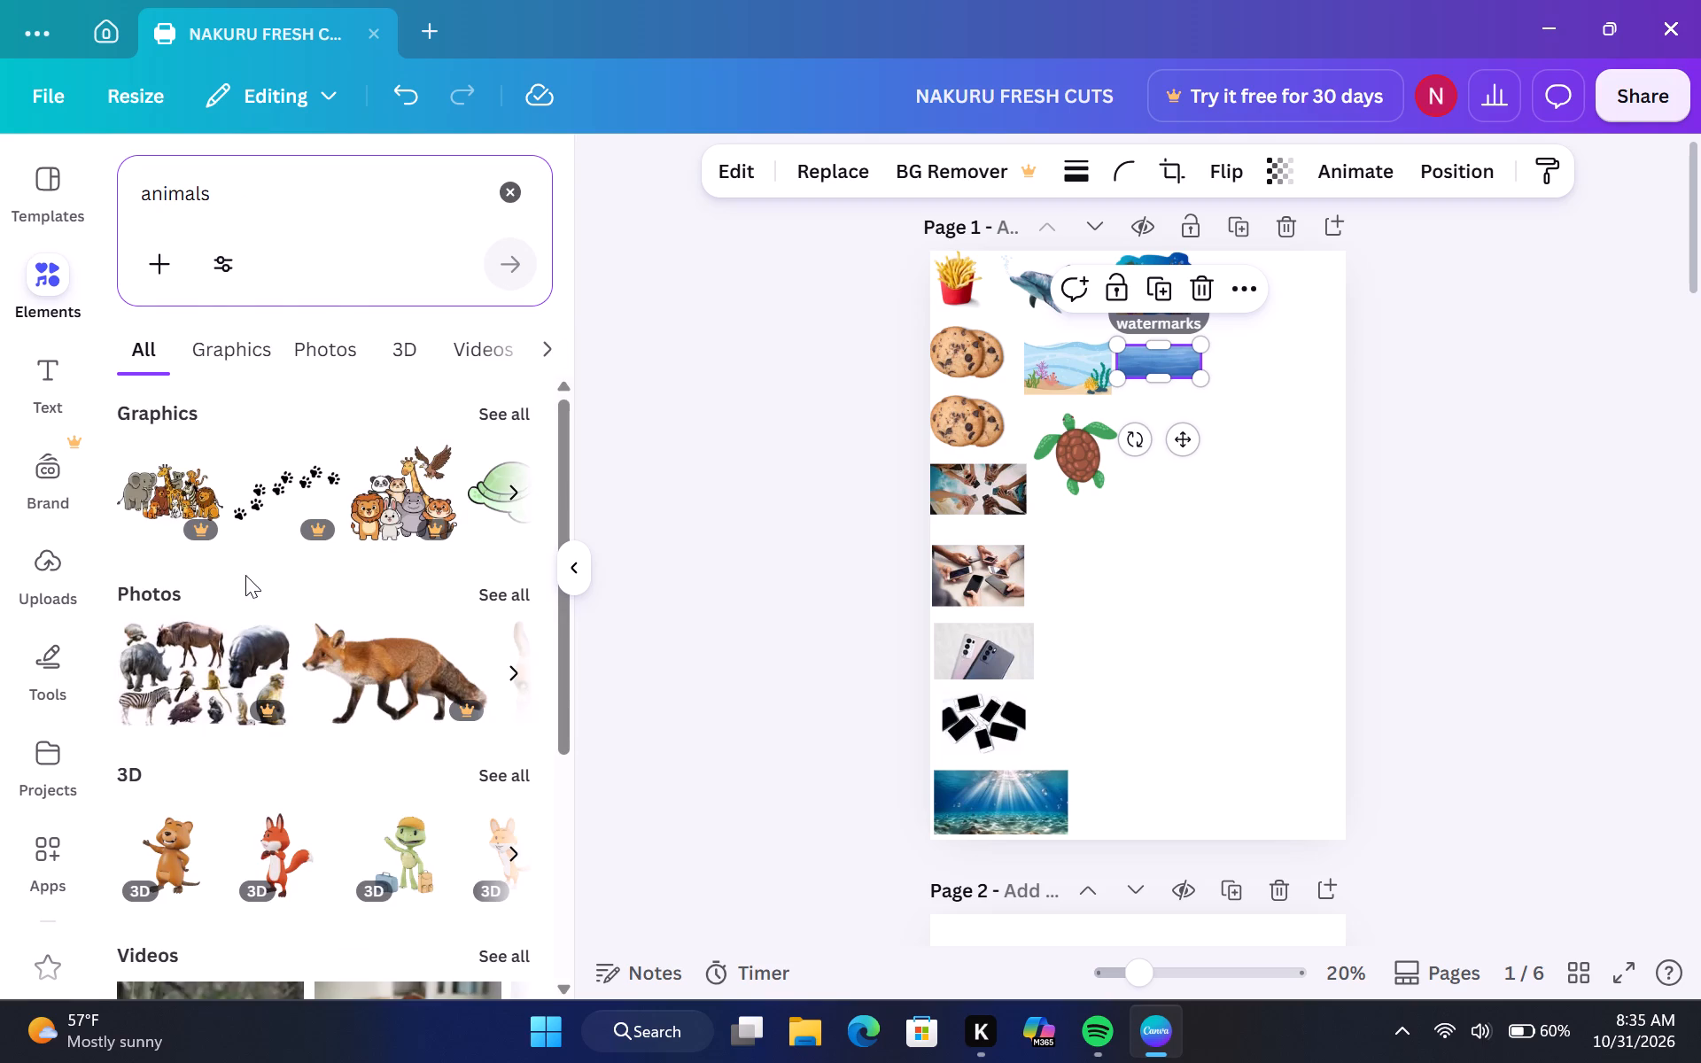
{"action": "left_click", "coordinate": [391, 522]}
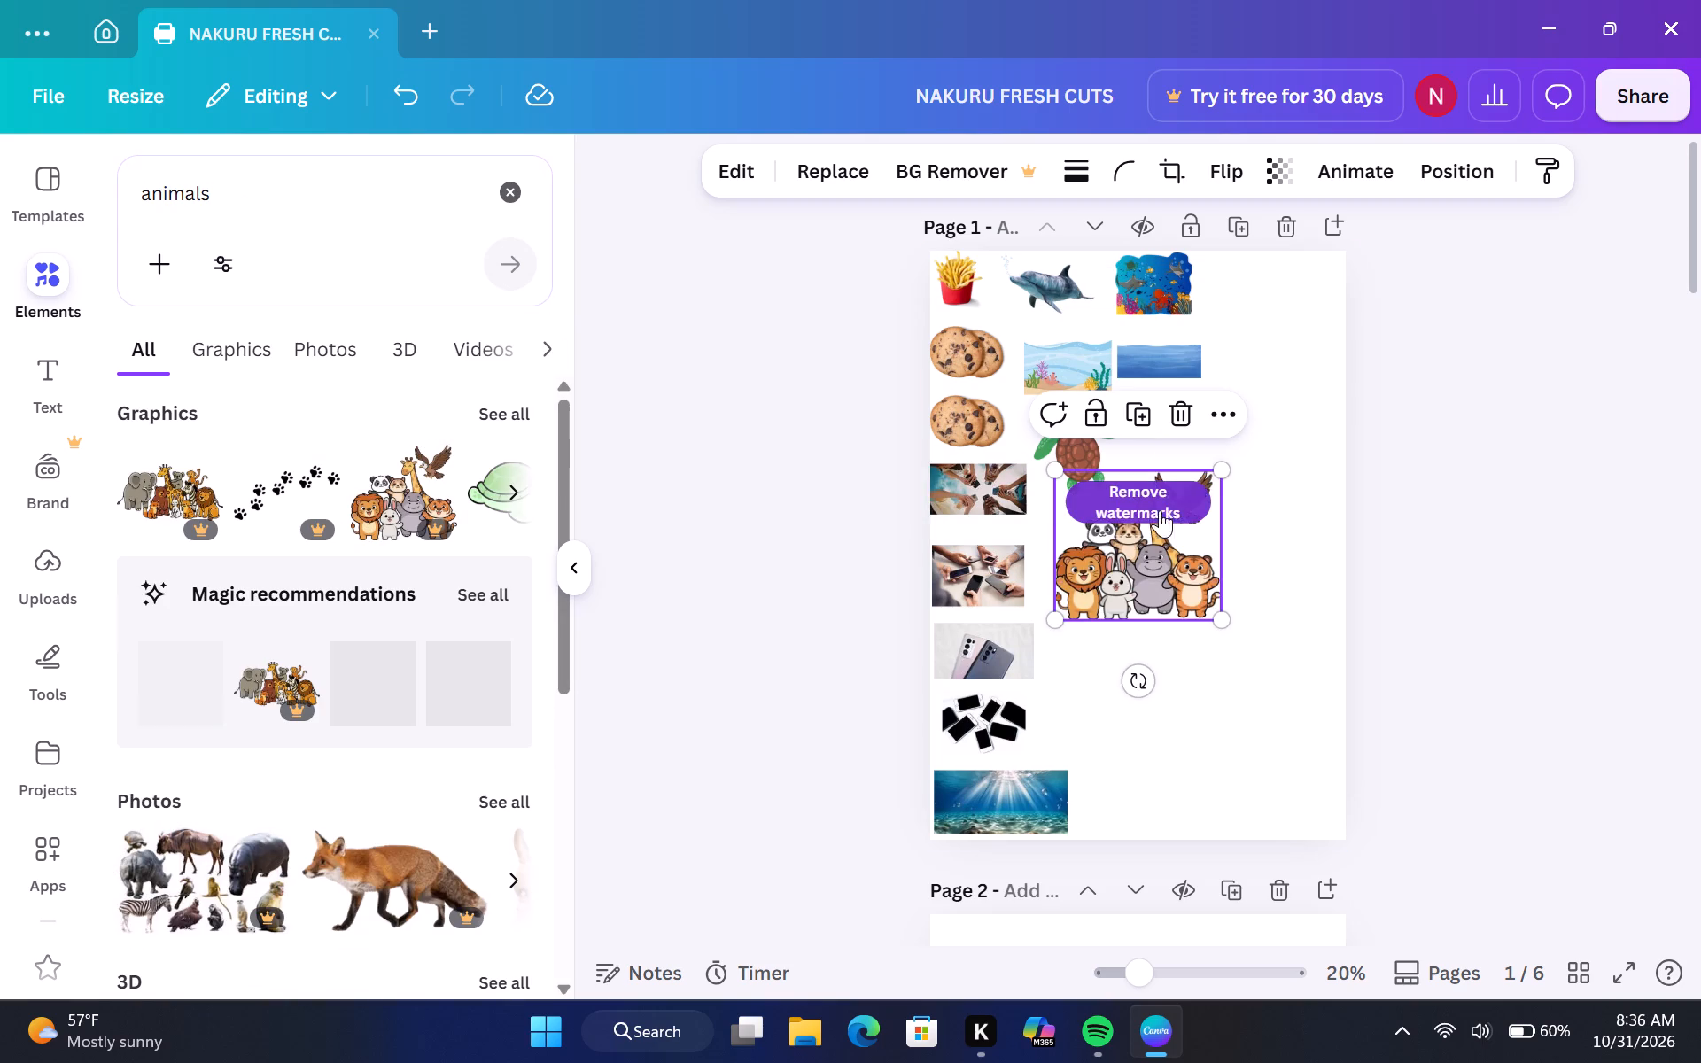
{"action": "double_click", "coordinate": [1214, 468]}
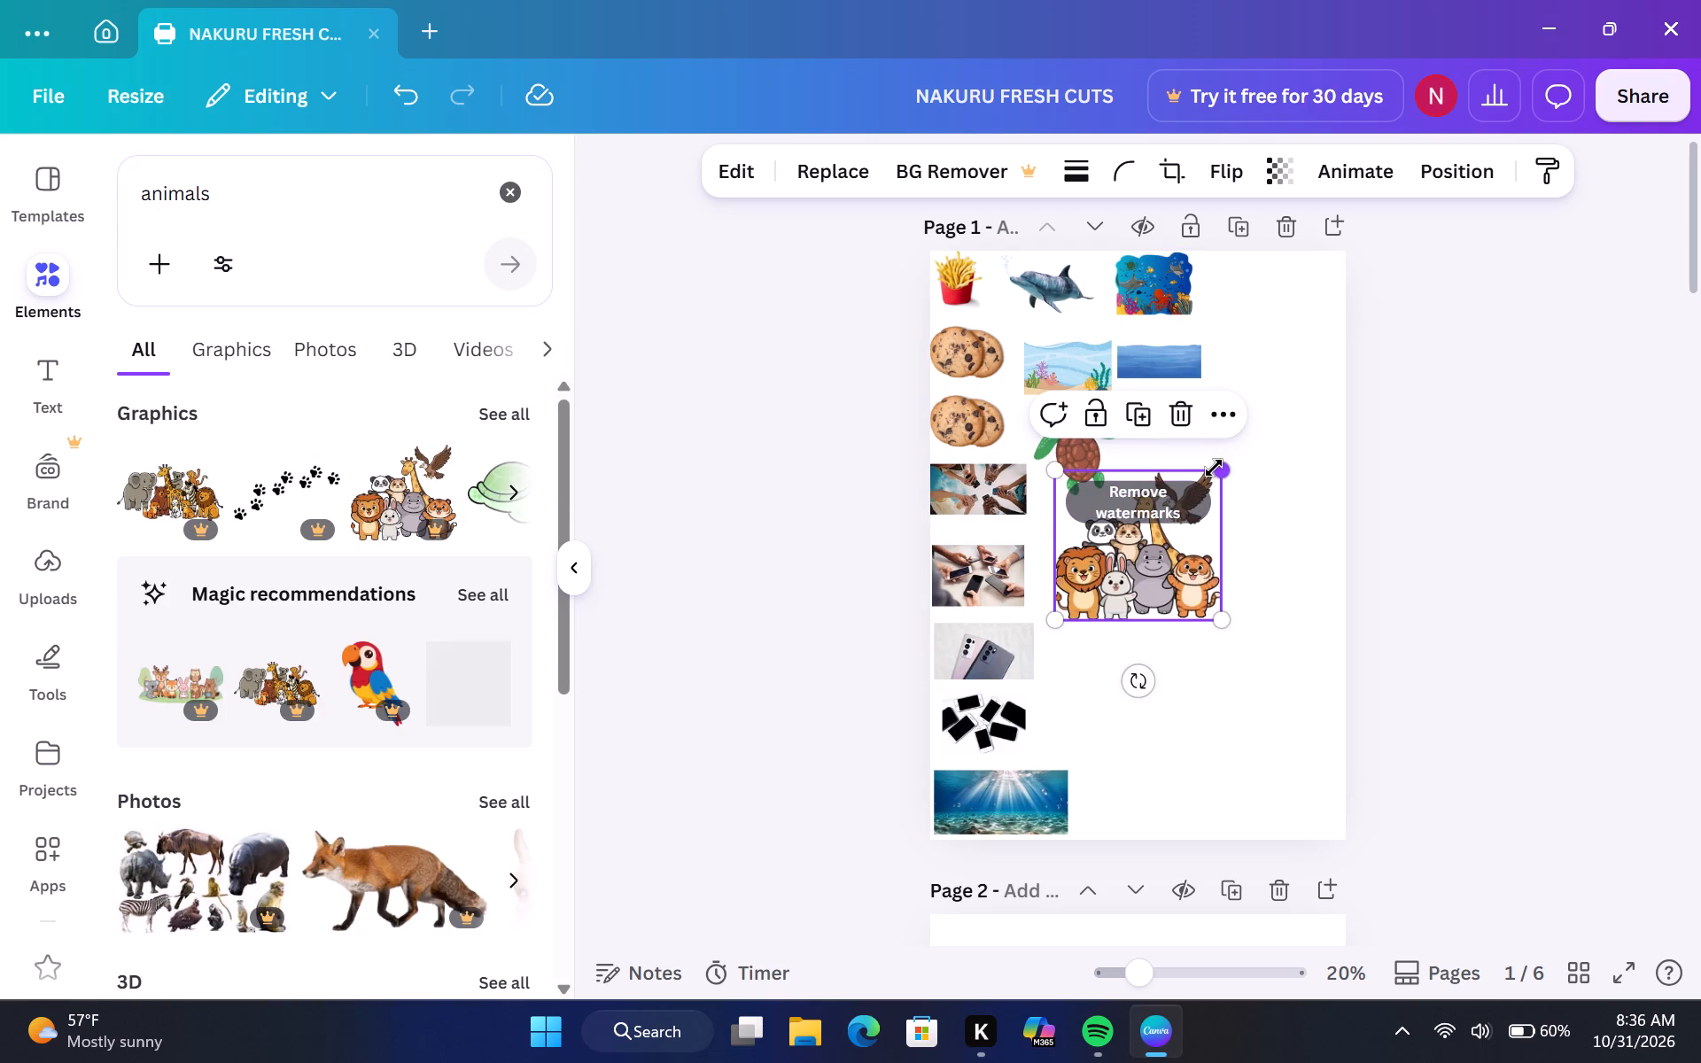
{"action": "triple_click", "coordinate": [1222, 471]}
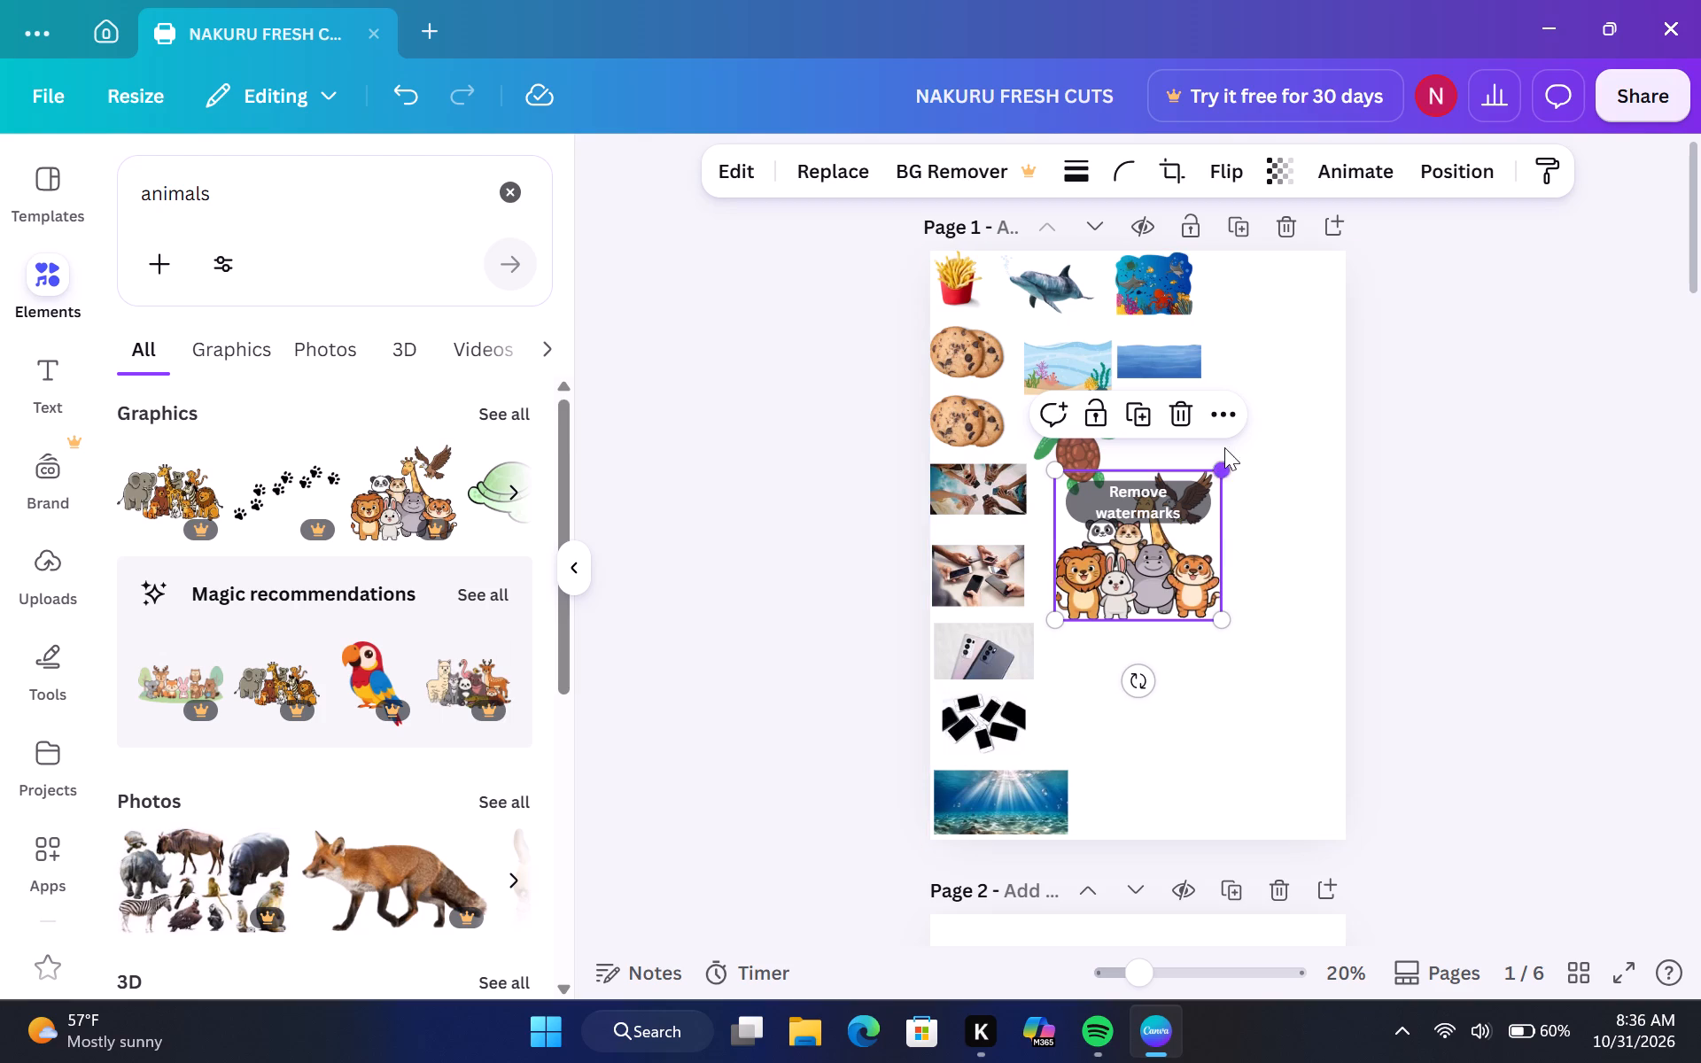
{"action": "double_click", "coordinate": [1217, 475]}
{"action": "left_click_drag", "start_coordinate": [1217, 475], "coordinate": [1165, 447]}
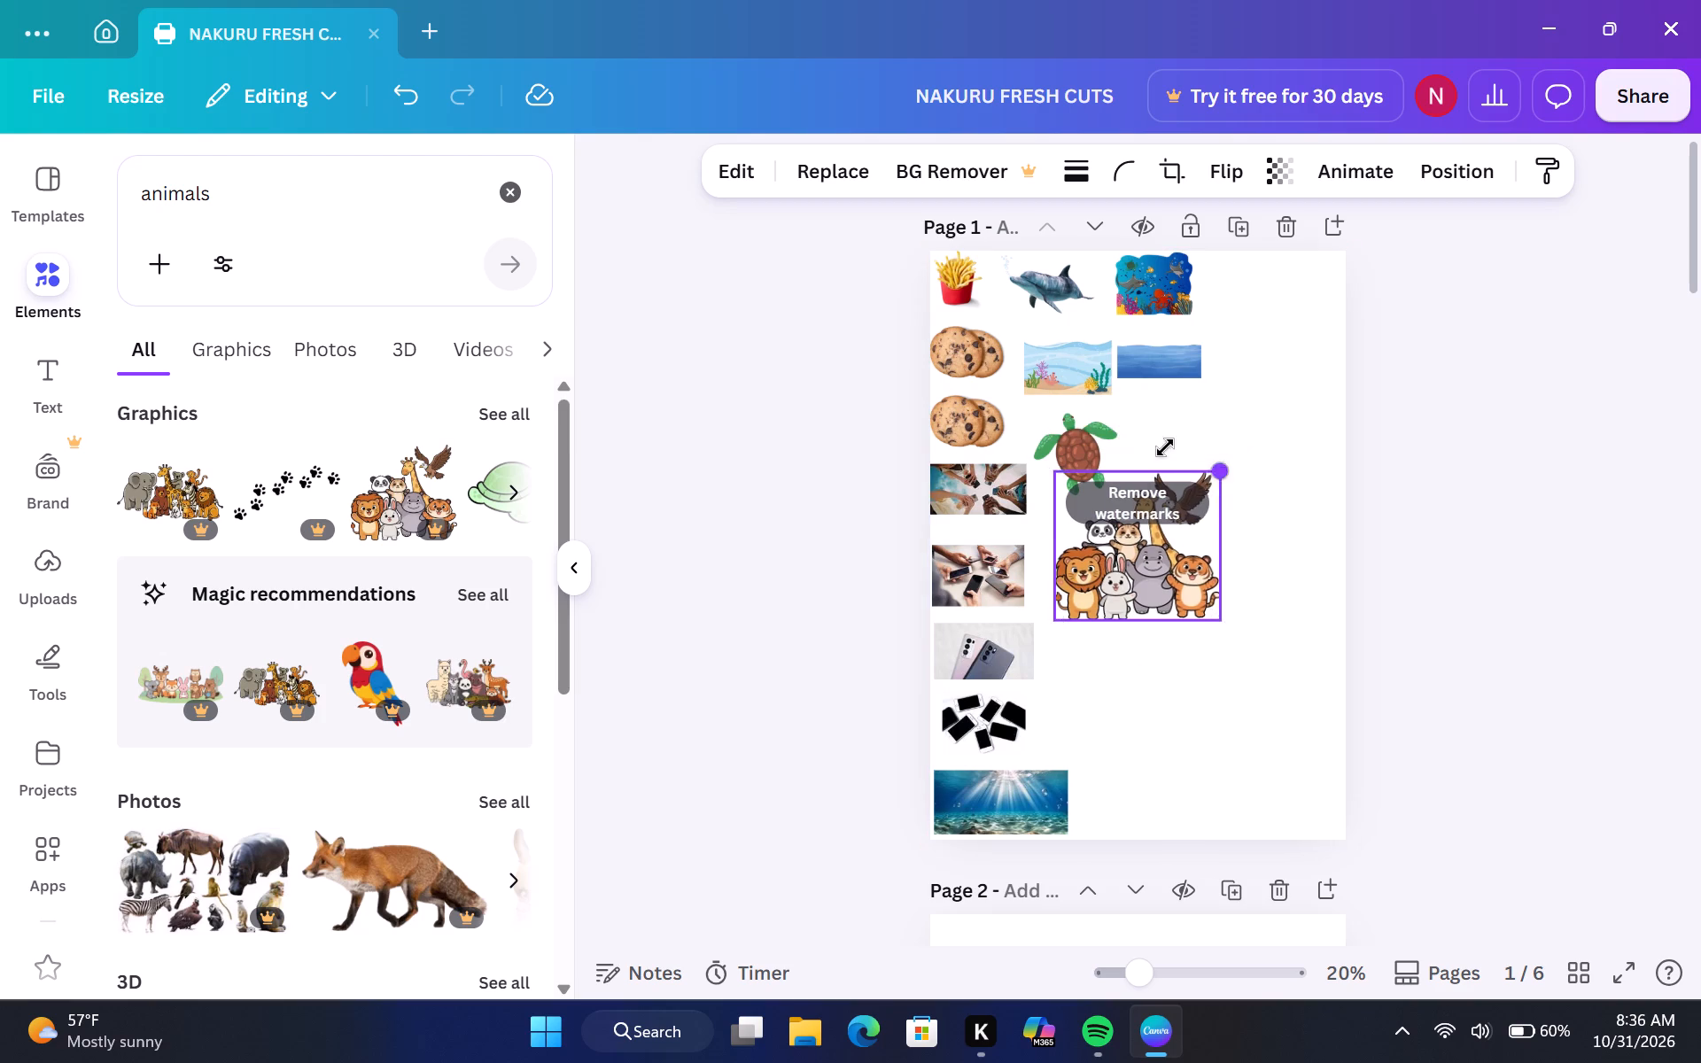
{"action": "left_click_drag", "start_coordinate": [1165, 447], "coordinate": [1063, 494]}
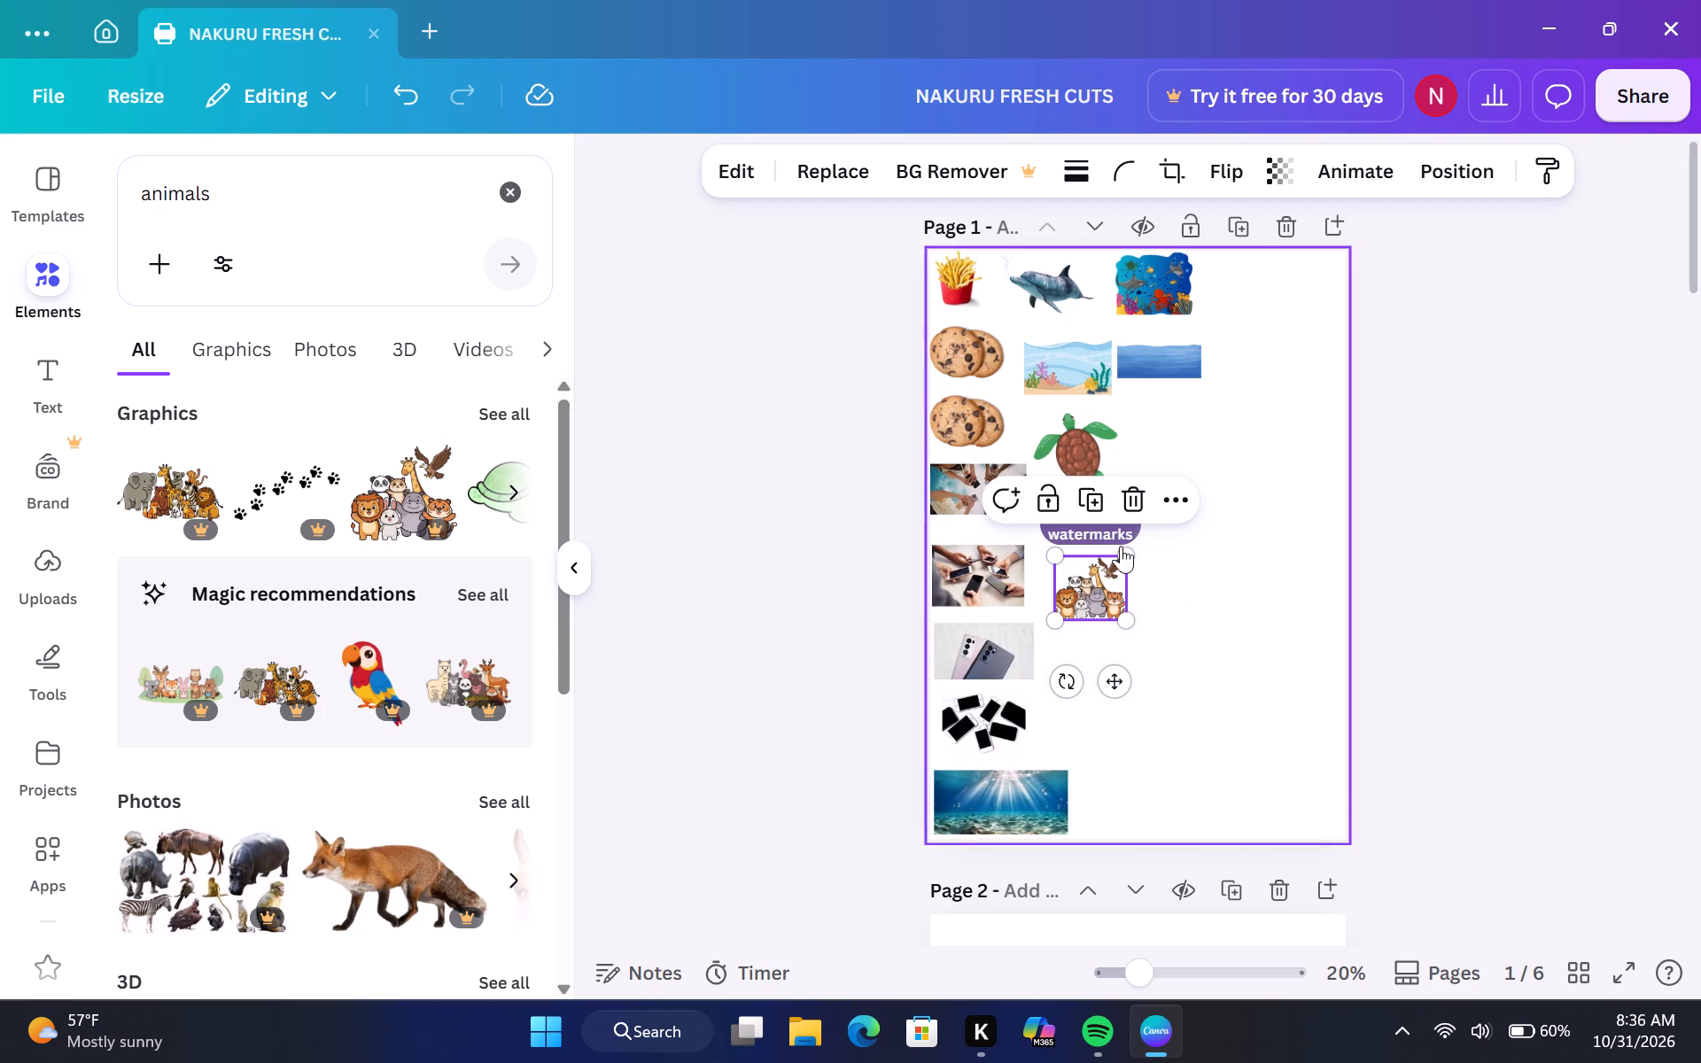
{"action": "left_click_drag", "start_coordinate": [1089, 582], "coordinate": [1201, 475]}
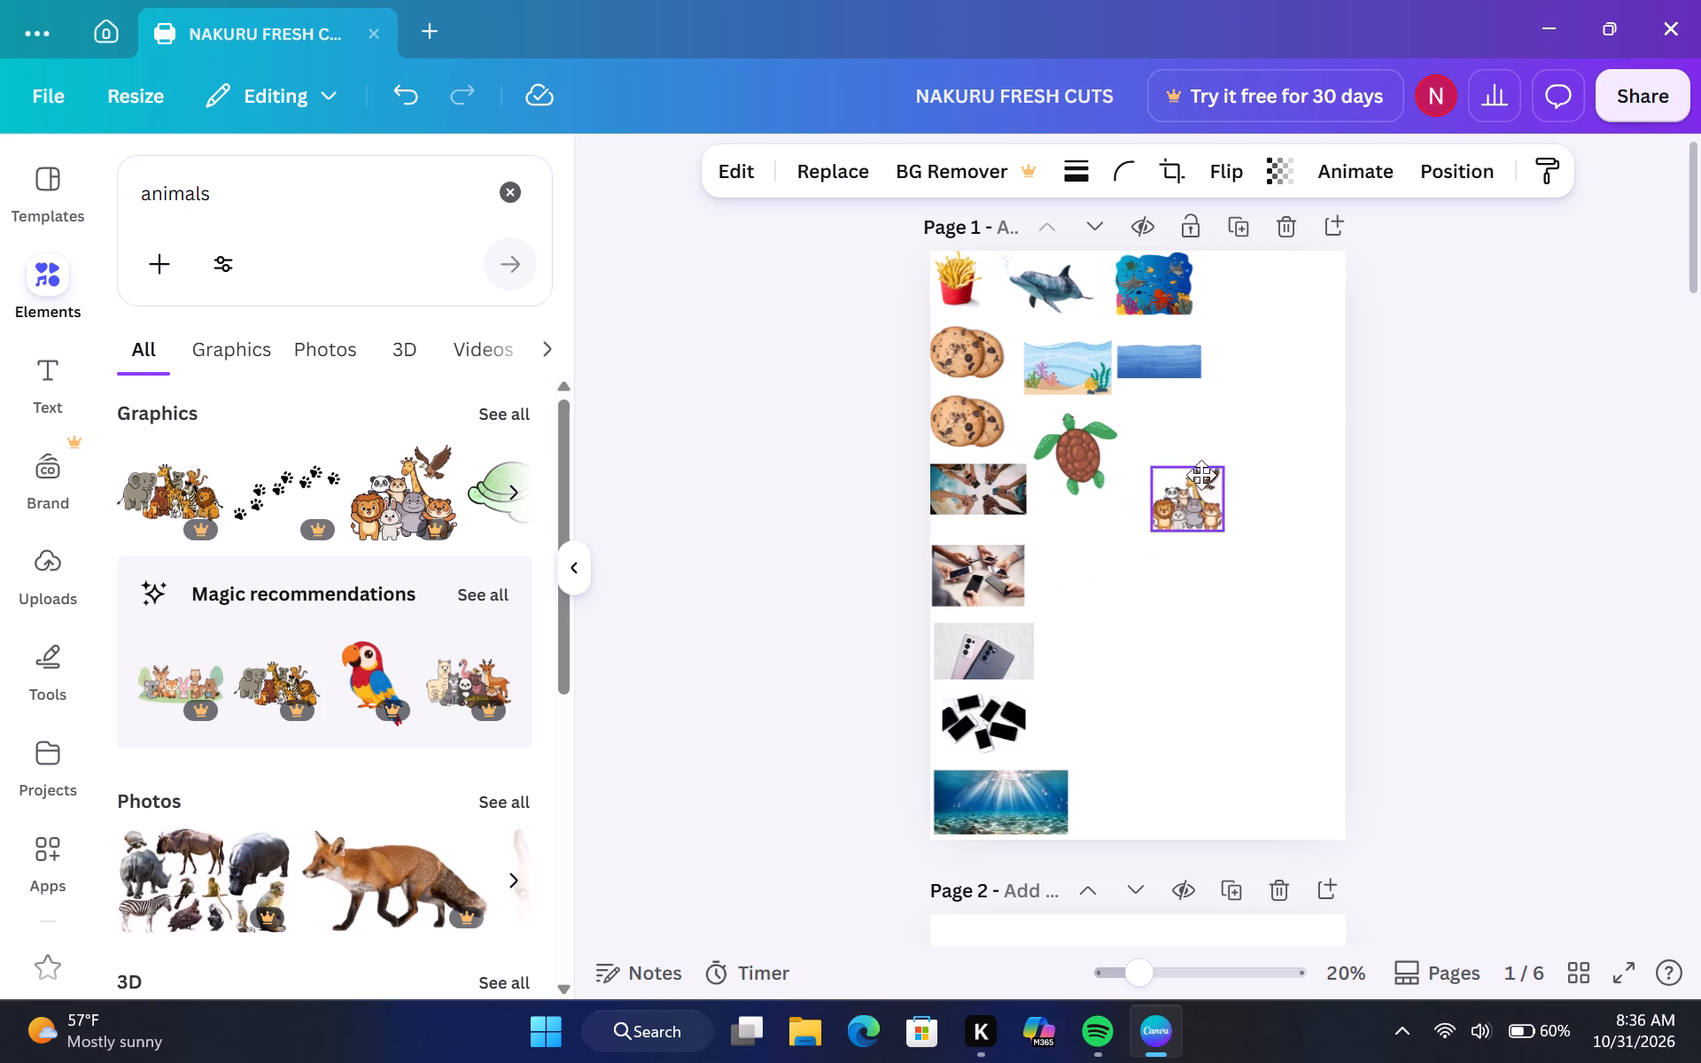
{"action": "left_click_drag", "start_coordinate": [1201, 475], "coordinate": [1239, 270]}
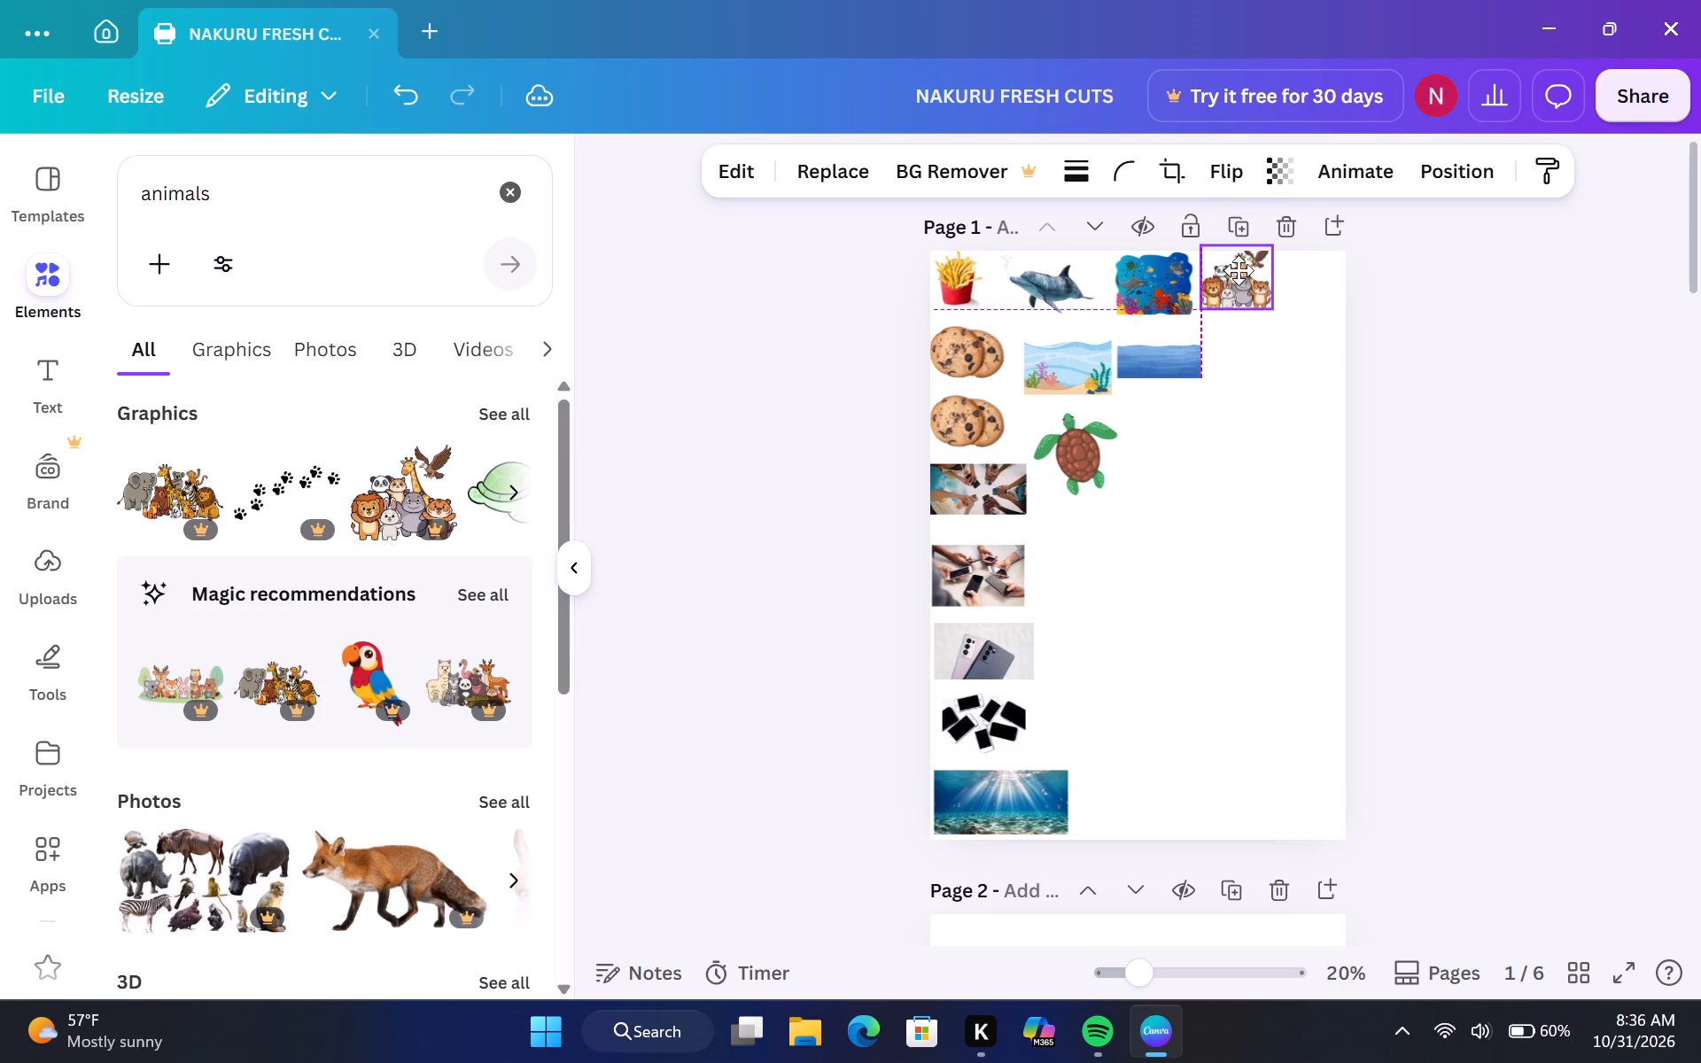
{"action": "left_click_drag", "start_coordinate": [1239, 270], "coordinate": [1236, 284]}
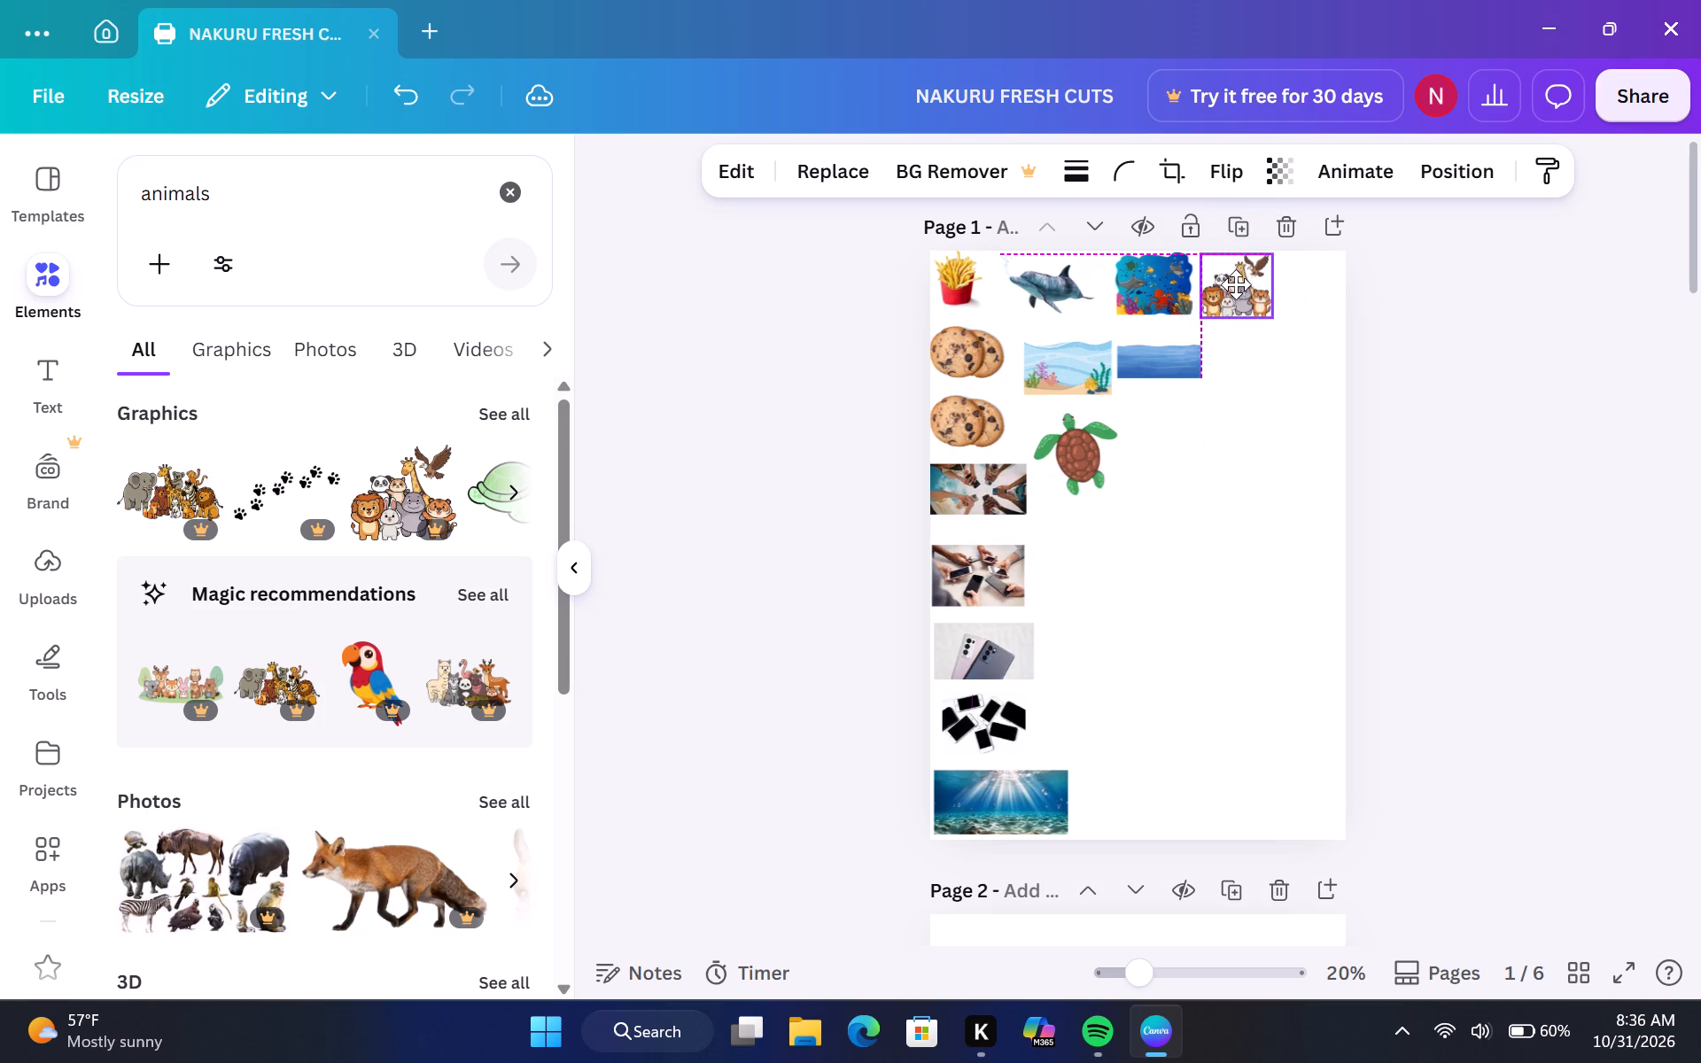
{"action": "left_click_drag", "start_coordinate": [1236, 284], "coordinate": [1235, 284]}
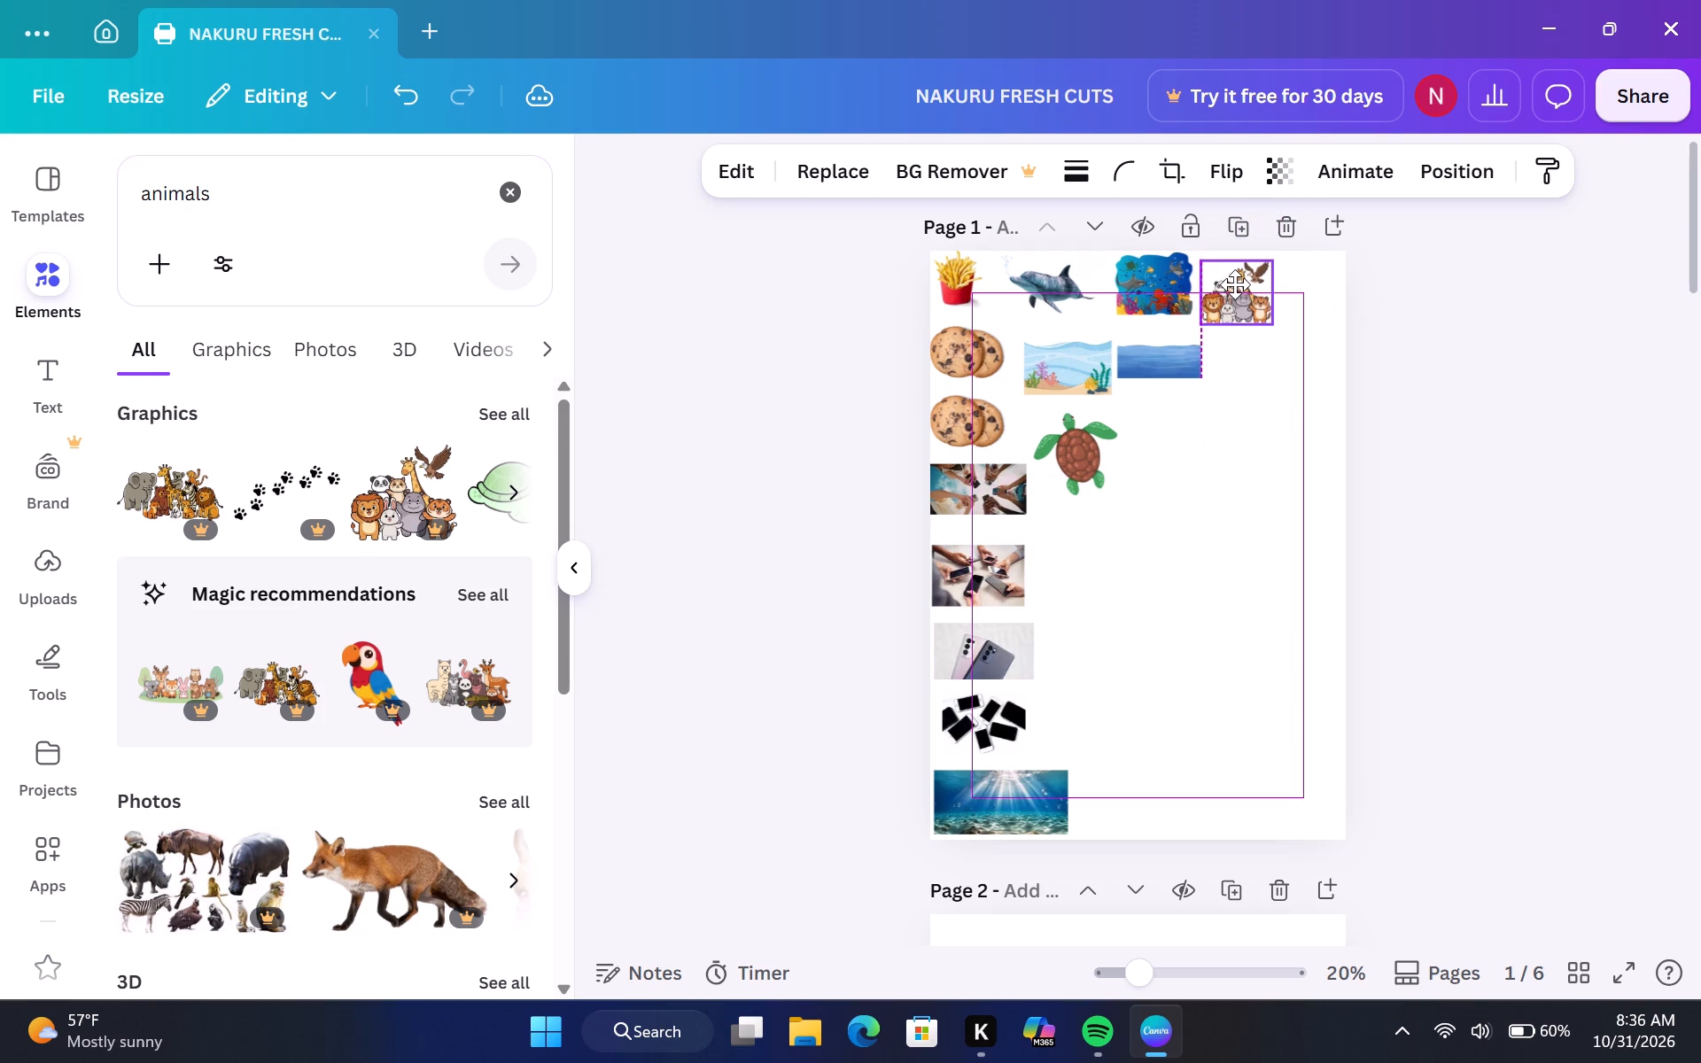
{"action": "left_click_drag", "start_coordinate": [1235, 284], "coordinate": [1234, 281]}
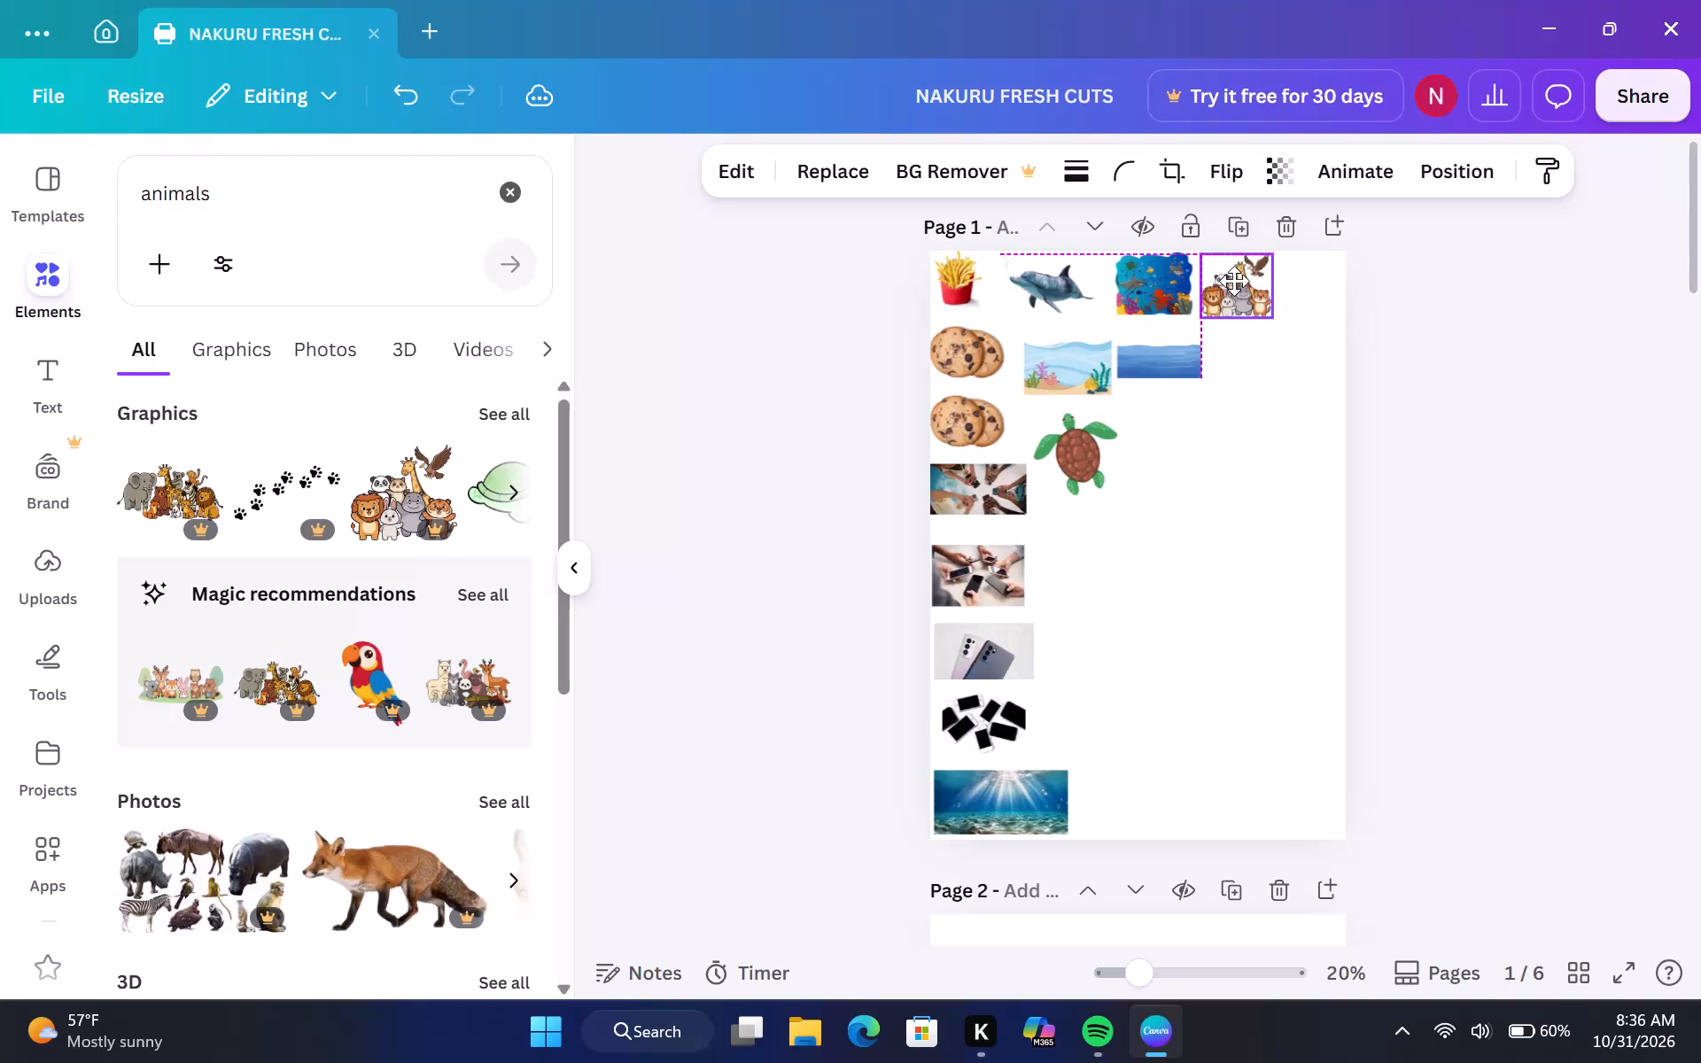
{"action": "left_click_drag", "start_coordinate": [1234, 281], "coordinate": [1234, 283]}
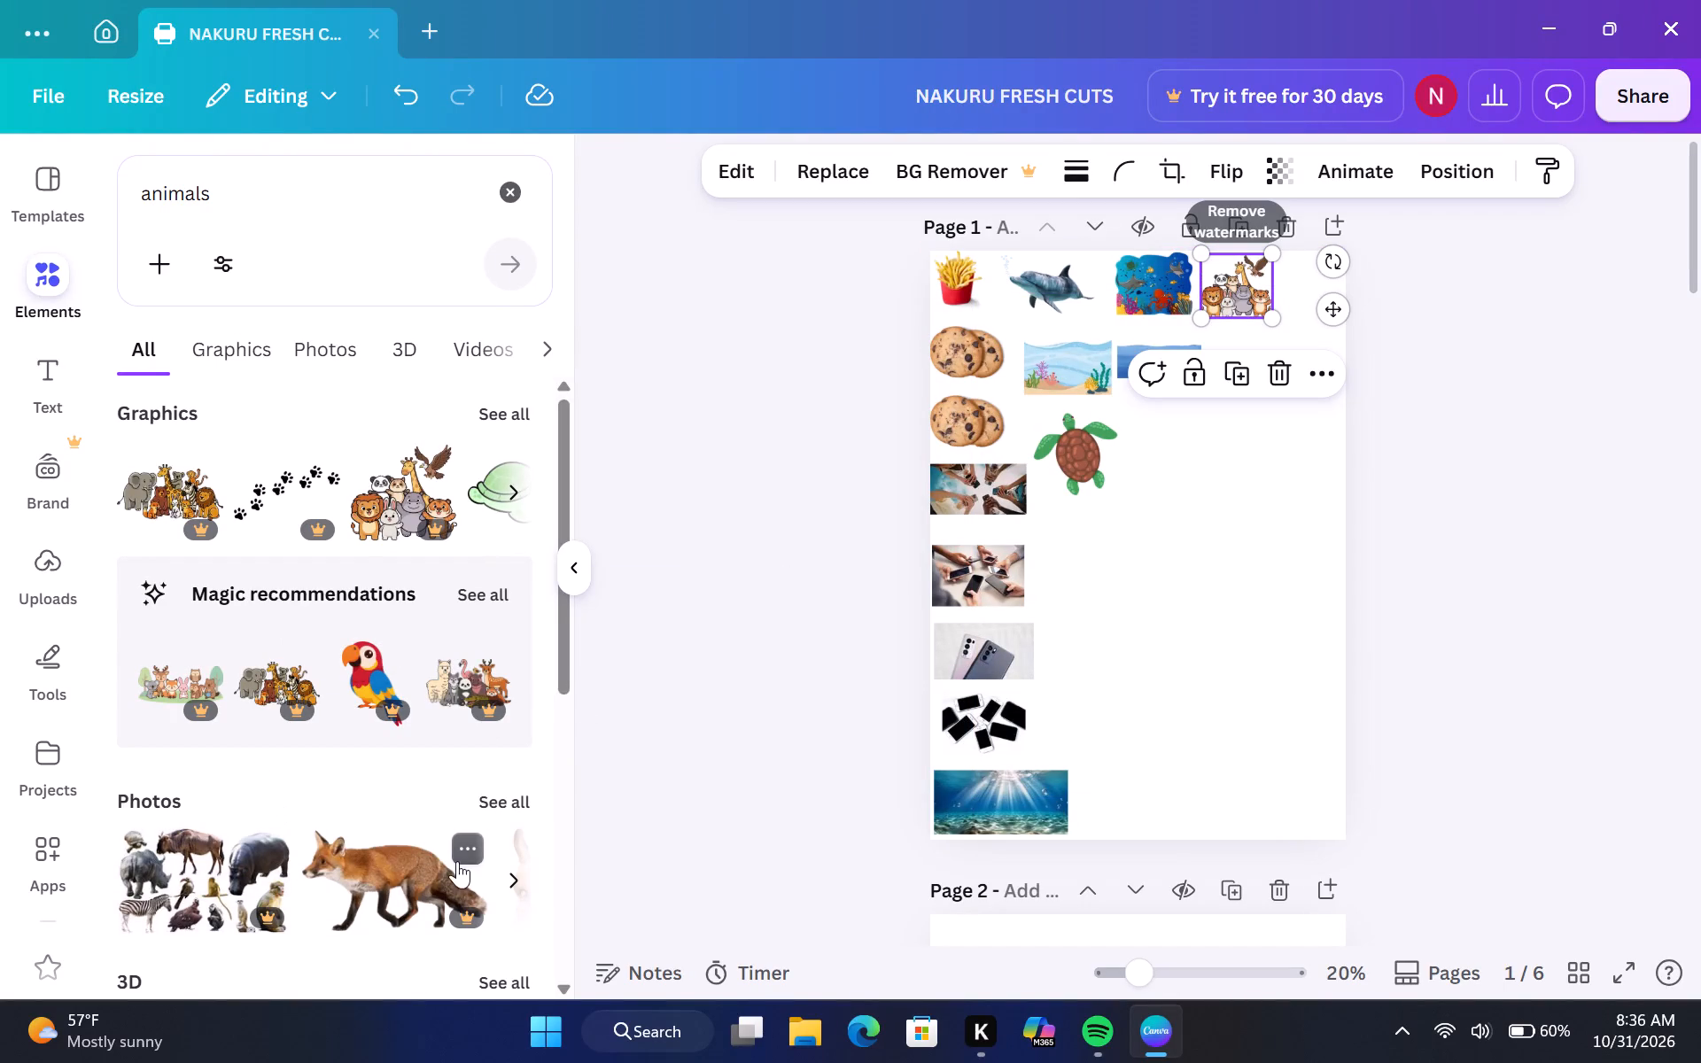
Add the walking fox photo, shrink it to about a third of its inserted width, and move it beside the turtle.
{"action": "left_click", "coordinate": [403, 872]}
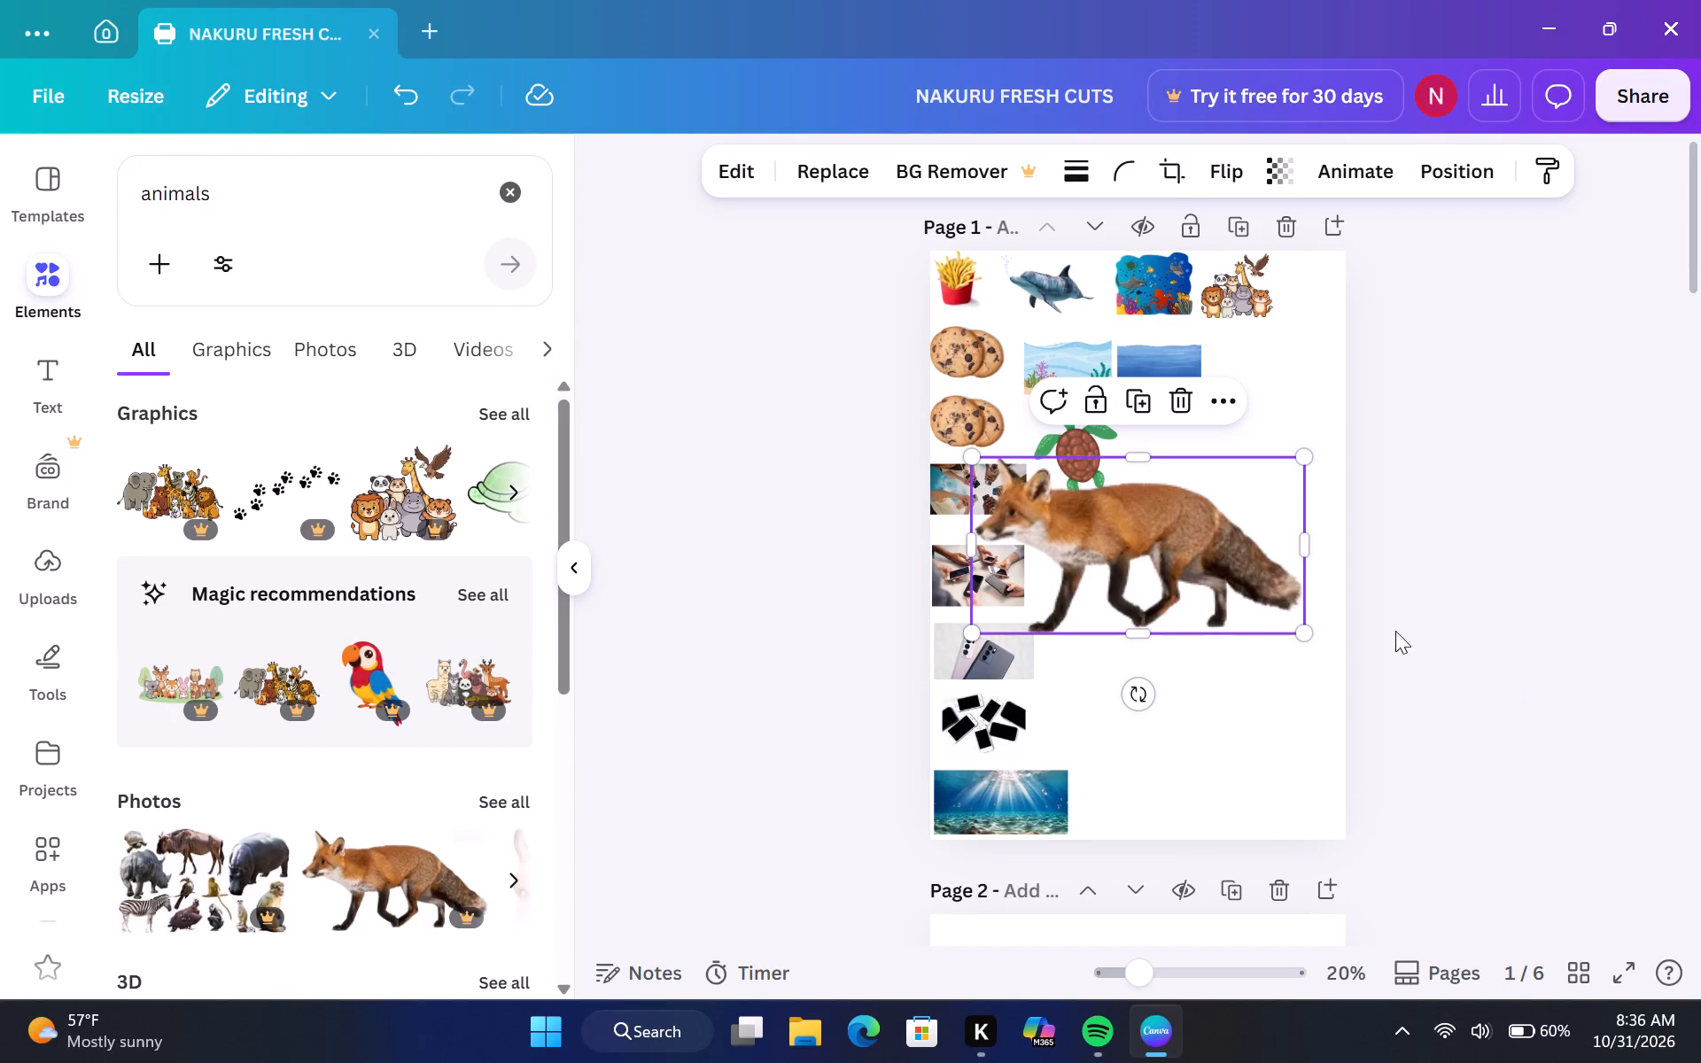
{"action": "triple_click", "coordinate": [1301, 465]}
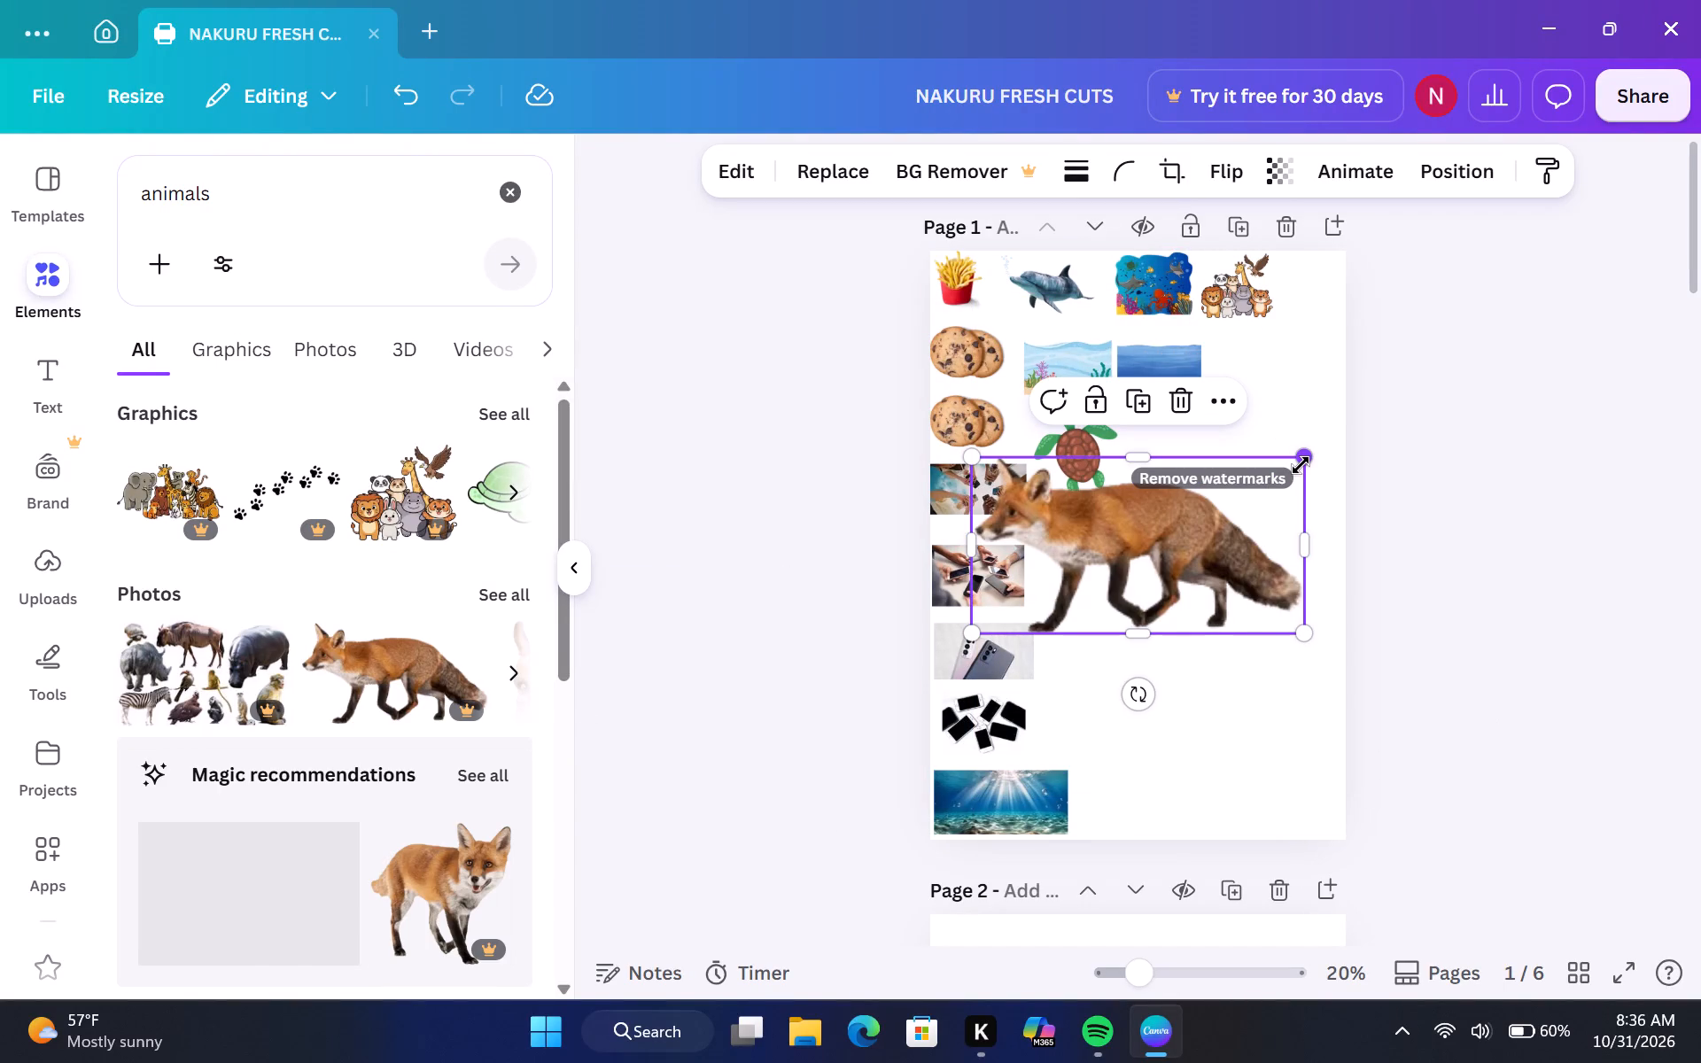
{"action": "left_click", "coordinate": [1301, 465]}
{"action": "left_click_drag", "start_coordinate": [1301, 465], "coordinate": [1146, 556]}
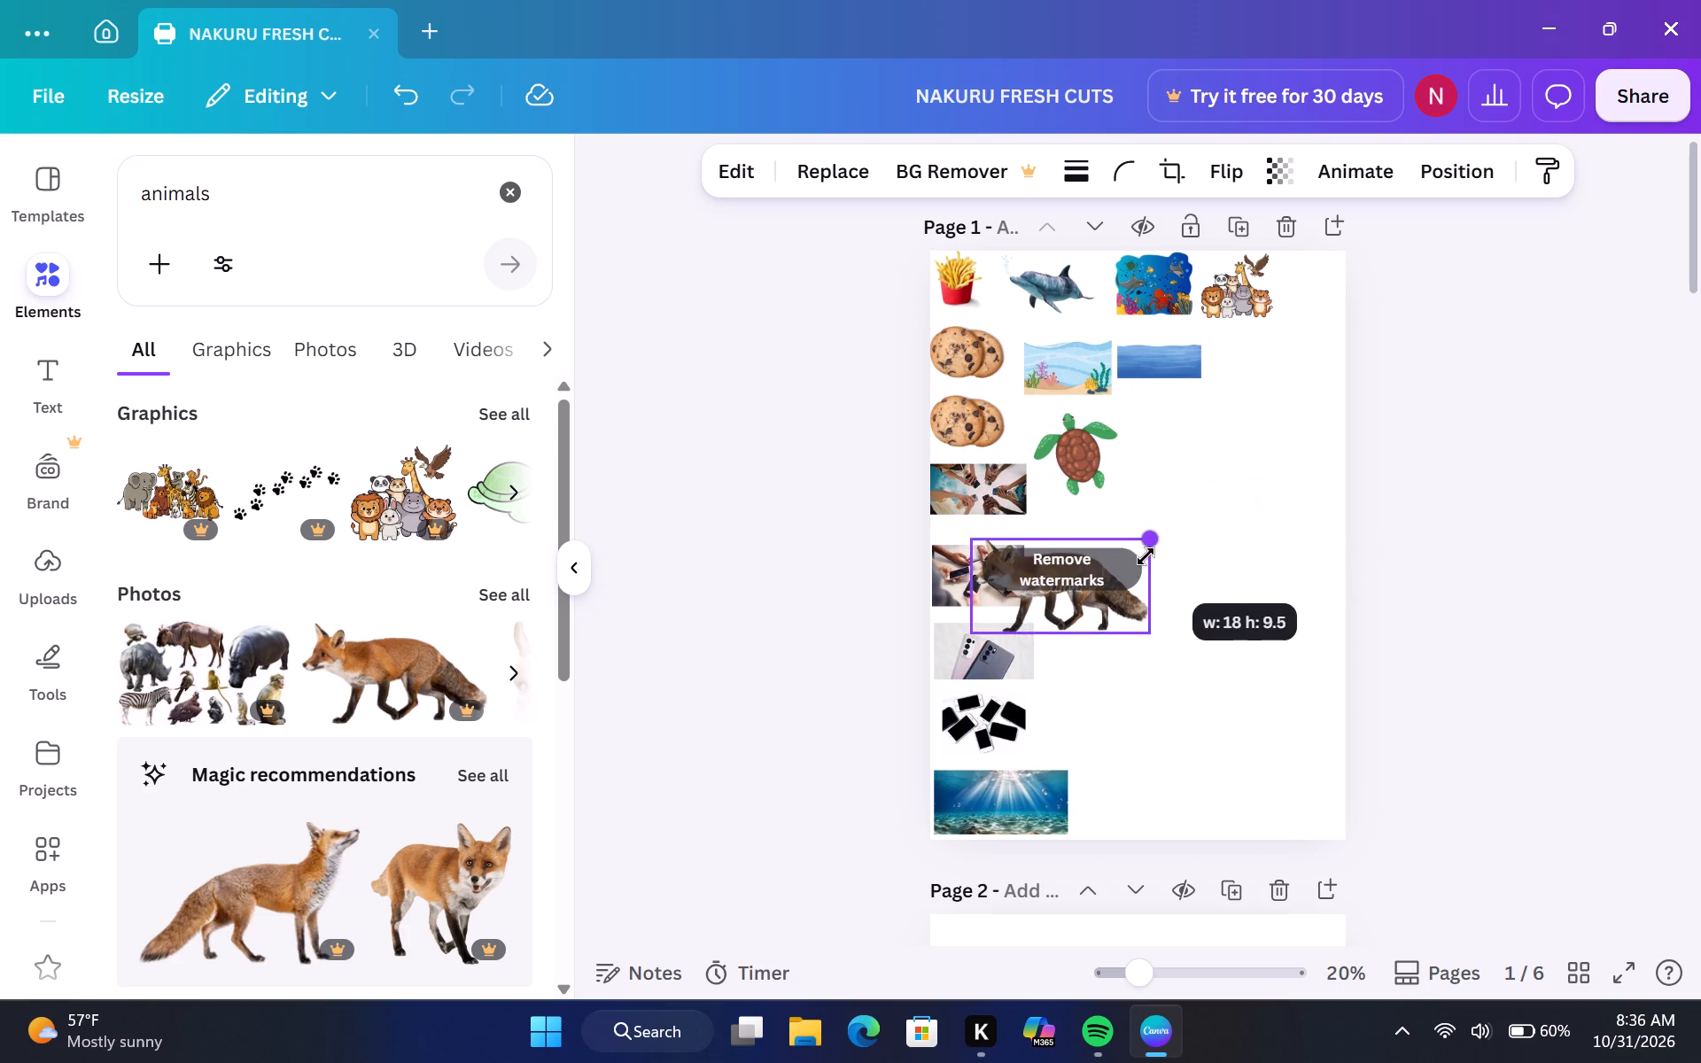
{"action": "left_click_drag", "start_coordinate": [1146, 556], "coordinate": [1093, 571]}
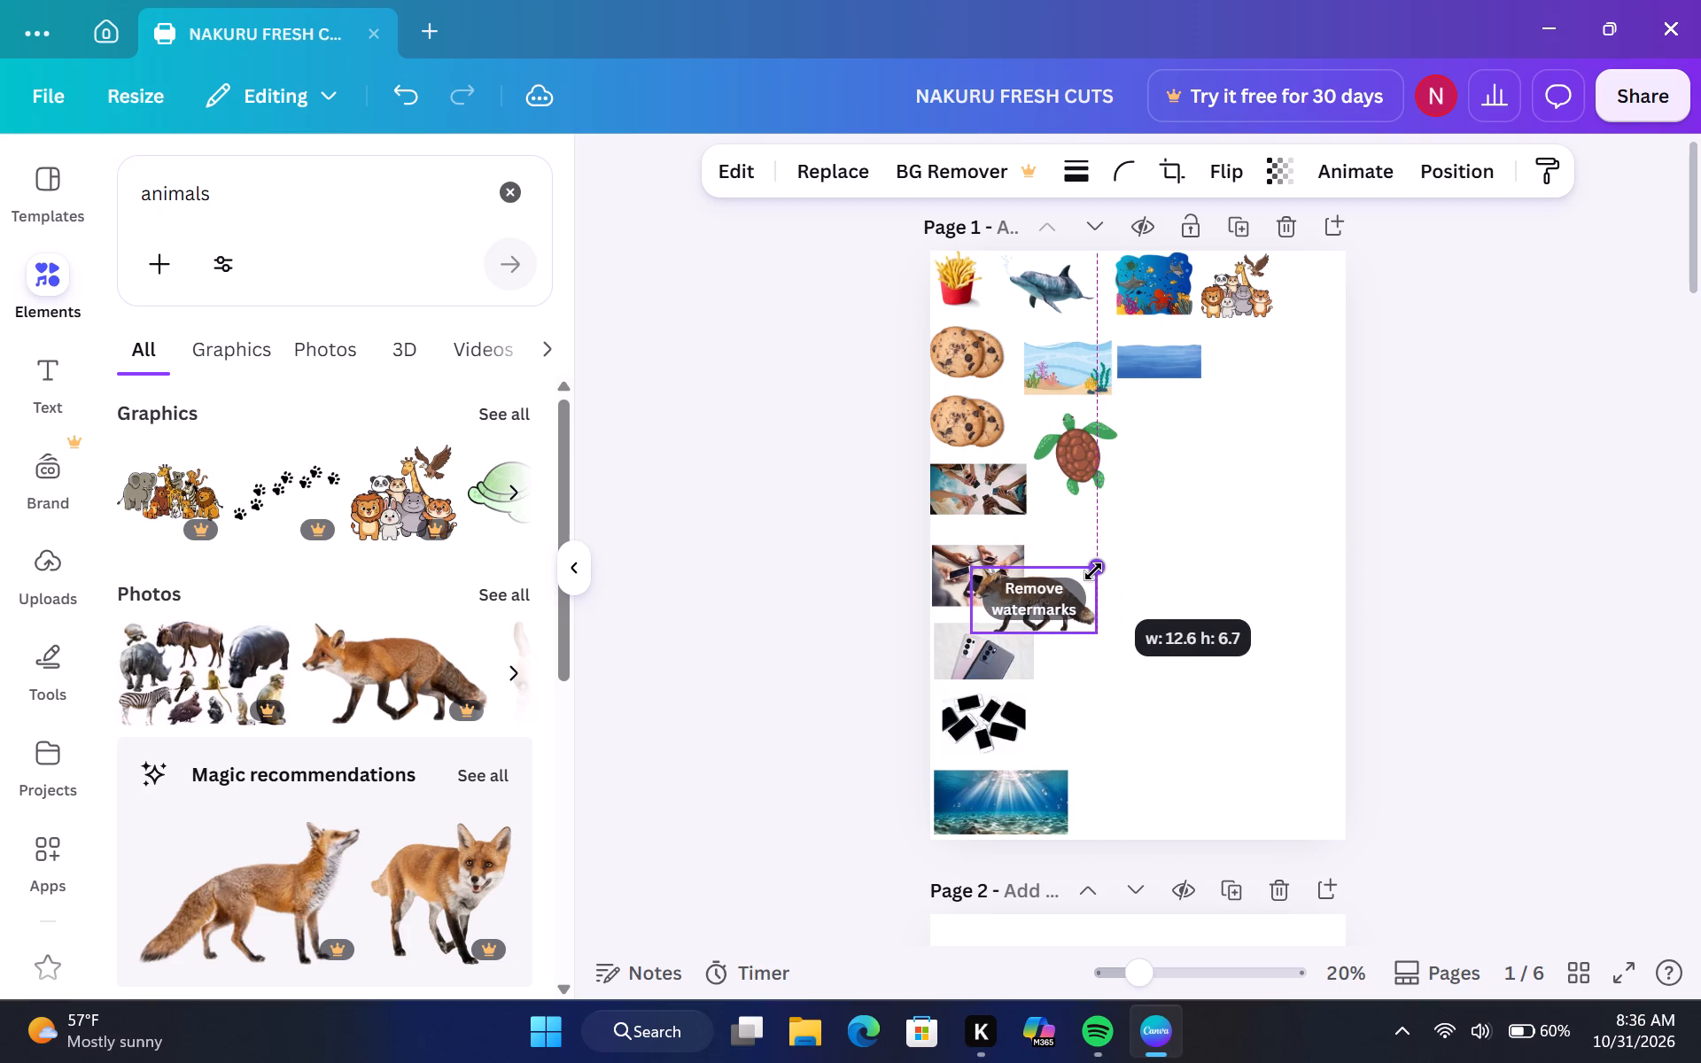
{"action": "left_click_drag", "start_coordinate": [1093, 571], "coordinate": [1045, 615]}
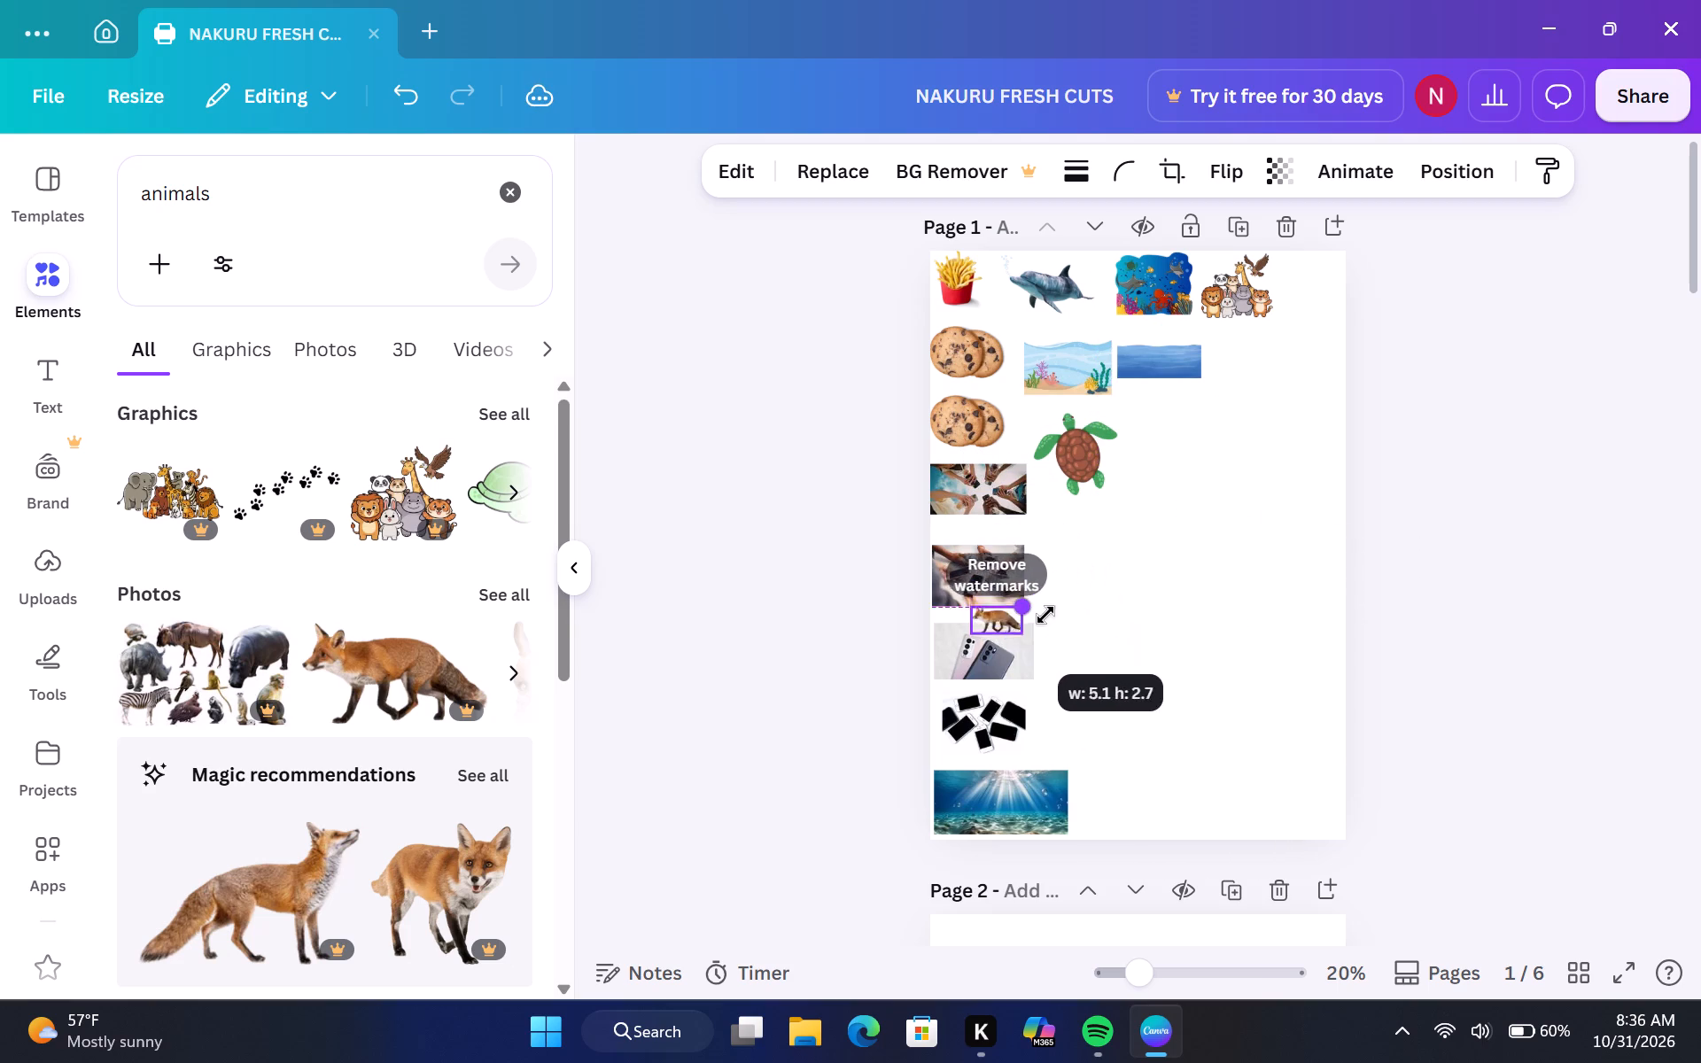
{"action": "left_click_drag", "start_coordinate": [1045, 615], "coordinate": [1087, 602]}
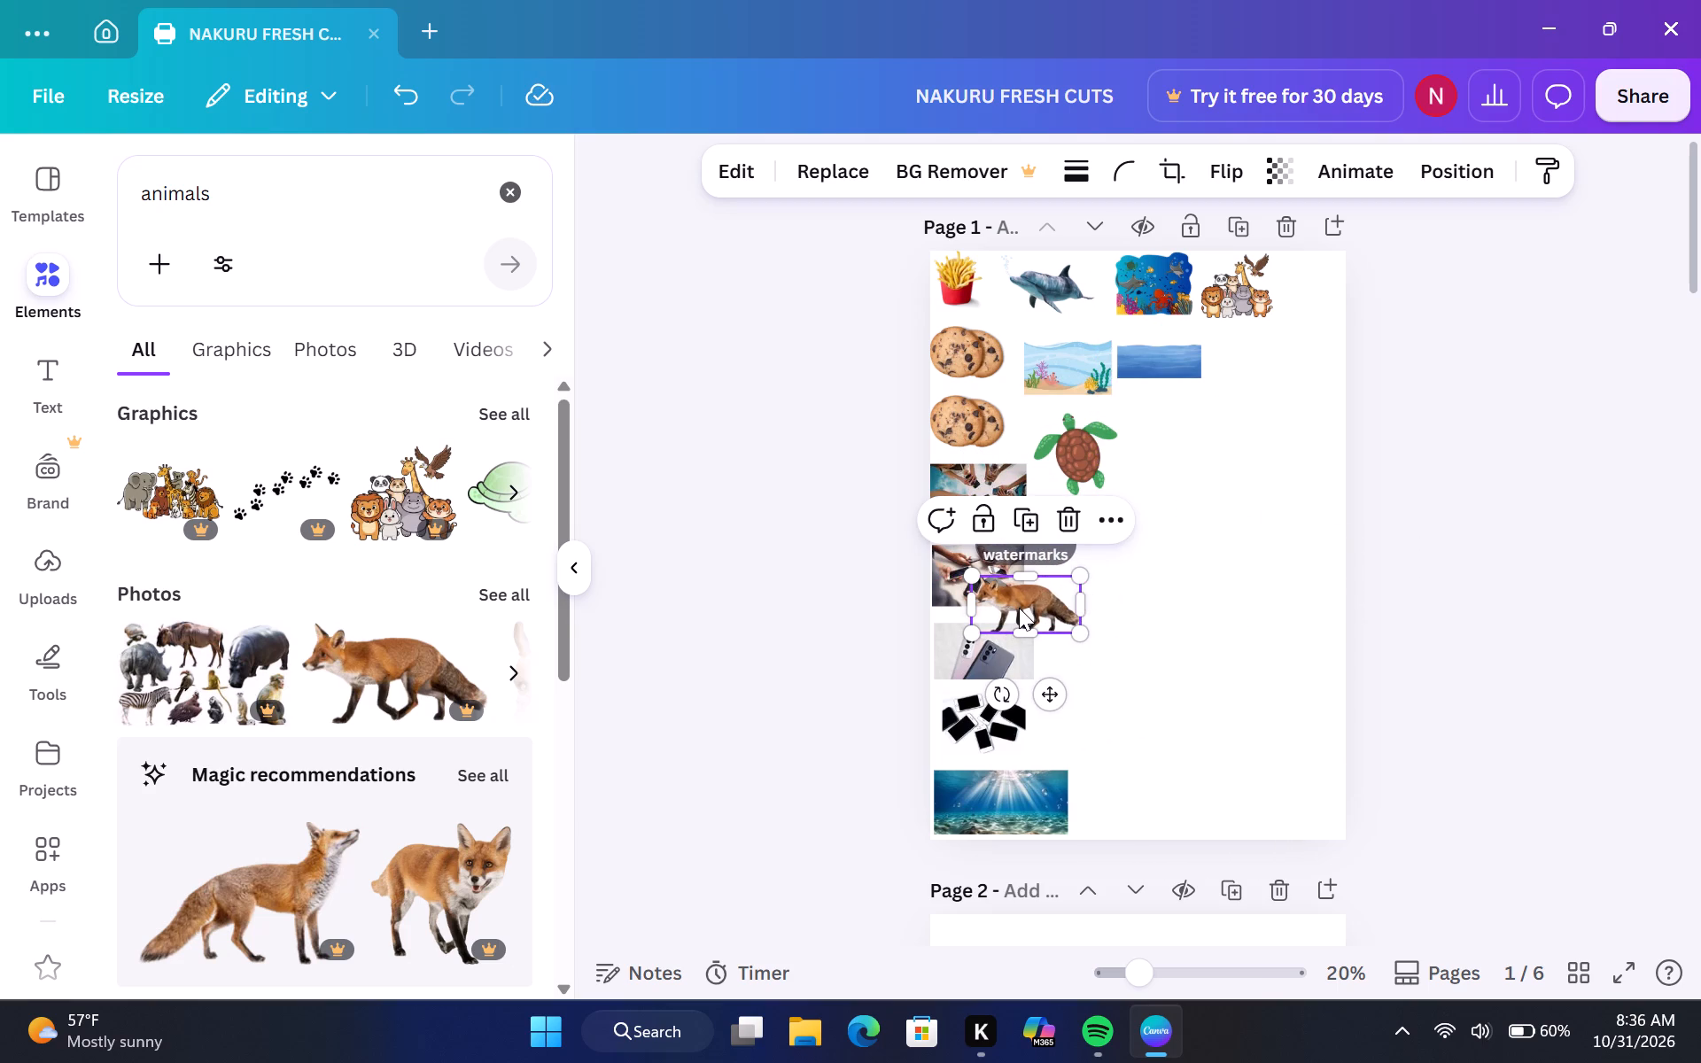
{"action": "left_click_drag", "start_coordinate": [1019, 608], "coordinate": [1165, 530]}
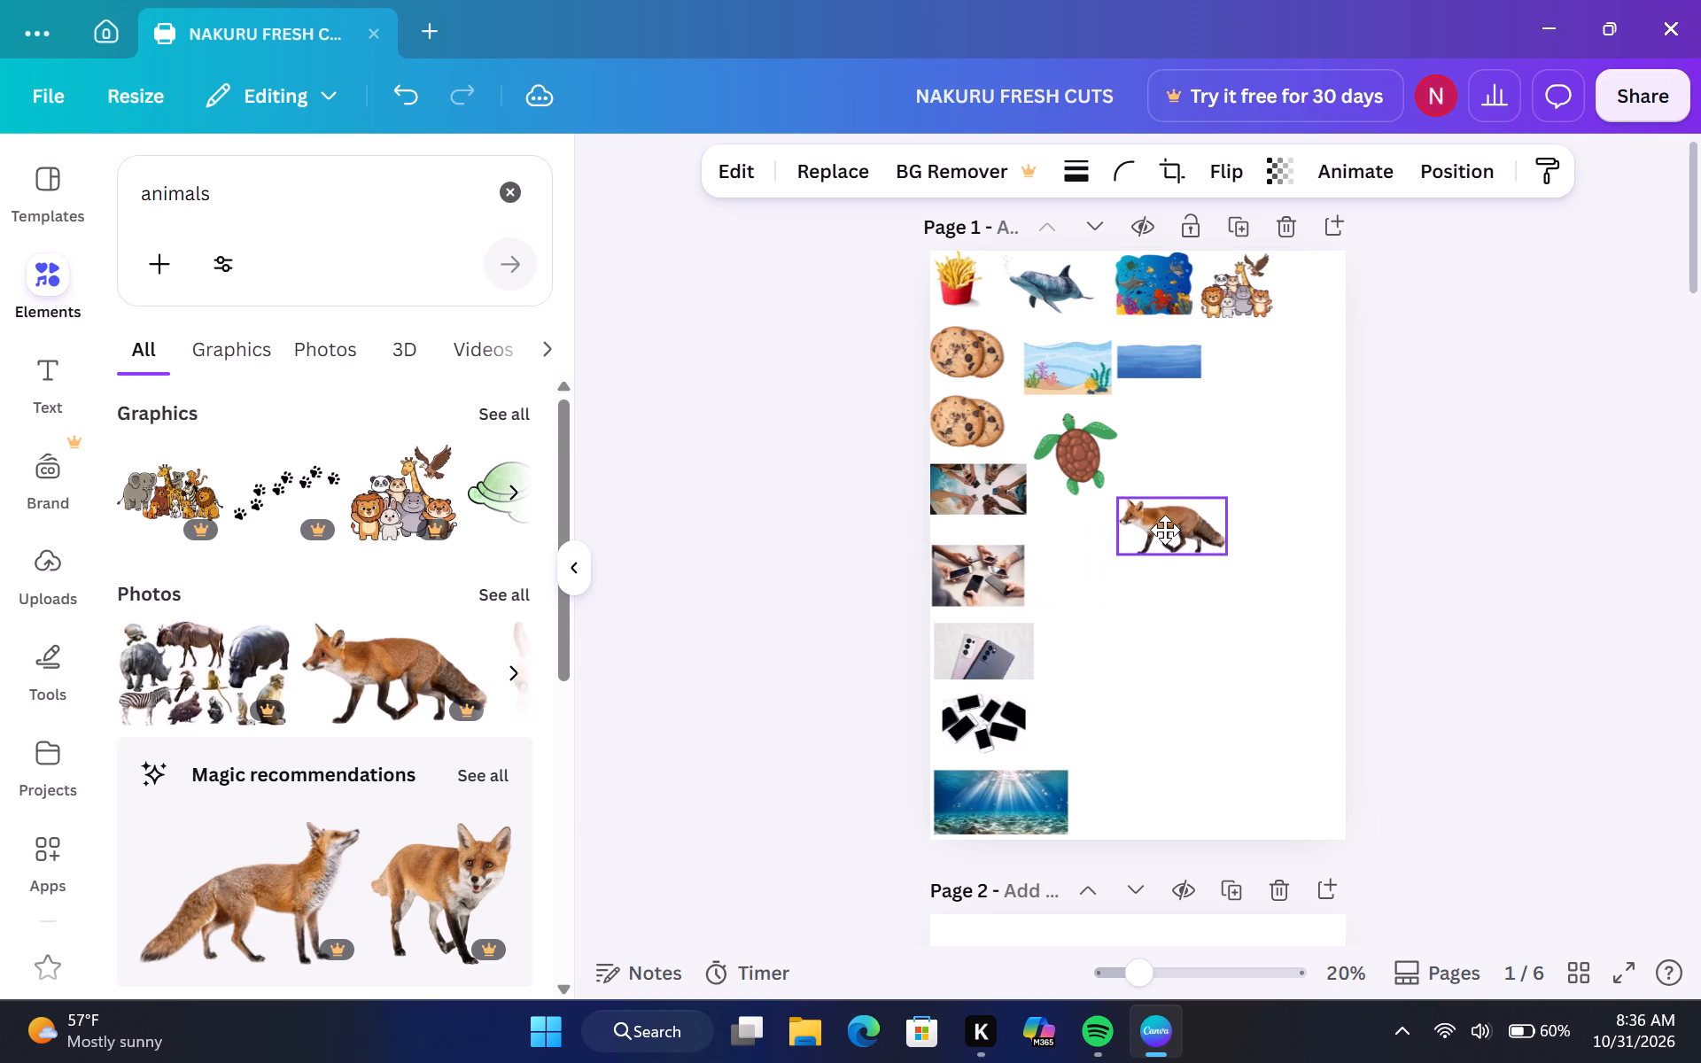
{"action": "left_click_drag", "start_coordinate": [1165, 530], "coordinate": [1200, 455]}
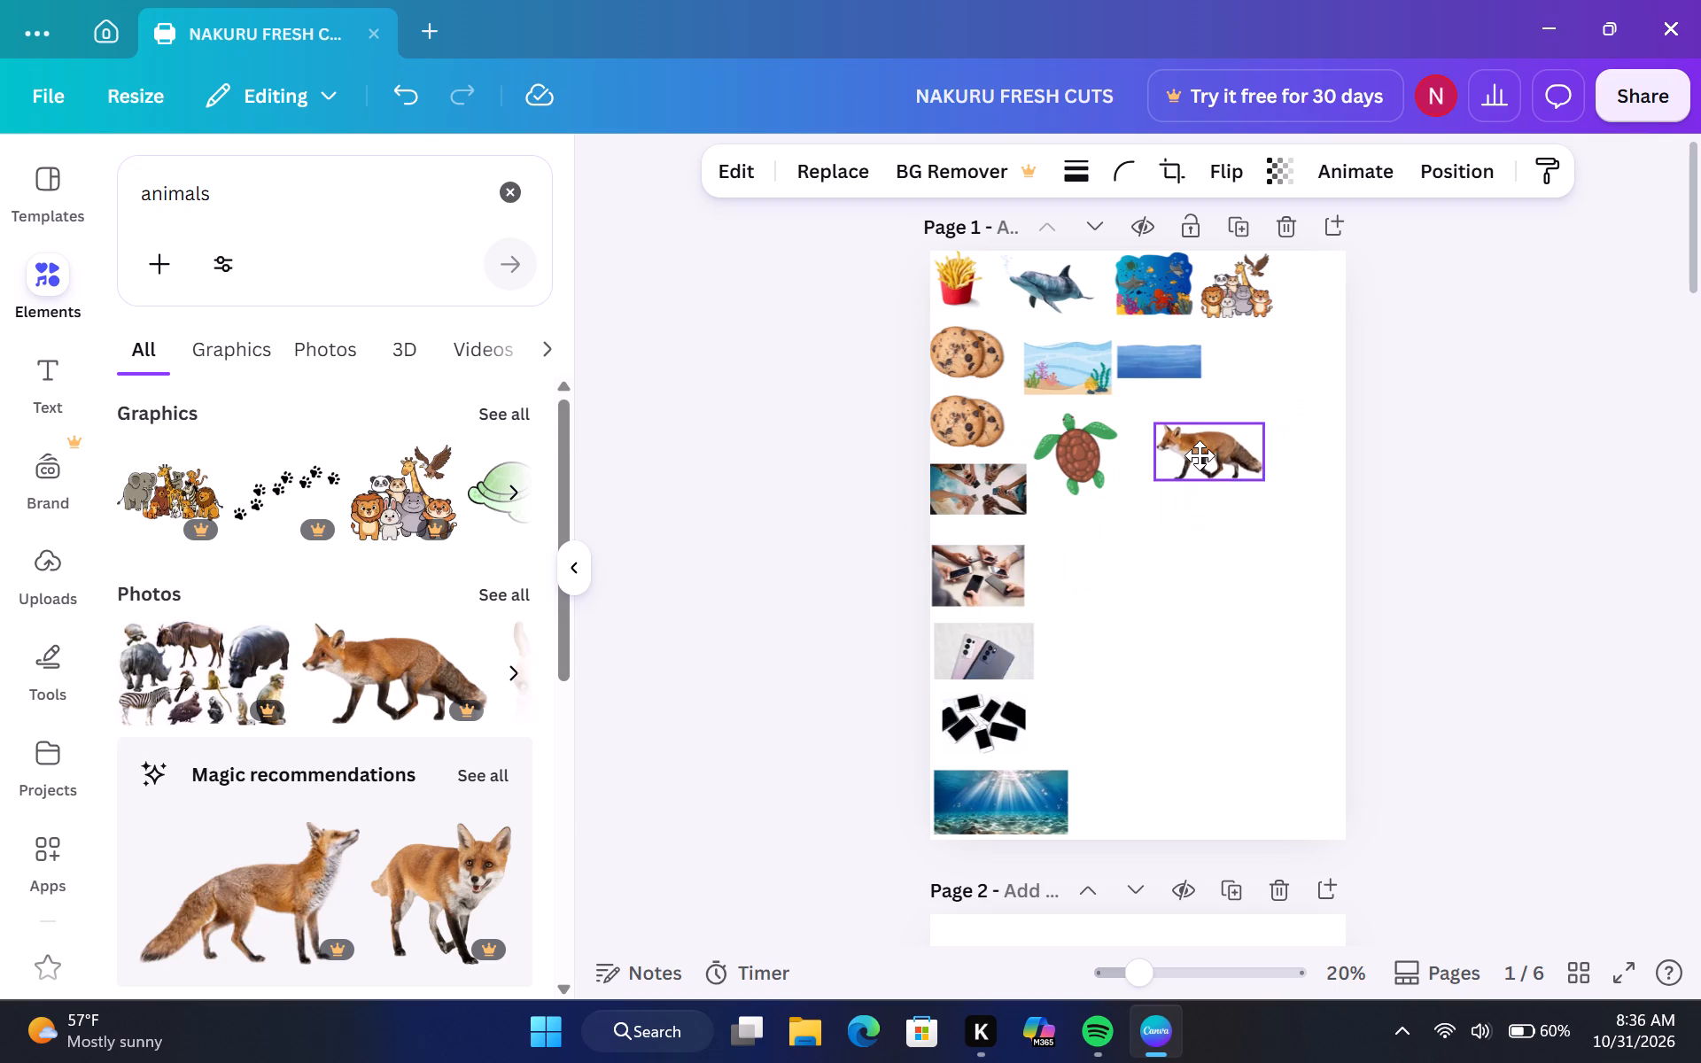
Enlarge the plain deep-blue water graphic to about one and a half times its width and place the fox just below it.
{"action": "left_click_drag", "start_coordinate": [1200, 455], "coordinate": [1230, 447]}
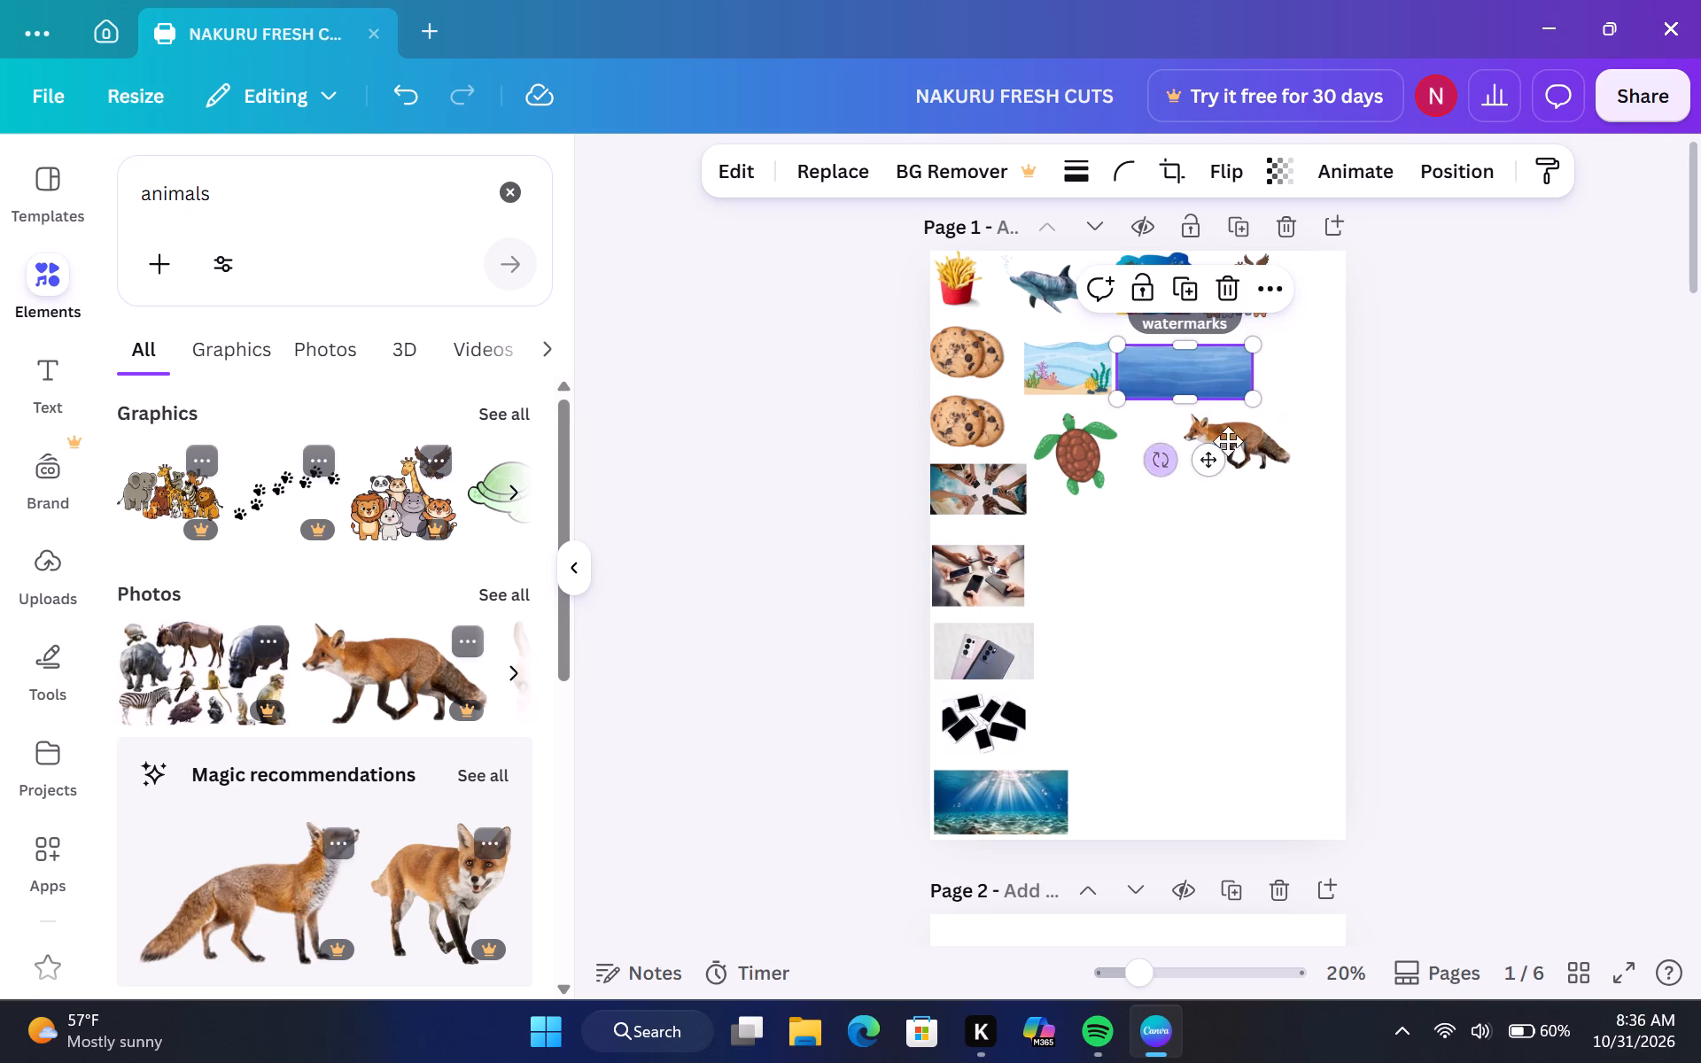
{"action": "left_click_drag", "start_coordinate": [1229, 440], "coordinate": [1173, 438]}
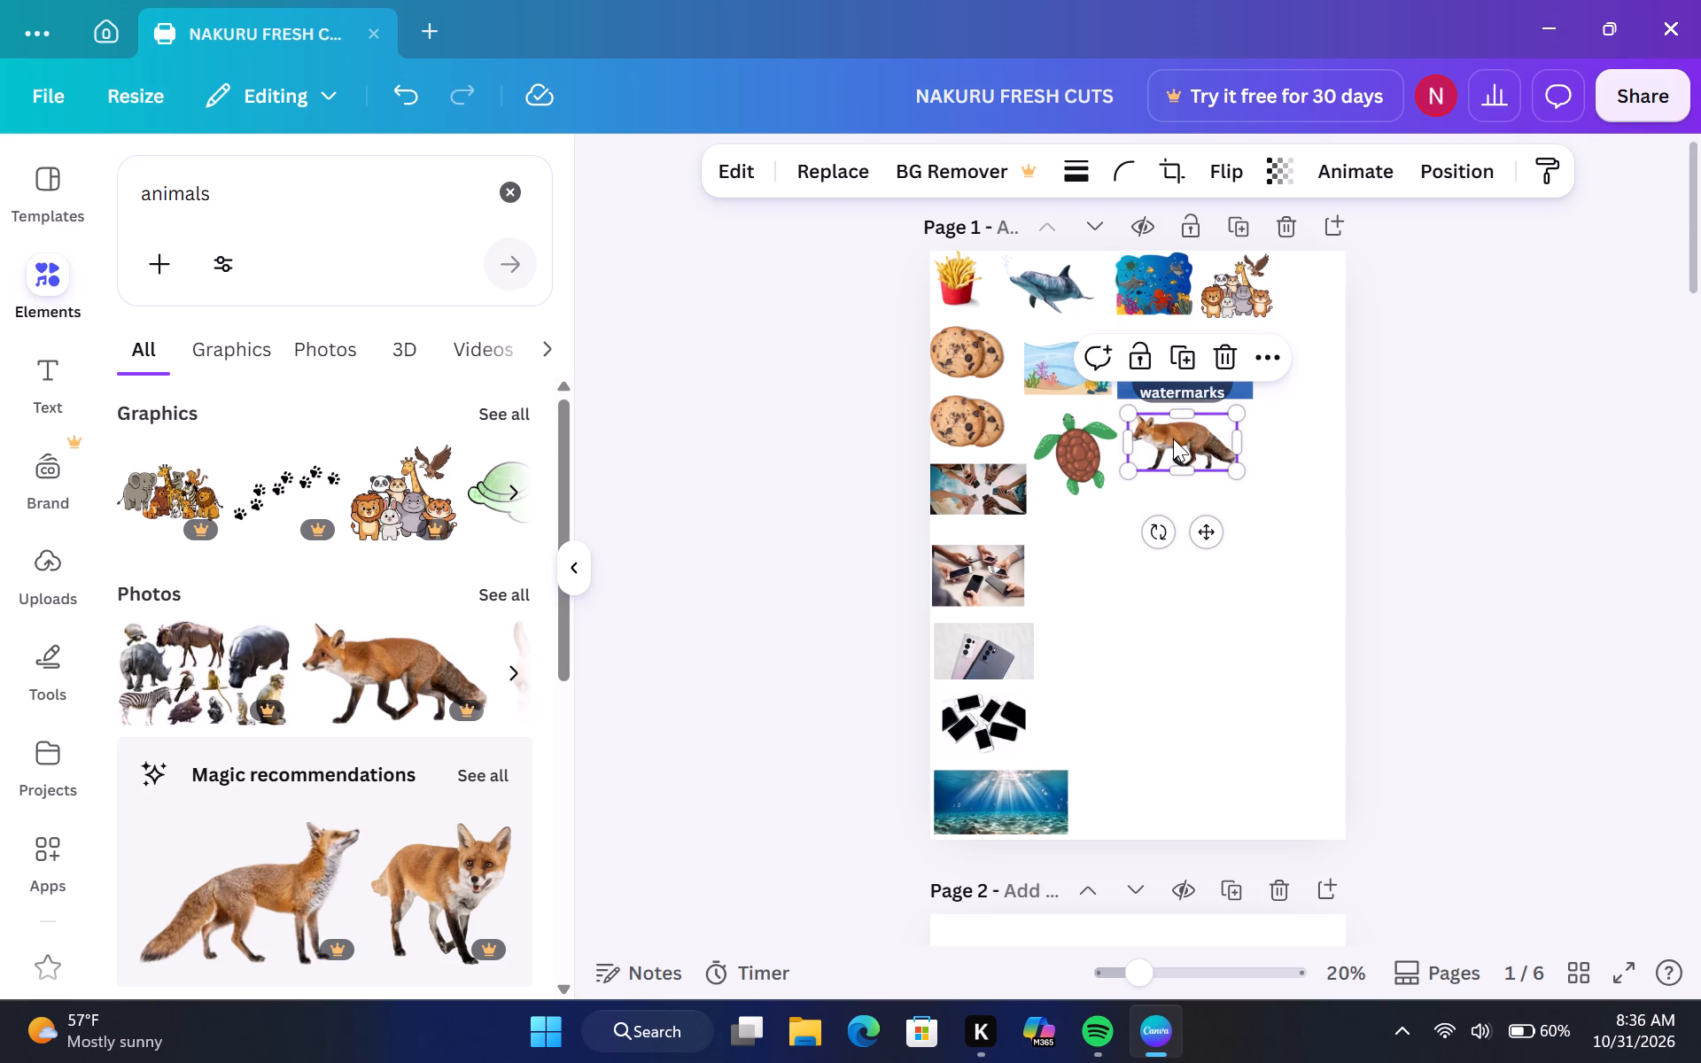
Browse the animals search results, including the 3D, video and audio sections, for another element to add.
{"action": "left_click", "coordinate": [562, 984]}
{"action": "triple_click", "coordinate": [562, 984]}
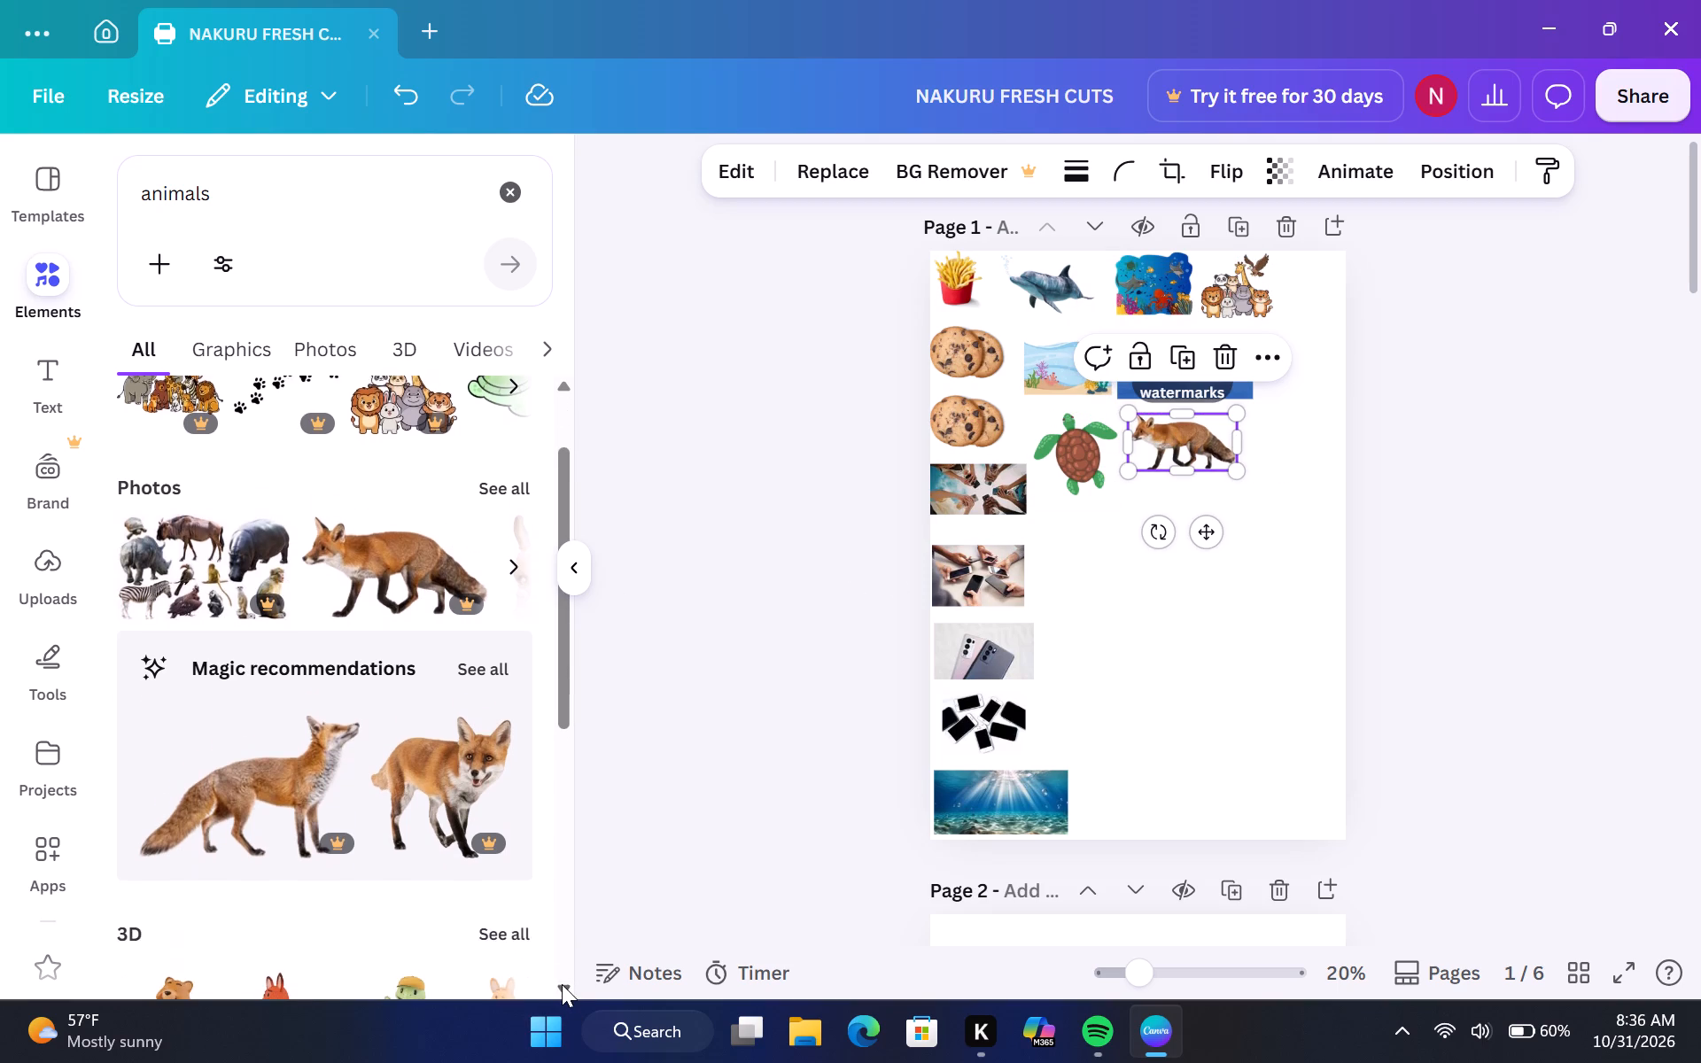
{"action": "triple_click", "coordinate": [562, 984]}
{"action": "triple_click", "coordinate": [562, 984]}
{"action": "left_click_drag", "start_coordinate": [562, 984], "coordinate": [454, 846]}
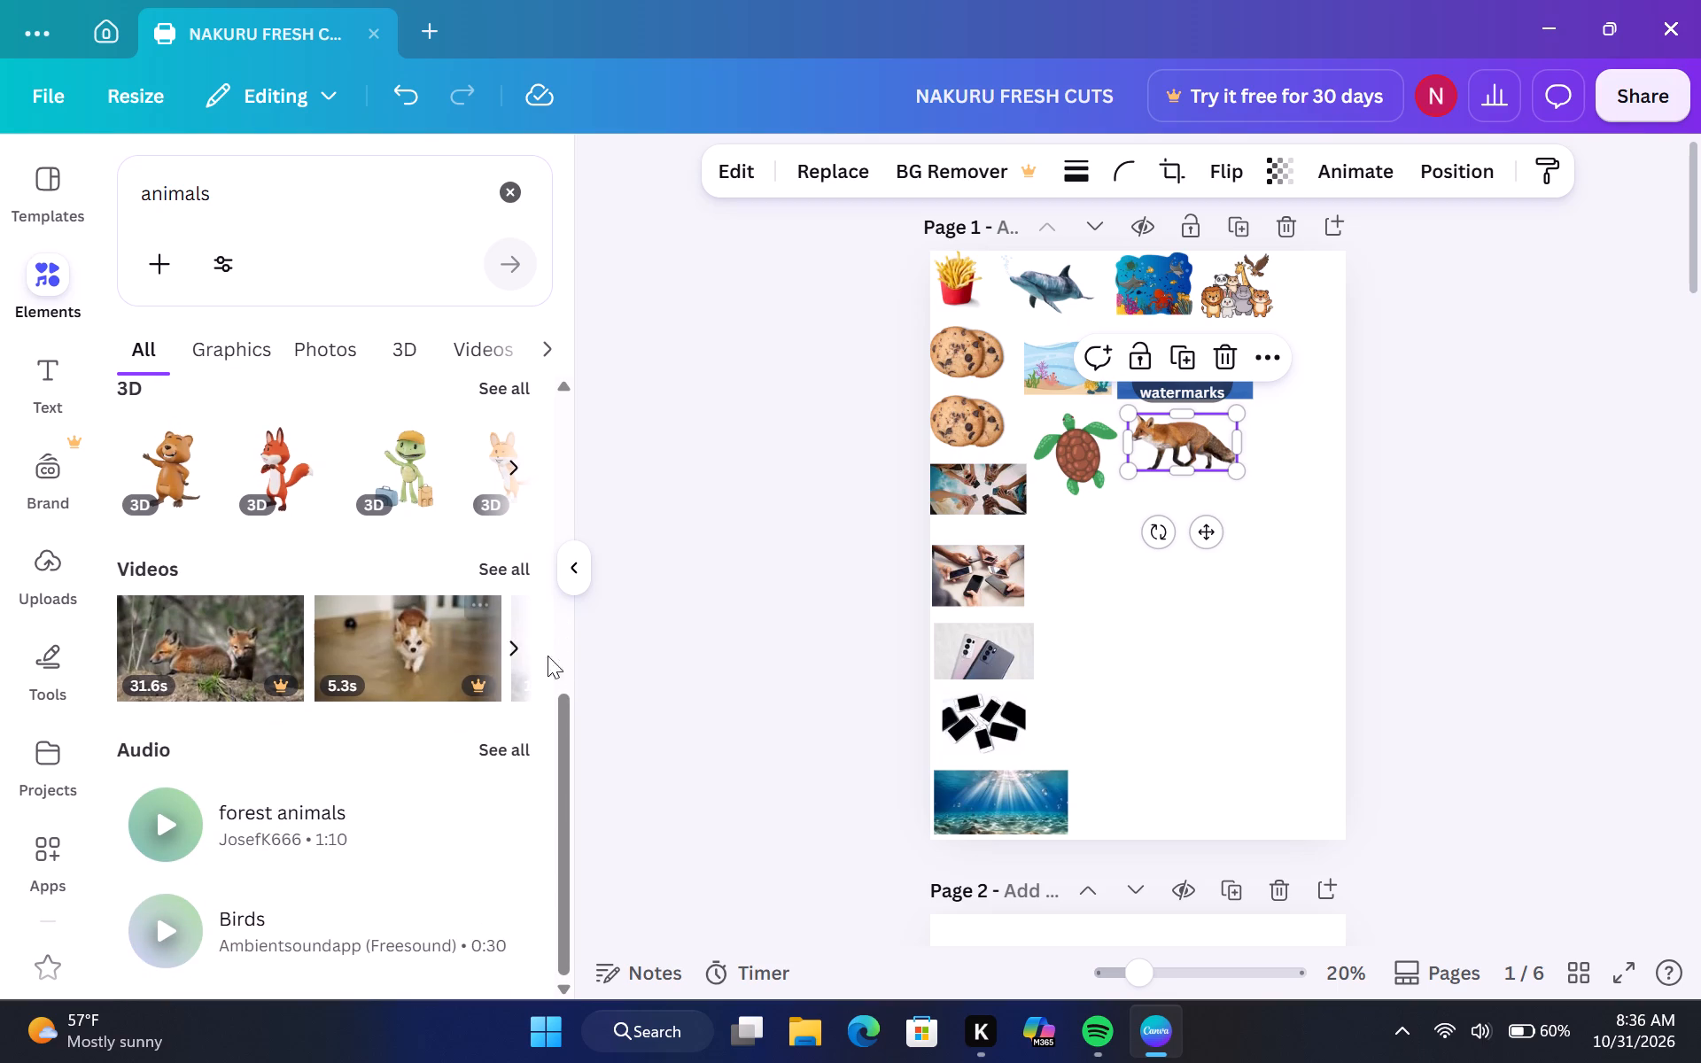
{"action": "triple_click", "coordinate": [561, 388]}
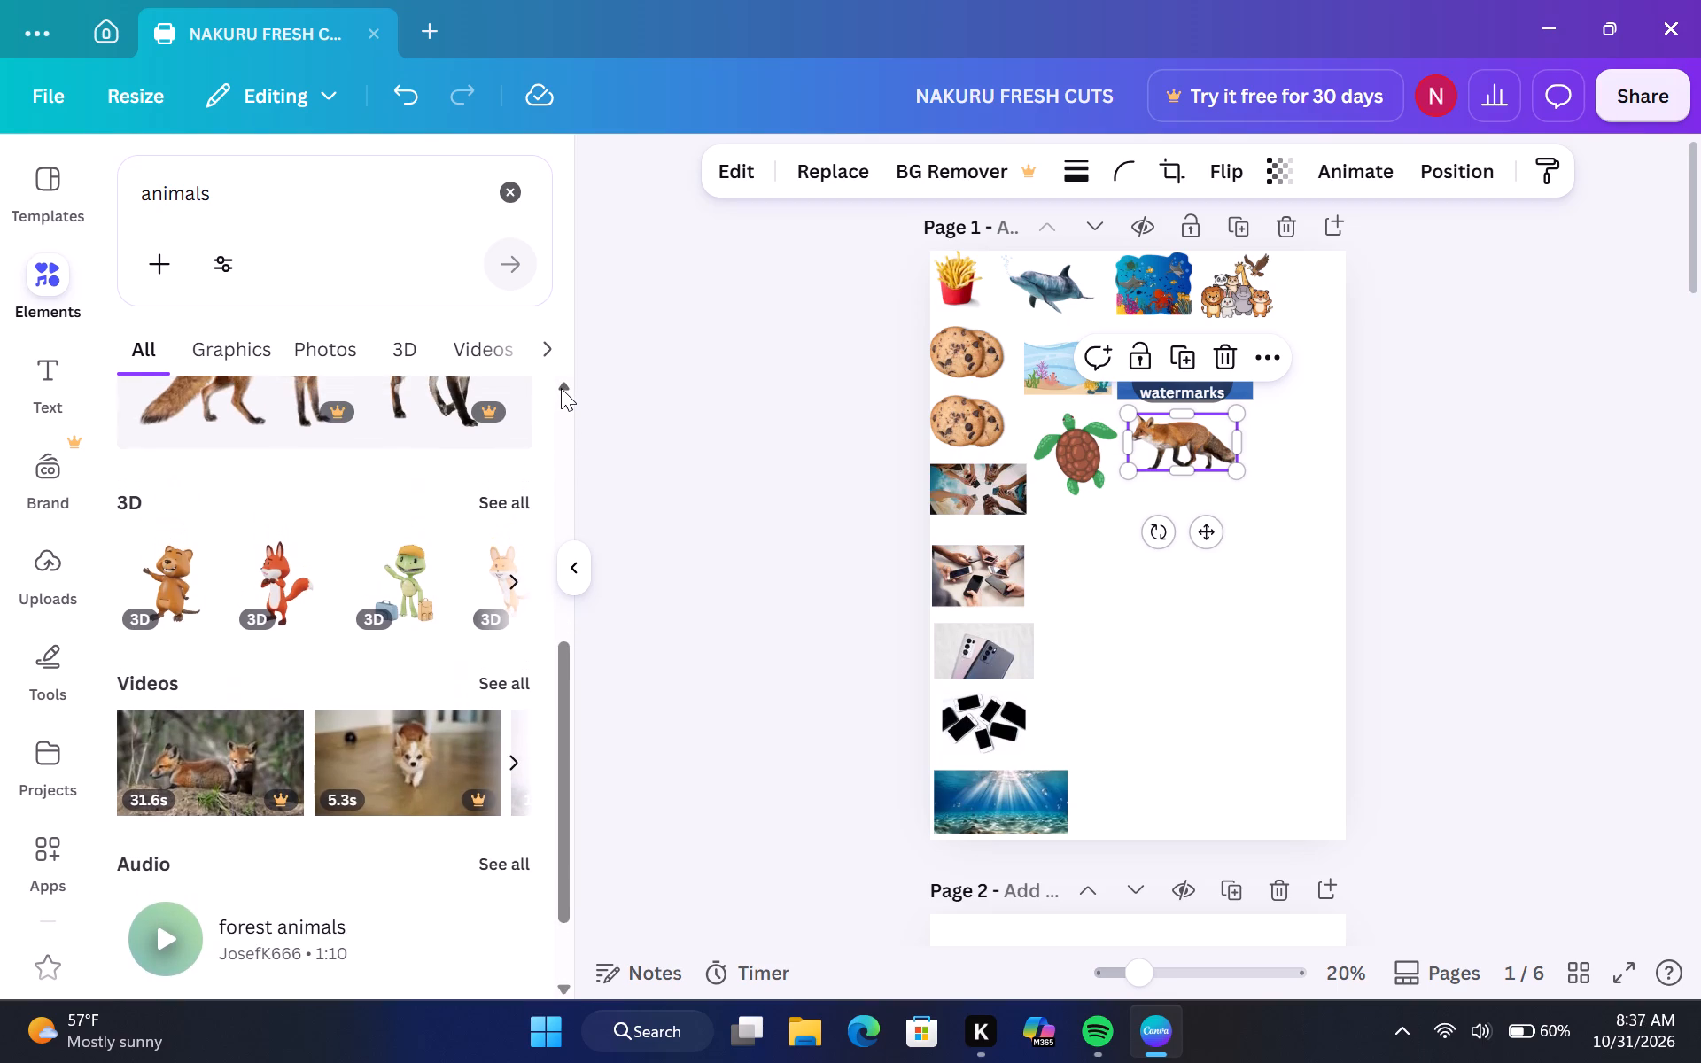
{"action": "triple_click", "coordinate": [561, 388]}
{"action": "triple_click", "coordinate": [561, 388]}
{"action": "triple_click", "coordinate": [561, 388]}
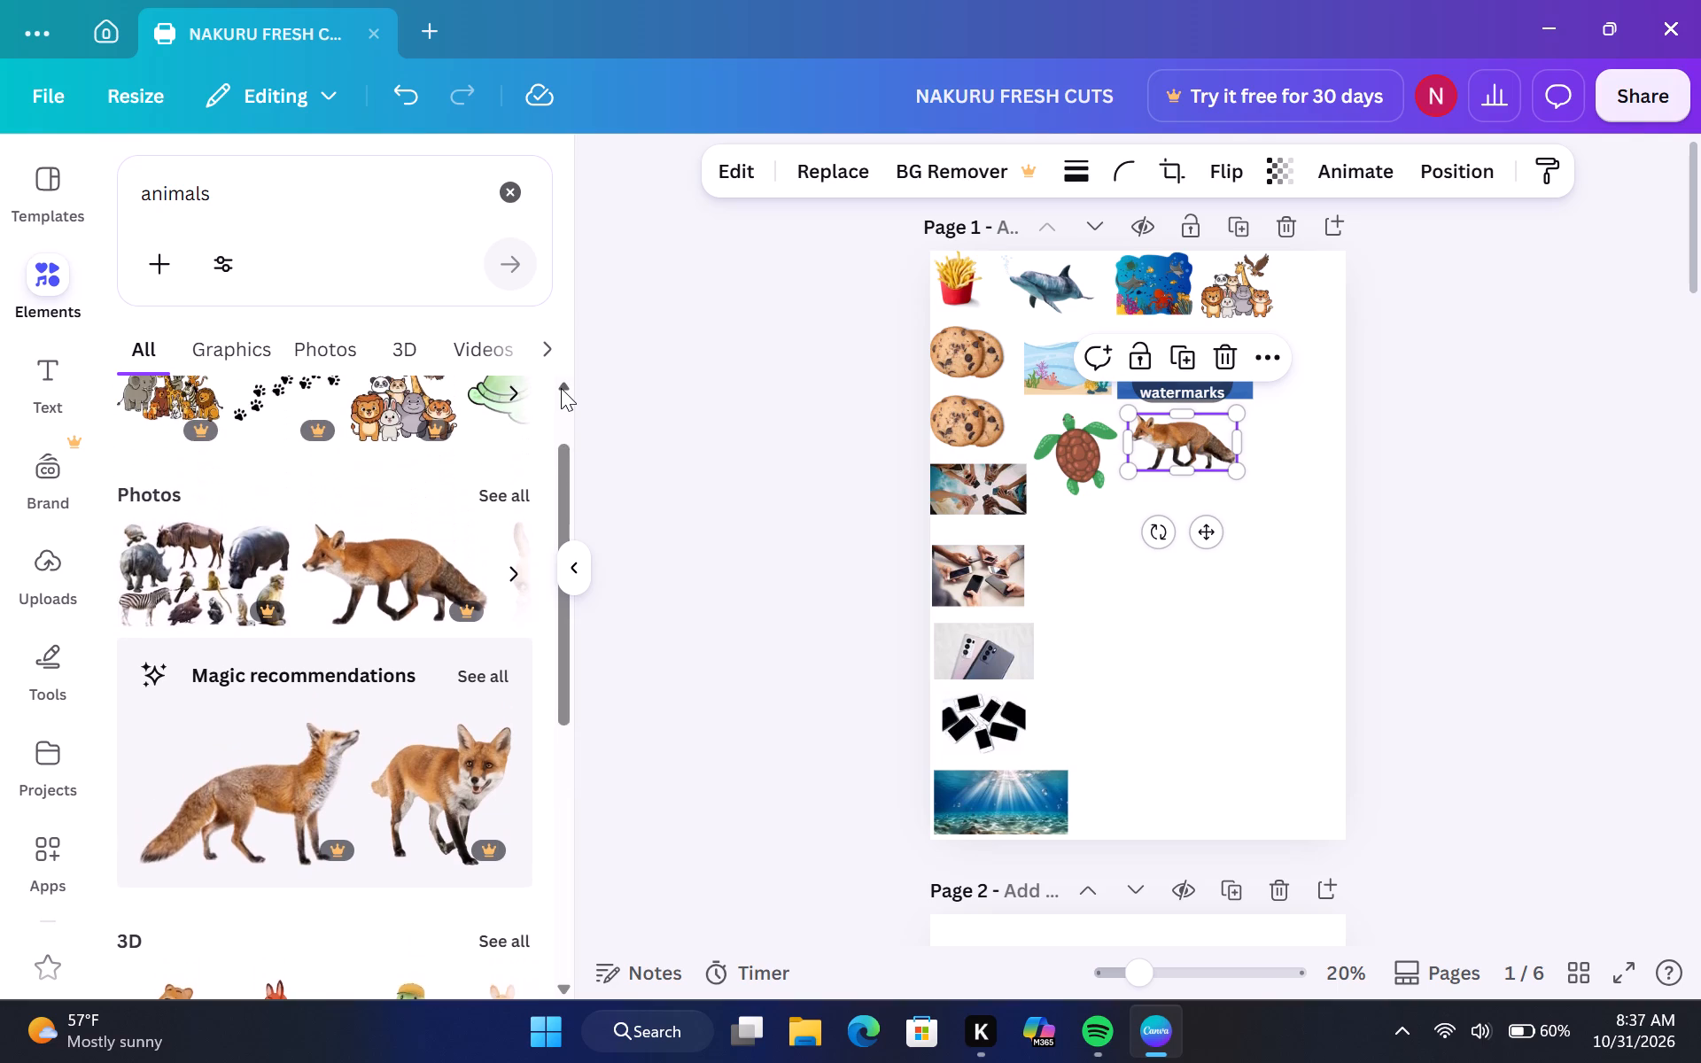
{"action": "triple_click", "coordinate": [561, 388]}
{"action": "triple_click", "coordinate": [561, 388]}
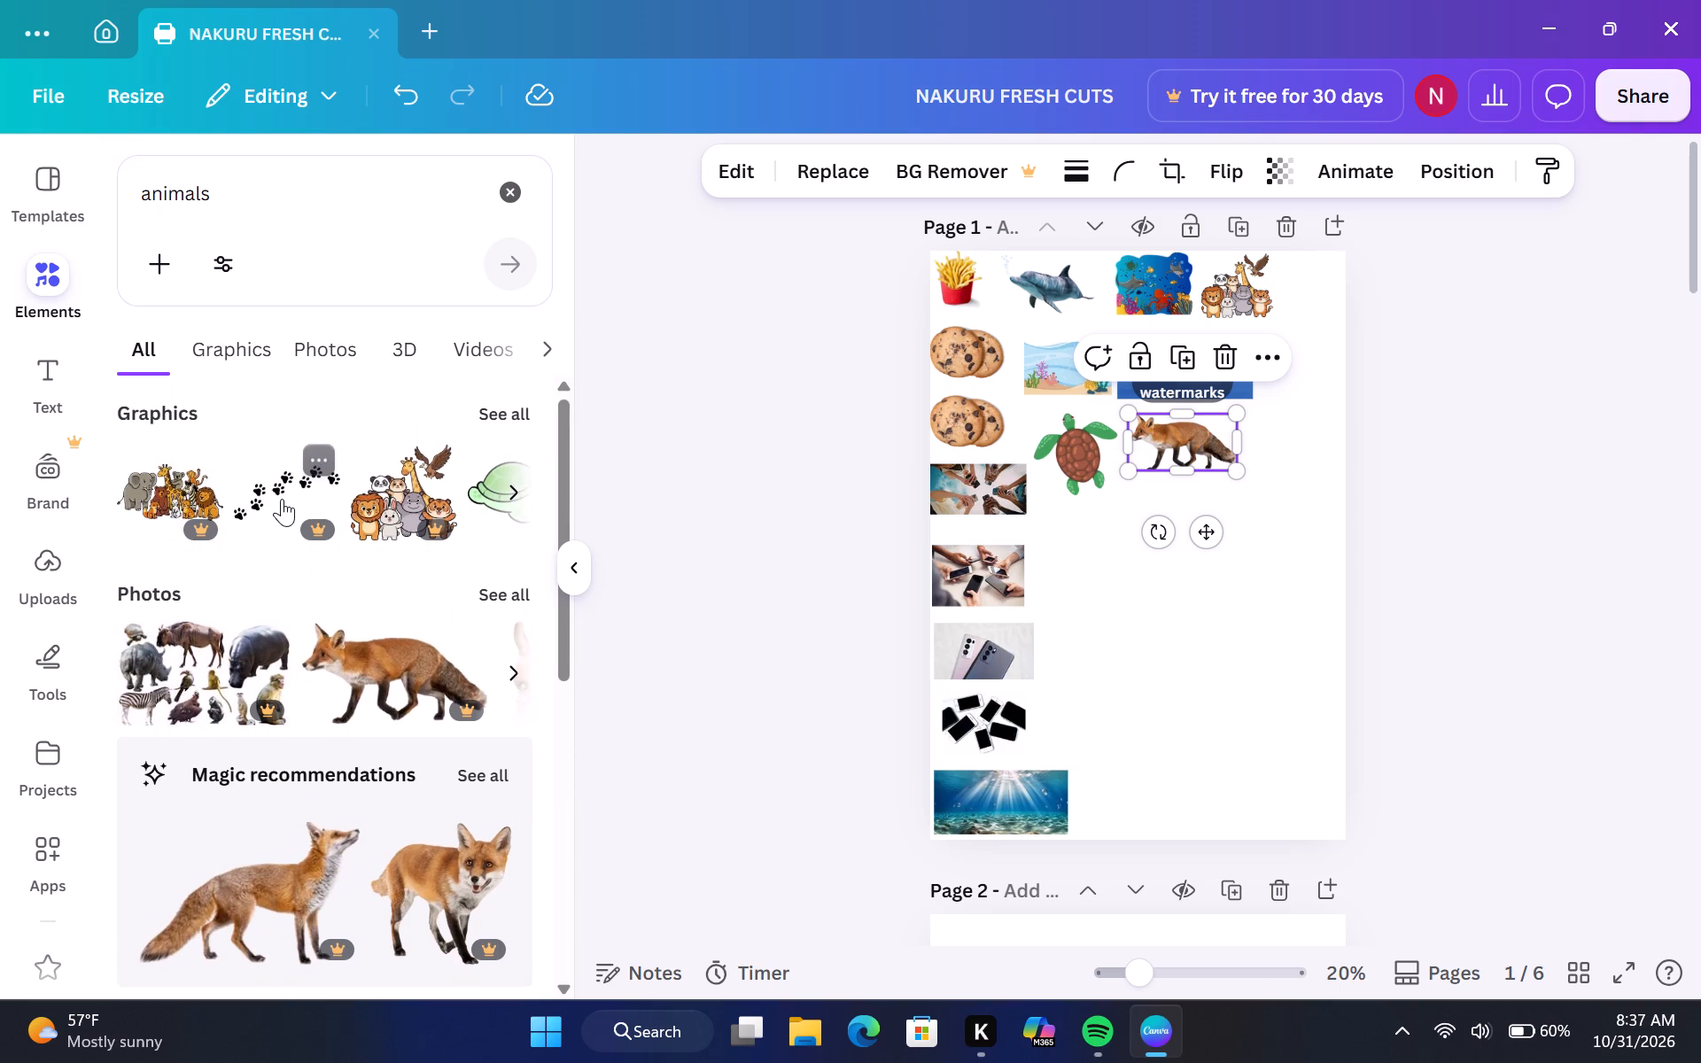
Add the black paw-print trail graphic and shrink it to about 7 wide, below the turtle.
{"action": "double_click", "coordinate": [281, 480]}
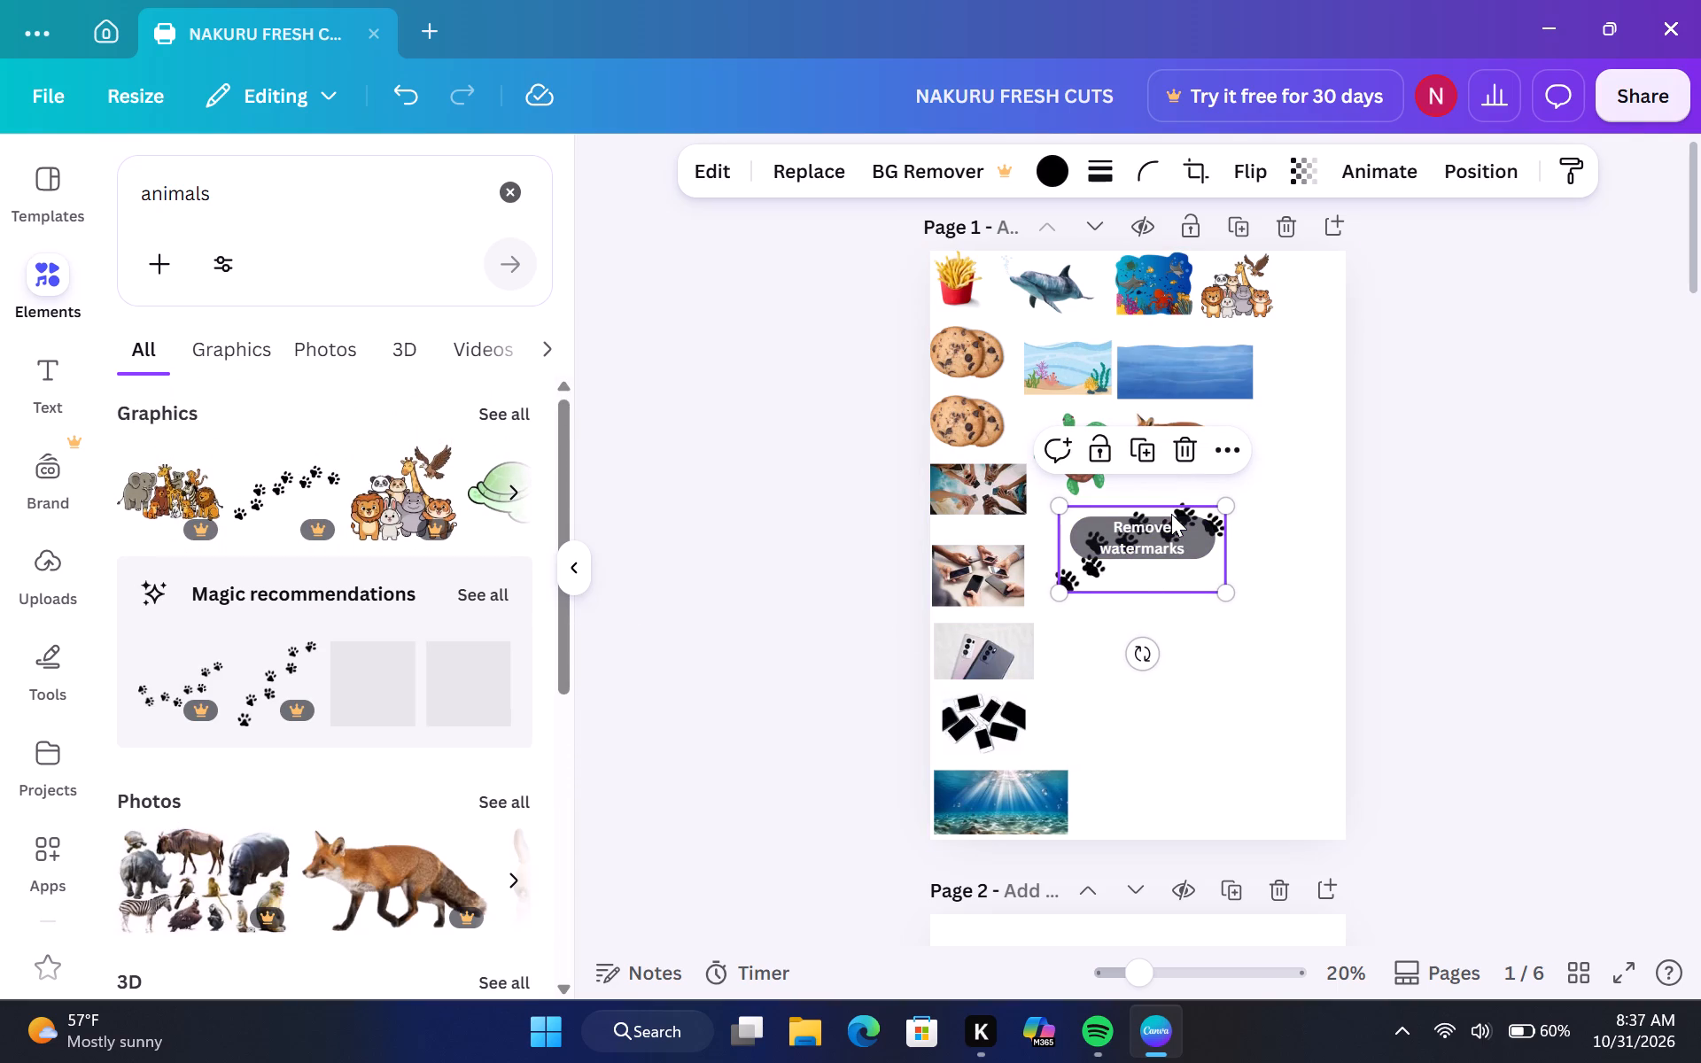
{"action": "triple_click", "coordinate": [1225, 500]}
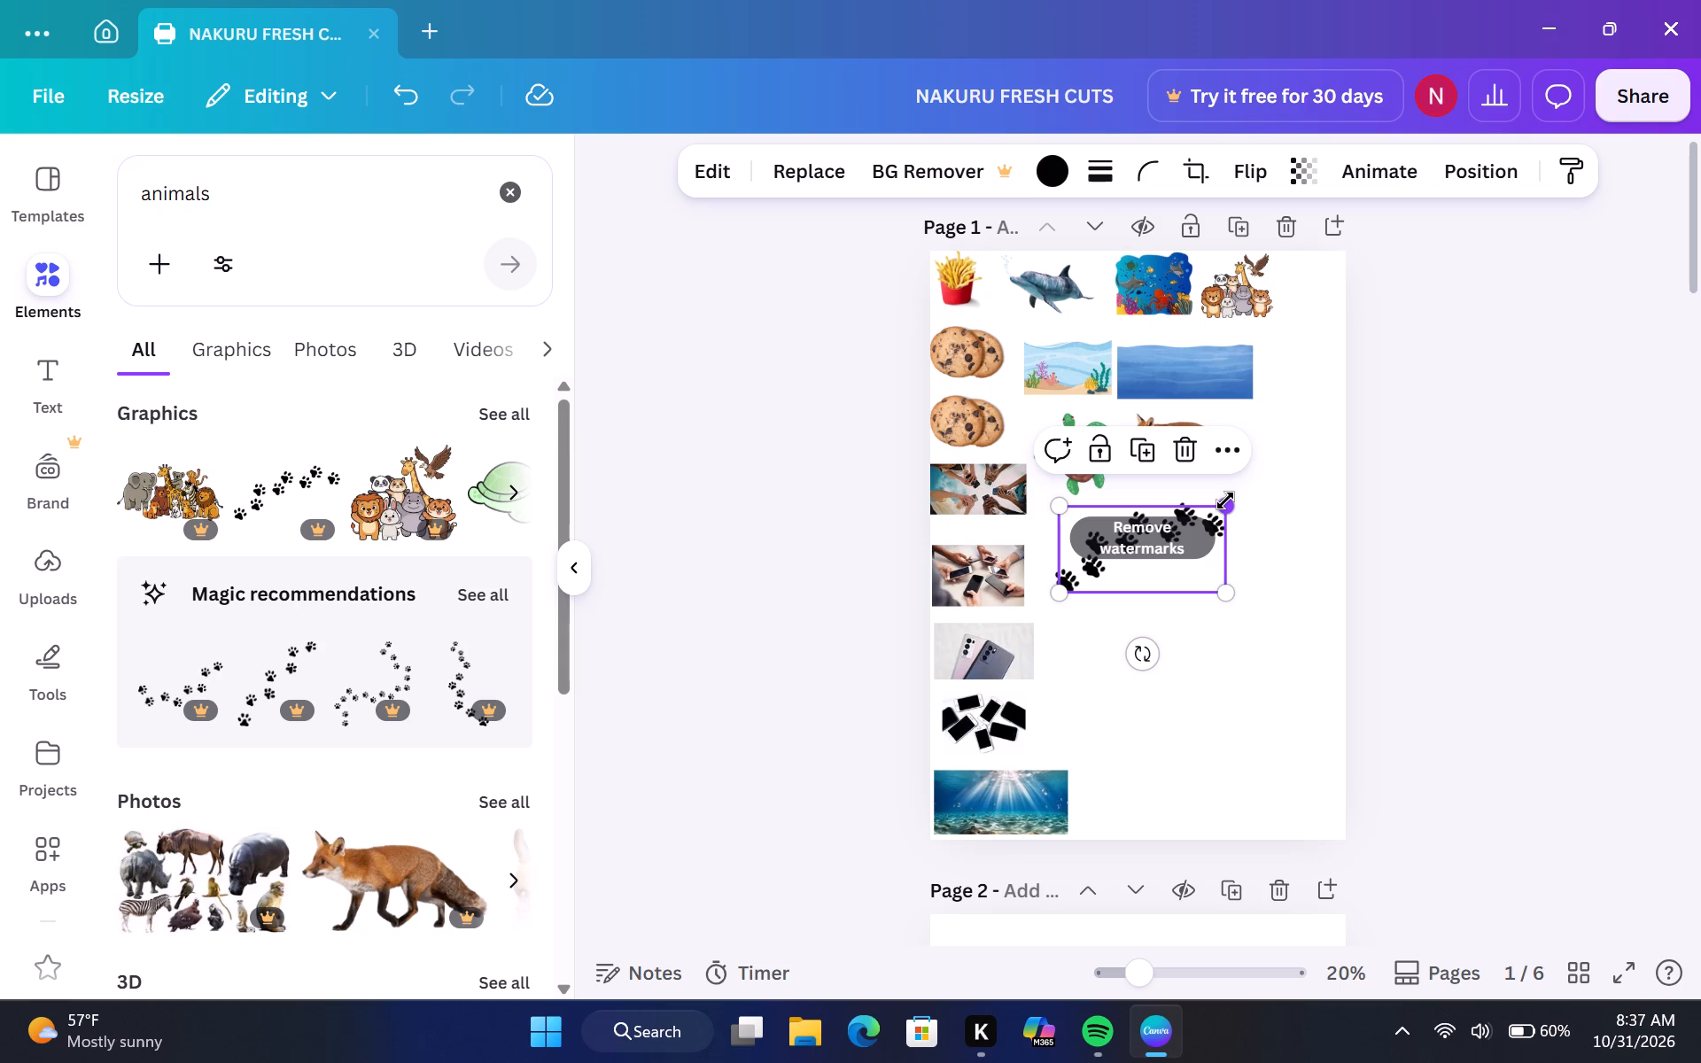
{"action": "triple_click", "coordinate": [1219, 511]}
{"action": "left_click_drag", "start_coordinate": [1219, 511], "coordinate": [1133, 584]}
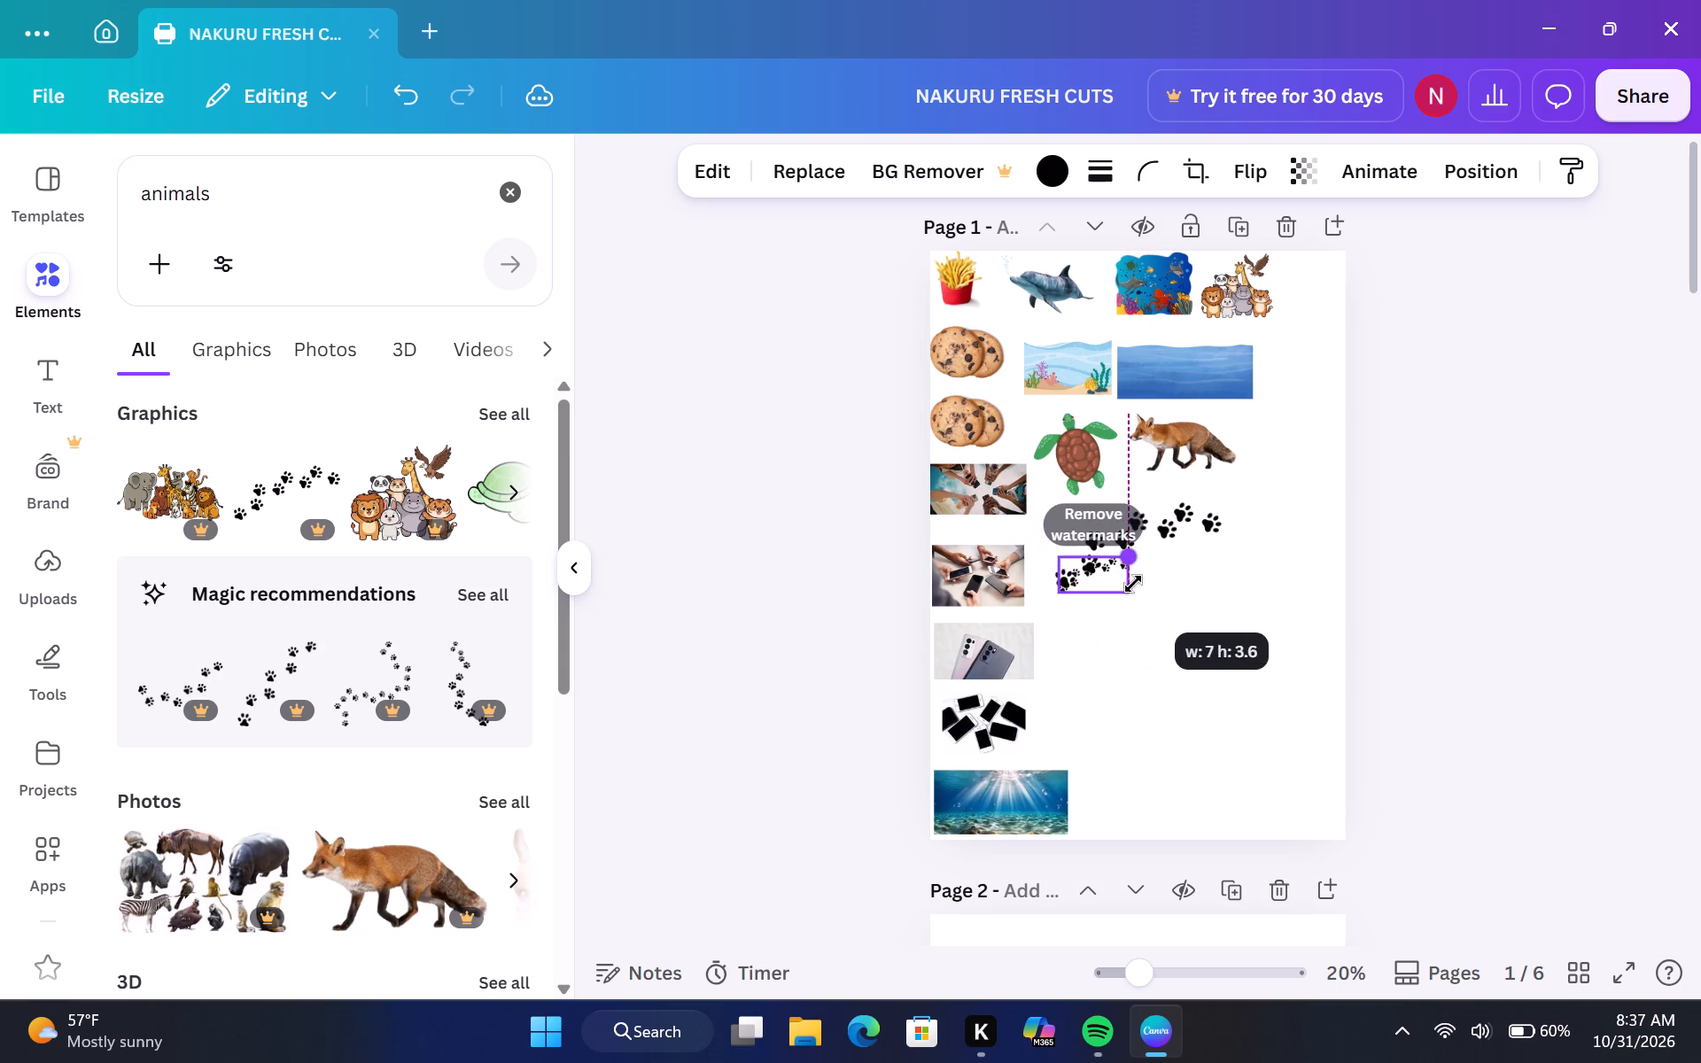
{"action": "left_click_drag", "start_coordinate": [1133, 584], "coordinate": [1103, 657]}
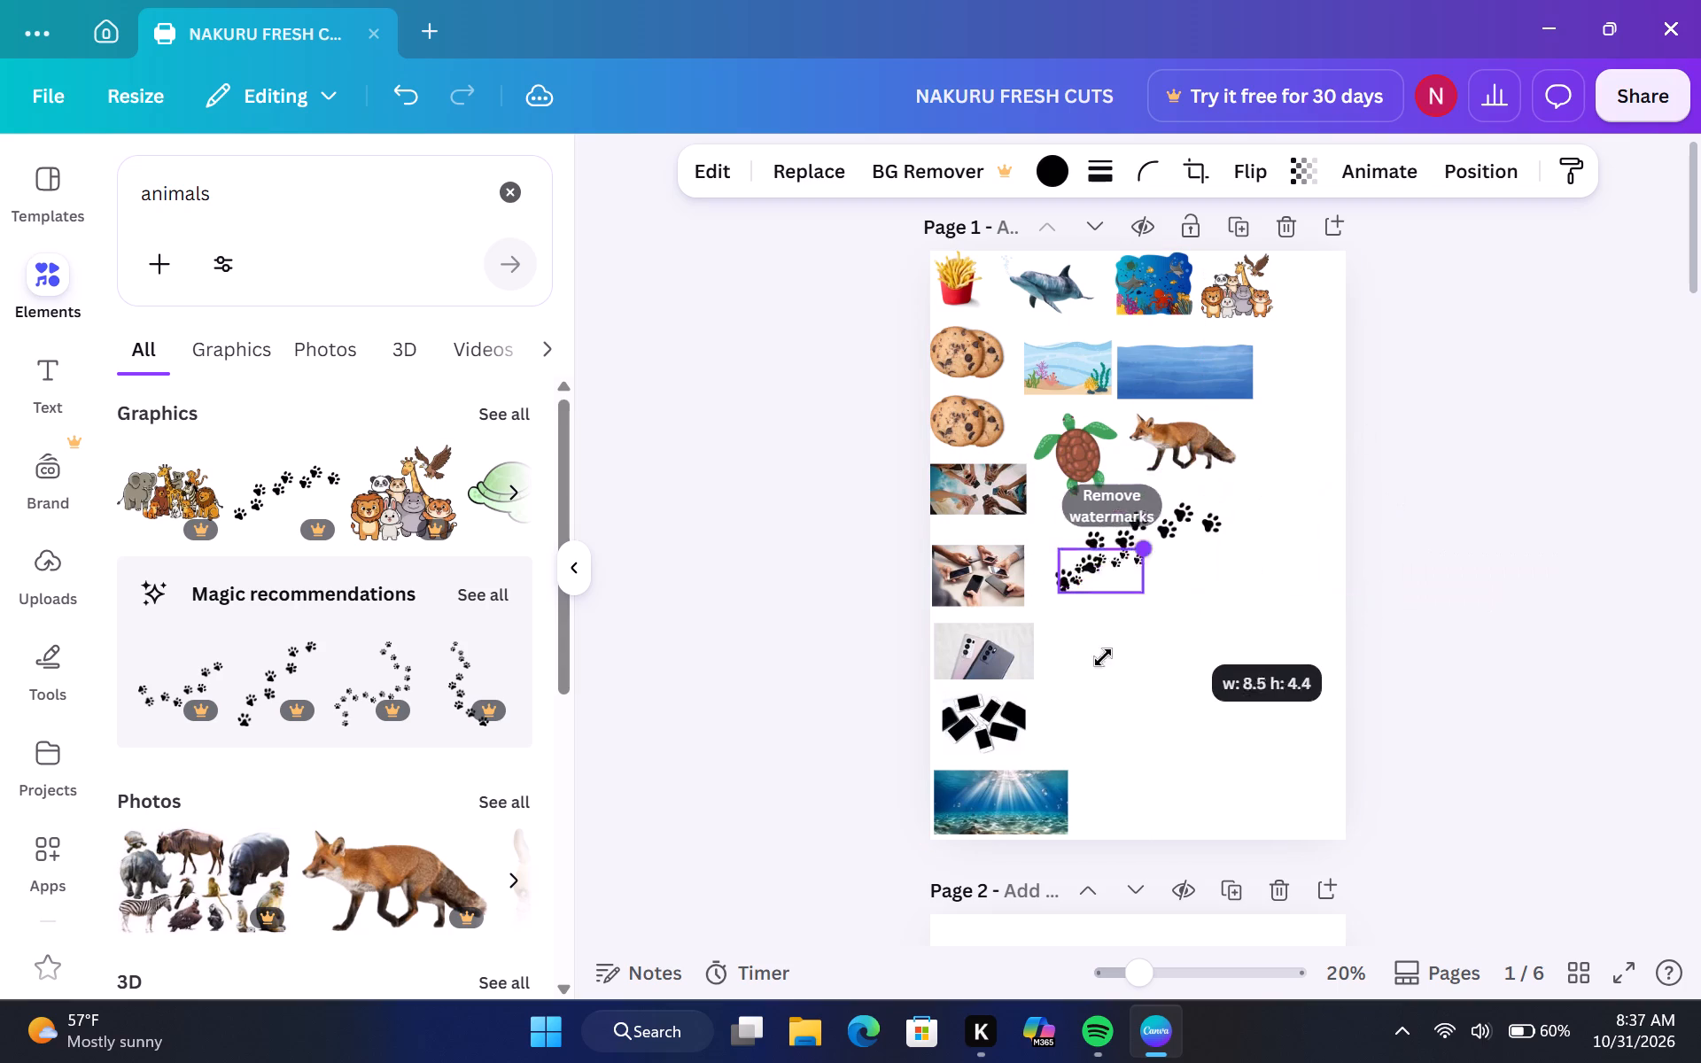
{"action": "left_click_drag", "start_coordinate": [1103, 657], "coordinate": [1151, 625]}
{"action": "left_click", "coordinate": [1151, 625]}
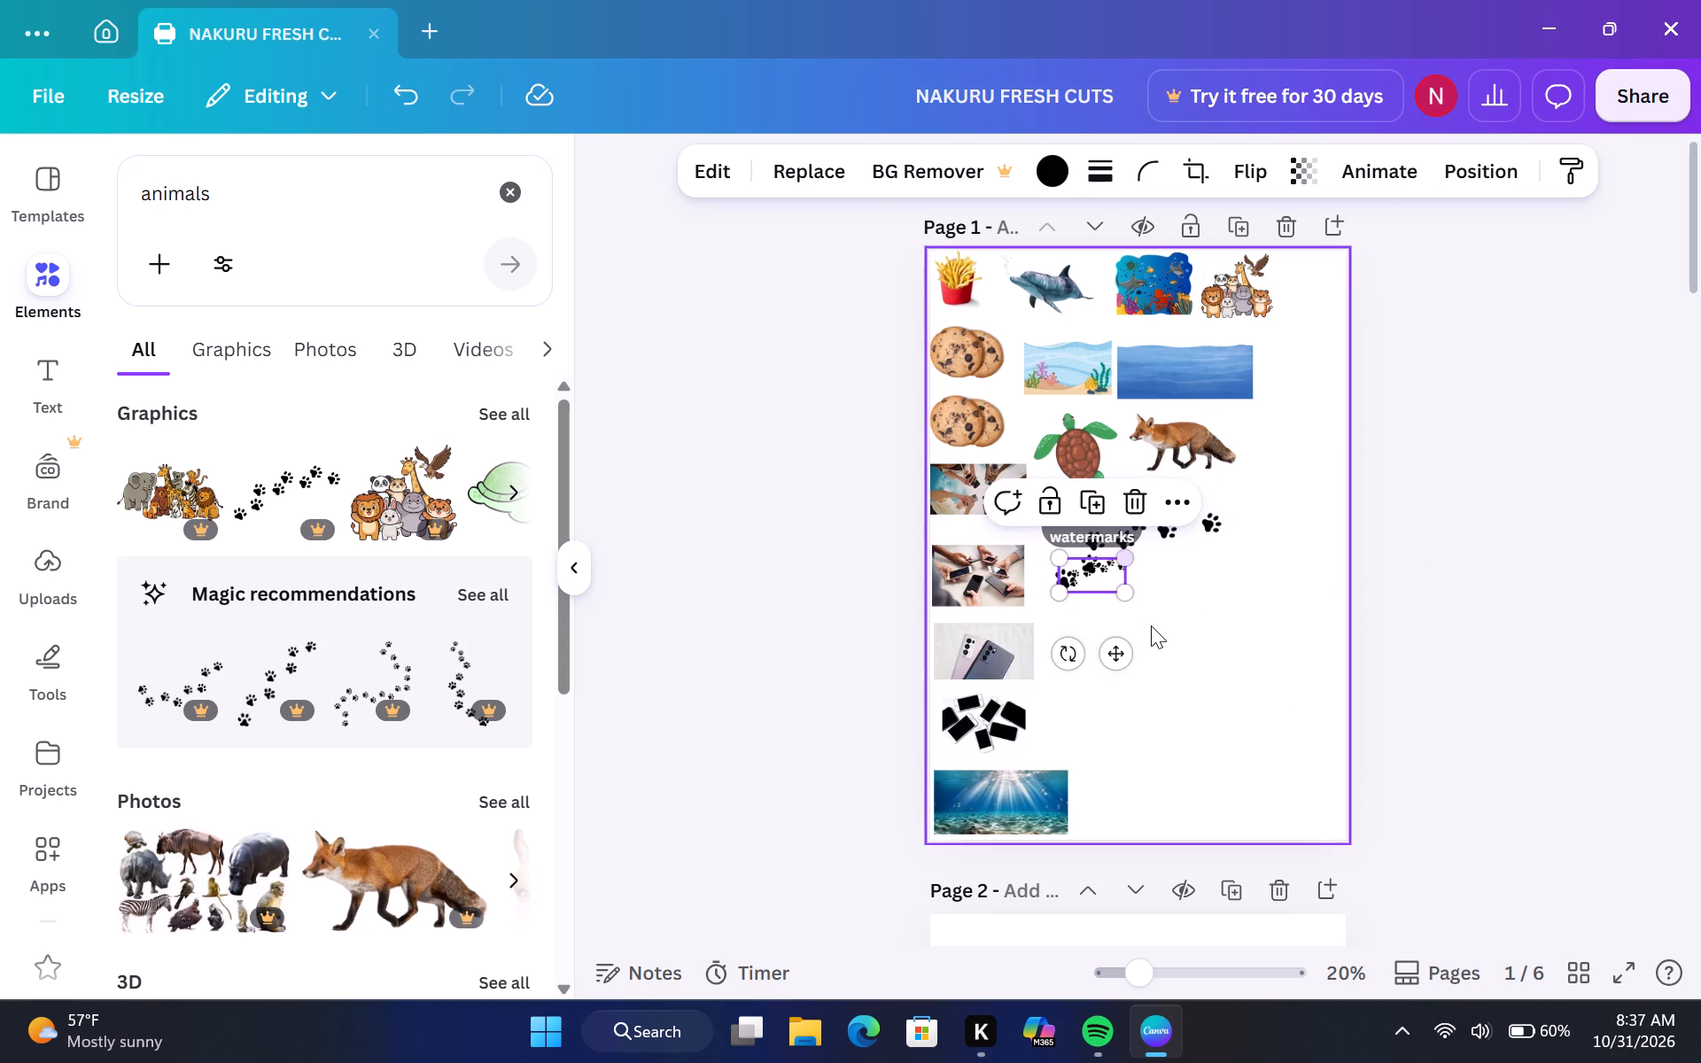
Delete the extra full-size copy of the paw-print trail.
{"action": "left_click", "coordinate": [1186, 529]}
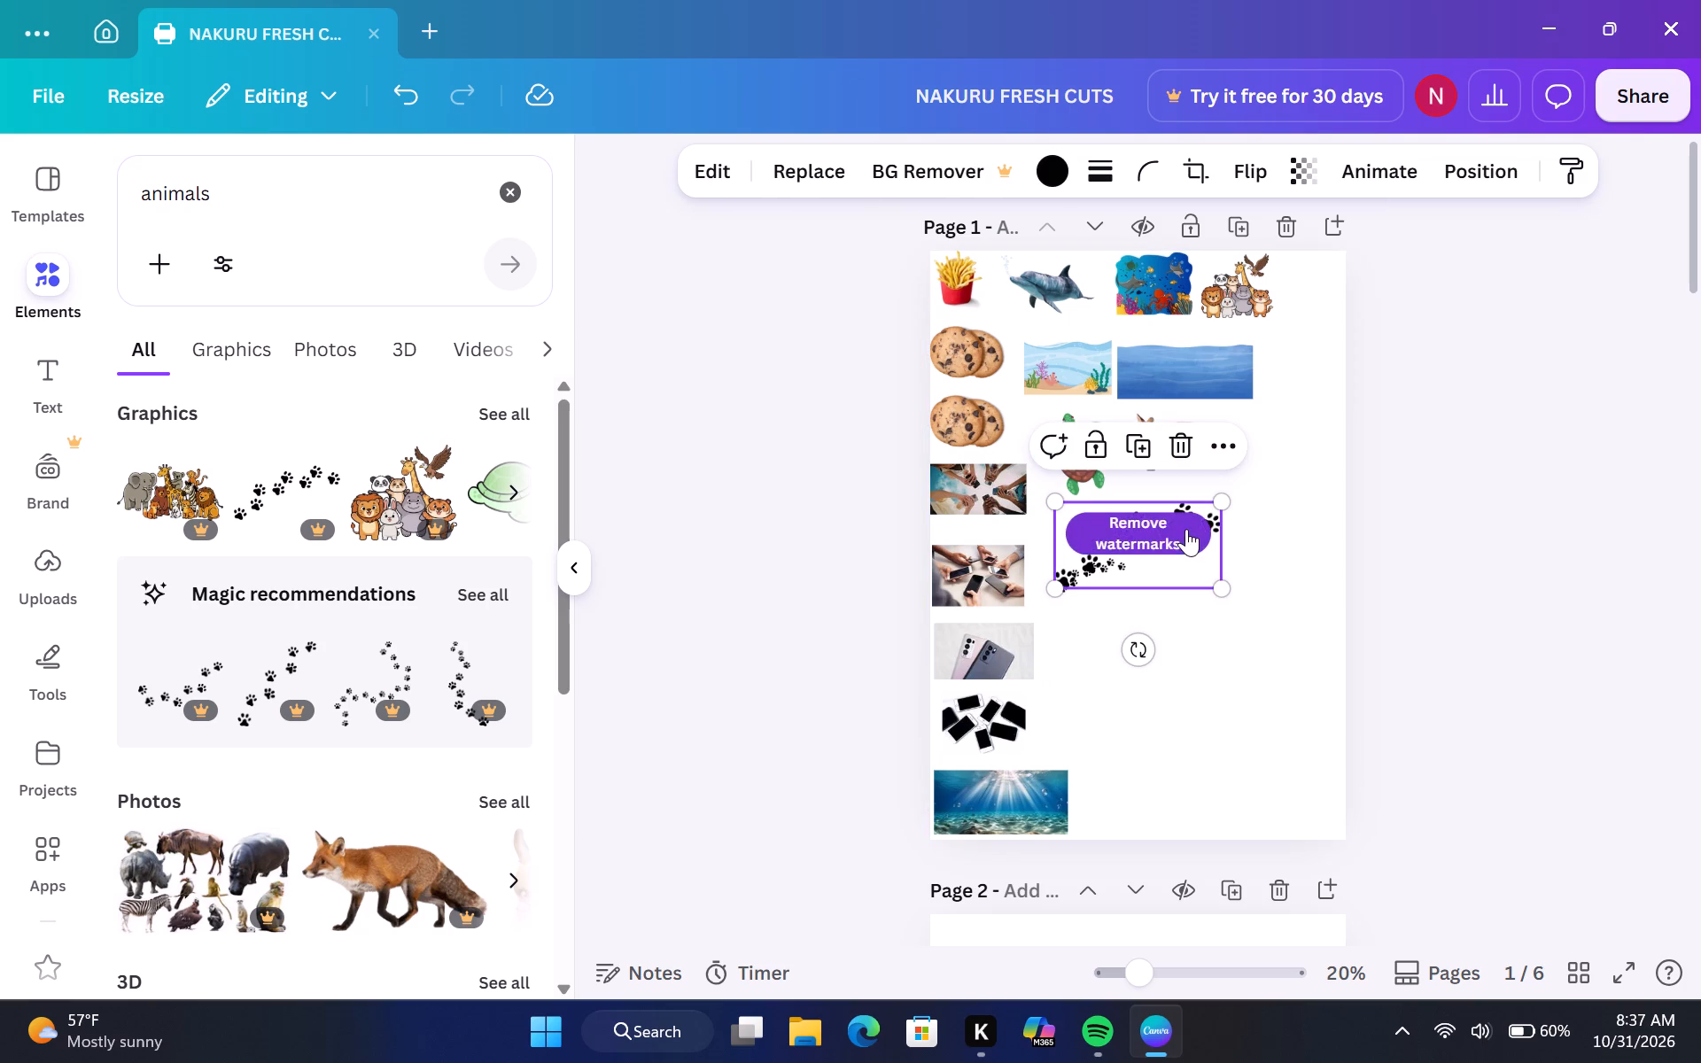
{"action": "left_click", "coordinate": [1169, 443]}
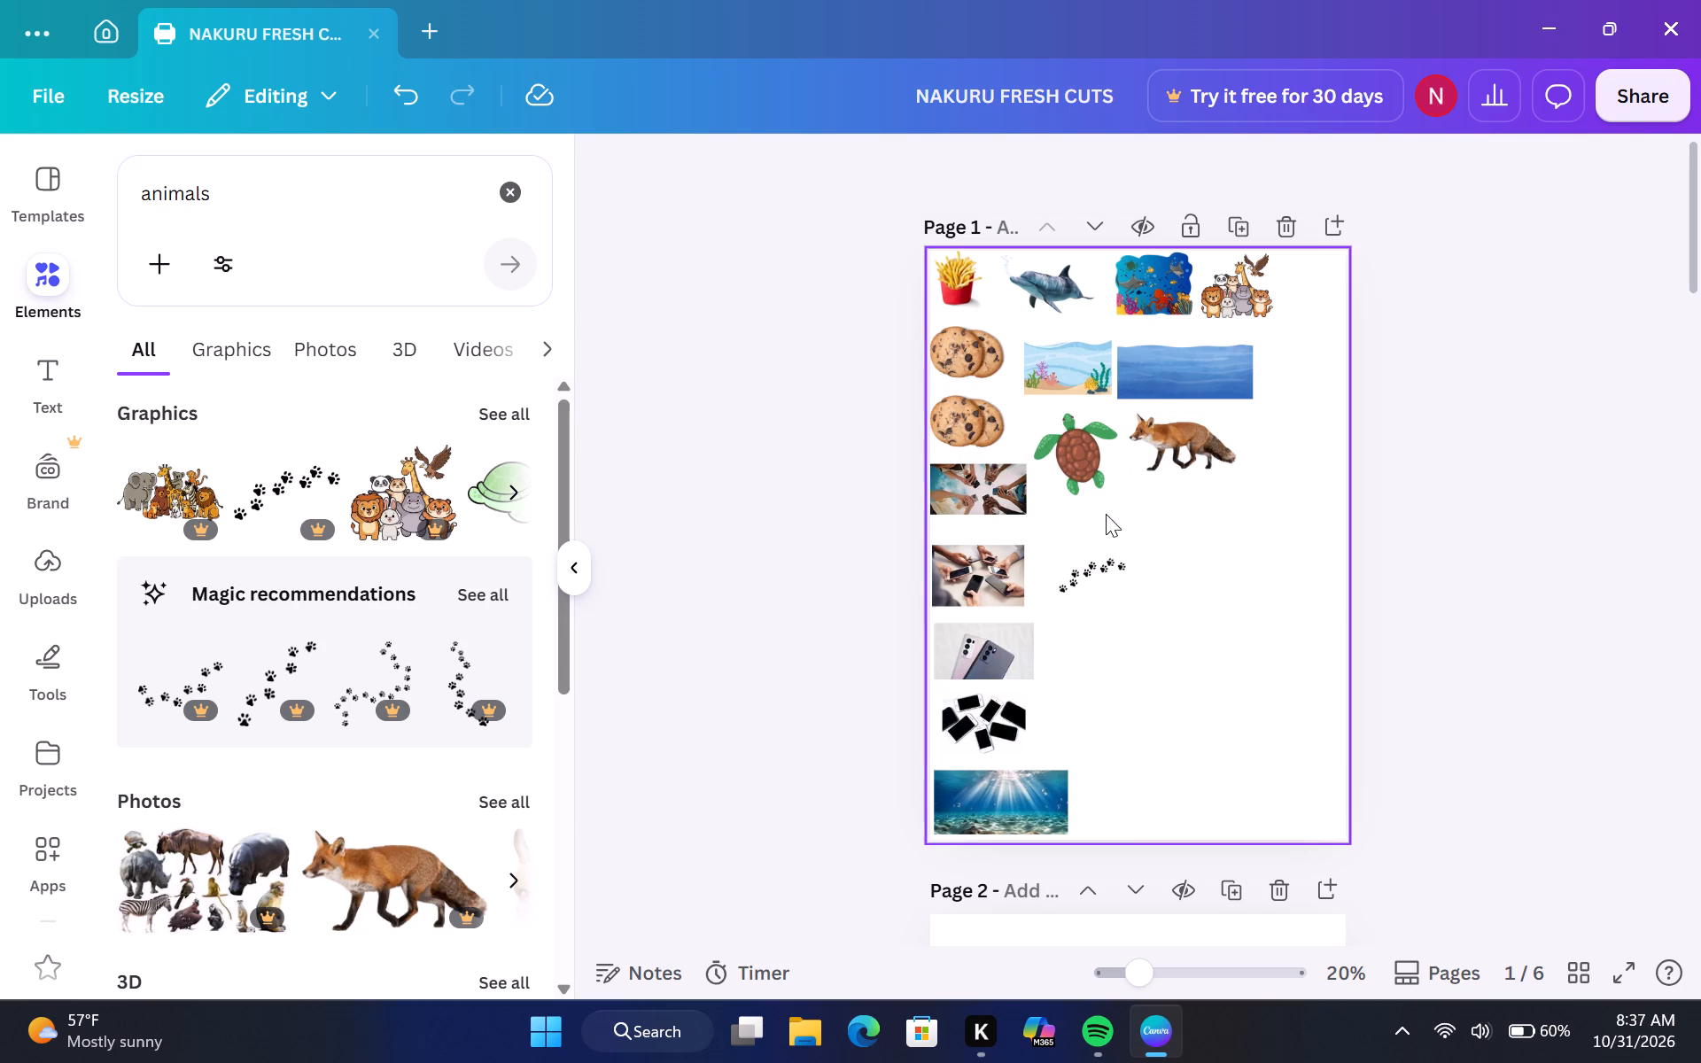
Enlarge the small paw-print trail to about the turtle's width and place it beside the deep-blue water graphic at the page's edge.
{"action": "left_click", "coordinate": [1095, 578]}
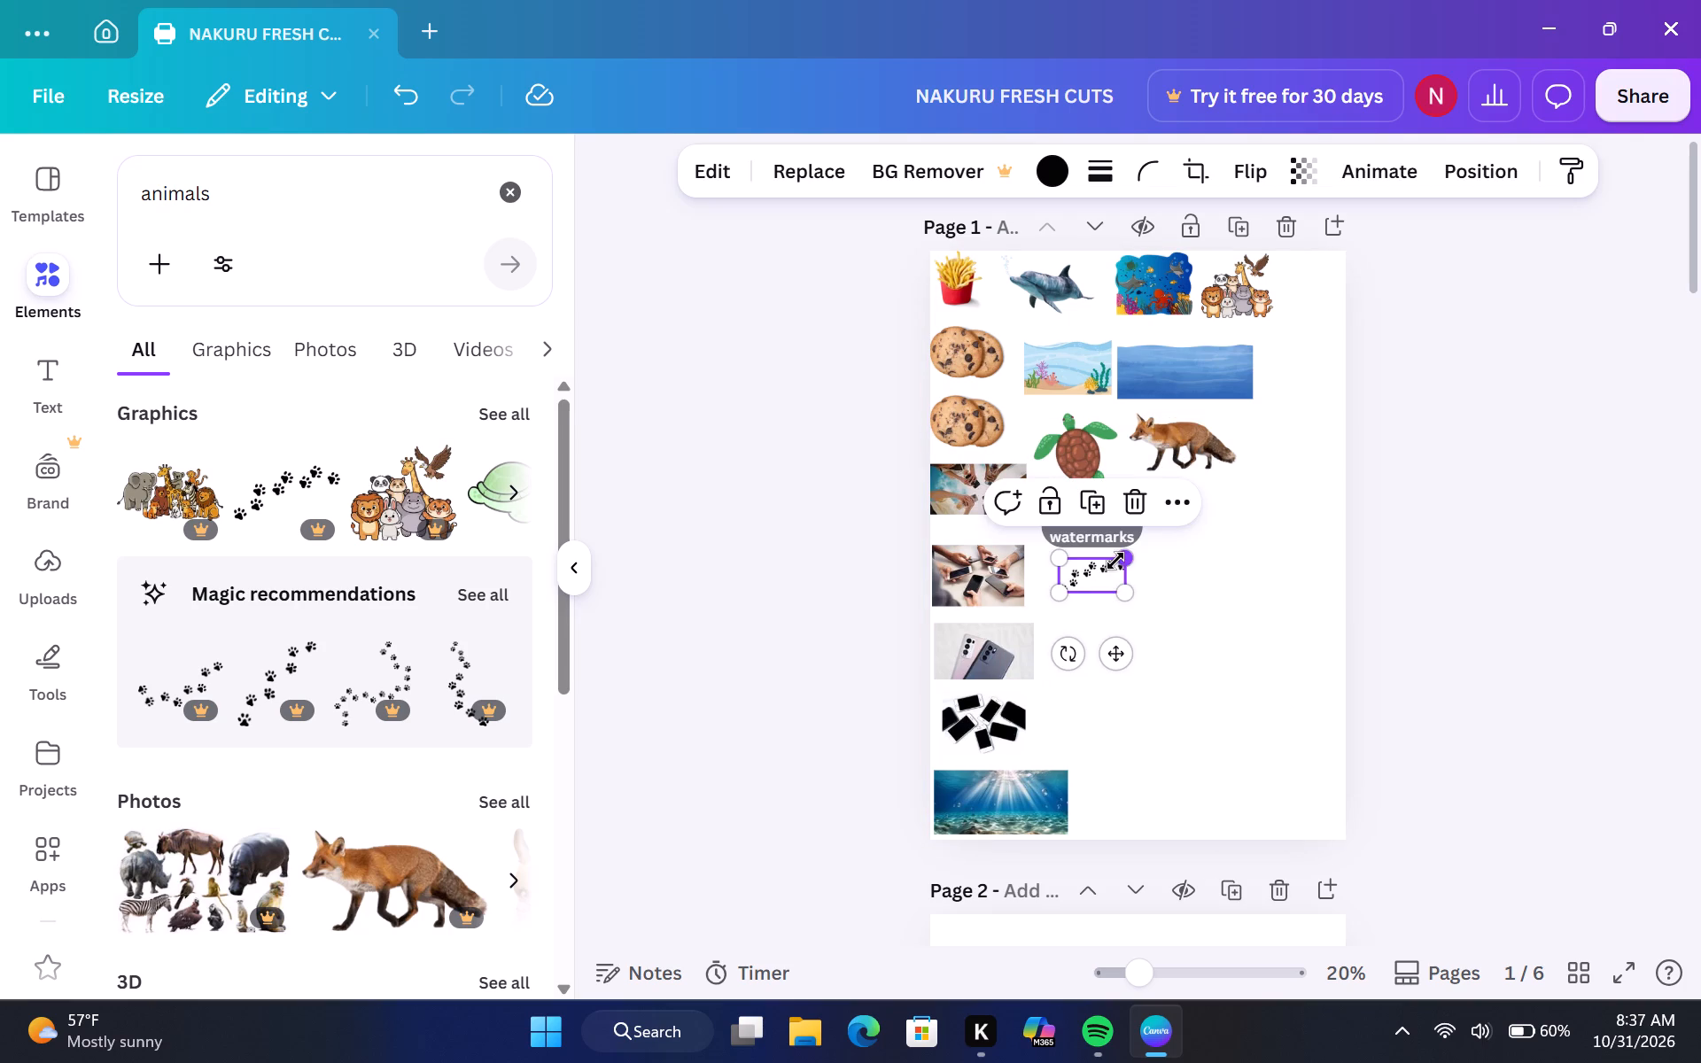
{"action": "double_click", "coordinate": [1130, 550]}
{"action": "left_click_drag", "start_coordinate": [1130, 550], "coordinate": [1128, 507]}
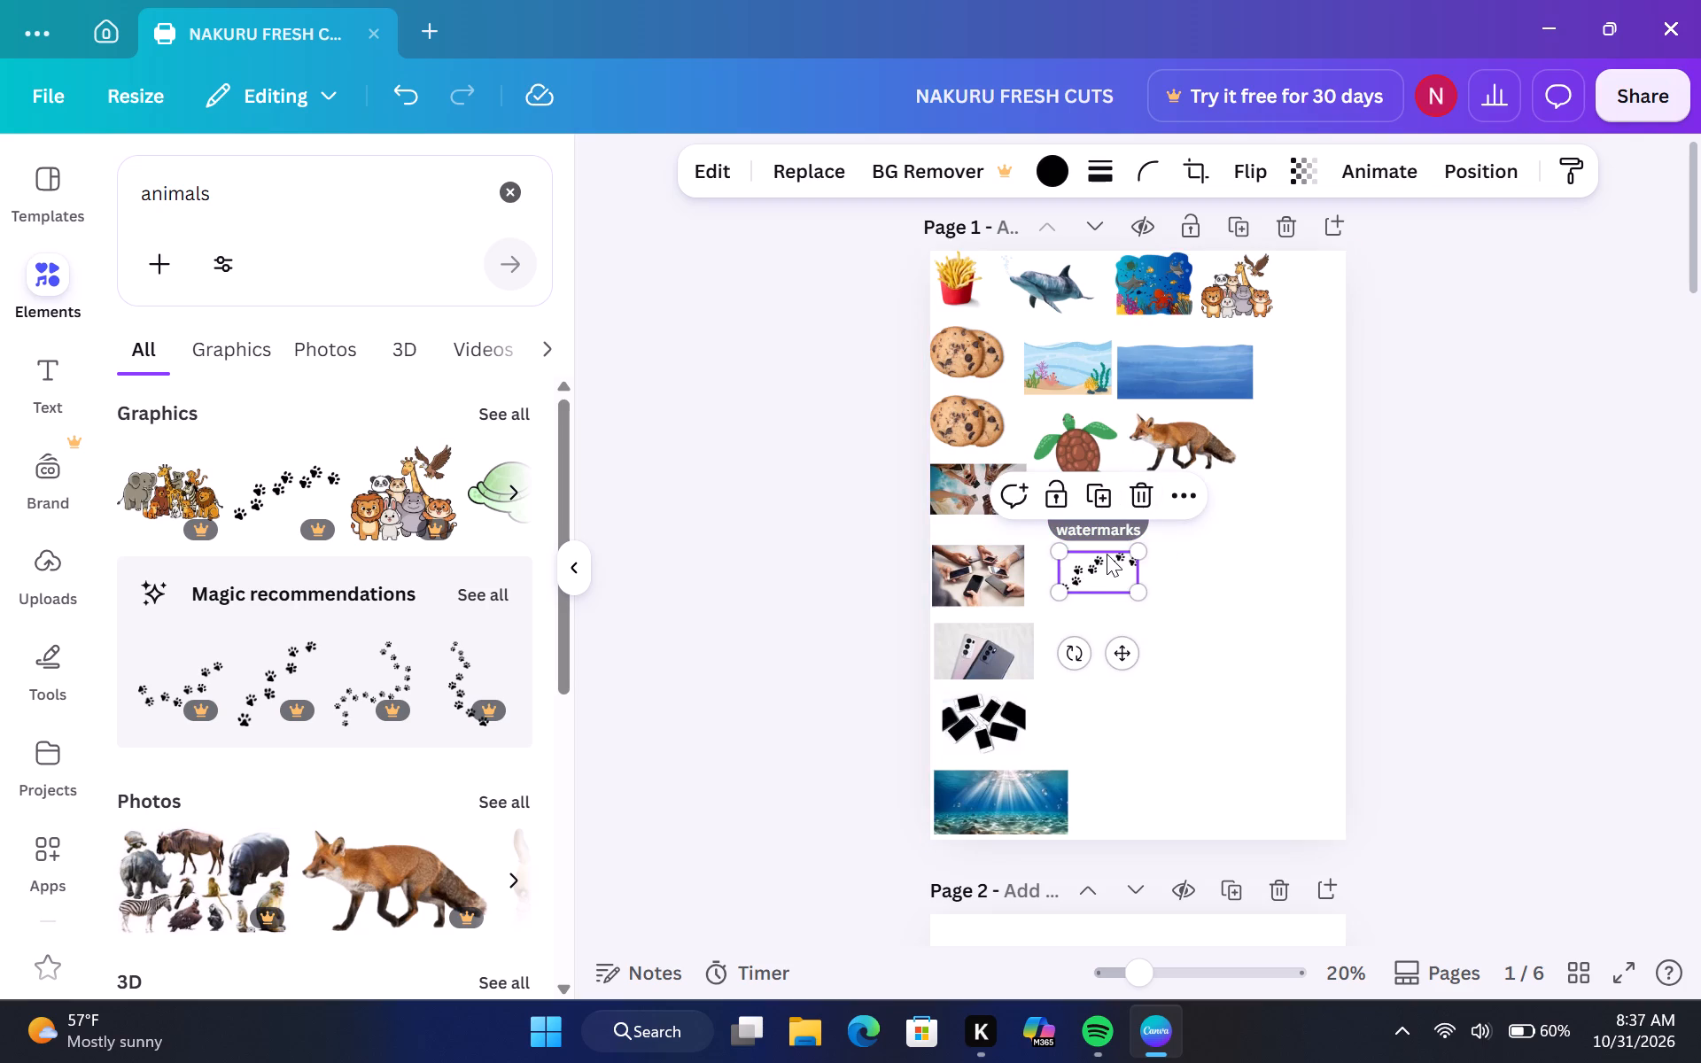
{"action": "left_click_drag", "start_coordinate": [1107, 571], "coordinate": [1223, 496]}
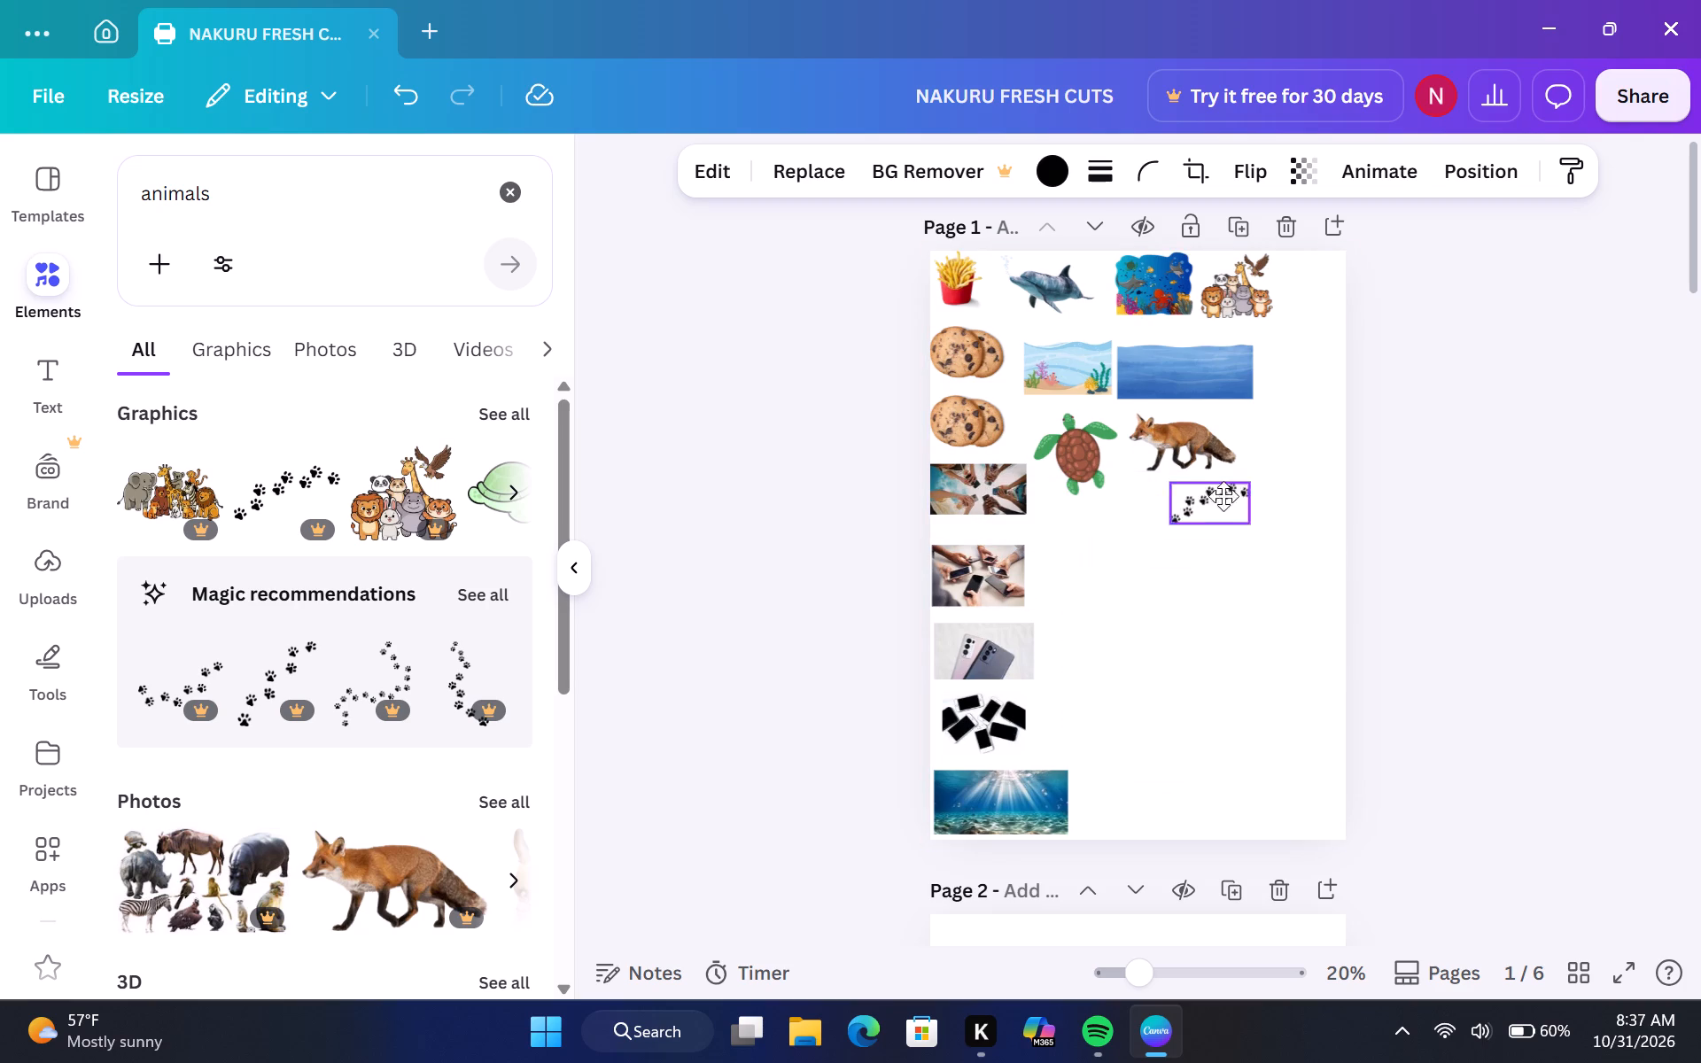
{"action": "left_click_drag", "start_coordinate": [1223, 496], "coordinate": [1309, 355]}
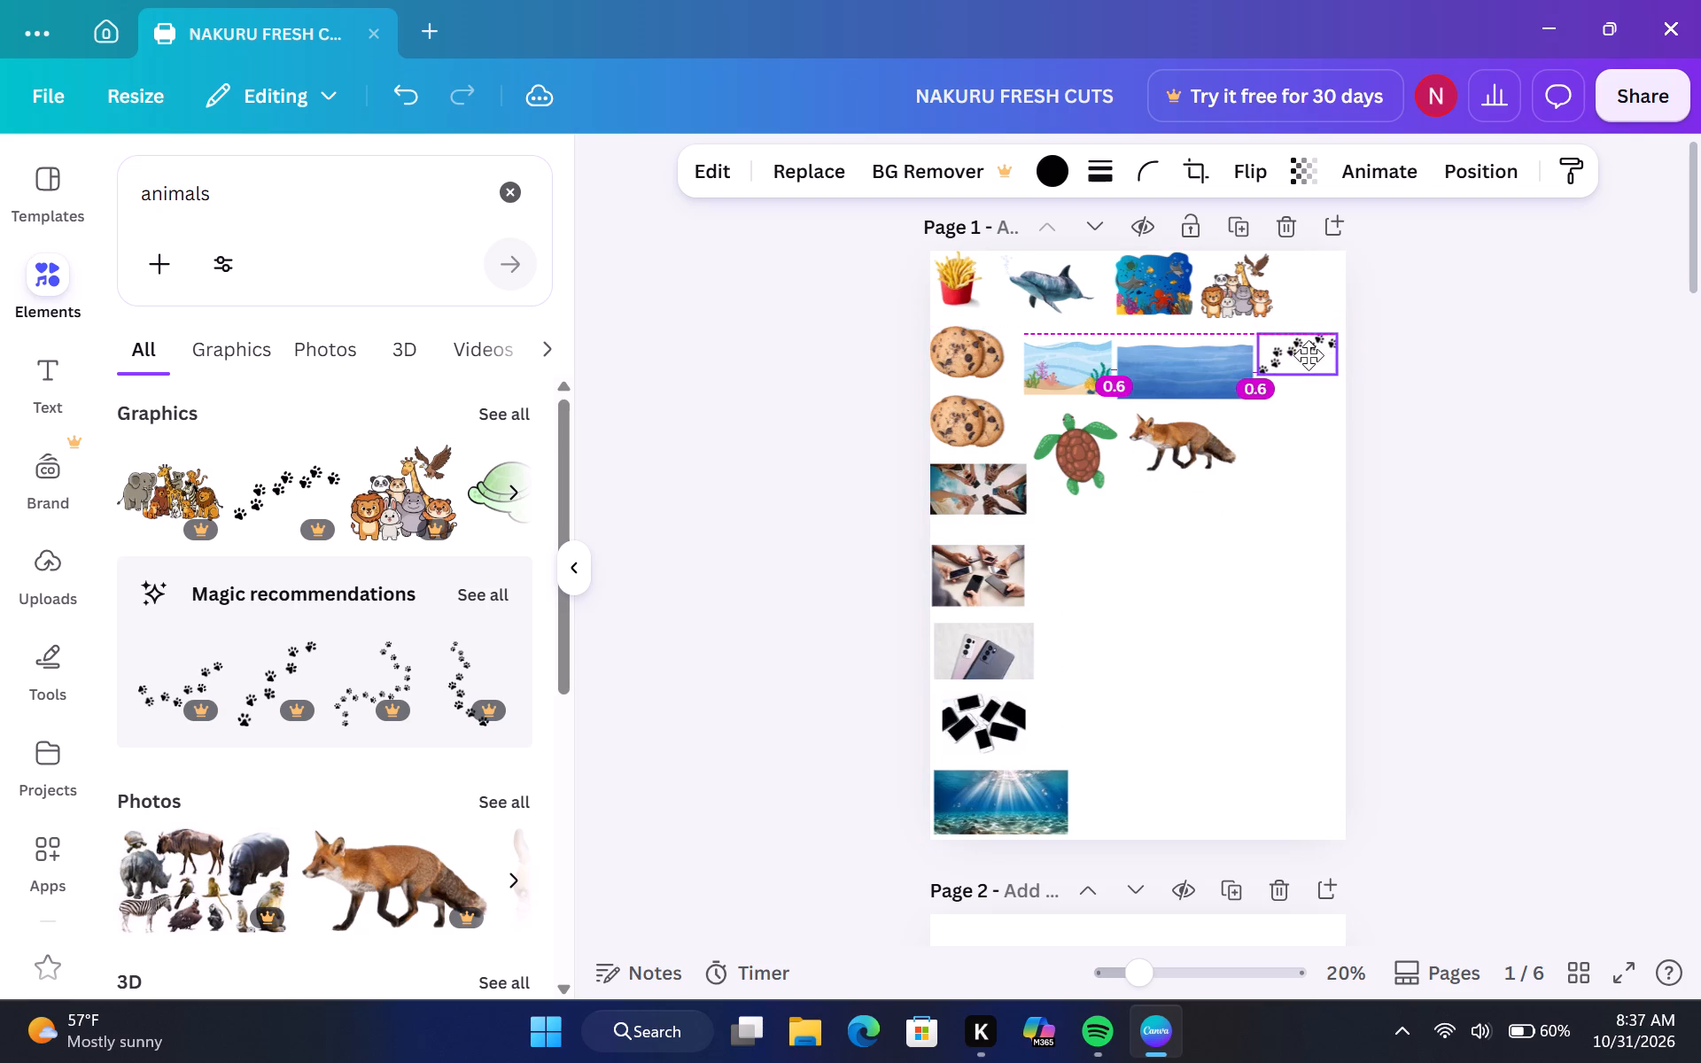
{"action": "left_click_drag", "start_coordinate": [1309, 355], "coordinate": [1310, 369]}
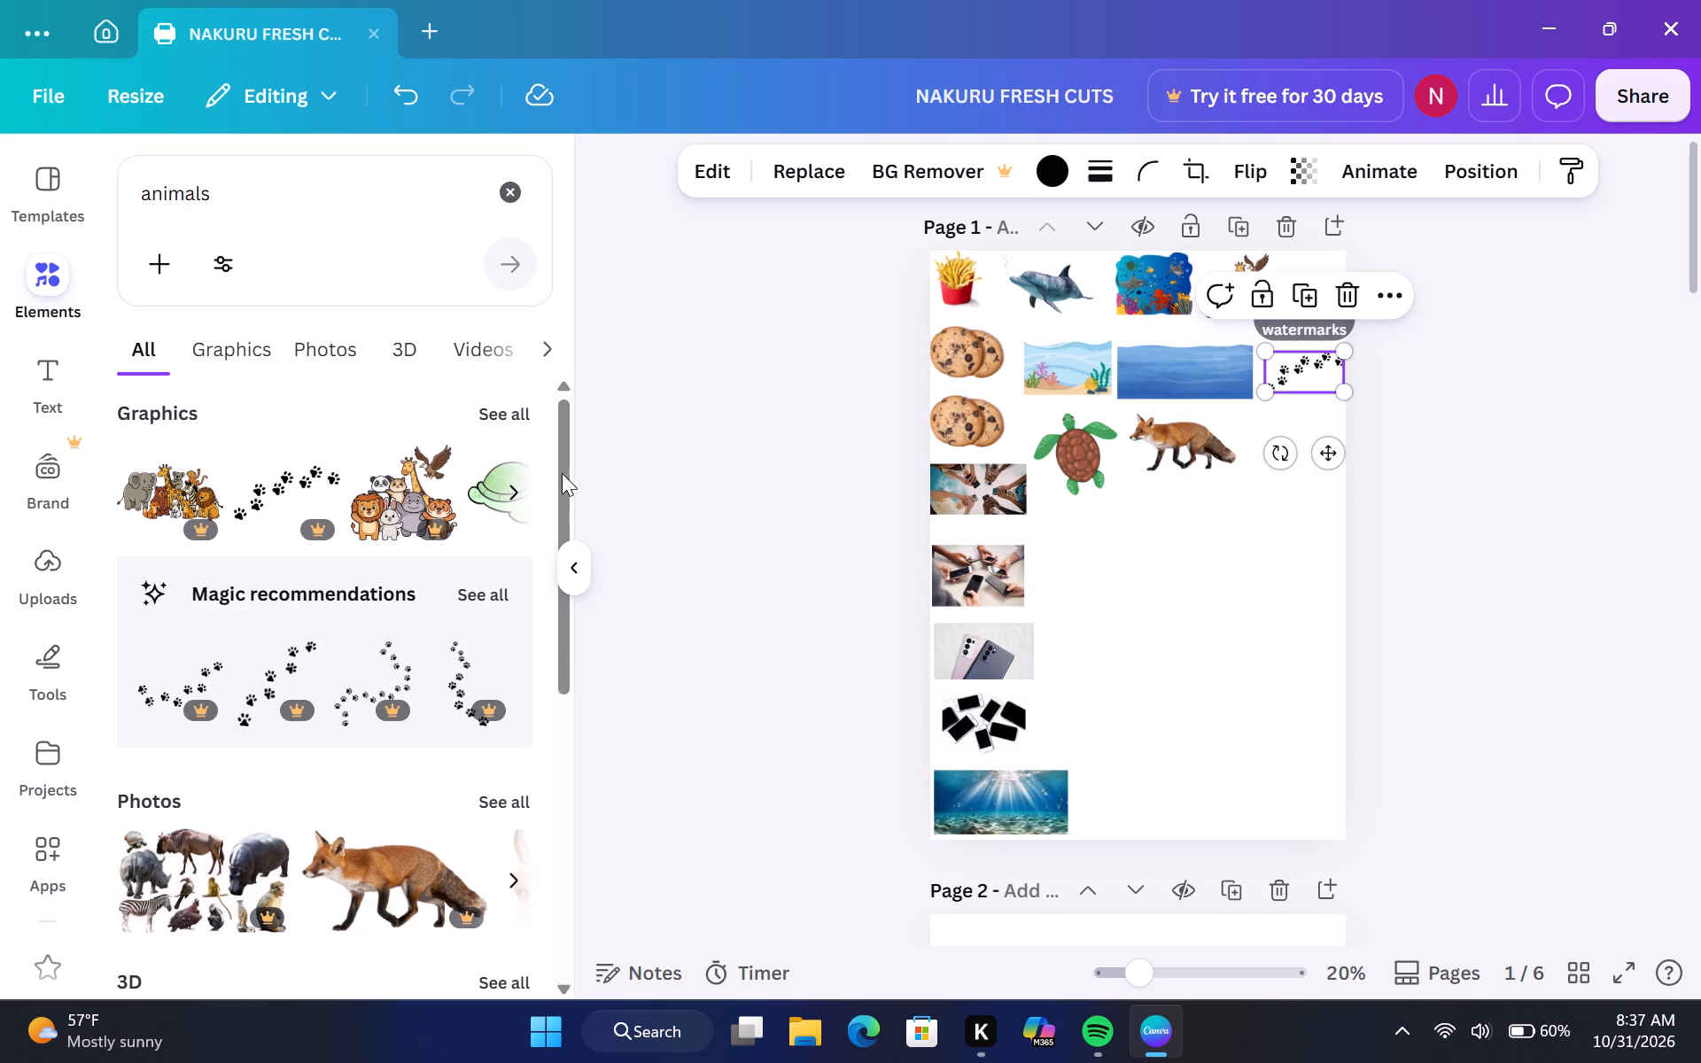
Add the black flying-birds silhouette graphic from the animals results and shrink it to about the paw-print trail's width.
{"action": "left_click", "coordinate": [517, 493]}
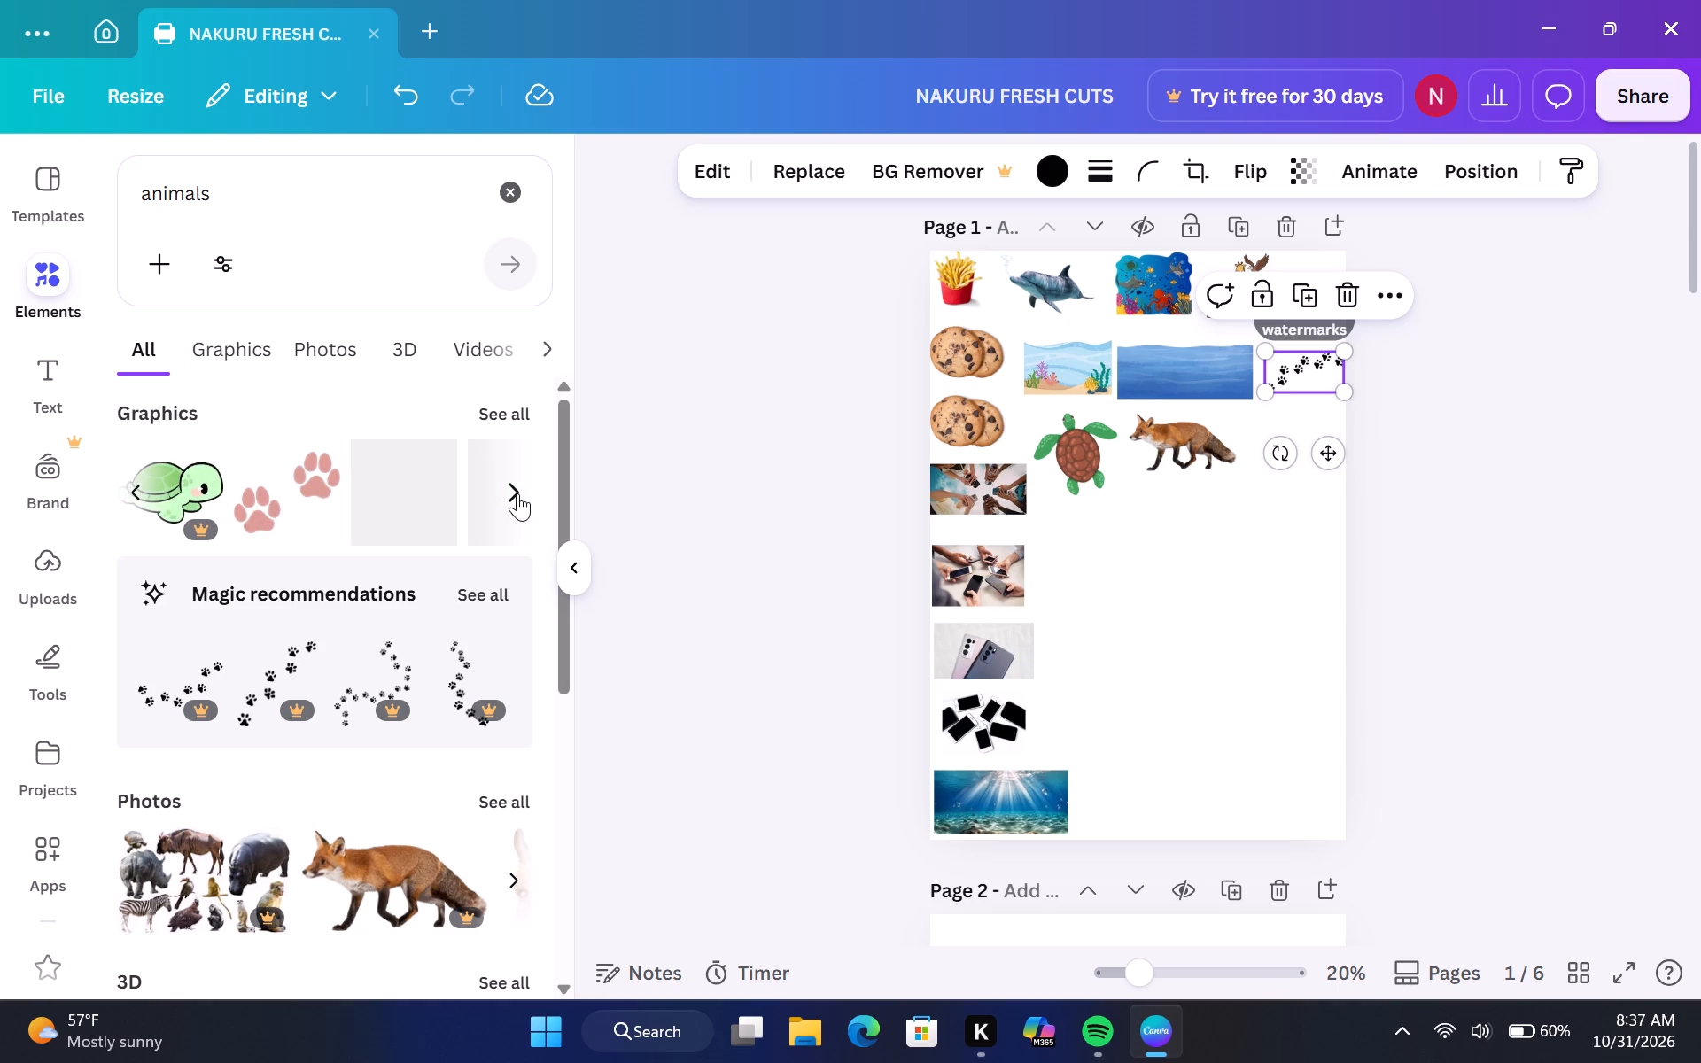
{"action": "left_click", "coordinate": [517, 493]}
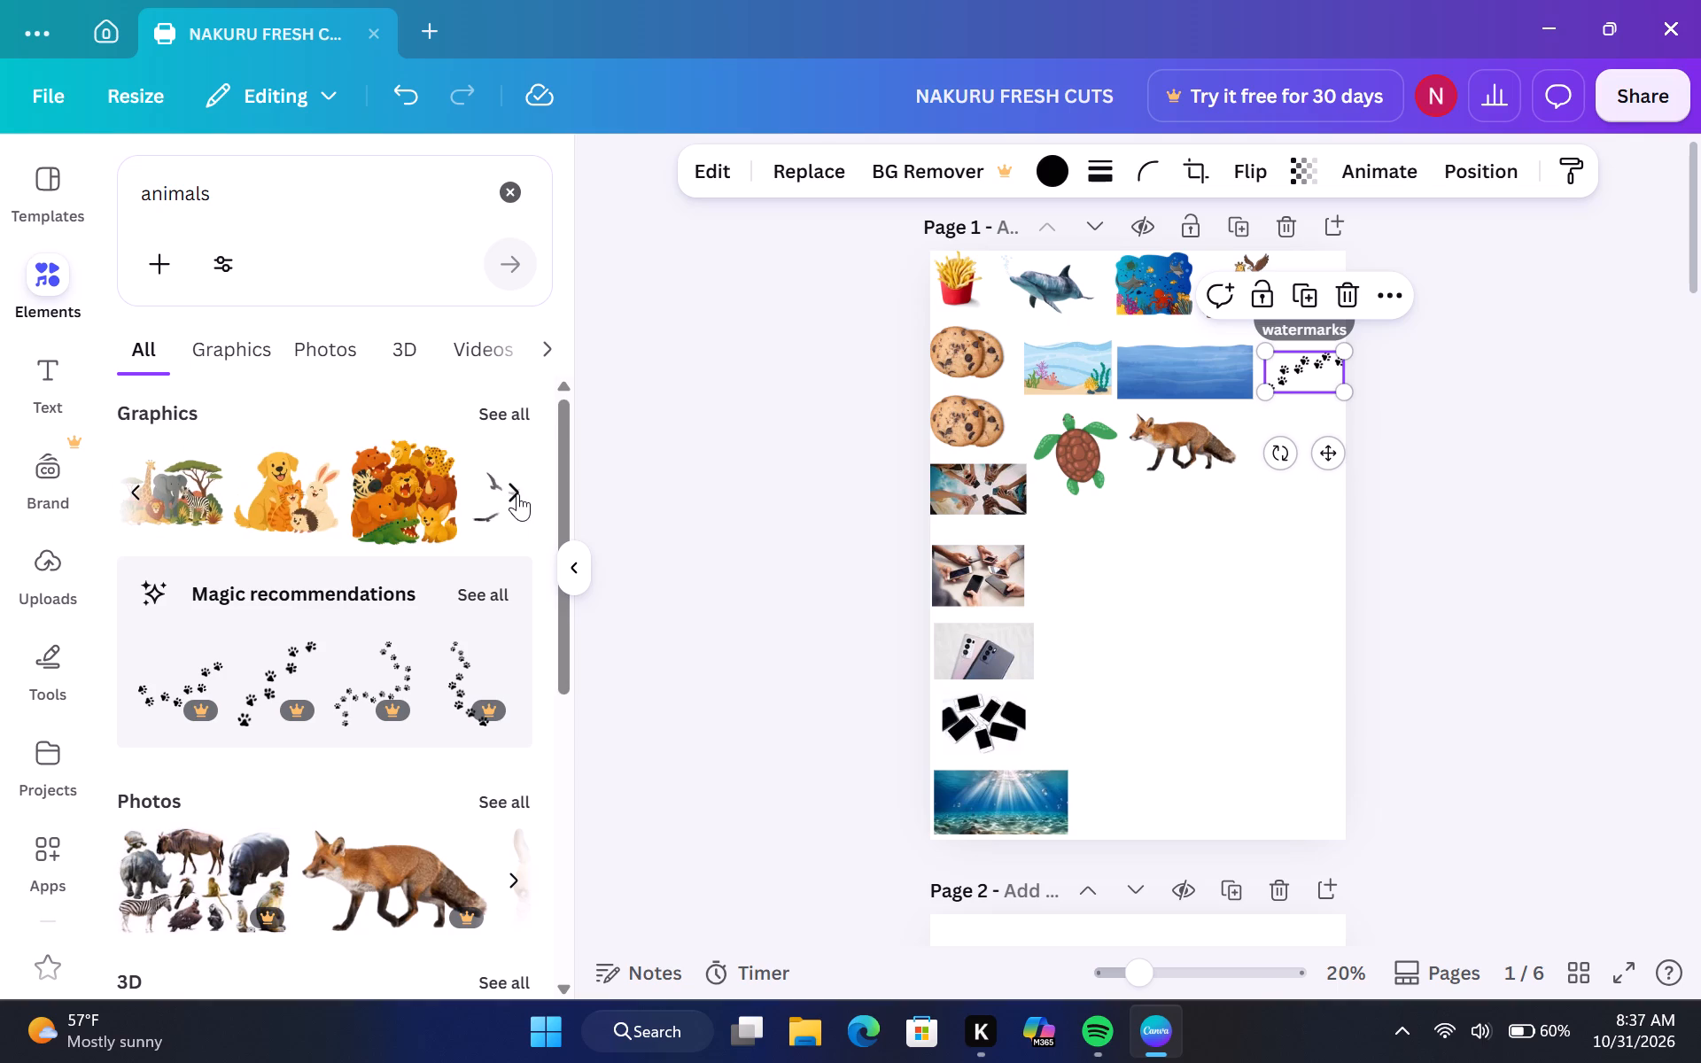
{"action": "left_click", "coordinate": [517, 493]}
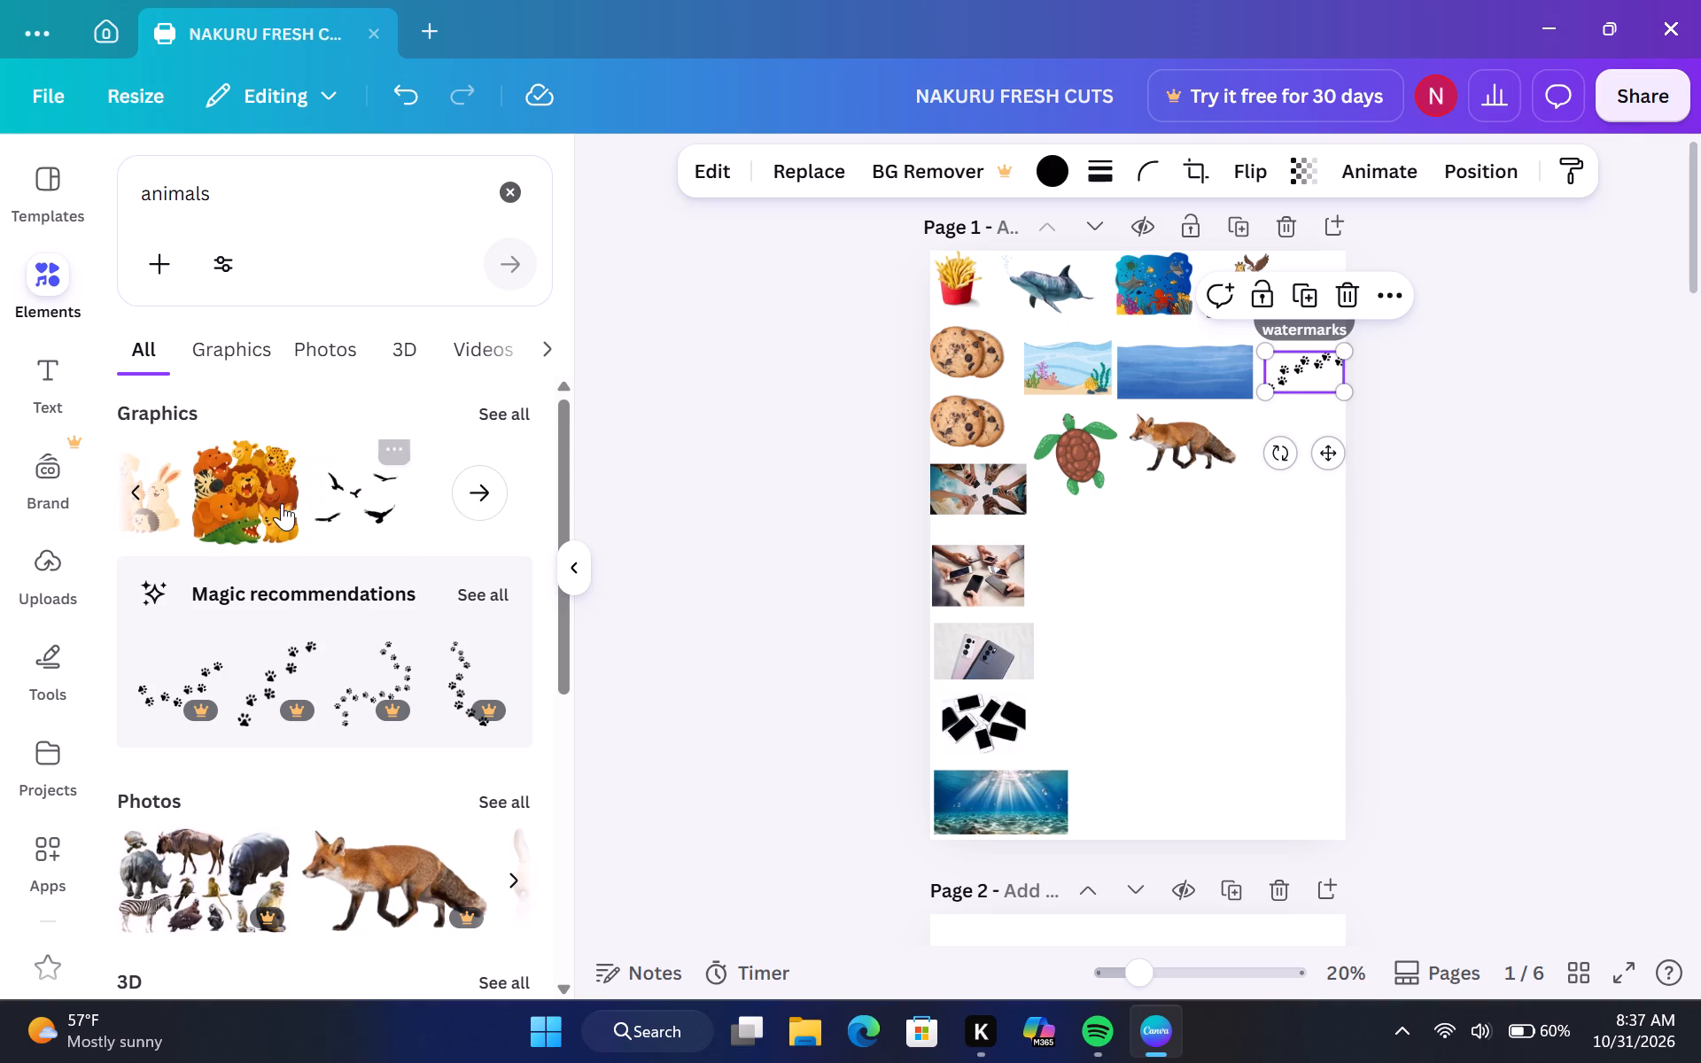
{"action": "left_click", "coordinate": [331, 506]}
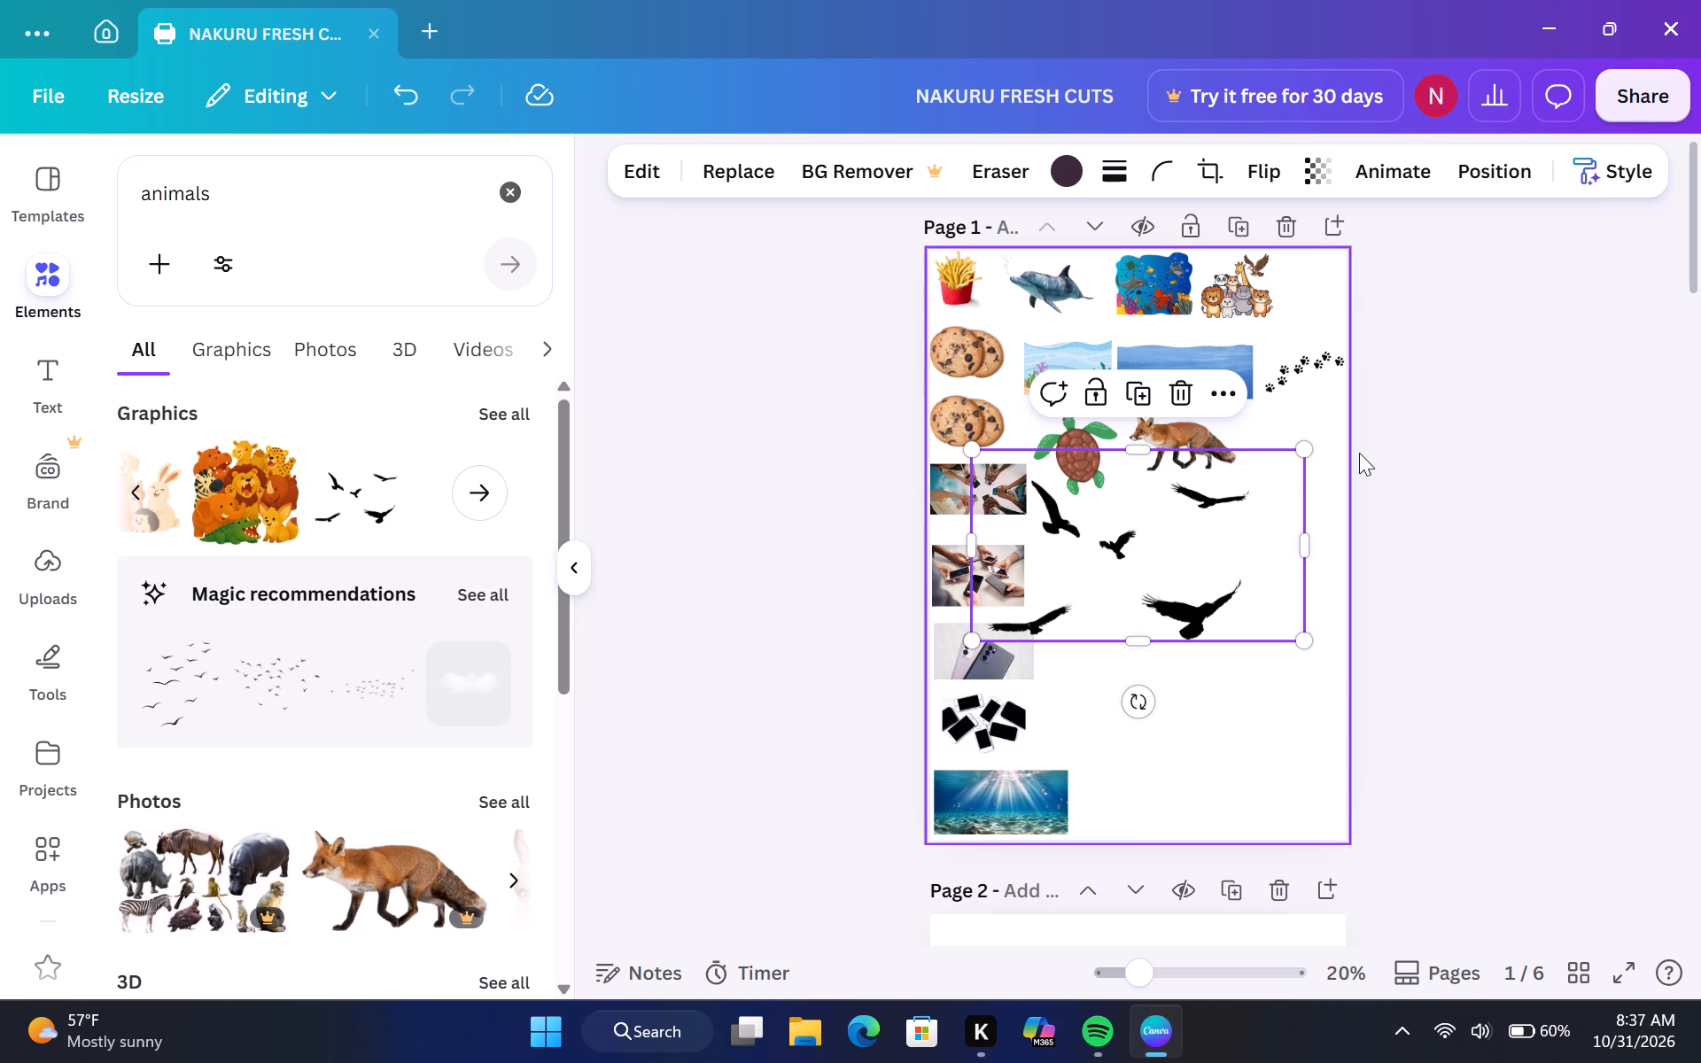
{"action": "double_click", "coordinate": [1309, 446]}
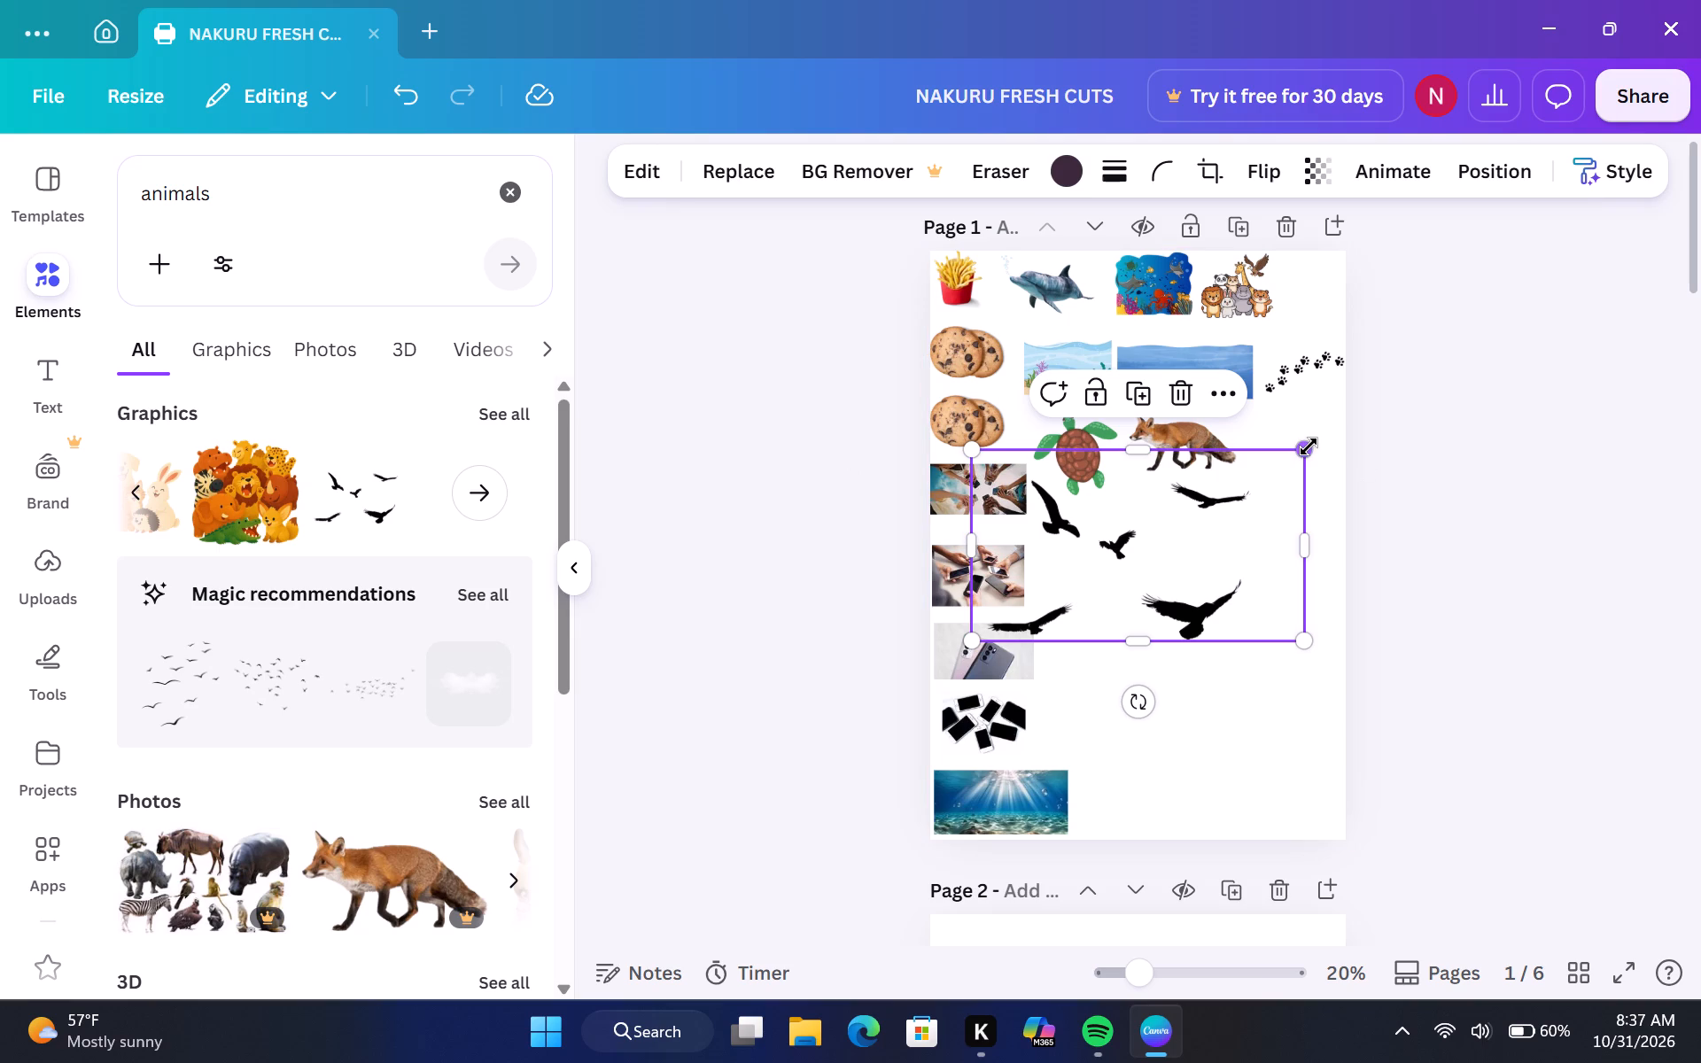
{"action": "double_click", "coordinate": [1309, 446]}
{"action": "left_click_drag", "start_coordinate": [1309, 446], "coordinate": [1097, 547]}
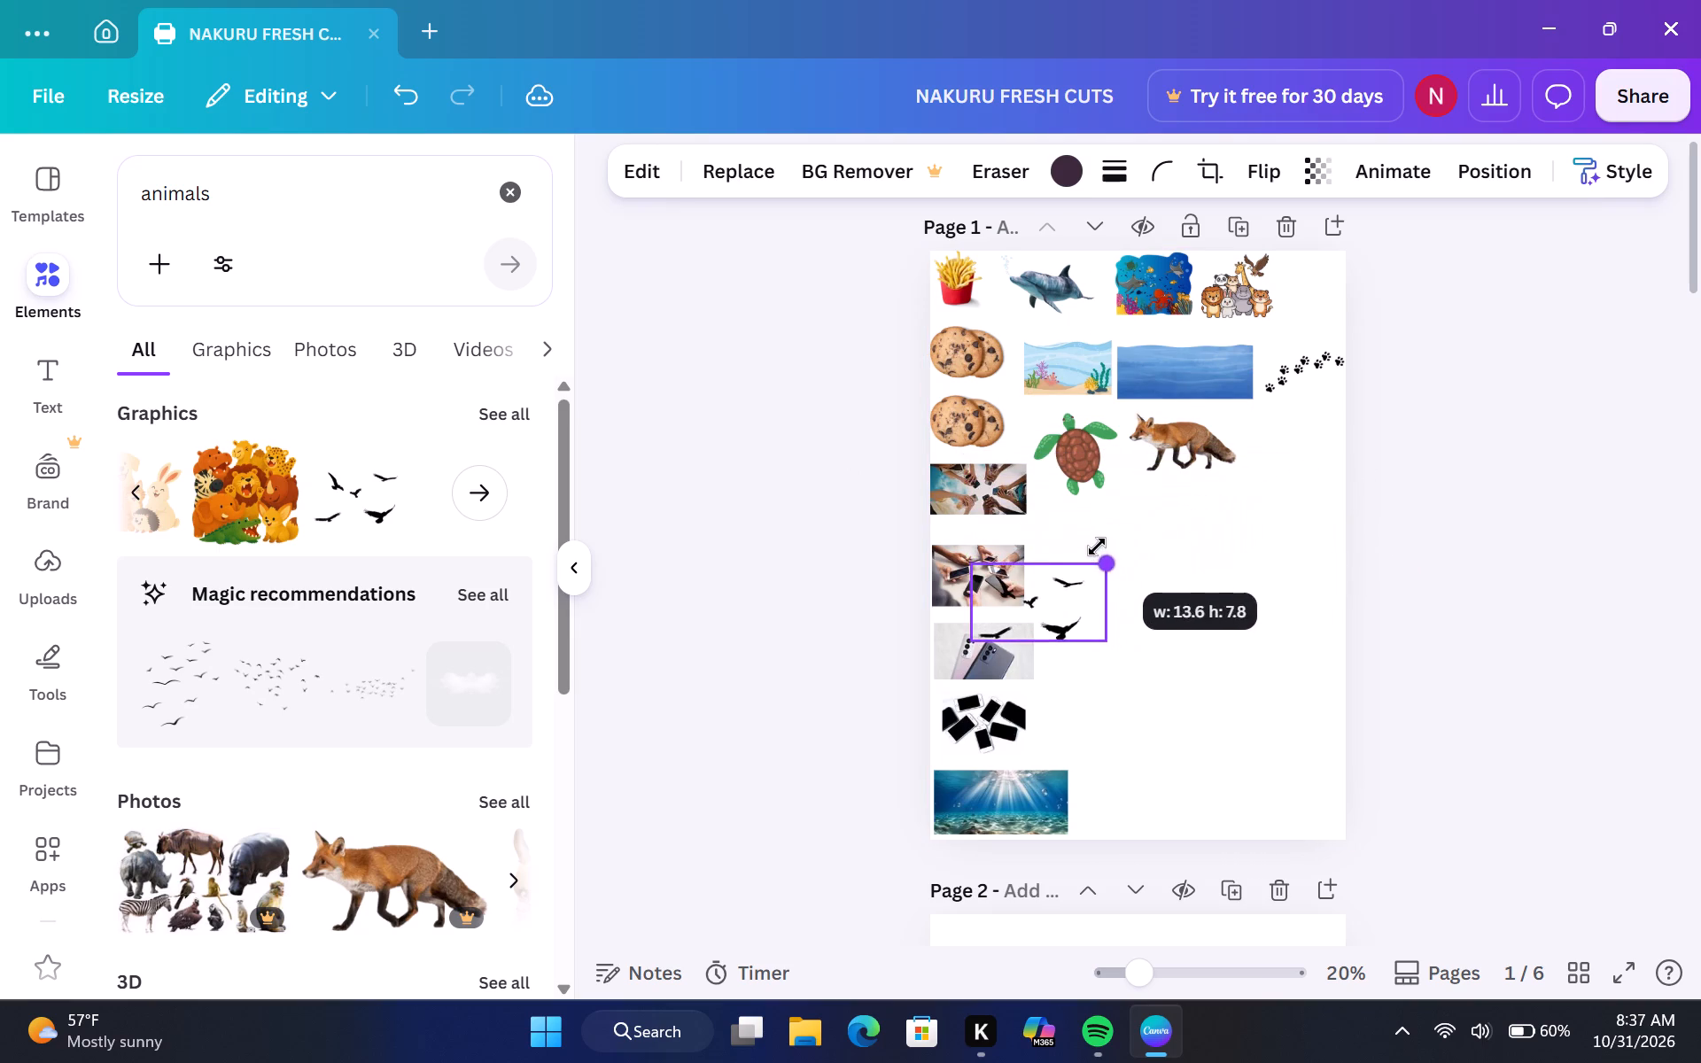
{"action": "left_click_drag", "start_coordinate": [1097, 547], "coordinate": [1047, 572]}
Place the small flying-birds graphic beside the fox, below the paw-print trail.
{"action": "left_click_drag", "start_coordinate": [993, 623], "coordinate": [1116, 593]}
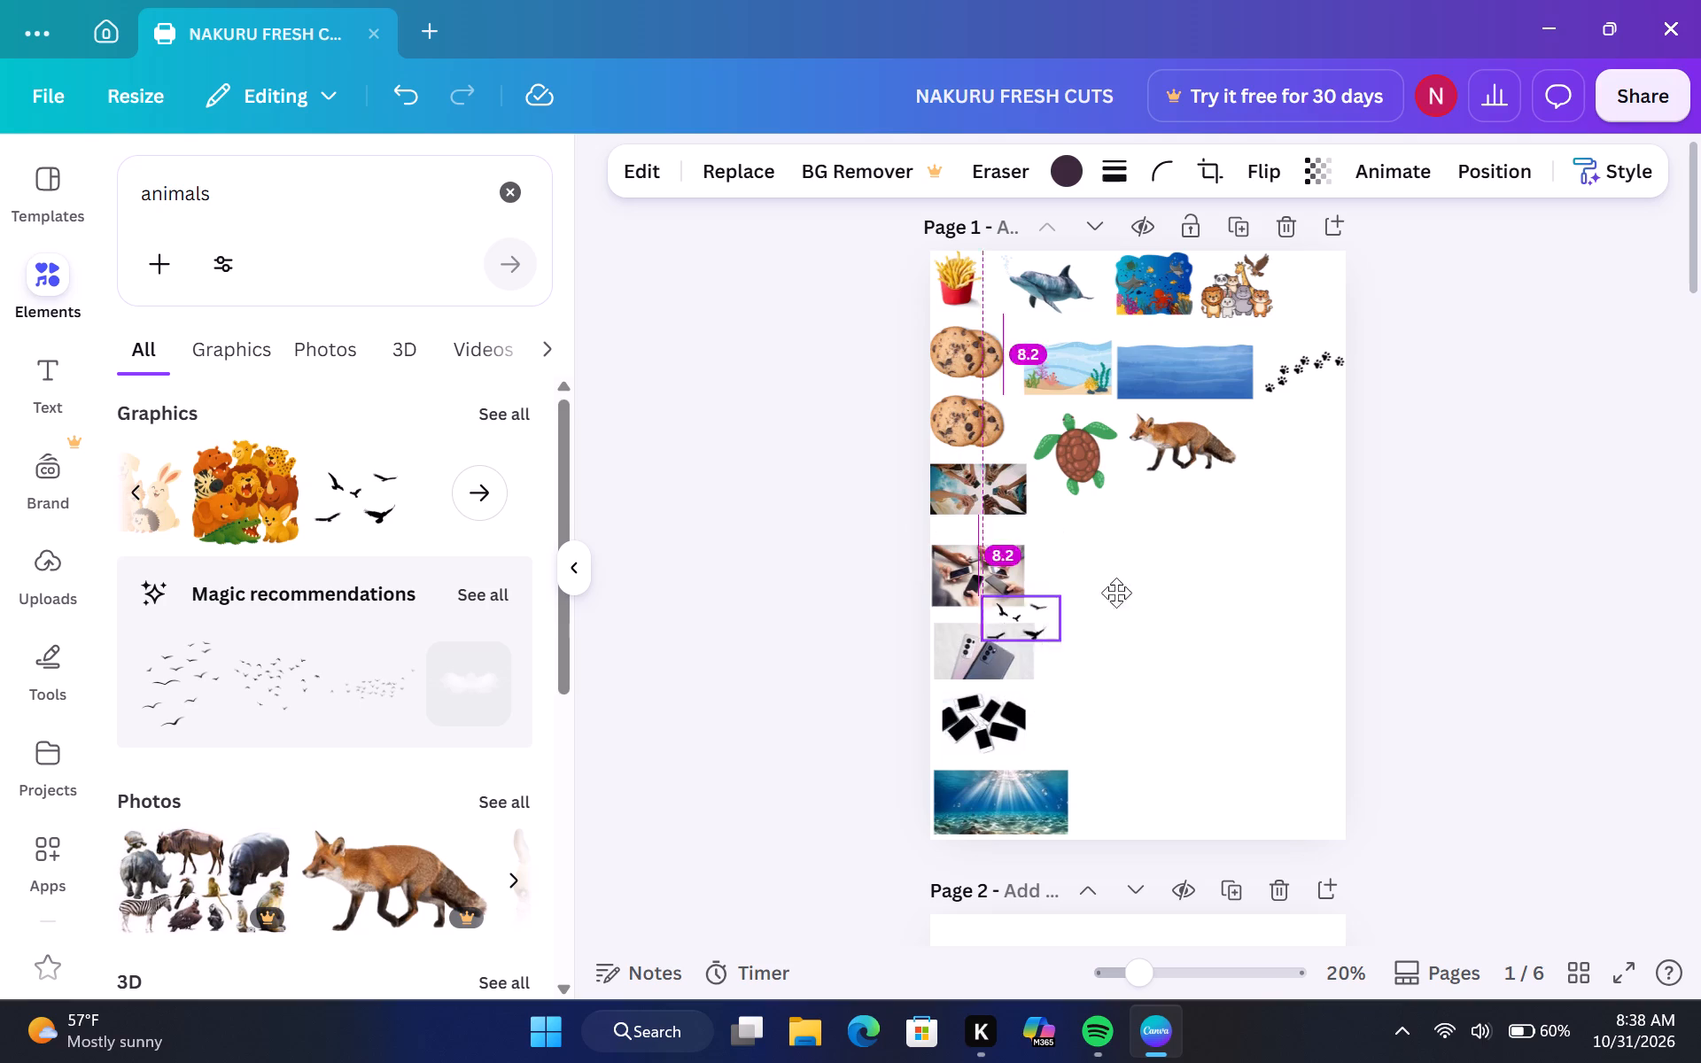
{"action": "left_click_drag", "start_coordinate": [1116, 593], "coordinate": [1274, 477]}
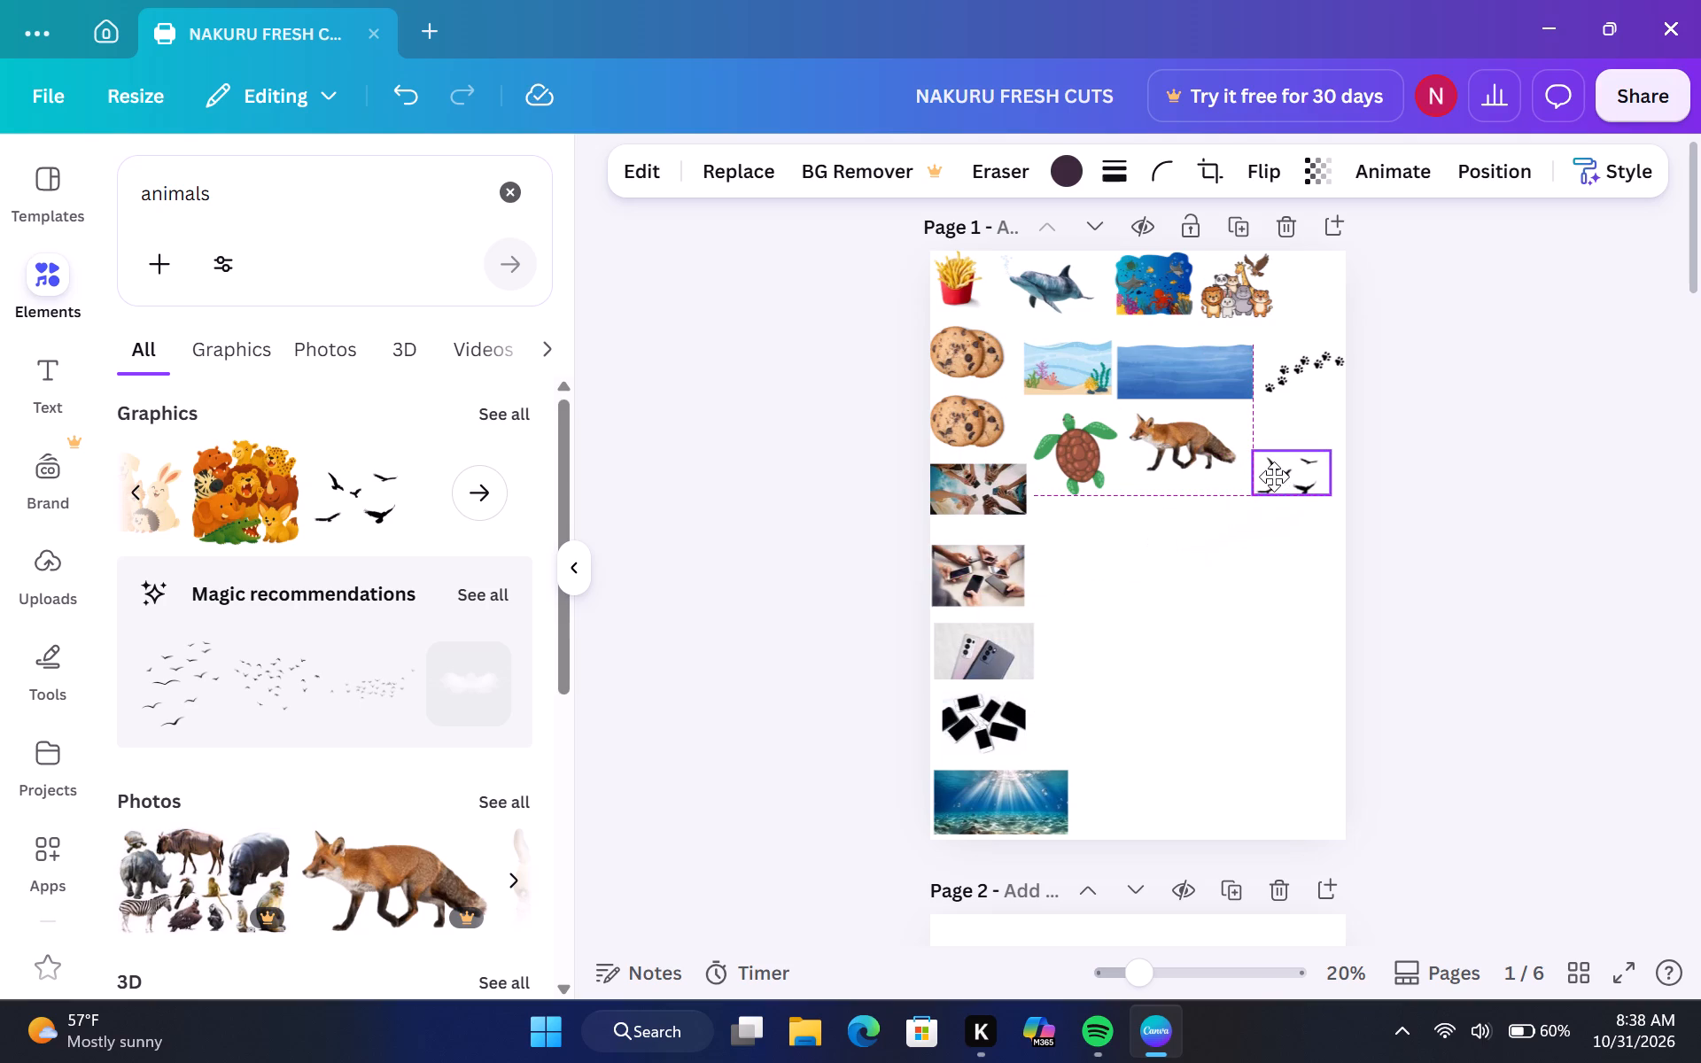
{"action": "left_click_drag", "start_coordinate": [1274, 477], "coordinate": [1285, 450]}
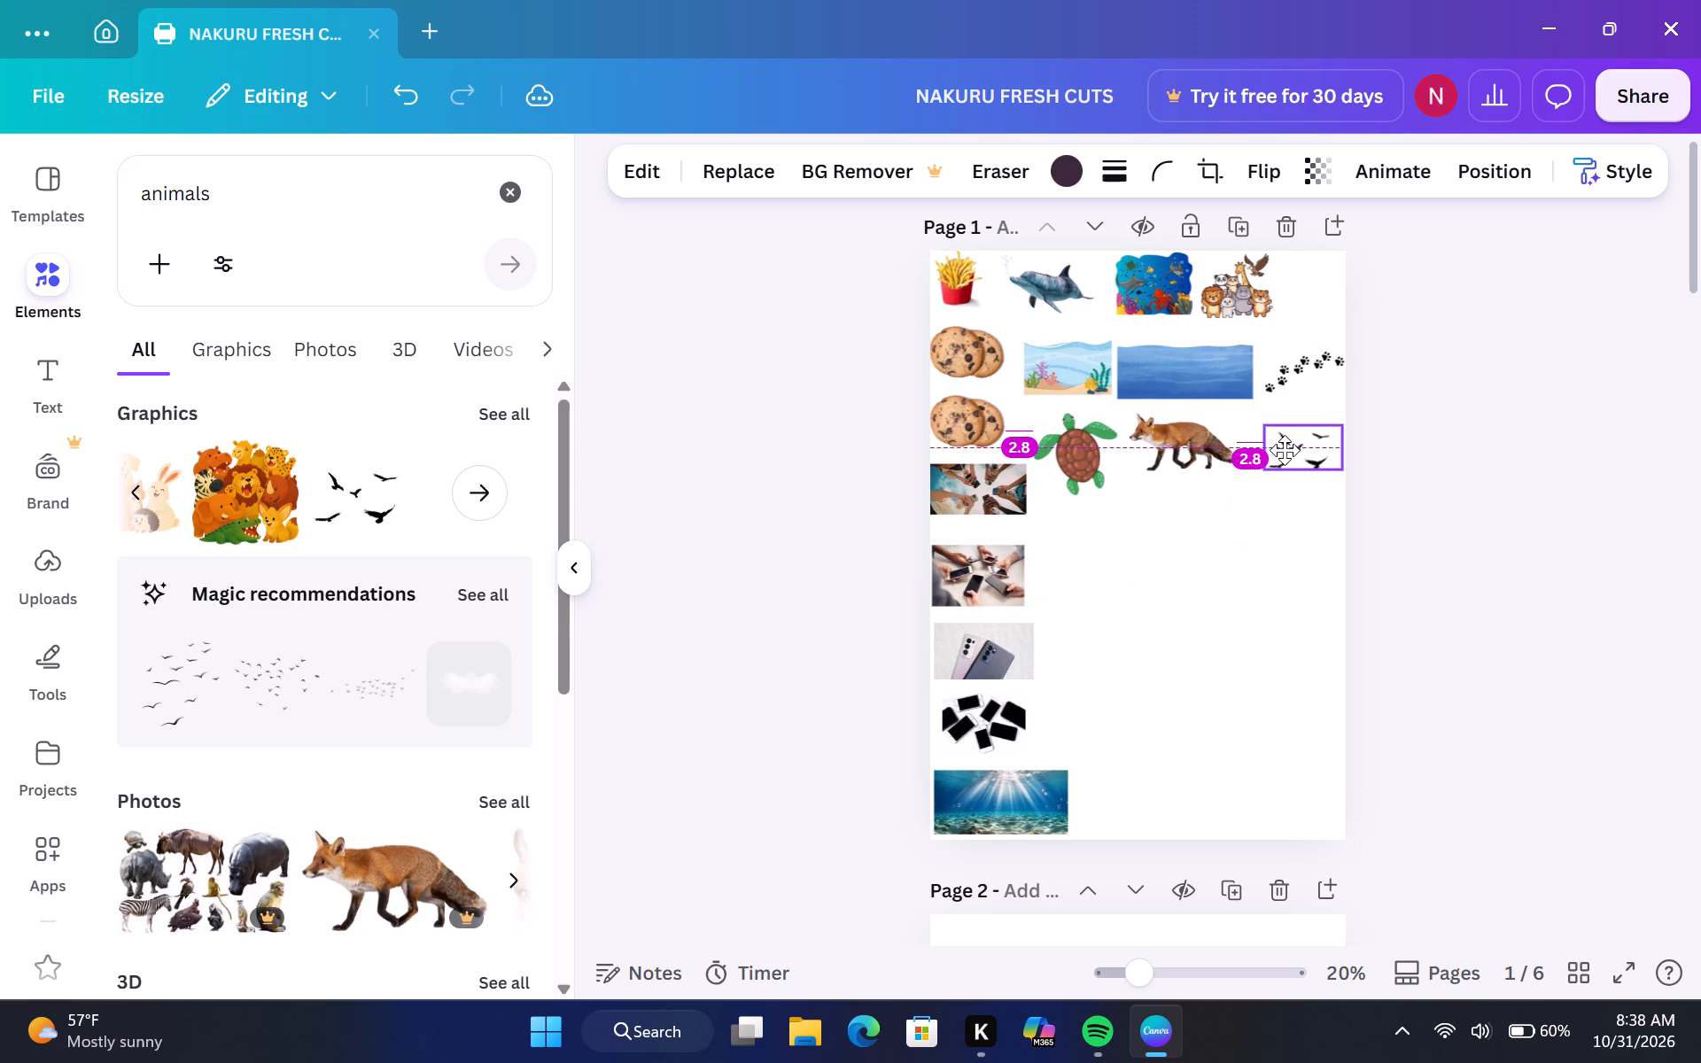
{"action": "left_click_drag", "start_coordinate": [1285, 450], "coordinate": [1276, 448]}
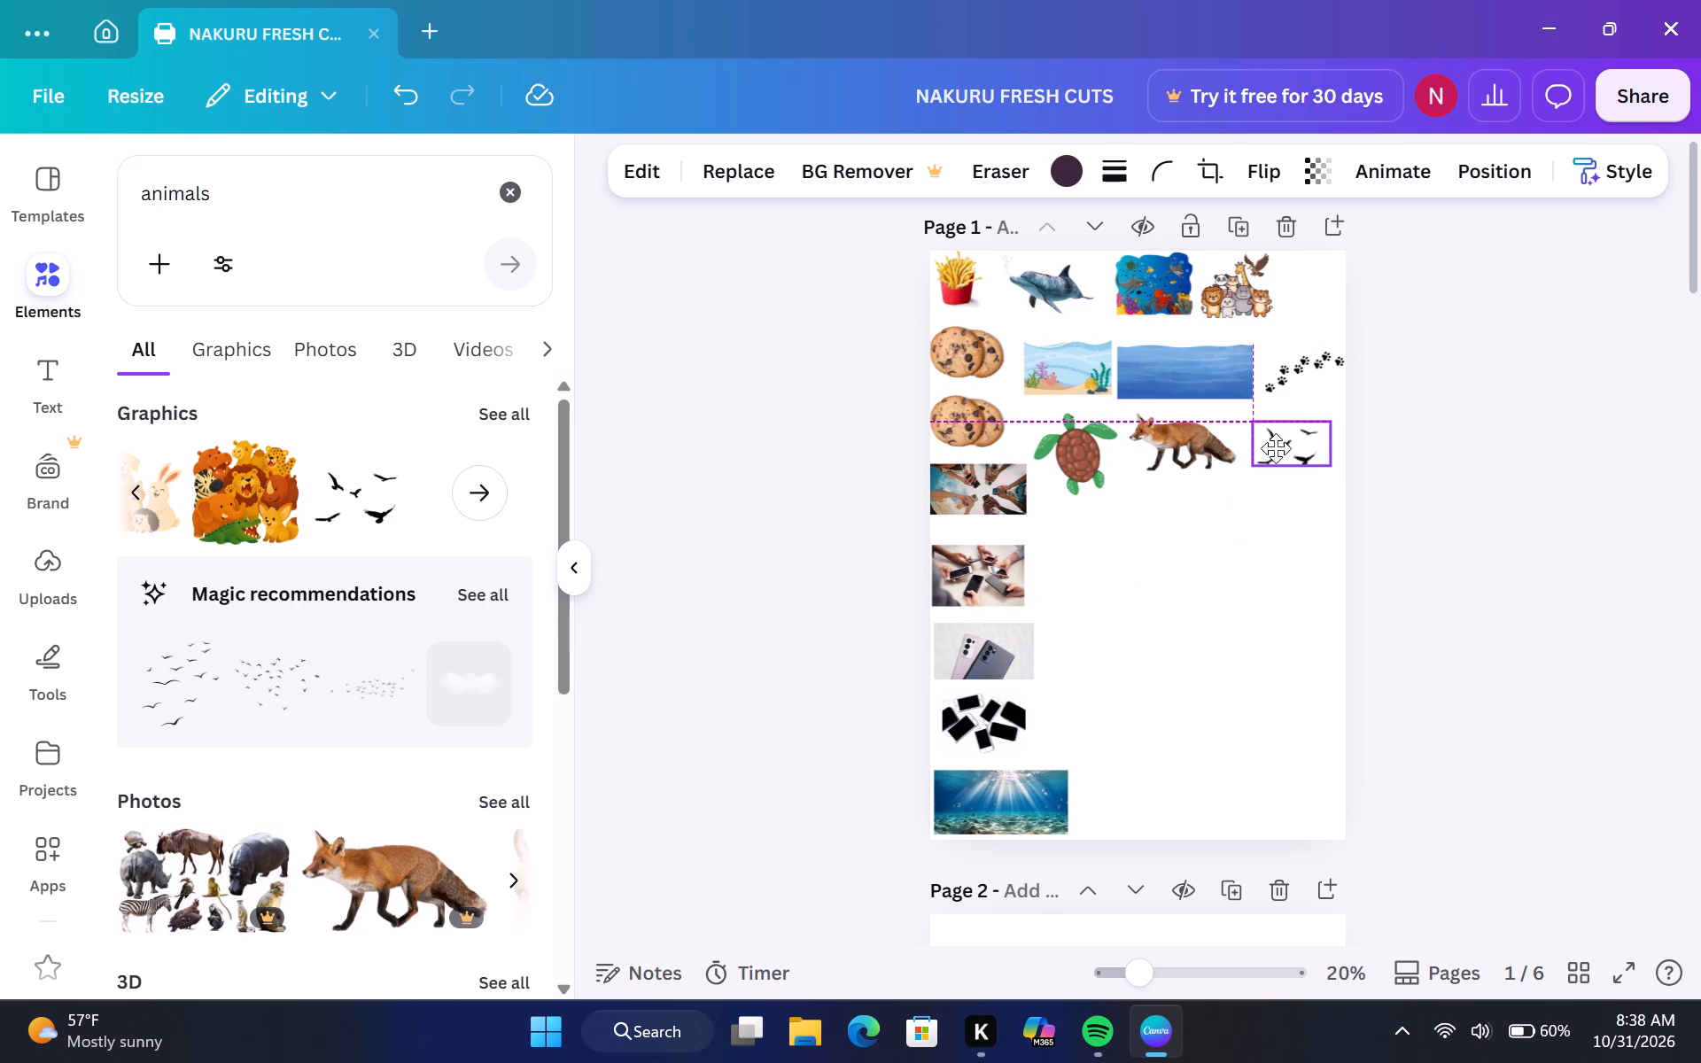
{"action": "left_click_drag", "start_coordinate": [1276, 448], "coordinate": [1276, 449]}
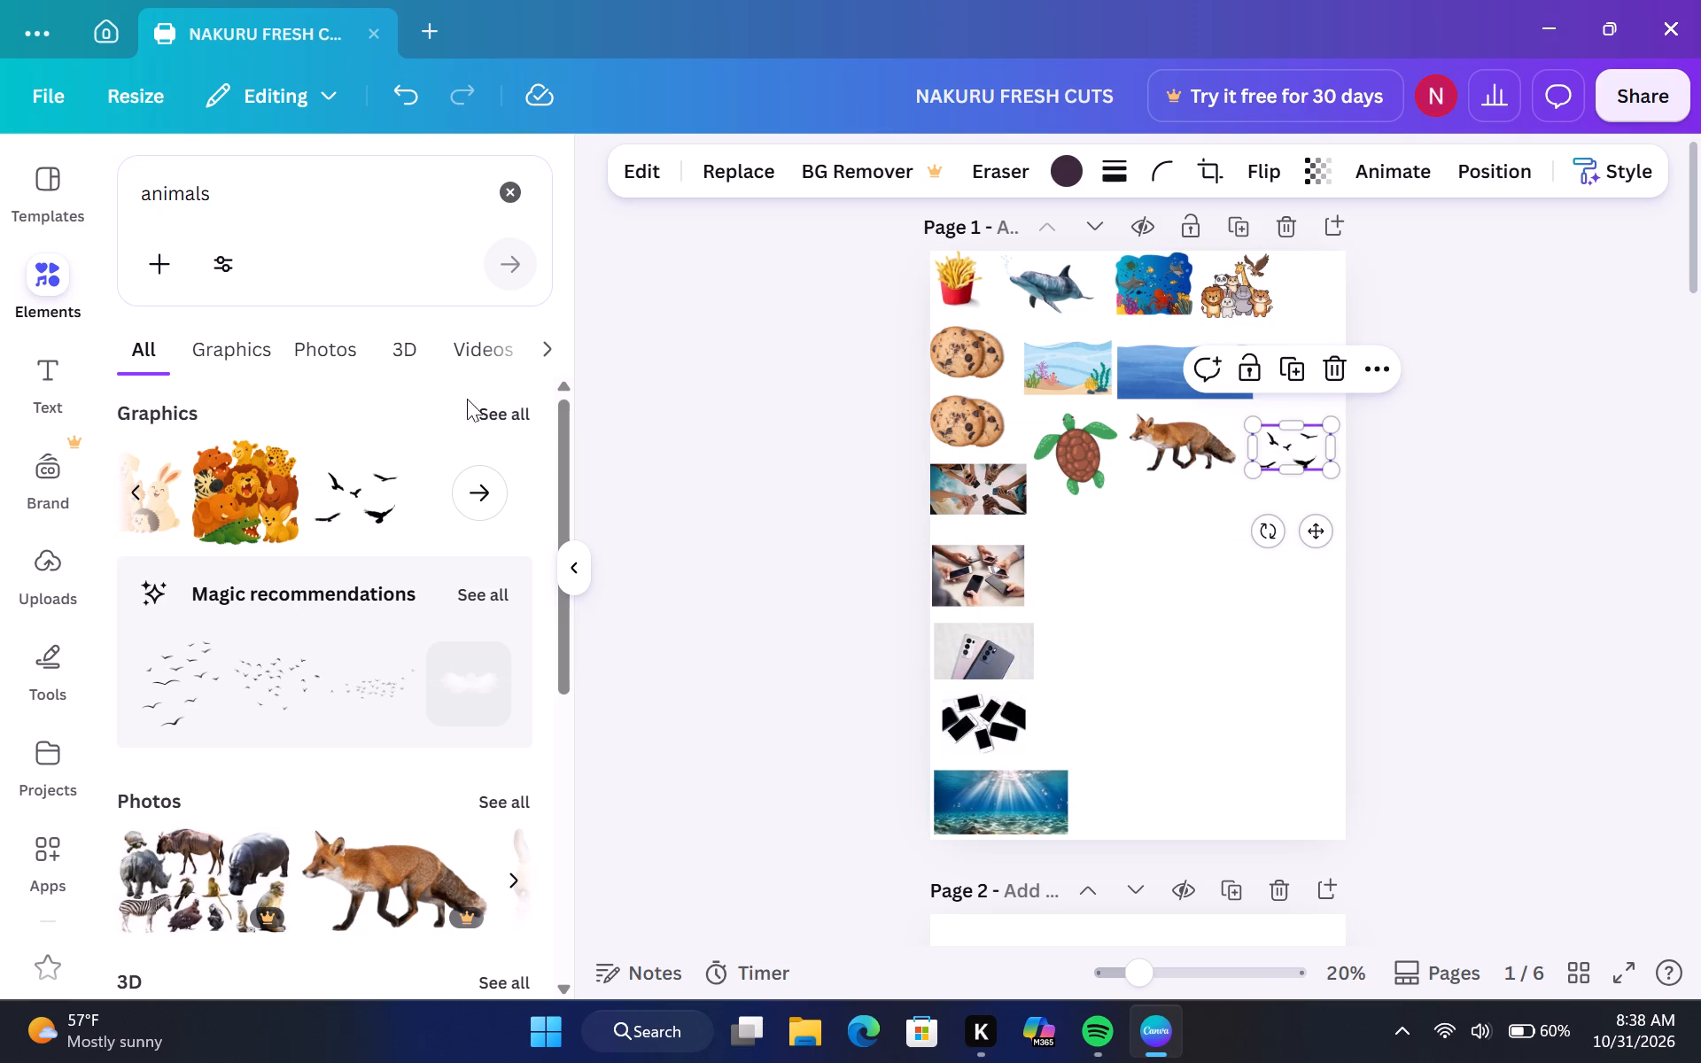
Add the yellow duck from the full animals graphics results and shrink it to about the turtle's width.
{"action": "triple_click", "coordinate": [493, 486]}
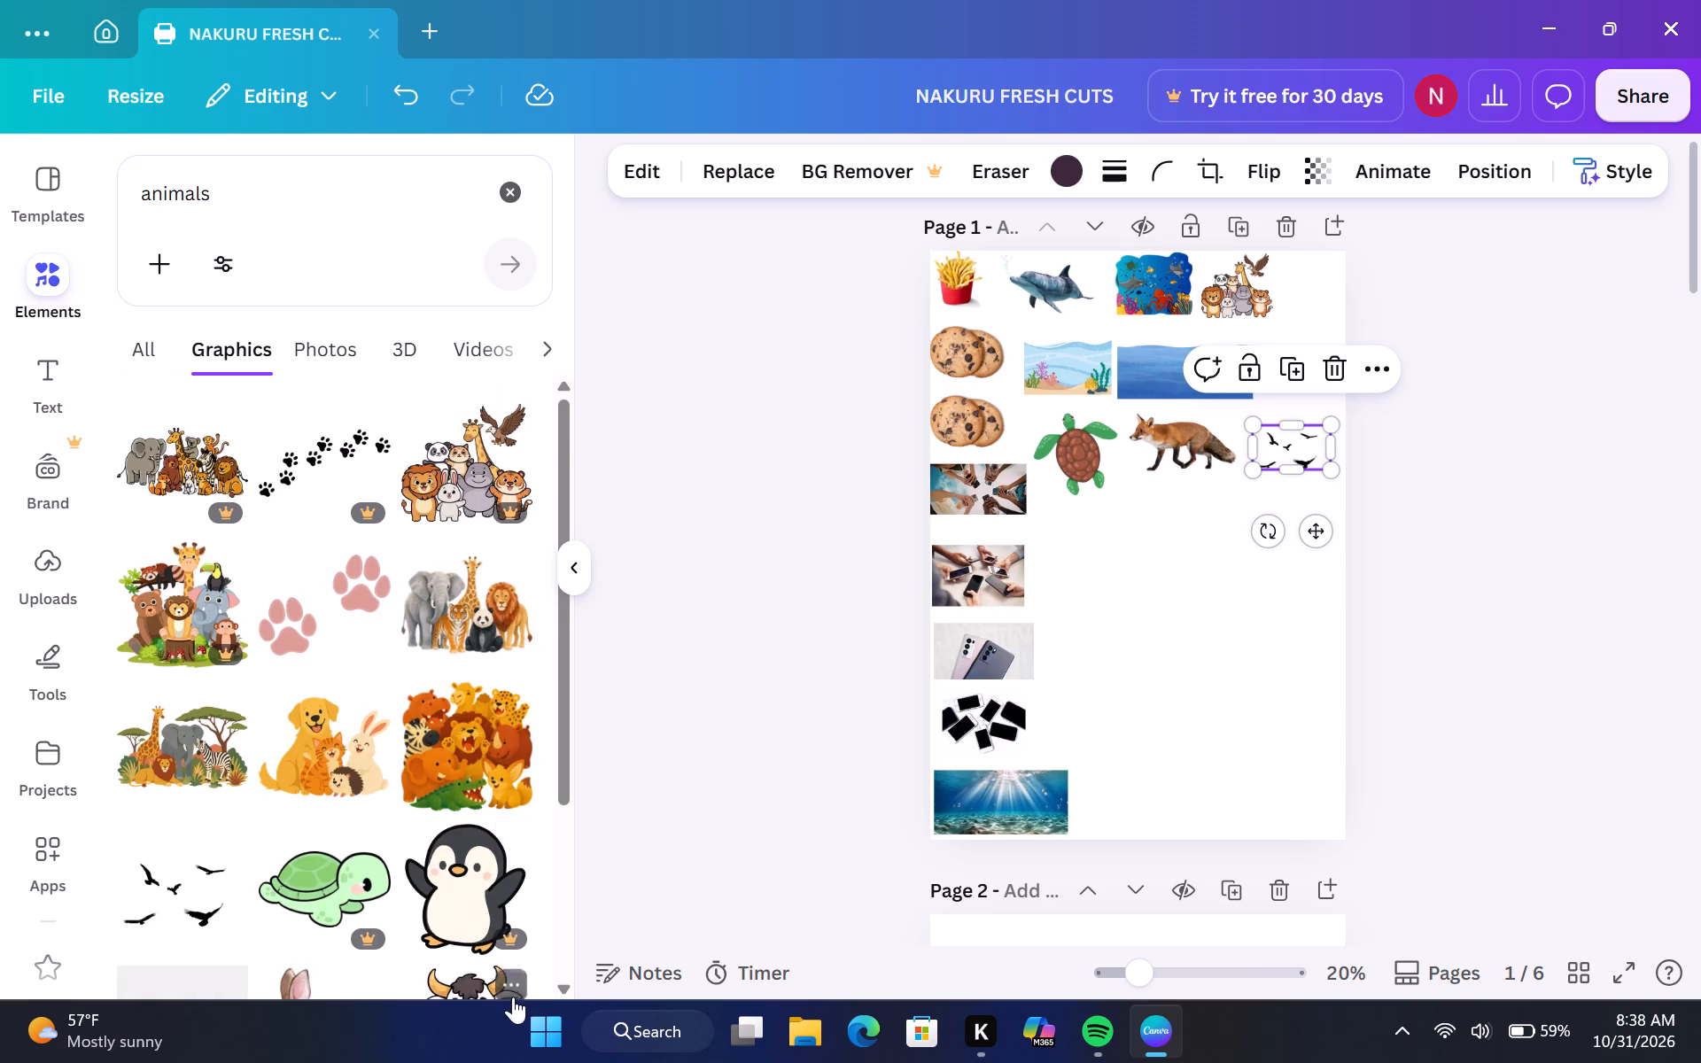
{"action": "triple_click", "coordinate": [559, 983]}
{"action": "triple_click", "coordinate": [559, 983]}
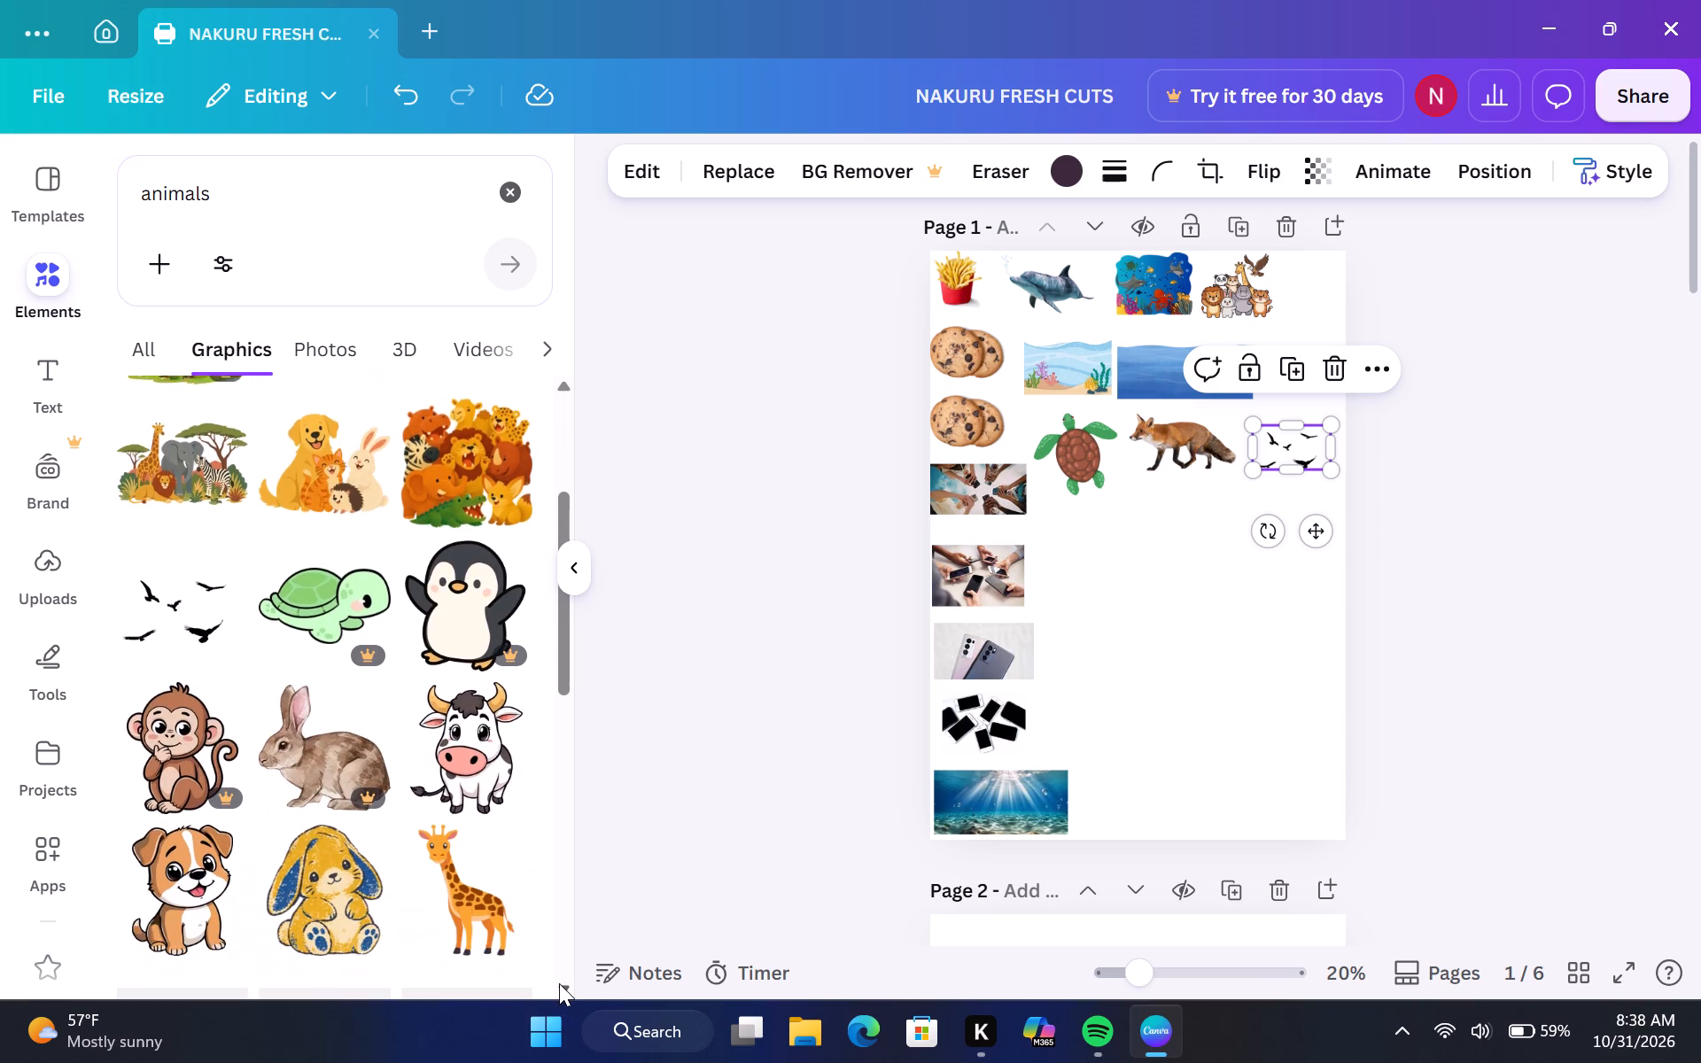
{"action": "triple_click", "coordinate": [559, 983]}
{"action": "double_click", "coordinate": [559, 983]}
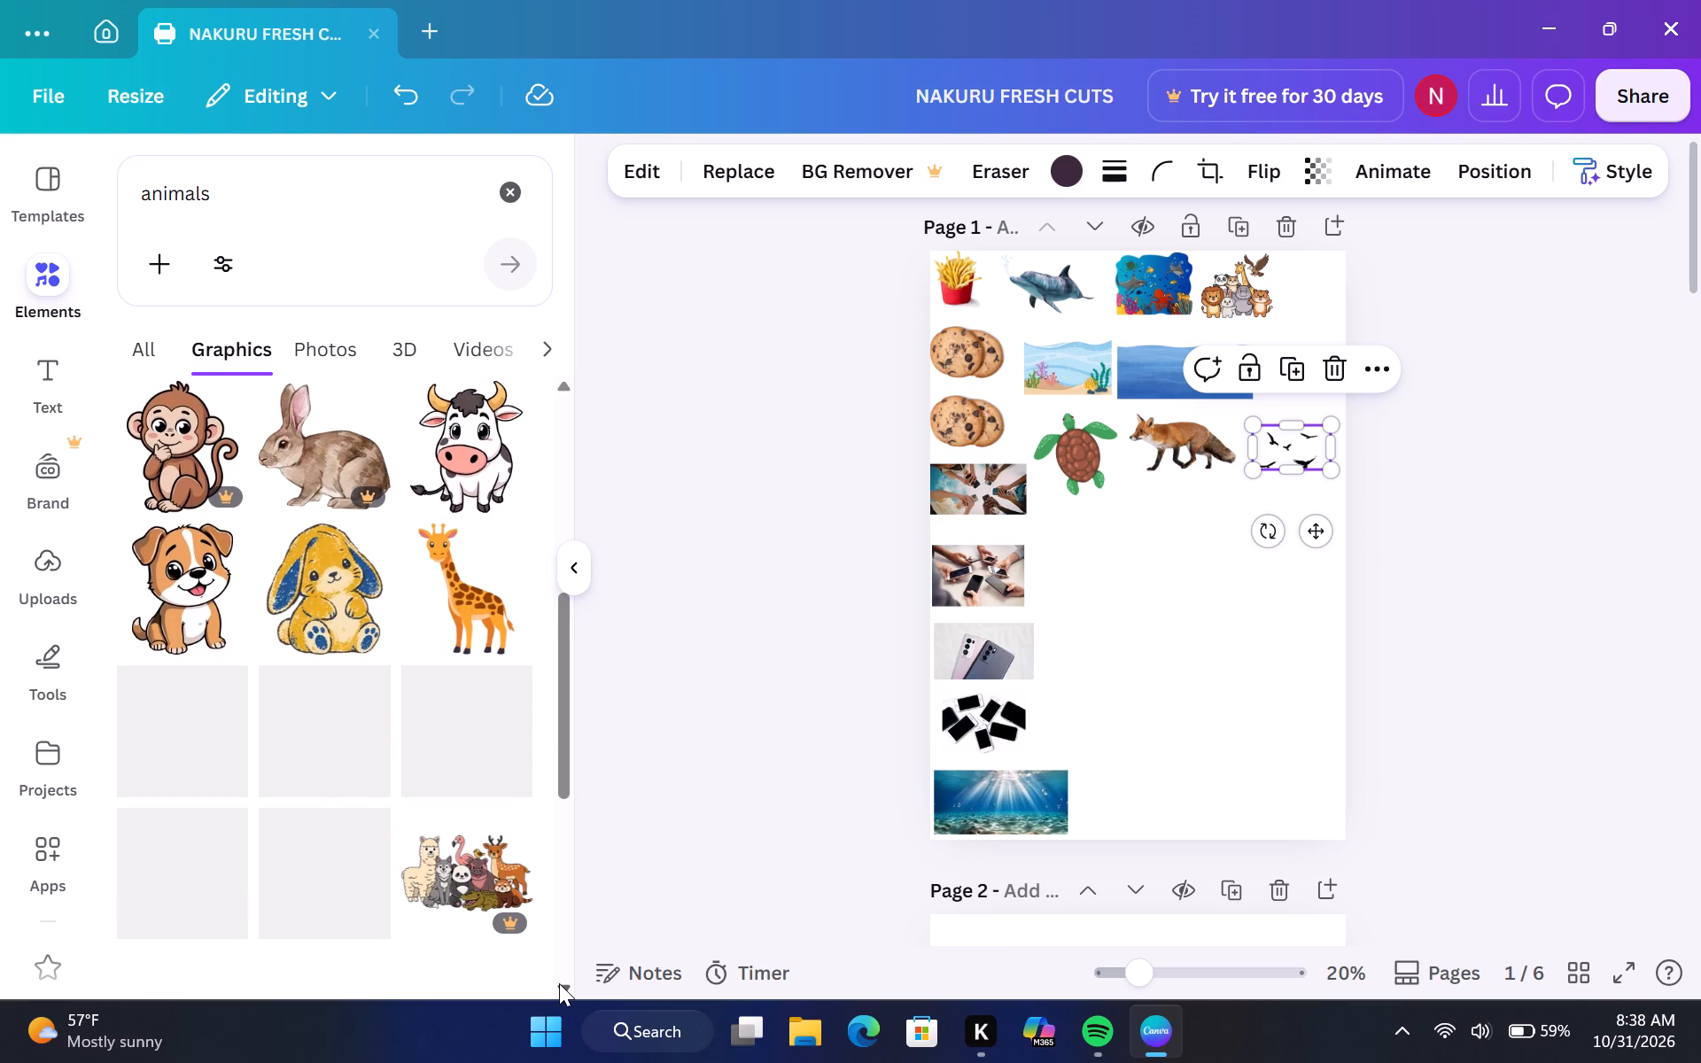
{"action": "triple_click", "coordinate": [559, 983]}
{"action": "double_click", "coordinate": [559, 983]}
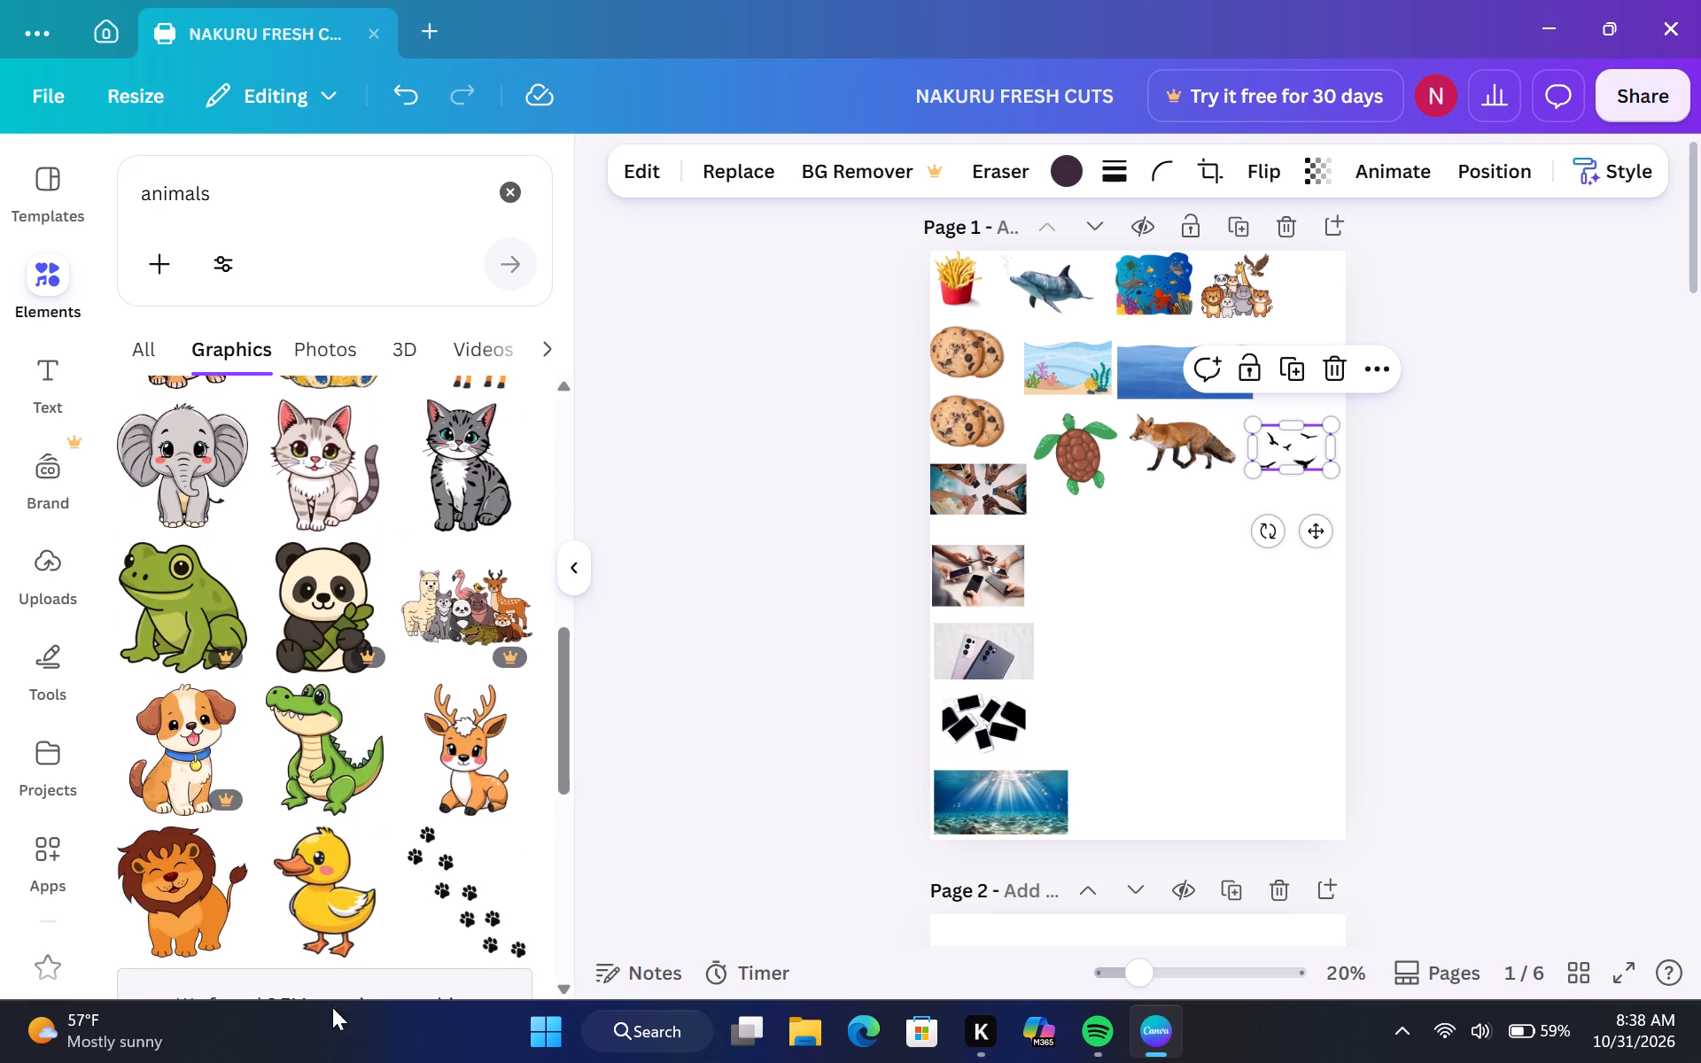
{"action": "double_click", "coordinate": [320, 919]}
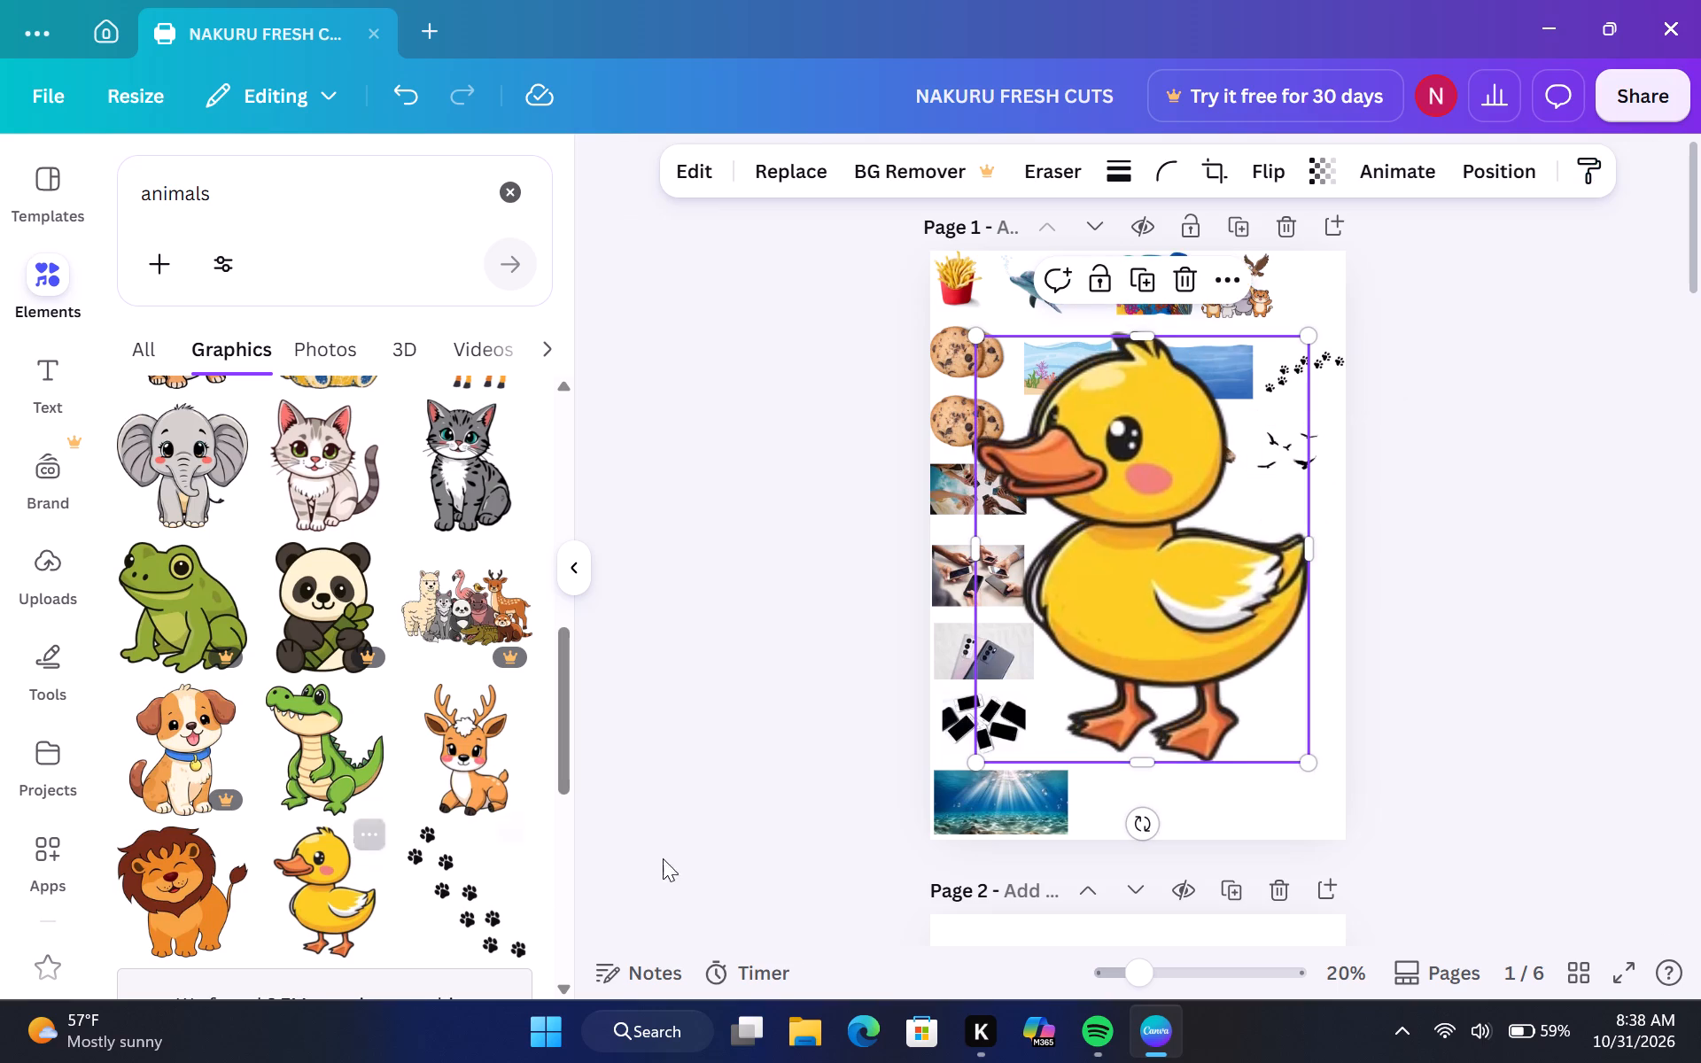
{"action": "triple_click", "coordinate": [1301, 344]}
{"action": "left_click_drag", "start_coordinate": [1301, 344], "coordinate": [1310, 339]}
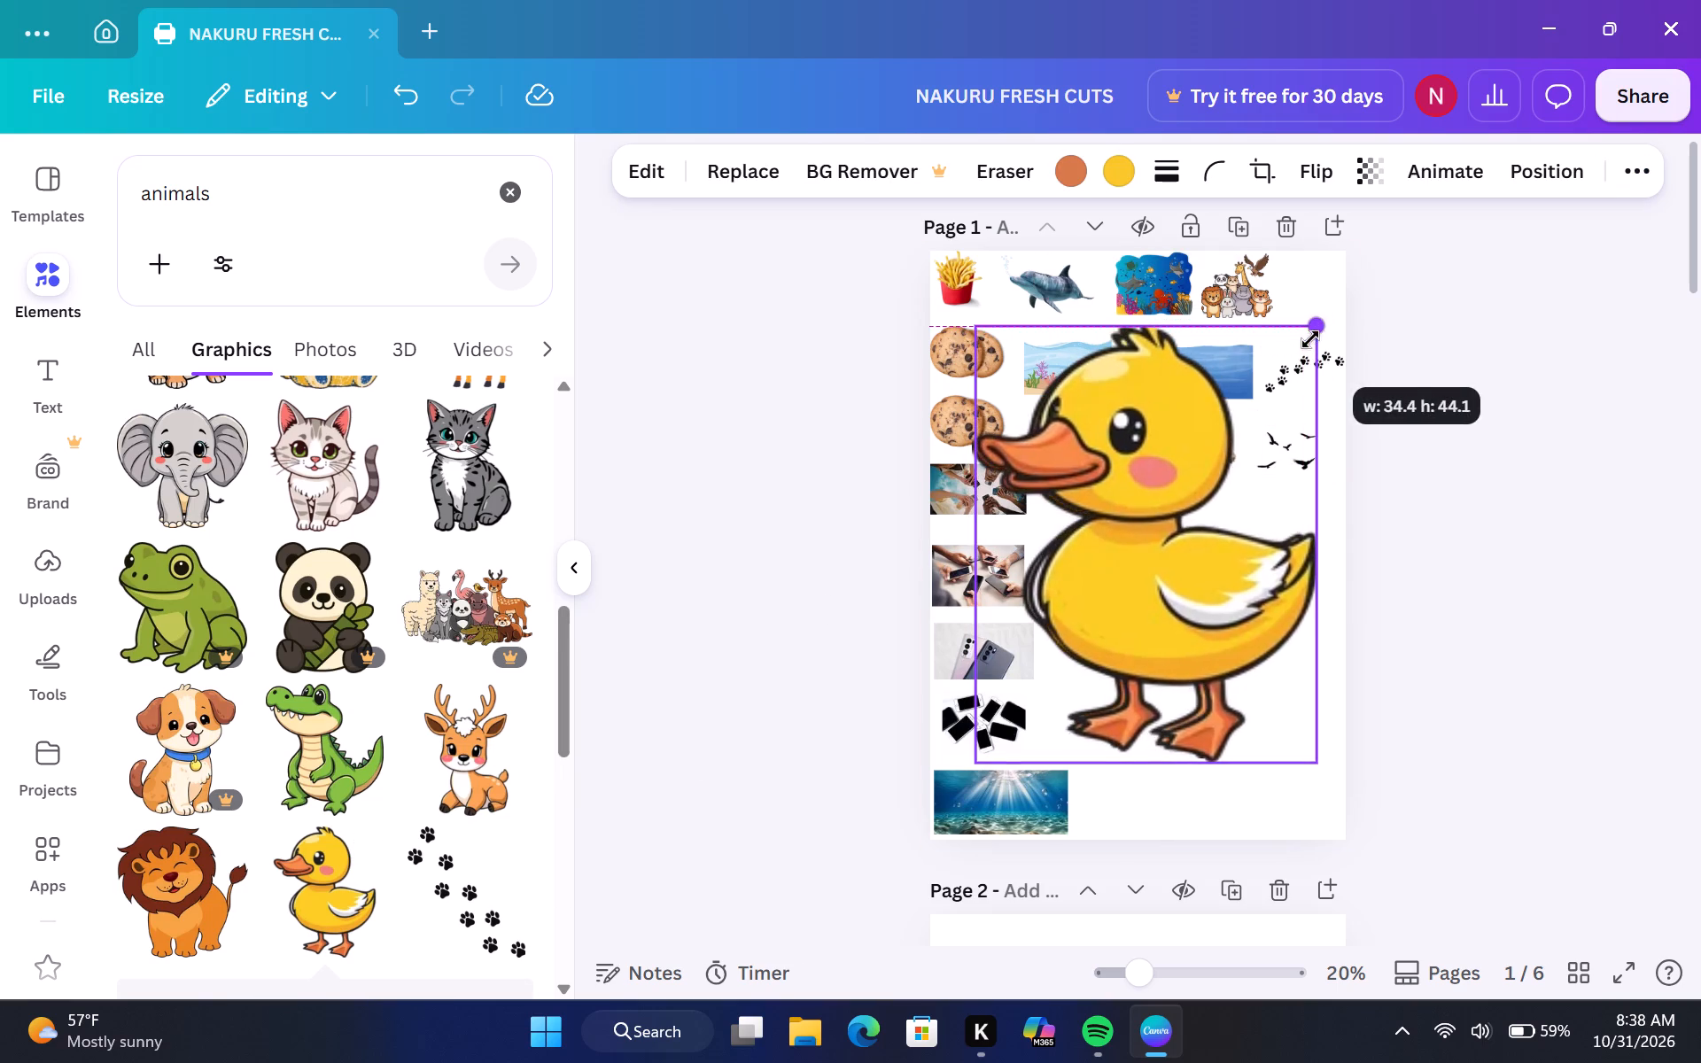
{"action": "left_click_drag", "start_coordinate": [1310, 339], "coordinate": [1068, 653]}
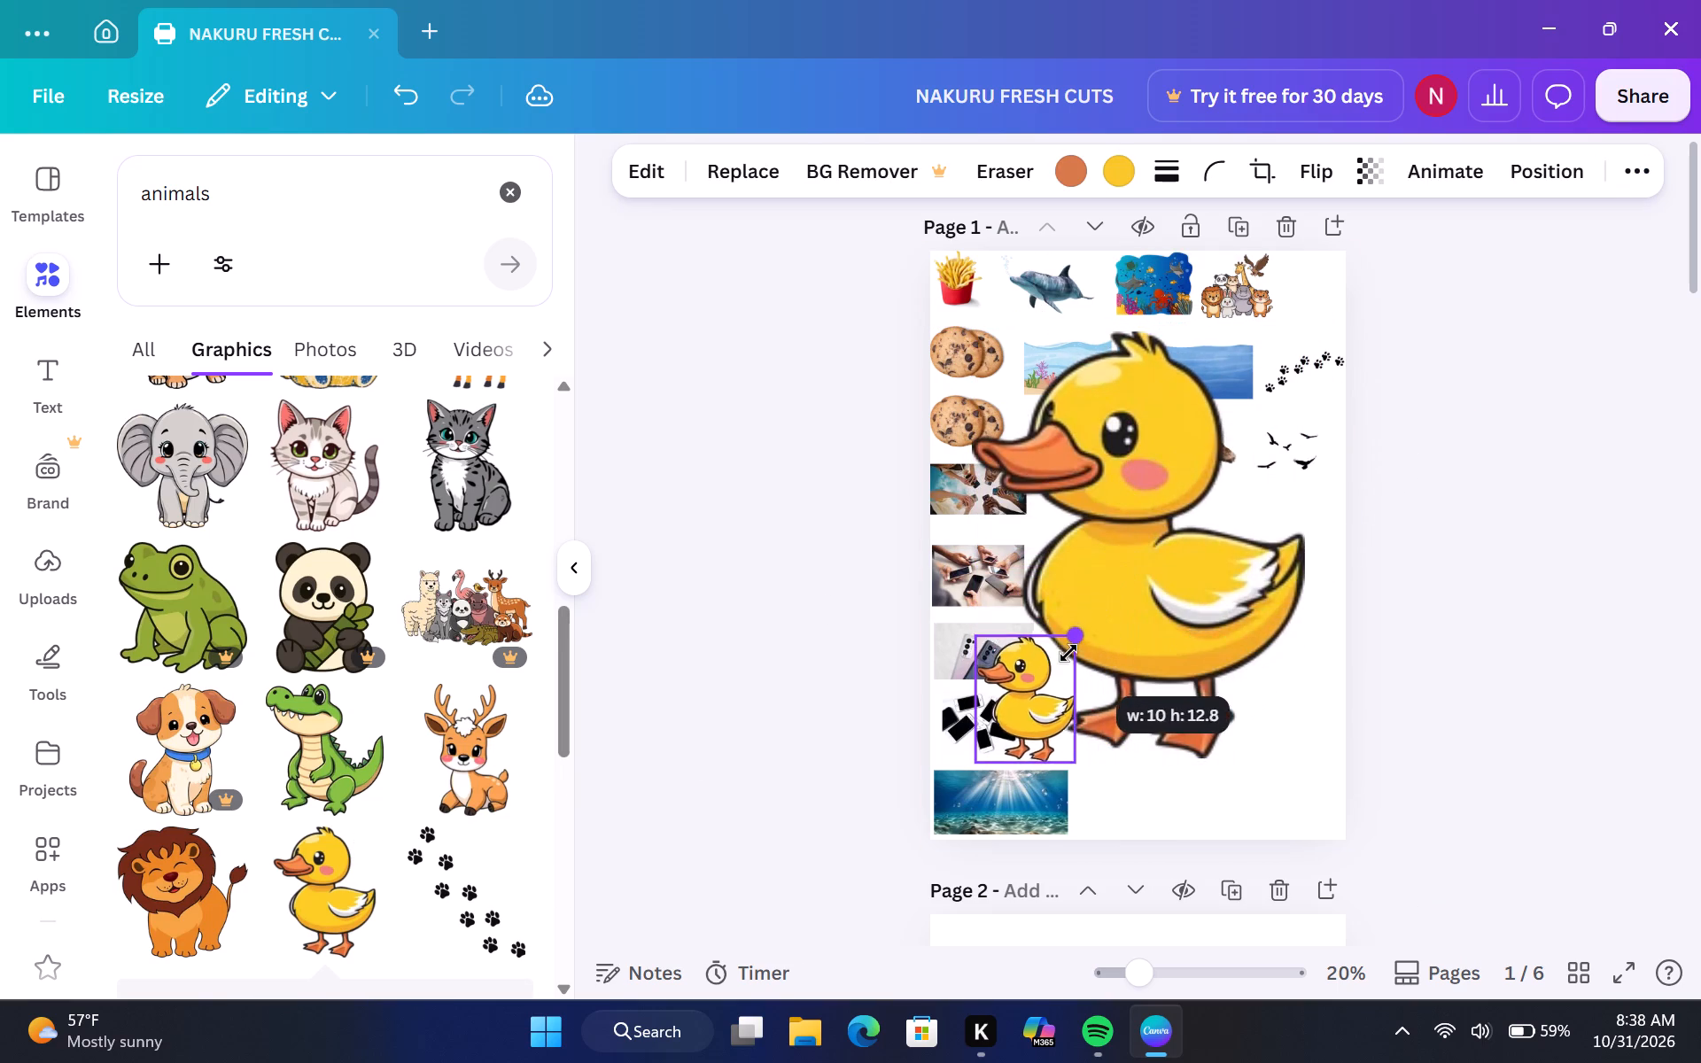
{"action": "left_click_drag", "start_coordinate": [1068, 653], "coordinate": [1052, 670]}
Delete the extra full-size copy of the duck.
{"action": "left_click", "coordinate": [1154, 454]}
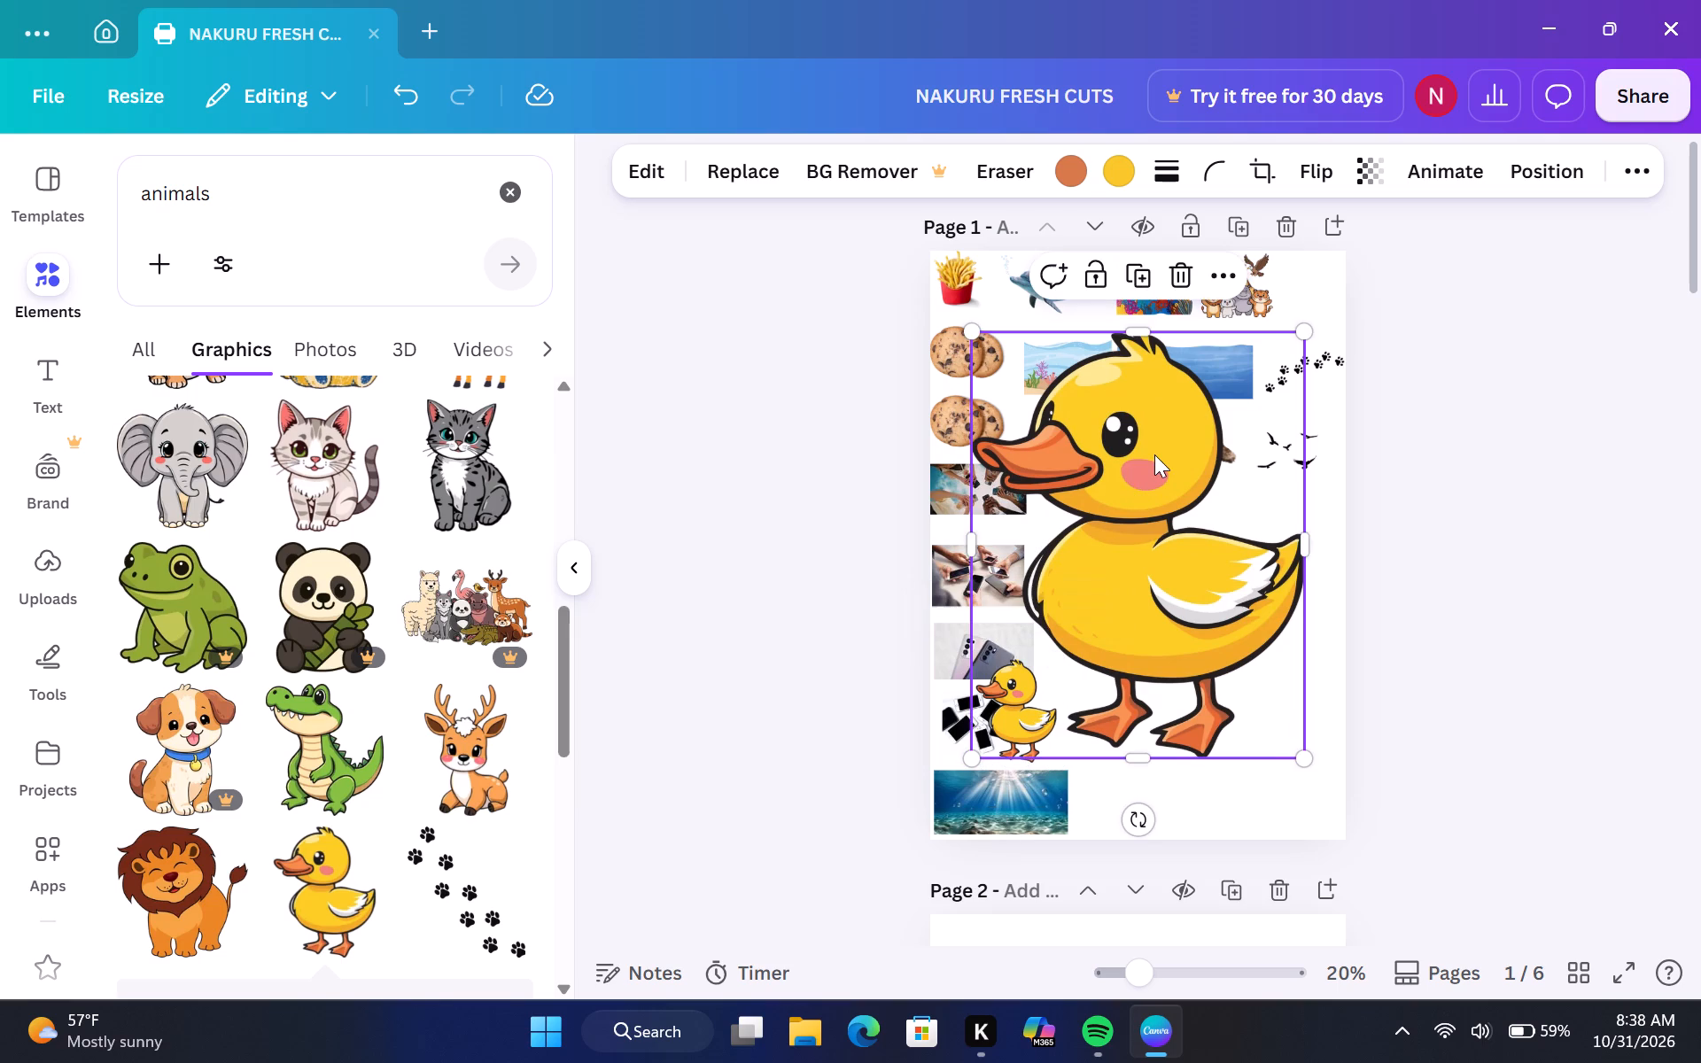
{"action": "left_click", "coordinate": [1183, 270]}
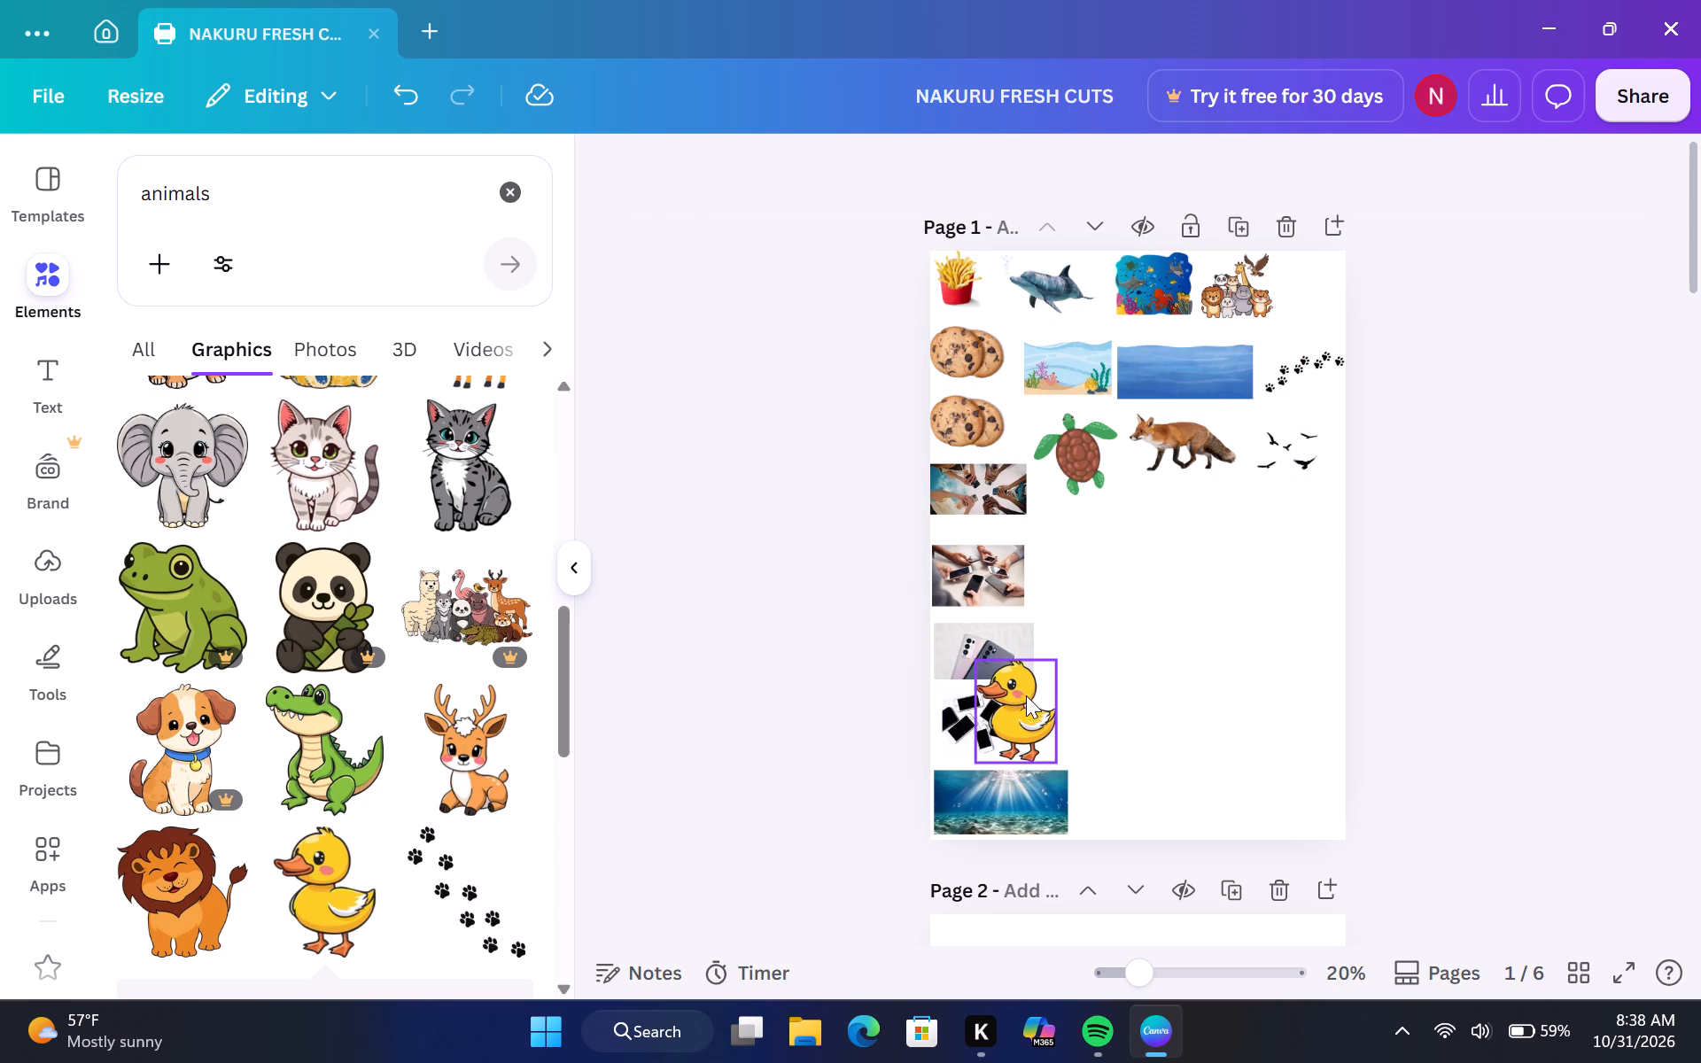
Place the small duck just below the turtle and shrink it slightly more, beside the hands-with-phones photo.
{"action": "left_click_drag", "start_coordinate": [1016, 698], "coordinate": [1119, 588]}
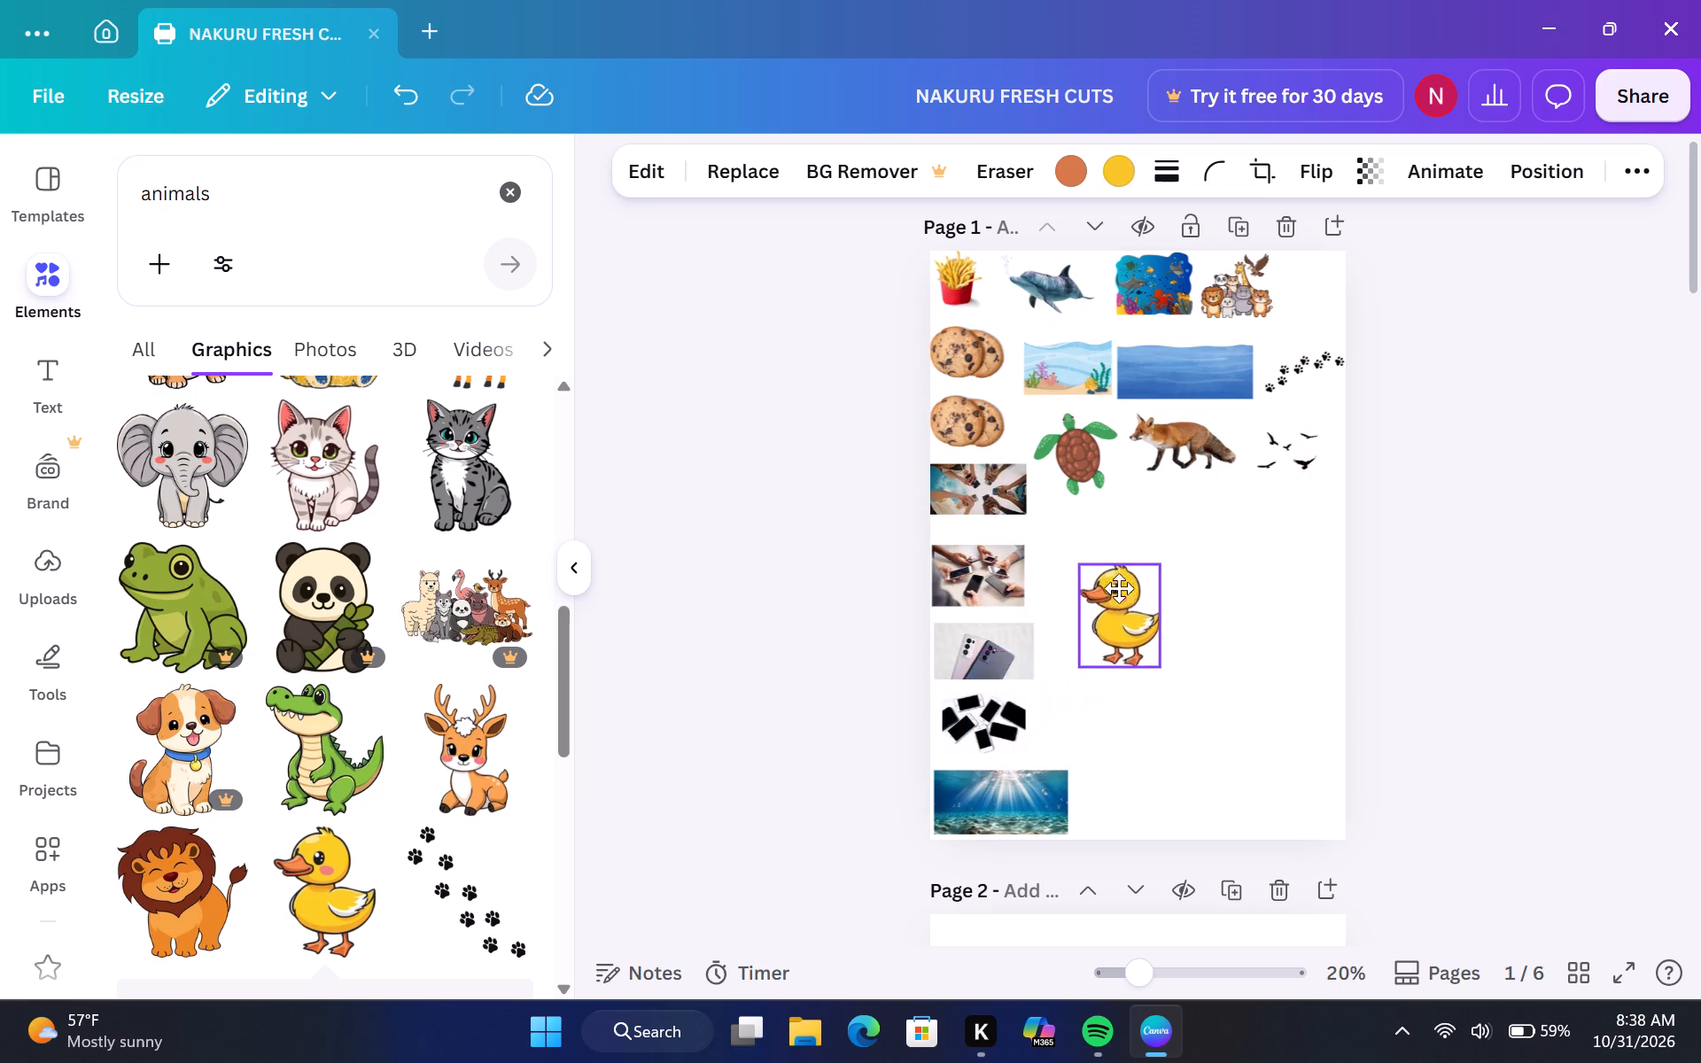
{"action": "left_click_drag", "start_coordinate": [1119, 588], "coordinate": [1085, 533]}
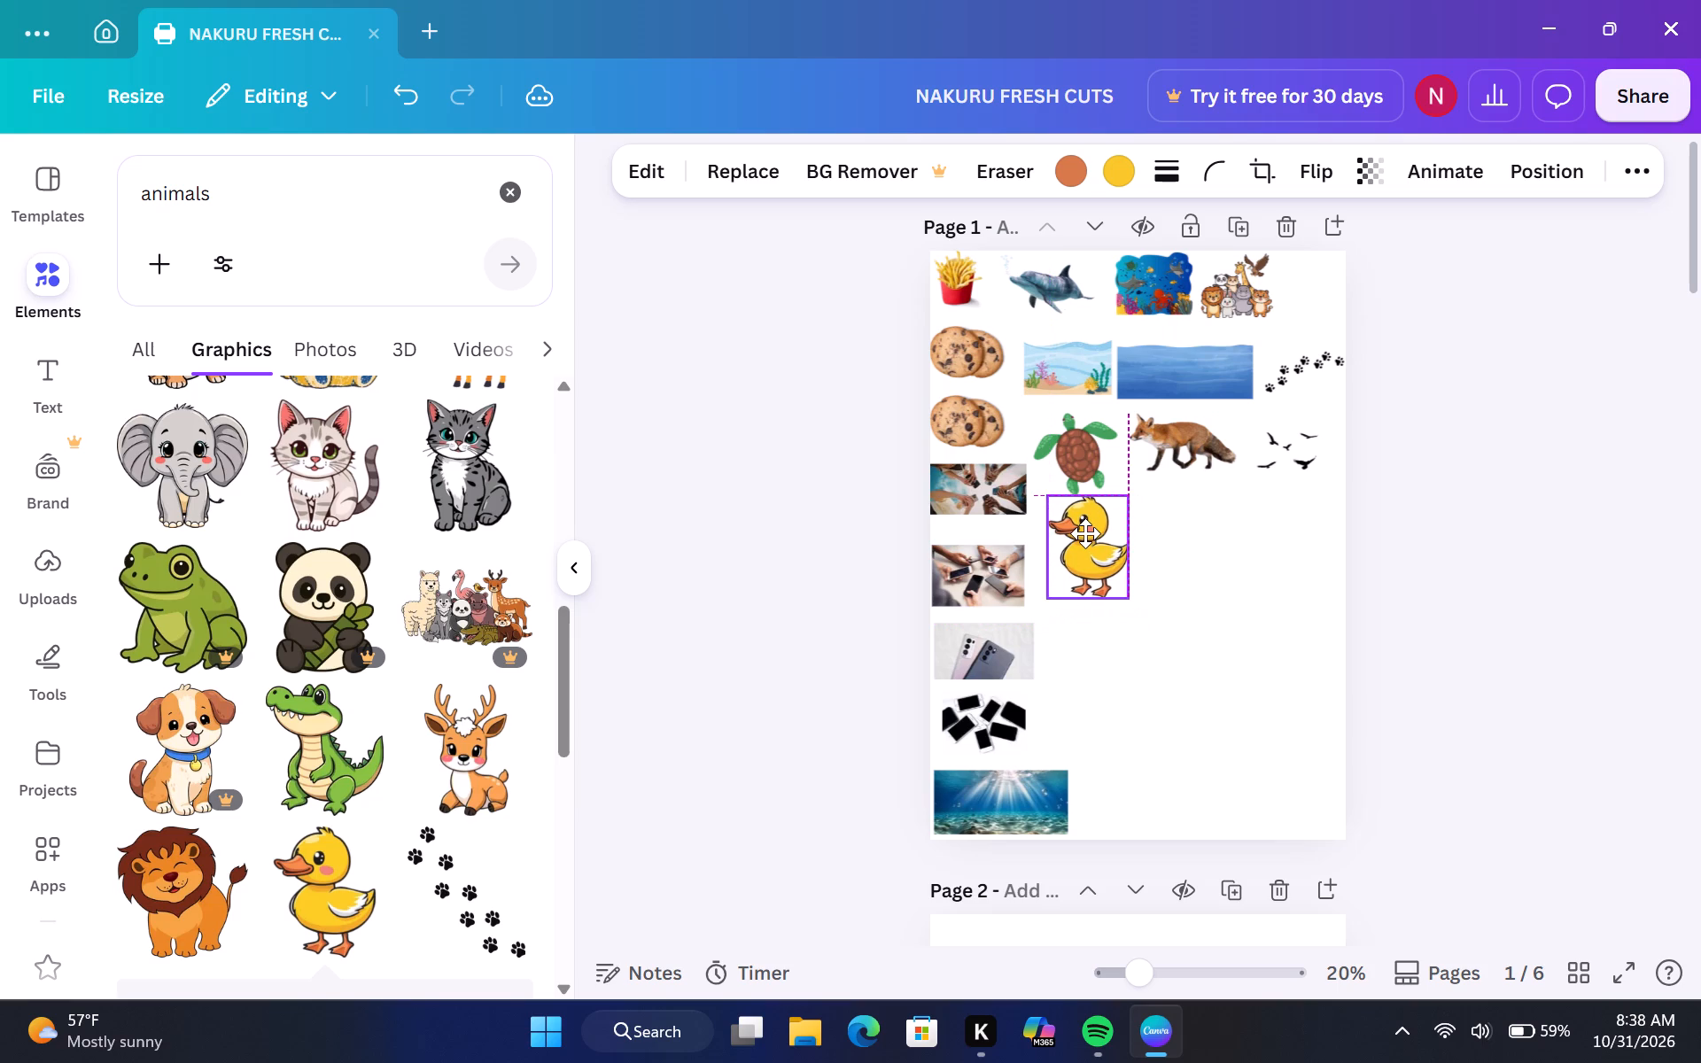
{"action": "left_click_drag", "start_coordinate": [1085, 533], "coordinate": [1087, 527]}
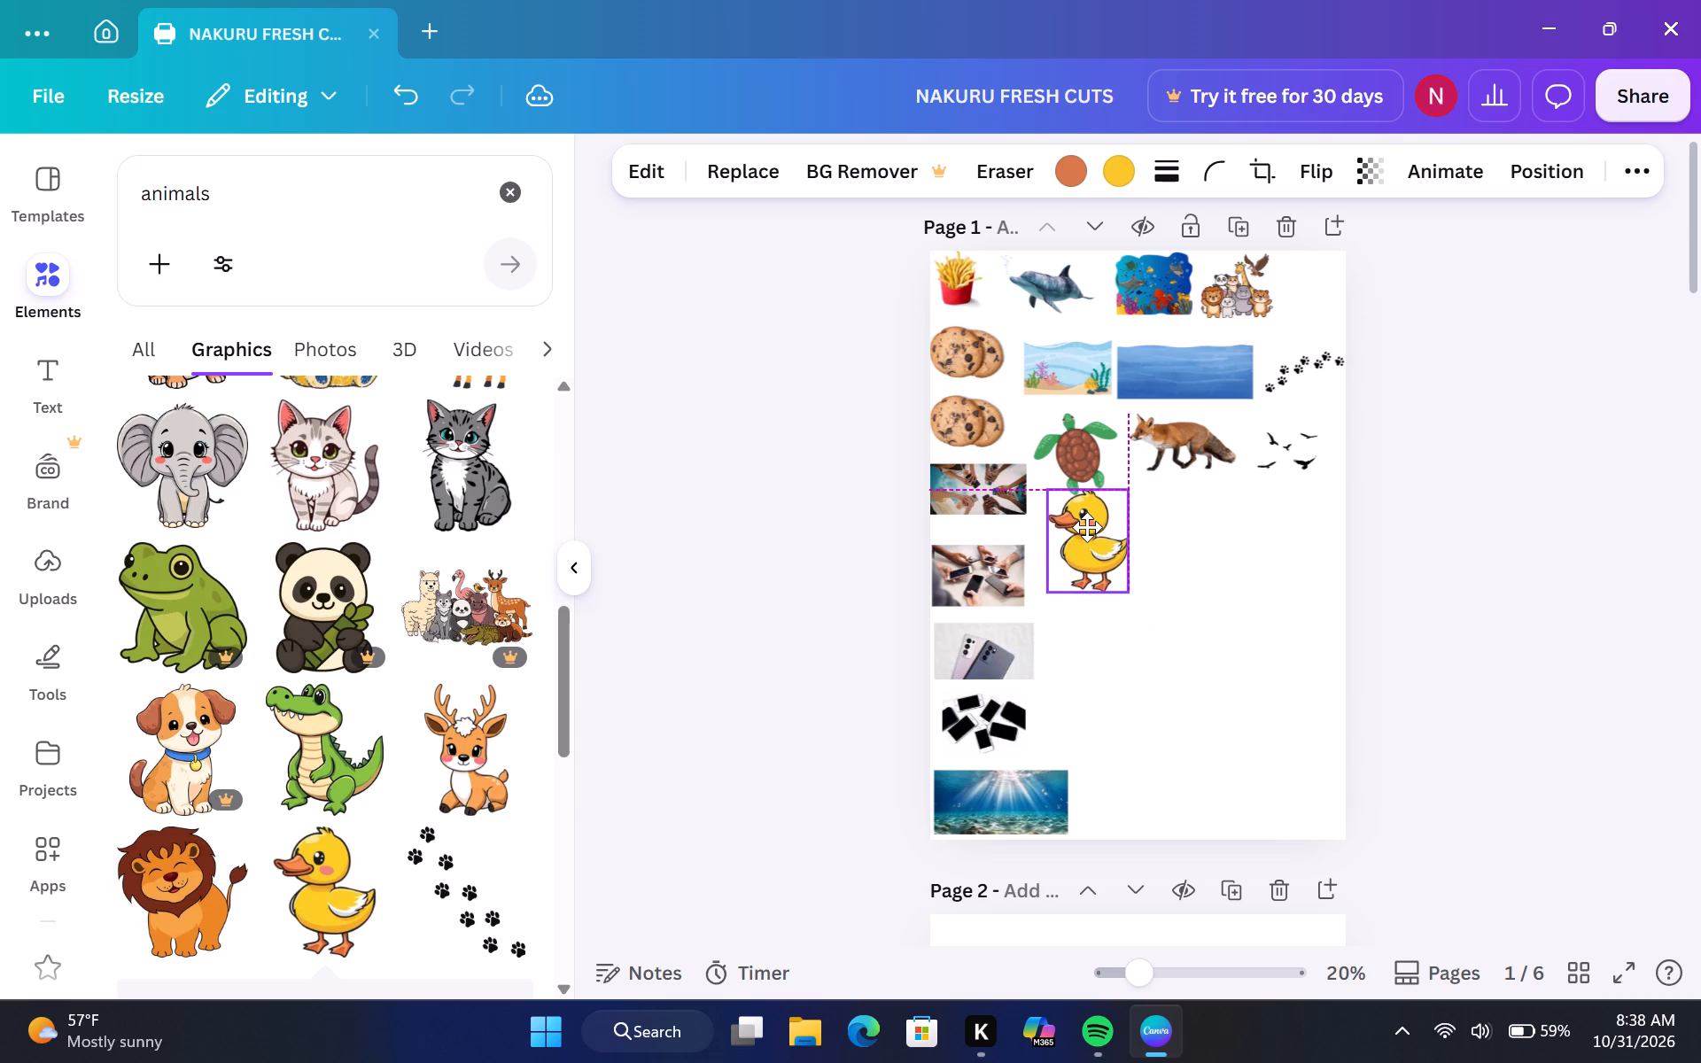
{"action": "left_click_drag", "start_coordinate": [1087, 527], "coordinate": [1080, 523]}
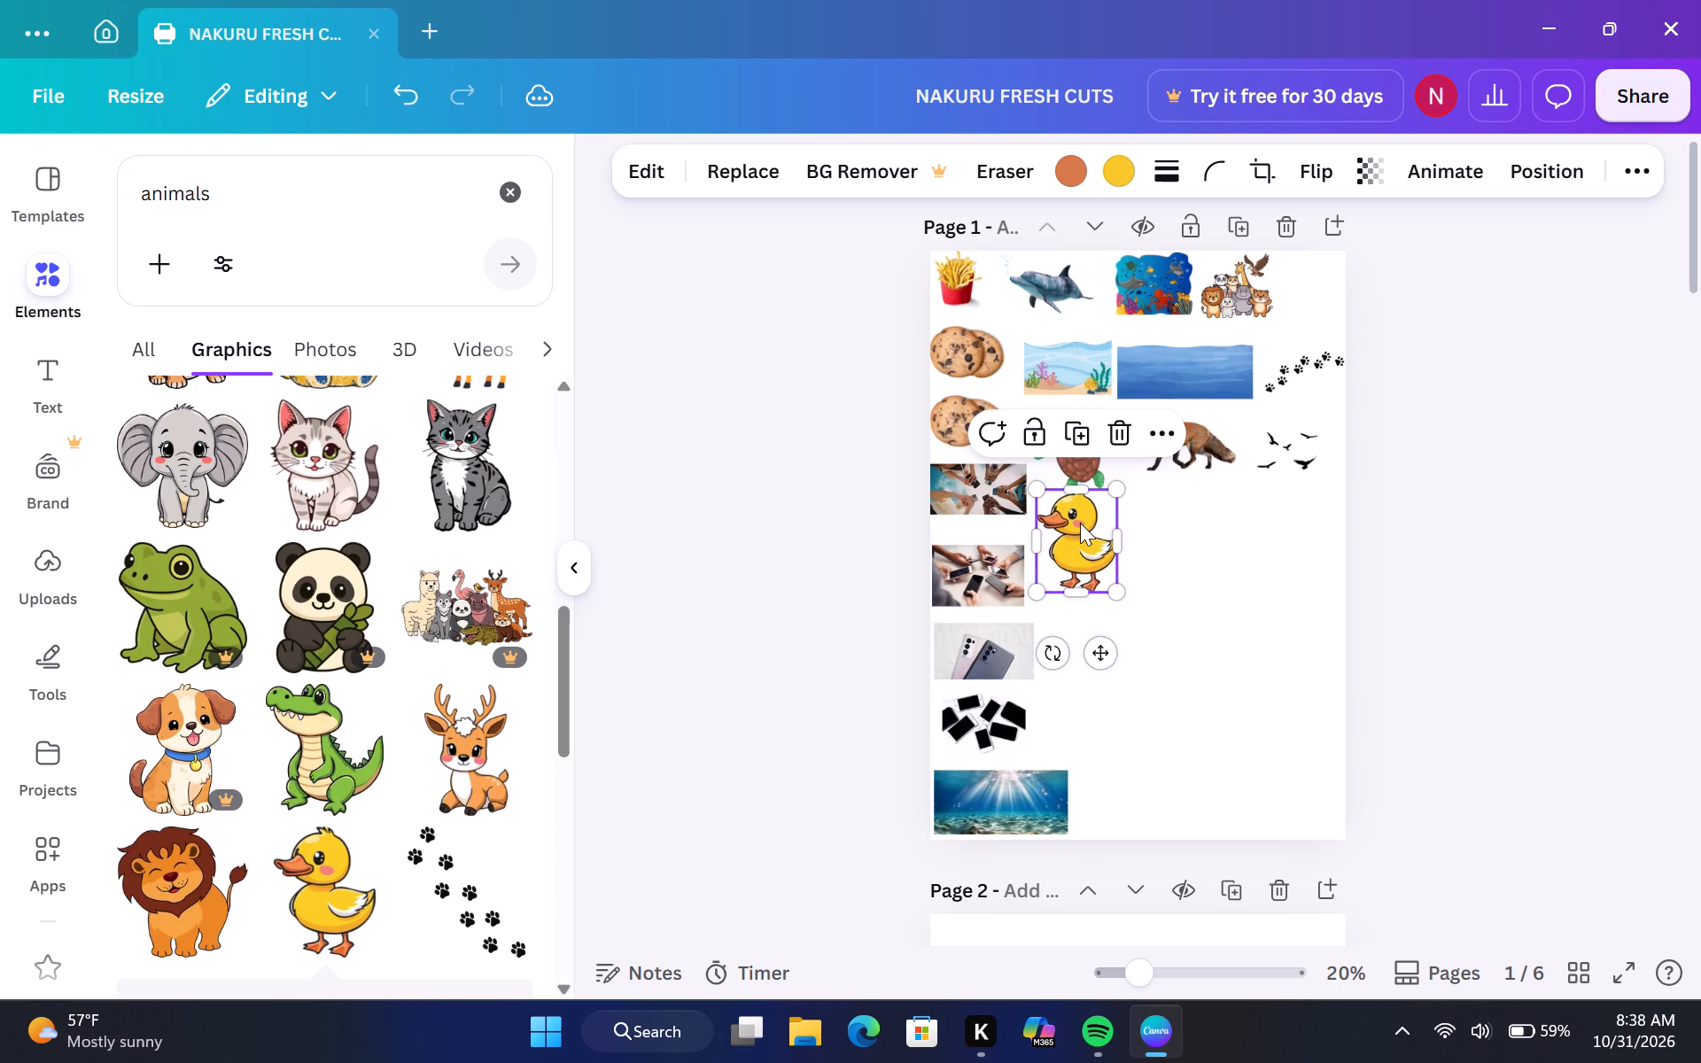
{"action": "double_click", "coordinate": [1120, 491]}
{"action": "left_click_drag", "start_coordinate": [1111, 496], "coordinate": [1085, 517]}
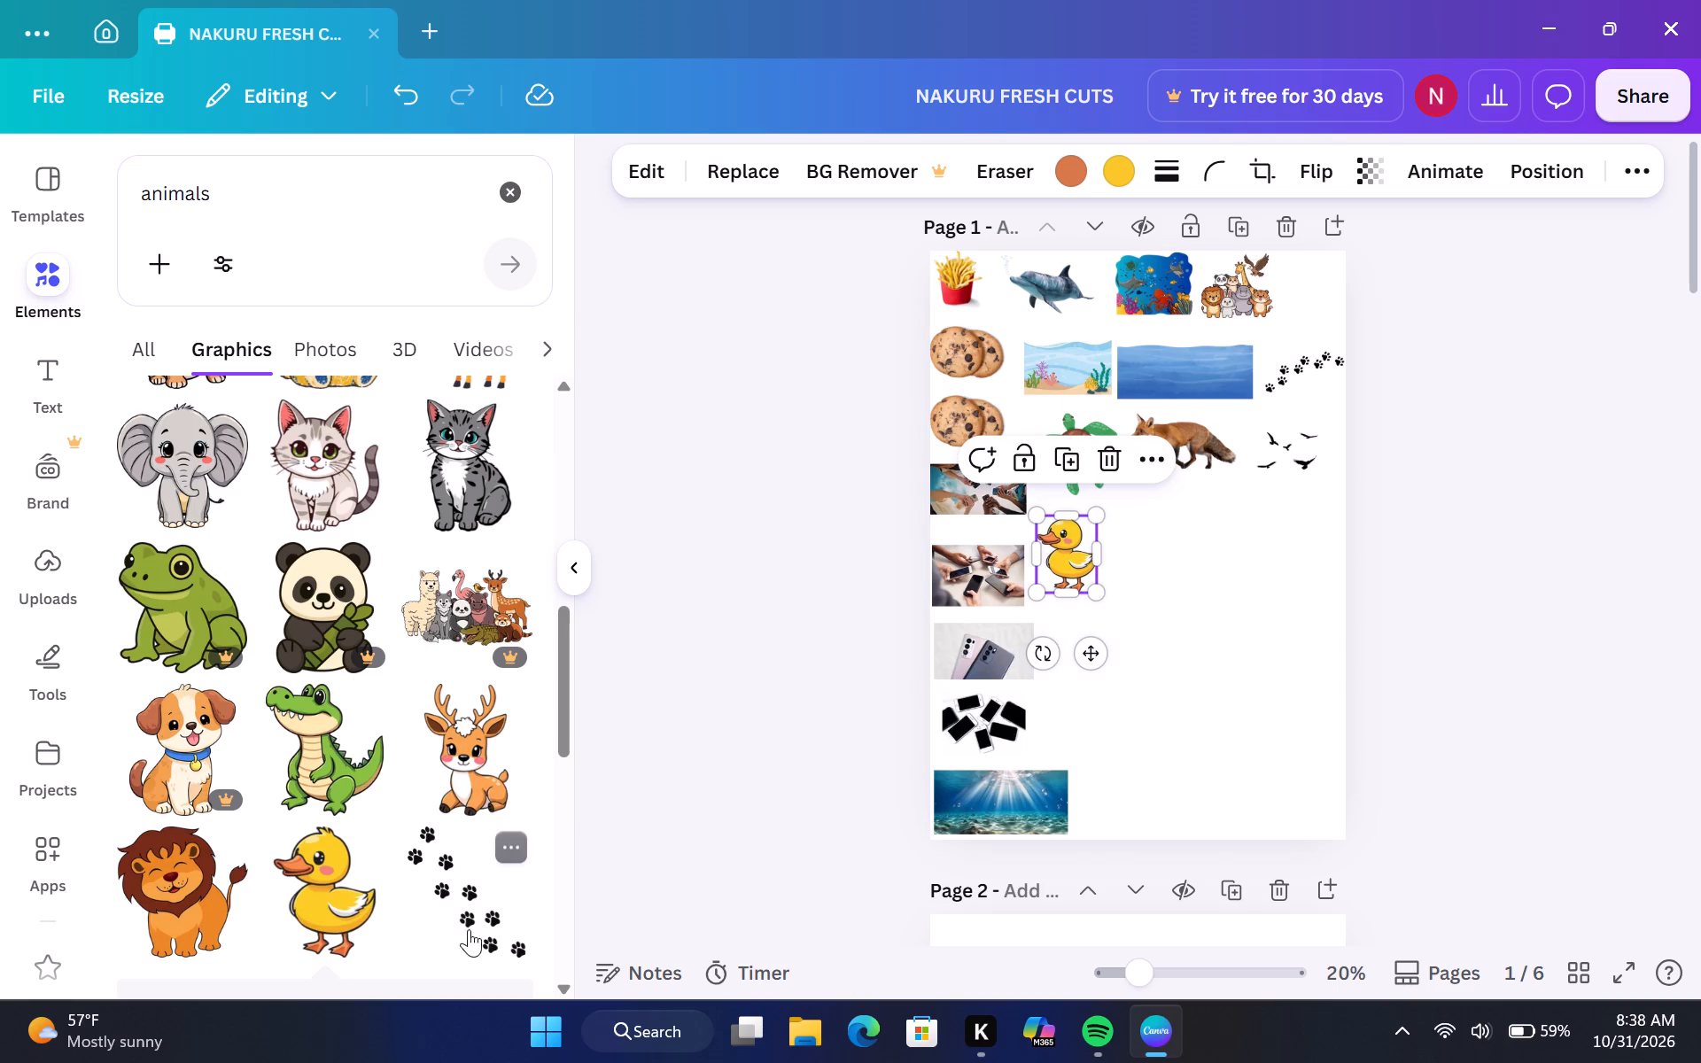
Add the red parrot graphic from the duck's Magic recommendations and shrink it to about 5 wide.
{"action": "triple_click", "coordinate": [558, 990]}
{"action": "triple_click", "coordinate": [558, 990]}
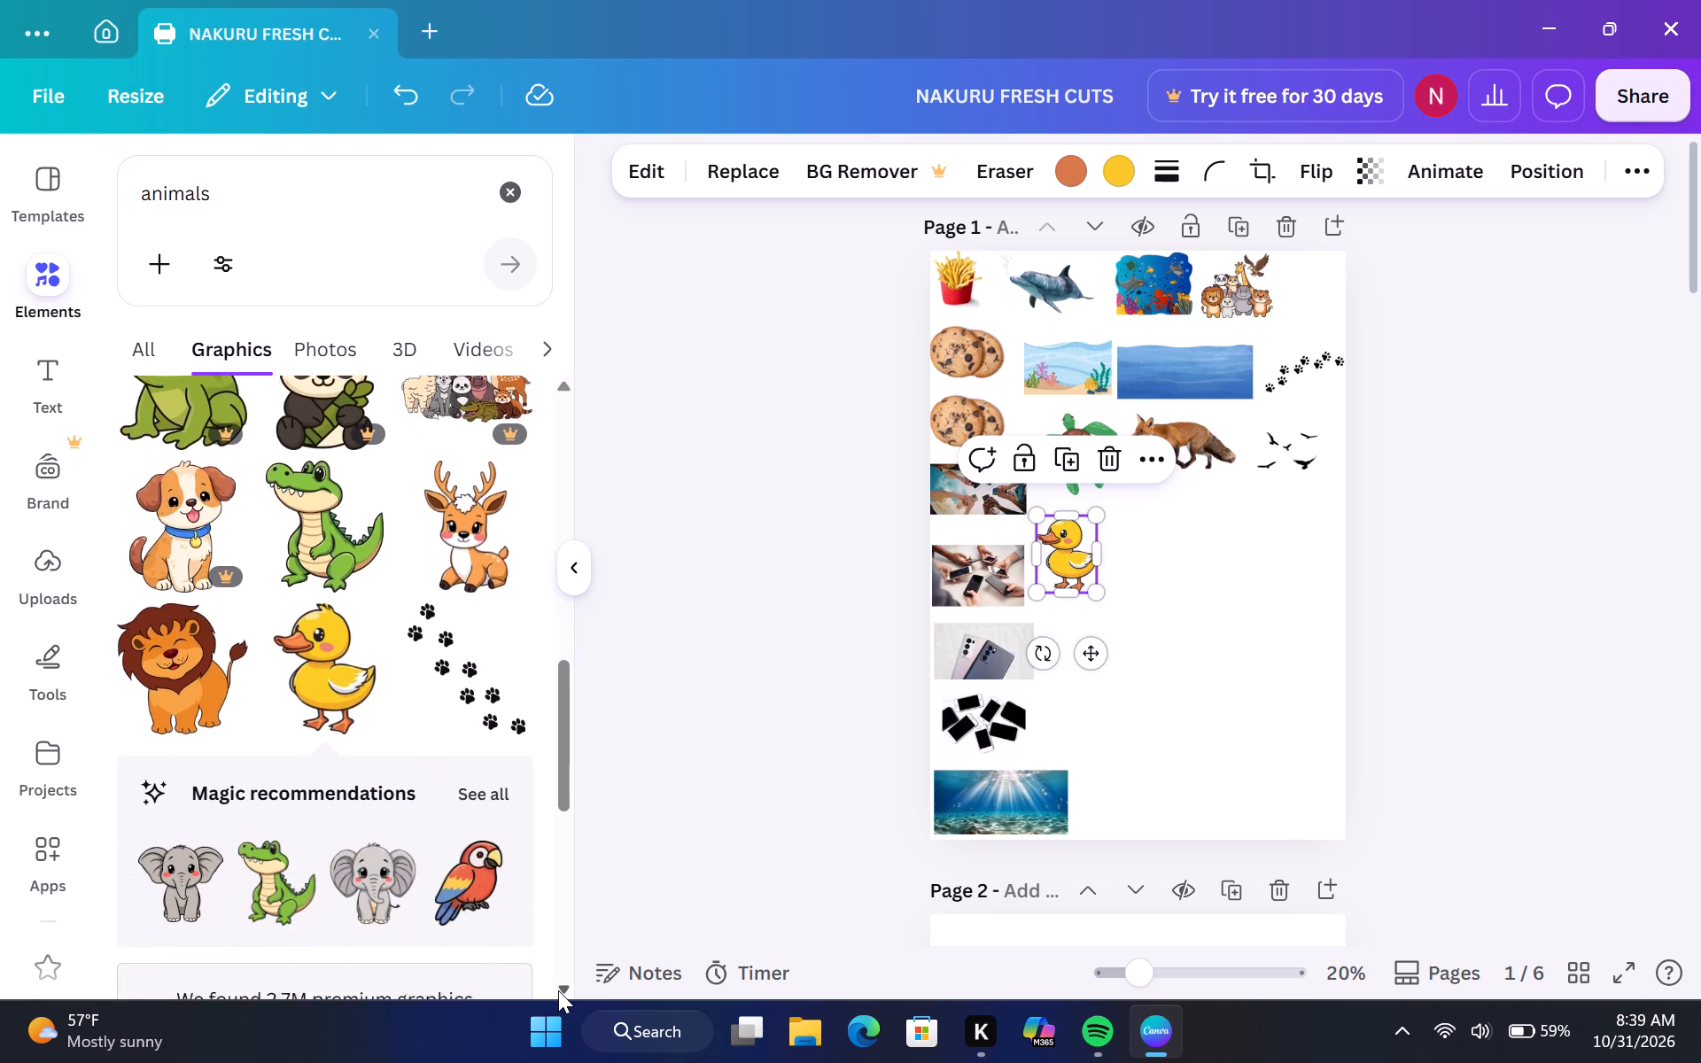
{"action": "triple_click", "coordinate": [558, 990]}
{"action": "triple_click", "coordinate": [558, 990]}
{"action": "left_click", "coordinate": [558, 990]}
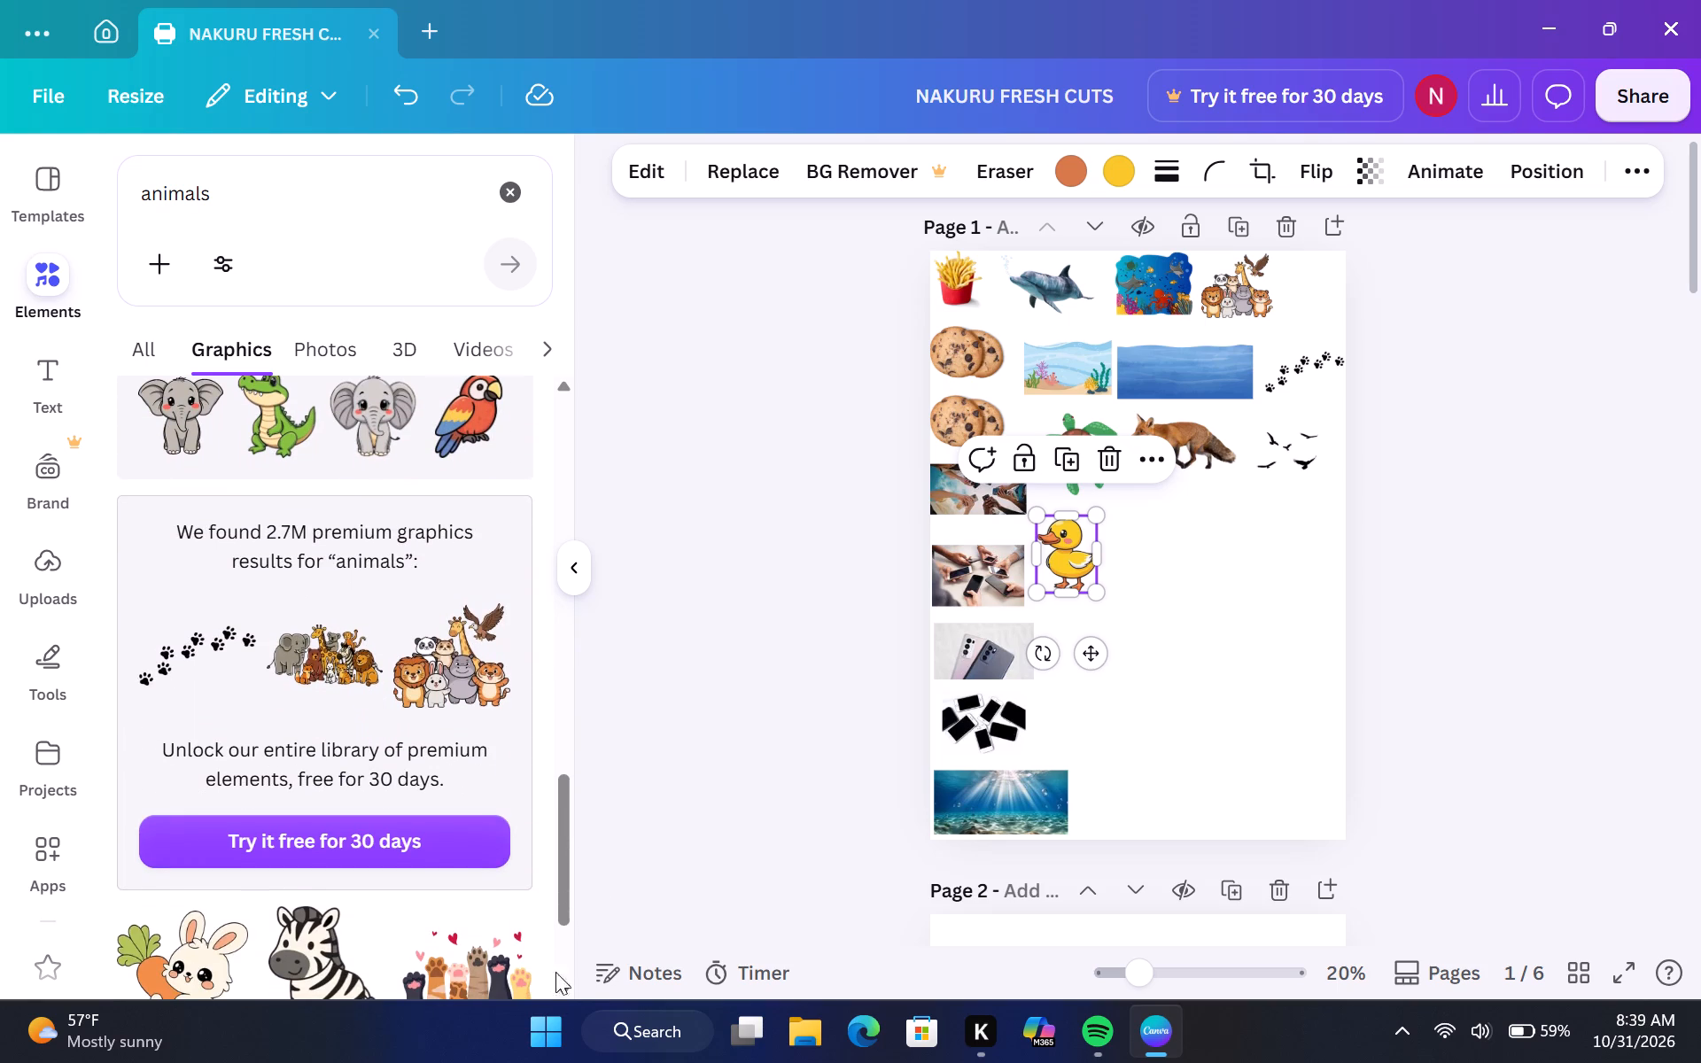
{"action": "left_click", "coordinate": [561, 388]}
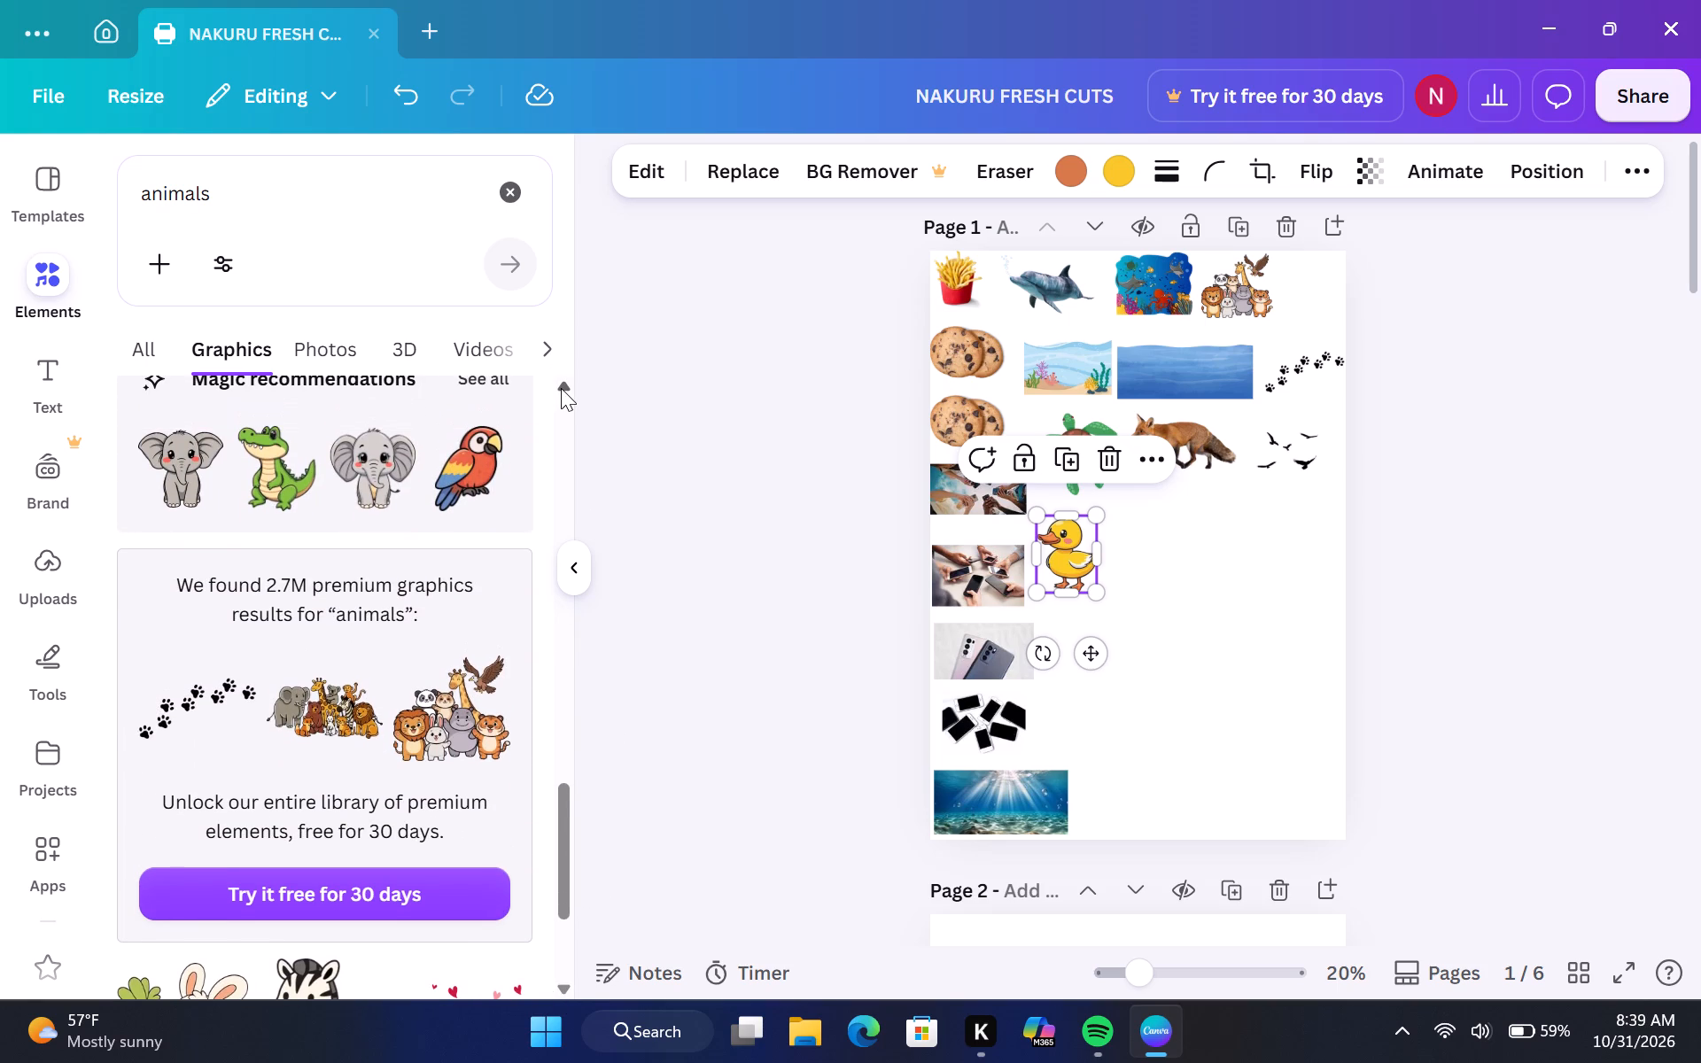
{"action": "left_click", "coordinate": [456, 437]}
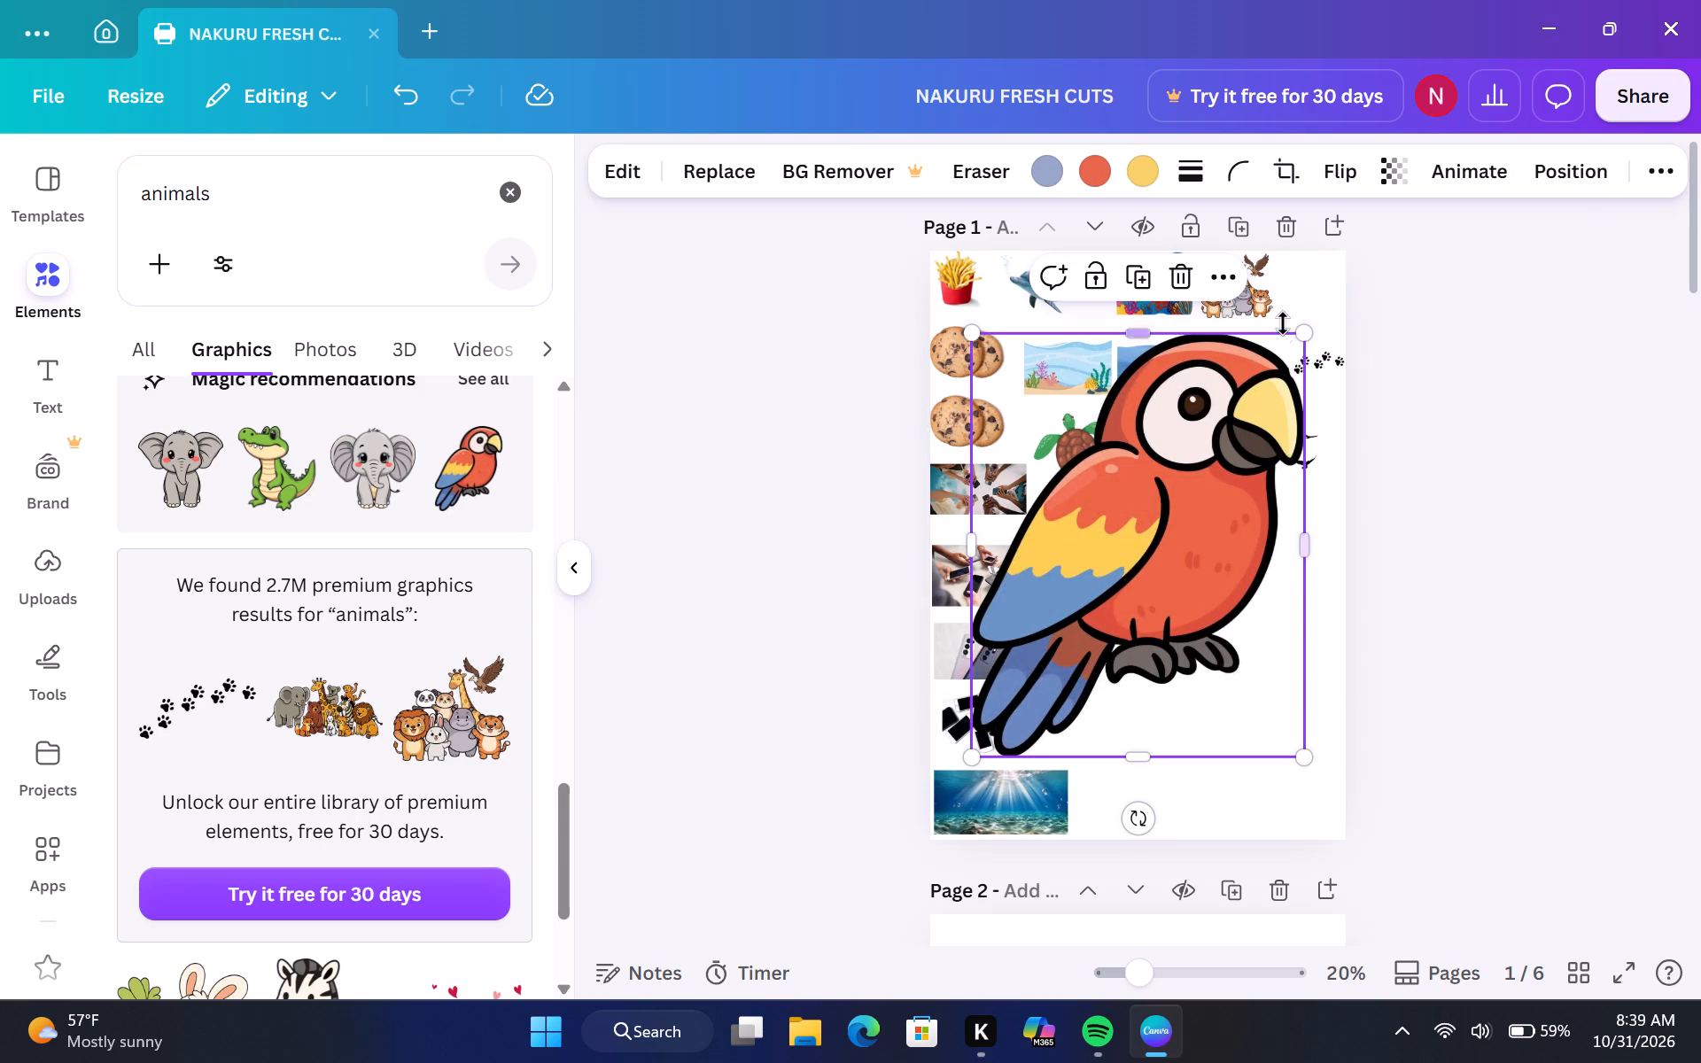
{"action": "double_click", "coordinate": [1302, 336]}
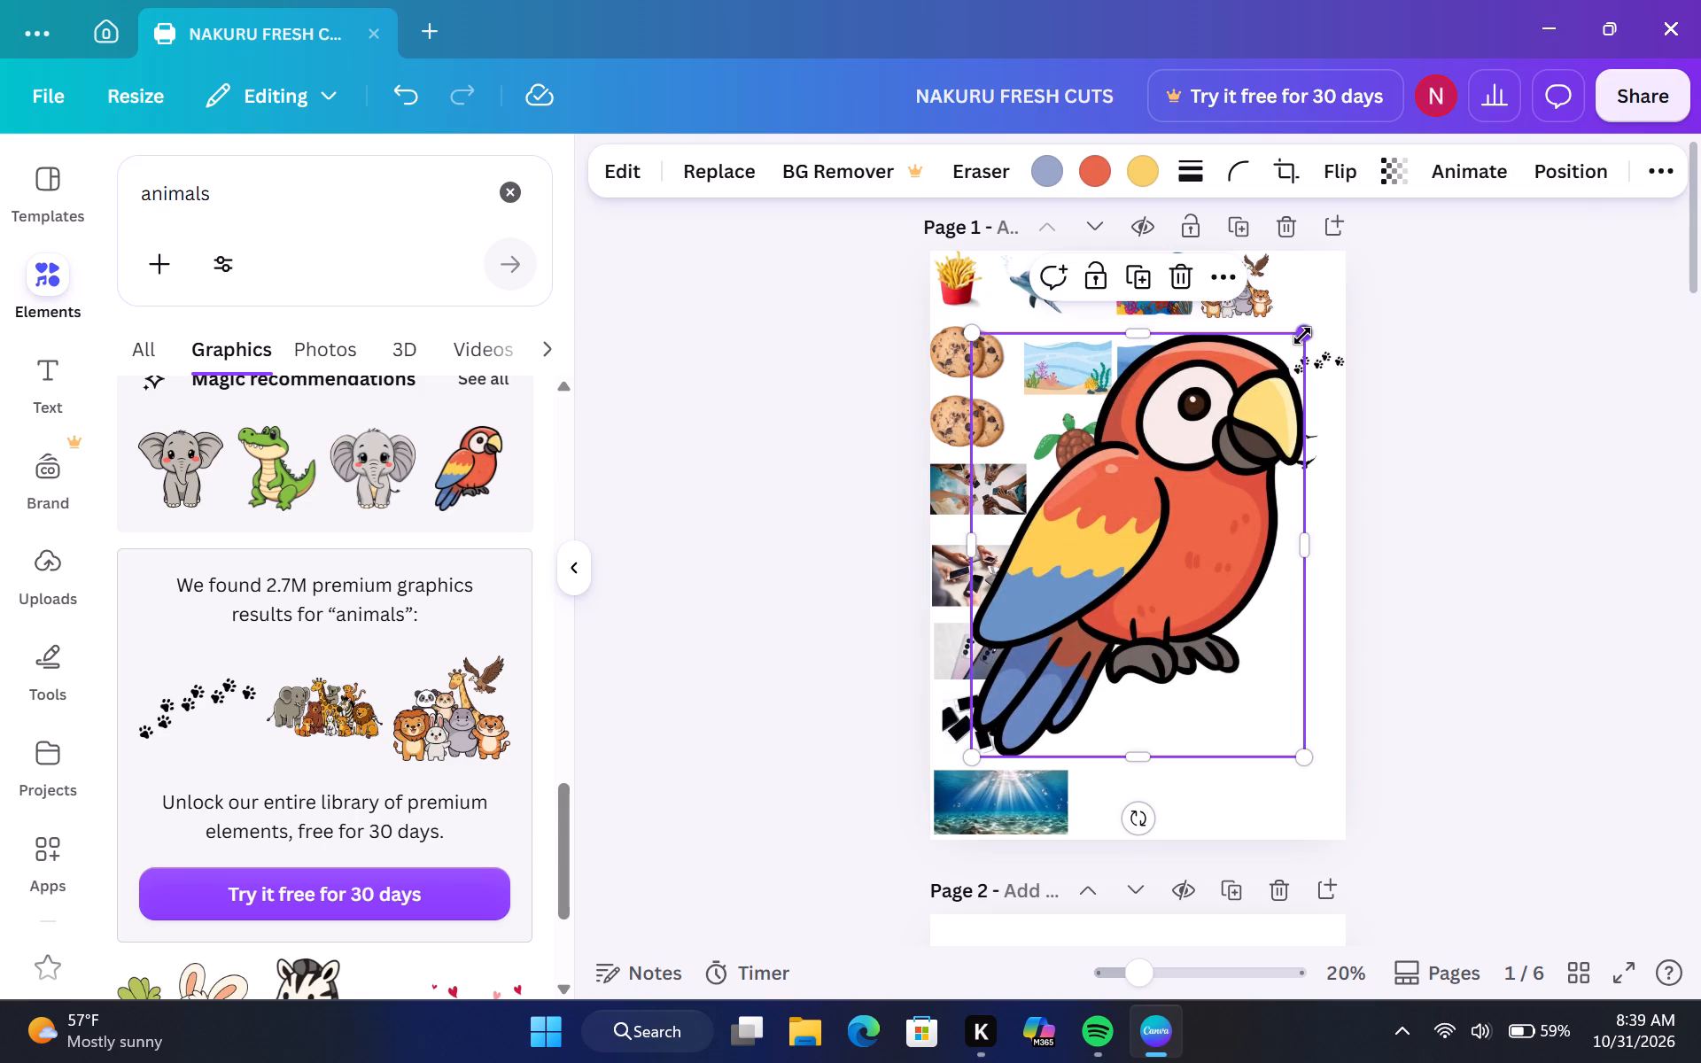
{"action": "double_click", "coordinate": [1297, 333]}
{"action": "left_click_drag", "start_coordinate": [1297, 333], "coordinate": [1021, 620]}
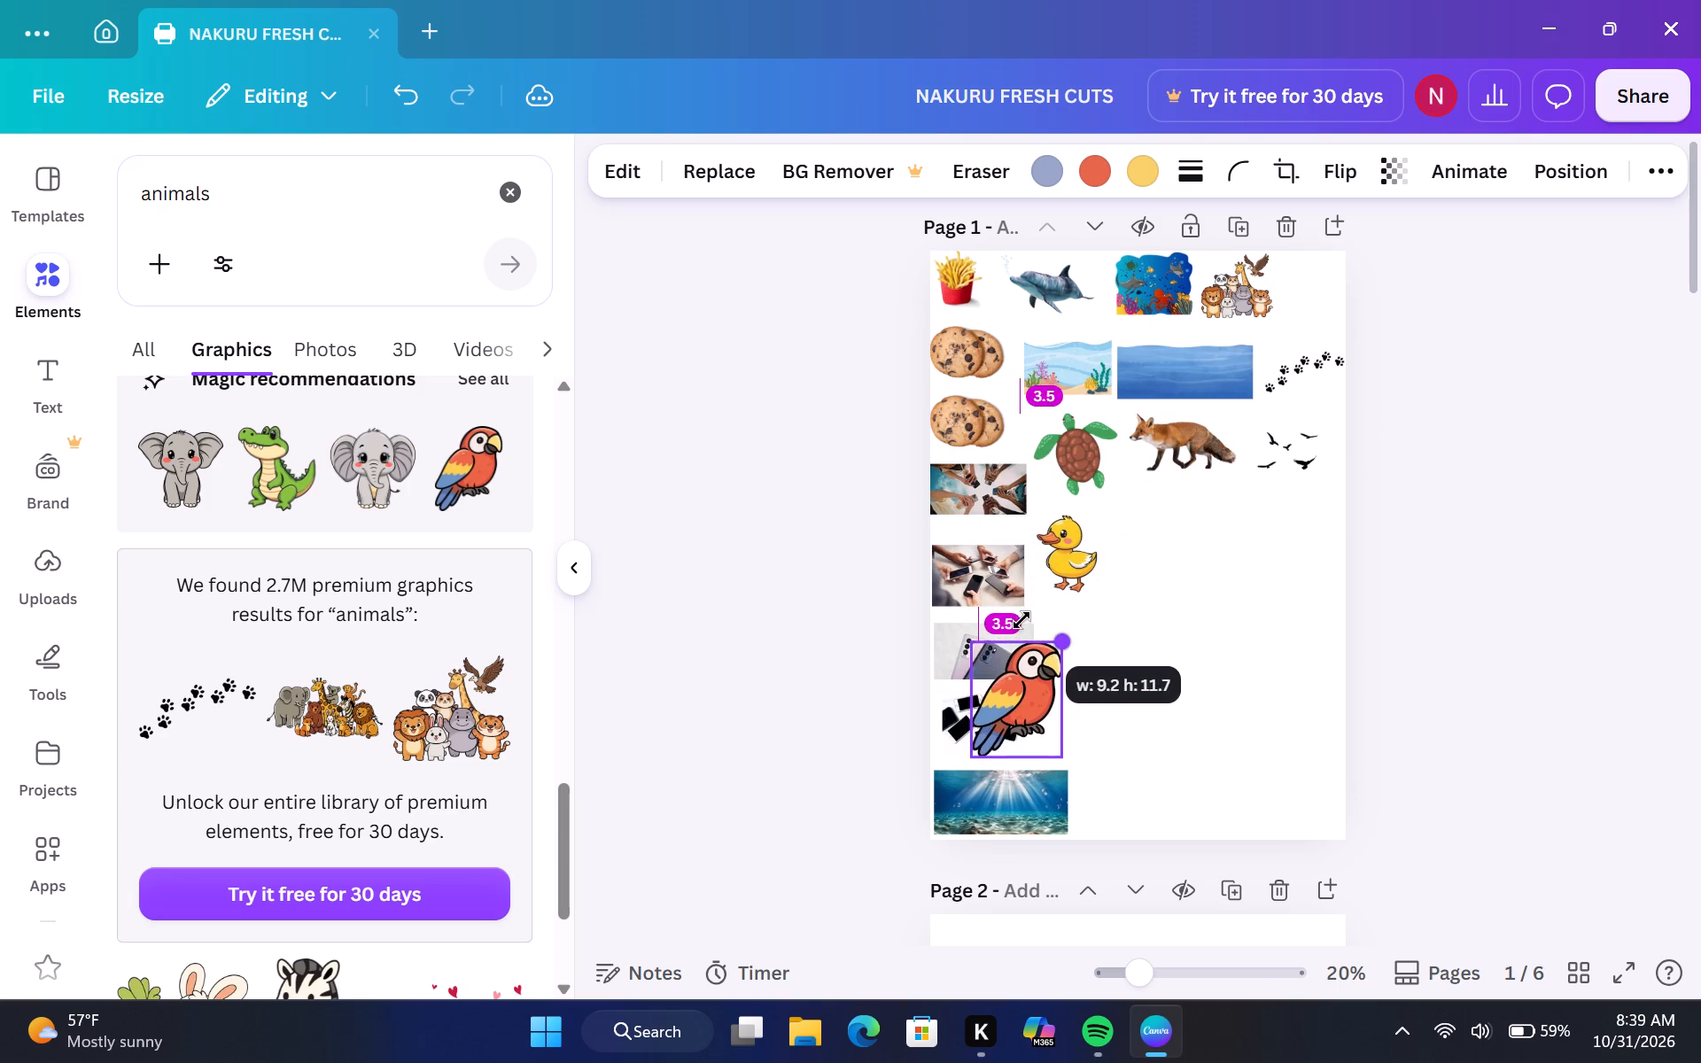
{"action": "left_click_drag", "start_coordinate": [1021, 620], "coordinate": [983, 661]}
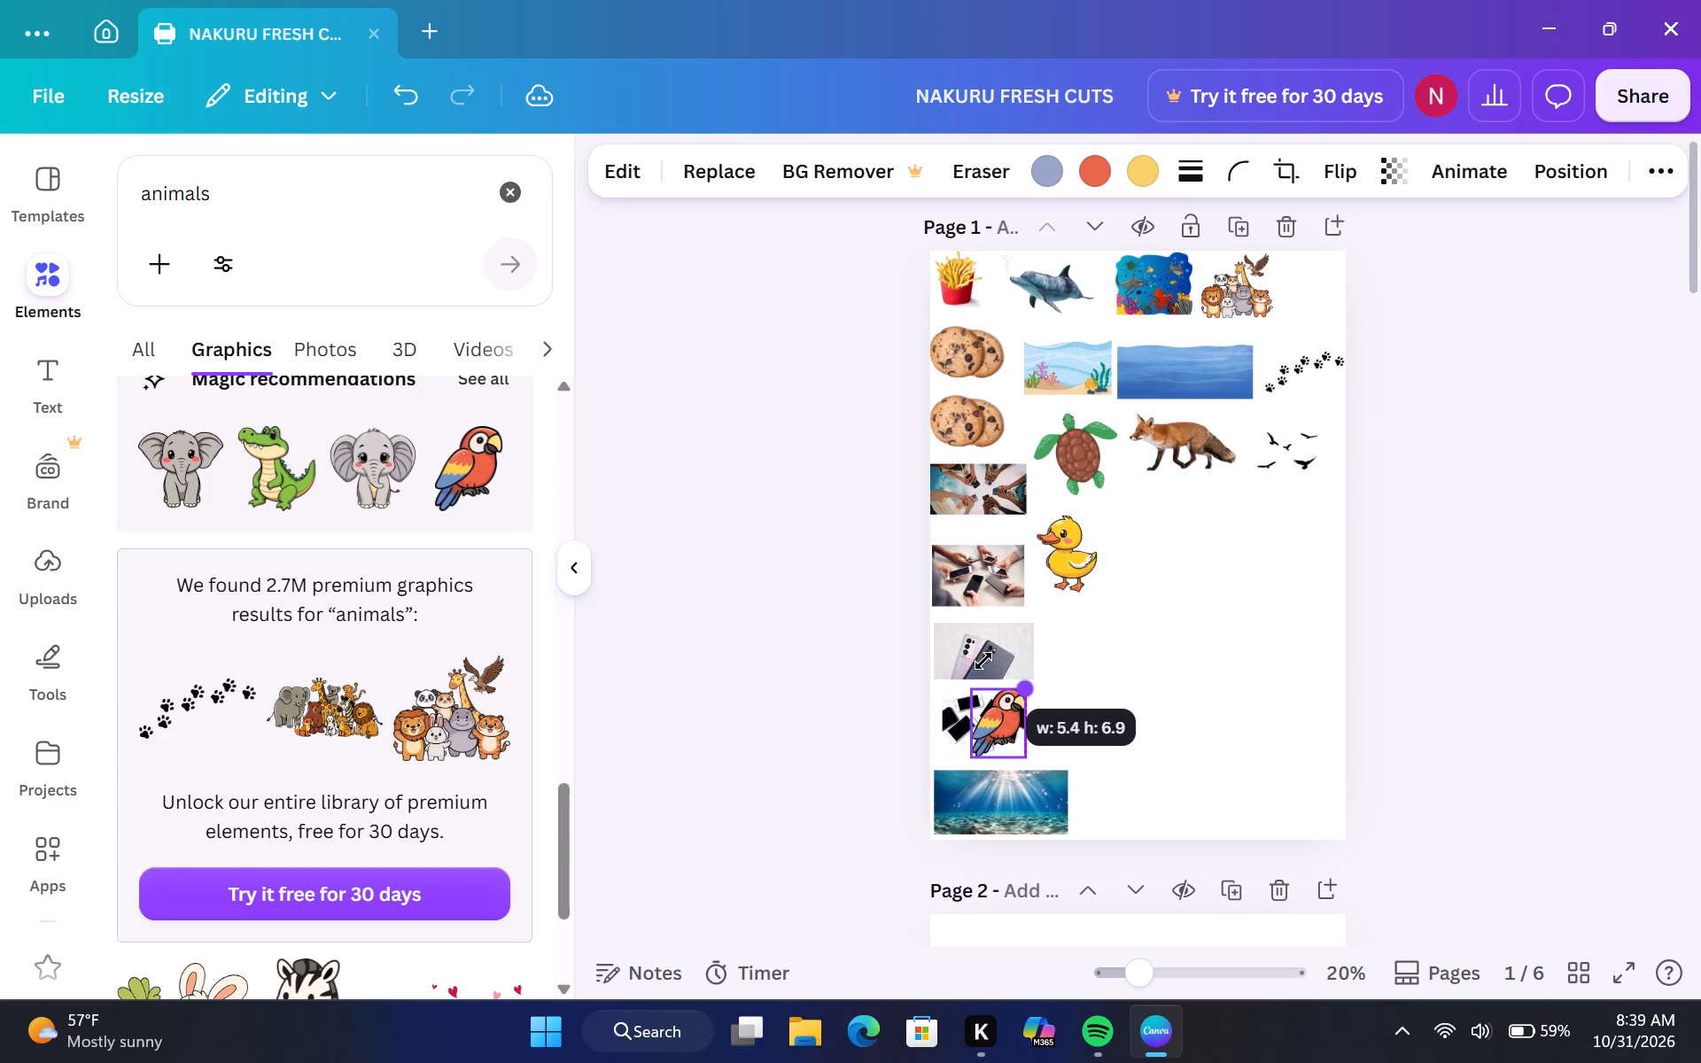
{"action": "left_click_drag", "start_coordinate": [983, 661], "coordinate": [980, 662]}
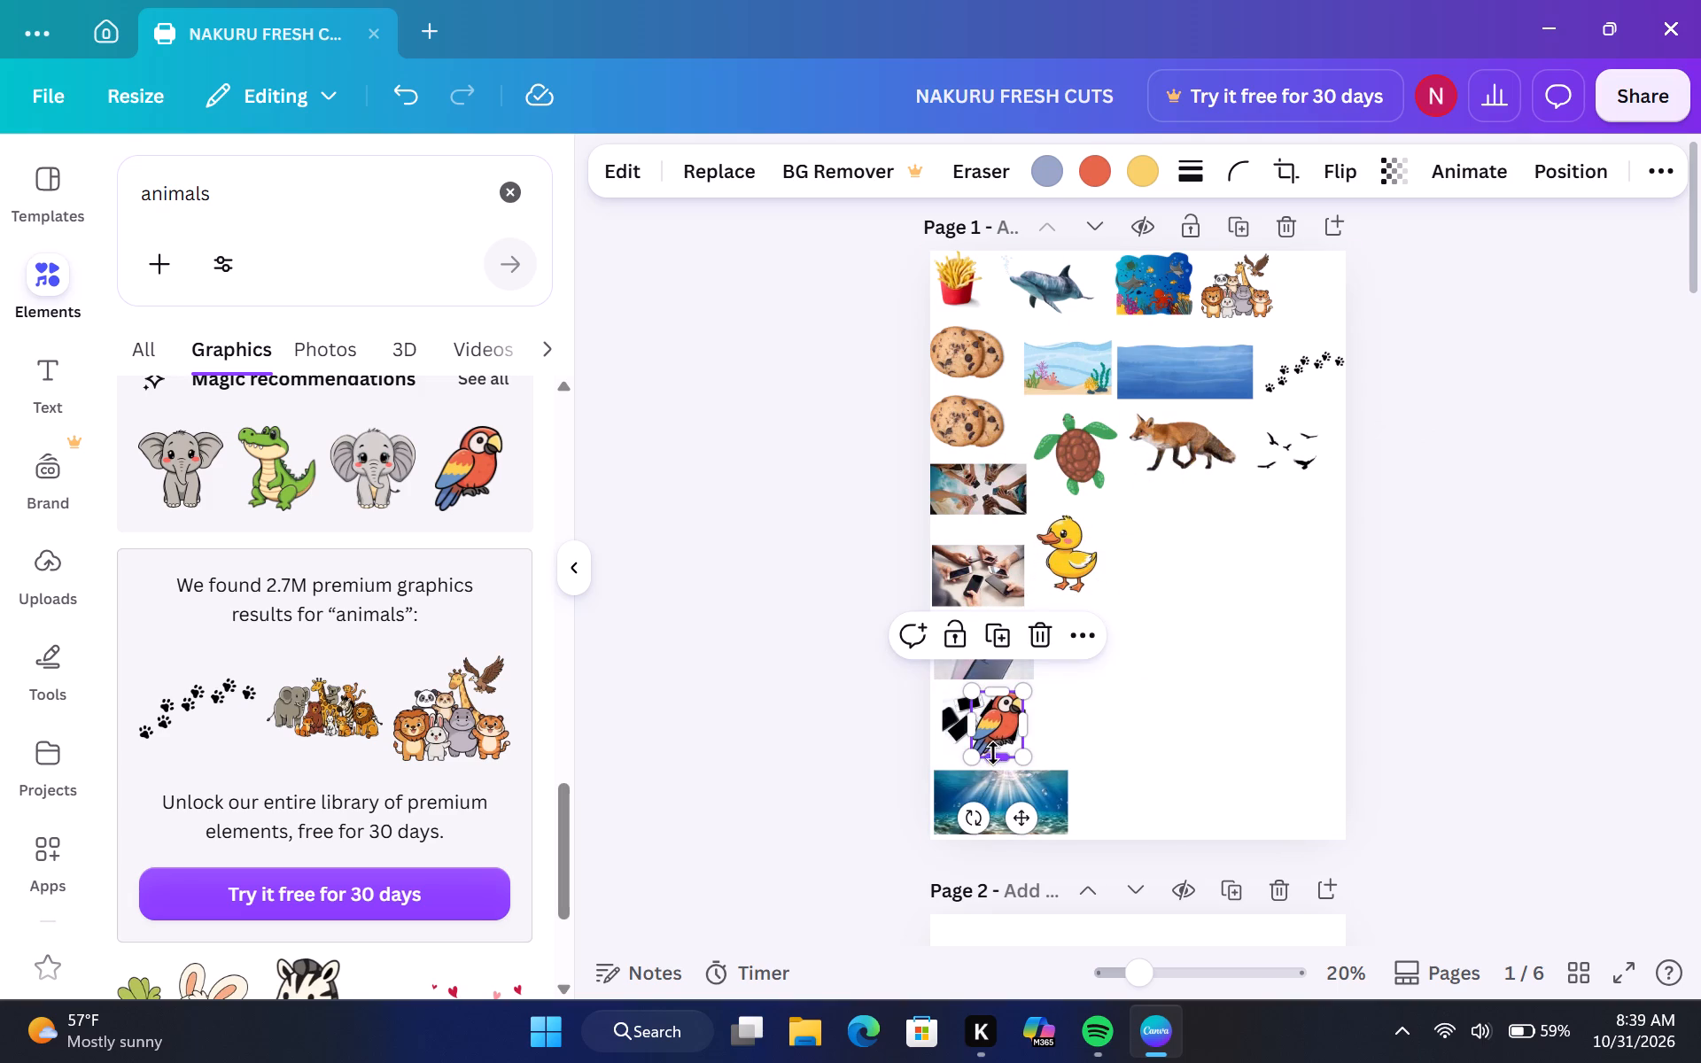
Crop the red parrot slightly along its bottom edge, keeping it about 5.2 wide.
{"action": "left_click_drag", "start_coordinate": [997, 747], "coordinate": [986, 740]}
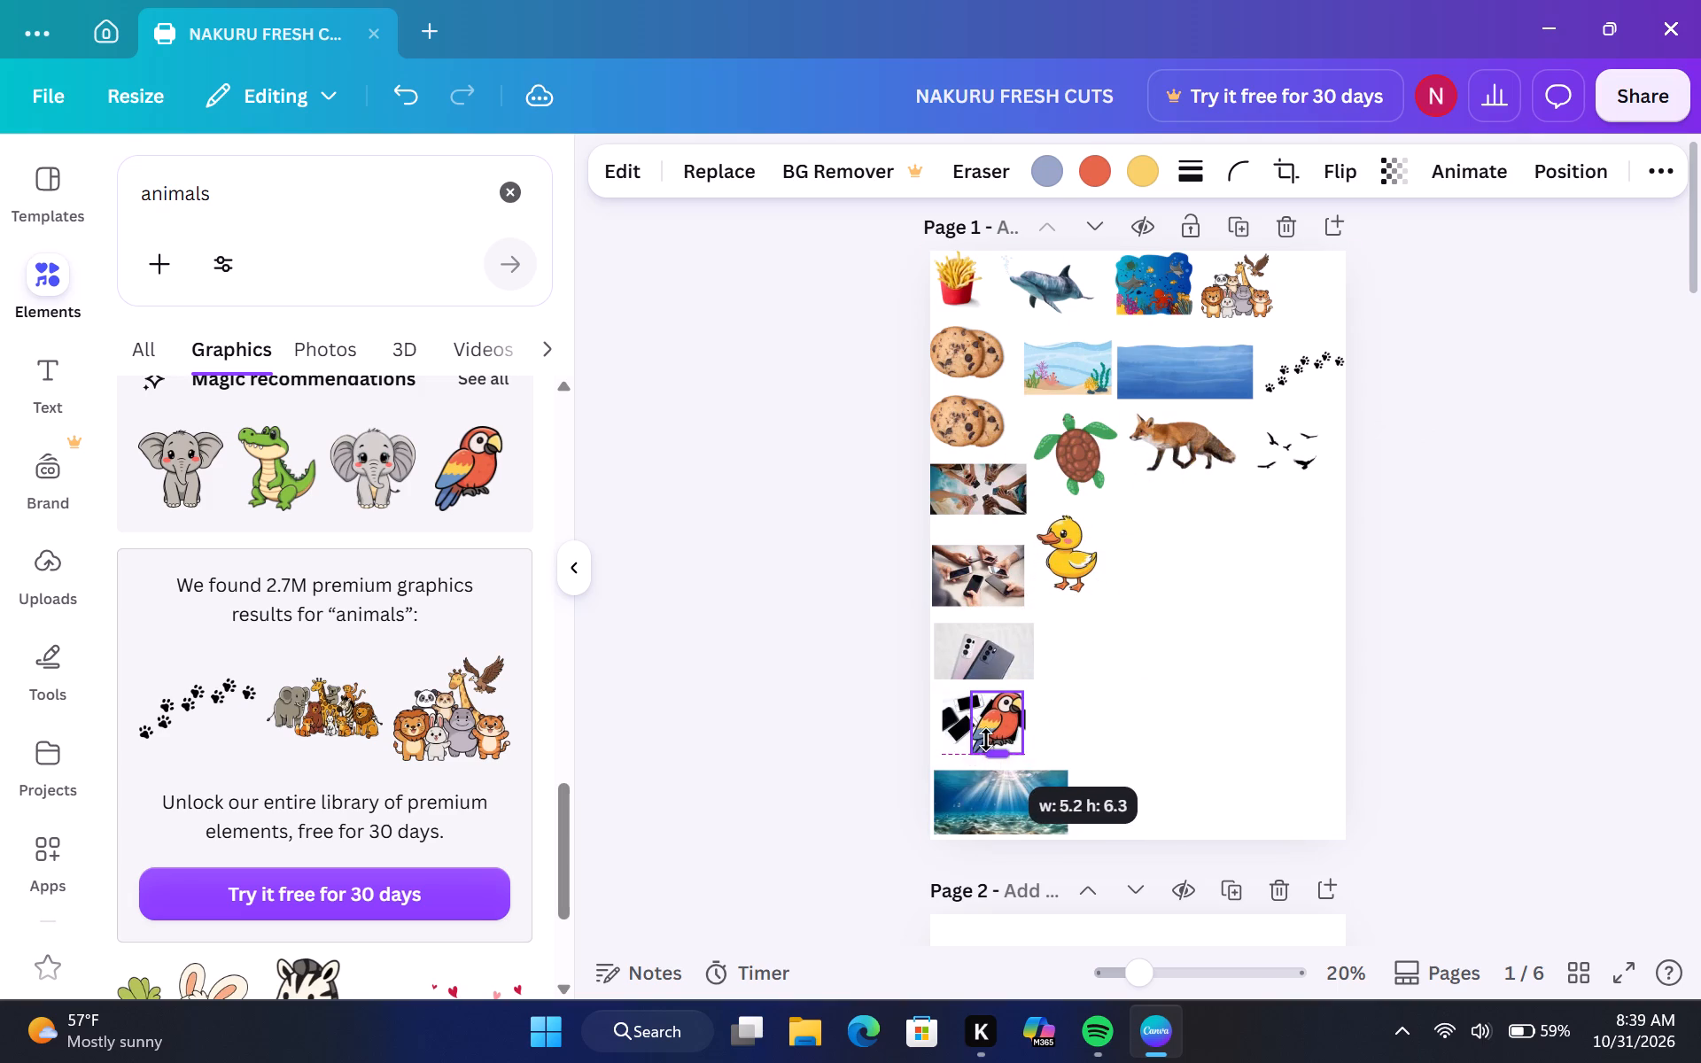
{"action": "left_click_drag", "start_coordinate": [986, 740], "coordinate": [1044, 733]}
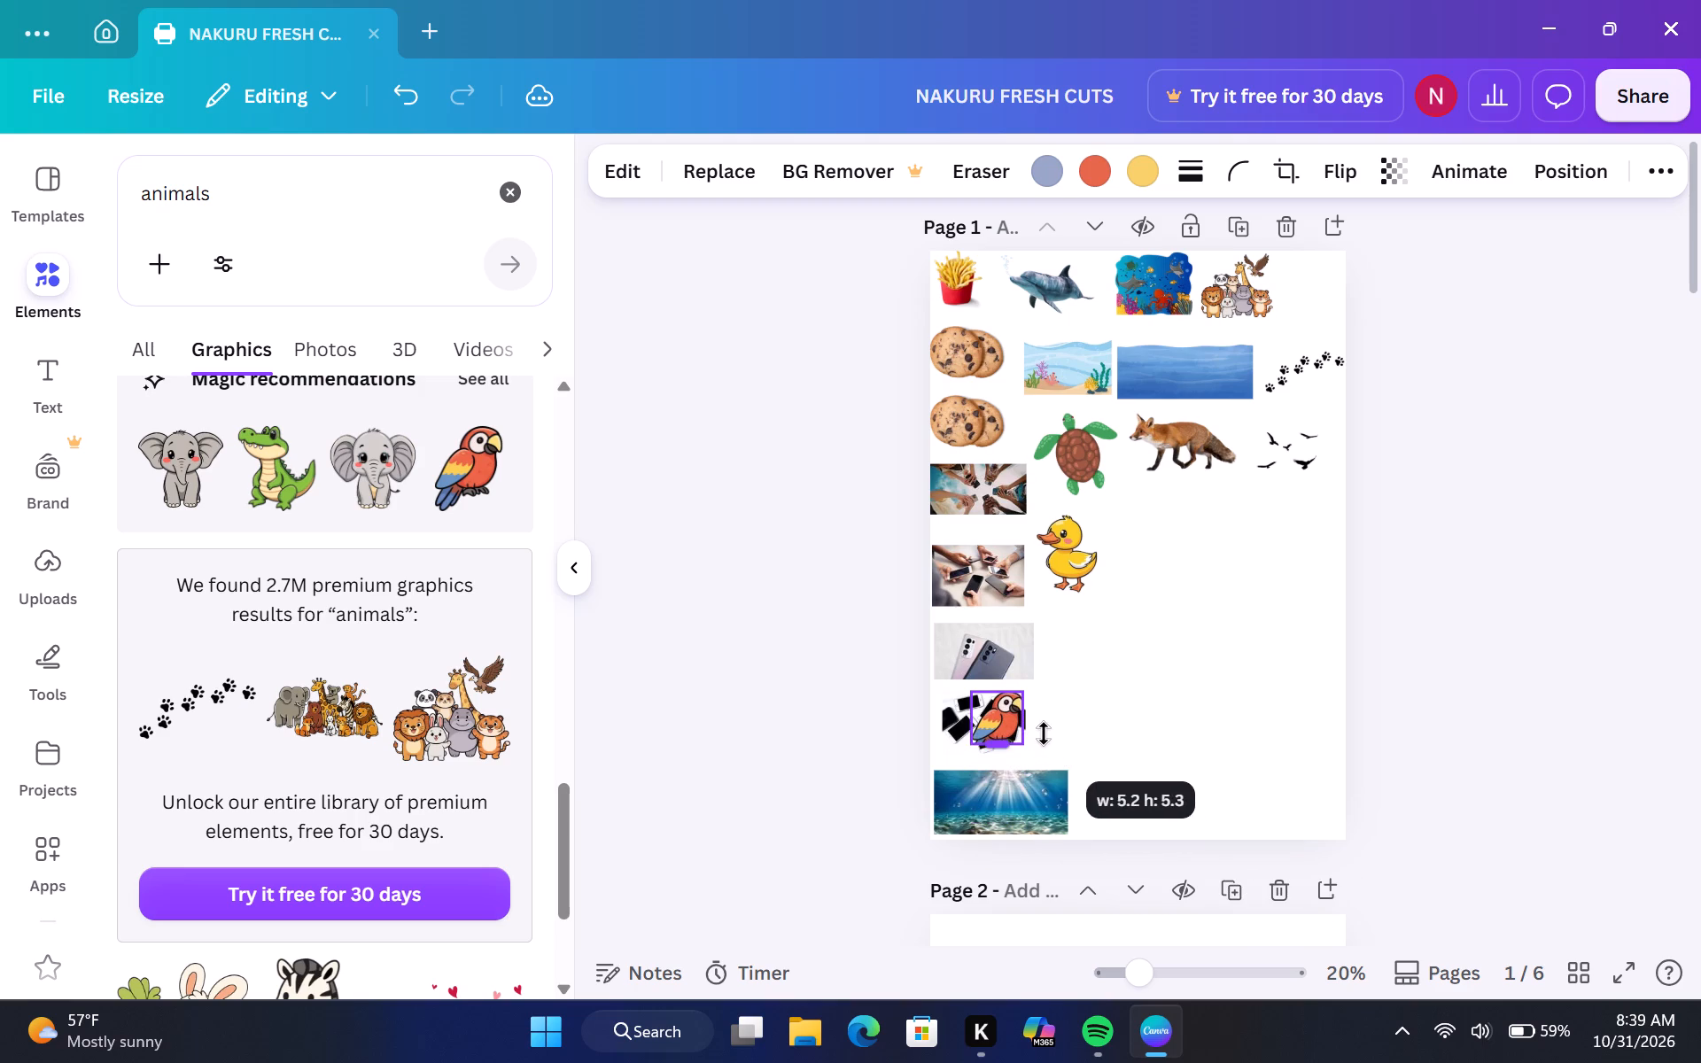
{"action": "left_click_drag", "start_coordinate": [1044, 733], "coordinate": [1056, 741]}
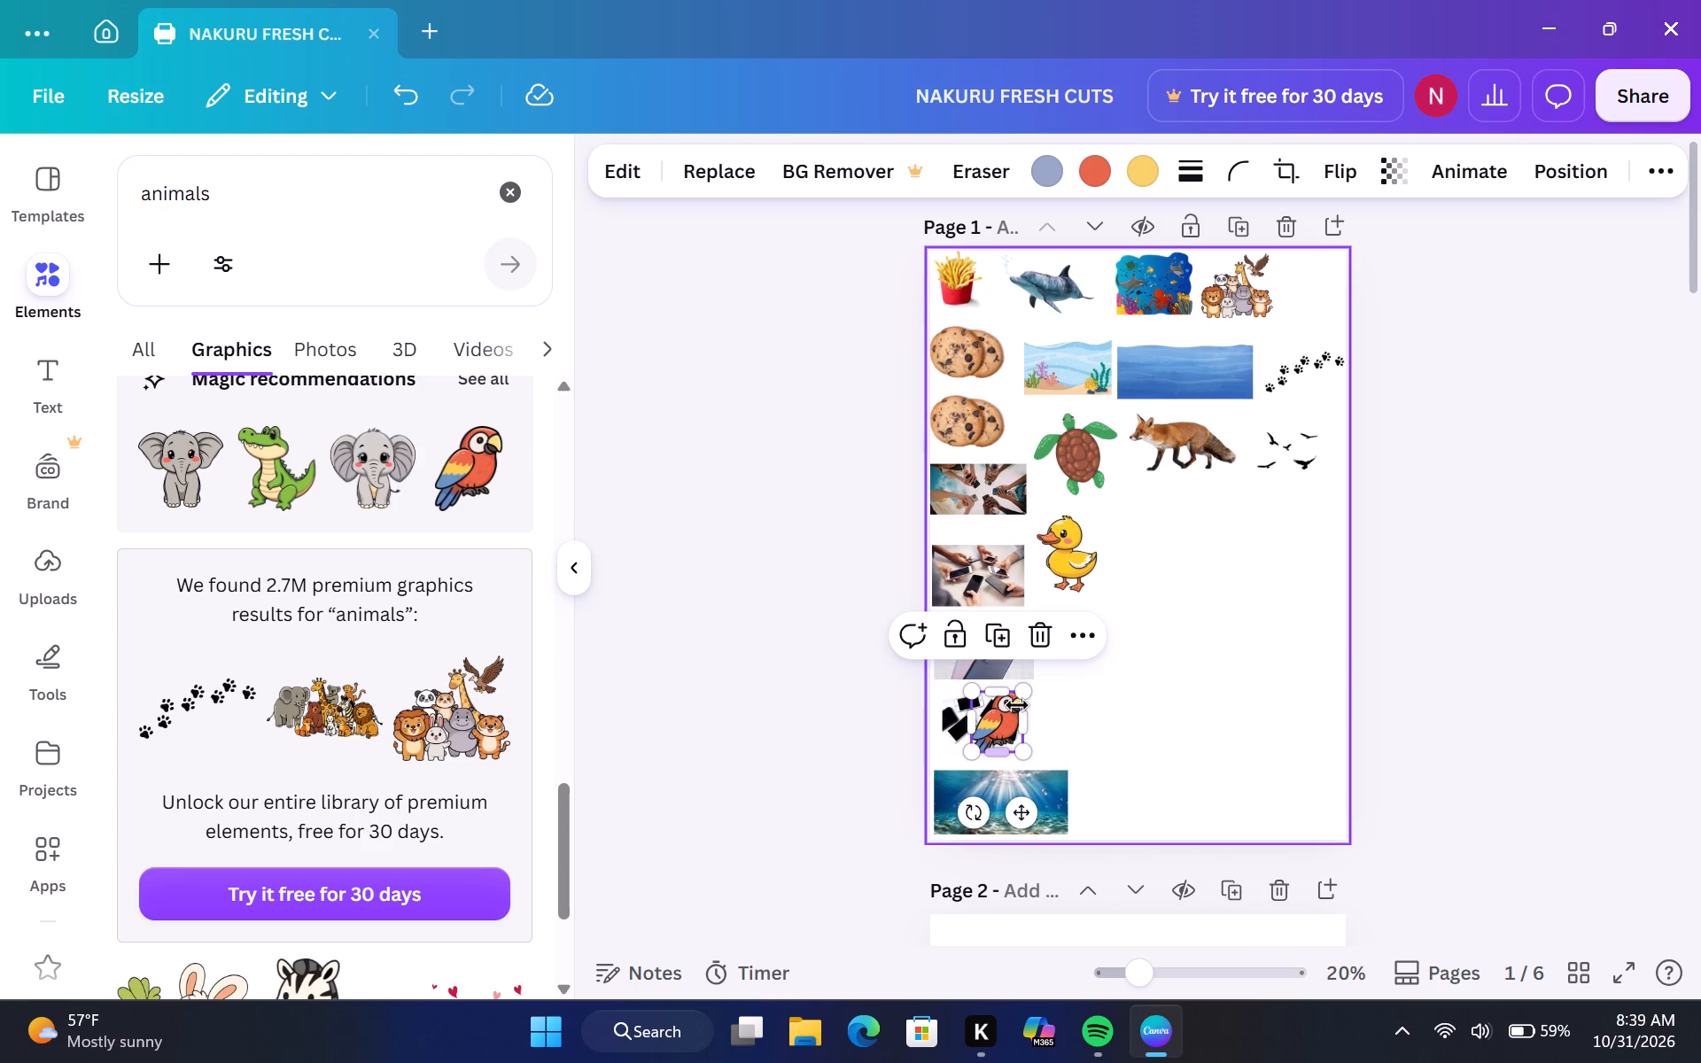
{"action": "double_click", "coordinate": [1004, 722]}
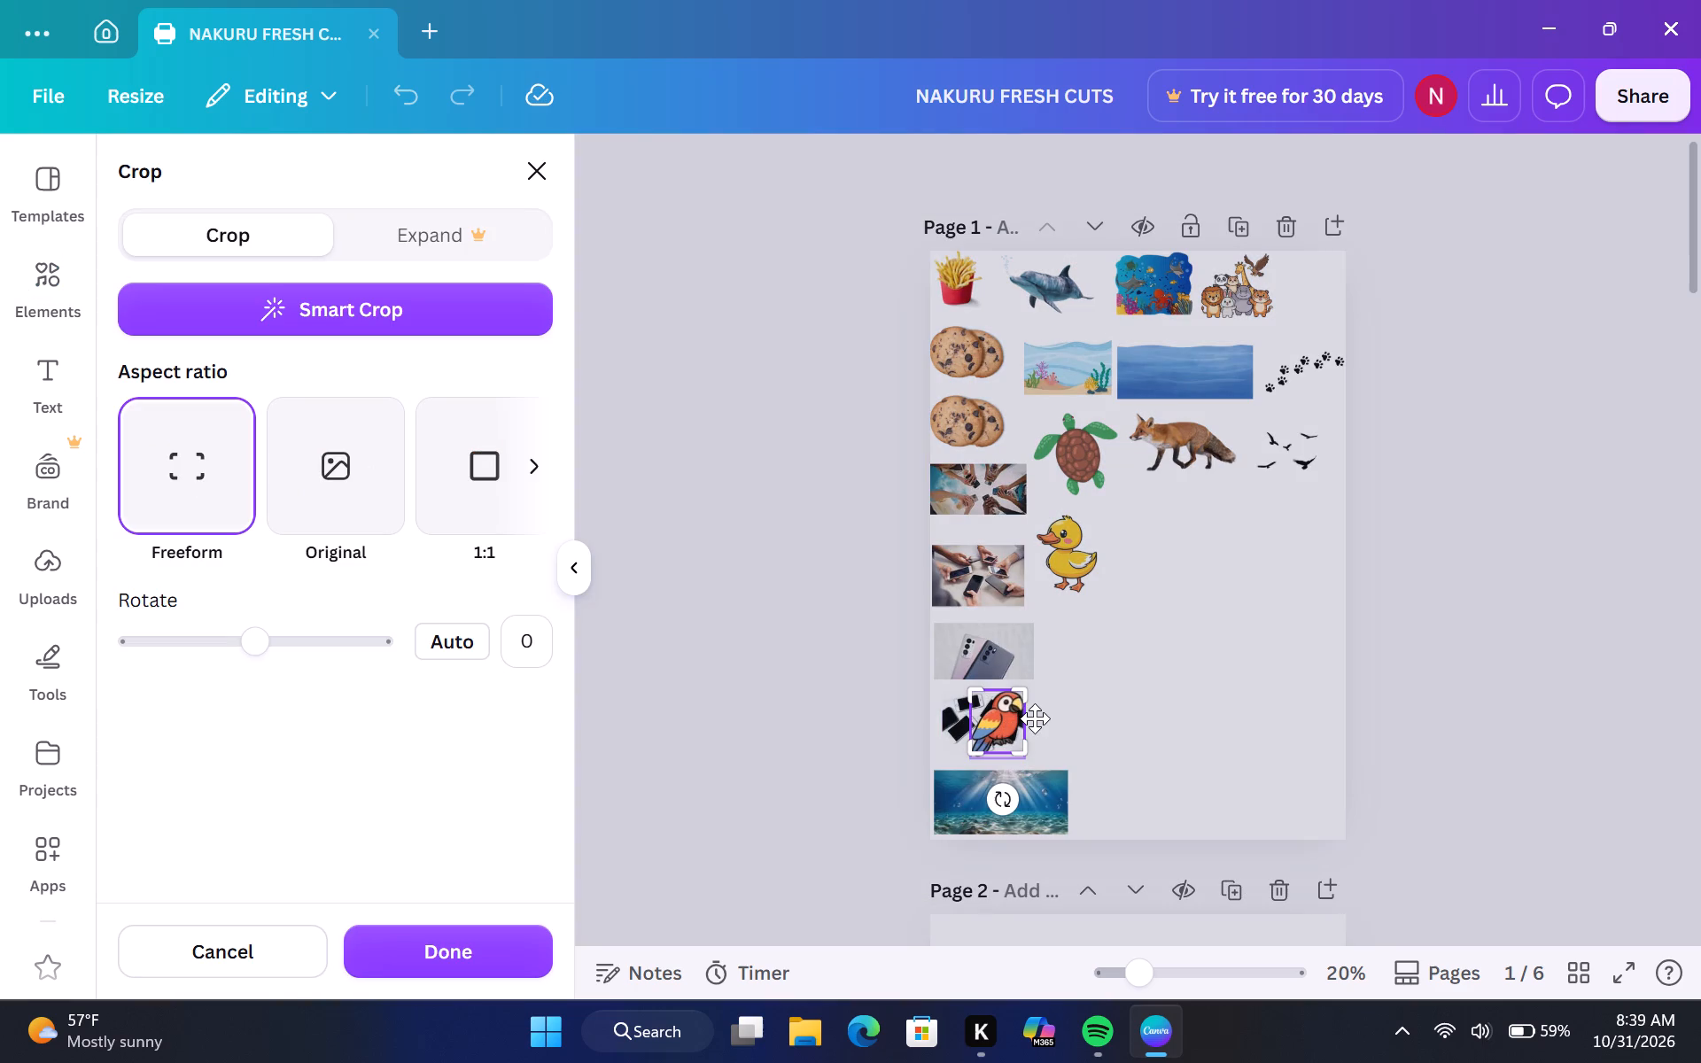
{"action": "left_click_drag", "start_coordinate": [1001, 719], "coordinate": [1222, 697]}
{"action": "left_click", "coordinate": [1222, 697]}
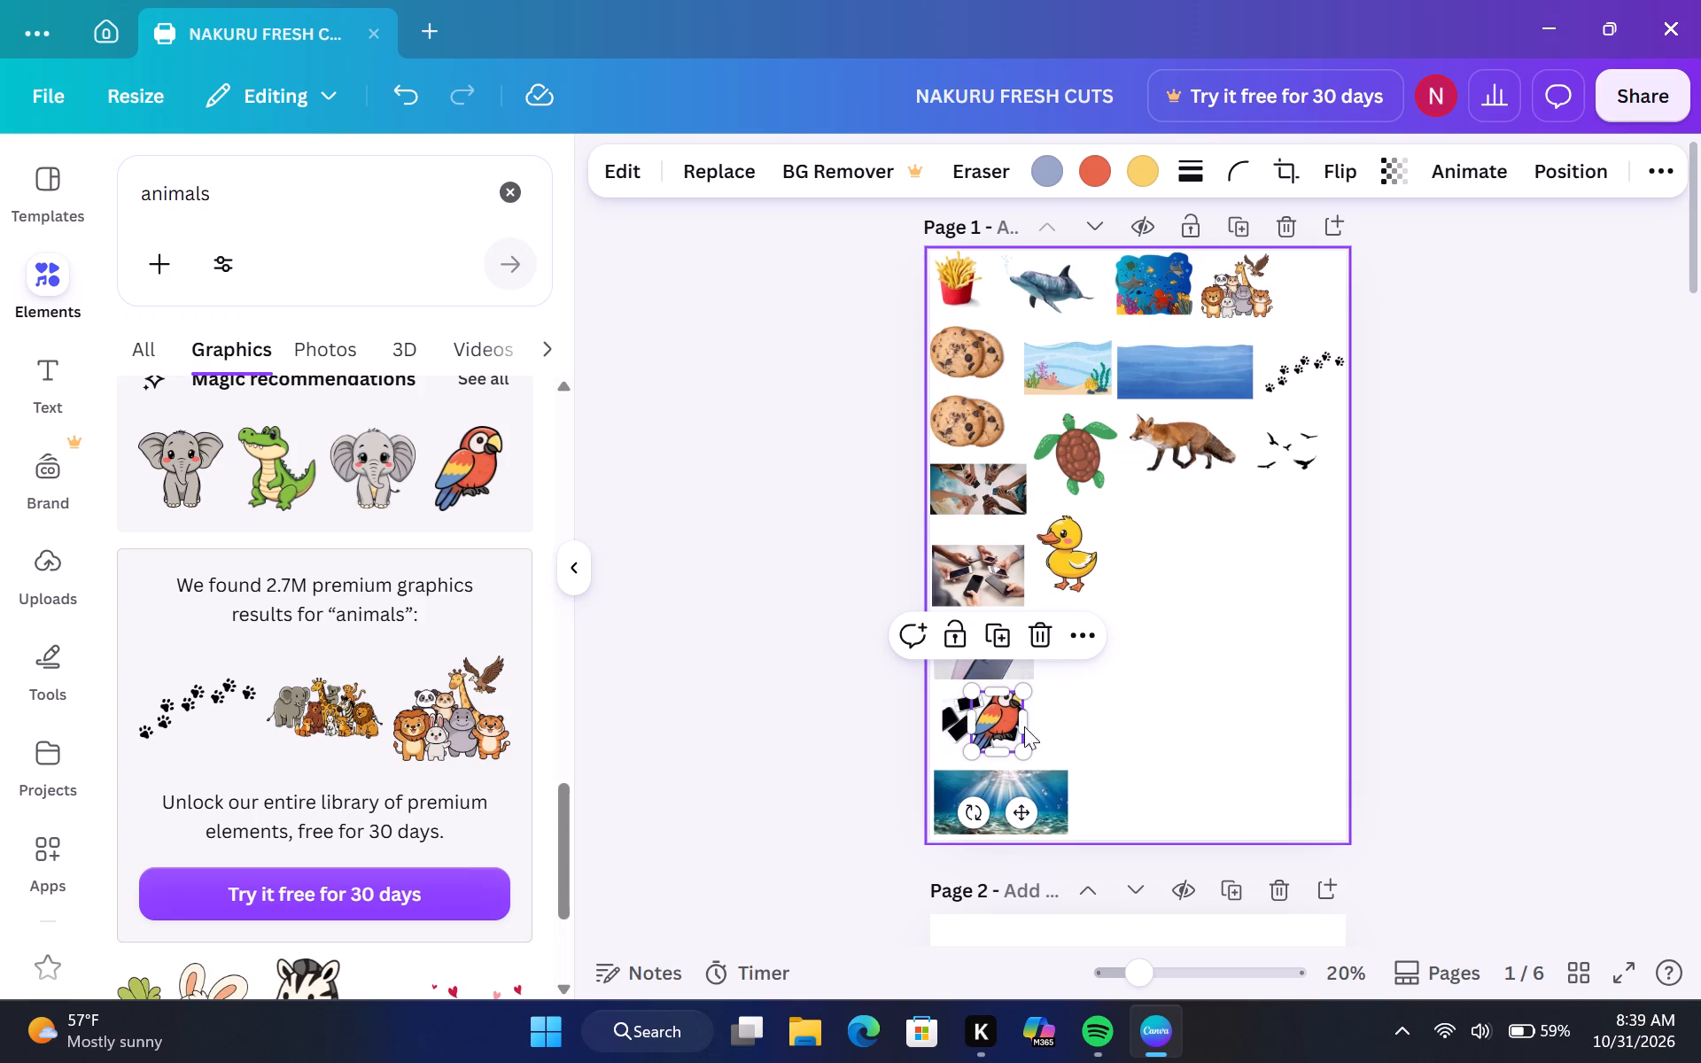
Move the parrot to the top row of page 1, just beside the group-of-animals picture.
{"action": "left_click_drag", "start_coordinate": [988, 719], "coordinate": [1062, 689]}
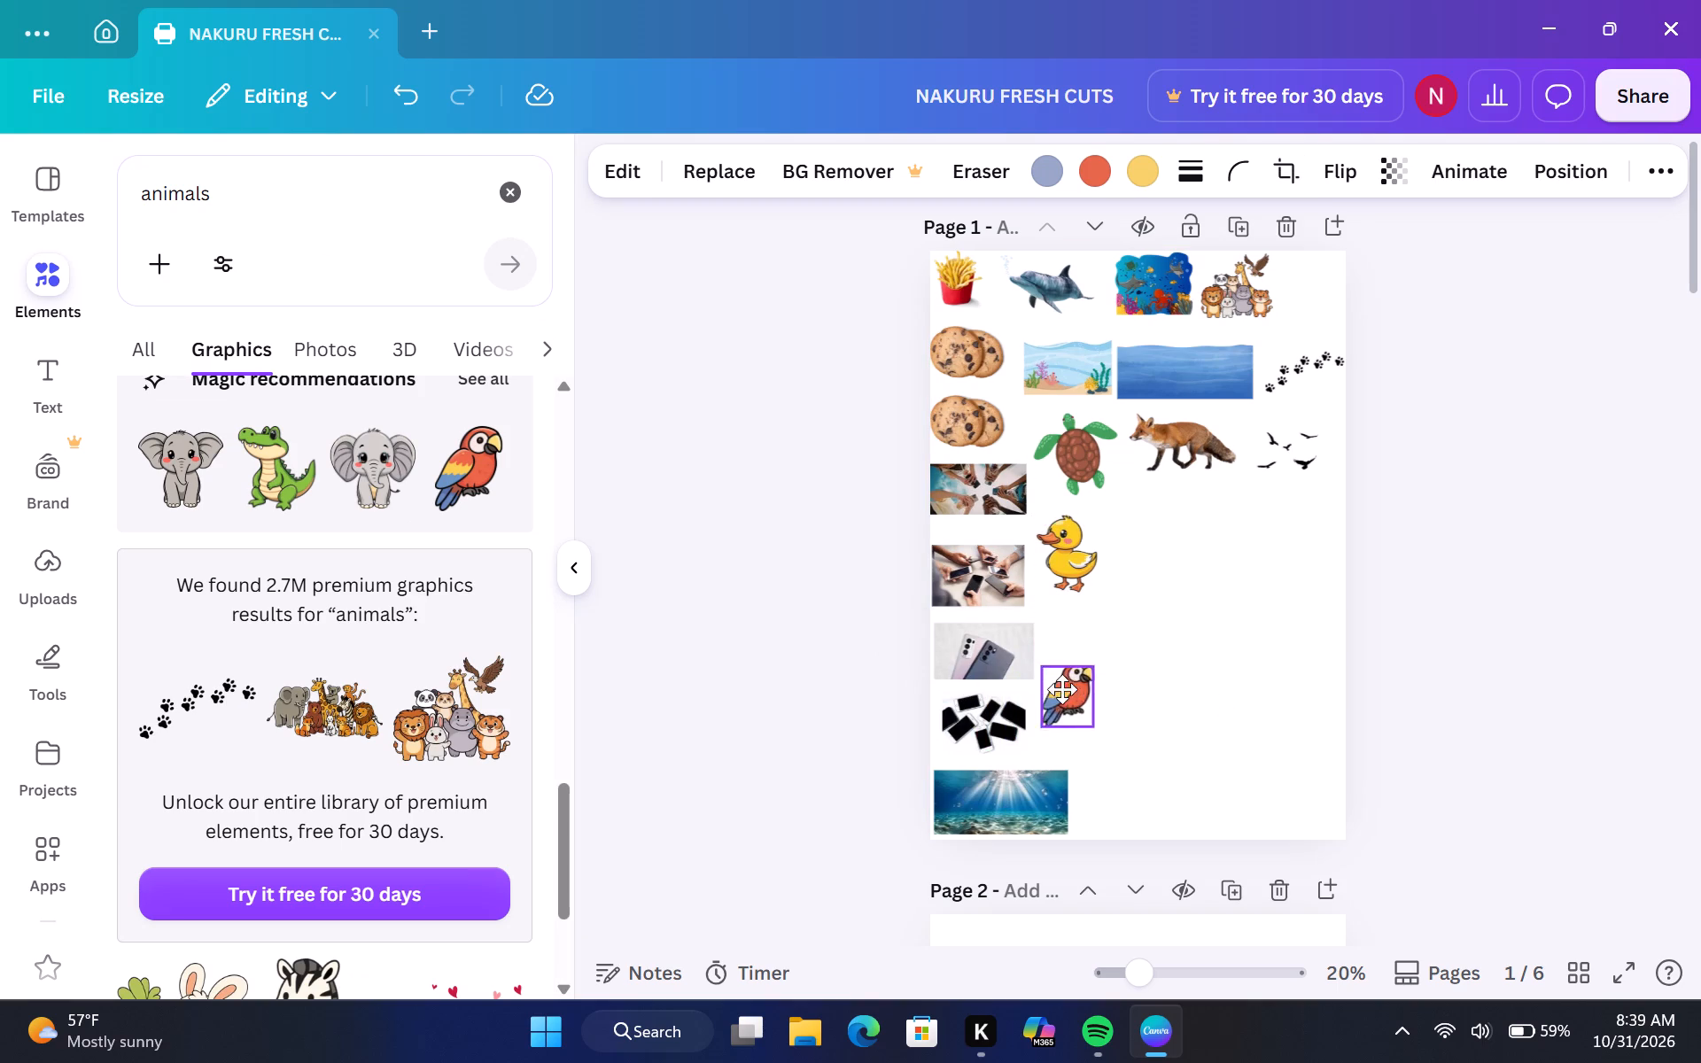
{"action": "left_click_drag", "start_coordinate": [1062, 689], "coordinate": [1161, 547]}
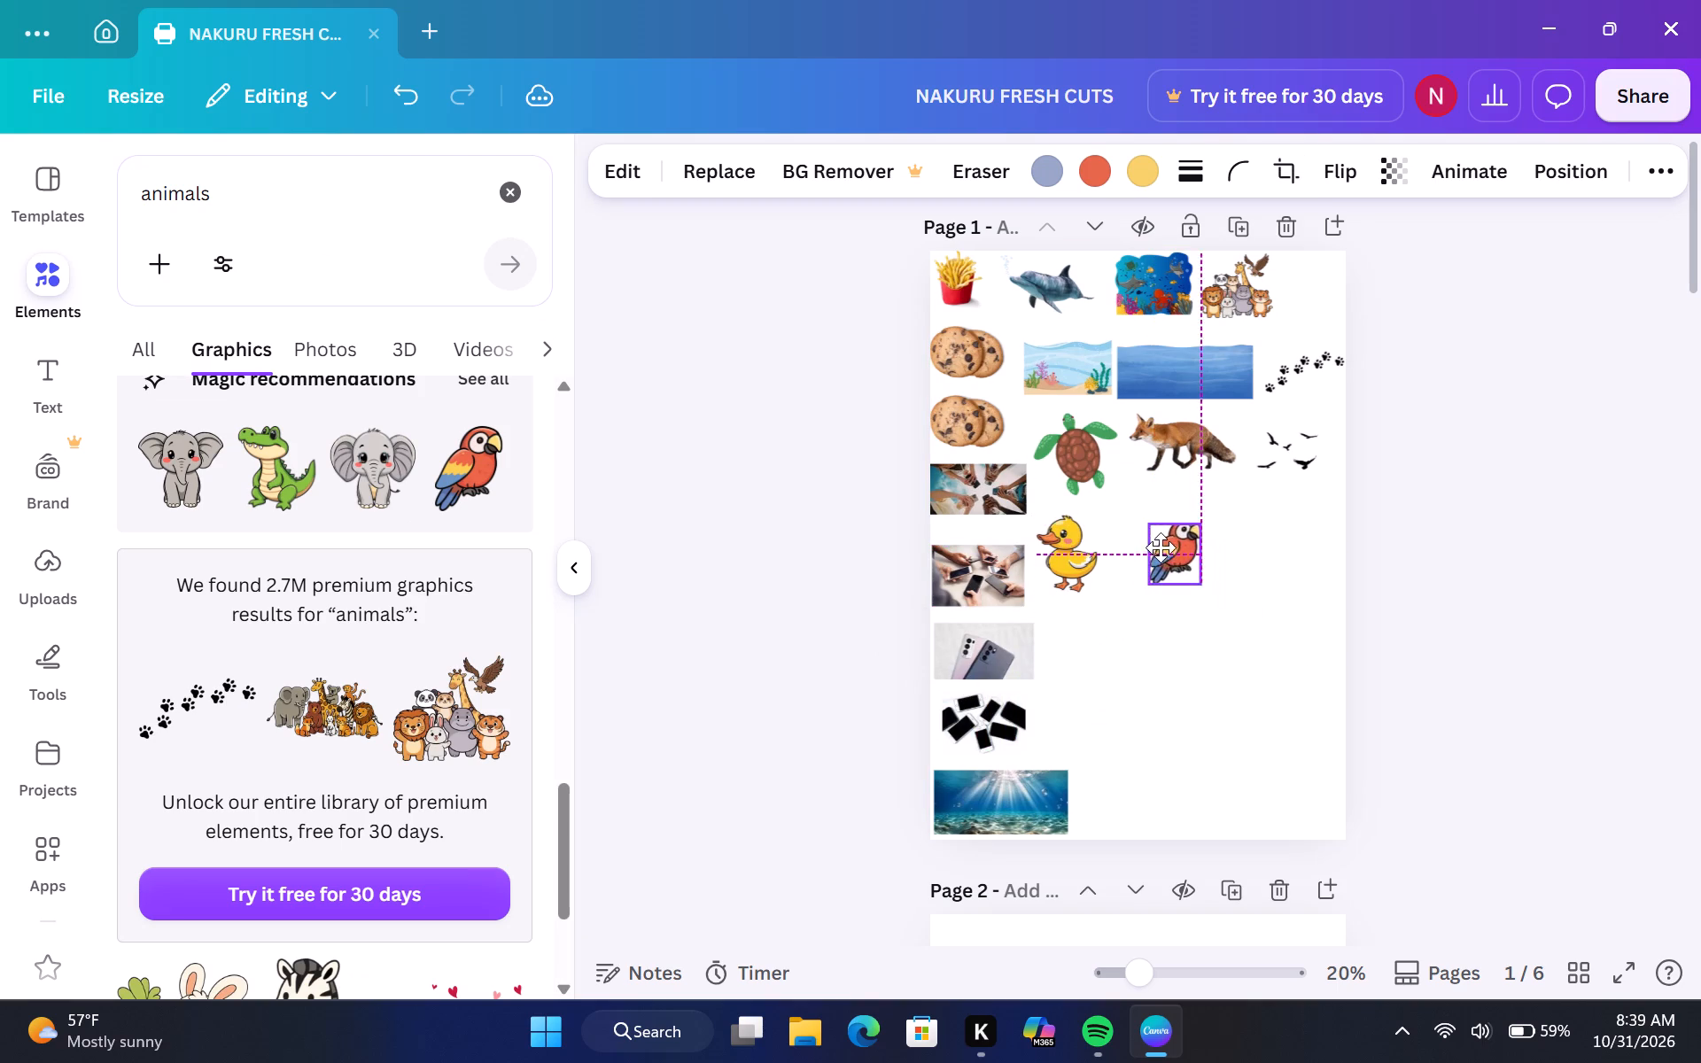
{"action": "left_click_drag", "start_coordinate": [1161, 547], "coordinate": [1153, 555]}
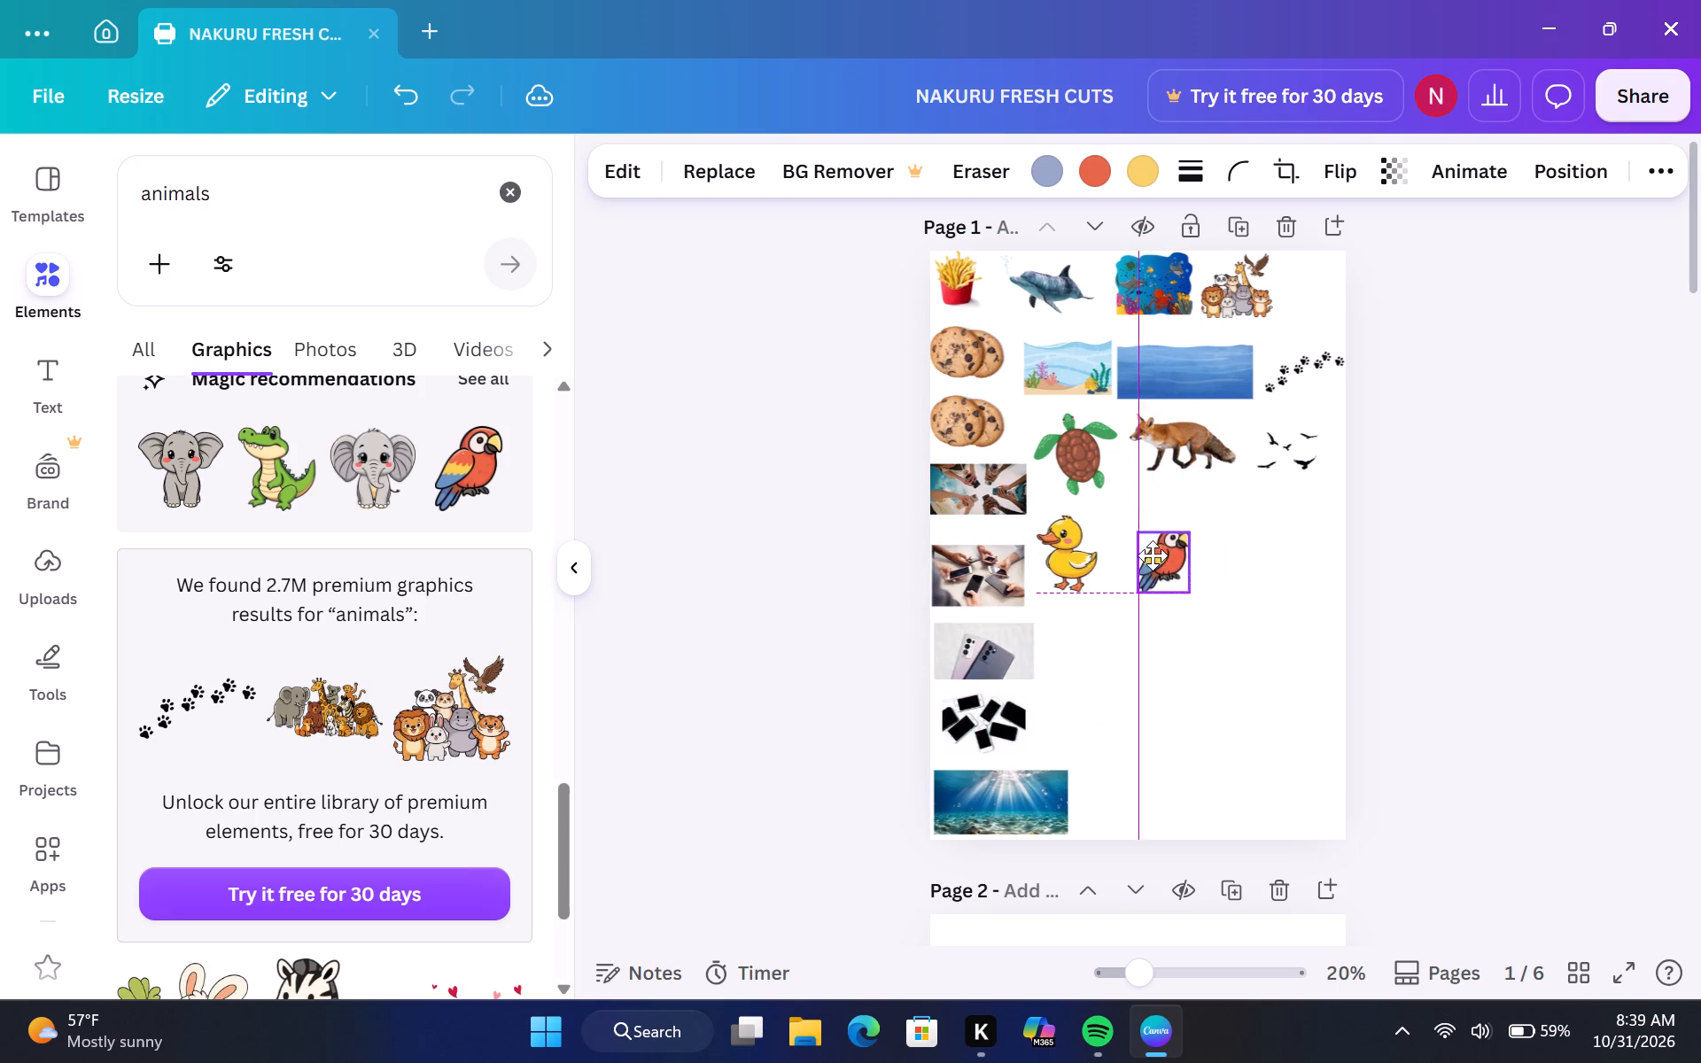
{"action": "left_click_drag", "start_coordinate": [1153, 555], "coordinate": [1239, 359]}
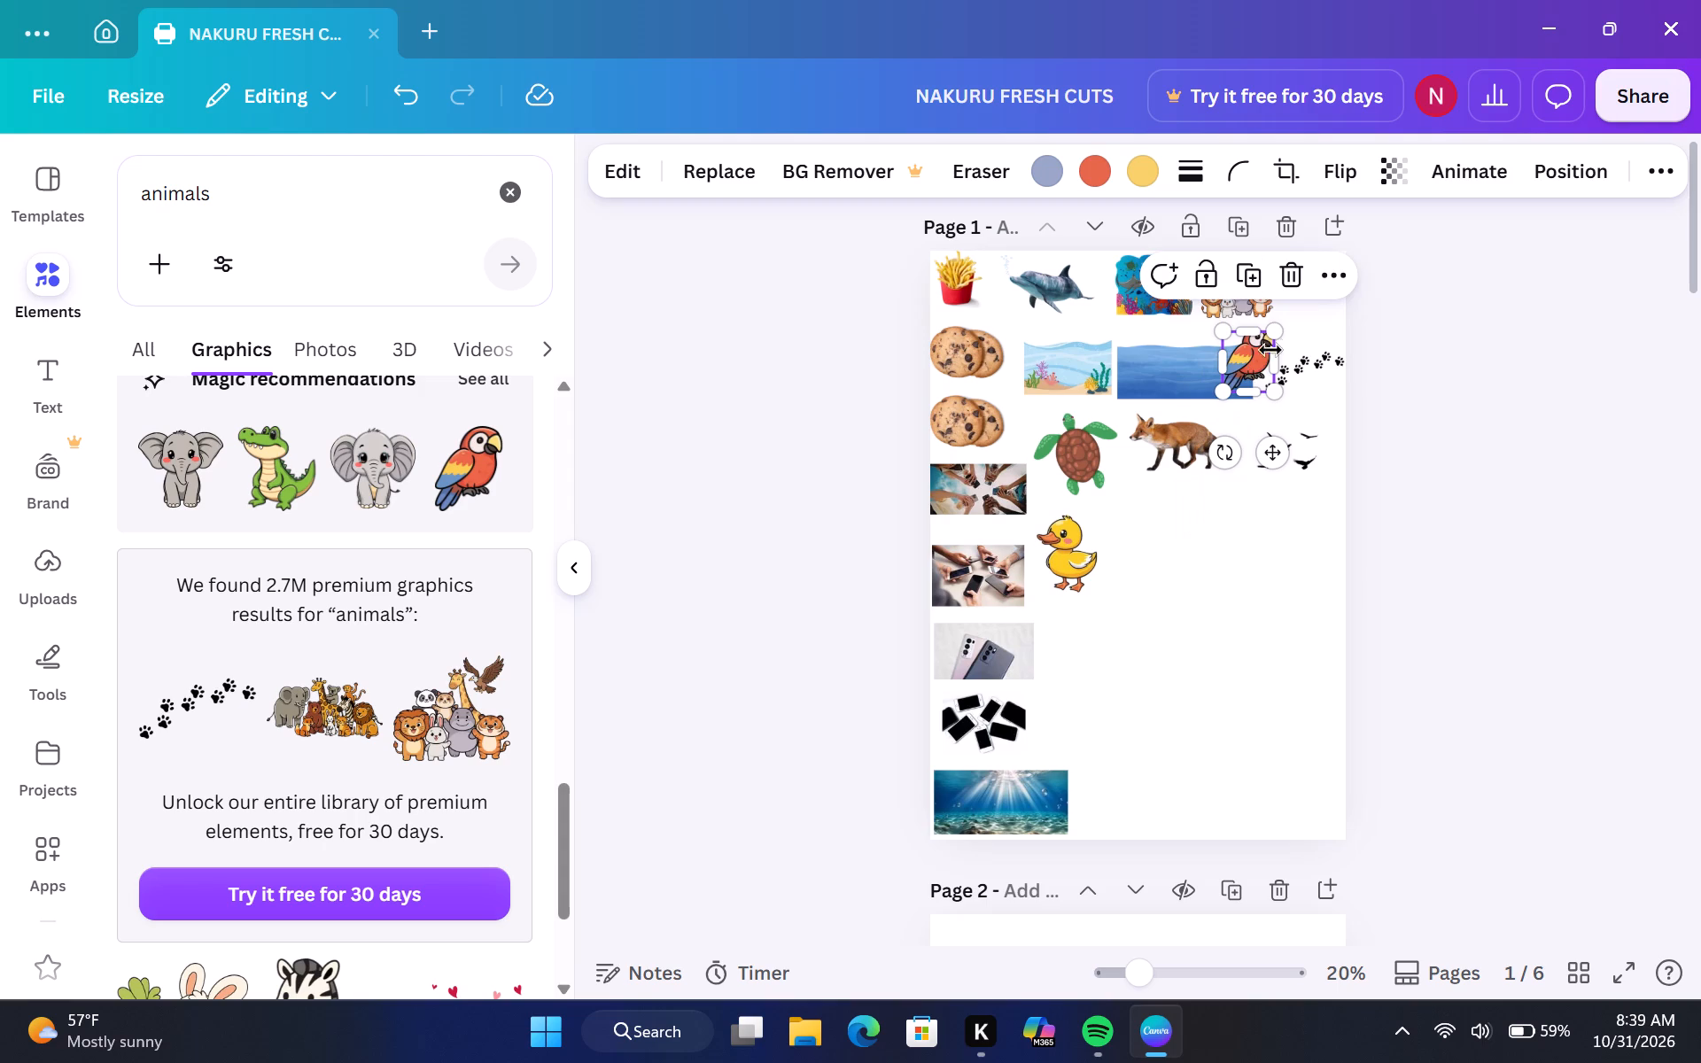
{"action": "left_click", "coordinate": [1256, 361]}
{"action": "left_click_drag", "start_coordinate": [1256, 361], "coordinate": [1296, 341]}
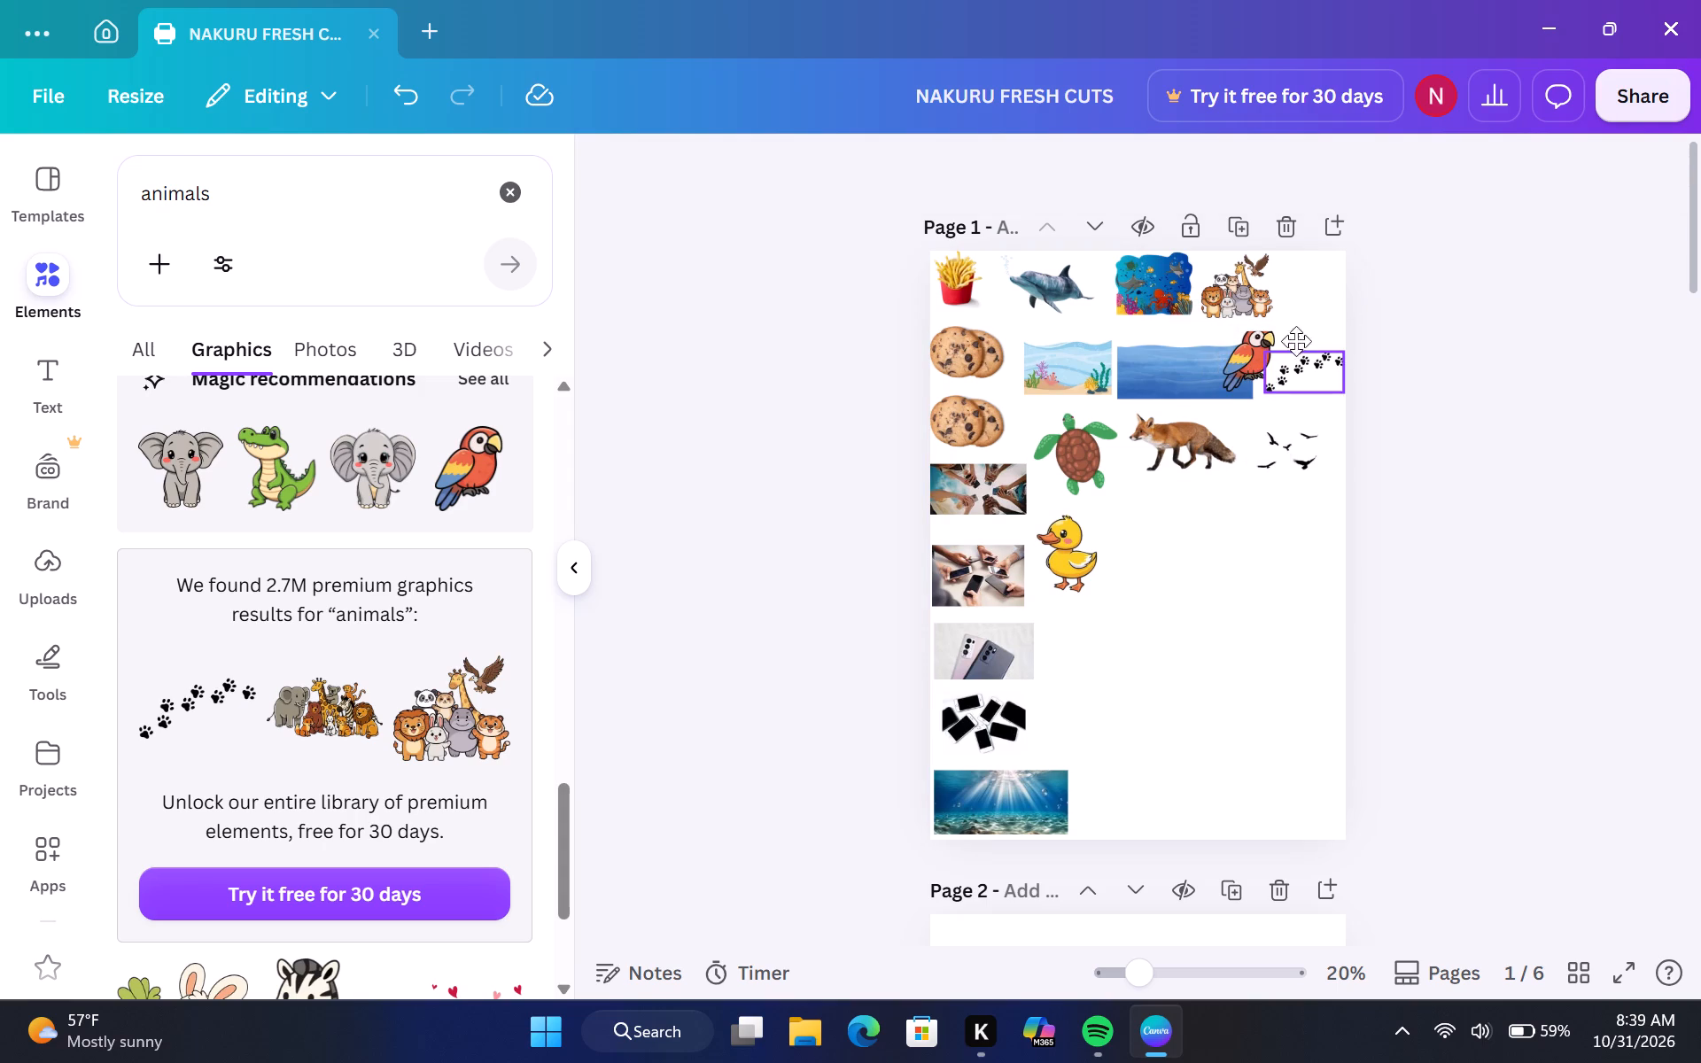
{"action": "left_click_drag", "start_coordinate": [1296, 341], "coordinate": [1239, 375]}
{"action": "left_click", "coordinate": [1239, 375]}
{"action": "left_click_drag", "start_coordinate": [1239, 375], "coordinate": [1305, 339]}
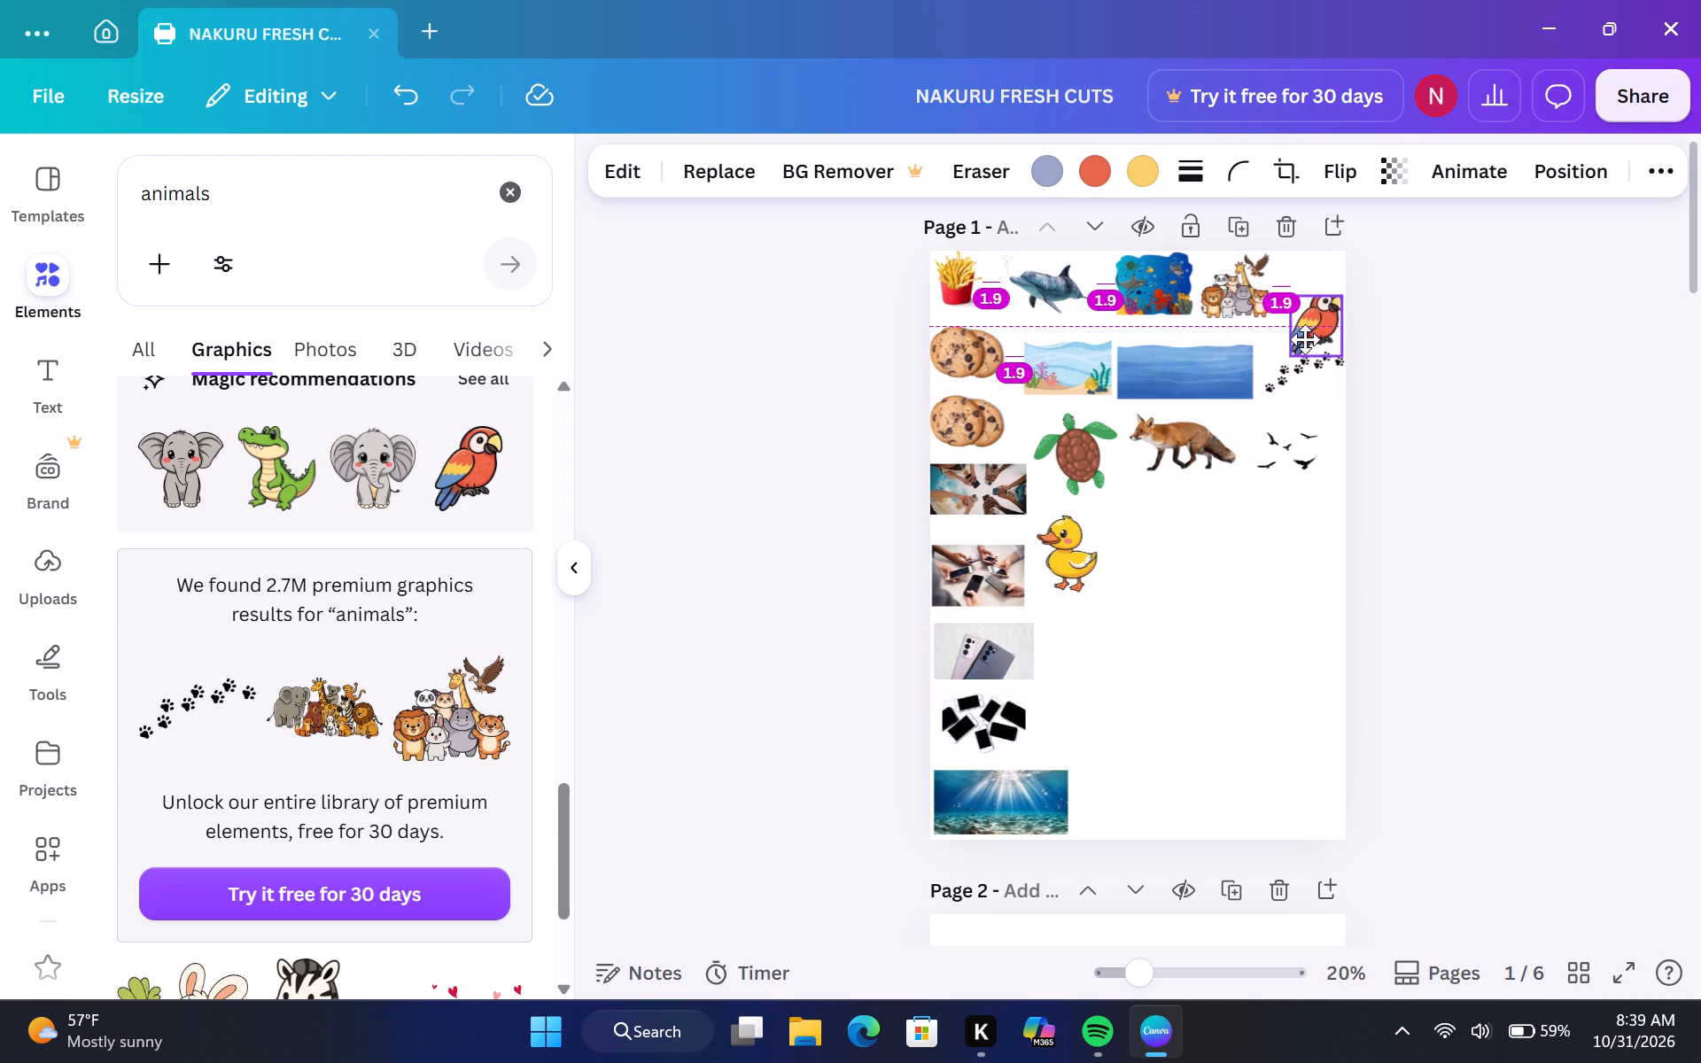
{"action": "left_click_drag", "start_coordinate": [1305, 339], "coordinate": [1297, 304]}
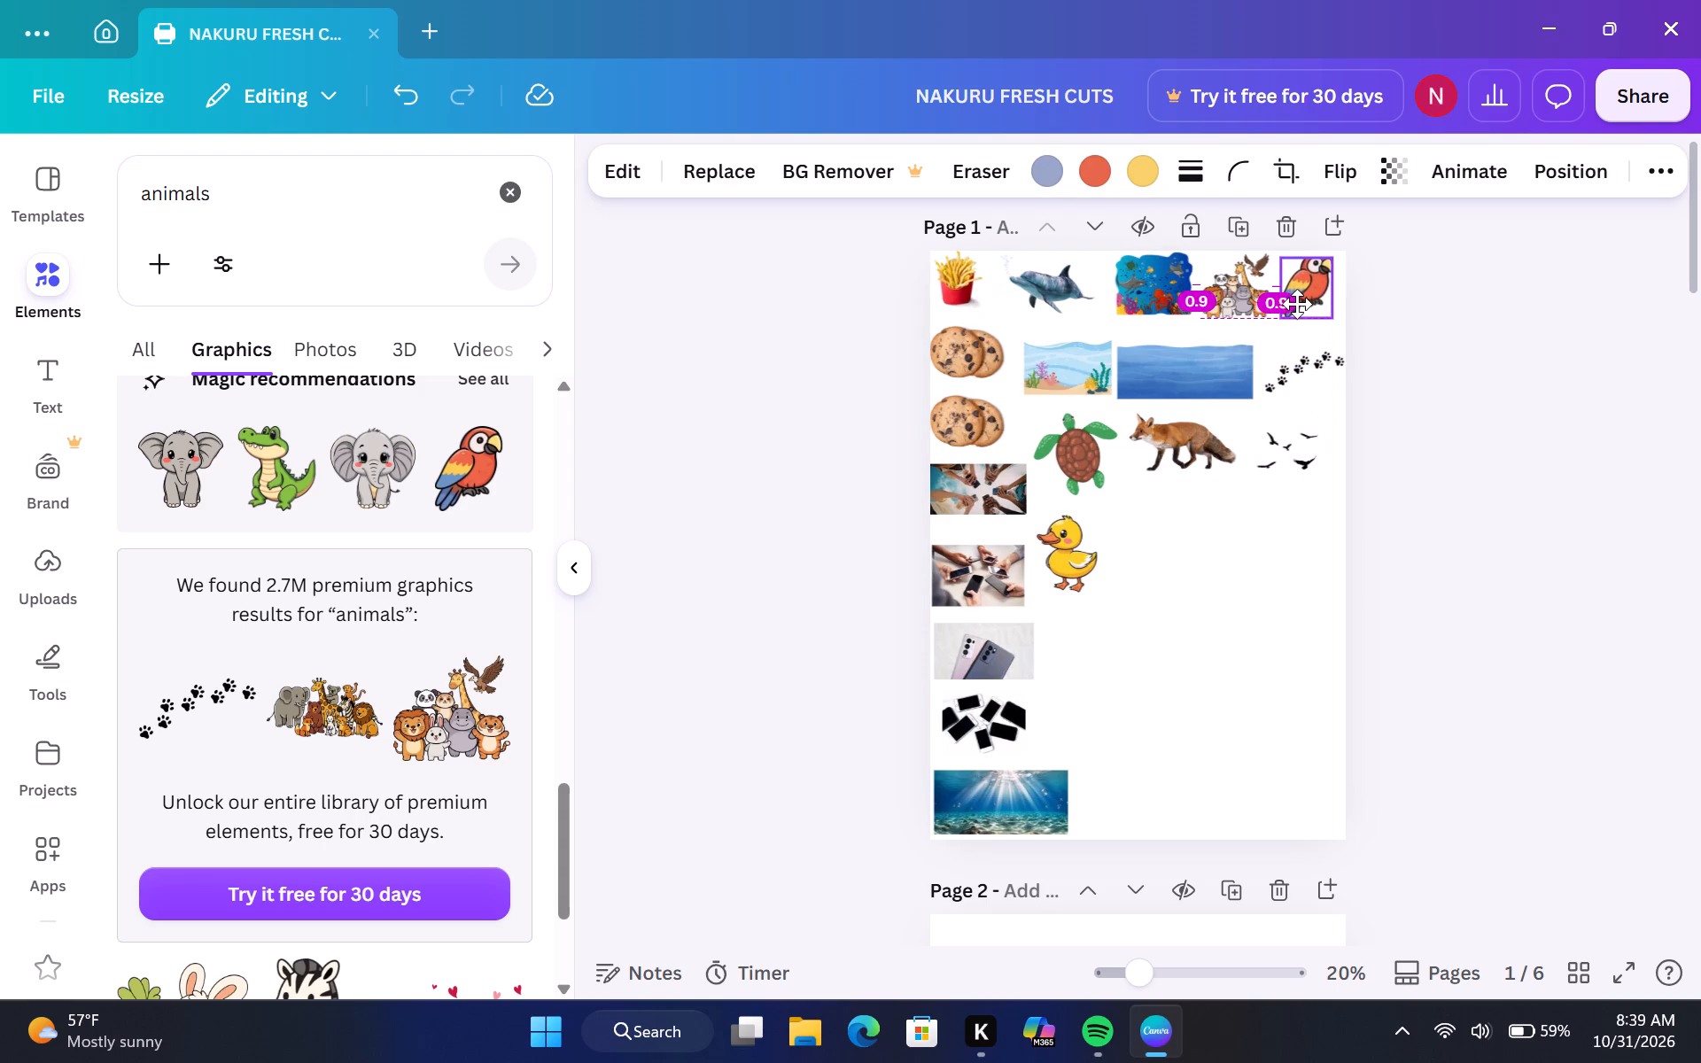
{"action": "left_click_drag", "start_coordinate": [1297, 304], "coordinate": [1298, 307]}
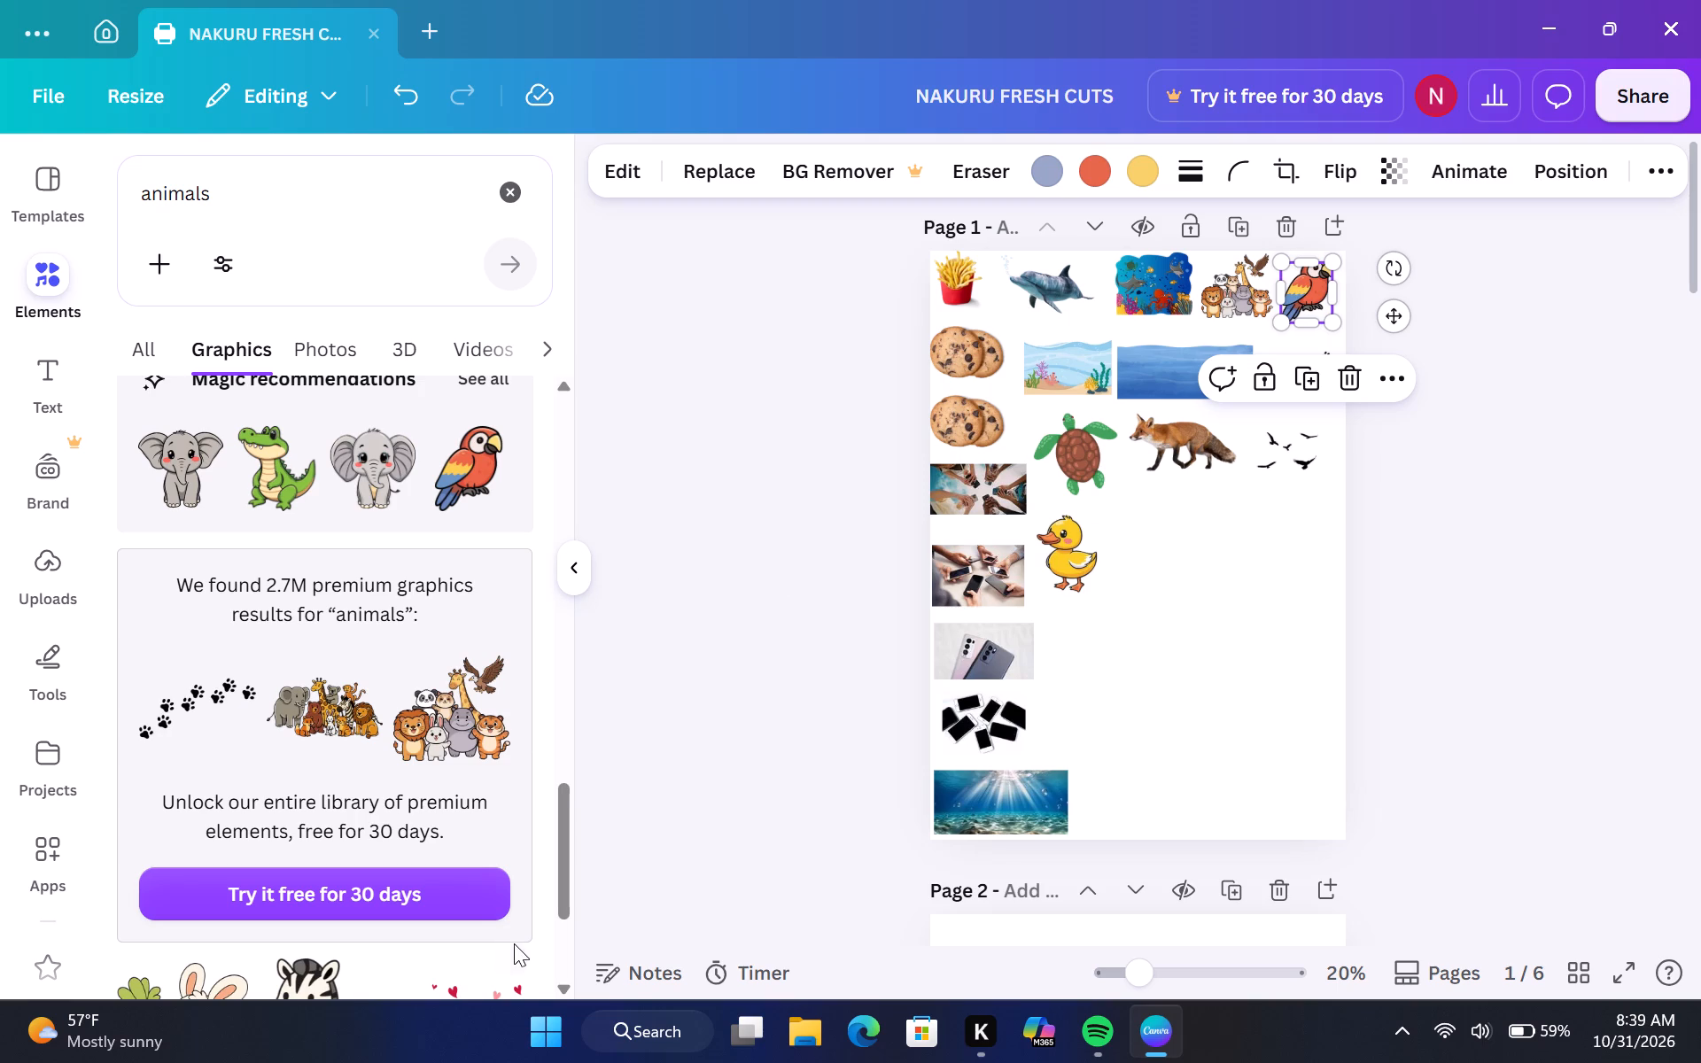
Add the blue butterfly from the animals graphics results and shrink it to about 9.7 wide by 6.1 high.
{"action": "left_click", "coordinate": [557, 990]}
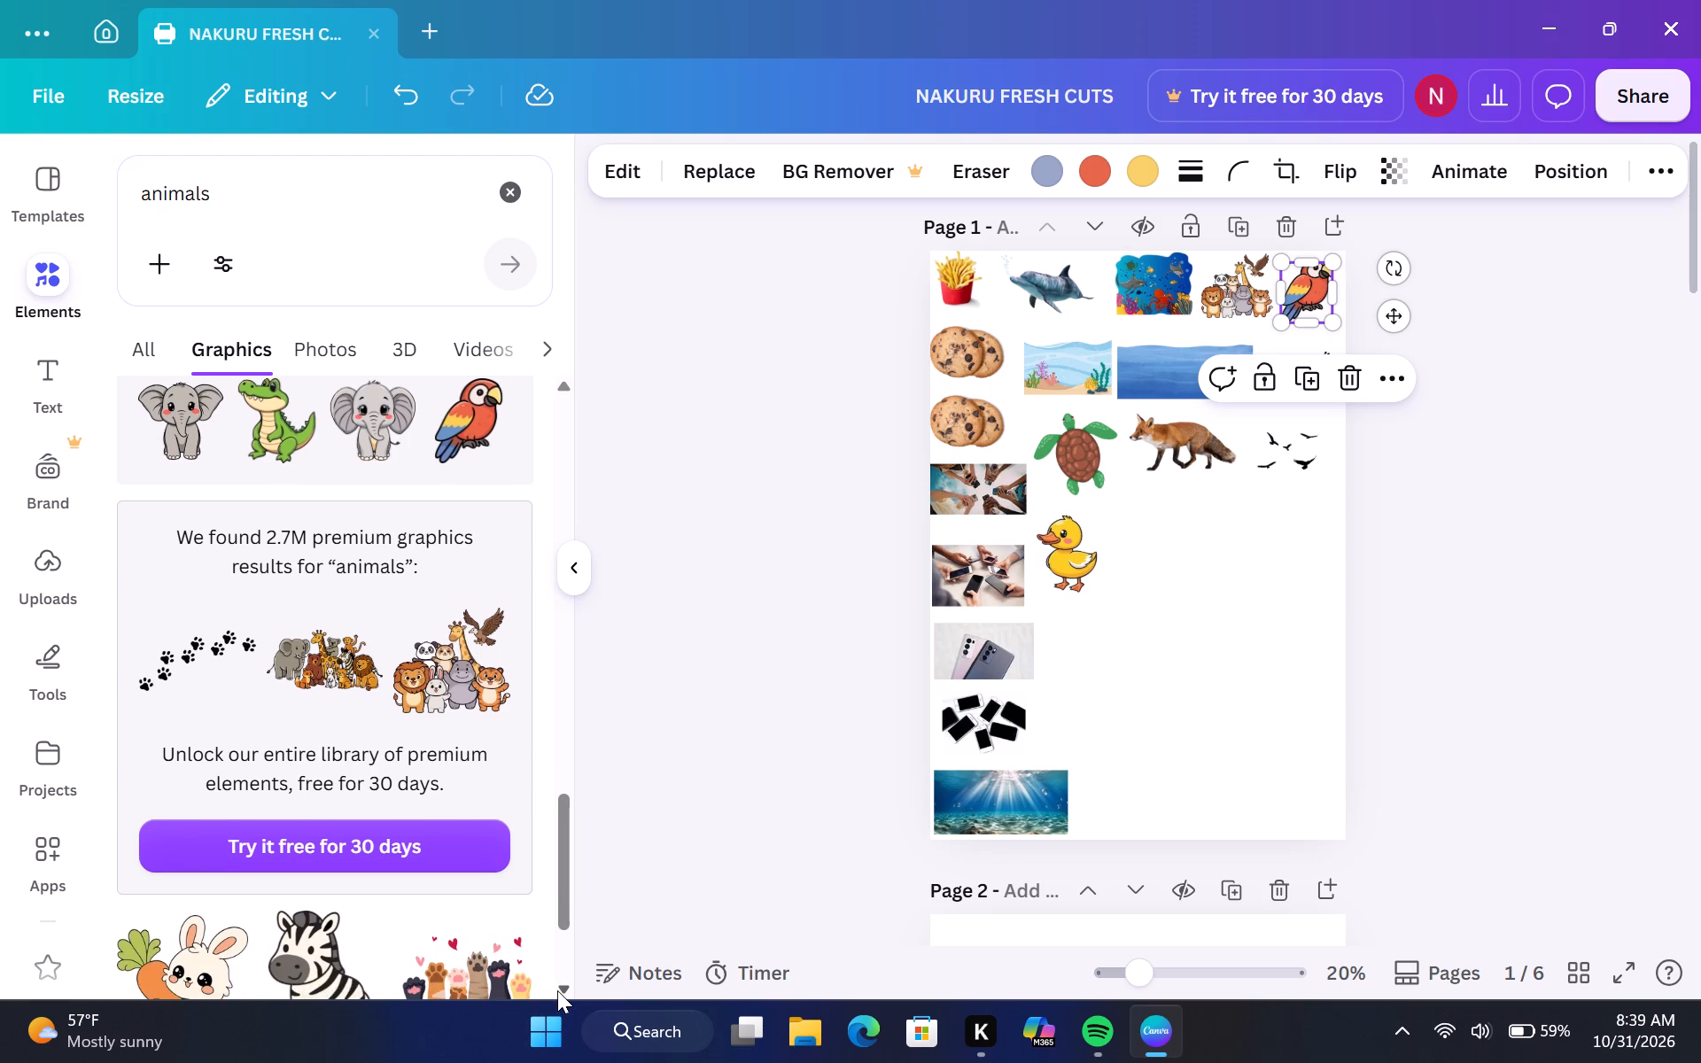
{"action": "triple_click", "coordinate": [557, 990]}
{"action": "triple_click", "coordinate": [557, 990]}
{"action": "triple_click", "coordinate": [557, 990]}
{"action": "triple_click", "coordinate": [557, 990]}
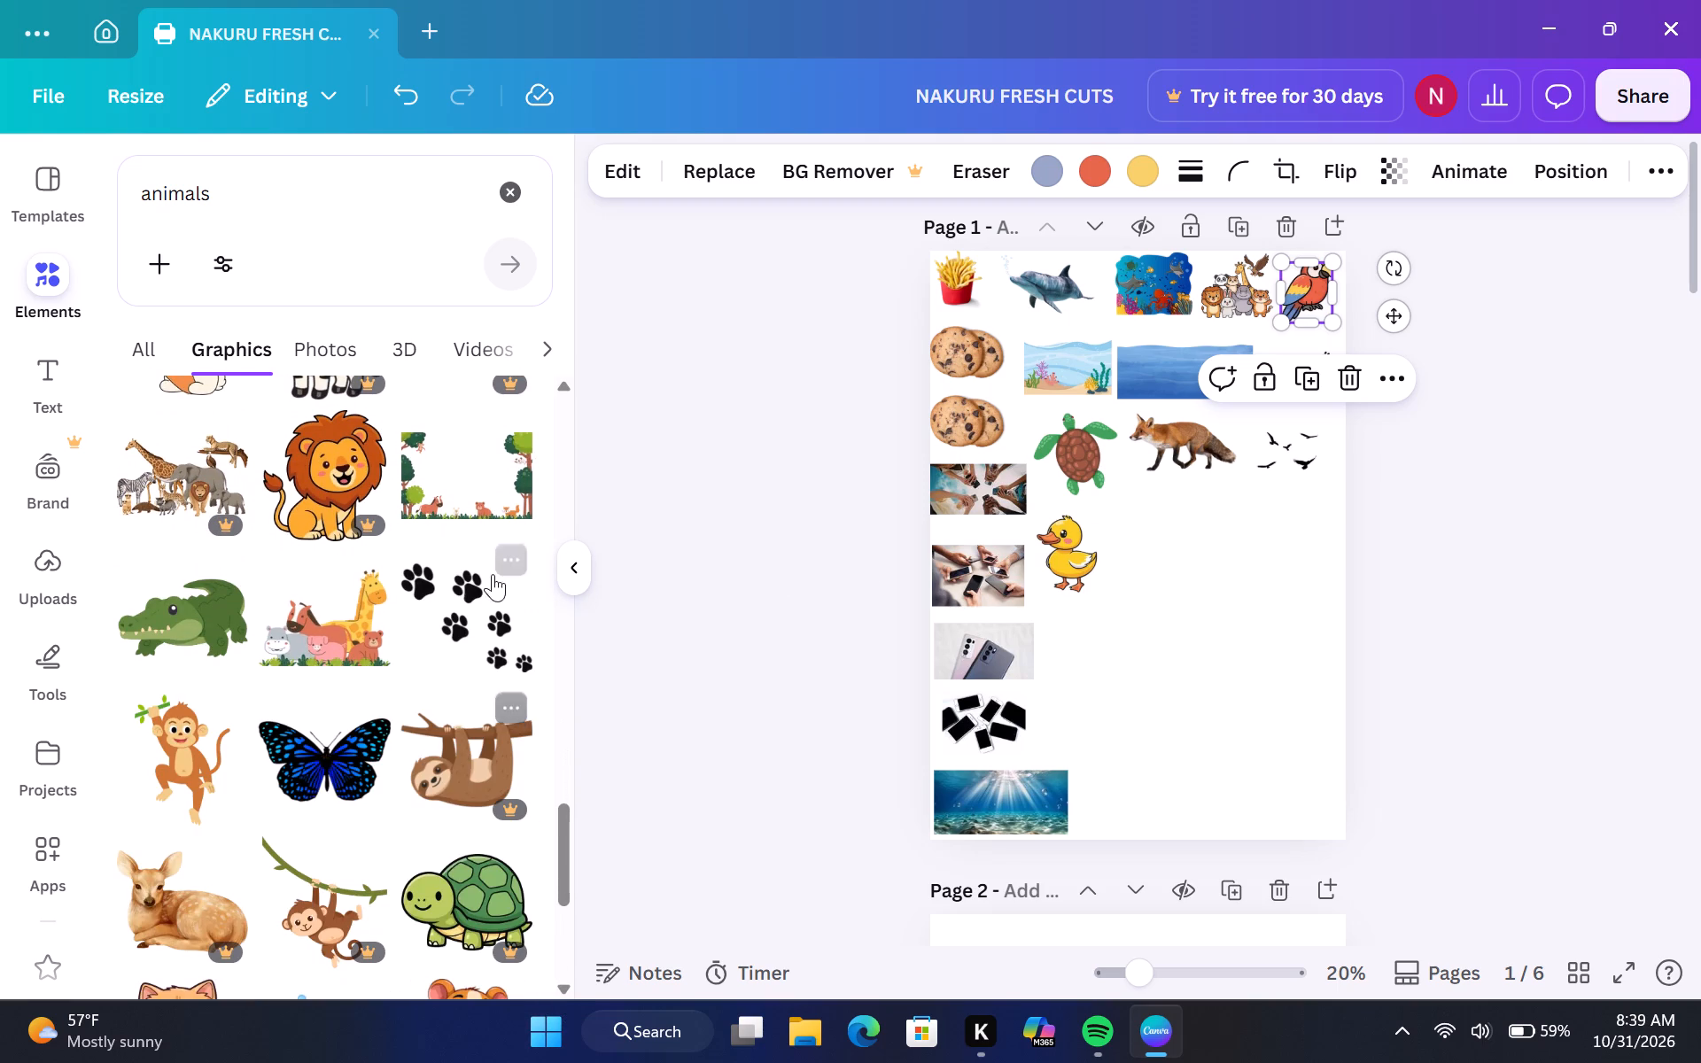
{"action": "double_click", "coordinate": [325, 745]}
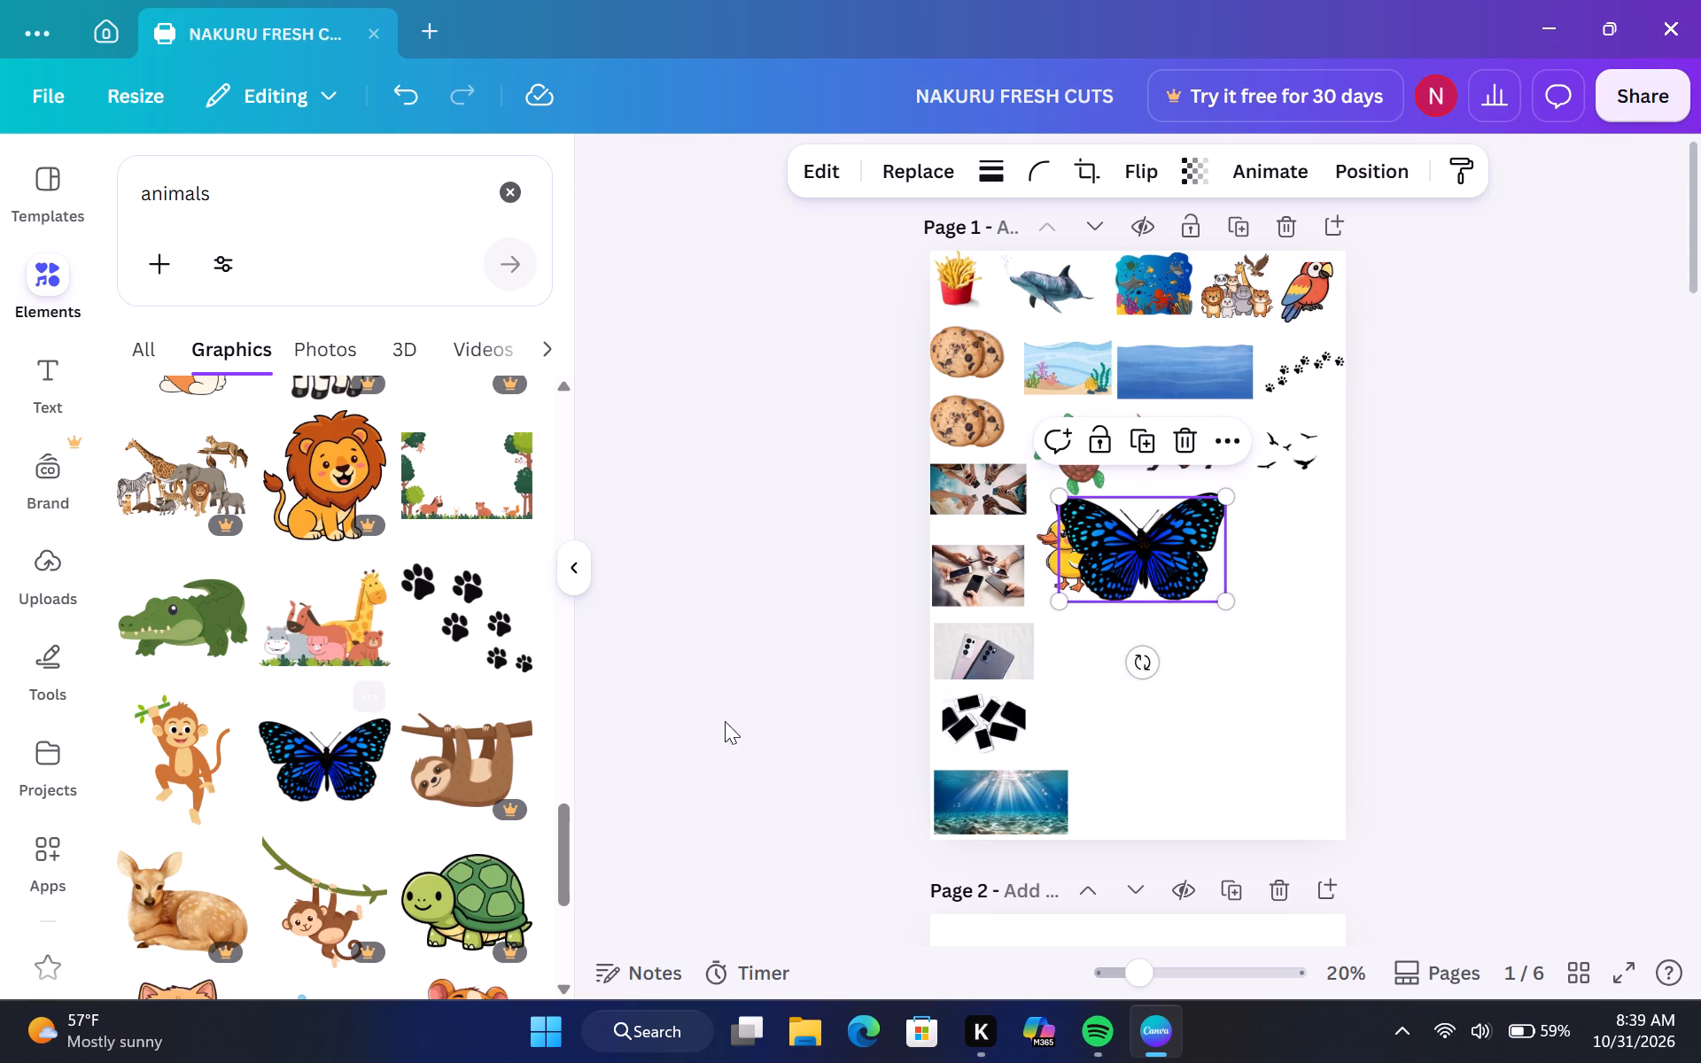
{"action": "triple_click", "coordinate": [1230, 500]}
{"action": "left_click", "coordinate": [1230, 500]}
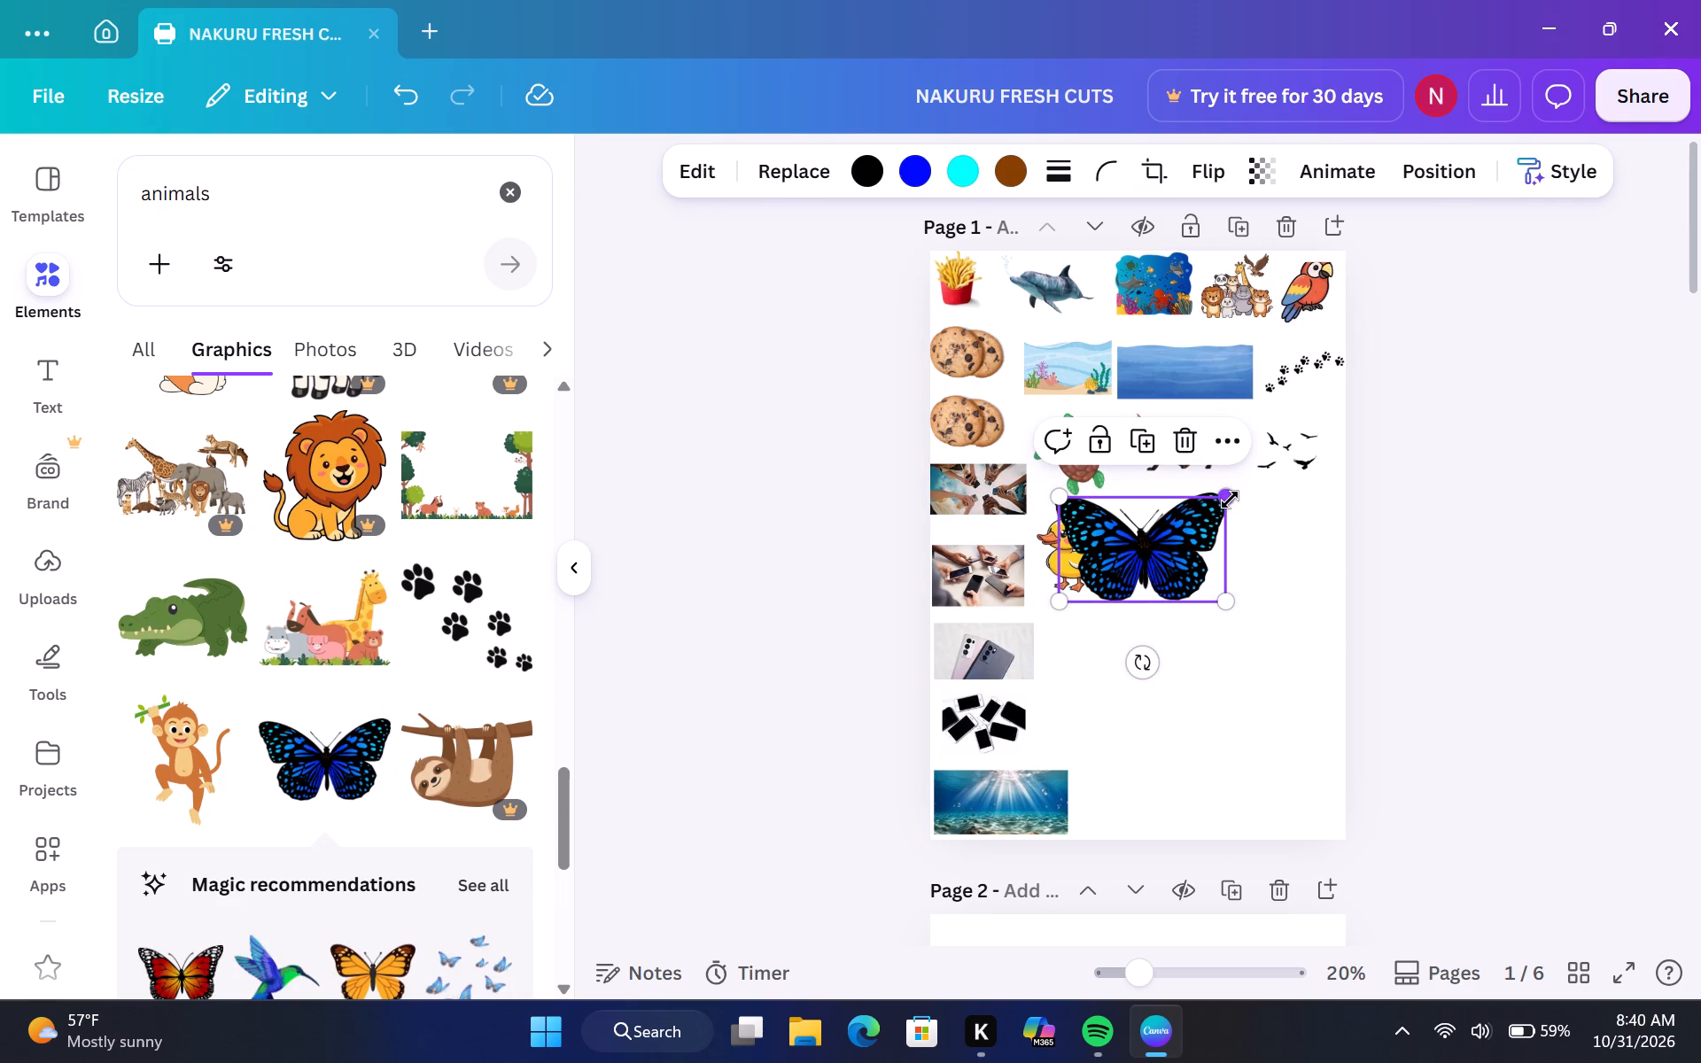
{"action": "triple_click", "coordinate": [1230, 500]}
{"action": "double_click", "coordinate": [1230, 500]}
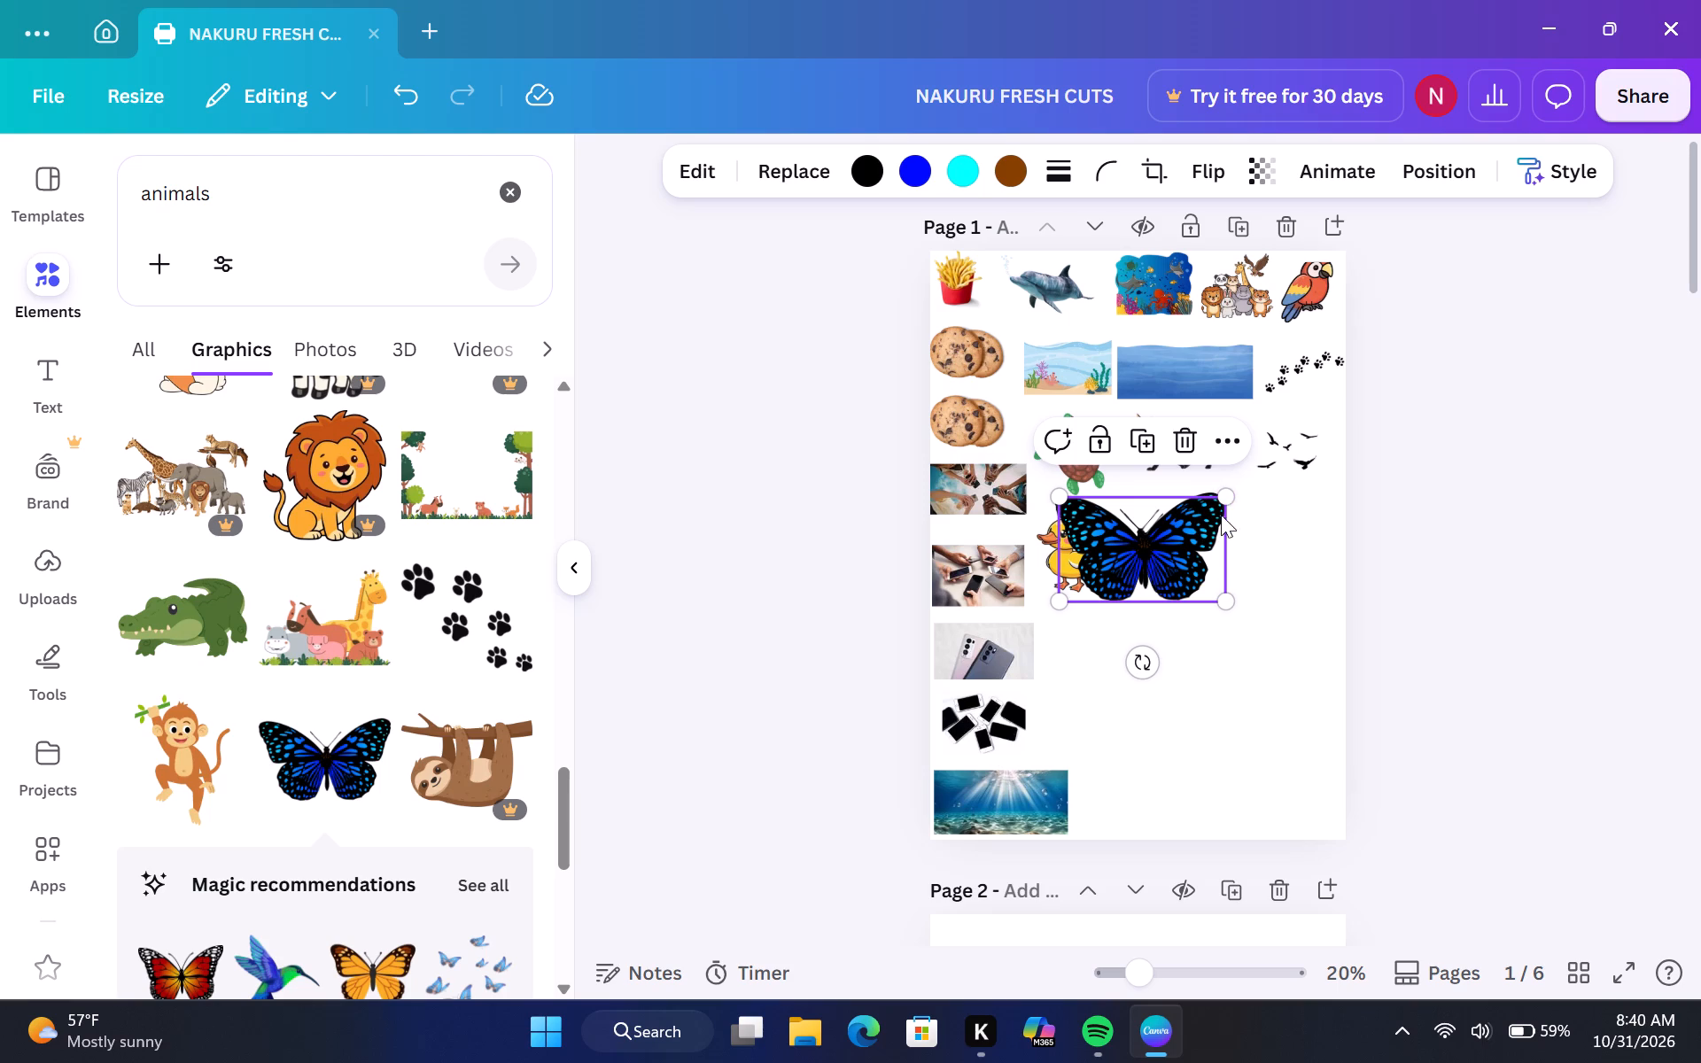
{"action": "triple_click", "coordinate": [1223, 507]}
{"action": "triple_click", "coordinate": [1223, 507]}
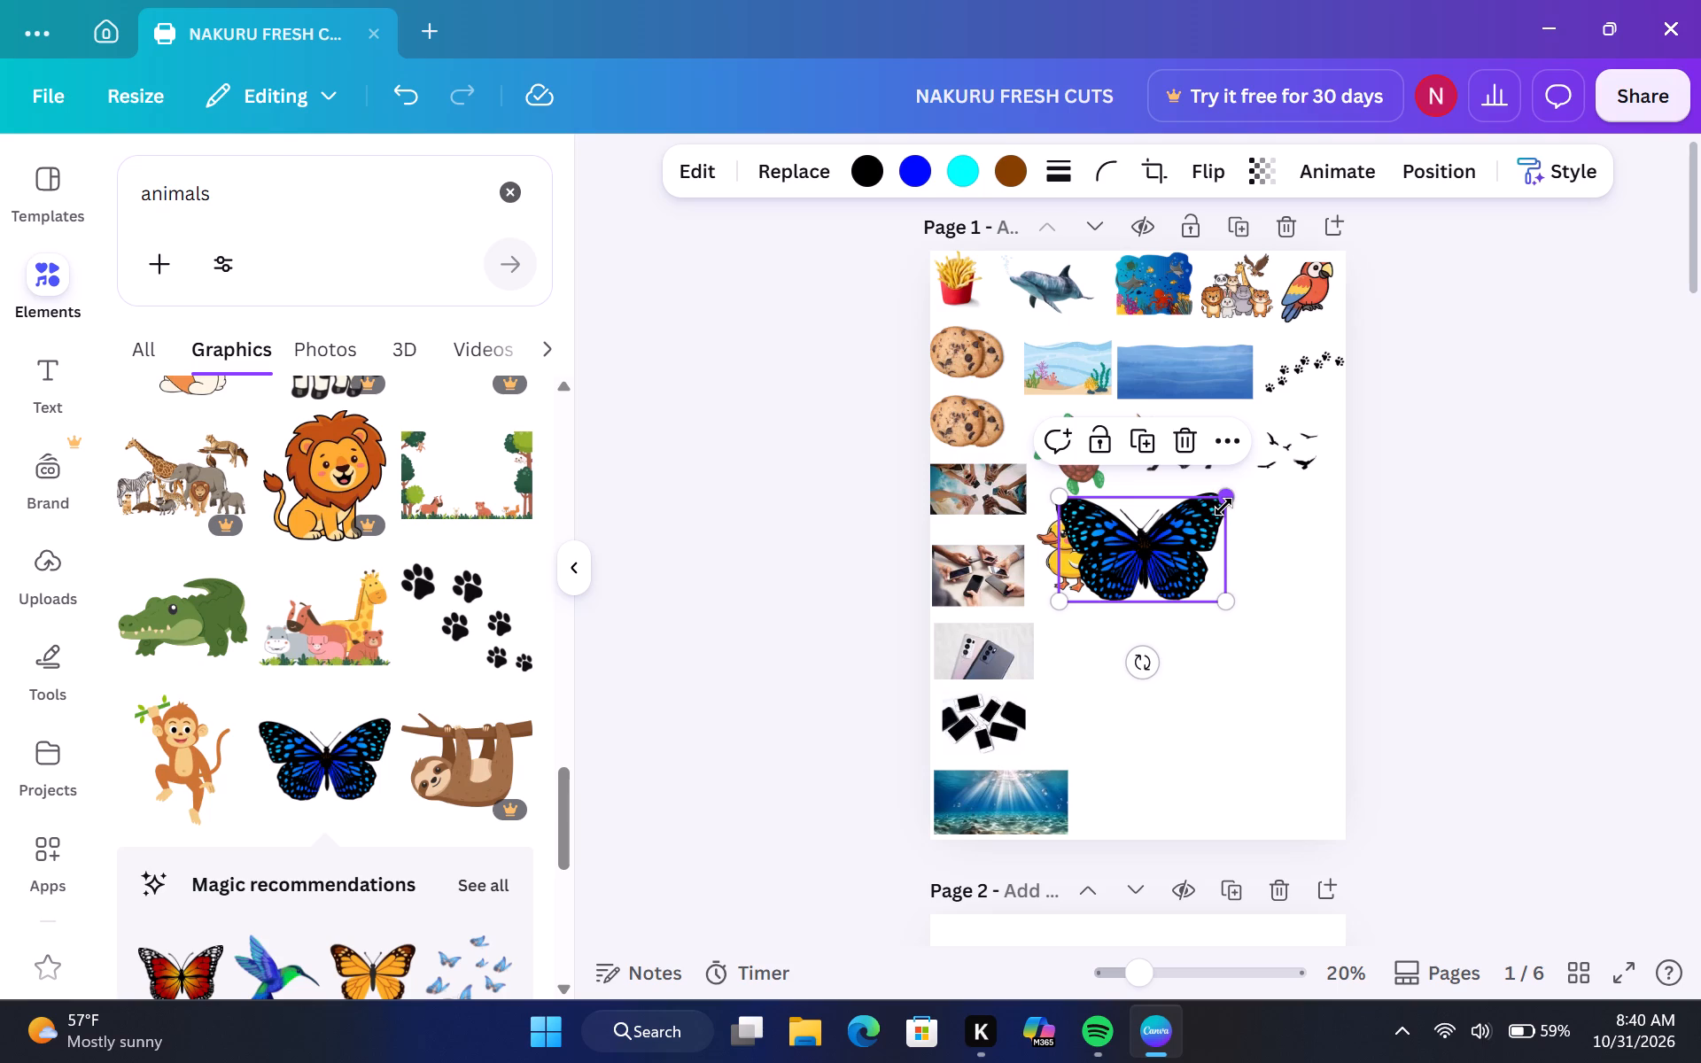
{"action": "left_click", "coordinate": [1223, 507]}
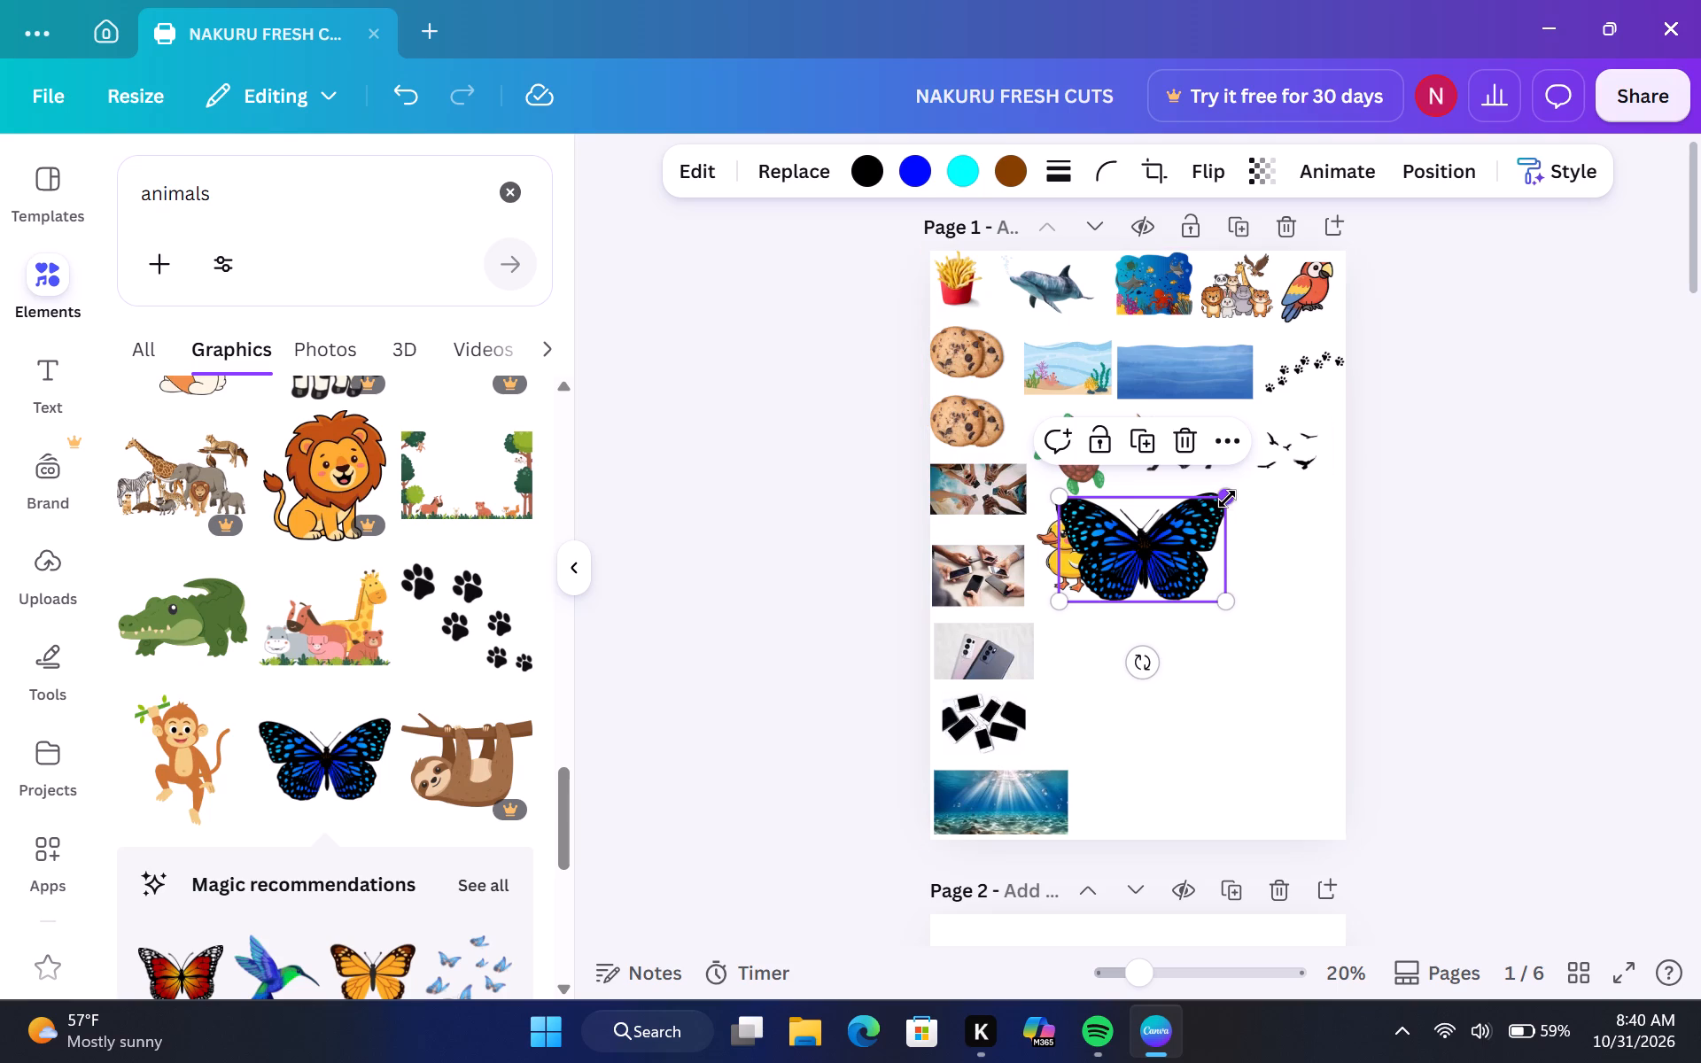
{"action": "triple_click", "coordinate": [1227, 499]}
{"action": "triple_click", "coordinate": [1227, 499]}
{"action": "left_click", "coordinate": [1227, 499]}
{"action": "left_click_drag", "start_coordinate": [1227, 499], "coordinate": [565, 935]}
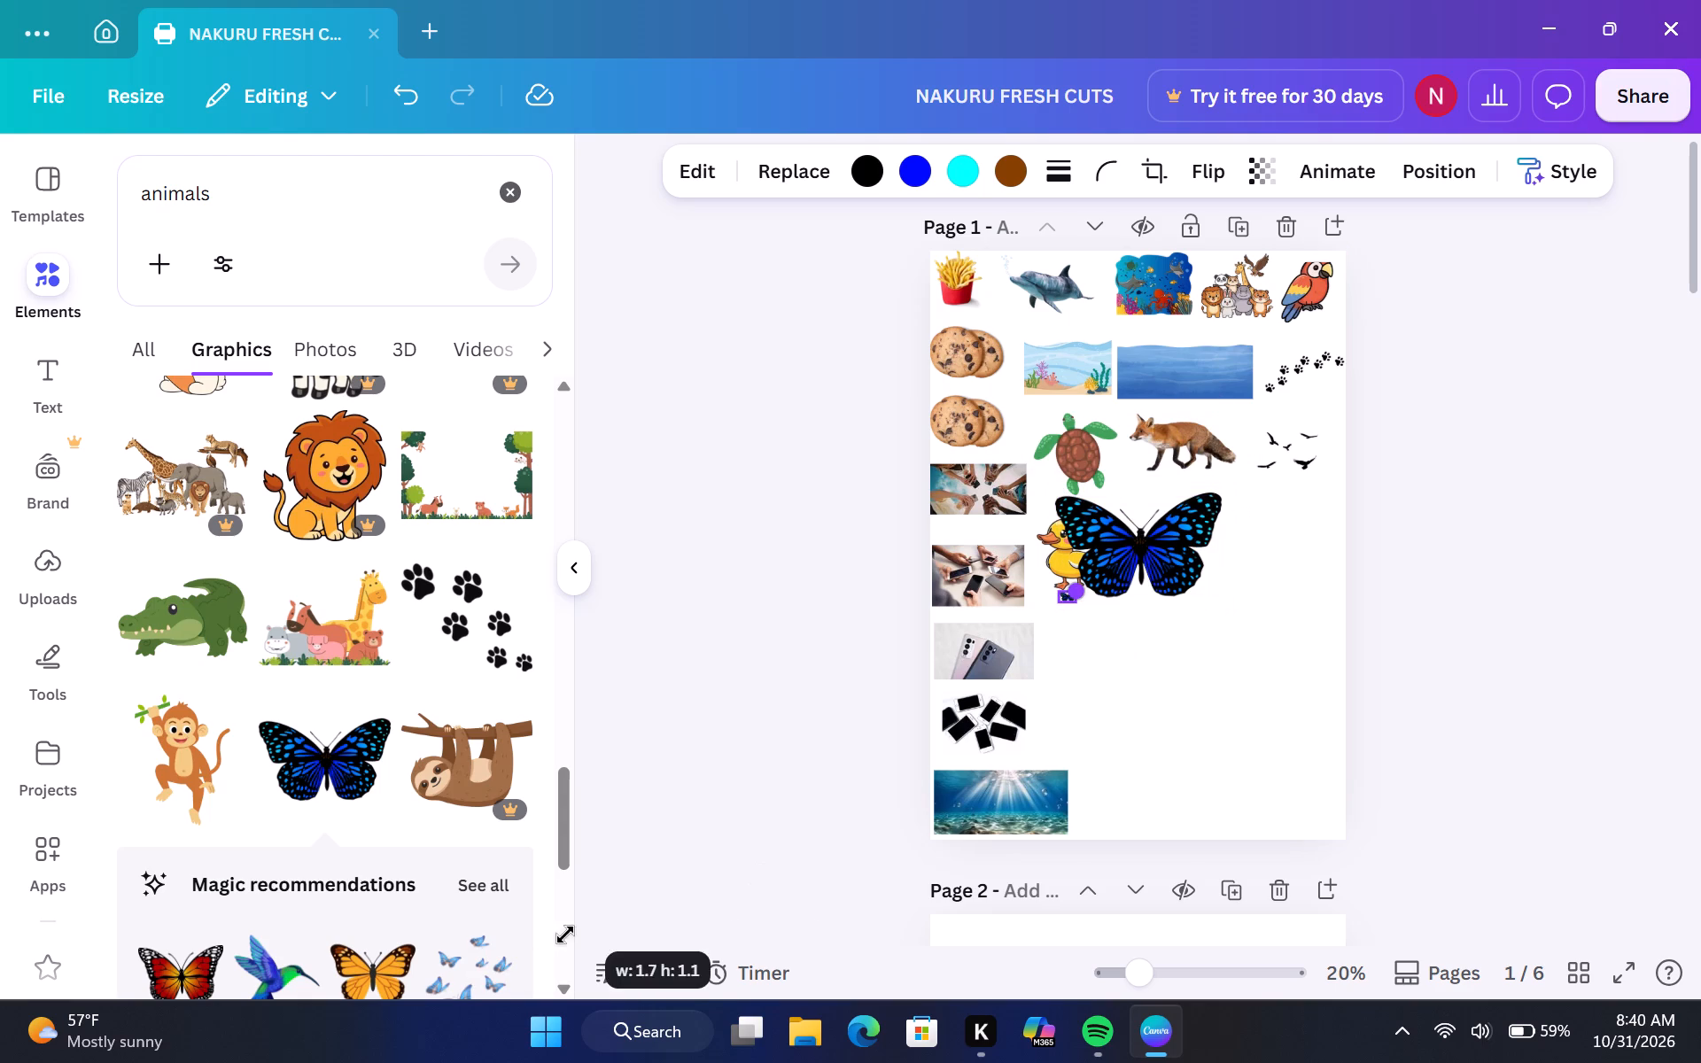
{"action": "left_click_drag", "start_coordinate": [565, 935], "coordinate": [1187, 582]}
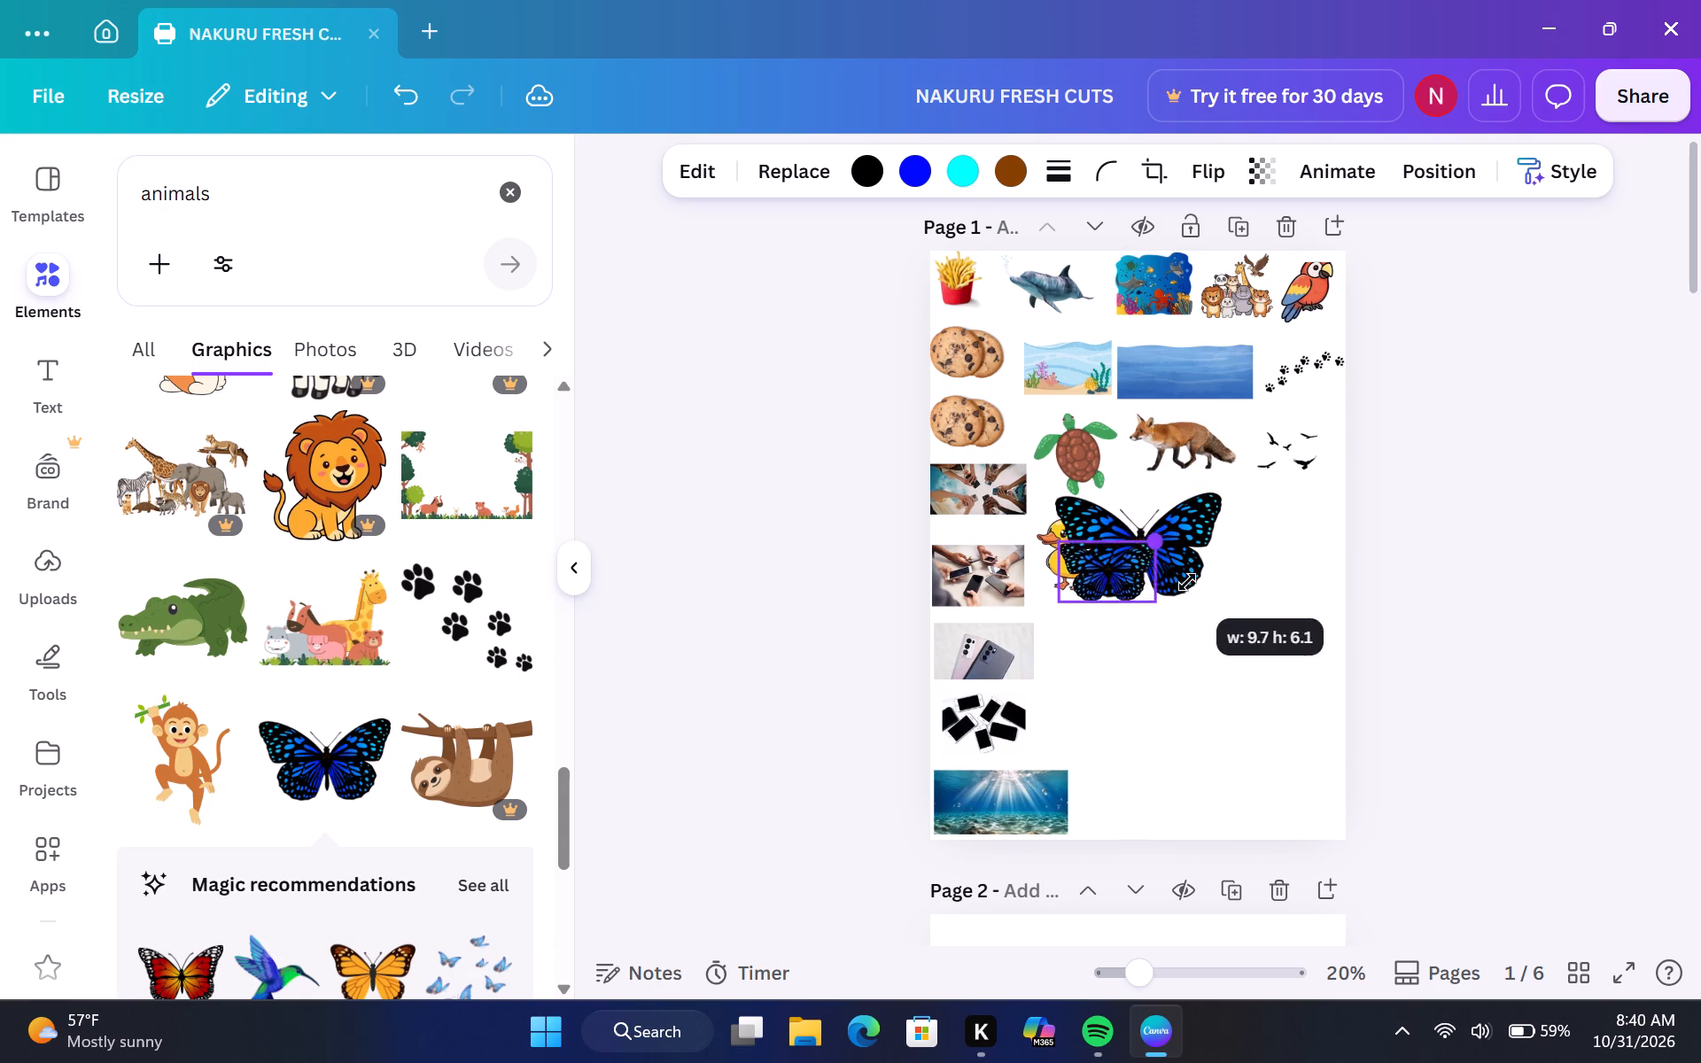
{"action": "left_click_drag", "start_coordinate": [1187, 582], "coordinate": [1184, 579]}
Delete the extra full-size copy of the butterfly.
{"action": "left_click", "coordinate": [1185, 545]}
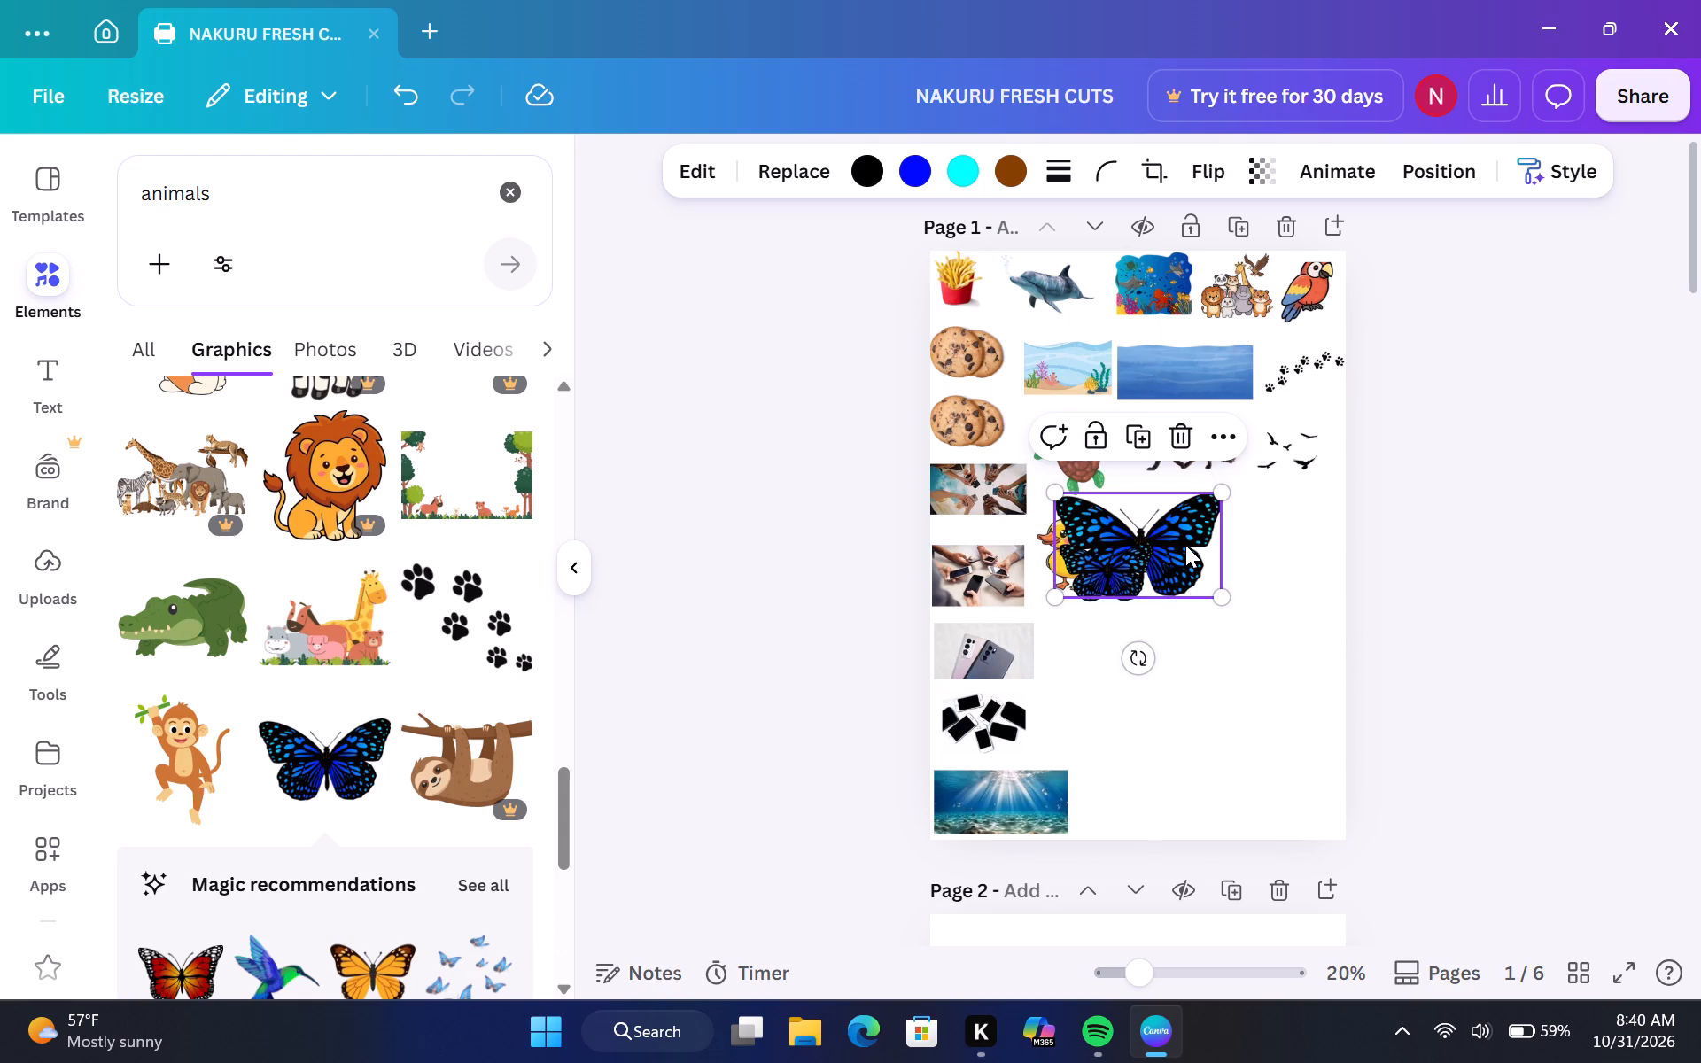
{"action": "left_click", "coordinate": [1173, 430]}
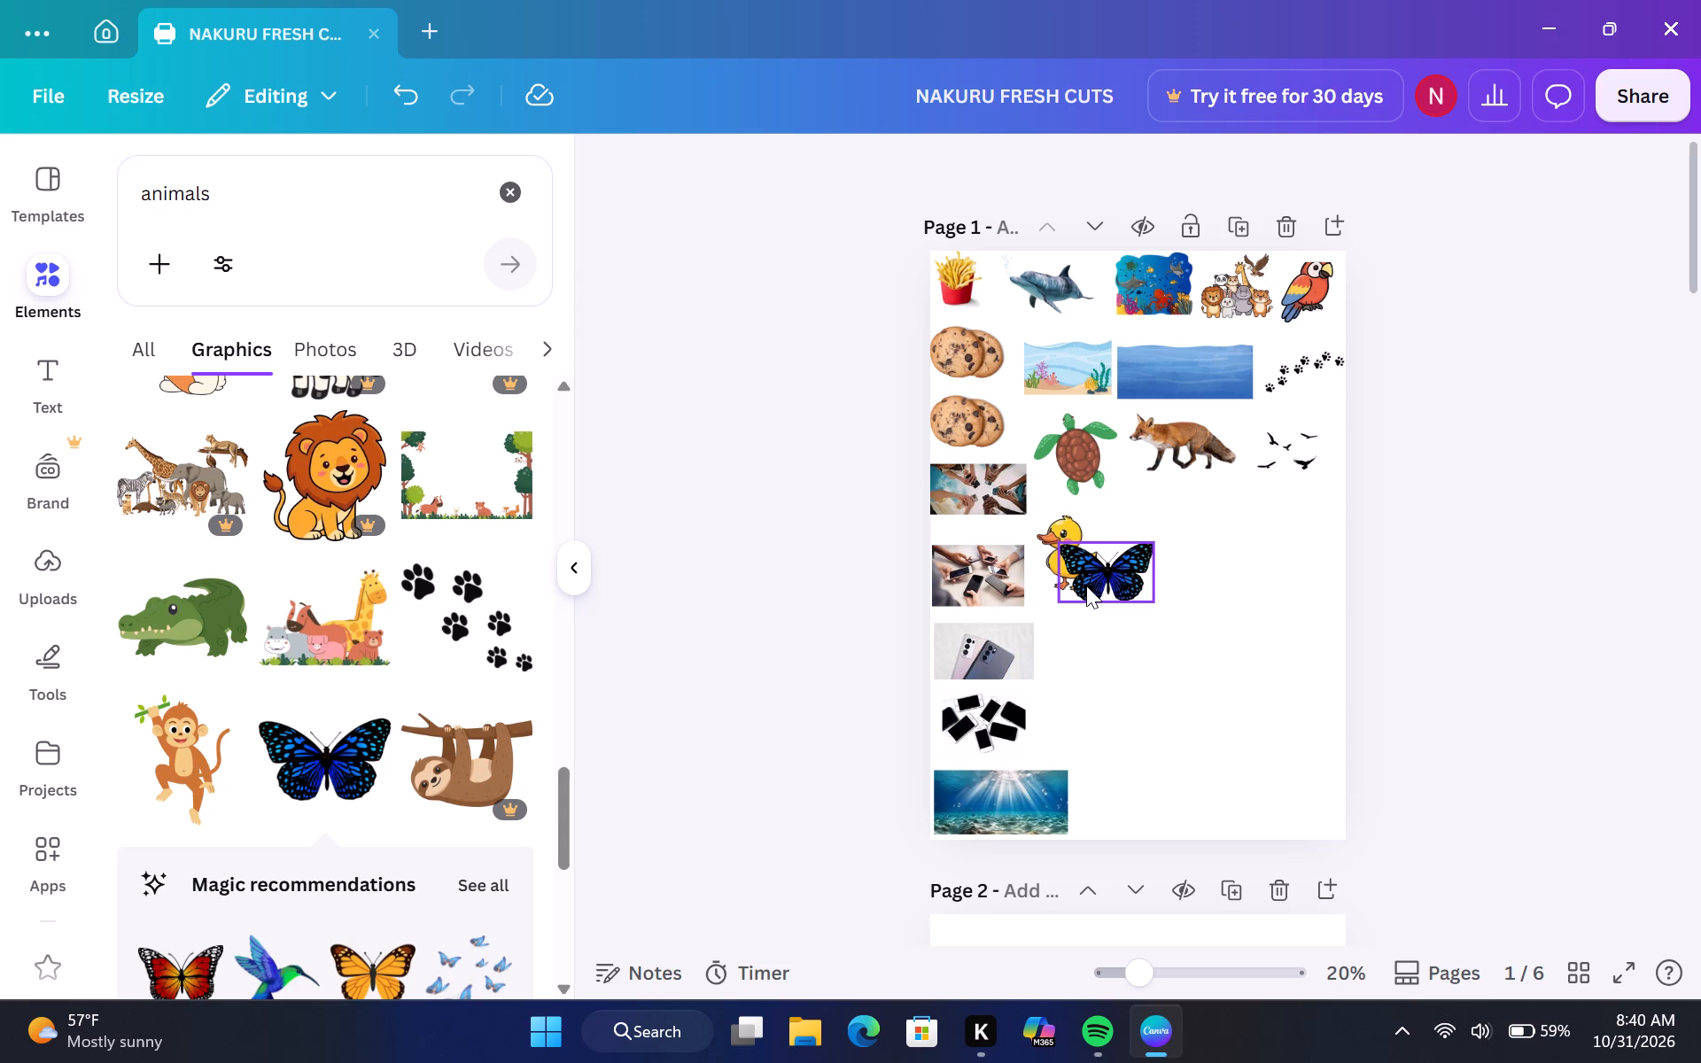
Place the small butterfly just below the fox on page 1.
{"action": "left_click_drag", "start_coordinate": [1086, 586], "coordinate": [1124, 557]}
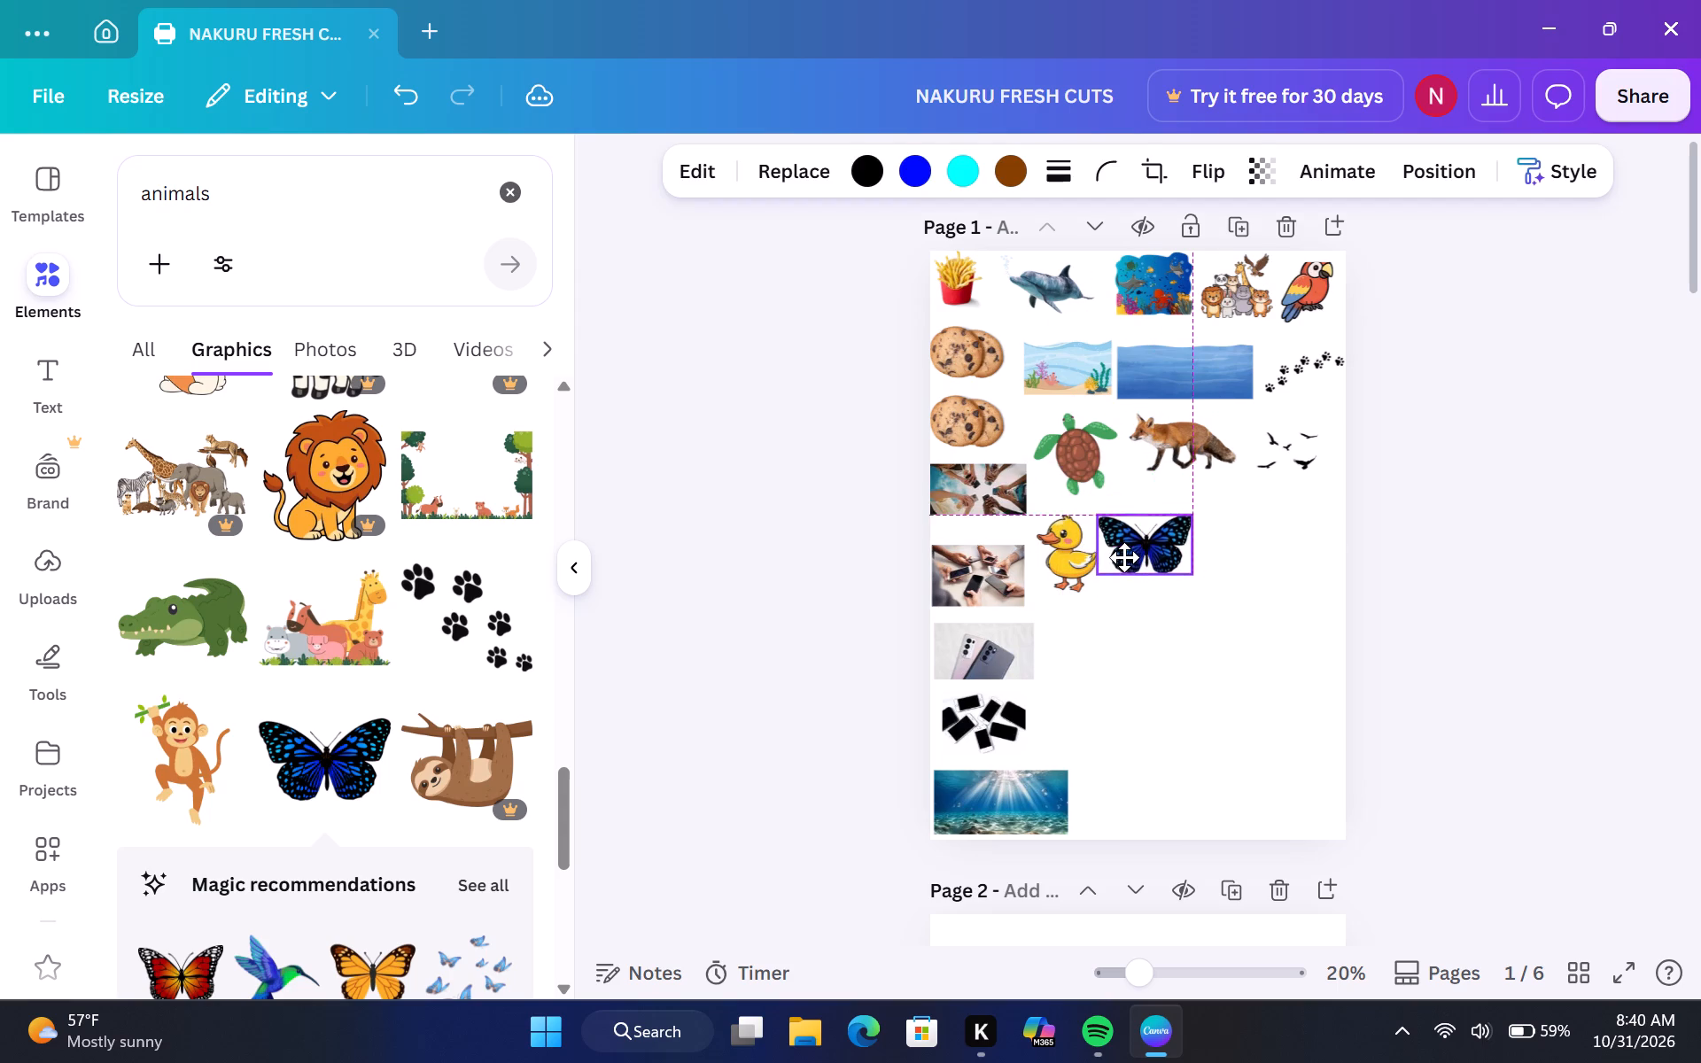
{"action": "left_click_drag", "start_coordinate": [1124, 557], "coordinate": [1133, 566]}
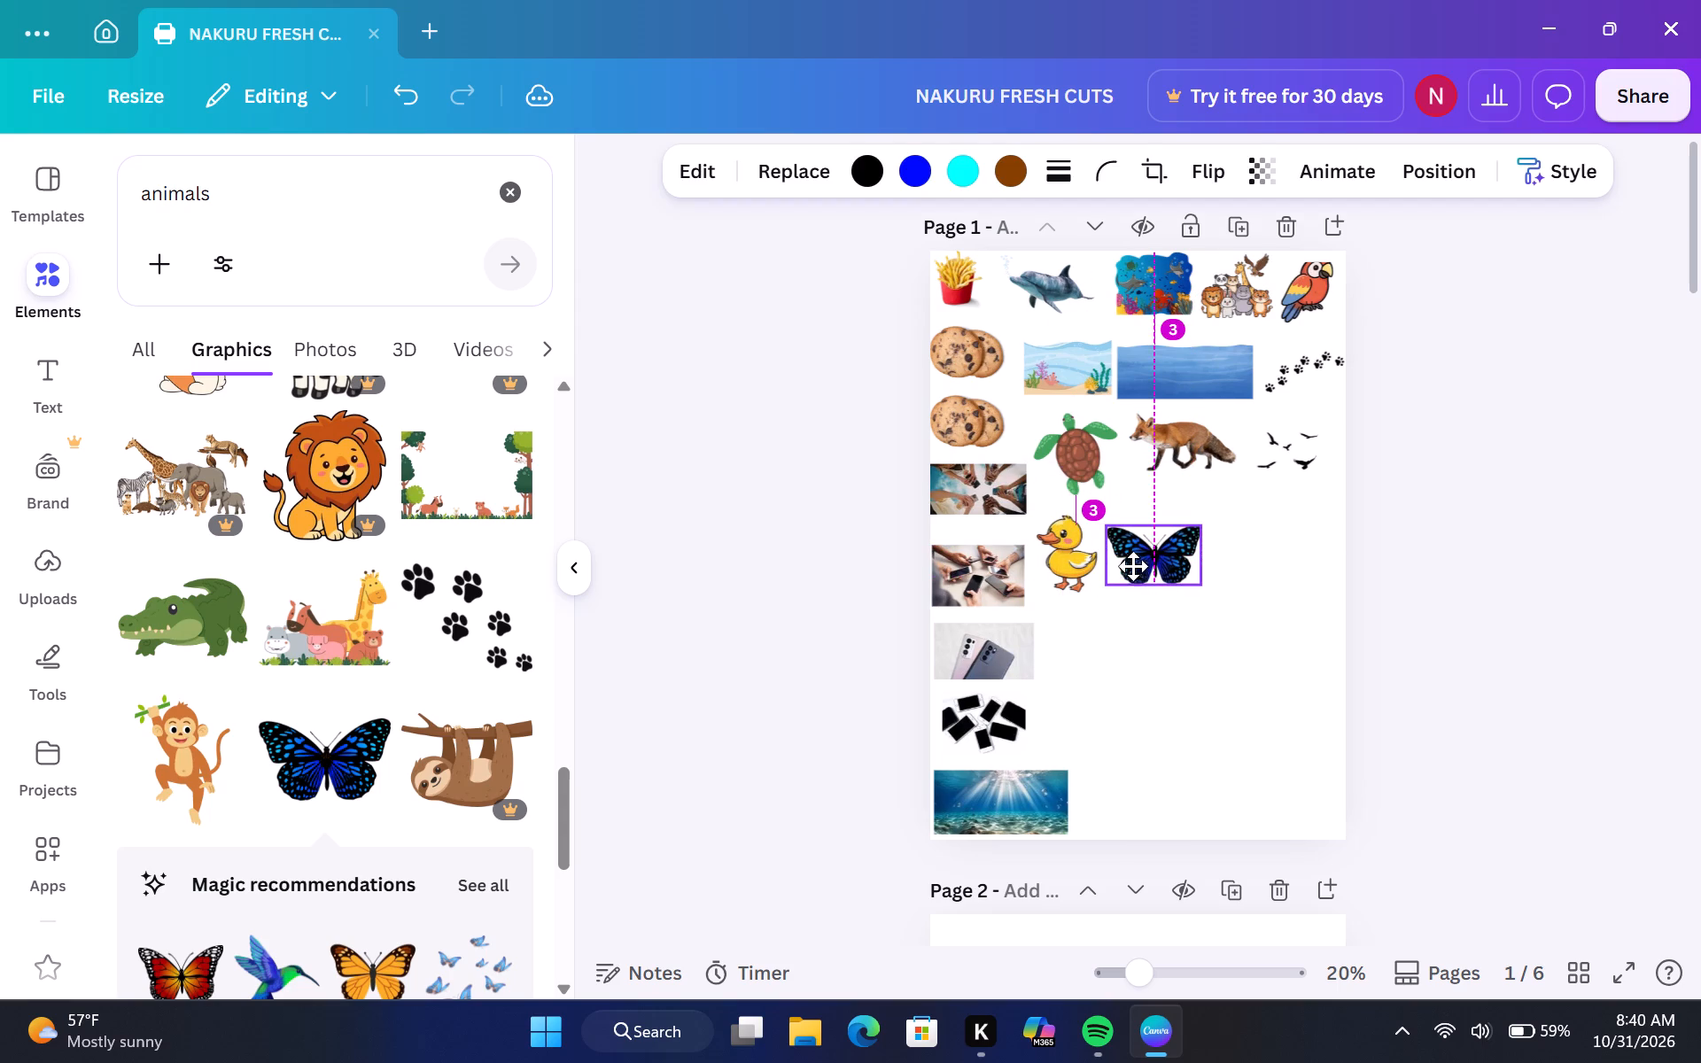
{"action": "left_click_drag", "start_coordinate": [1133, 566], "coordinate": [1160, 530]}
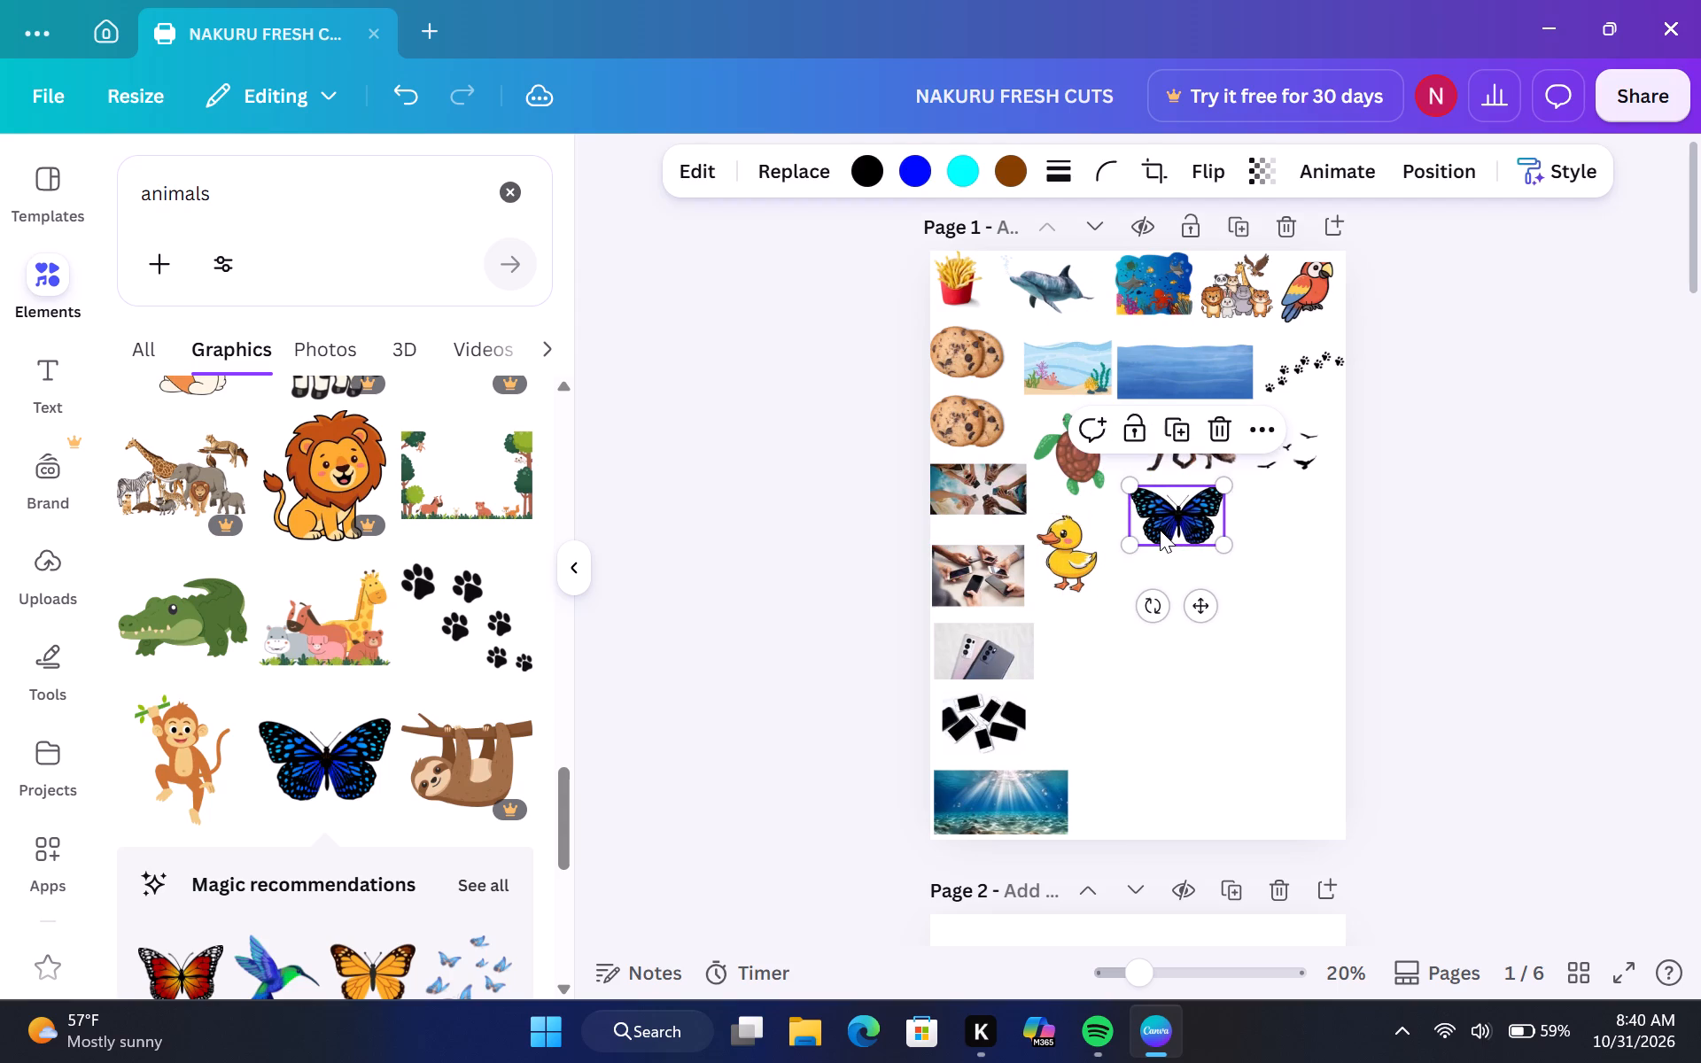
Move the duck up closer beneath the turtle, roughly level with the butterfly's top edge.
{"action": "left_click", "coordinate": [1068, 545]}
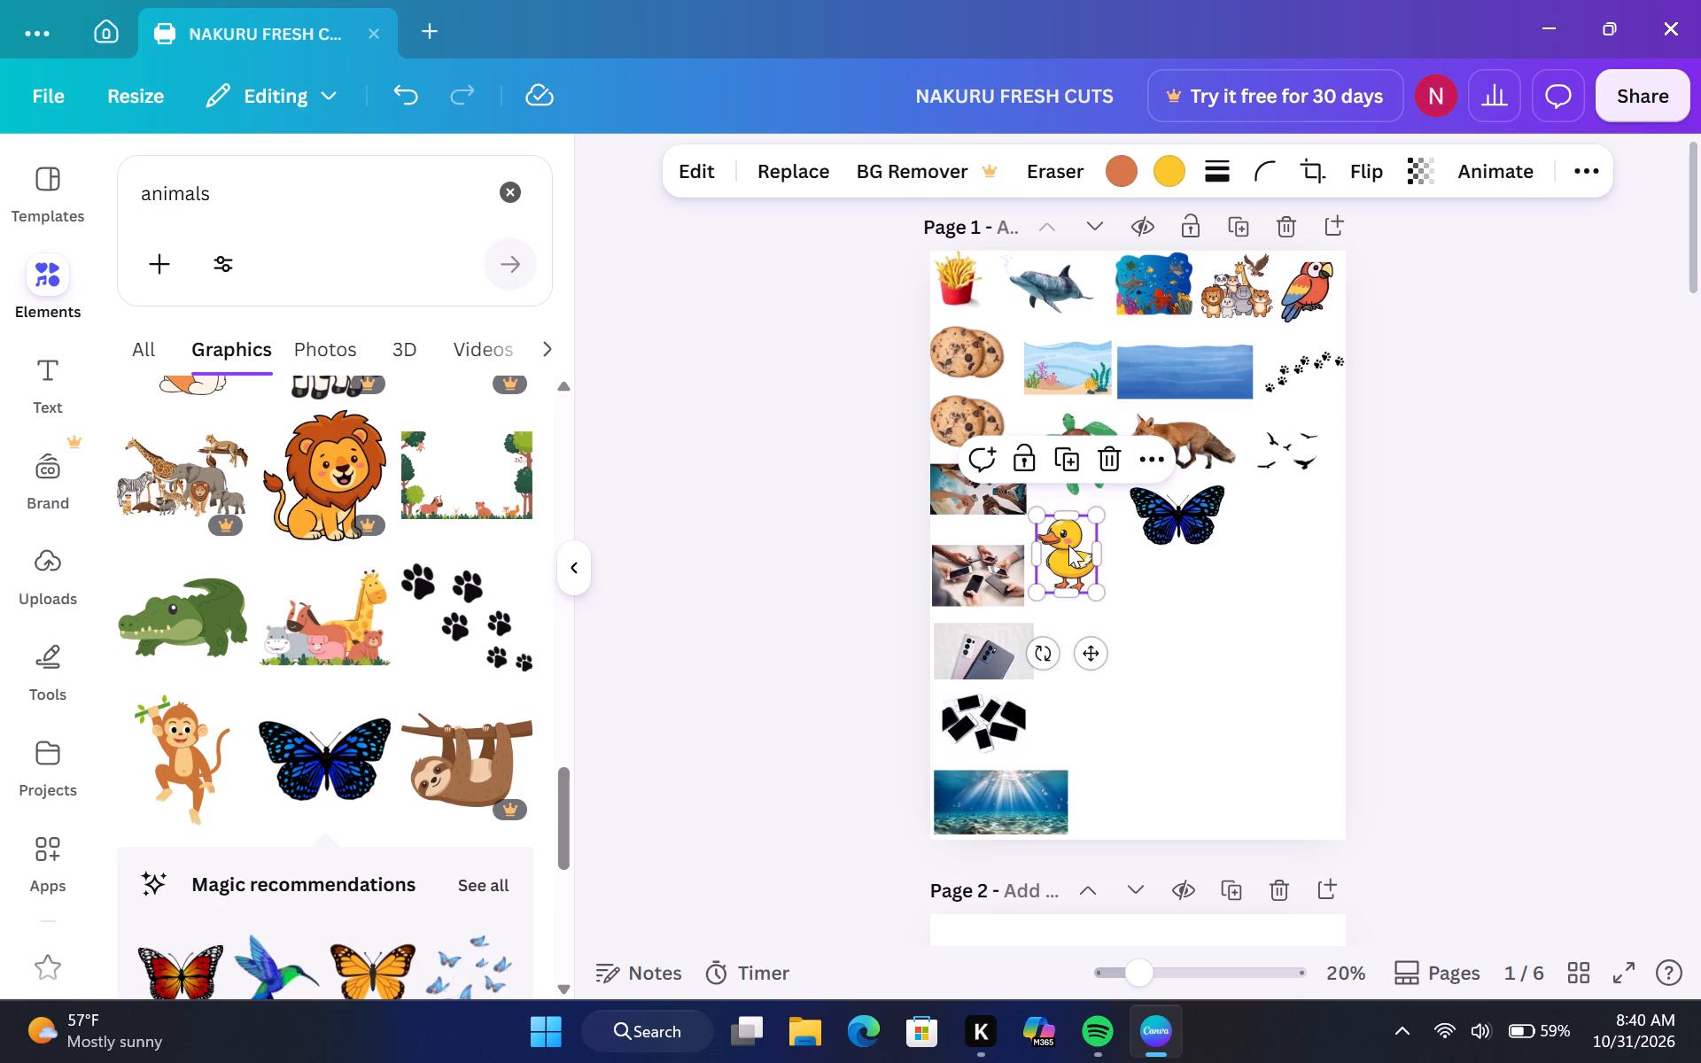
{"action": "left_click_drag", "start_coordinate": [1068, 560], "coordinate": [1076, 530]}
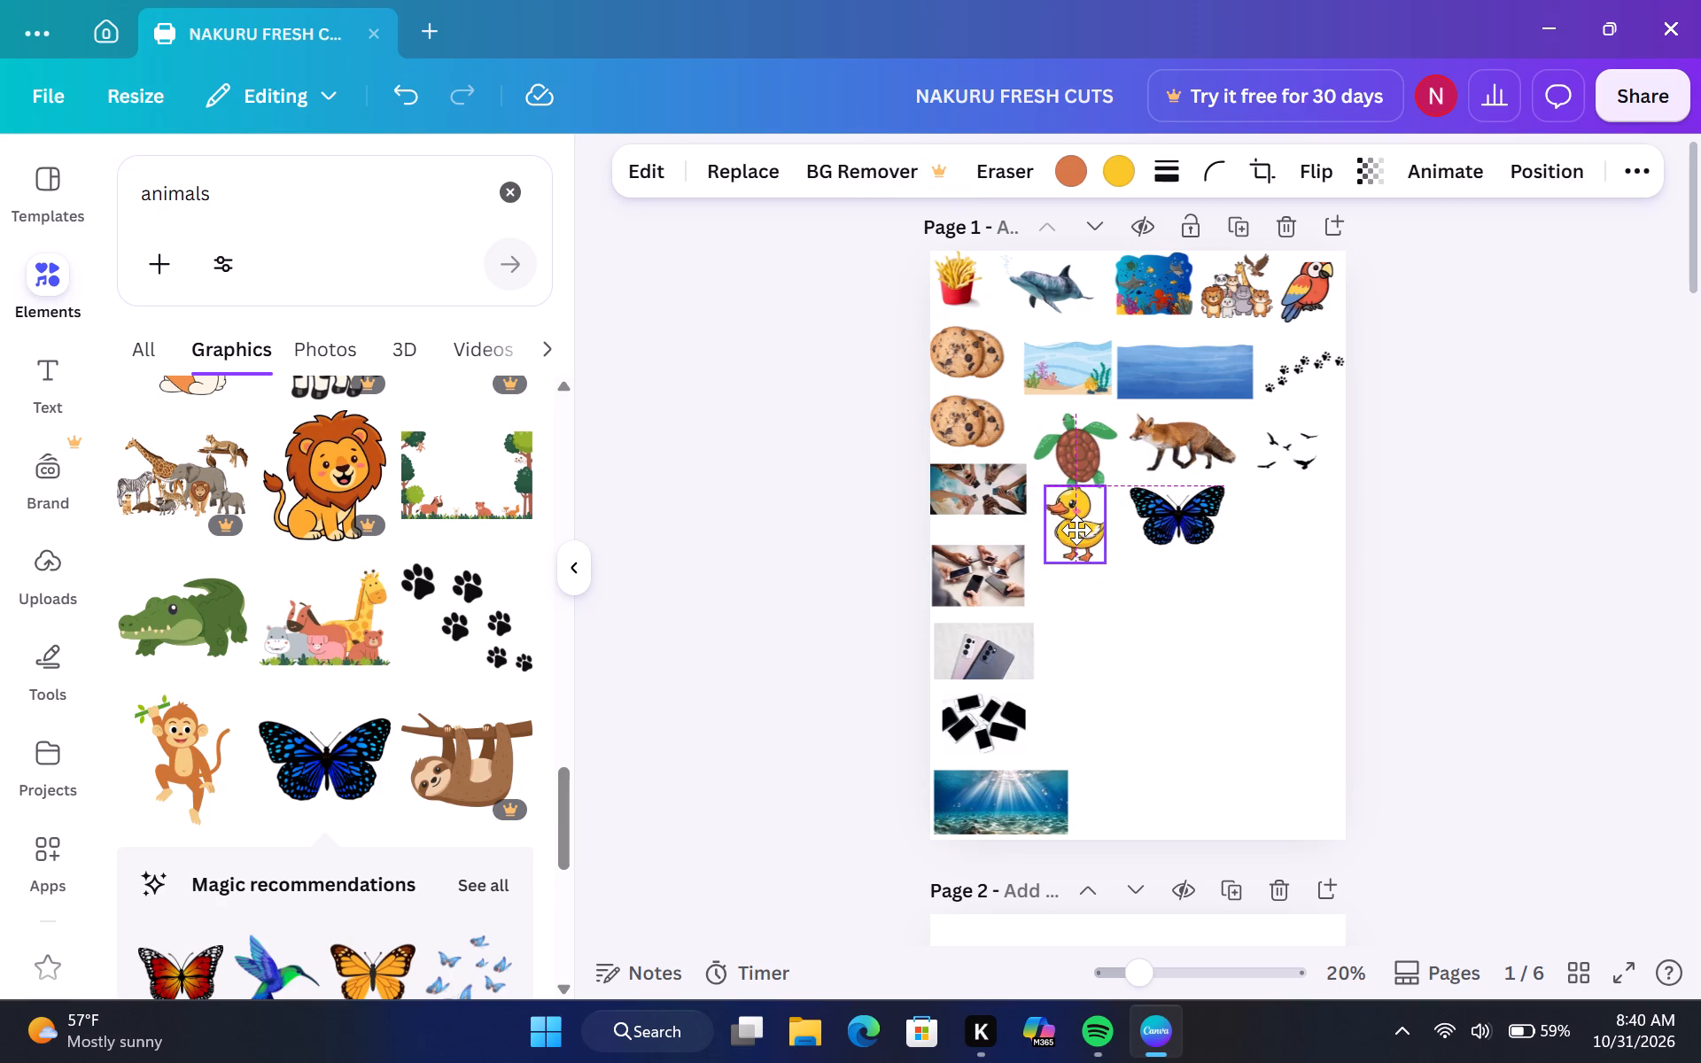
{"action": "left_click_drag", "start_coordinate": [1076, 530], "coordinate": [1076, 533]}
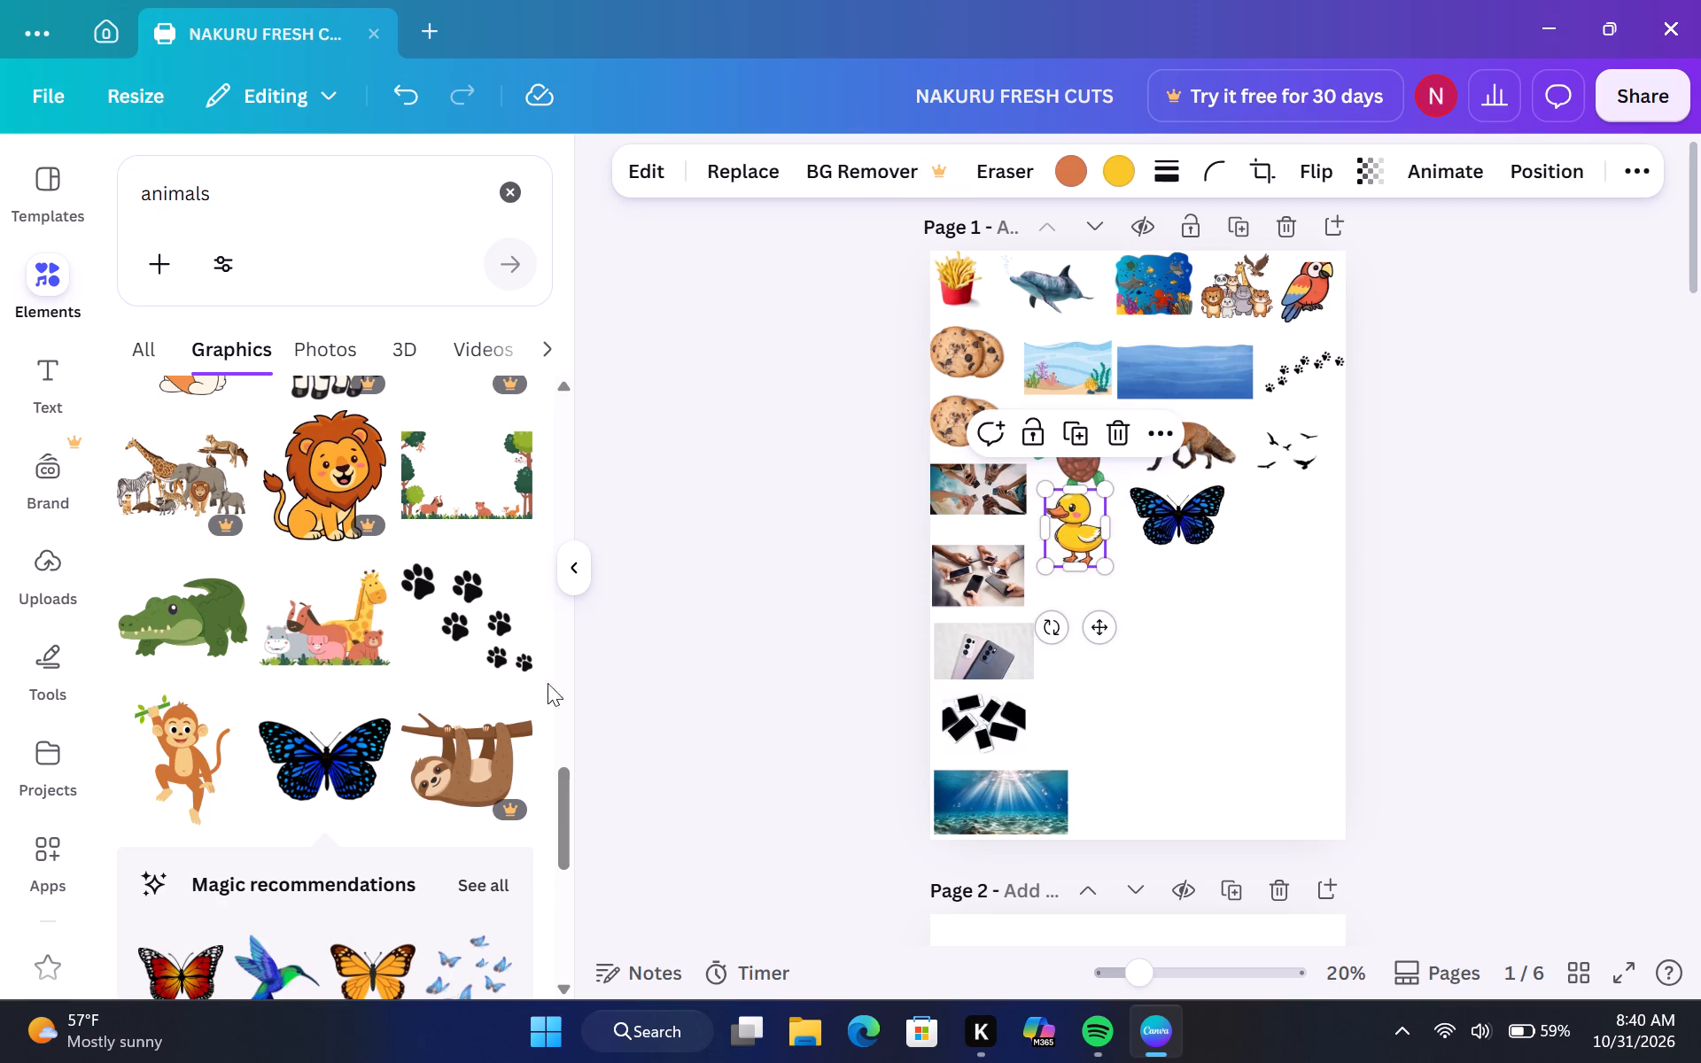
Replace the animals search with a search for alcohol elements.
{"action": "left_click", "coordinate": [501, 193]}
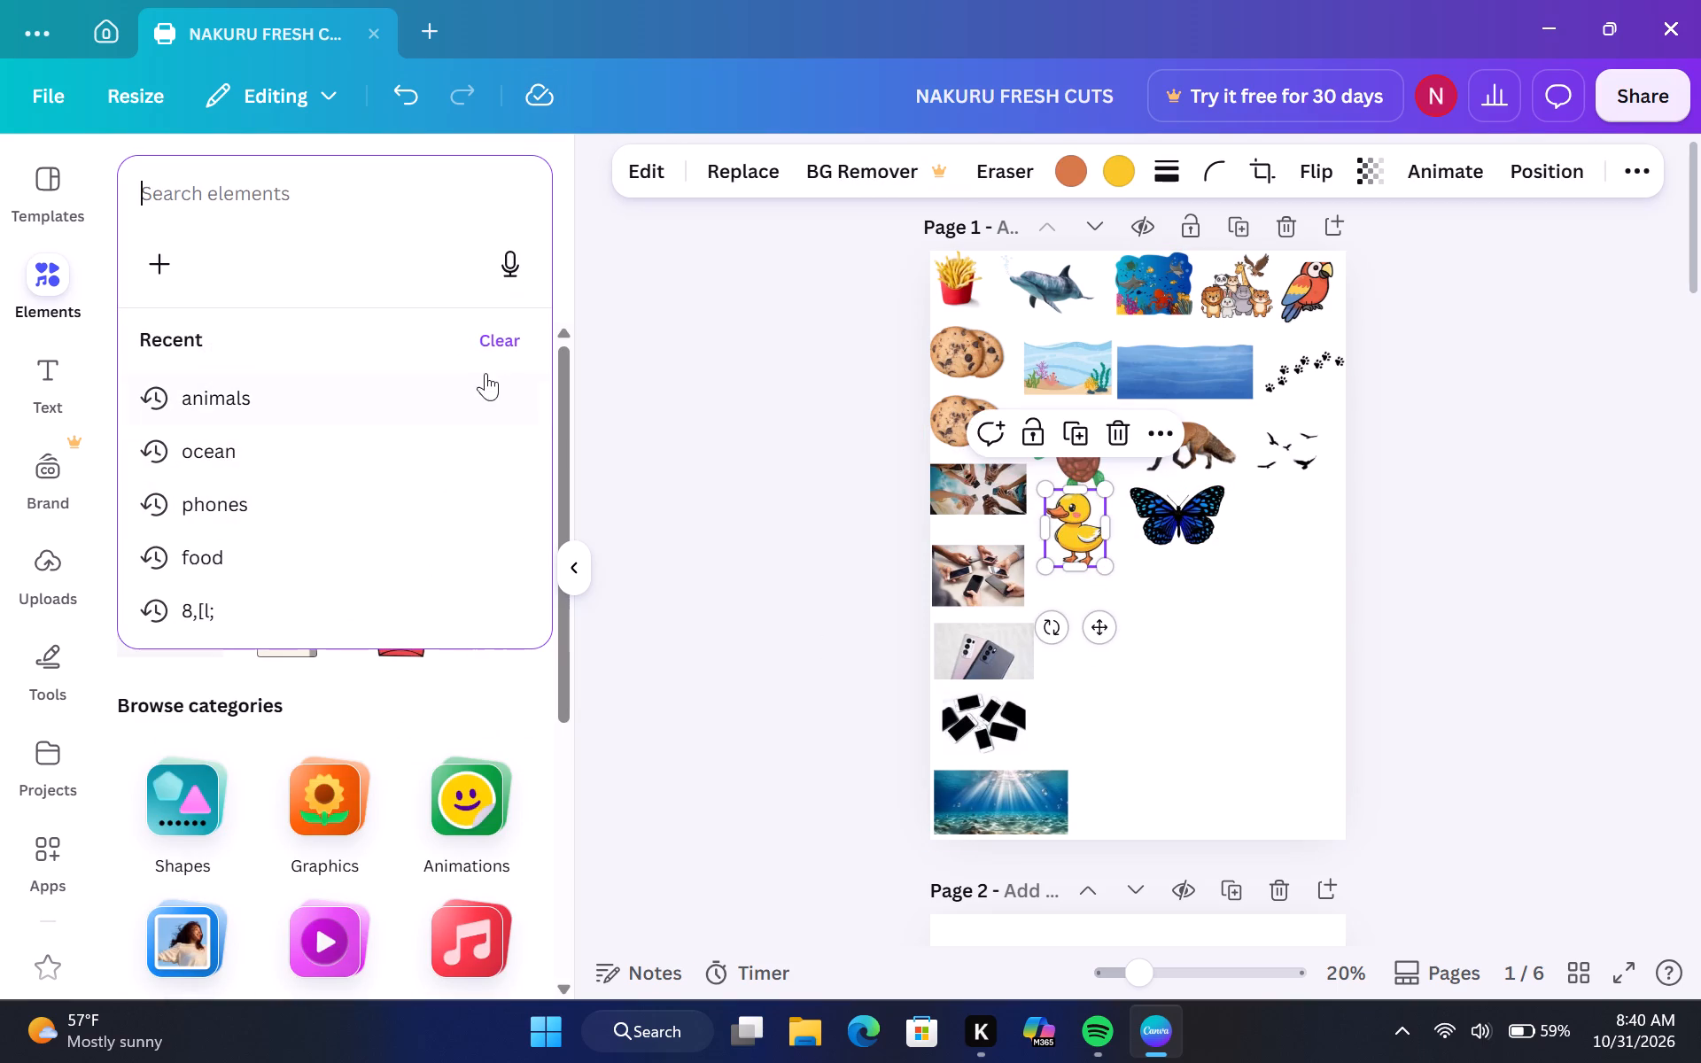
{"action": "key", "text": "c"}
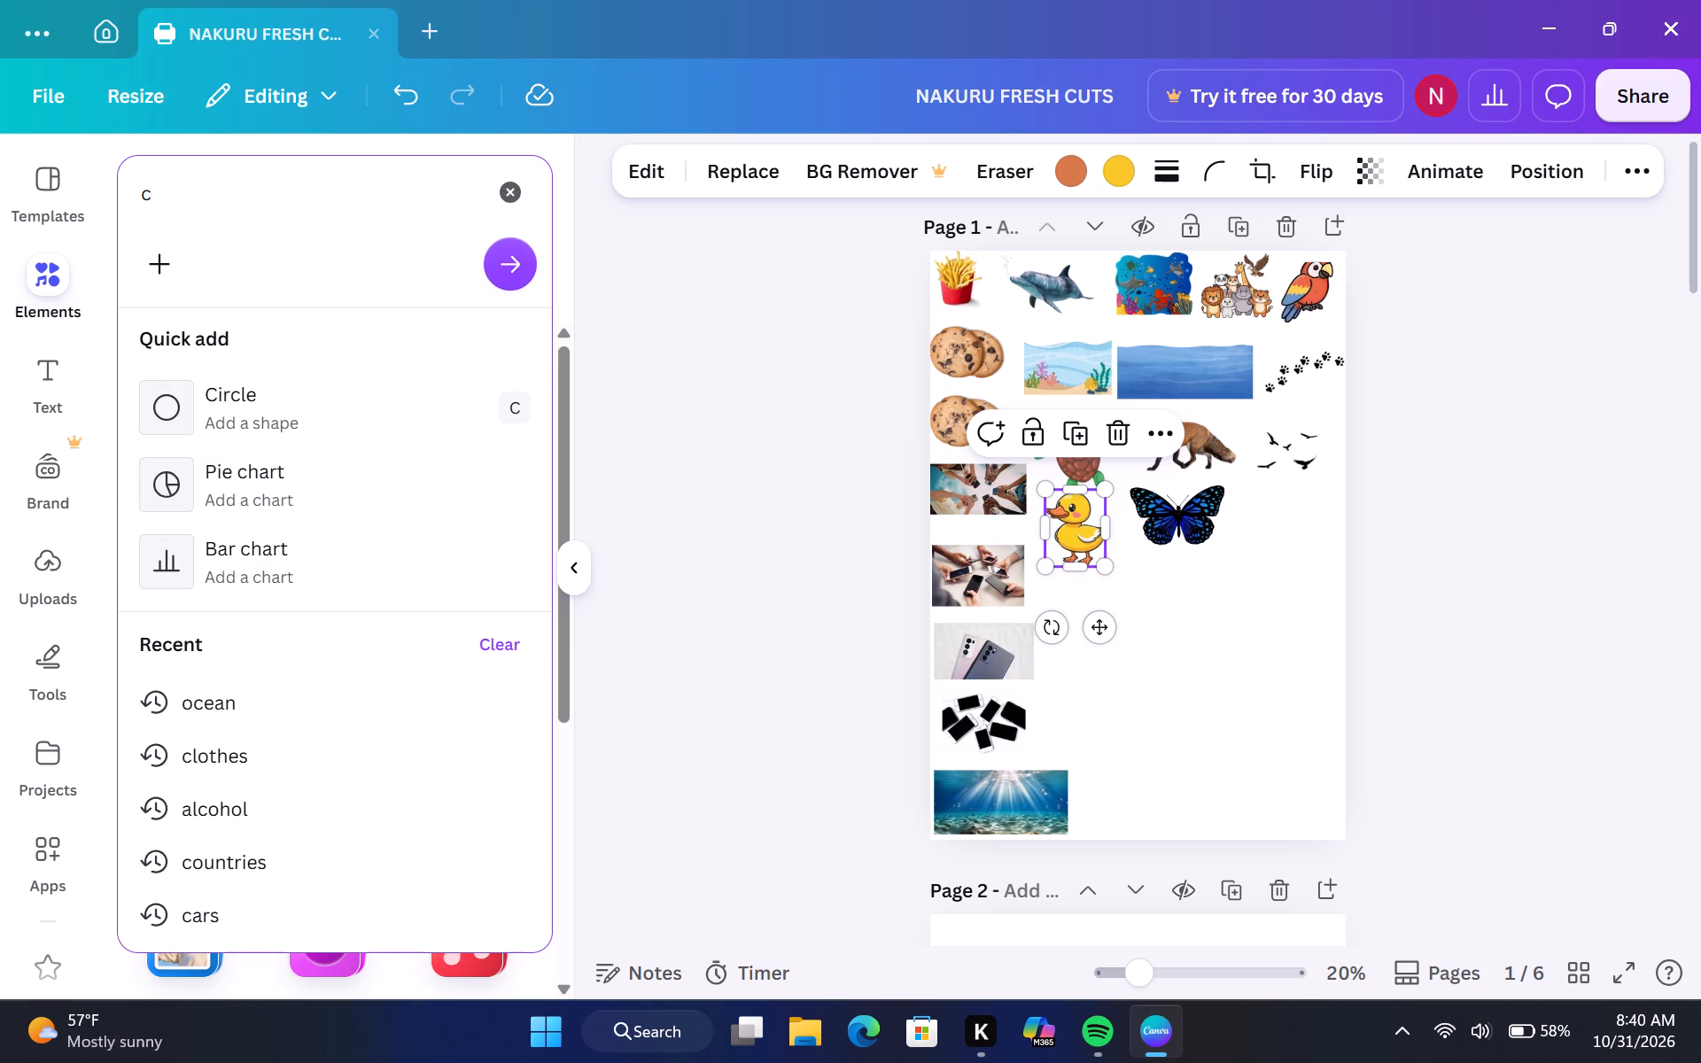
{"action": "left_click", "coordinate": [242, 830]}
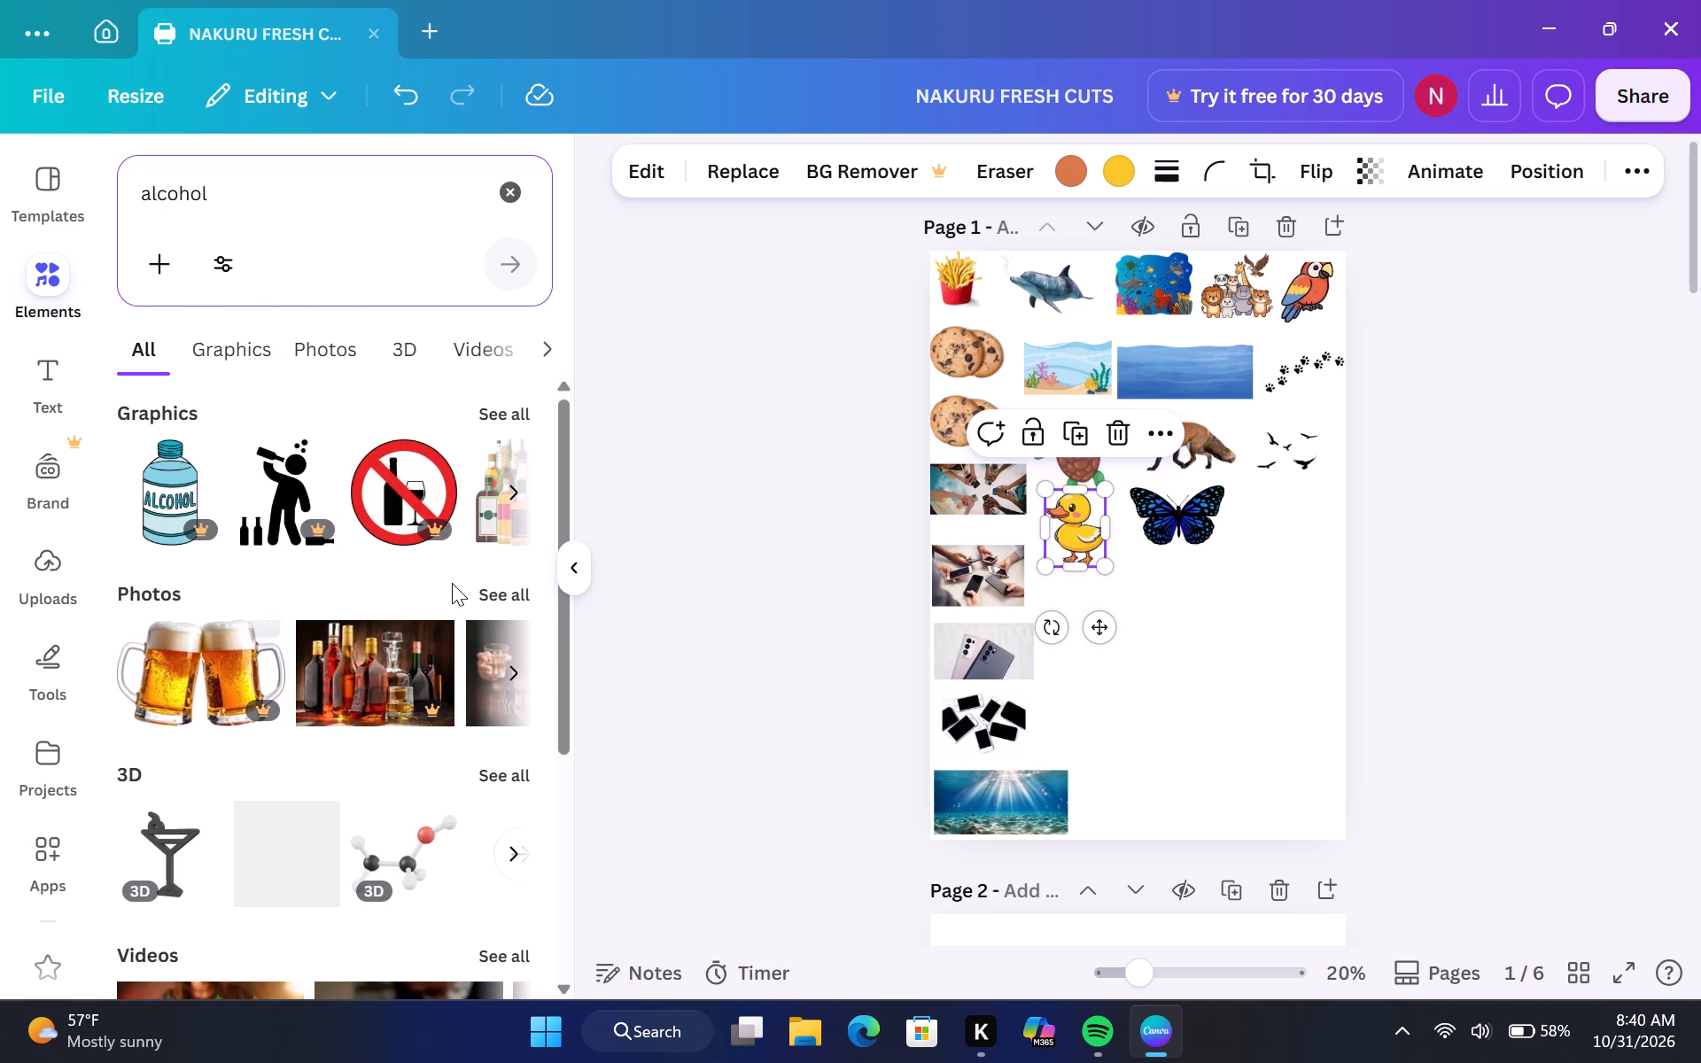
Add the no-alcohol sign with the bottle and wine glass to page 1 and shrink it to about the duck's width.
{"action": "left_click", "coordinate": [414, 477]}
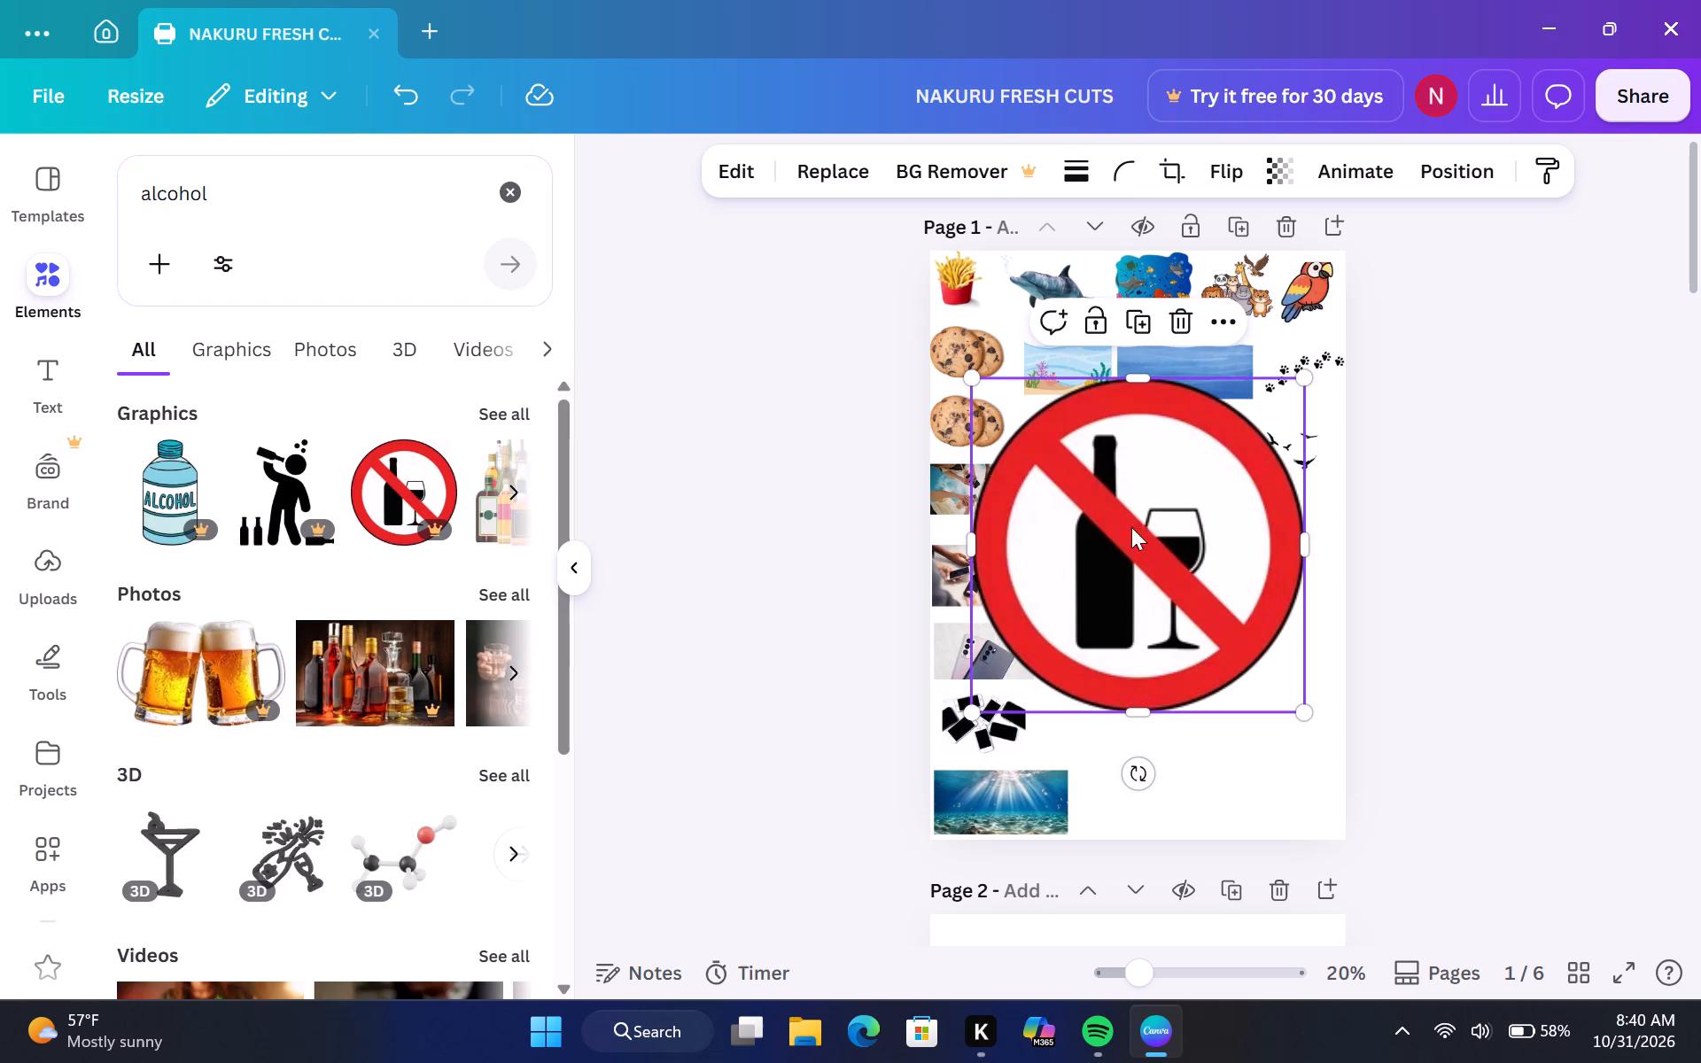
{"action": "double_click", "coordinate": [1301, 388]}
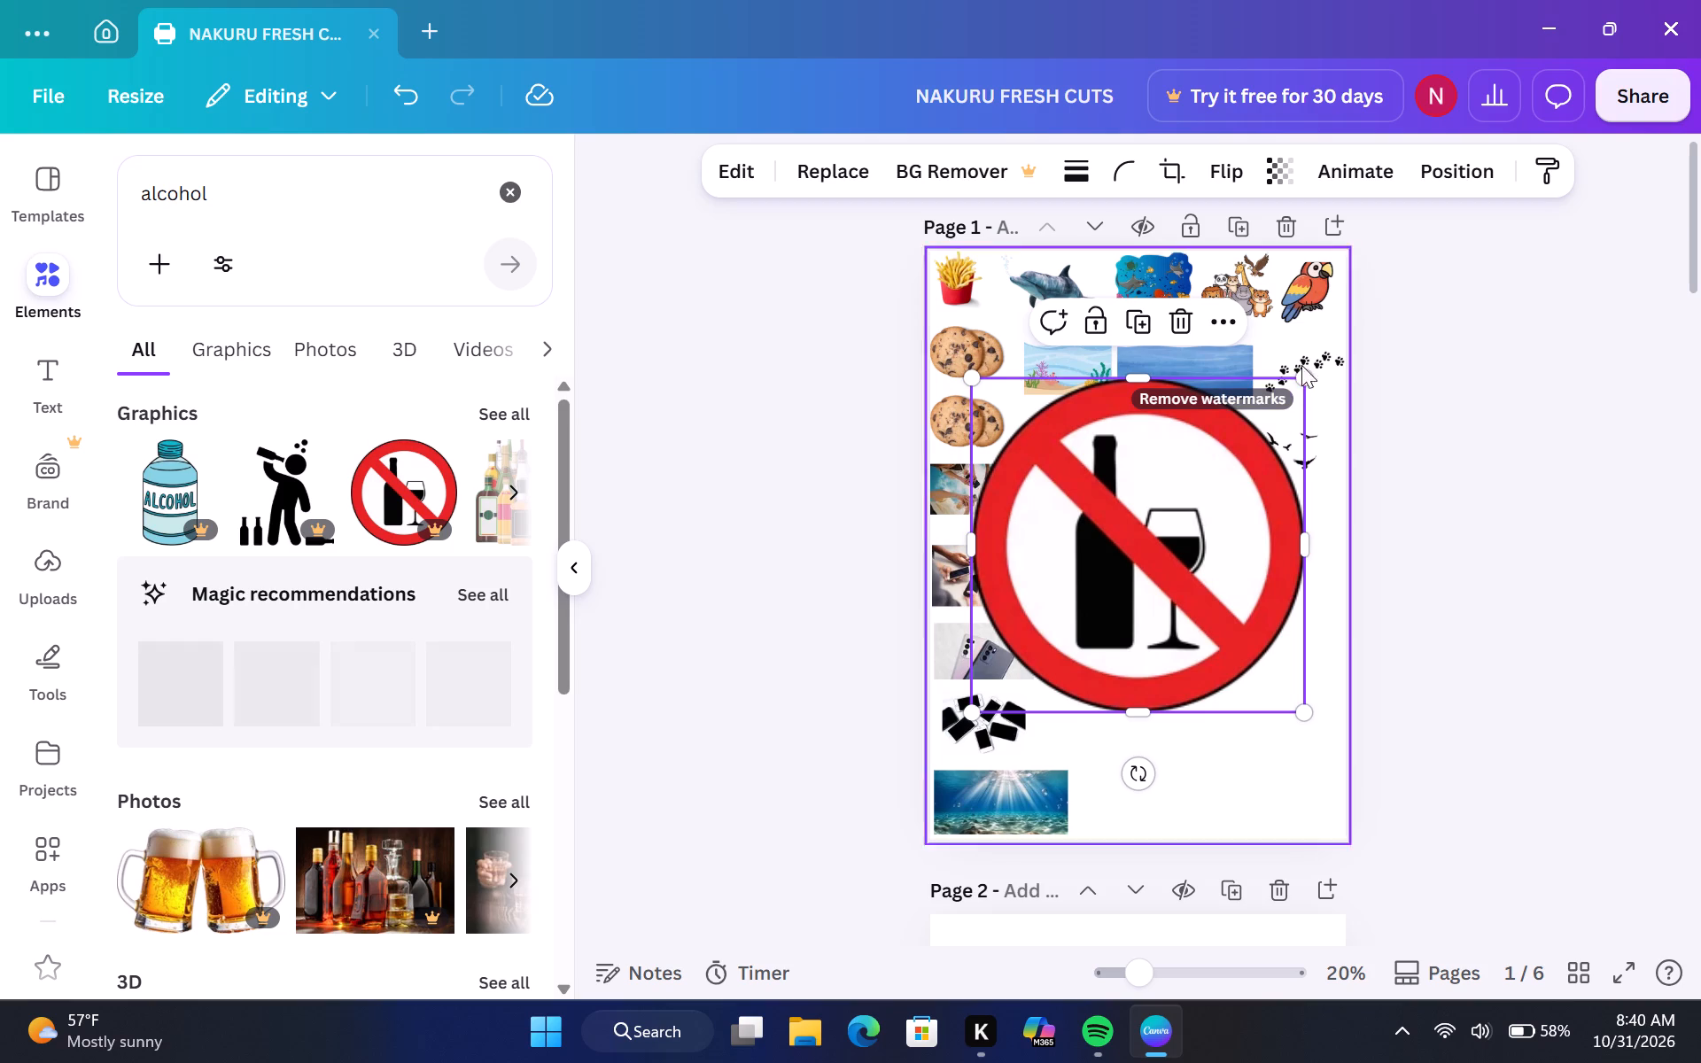
{"action": "left_click_drag", "start_coordinate": [1300, 382], "coordinate": [1282, 392]}
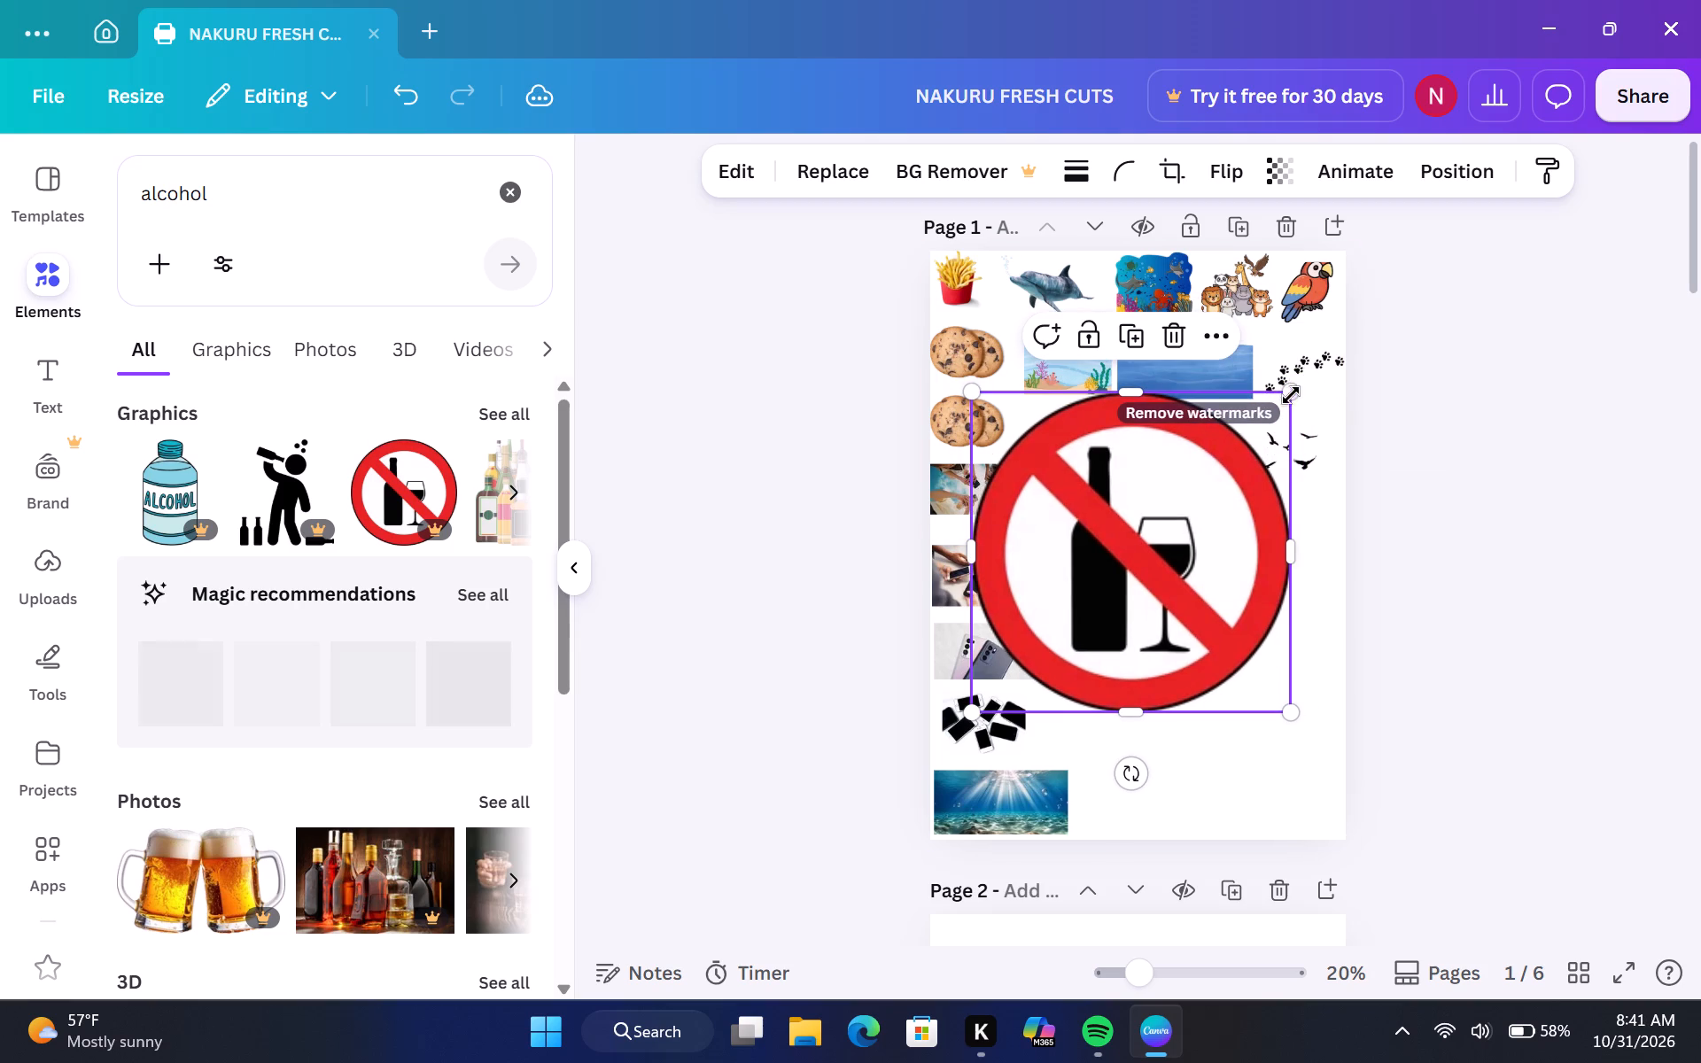
{"action": "double_click", "coordinate": [1292, 395]}
{"action": "left_click_drag", "start_coordinate": [1292, 395], "coordinate": [1284, 396]}
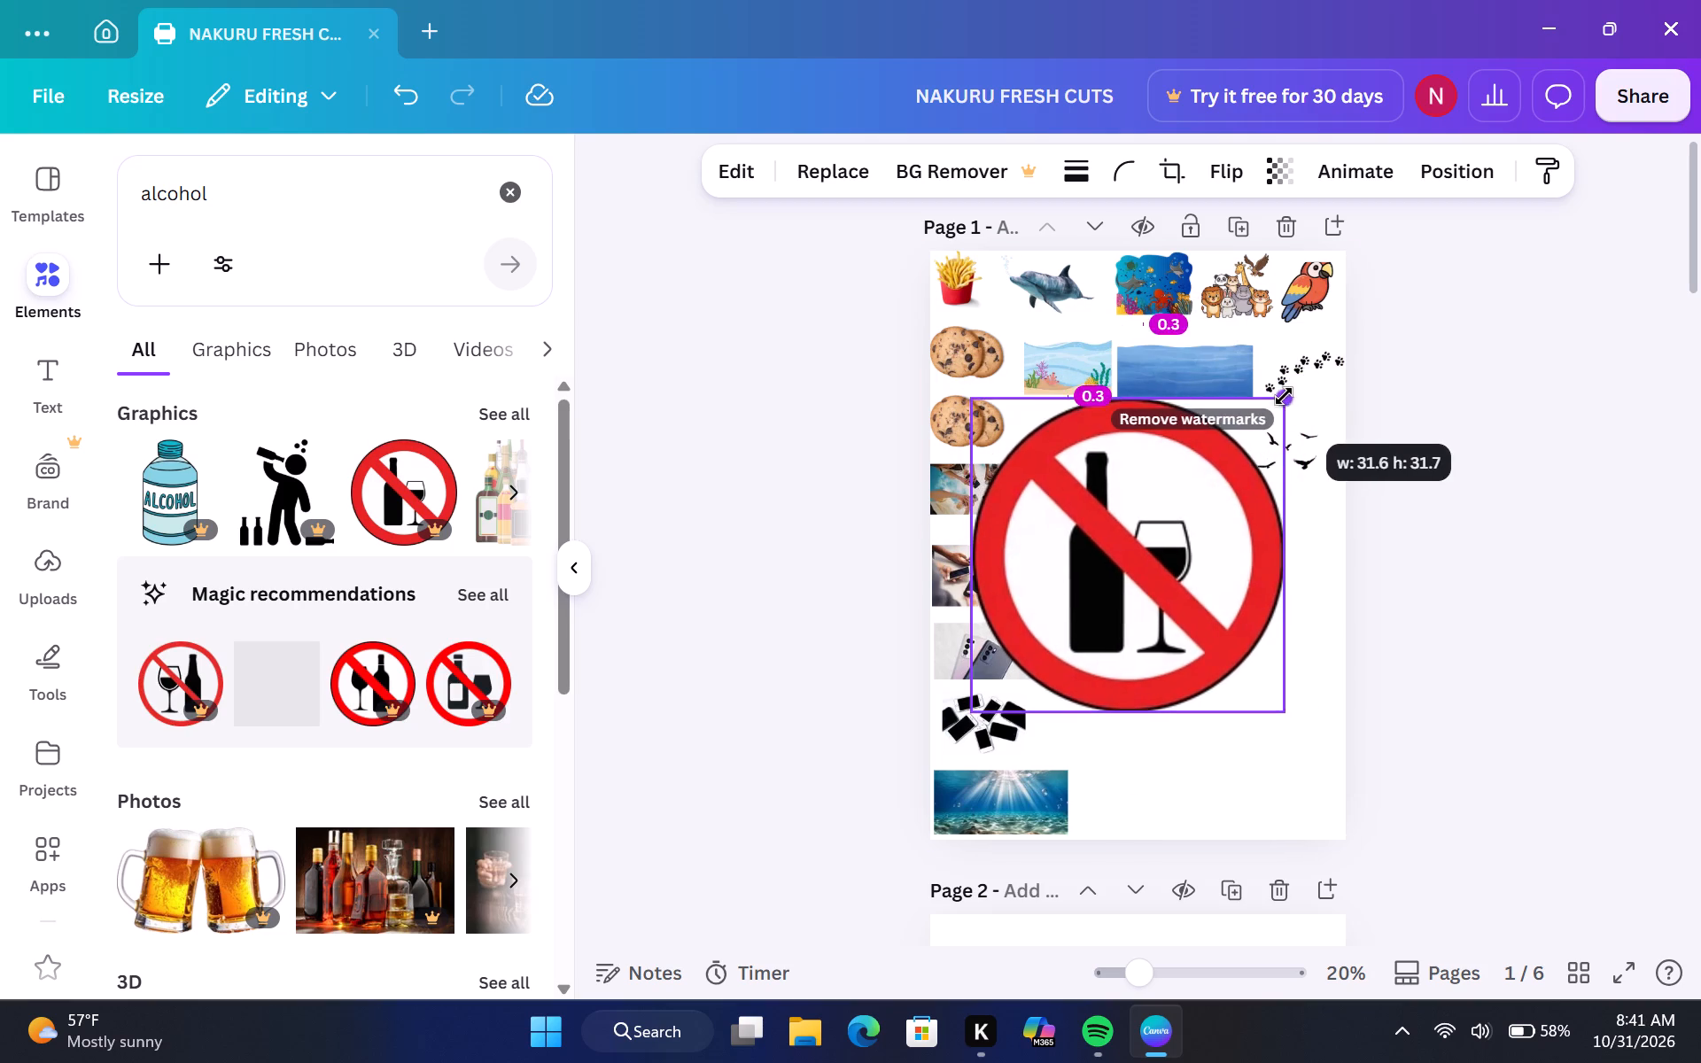
{"action": "left_click_drag", "start_coordinate": [1284, 396], "coordinate": [1079, 556]}
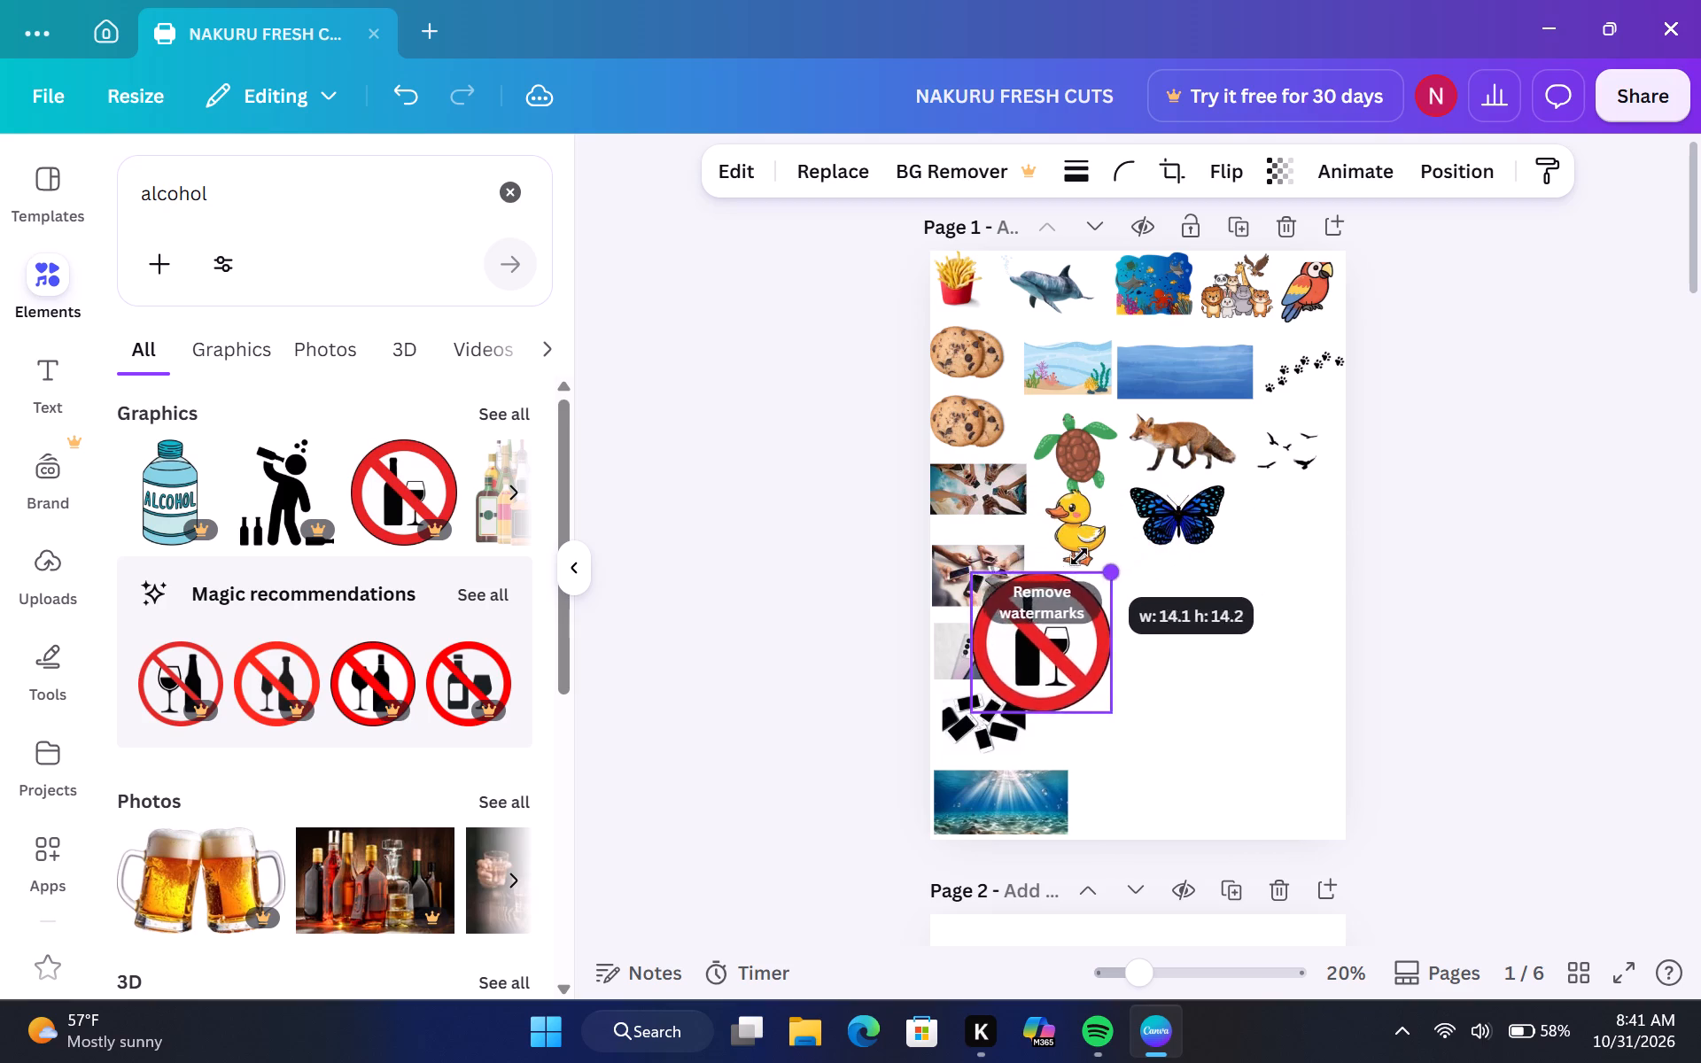
{"action": "left_click_drag", "start_coordinate": [1079, 556], "coordinate": [1005, 625]}
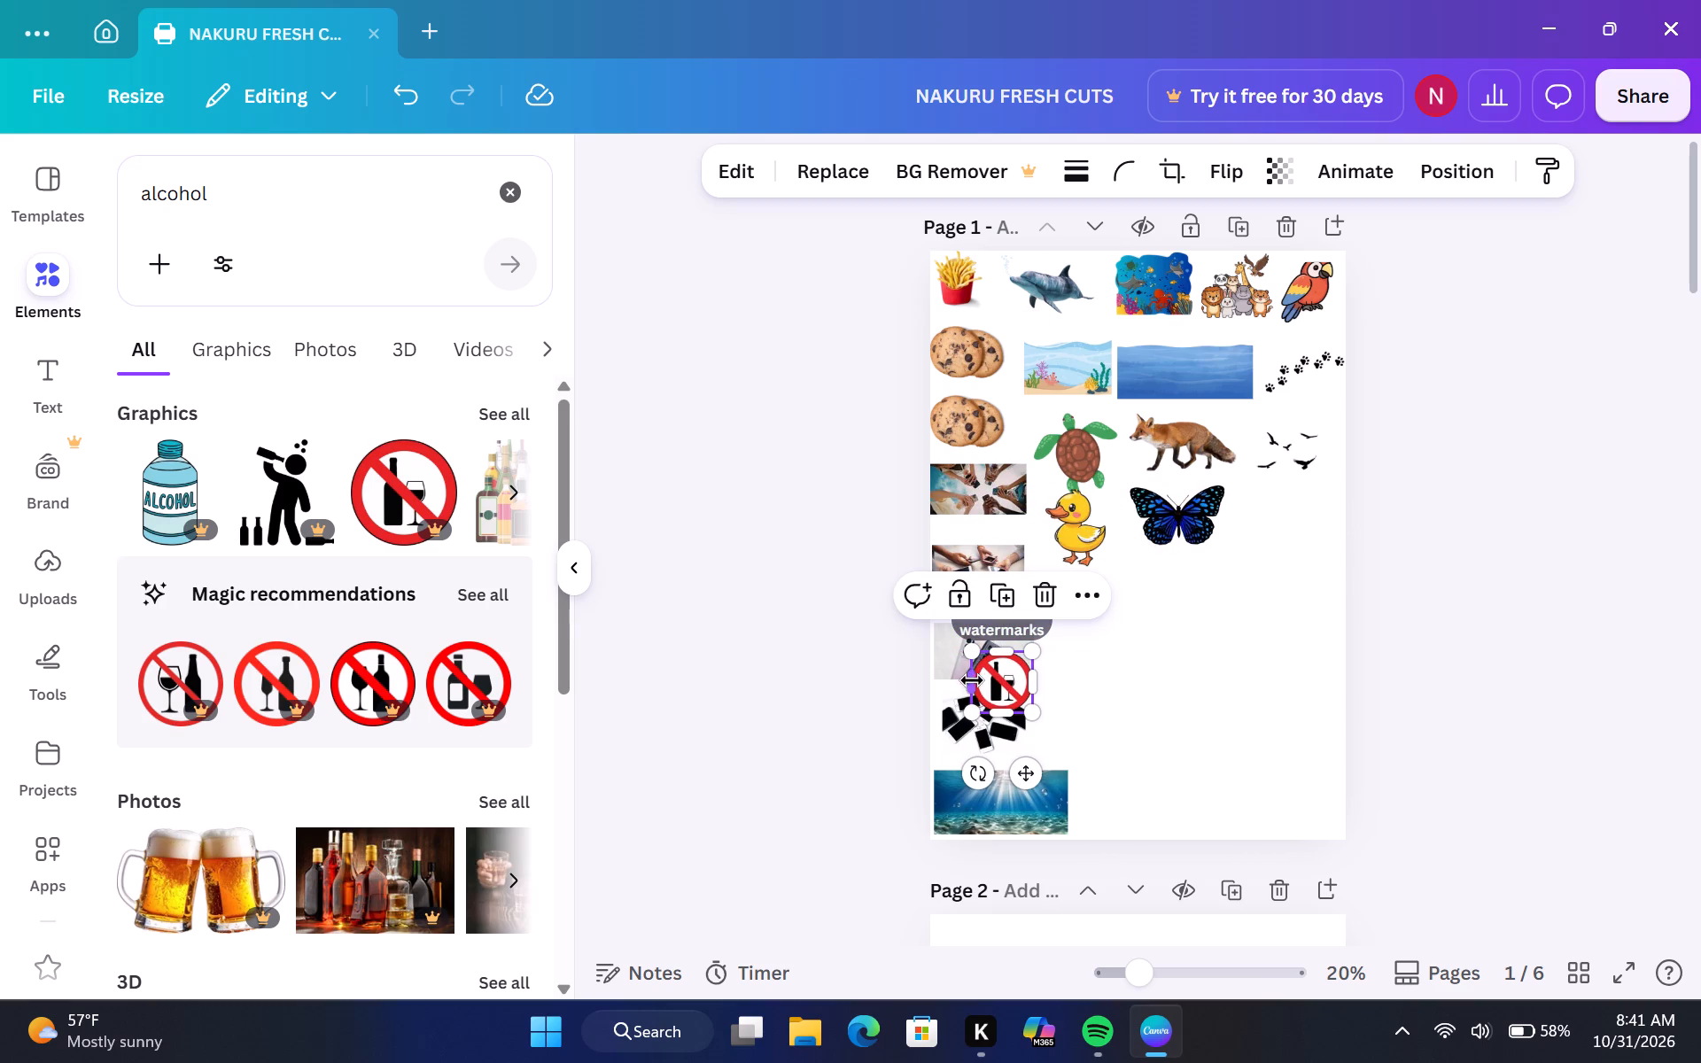
Place the small no-alcohol sign beside the blue butterfly, beneath the flying birds on page 1.
{"action": "left_click", "coordinate": [1005, 677]}
{"action": "left_click_drag", "start_coordinate": [1005, 677], "coordinate": [1079, 632]}
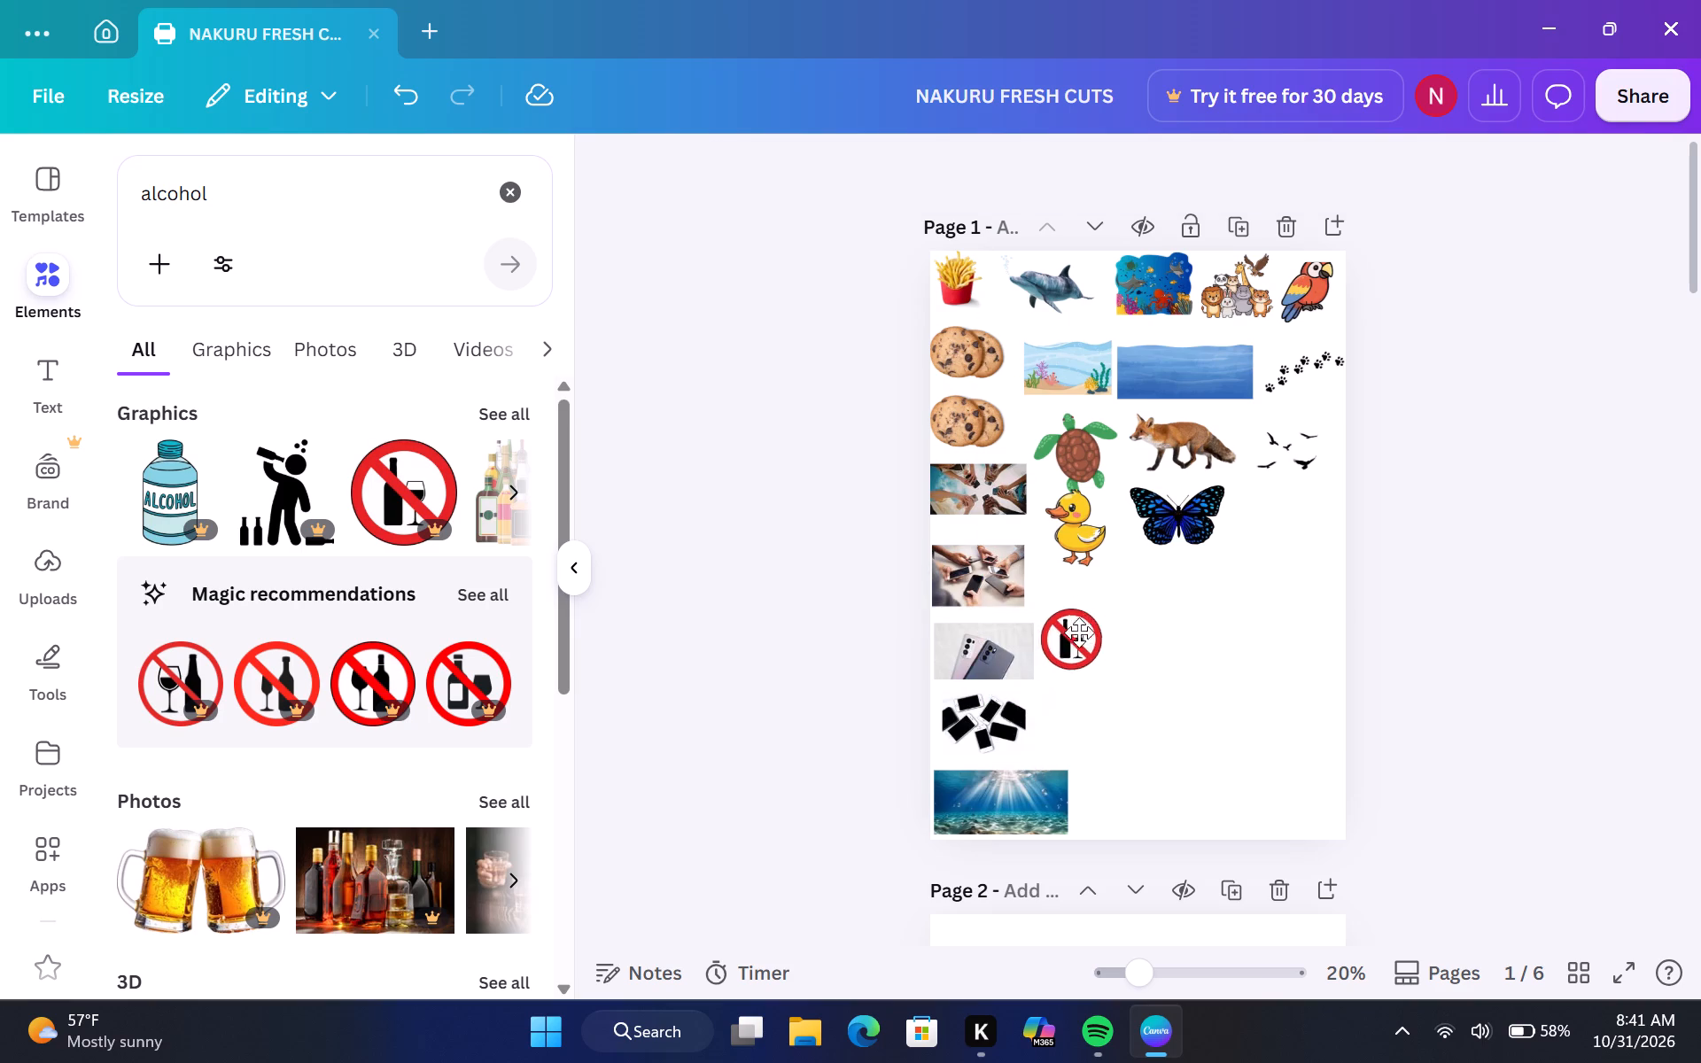
{"action": "left_click_drag", "start_coordinate": [1079, 632], "coordinate": [1304, 501]}
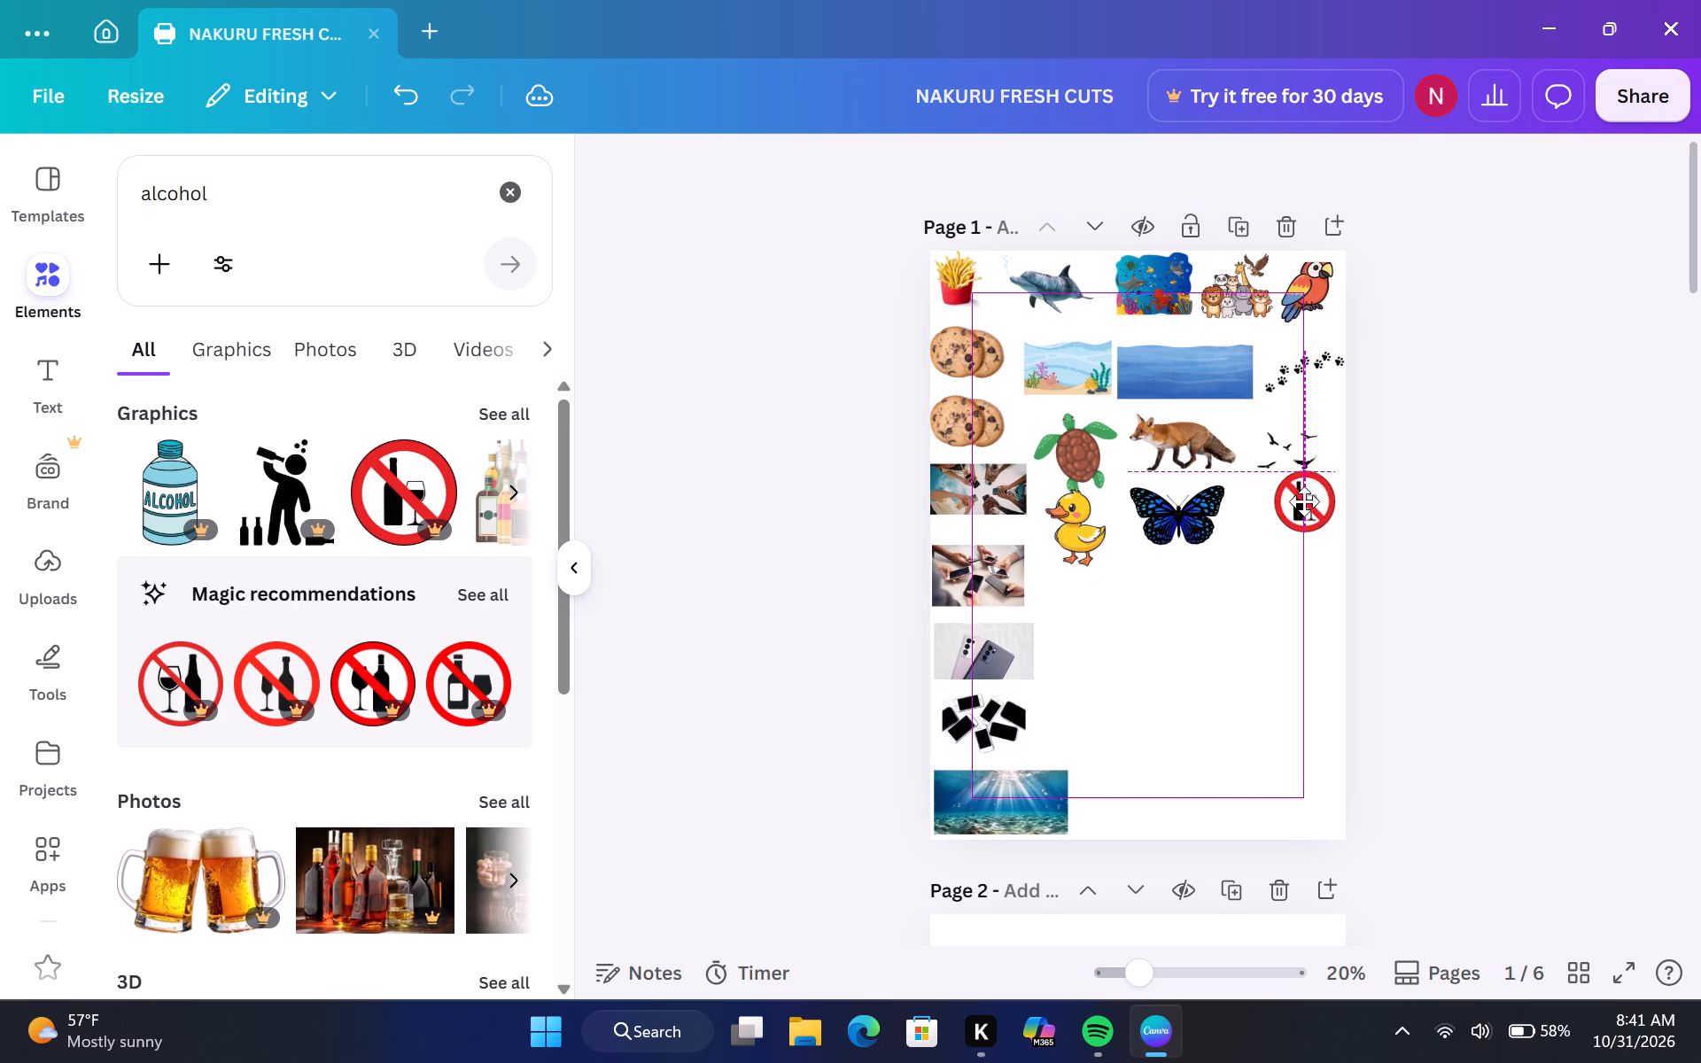
{"action": "left_click_drag", "start_coordinate": [1304, 501], "coordinate": [1270, 508]}
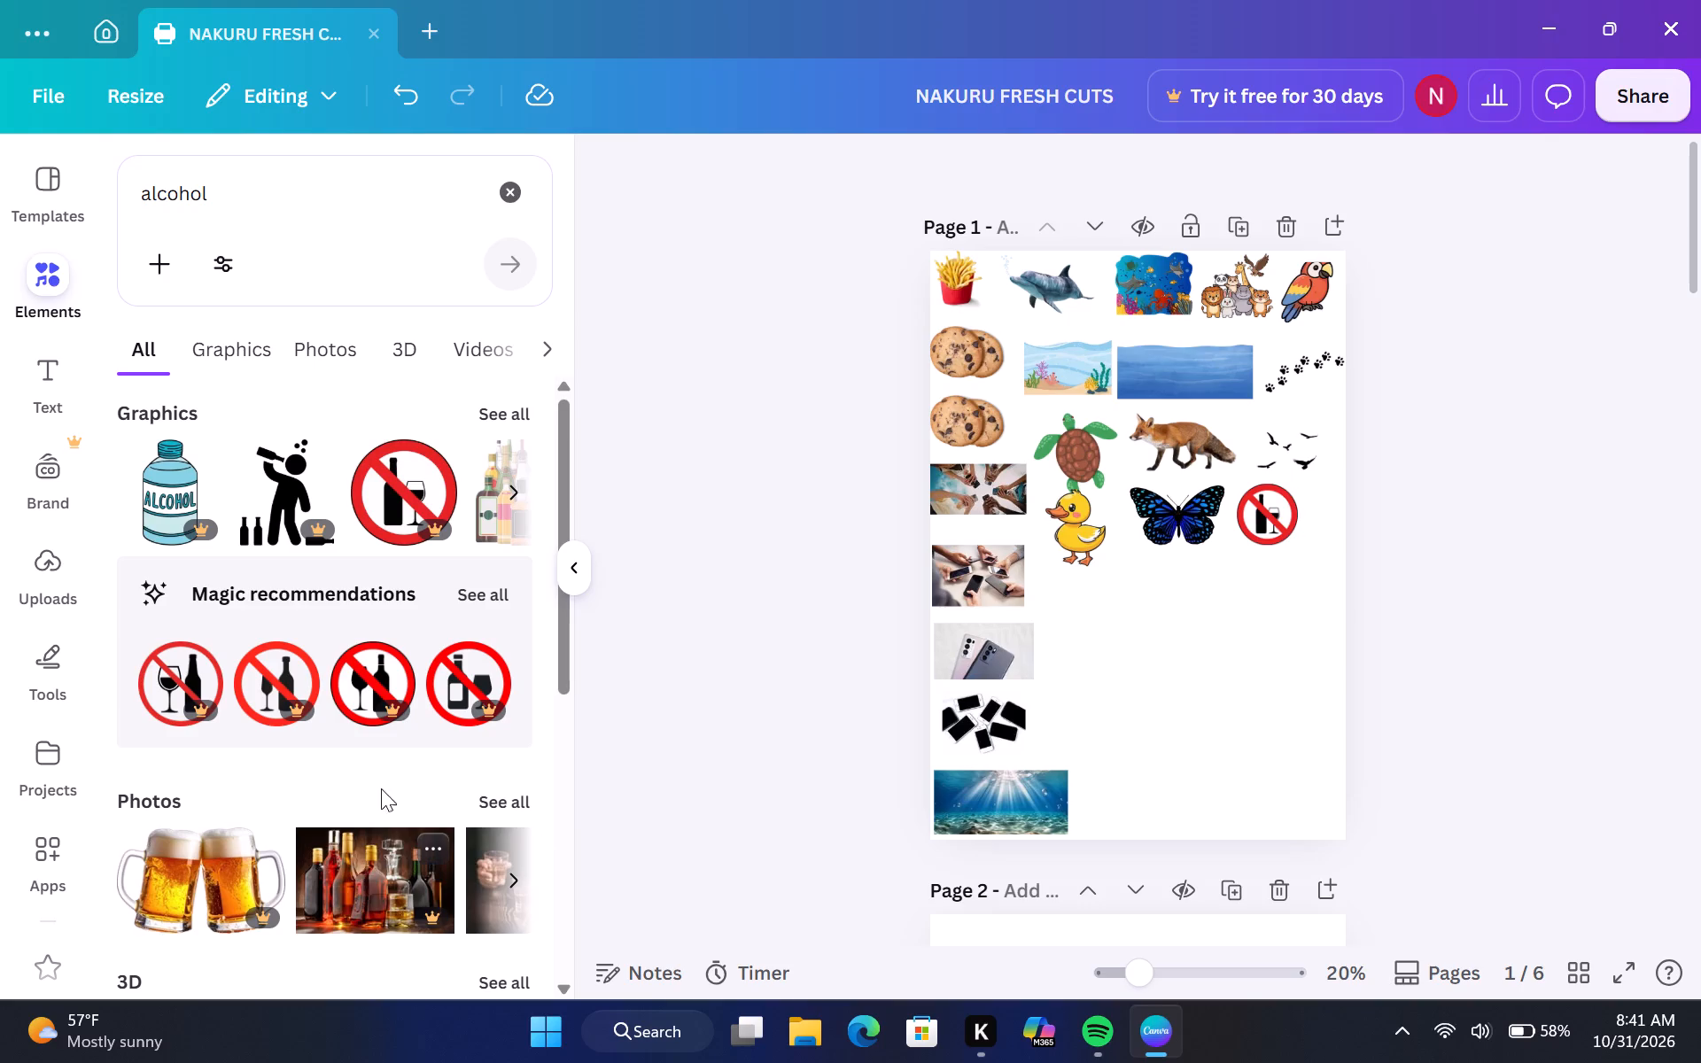
Add the pink cocktail glasses drawing from the alcohol graphics to page 1 and shrink it to about the turtle's width.
{"action": "left_click", "coordinate": [512, 492]}
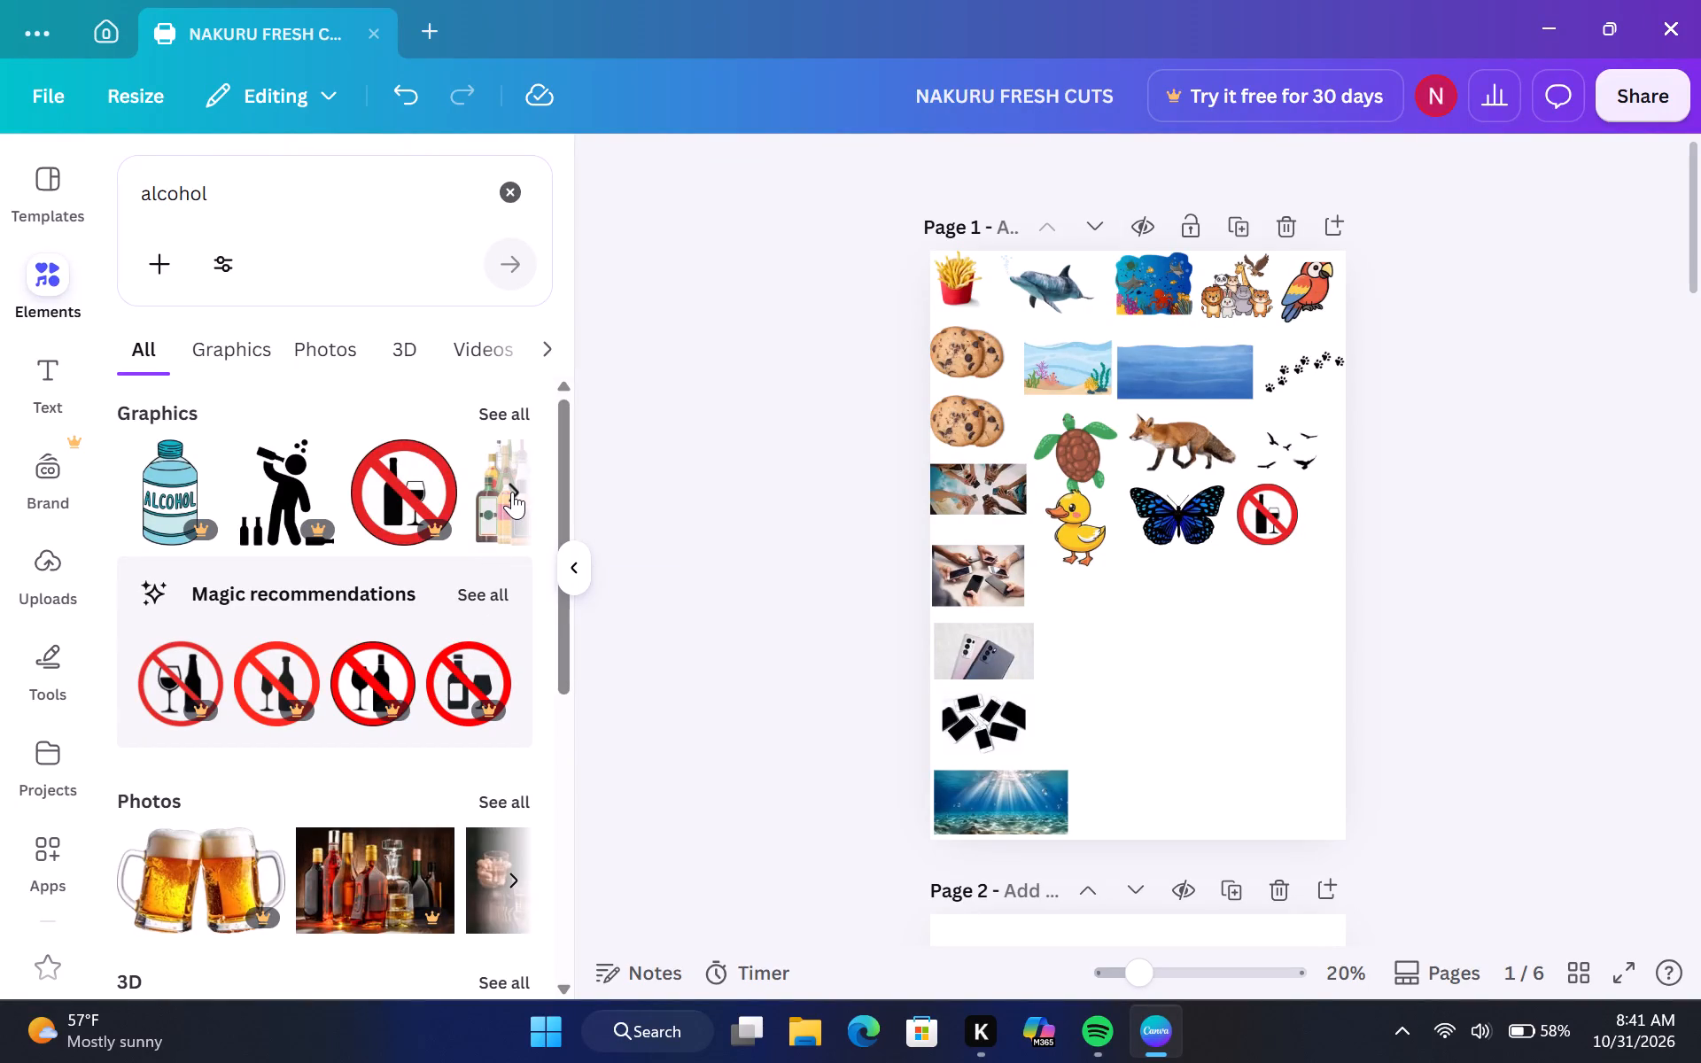
{"action": "left_click", "coordinate": [512, 492]}
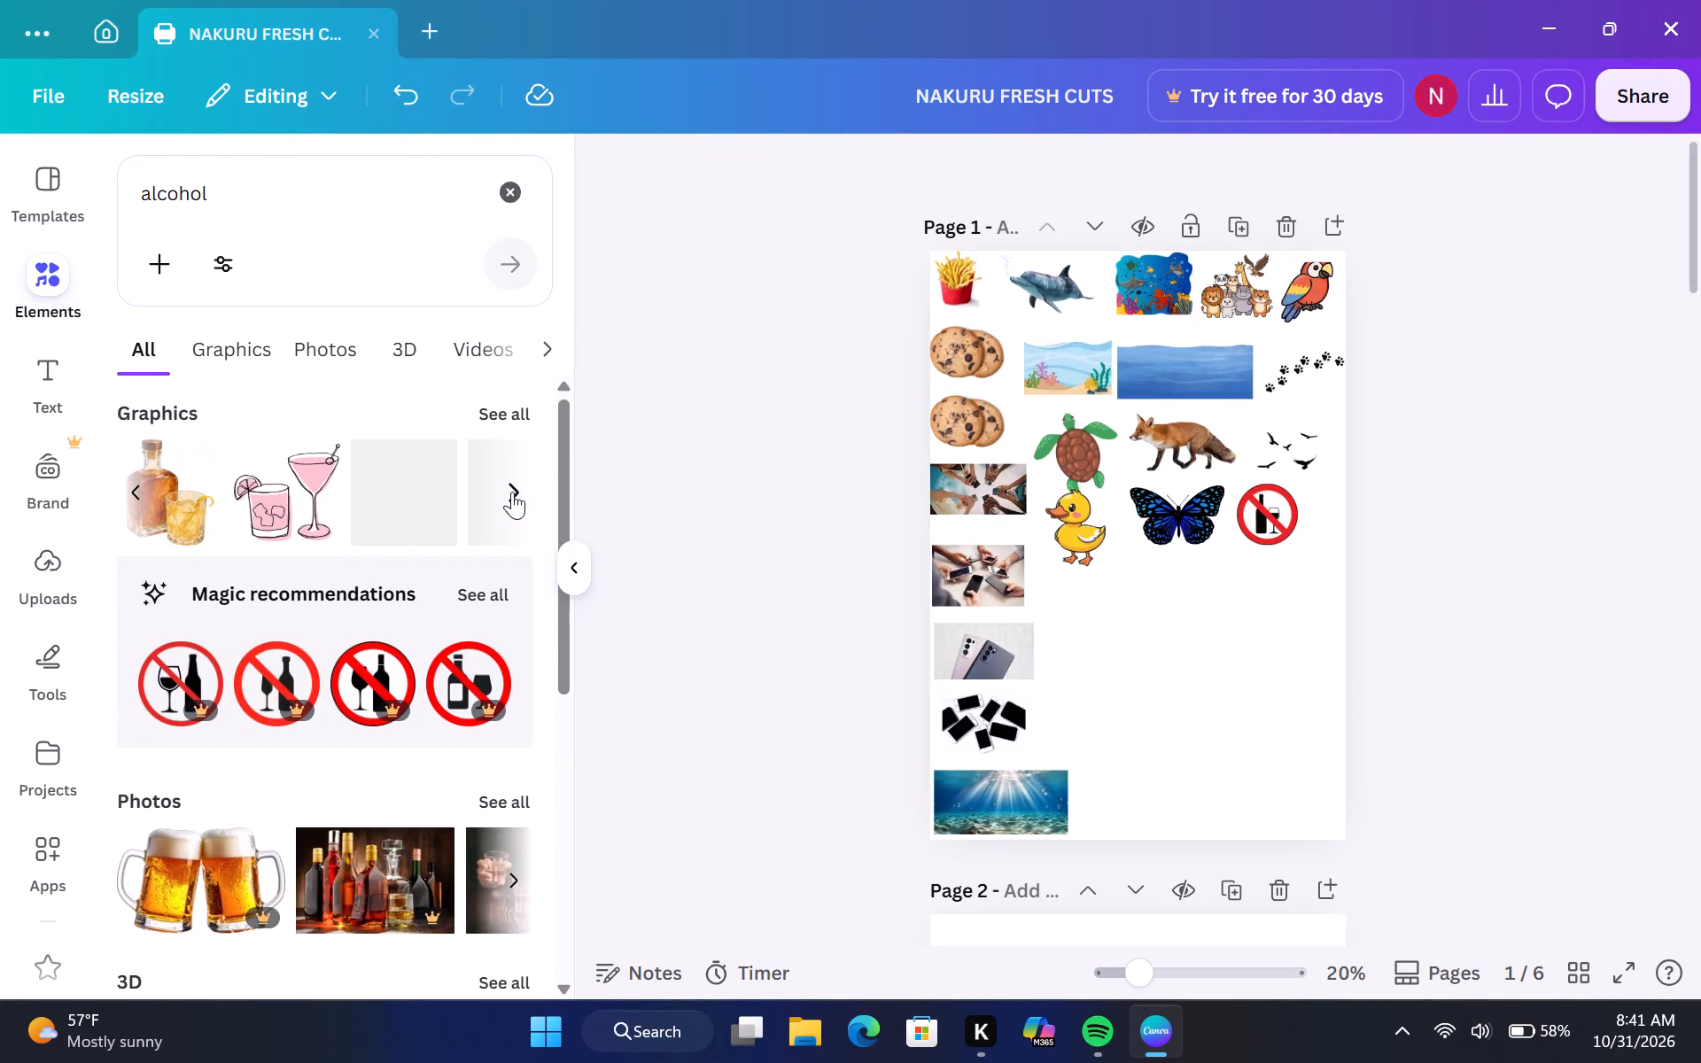
{"action": "left_click", "coordinate": [309, 489]}
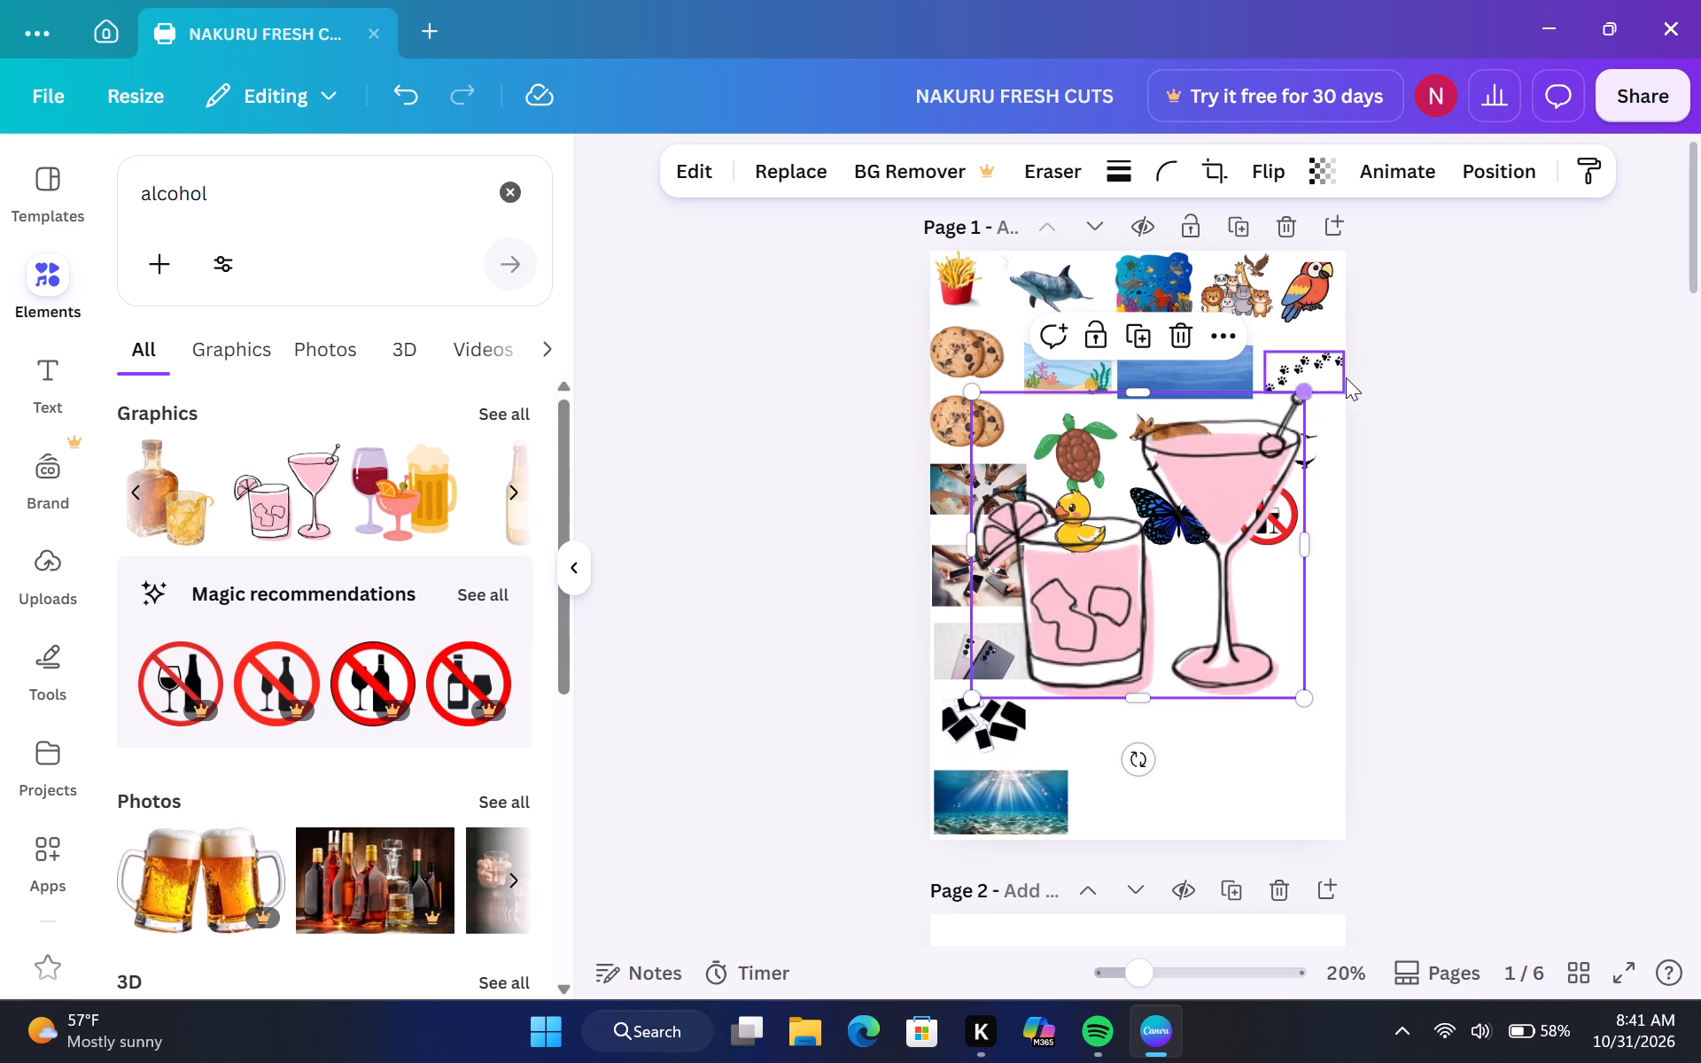
{"action": "double_click", "coordinate": [1296, 399]}
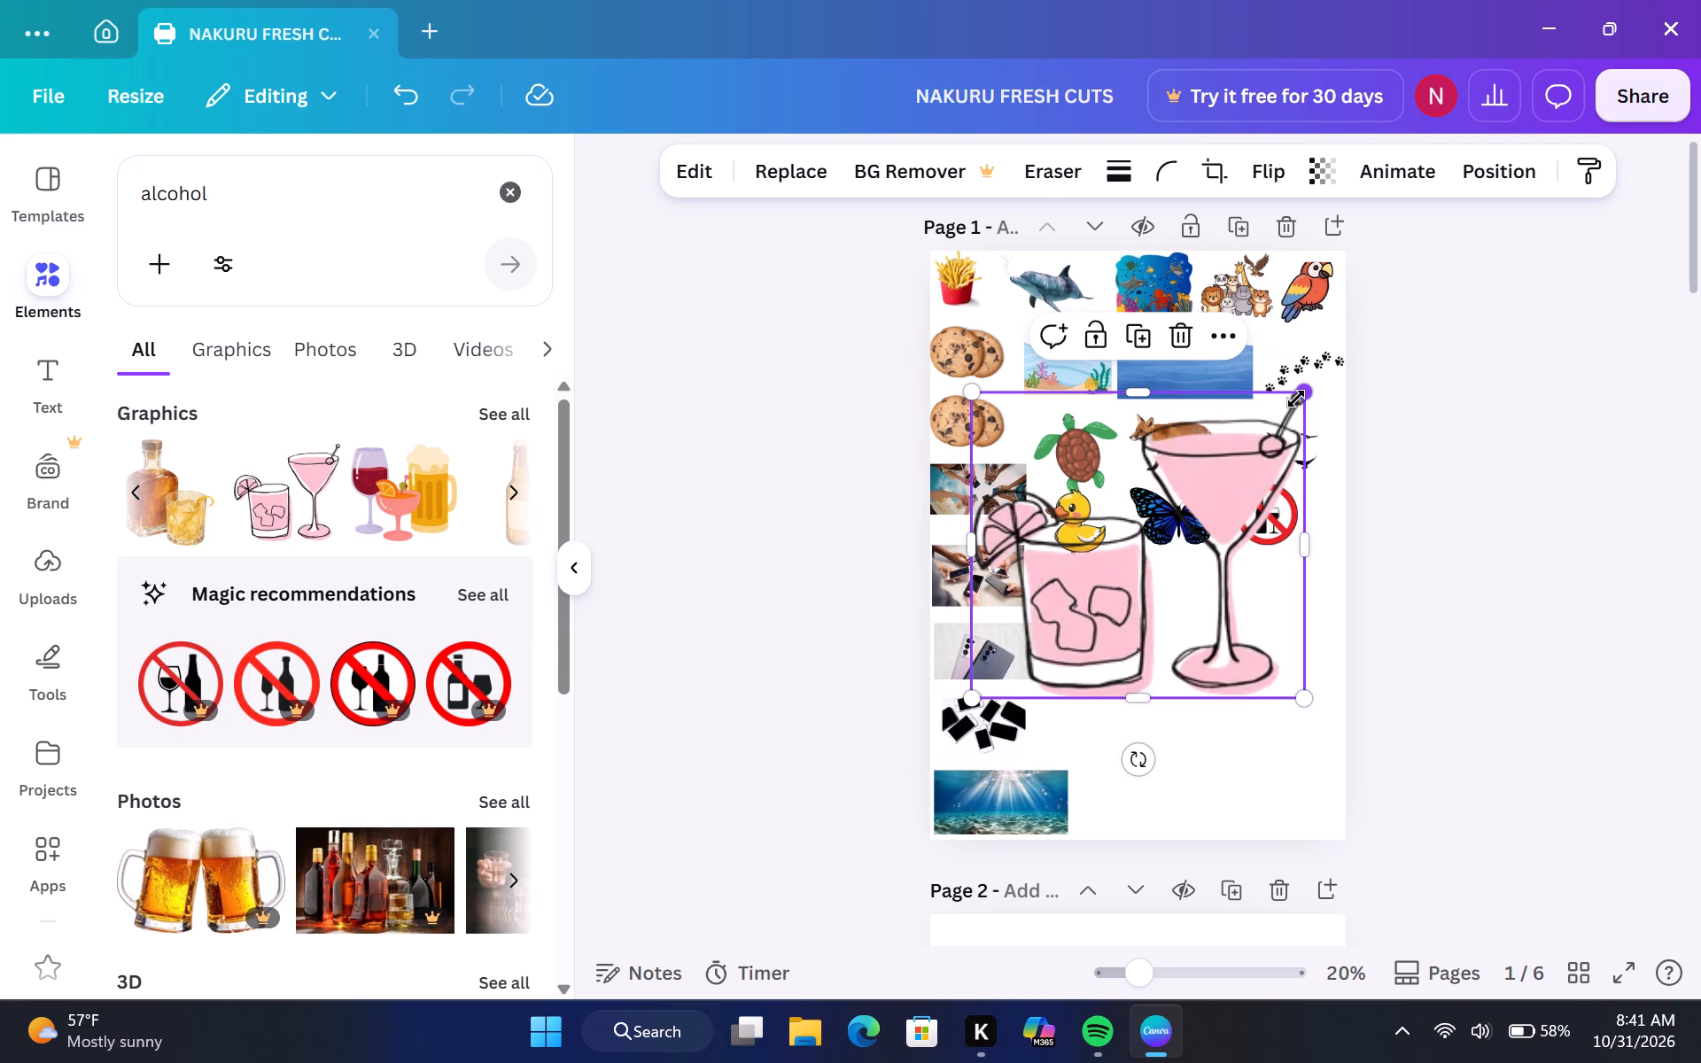
{"action": "left_click", "coordinate": [1307, 400]}
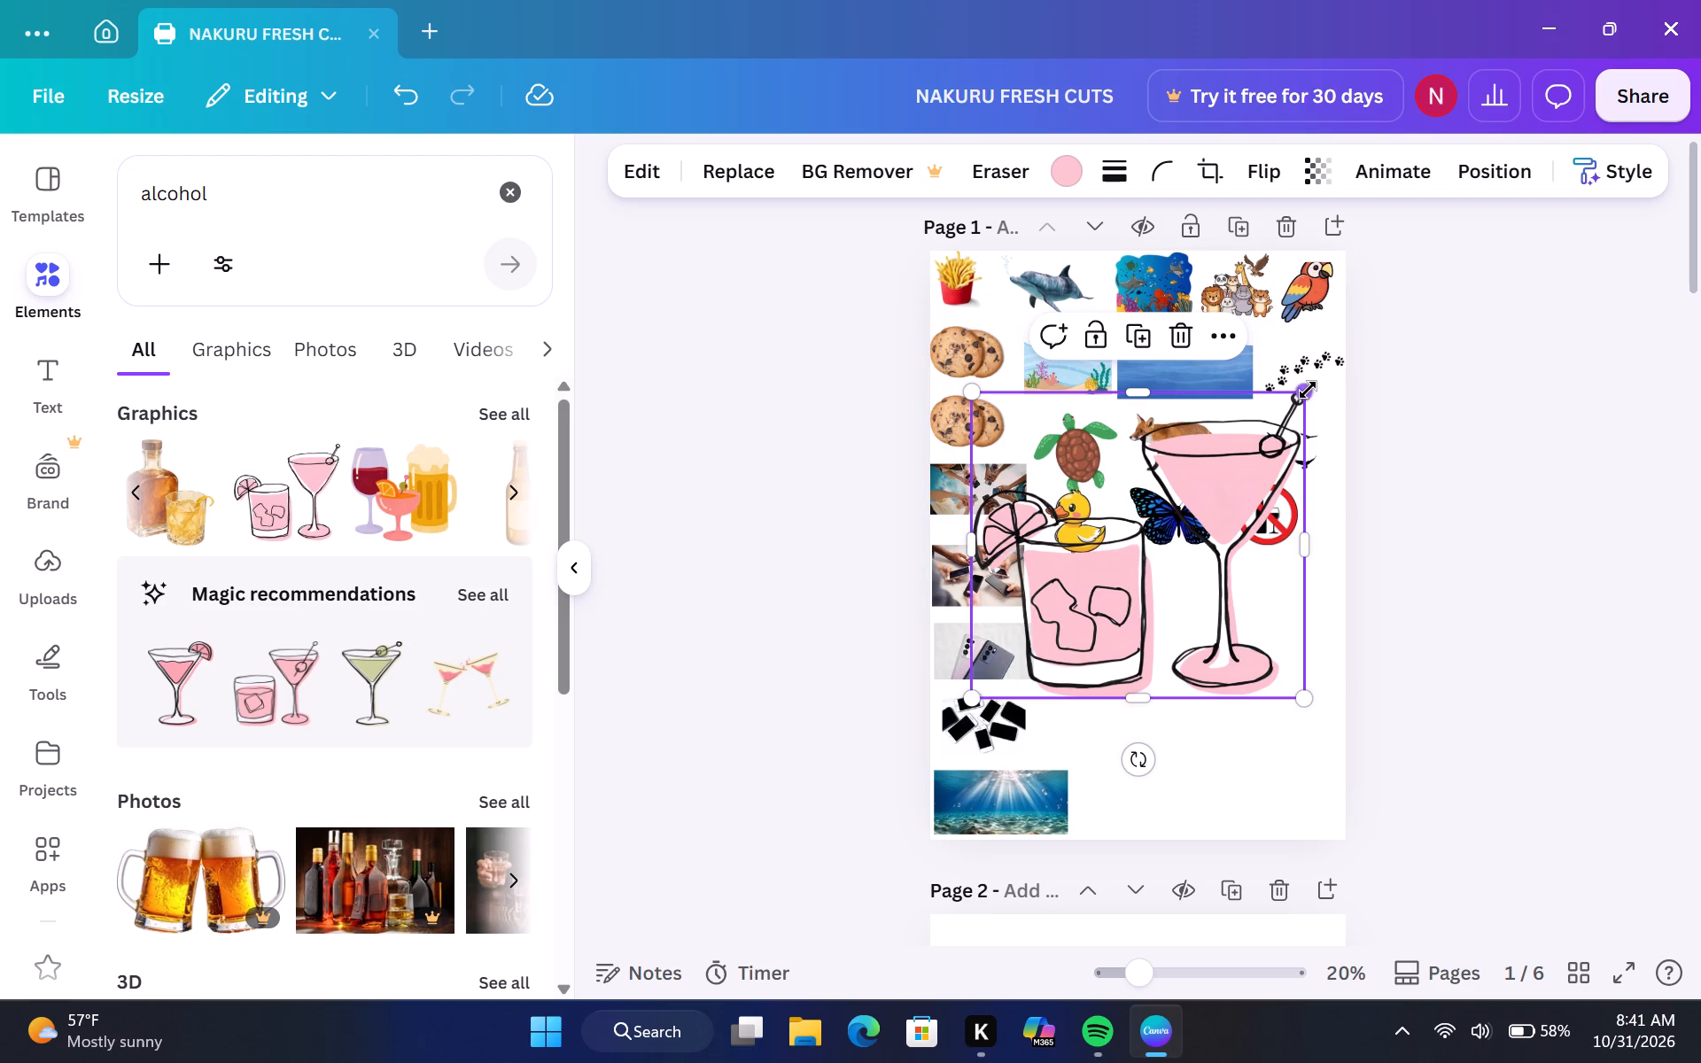
{"action": "triple_click", "coordinate": [1301, 400]}
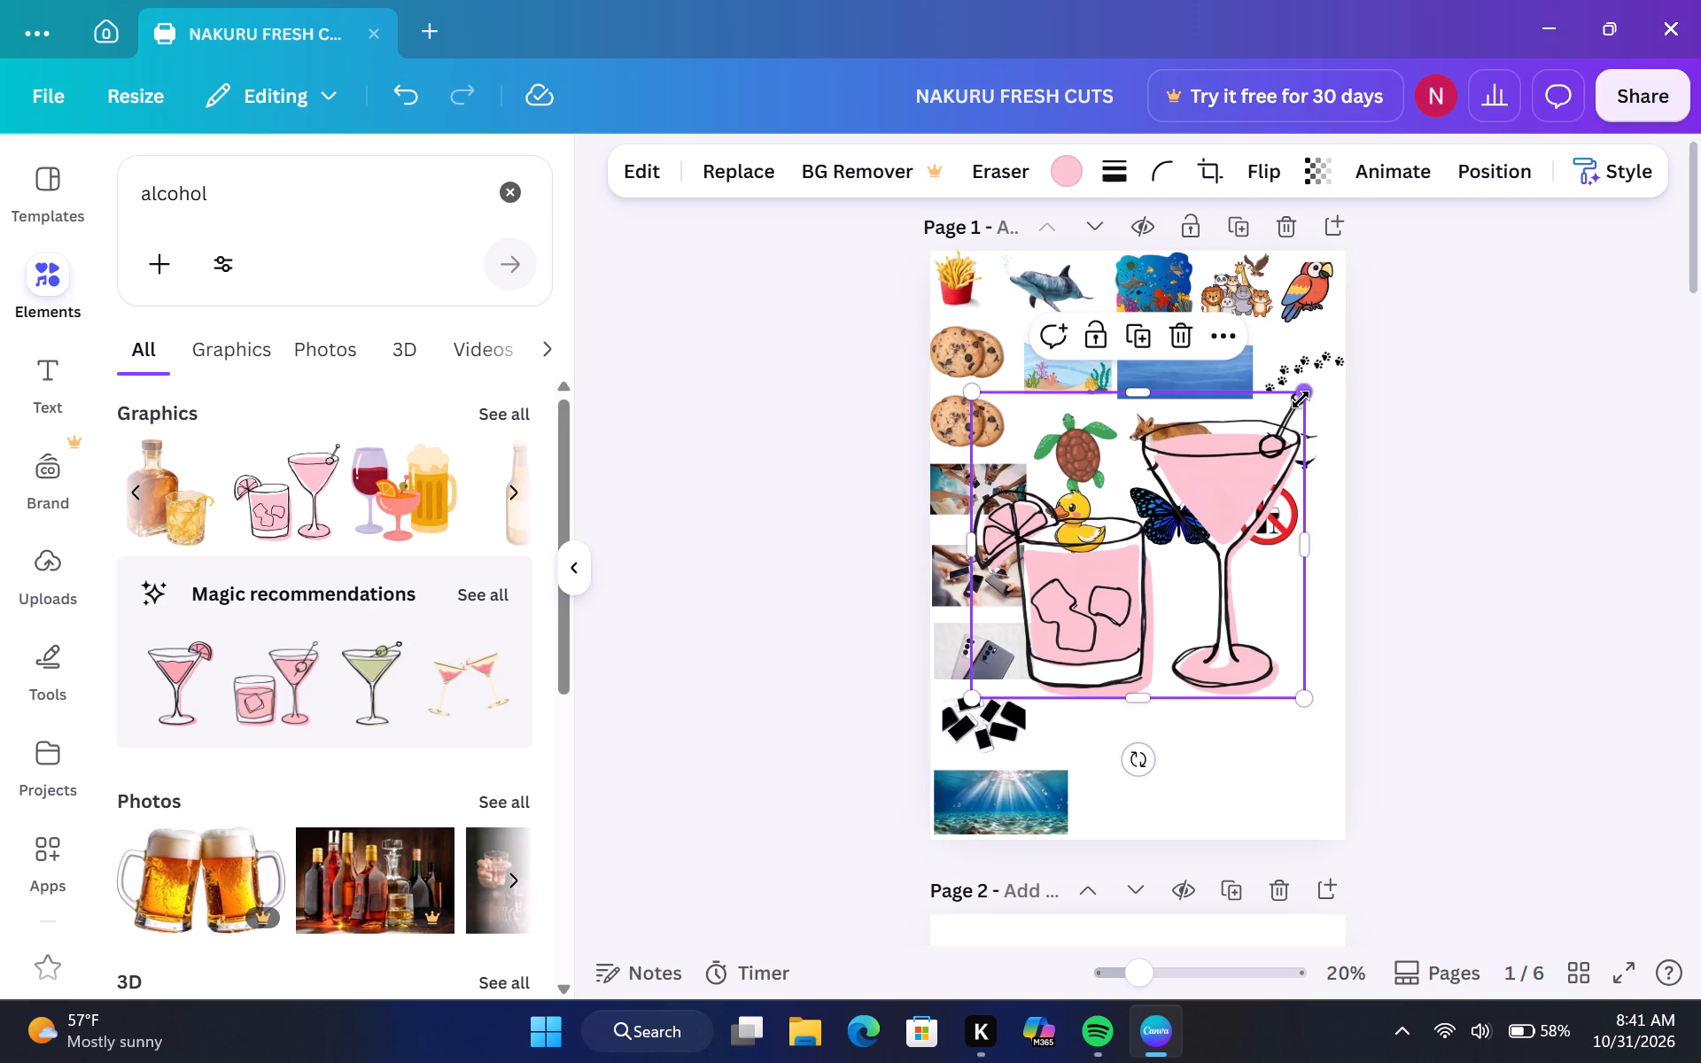
{"action": "left_click", "coordinate": [1302, 400]}
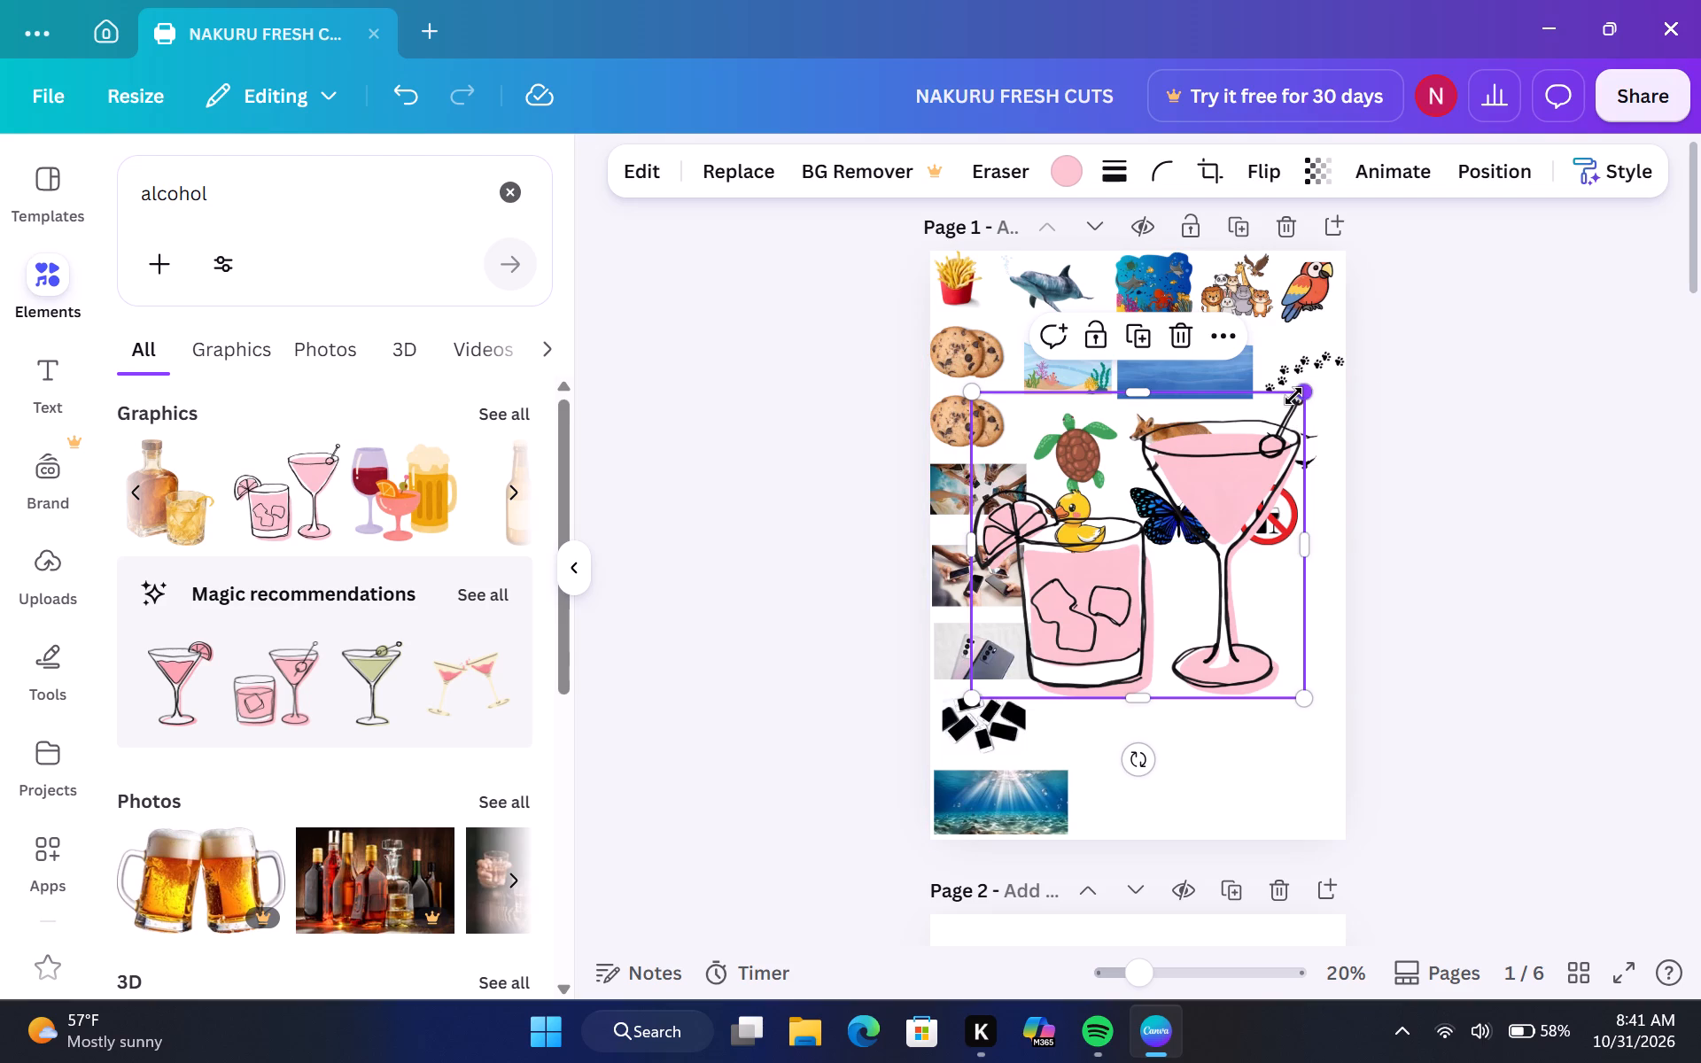
{"action": "double_click", "coordinate": [1293, 402]}
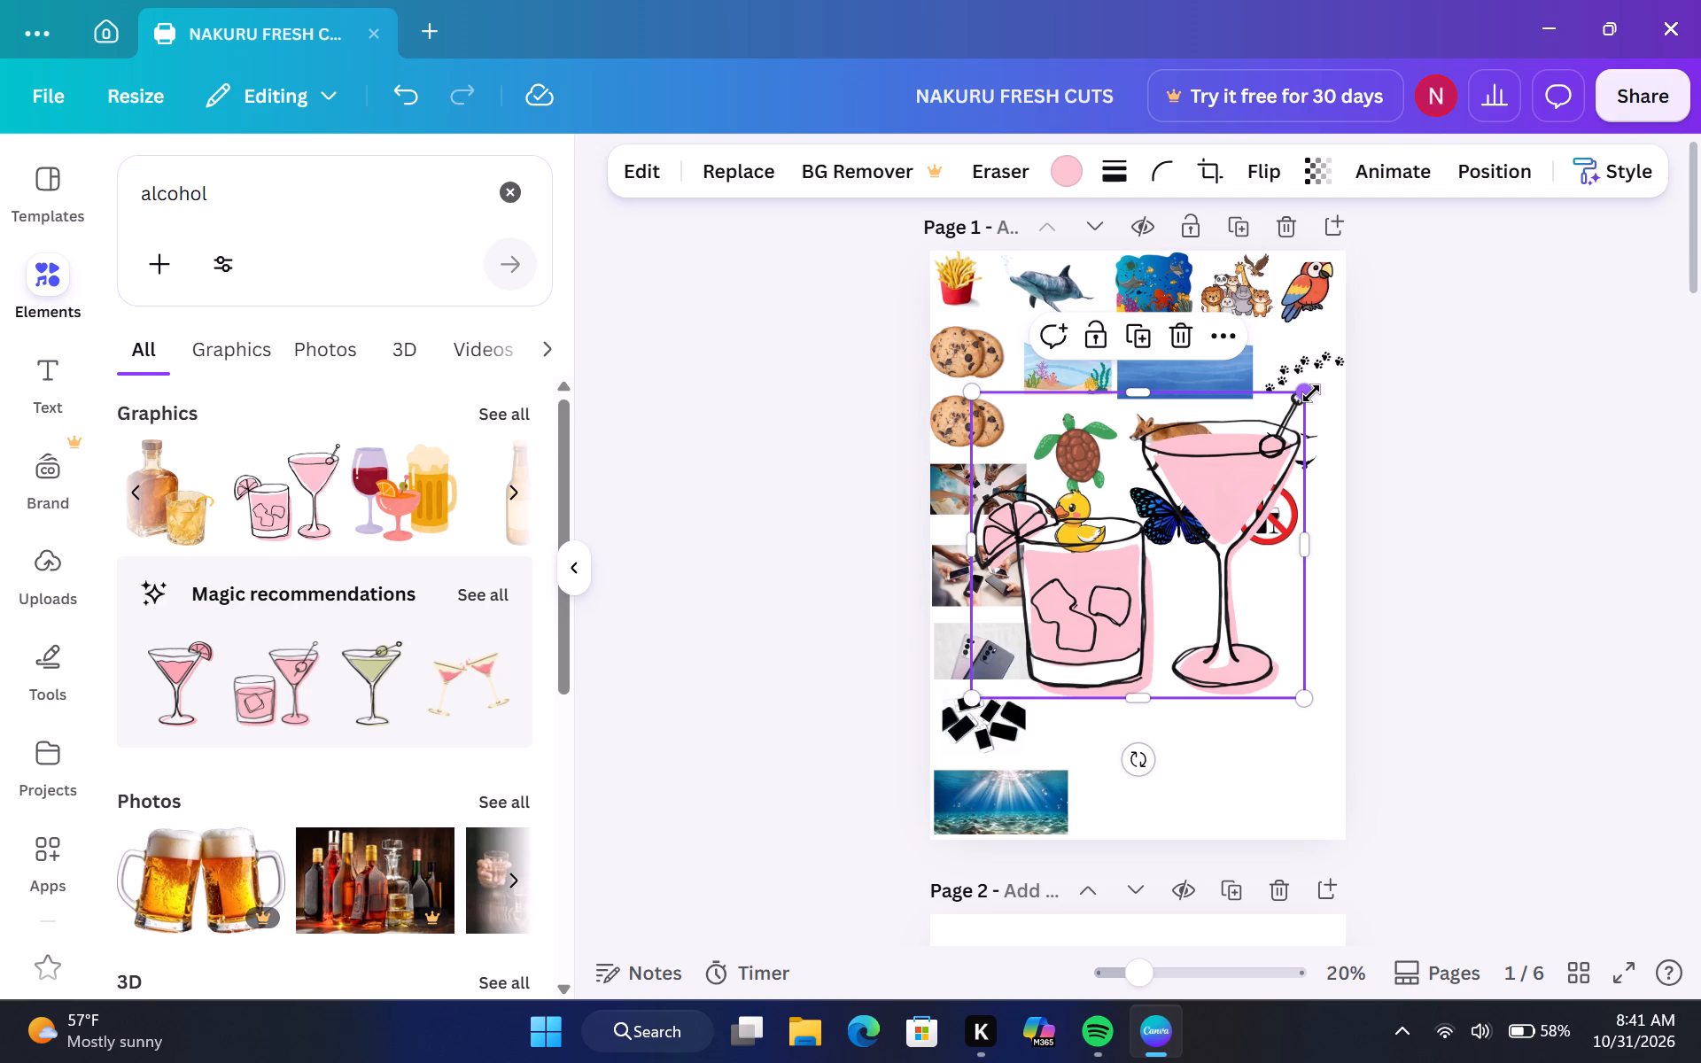
{"action": "triple_click", "coordinate": [1308, 398]}
{"action": "triple_click", "coordinate": [1308, 398]}
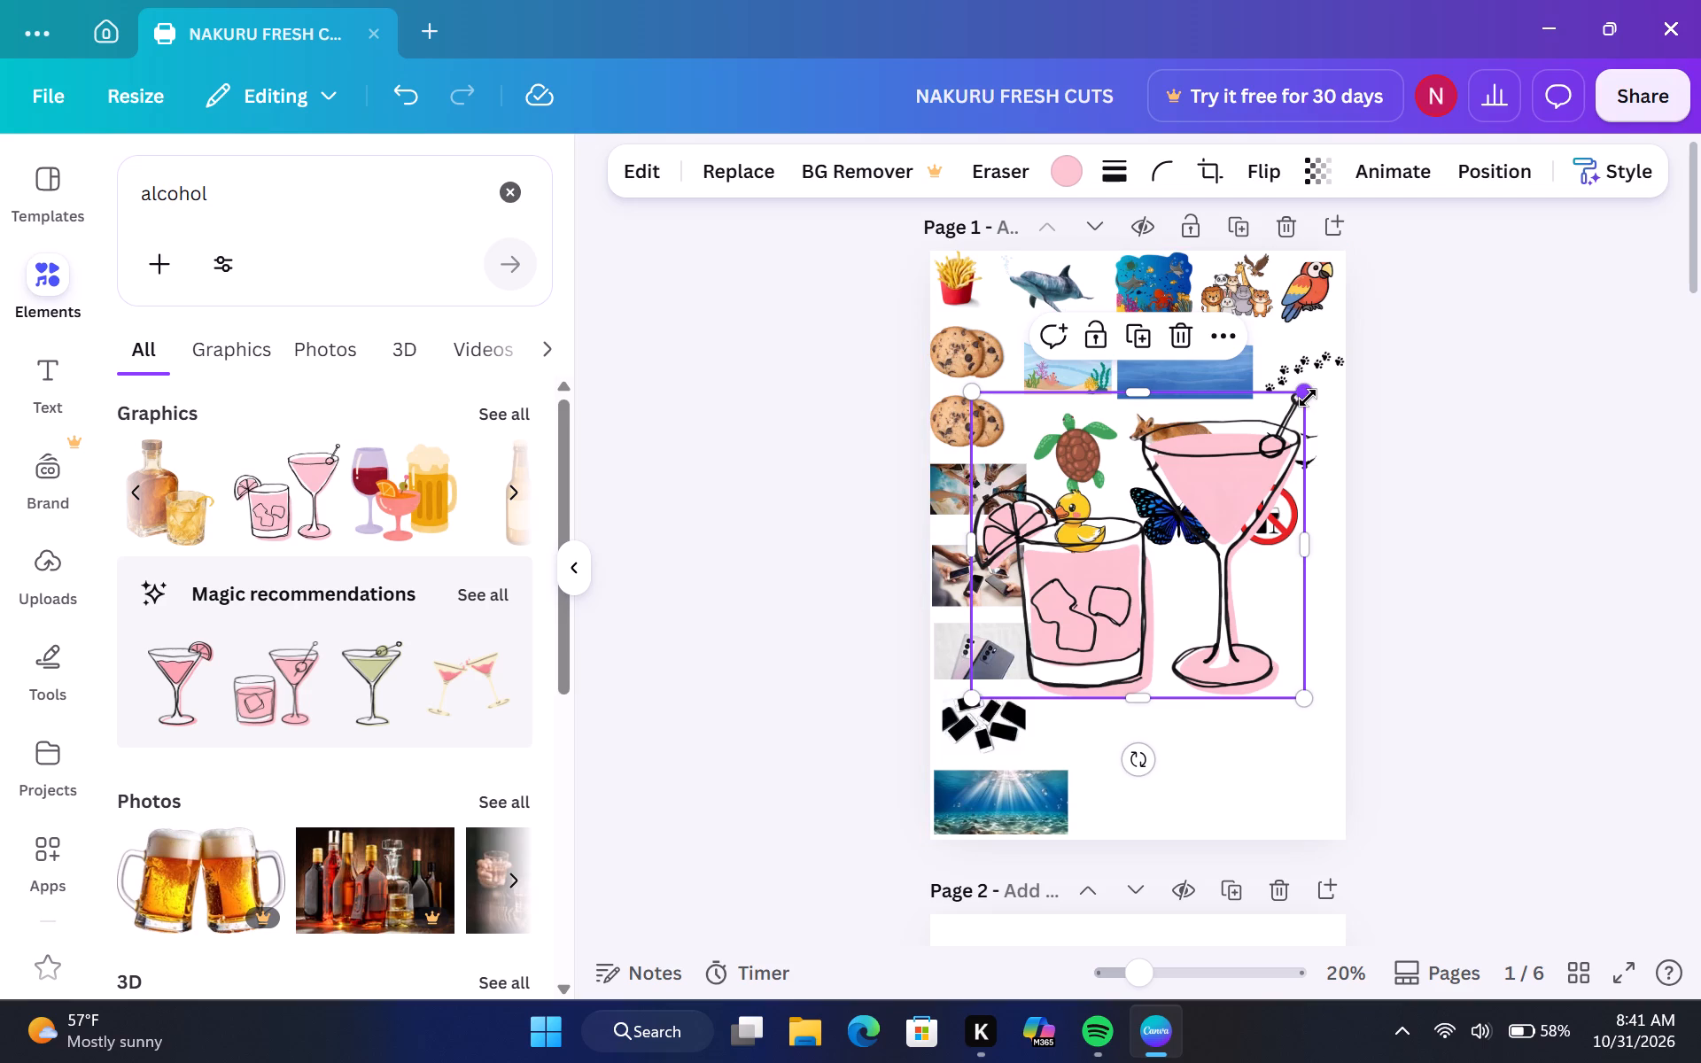
{"action": "double_click", "coordinate": [1308, 398]}
{"action": "left_click_drag", "start_coordinate": [1308, 398], "coordinate": [1134, 544]}
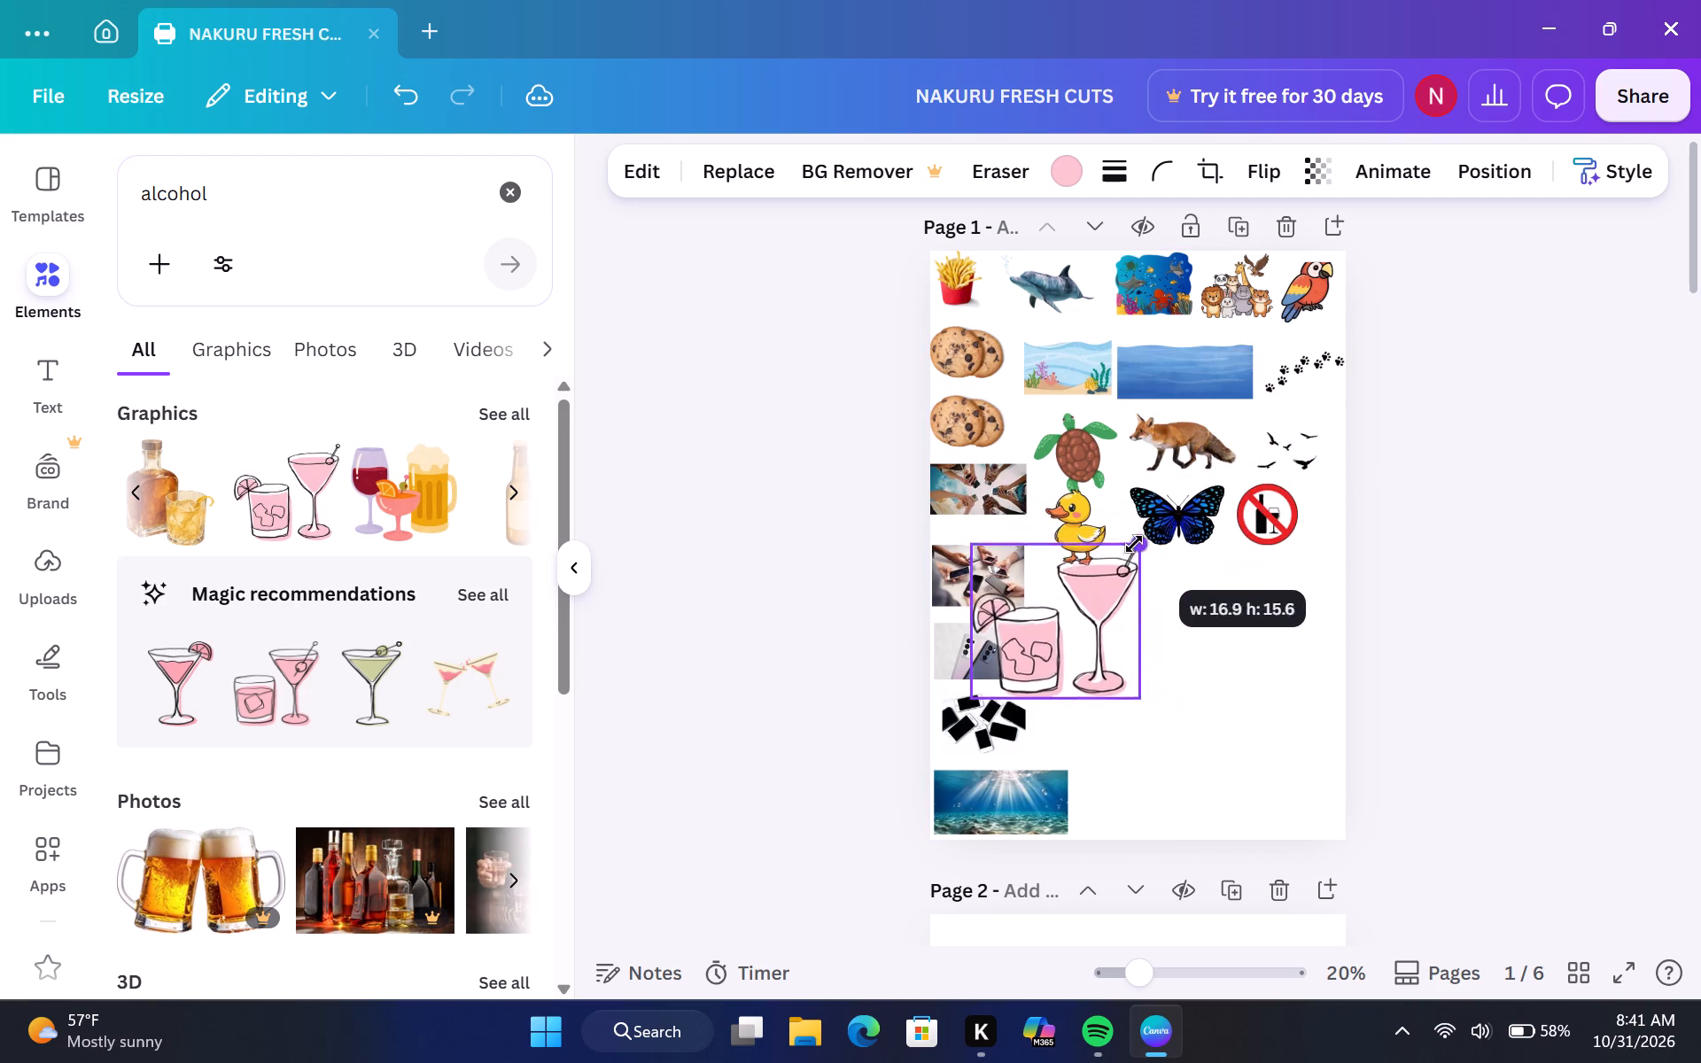
{"action": "left_click_drag", "start_coordinate": [1134, 544], "coordinate": [1051, 622]}
Place the small pink cocktail glasses directly beneath the duck on page 1.
{"action": "left_click_drag", "start_coordinate": [992, 663], "coordinate": [1024, 648]}
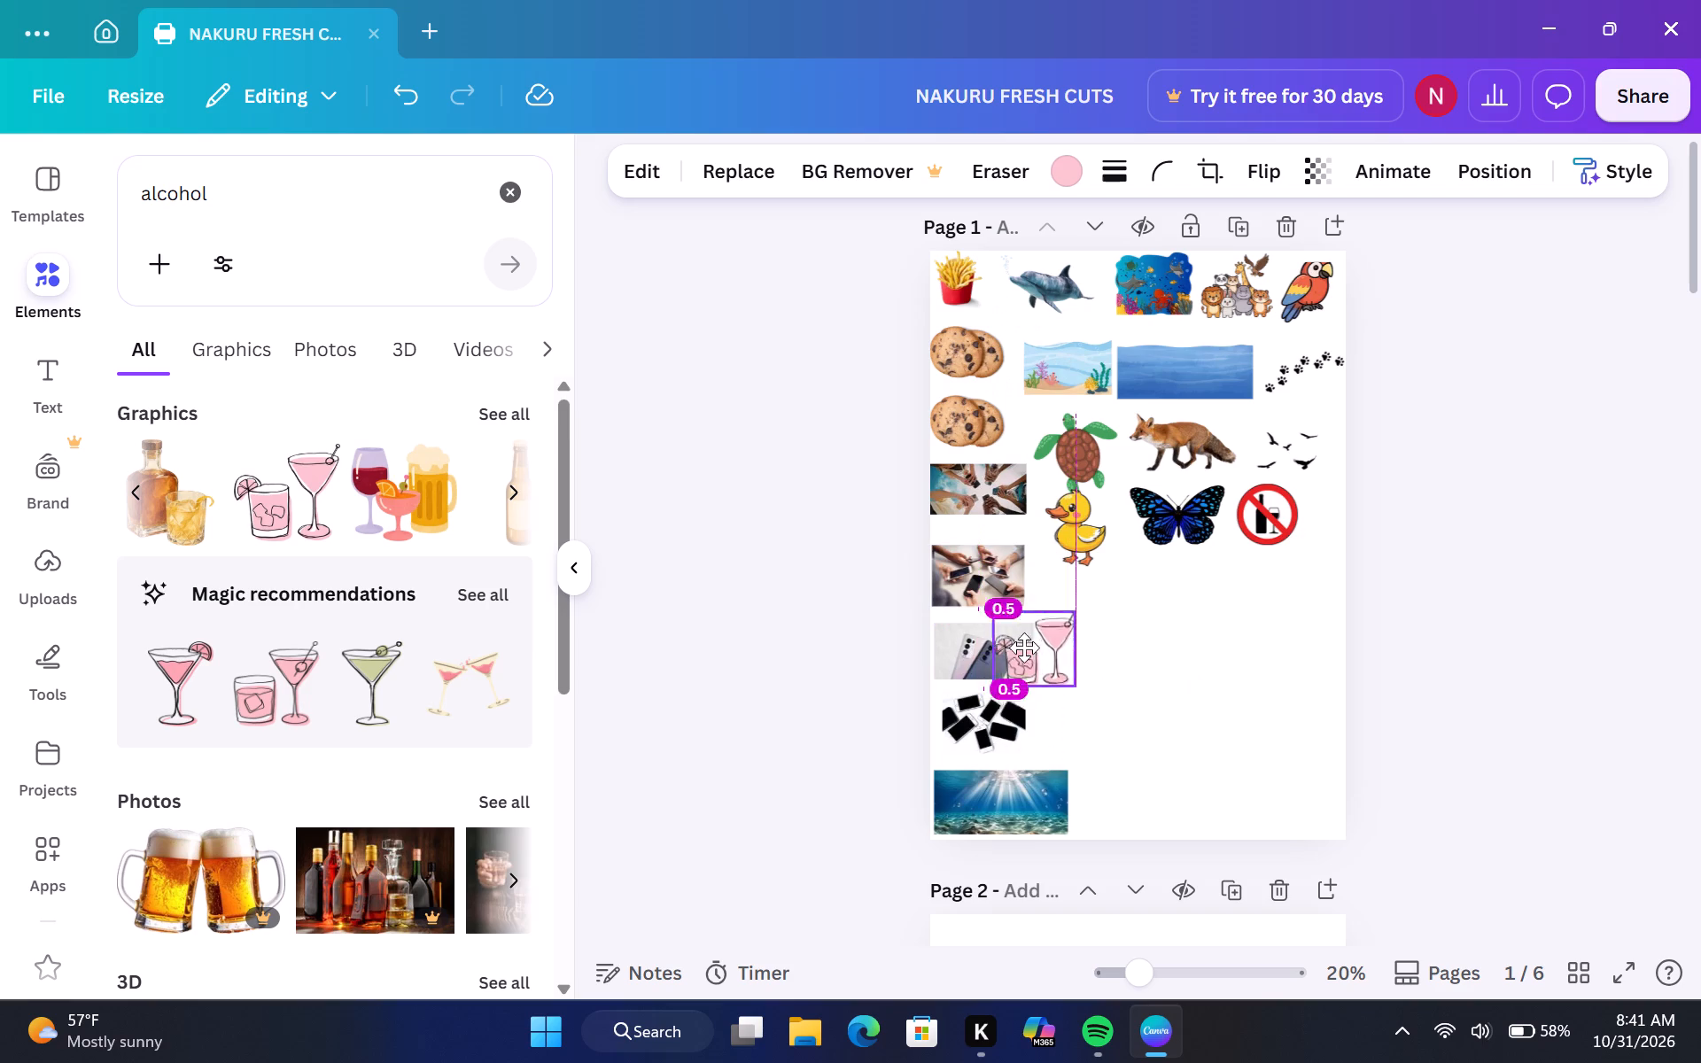
{"action": "left_click_drag", "start_coordinate": [1024, 648], "coordinate": [1059, 614]}
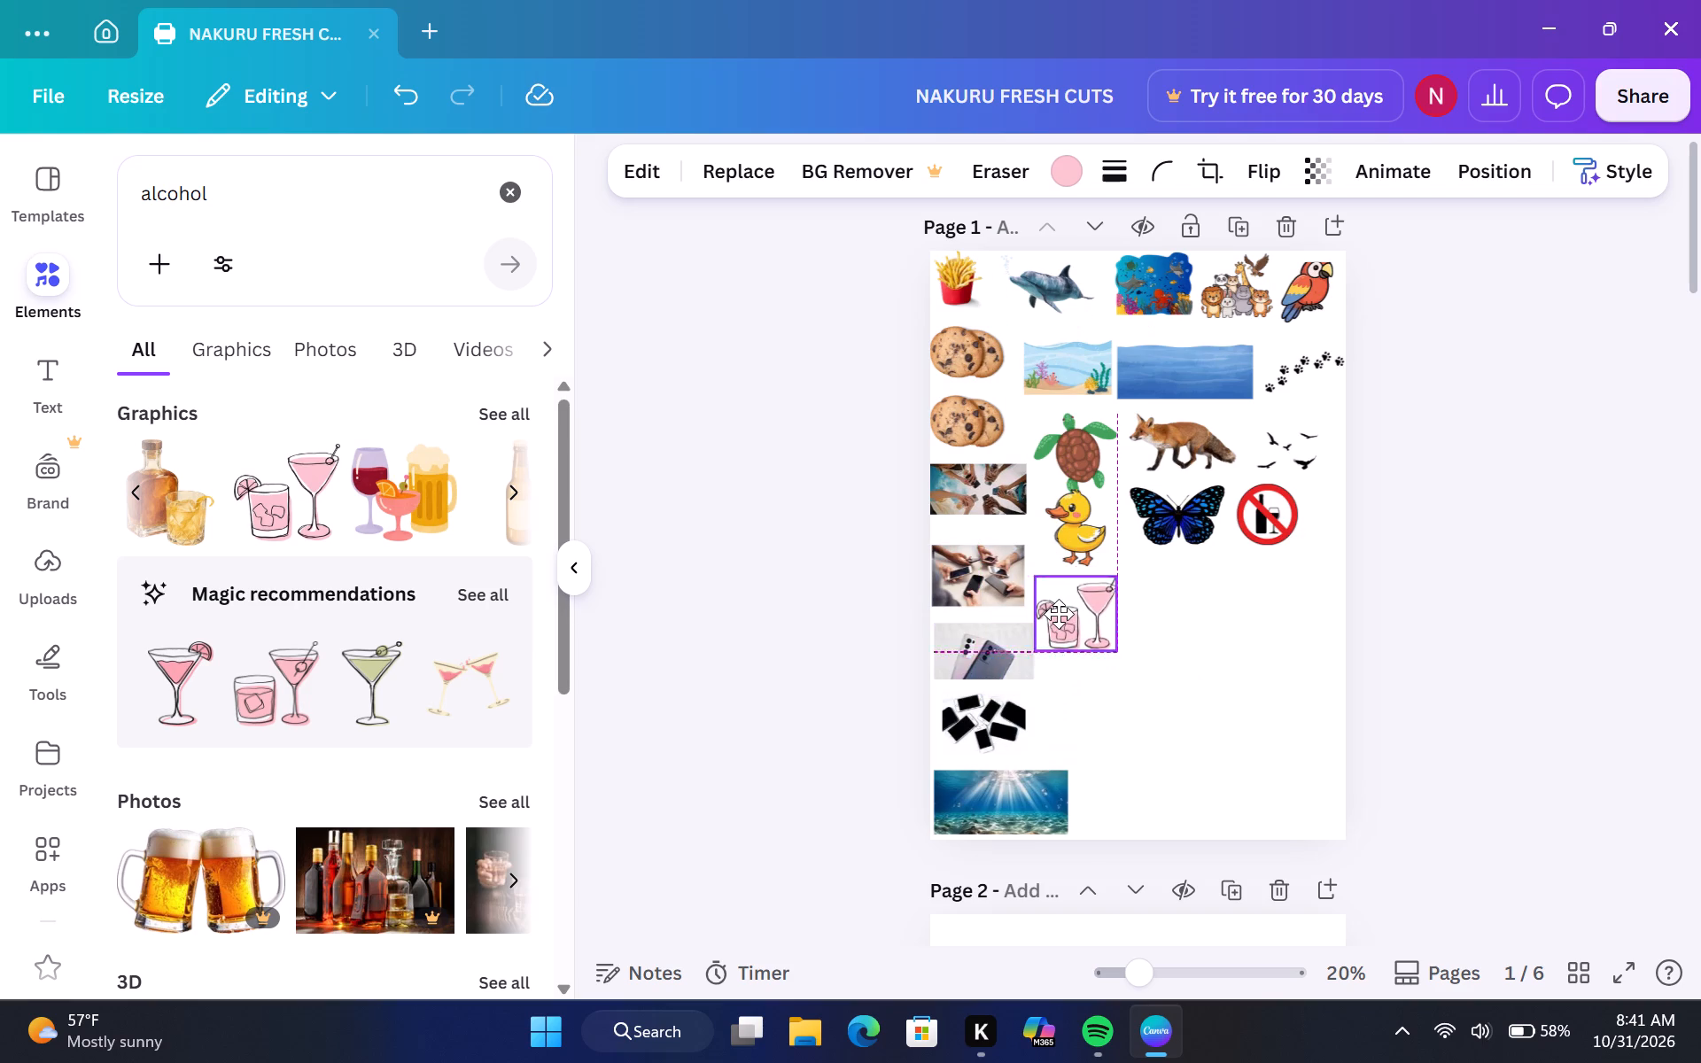
{"action": "left_click_drag", "start_coordinate": [1059, 614], "coordinate": [1054, 607]}
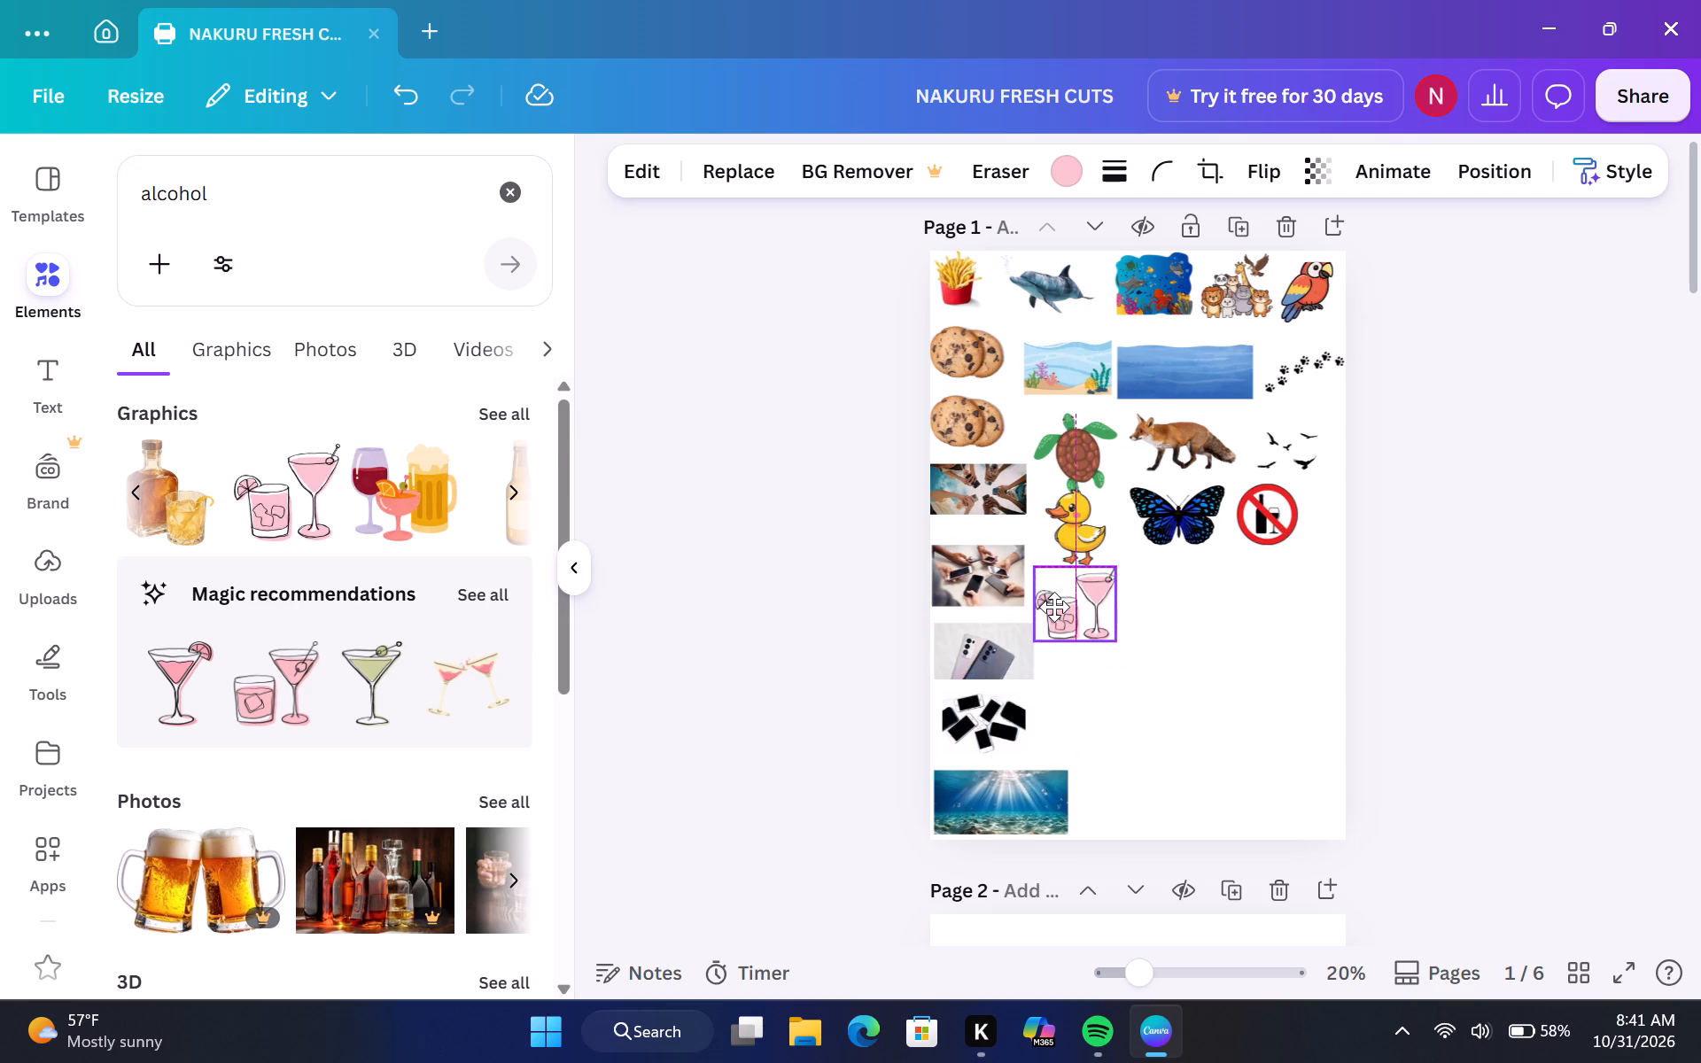
{"action": "left_click_drag", "start_coordinate": [1054, 607], "coordinate": [1052, 606]}
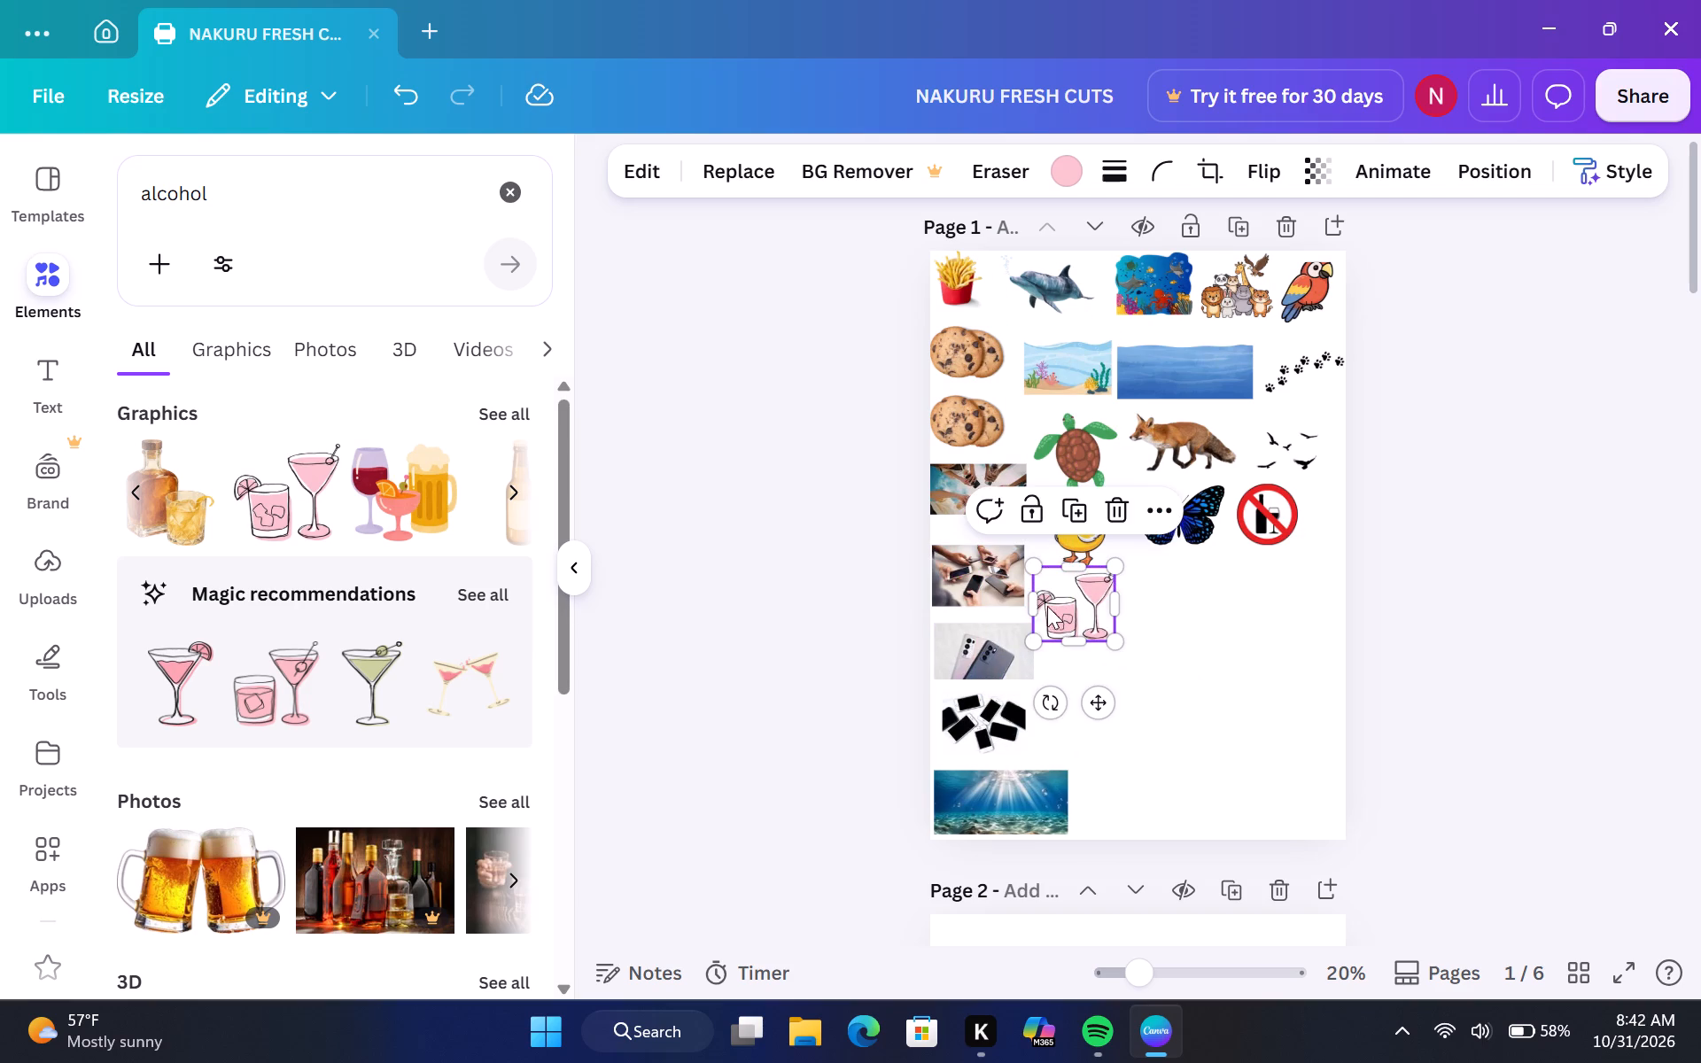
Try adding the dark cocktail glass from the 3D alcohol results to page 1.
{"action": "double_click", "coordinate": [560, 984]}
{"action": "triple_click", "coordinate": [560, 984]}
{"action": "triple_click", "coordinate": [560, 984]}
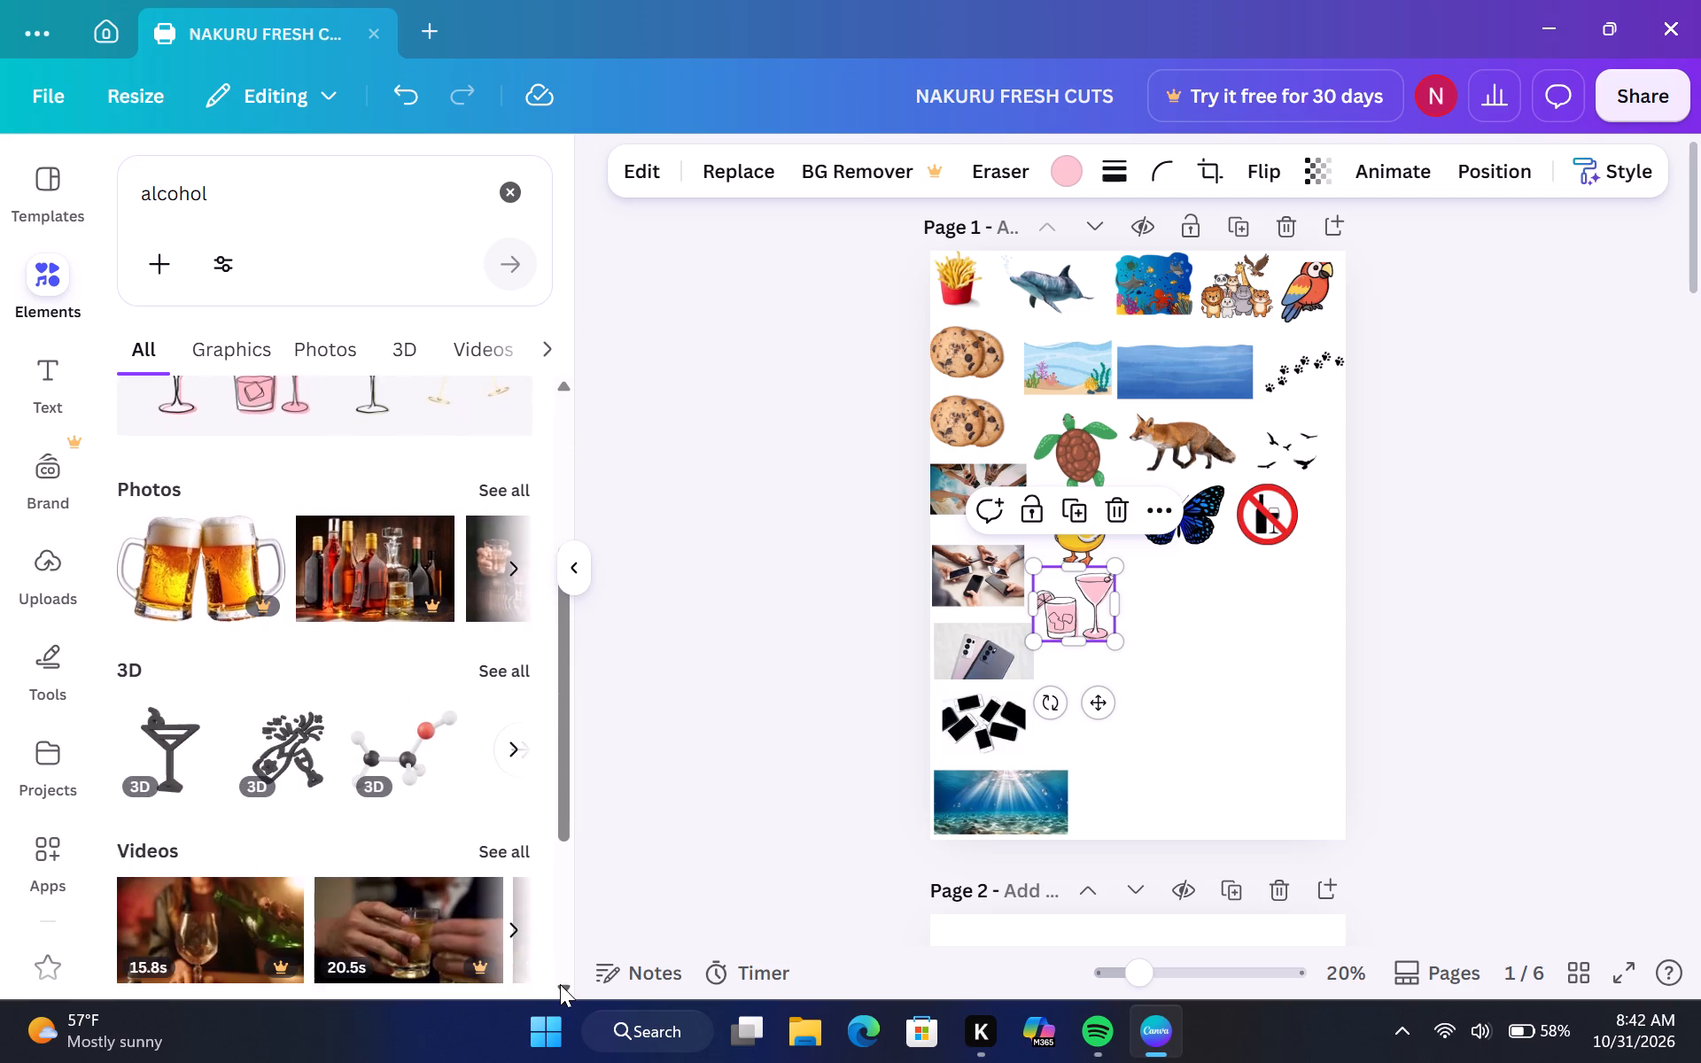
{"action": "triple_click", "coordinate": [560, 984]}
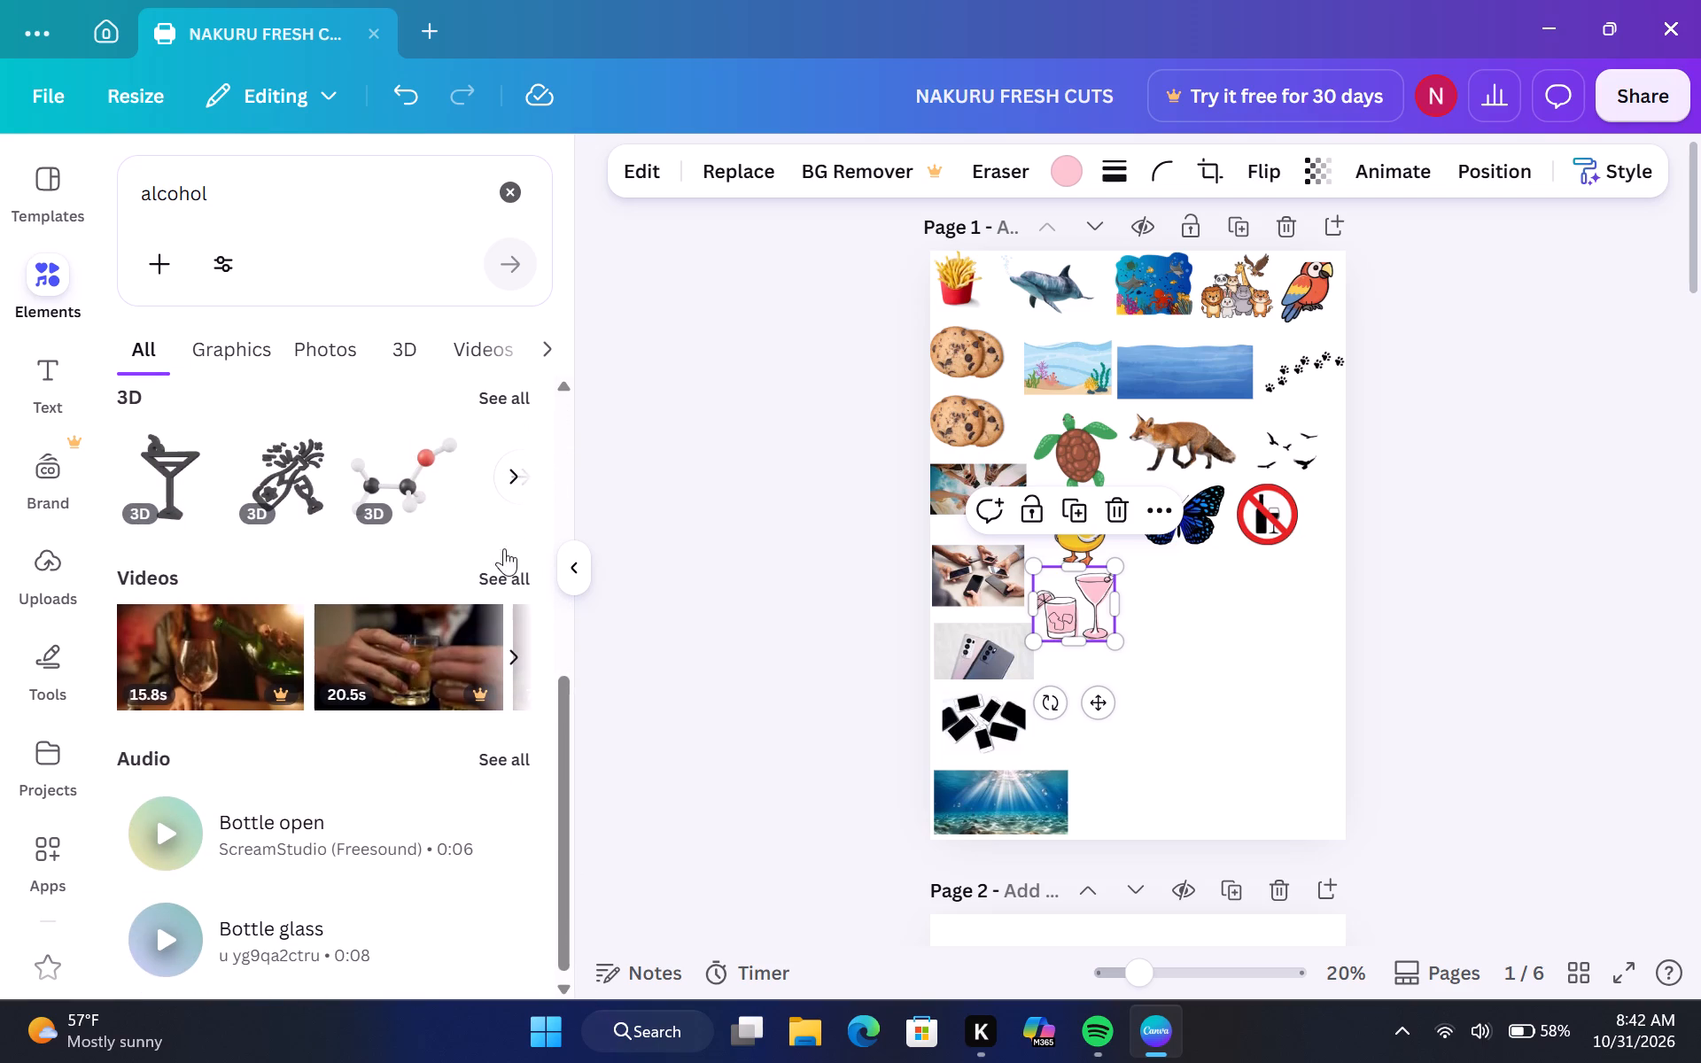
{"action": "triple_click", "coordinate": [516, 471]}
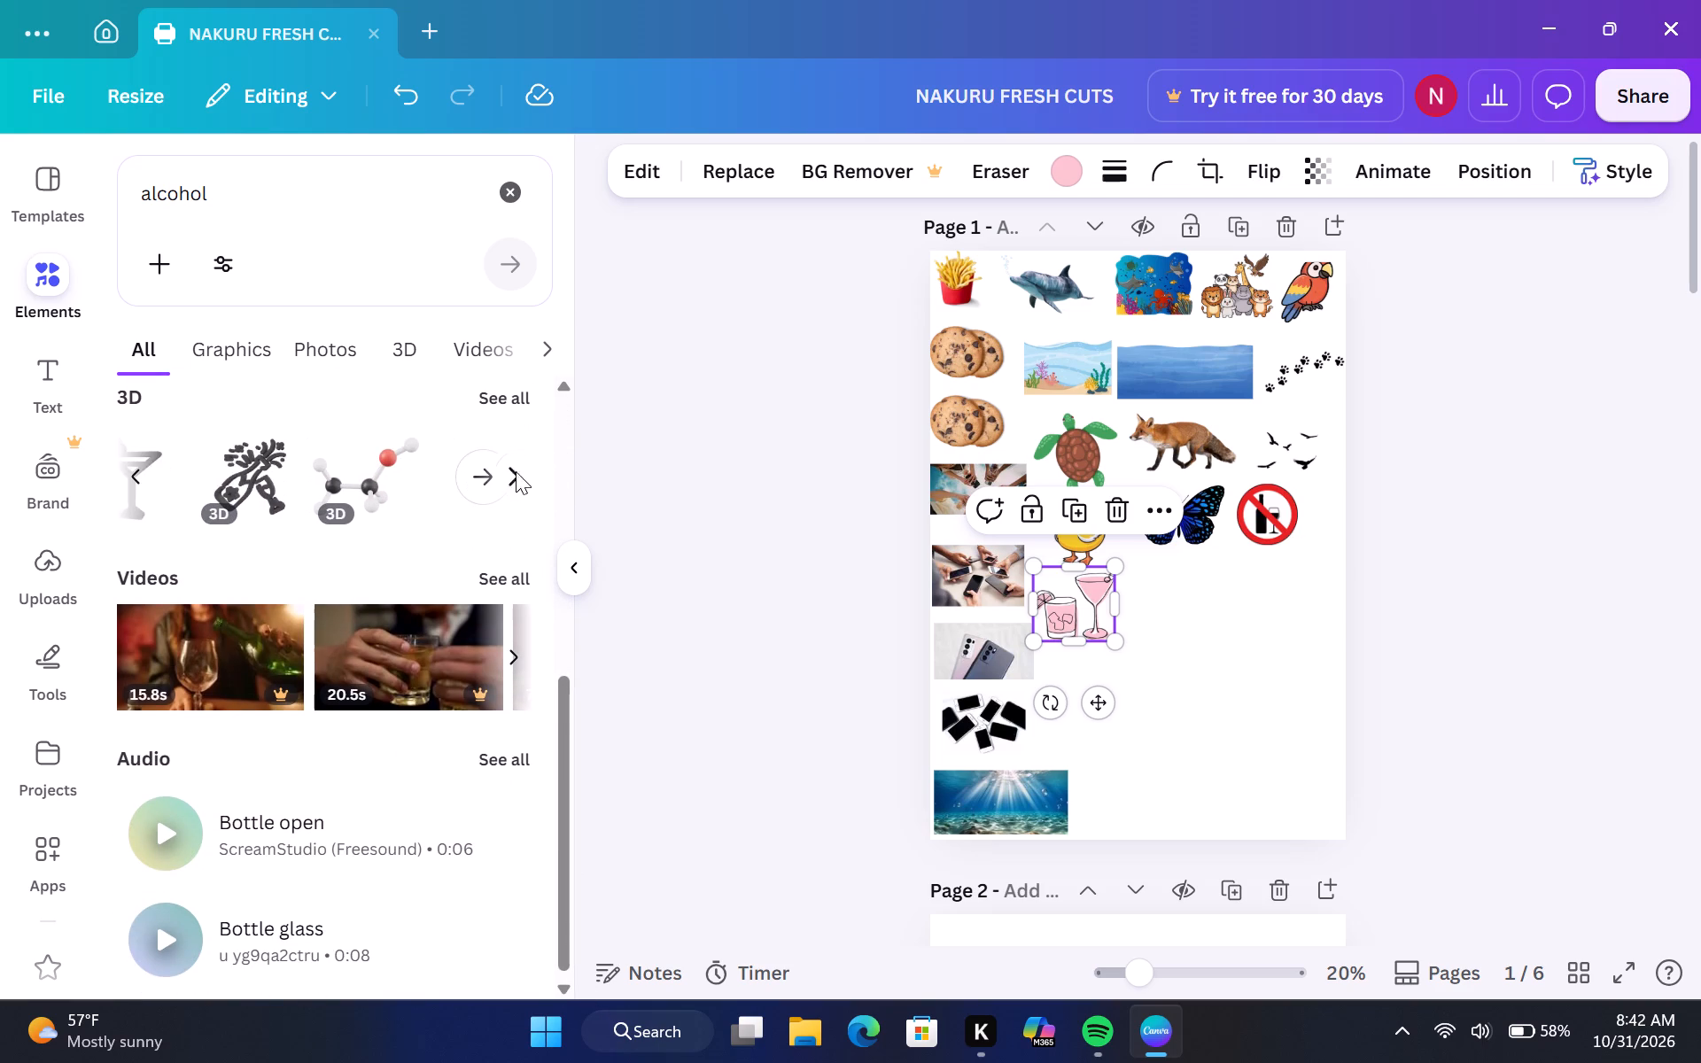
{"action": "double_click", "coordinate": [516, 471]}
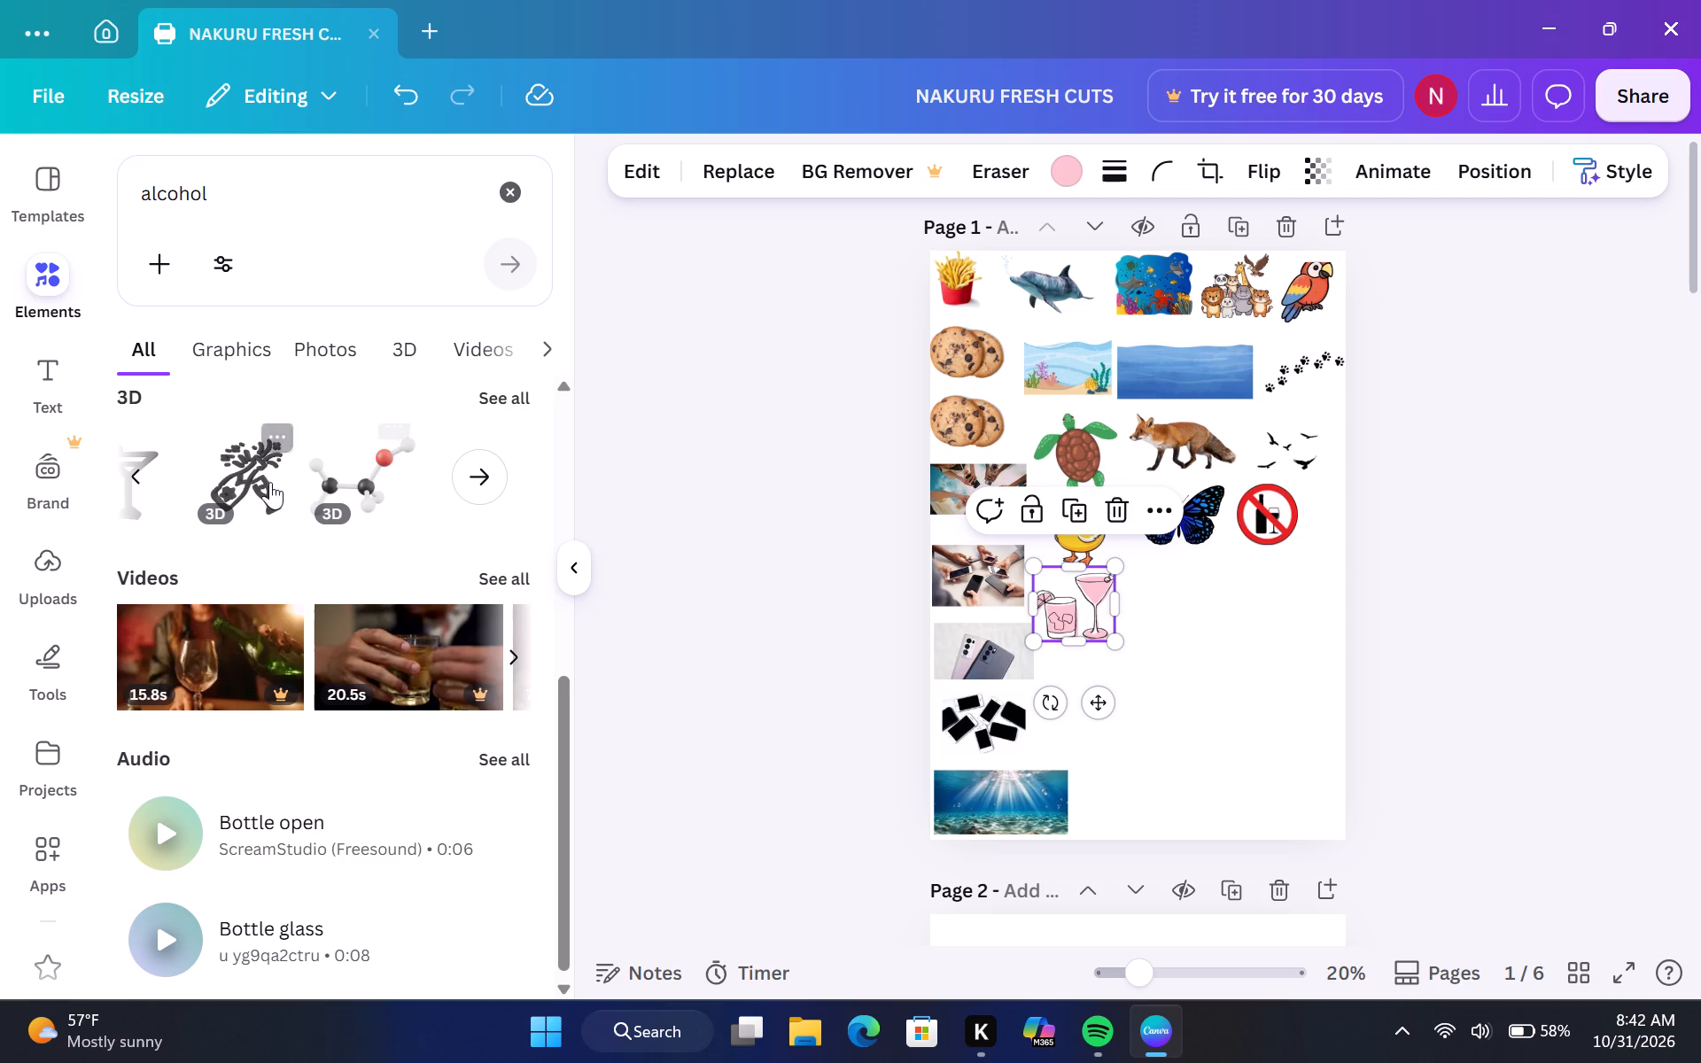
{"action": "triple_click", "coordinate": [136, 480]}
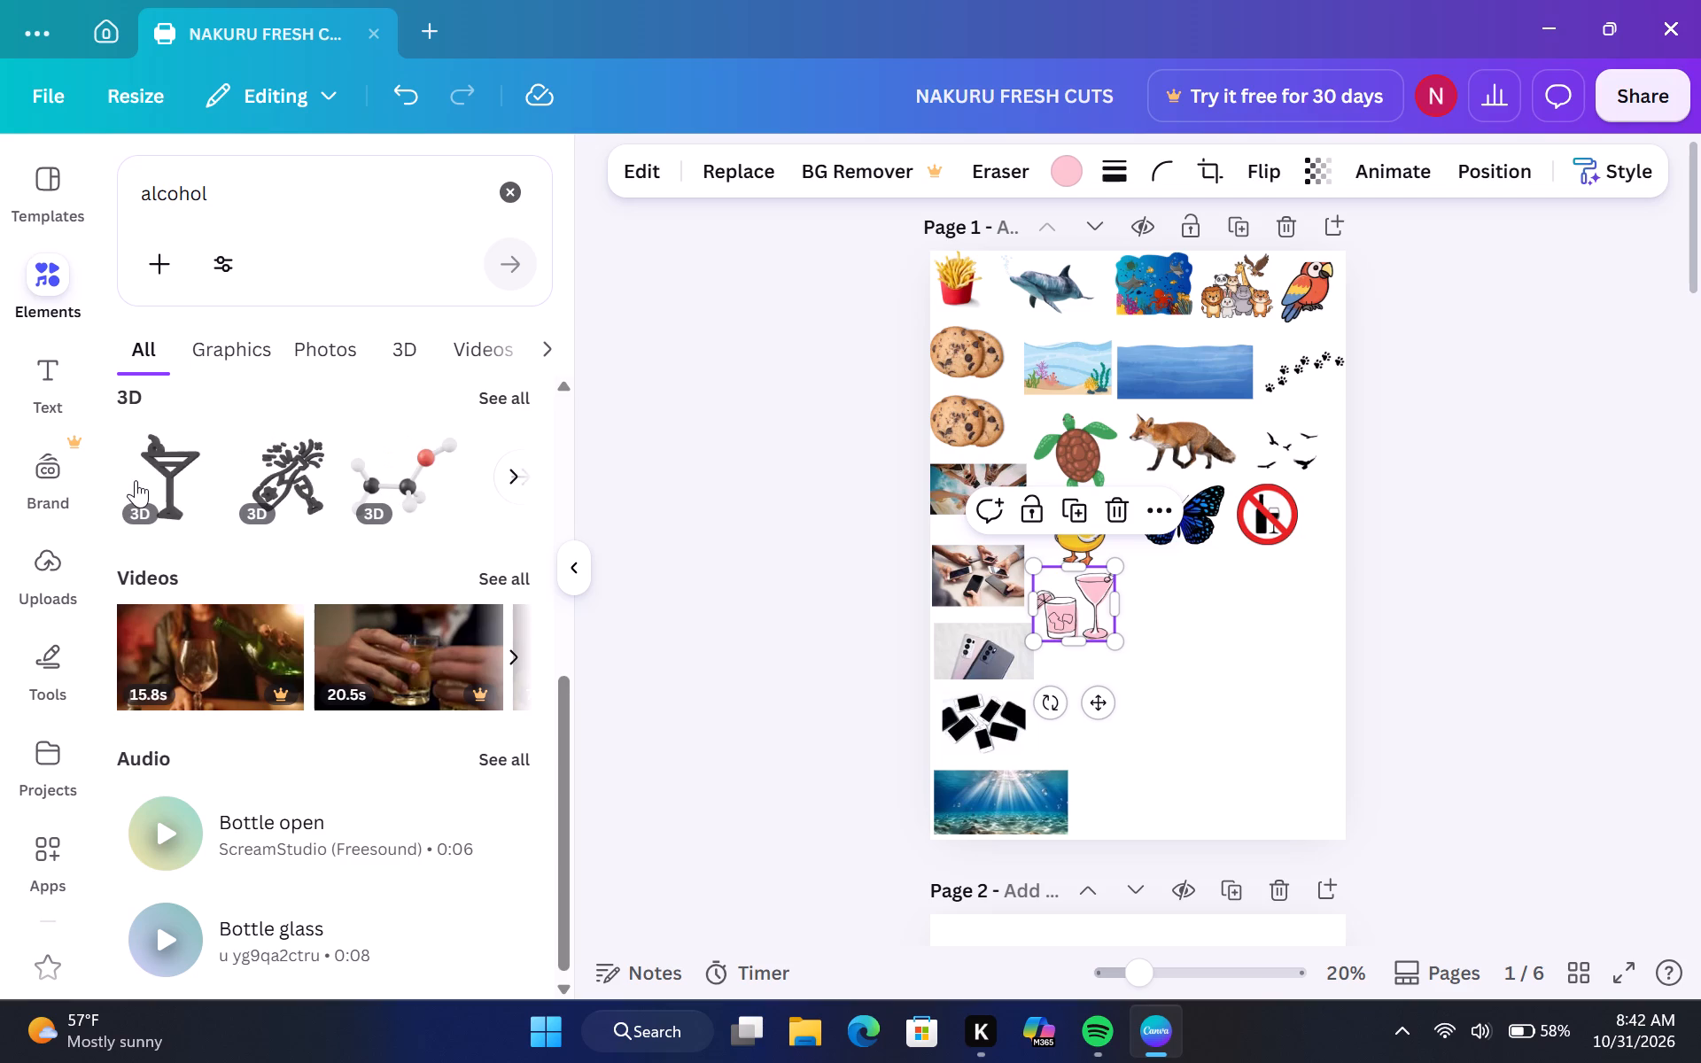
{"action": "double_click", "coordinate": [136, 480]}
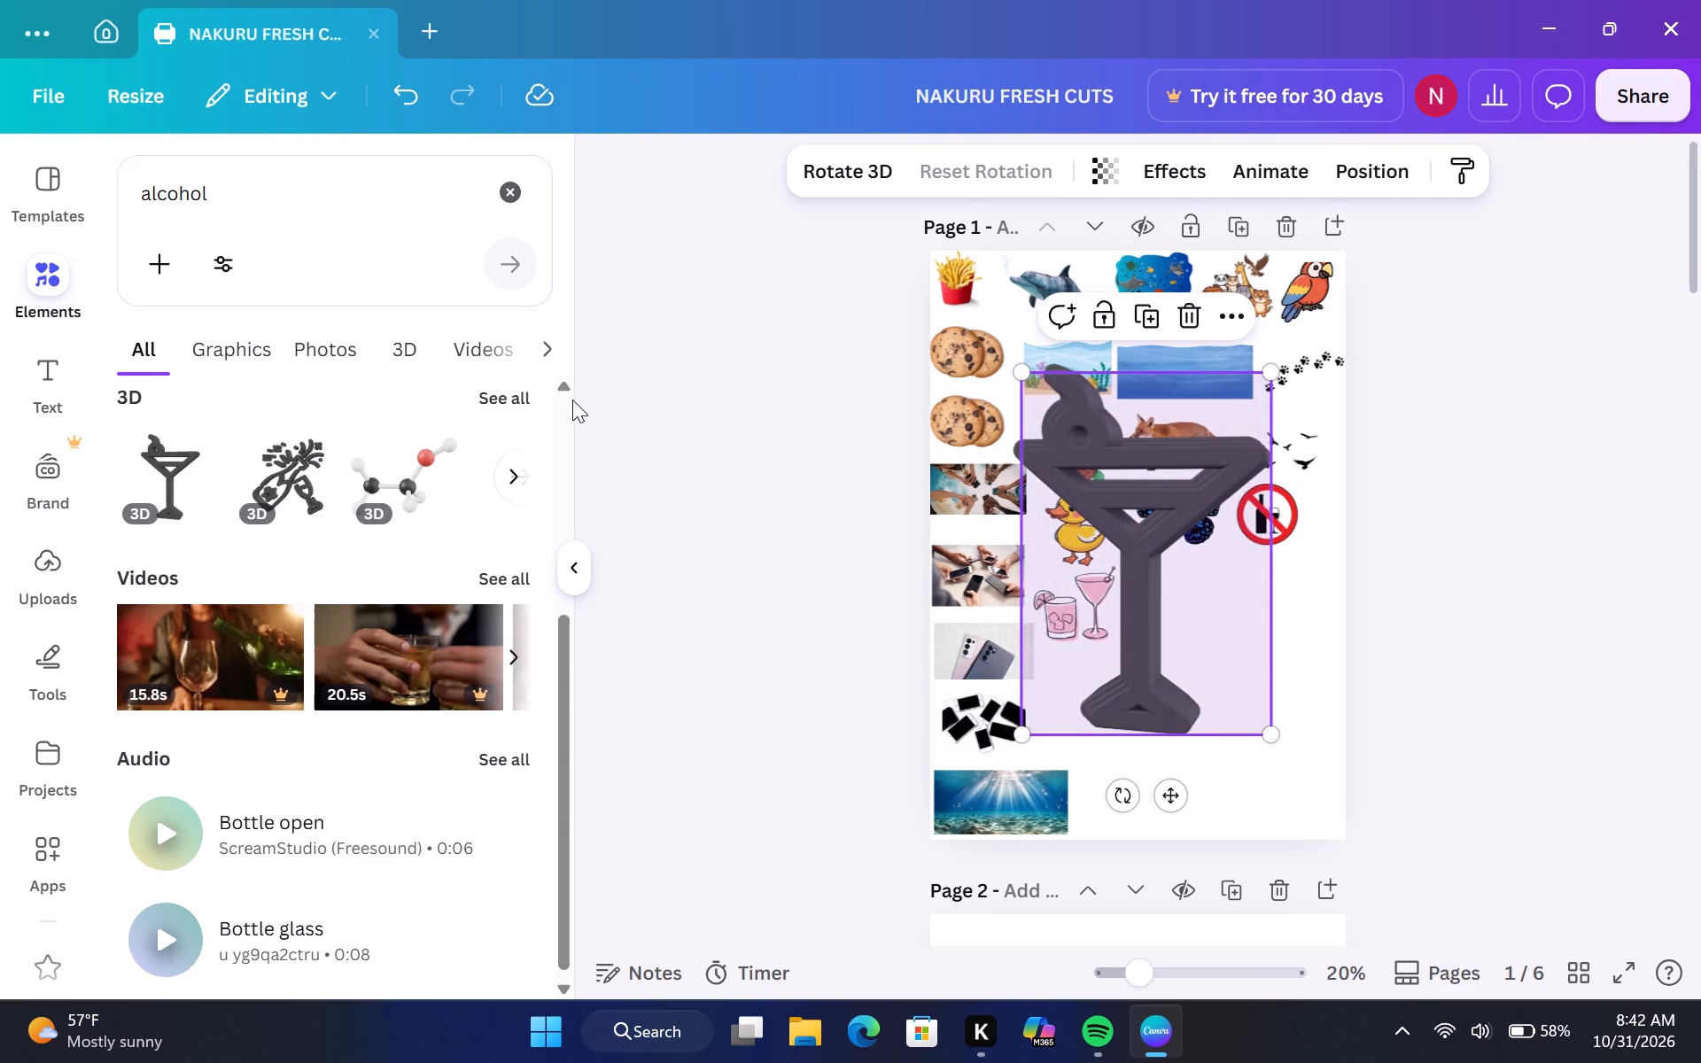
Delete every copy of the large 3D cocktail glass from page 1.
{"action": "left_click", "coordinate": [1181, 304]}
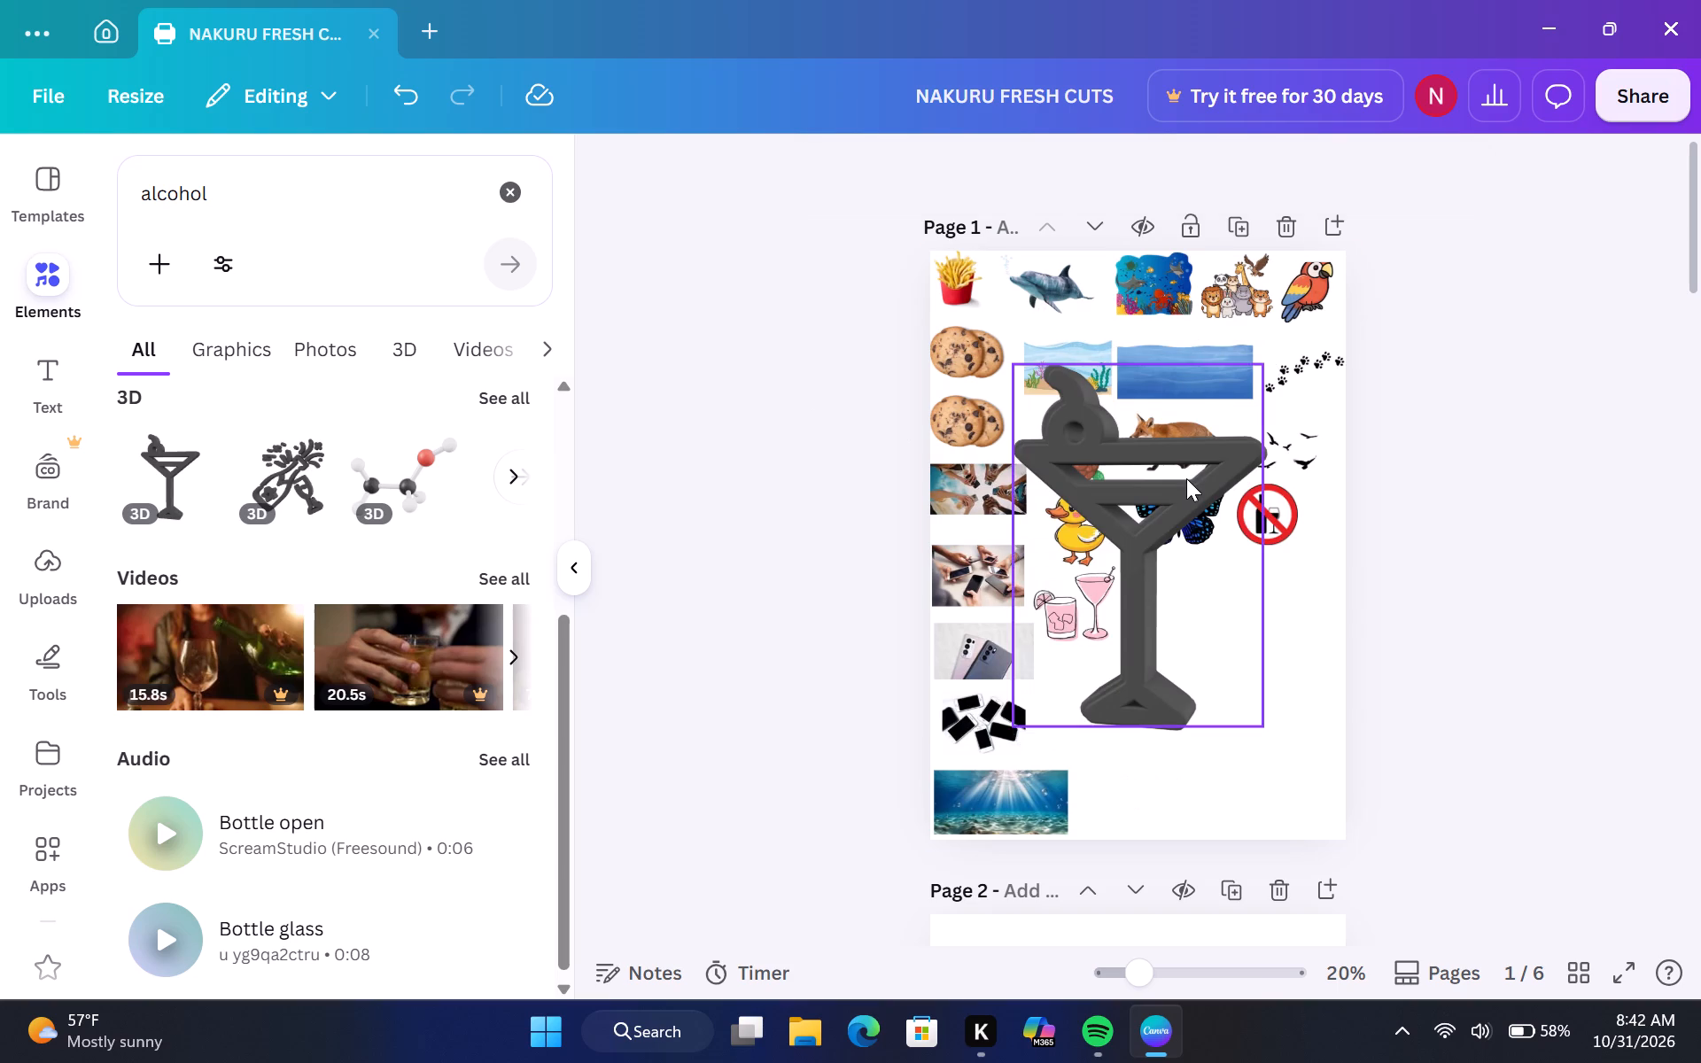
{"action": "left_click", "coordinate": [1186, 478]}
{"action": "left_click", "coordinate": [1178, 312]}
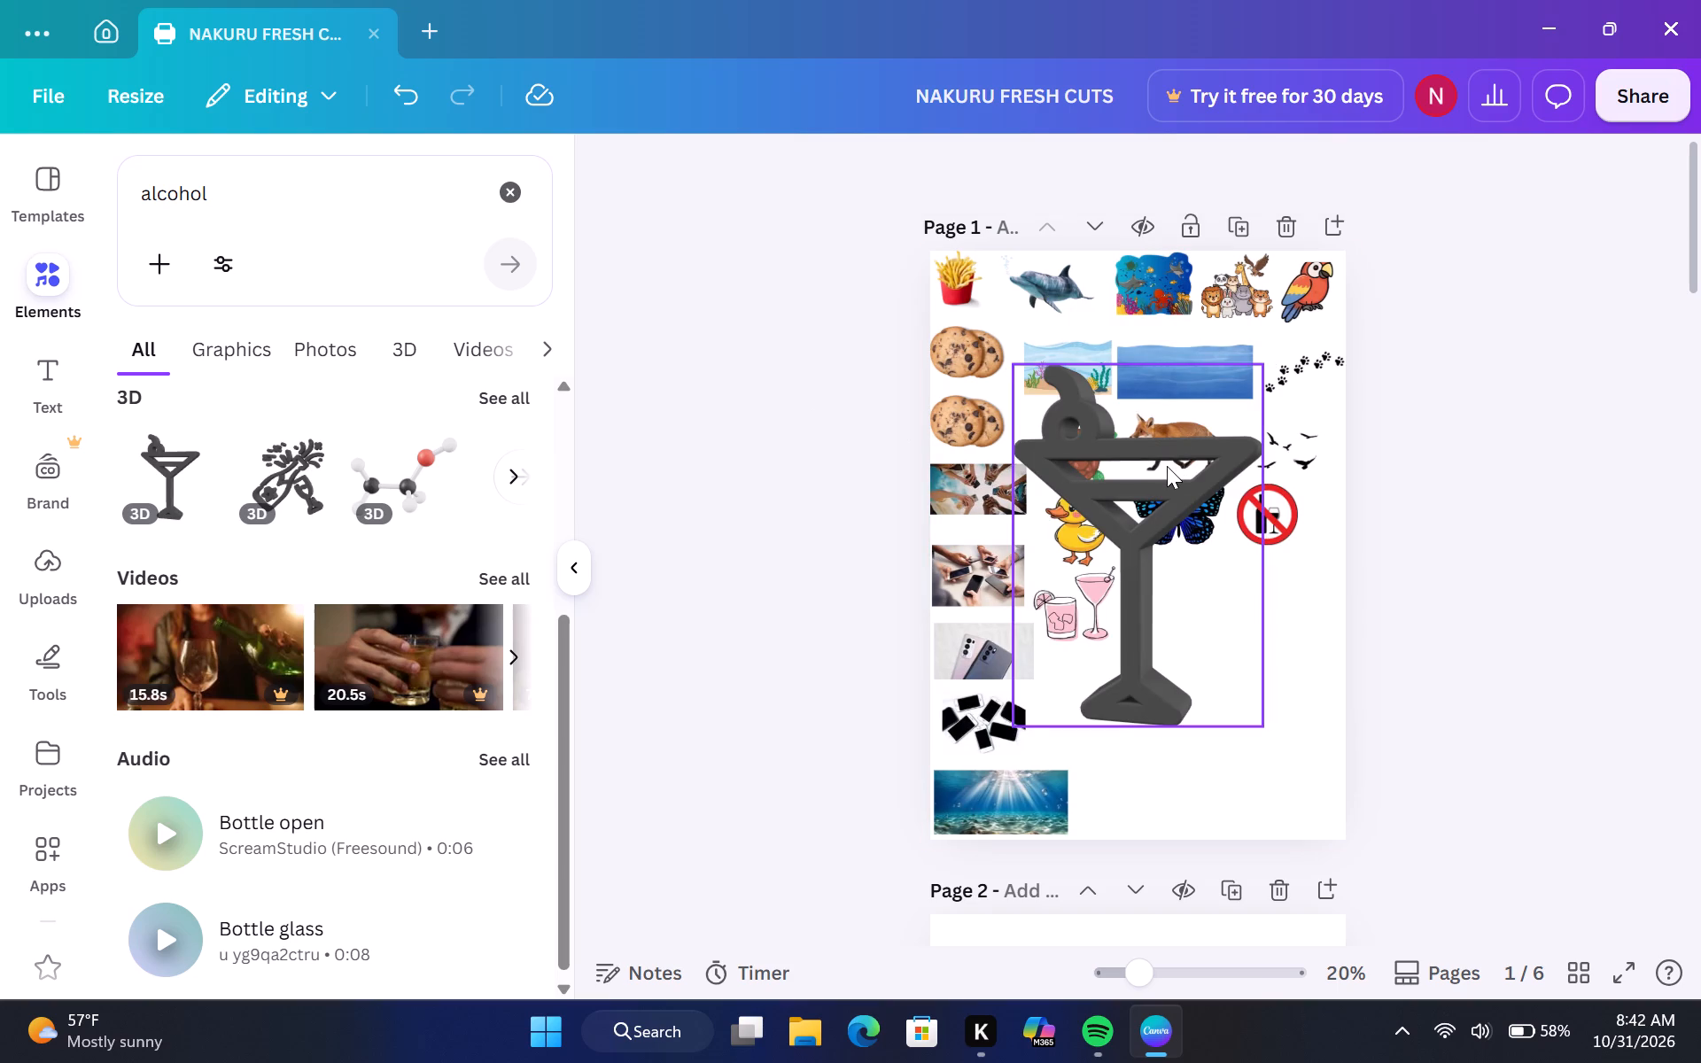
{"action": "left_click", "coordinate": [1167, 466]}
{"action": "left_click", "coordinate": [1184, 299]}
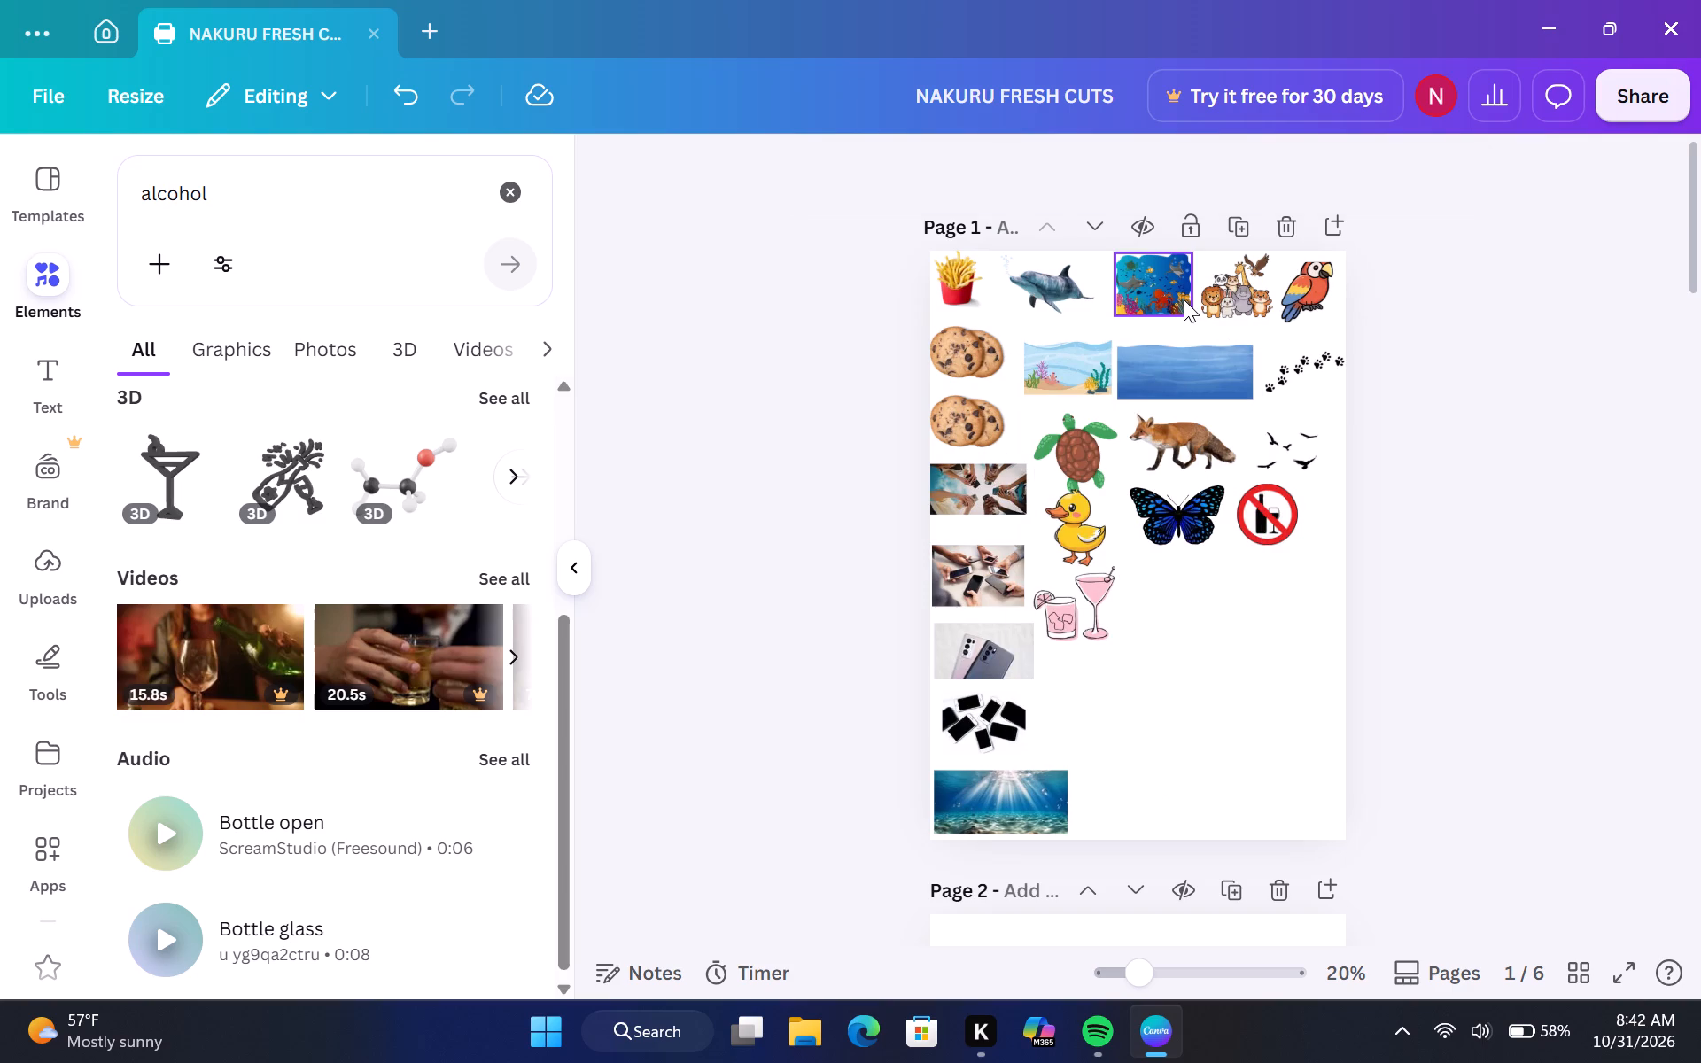
Add the photo of two whiskey glasses to page 1, shrink it to about a third, and place it beneath the butterfly beside the pink cocktails.
{"action": "triple_click", "coordinate": [564, 386]}
{"action": "triple_click", "coordinate": [564, 386]}
{"action": "left_click", "coordinate": [564, 386]}
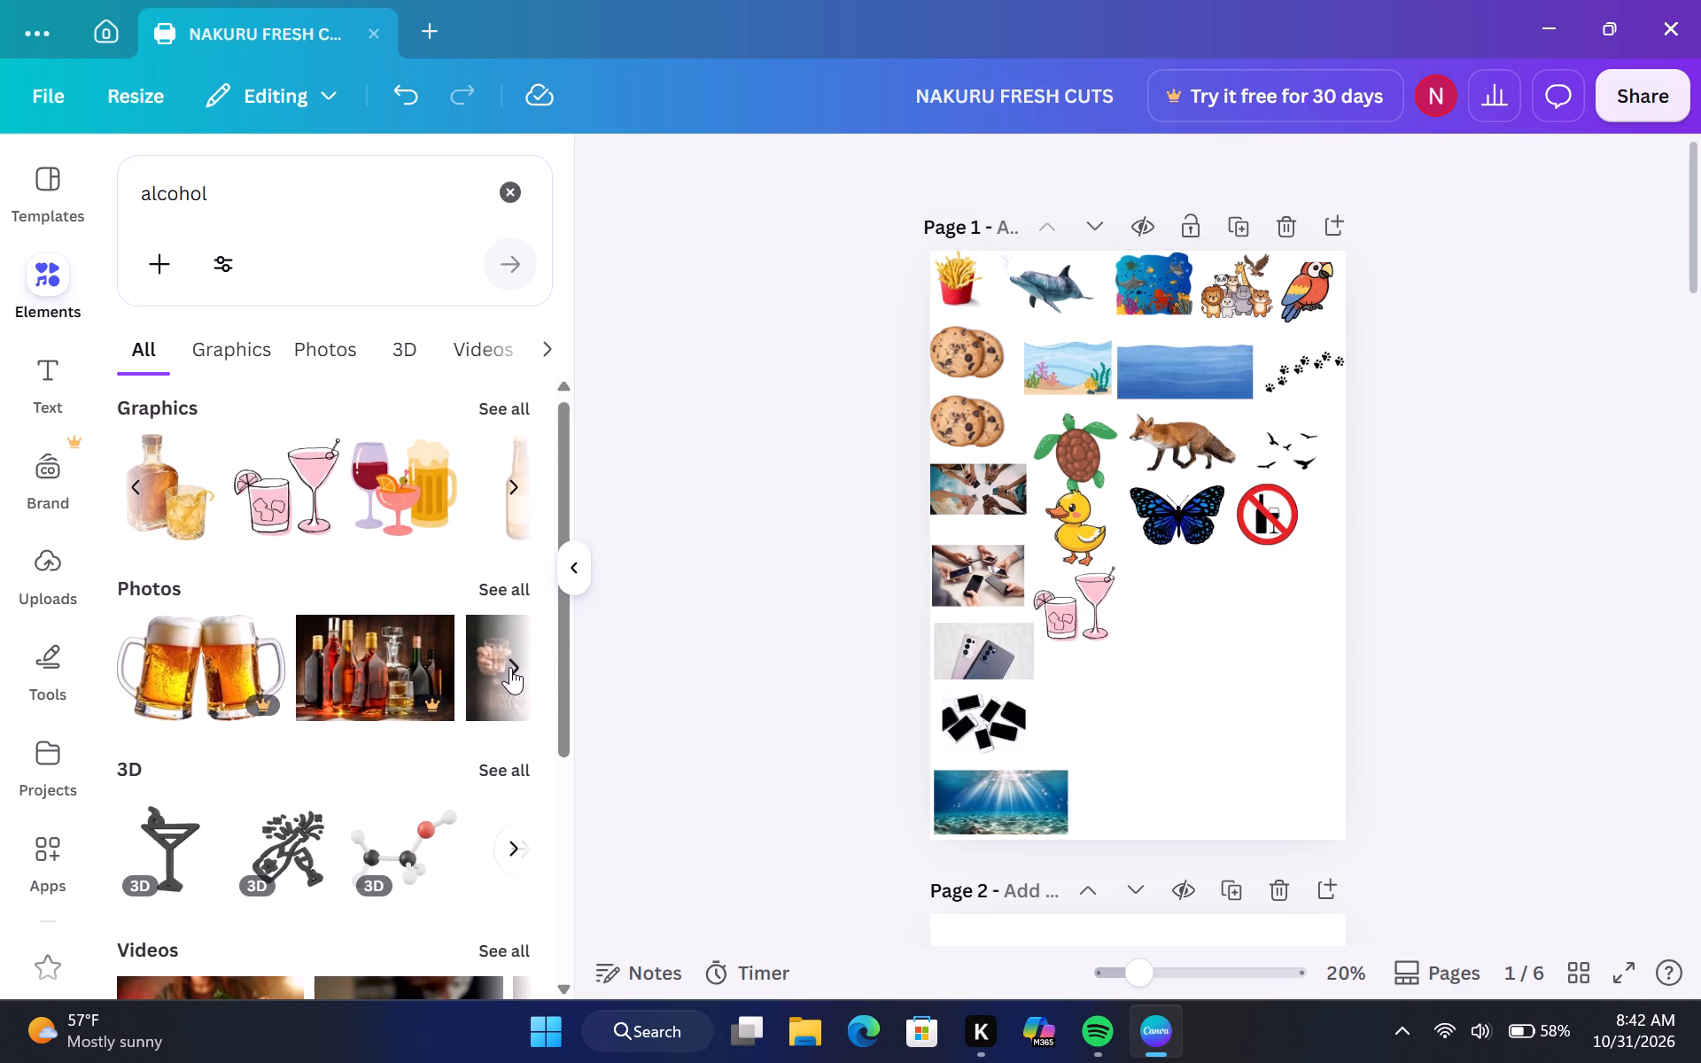
{"action": "left_click", "coordinate": [510, 667]}
{"action": "left_click", "coordinate": [510, 667]}
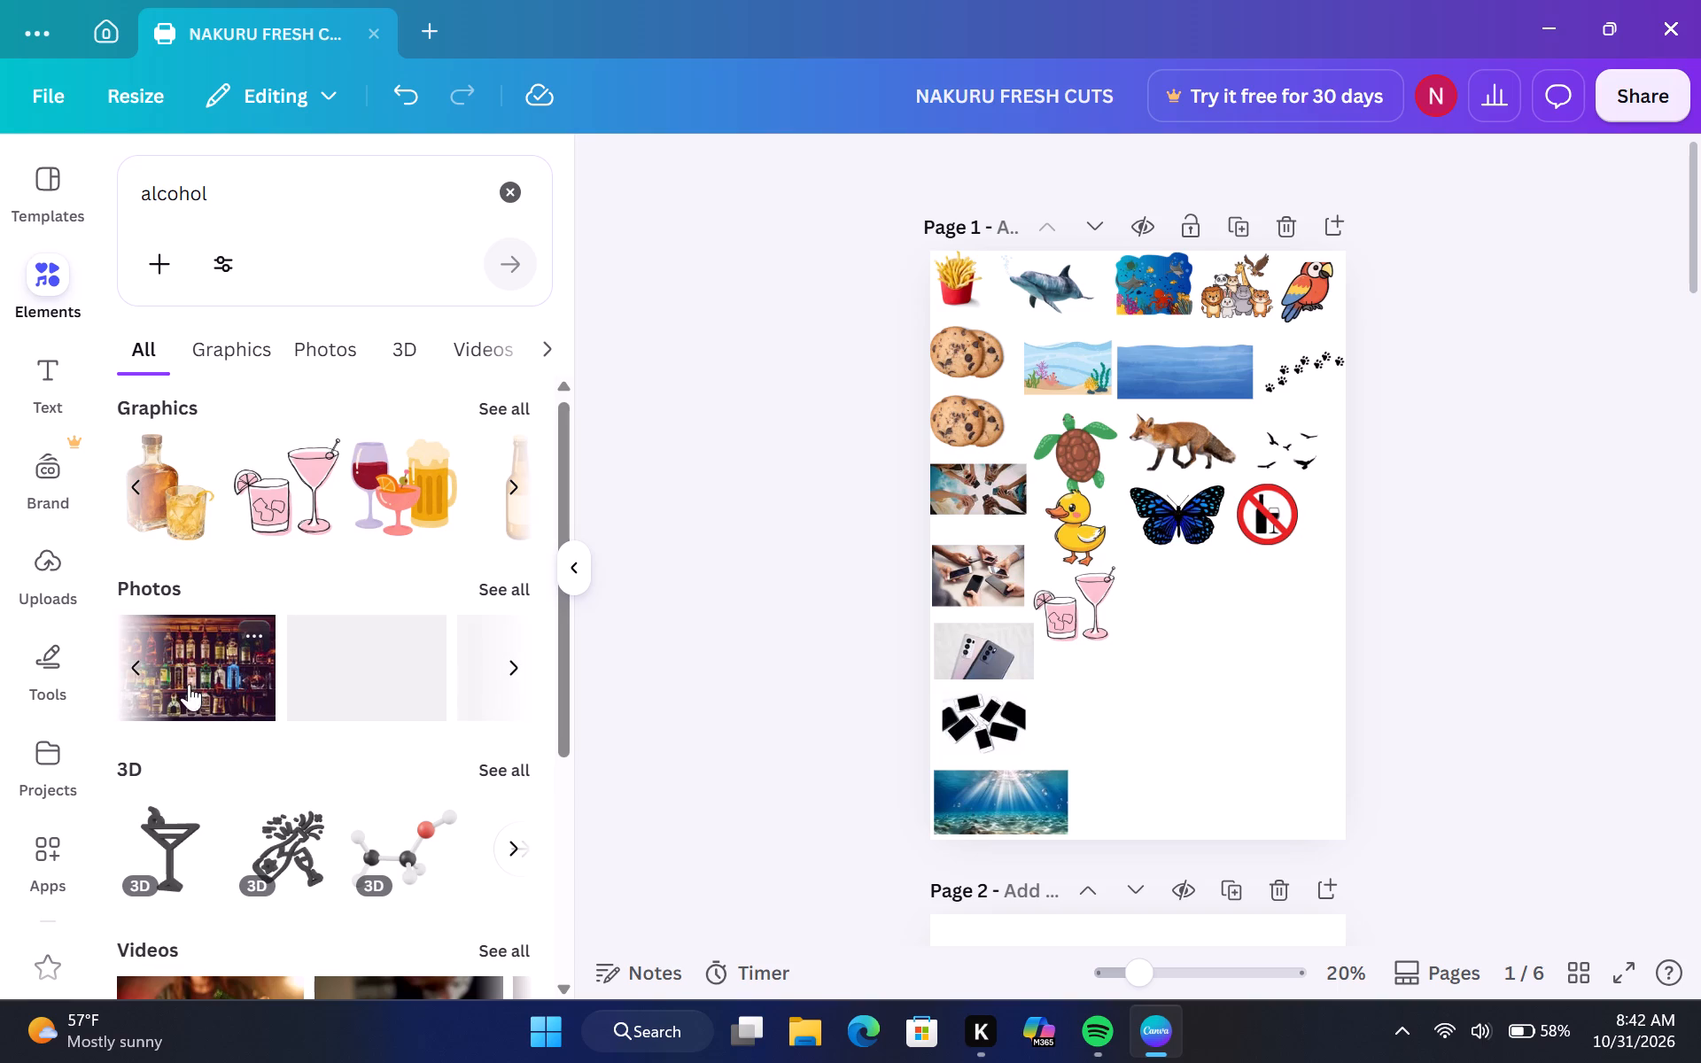
{"action": "left_click", "coordinate": [136, 670]}
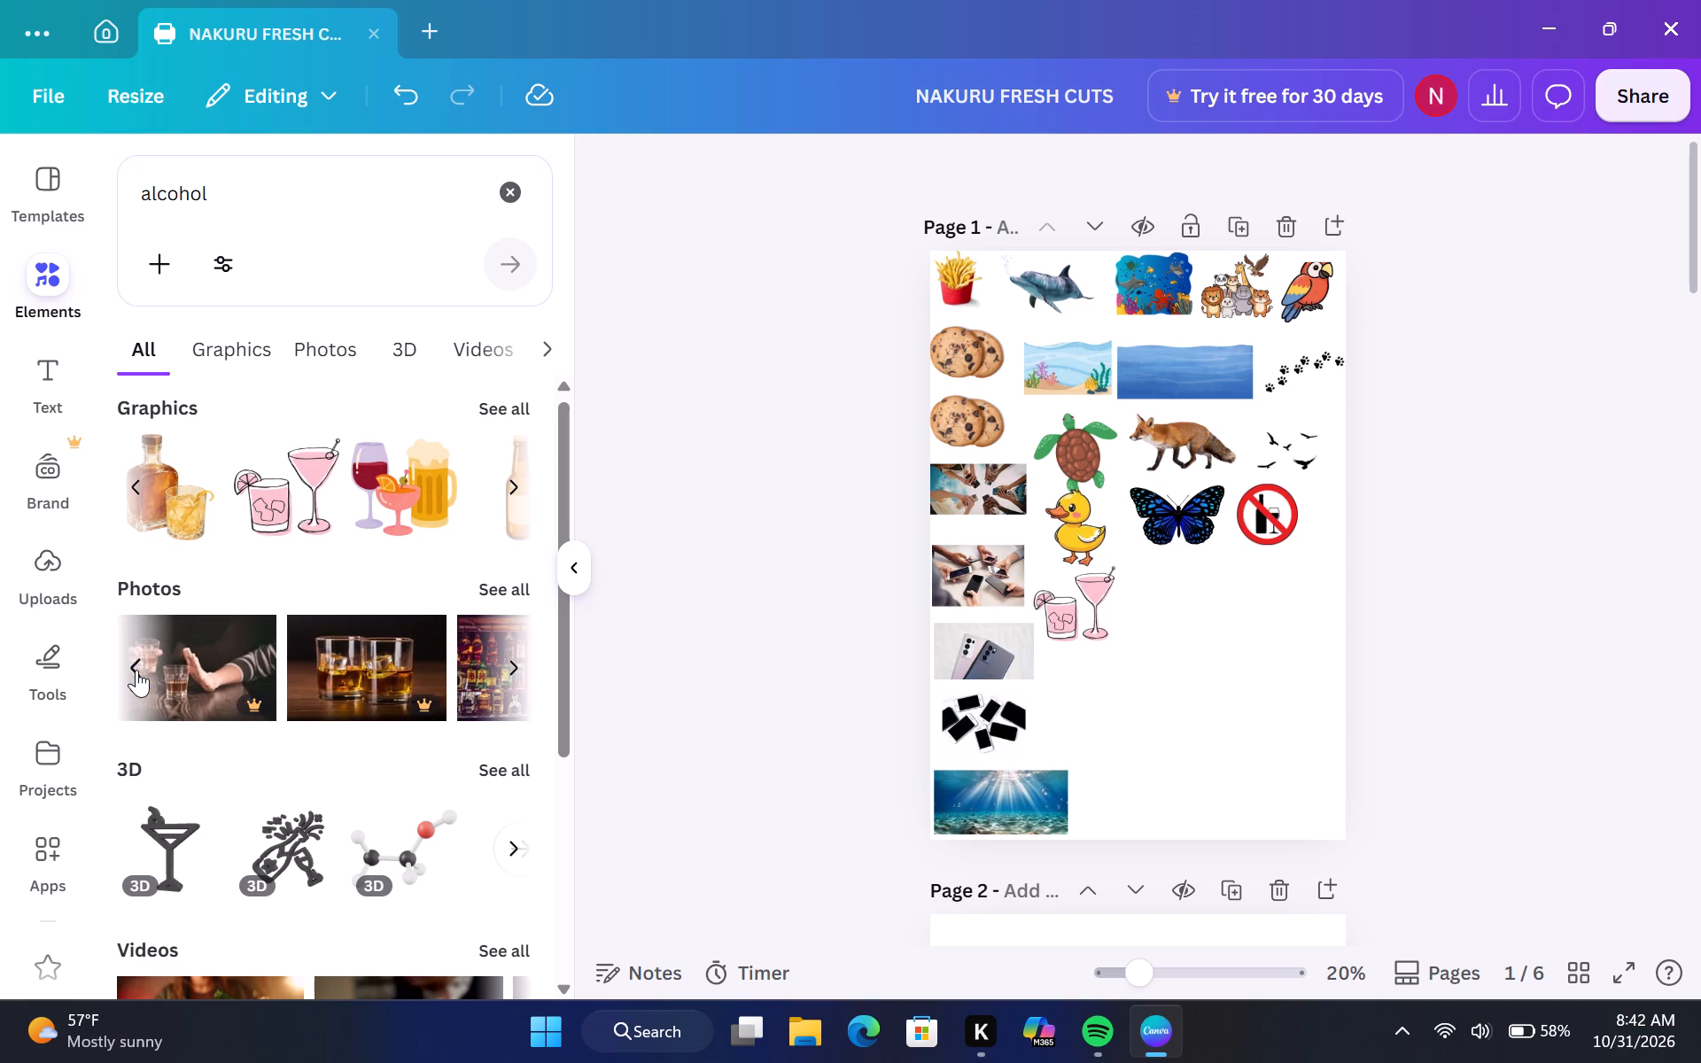
{"action": "left_click", "coordinate": [329, 691]}
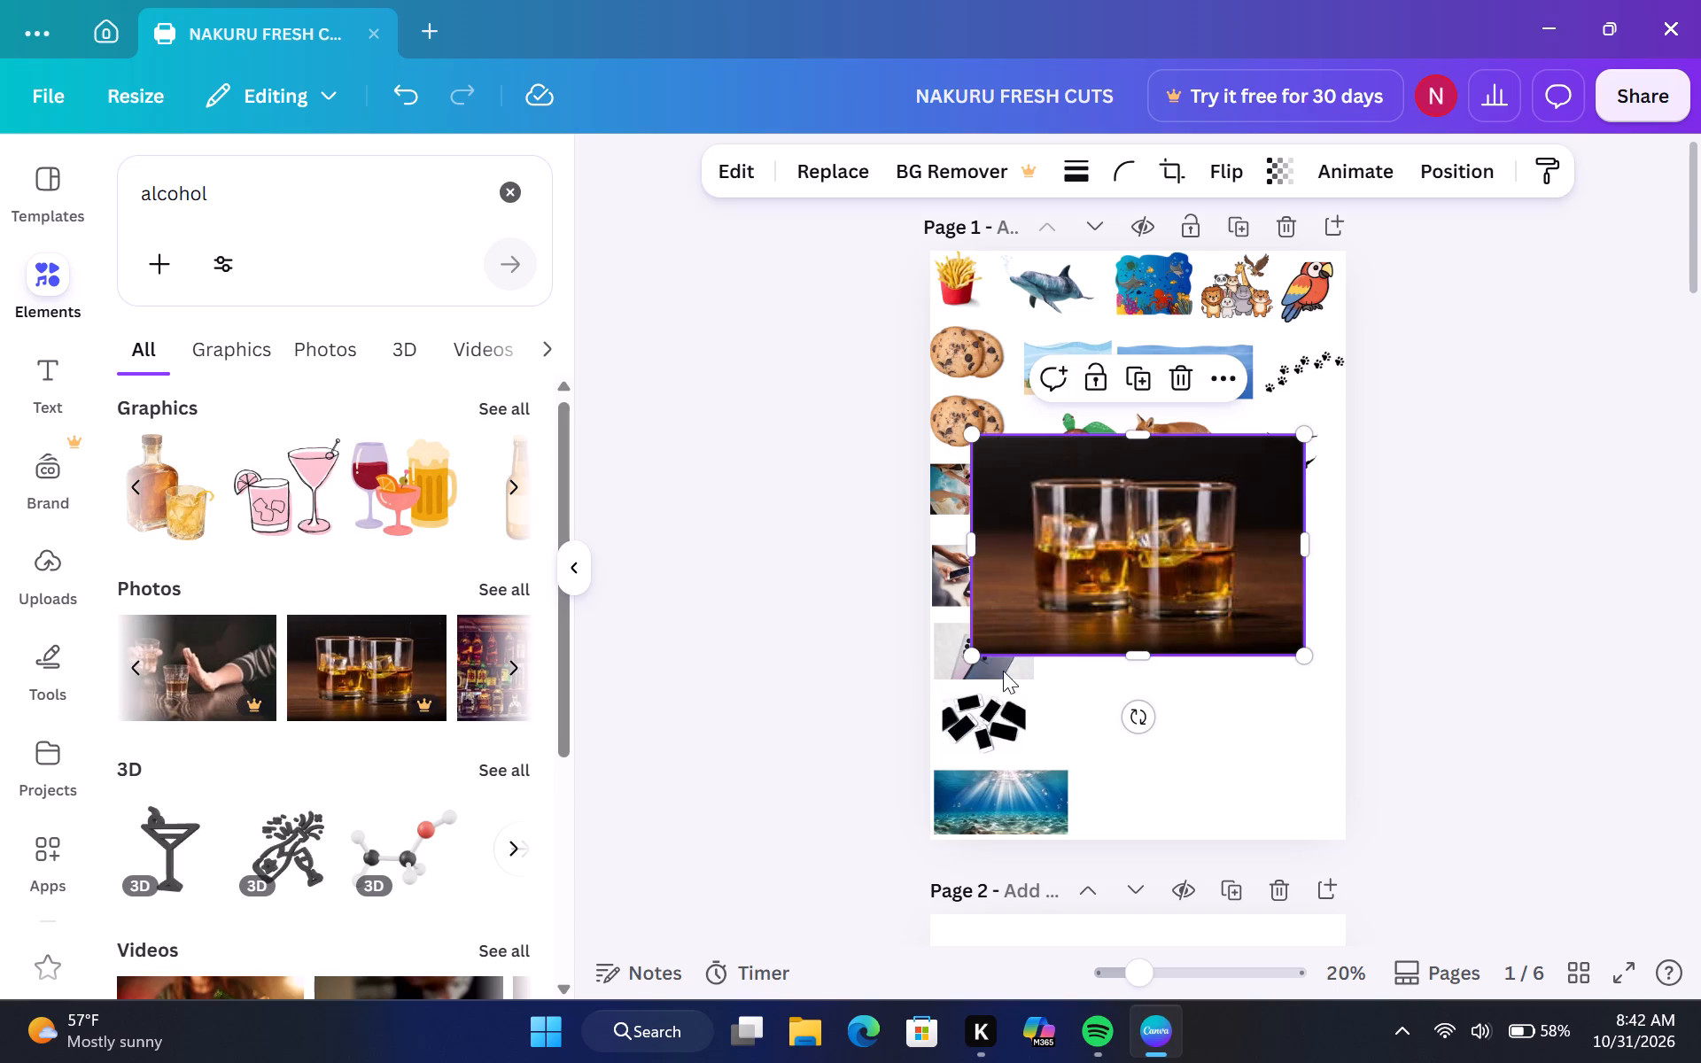
{"action": "left_click", "coordinate": [1302, 438]}
{"action": "left_click_drag", "start_coordinate": [1296, 438], "coordinate": [1294, 439]}
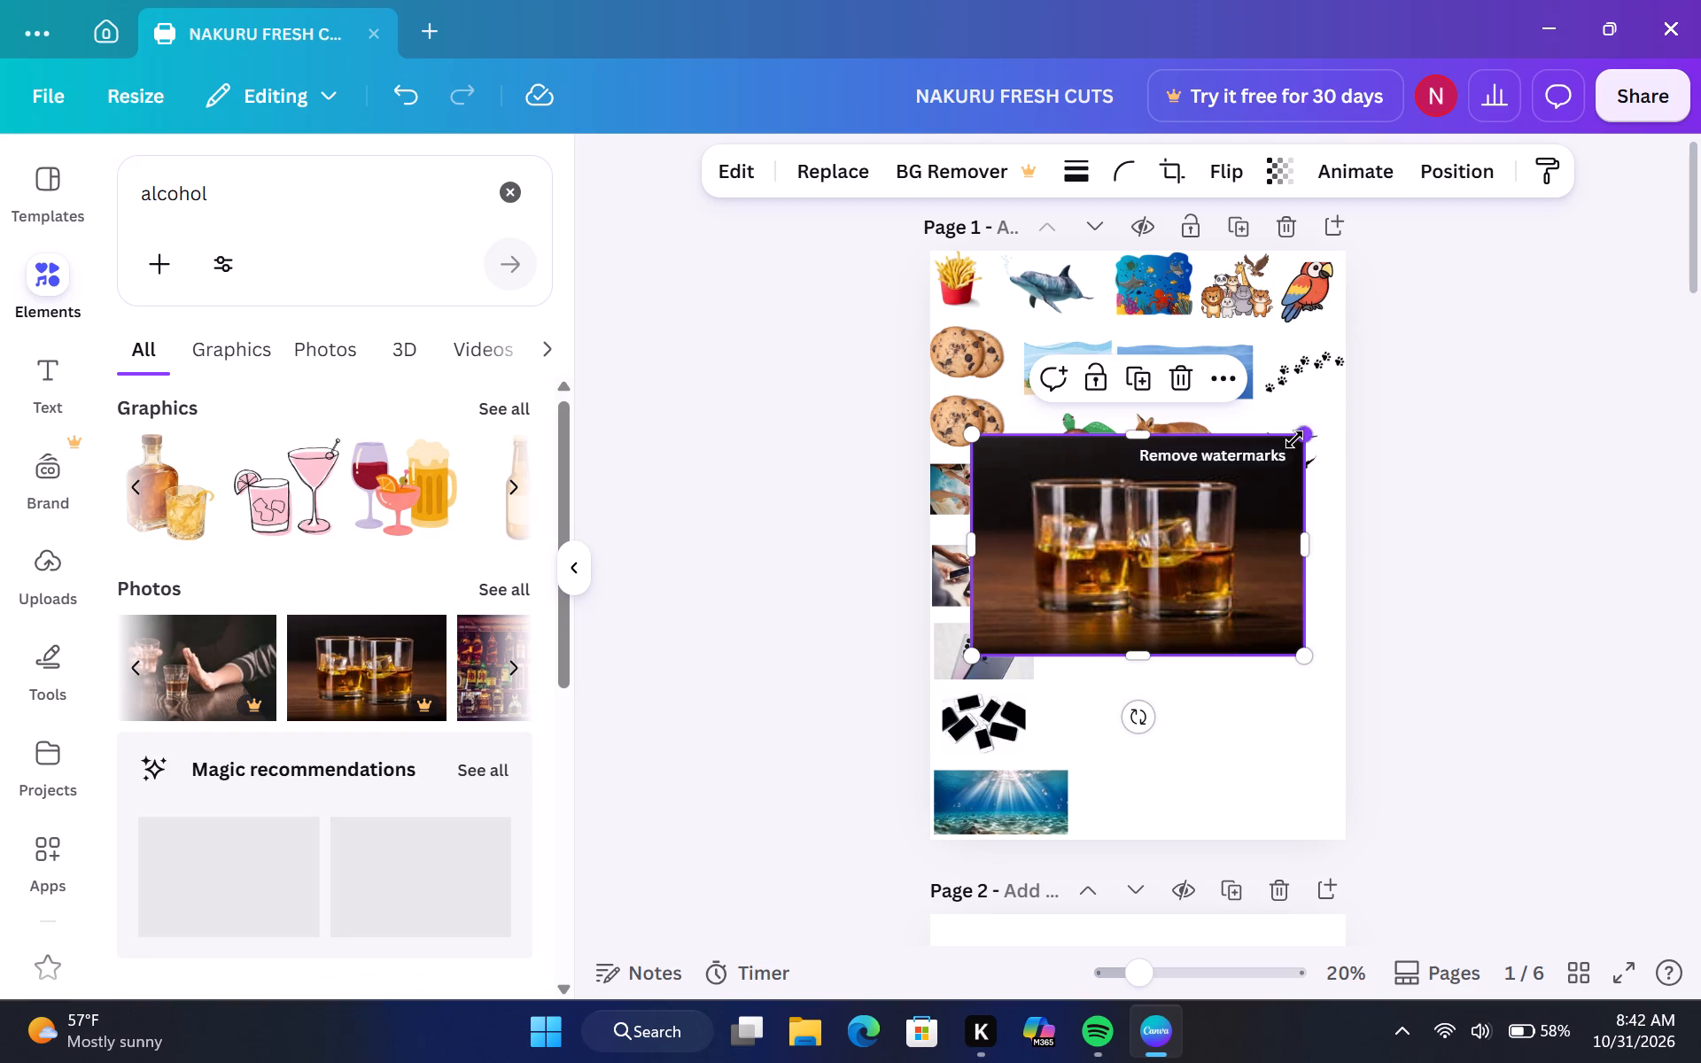
{"action": "left_click_drag", "start_coordinate": [1294, 439], "coordinate": [1192, 521]}
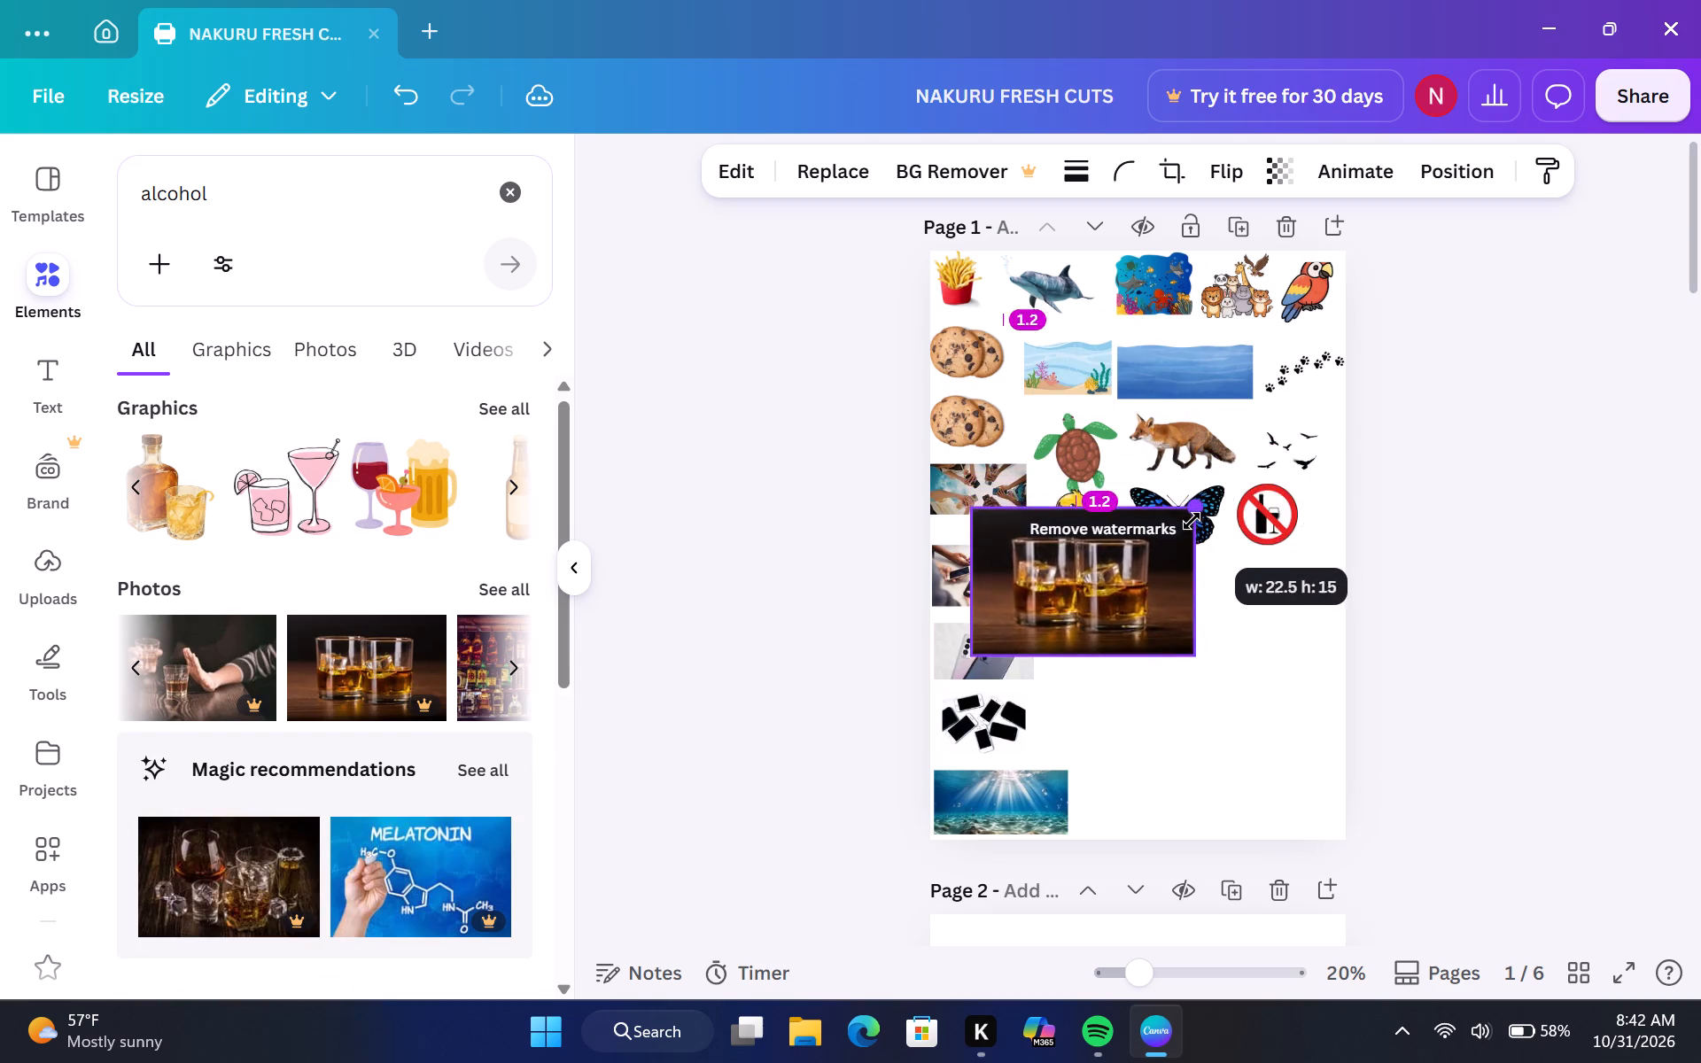
{"action": "left_click_drag", "start_coordinate": [1192, 521], "coordinate": [1122, 580]}
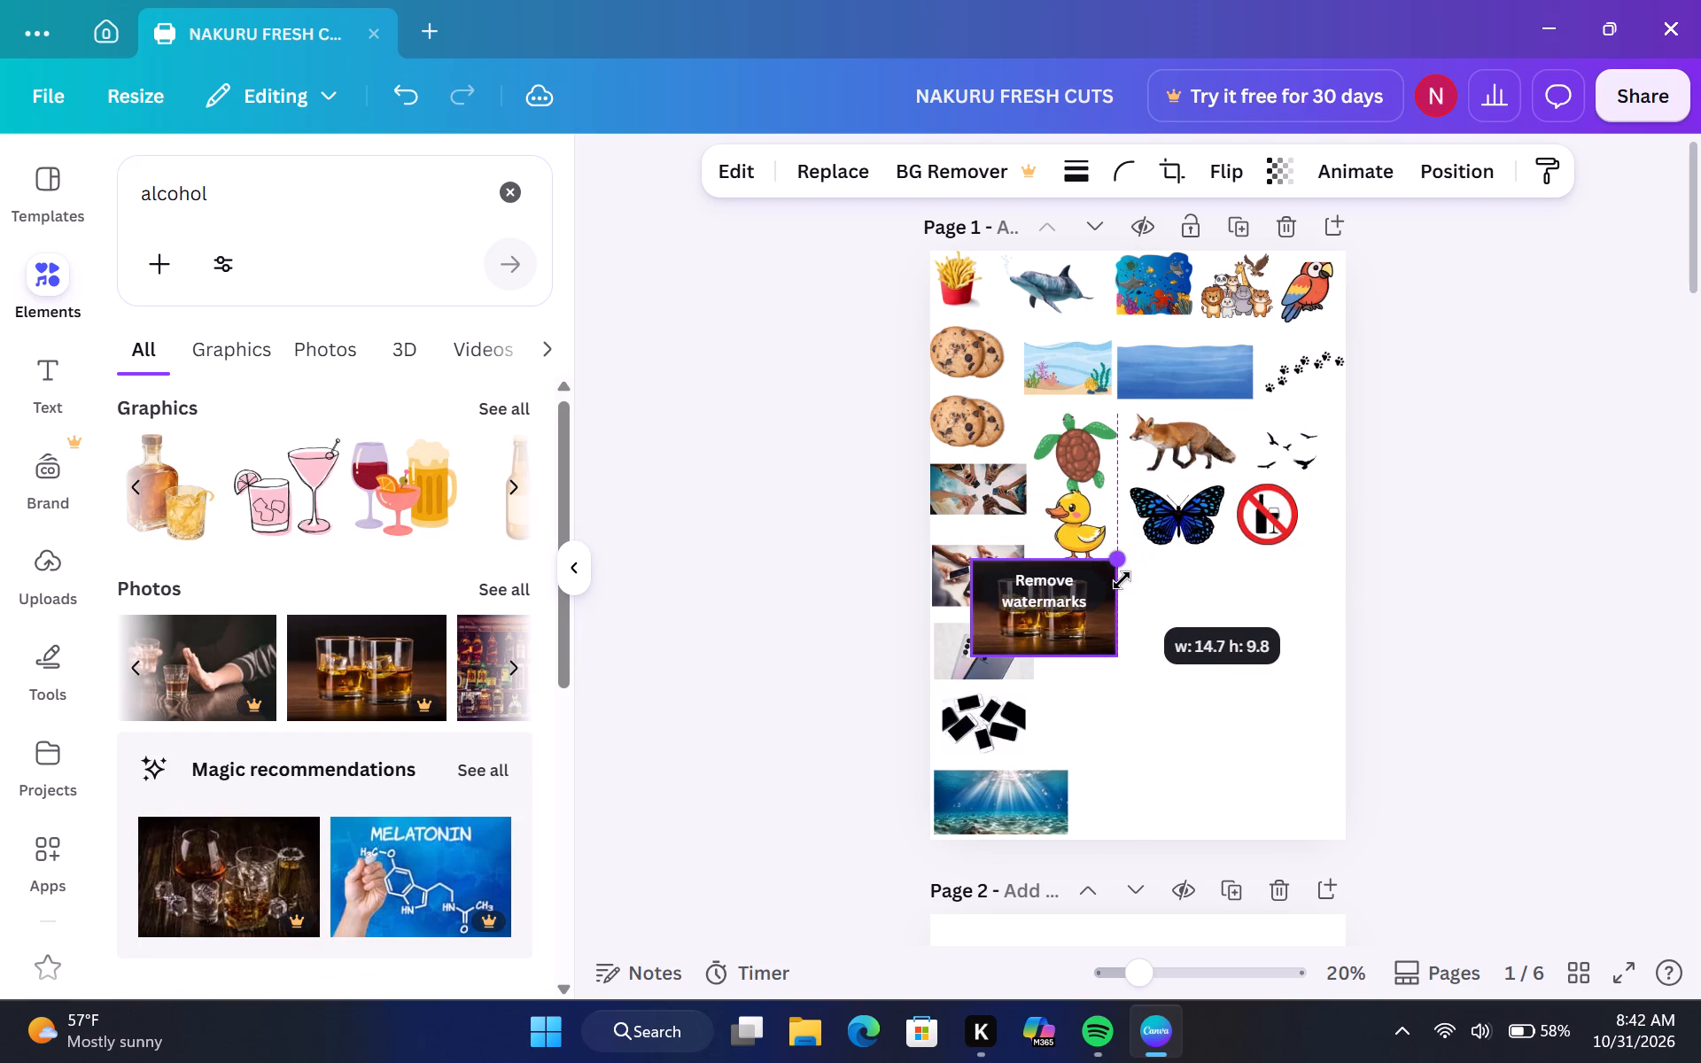
{"action": "left_click_drag", "start_coordinate": [1122, 580], "coordinate": [1090, 602]}
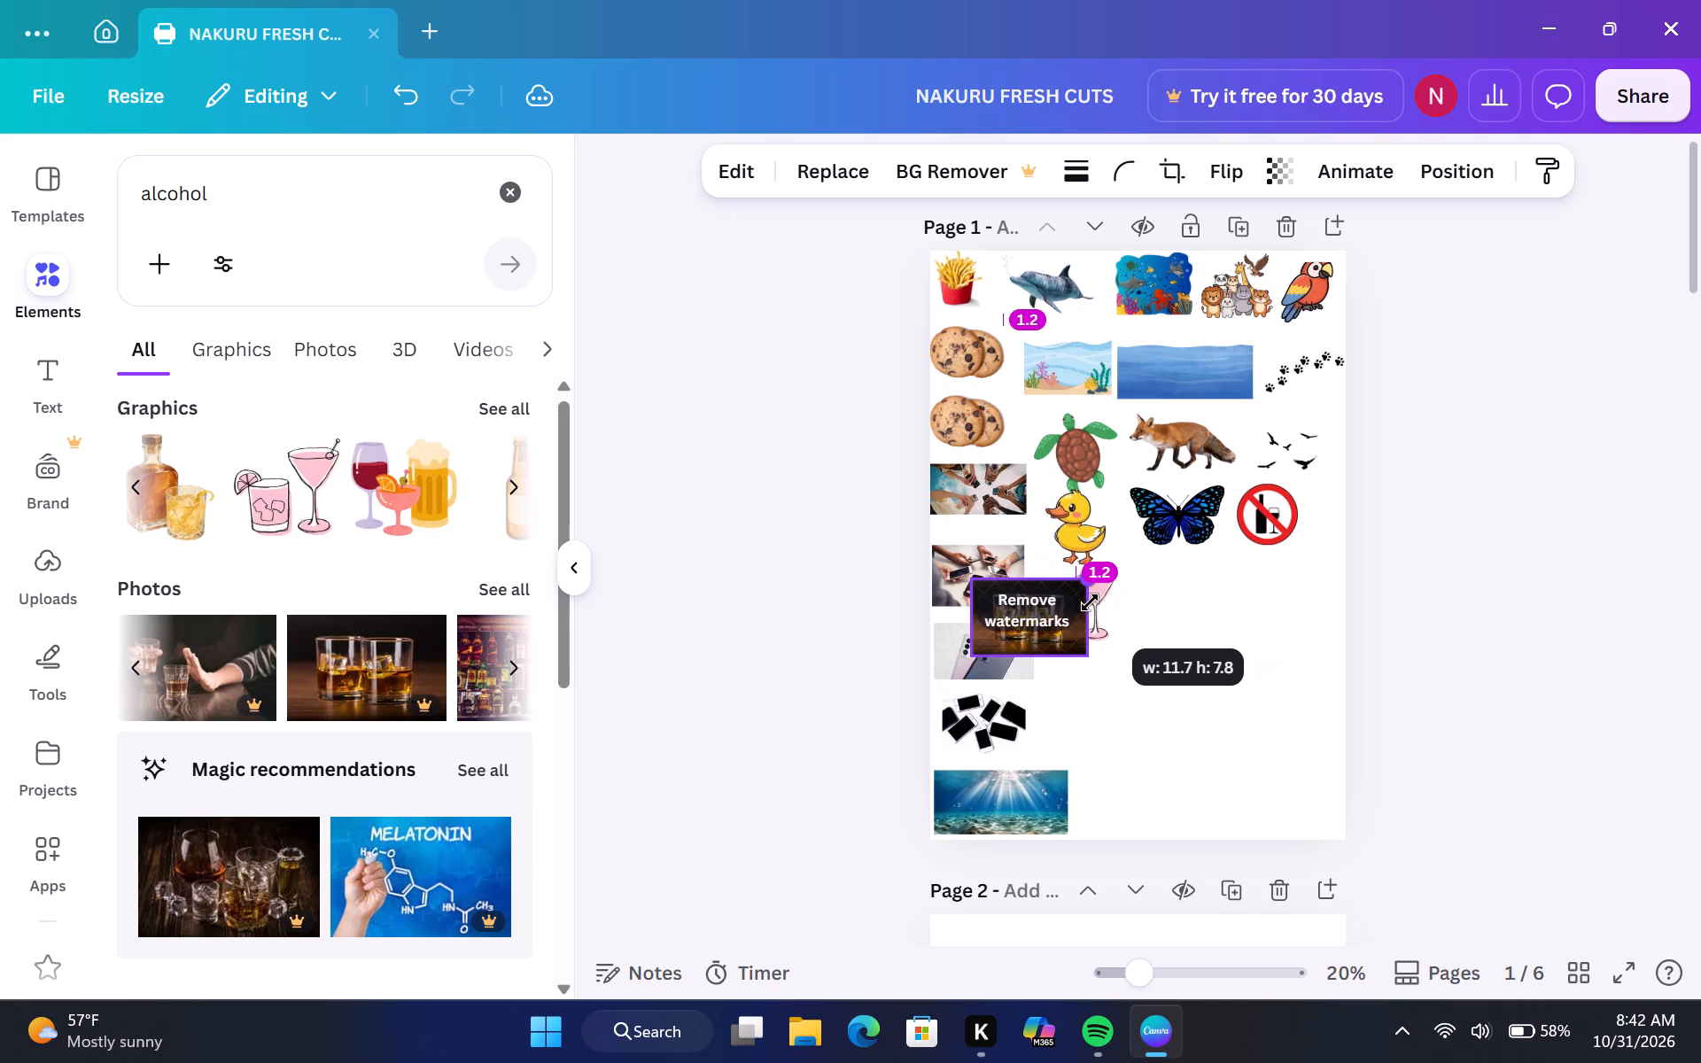
{"action": "left_click_drag", "start_coordinate": [1090, 602], "coordinate": [1087, 604]}
{"action": "left_click_drag", "start_coordinate": [1047, 625], "coordinate": [1193, 617]}
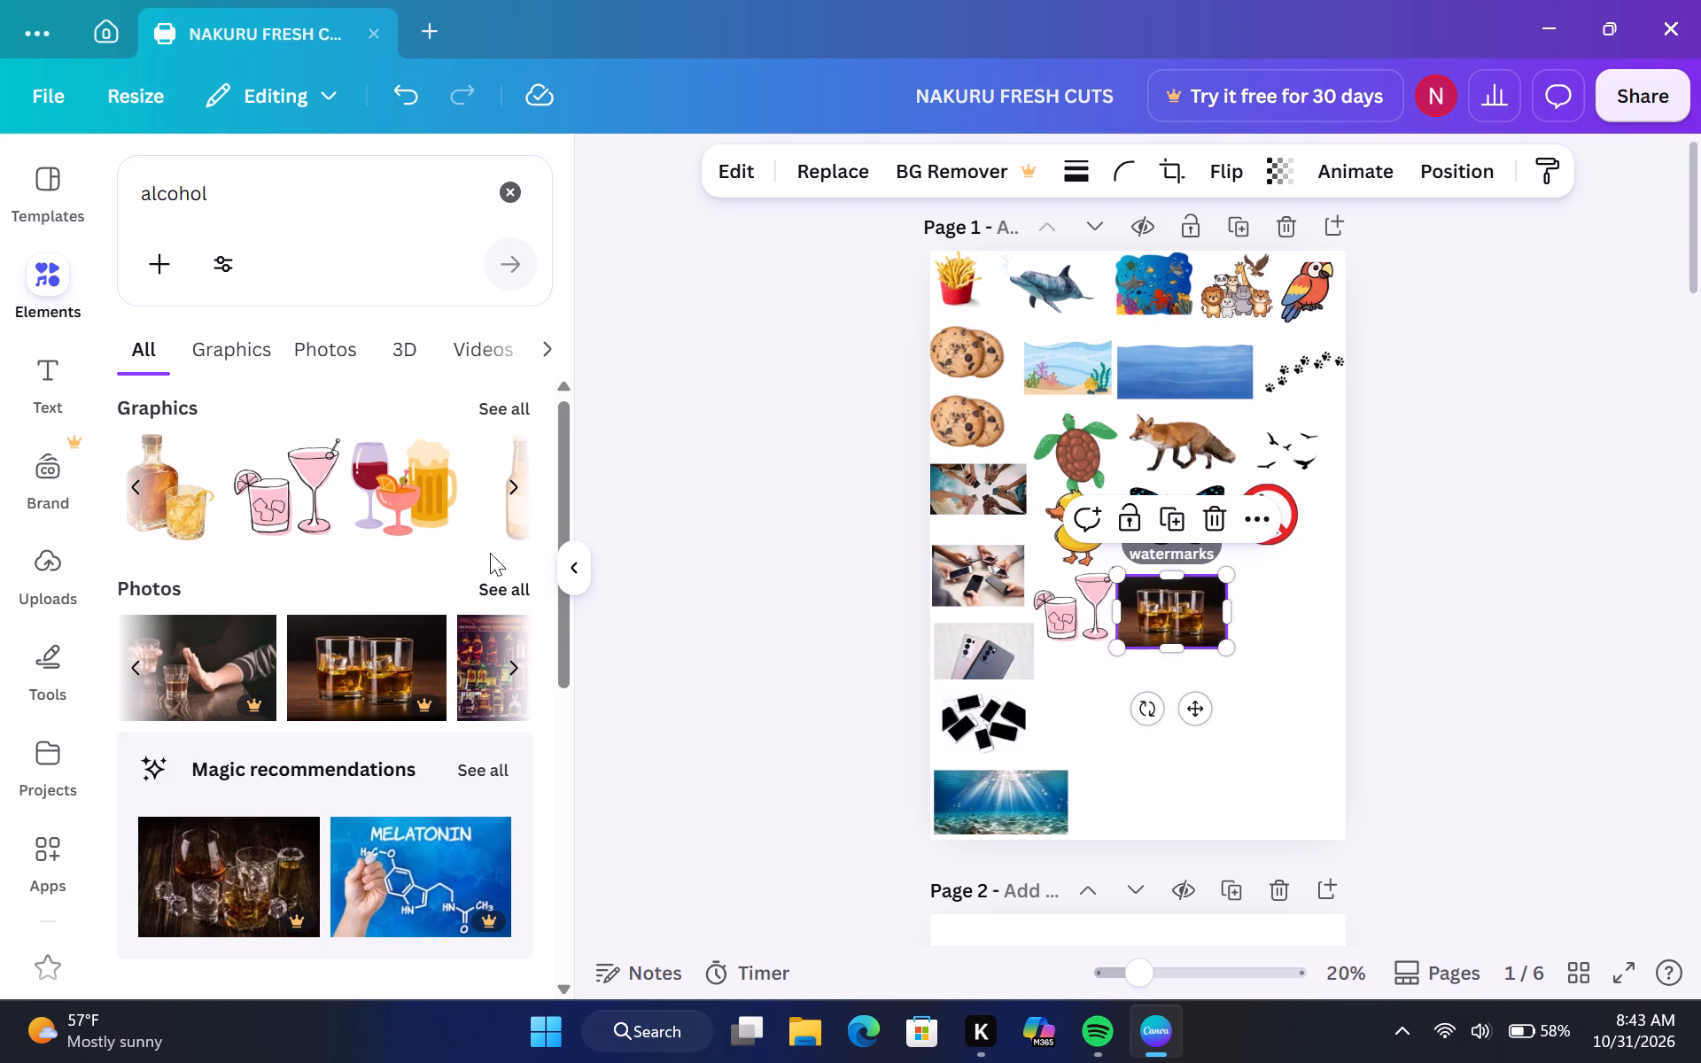
Add the wine, cocktail and beer mug graphic to page 1, shrunk to under a third, beside the whiskey photo beneath the no-alcohol sign.
{"action": "left_click", "coordinate": [509, 484]}
{"action": "left_click", "coordinate": [509, 484]}
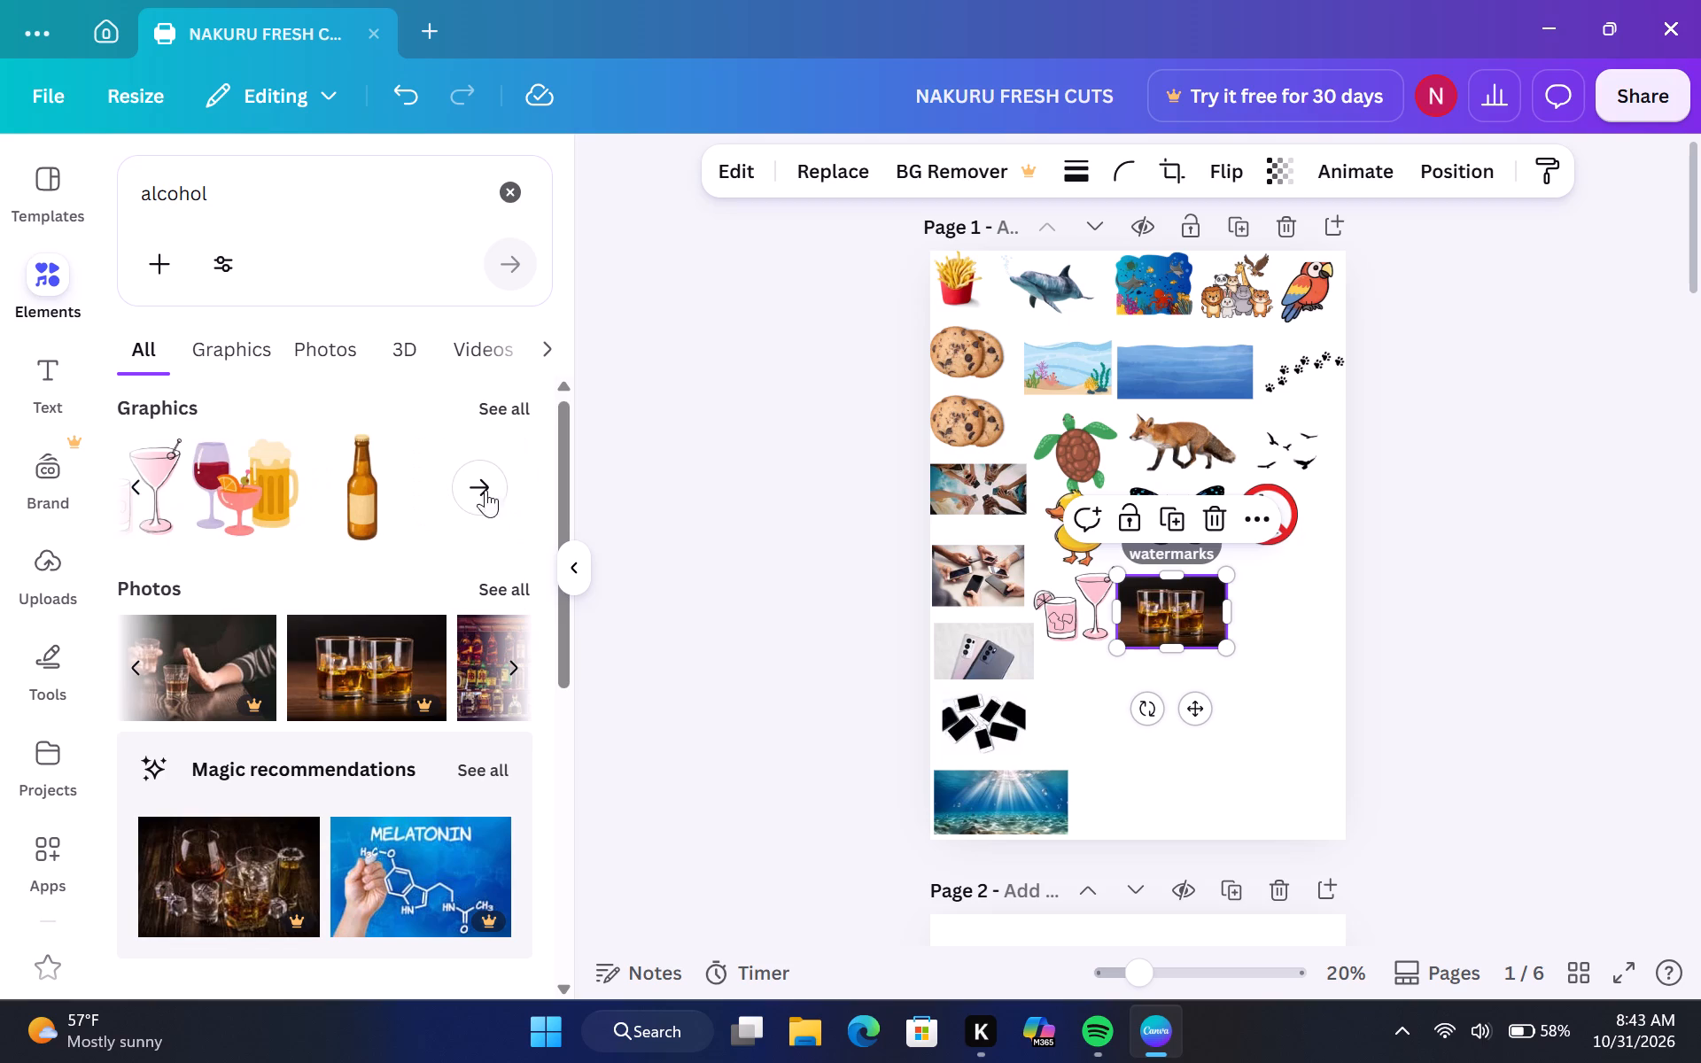
{"action": "left_click", "coordinate": [262, 513]}
{"action": "scroll", "coordinate": [1296, 508], "scroll_direction": "right", "scroll_amount": 1}
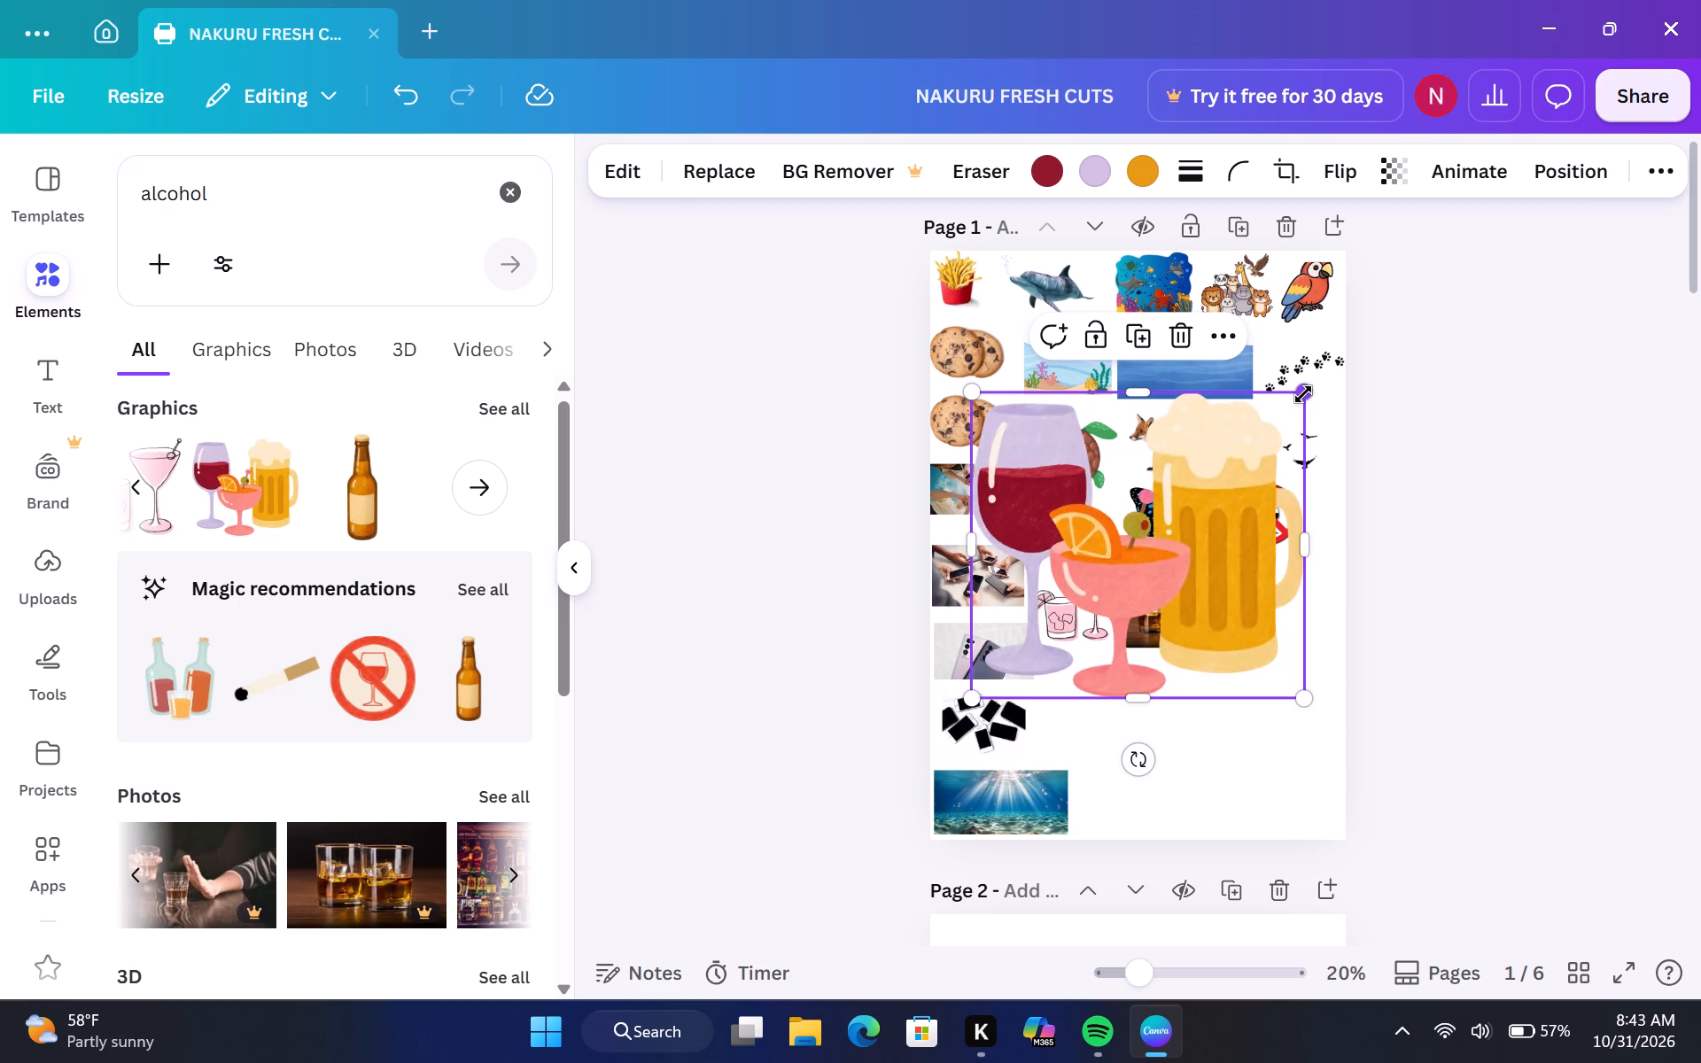
{"action": "left_click", "coordinate": [1303, 394]}
{"action": "left_click_drag", "start_coordinate": [1304, 399], "coordinate": [1200, 487]}
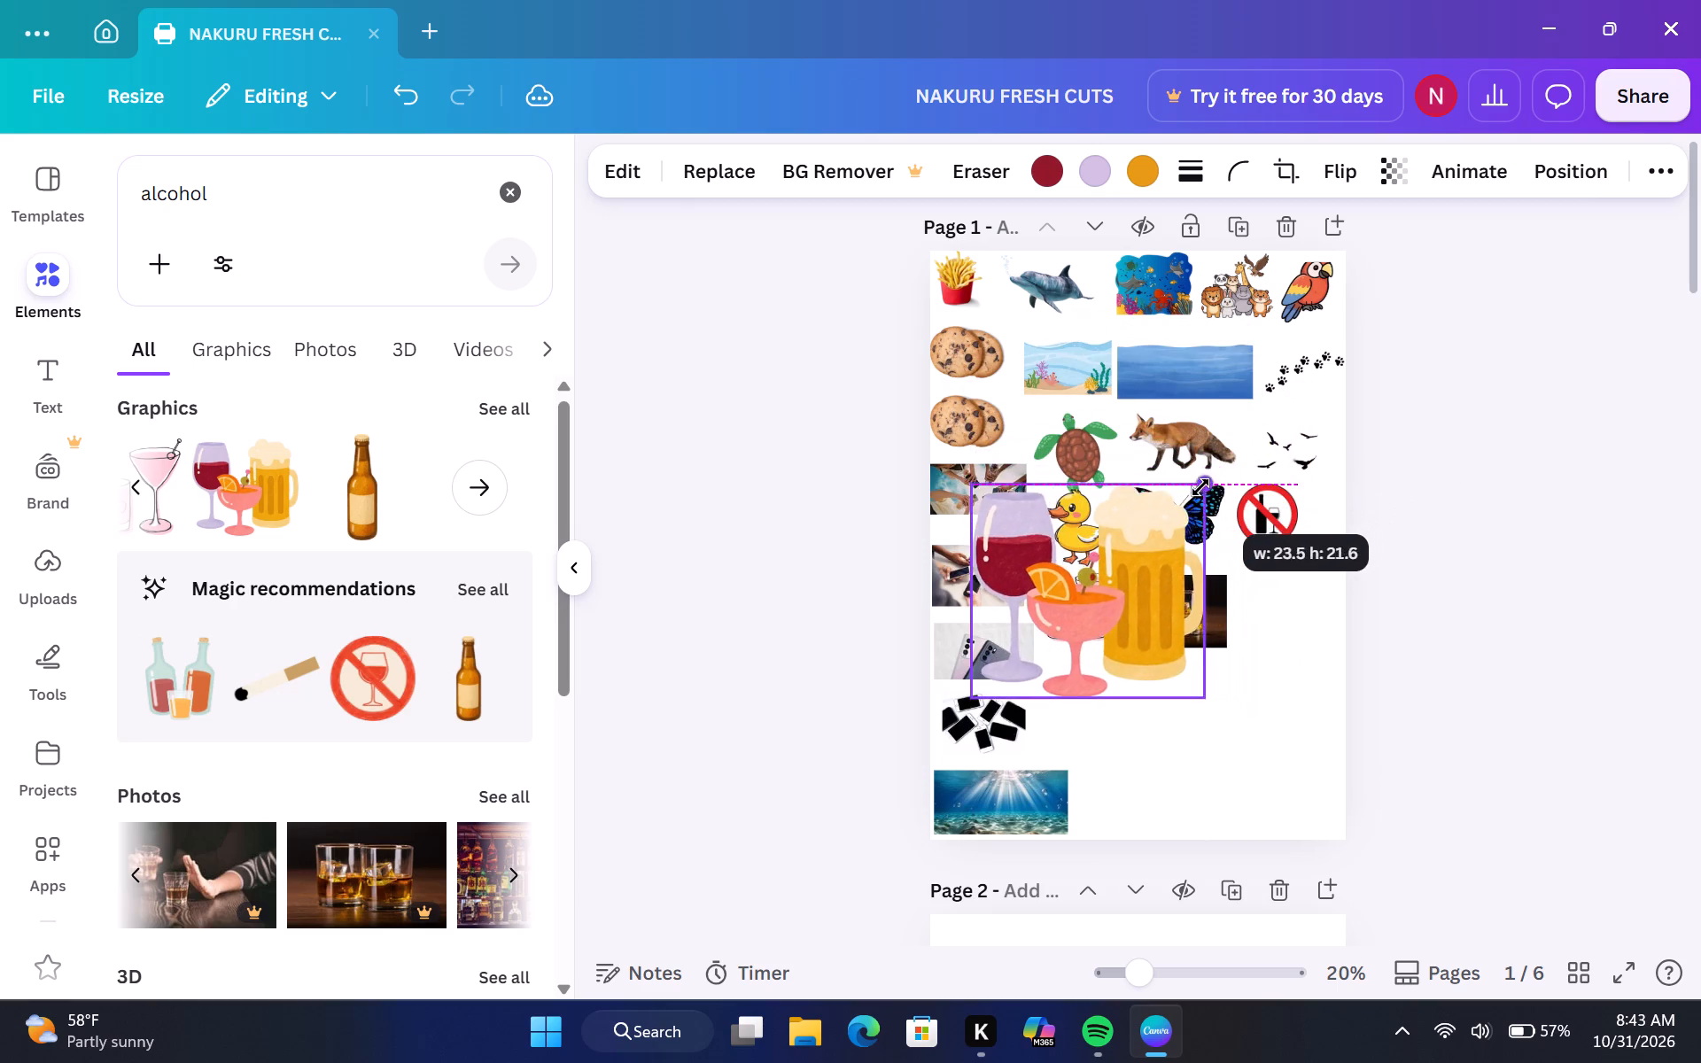
{"action": "left_click_drag", "start_coordinate": [1200, 487], "coordinate": [1084, 576]}
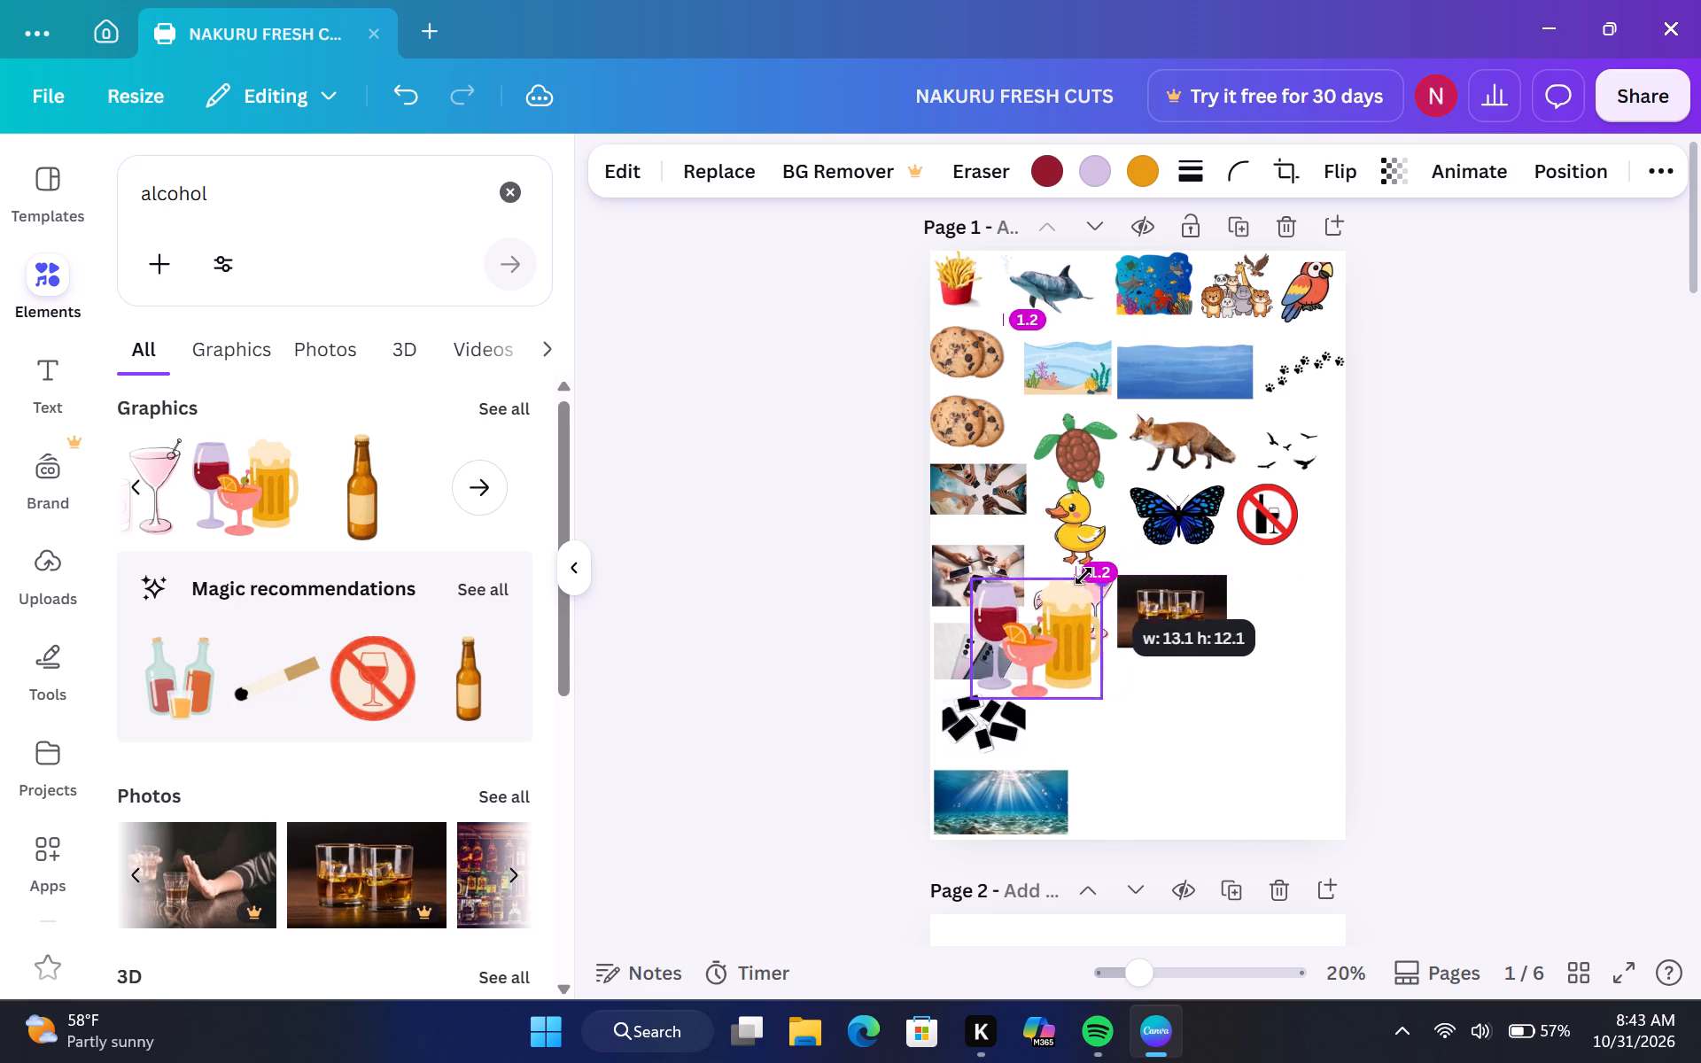
{"action": "left_click_drag", "start_coordinate": [1084, 576], "coordinate": [1055, 601]}
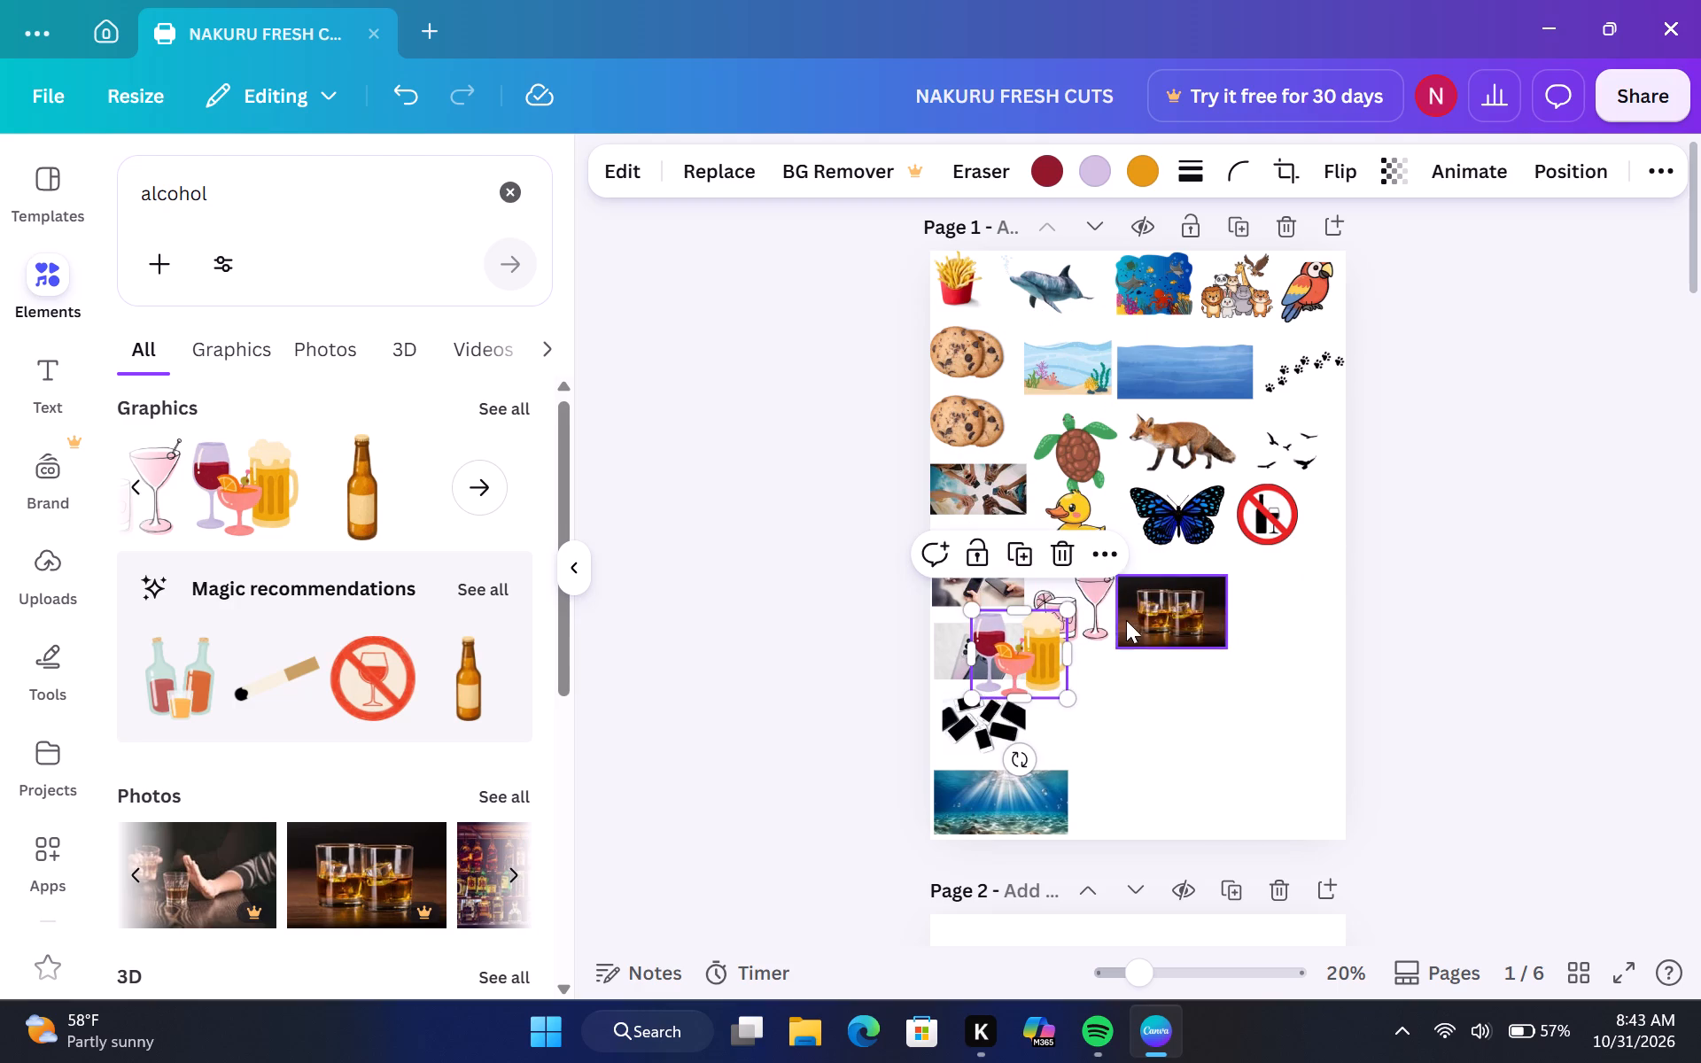
{"action": "left_click_drag", "start_coordinate": [1046, 655], "coordinate": [1214, 624]}
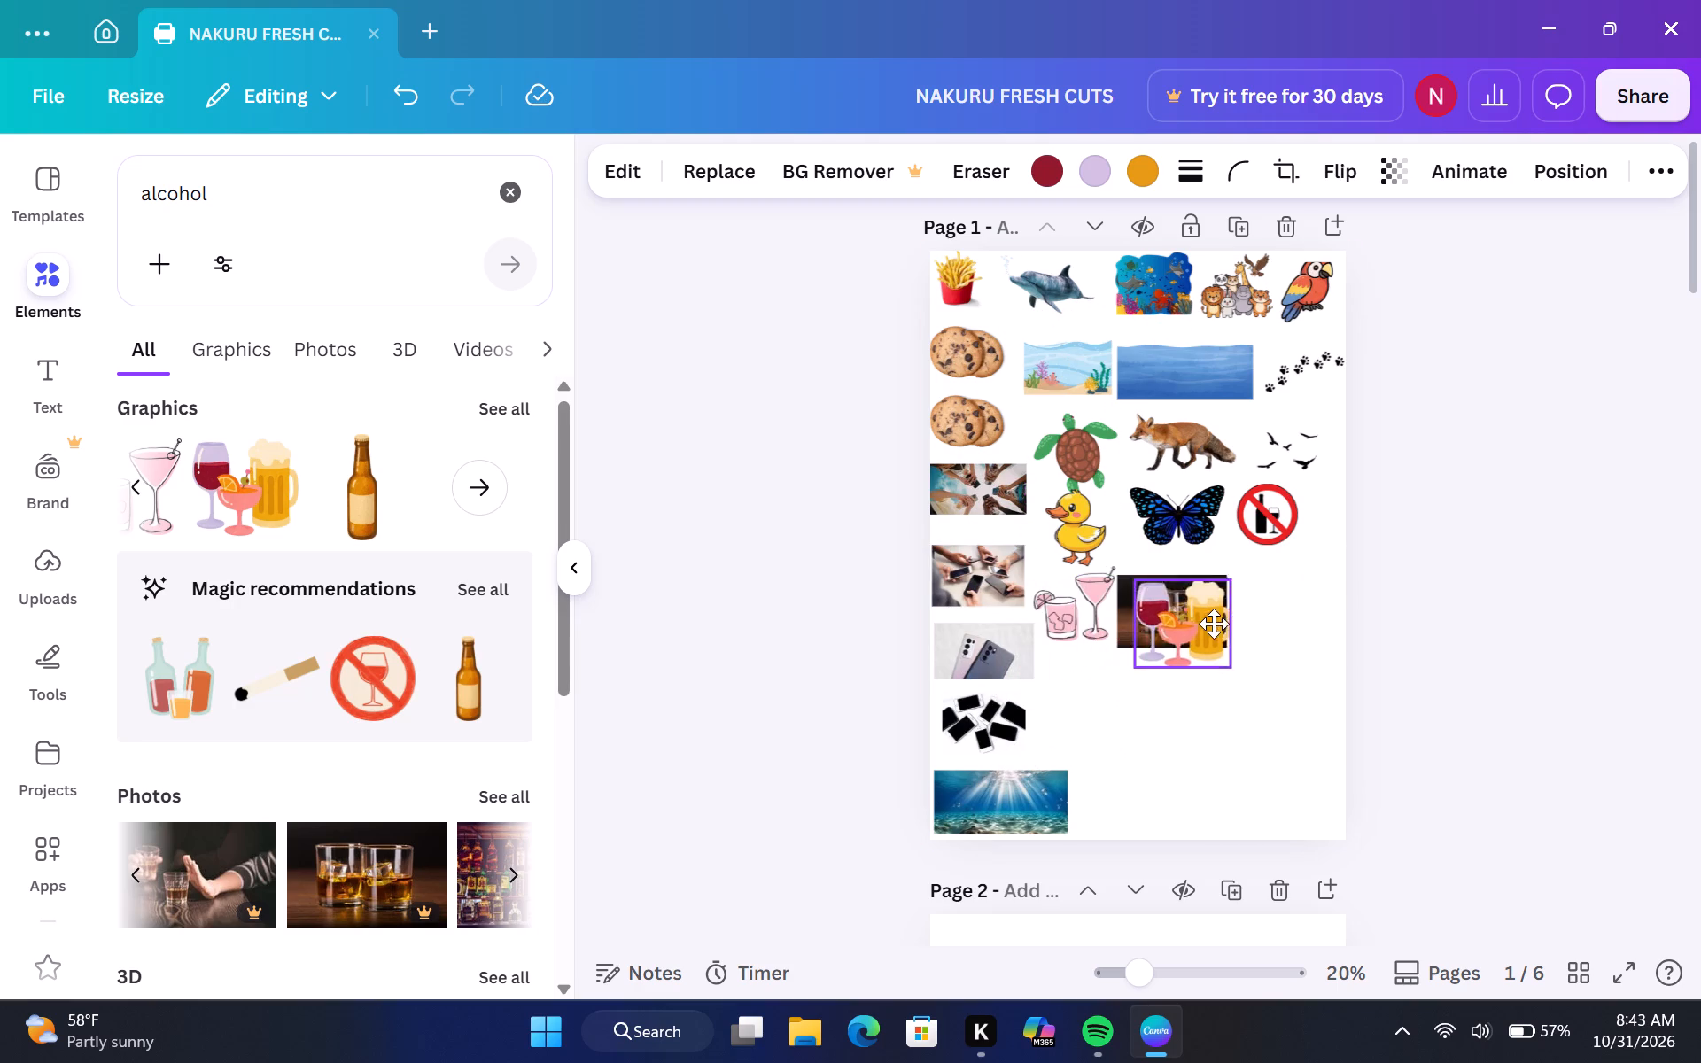
{"action": "left_click_drag", "start_coordinate": [1214, 624], "coordinate": [1310, 607]}
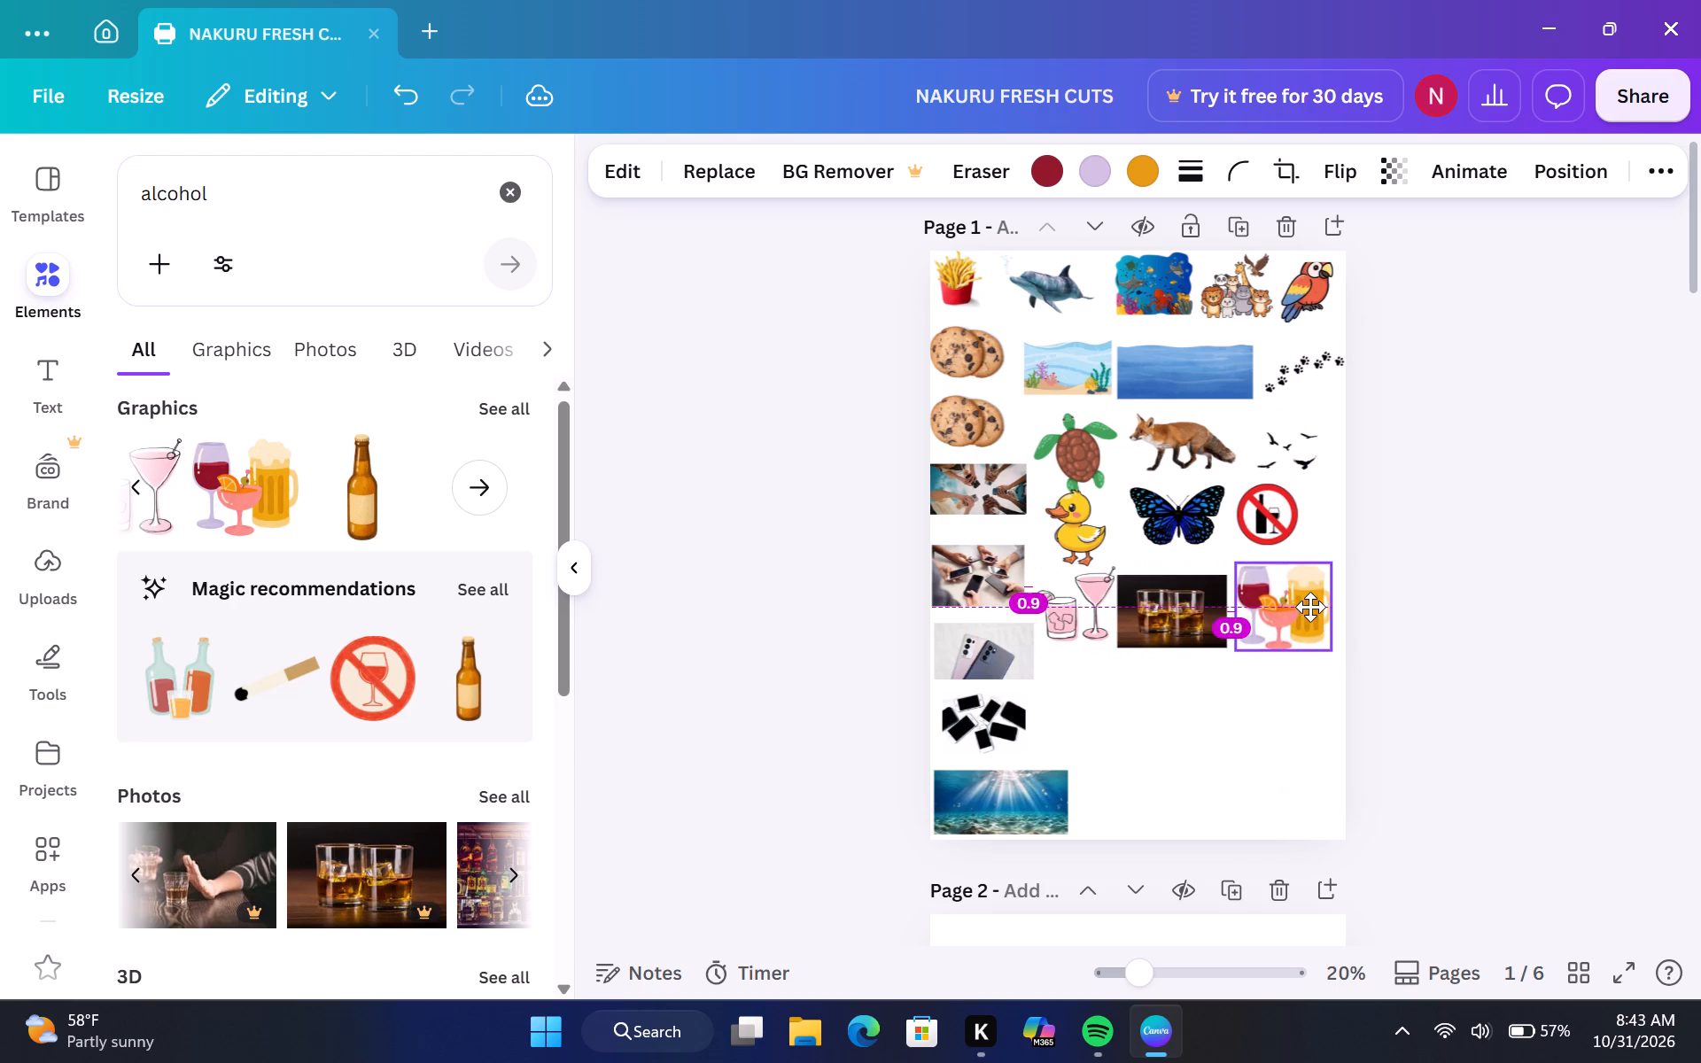
{"action": "left_click_drag", "start_coordinate": [1310, 607], "coordinate": [1312, 606]}
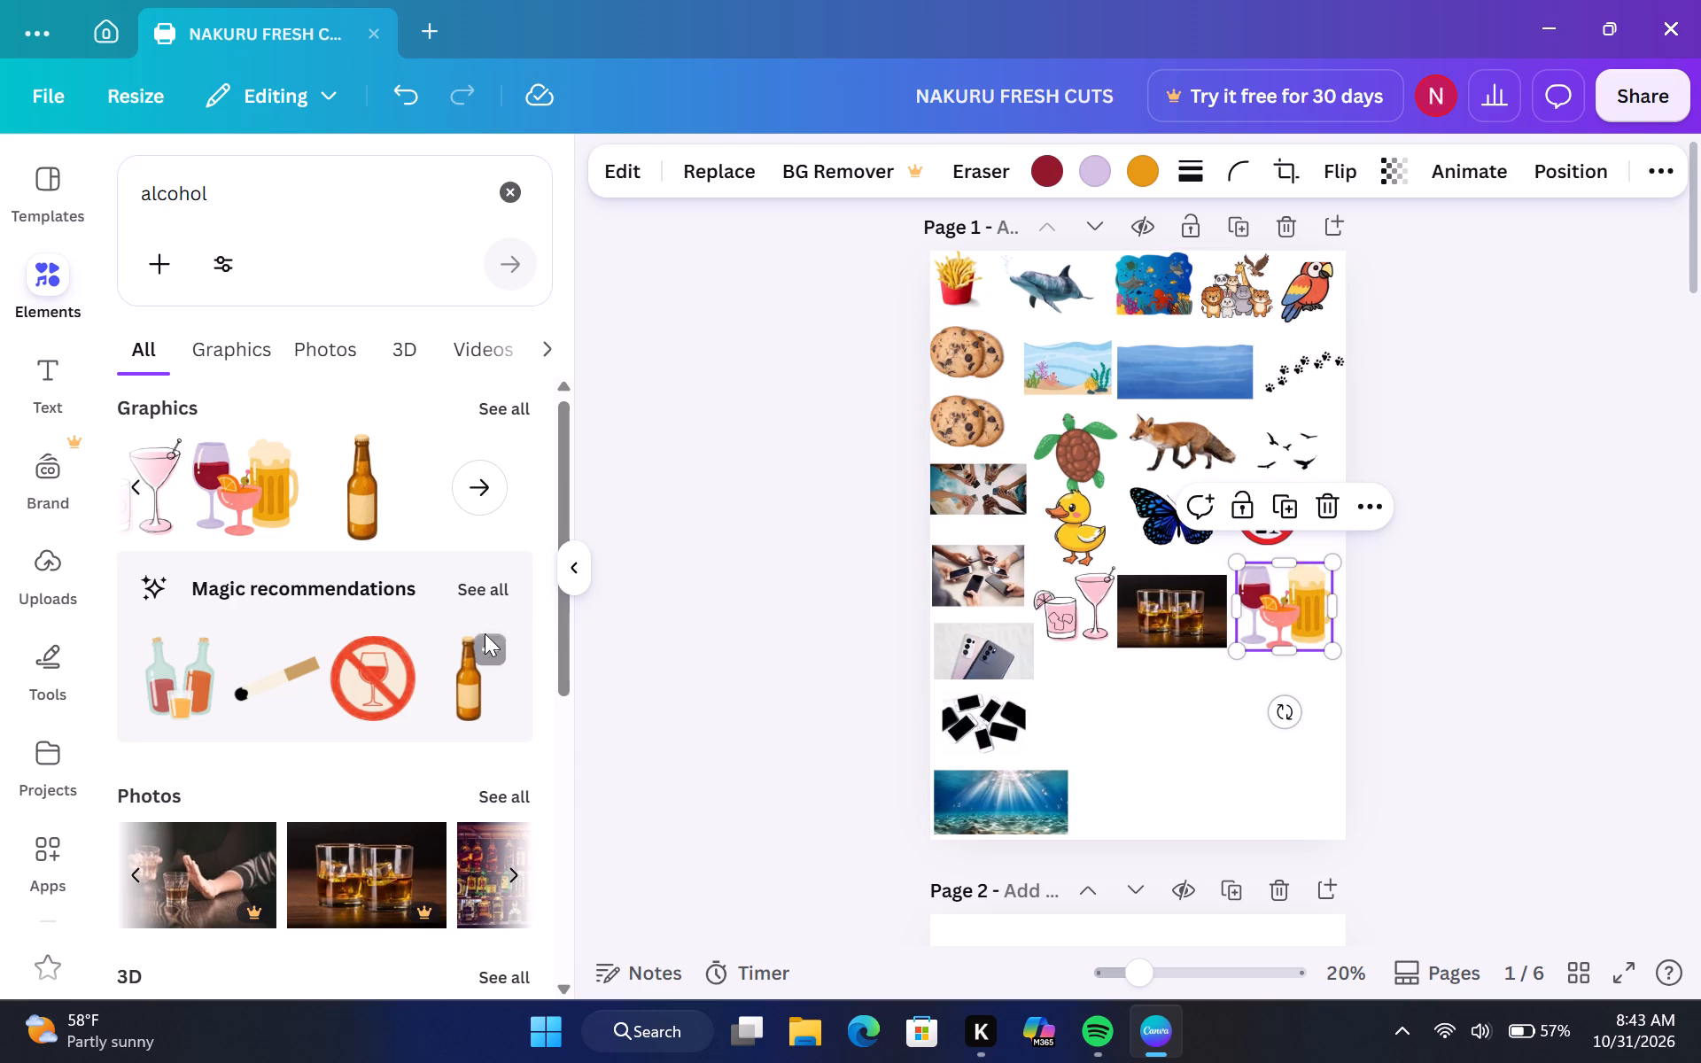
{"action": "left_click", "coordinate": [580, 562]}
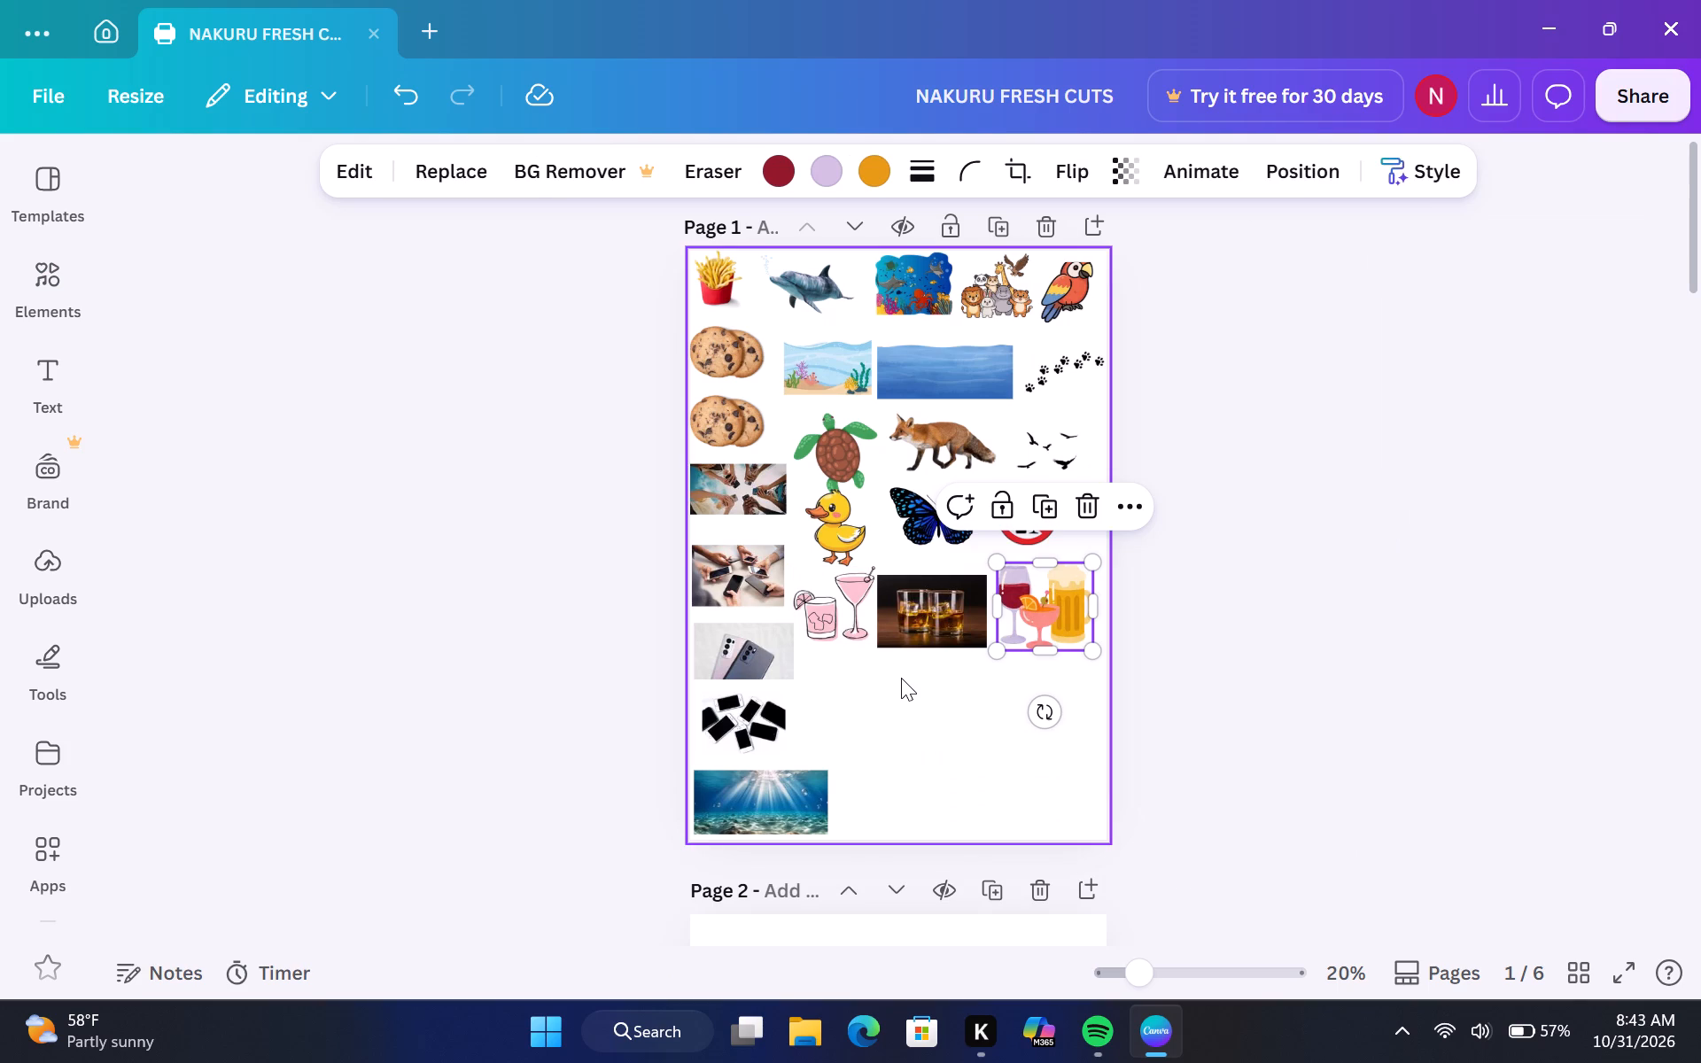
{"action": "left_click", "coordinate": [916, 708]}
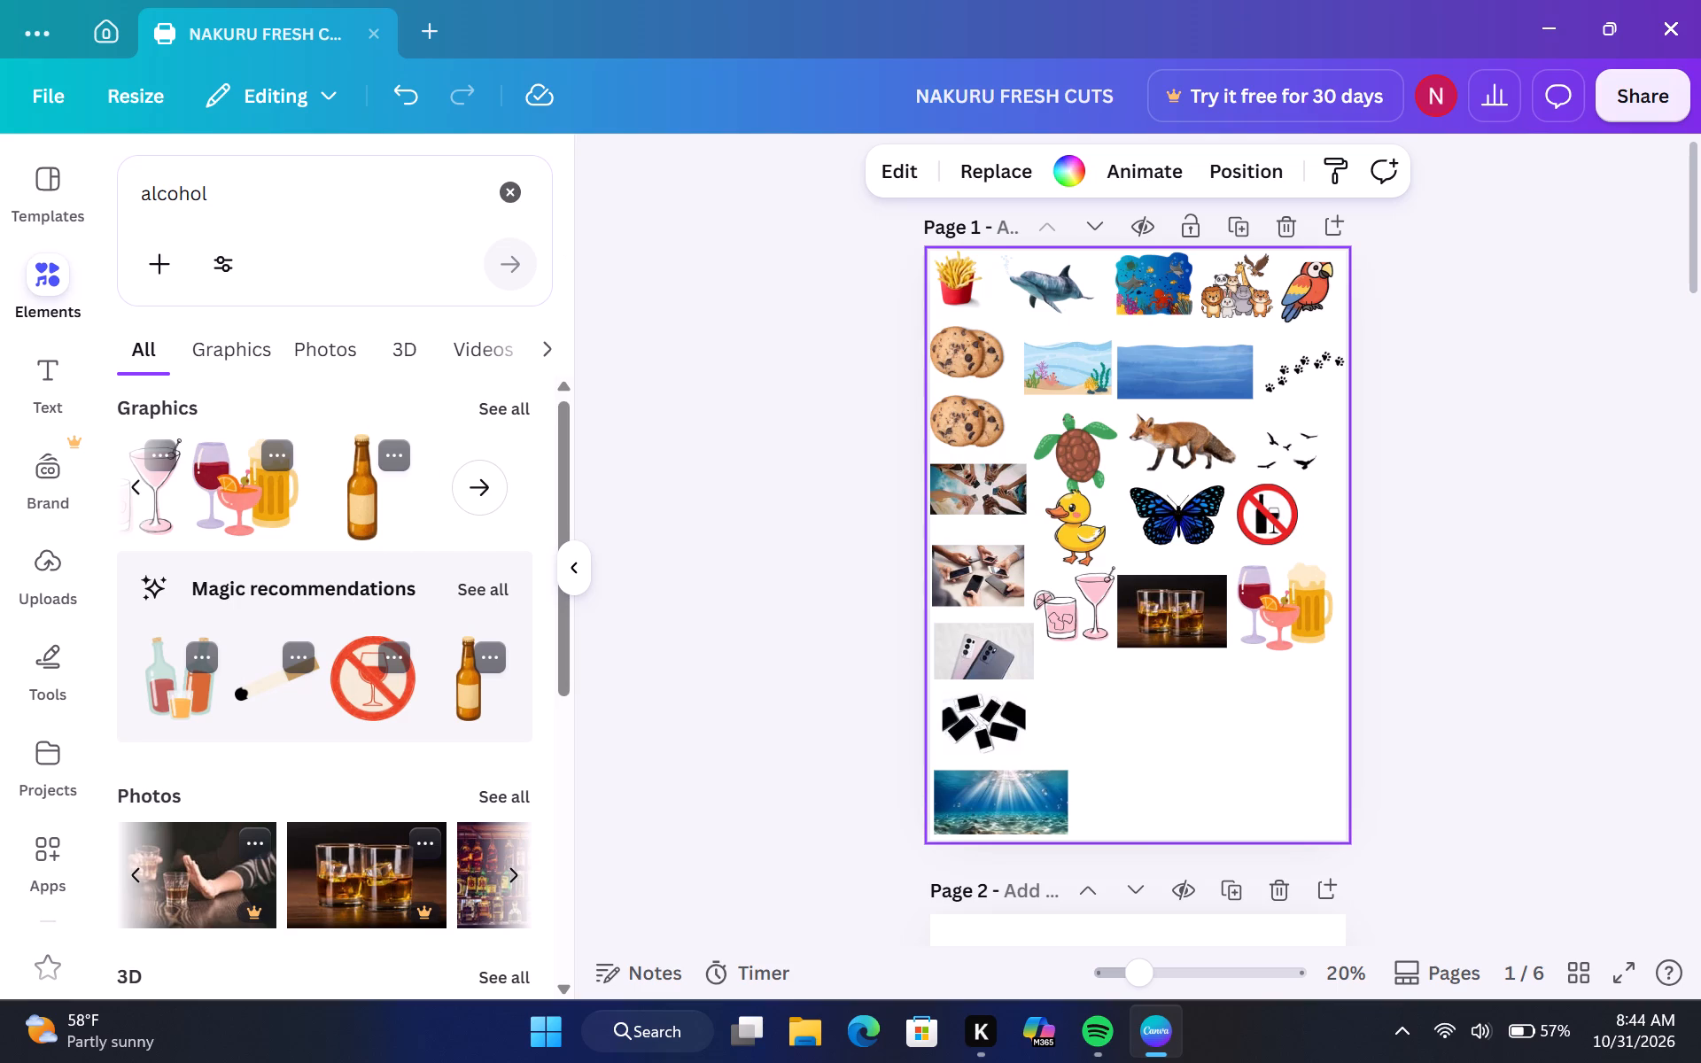
Replace the alcohol search with a search of the elements library for clothes.
{"action": "left_click", "coordinate": [510, 191]}
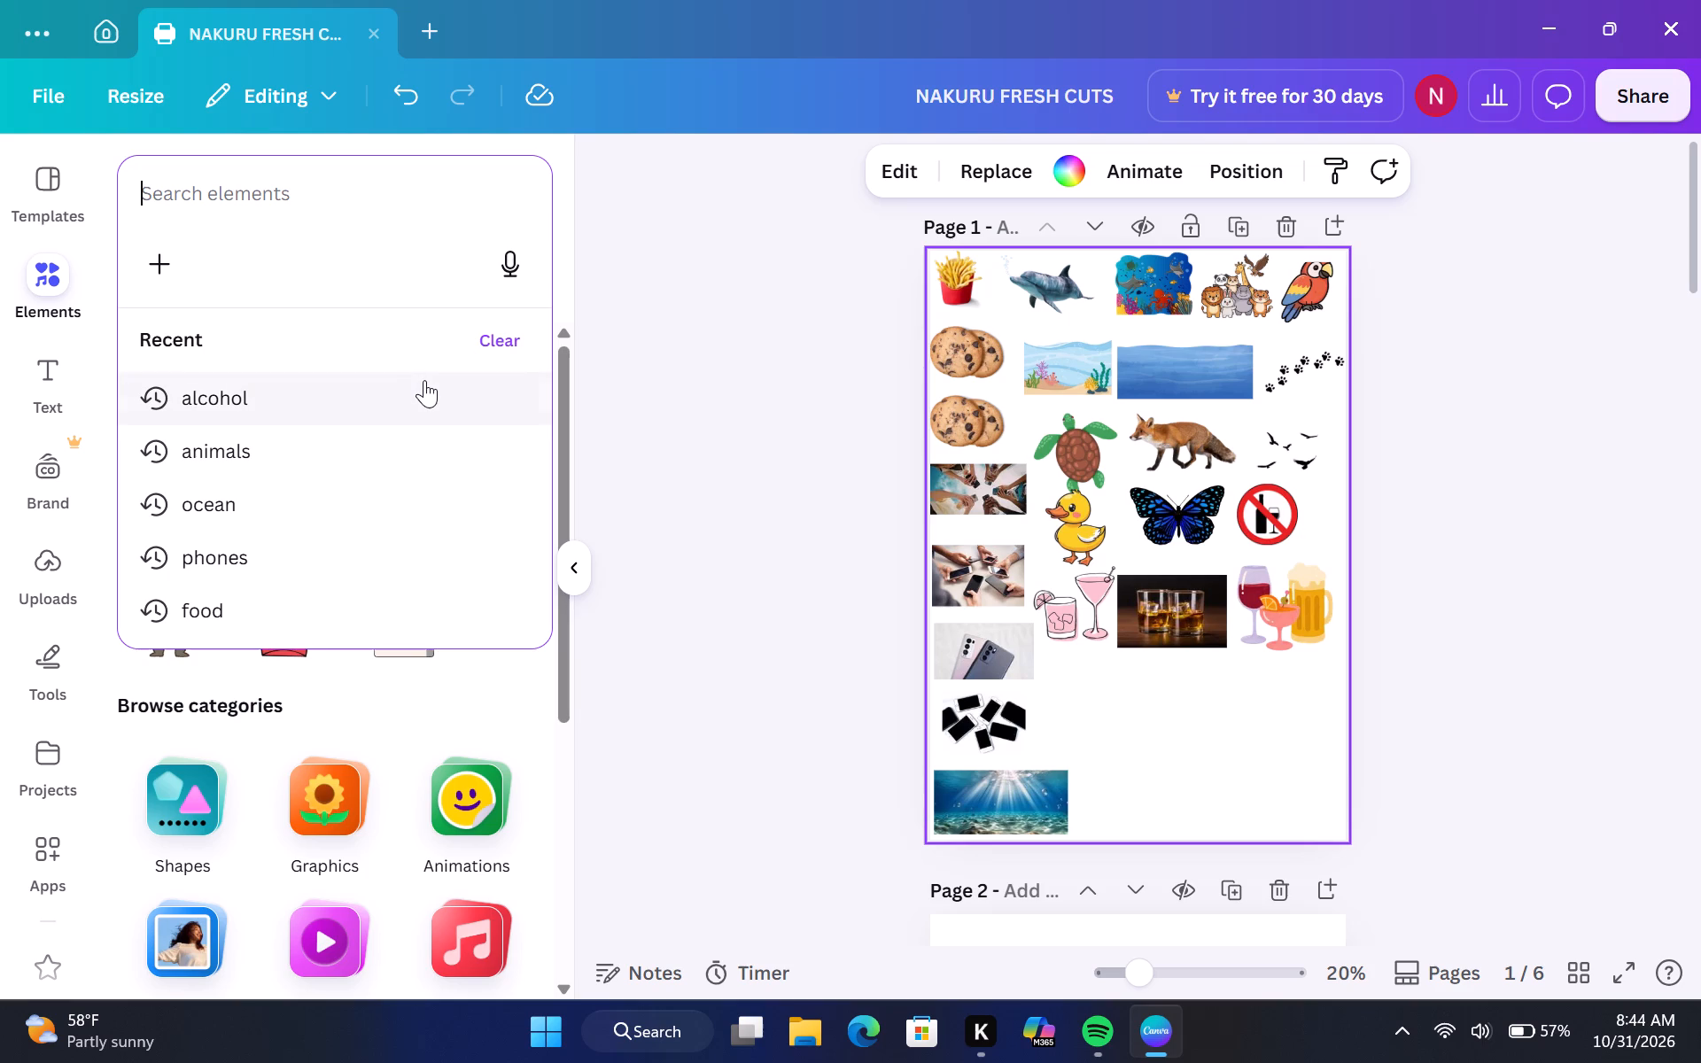
{"action": "type", "text": "clo"}
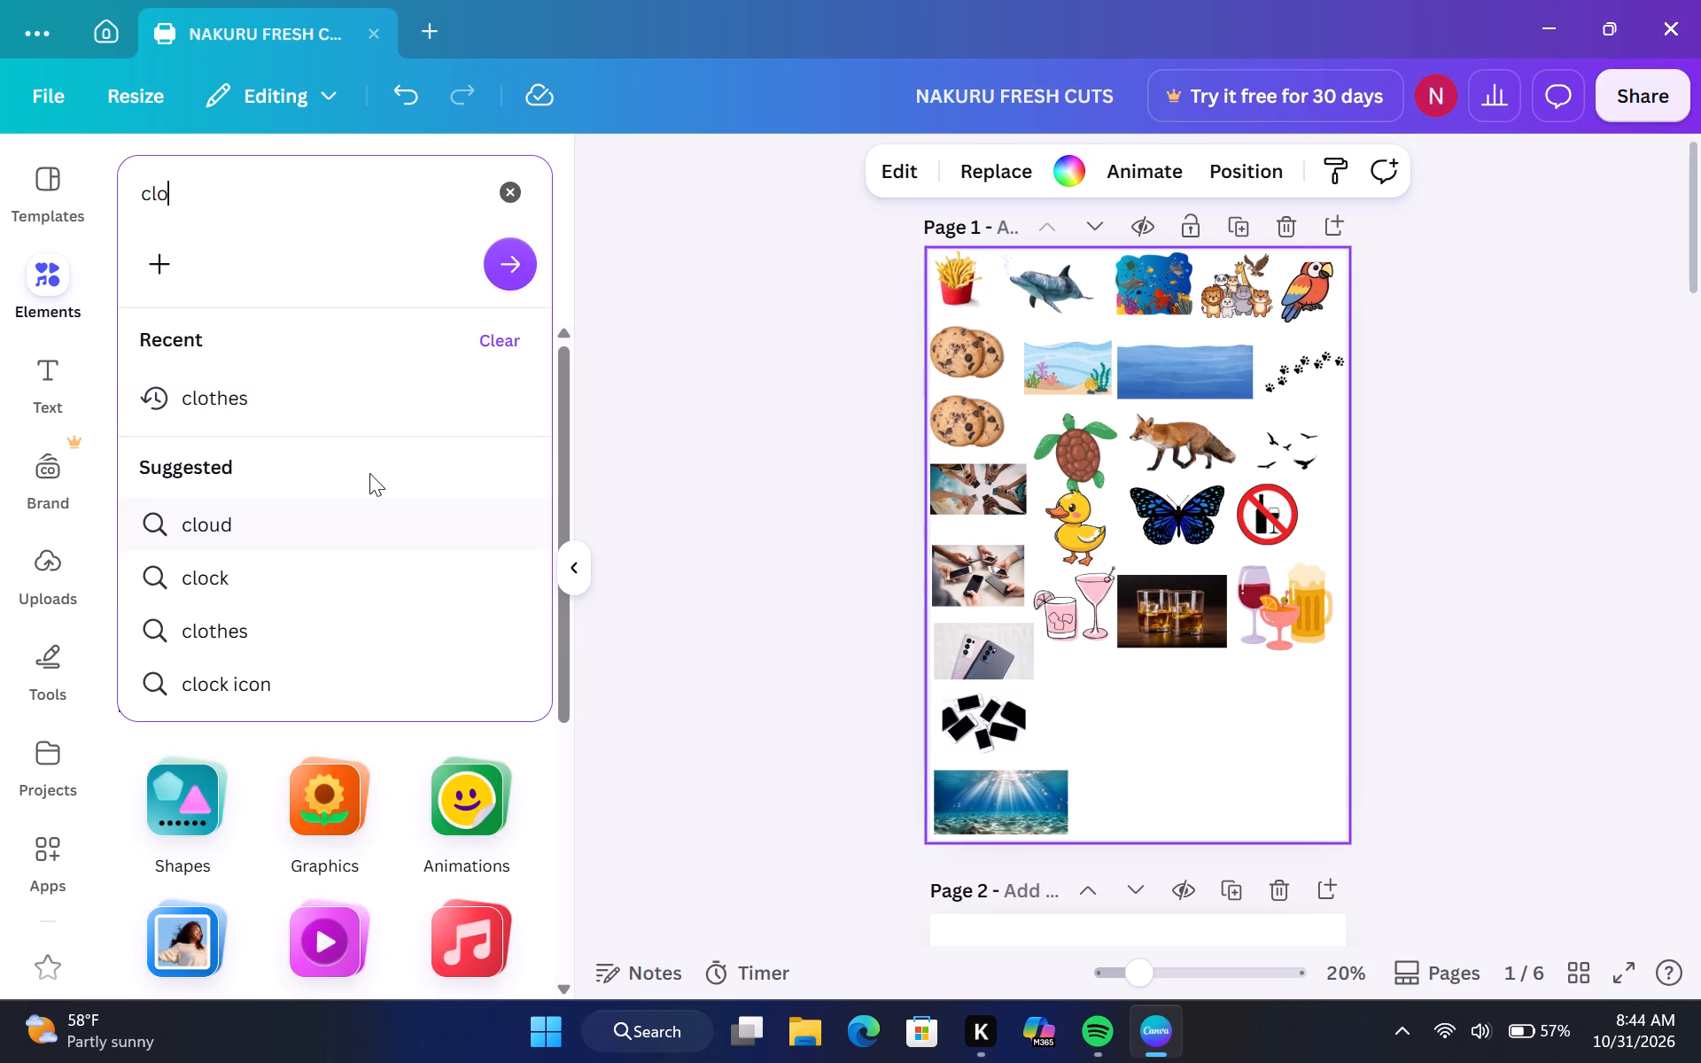
{"action": "left_click", "coordinate": [353, 376]}
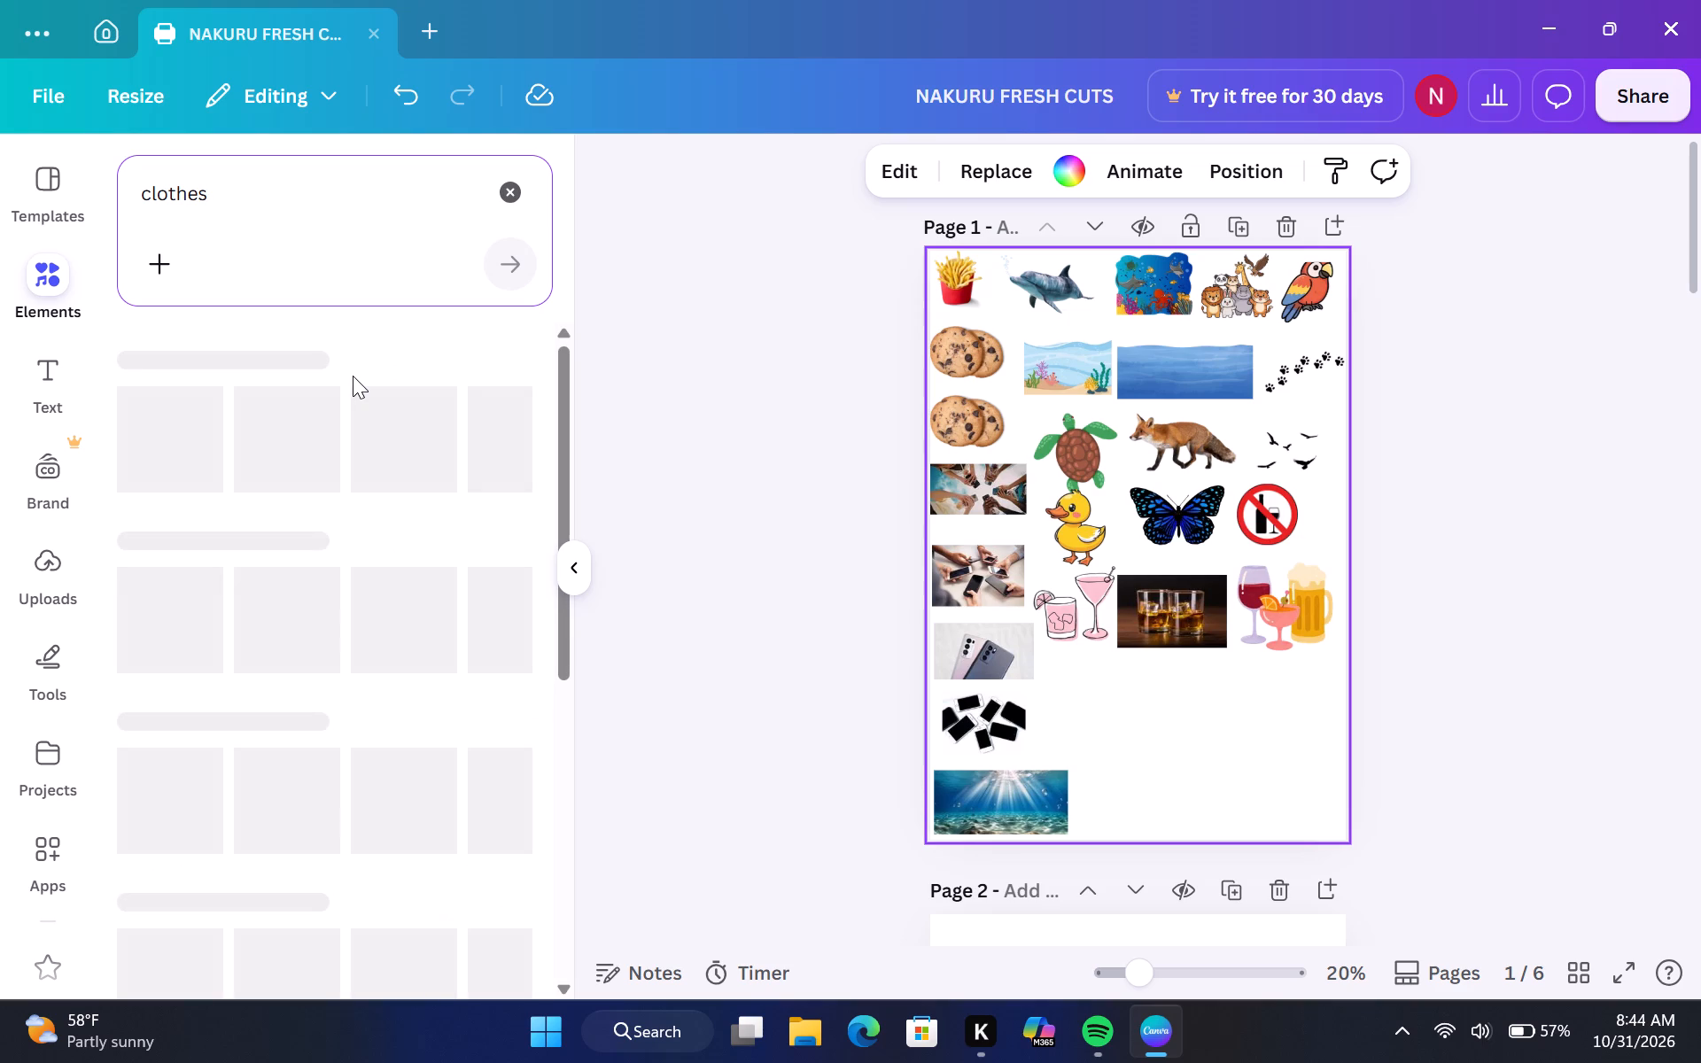
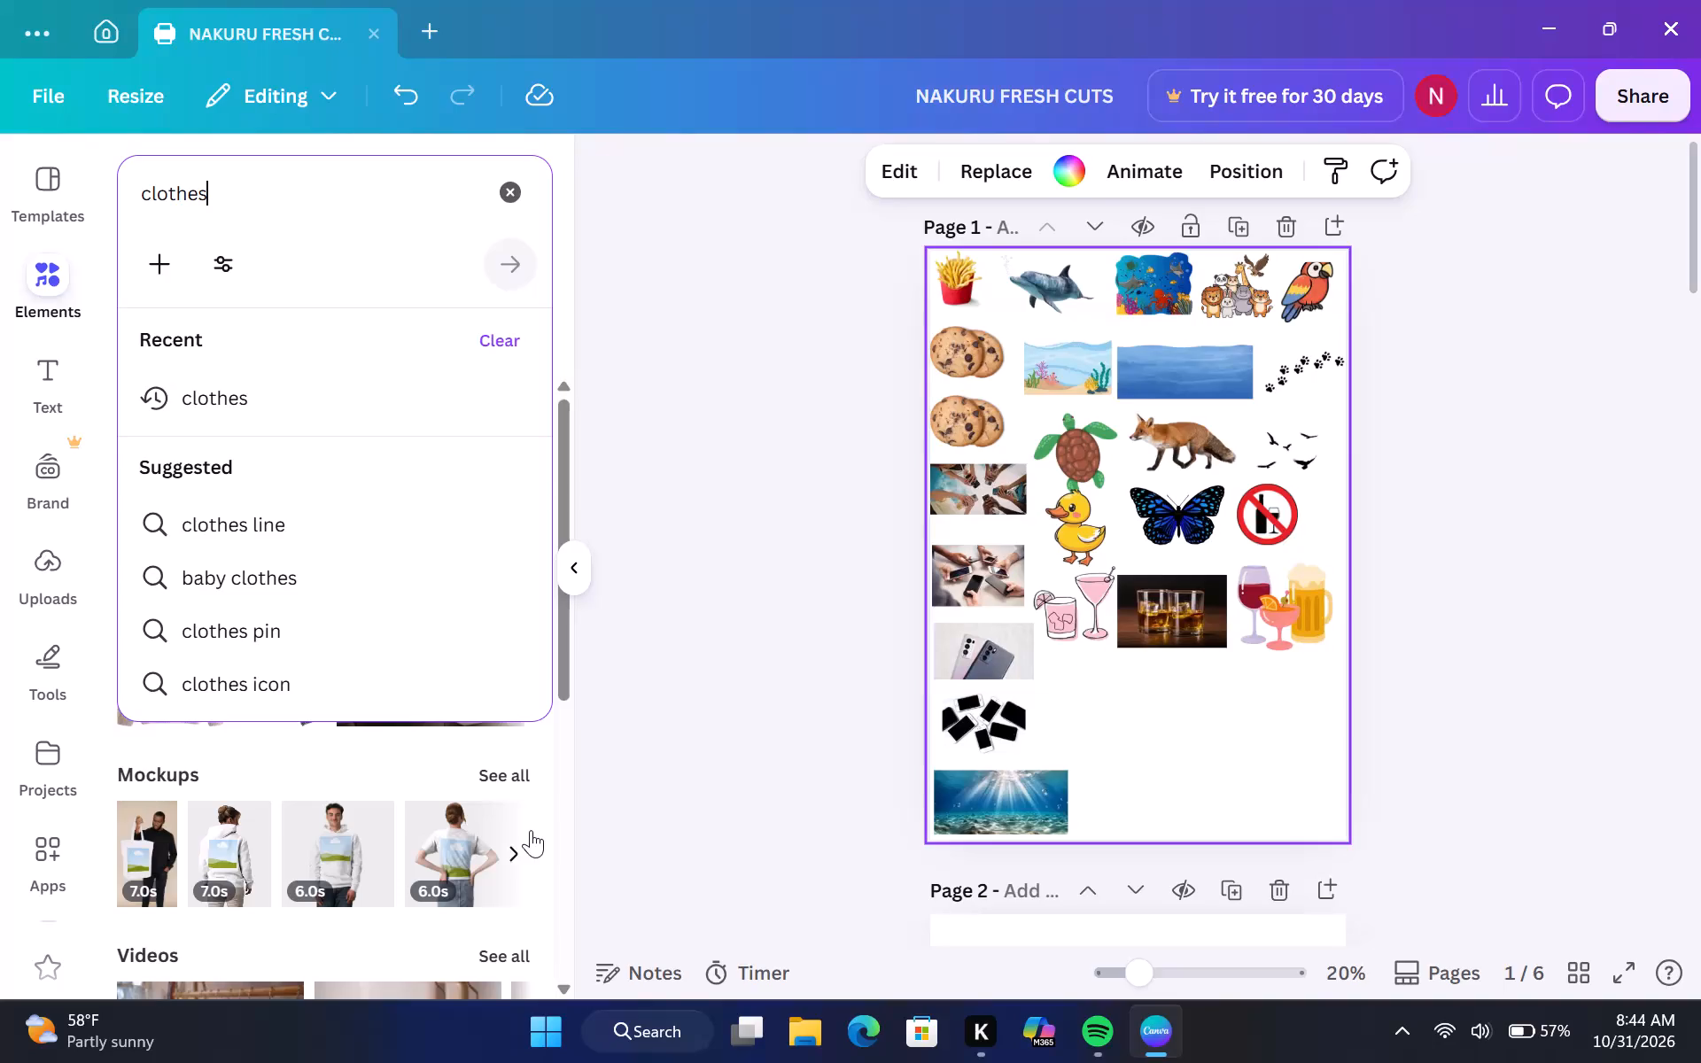
Run the recent clothes search and bring up further clothes graphics in the results.
{"action": "left_click", "coordinate": [279, 400]}
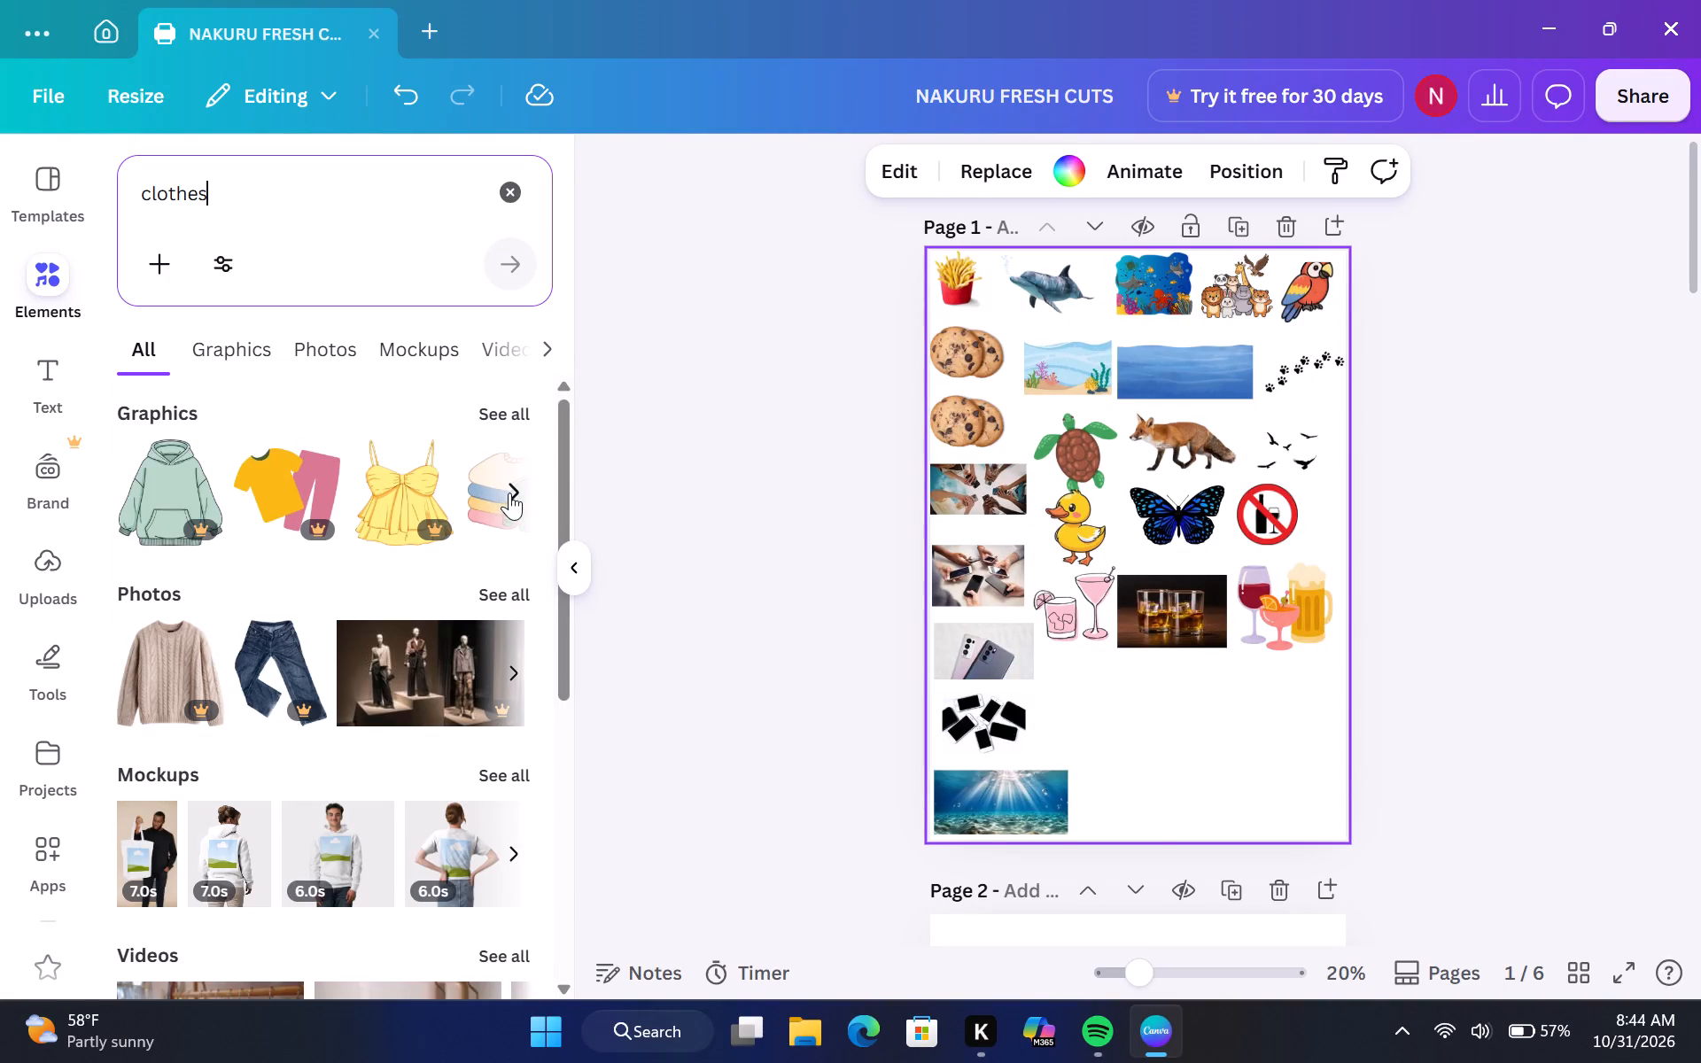
{"action": "left_click", "coordinate": [514, 487]}
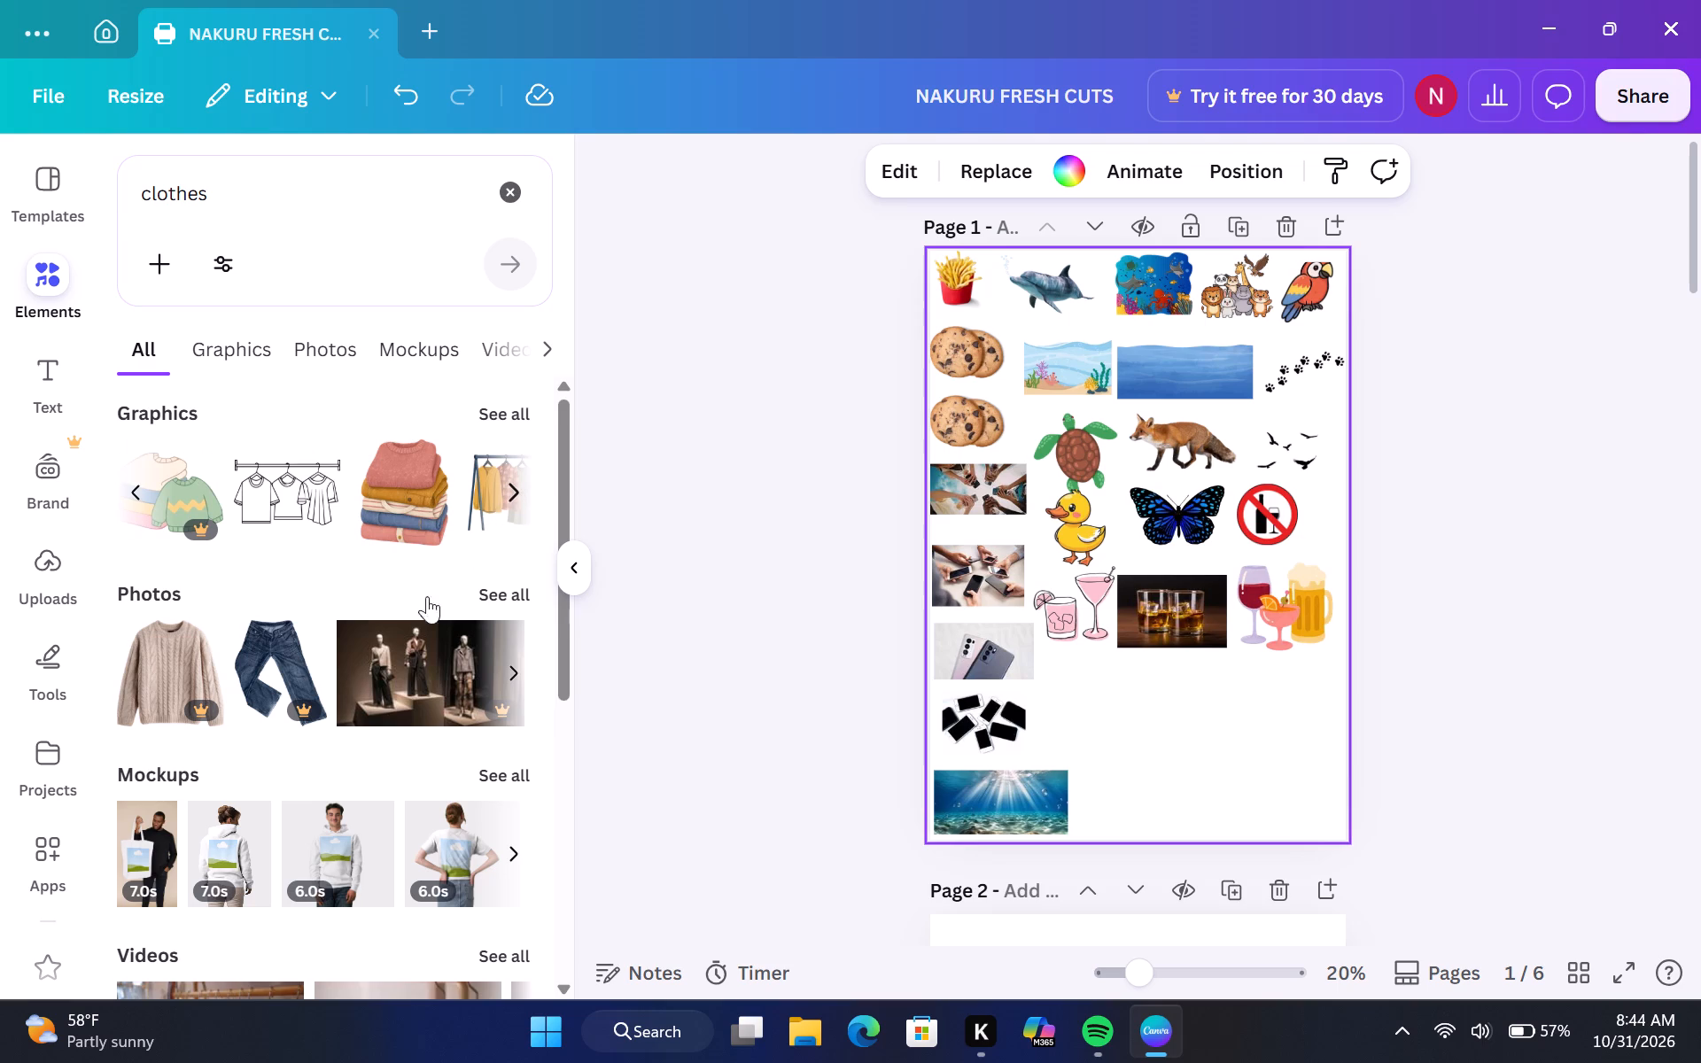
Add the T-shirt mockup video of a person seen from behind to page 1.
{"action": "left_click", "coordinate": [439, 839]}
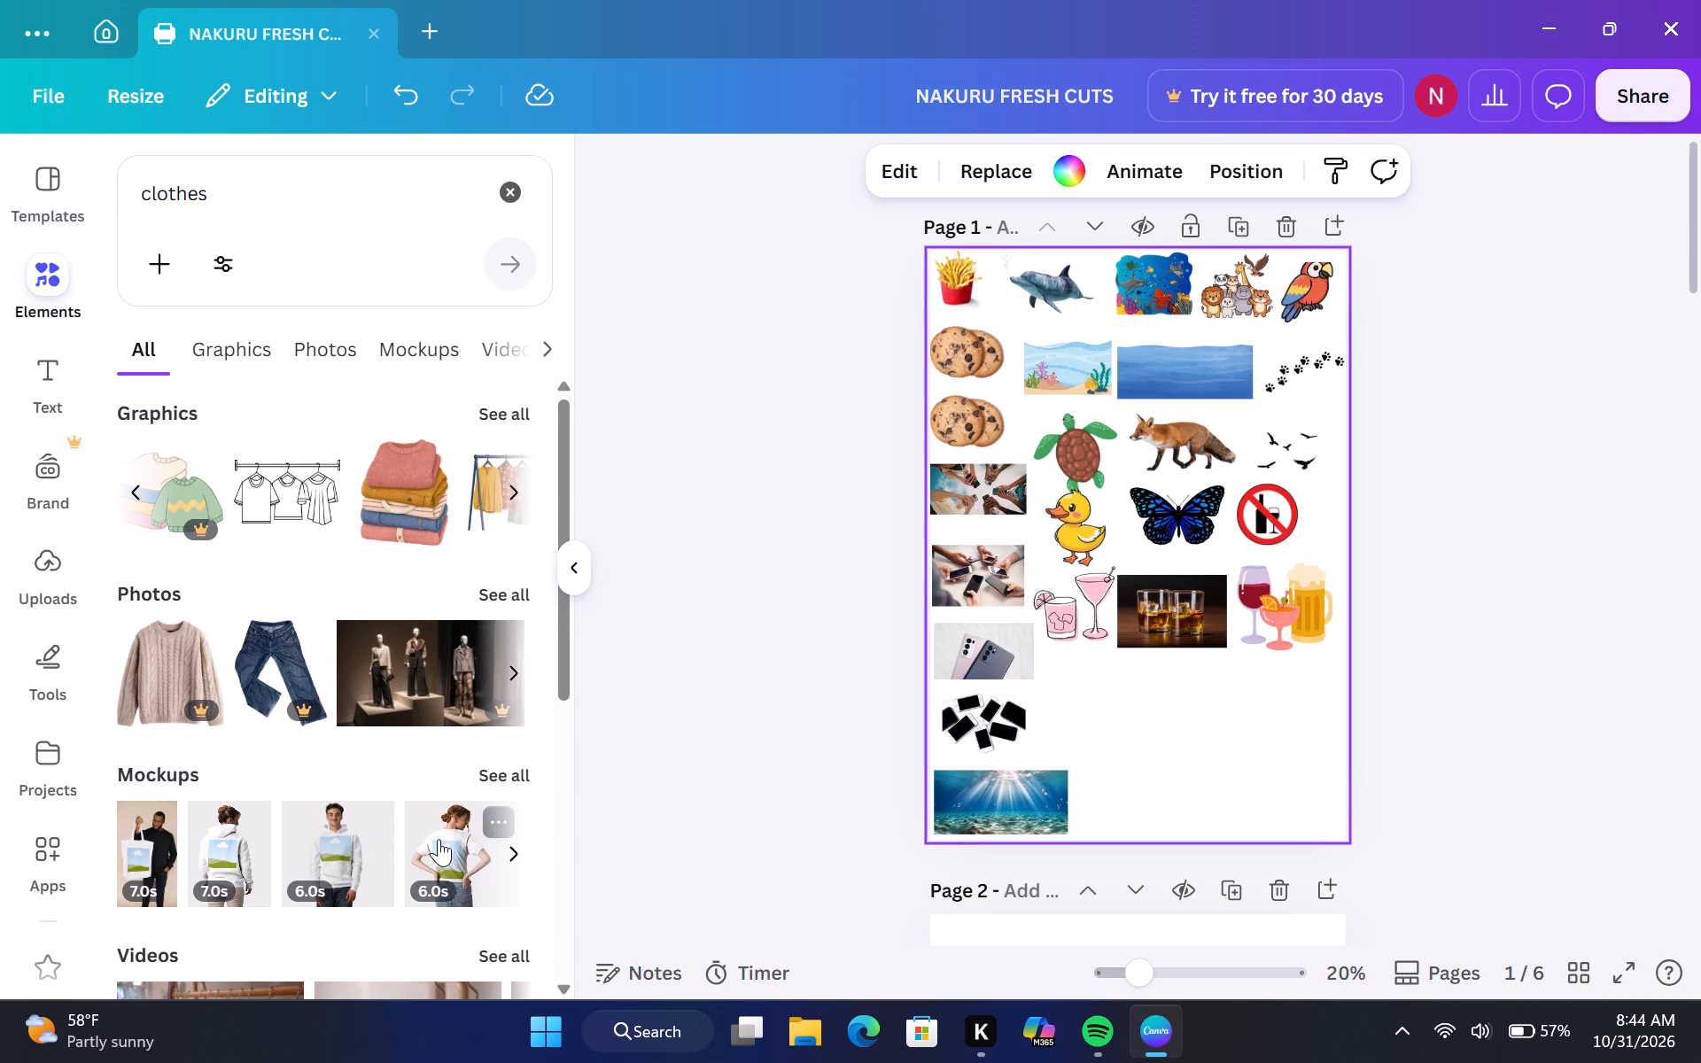
Add the beige cable-knit sweater photo to page 1, shrink it to about a sixth, and place it beneath the pink cocktails.
{"action": "left_click", "coordinate": [516, 679]}
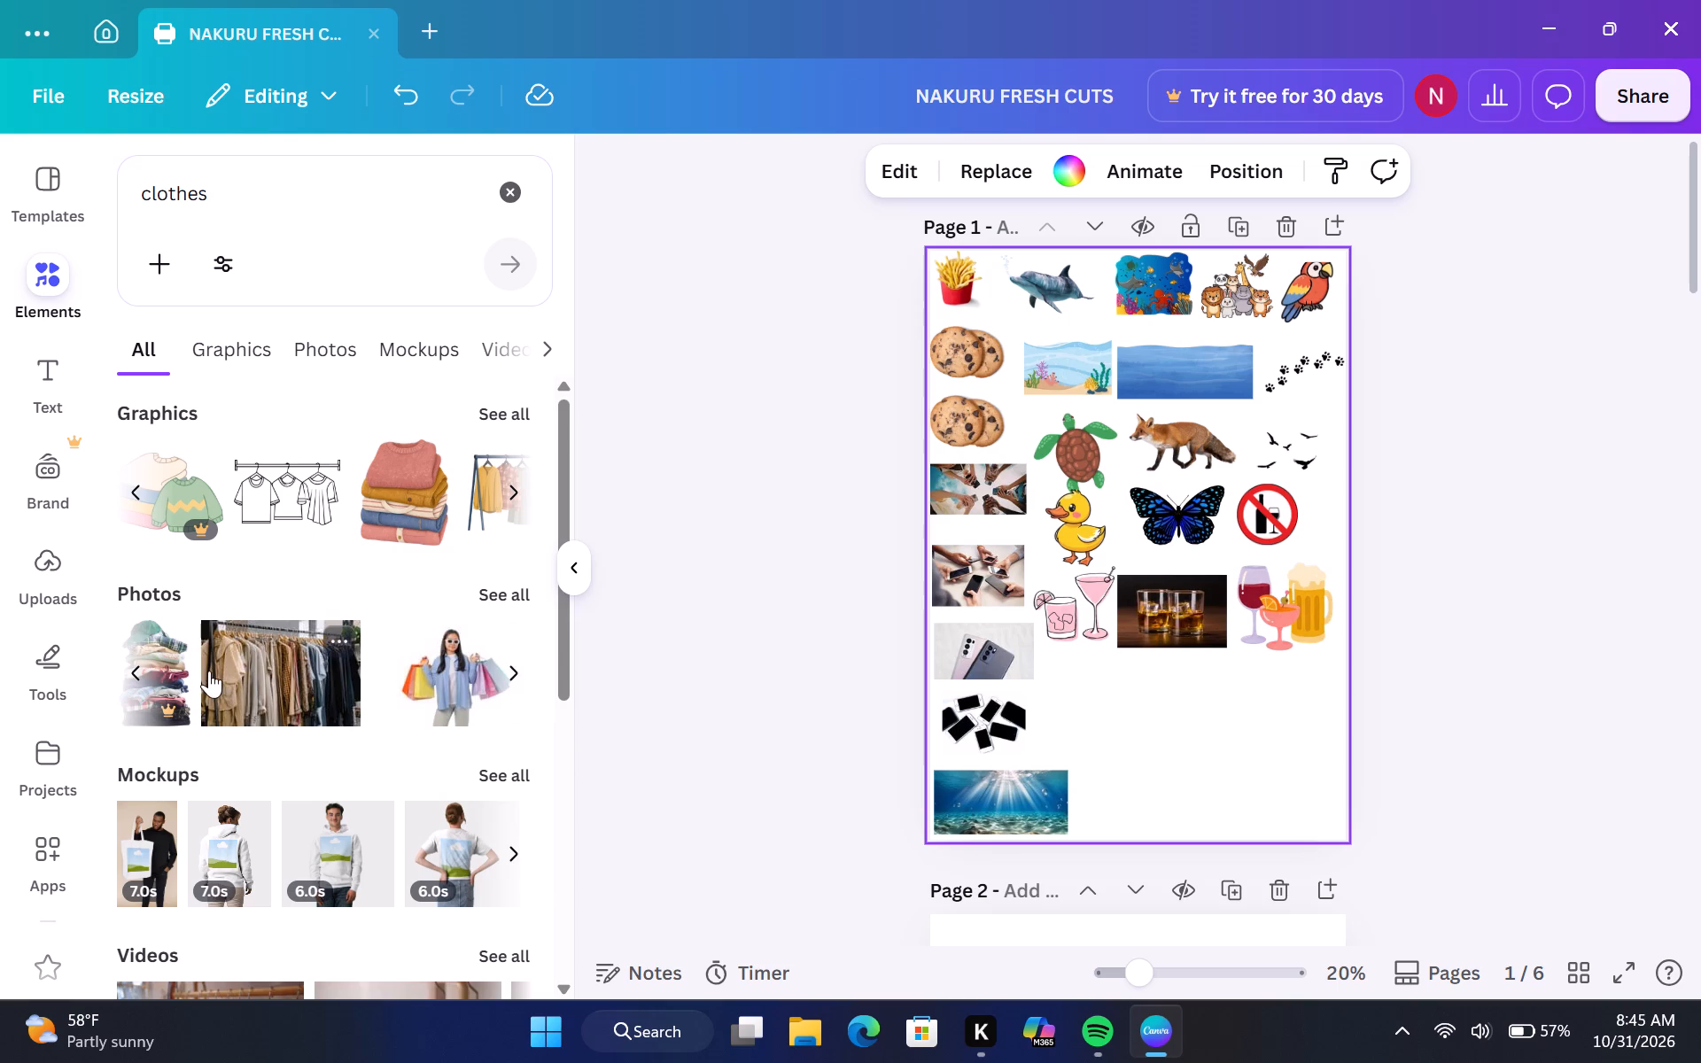
{"action": "left_click", "coordinate": [162, 661]}
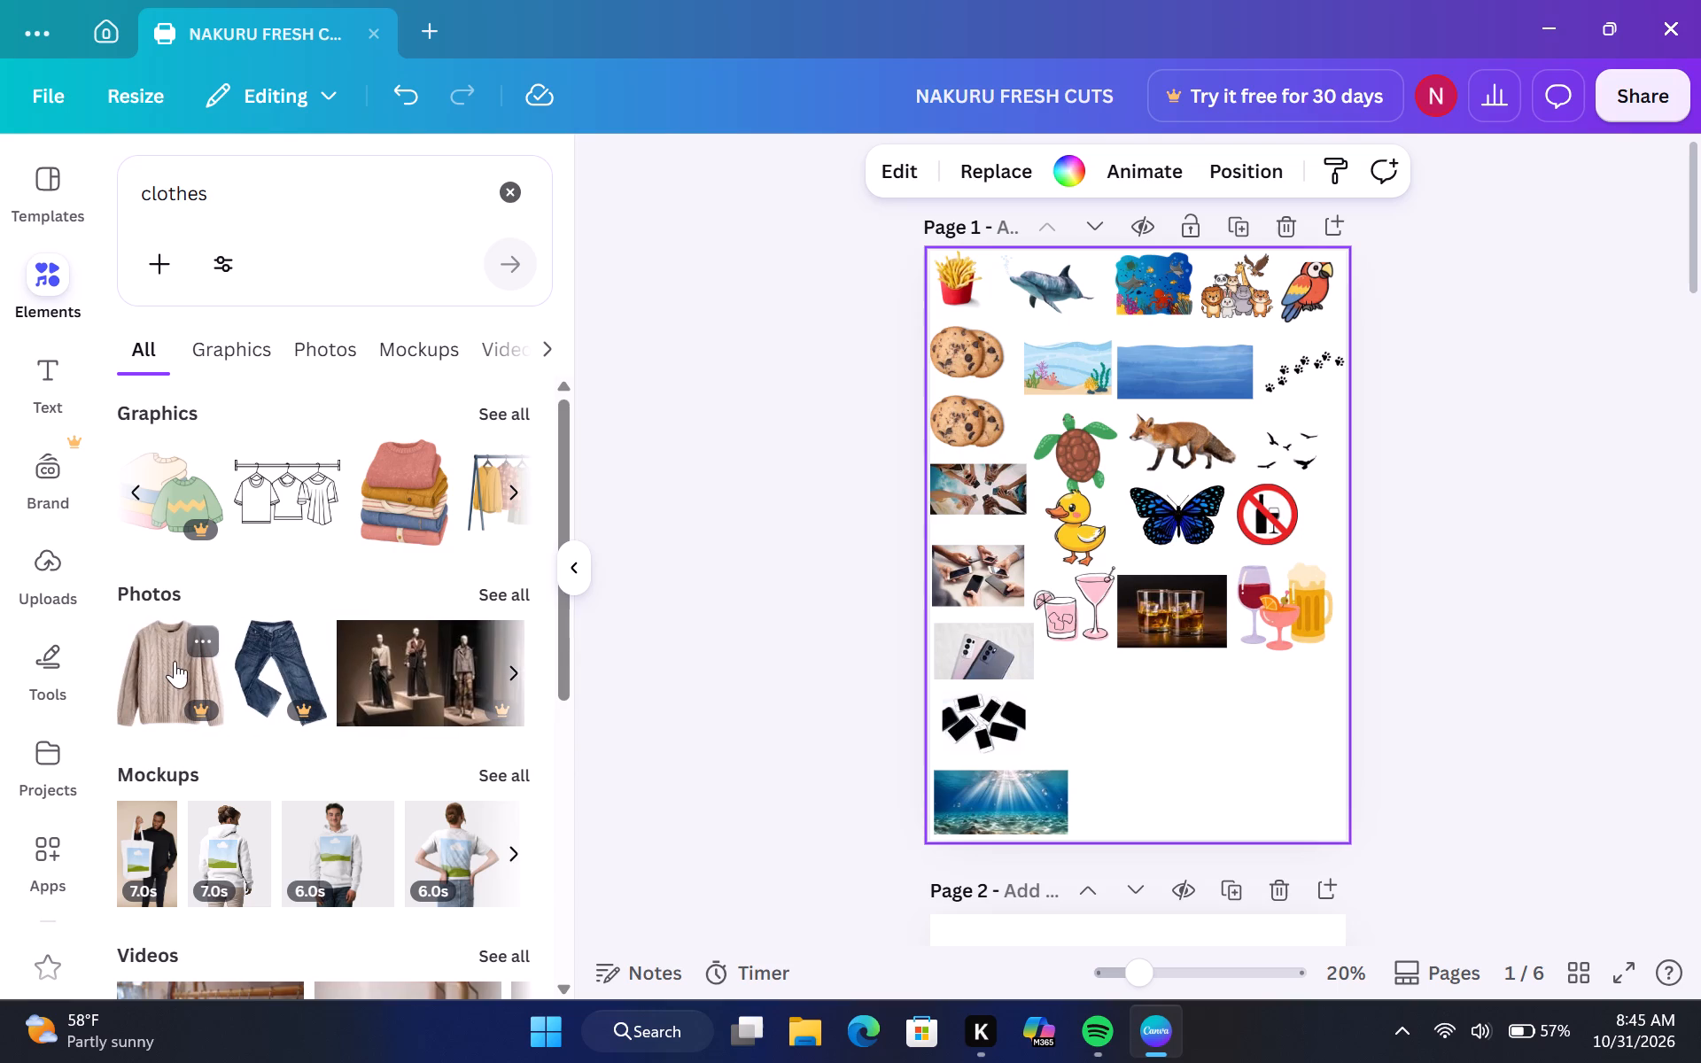
{"action": "left_click", "coordinate": [179, 662]}
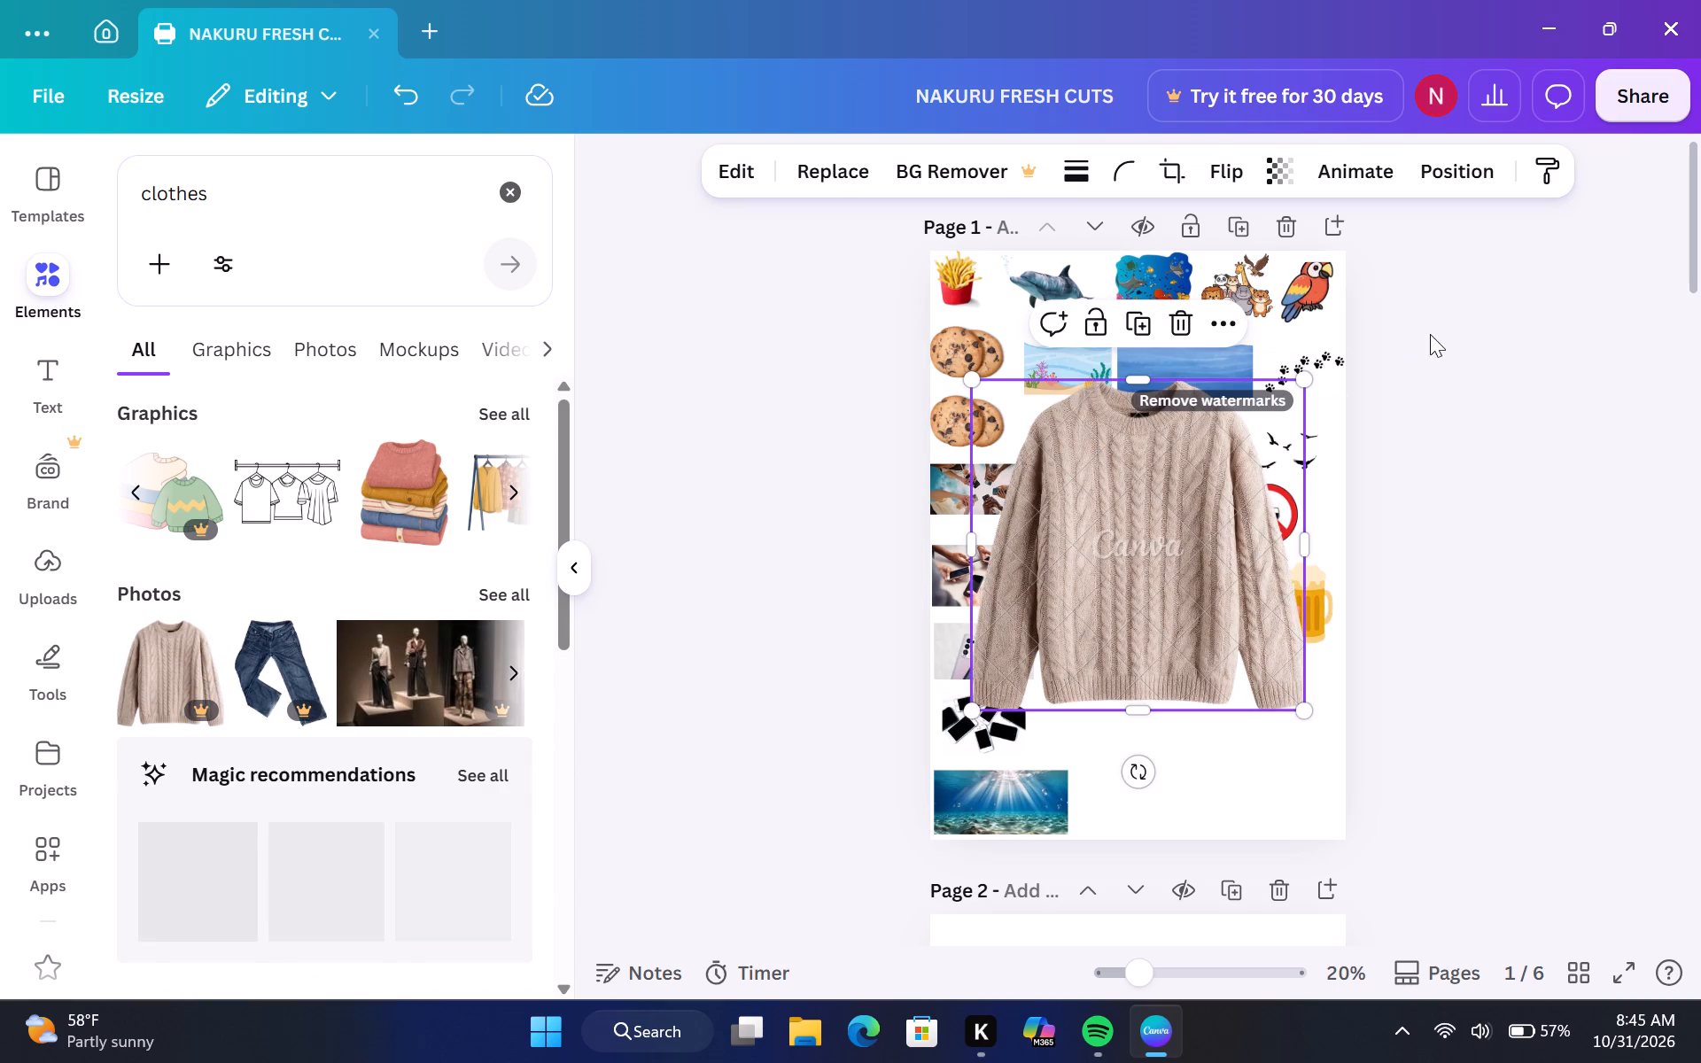
{"action": "left_click", "coordinate": [1296, 387]}
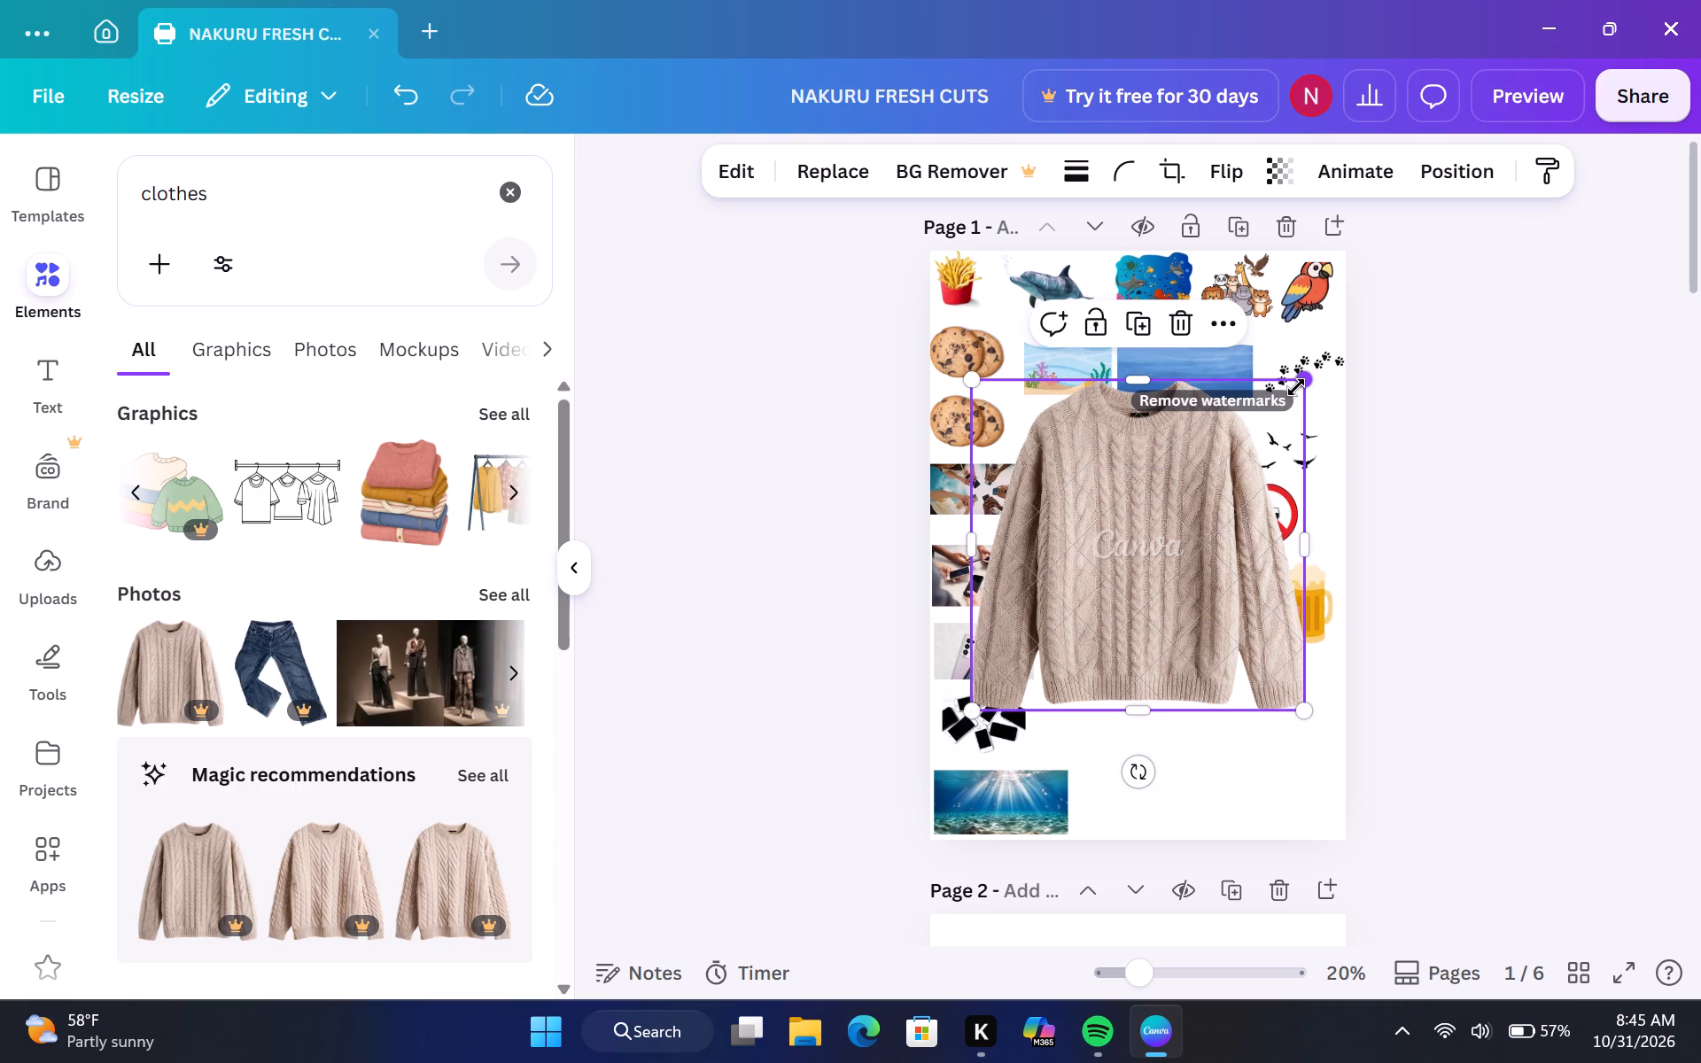
{"action": "left_click", "coordinate": [1296, 387]}
{"action": "left_click_drag", "start_coordinate": [1296, 387], "coordinate": [1025, 586]}
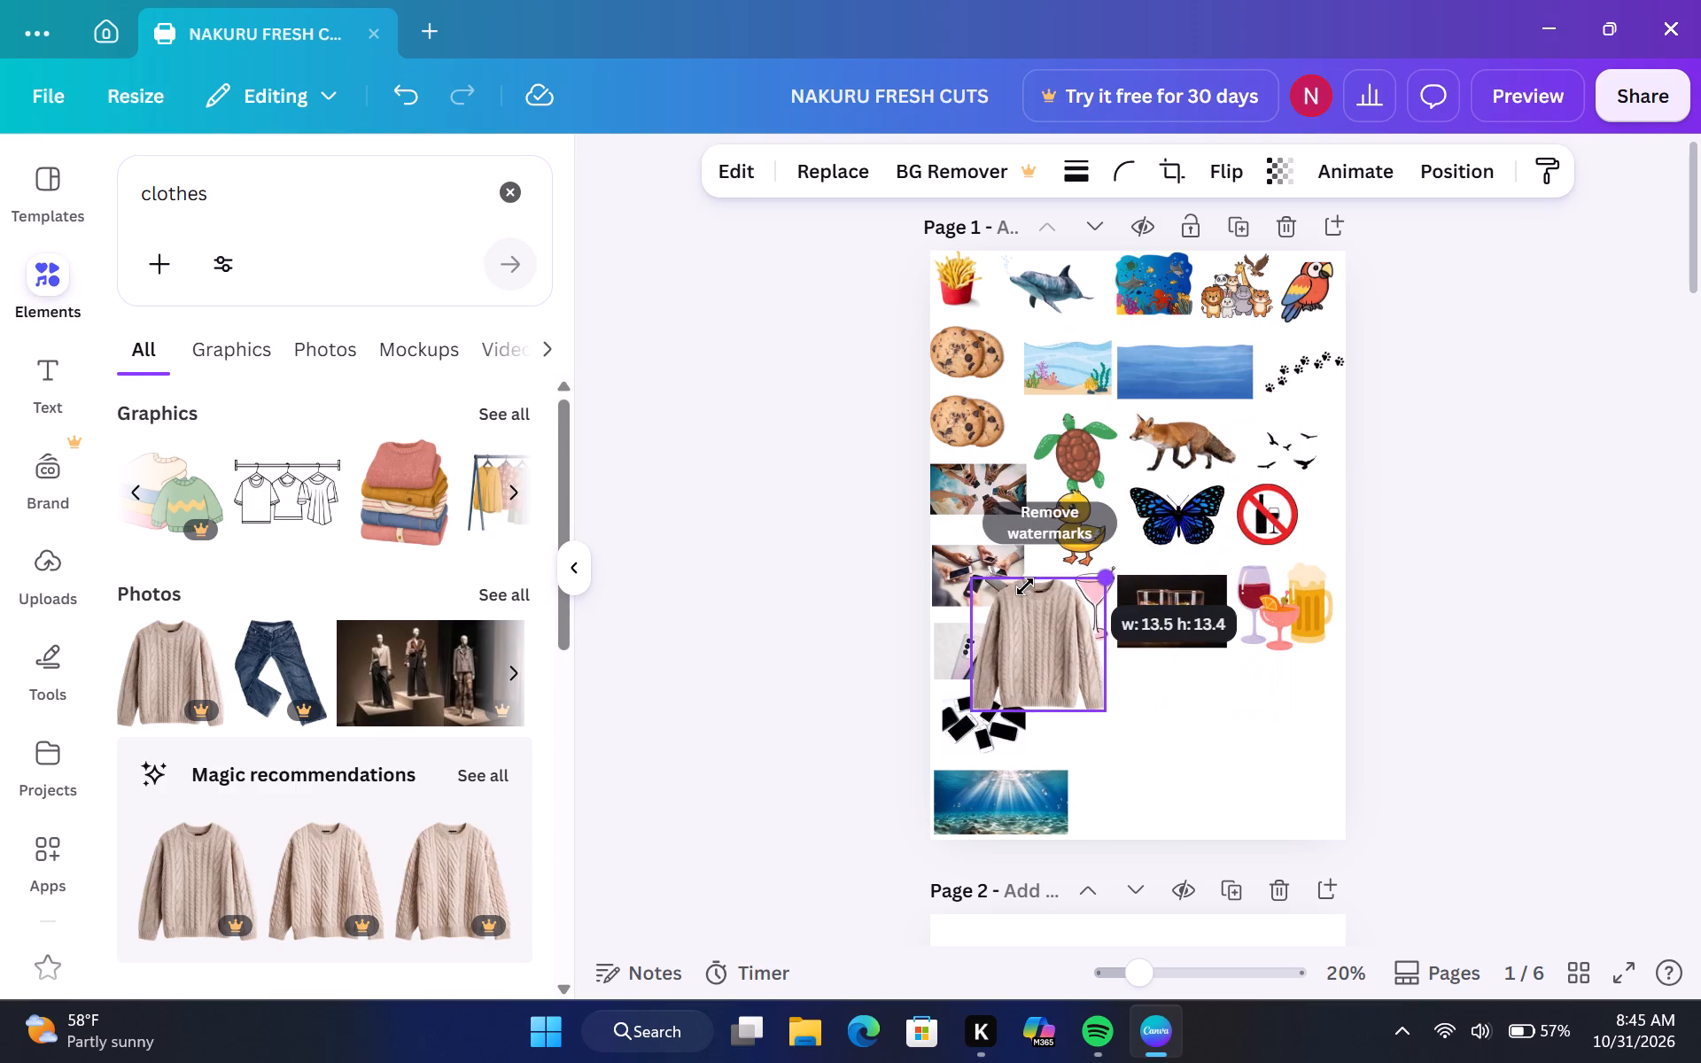
{"action": "left_click_drag", "start_coordinate": [1025, 586], "coordinate": [1006, 617]}
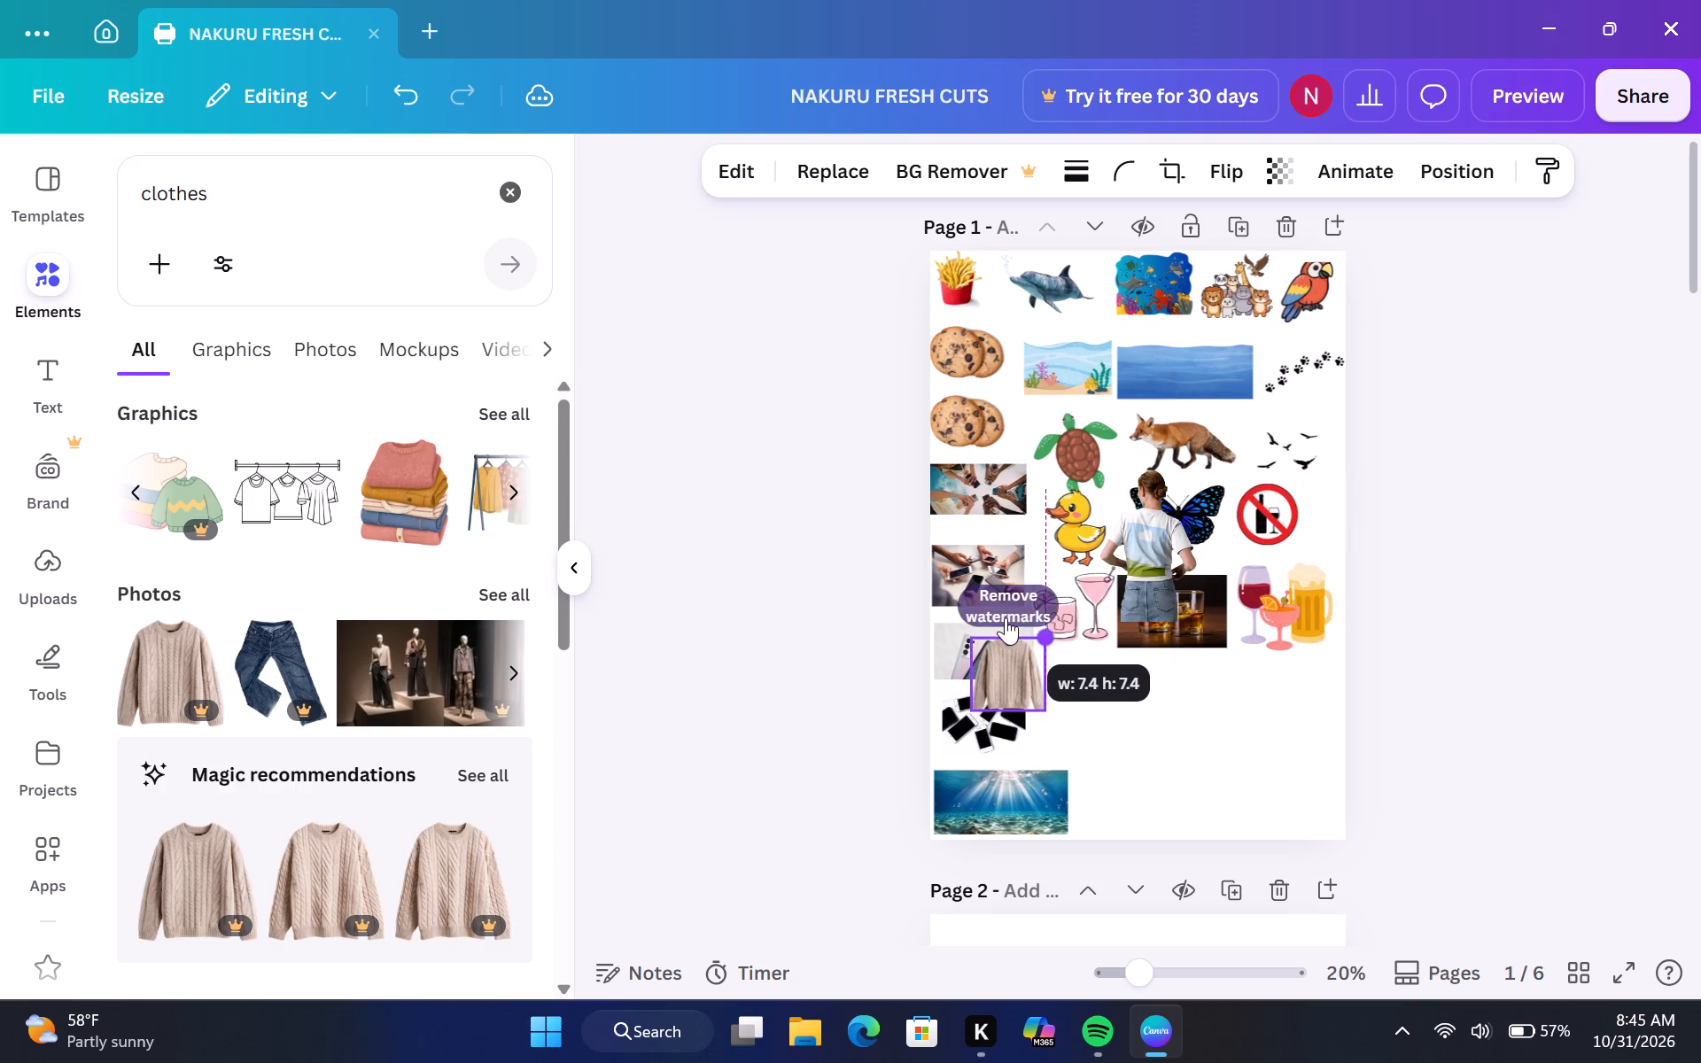
{"action": "left_click_drag", "start_coordinate": [1006, 617], "coordinate": [982, 629]}
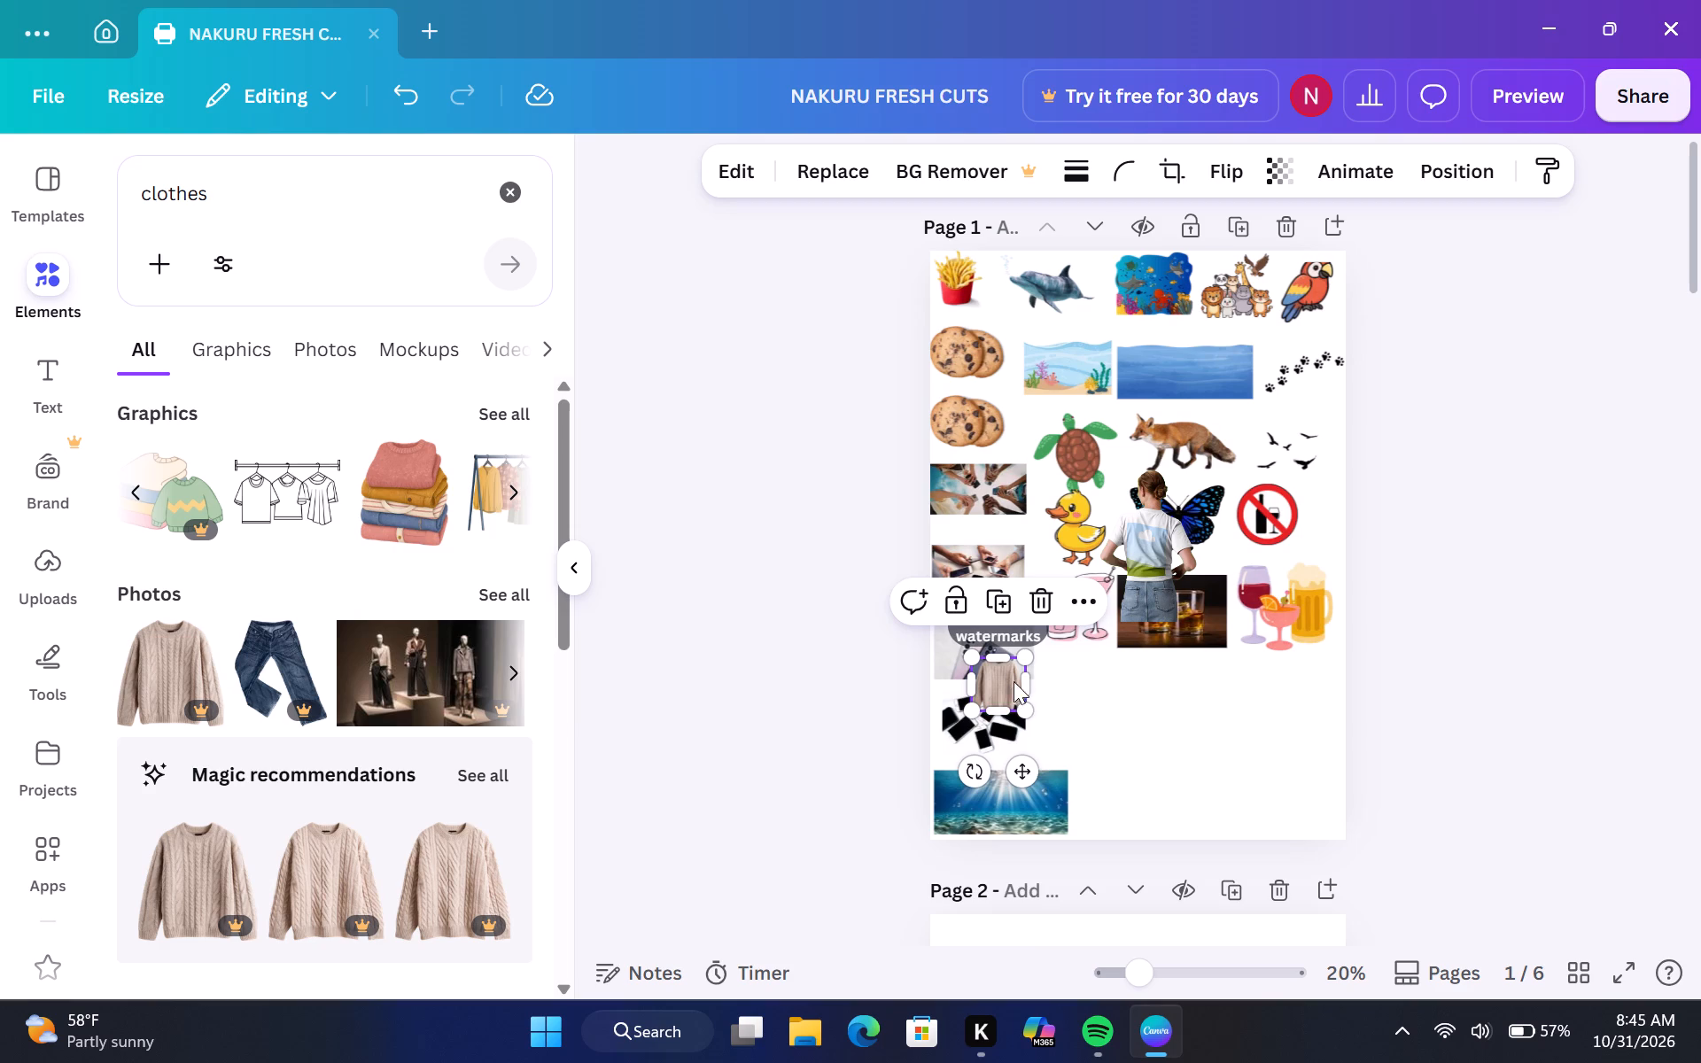
{"action": "left_click_drag", "start_coordinate": [991, 689], "coordinate": [1008, 677]}
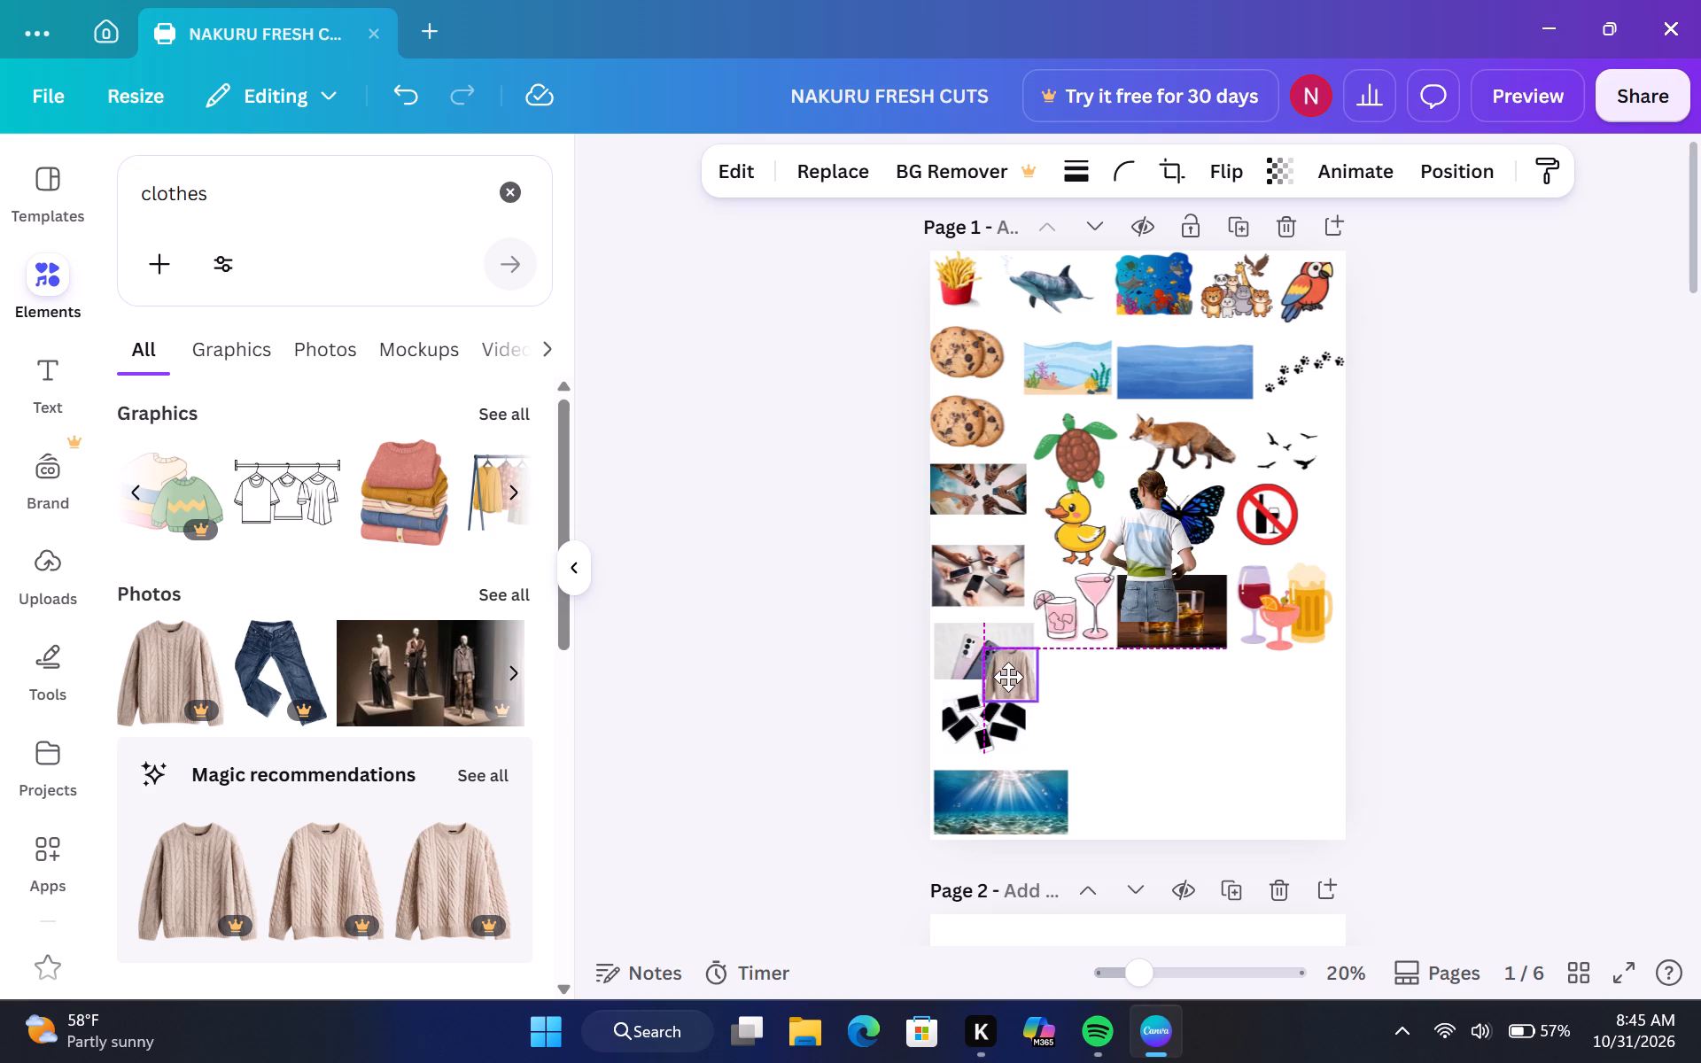
{"action": "left_click_drag", "start_coordinate": [1008, 677], "coordinate": [1087, 675]}
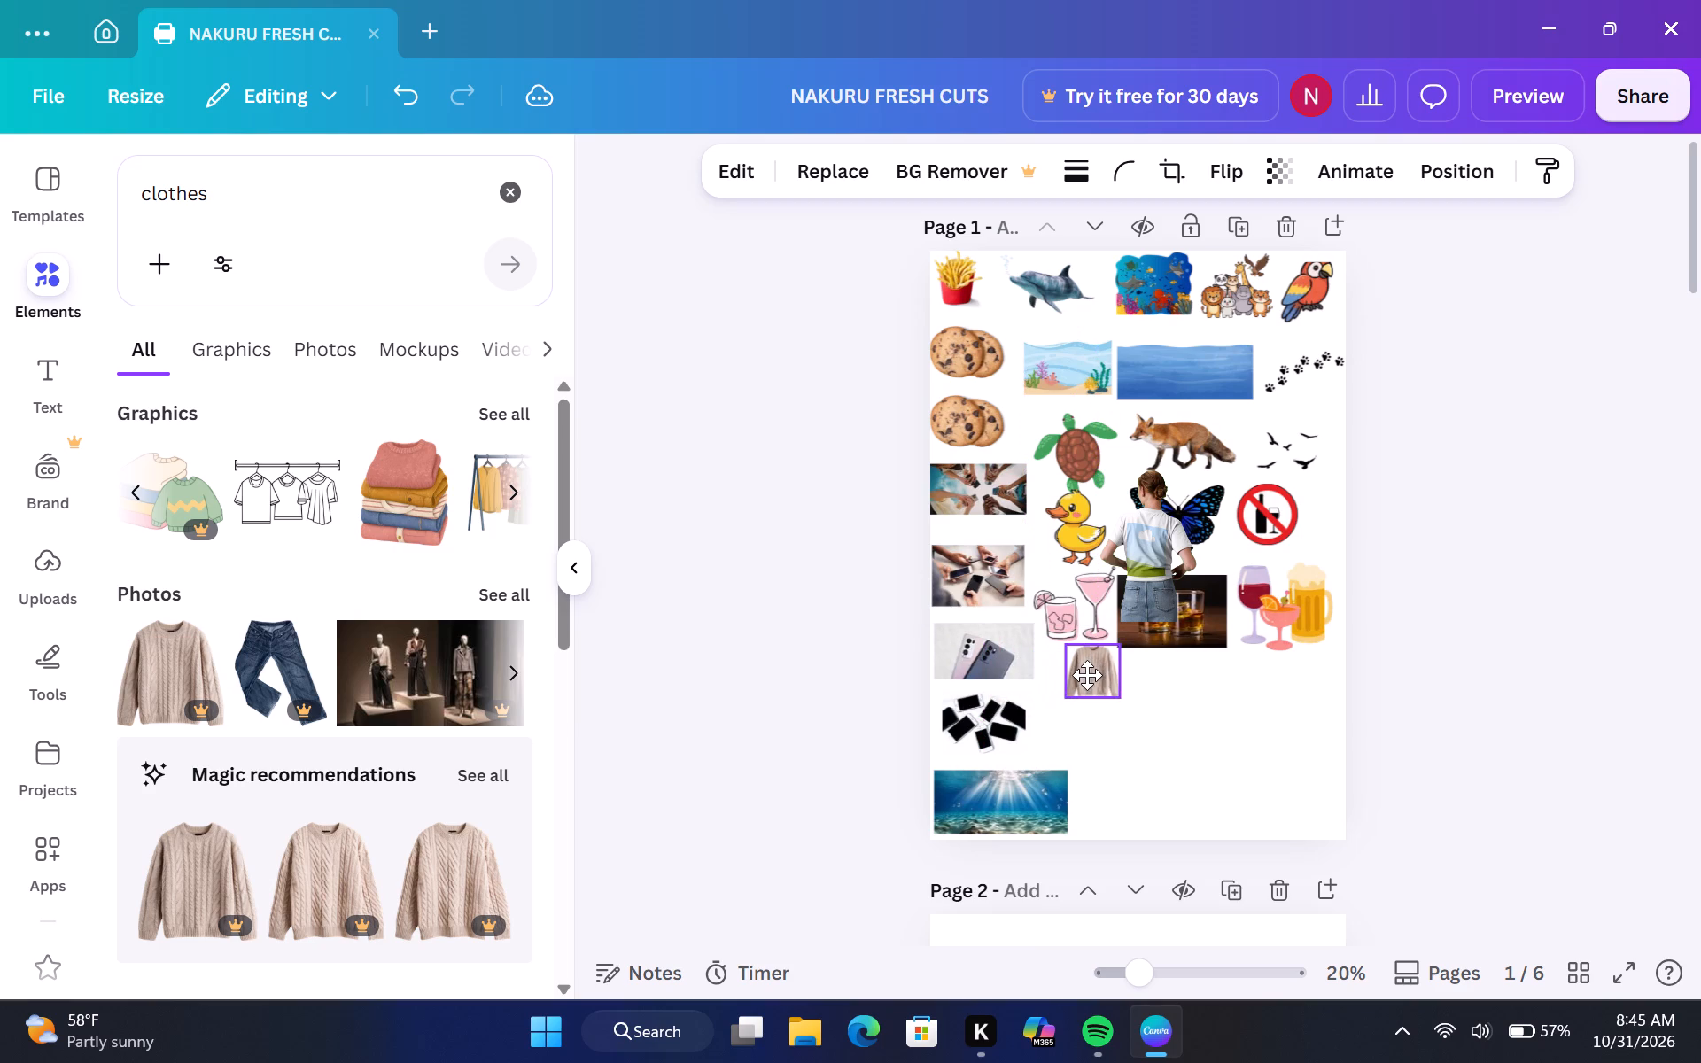
{"action": "left_click_drag", "start_coordinate": [1087, 675], "coordinate": [1059, 678]}
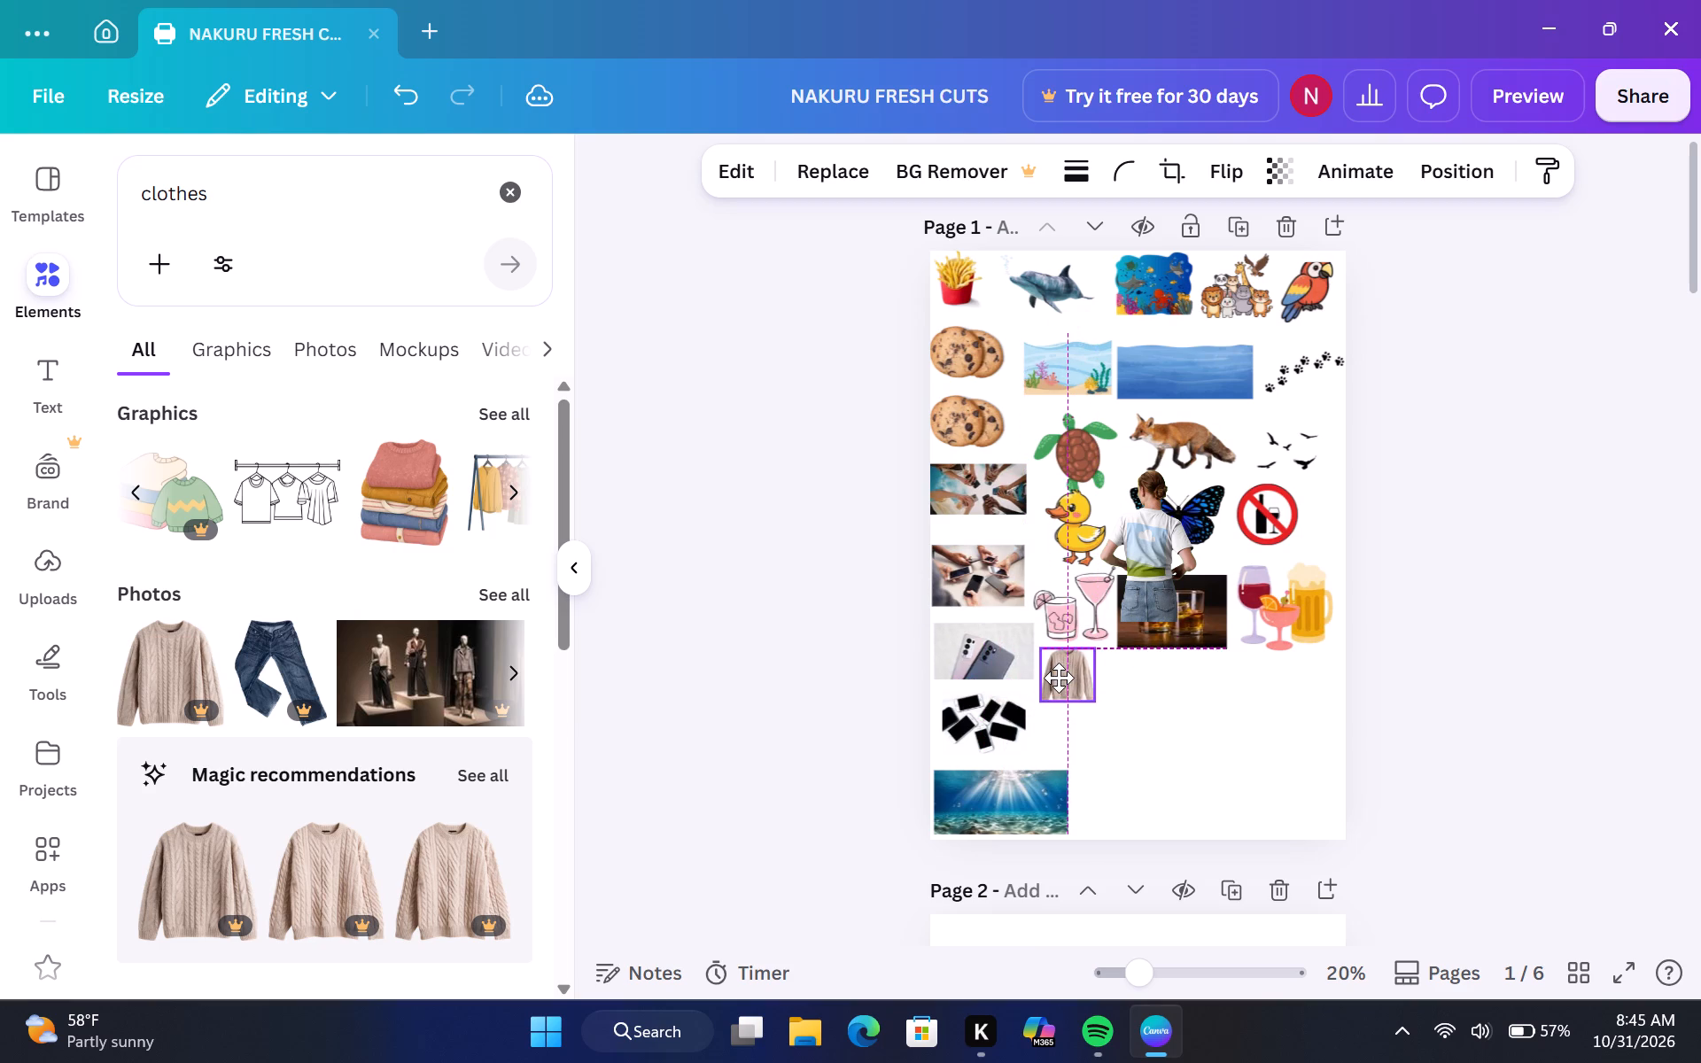
{"action": "left_click_drag", "start_coordinate": [1059, 678], "coordinate": [1057, 678]}
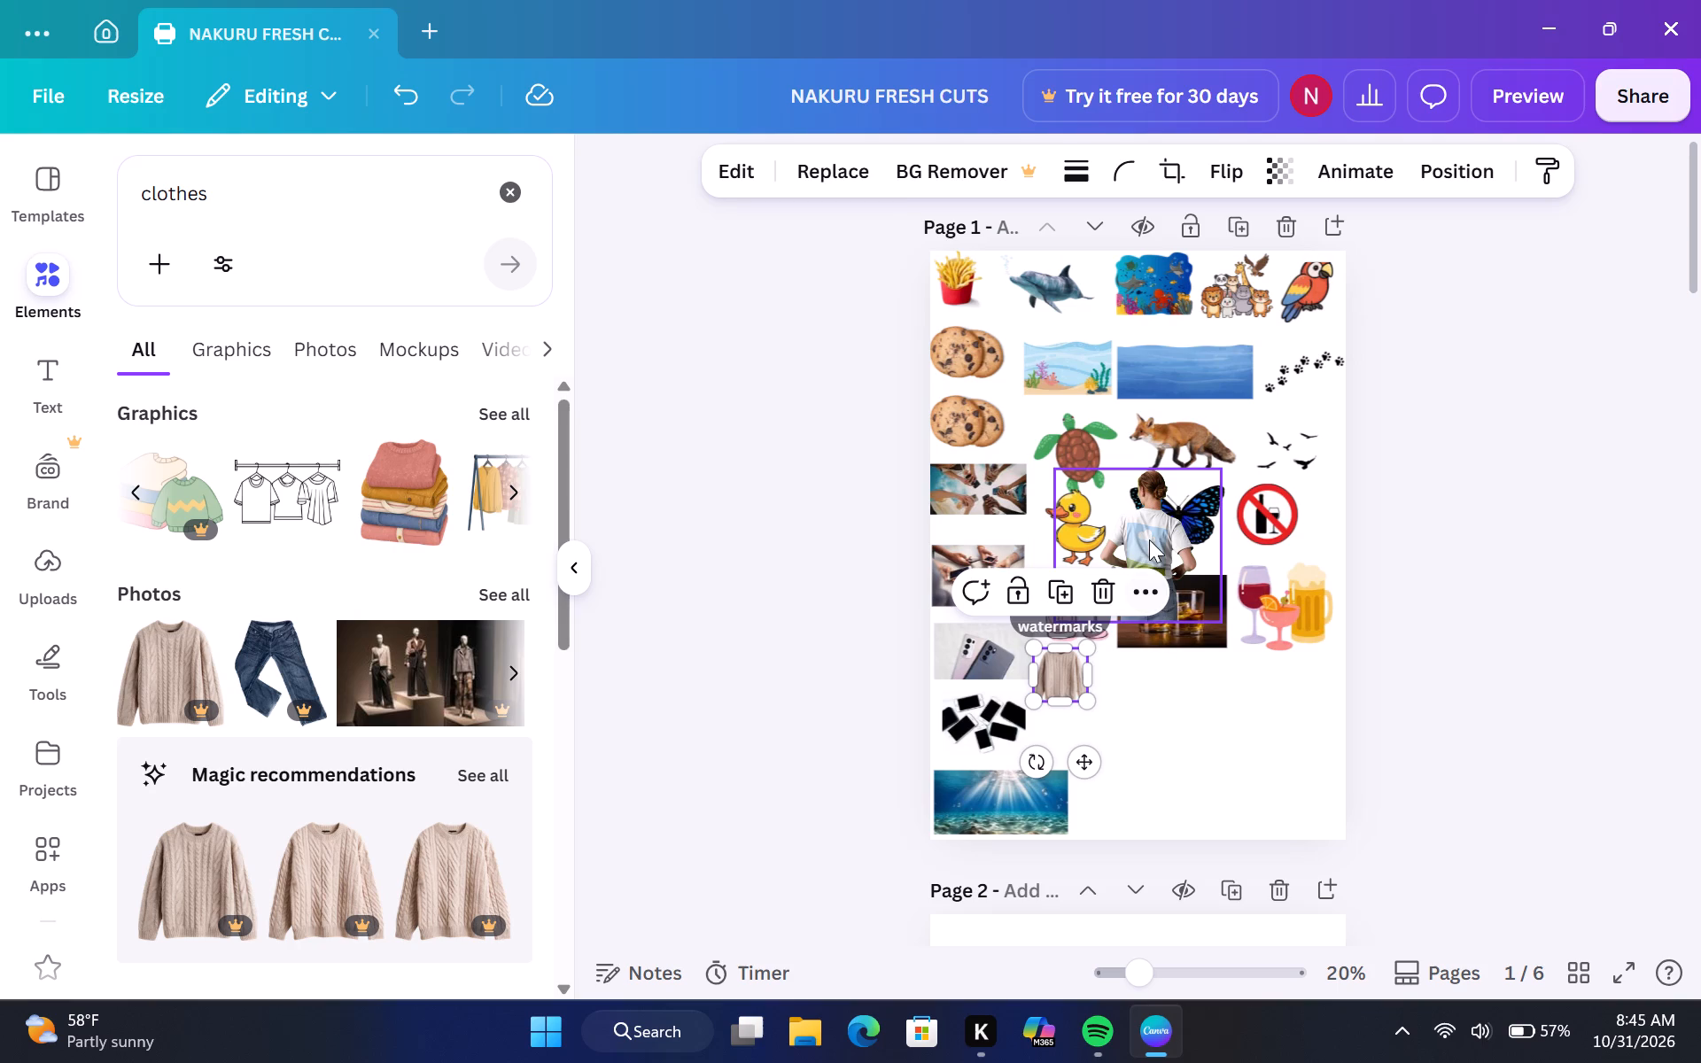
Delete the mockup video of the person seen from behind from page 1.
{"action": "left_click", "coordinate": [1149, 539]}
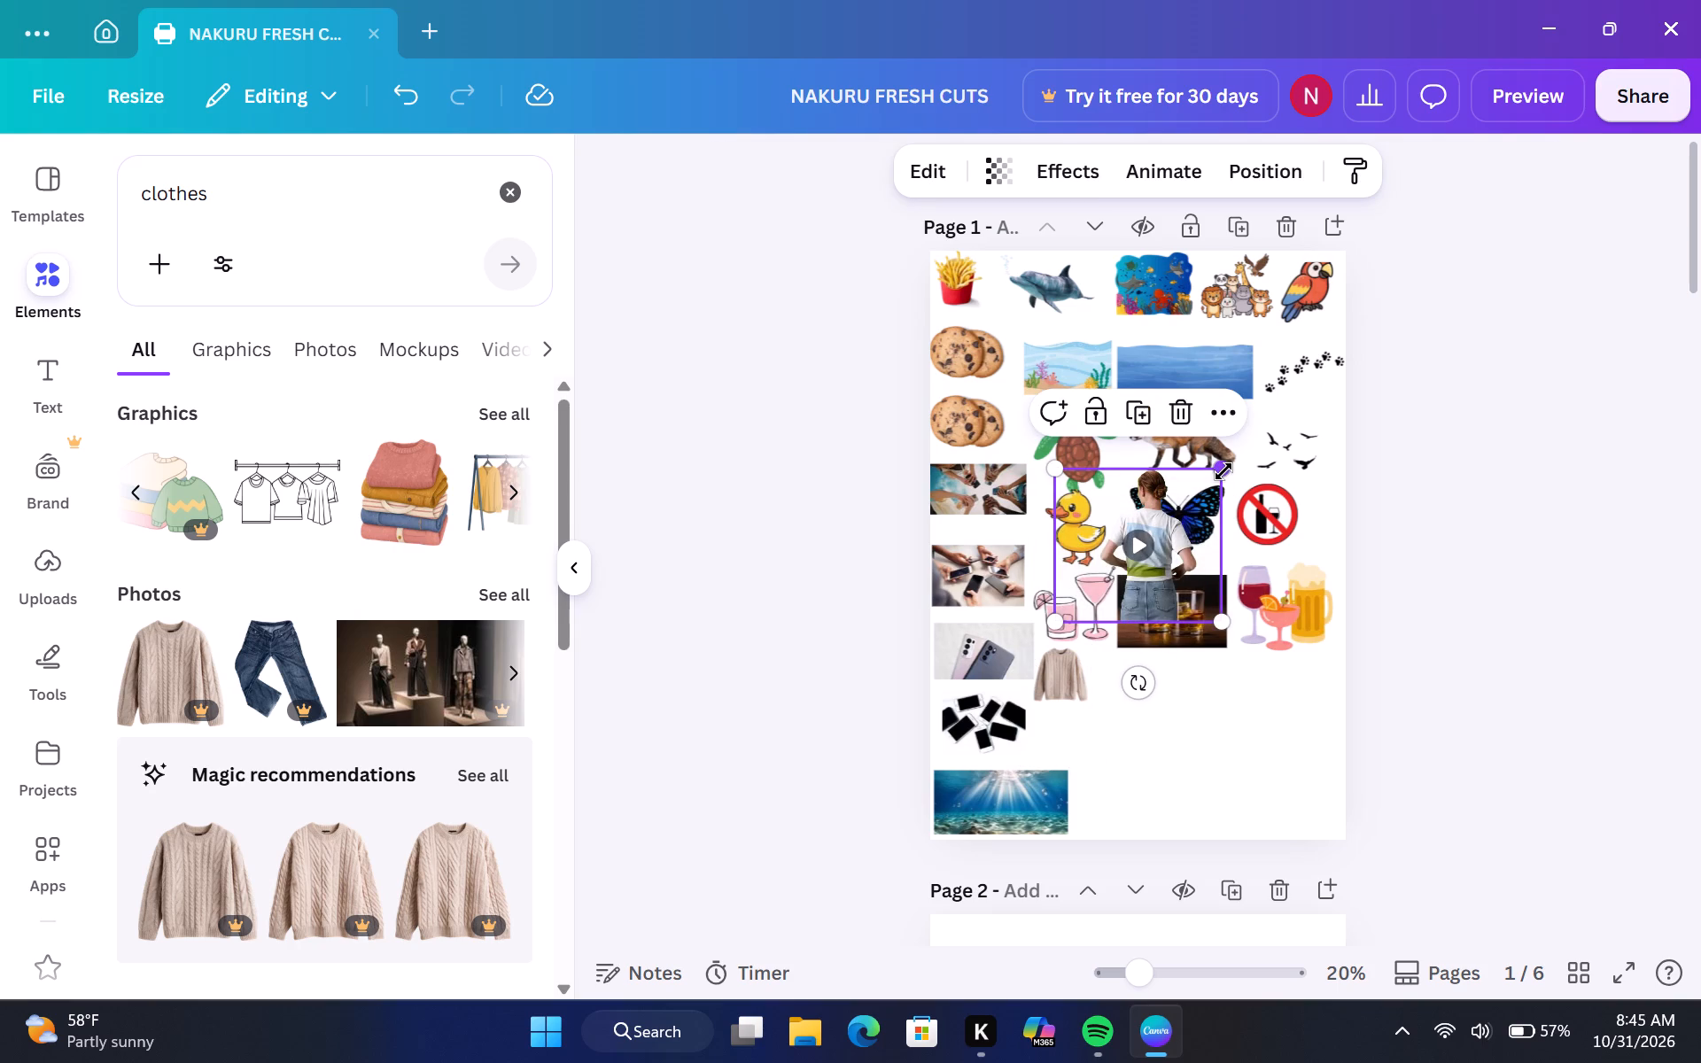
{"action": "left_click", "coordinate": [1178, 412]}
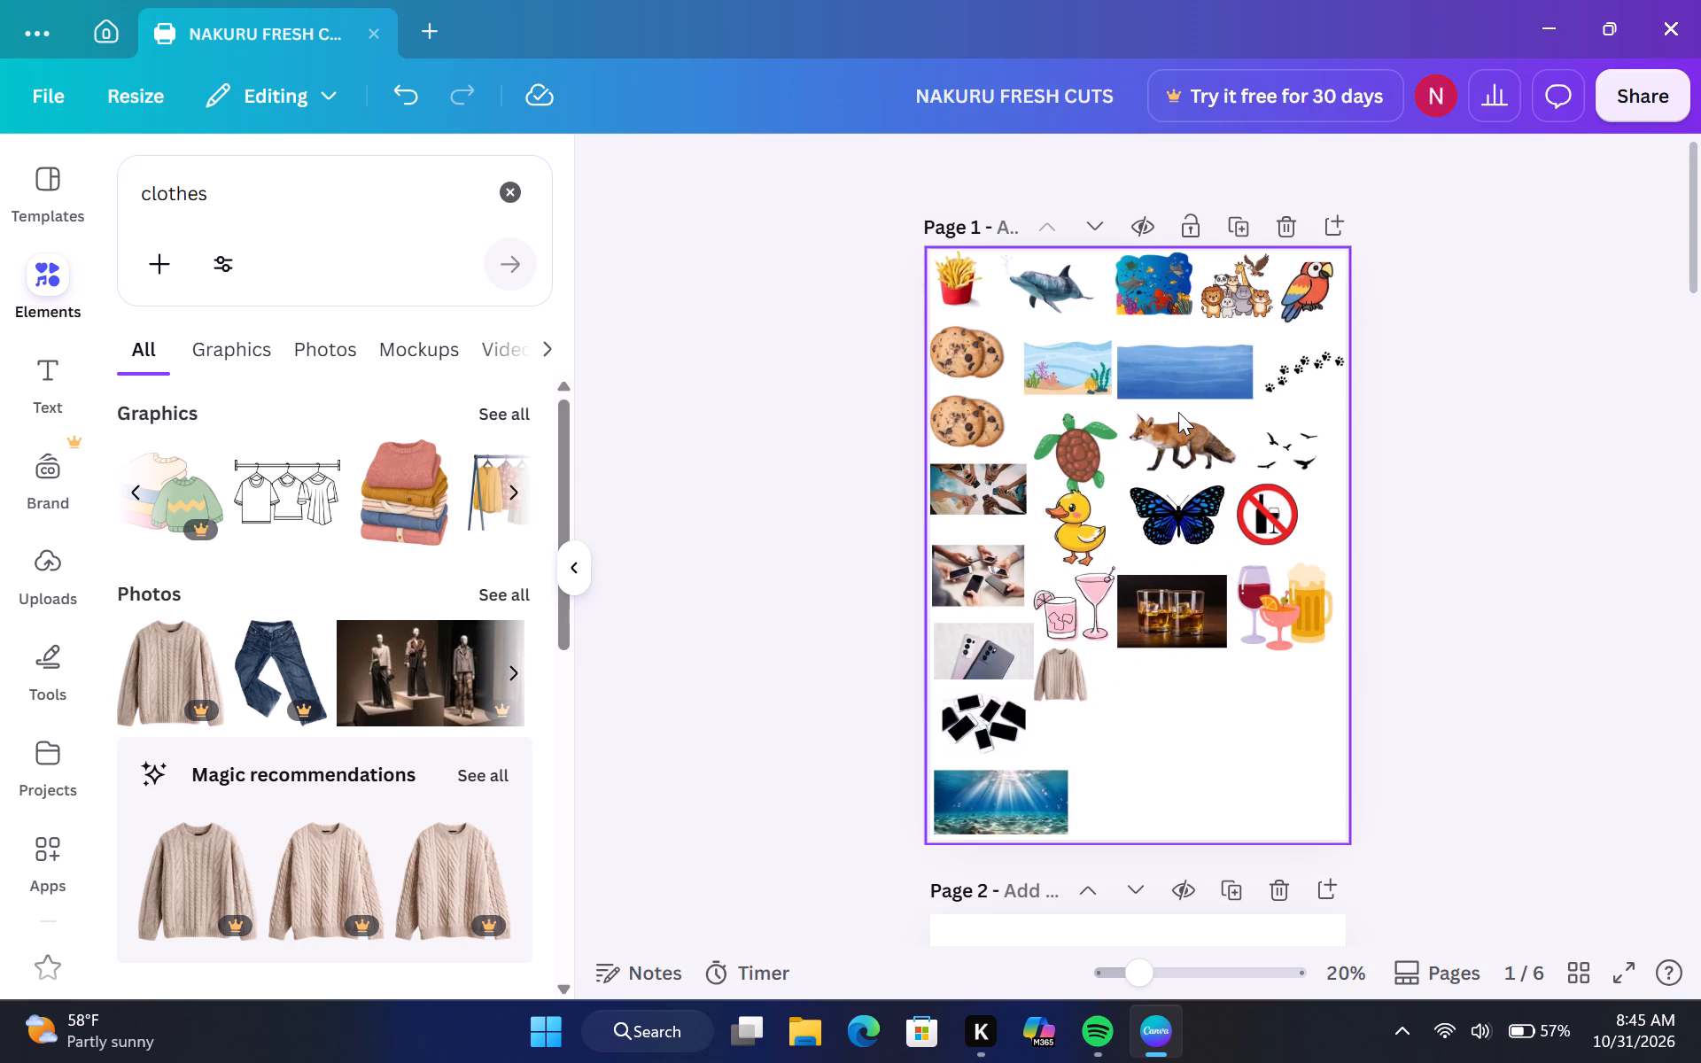
Add the folded clothes stack graphic to page 1, shrink it to about a sixth, and place it beside the sweater.
{"action": "left_click", "coordinate": [436, 507]}
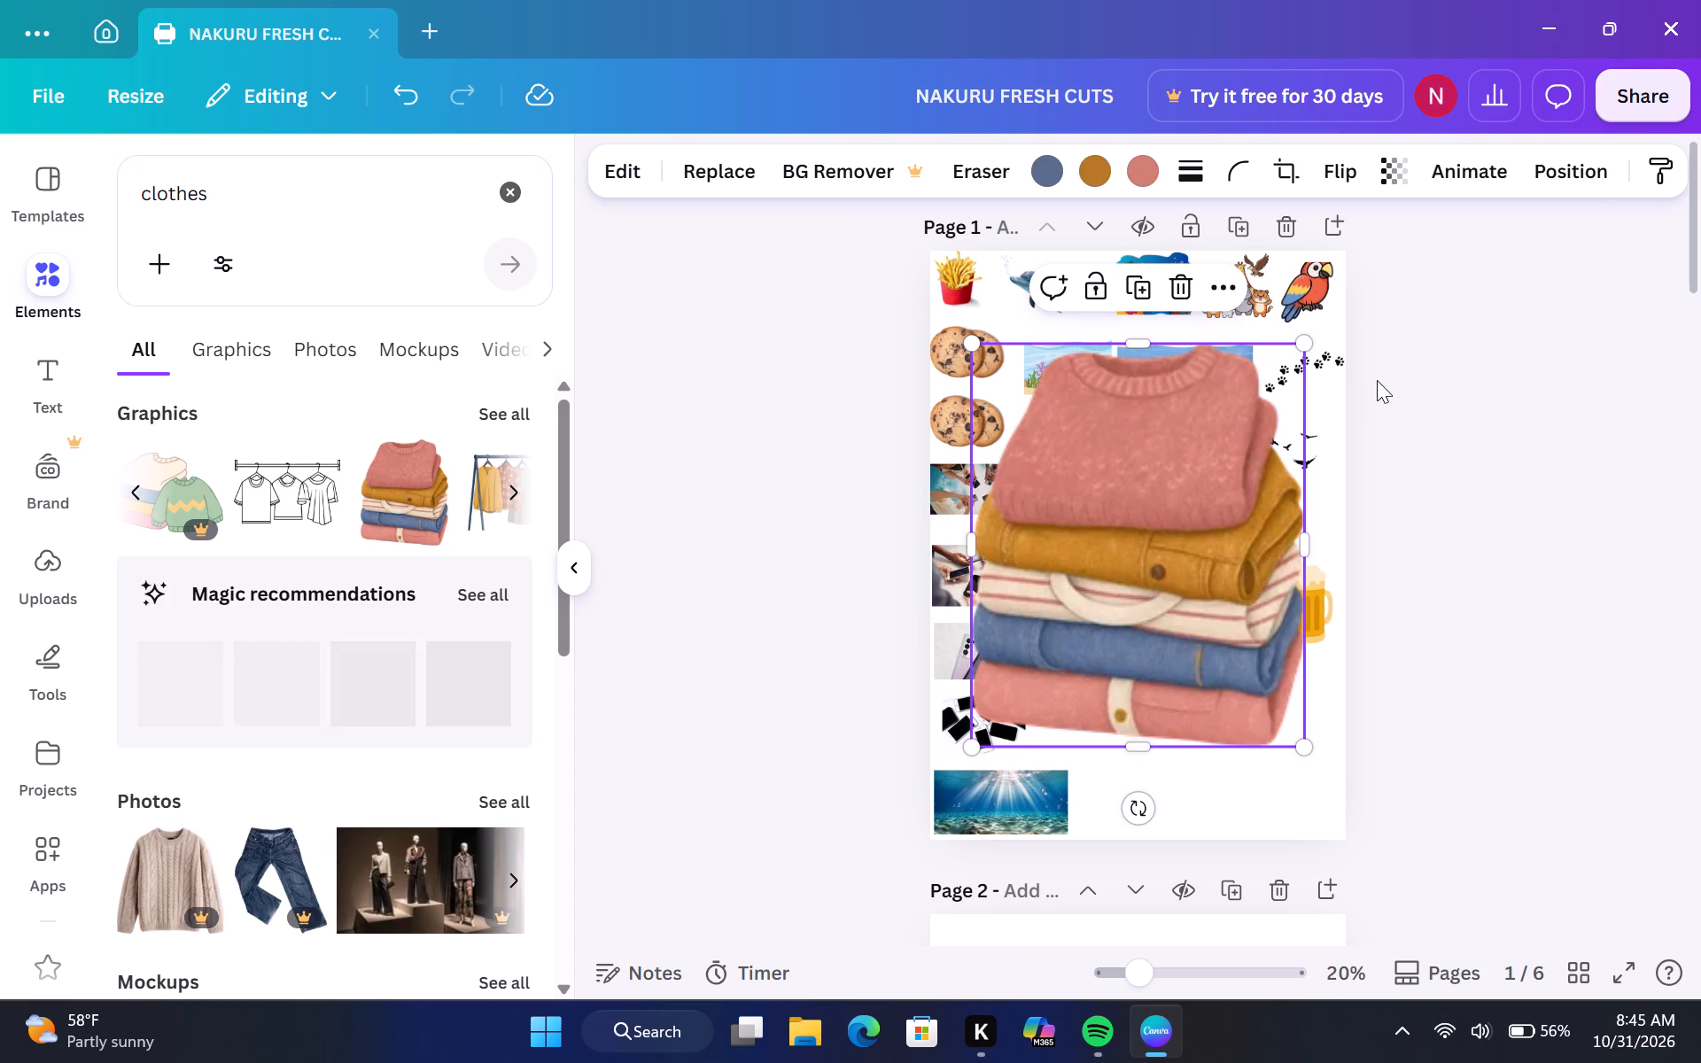
{"action": "left_click", "coordinate": [1301, 349]}
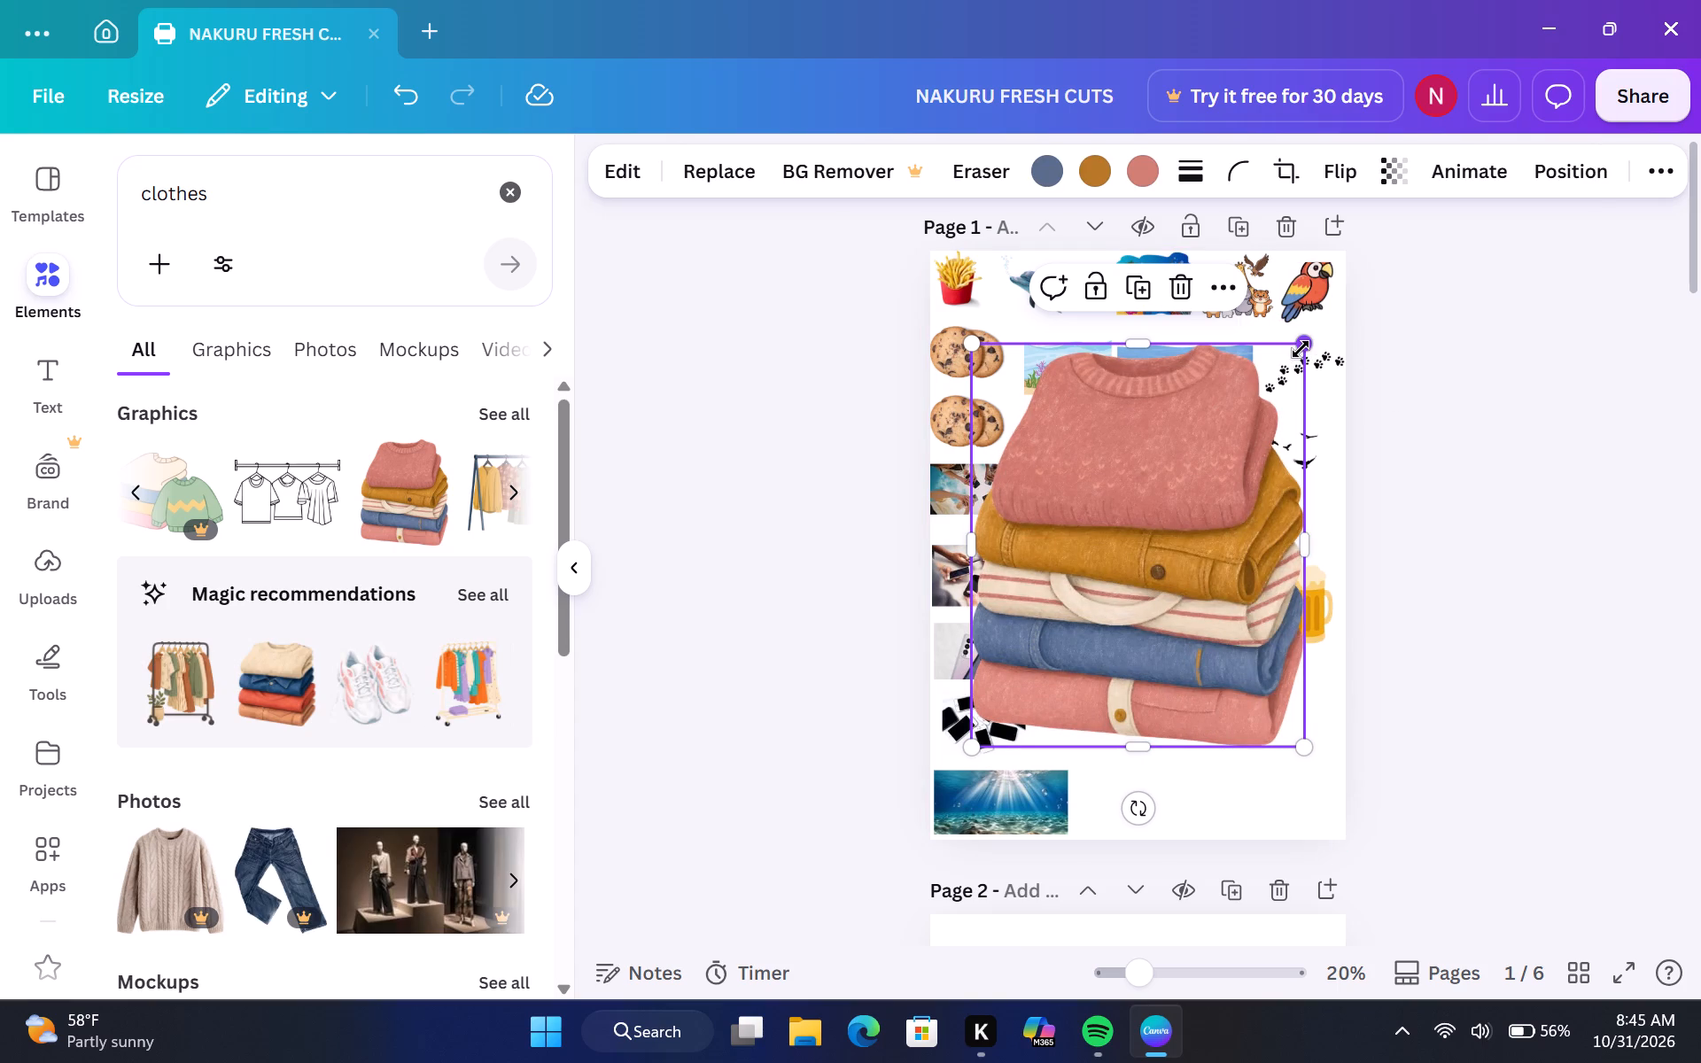
{"action": "left_click_drag", "start_coordinate": [1301, 349], "coordinate": [976, 598]}
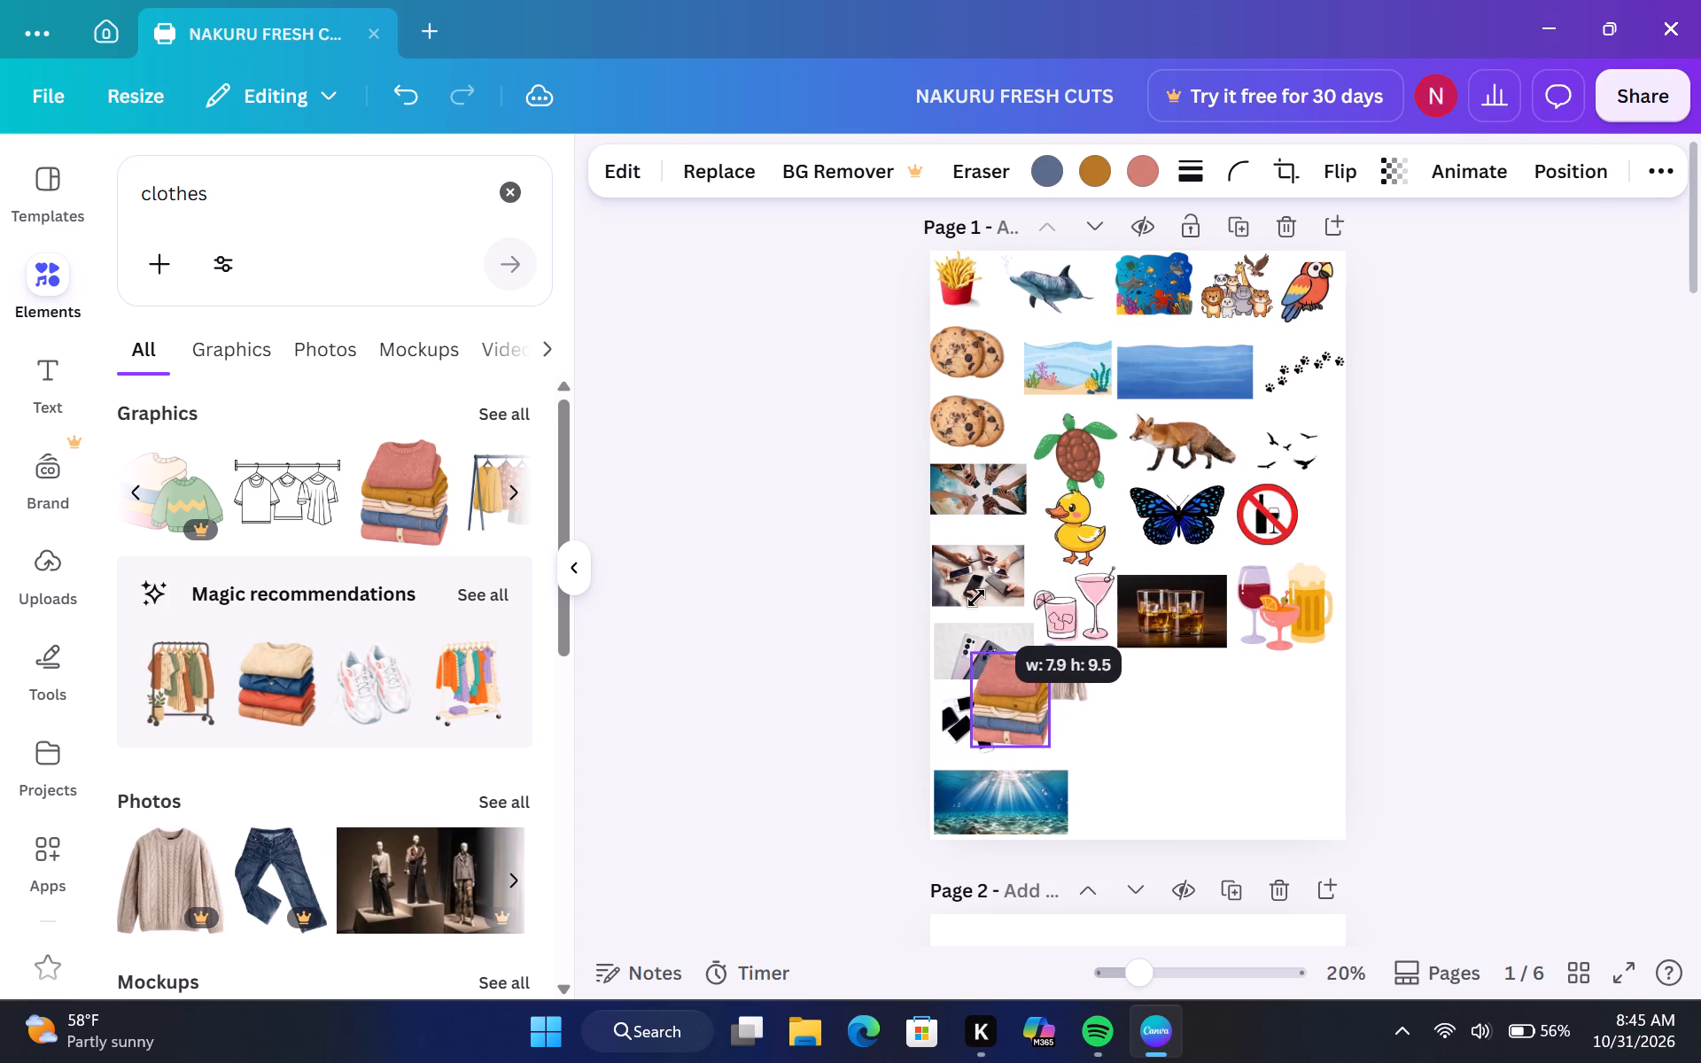
{"action": "left_click_drag", "start_coordinate": [976, 598], "coordinate": [944, 618]}
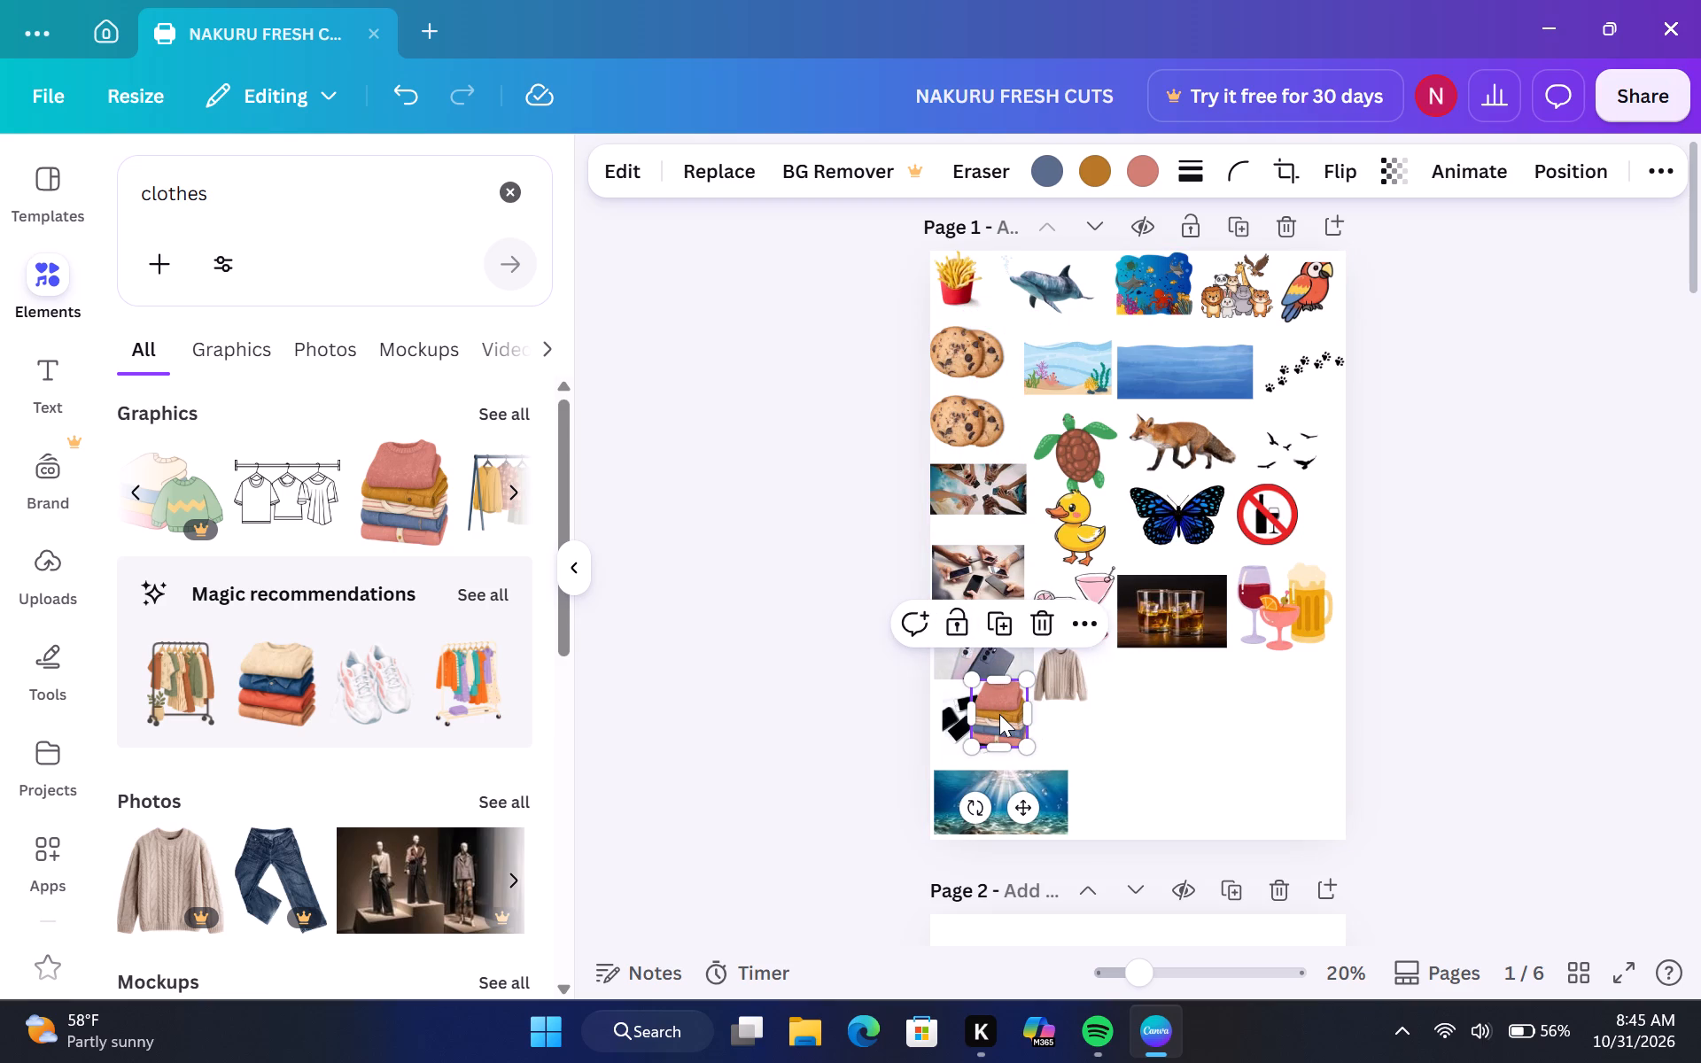
{"action": "left_click_drag", "start_coordinate": [998, 712], "coordinate": [1108, 695]}
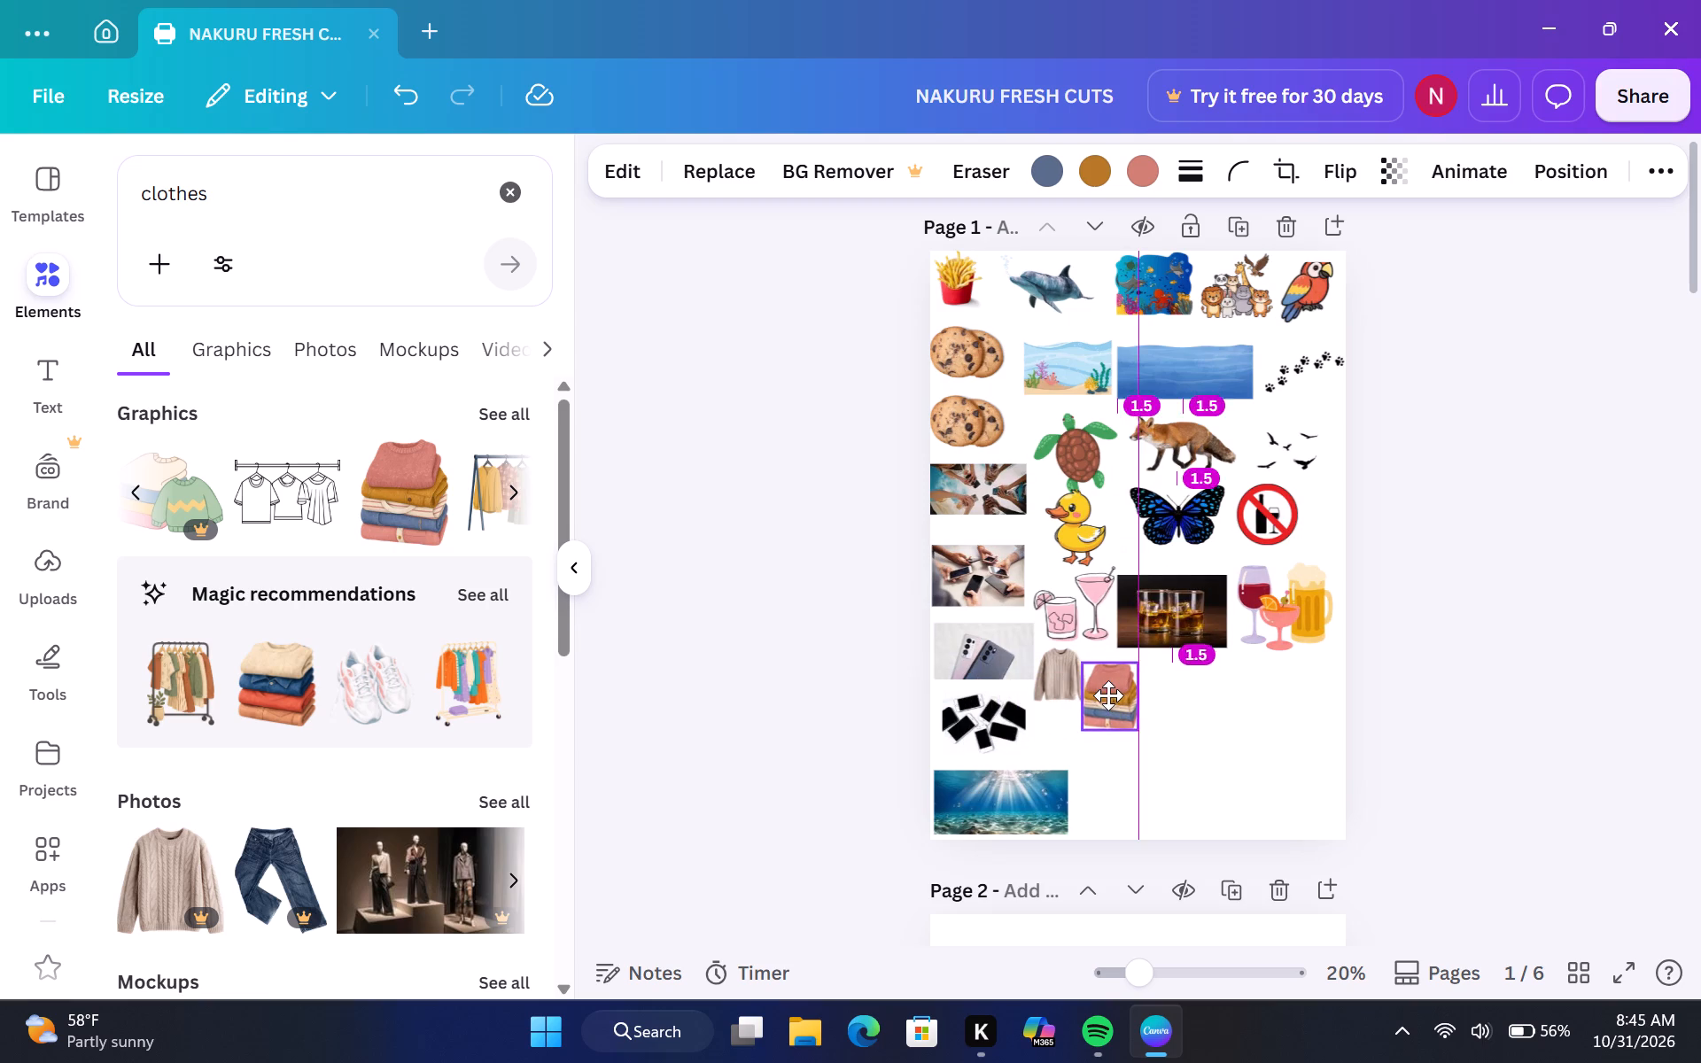
{"action": "left_click_drag", "start_coordinate": [1108, 695], "coordinate": [1122, 706]}
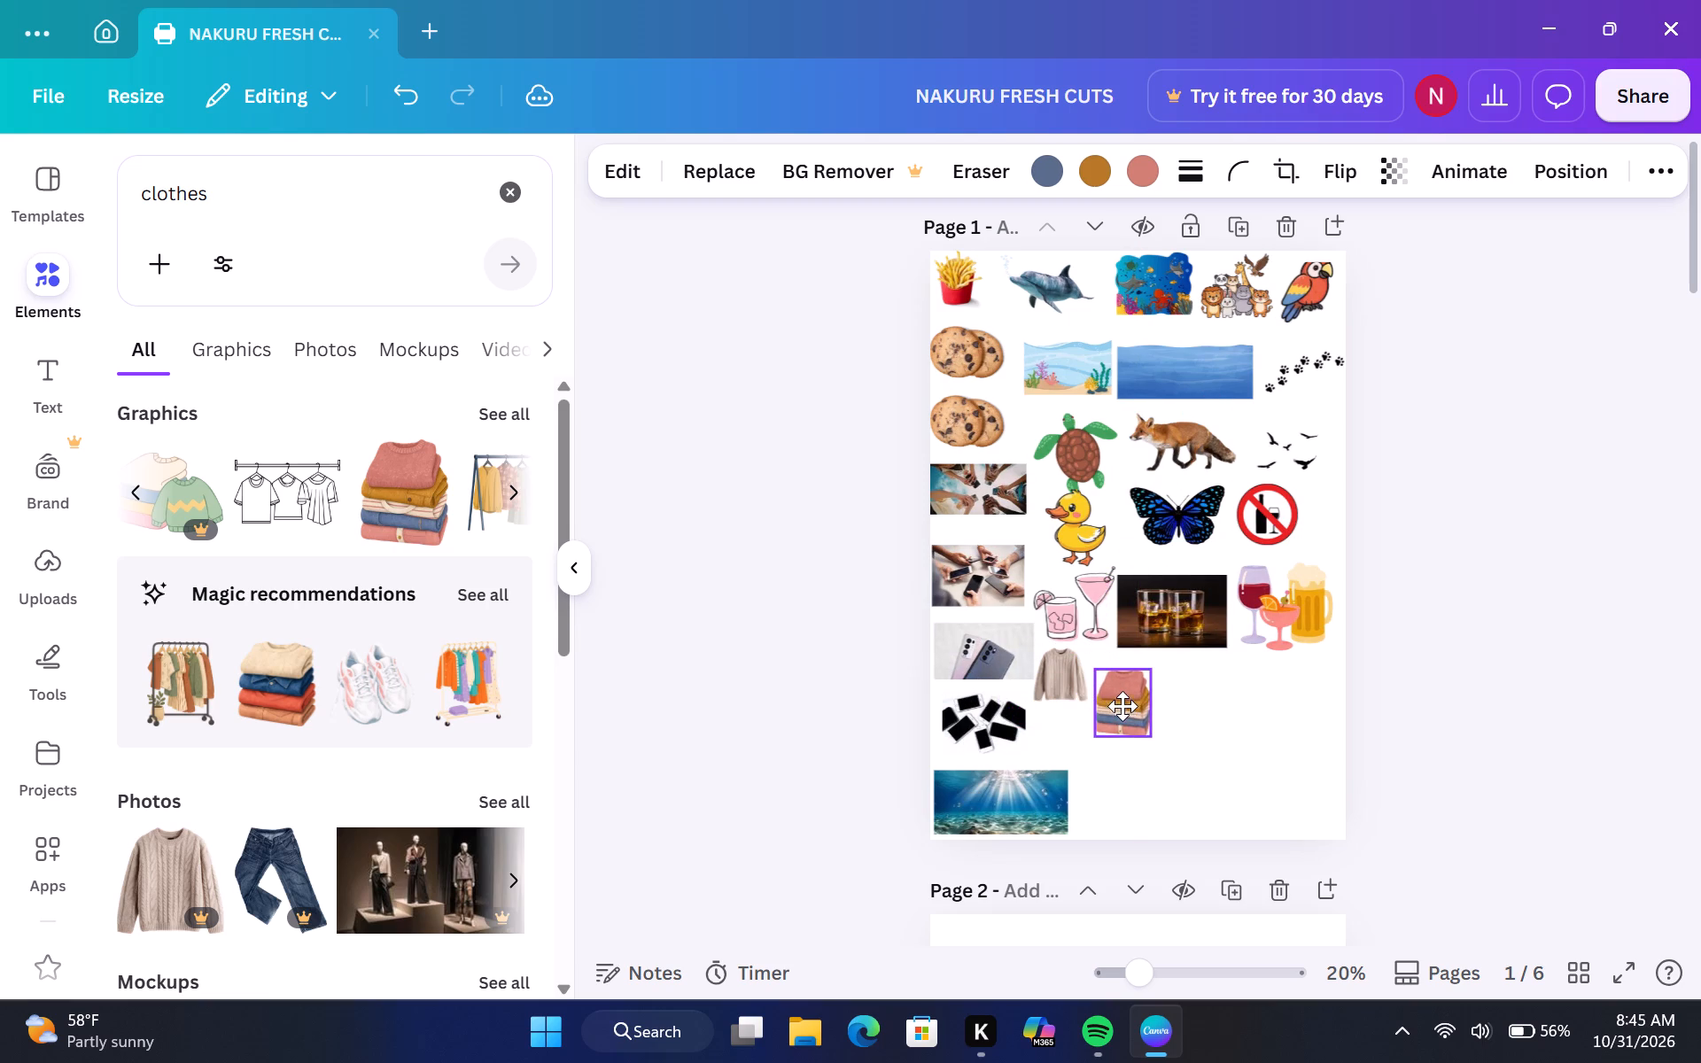
{"action": "left_click_drag", "start_coordinate": [1122, 706], "coordinate": [1122, 682]}
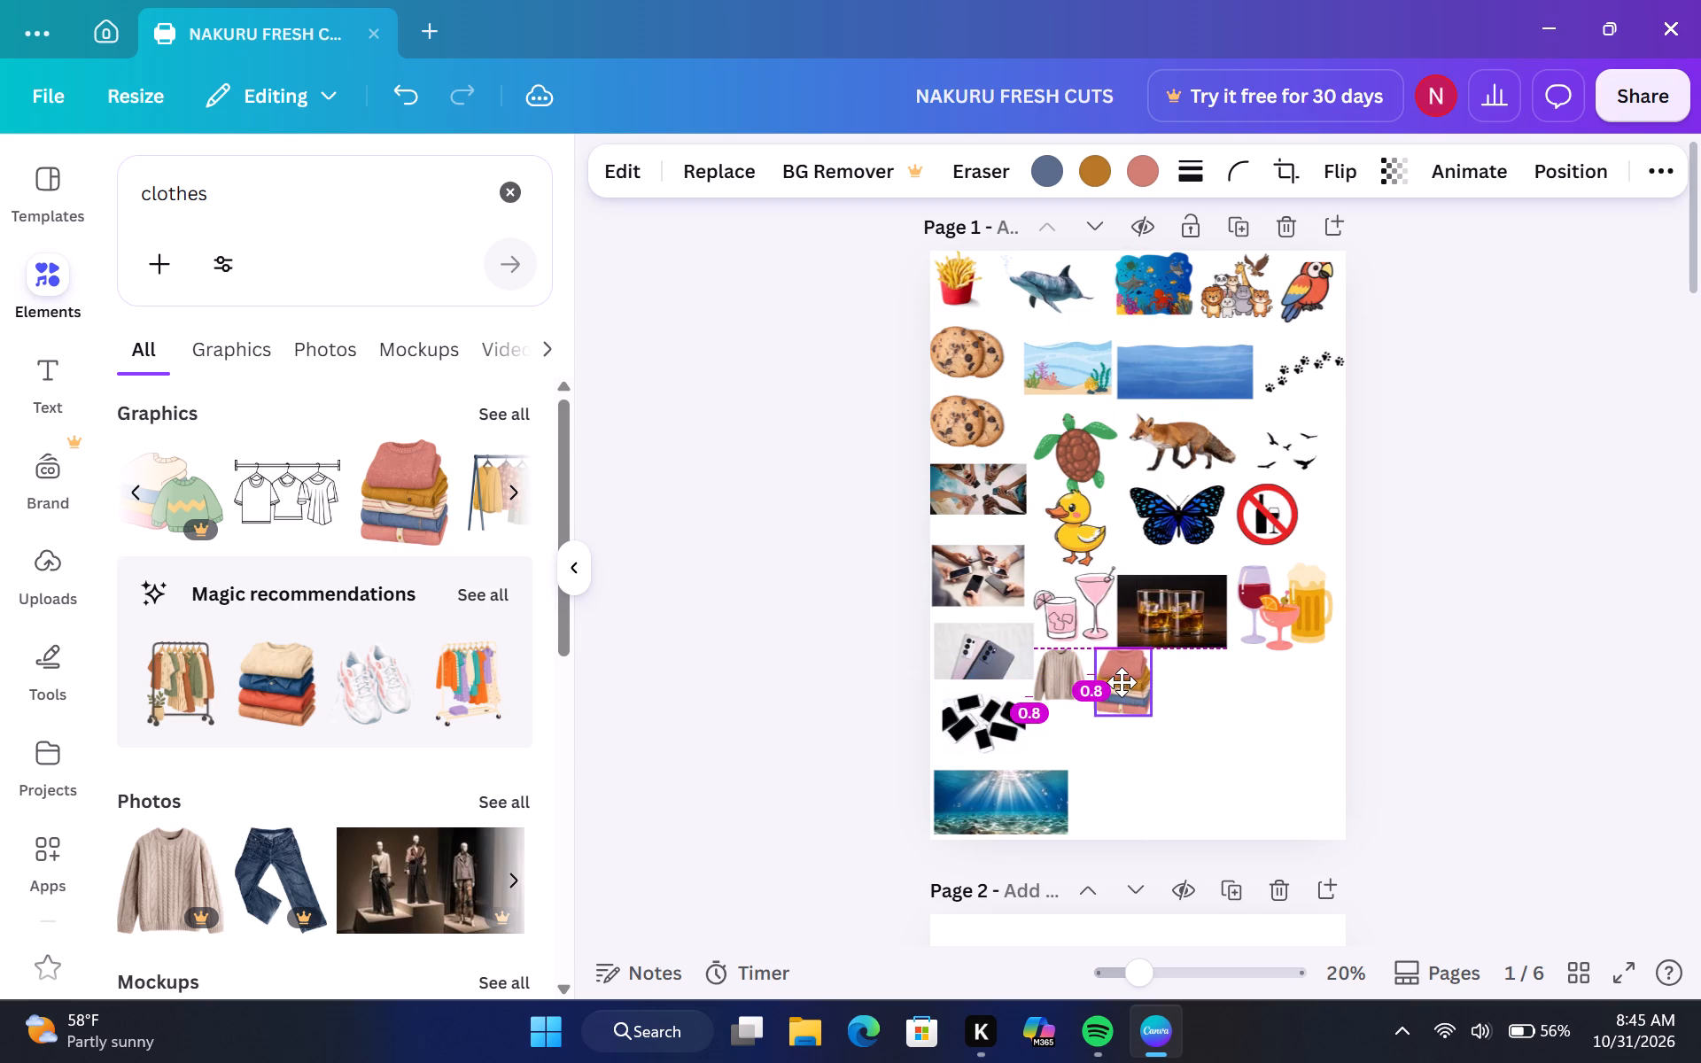
{"action": "left_click_drag", "start_coordinate": [1122, 682], "coordinate": [1120, 680]}
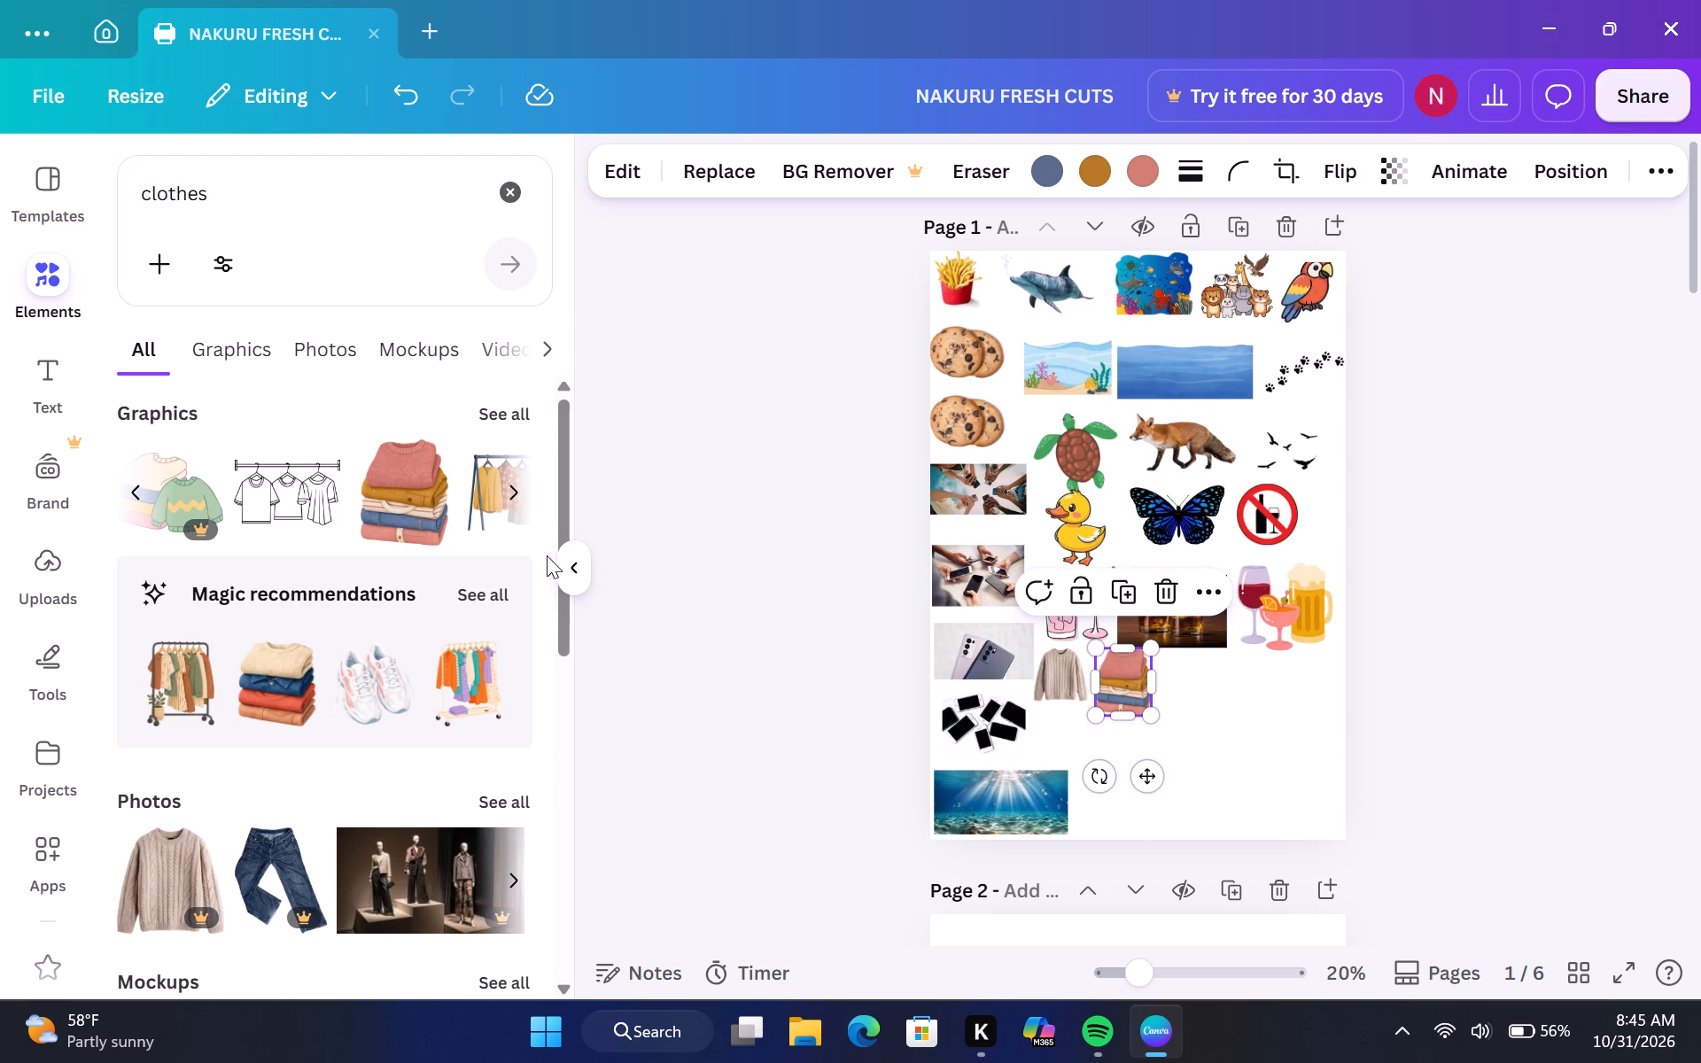
Add the clothes rack with potted plant to page 1, shrink it to under a fifth, and place it beside the folded clothes beneath the whiskey photo.
{"action": "left_click", "coordinate": [199, 688]}
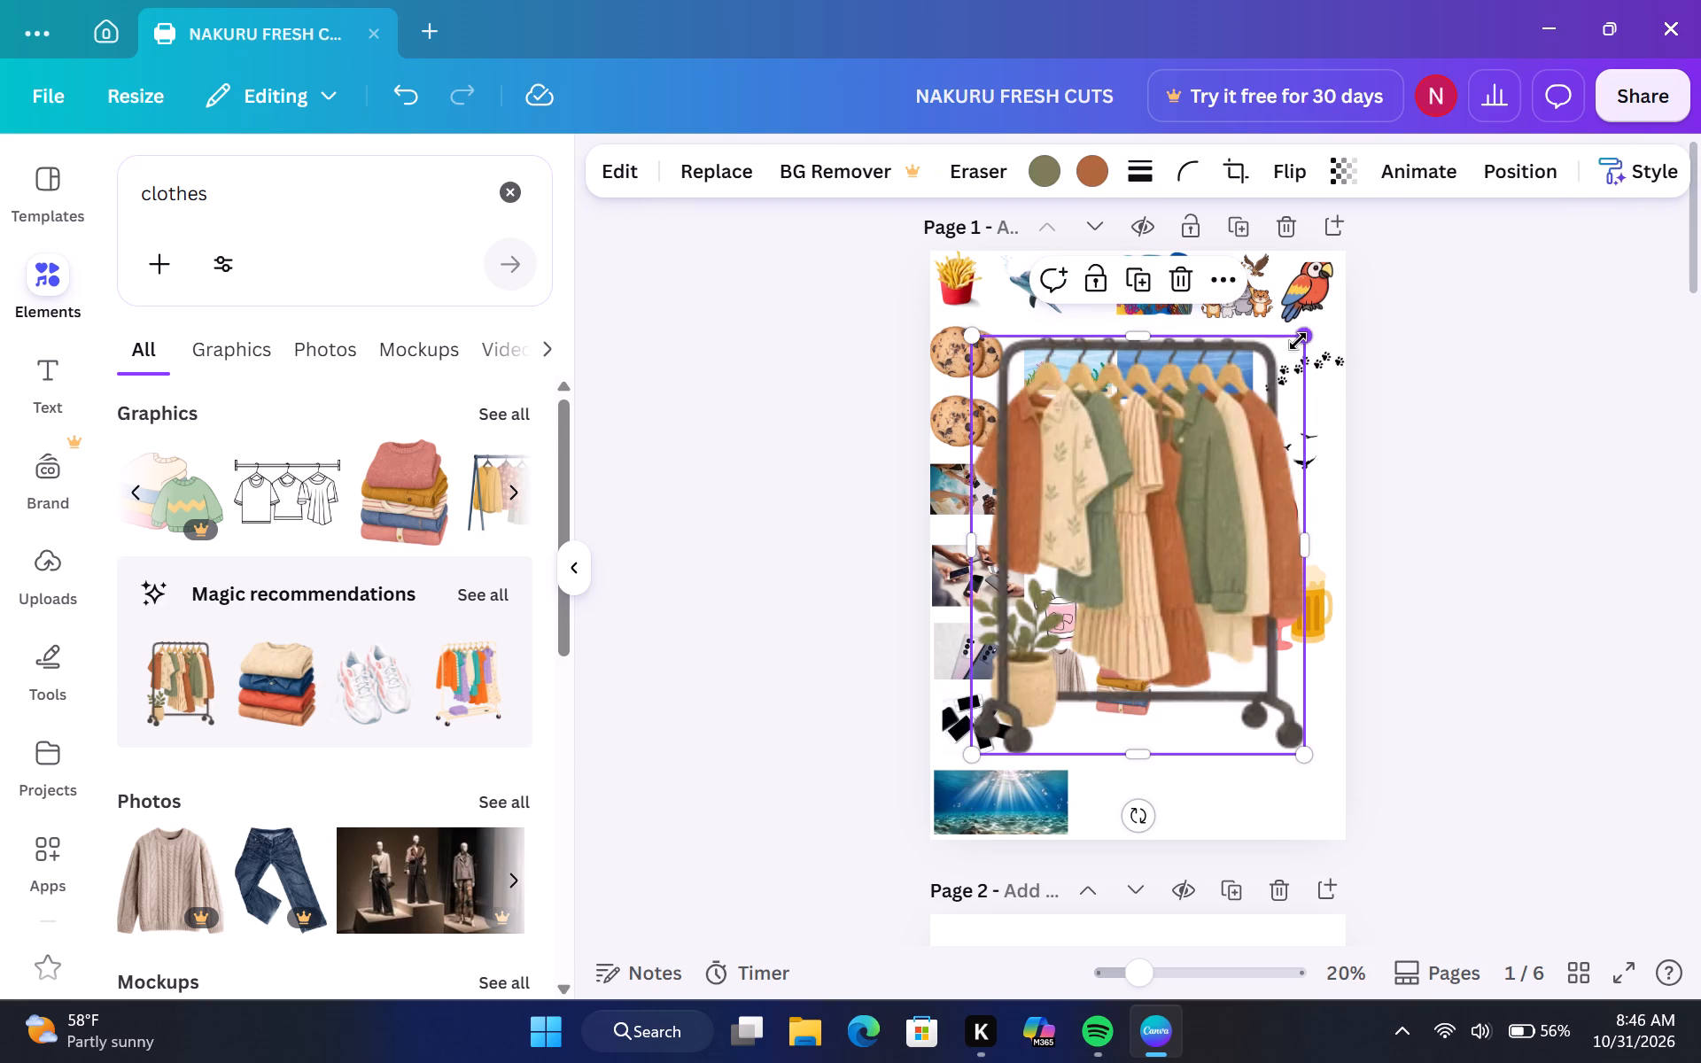
{"action": "double_click", "coordinate": [1297, 341]}
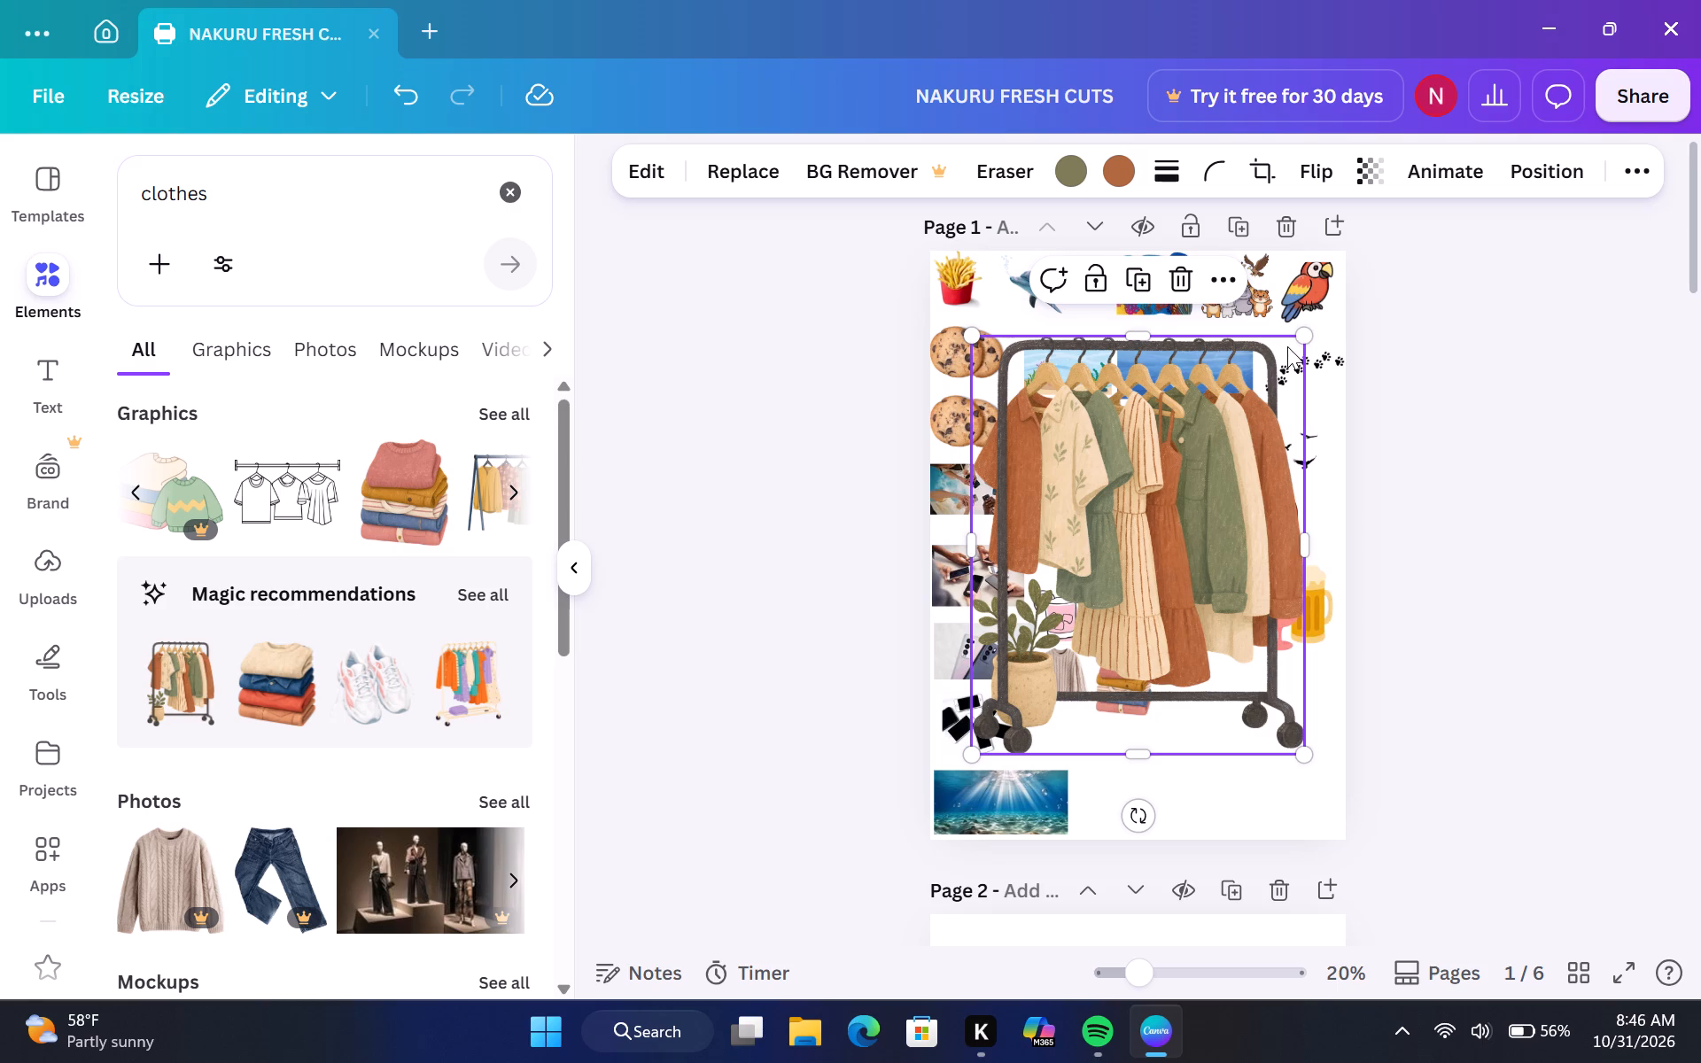
{"action": "left_click", "coordinate": [1308, 344]}
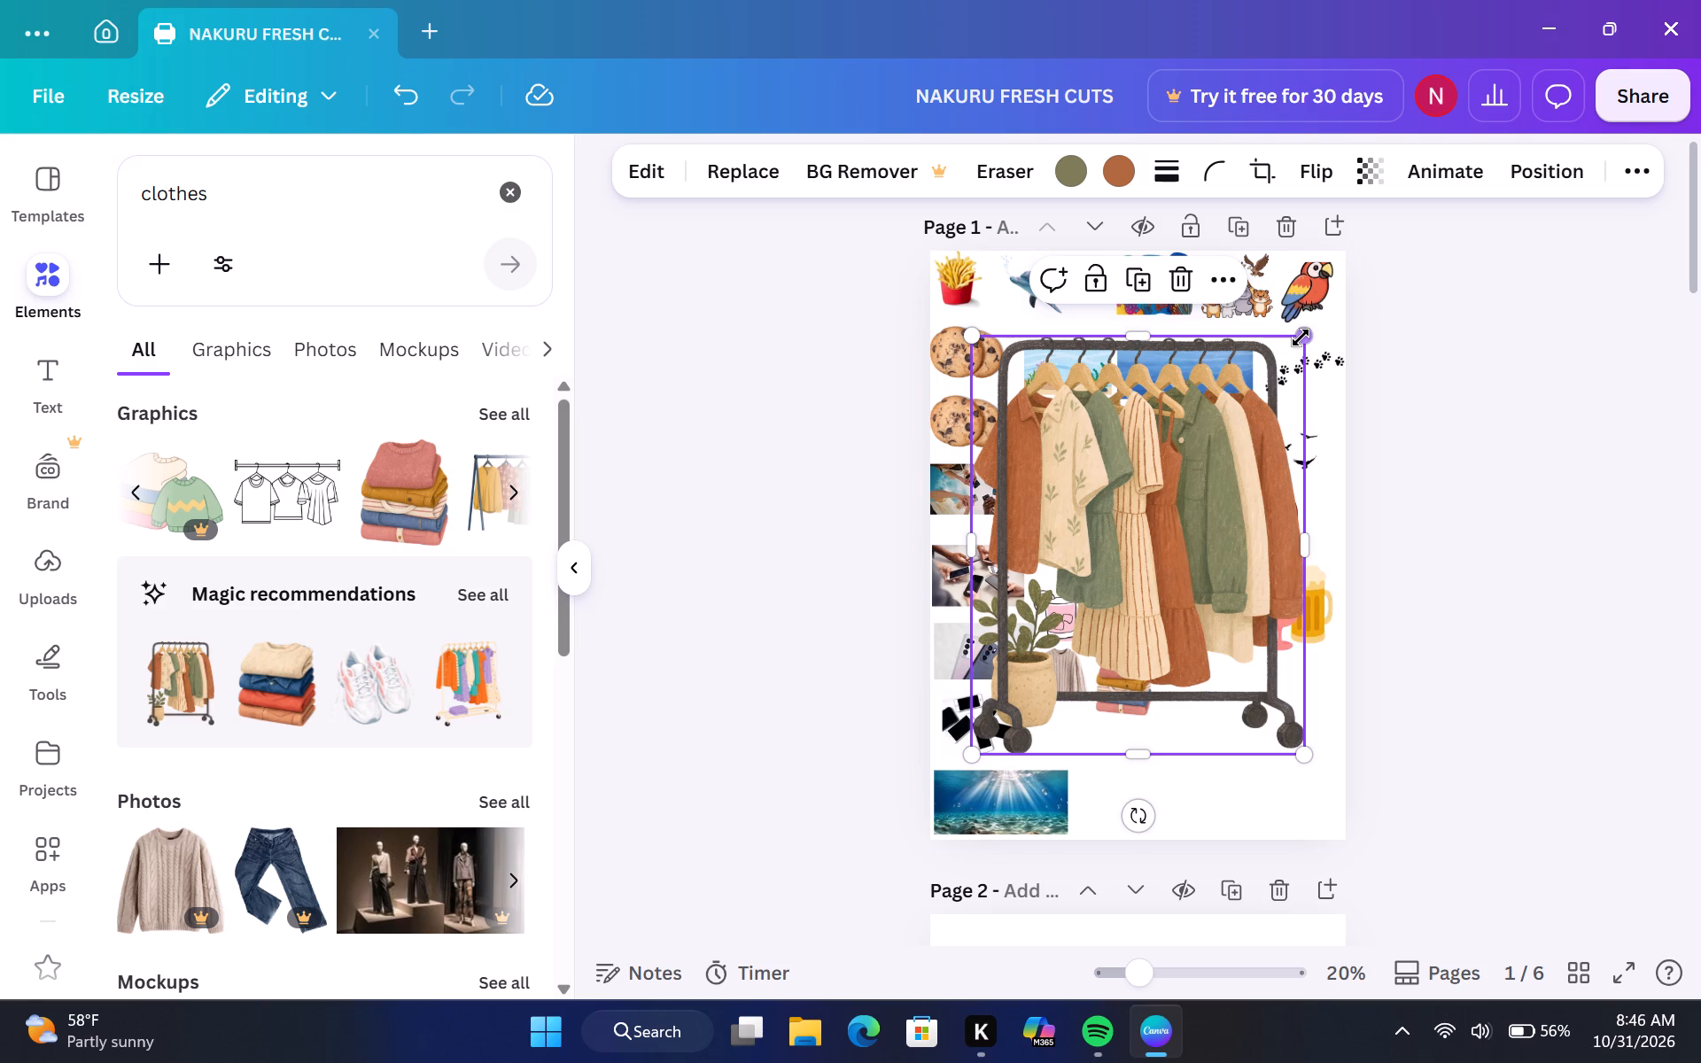
{"action": "left_click", "coordinate": [1301, 338]}
{"action": "left_click_drag", "start_coordinate": [1301, 338], "coordinate": [1216, 418]}
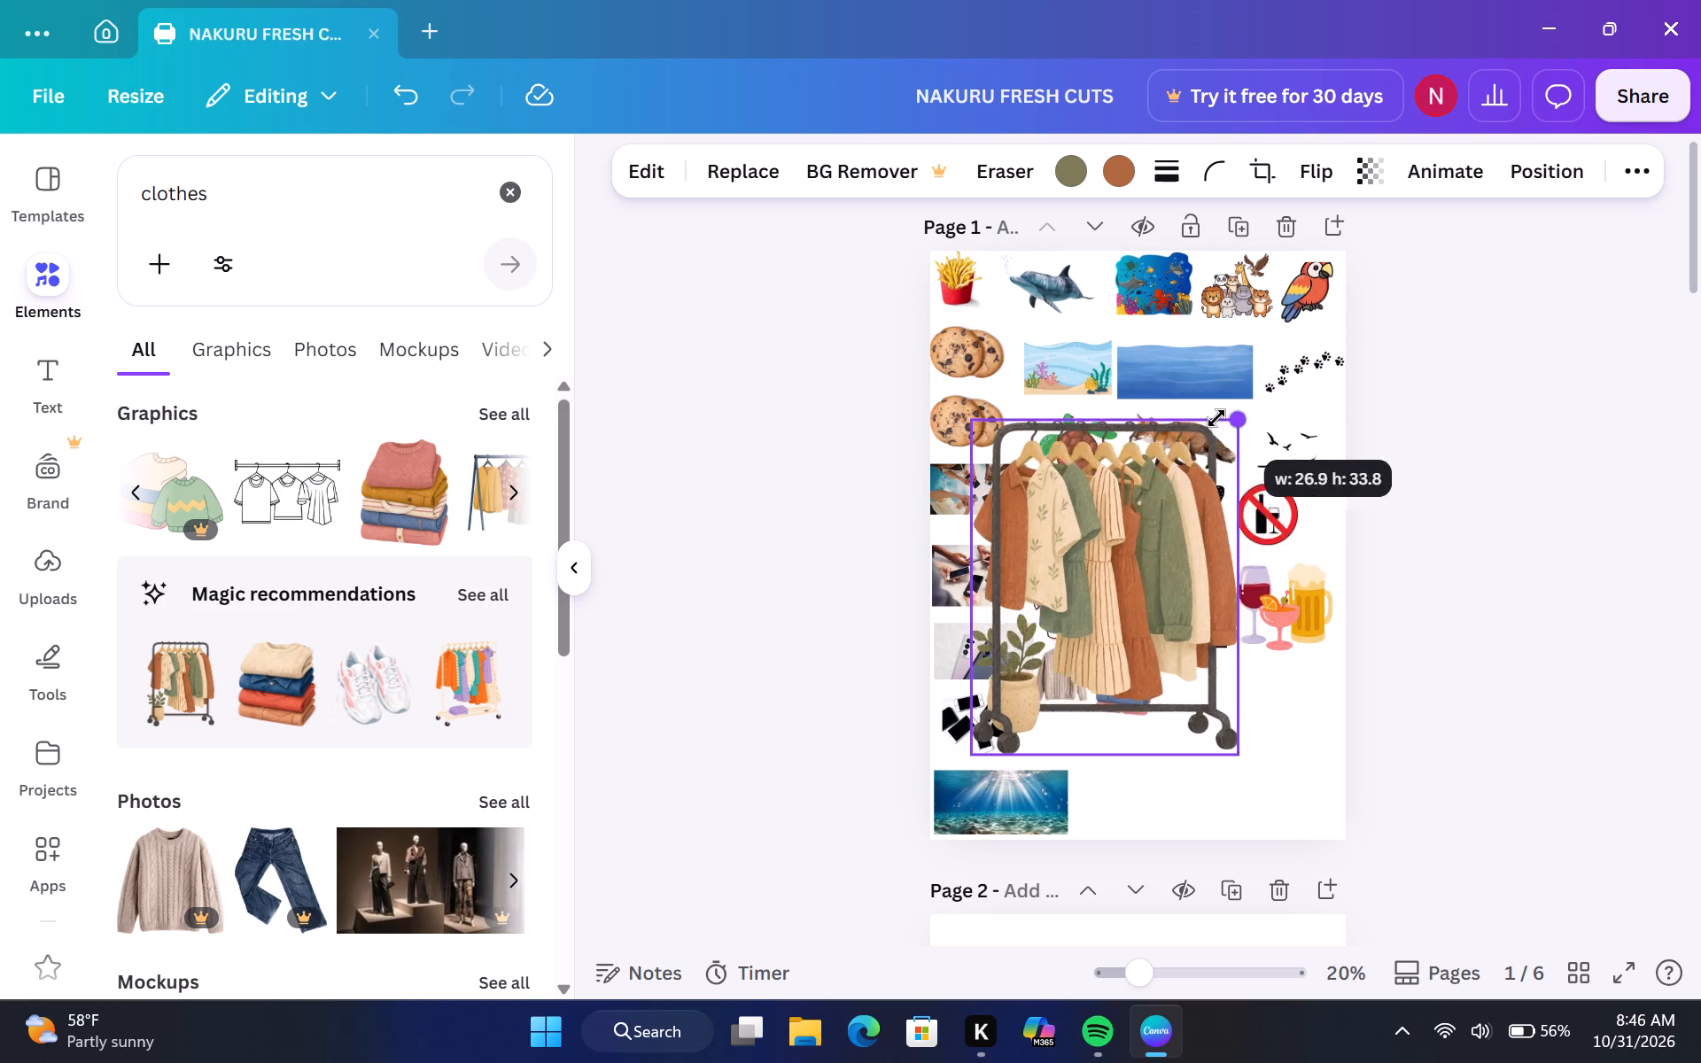
{"action": "left_click_drag", "start_coordinate": [1216, 418], "coordinate": [1052, 573]}
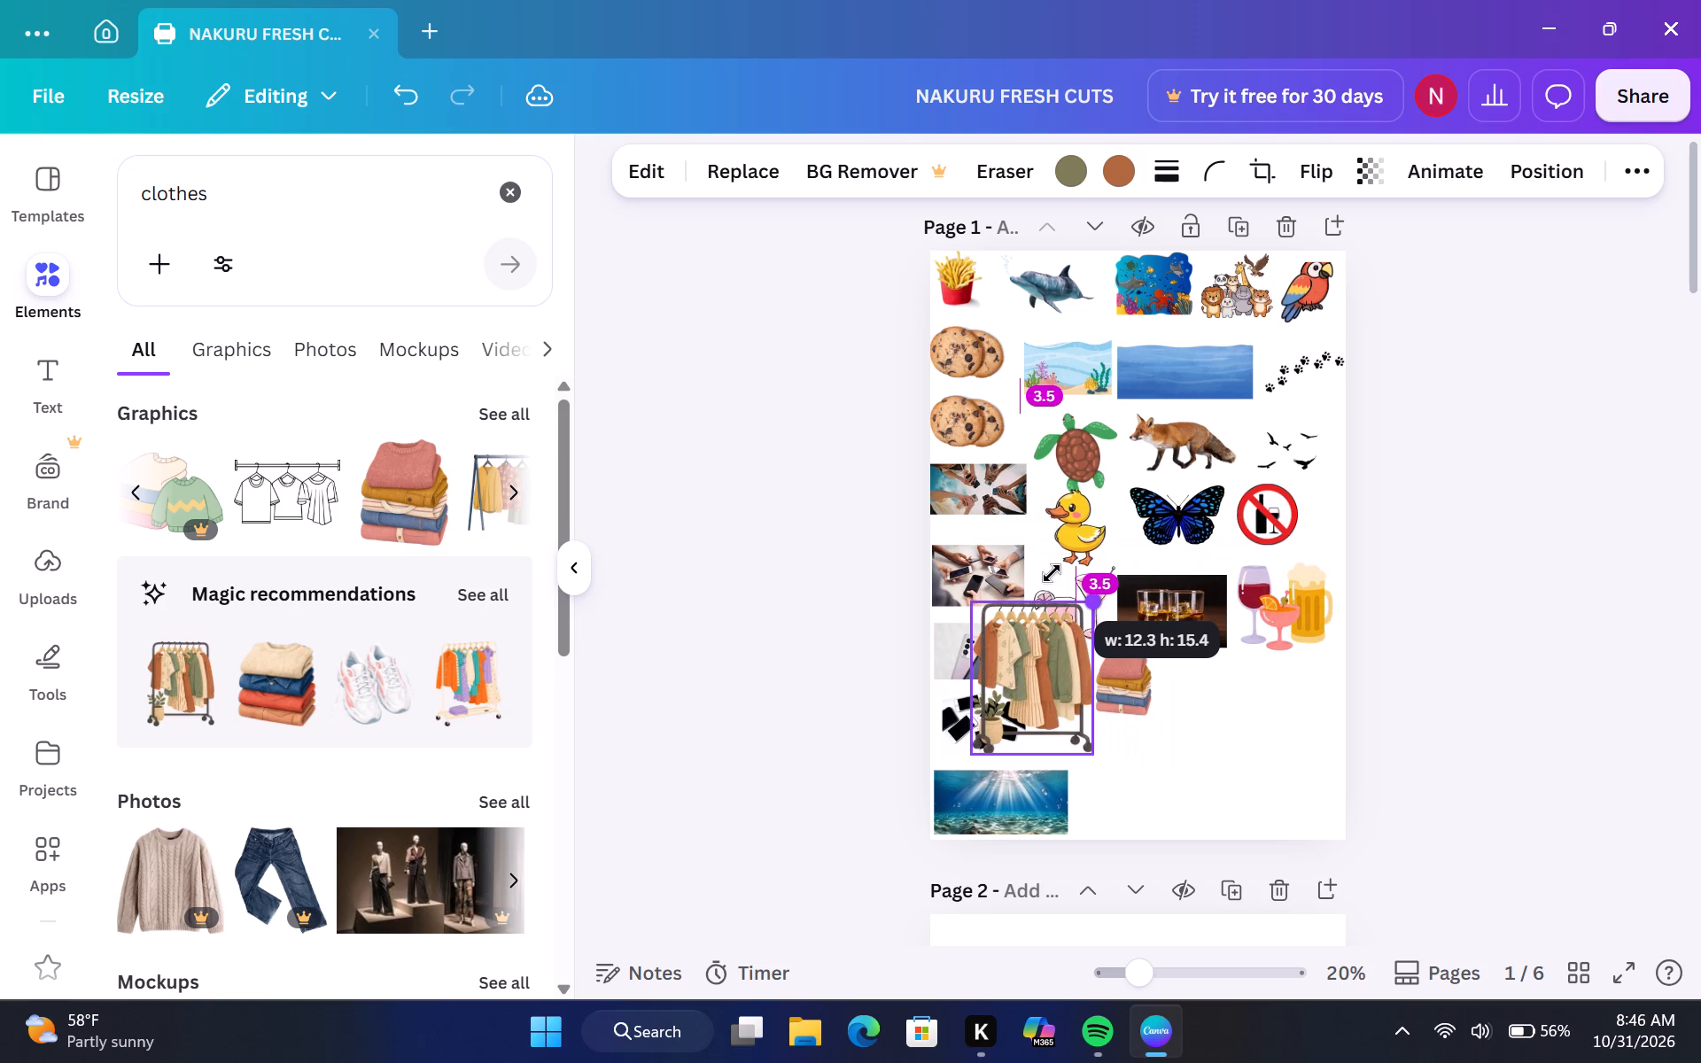
{"action": "left_click_drag", "start_coordinate": [1052, 573], "coordinate": [997, 605]}
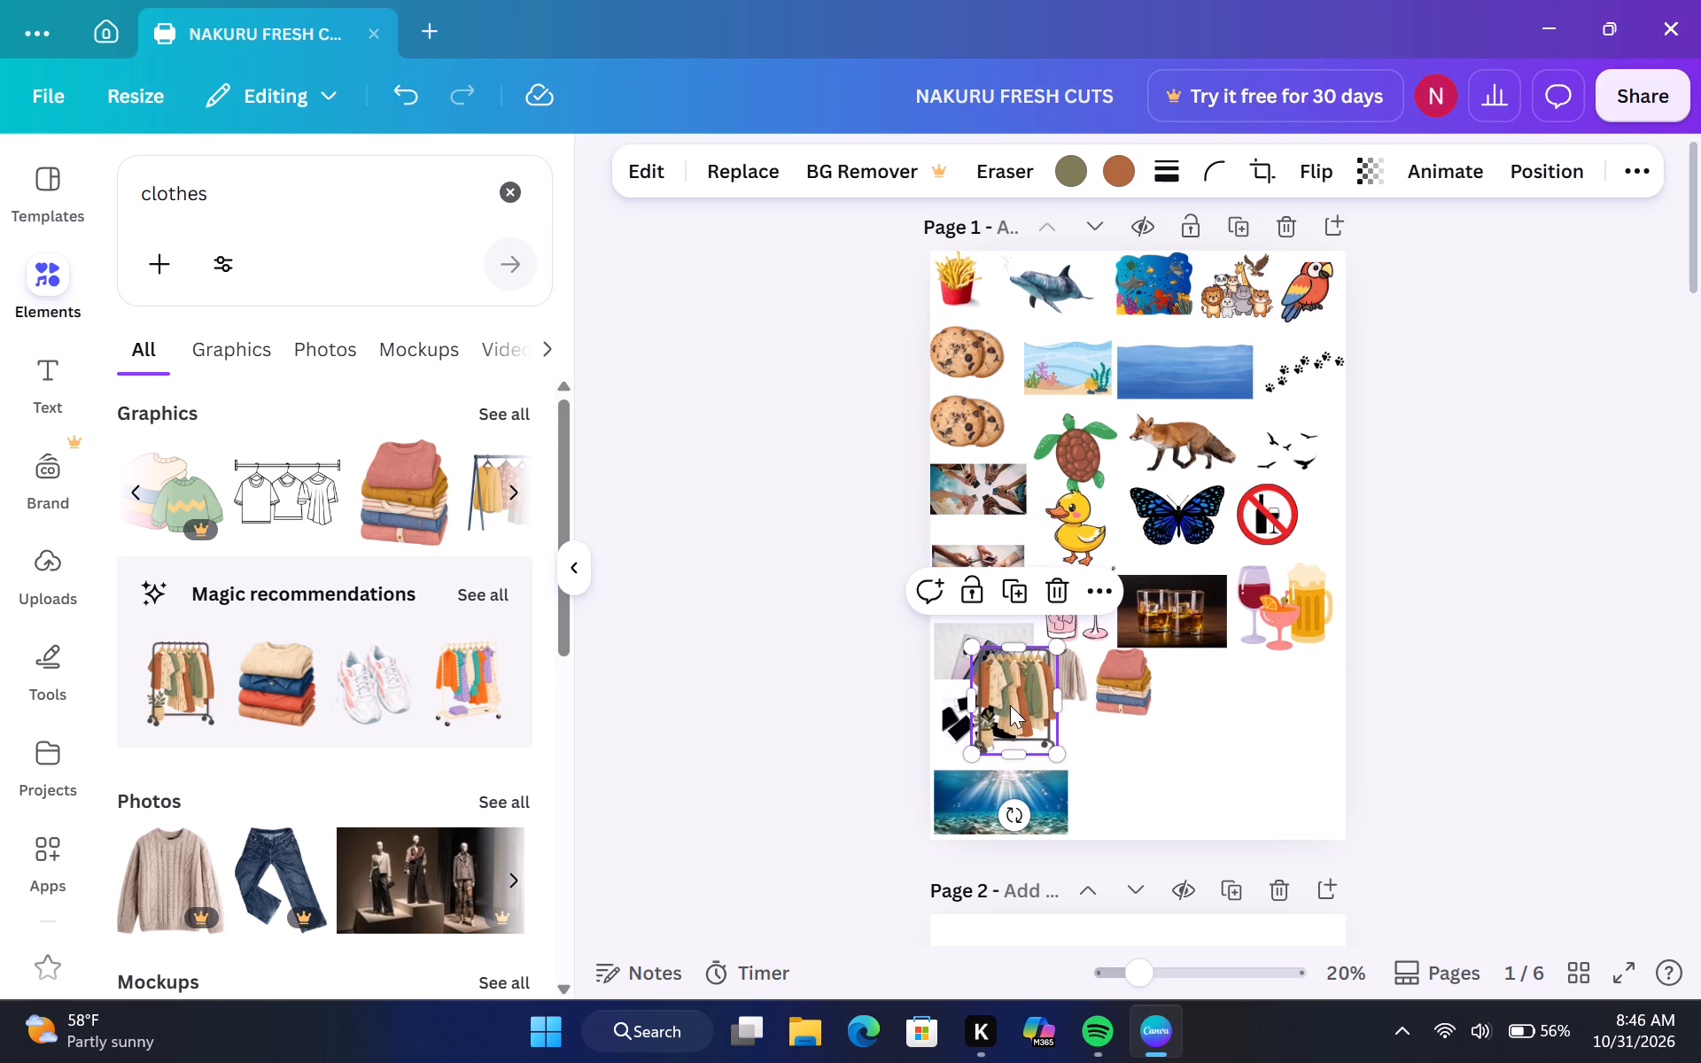
{"action": "left_click_drag", "start_coordinate": [1010, 705], "coordinate": [1170, 702]}
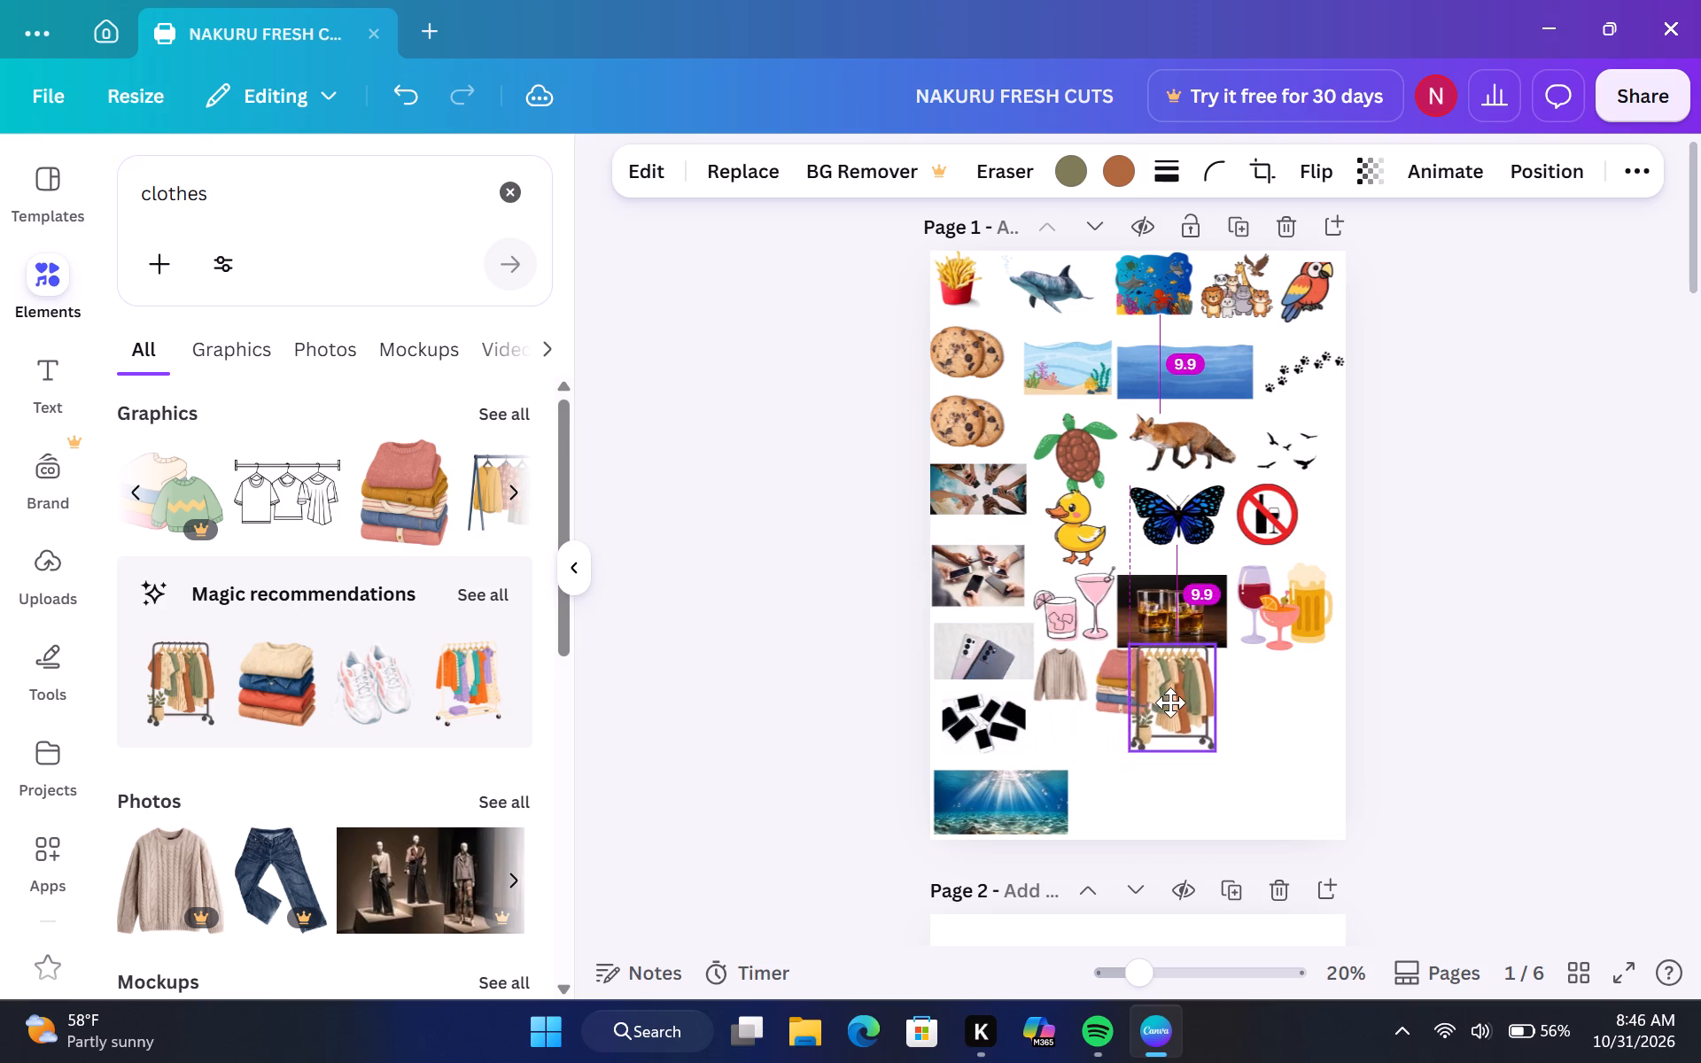
{"action": "left_click_drag", "start_coordinate": [1170, 702], "coordinate": [1194, 707]}
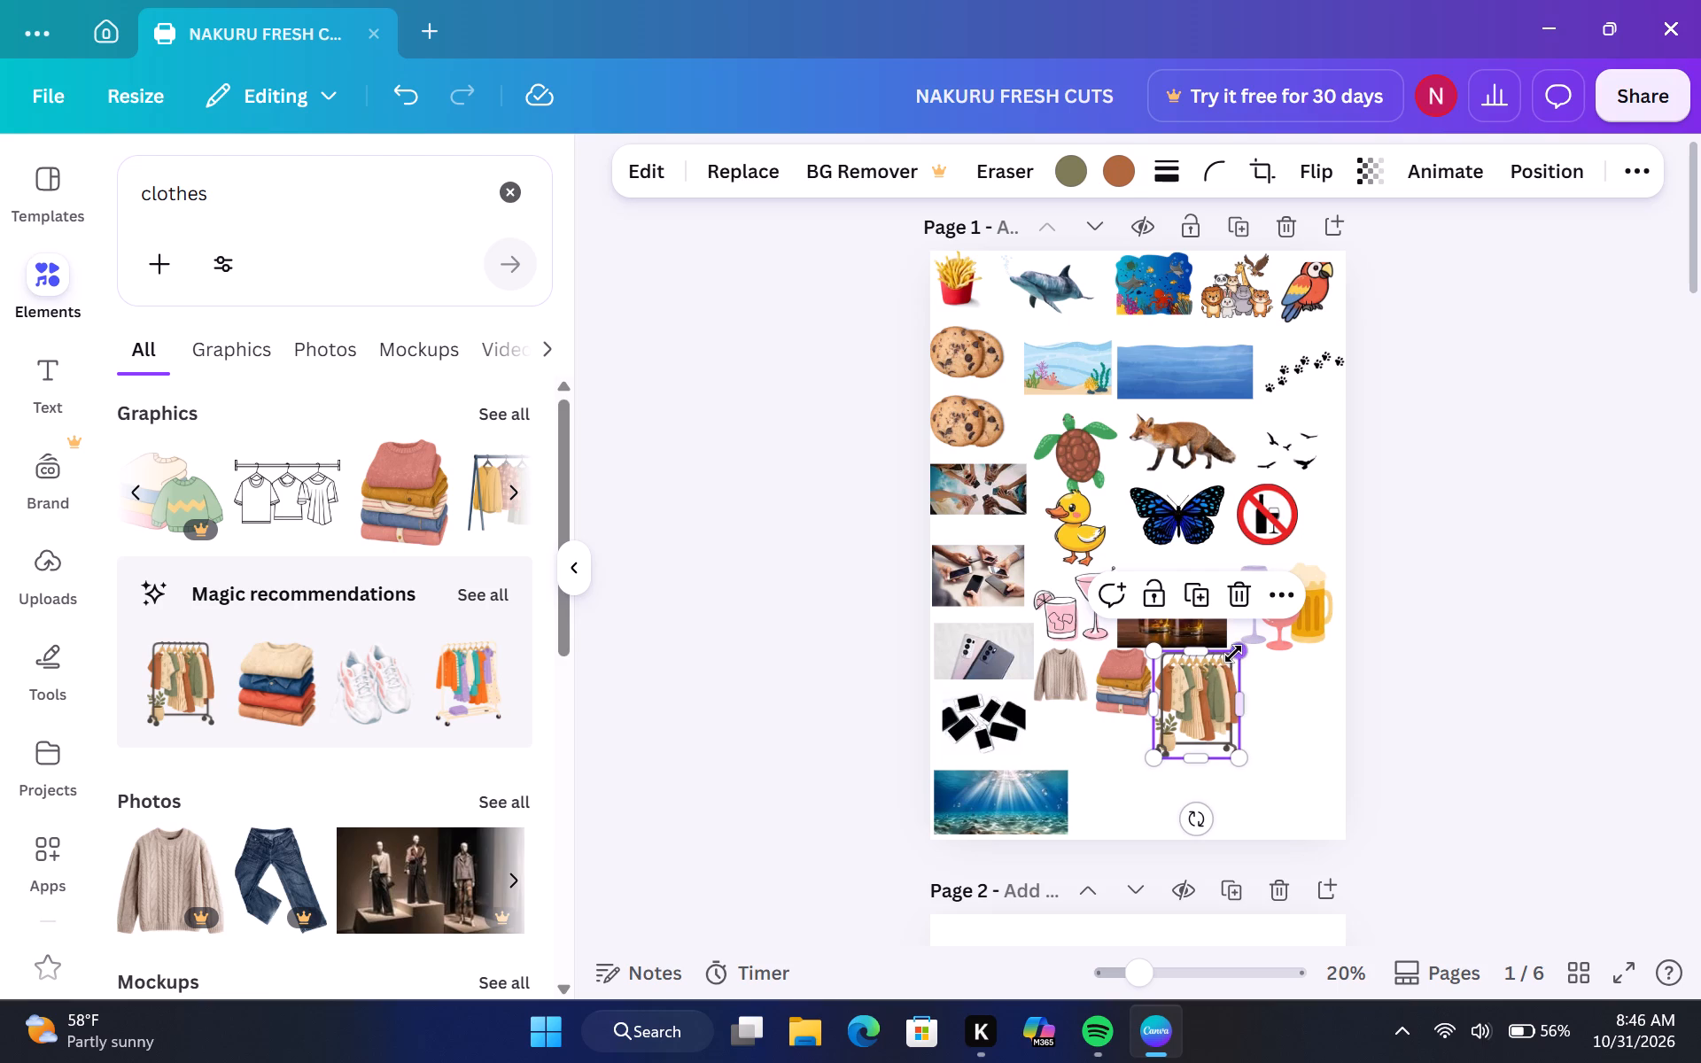
{"action": "left_click_drag", "start_coordinate": [1233, 654], "coordinate": [1192, 677]}
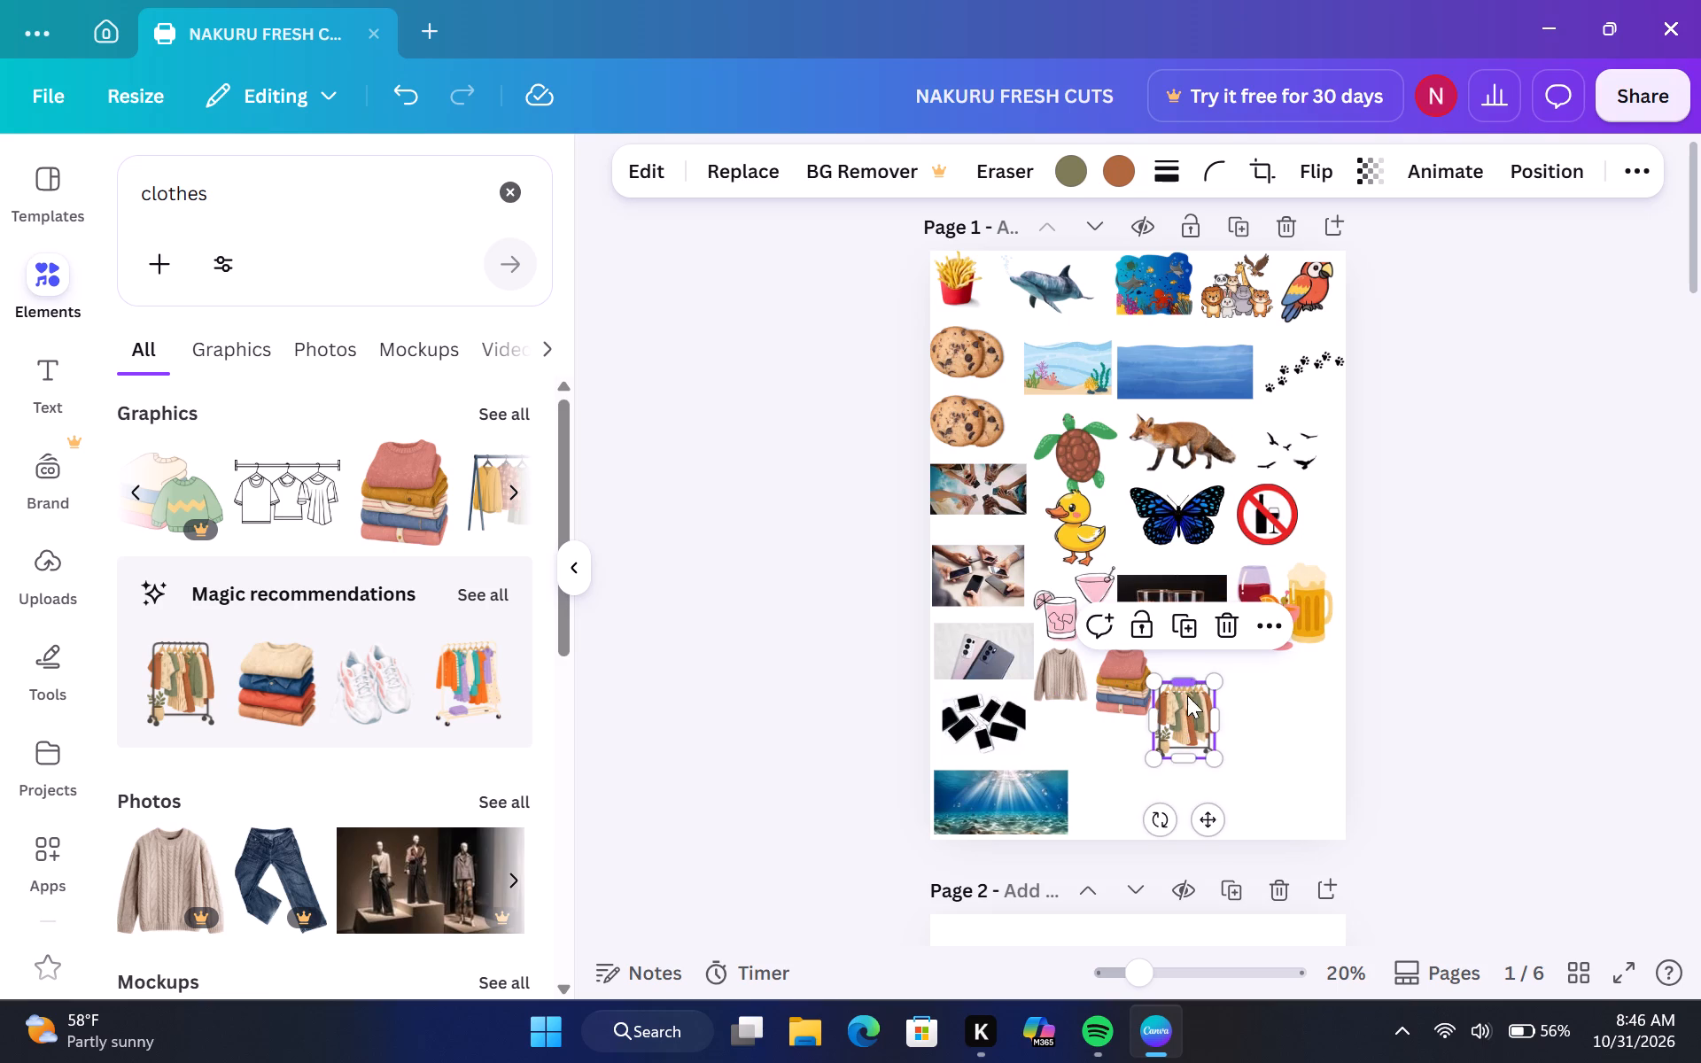
{"action": "left_click_drag", "start_coordinate": [1183, 726], "coordinate": [1185, 699]}
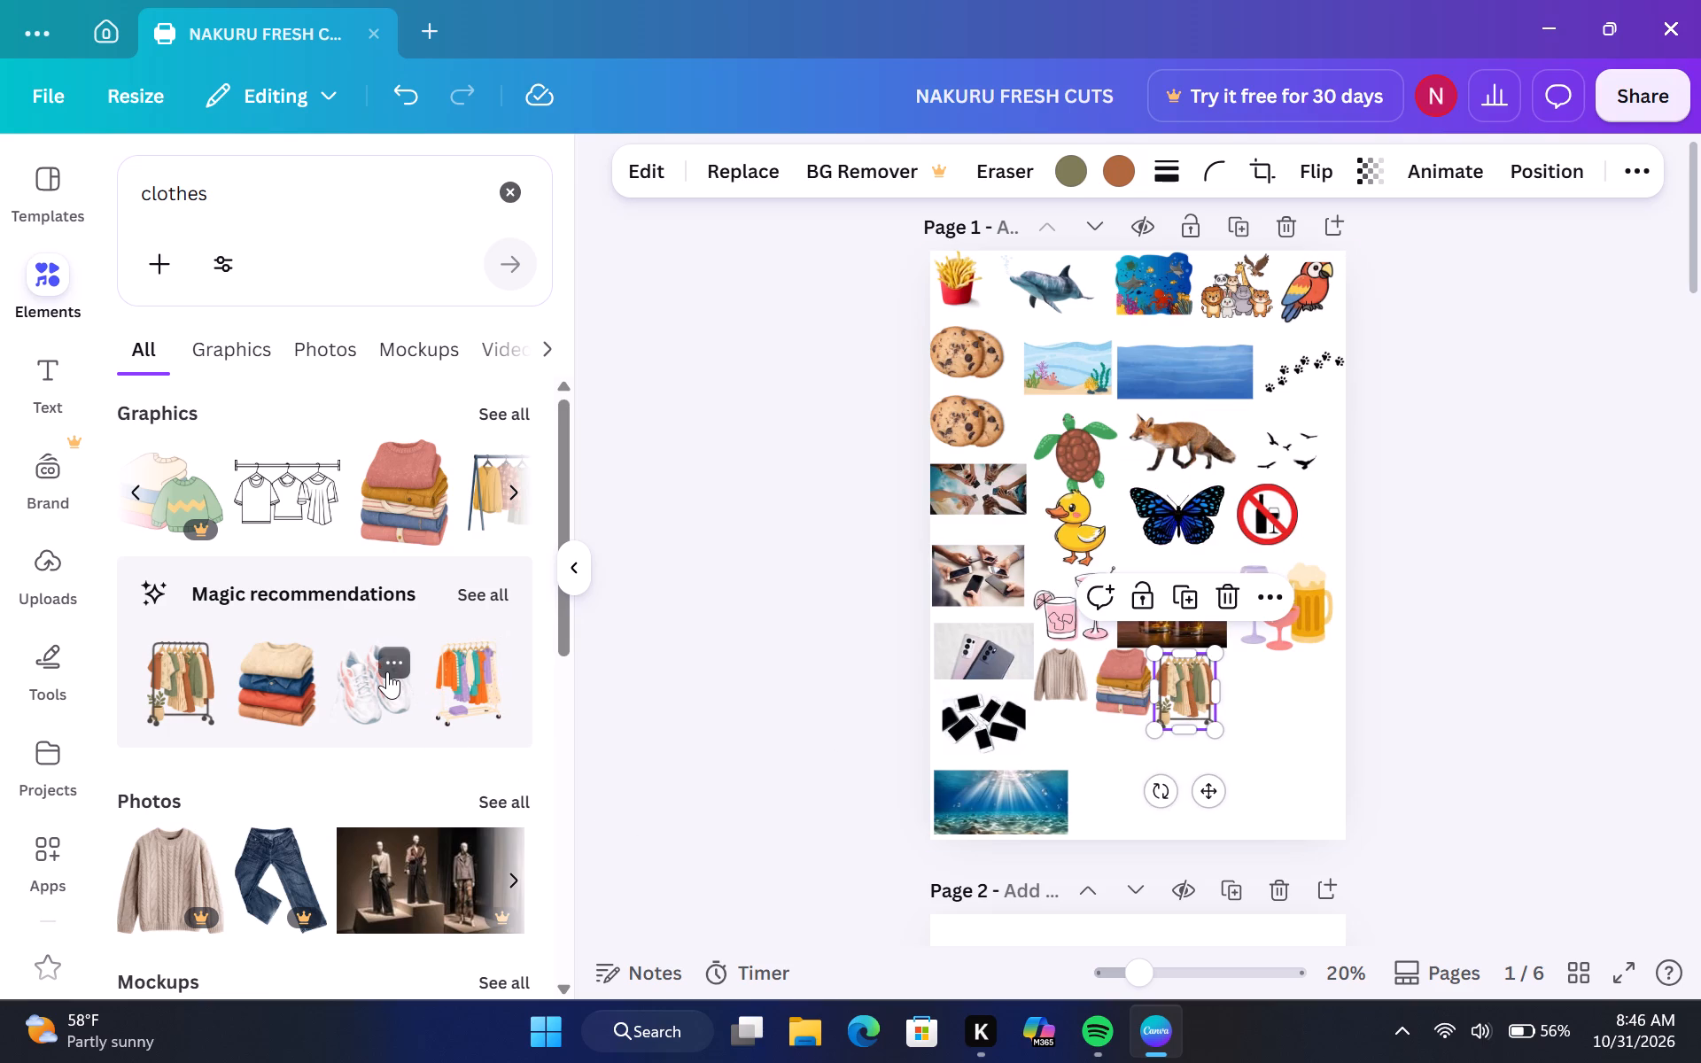
Add the white-and-pink sneakers graphic to page 1 and shrink it to about a fifth of its size.
{"action": "double_click", "coordinate": [387, 671]}
{"action": "triple_click", "coordinate": [387, 671]}
{"action": "double_click", "coordinate": [365, 677]}
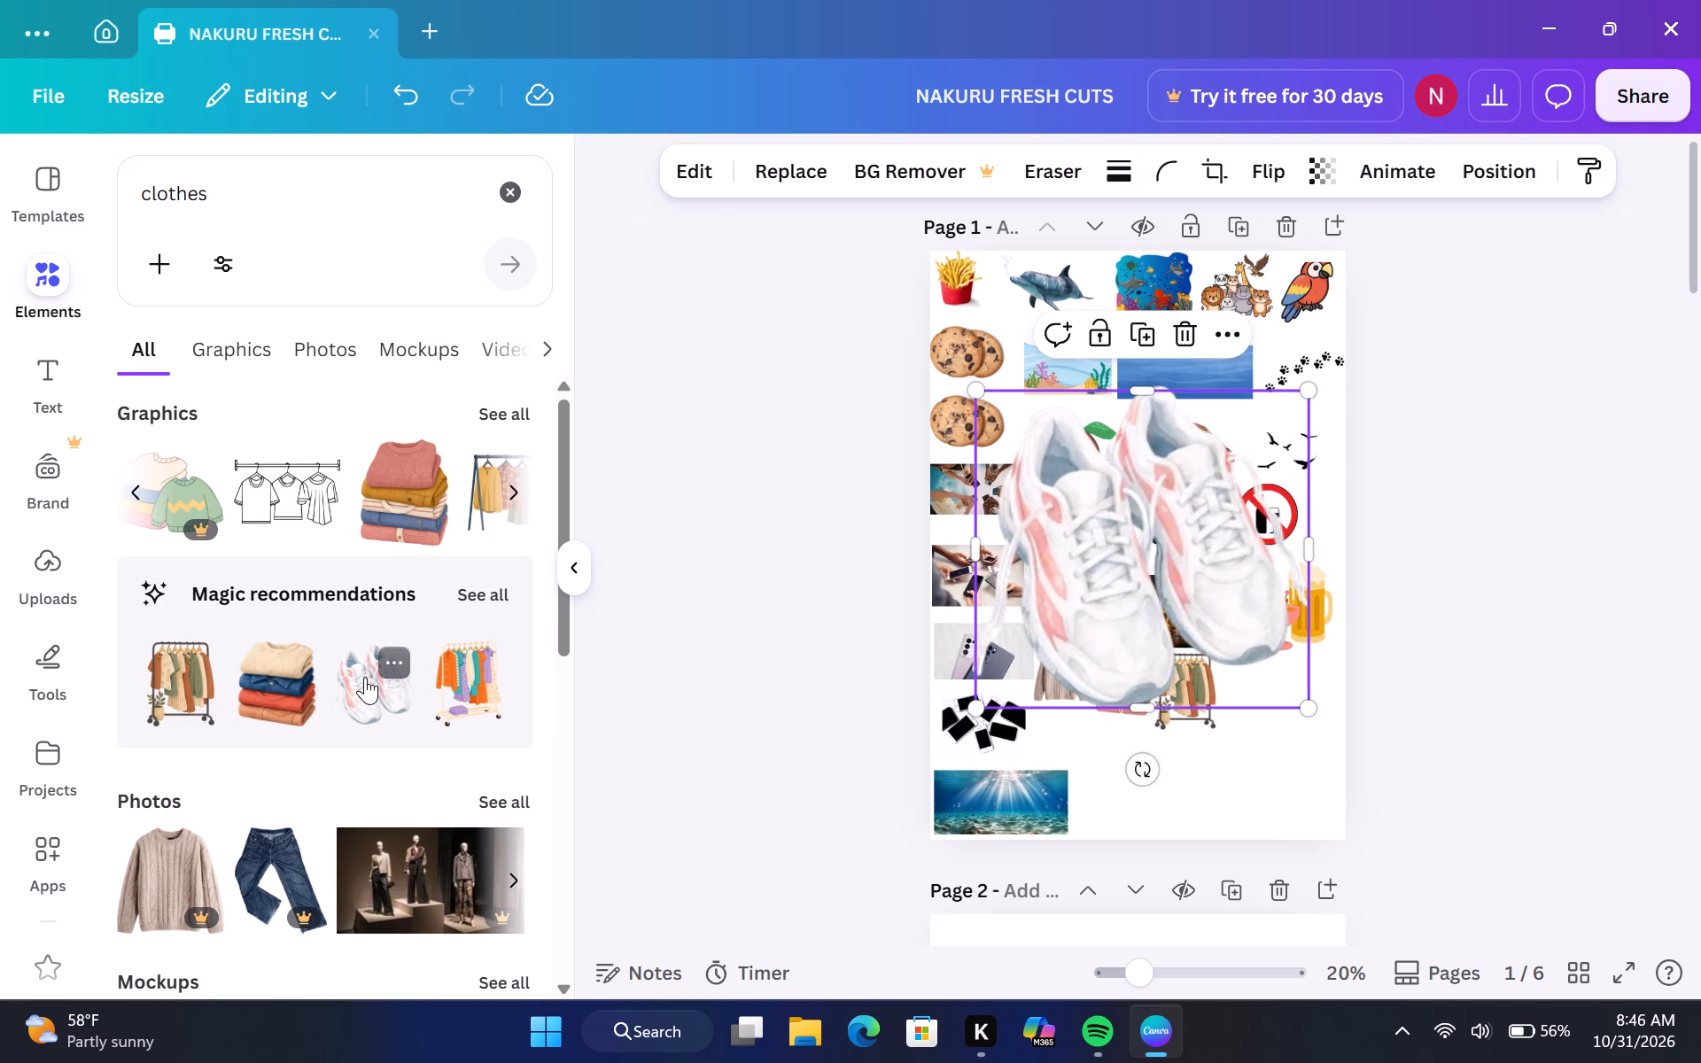
{"action": "double_click", "coordinate": [1299, 395]}
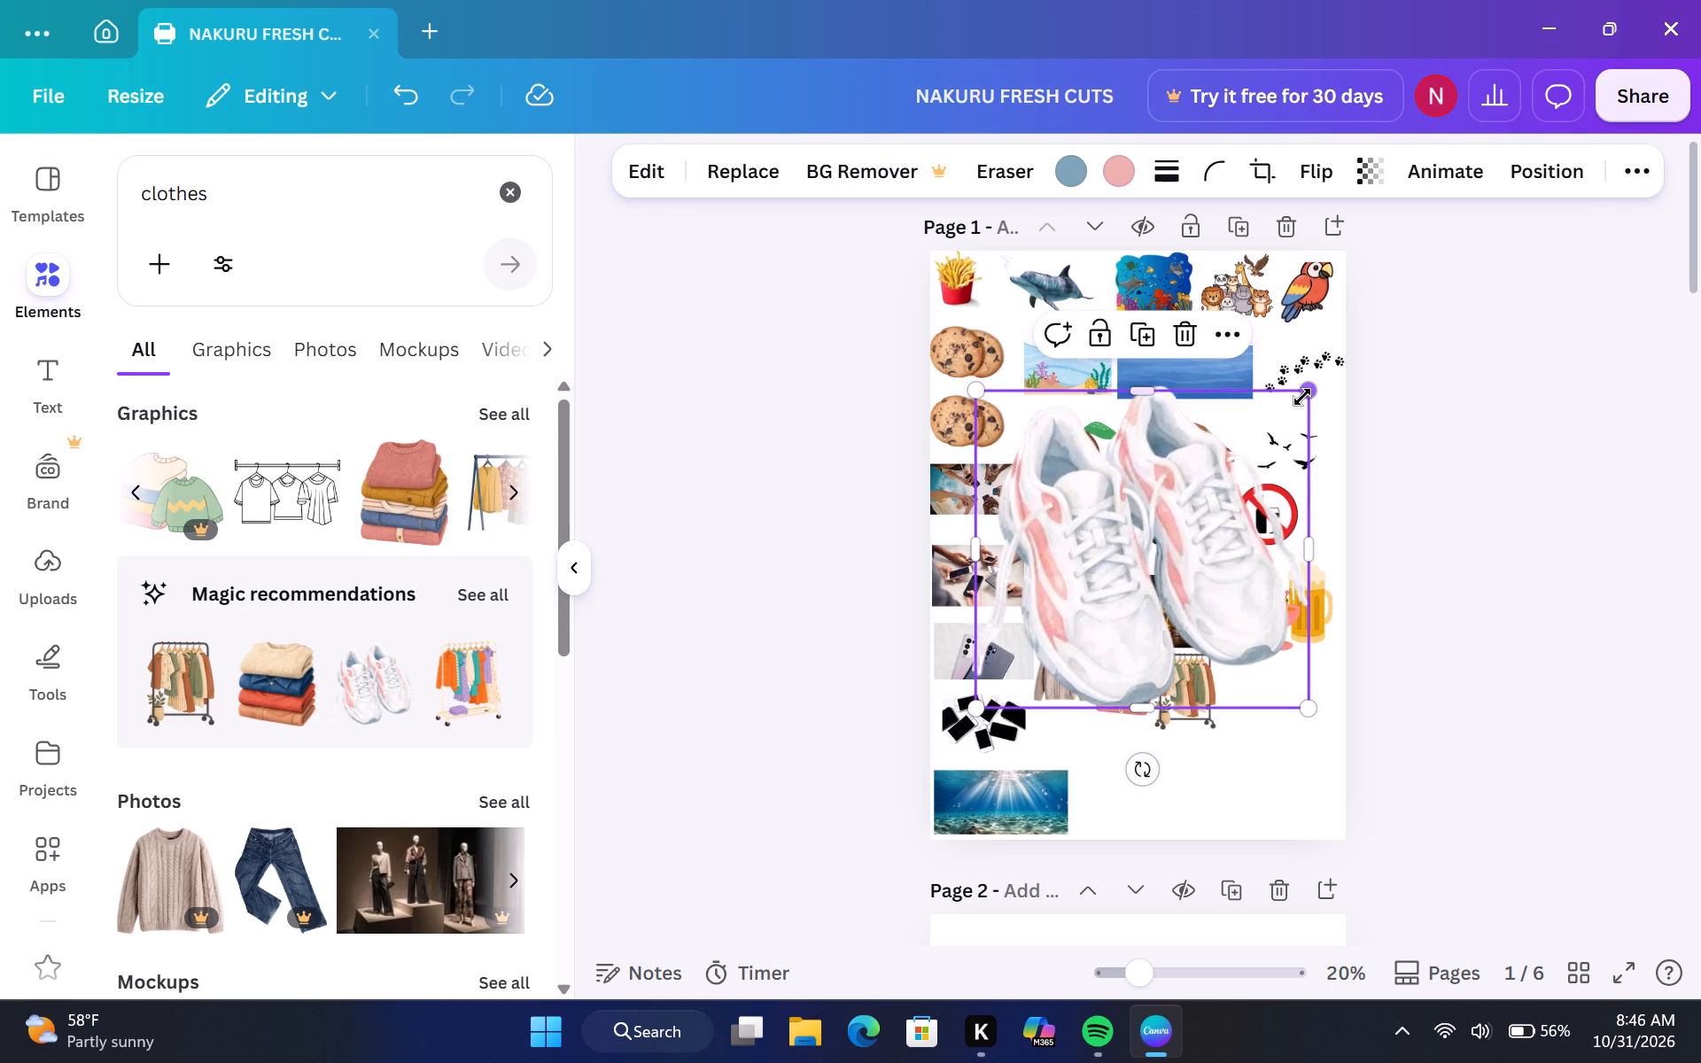
{"action": "left_click_drag", "start_coordinate": [1302, 397], "coordinate": [991, 593]}
Delete the extra full-size copy of the sneakers from page 1.
{"action": "left_click", "coordinate": [1171, 446]}
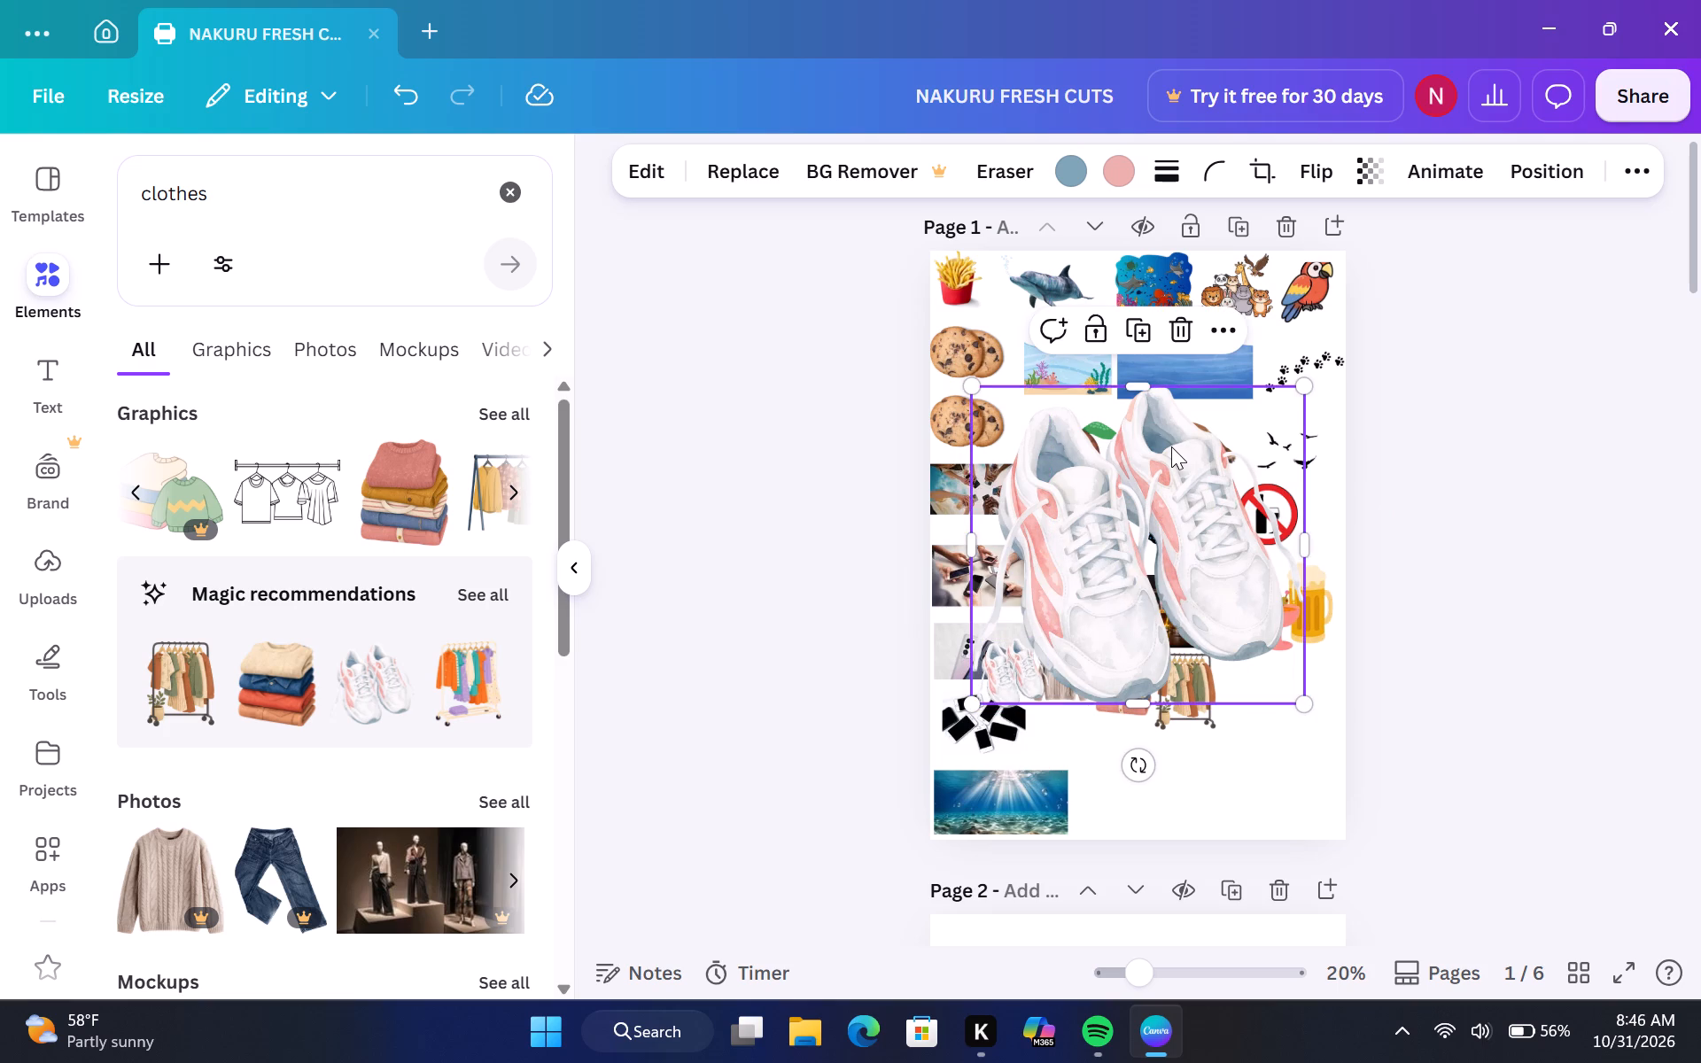
{"action": "left_click", "coordinate": [1181, 336]}
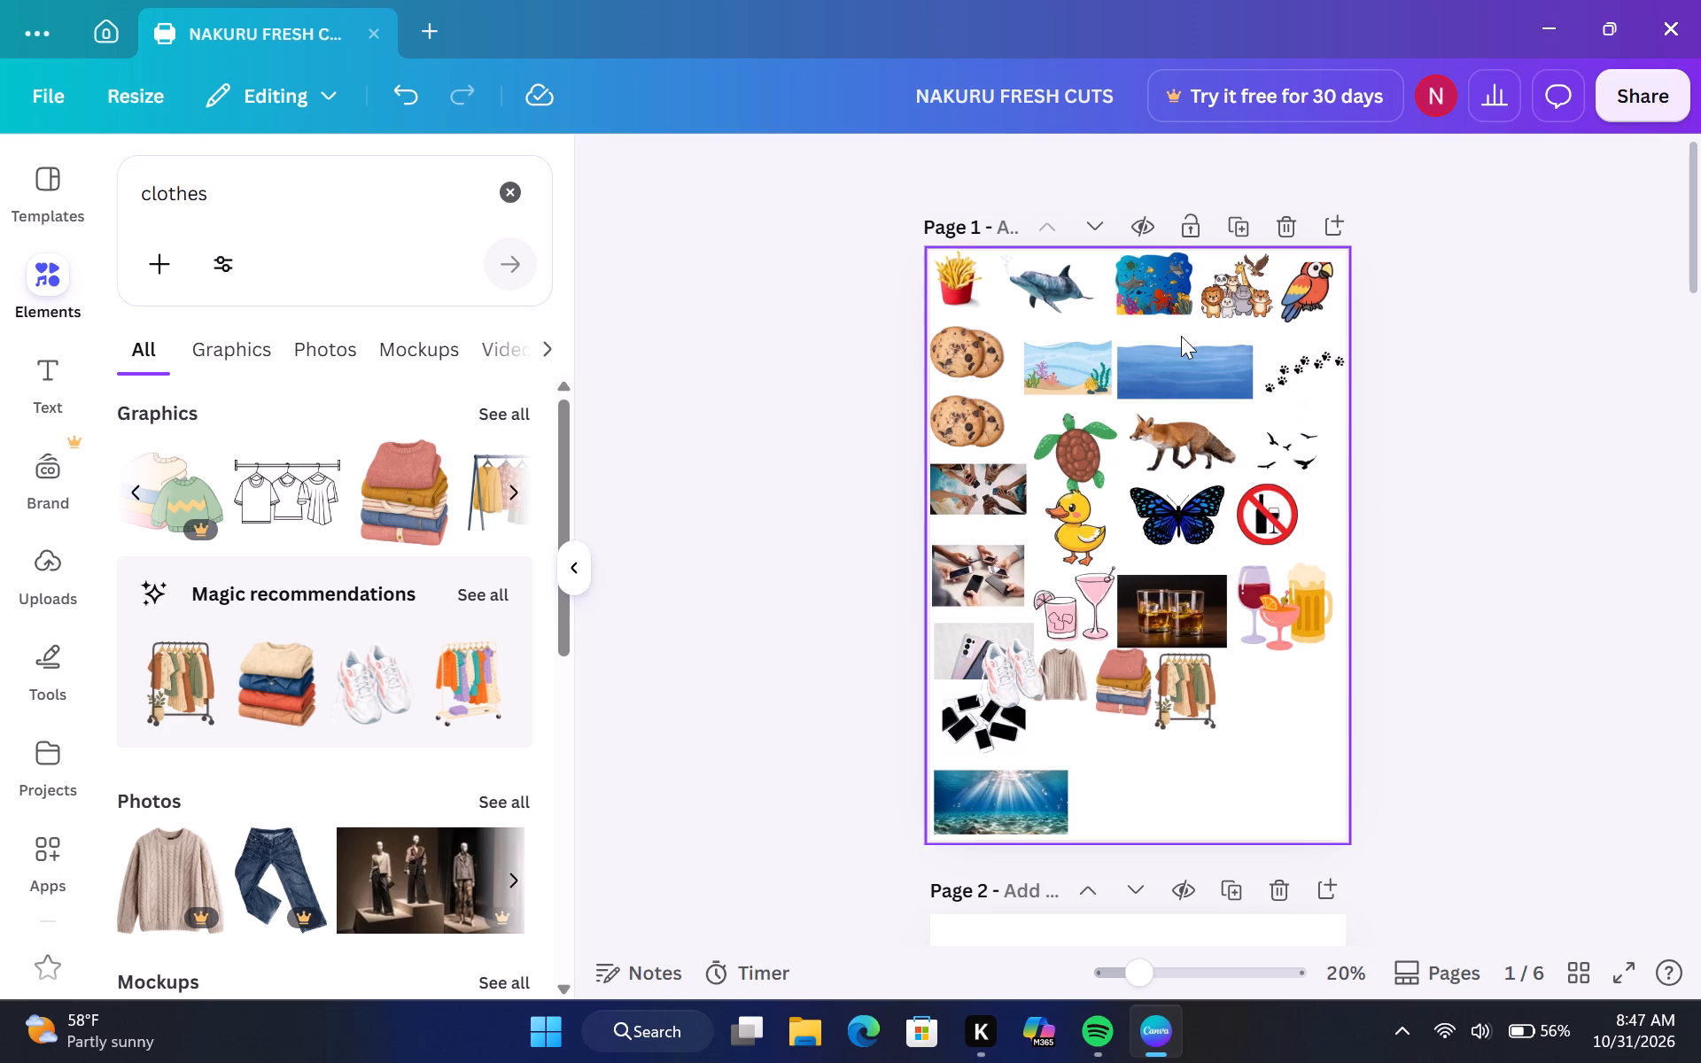
Place the small sneakers beside the clothes rack, beneath the wine and beer glasses.
{"action": "left_click_drag", "start_coordinate": [1016, 679], "coordinate": [1071, 676]}
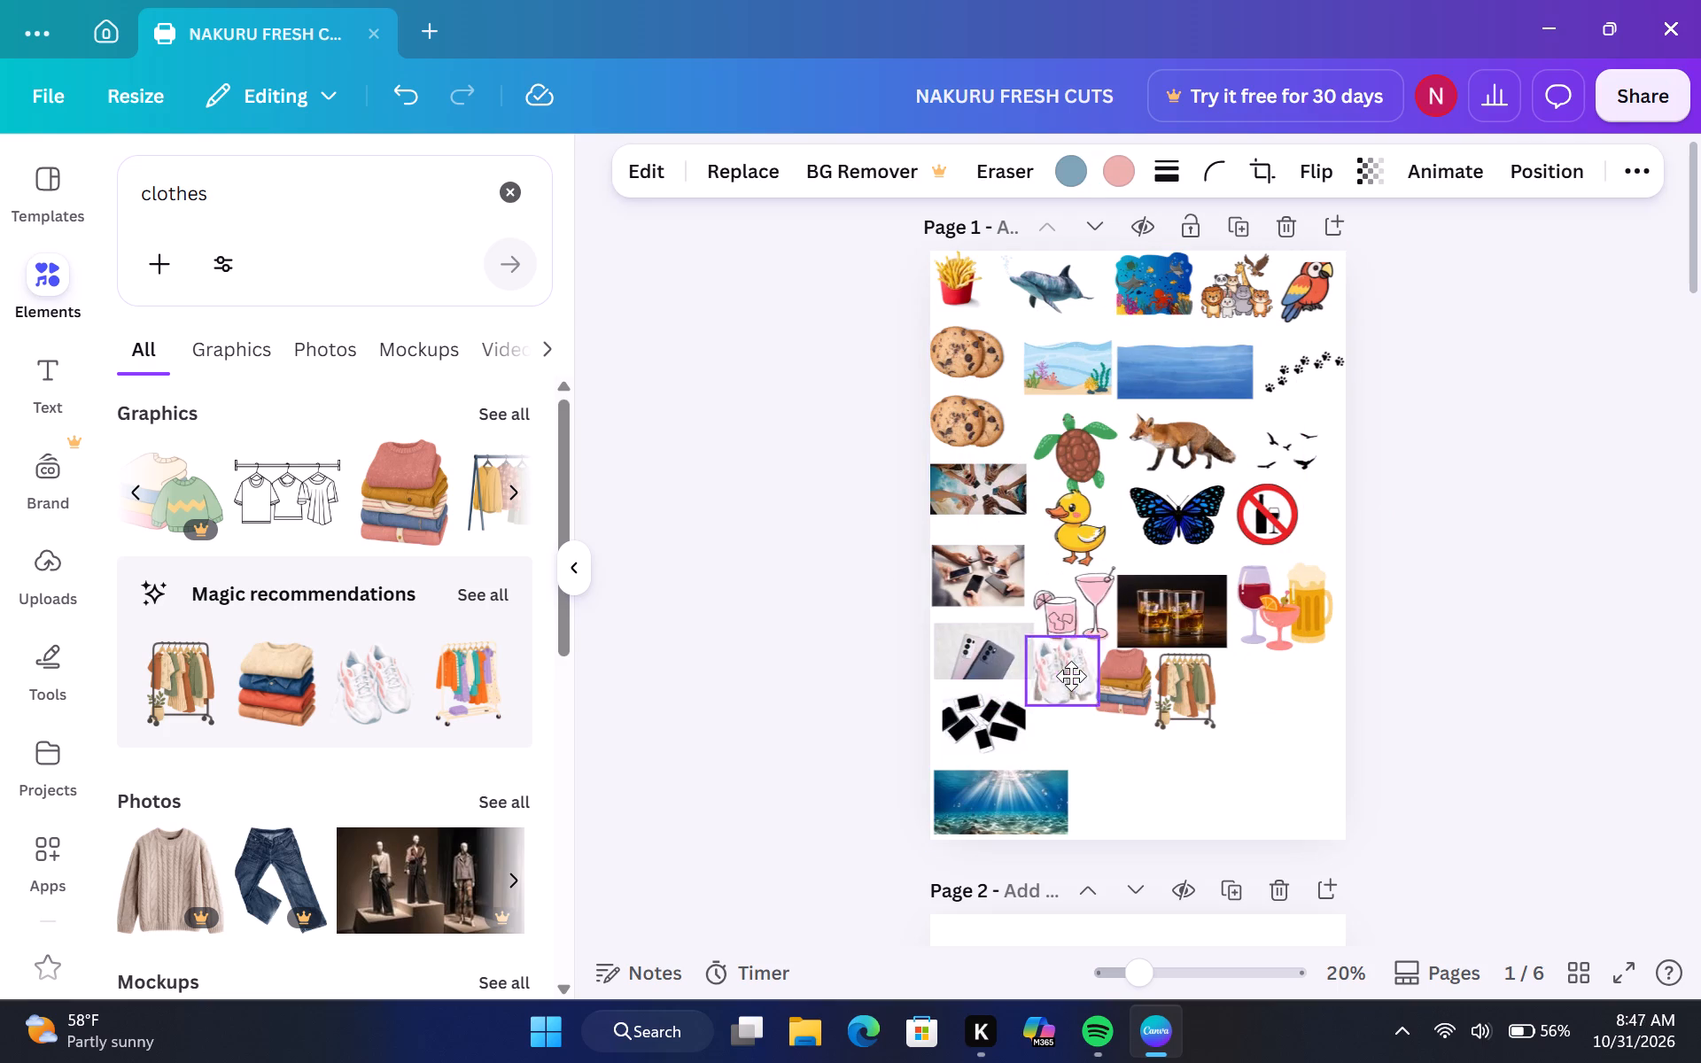
{"action": "left_click_drag", "start_coordinate": [1071, 676], "coordinate": [1261, 682]}
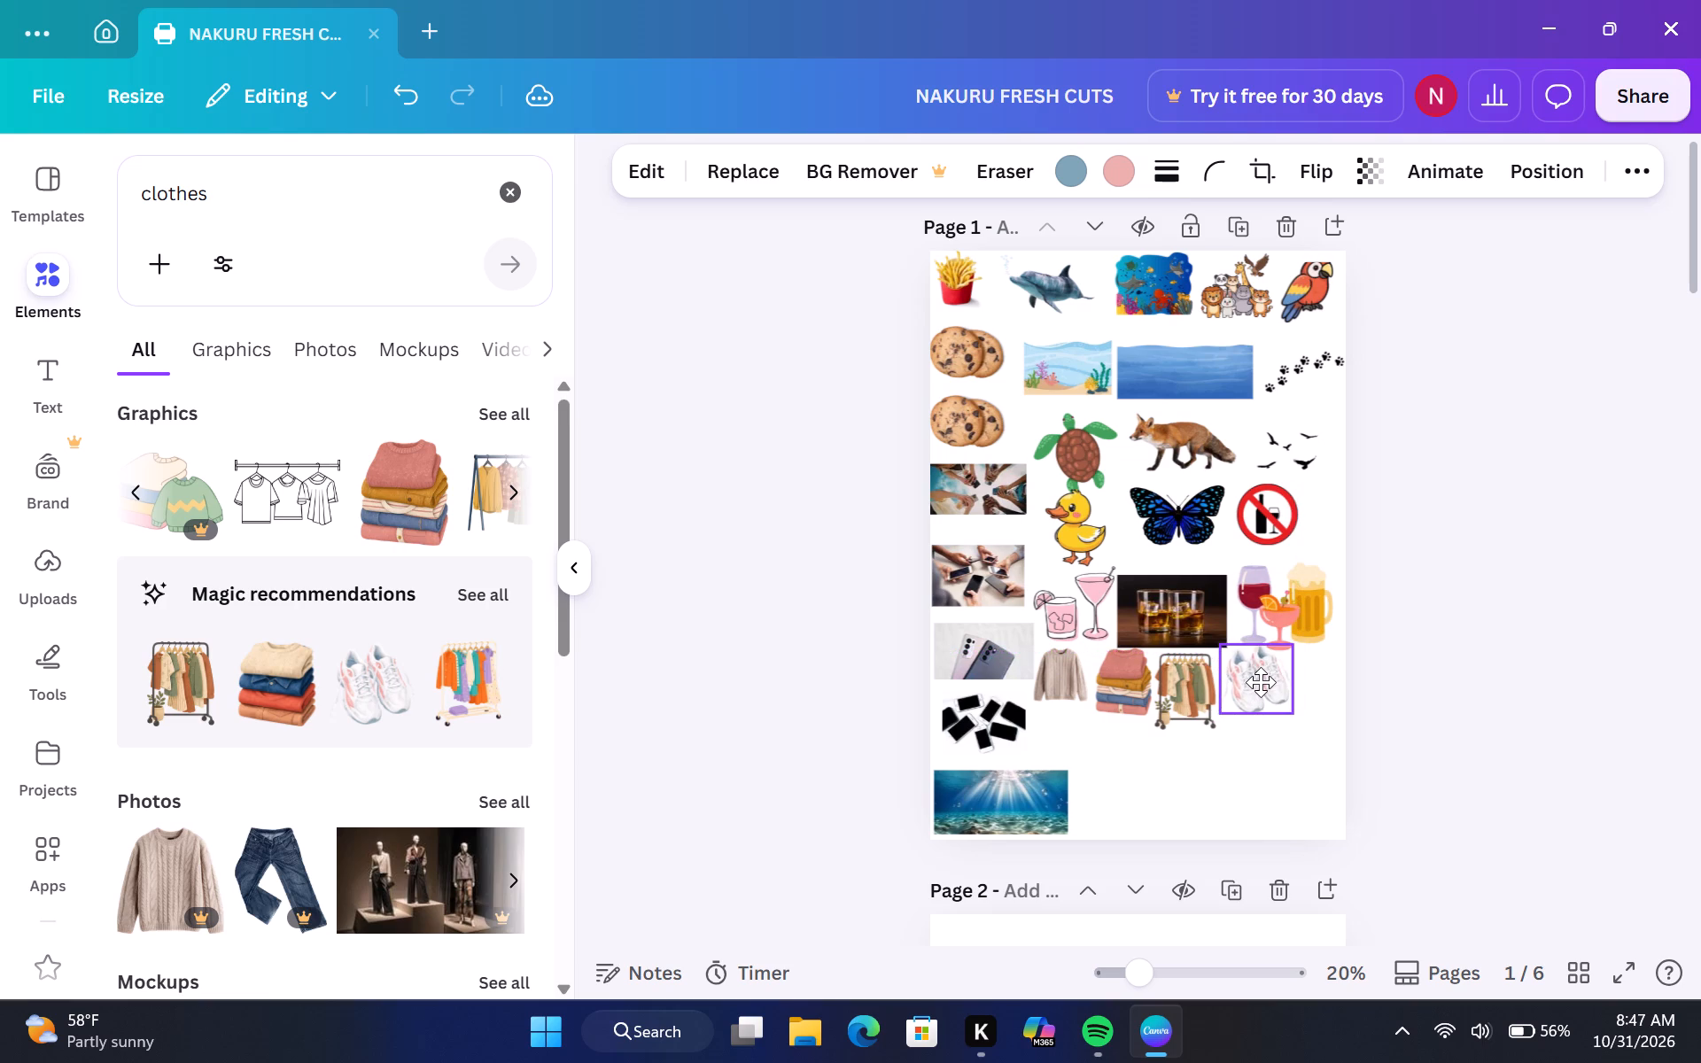
{"action": "left_click_drag", "start_coordinate": [1261, 682], "coordinate": [1256, 689]}
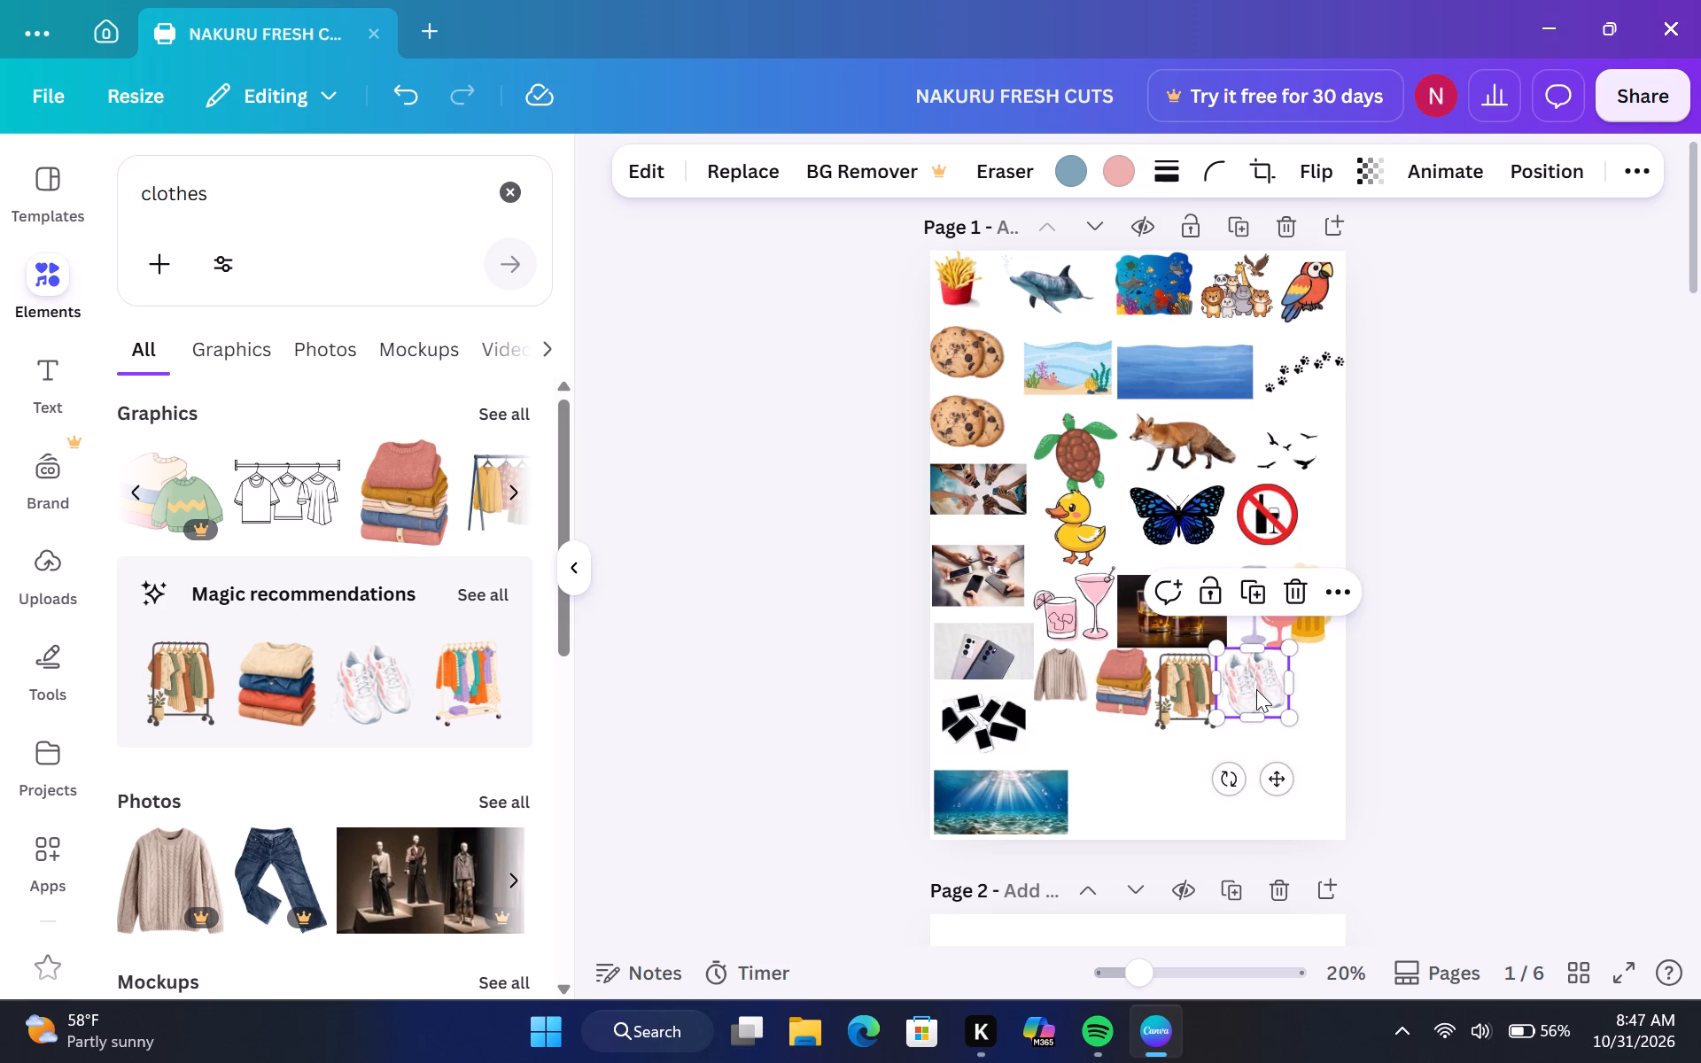
Add the dark blue jeans photo to page 1, shrink it to about a sixth, and place it beside the sneakers at the page edge.
{"action": "scroll", "coordinate": [330, 761], "scroll_direction": "right", "scroll_amount": 1}
{"action": "left_click", "coordinate": [292, 896]}
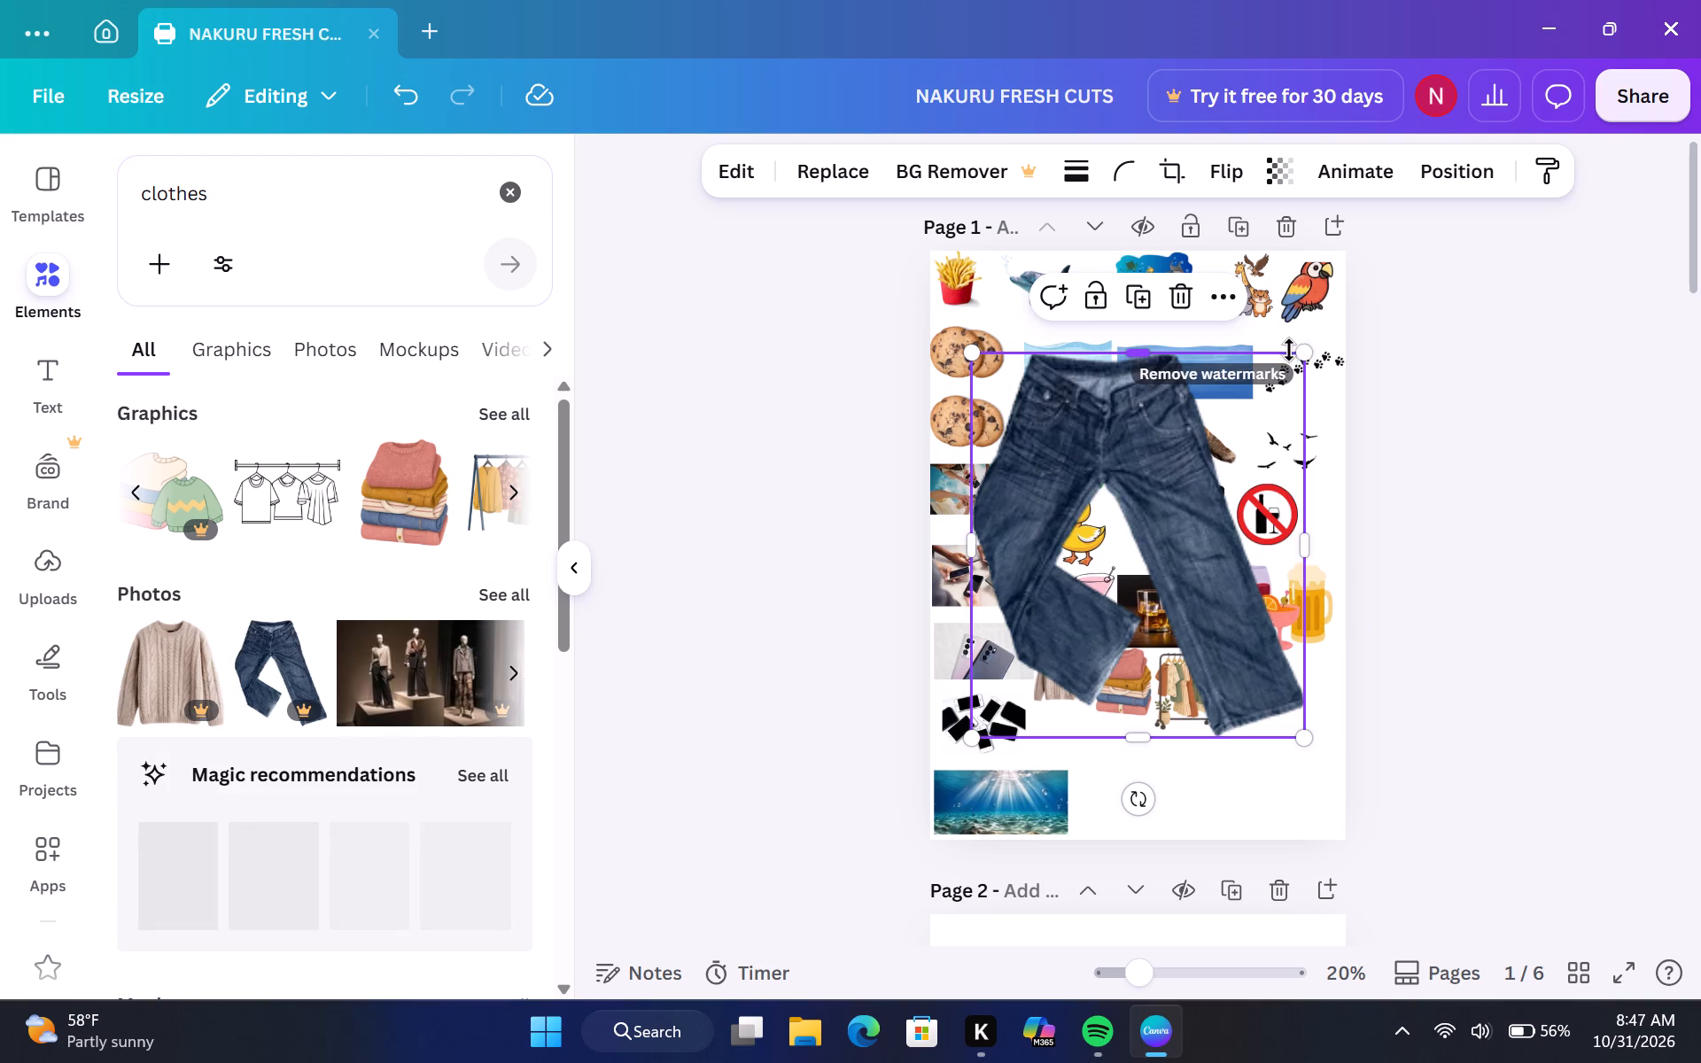
{"action": "left_click_drag", "start_coordinate": [1296, 361], "coordinate": [1200, 428]}
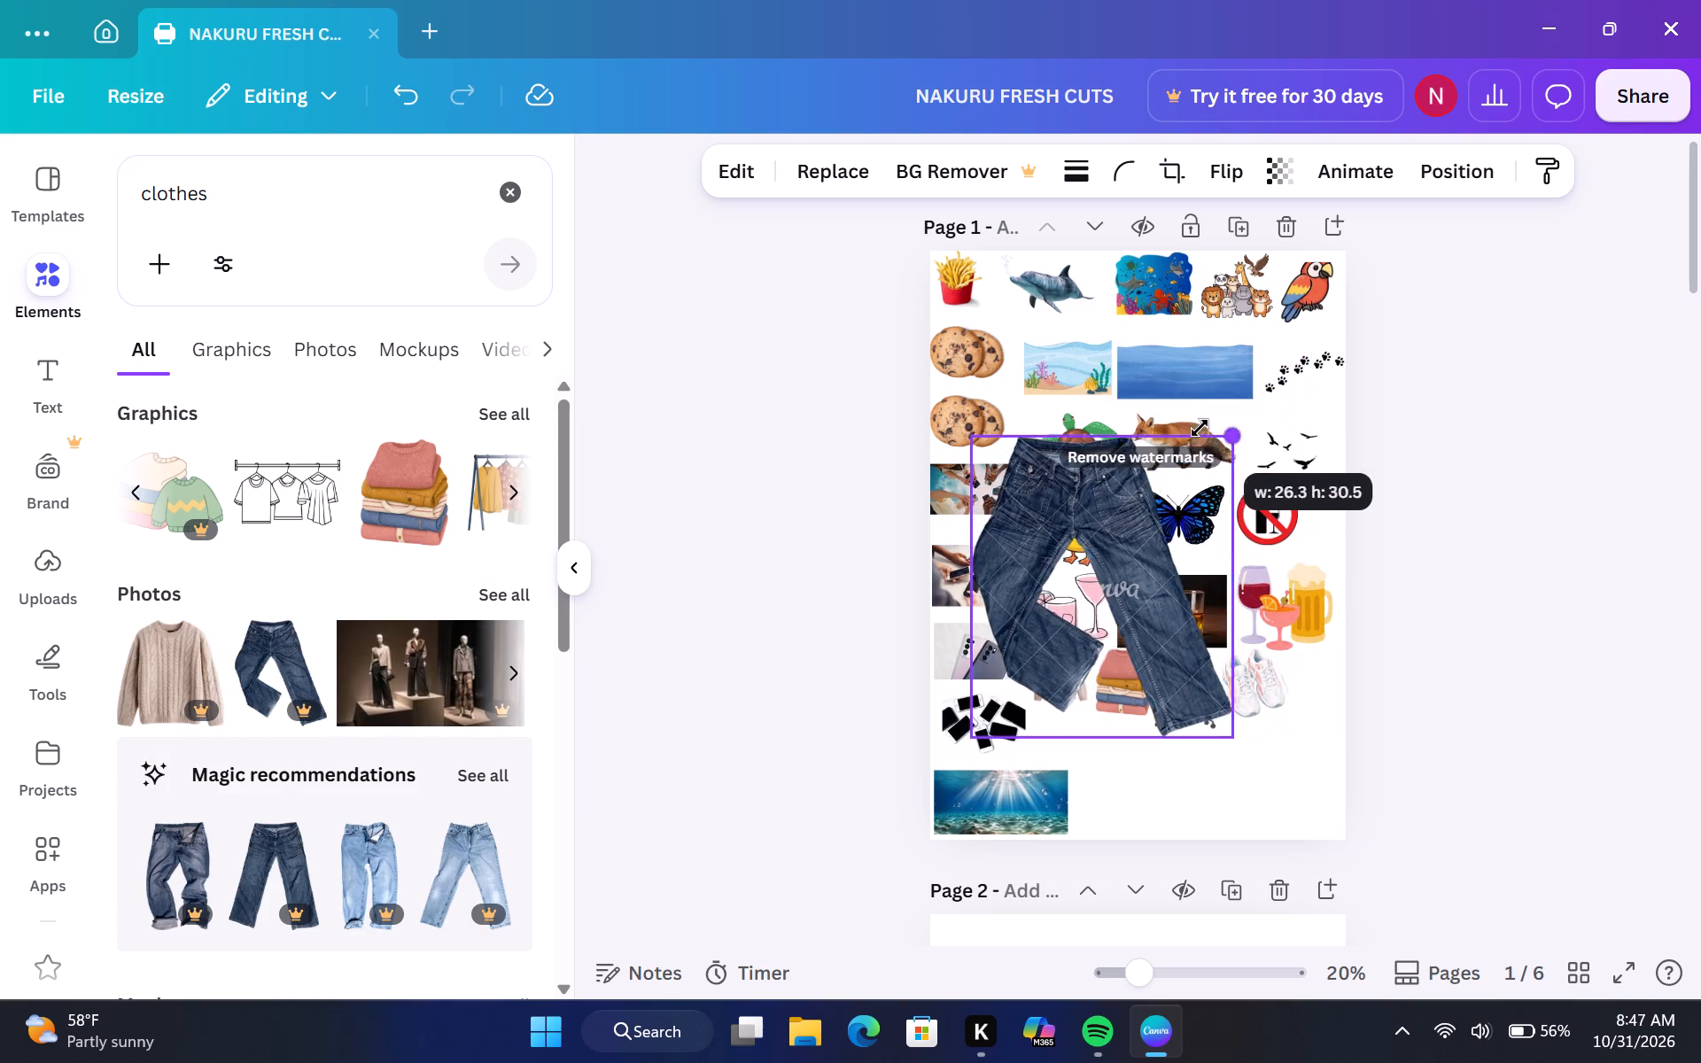
{"action": "left_click_drag", "start_coordinate": [1200, 428], "coordinate": [951, 613]}
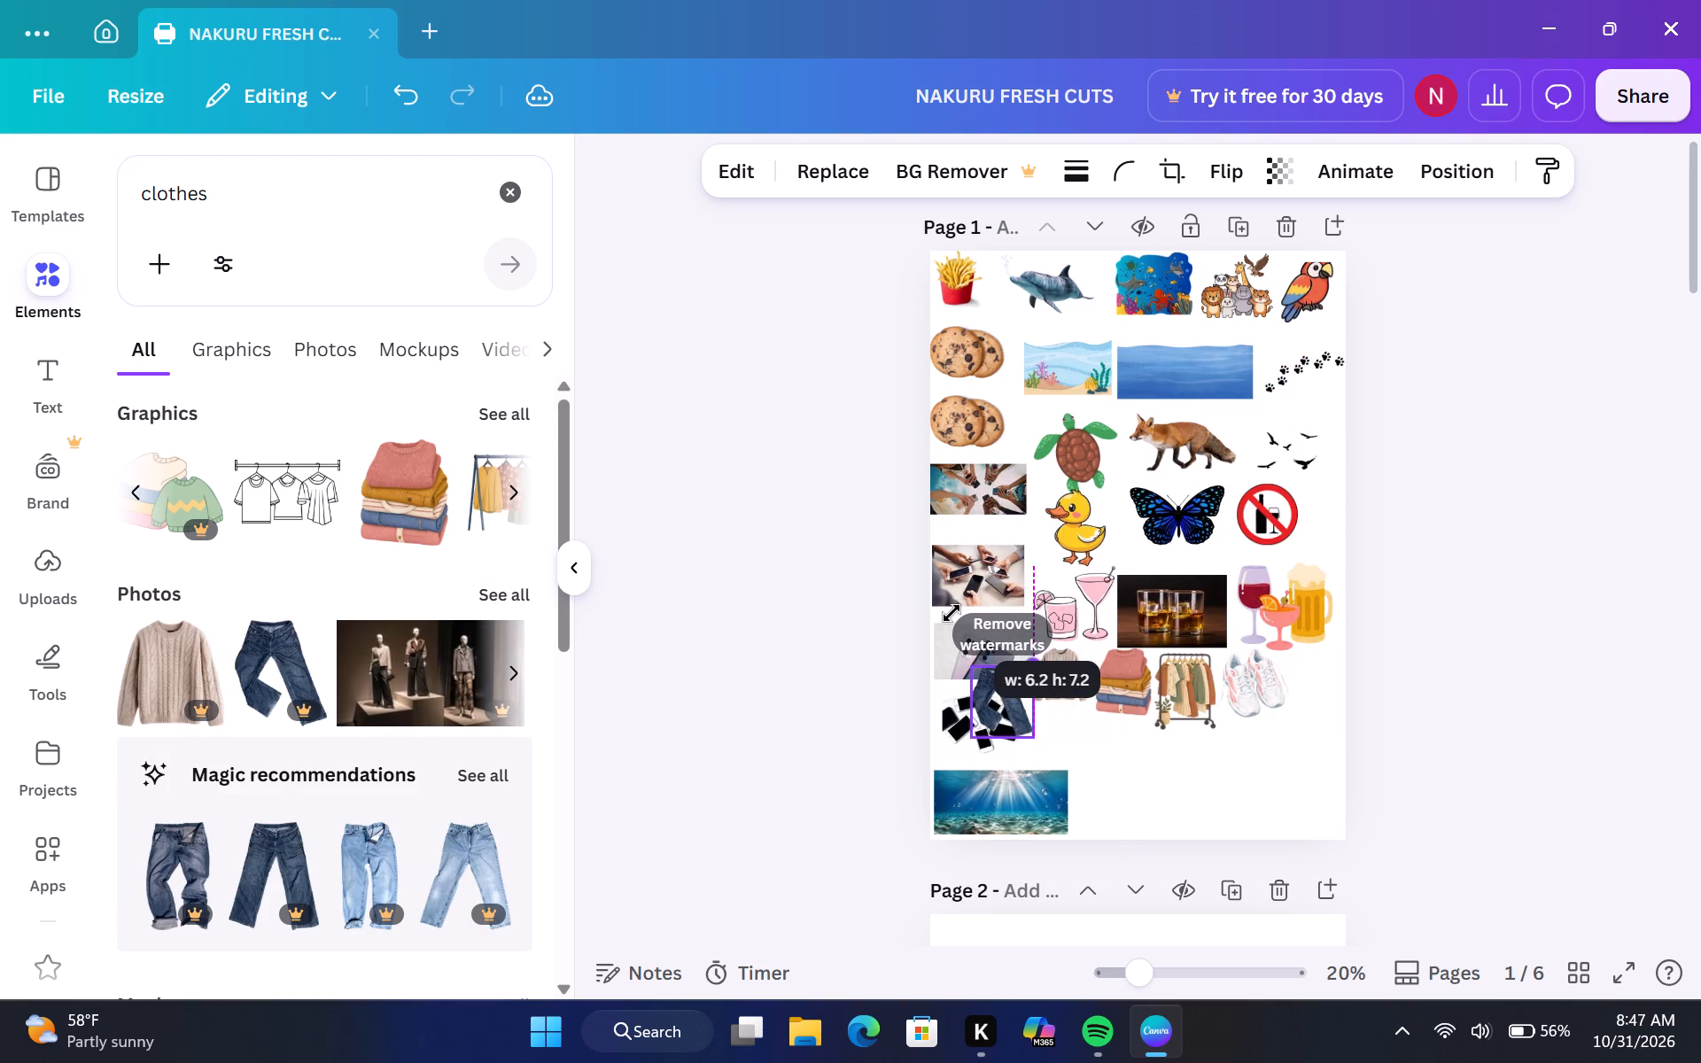
{"action": "left_click_drag", "start_coordinate": [951, 613], "coordinate": [944, 619]}
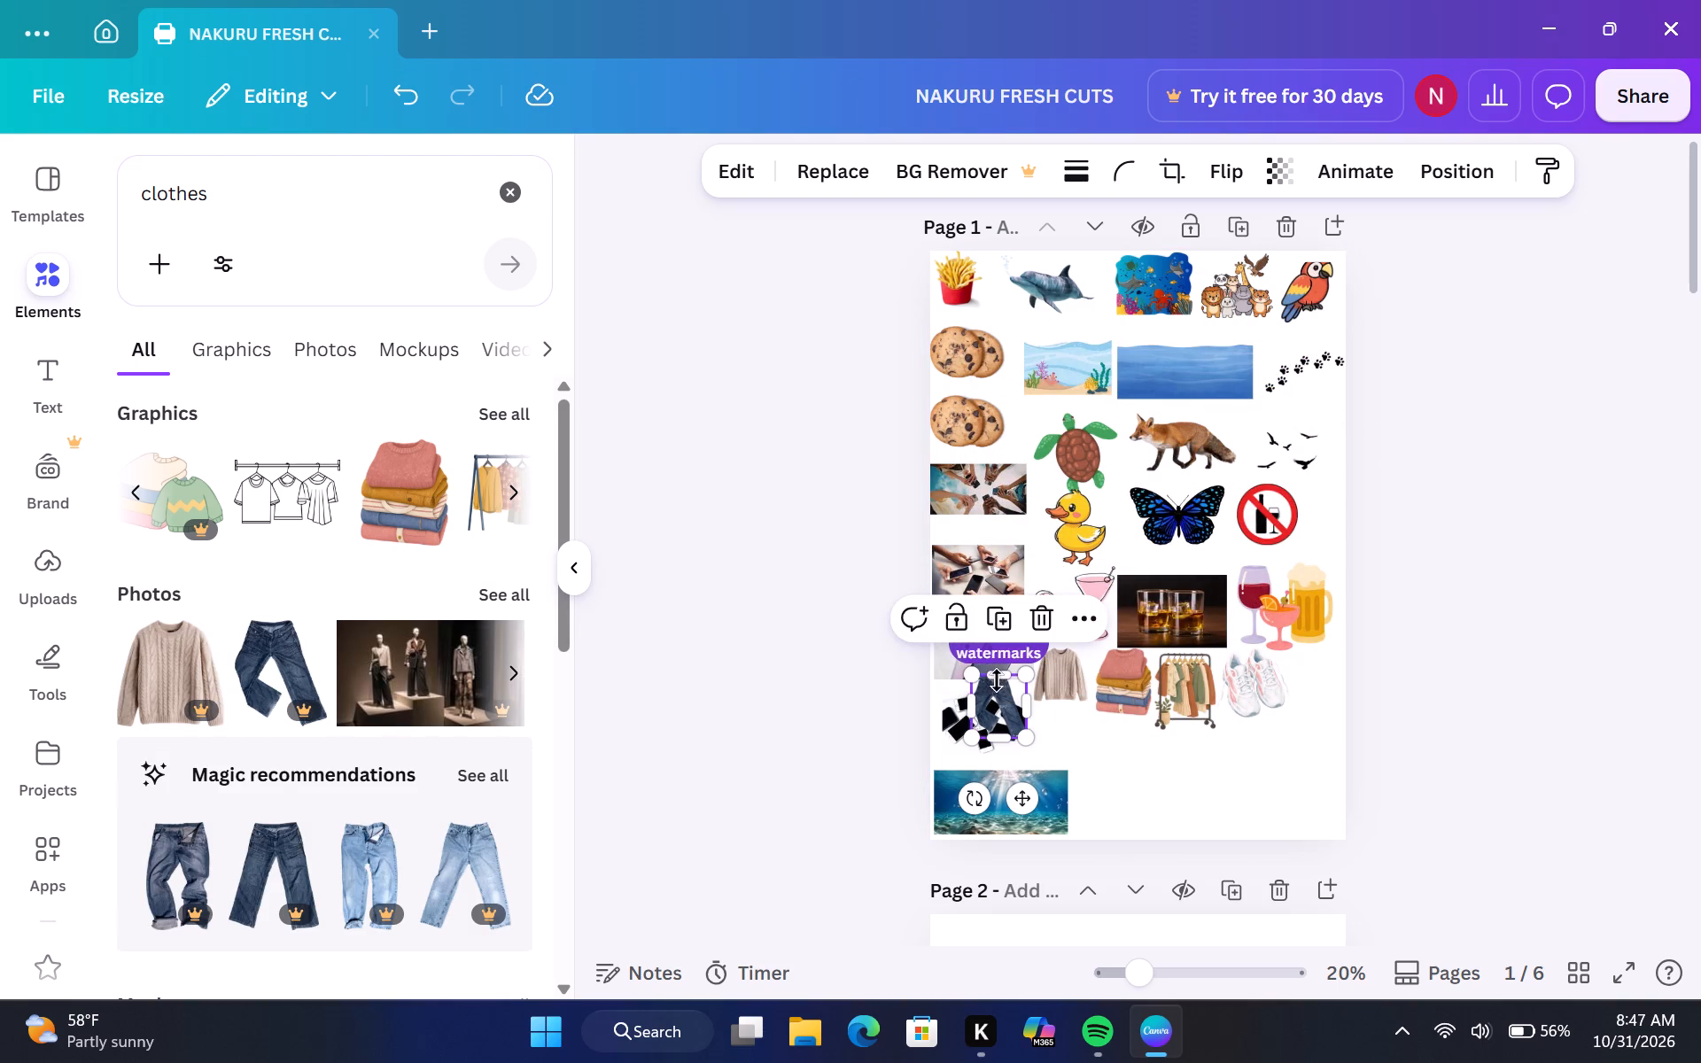
{"action": "left_click_drag", "start_coordinate": [1003, 712], "coordinate": [1348, 683]}
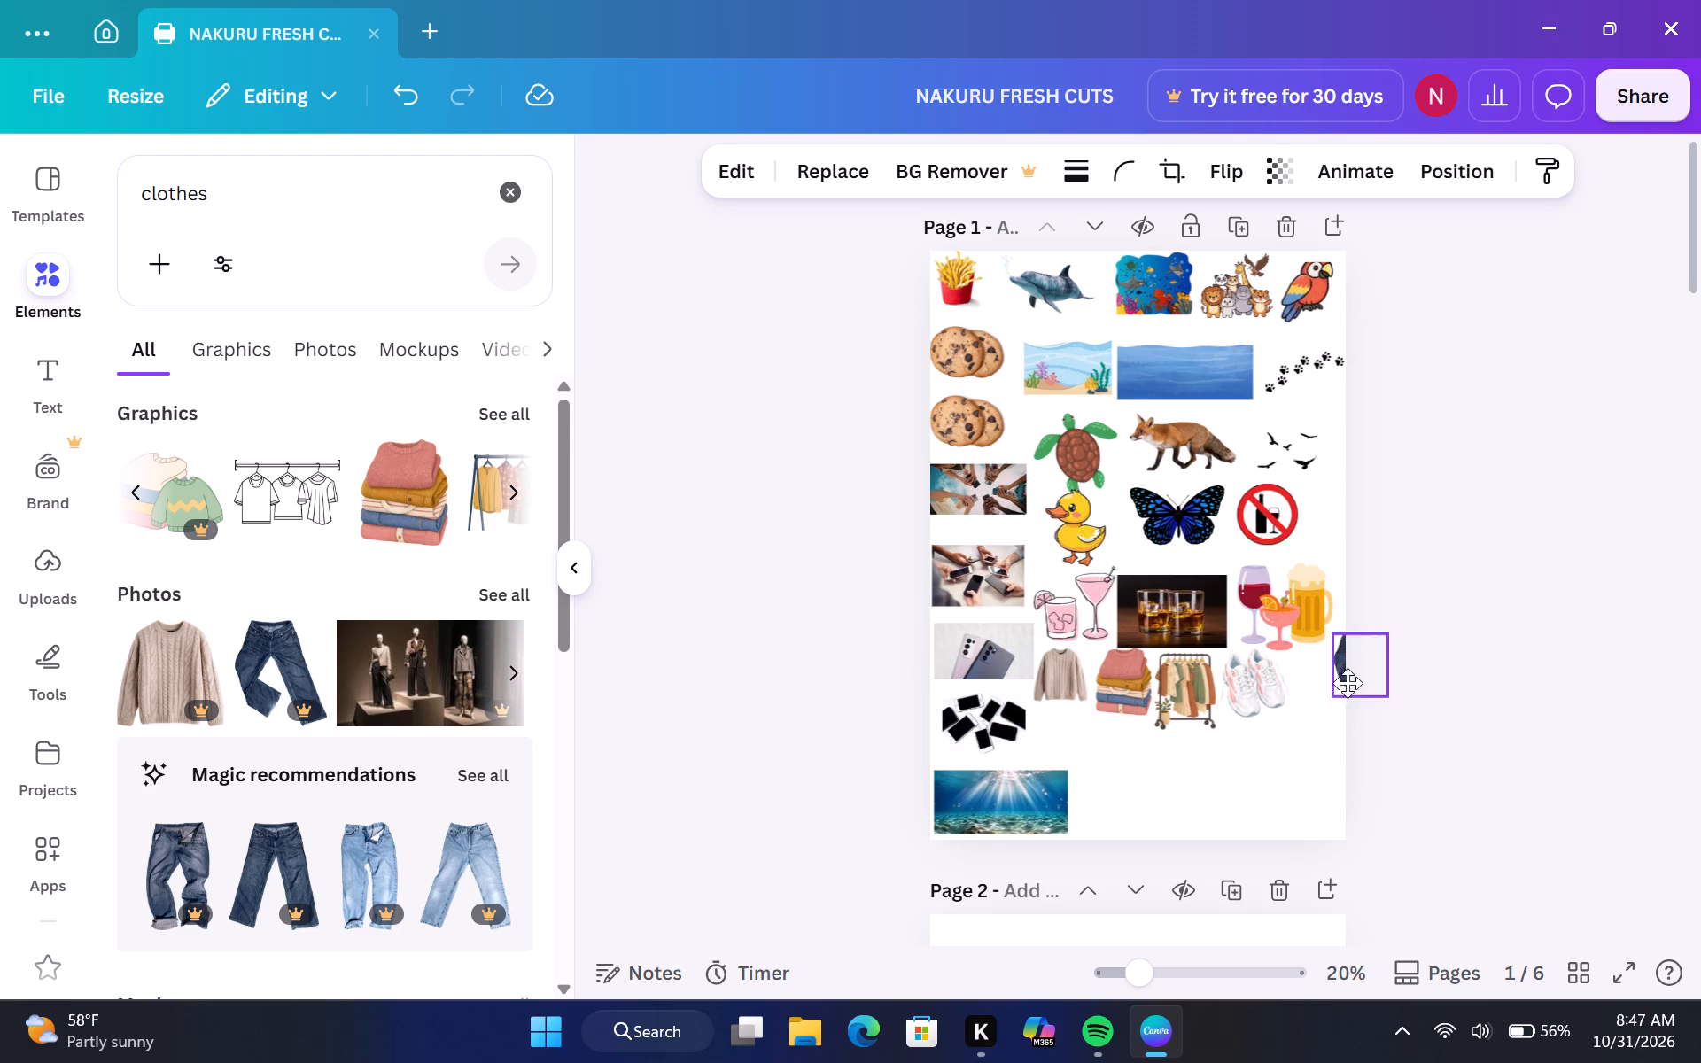
{"action": "left_click_drag", "start_coordinate": [1348, 683], "coordinate": [1318, 689]}
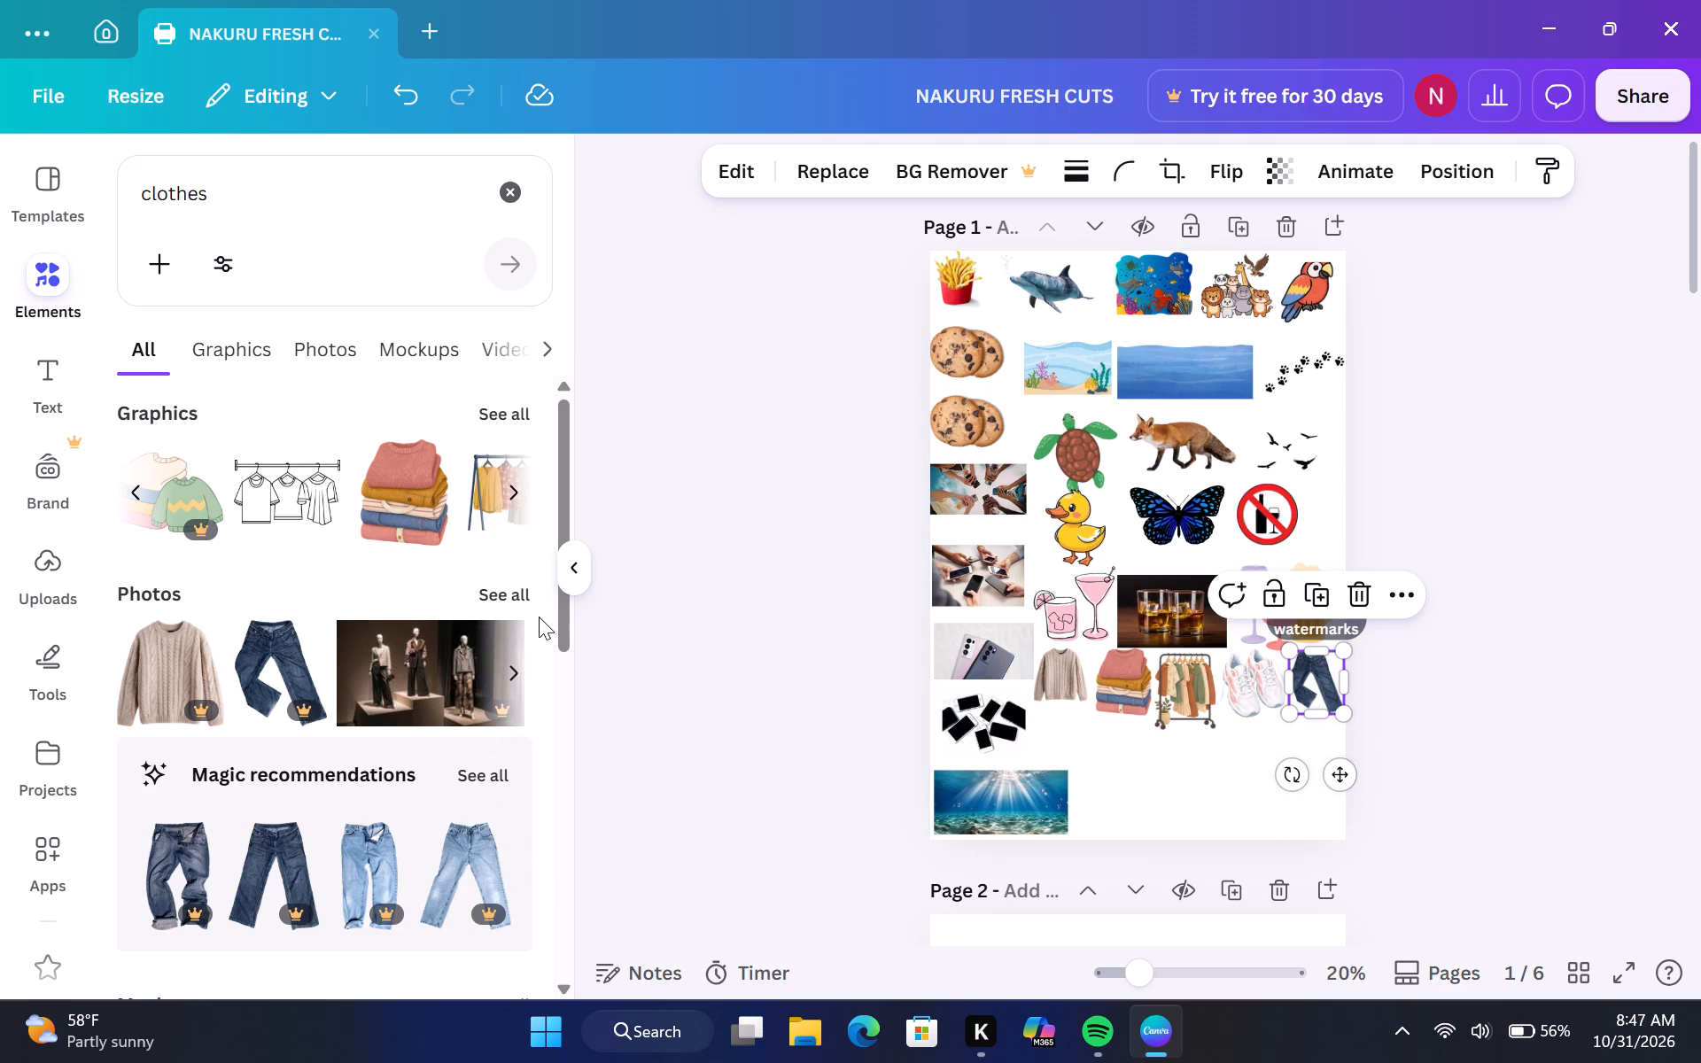
Add the photo of the blue sweatshirt on hangers to page 1, shrink it to about a sixth, and place it beneath the beige sweater.
{"action": "left_click", "coordinate": [513, 666]}
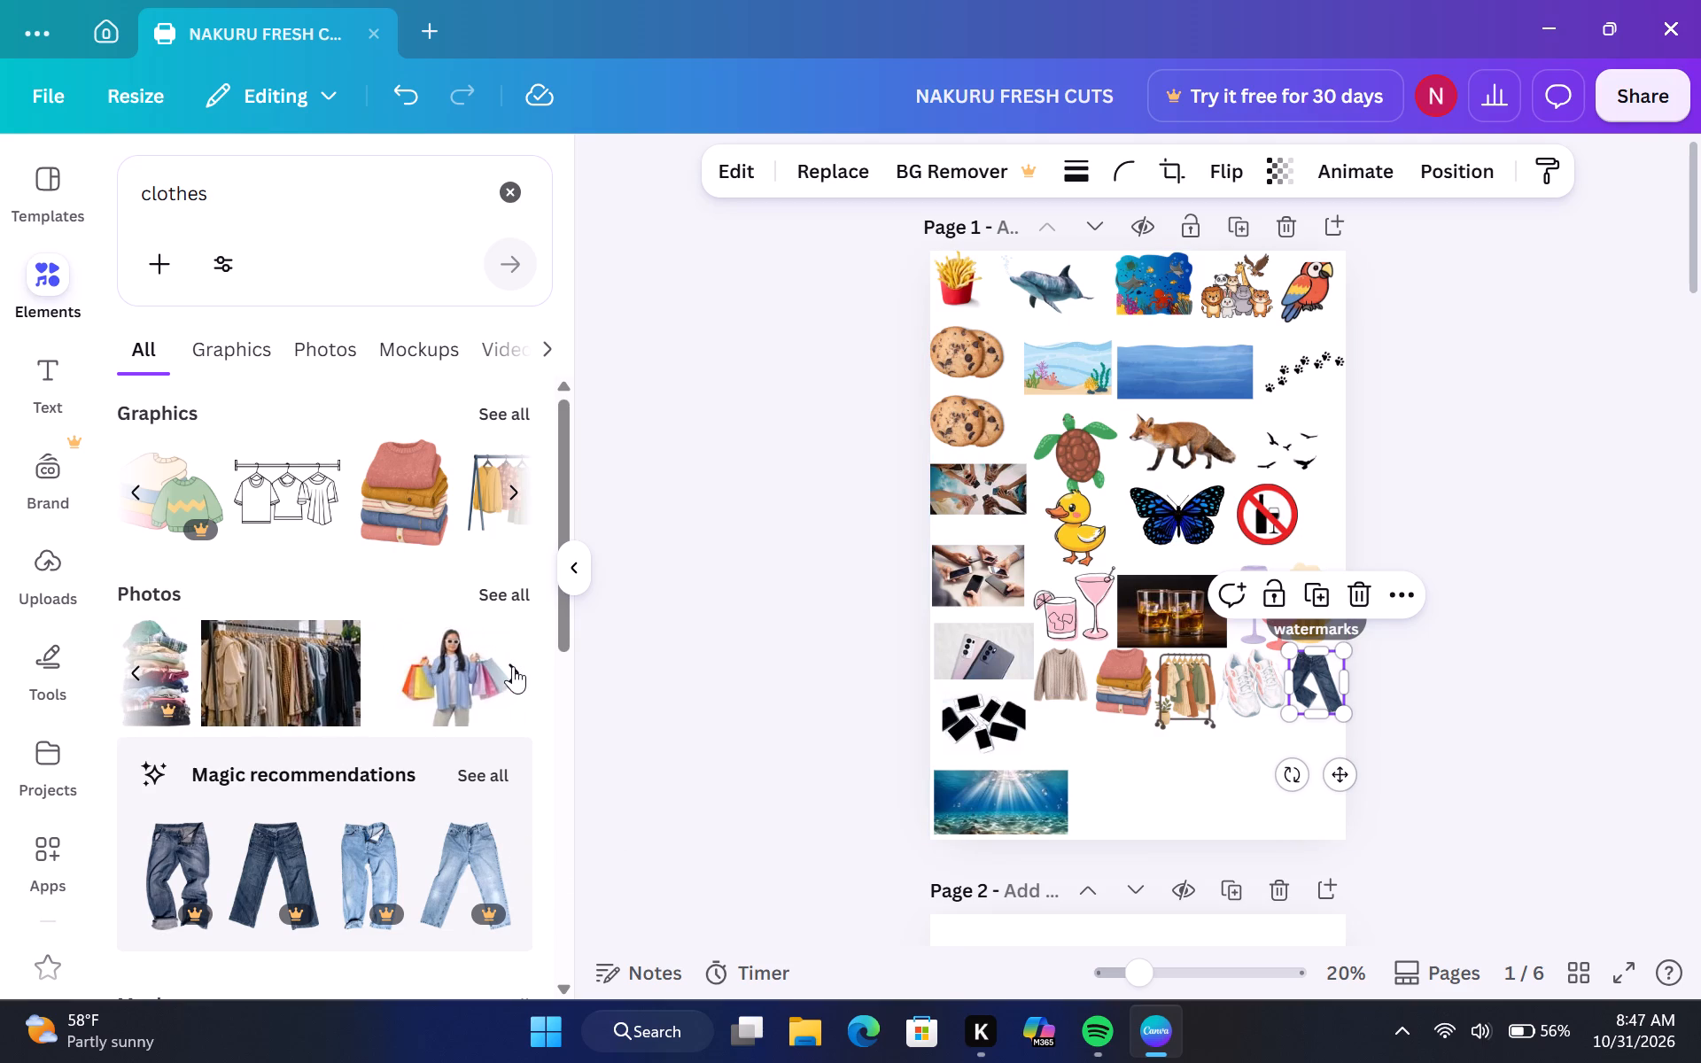
{"action": "left_click", "coordinate": [513, 666]}
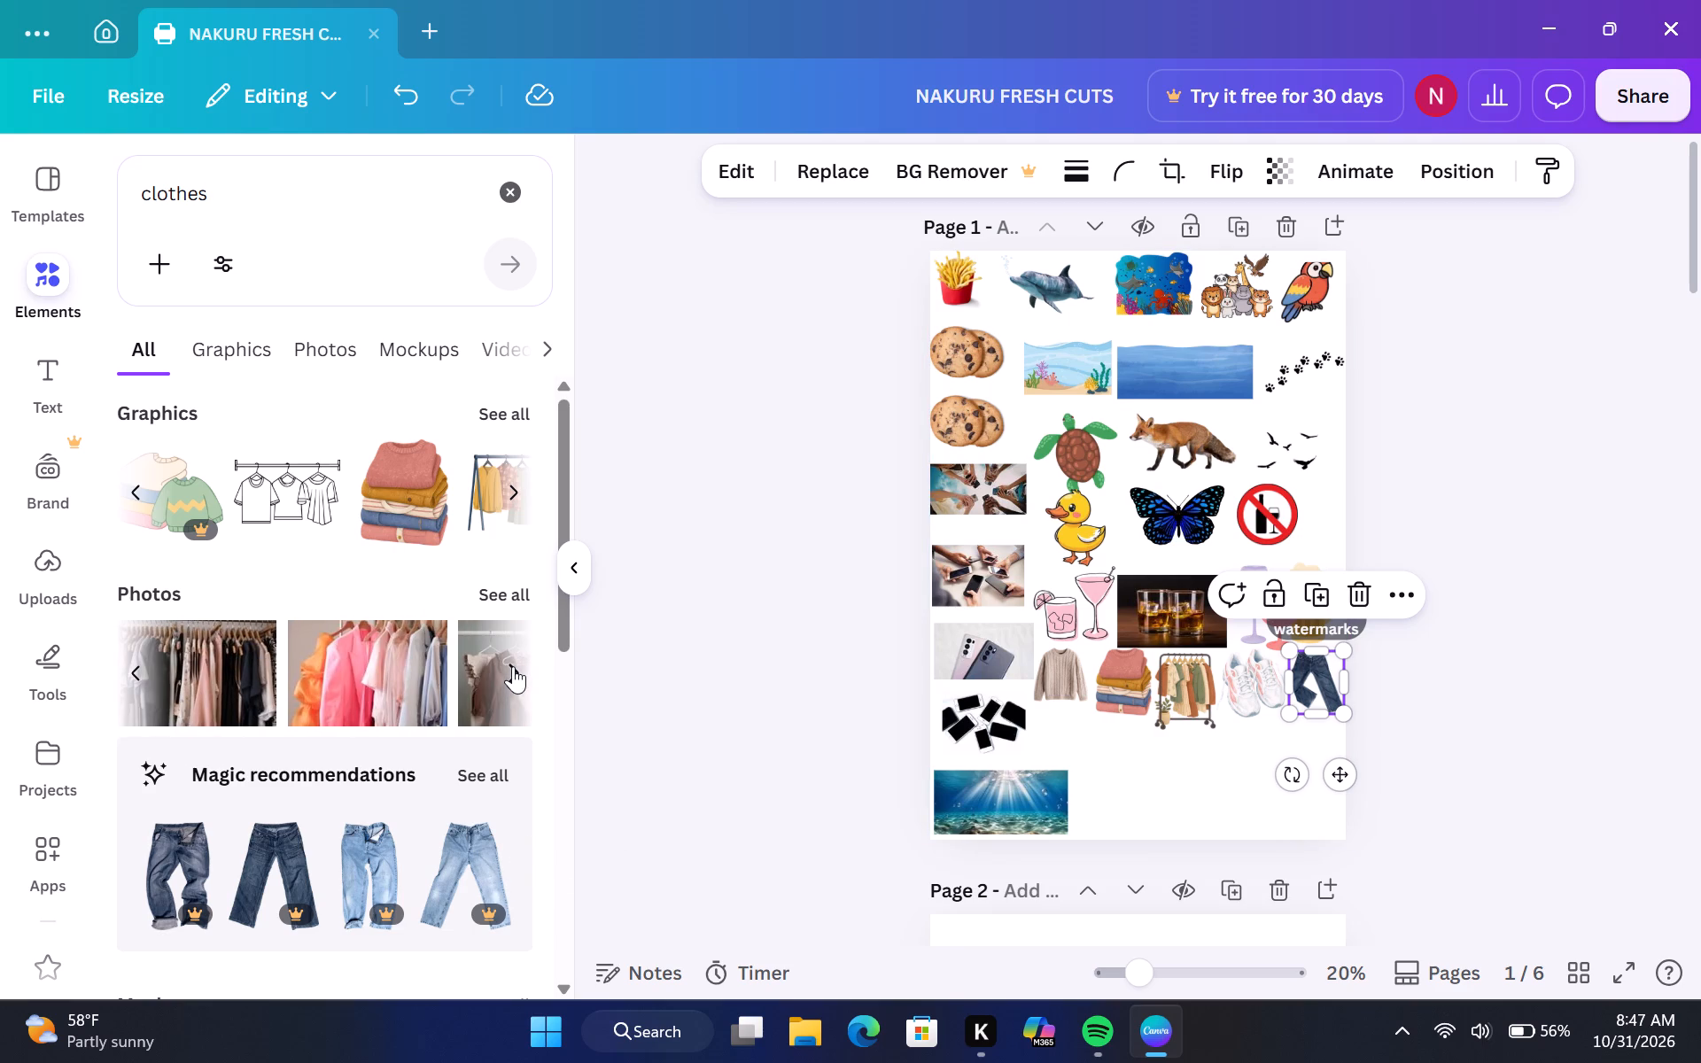
{"action": "left_click", "coordinate": [513, 666]}
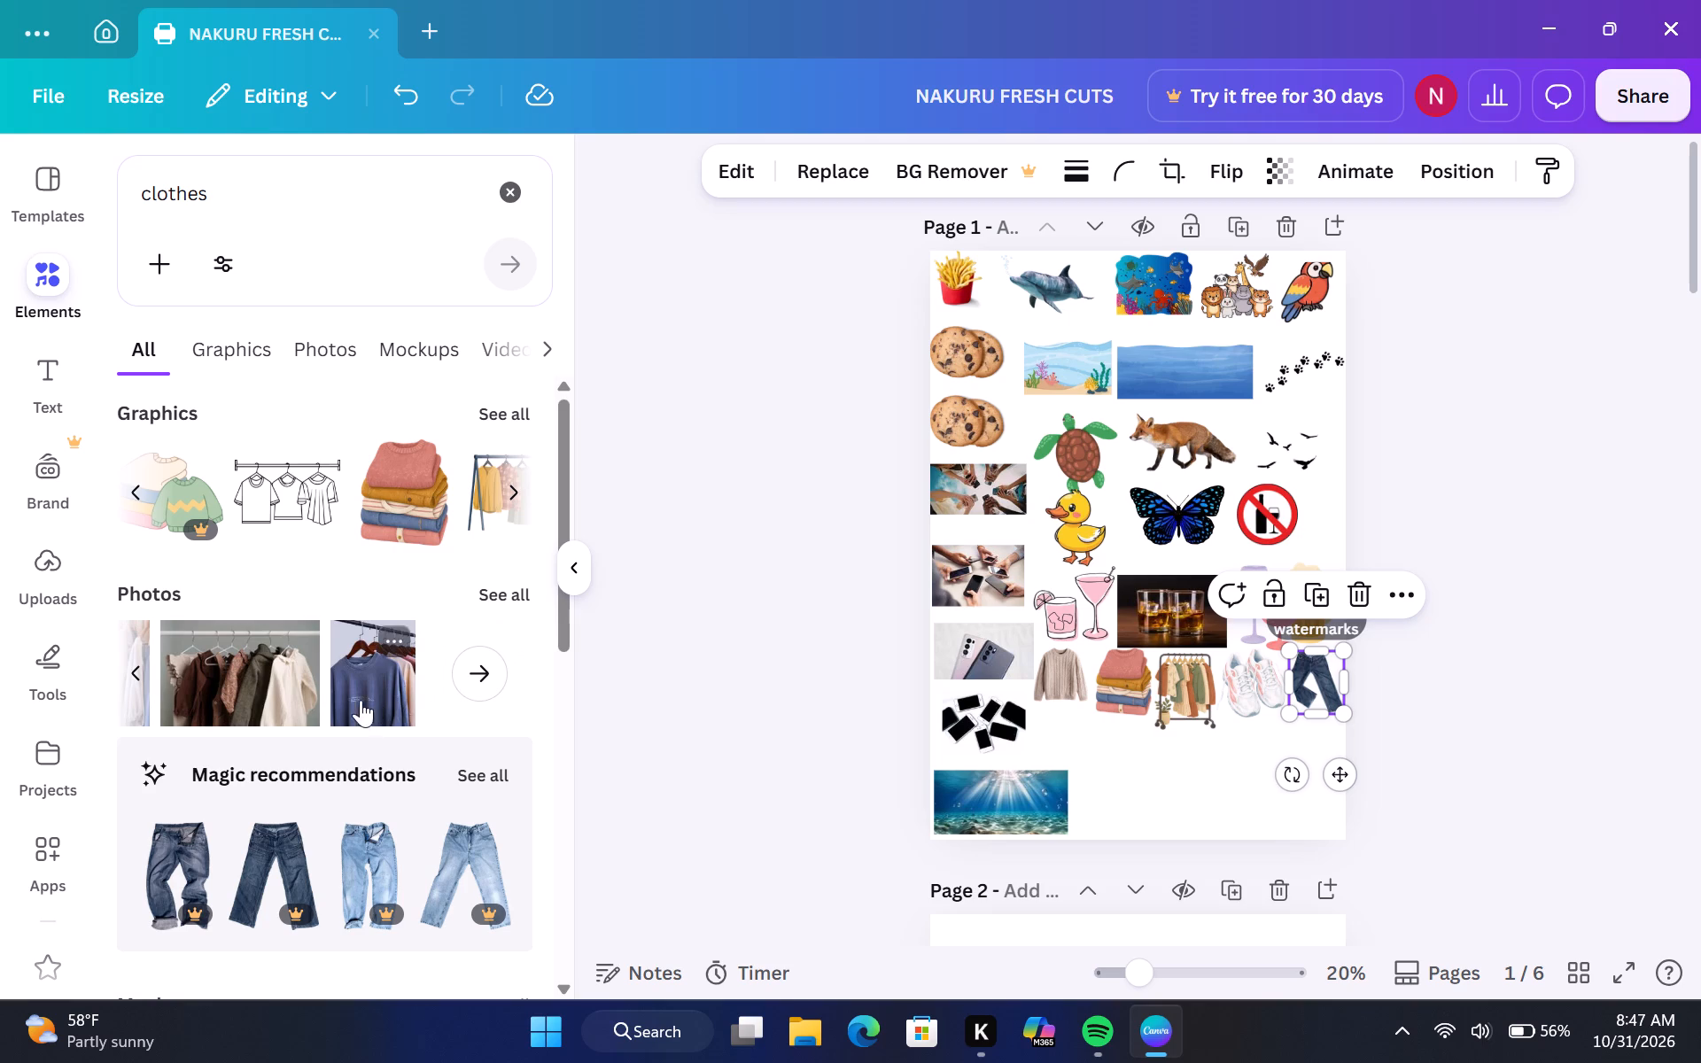
{"action": "left_click", "coordinate": [364, 669]}
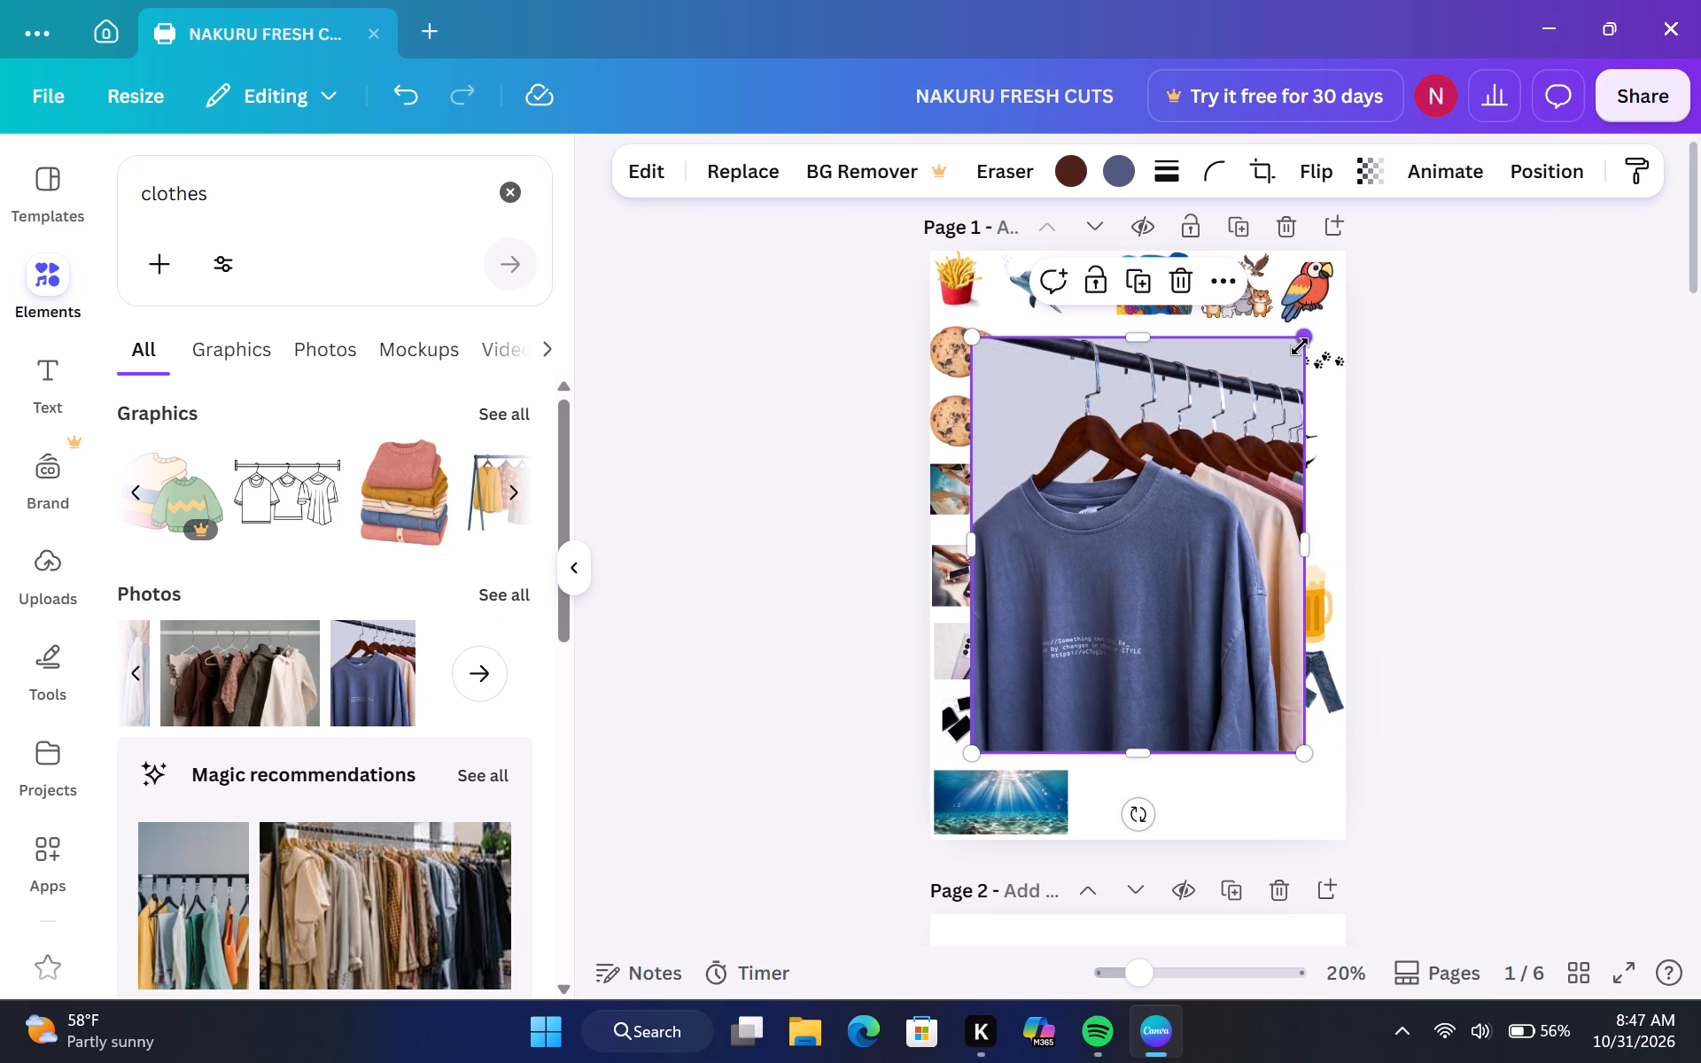
{"action": "left_click_drag", "start_coordinate": [1300, 339], "coordinate": [1131, 469]}
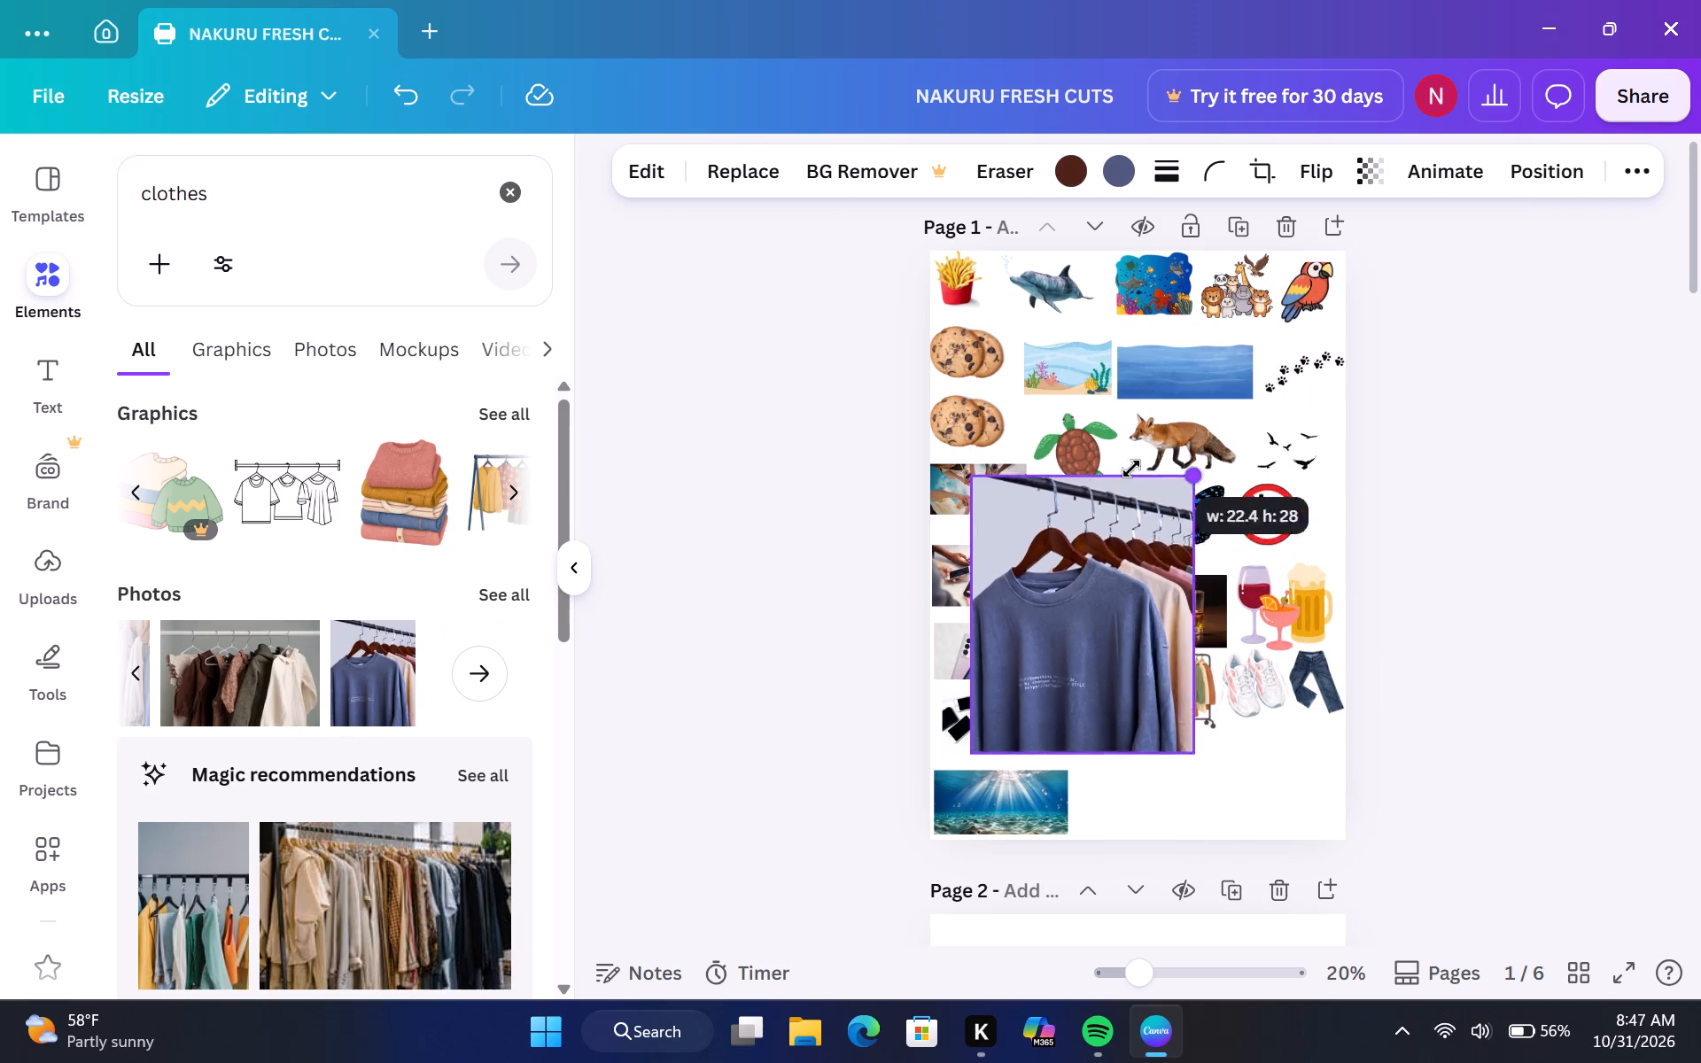
{"action": "left_click_drag", "start_coordinate": [1131, 469], "coordinate": [966, 650]}
{"action": "left_click", "coordinate": [997, 741]}
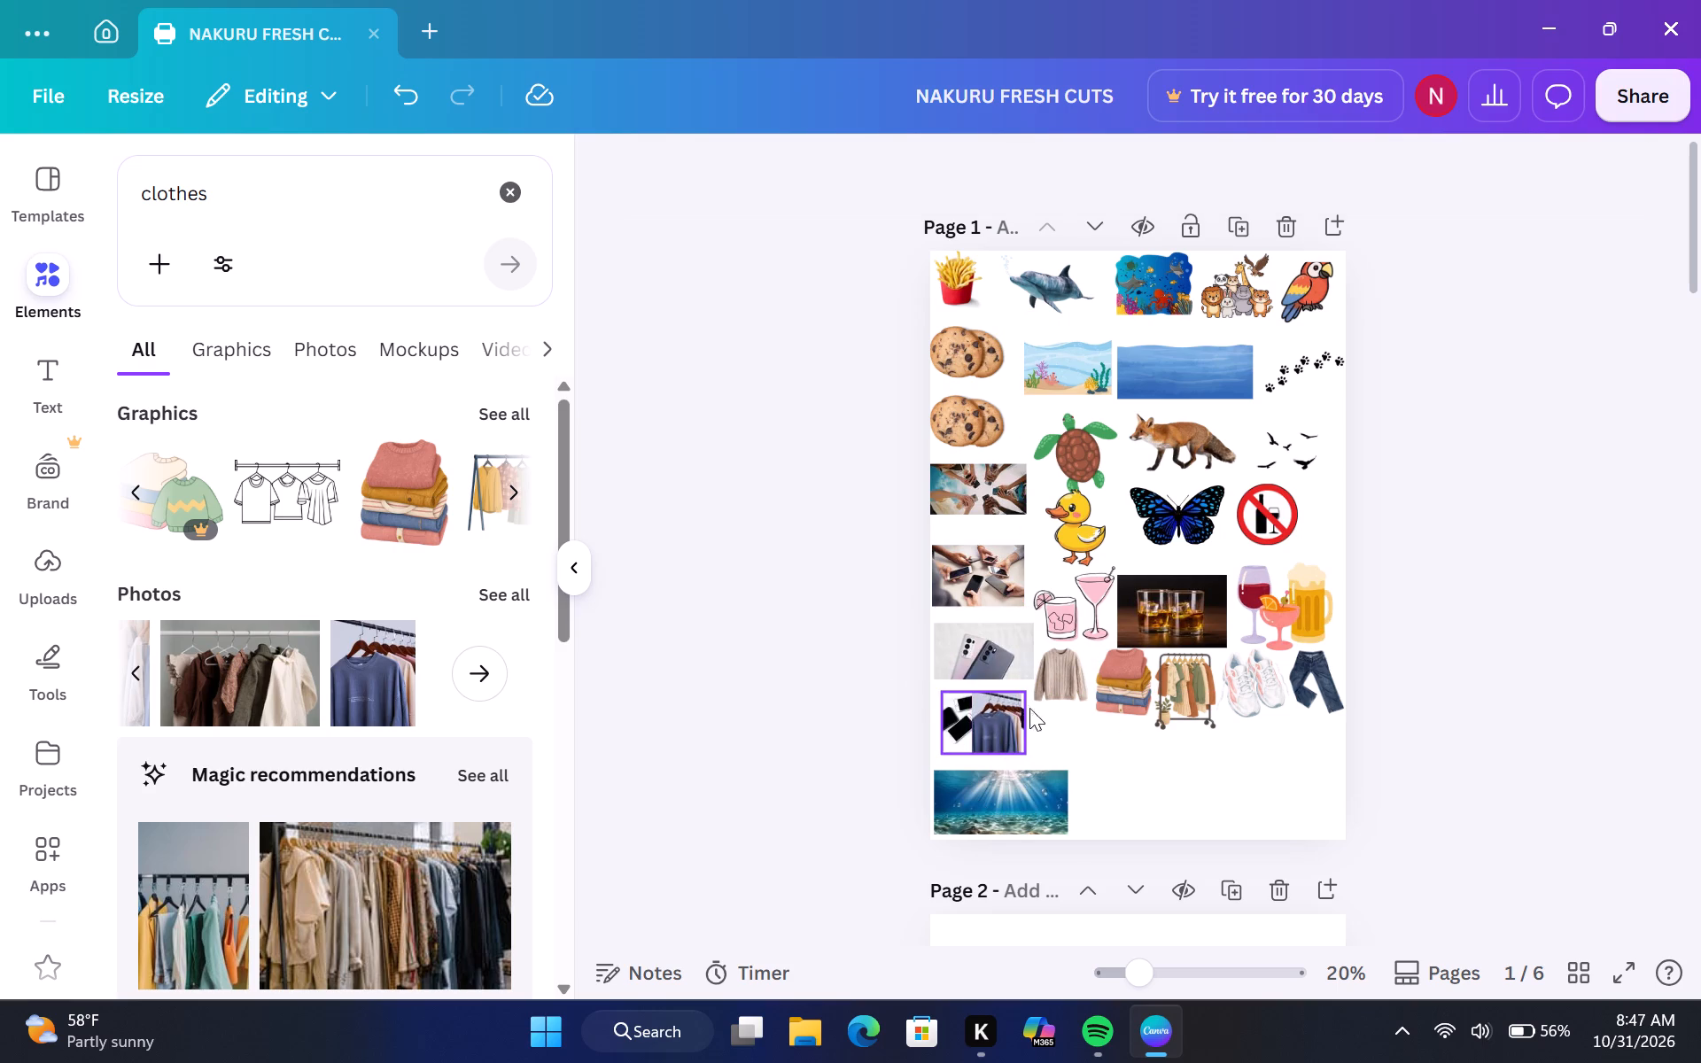
{"action": "left_click_drag", "start_coordinate": [1002, 720], "coordinate": [1119, 711]}
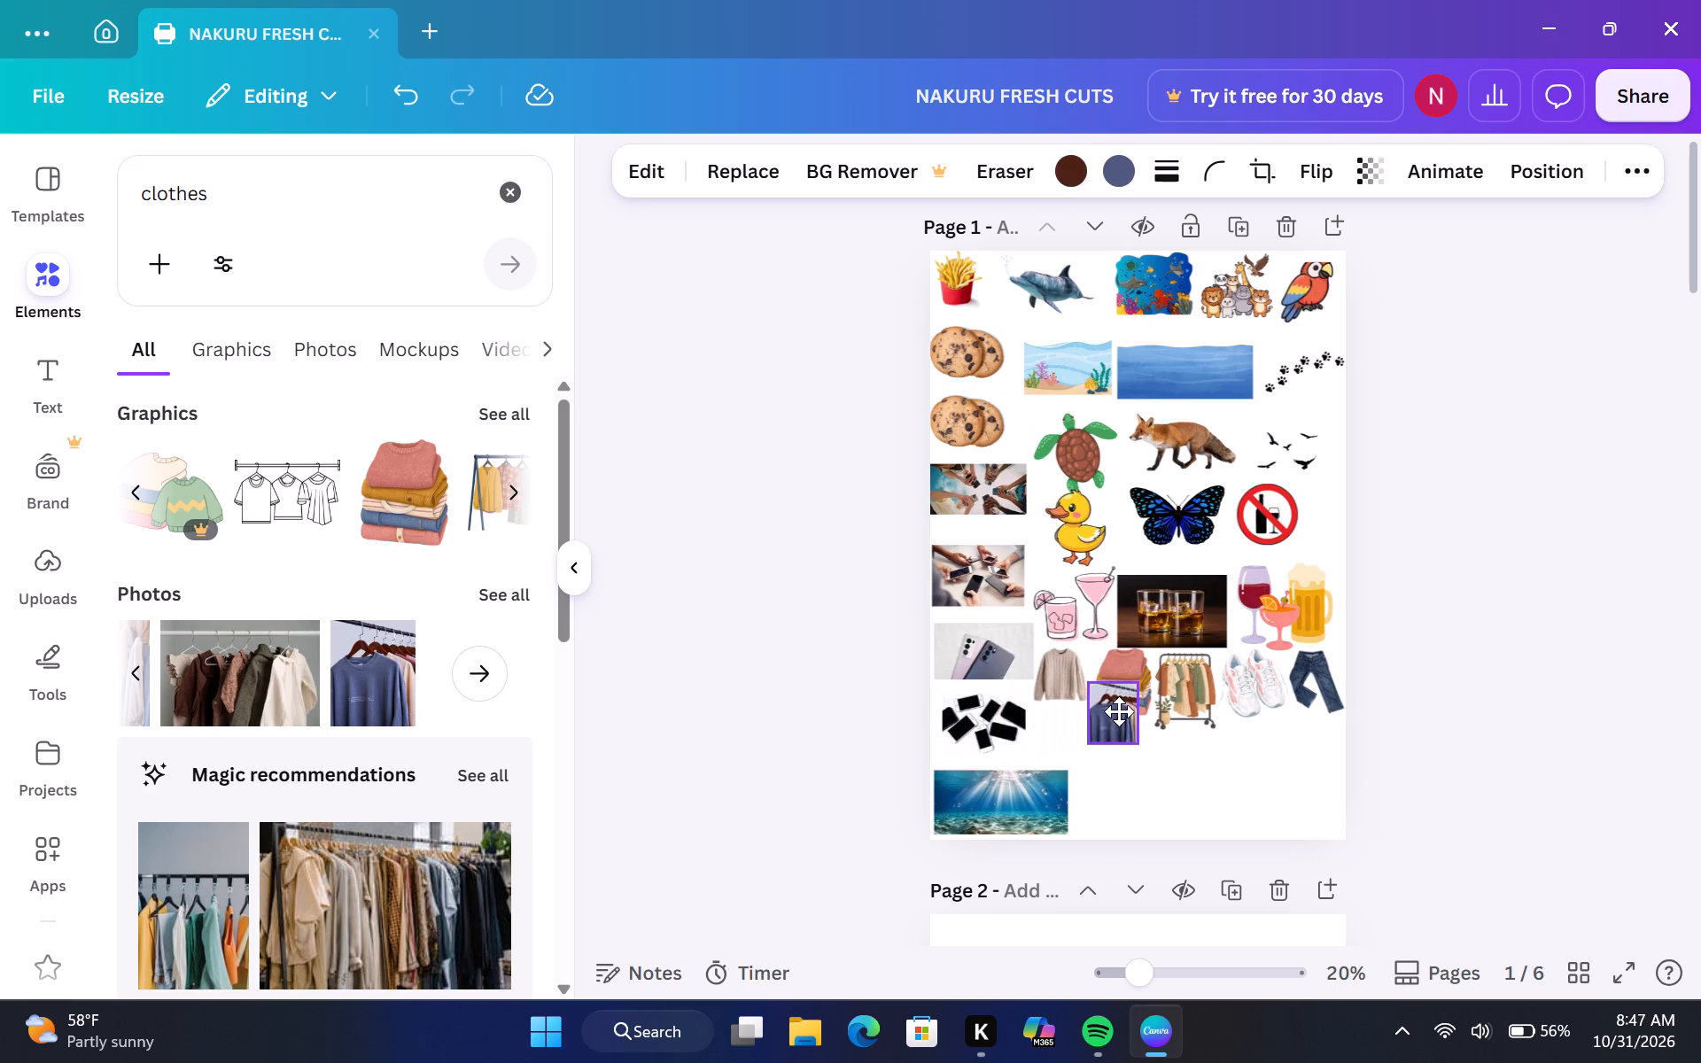
{"action": "left_click_drag", "start_coordinate": [1119, 711], "coordinate": [1062, 726]}
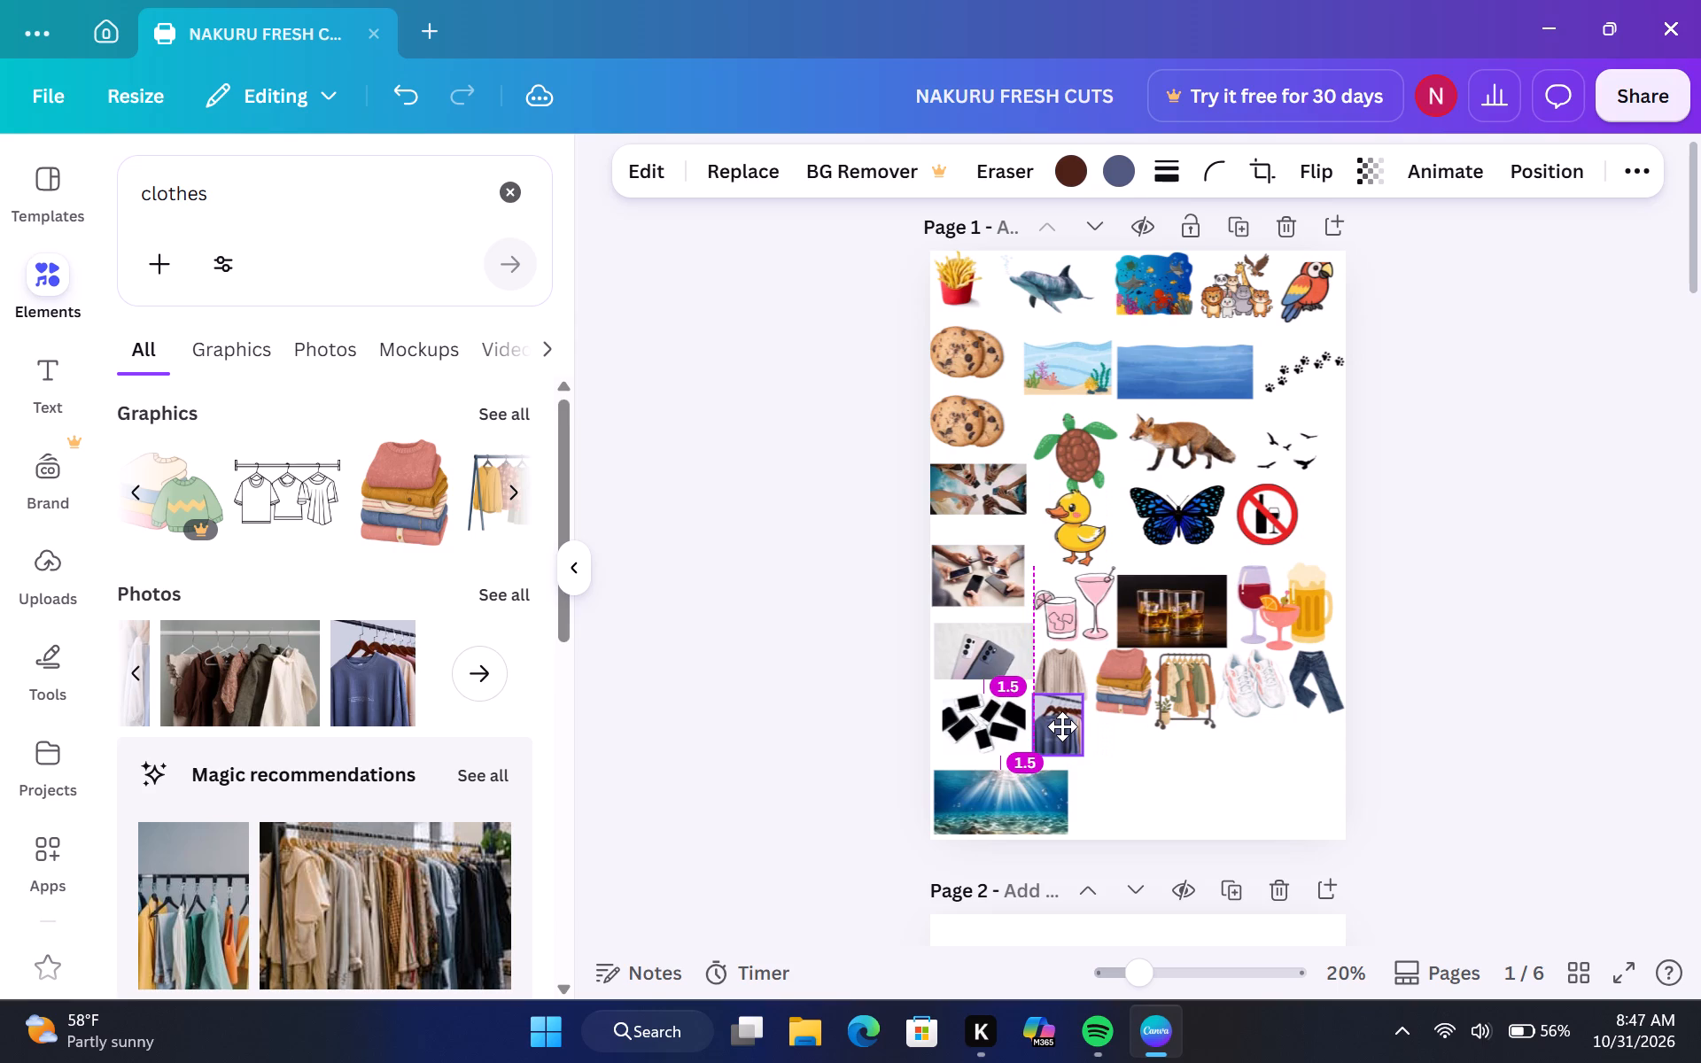
{"action": "left_click_drag", "start_coordinate": [1062, 726], "coordinate": [1068, 733]}
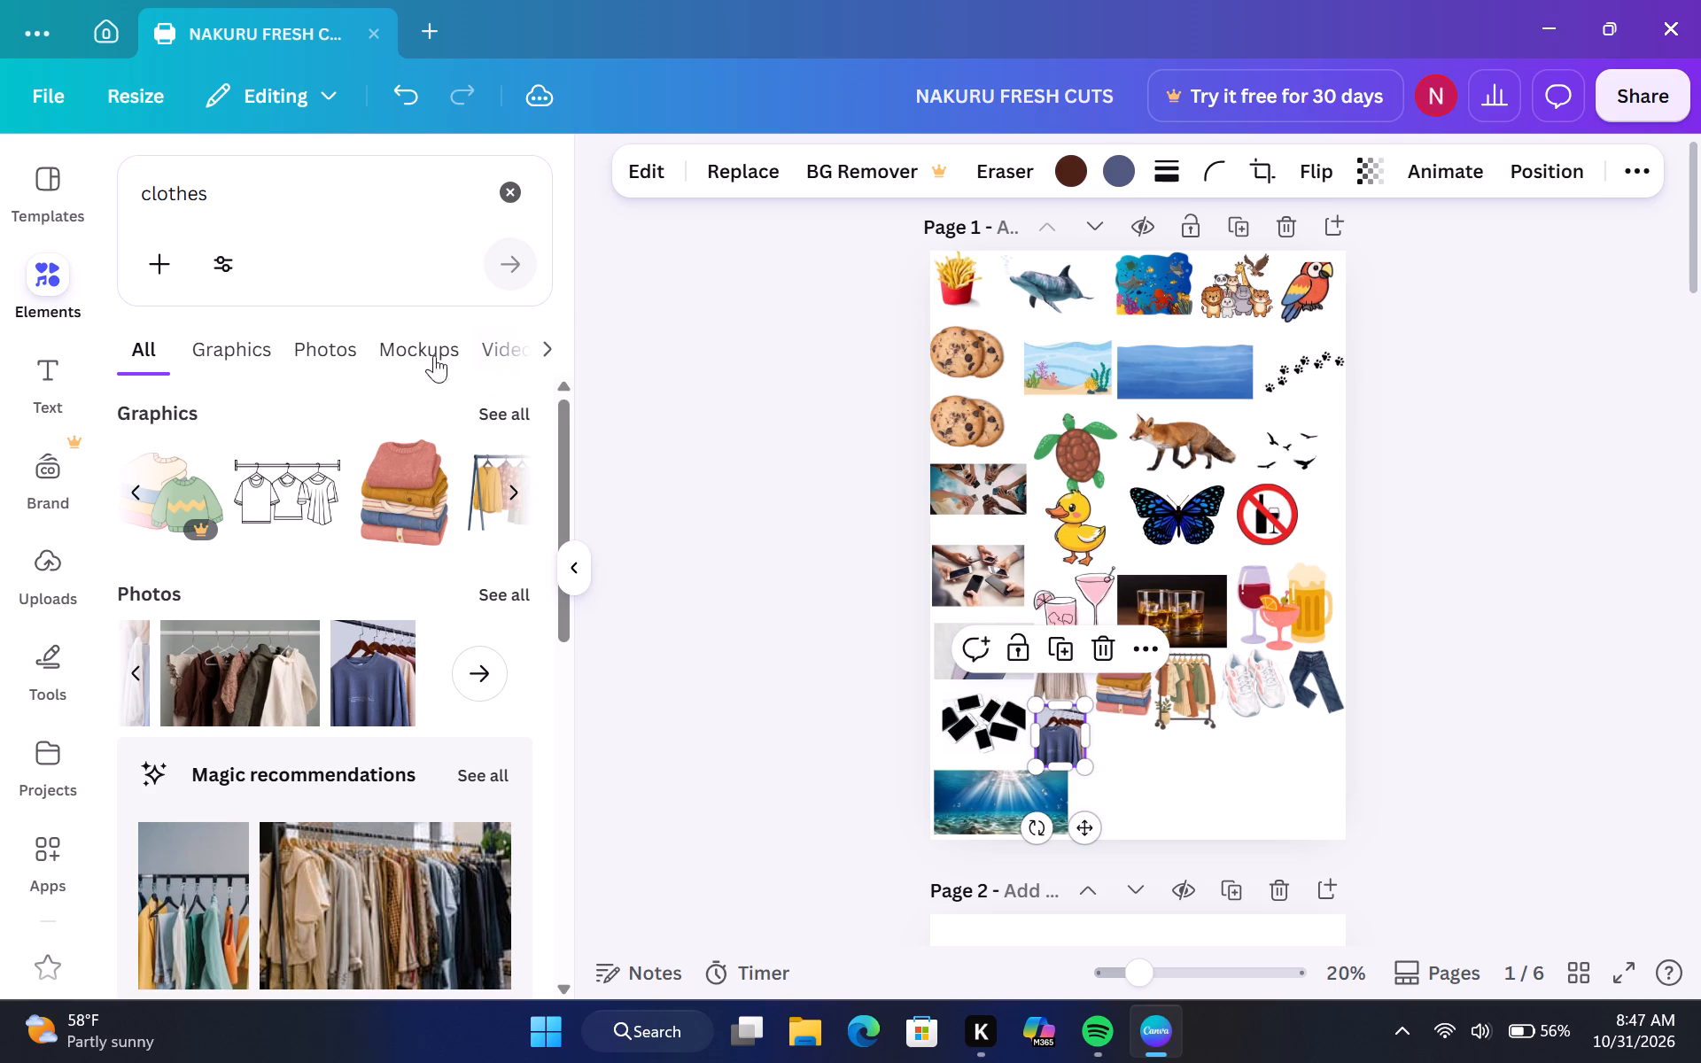
Search the elements for ocean.
{"action": "left_click", "coordinate": [509, 184]}
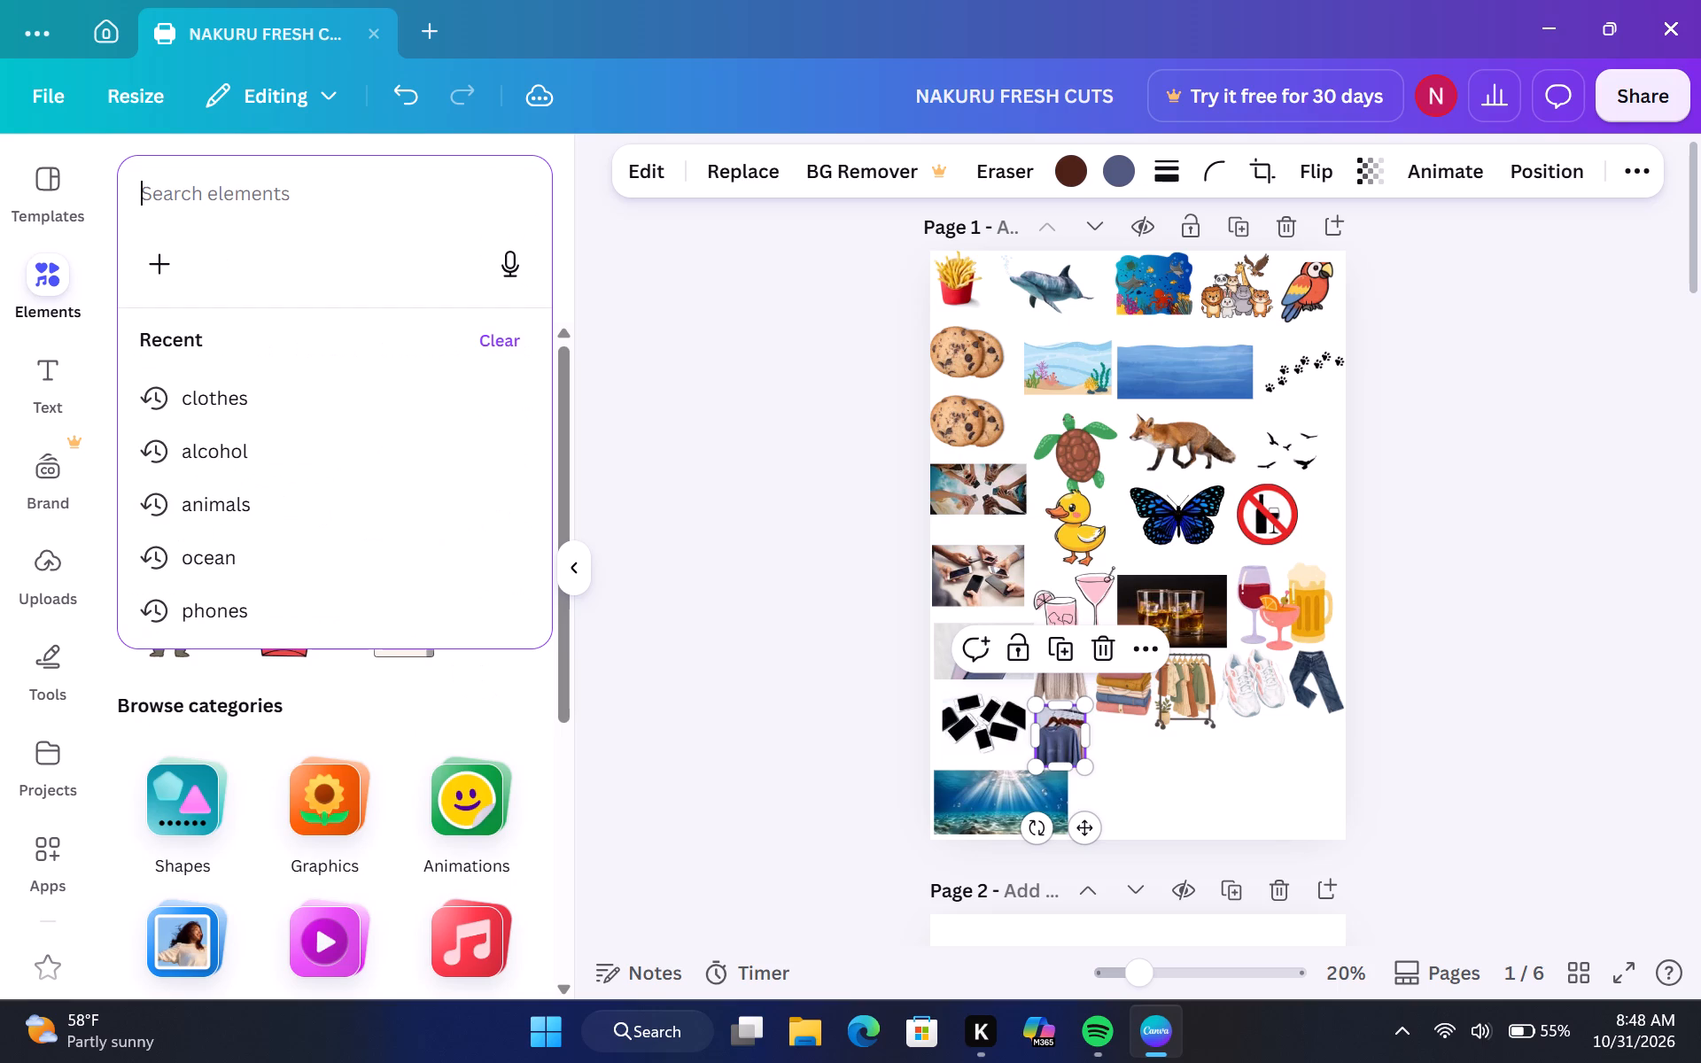
{"action": "left_click", "coordinate": [177, 554]}
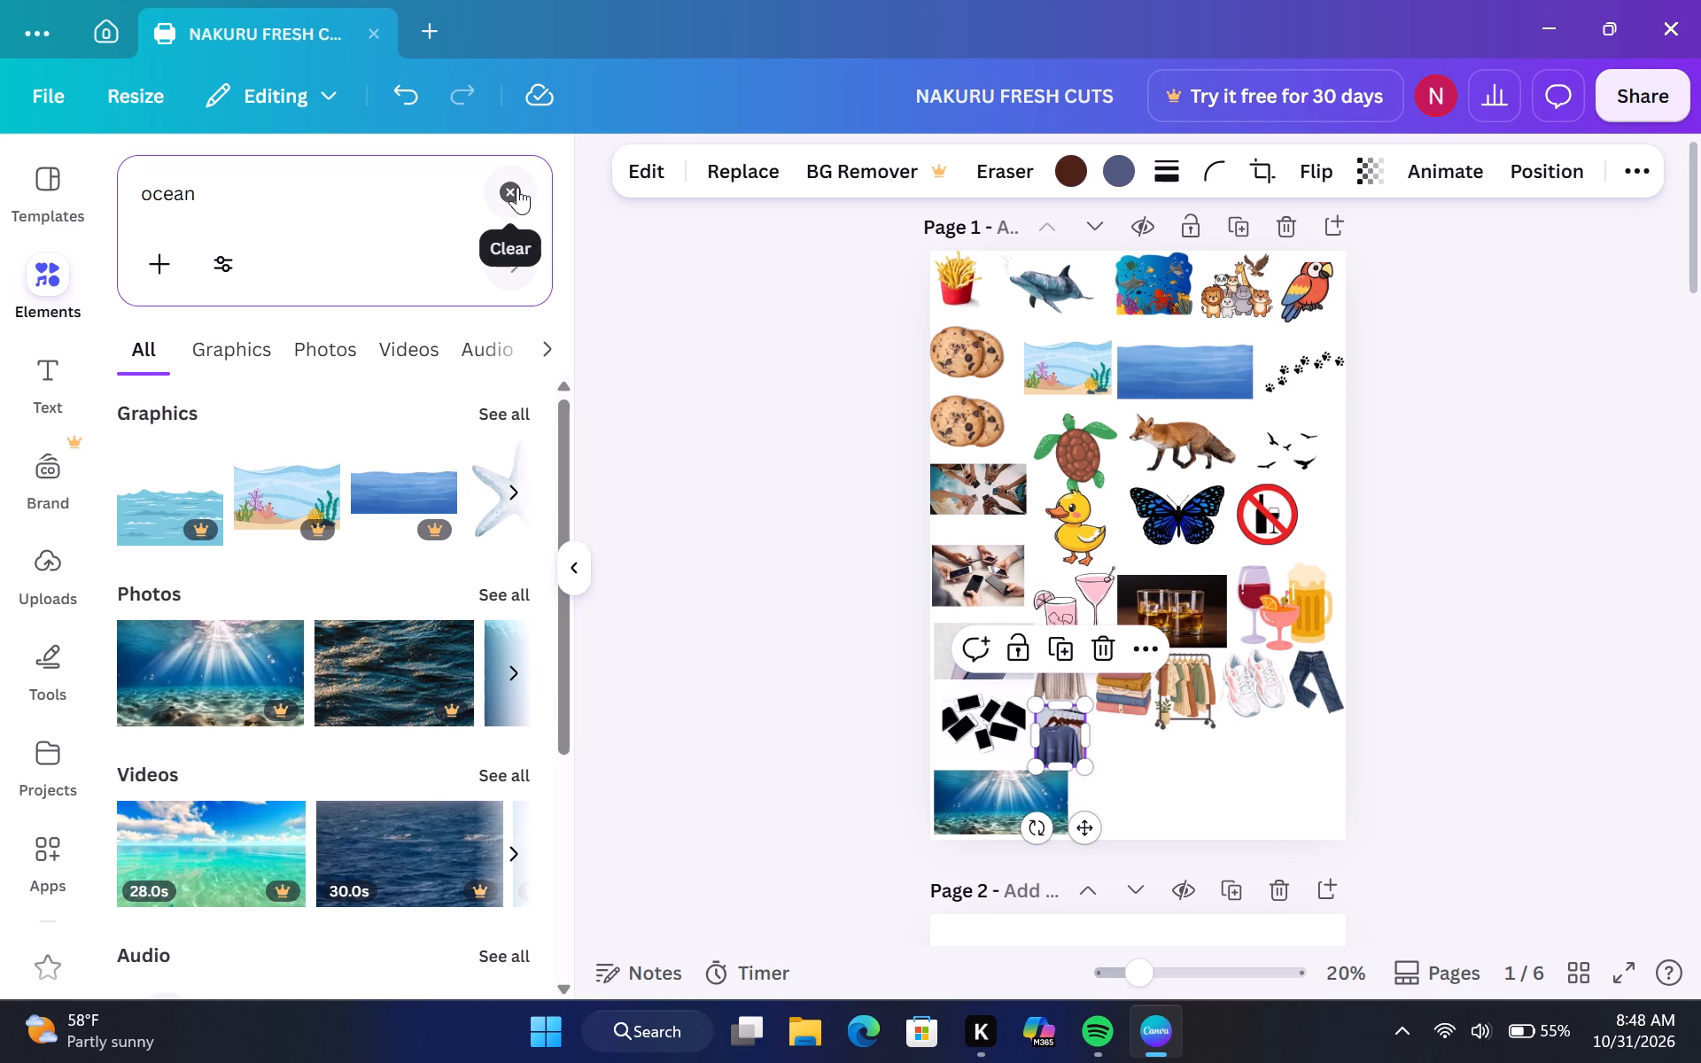
Add the pale blue starfish graphic from the ocean results to page 1 and shrink it to about a fifth of its size.
{"action": "left_click", "coordinate": [509, 485]}
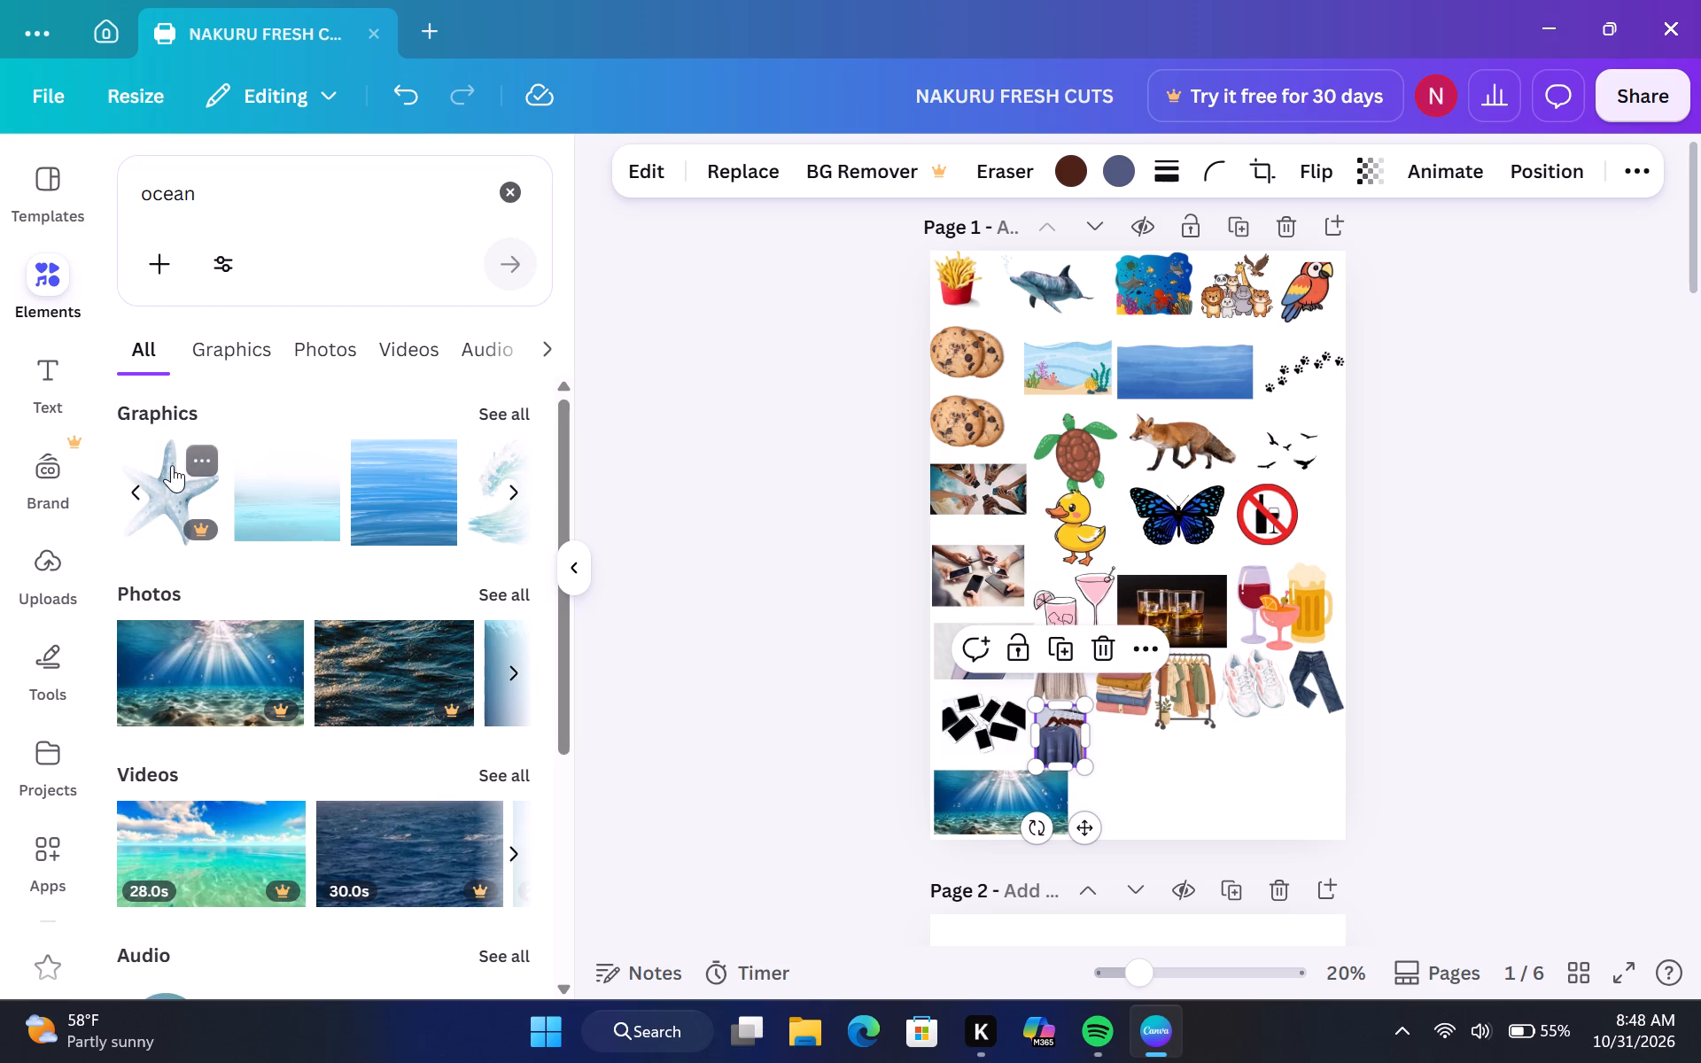
{"action": "left_click", "coordinate": [172, 465]}
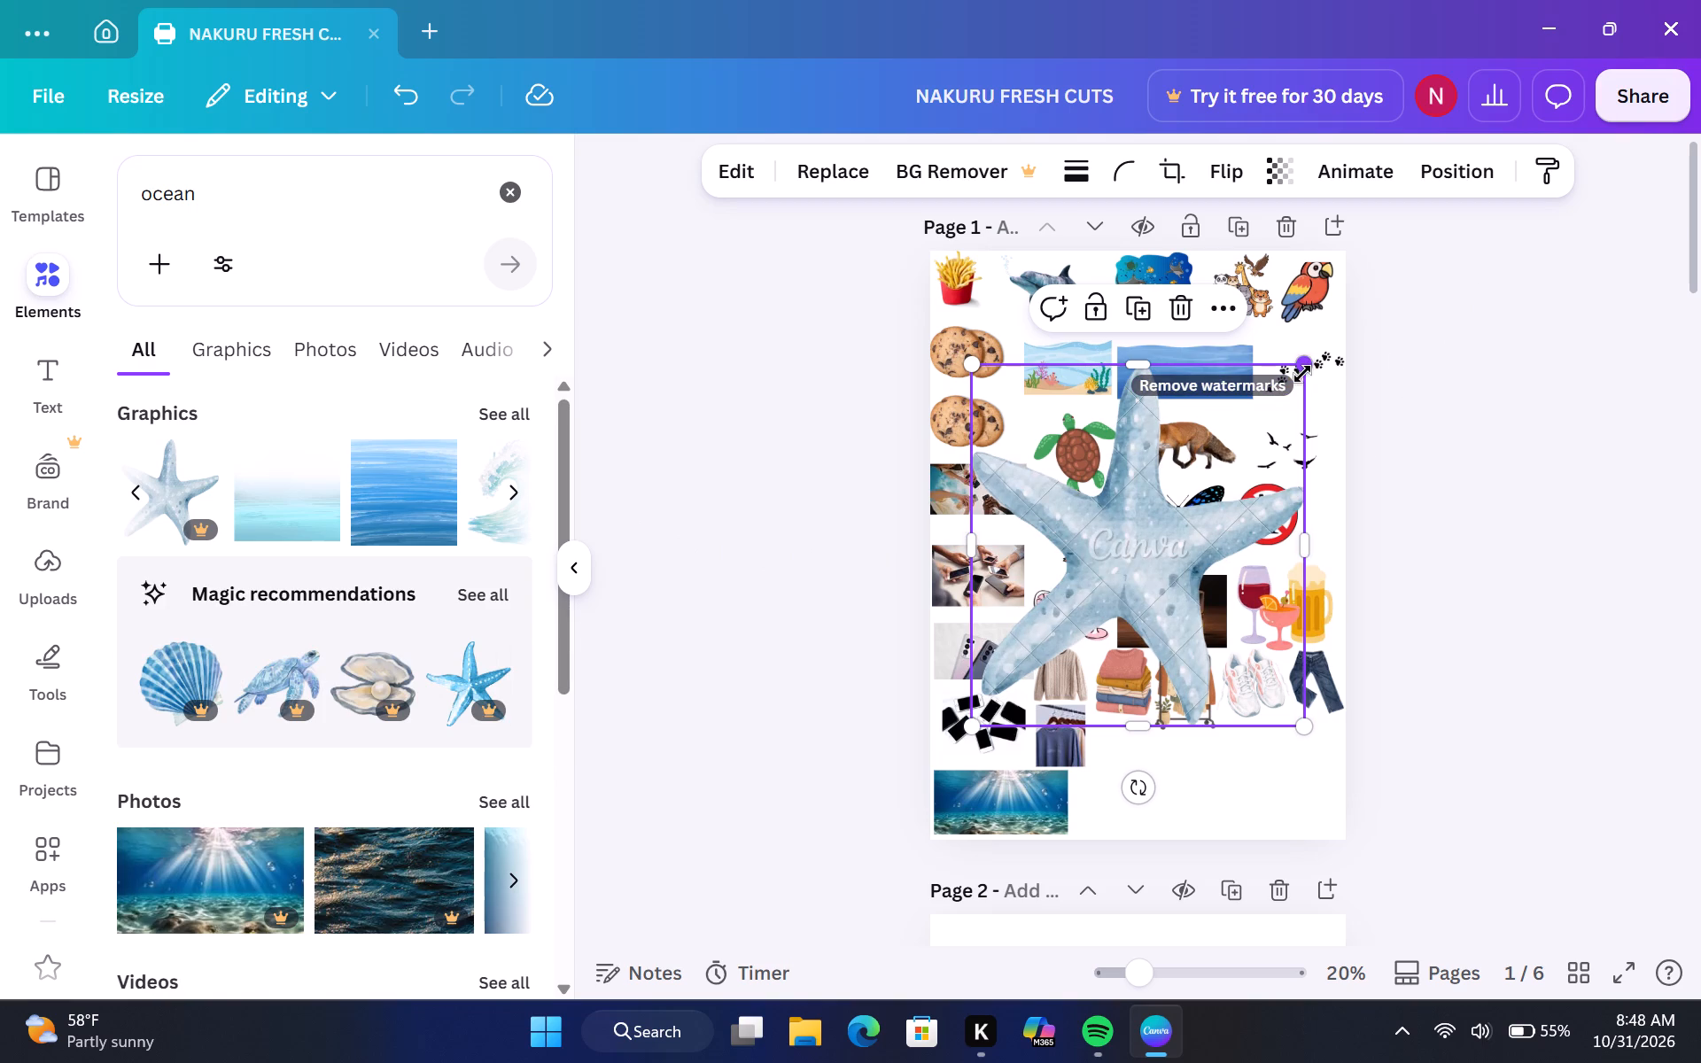
{"action": "left_click_drag", "start_coordinate": [1302, 375], "coordinate": [1360, 415]}
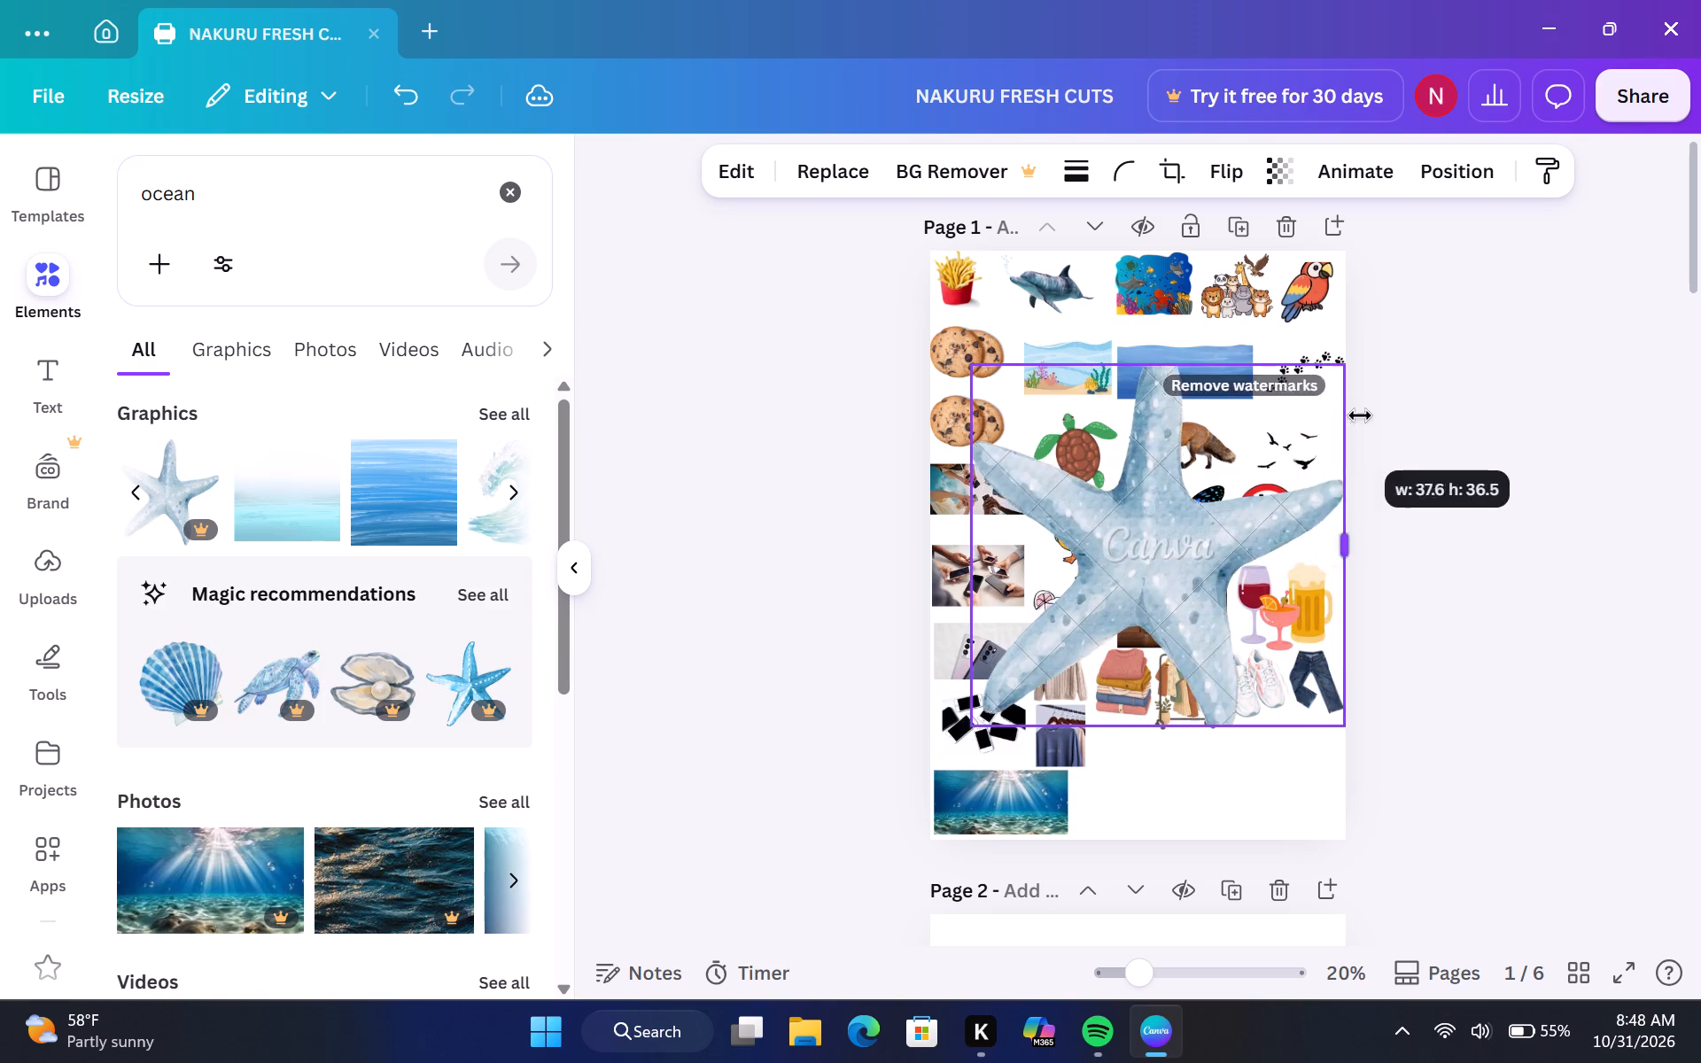
{"action": "left_click_drag", "start_coordinate": [1360, 415], "coordinate": [972, 611]}
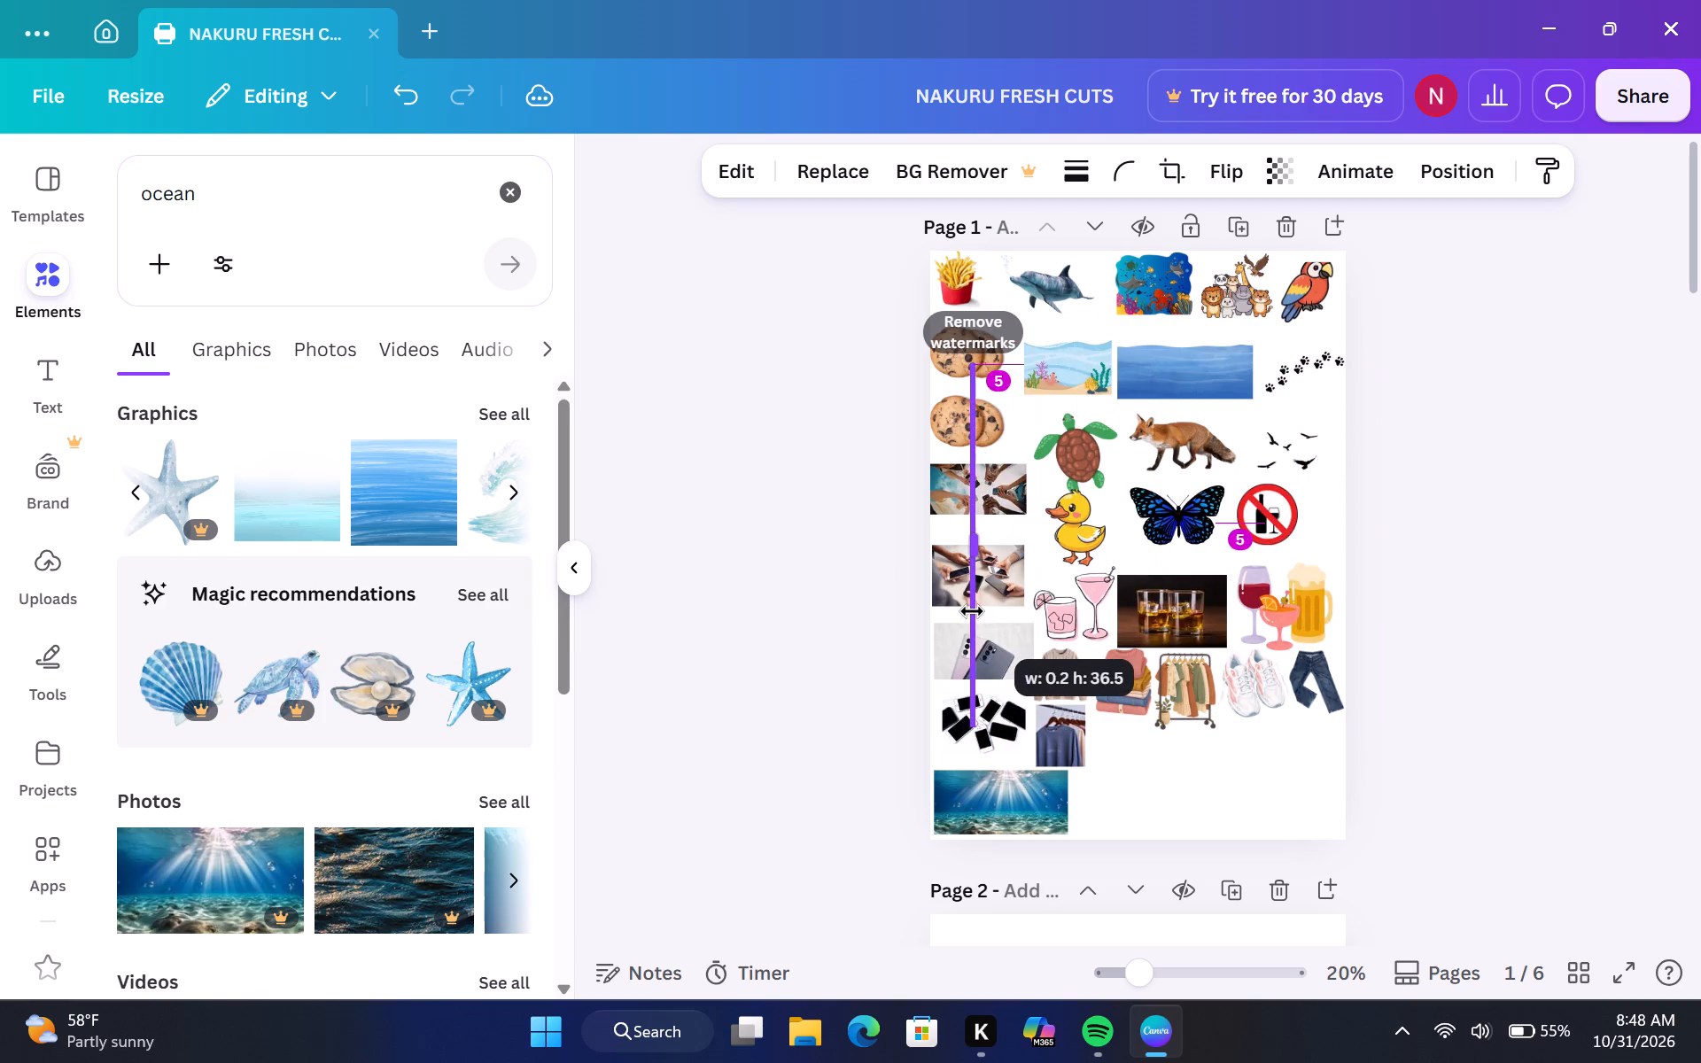
{"action": "left_click_drag", "start_coordinate": [972, 611], "coordinate": [1276, 498]}
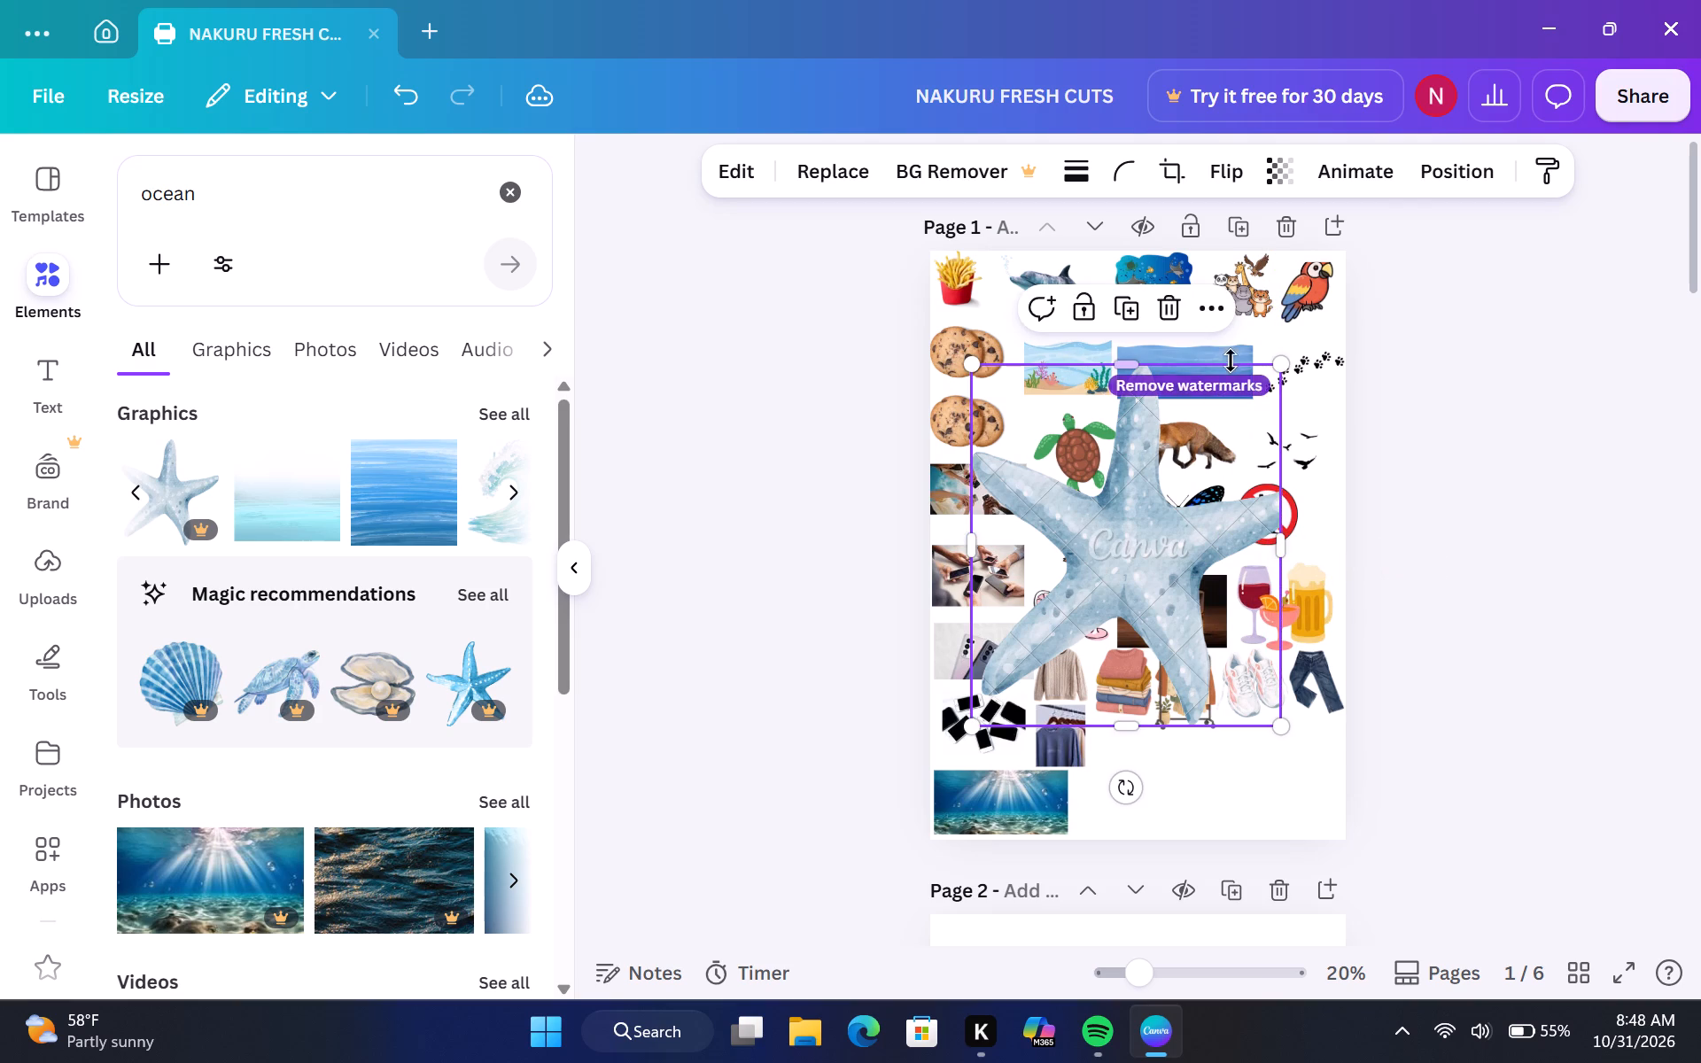
{"action": "triple_click", "coordinate": [1279, 368]}
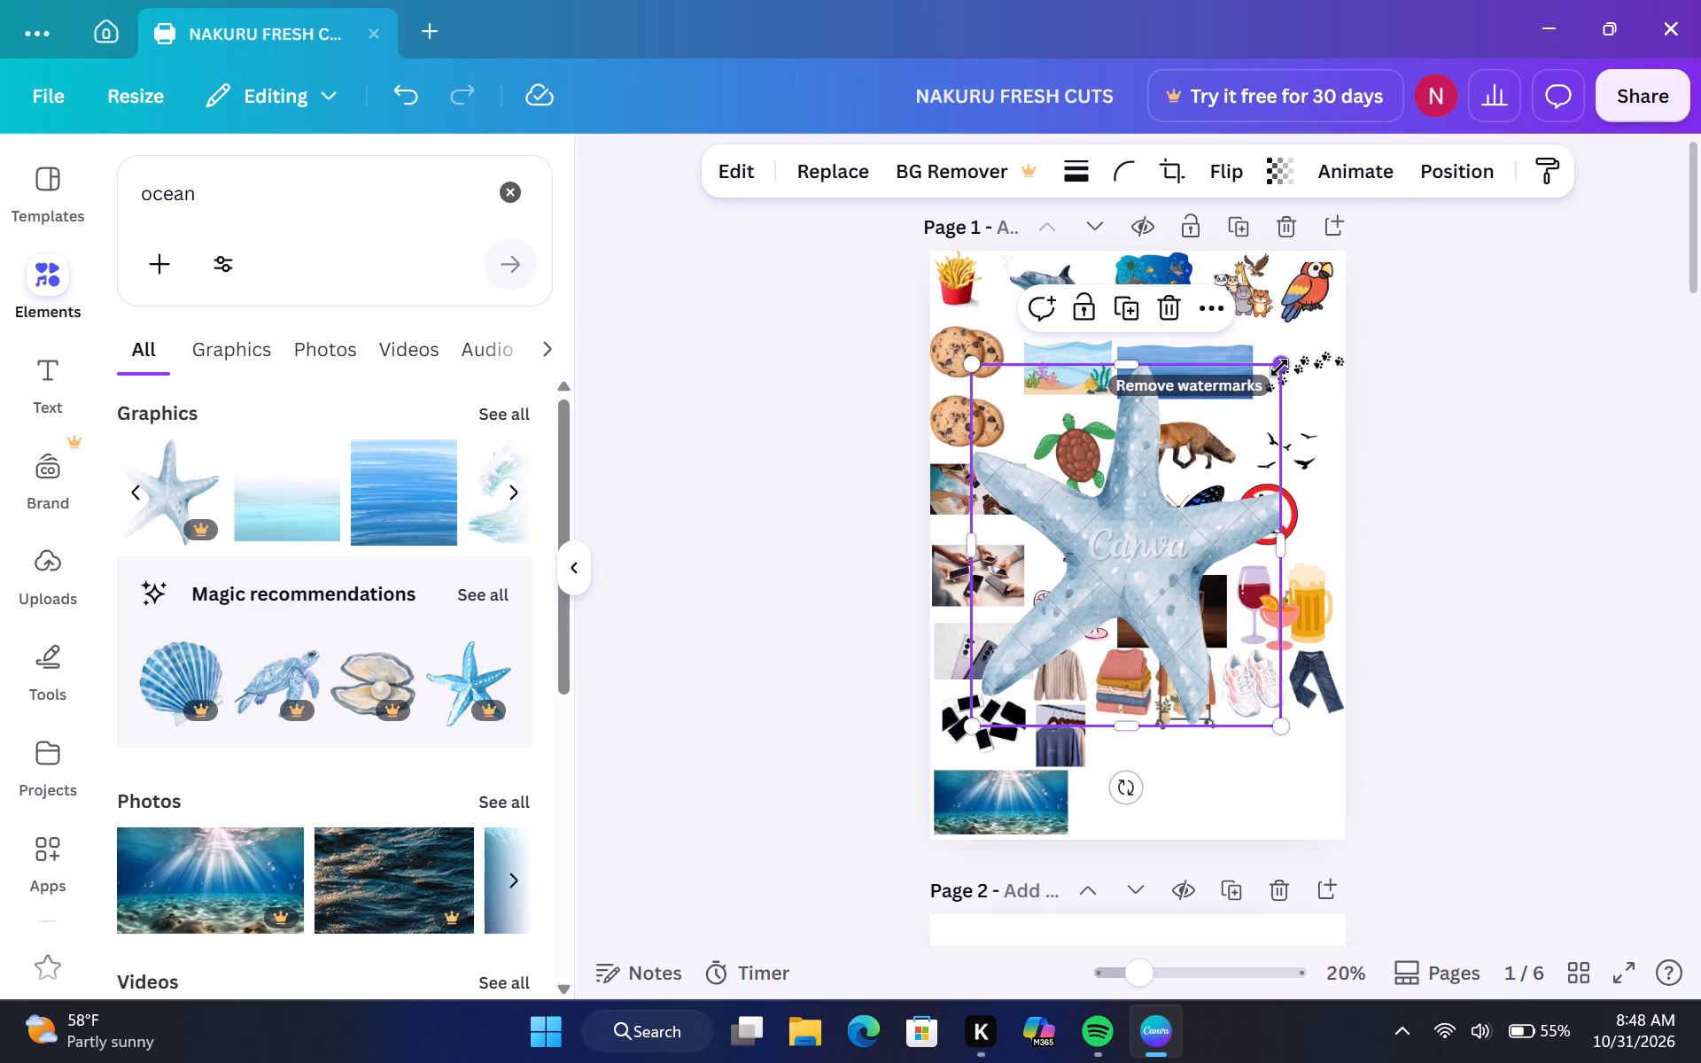
{"action": "triple_click", "coordinate": [1279, 368]}
{"action": "triple_click", "coordinate": [1279, 368]}
{"action": "triple_click", "coordinate": [1279, 368]}
{"action": "left_click_drag", "start_coordinate": [1279, 368], "coordinate": [1113, 545]}
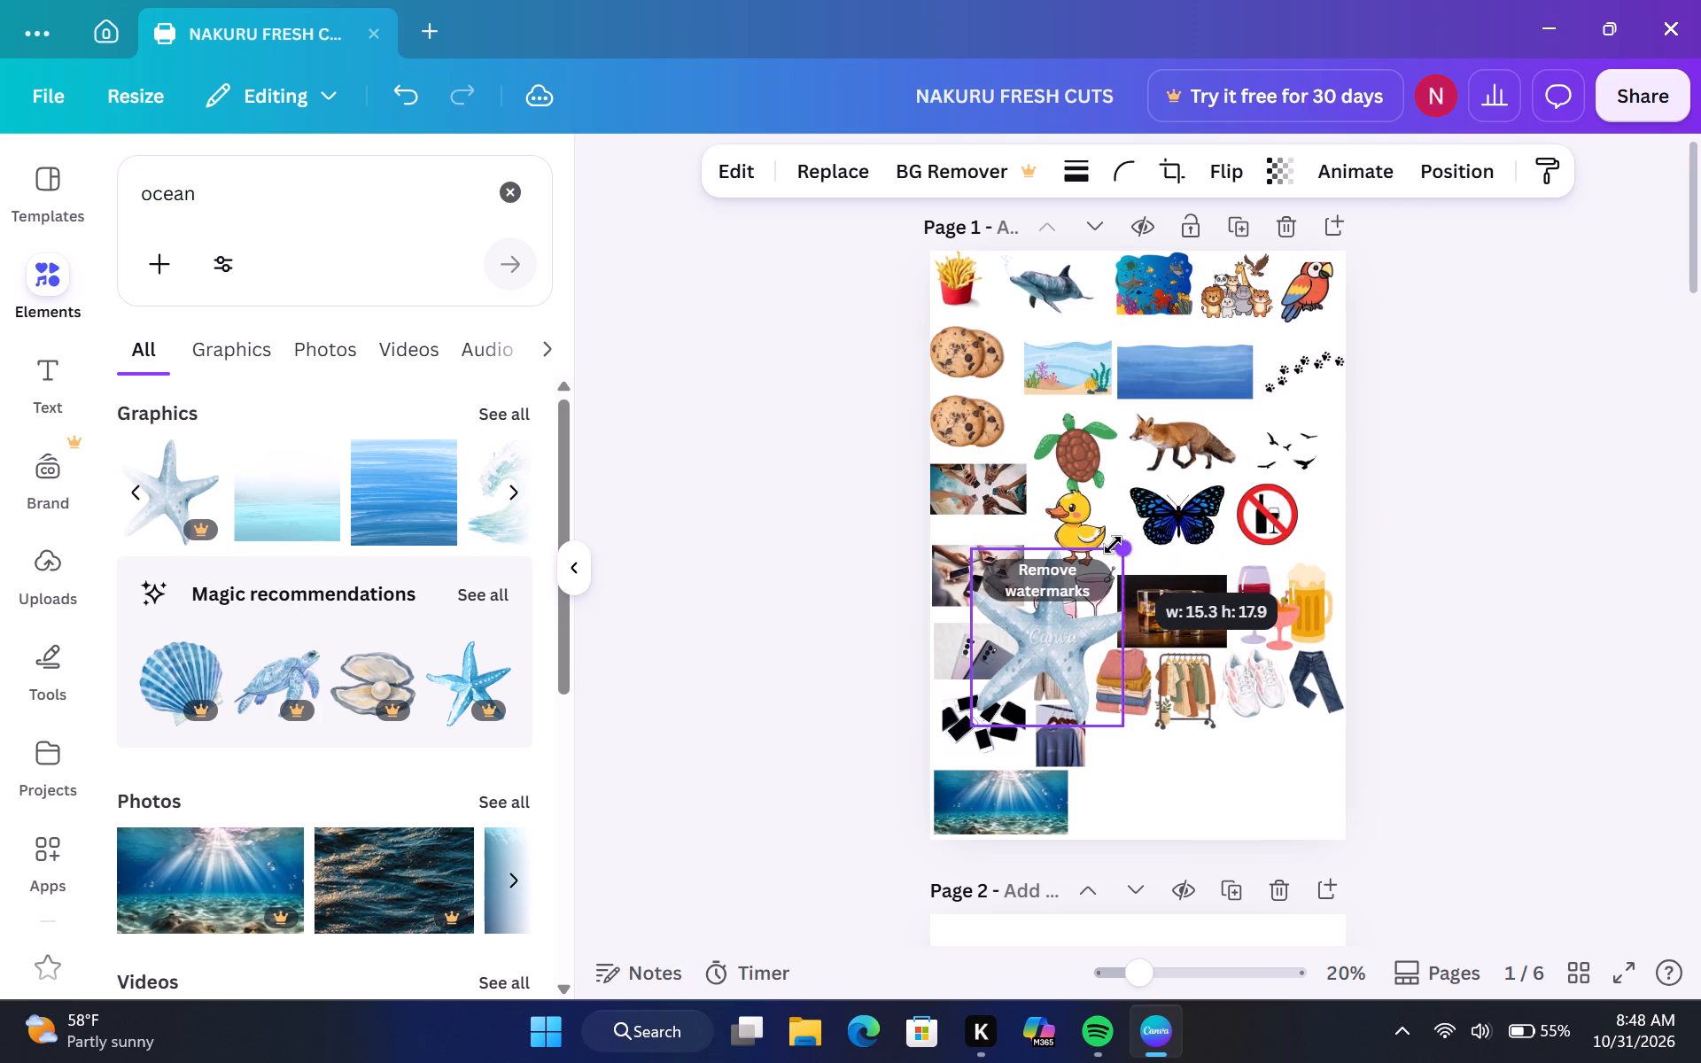
{"action": "left_click_drag", "start_coordinate": [1113, 545], "coordinate": [1019, 621]}
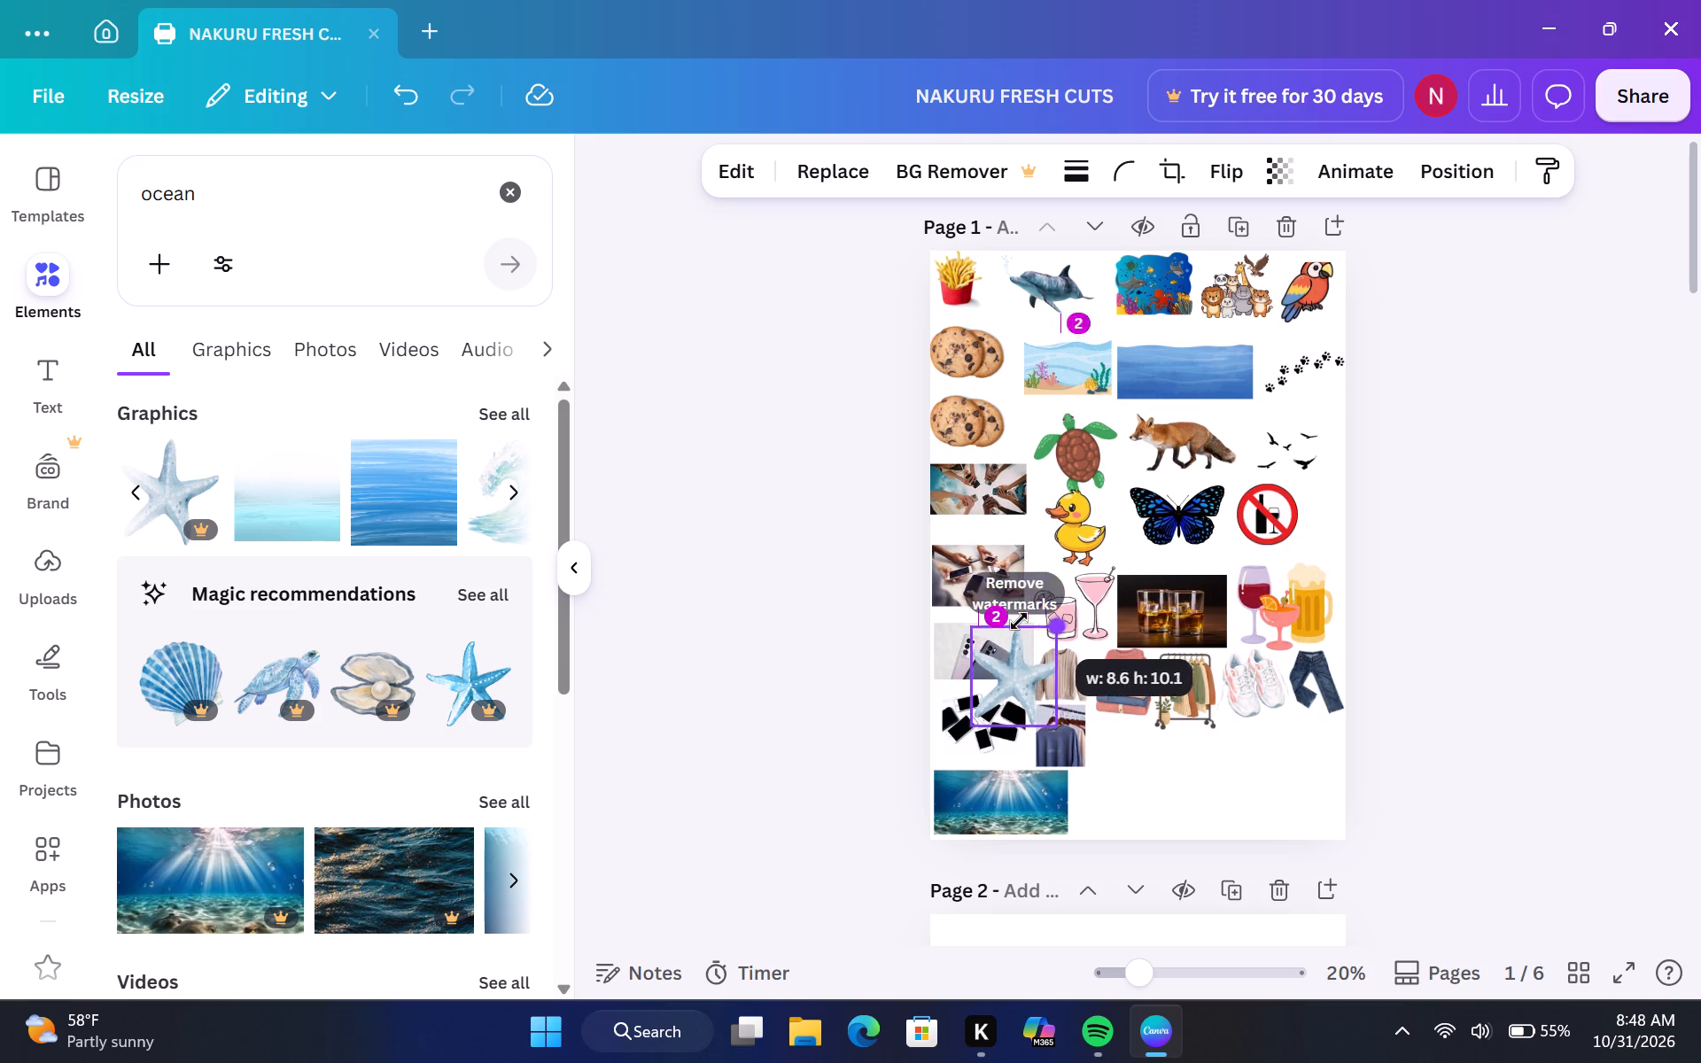
{"action": "left_click_drag", "start_coordinate": [1019, 621], "coordinate": [1018, 642]}
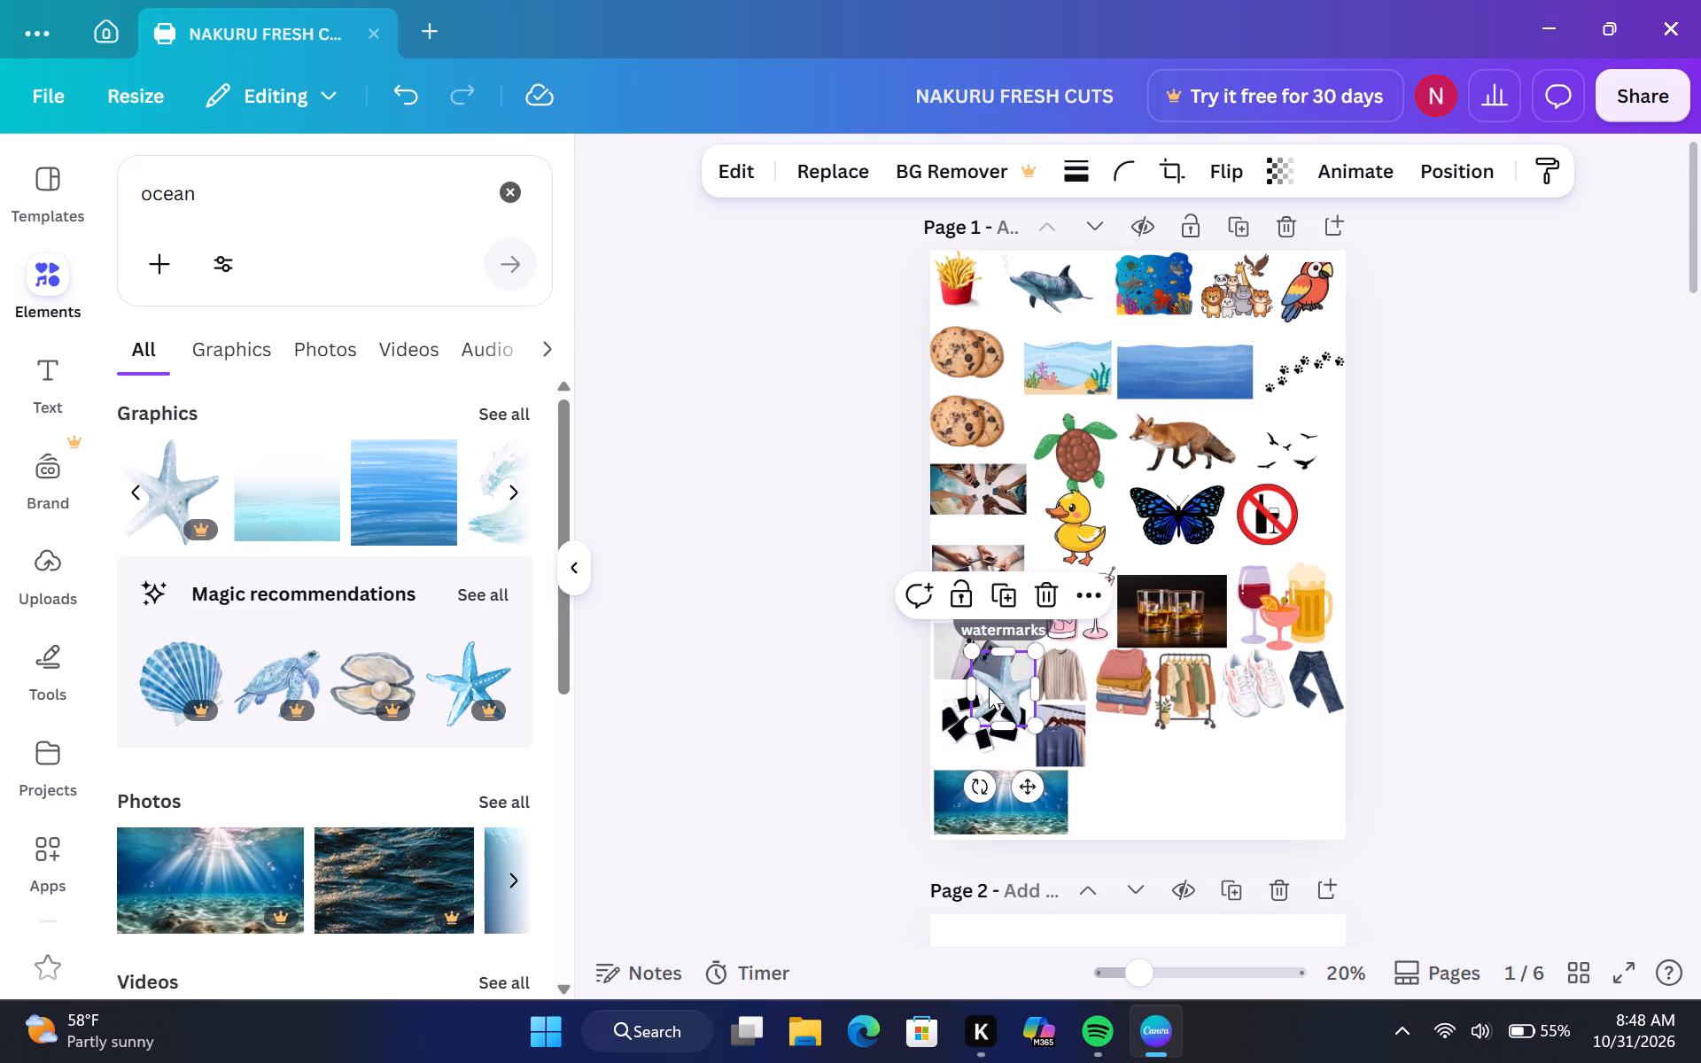
Place the starfish beside the blue sweatshirt, beneath the folded clothes stack, and reduce it slightly more to fit the gap.
{"action": "left_click_drag", "start_coordinate": [989, 687], "coordinate": [1128, 757]}
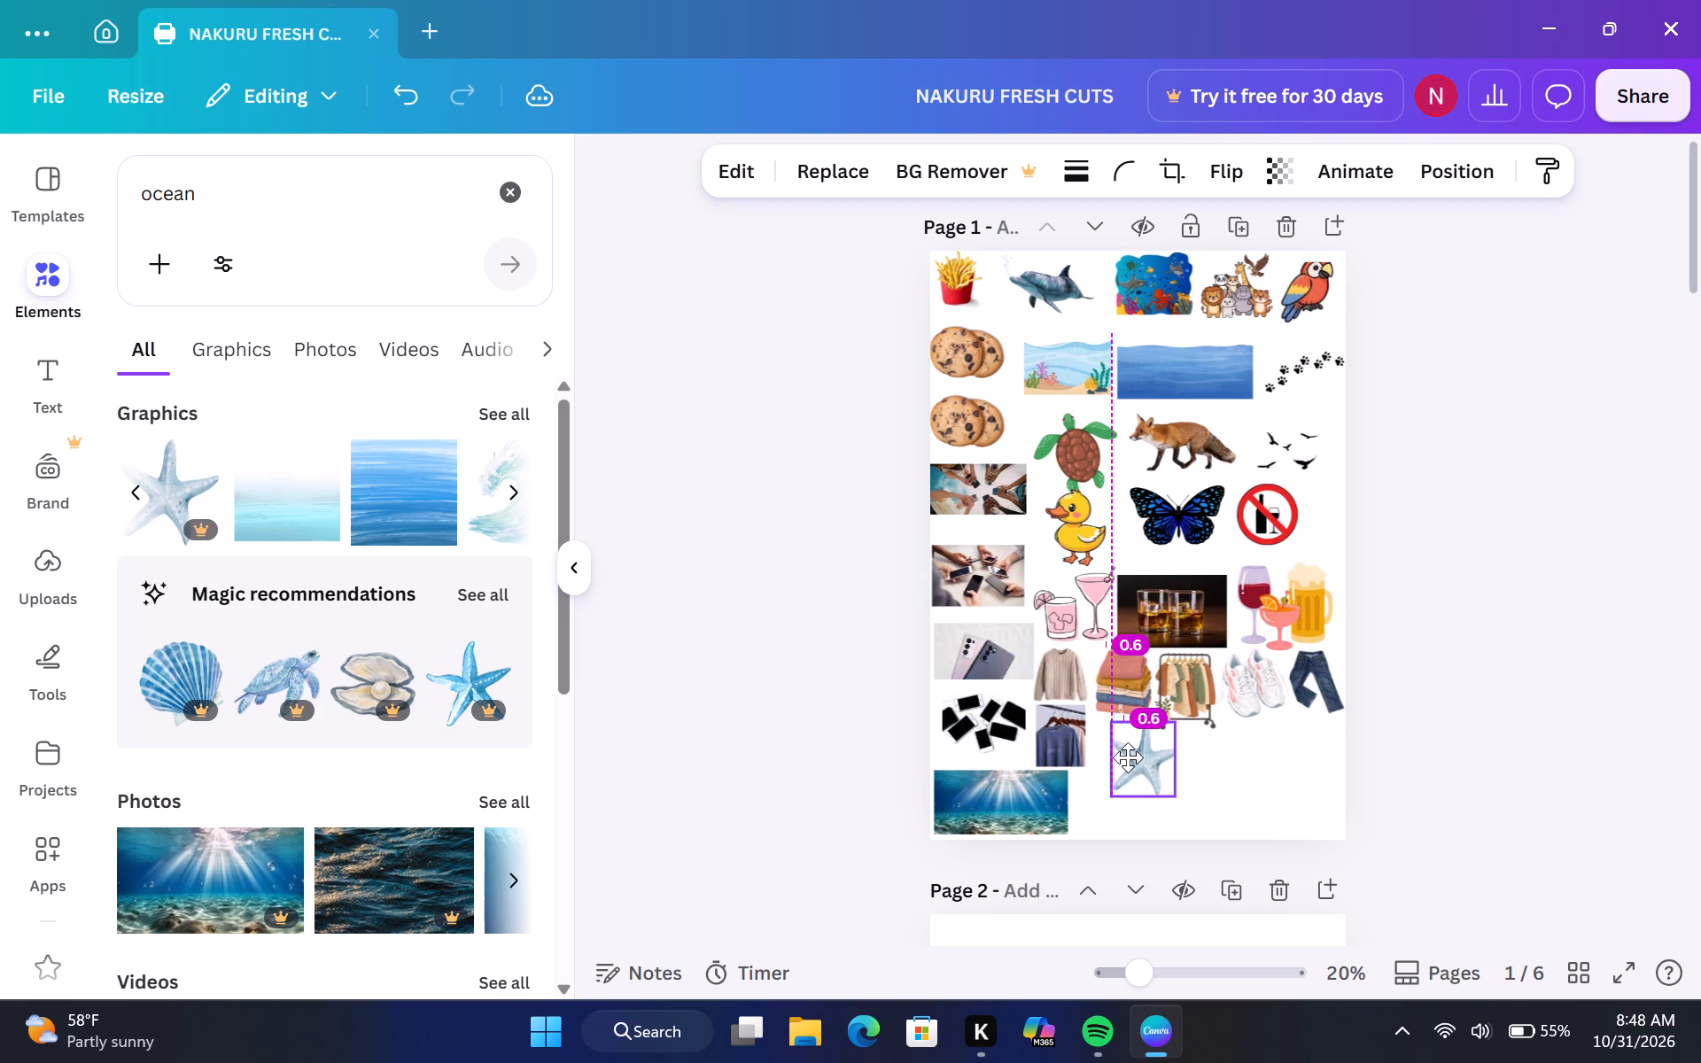
{"action": "left_click_drag", "start_coordinate": [1128, 757], "coordinate": [1114, 743]}
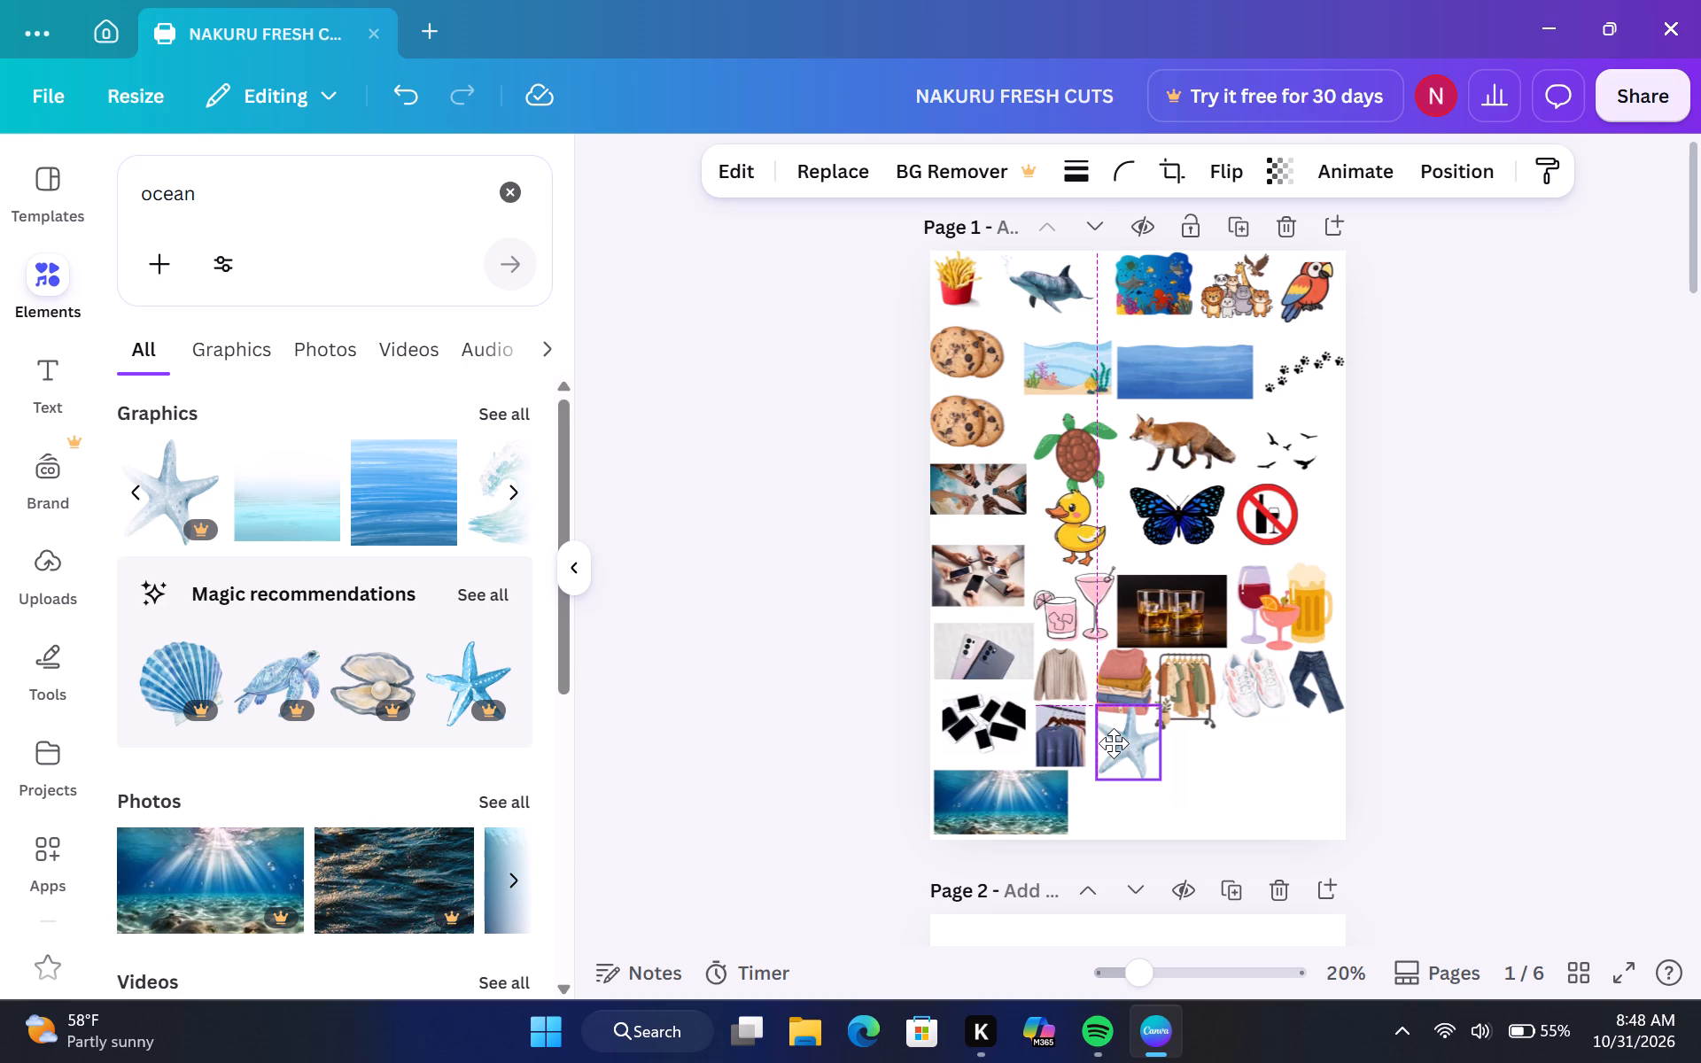
{"action": "left_click_drag", "start_coordinate": [1114, 743], "coordinate": [1110, 749]}
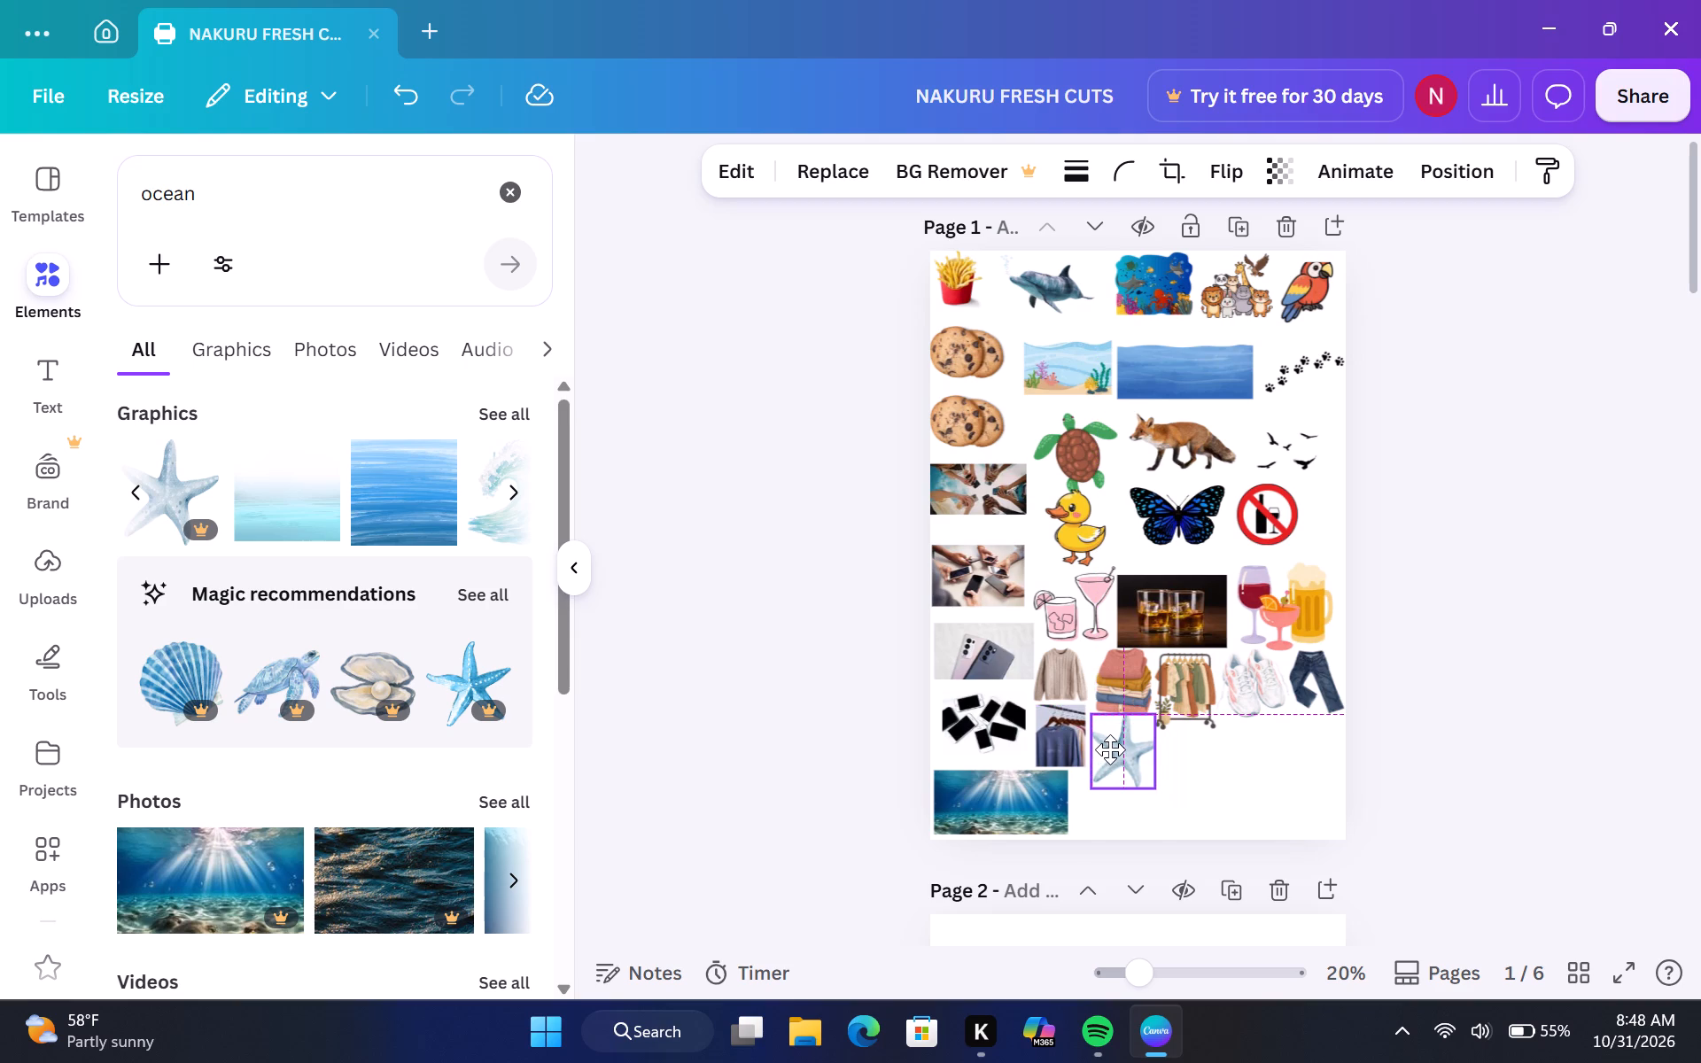
{"action": "left_click_drag", "start_coordinate": [1110, 749], "coordinate": [1110, 747]}
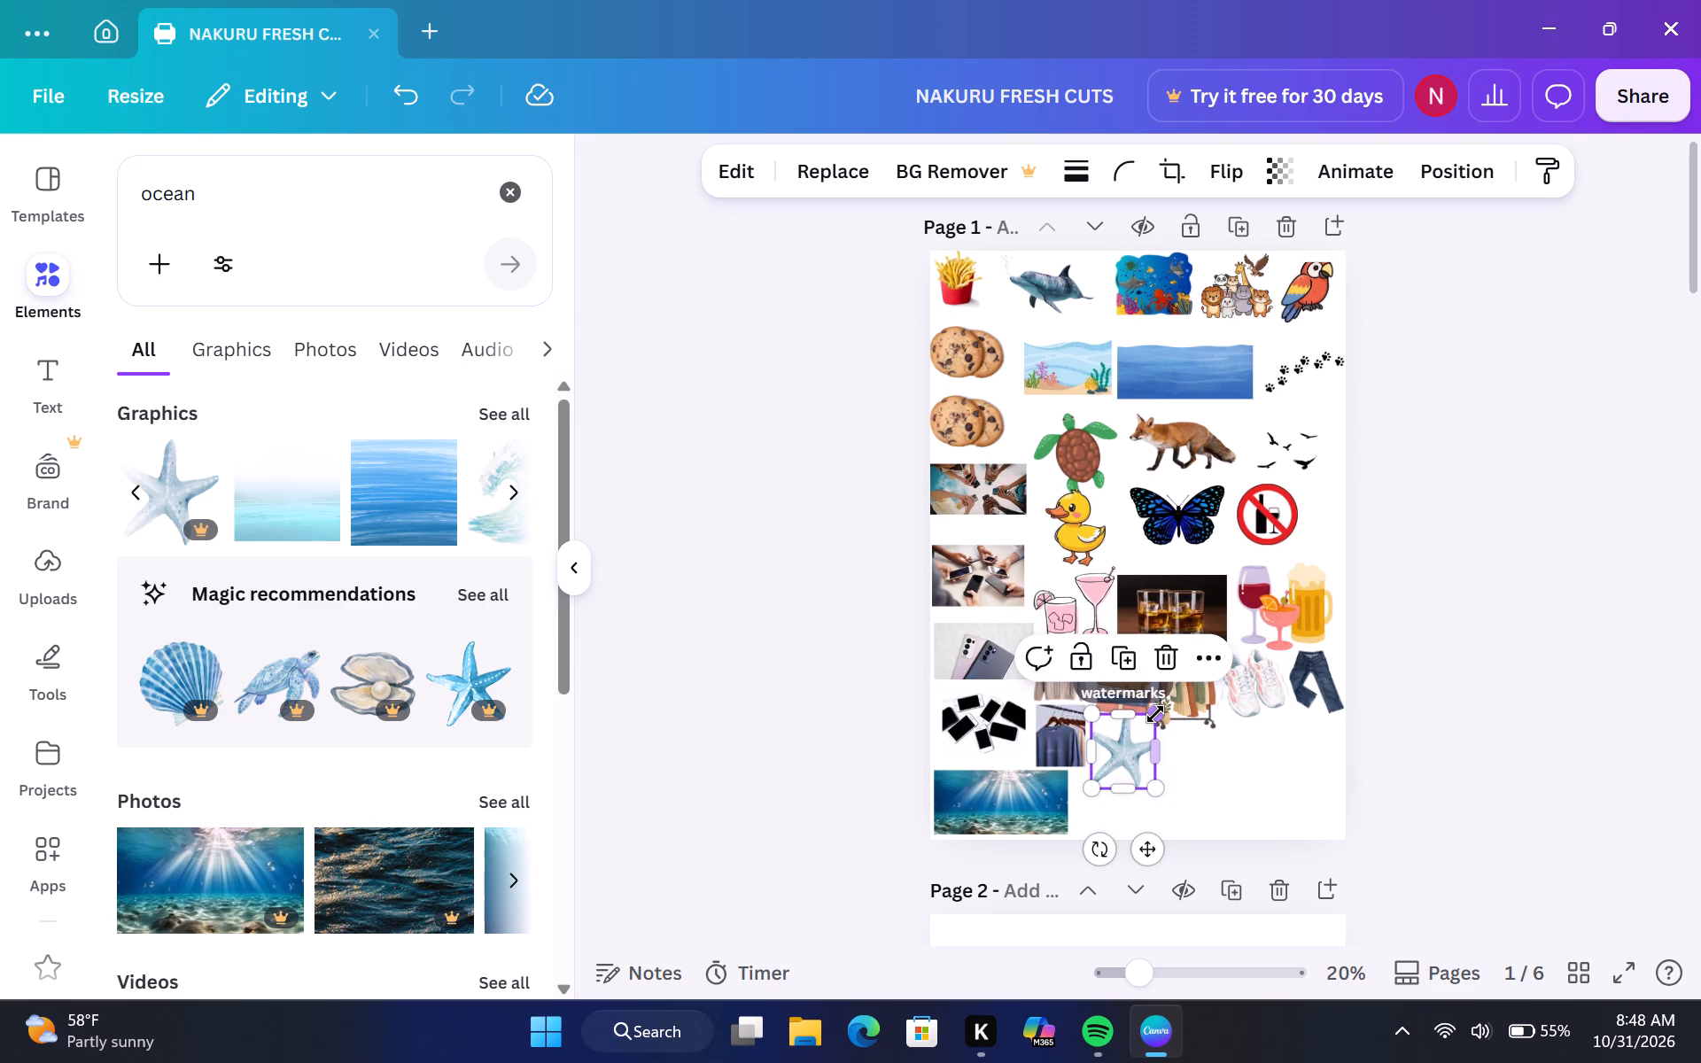
{"action": "left_click_drag", "start_coordinate": [1147, 722], "coordinate": [1145, 728]}
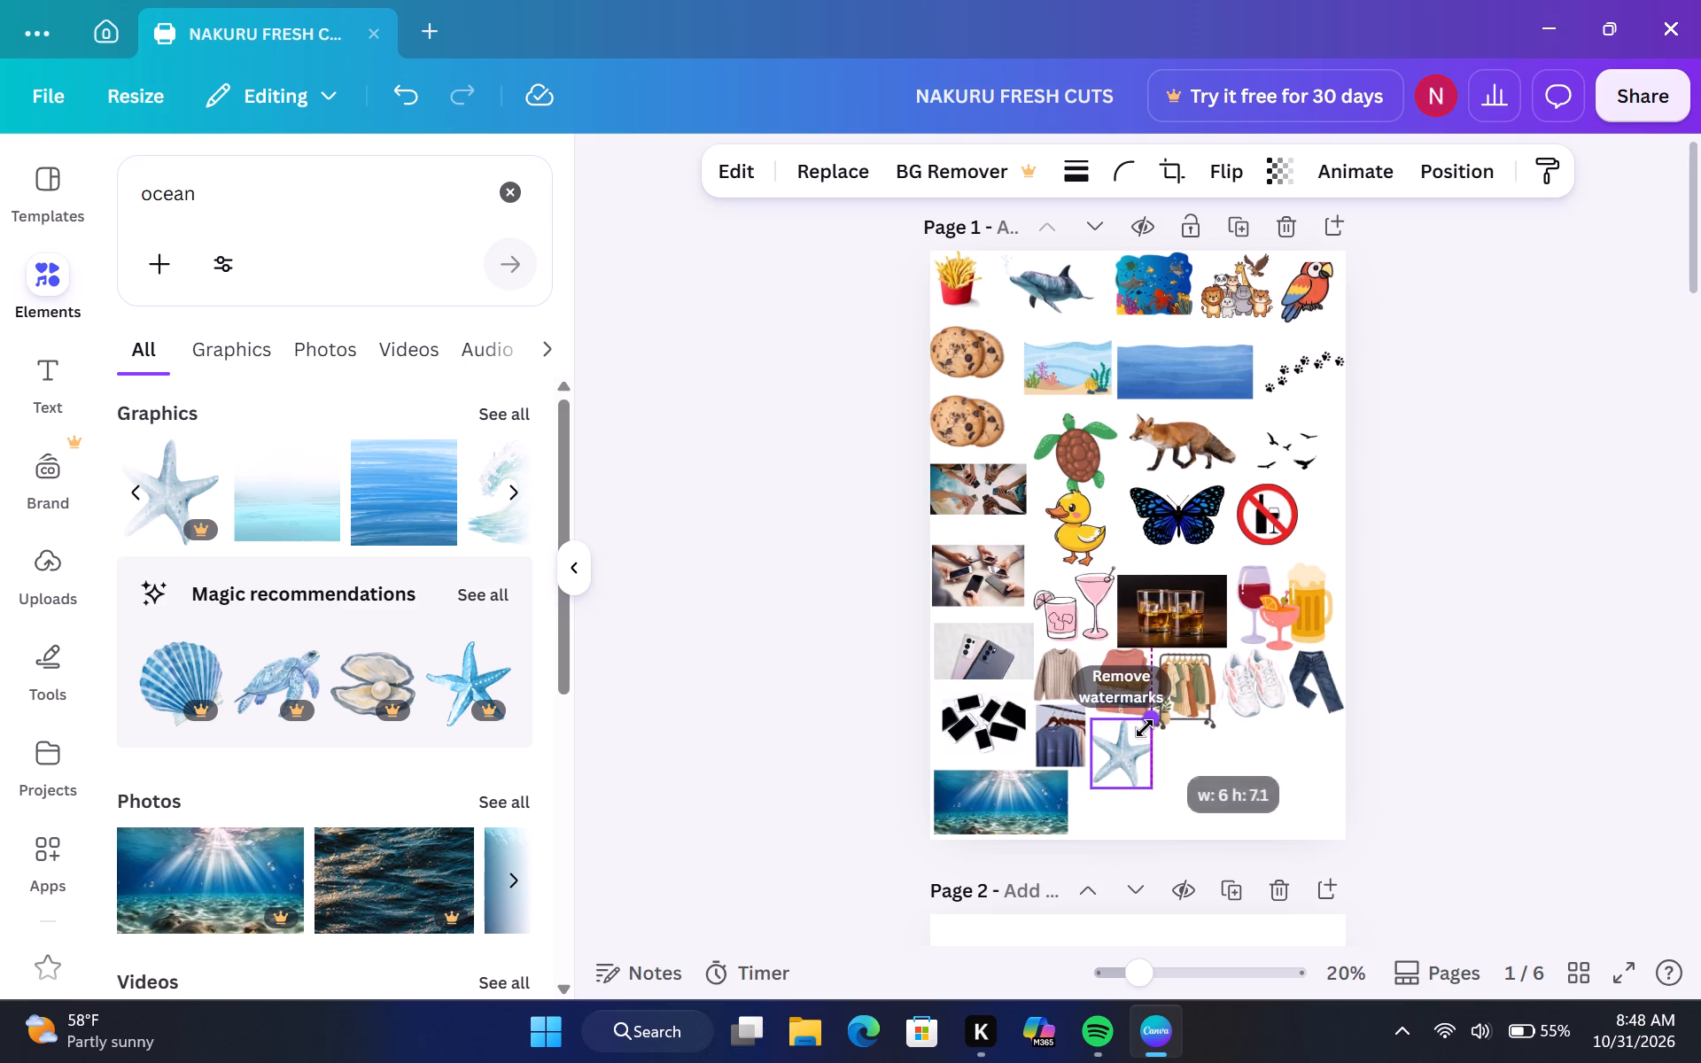
{"action": "left_click_drag", "start_coordinate": [1145, 728], "coordinate": [1134, 736]}
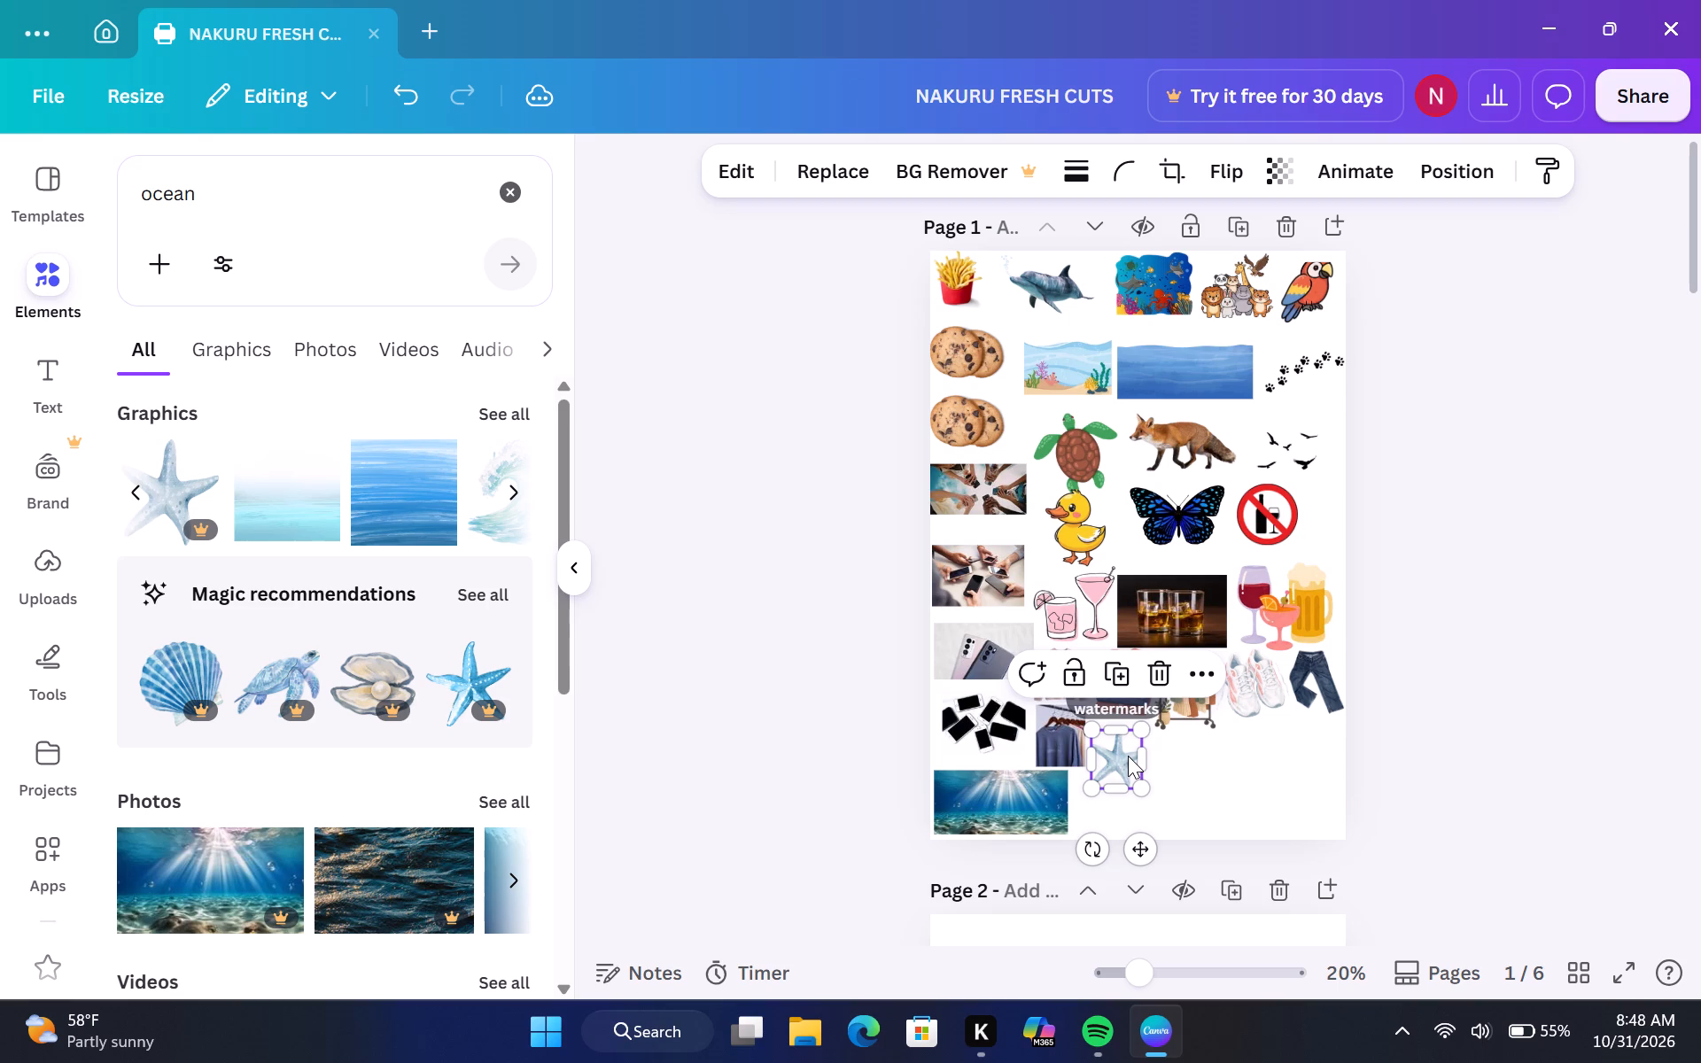
{"action": "left_click_drag", "start_coordinate": [1125, 742], "coordinate": [1127, 735]}
{"action": "left_click_drag", "start_coordinate": [1127, 735], "coordinate": [1125, 724]}
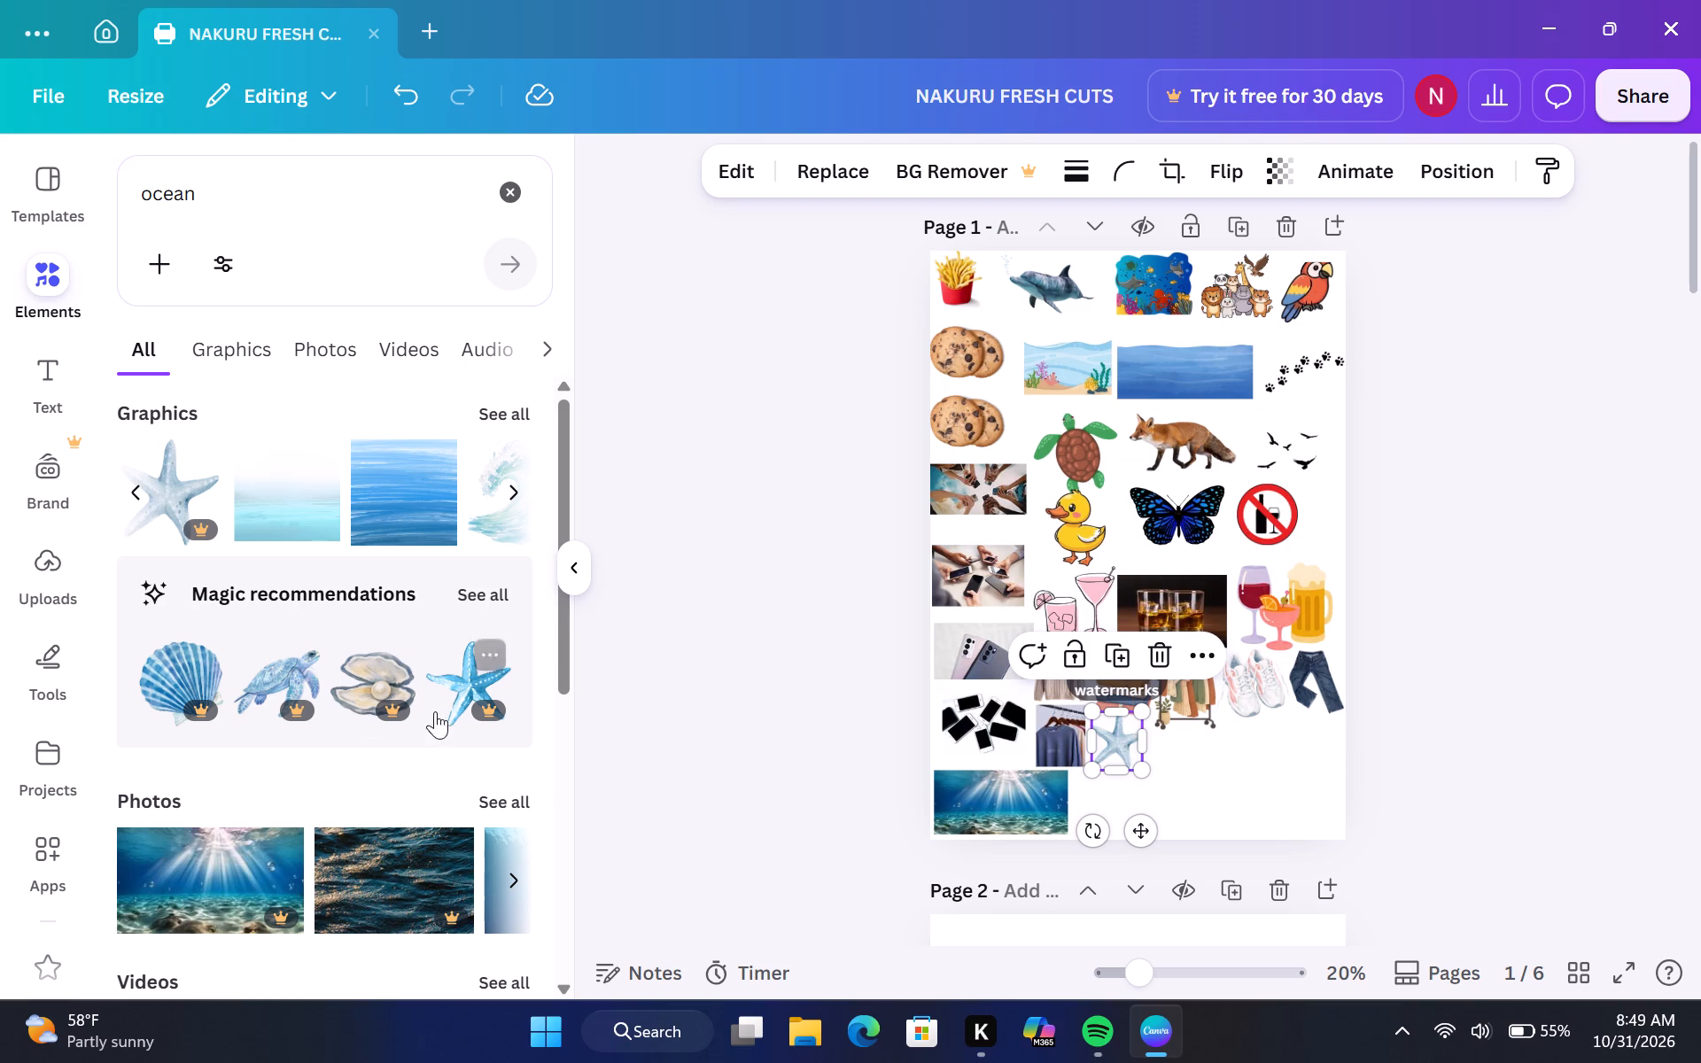
Add the recommended open oyster shell with a pearl to page 1 and shrink it to under a third of its size.
{"action": "left_click", "coordinate": [371, 687]}
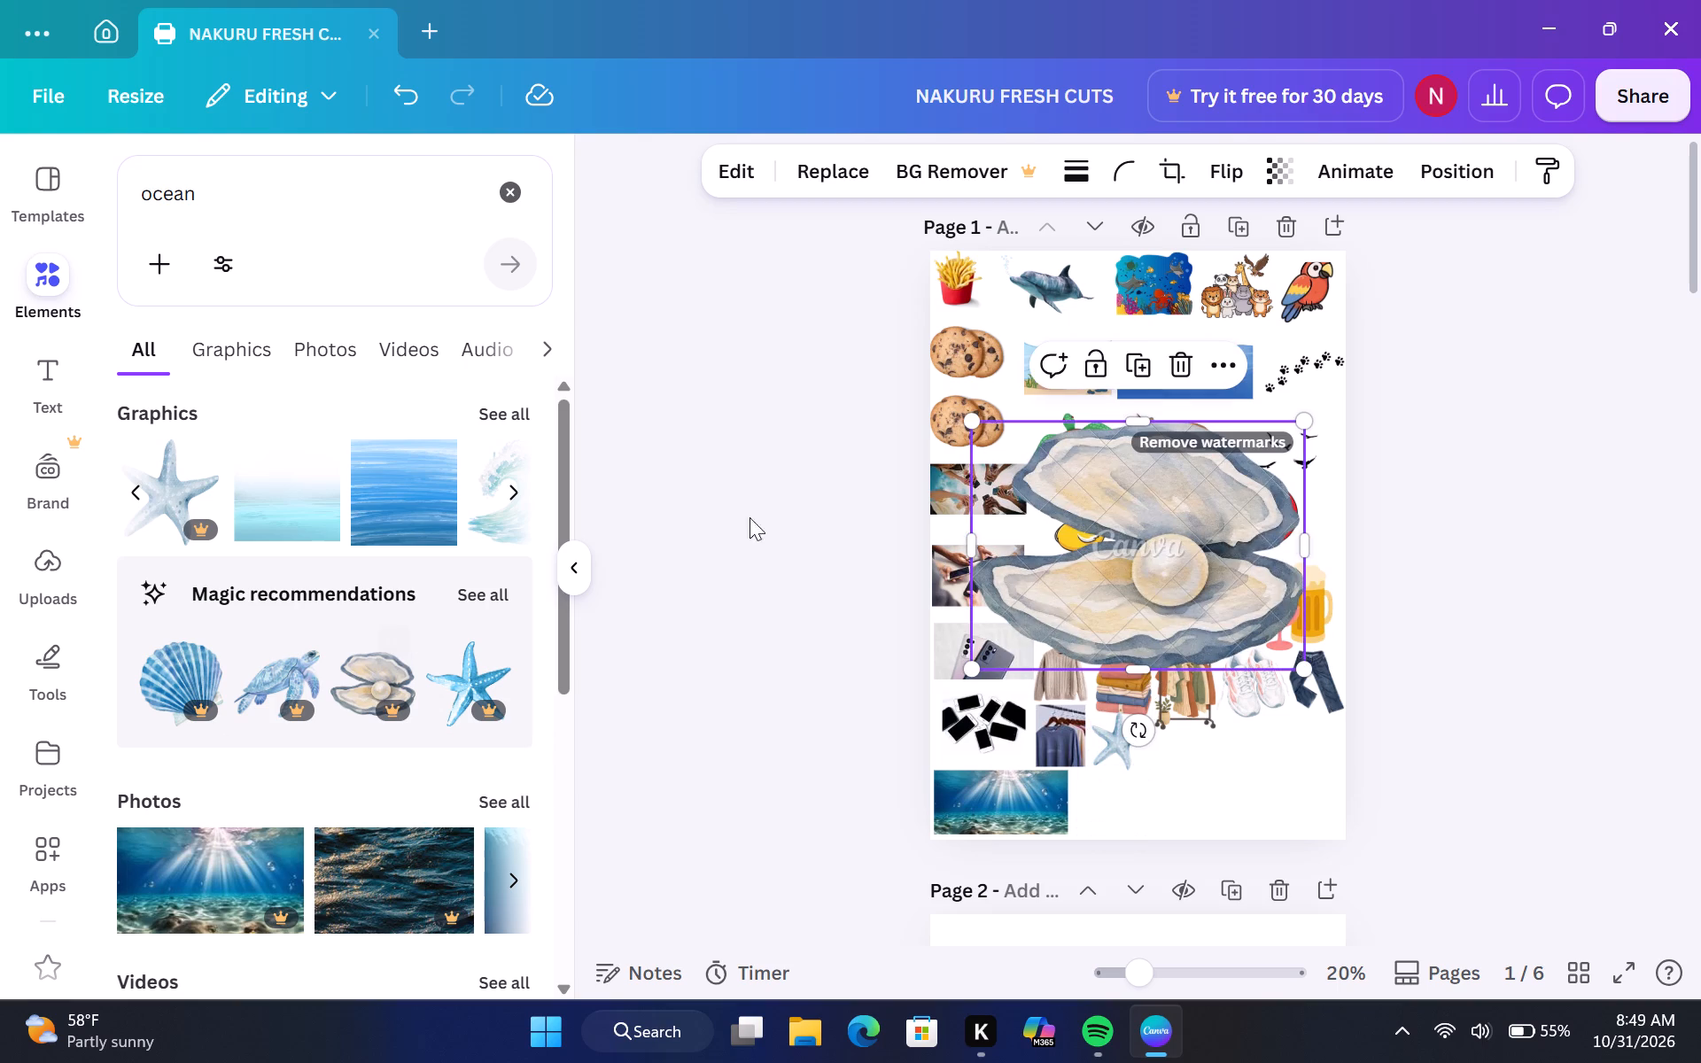
{"action": "left_click", "coordinate": [1296, 426]}
{"action": "left_click_drag", "start_coordinate": [1296, 426], "coordinate": [1309, 419]}
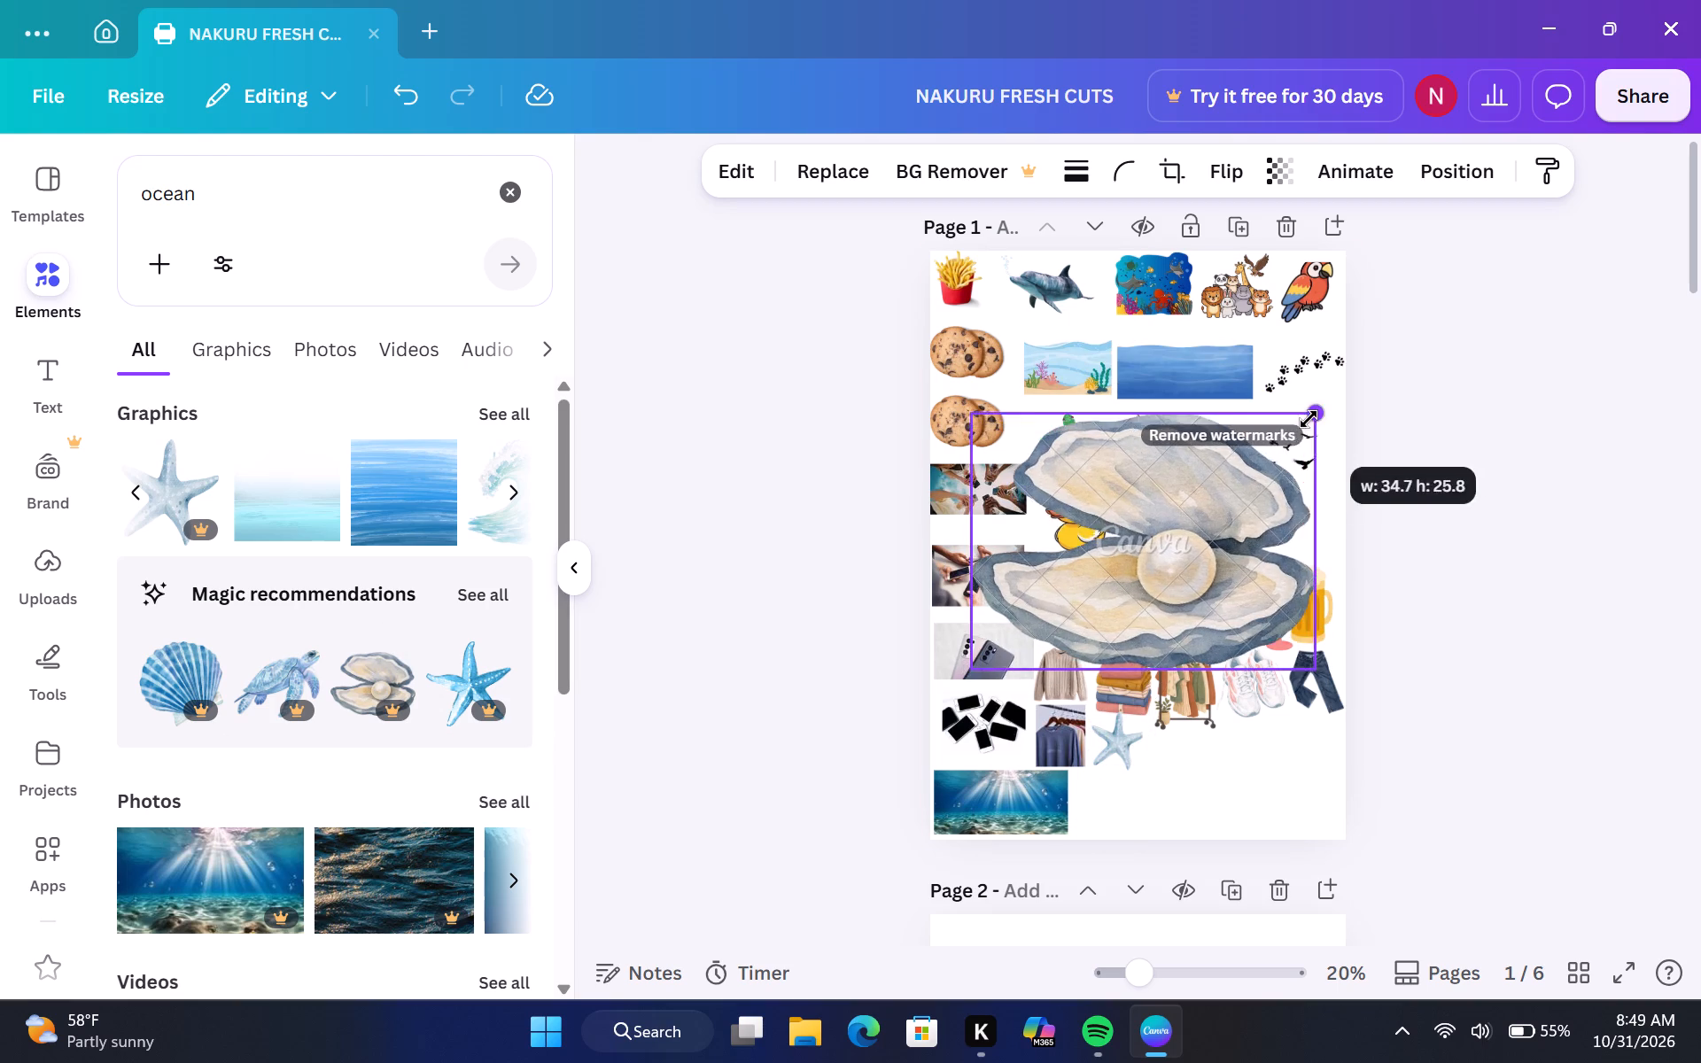
{"action": "left_click_drag", "start_coordinate": [1309, 419], "coordinate": [1048, 570]}
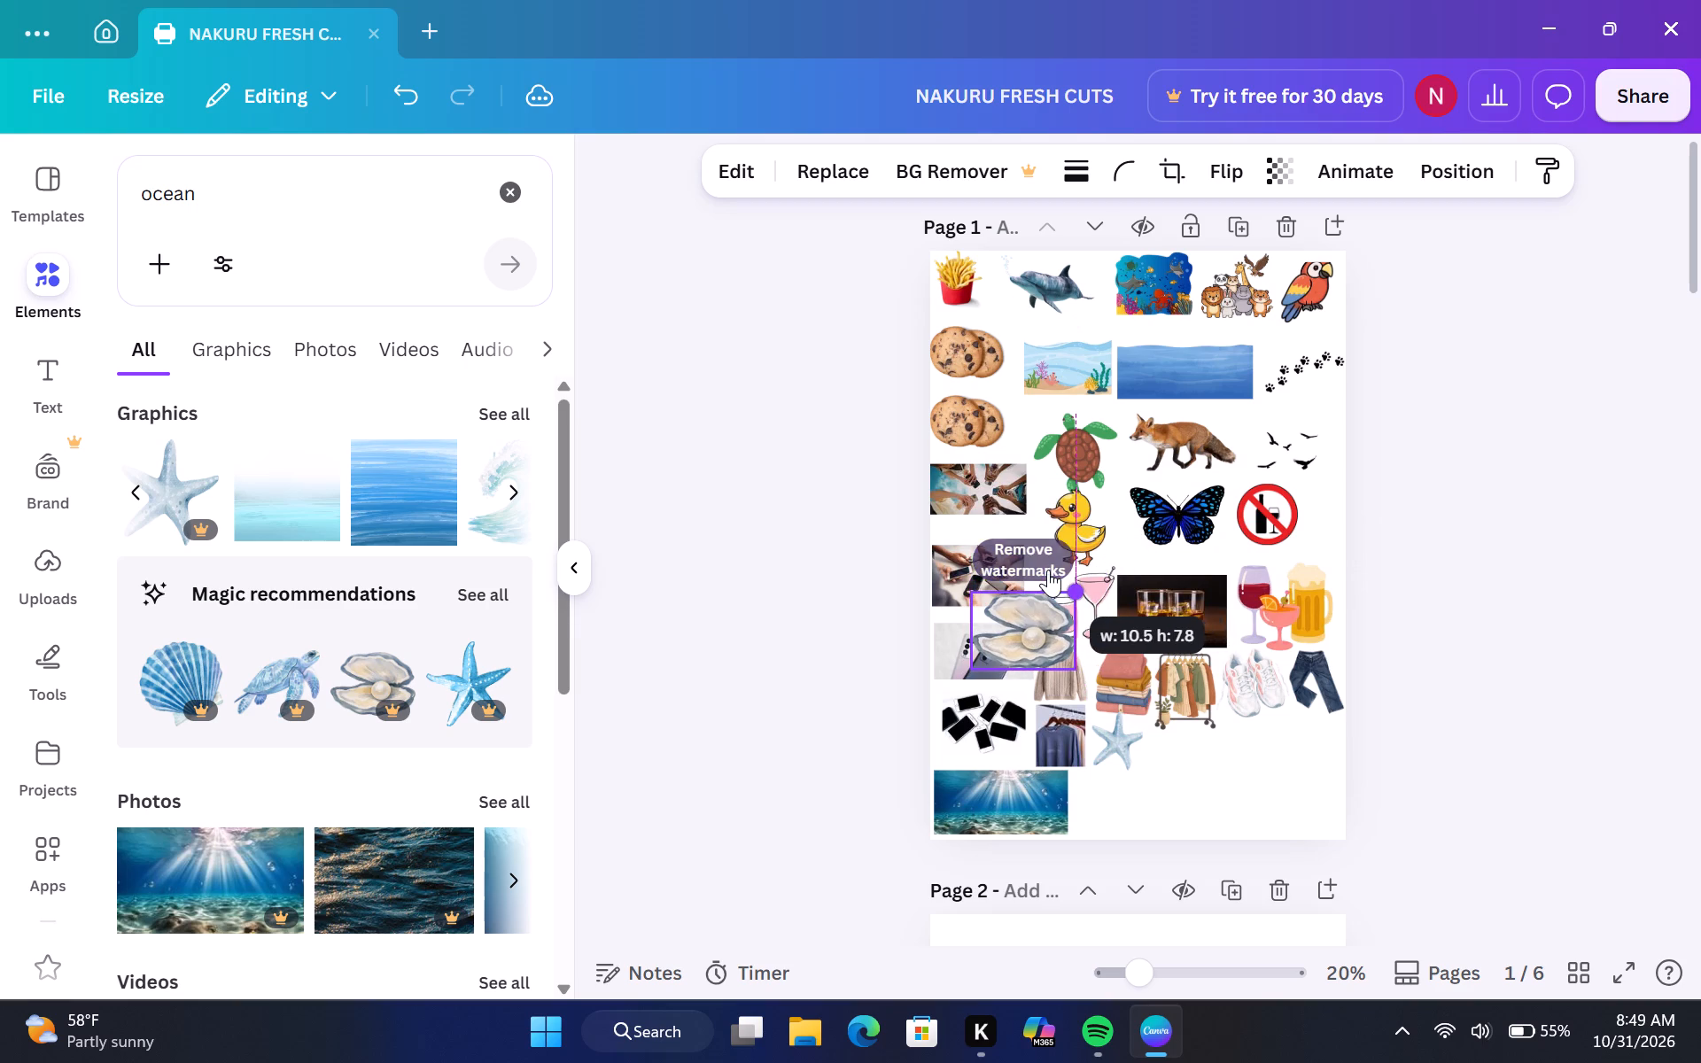
{"action": "left_click_drag", "start_coordinate": [1048, 570], "coordinate": [1040, 578]}
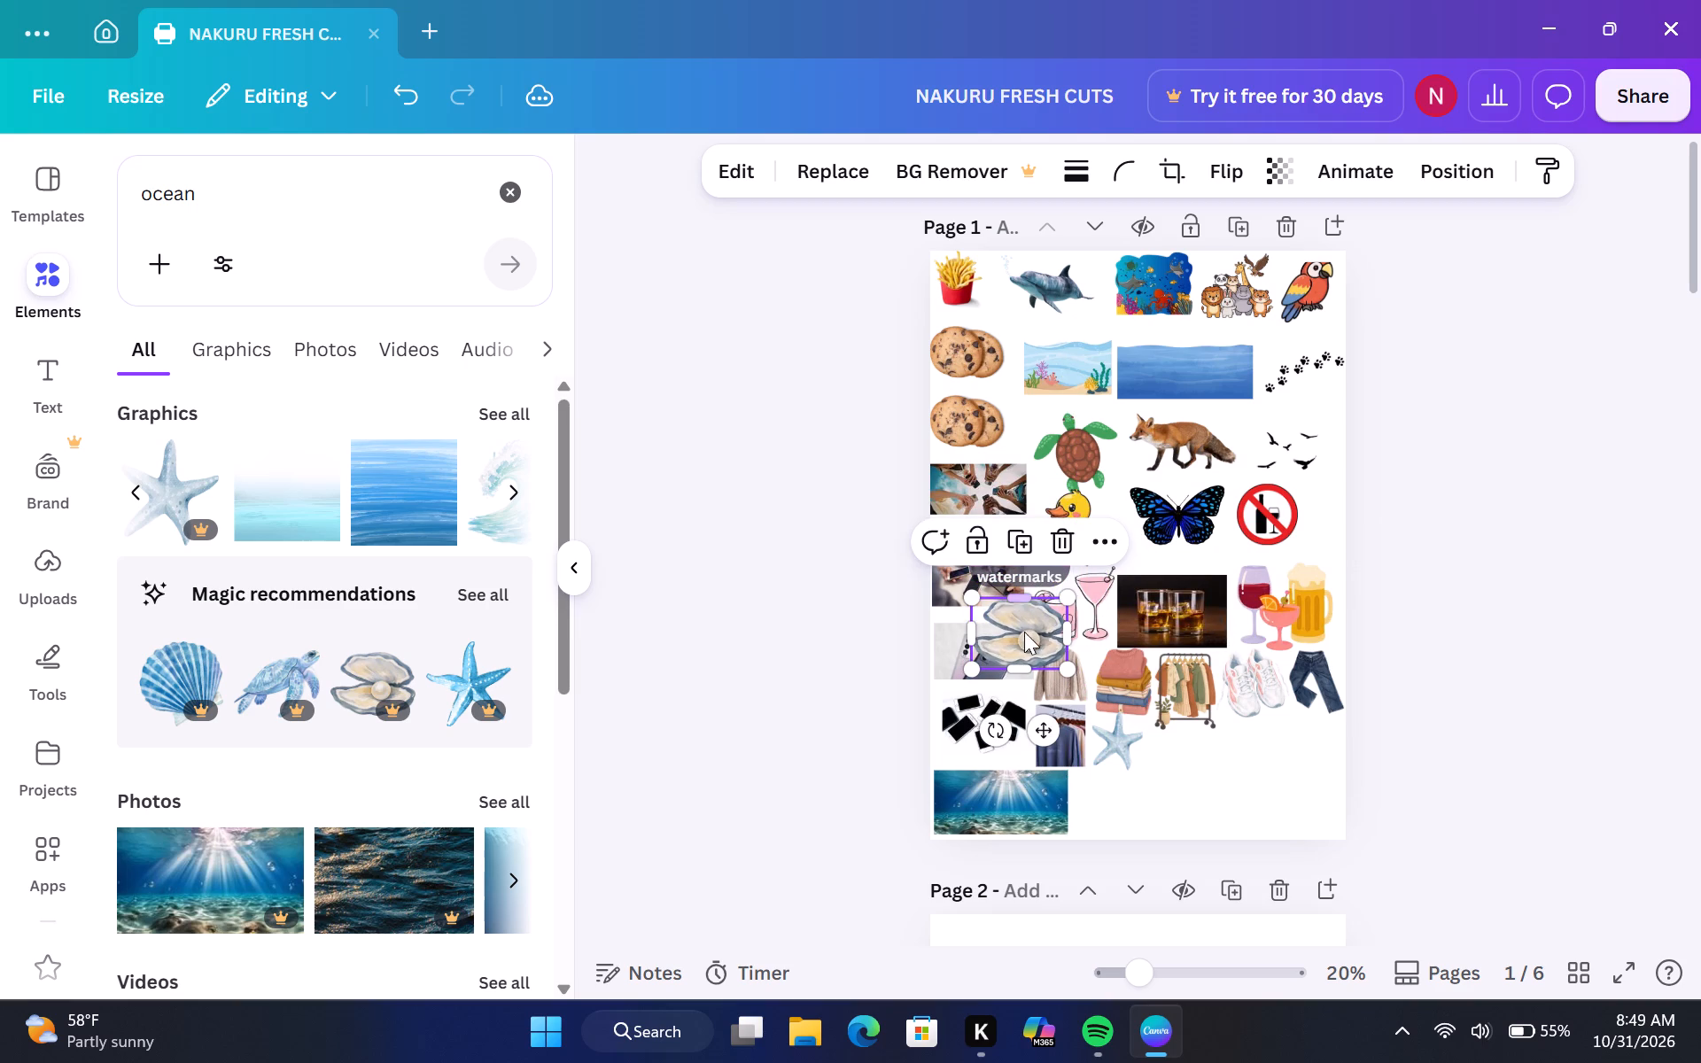
Place the oyster shell beside the starfish beneath the clothes rack, reducing it to about 6.4 by 4.8.
{"action": "left_click_drag", "start_coordinate": [1026, 627], "coordinate": [1116, 645]}
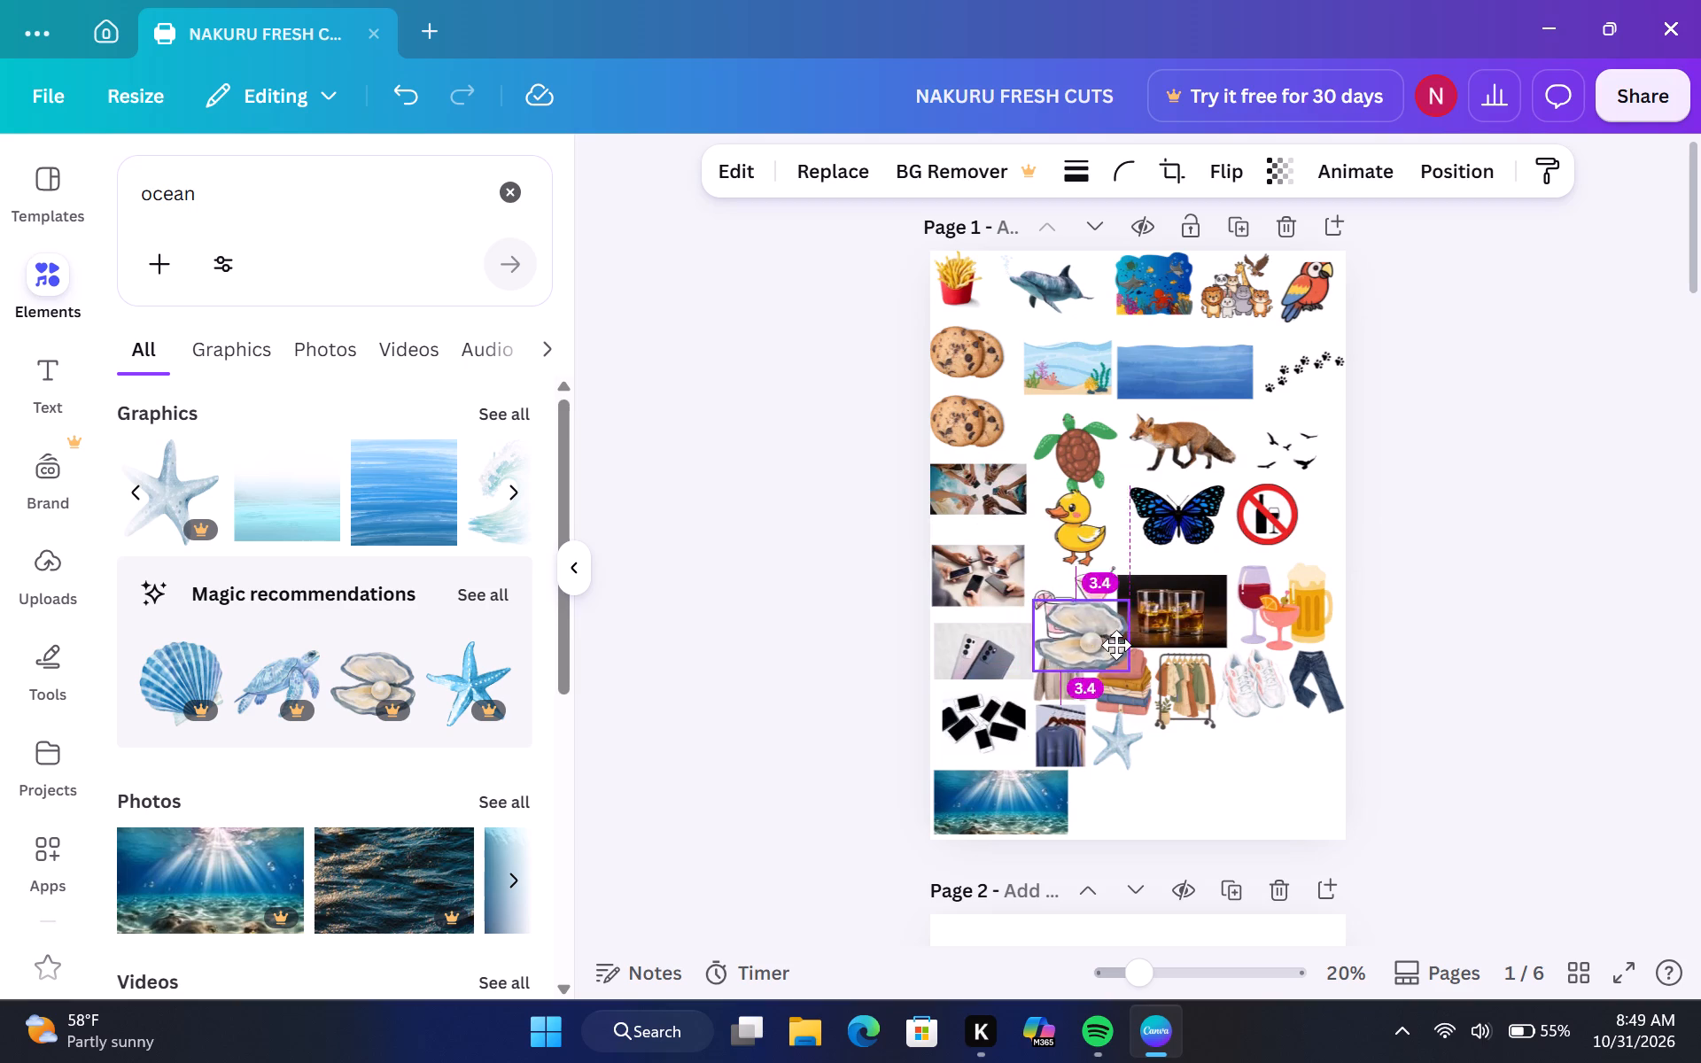
{"action": "left_click_drag", "start_coordinate": [1116, 645], "coordinate": [1185, 748]}
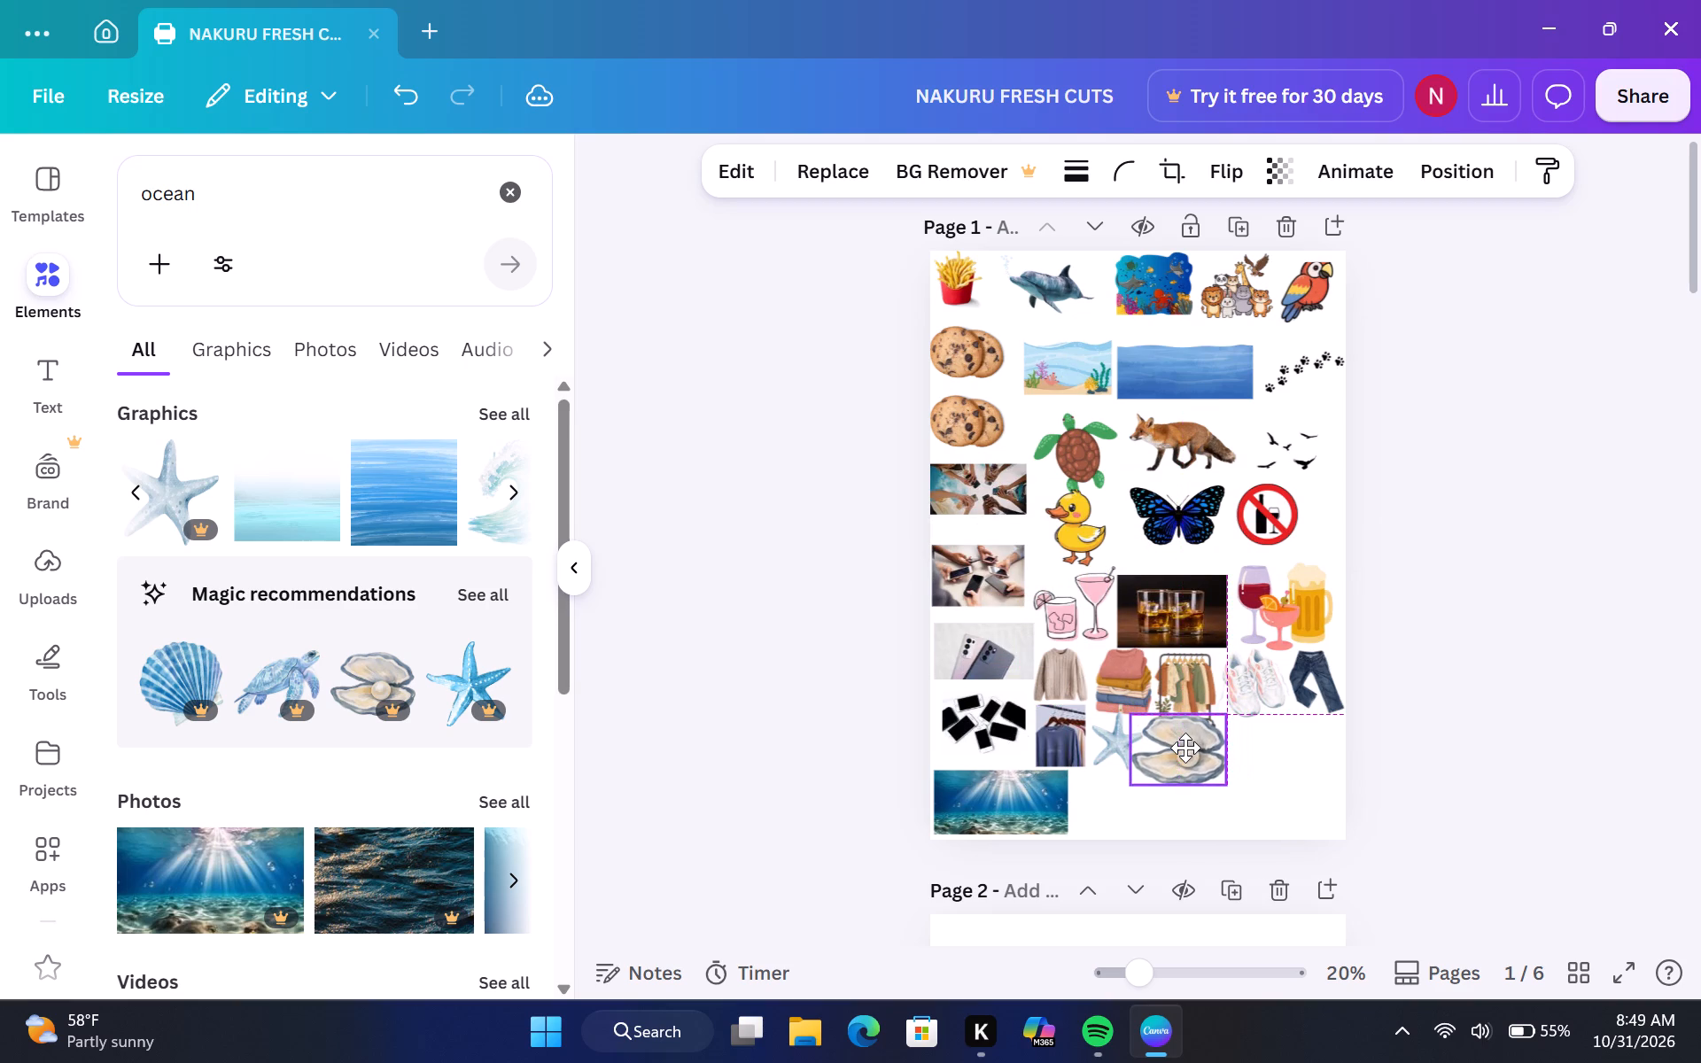
{"action": "left_click_drag", "start_coordinate": [1185, 748], "coordinate": [1200, 759]}
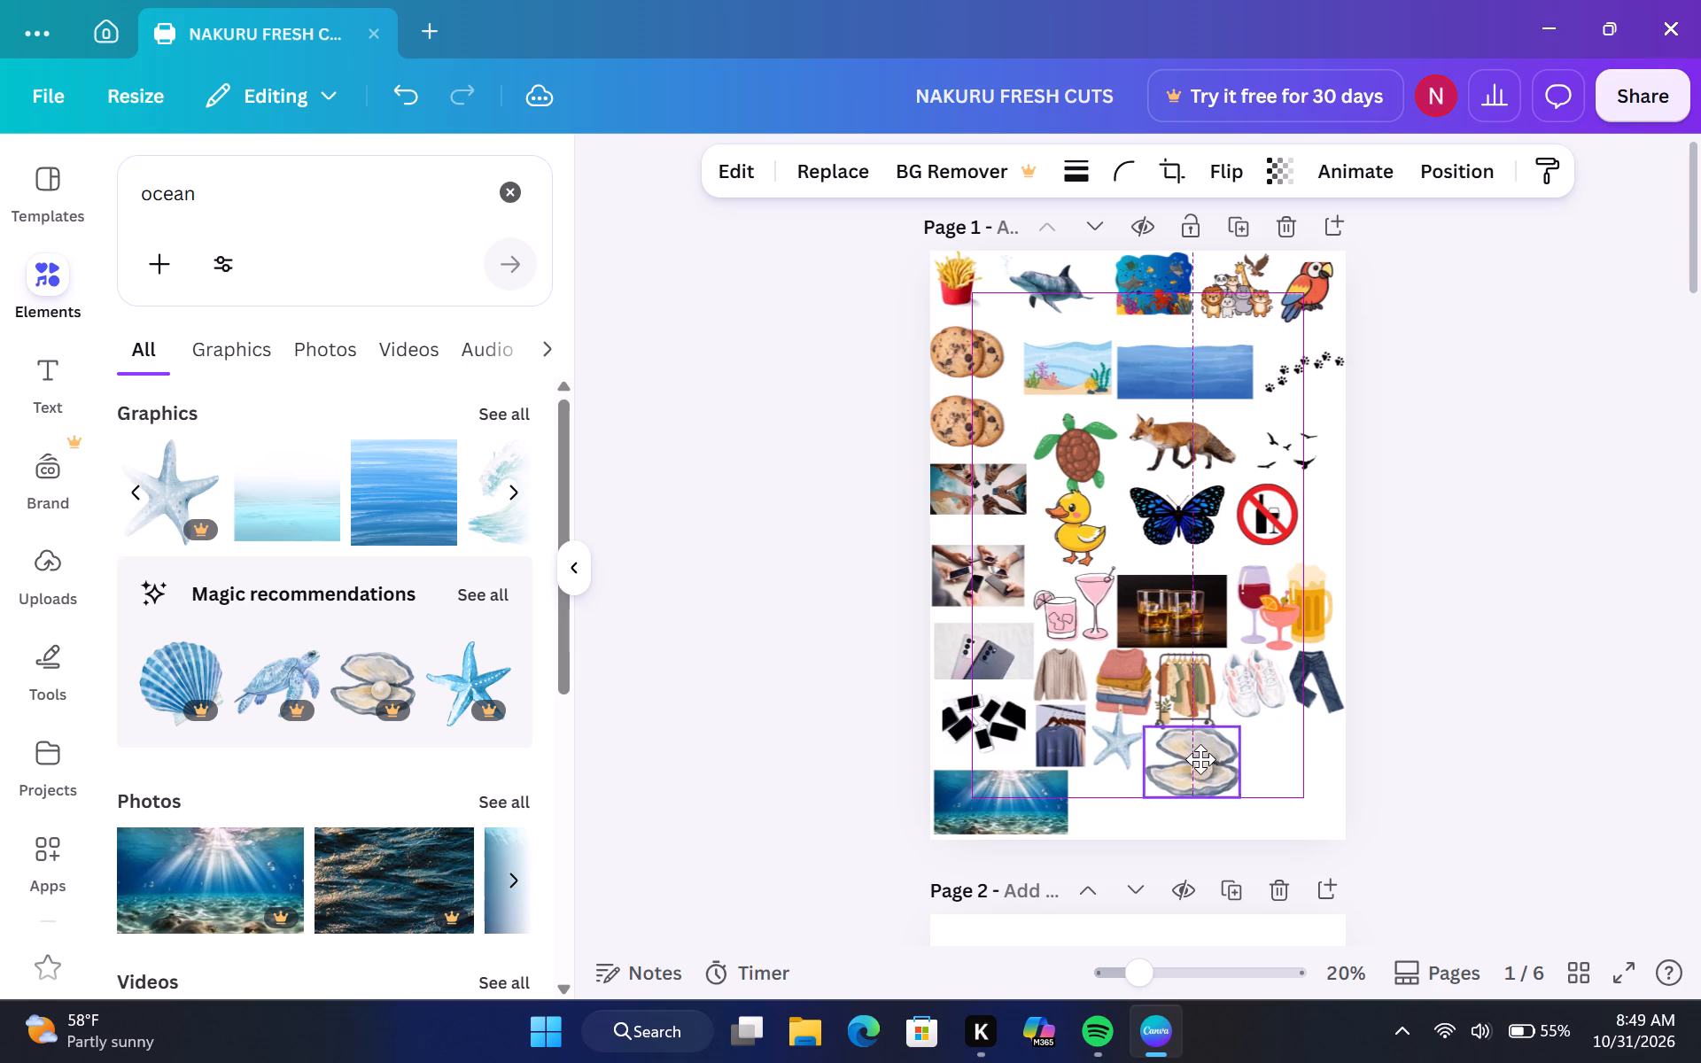
{"action": "left_click_drag", "start_coordinate": [1200, 759], "coordinate": [1198, 759]}
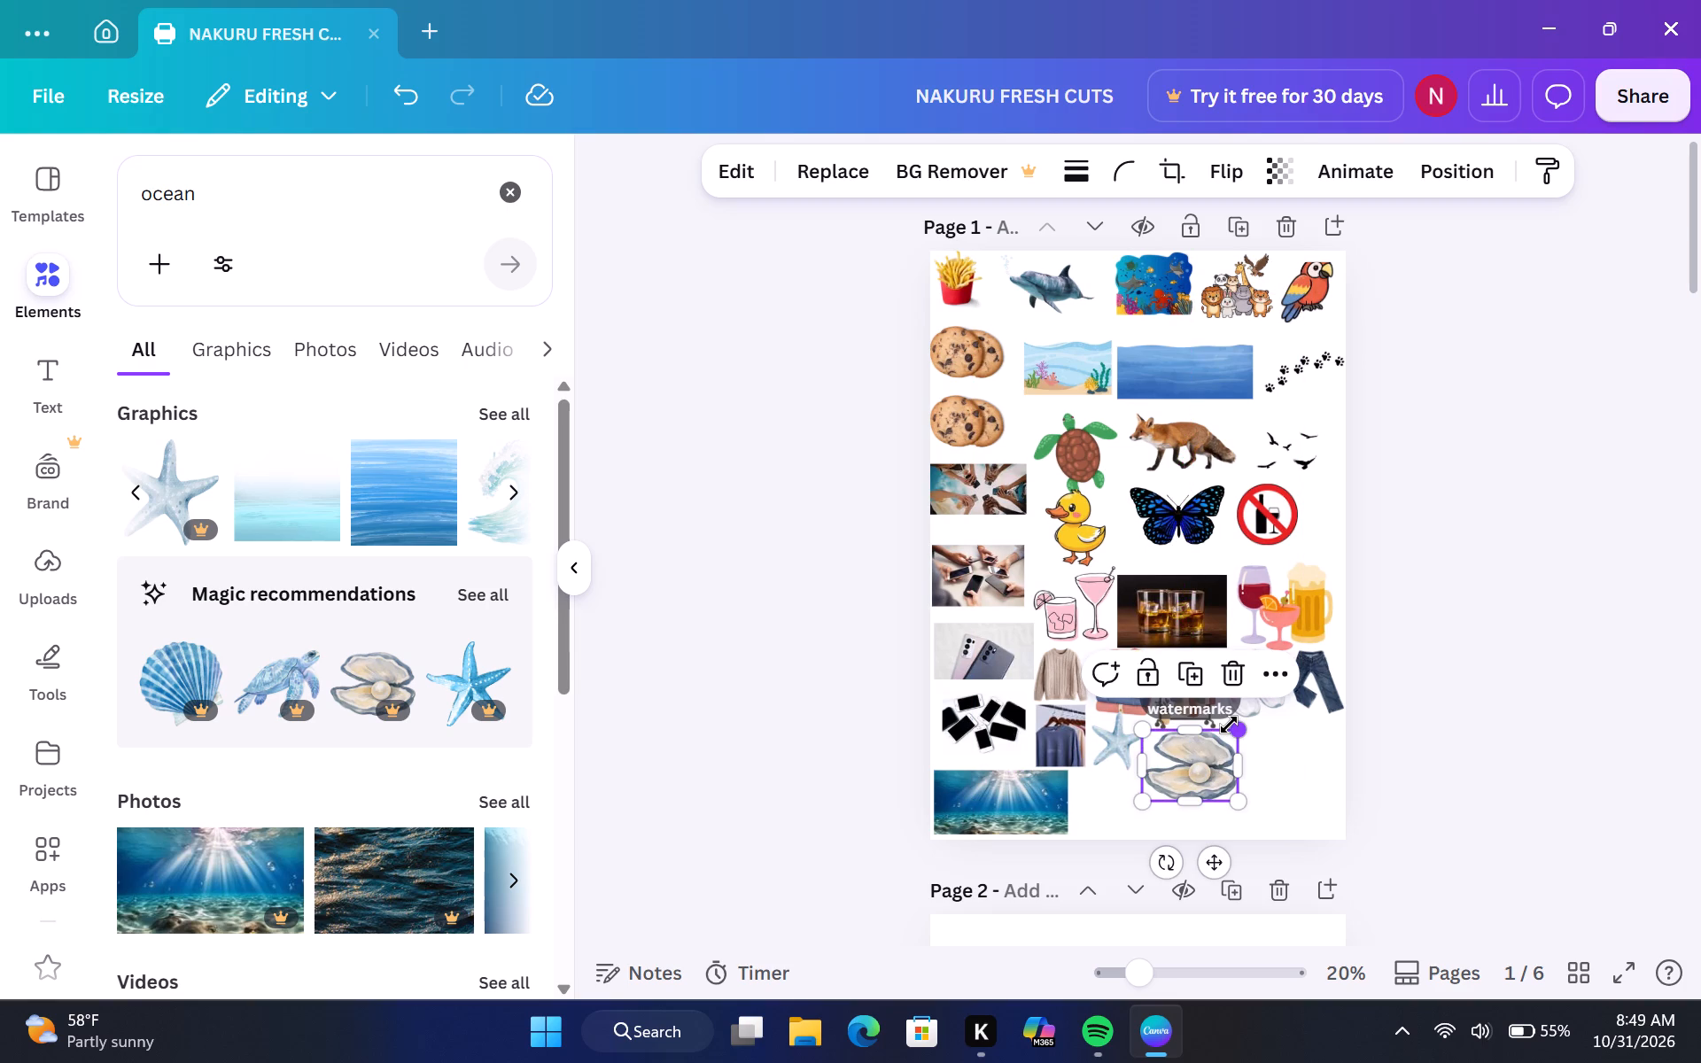
{"action": "left_click_drag", "start_coordinate": [1229, 733], "coordinate": [1192, 751]}
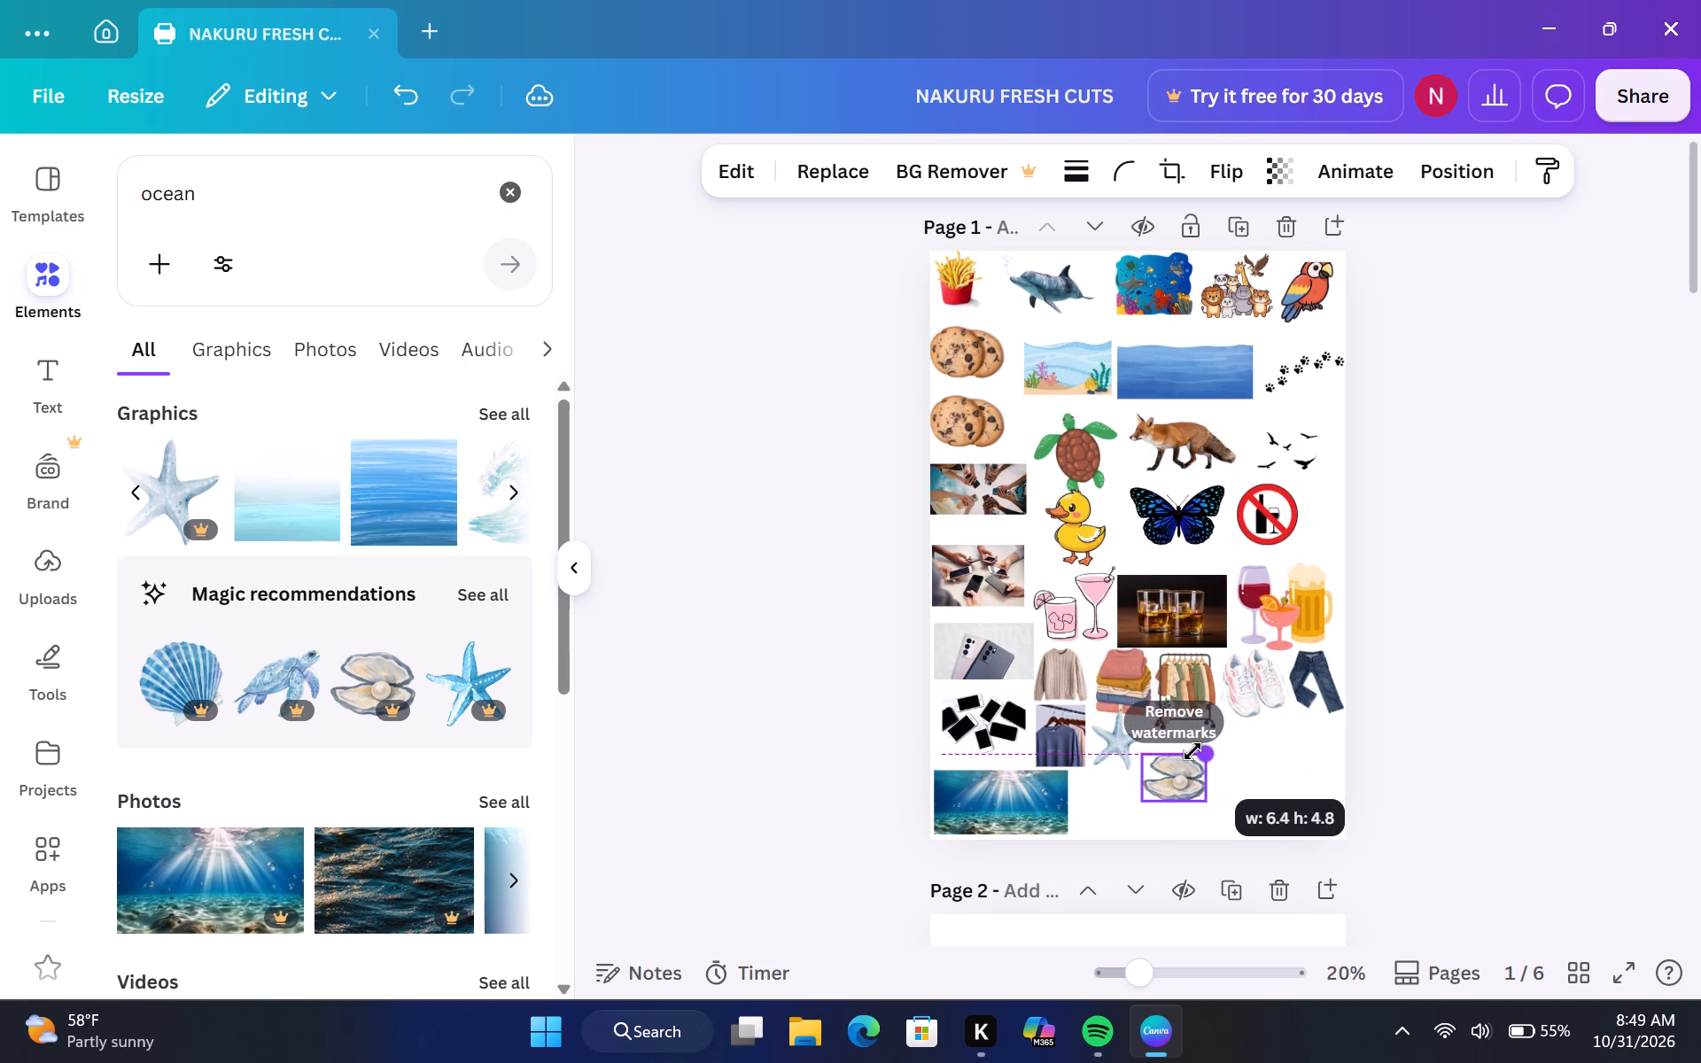
{"action": "left_click_drag", "start_coordinate": [1192, 751], "coordinate": [1192, 753]}
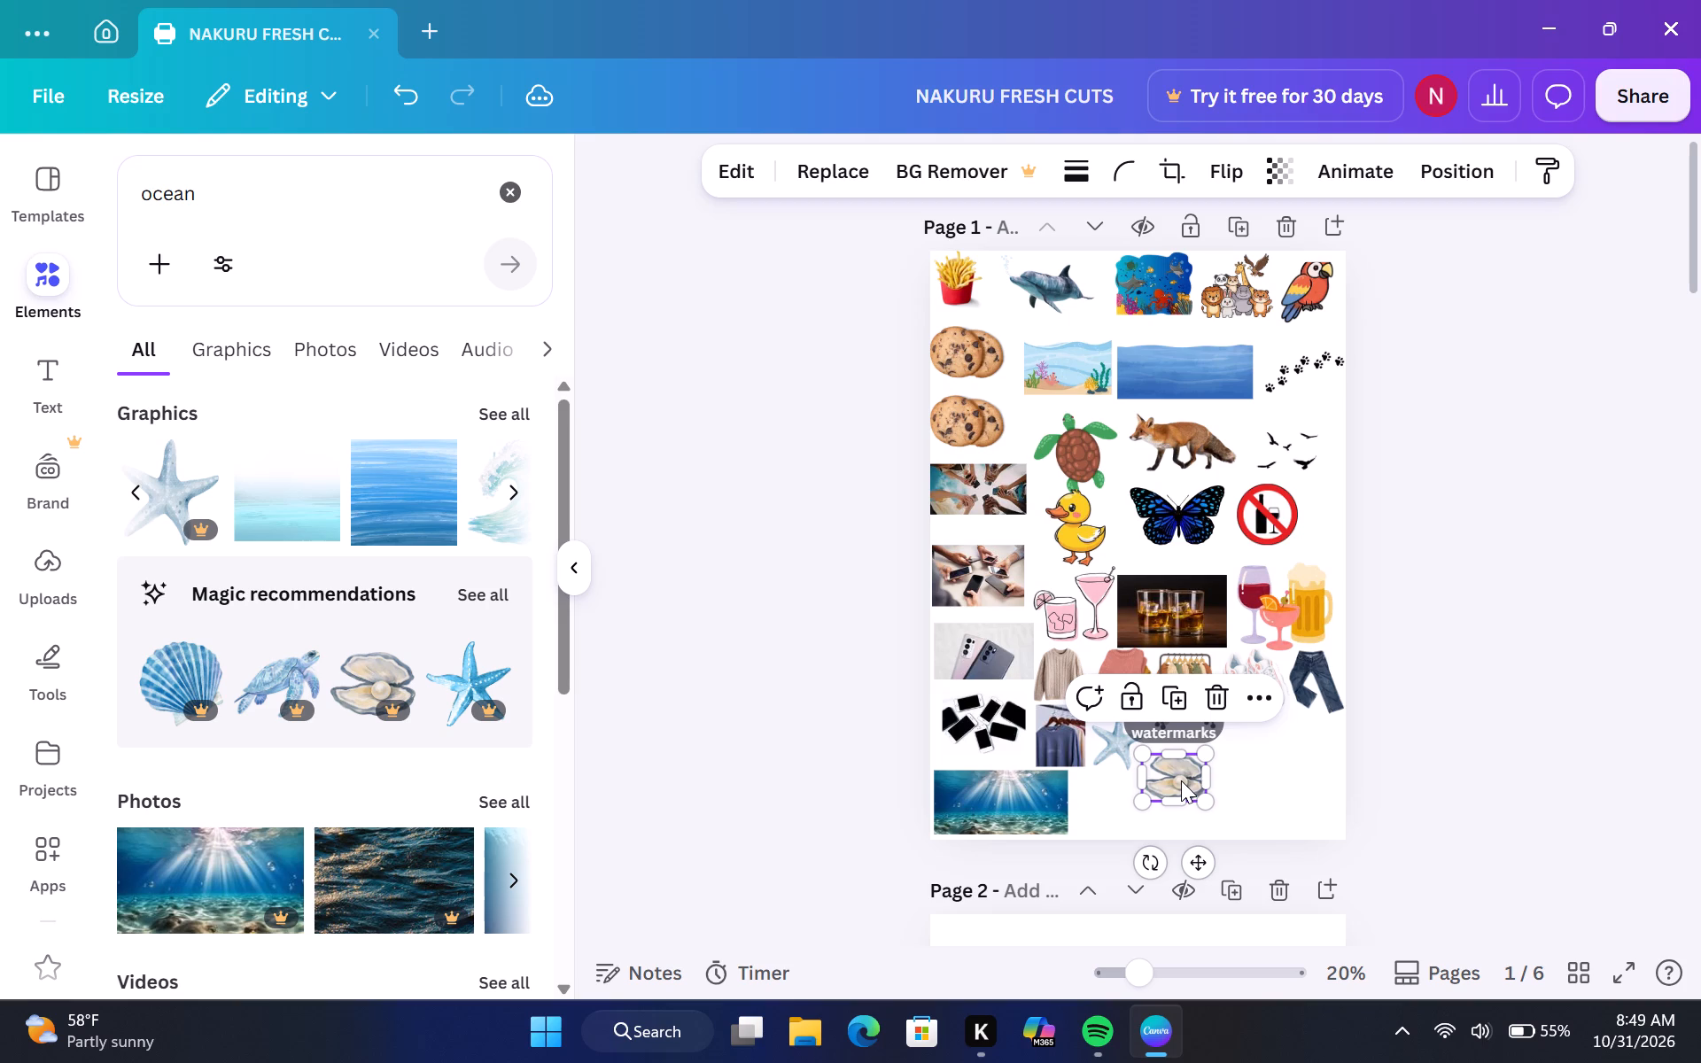
{"action": "left_click_drag", "start_coordinate": [1175, 773], "coordinate": [1177, 747]}
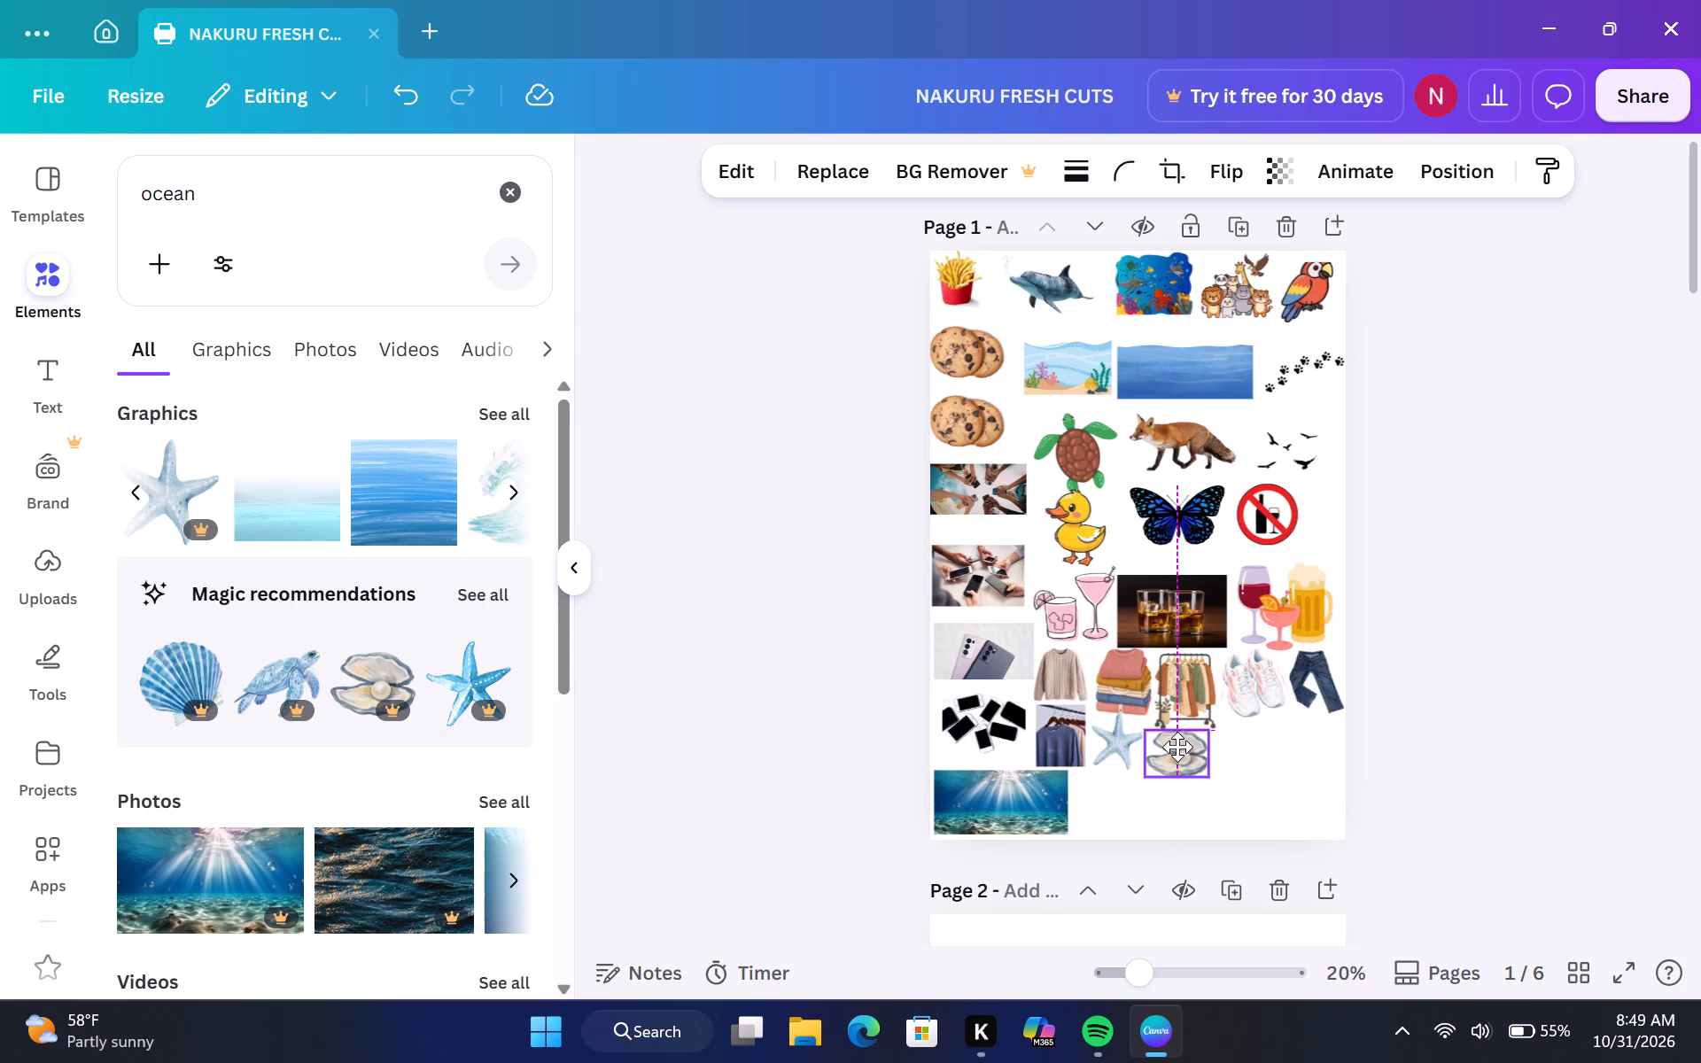
{"action": "left_click_drag", "start_coordinate": [1177, 747], "coordinate": [1179, 751]}
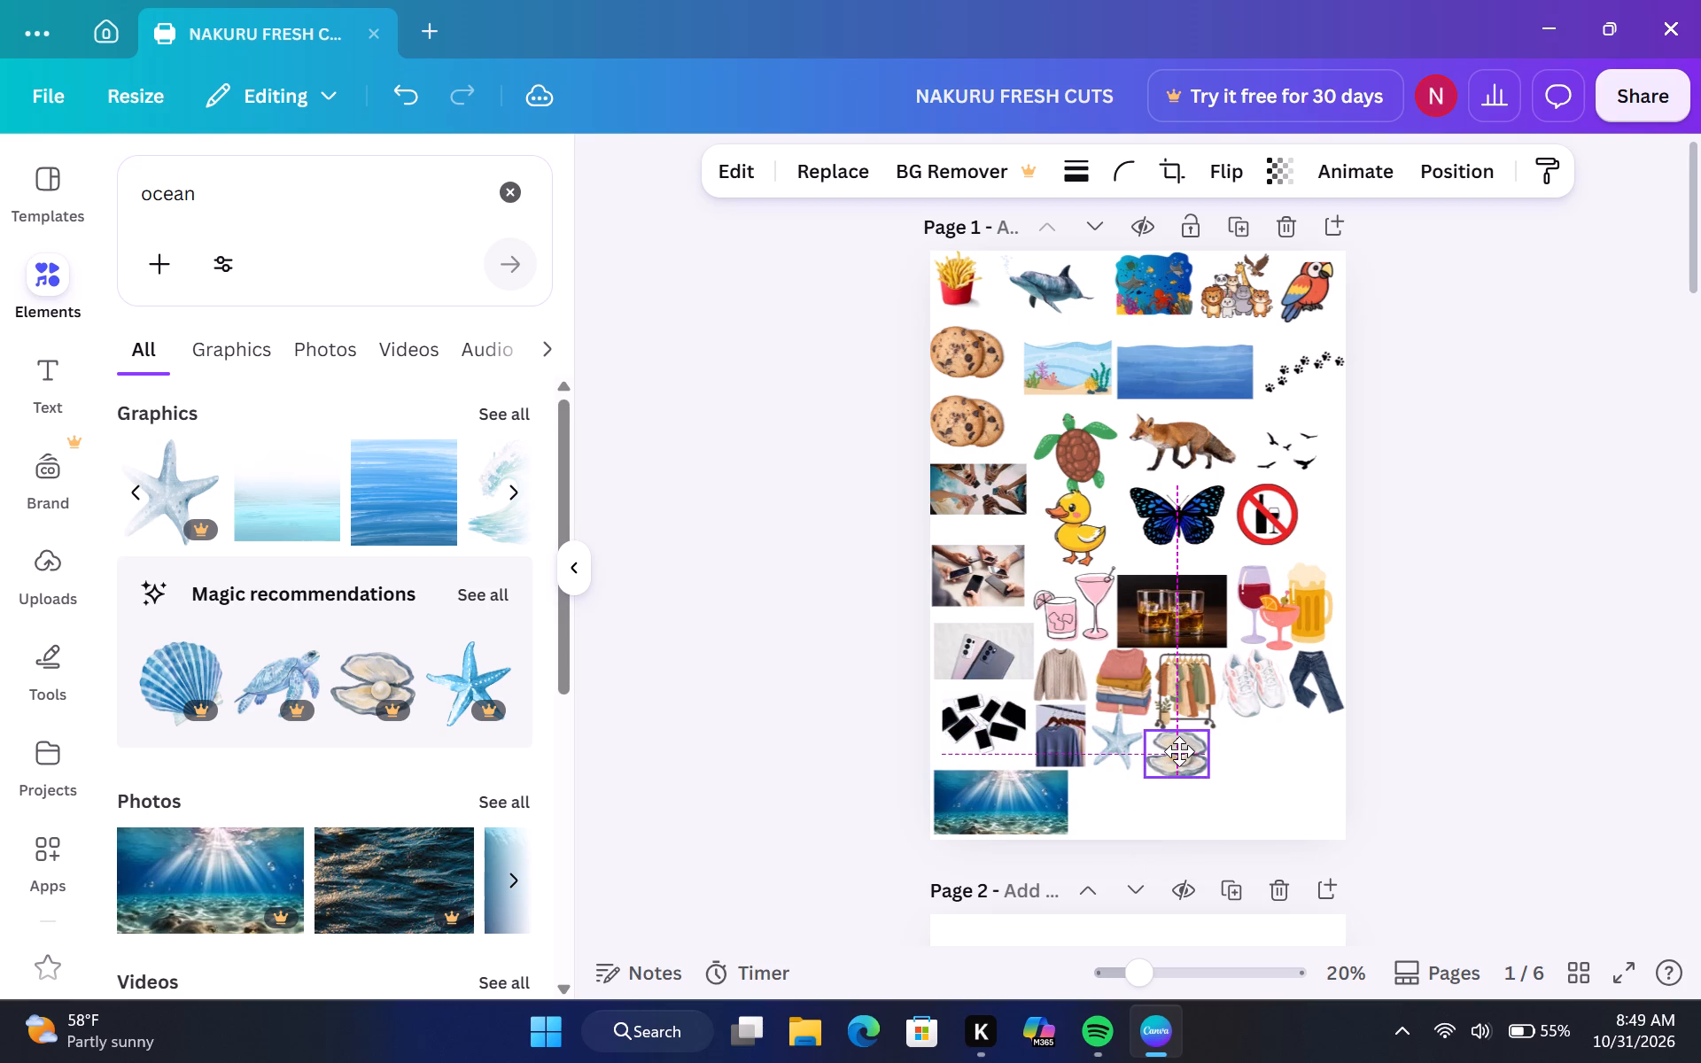
{"action": "left_click_drag", "start_coordinate": [1179, 751], "coordinate": [1175, 757]}
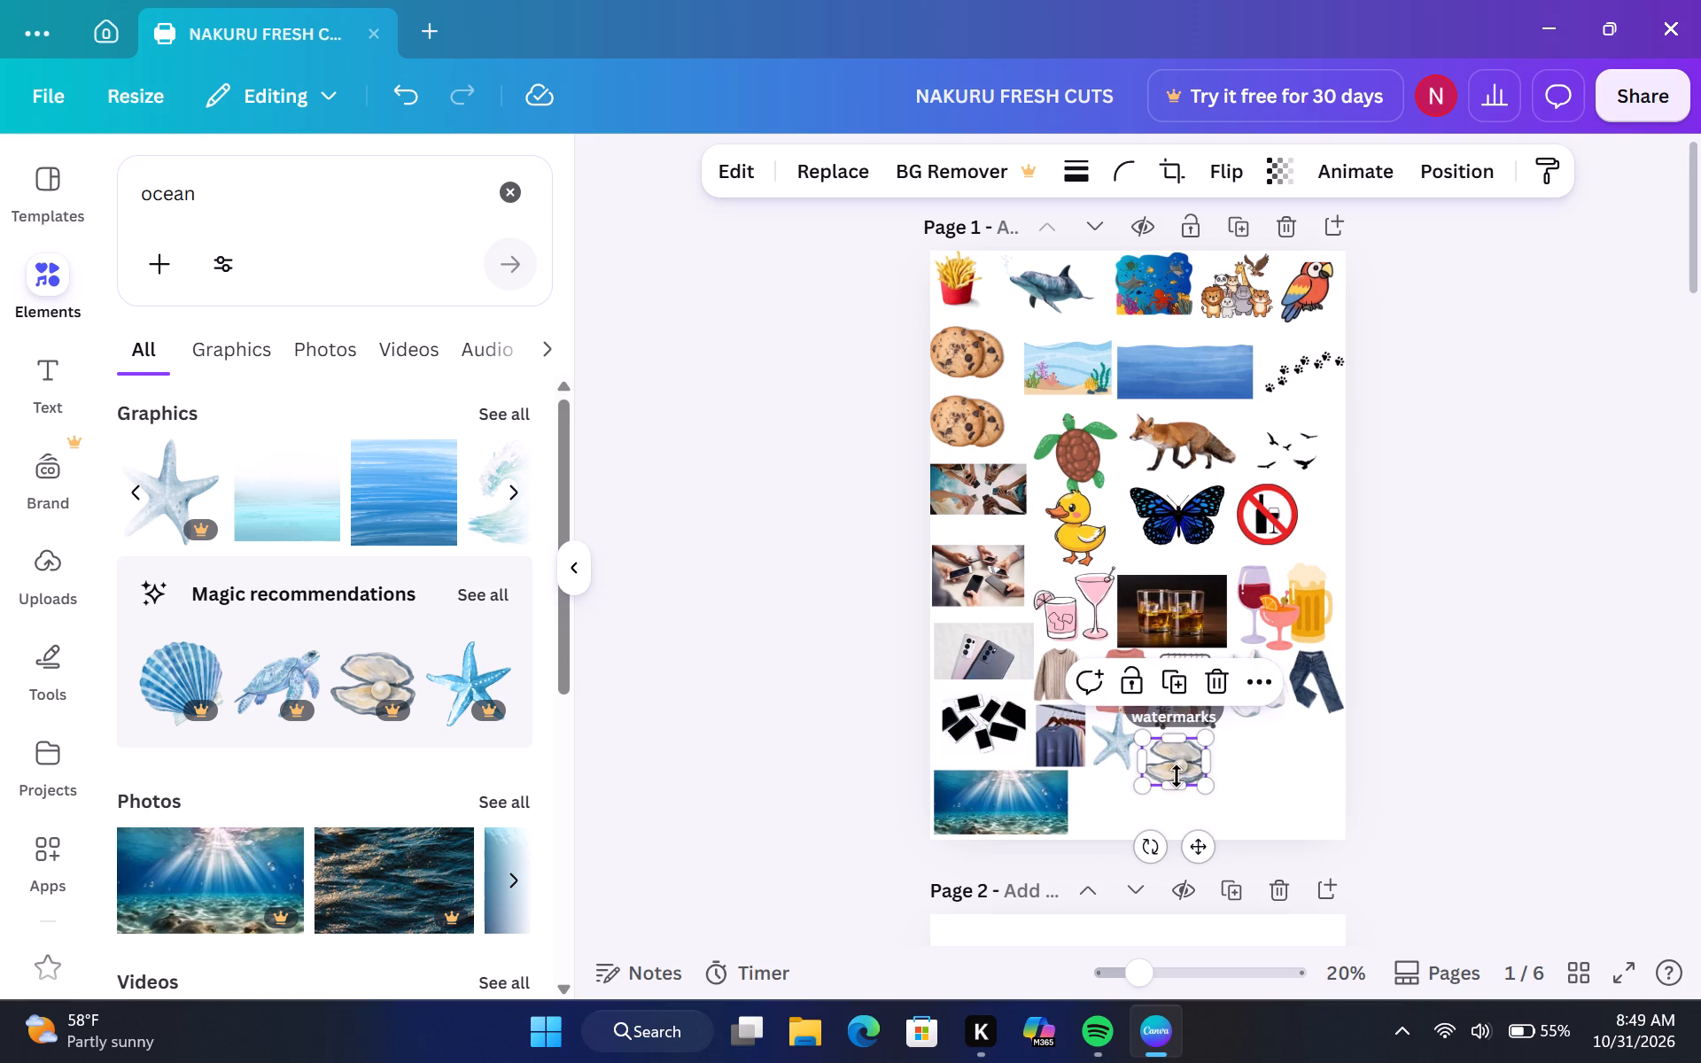
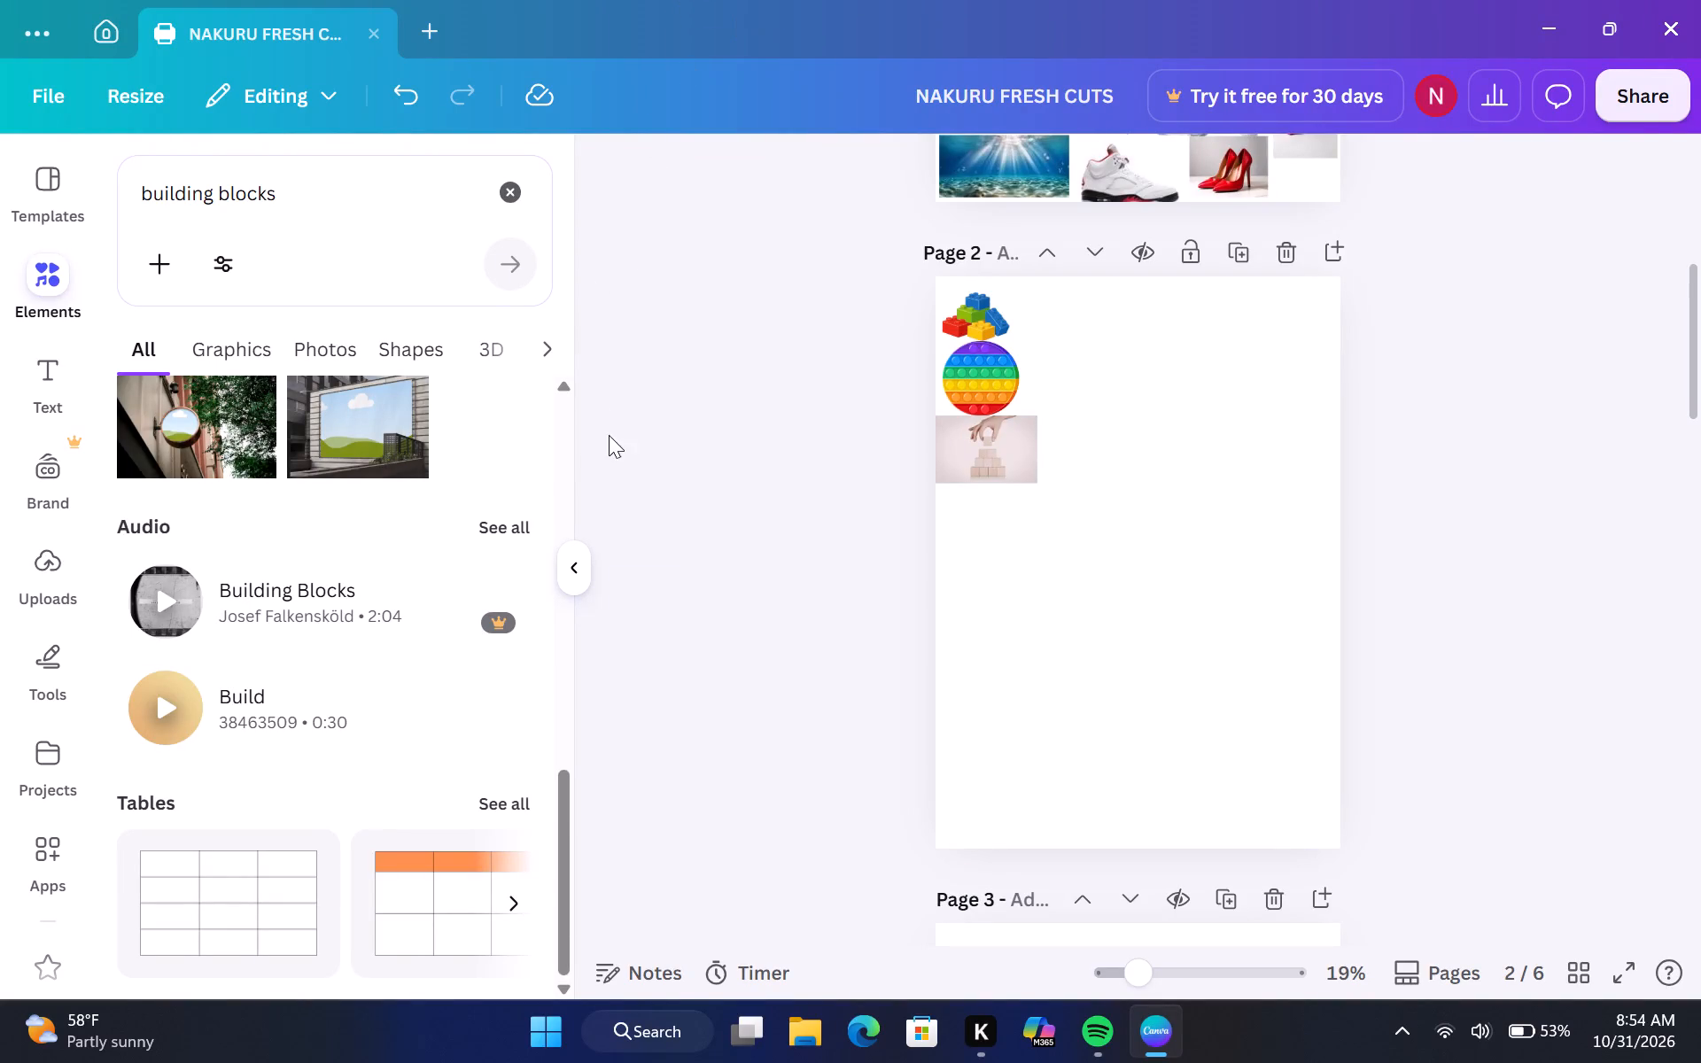
Add the pastel block tower graphic from the building blocks results to page 2, shrunk to about a fifth, beneath the hand-stacking photo.
{"action": "triple_click", "coordinate": [555, 390]}
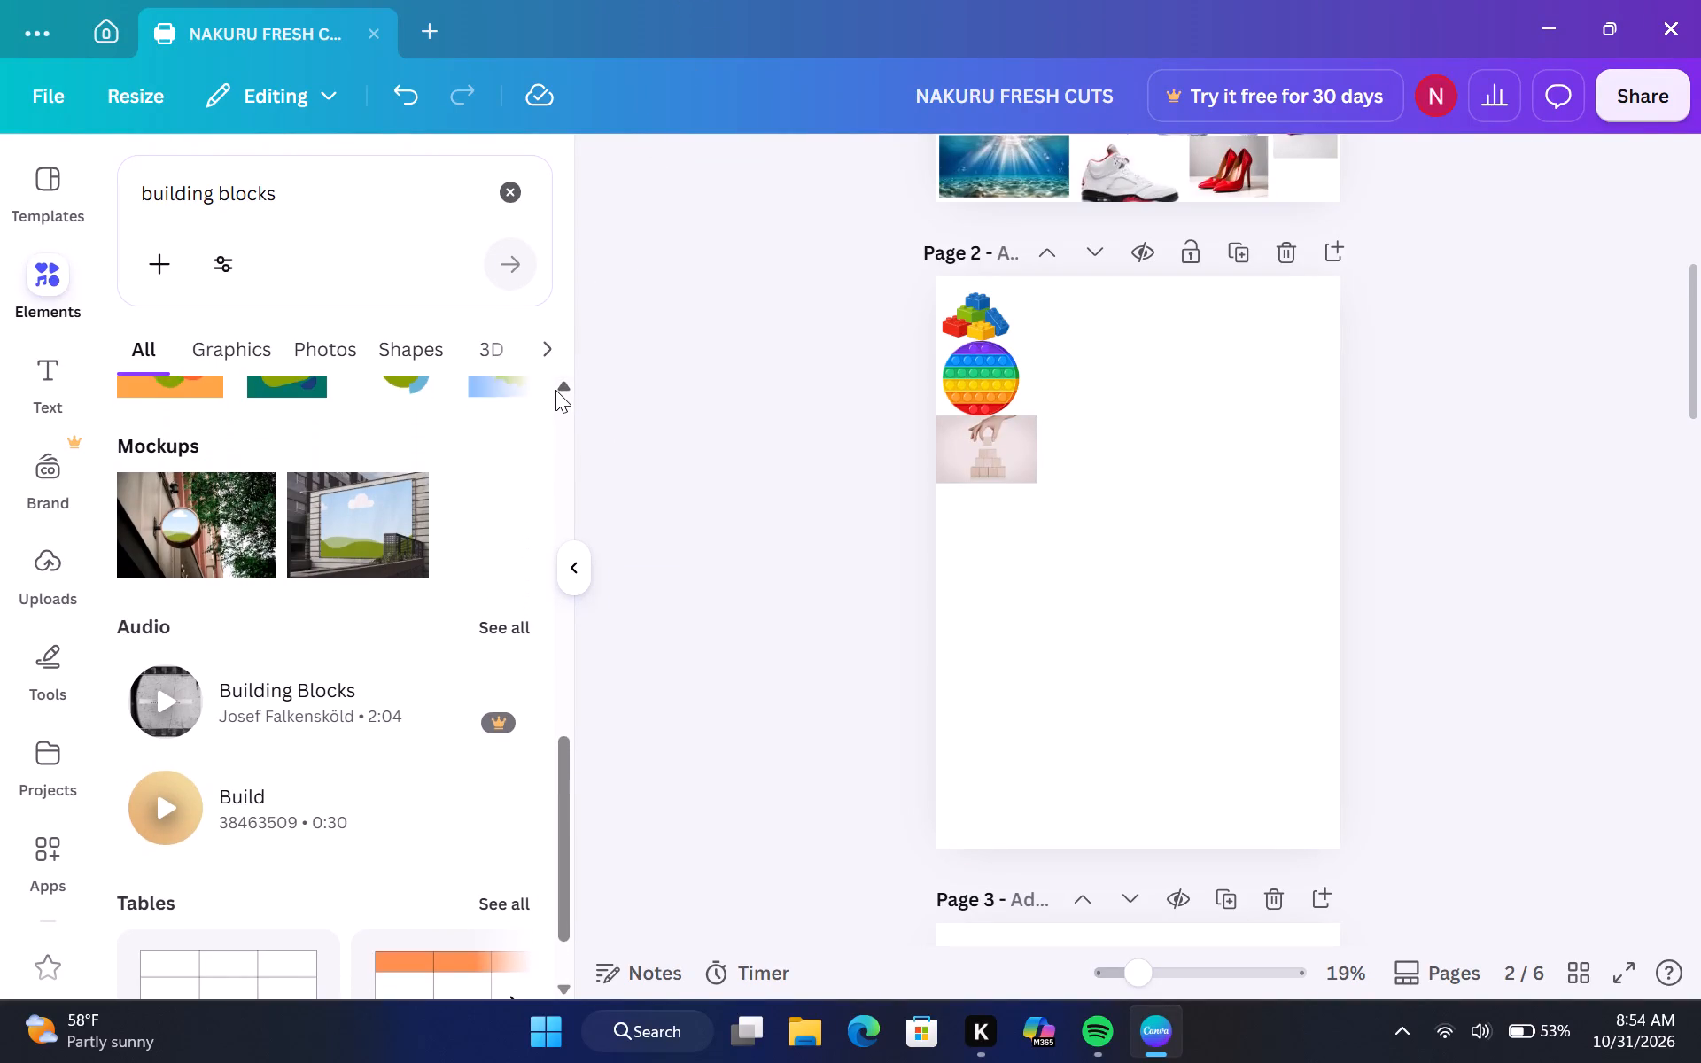
{"action": "triple_click", "coordinate": [555, 390]}
{"action": "triple_click", "coordinate": [555, 390]}
{"action": "triple_click", "coordinate": [555, 390]}
{"action": "triple_click", "coordinate": [555, 390]}
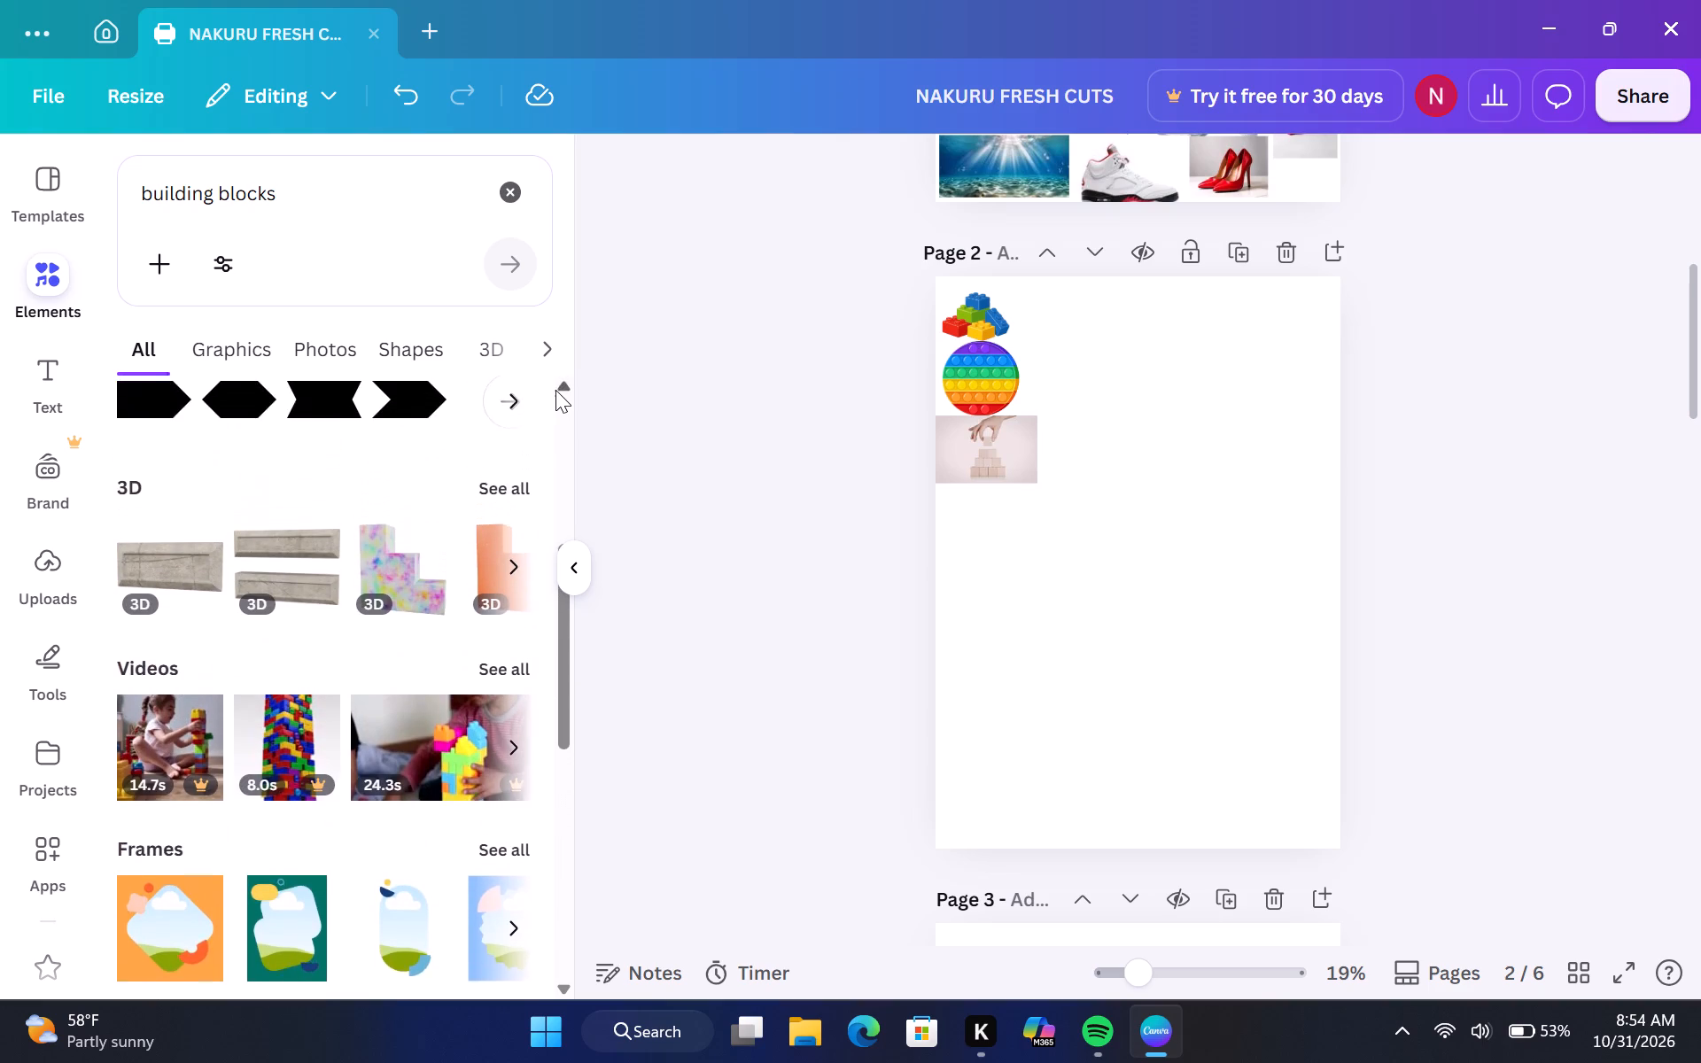
{"action": "triple_click", "coordinate": [555, 390]}
{"action": "triple_click", "coordinate": [555, 390]}
{"action": "triple_click", "coordinate": [555, 390]}
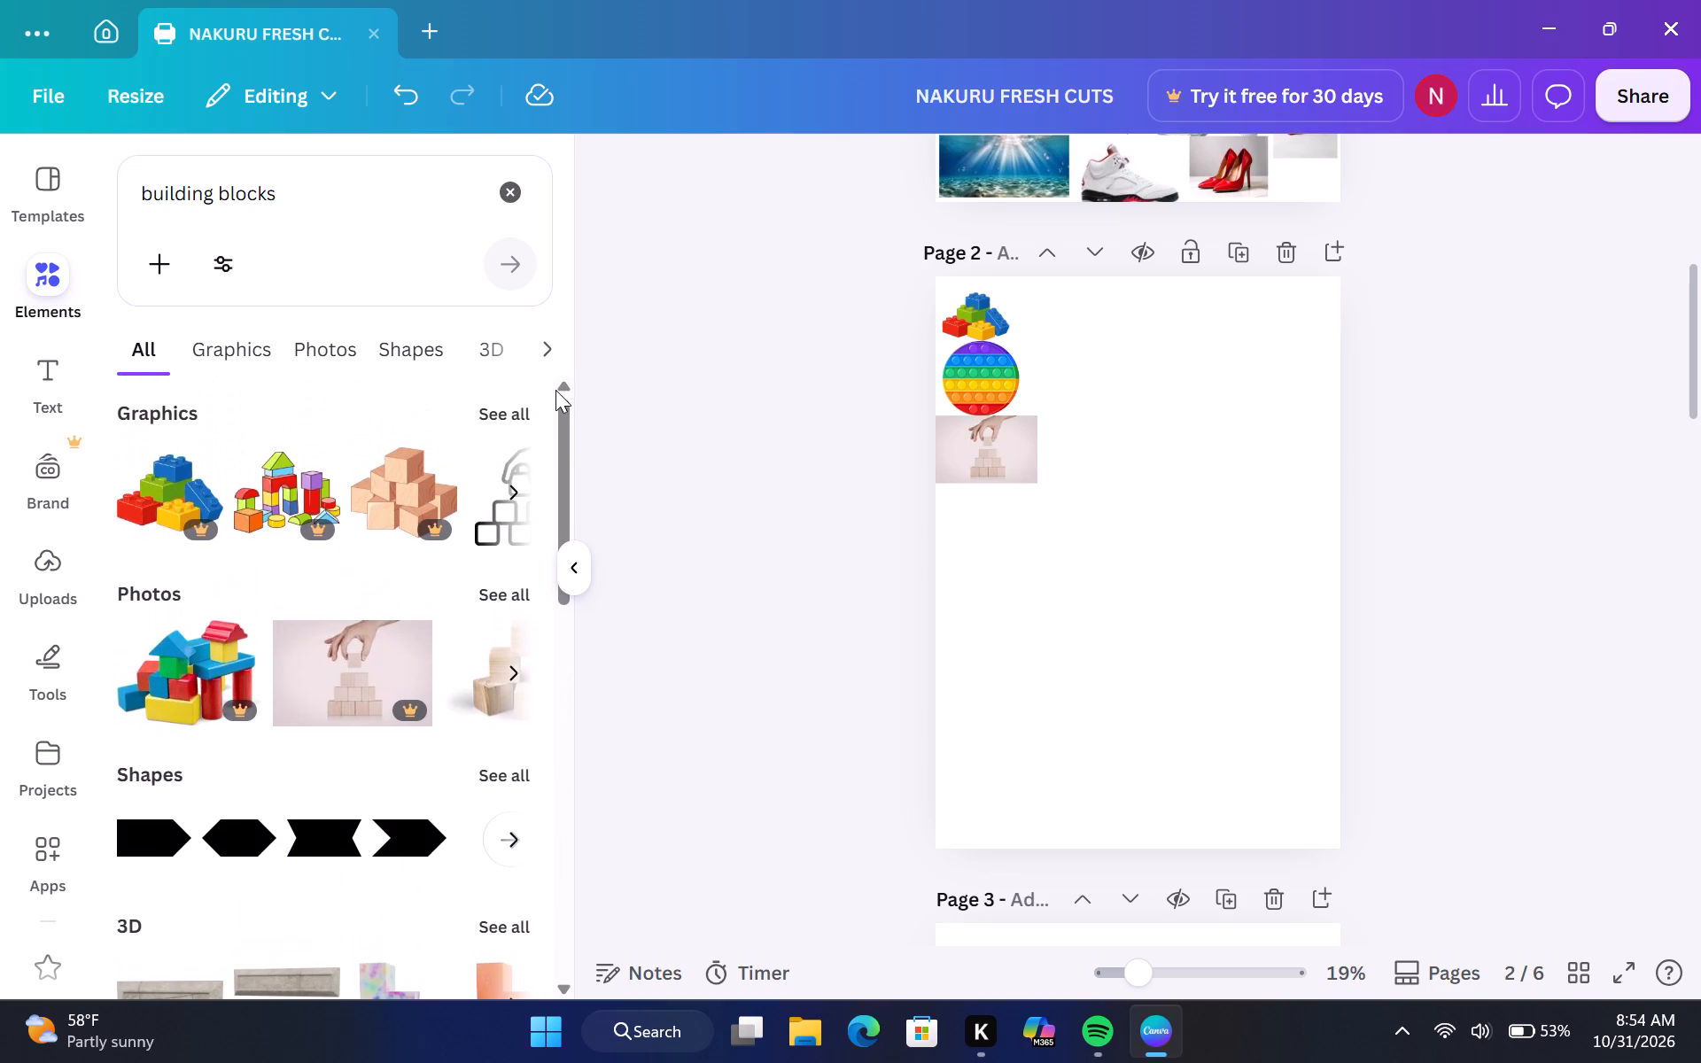
{"action": "triple_click", "coordinate": [555, 390]}
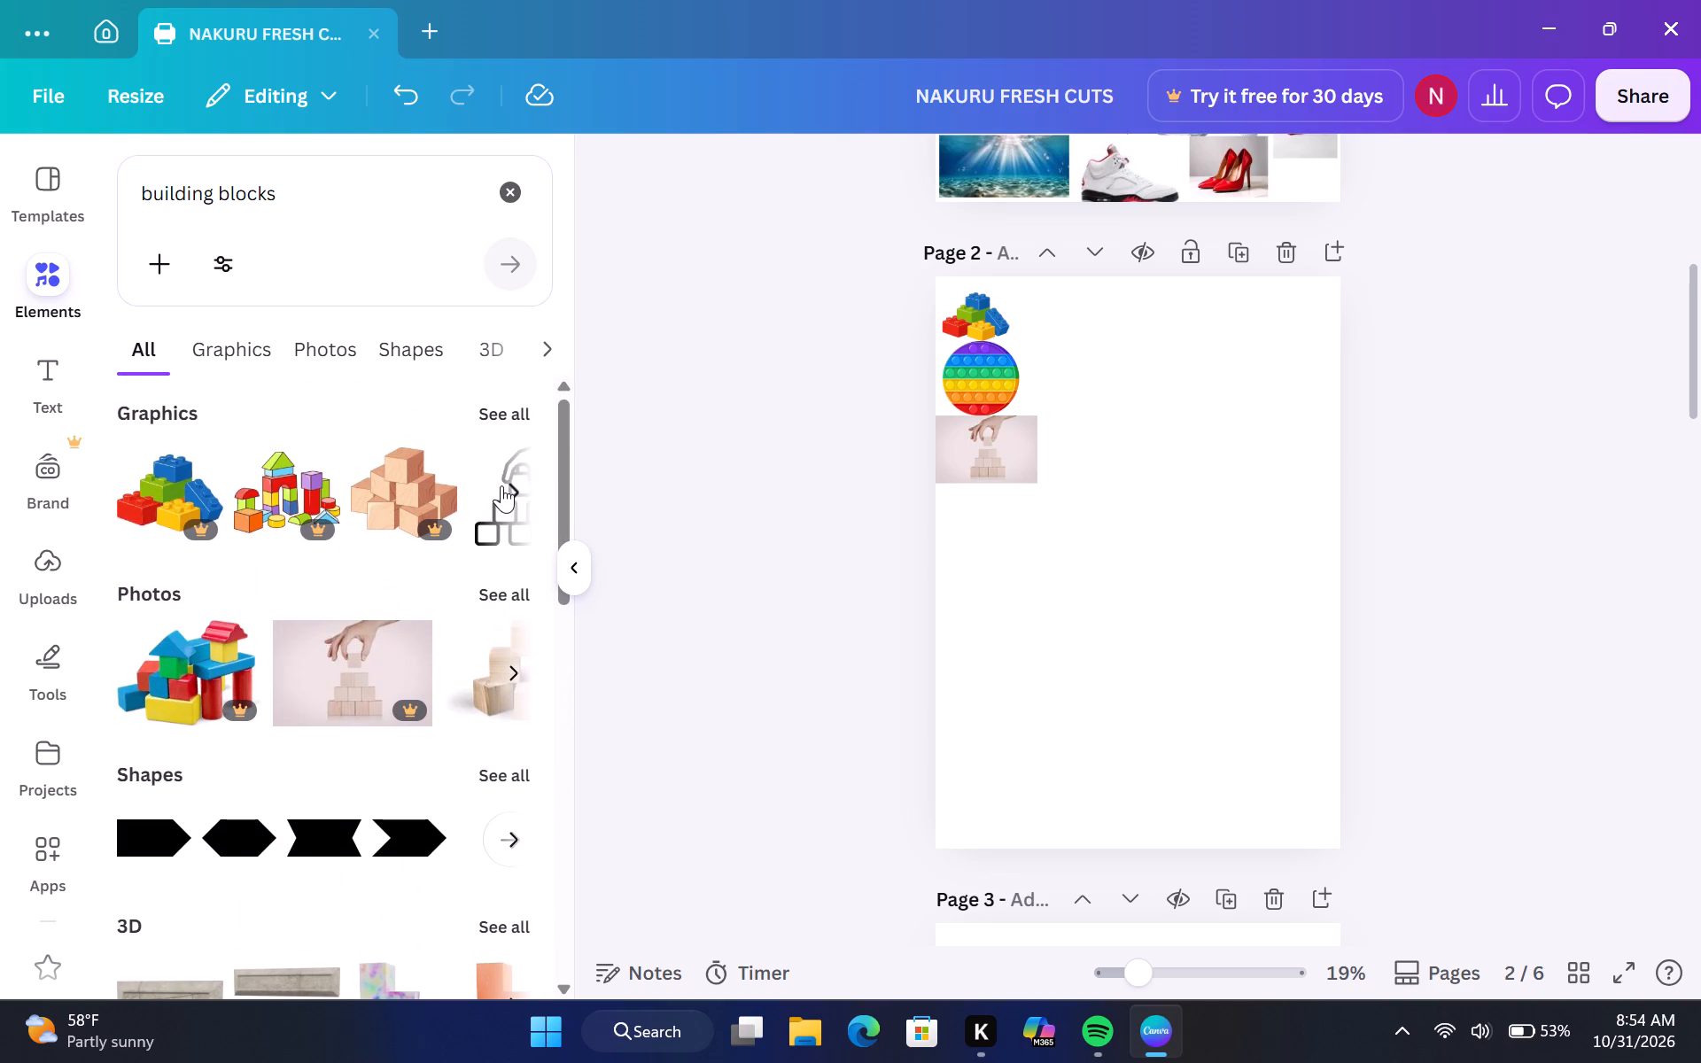
{"action": "triple_click", "coordinate": [507, 482]}
{"action": "double_click", "coordinate": [507, 482]}
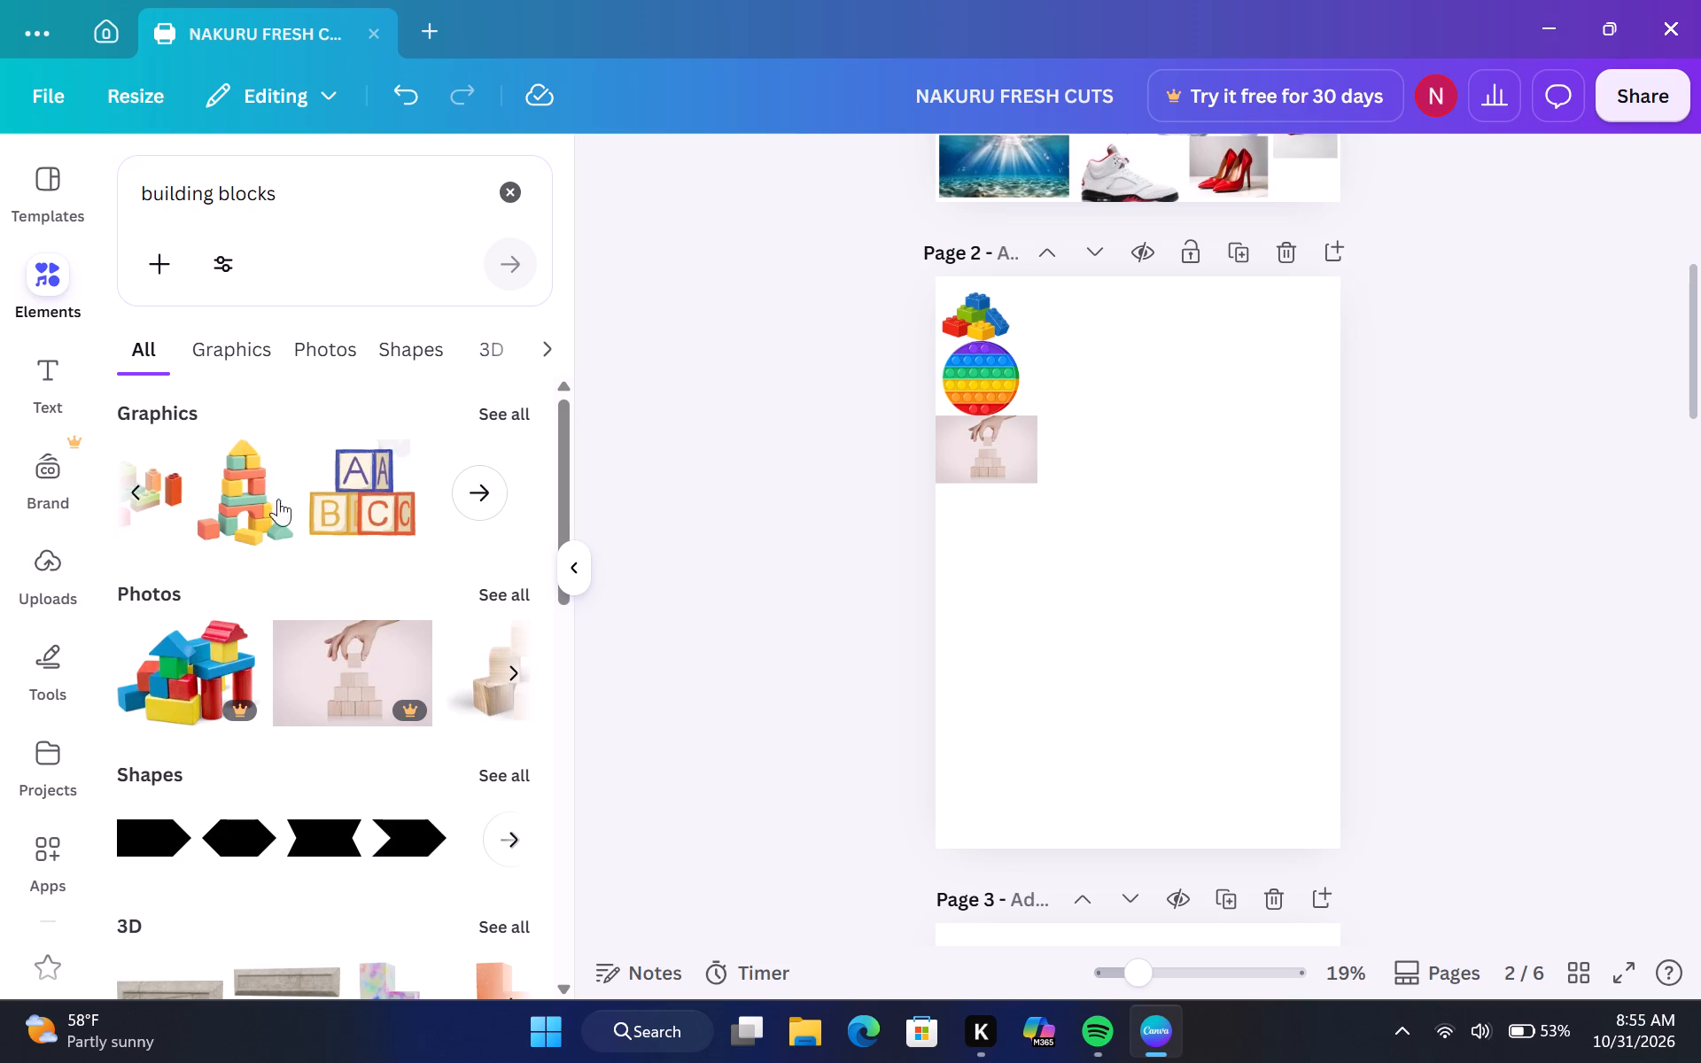
{"action": "left_click", "coordinate": [244, 481]}
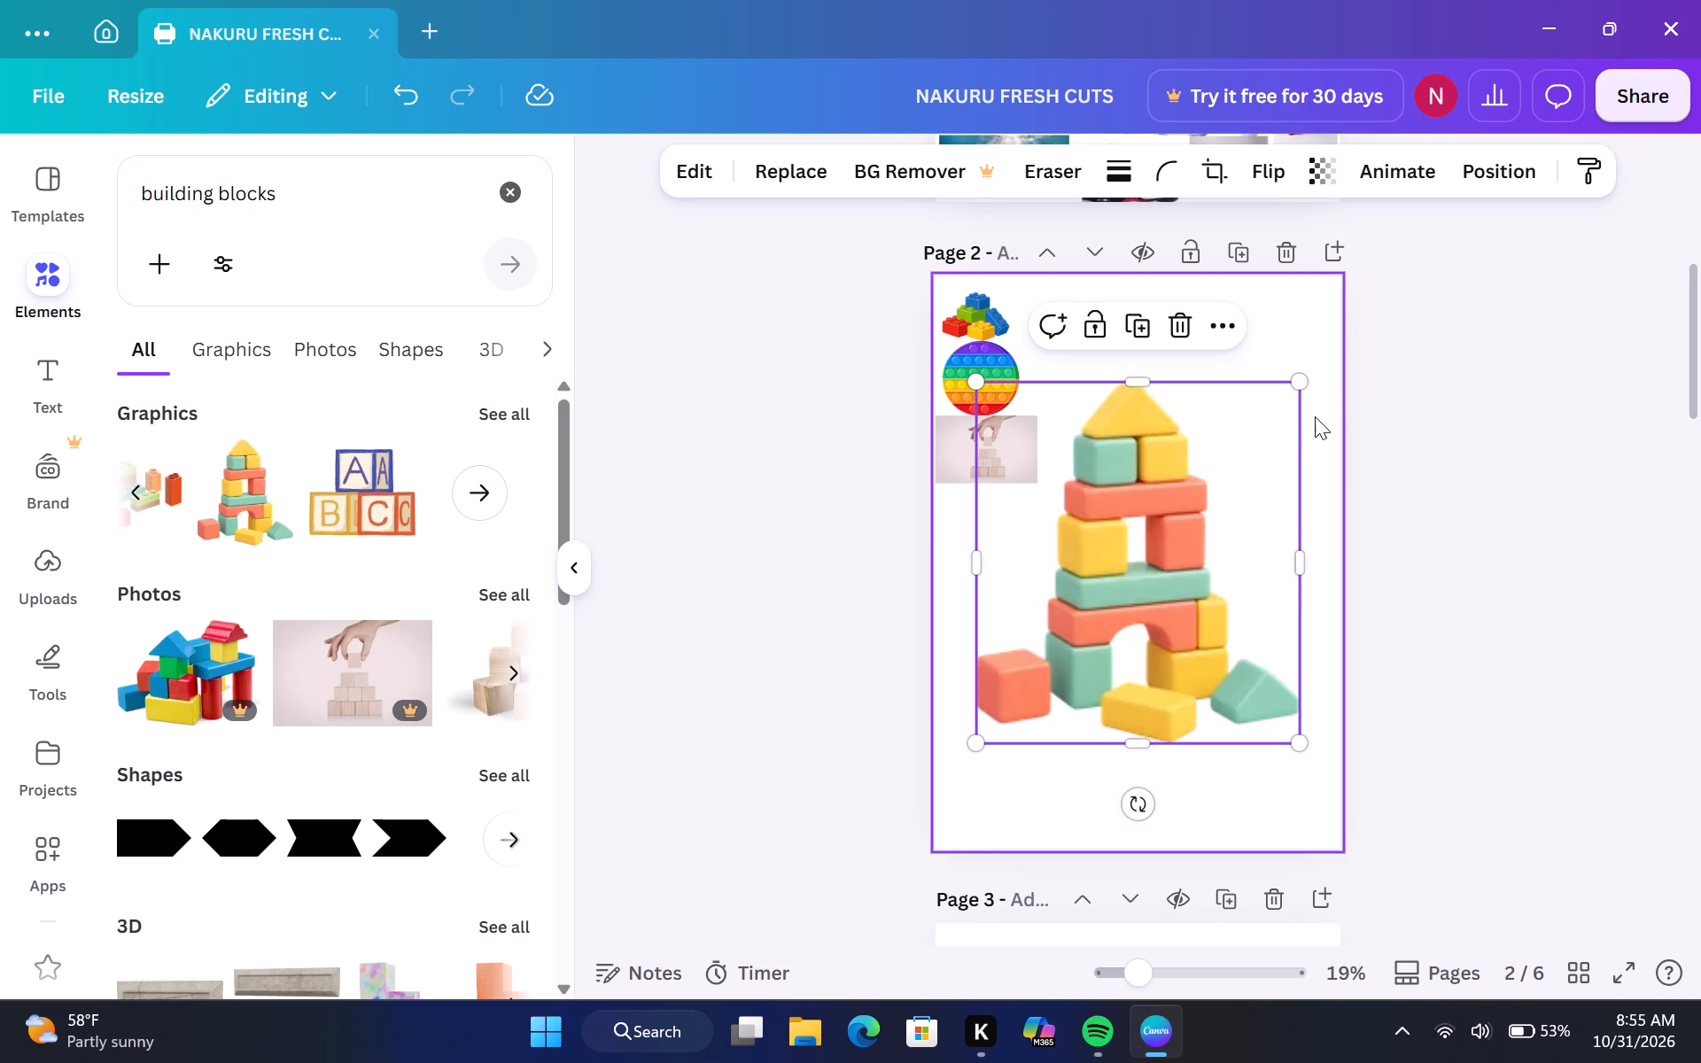
{"action": "left_click_drag", "start_coordinate": [1288, 385], "coordinate": [1251, 405]}
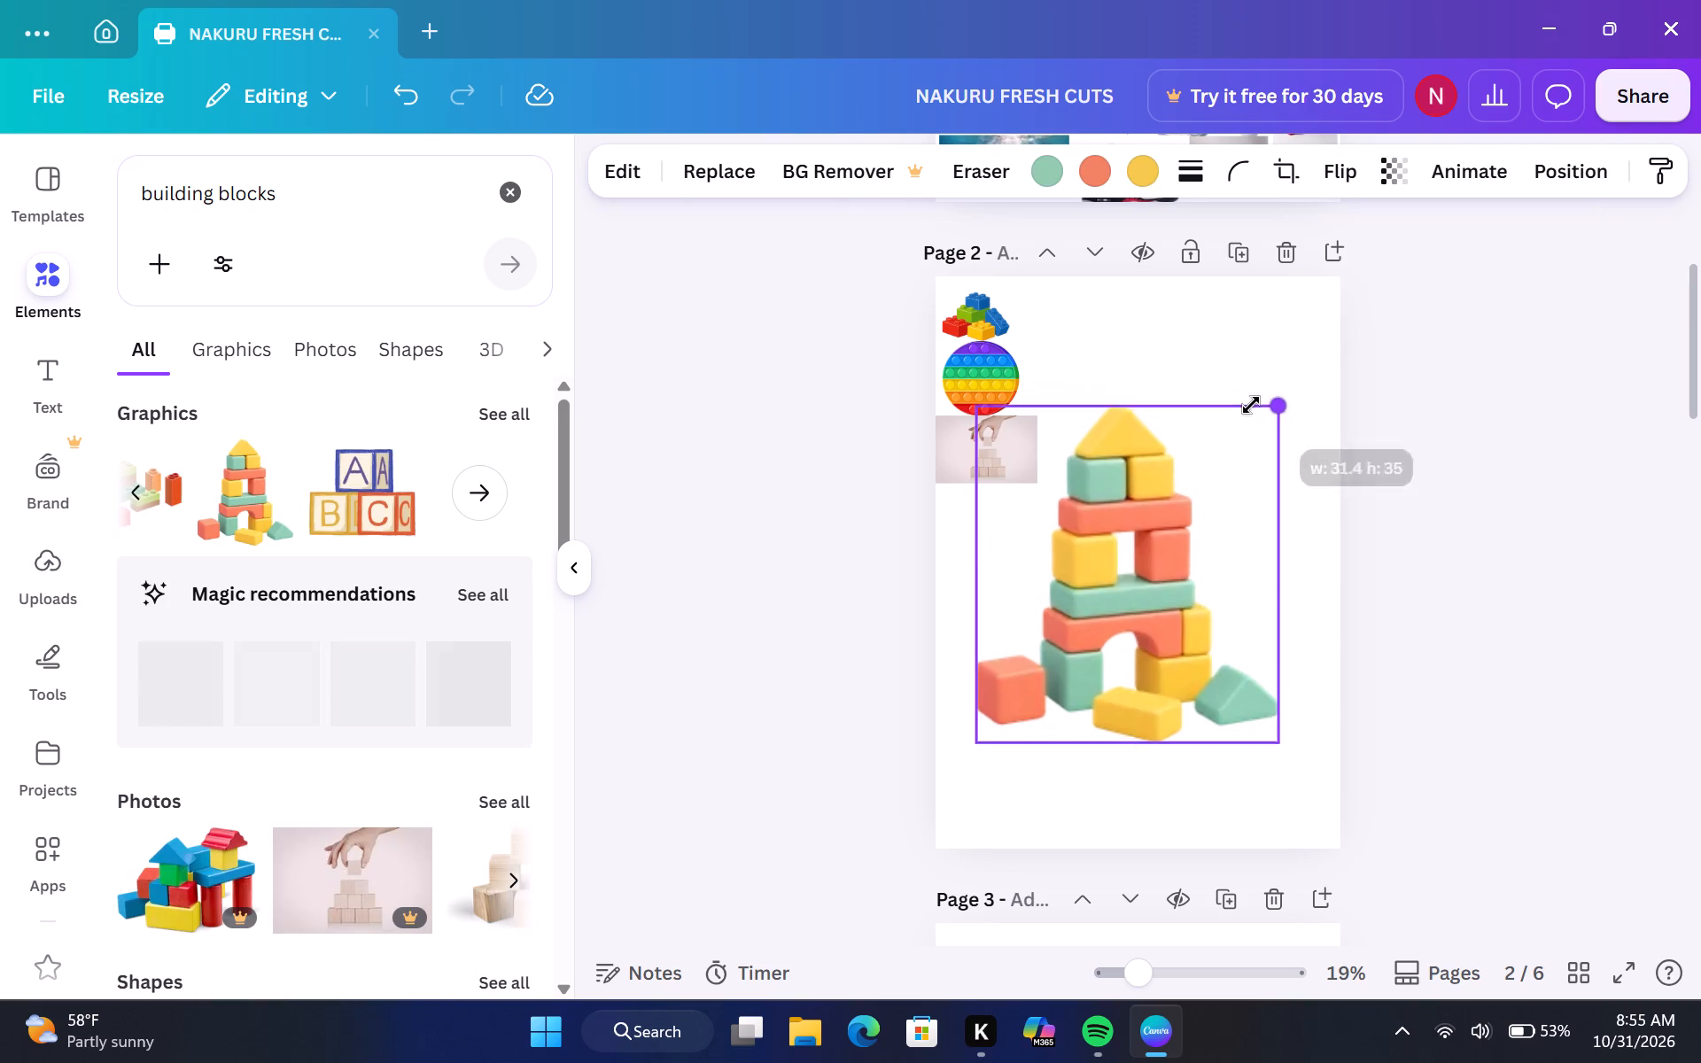
{"action": "left_click_drag", "start_coordinate": [1251, 405], "coordinate": [951, 602]}
{"action": "left_click_drag", "start_coordinate": [1003, 699], "coordinate": [982, 521]}
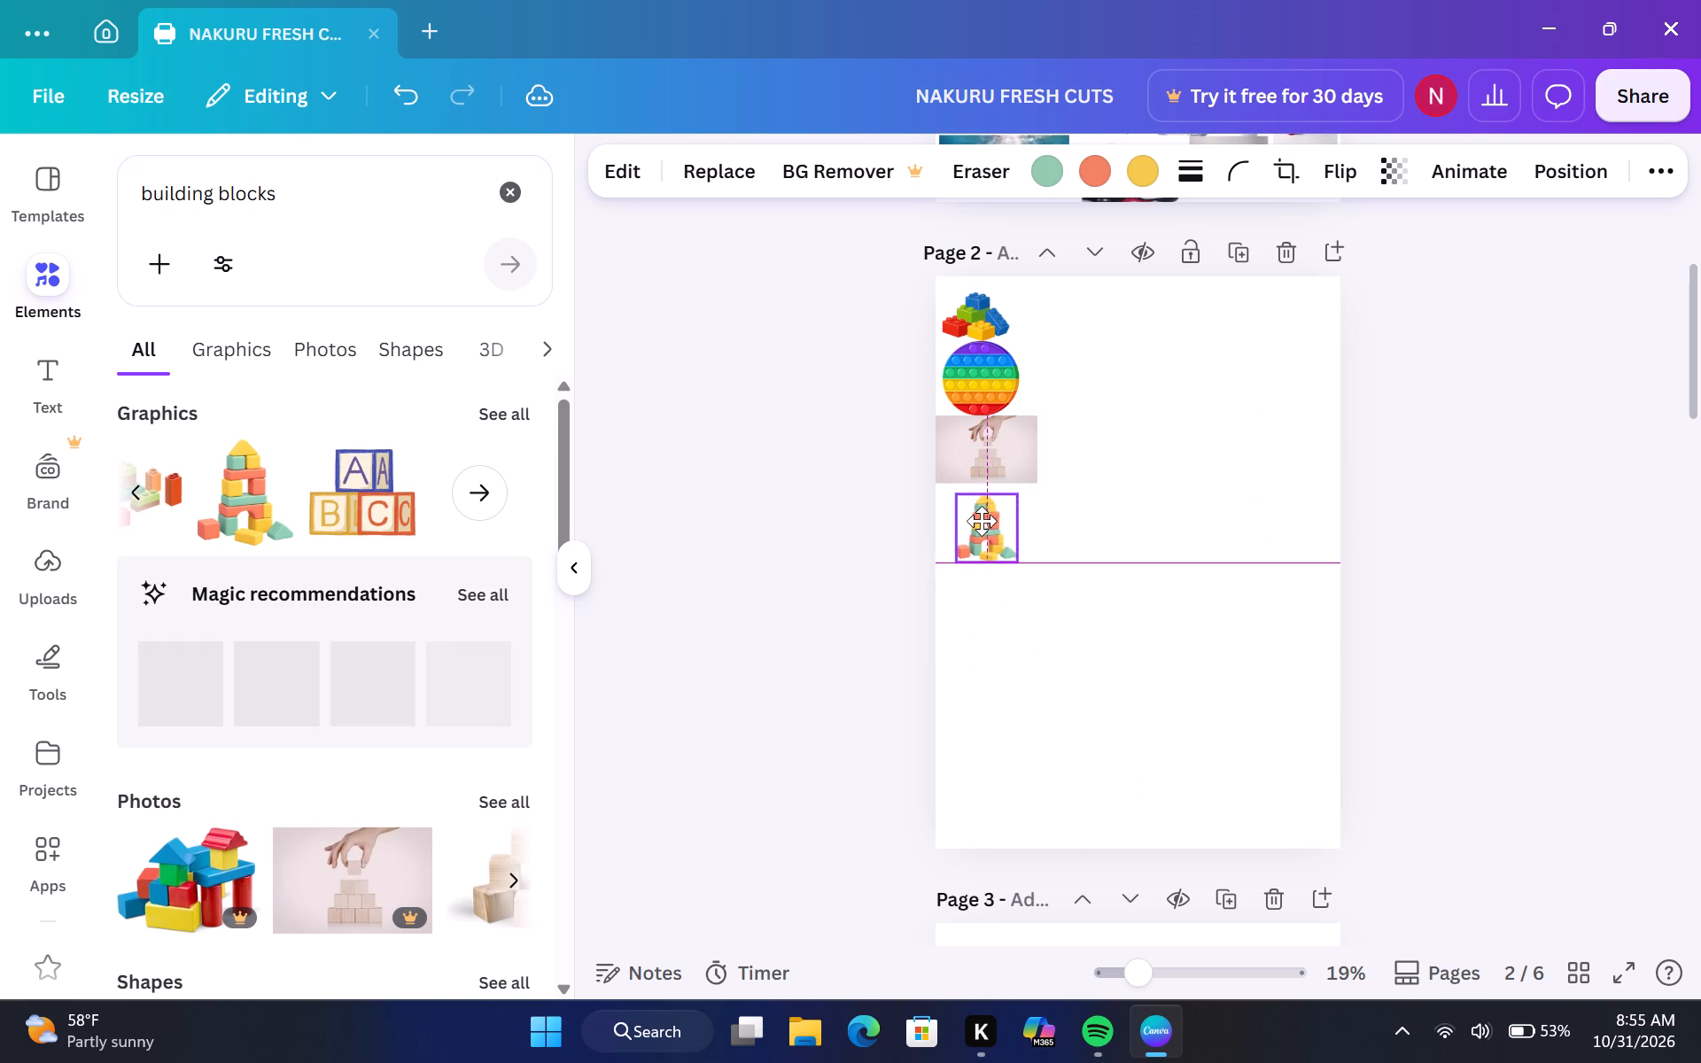
{"action": "left_click_drag", "start_coordinate": [982, 521], "coordinate": [962, 518]}
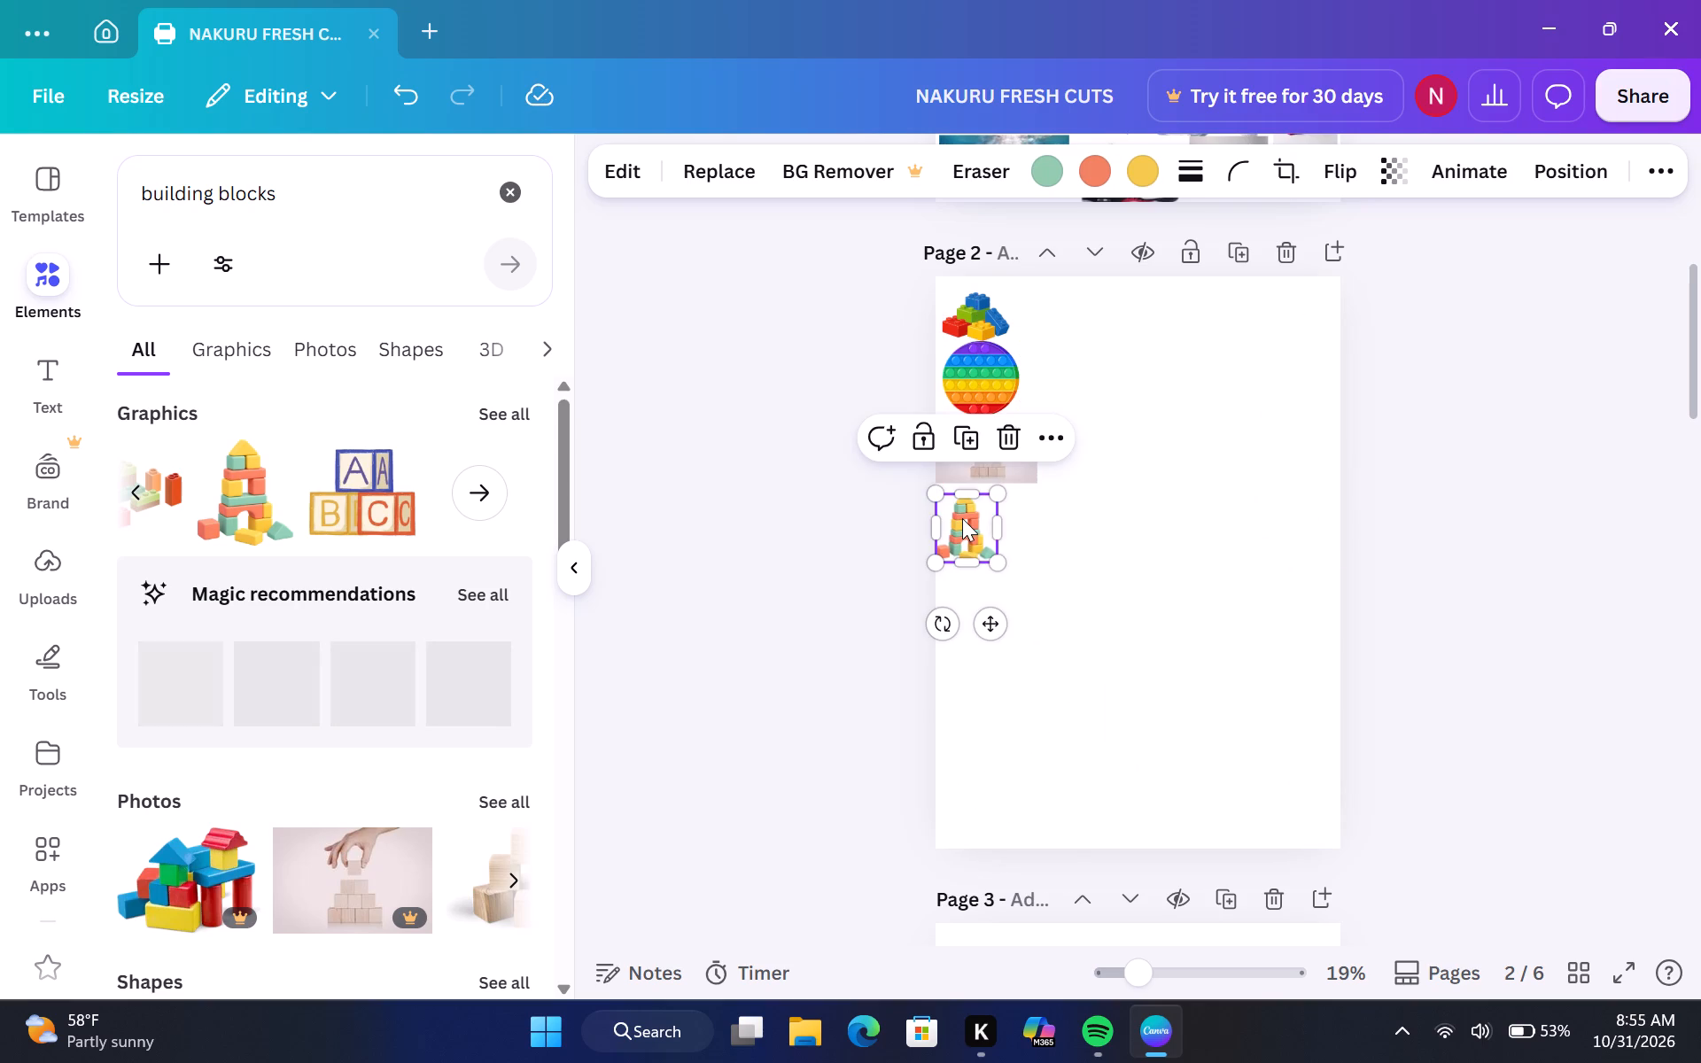
Reduce the photo of the hand stacking wooden blocks on page 2 slightly.
{"action": "left_click", "coordinate": [1035, 471]}
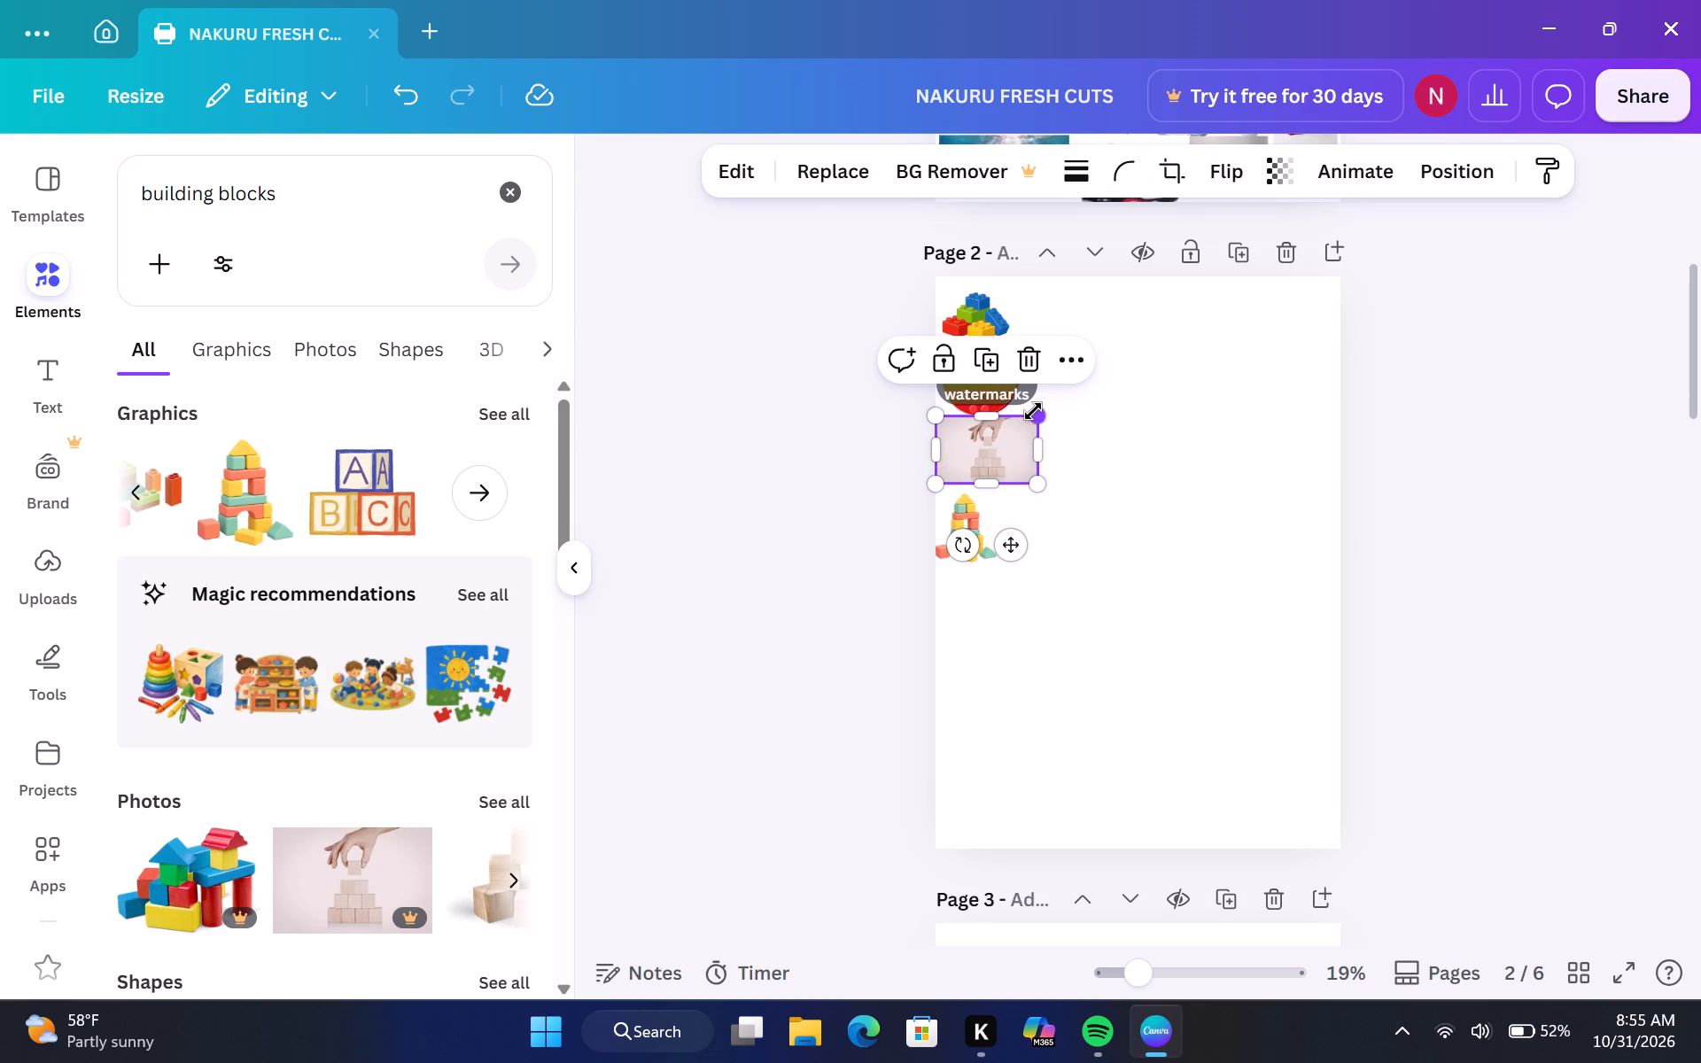
{"action": "left_click_drag", "start_coordinate": [1033, 415], "coordinate": [1017, 426]}
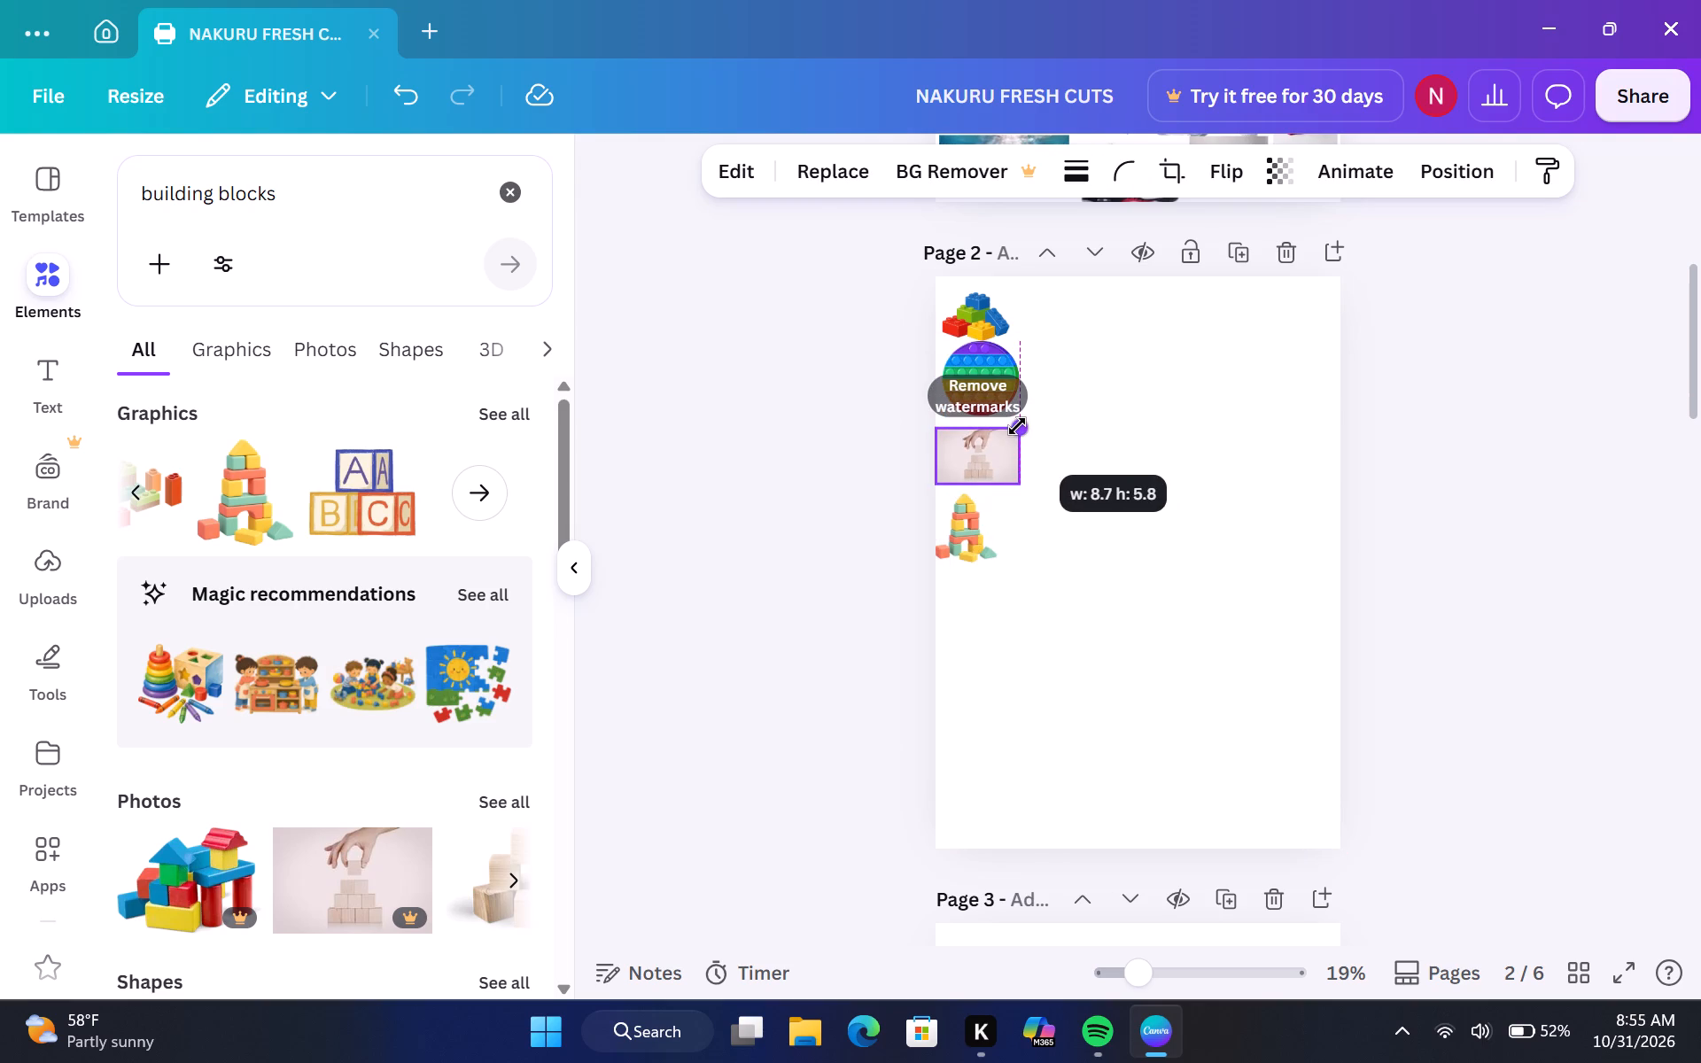
{"action": "left_click_drag", "start_coordinate": [1017, 426], "coordinate": [1021, 422]}
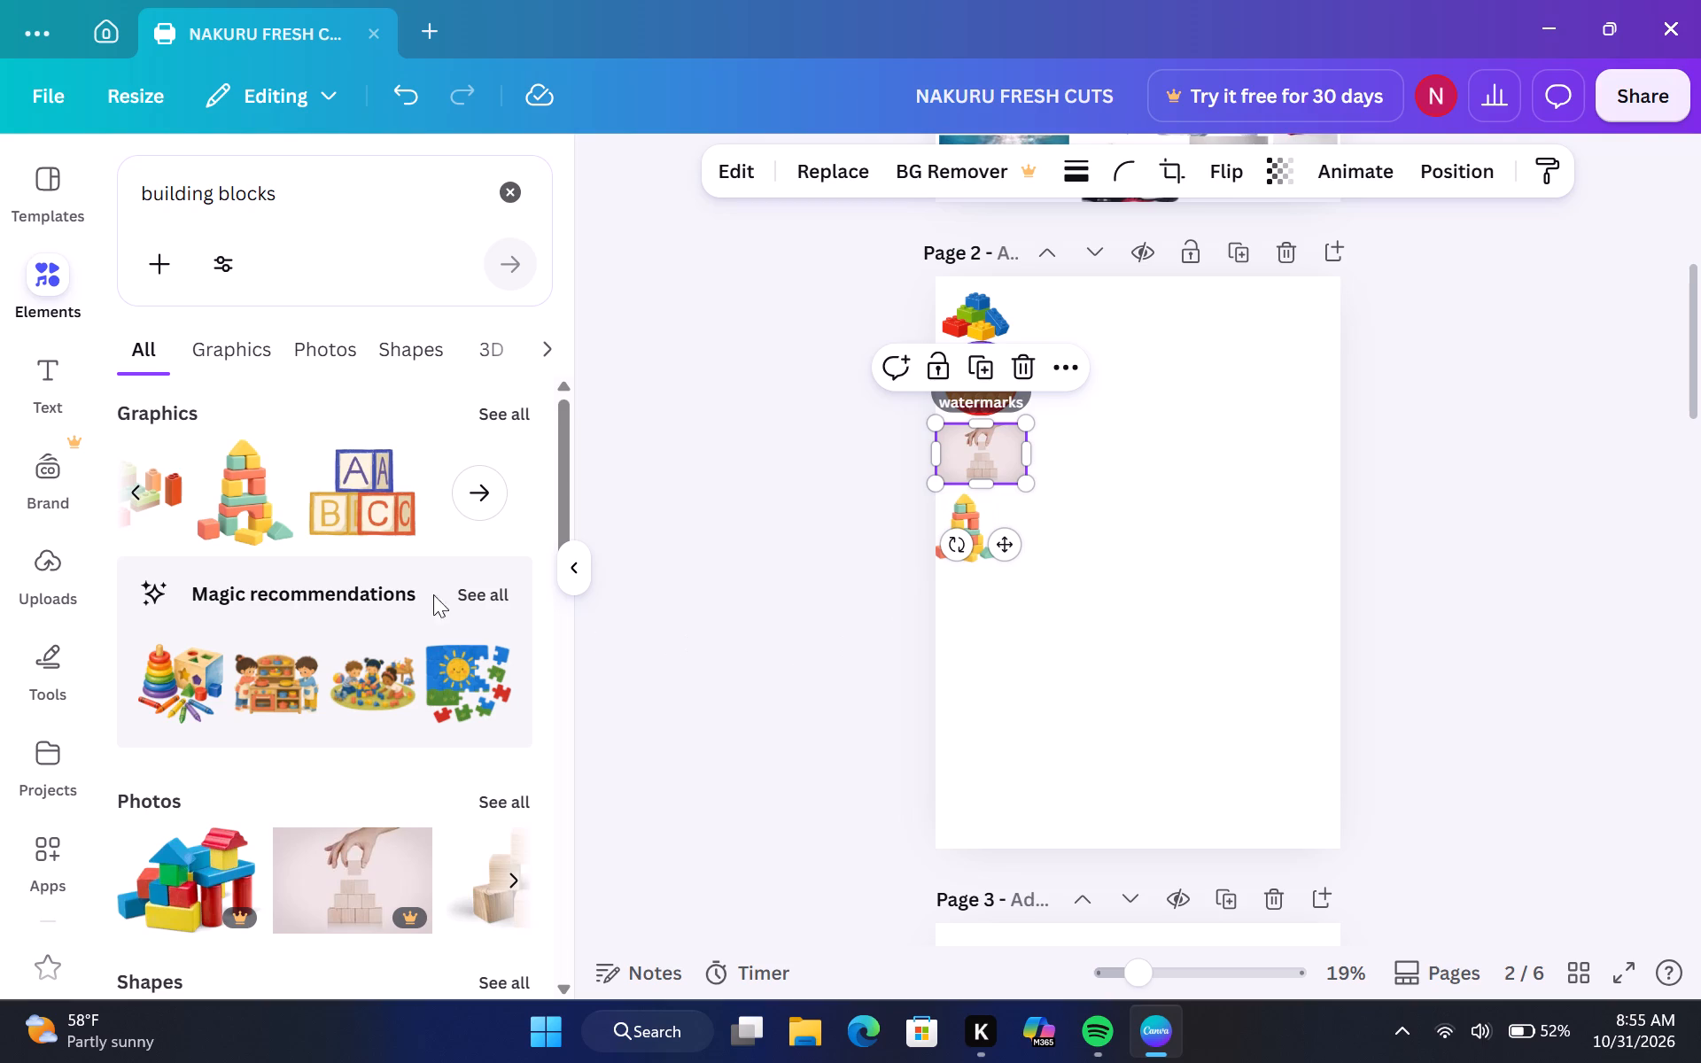
Add the ABC letter blocks graphic to page 2, shrunk to about a quarter of its size, directly beneath the pastel block tower.
{"action": "left_click", "coordinate": [347, 507]}
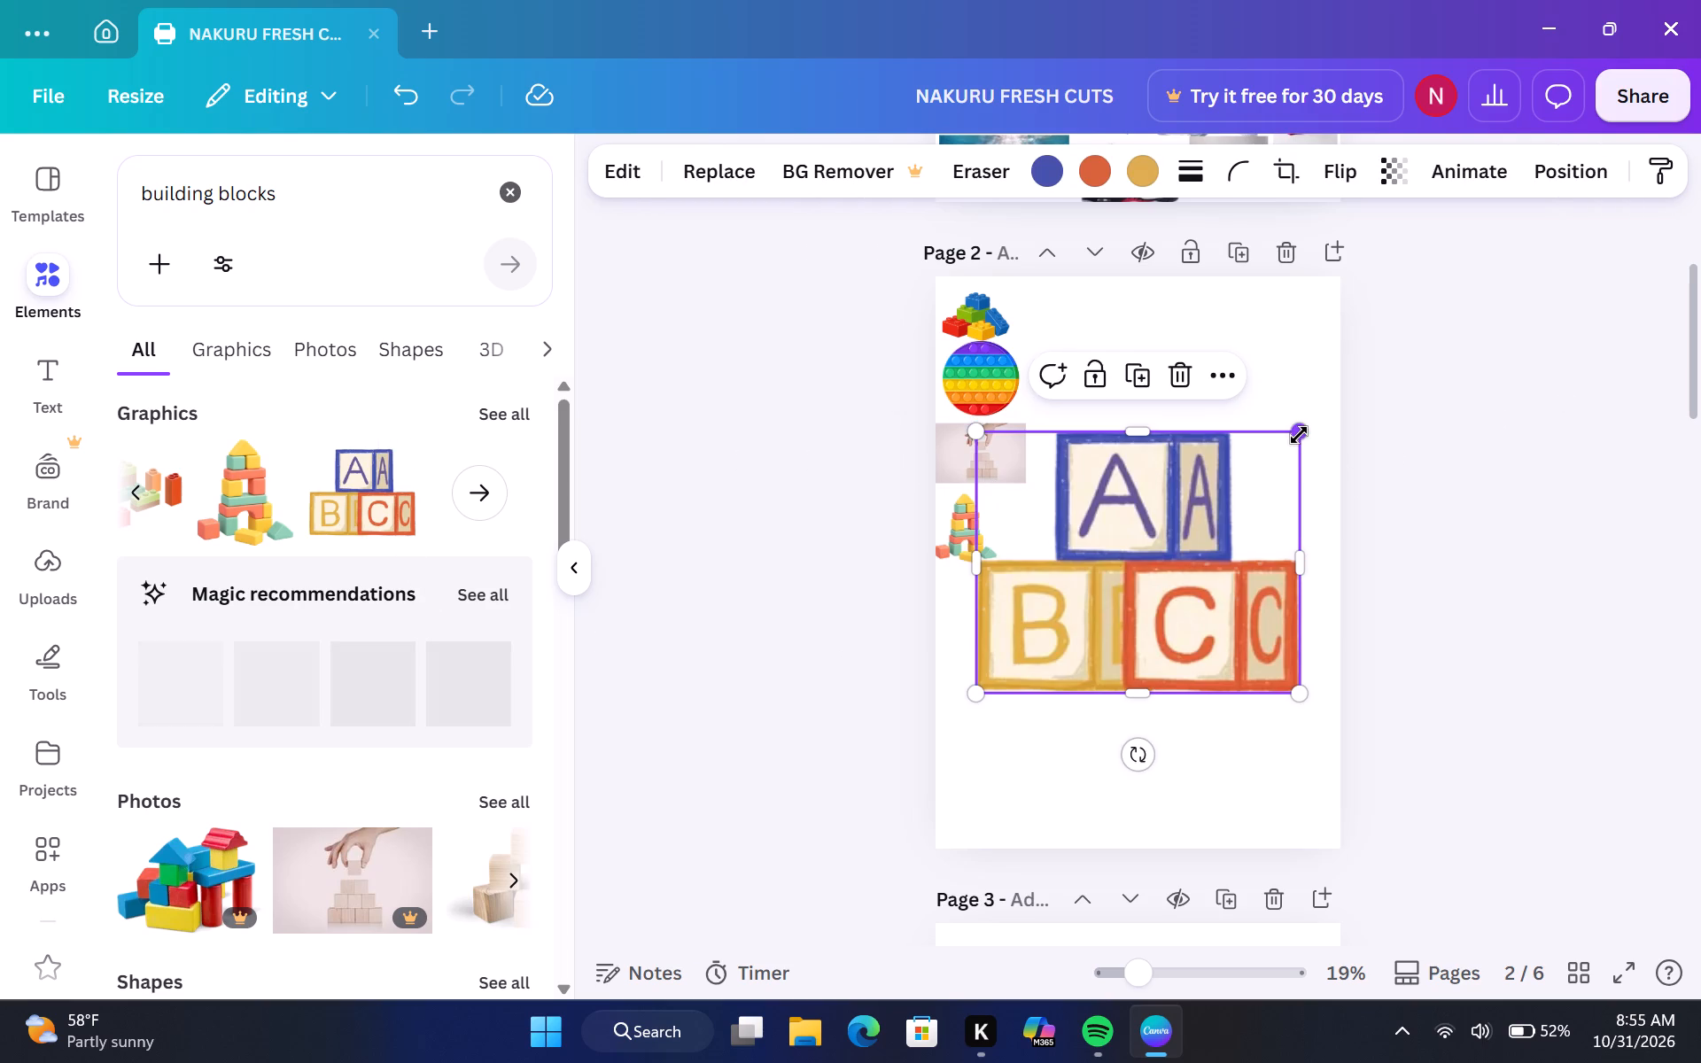
{"action": "left_click_drag", "start_coordinate": [1299, 435], "coordinate": [1074, 599]}
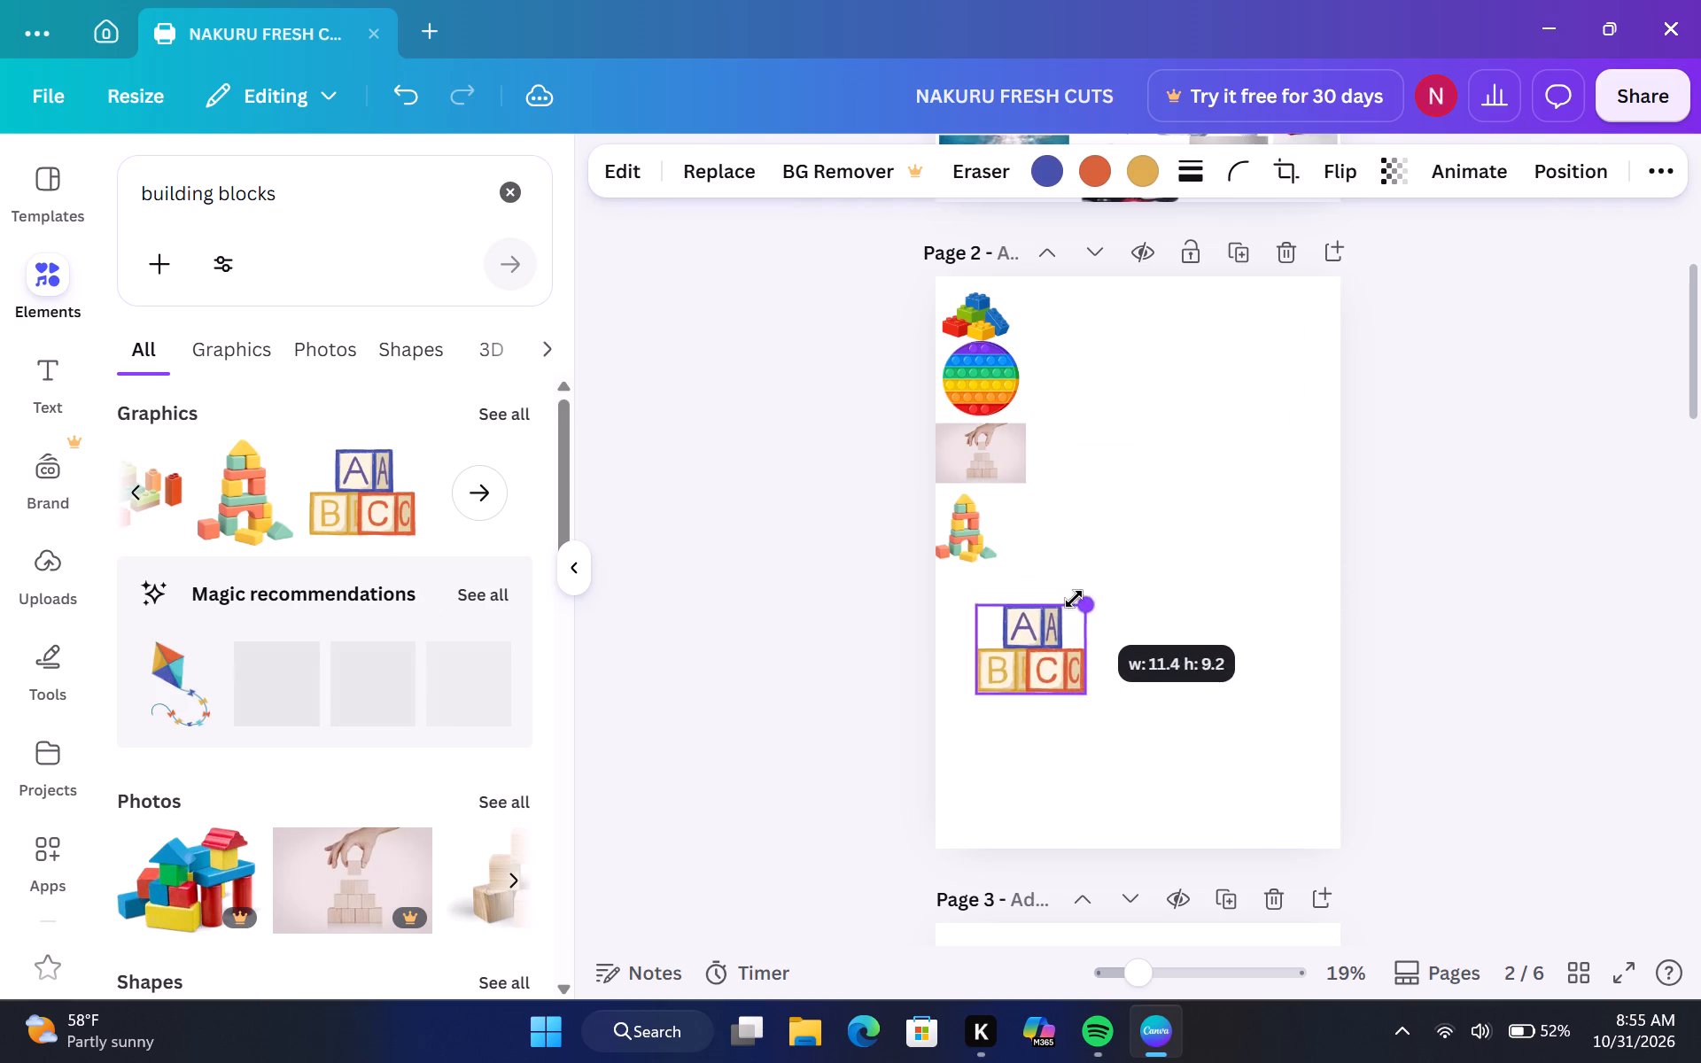
{"action": "left_click_drag", "start_coordinate": [1074, 599], "coordinate": [1045, 617]}
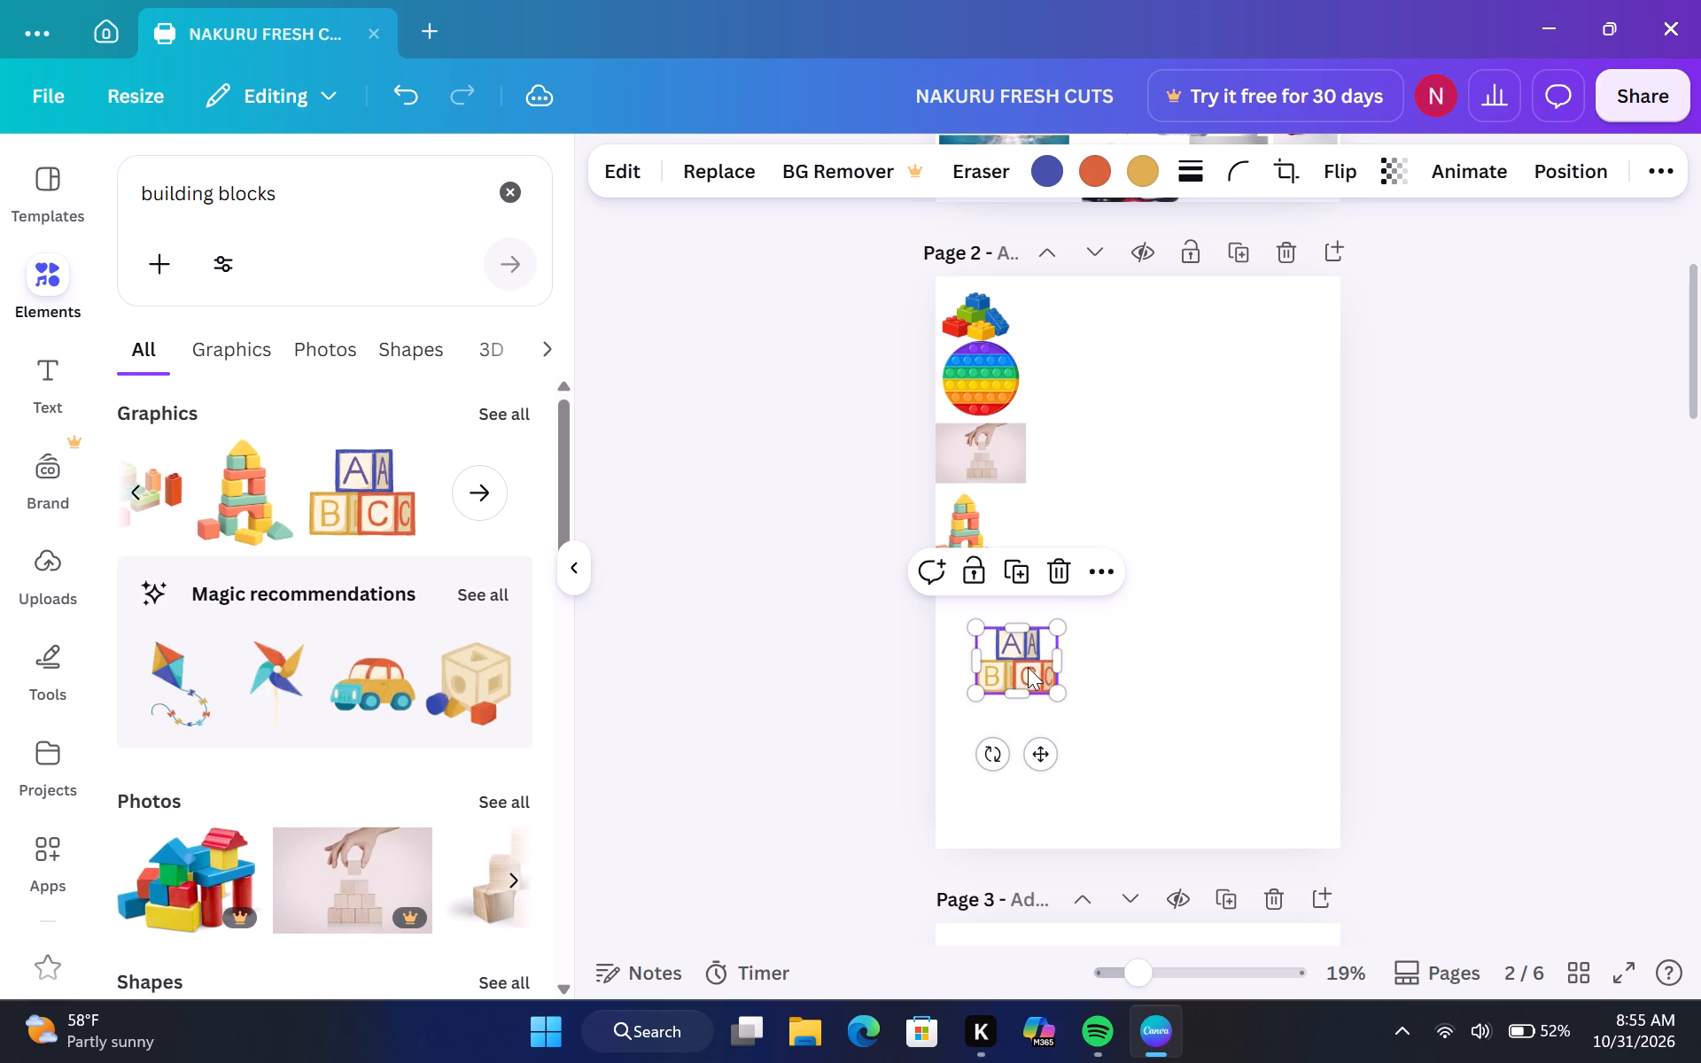
{"action": "left_click_drag", "start_coordinate": [1028, 667], "coordinate": [983, 611]}
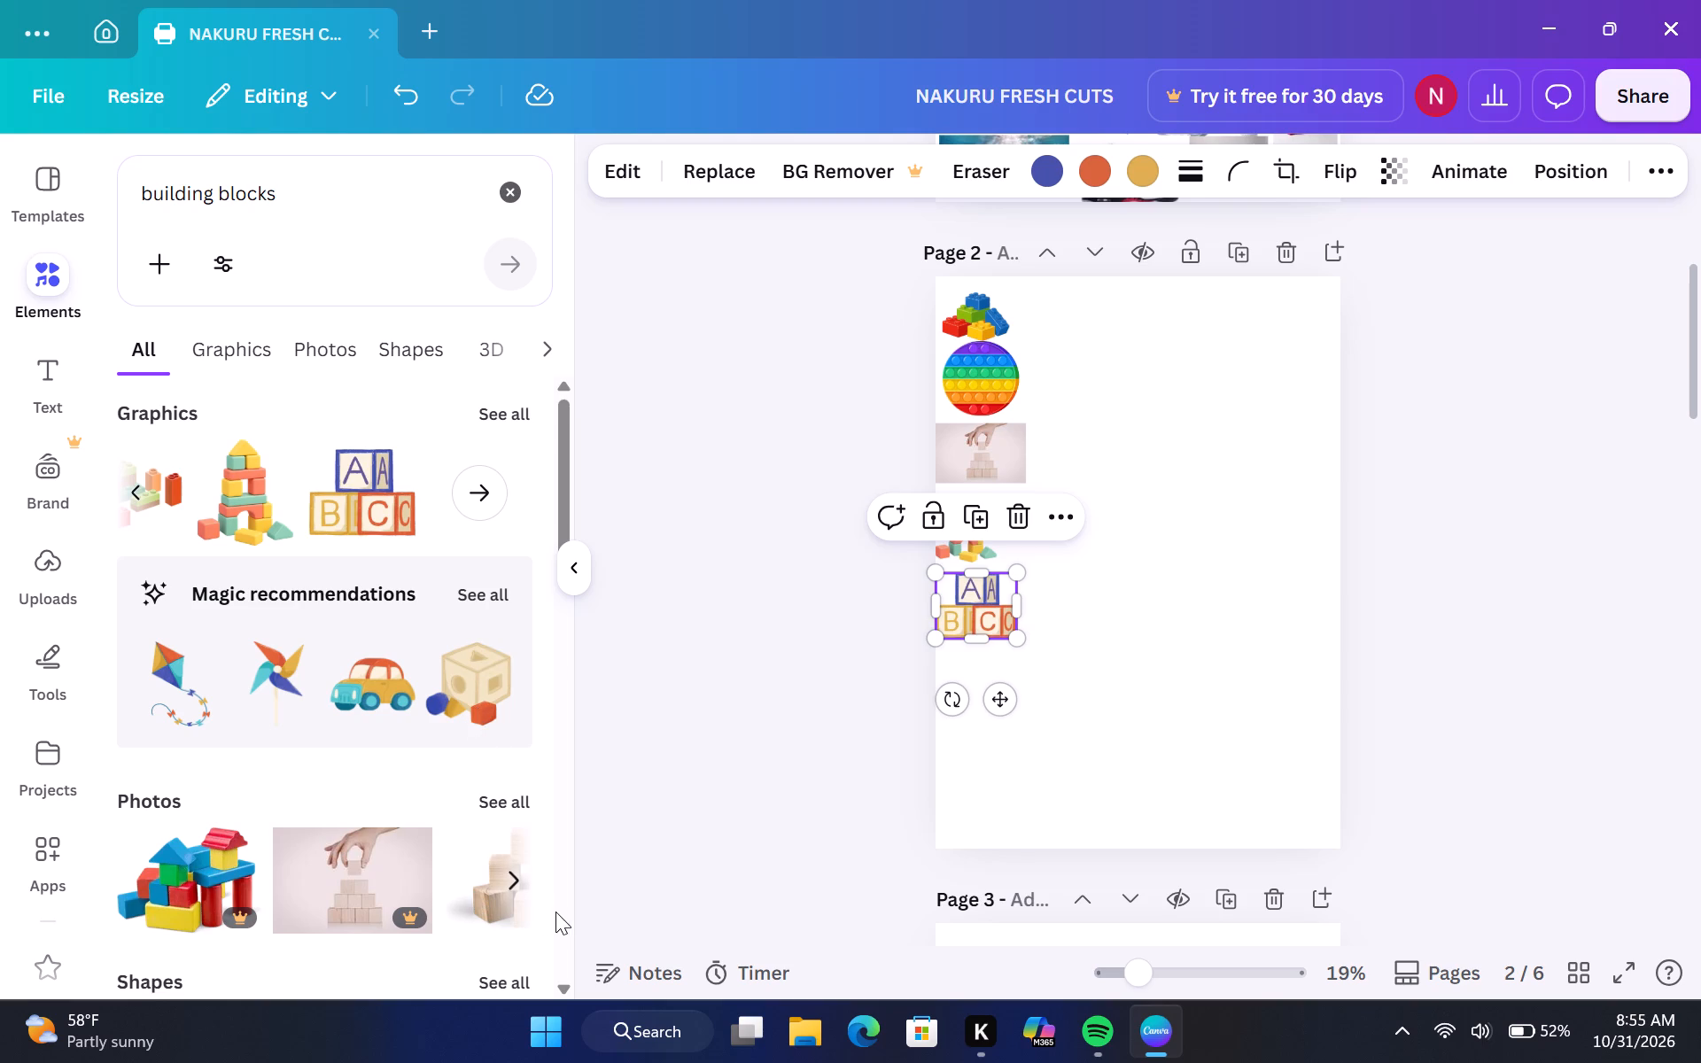
Add the colourful block castle photo from the building blocks results to page 2 and shrink it to about a quarter of its size.
{"action": "triple_click", "coordinate": [509, 878]}
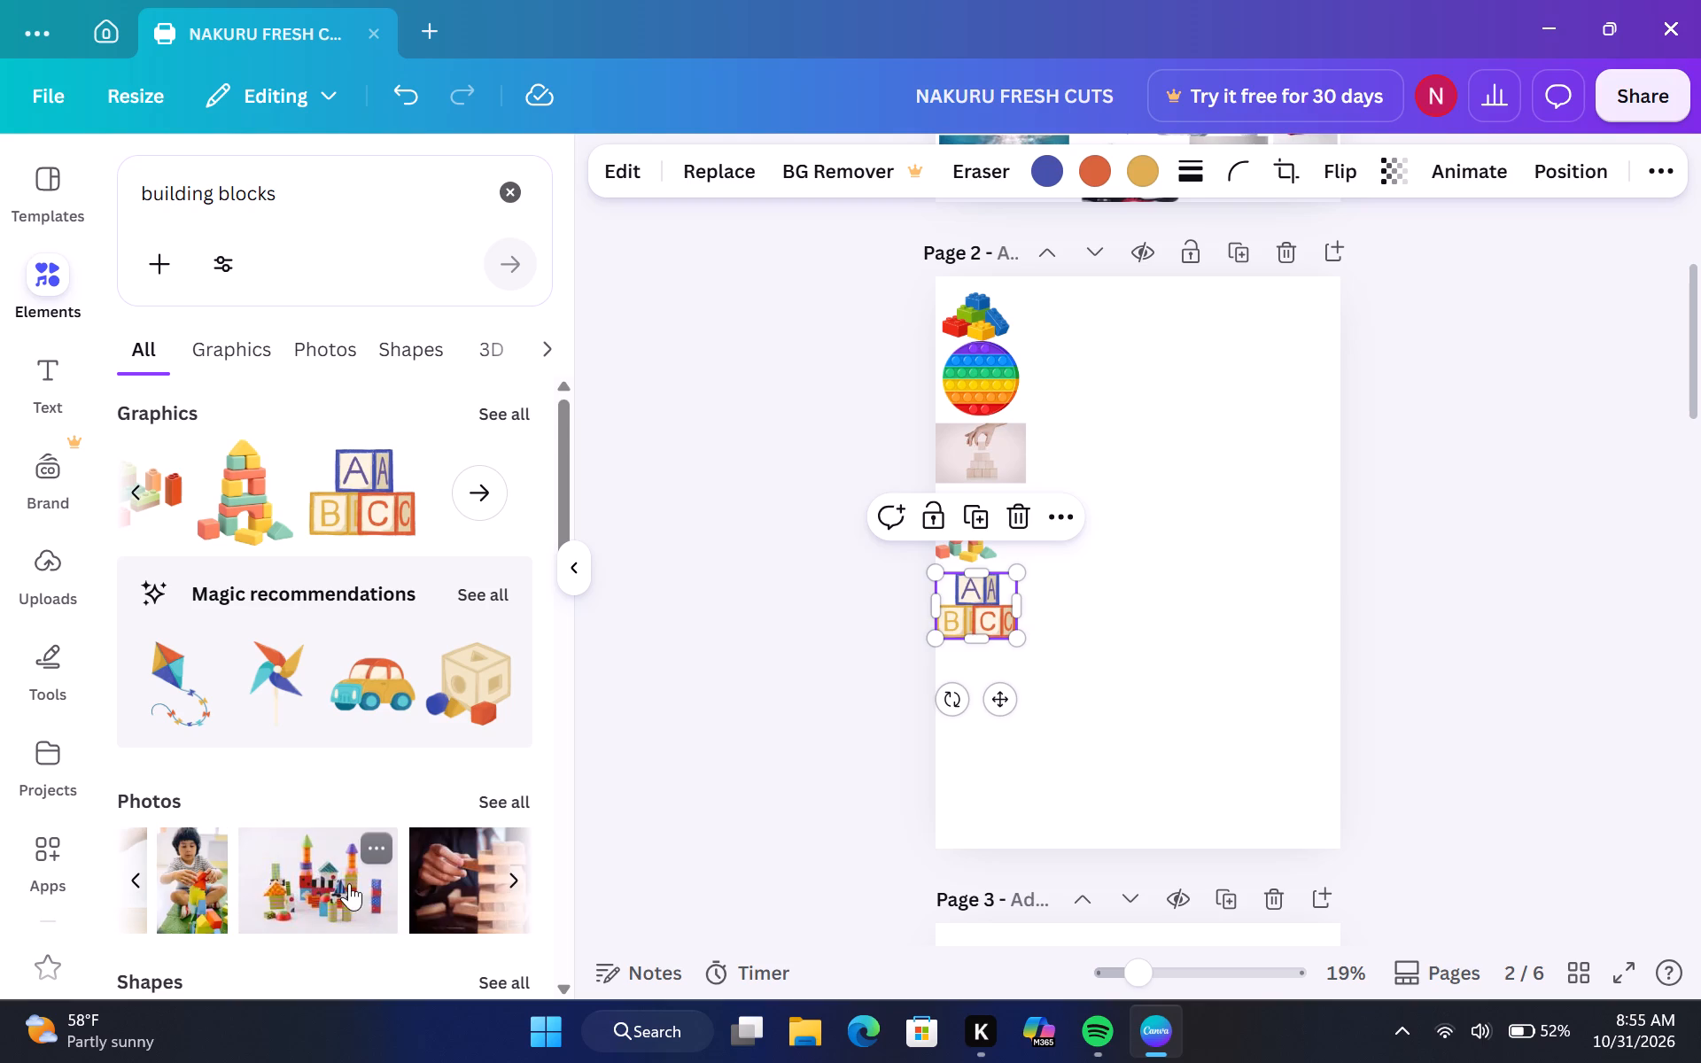
{"action": "double_click", "coordinate": [316, 879]}
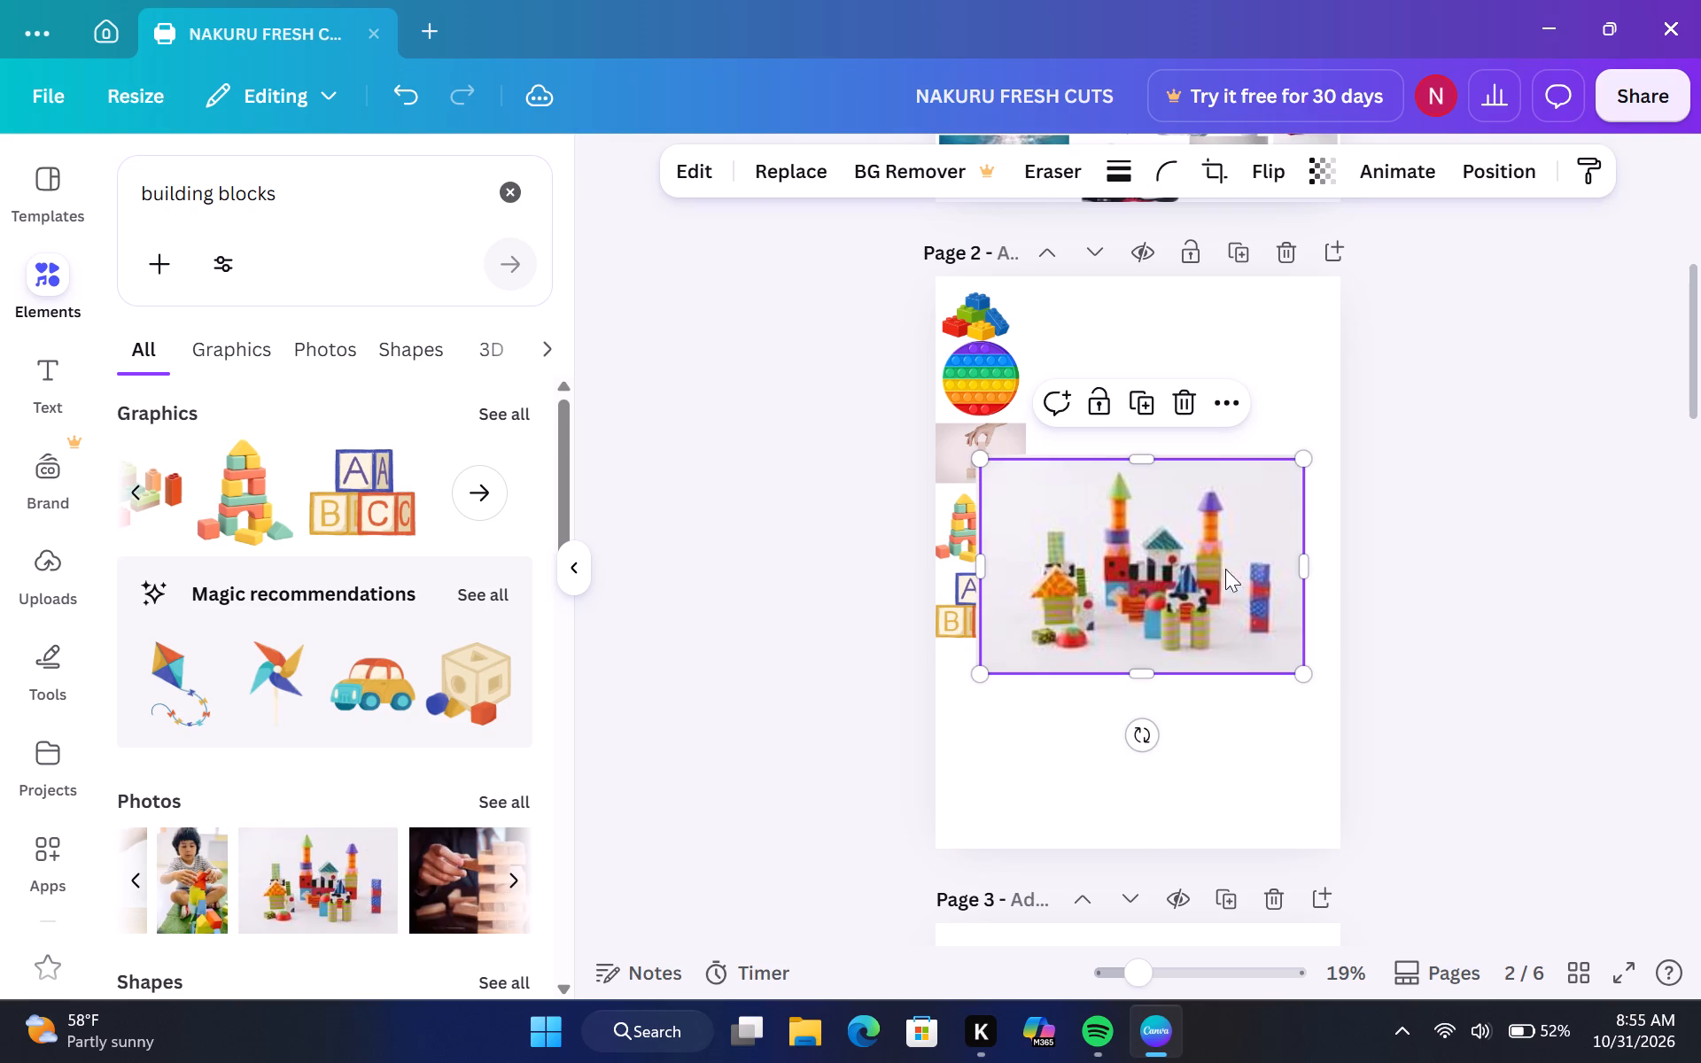
{"action": "triple_click", "coordinate": [1293, 468]}
{"action": "left_click_drag", "start_coordinate": [1293, 468], "coordinate": [1240, 509]}
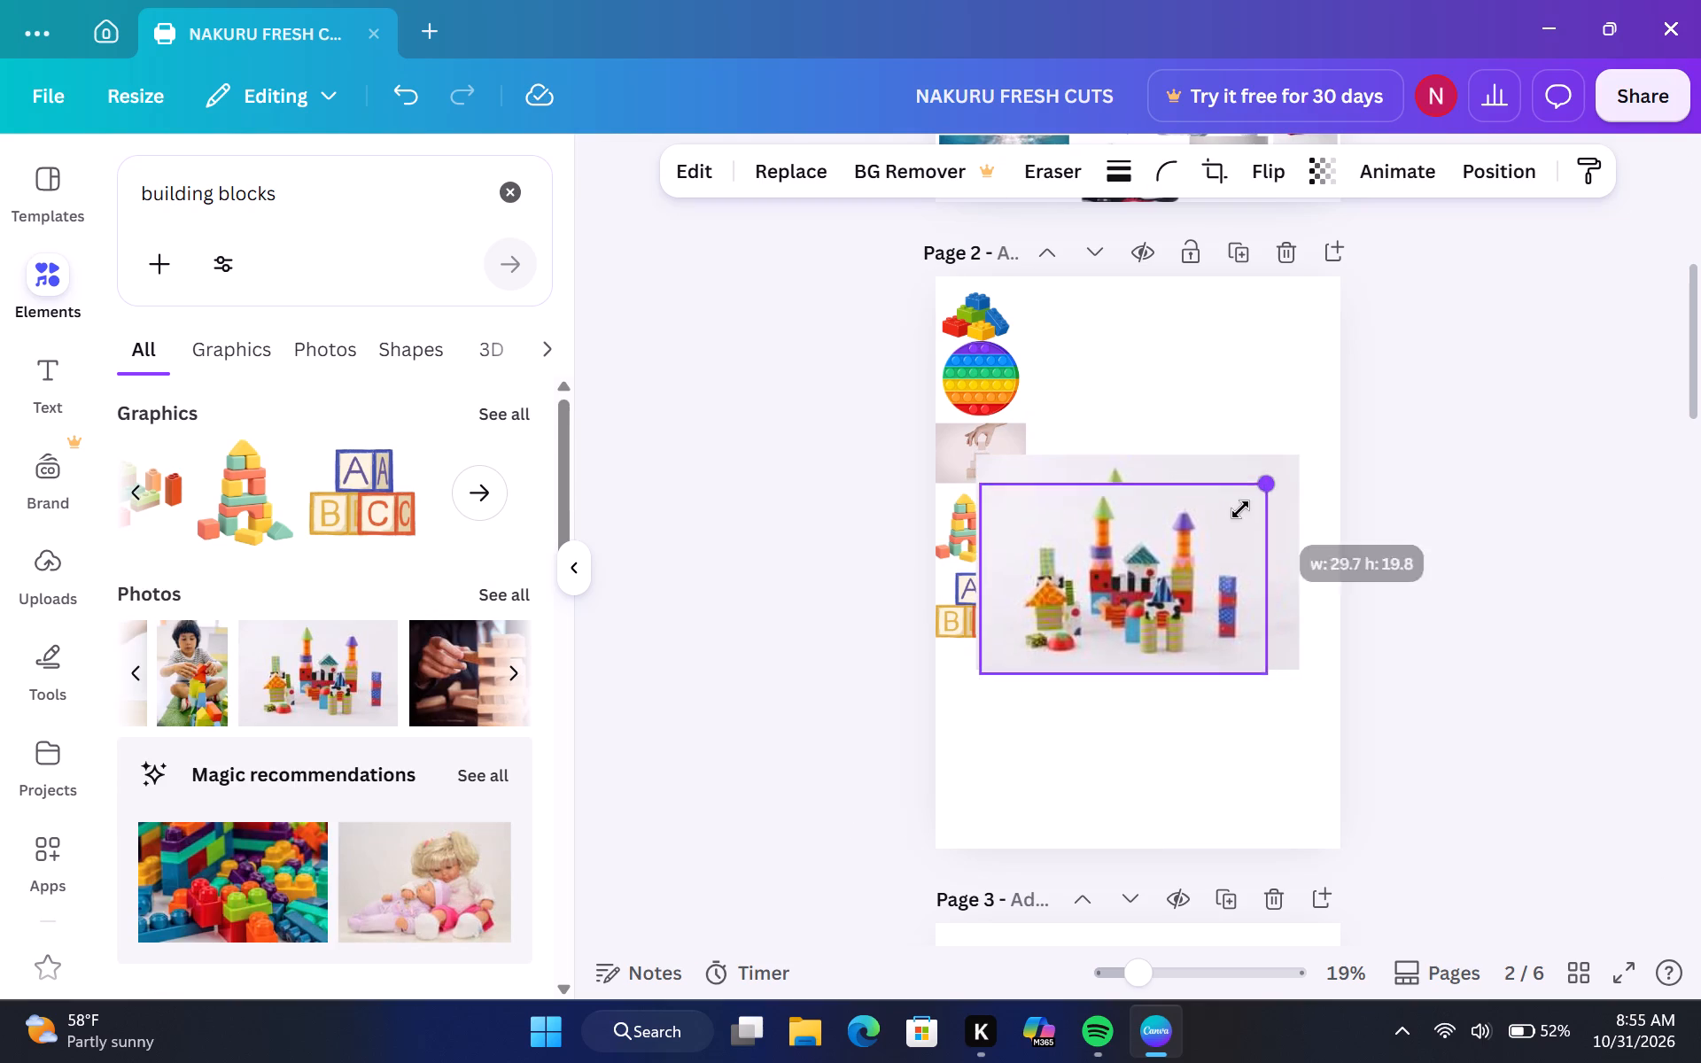
{"action": "left_click_drag", "start_coordinate": [1240, 509], "coordinate": [1055, 634]}
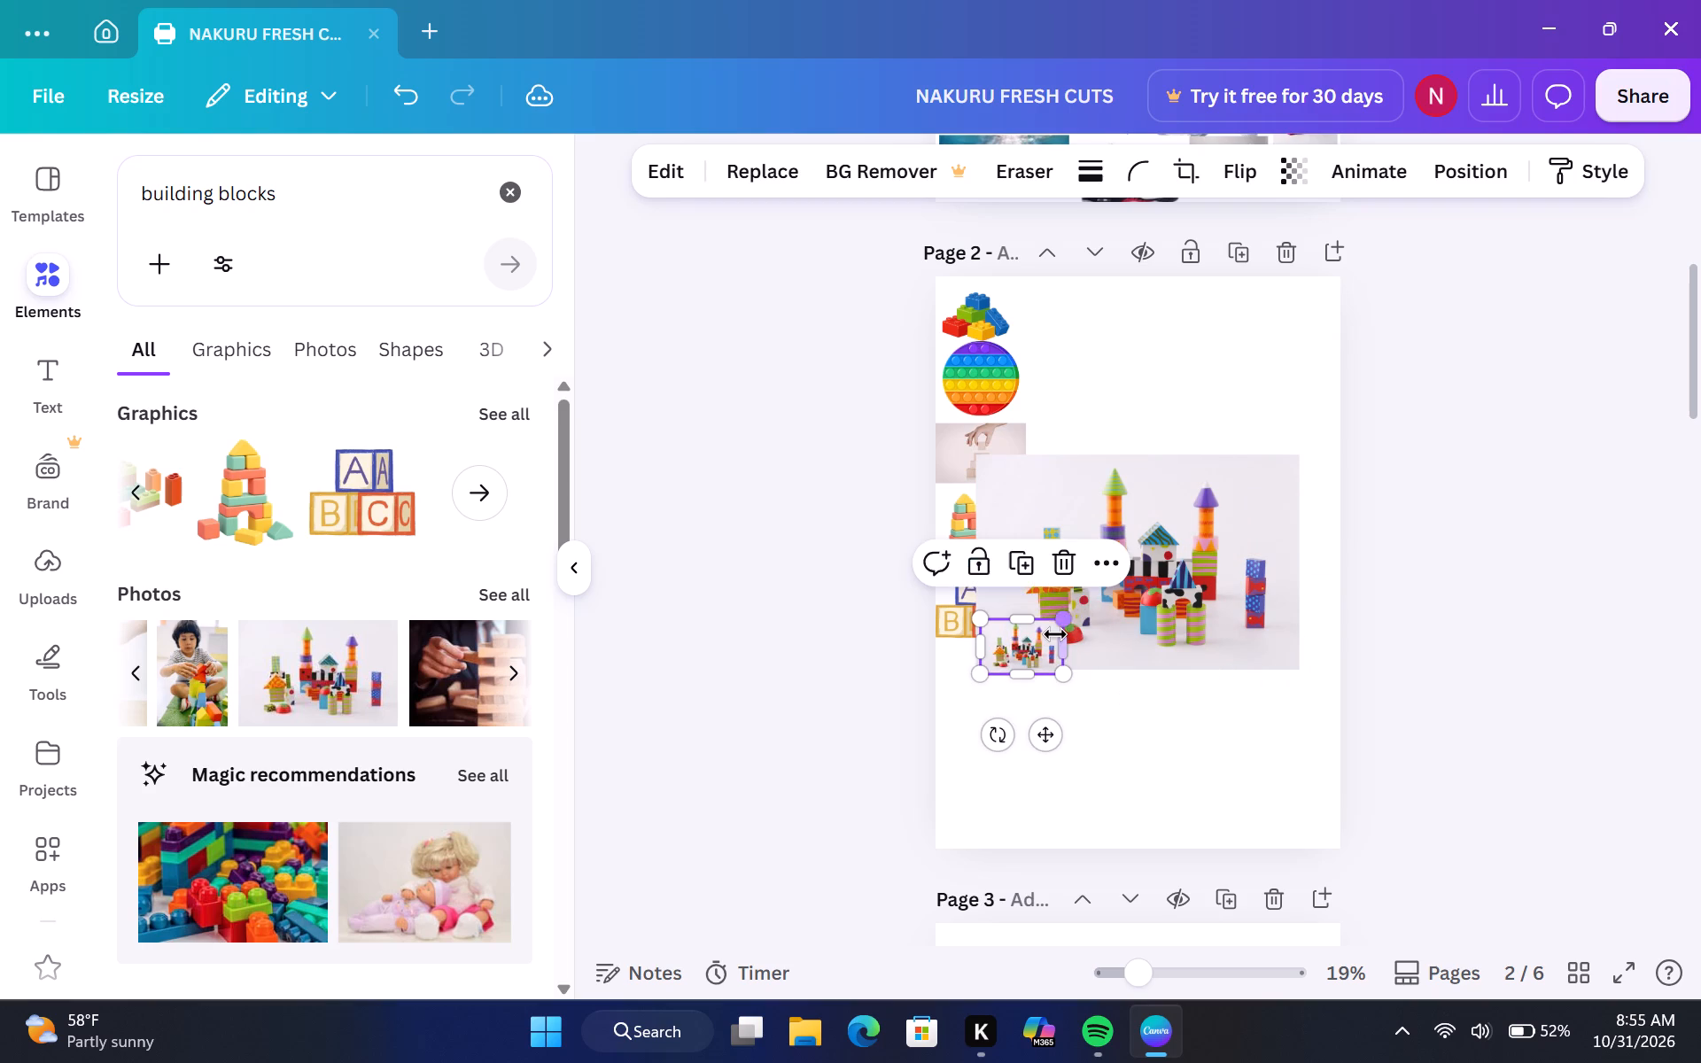
Delete the extra full-size copy of the block castle photo from page 2.
{"action": "left_click_drag", "start_coordinate": [1177, 551], "coordinate": [1253, 596]}
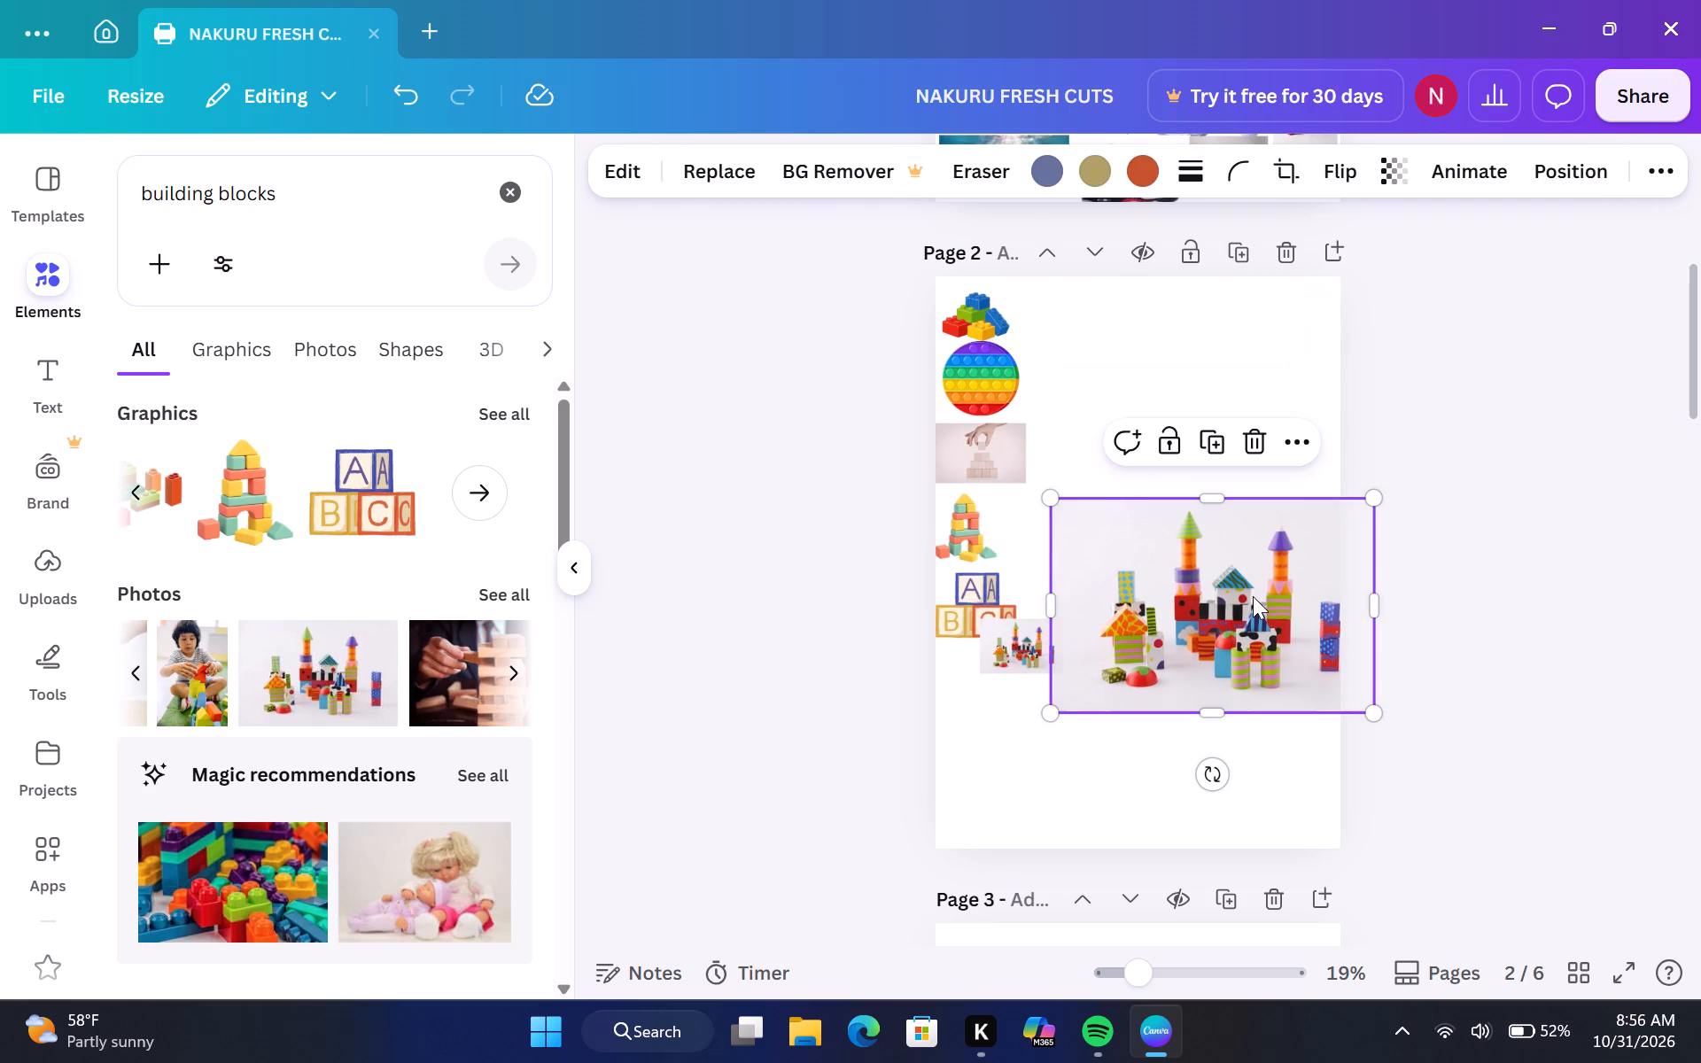
{"action": "left_click", "coordinate": [1253, 438]}
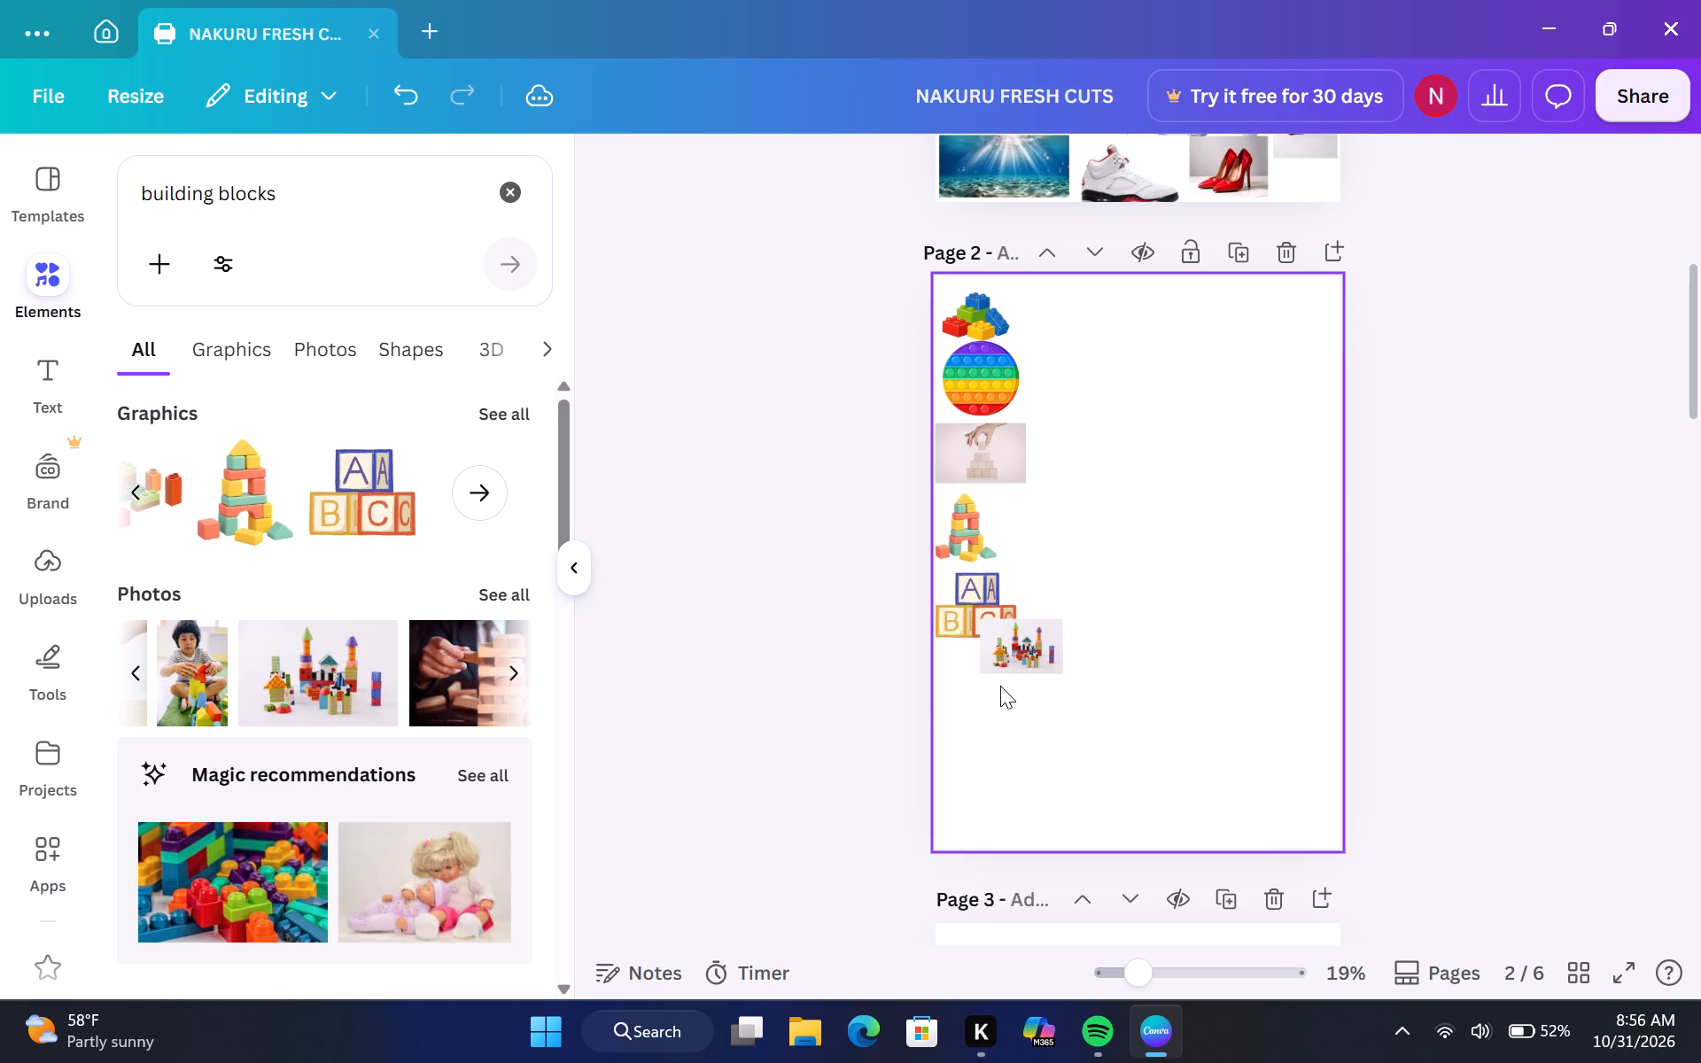
Place the small block castle photo at the page's left edge, directly beneath the ABC letter blocks.
{"action": "left_click", "coordinate": [1021, 643]}
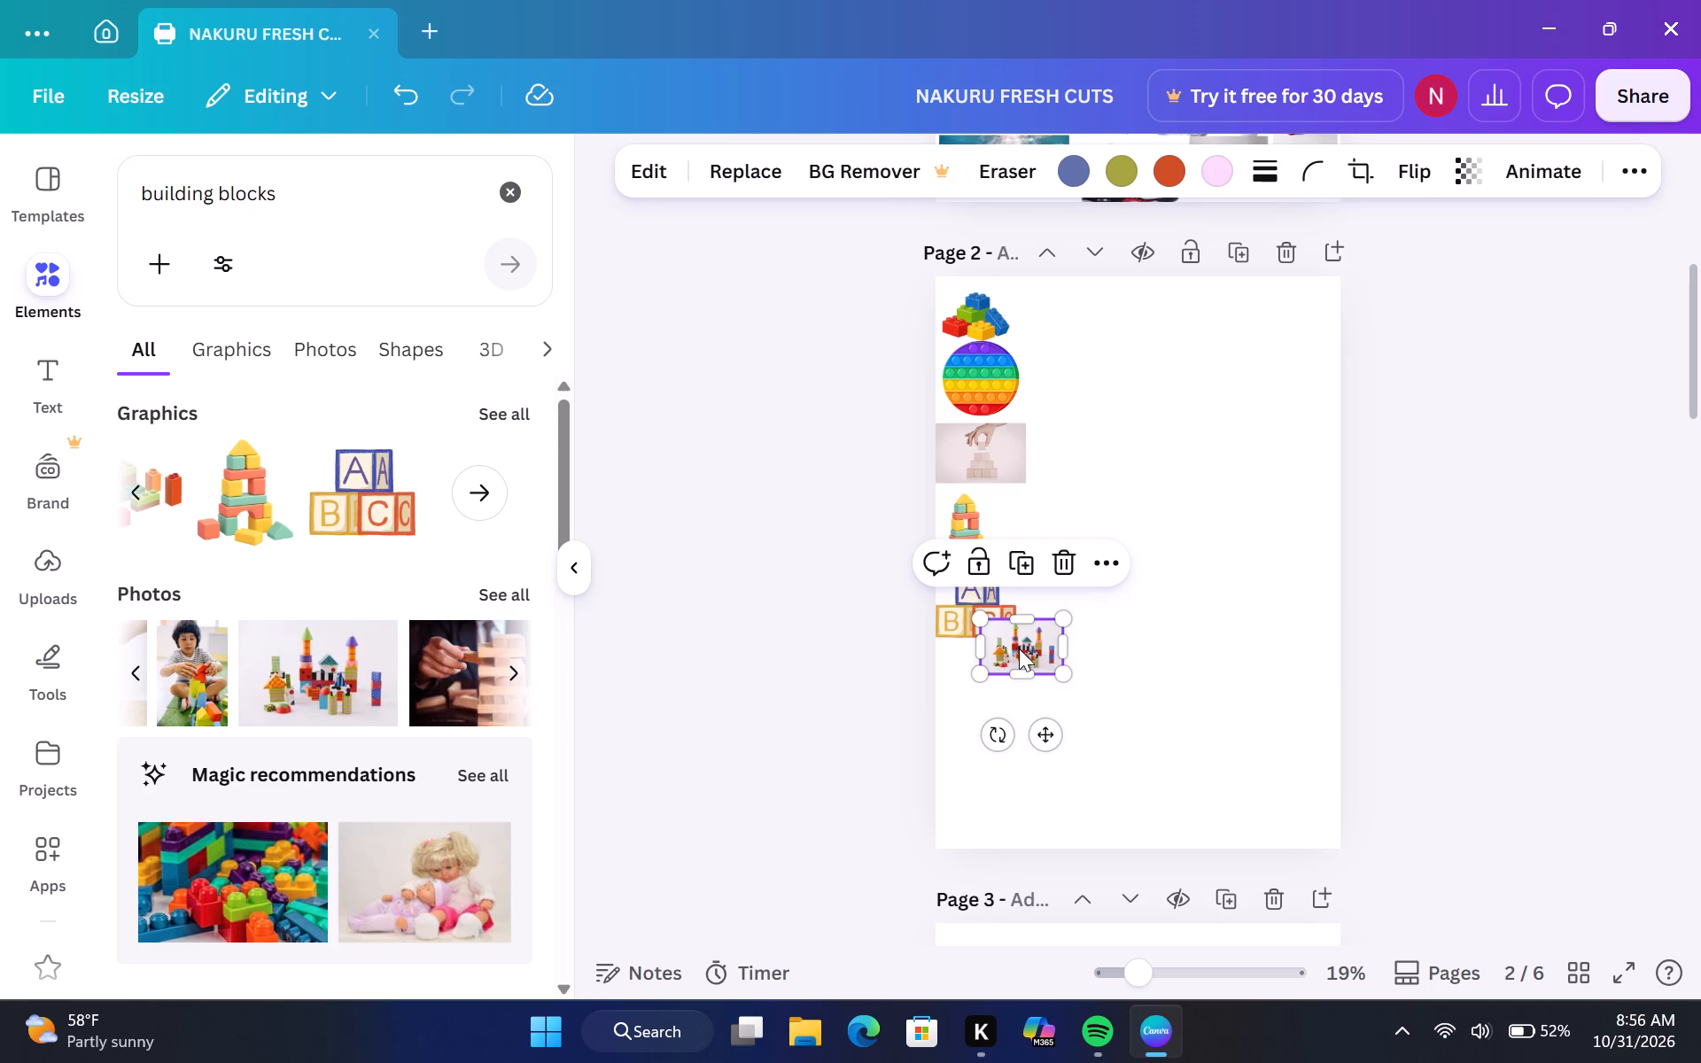
{"action": "left_click_drag", "start_coordinate": [1029, 641], "coordinate": [983, 670]}
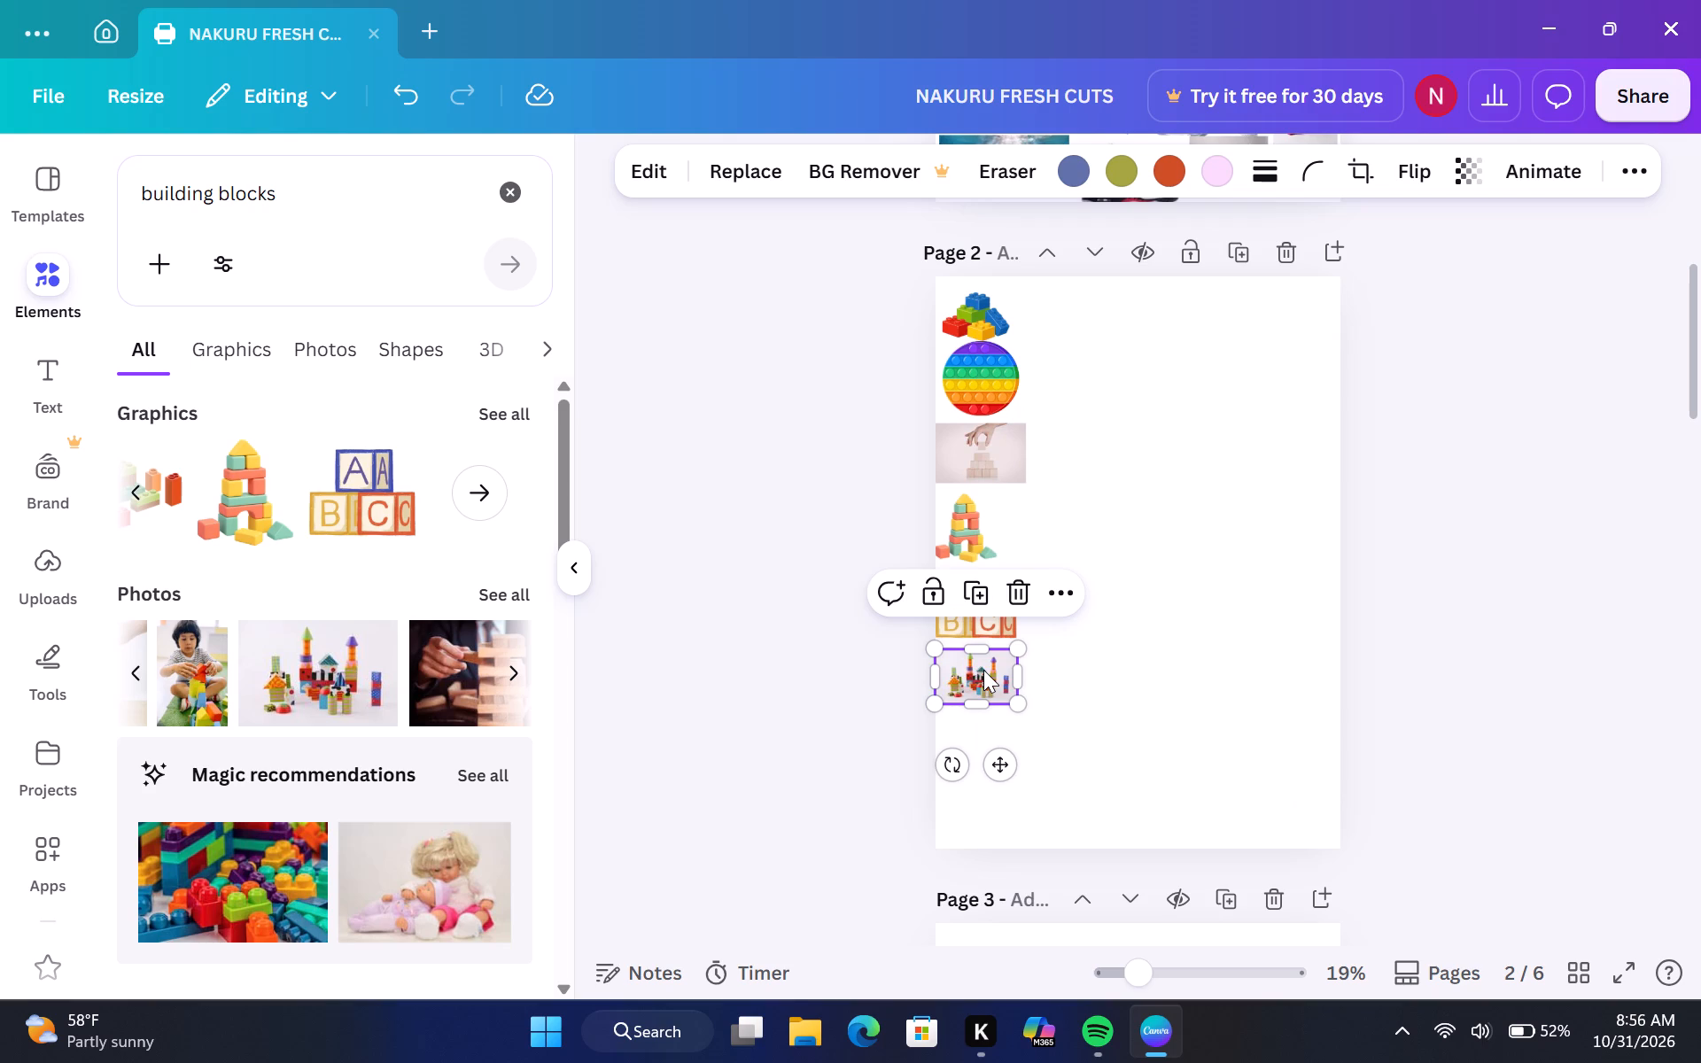
Add the recommended doll photo to page 2, shrunk to about a quarter of its size, just beneath the block castle photo.
{"action": "left_click", "coordinate": [462, 873]}
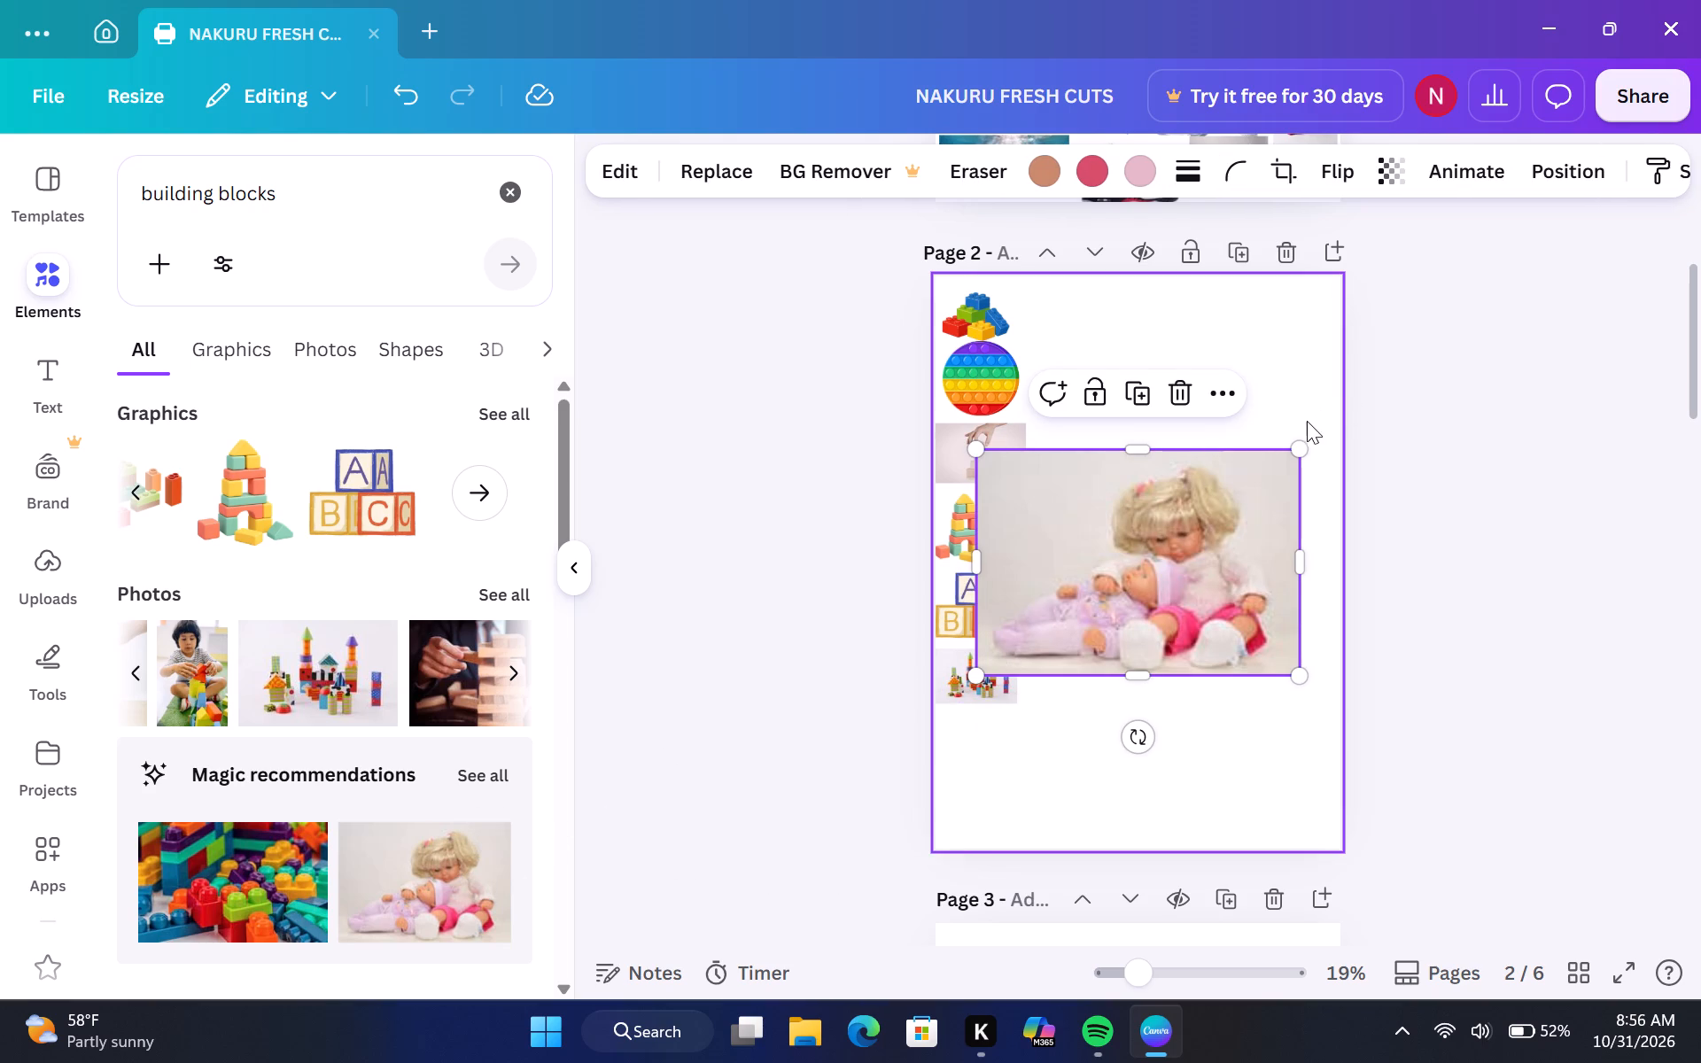
{"action": "triple_click", "coordinate": [1296, 453]}
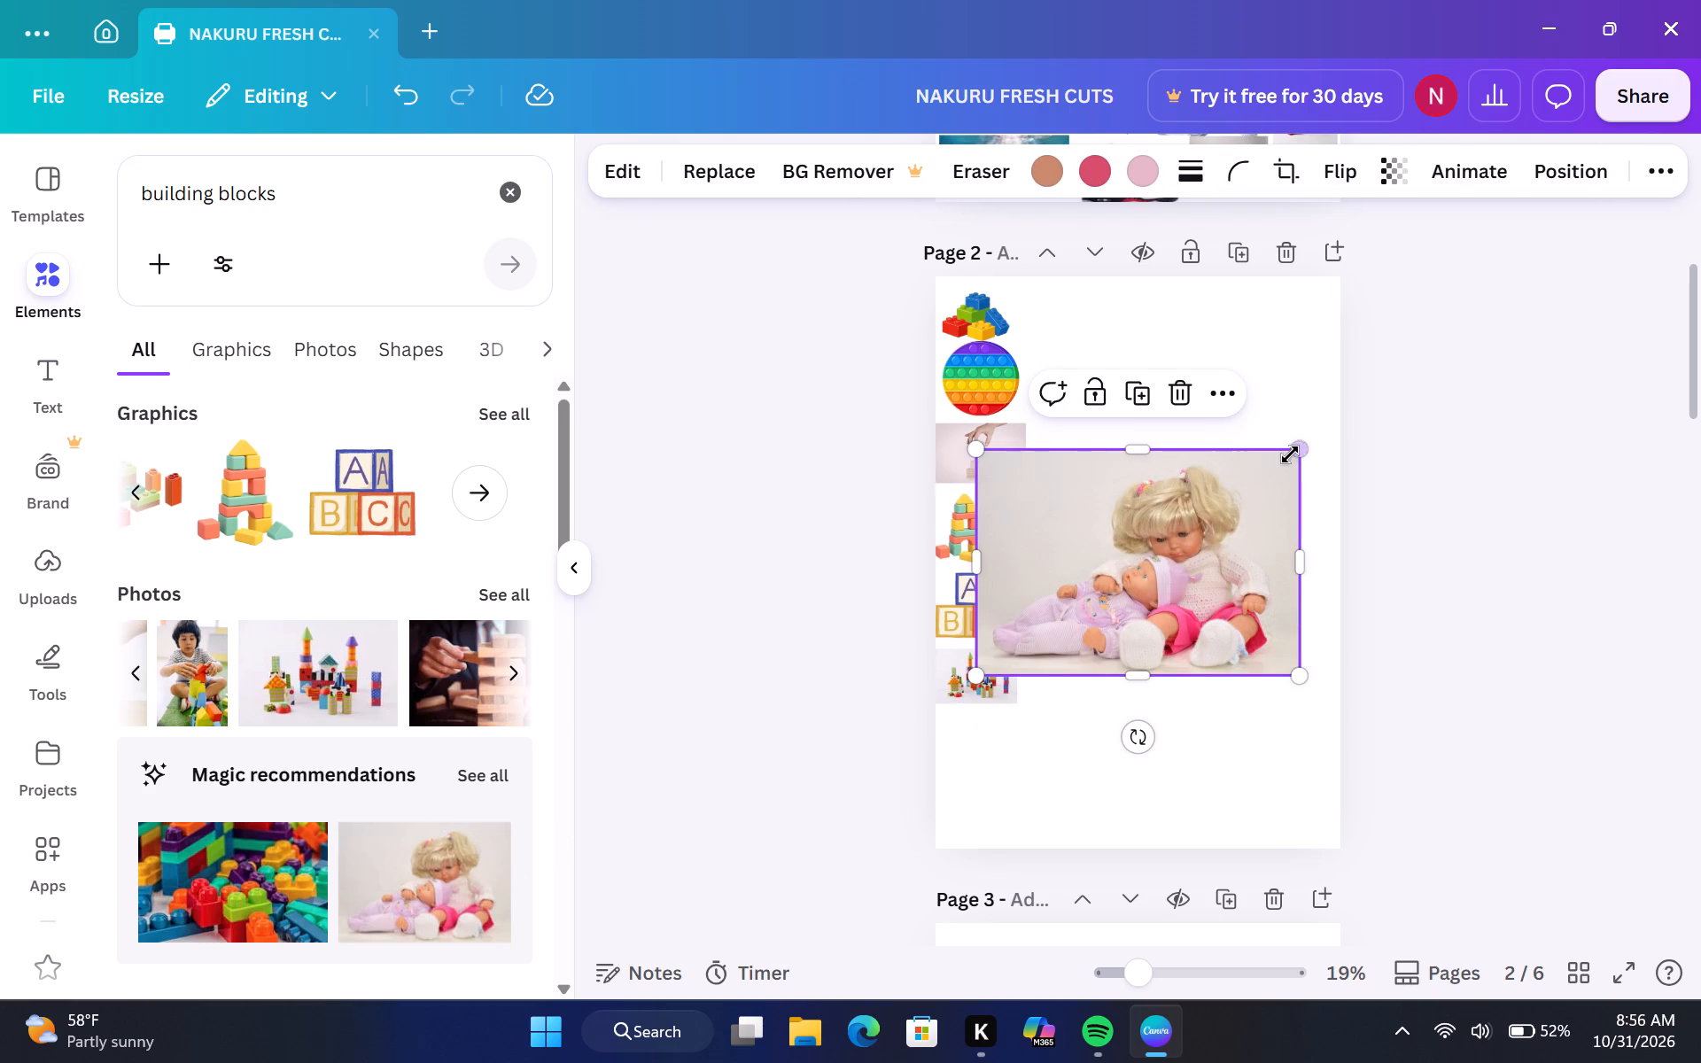
{"action": "left_click", "coordinate": [1293, 454]}
{"action": "left_click_drag", "start_coordinate": [1293, 454], "coordinate": [1083, 607]}
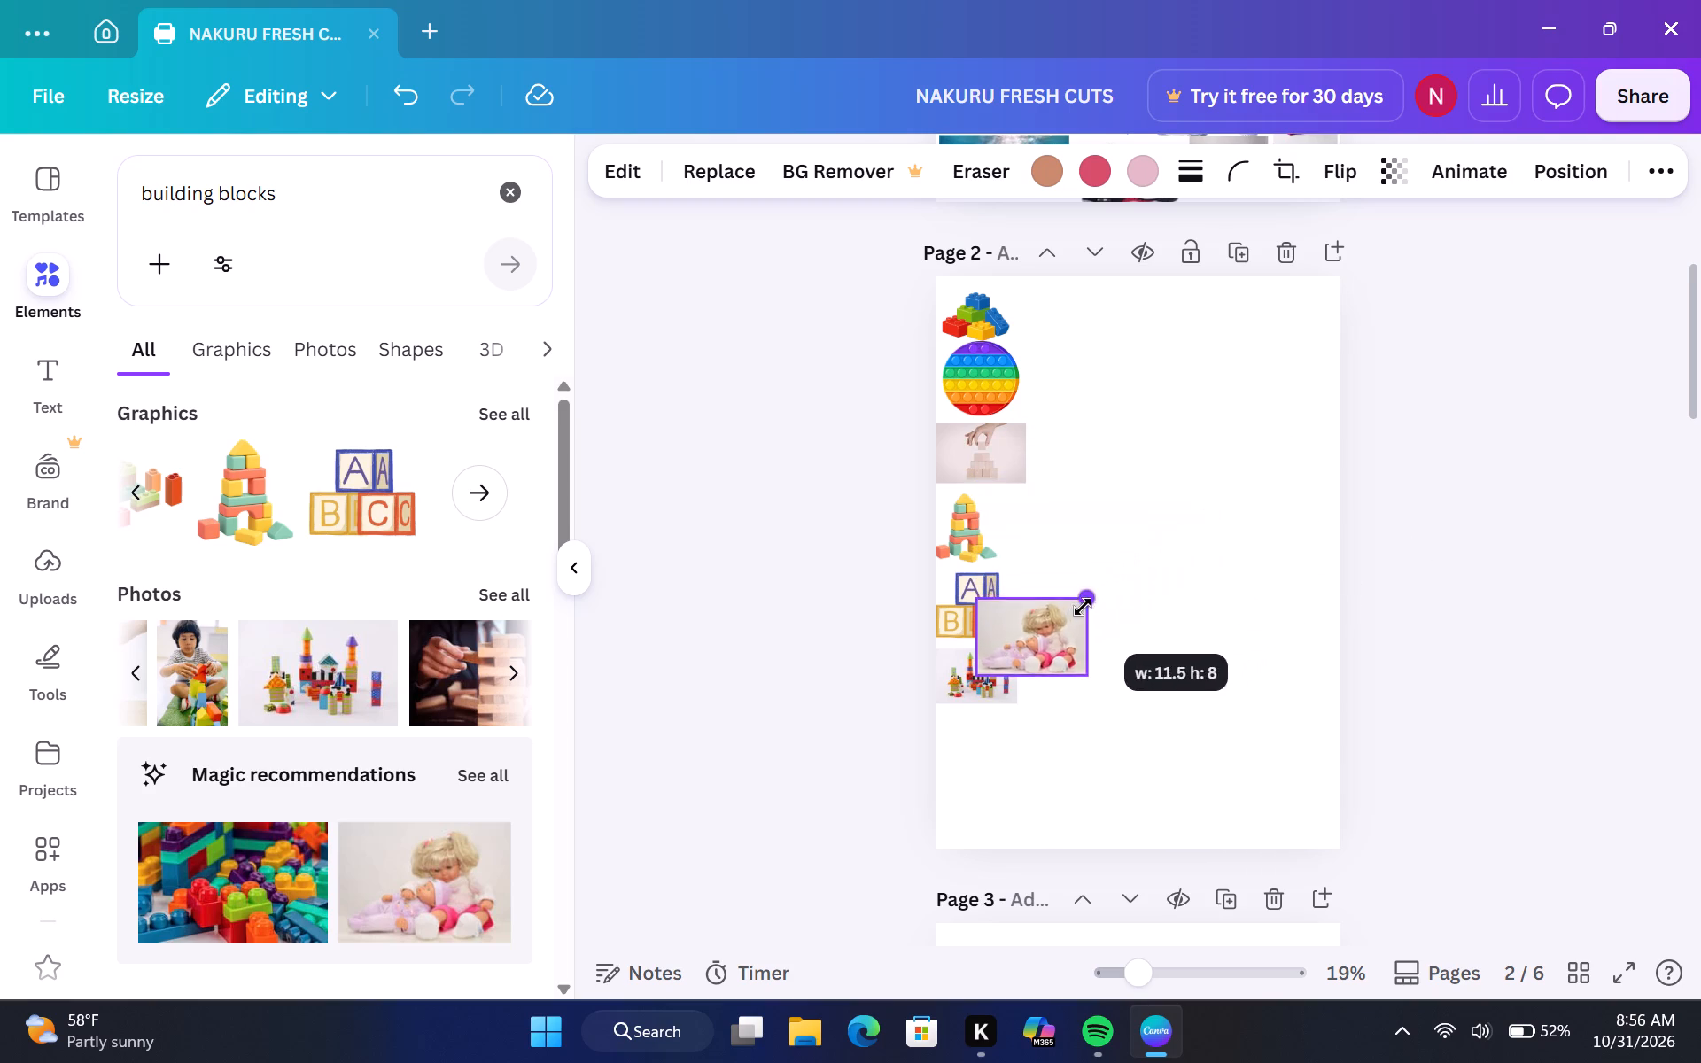
{"action": "left_click_drag", "start_coordinate": [1083, 607], "coordinate": [1060, 628]}
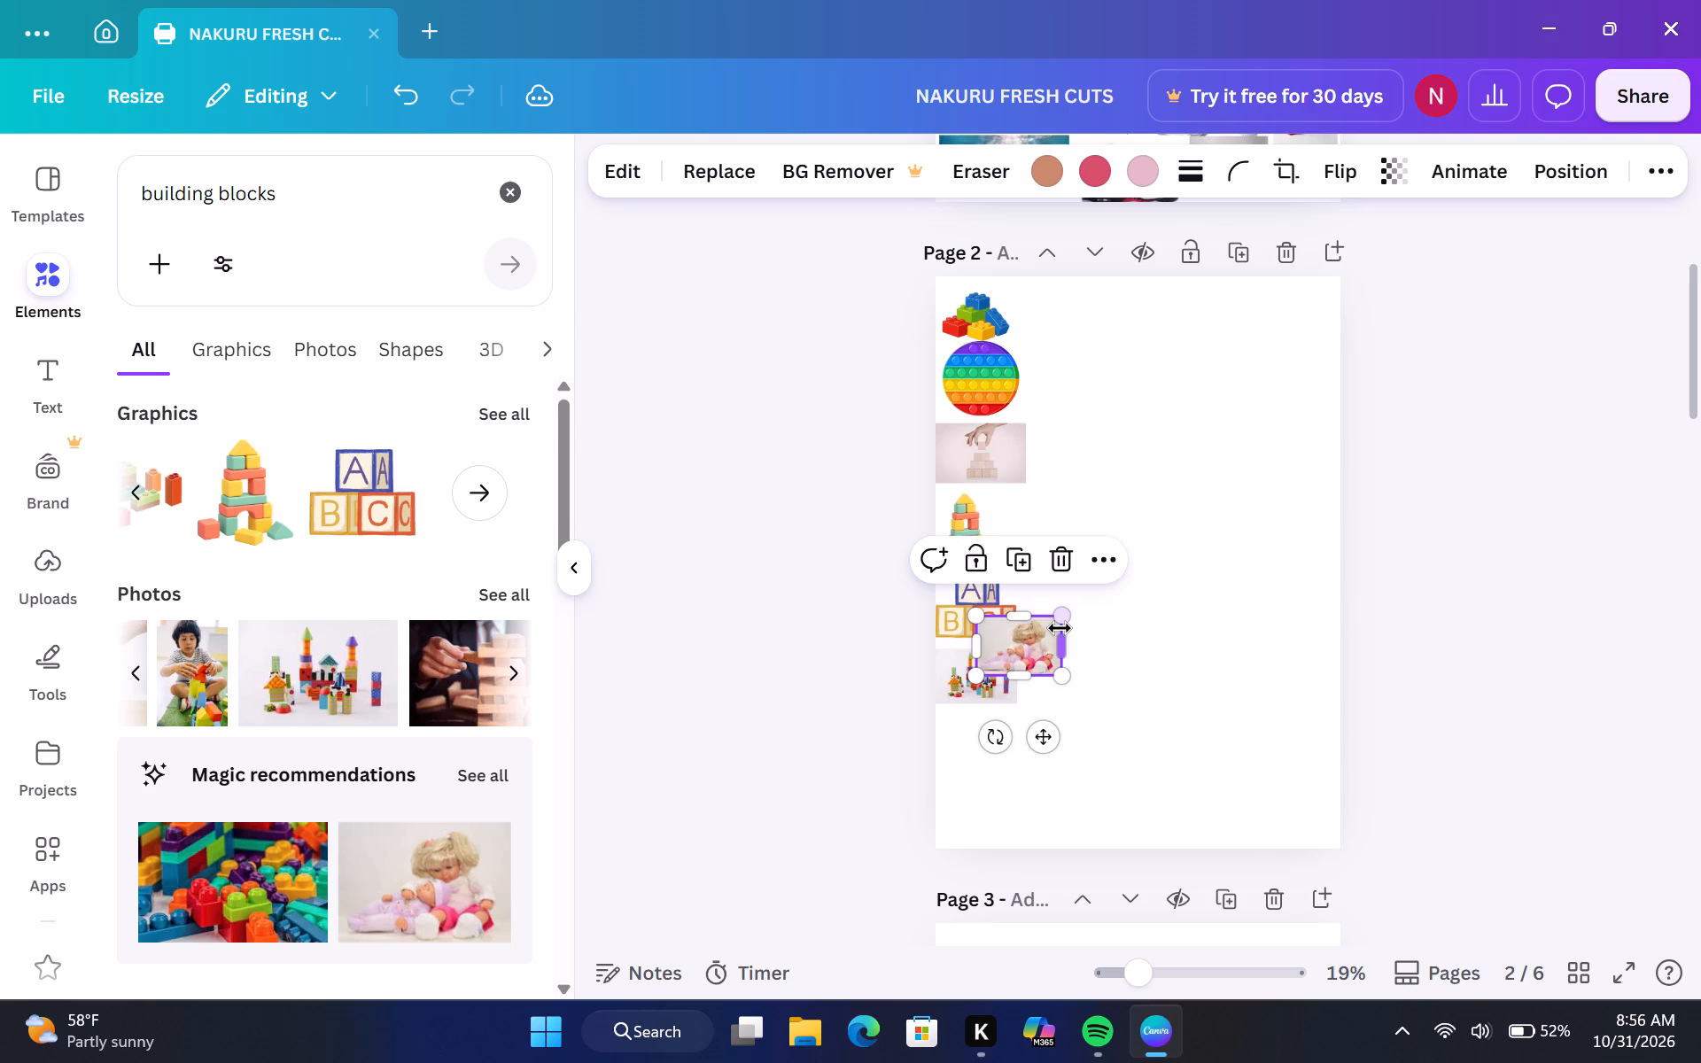
{"action": "left_click_drag", "start_coordinate": [1023, 656], "coordinate": [981, 766]}
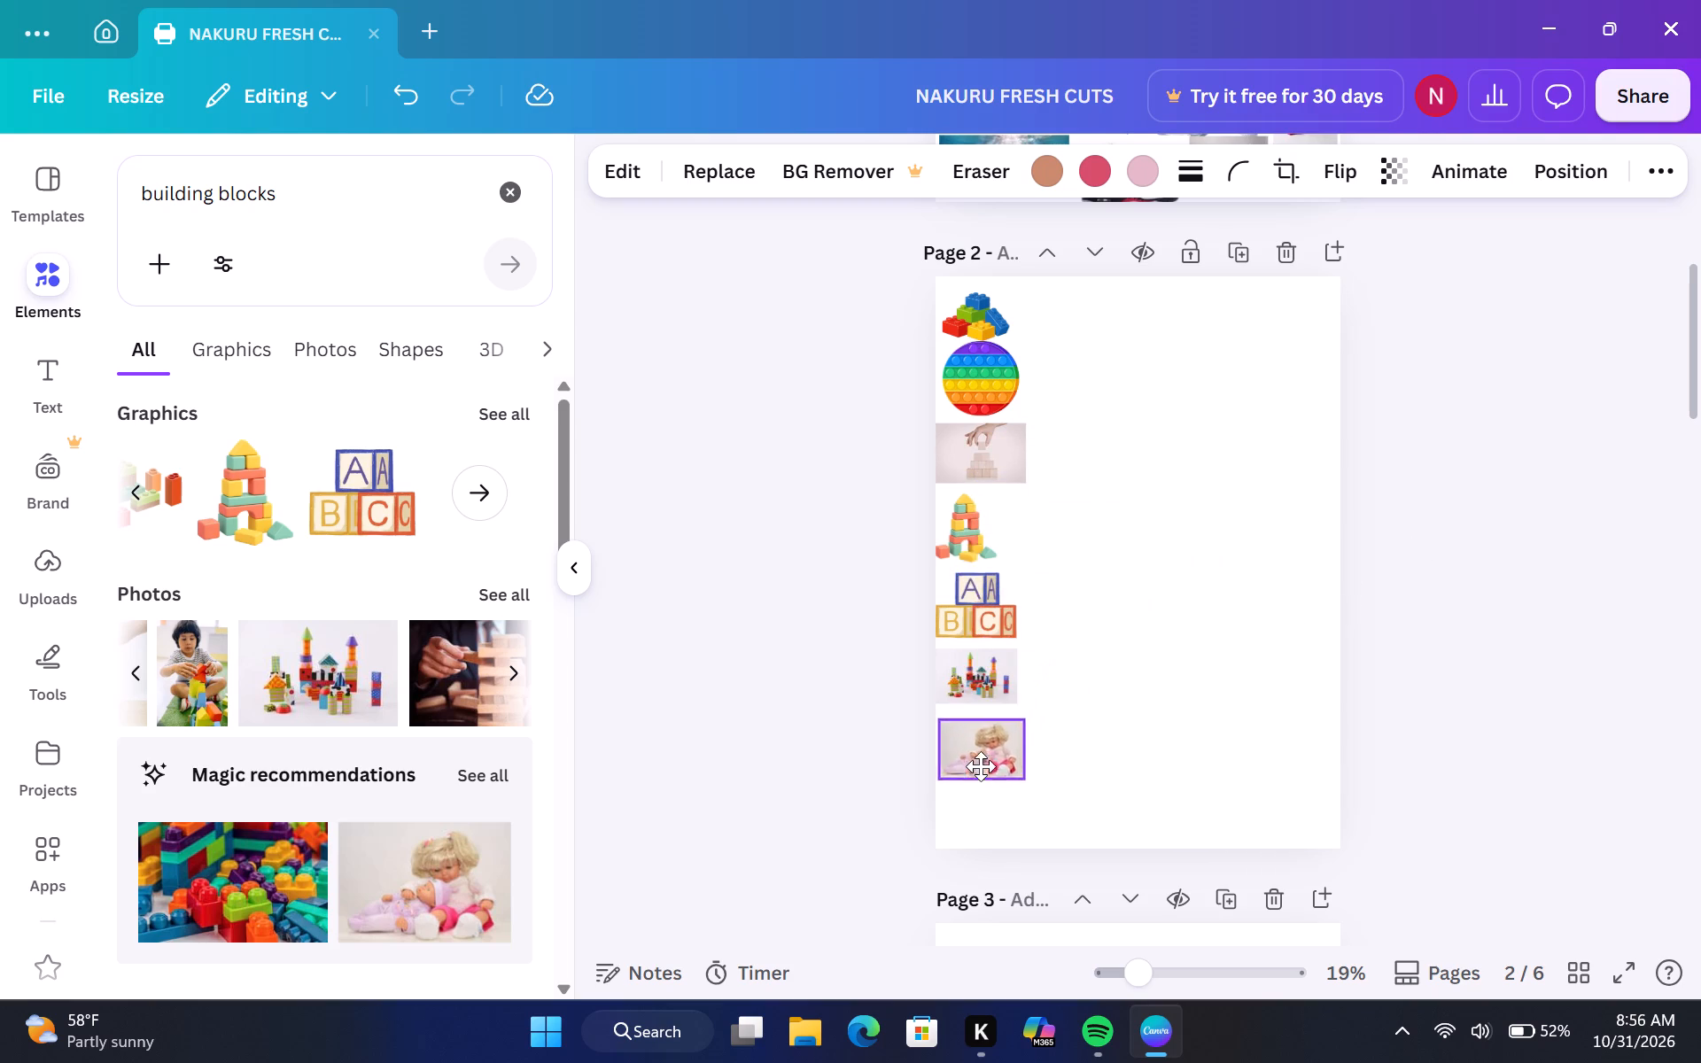
{"action": "left_click_drag", "start_coordinate": [981, 766], "coordinate": [985, 744]}
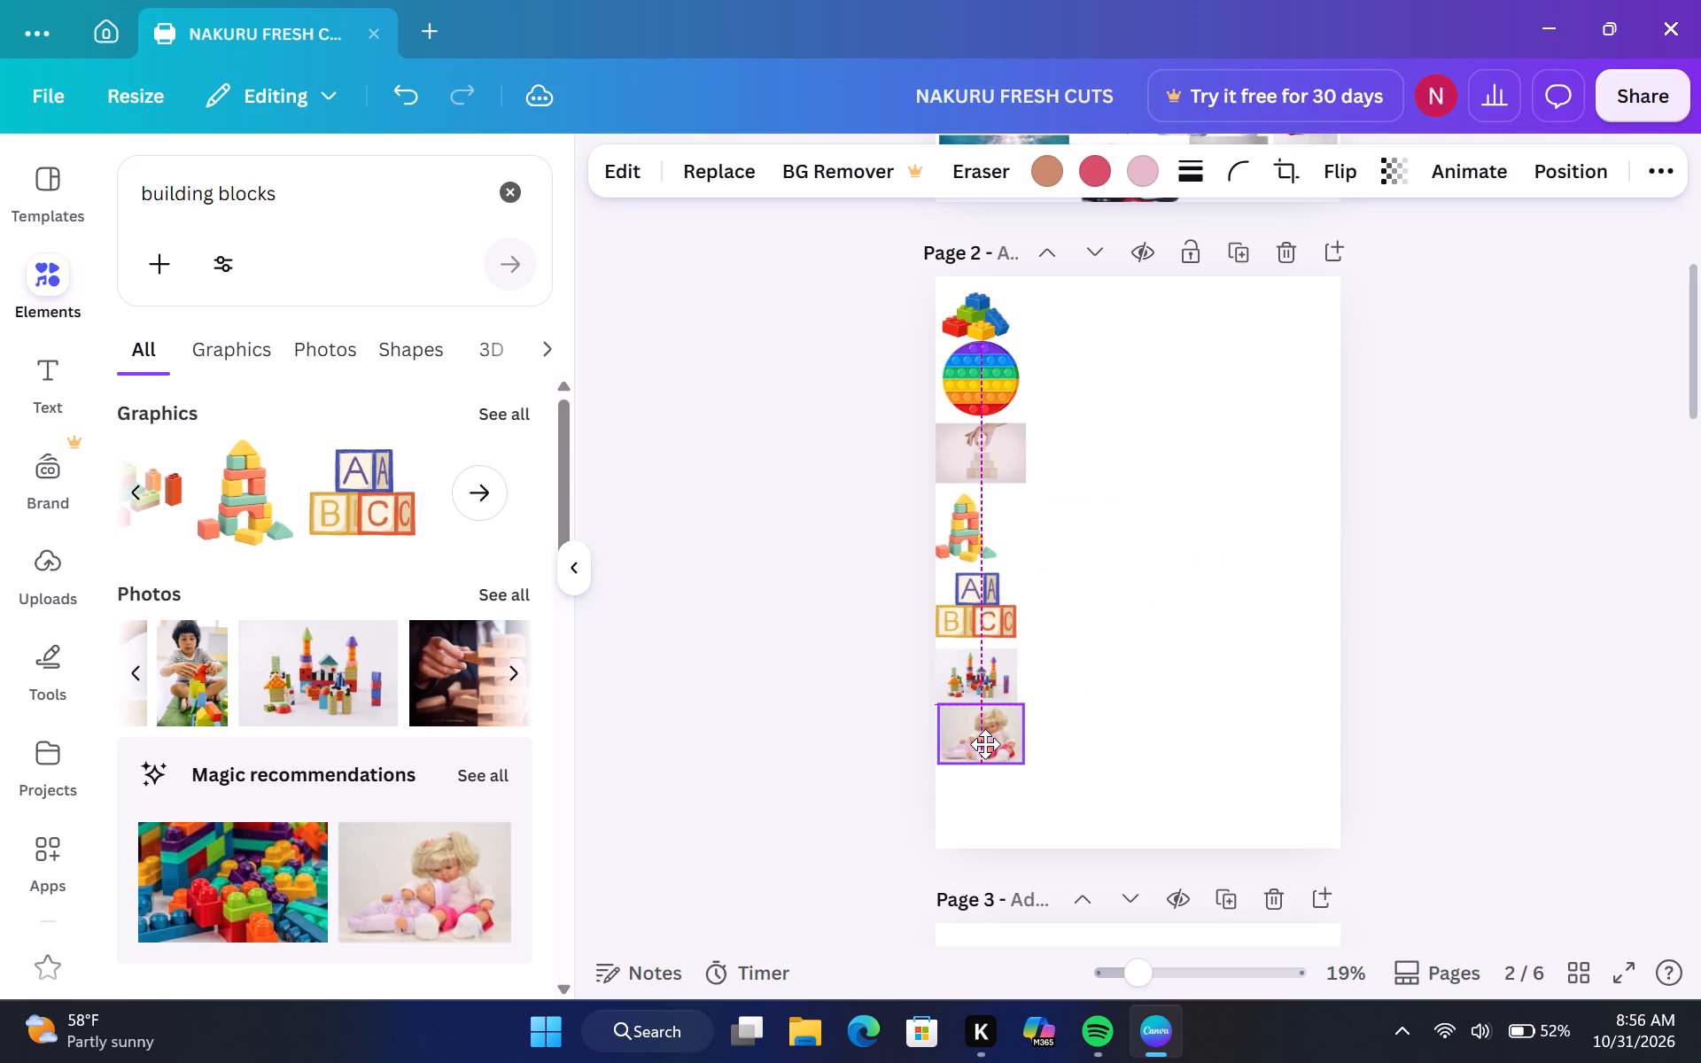
{"action": "left_click_drag", "start_coordinate": [985, 744], "coordinate": [985, 749]}
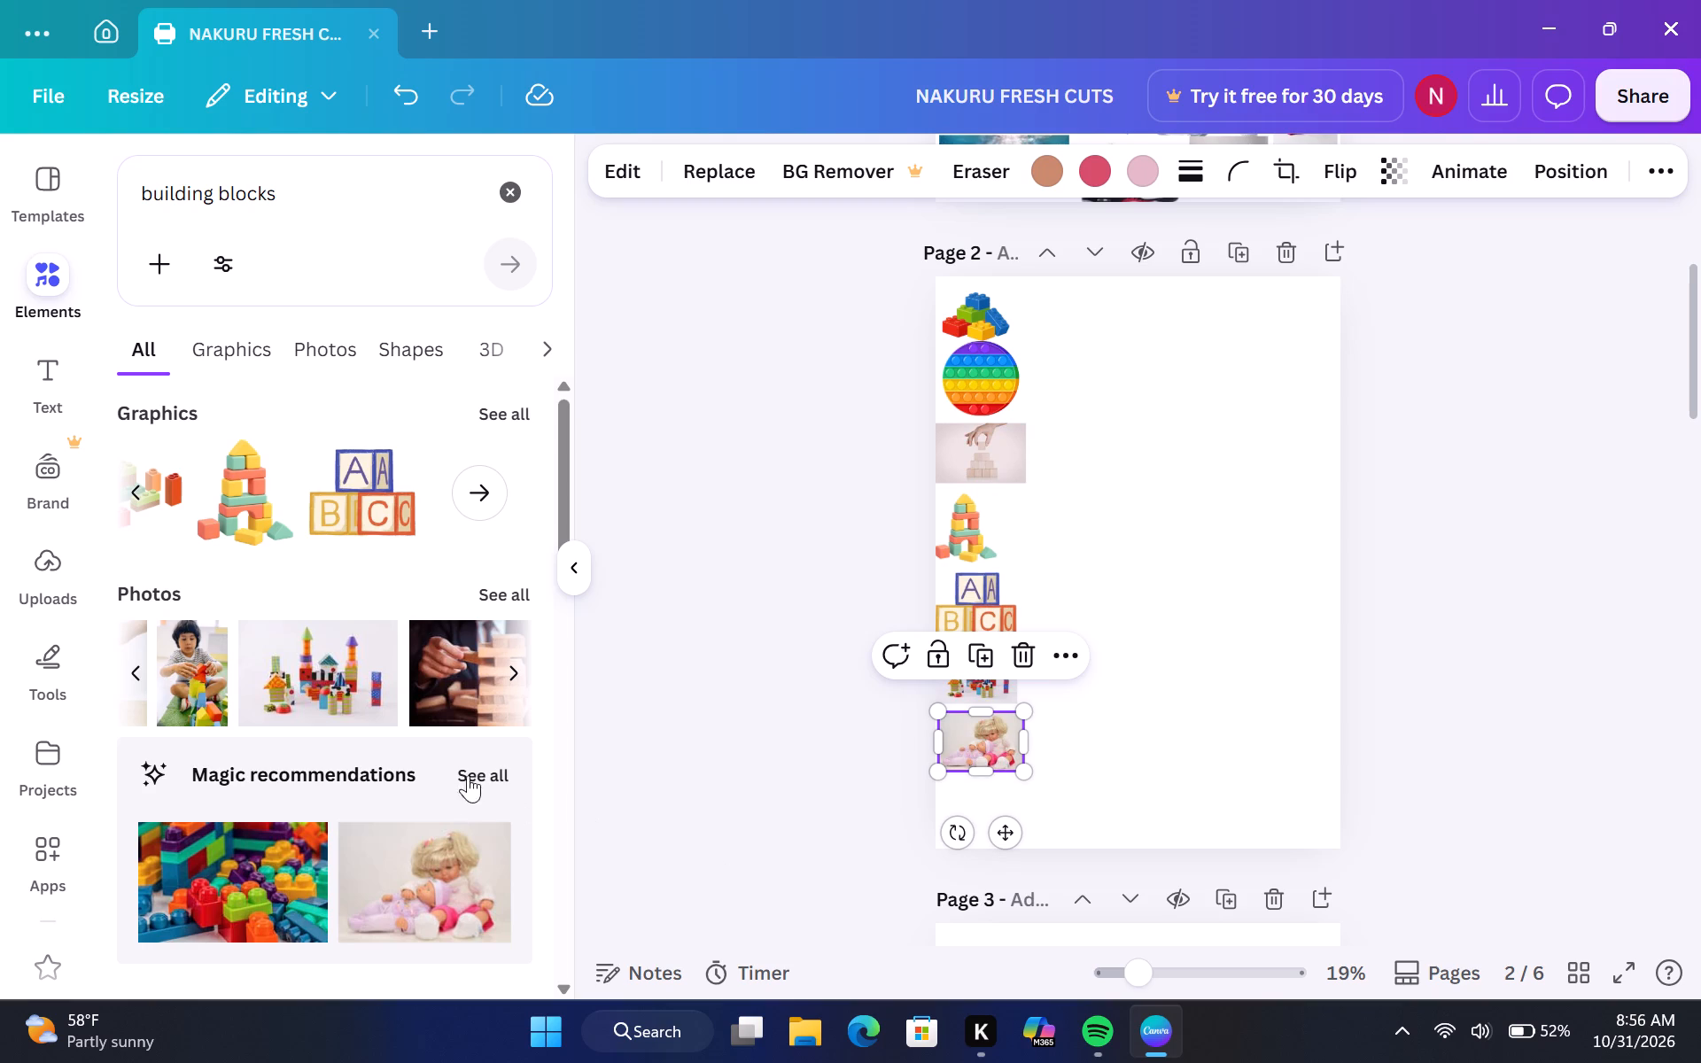
Look through the full set of building blocks photos for another toy picture.
{"action": "triple_click", "coordinate": [508, 672]}
{"action": "triple_click", "coordinate": [508, 672]}
{"action": "left_click_drag", "start_coordinate": [508, 672], "coordinate": [462, 670]}
{"action": "double_click", "coordinate": [462, 670]}
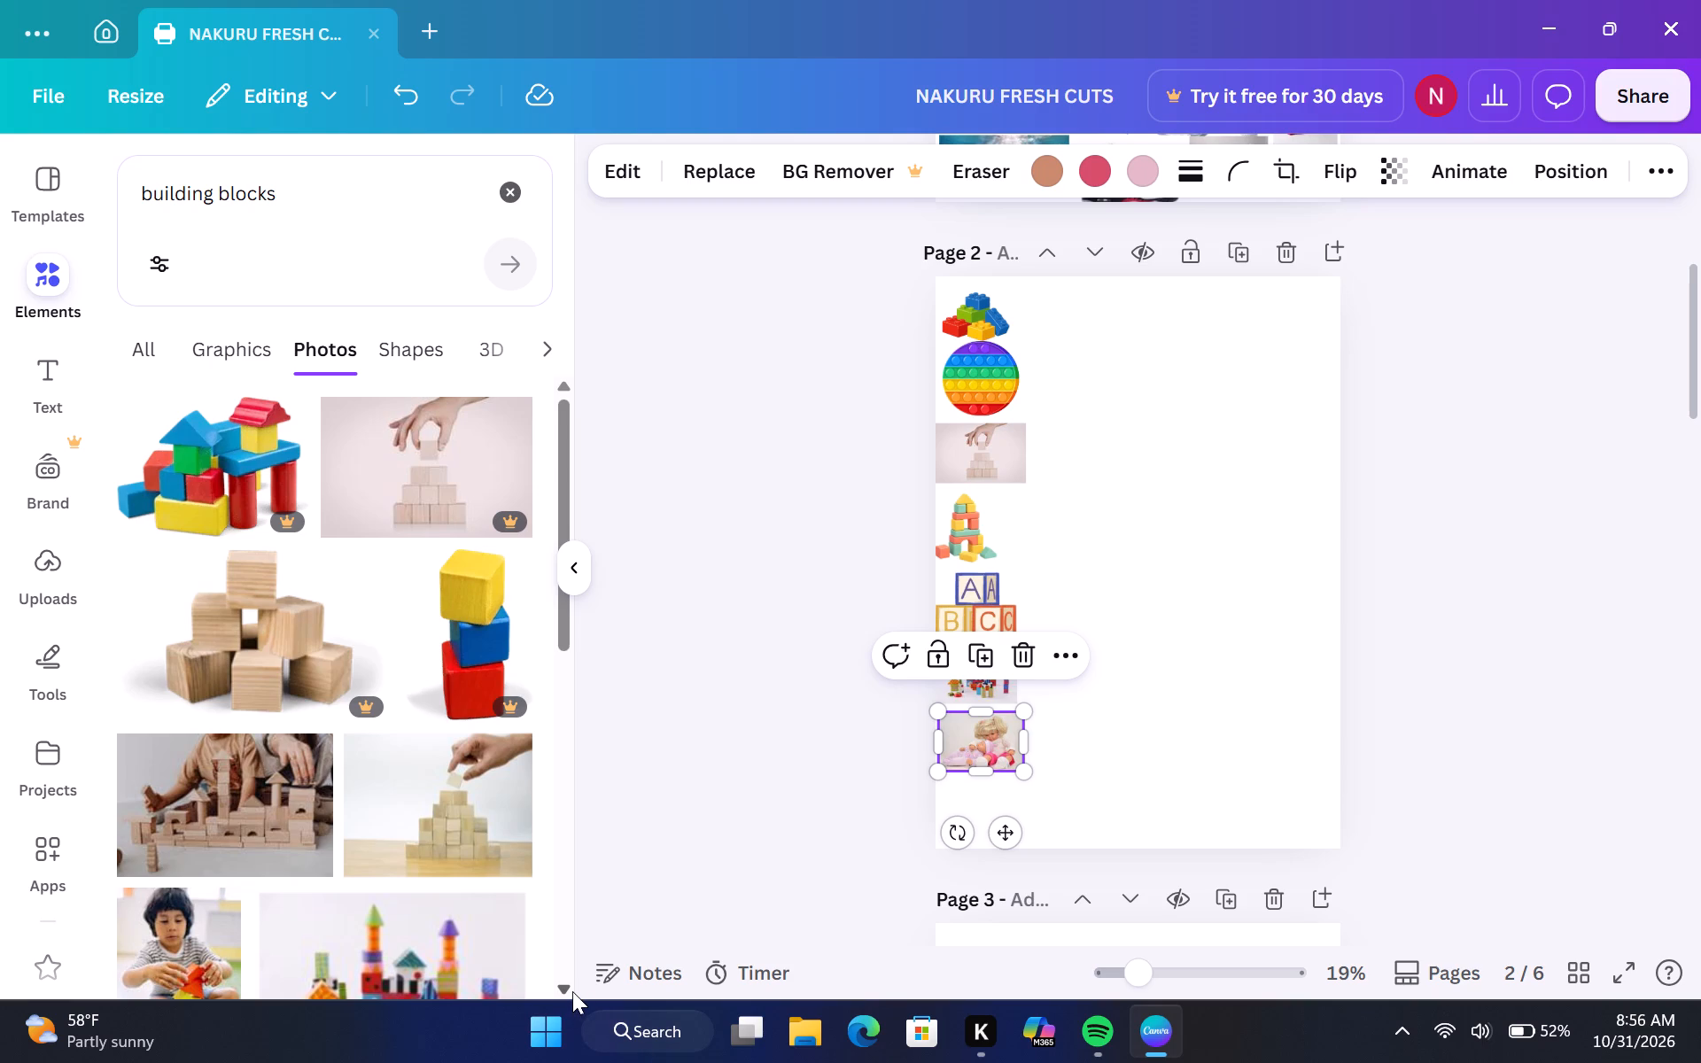
{"action": "triple_click", "coordinate": [553, 980]}
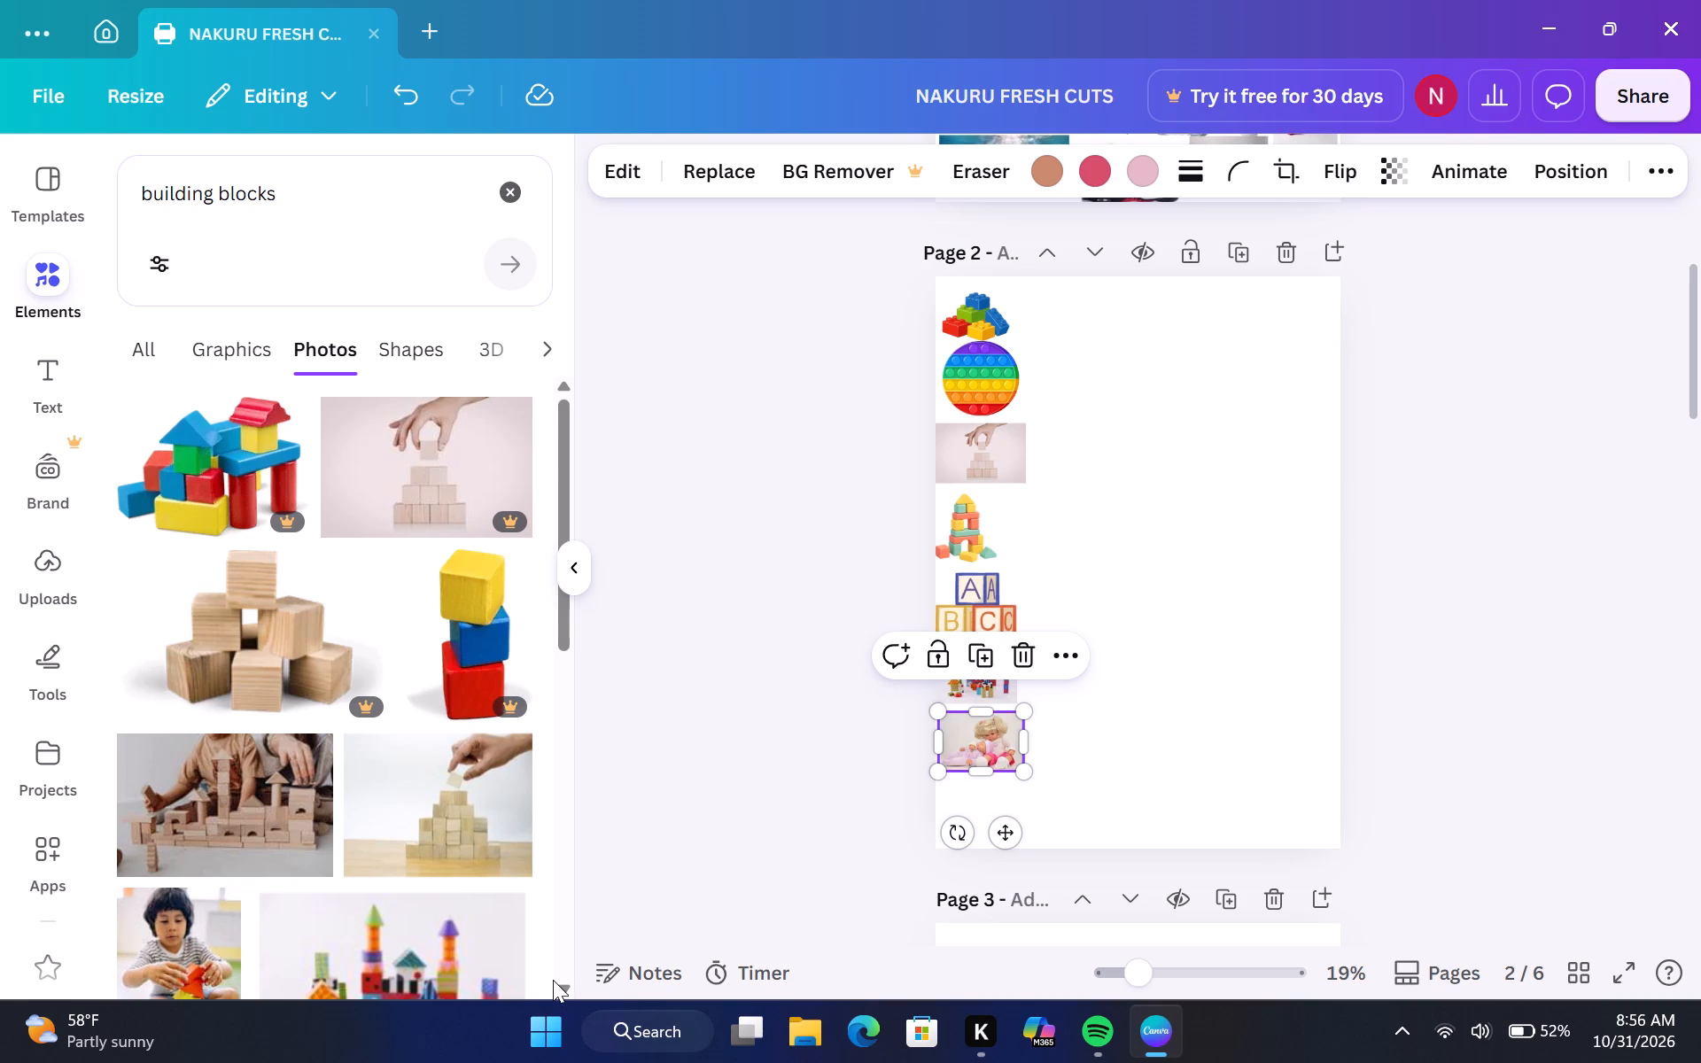
{"action": "triple_click", "coordinate": [553, 980]}
{"action": "left_click_drag", "start_coordinate": [553, 980], "coordinate": [459, 160]}
Replace the building blocks search with the recent search for "buildings icon".
{"action": "left_click_drag", "start_coordinate": [459, 160], "coordinate": [509, 191]}
{"action": "left_click", "coordinate": [509, 191]}
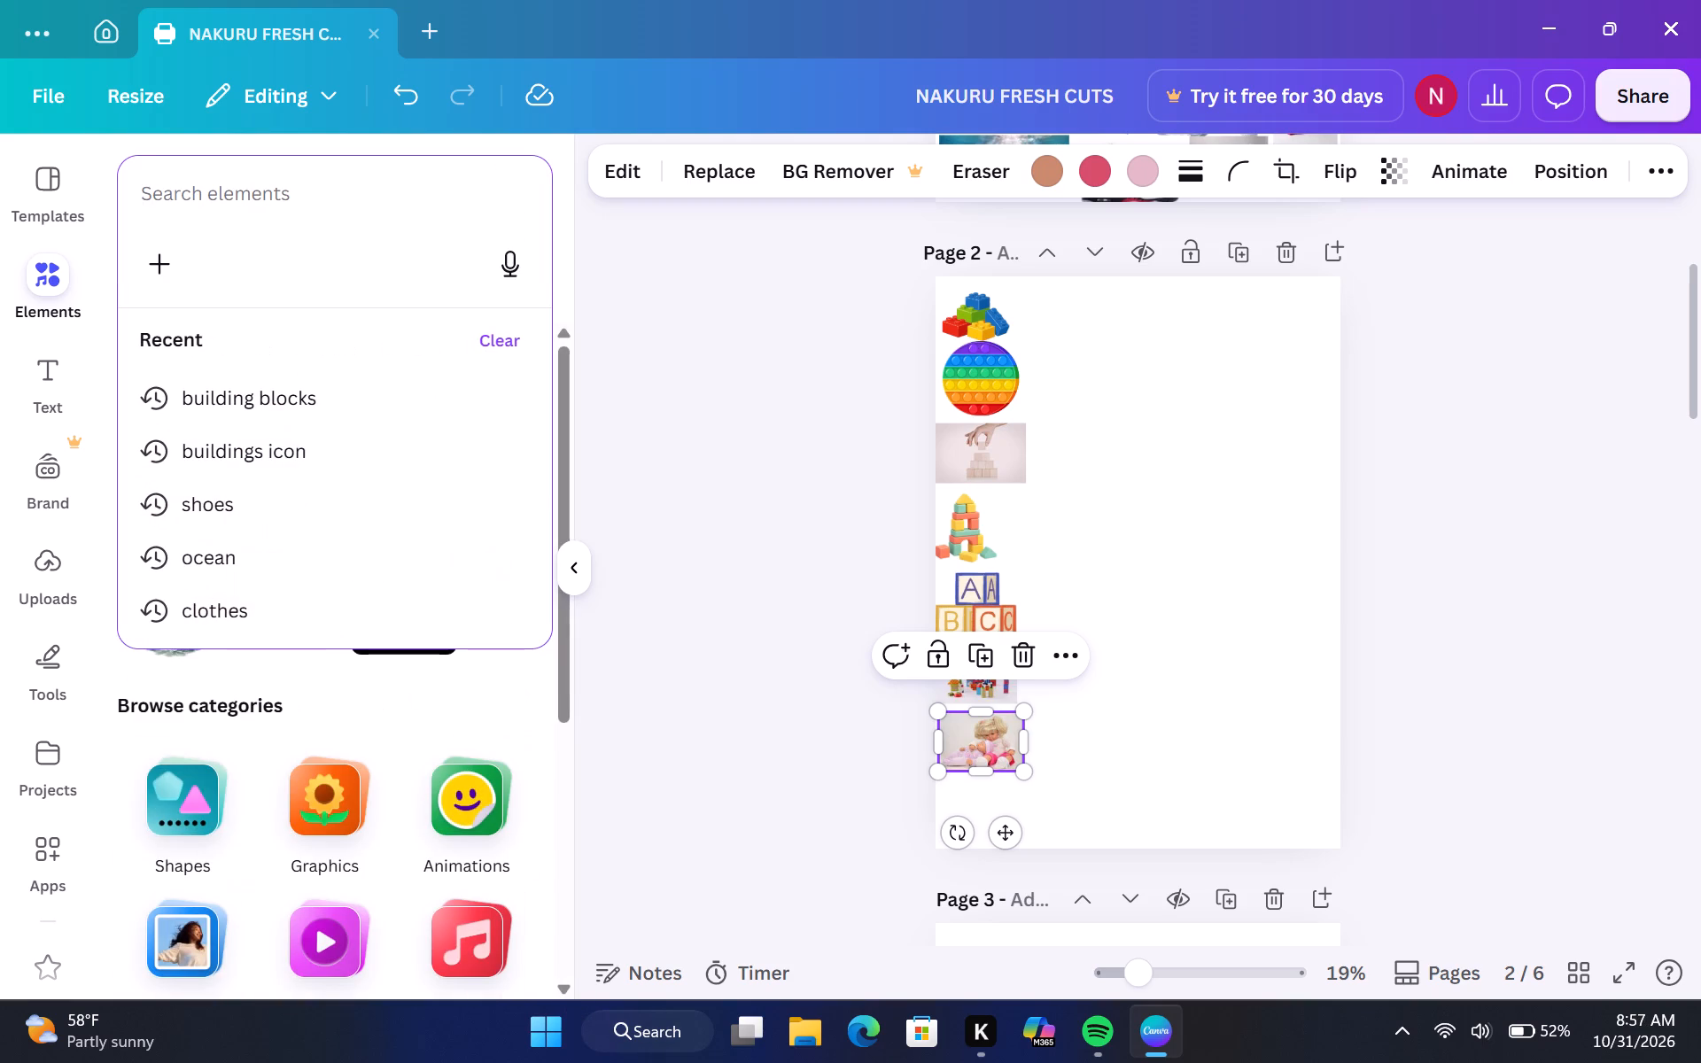
{"action": "double_click", "coordinate": [252, 444]}
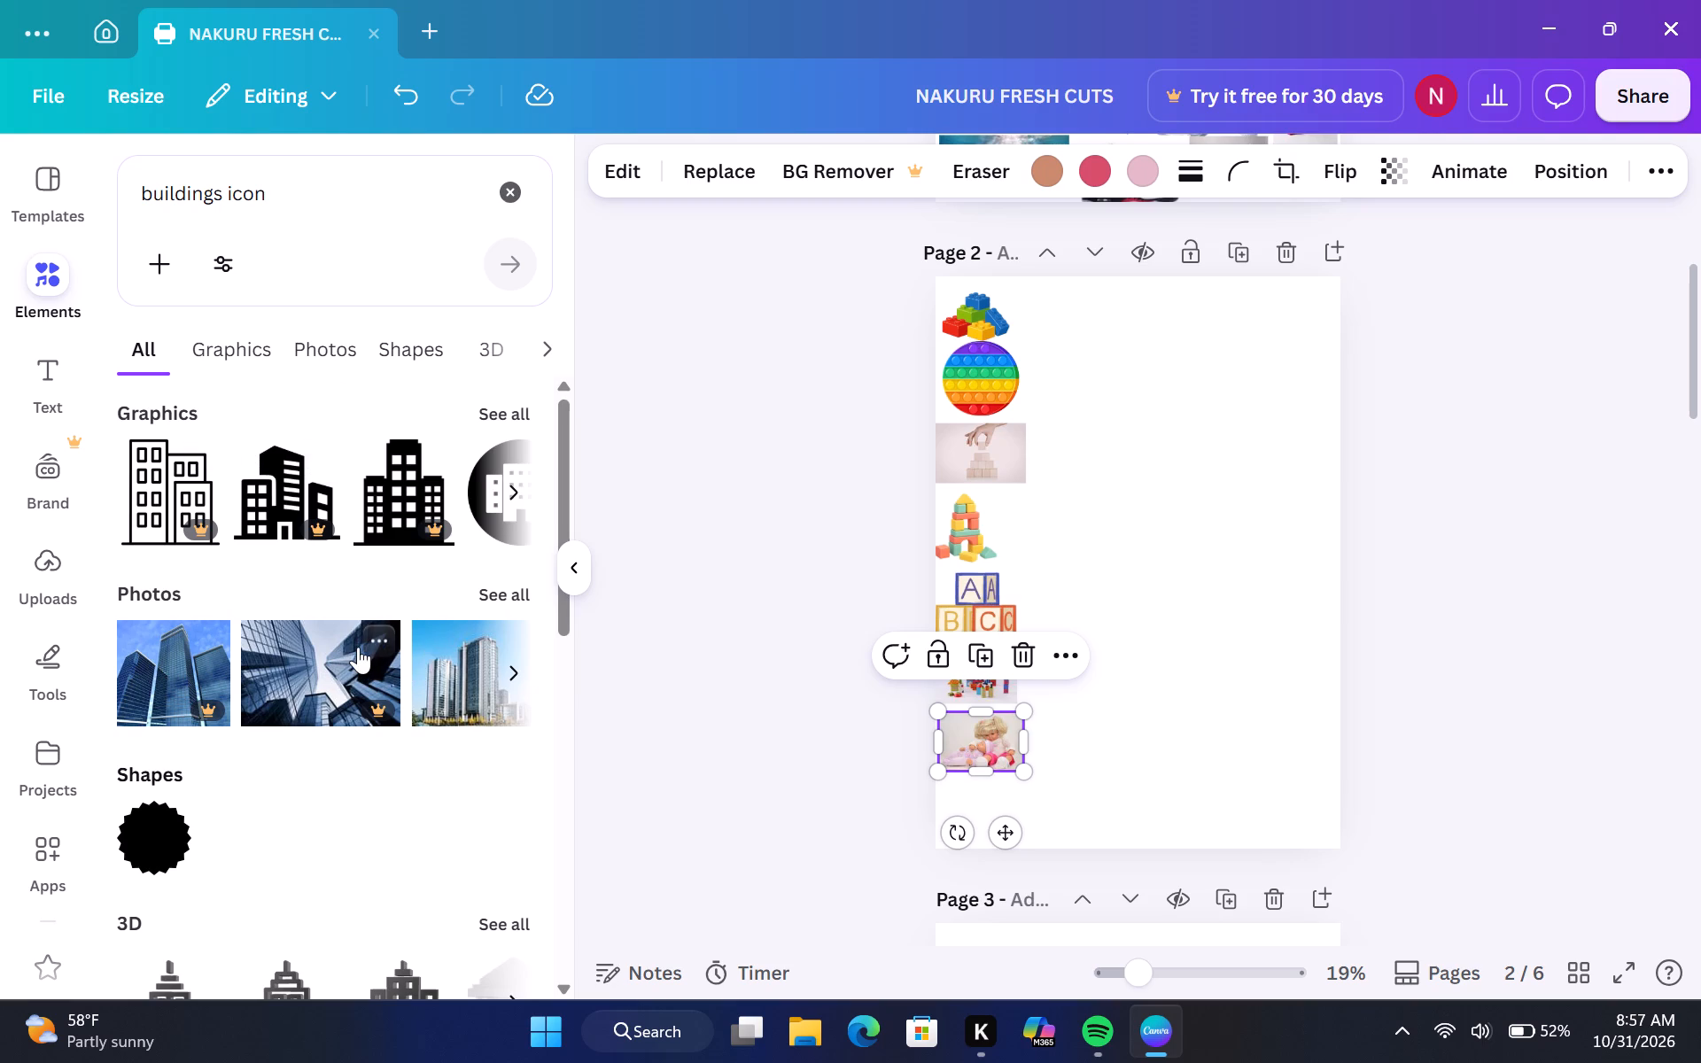
Add the upward-looking glass skyscrapers photo to page 2, slightly taller than its default crop and shrunk to about a third of its width.
{"action": "left_click", "coordinate": [358, 647]}
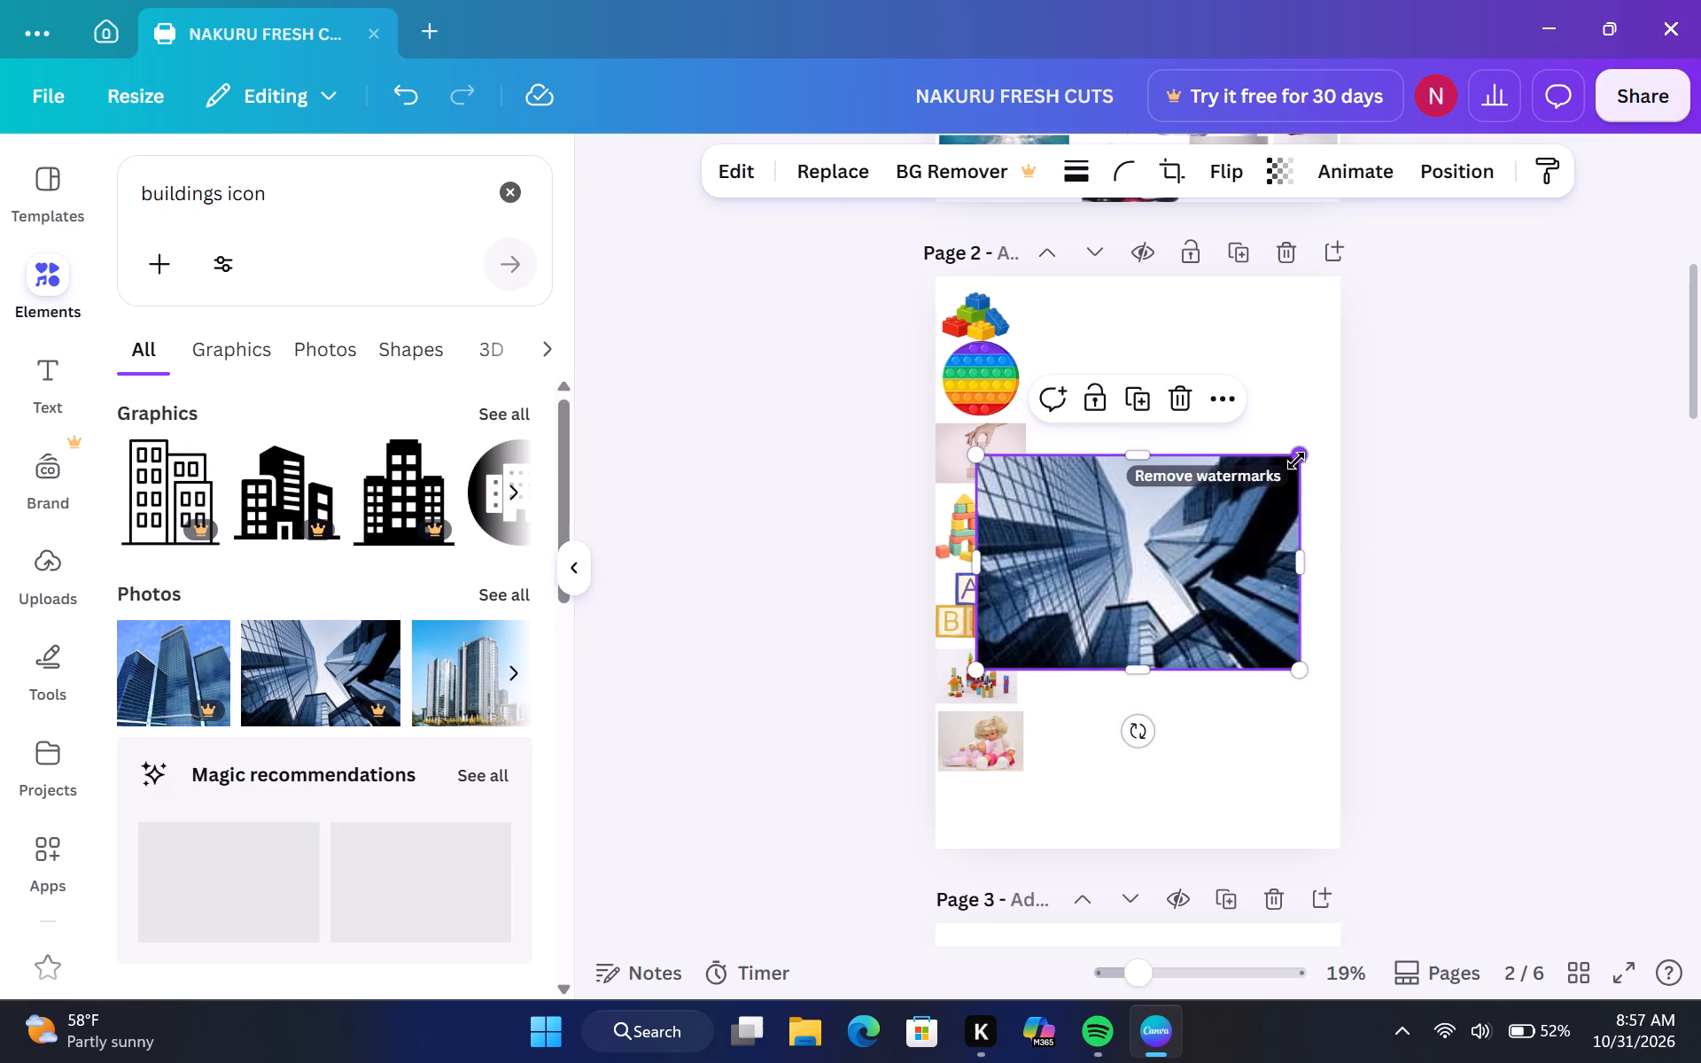
{"action": "left_click_drag", "start_coordinate": [1283, 461], "coordinate": [1270, 602]}
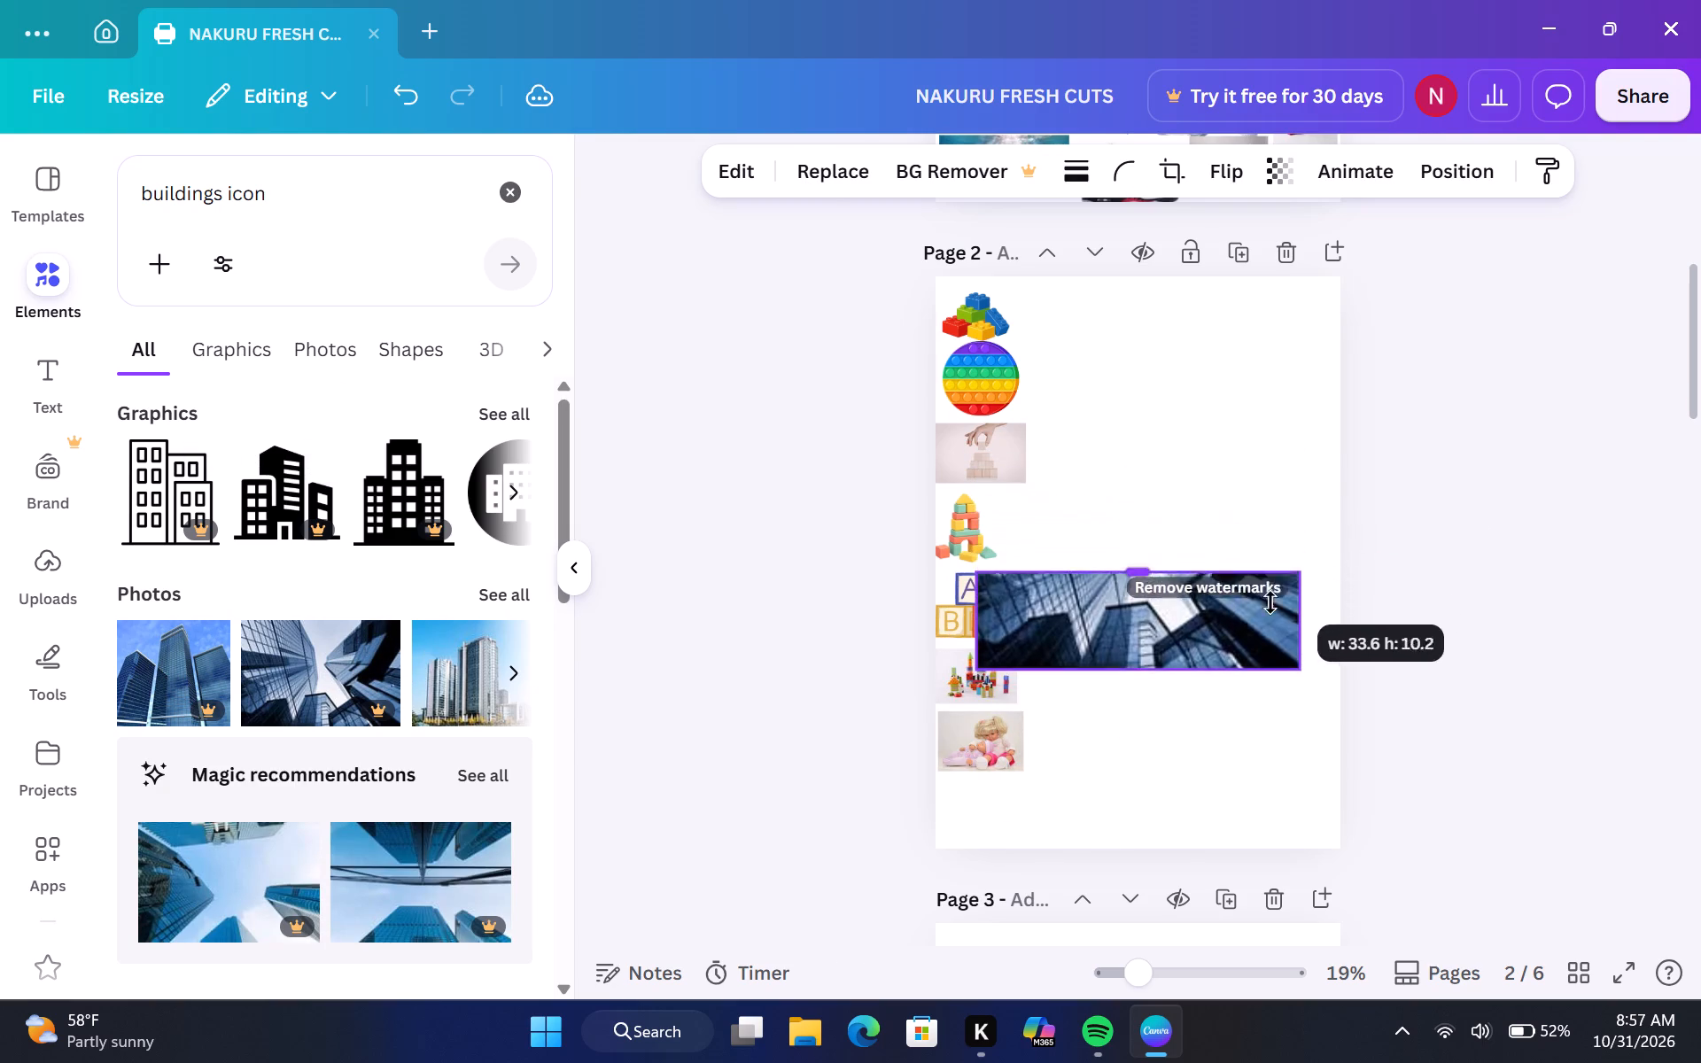
{"action": "left_click_drag", "start_coordinate": [1270, 602], "coordinate": [1371, 164]}
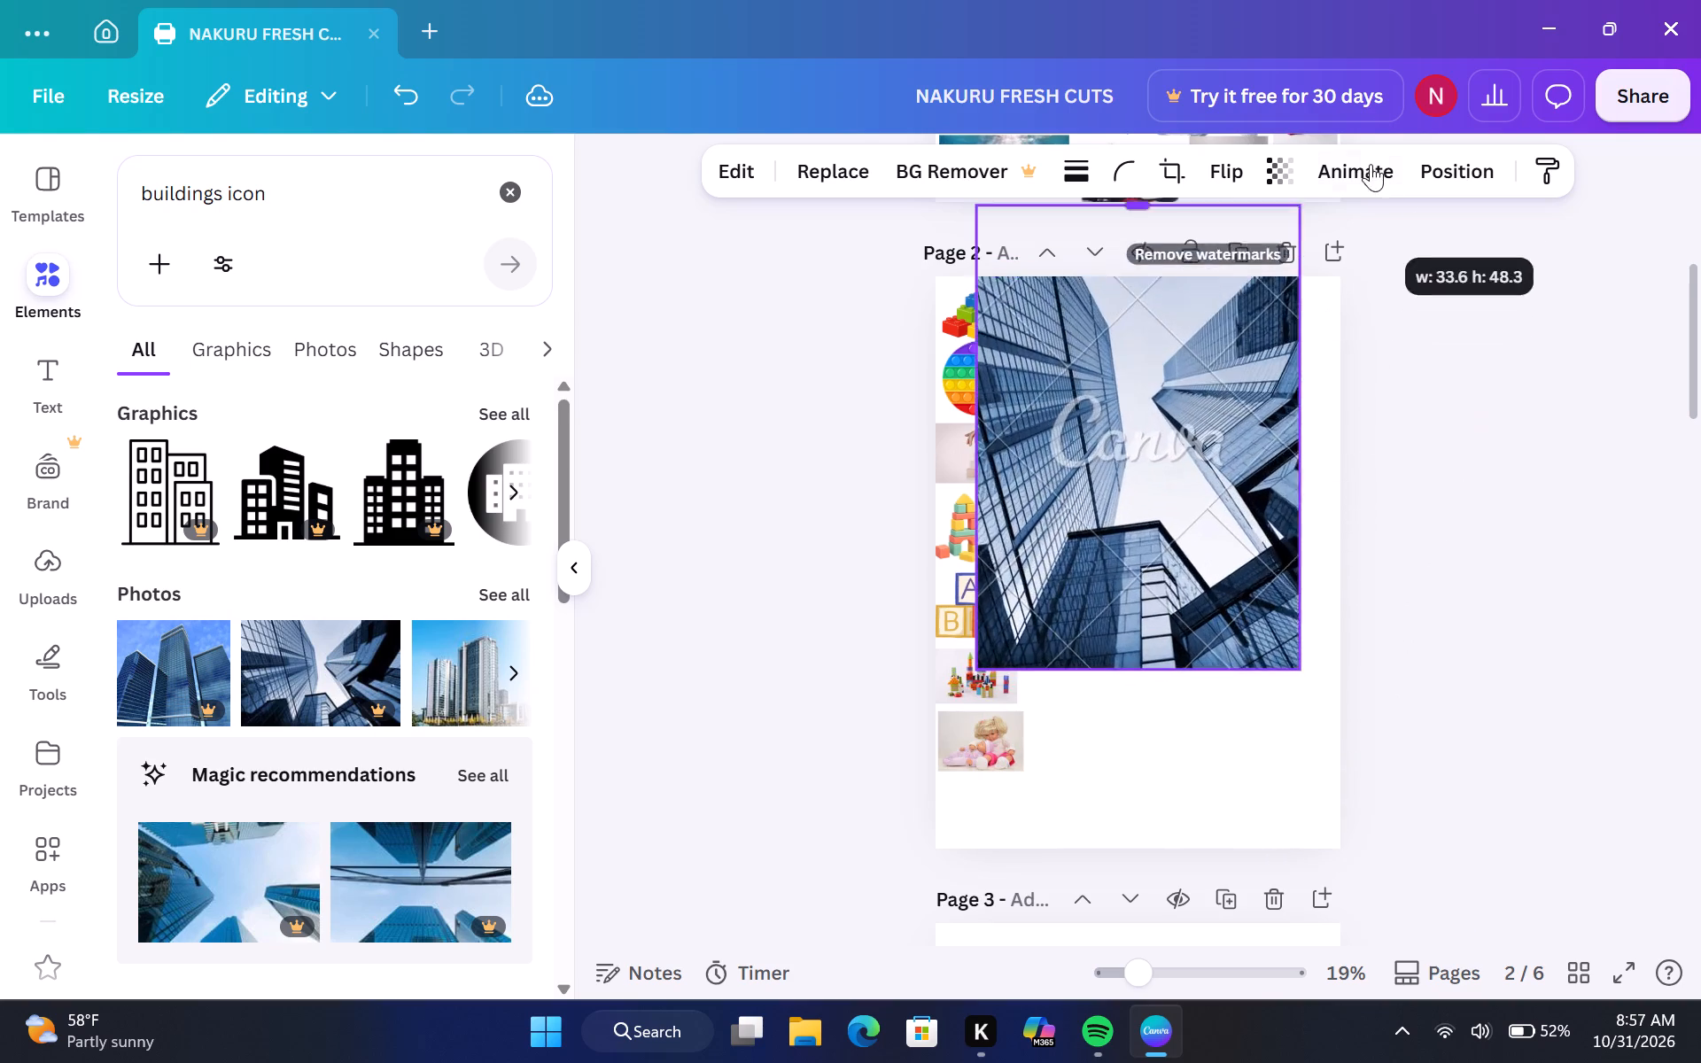
{"action": "left_click_drag", "start_coordinate": [1371, 164], "coordinate": [1264, 441]}
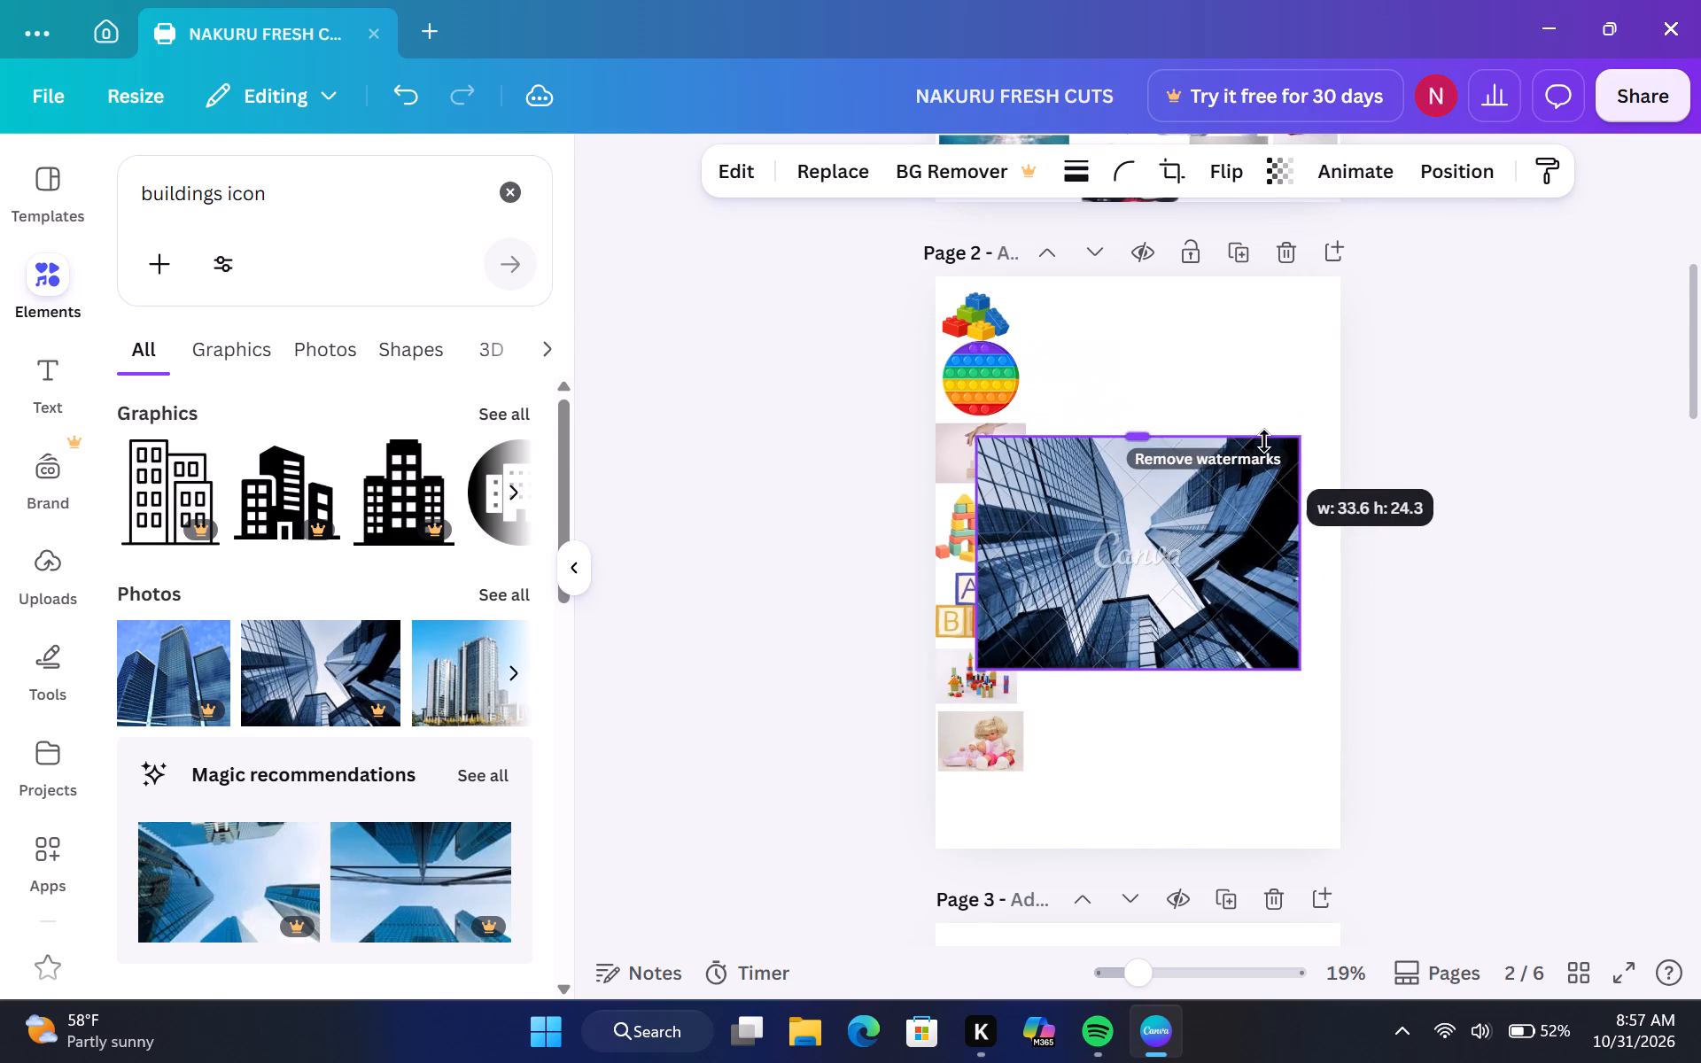
{"action": "left_click_drag", "start_coordinate": [1264, 441], "coordinate": [1263, 442]}
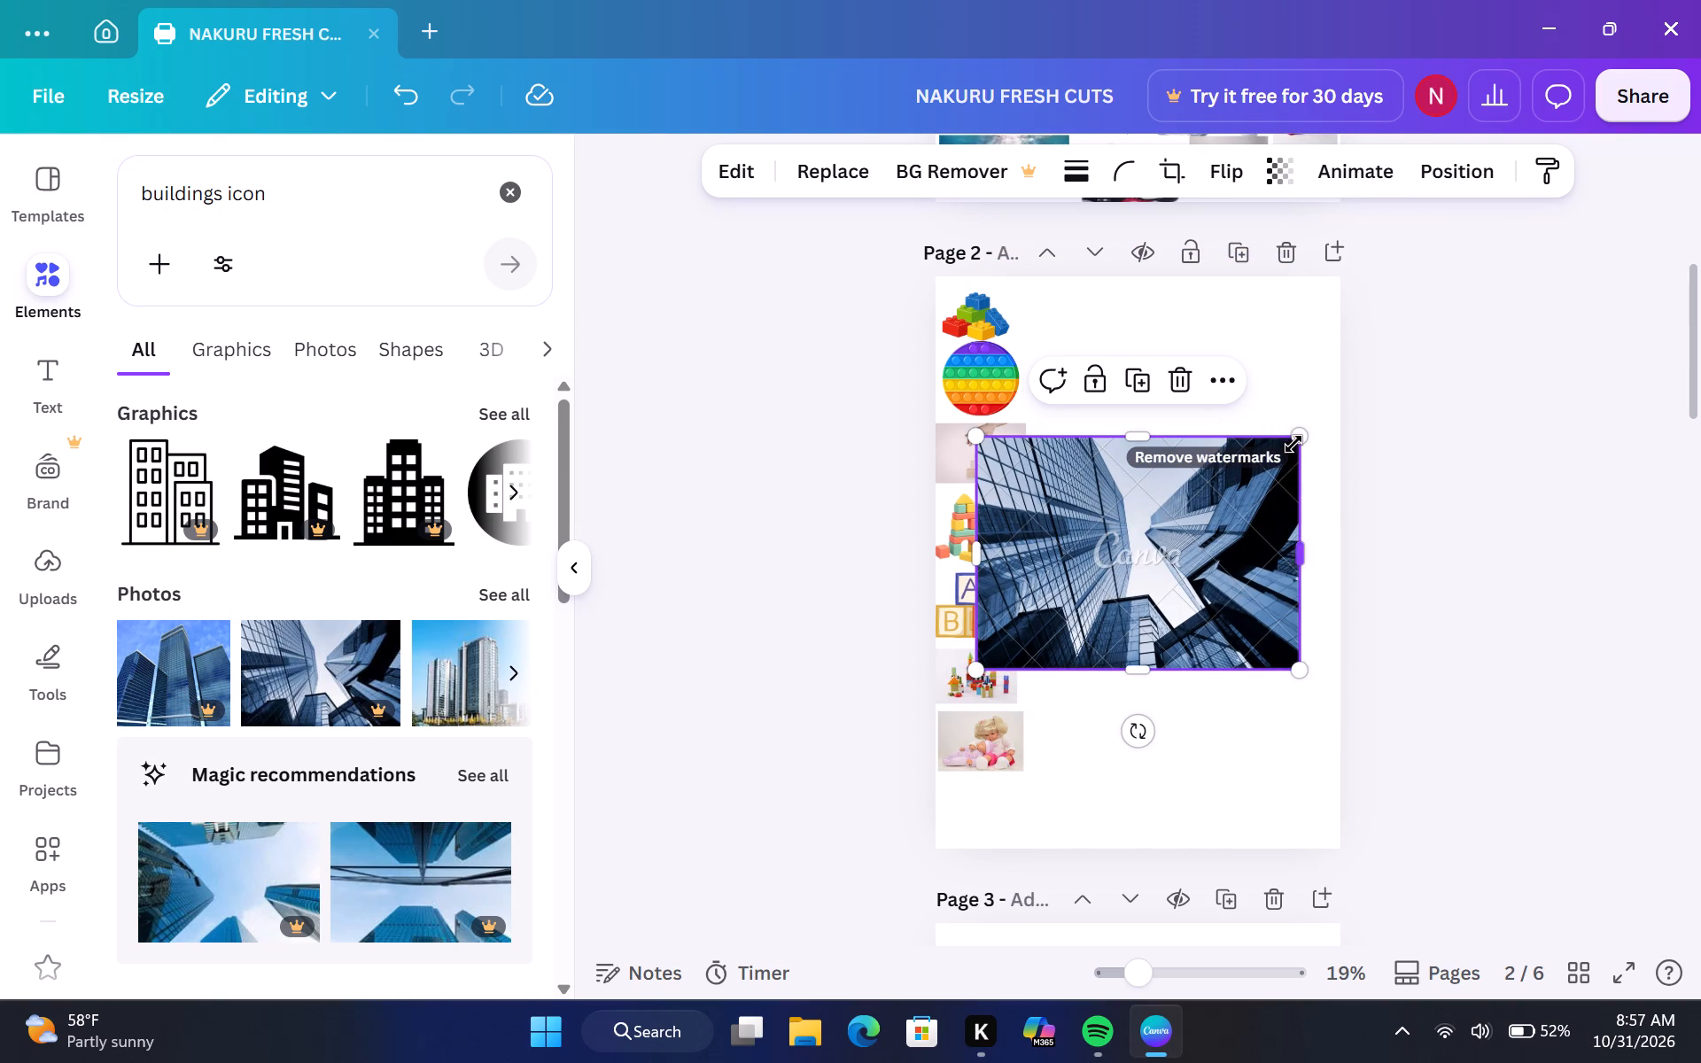
{"action": "left_click", "coordinate": [1290, 445]}
{"action": "left_click_drag", "start_coordinate": [1290, 445], "coordinate": [1192, 508]}
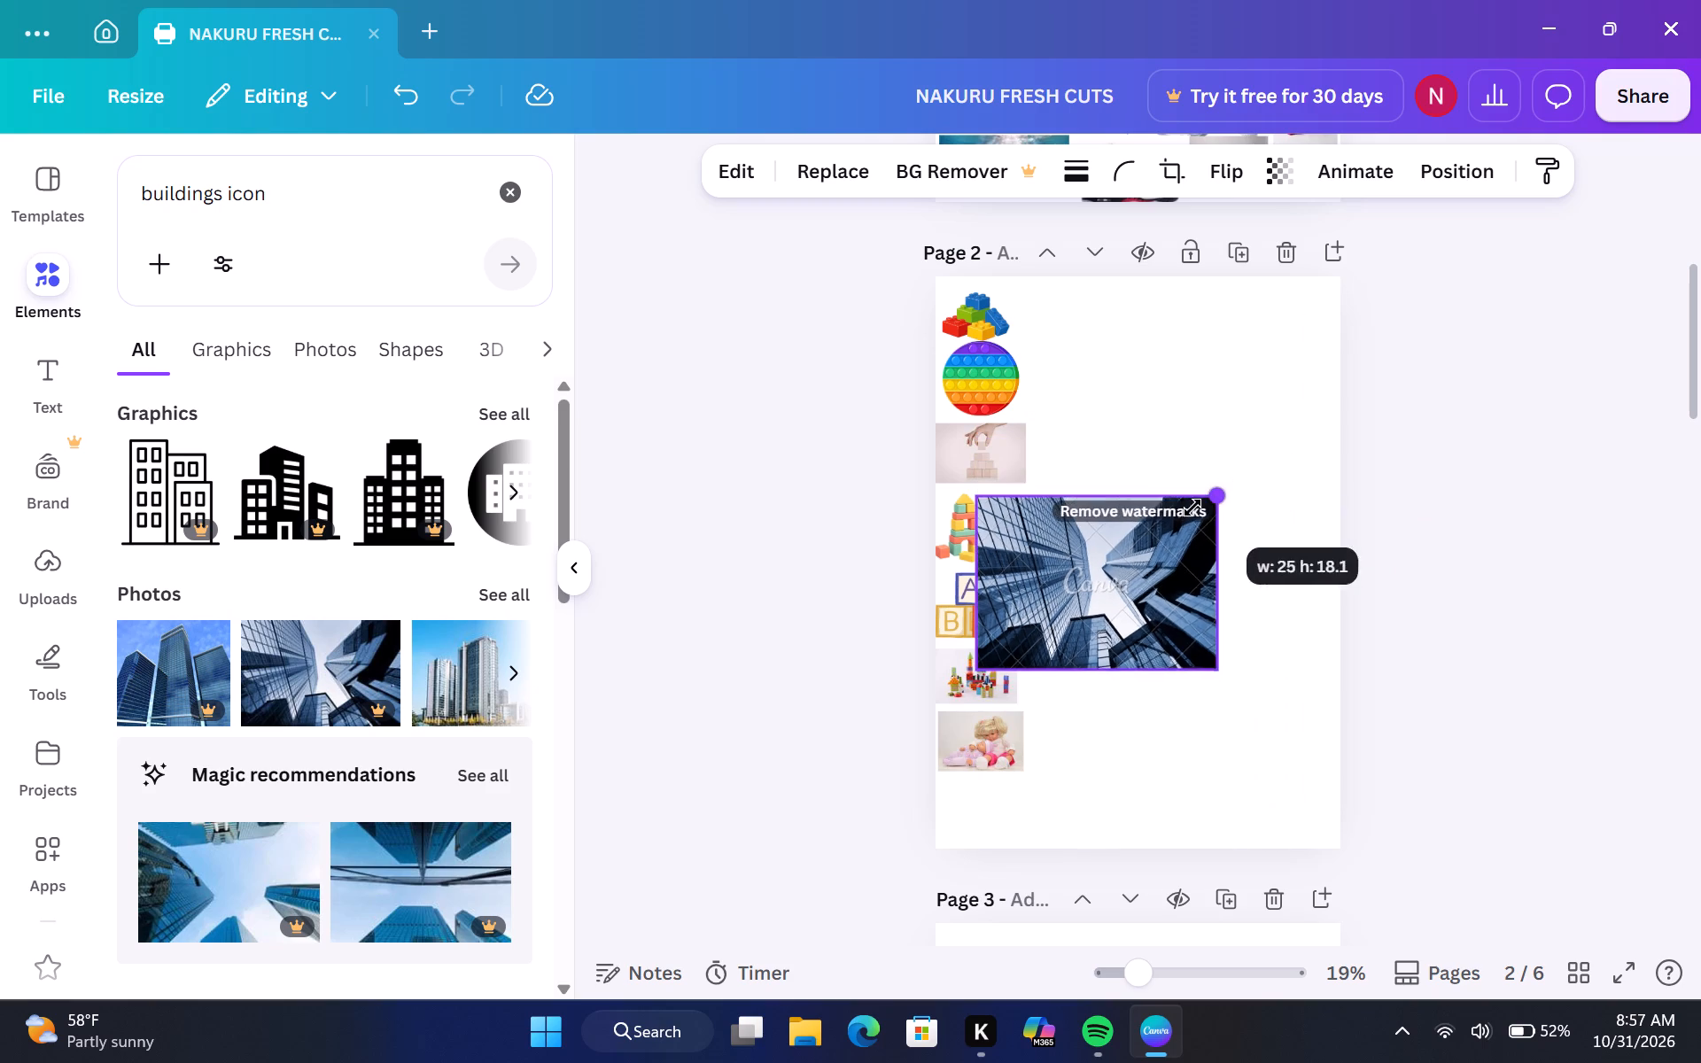
{"action": "left_click_drag", "start_coordinate": [1192, 508], "coordinate": [1058, 592]}
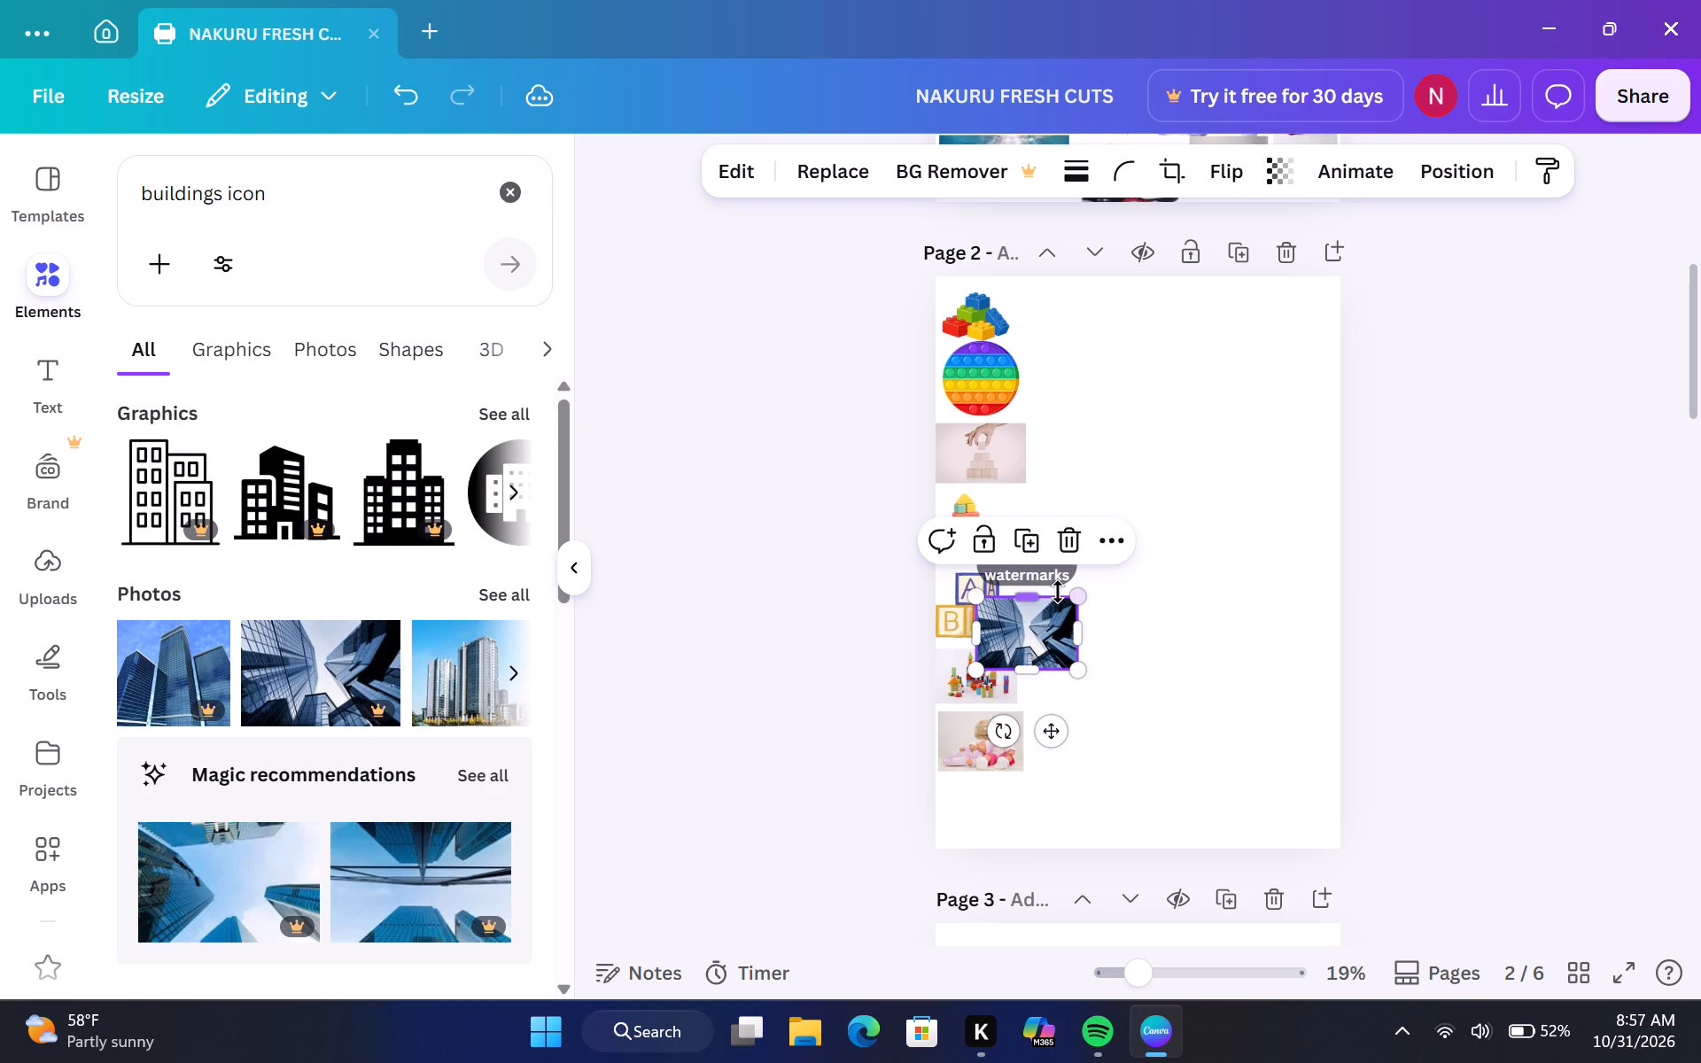
Place the small skyscrapers photo in page 2's bottom-left corner, directly beneath the doll photo.
{"action": "left_click_drag", "start_coordinate": [1034, 621], "coordinate": [1021, 780]}
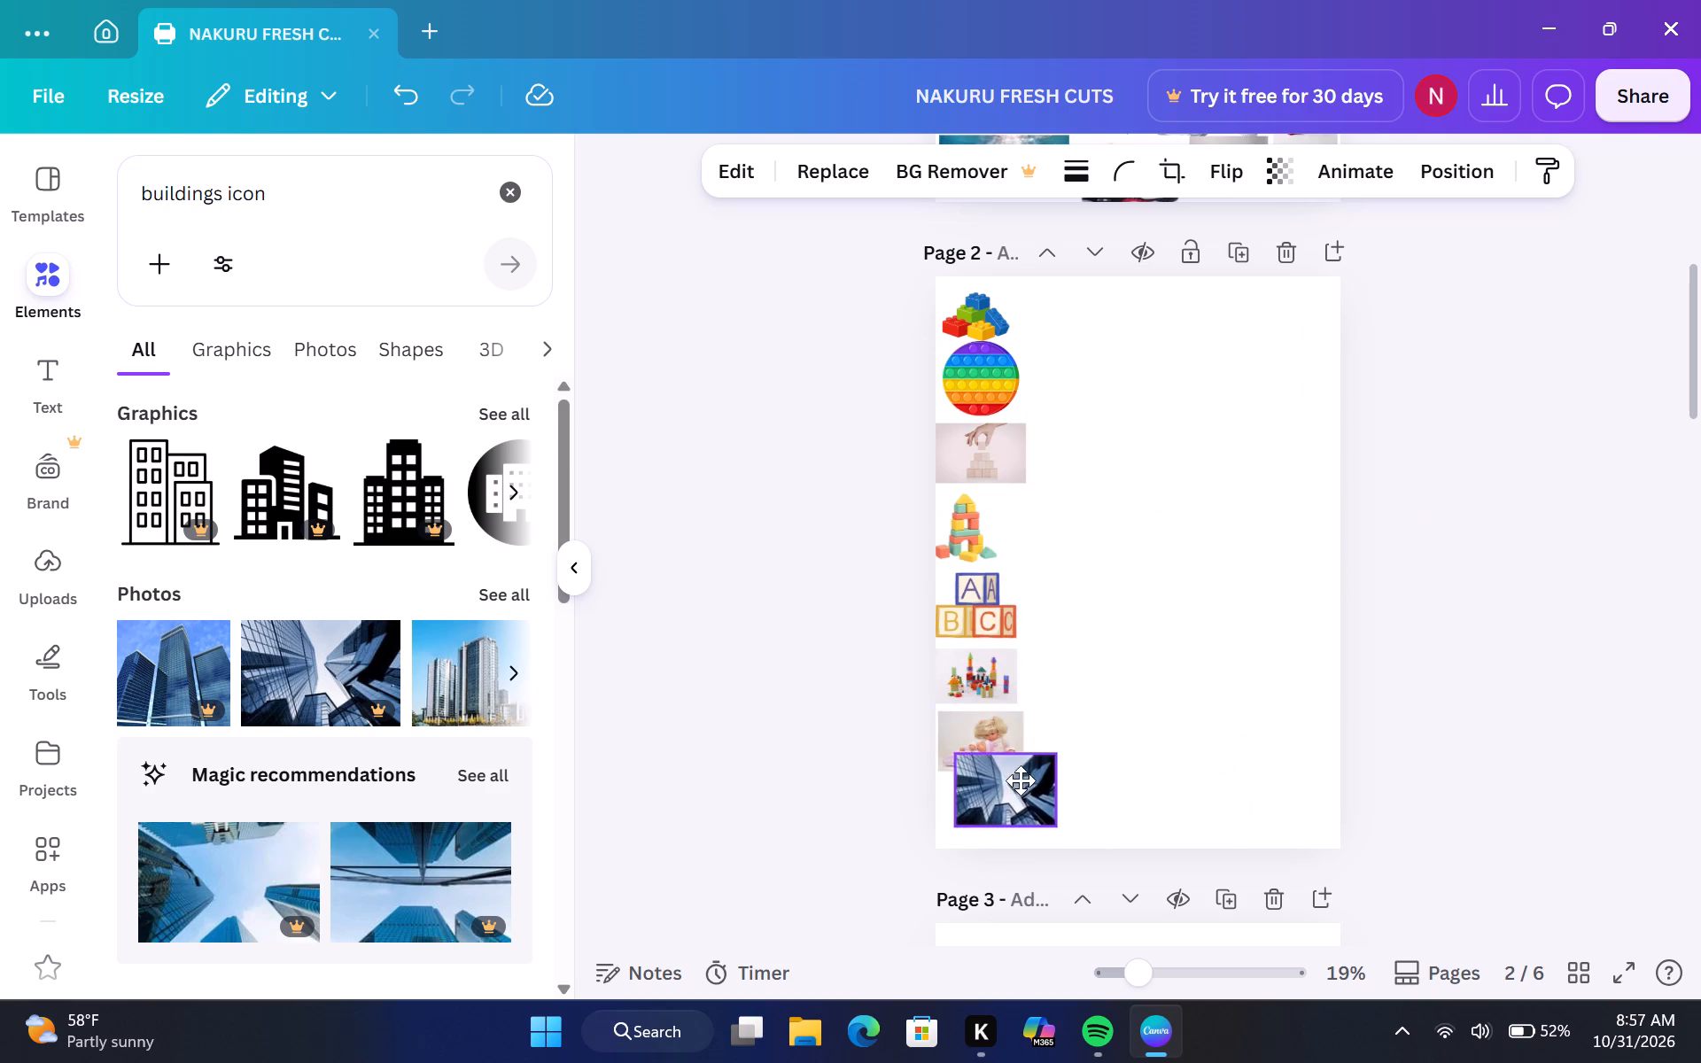
{"action": "left_click_drag", "start_coordinate": [1021, 780], "coordinate": [998, 806]}
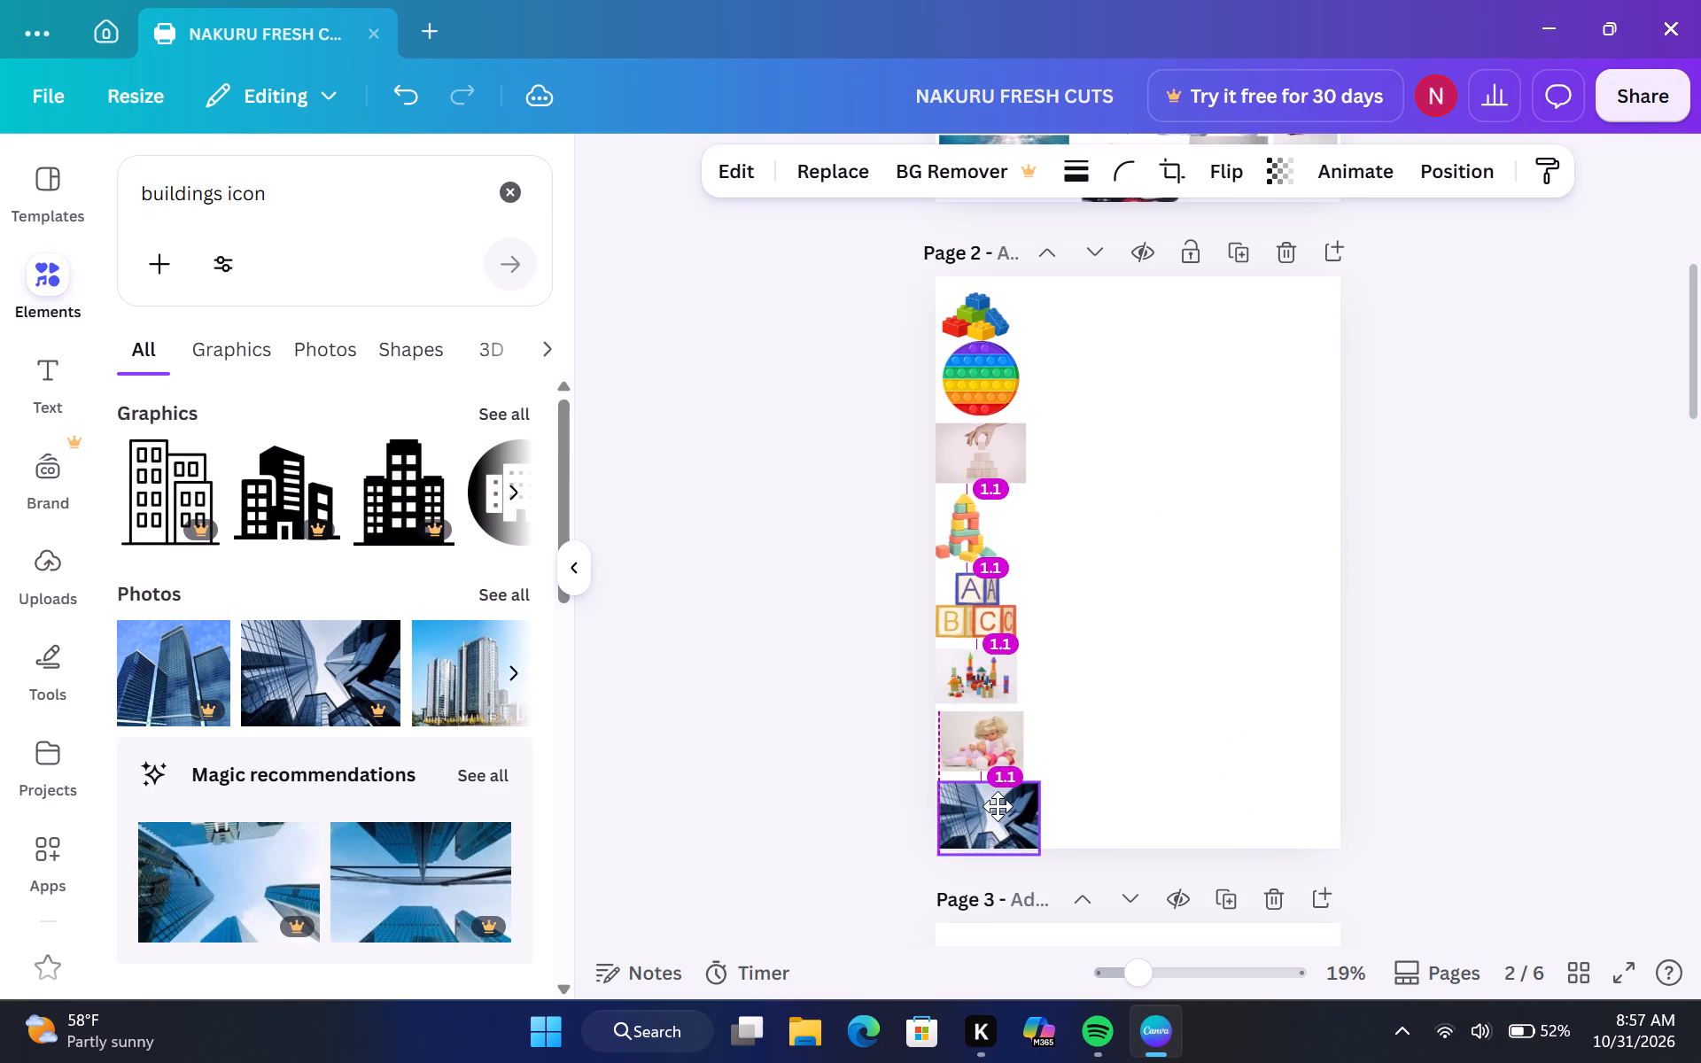
{"action": "left_click_drag", "start_coordinate": [998, 806], "coordinate": [998, 797]}
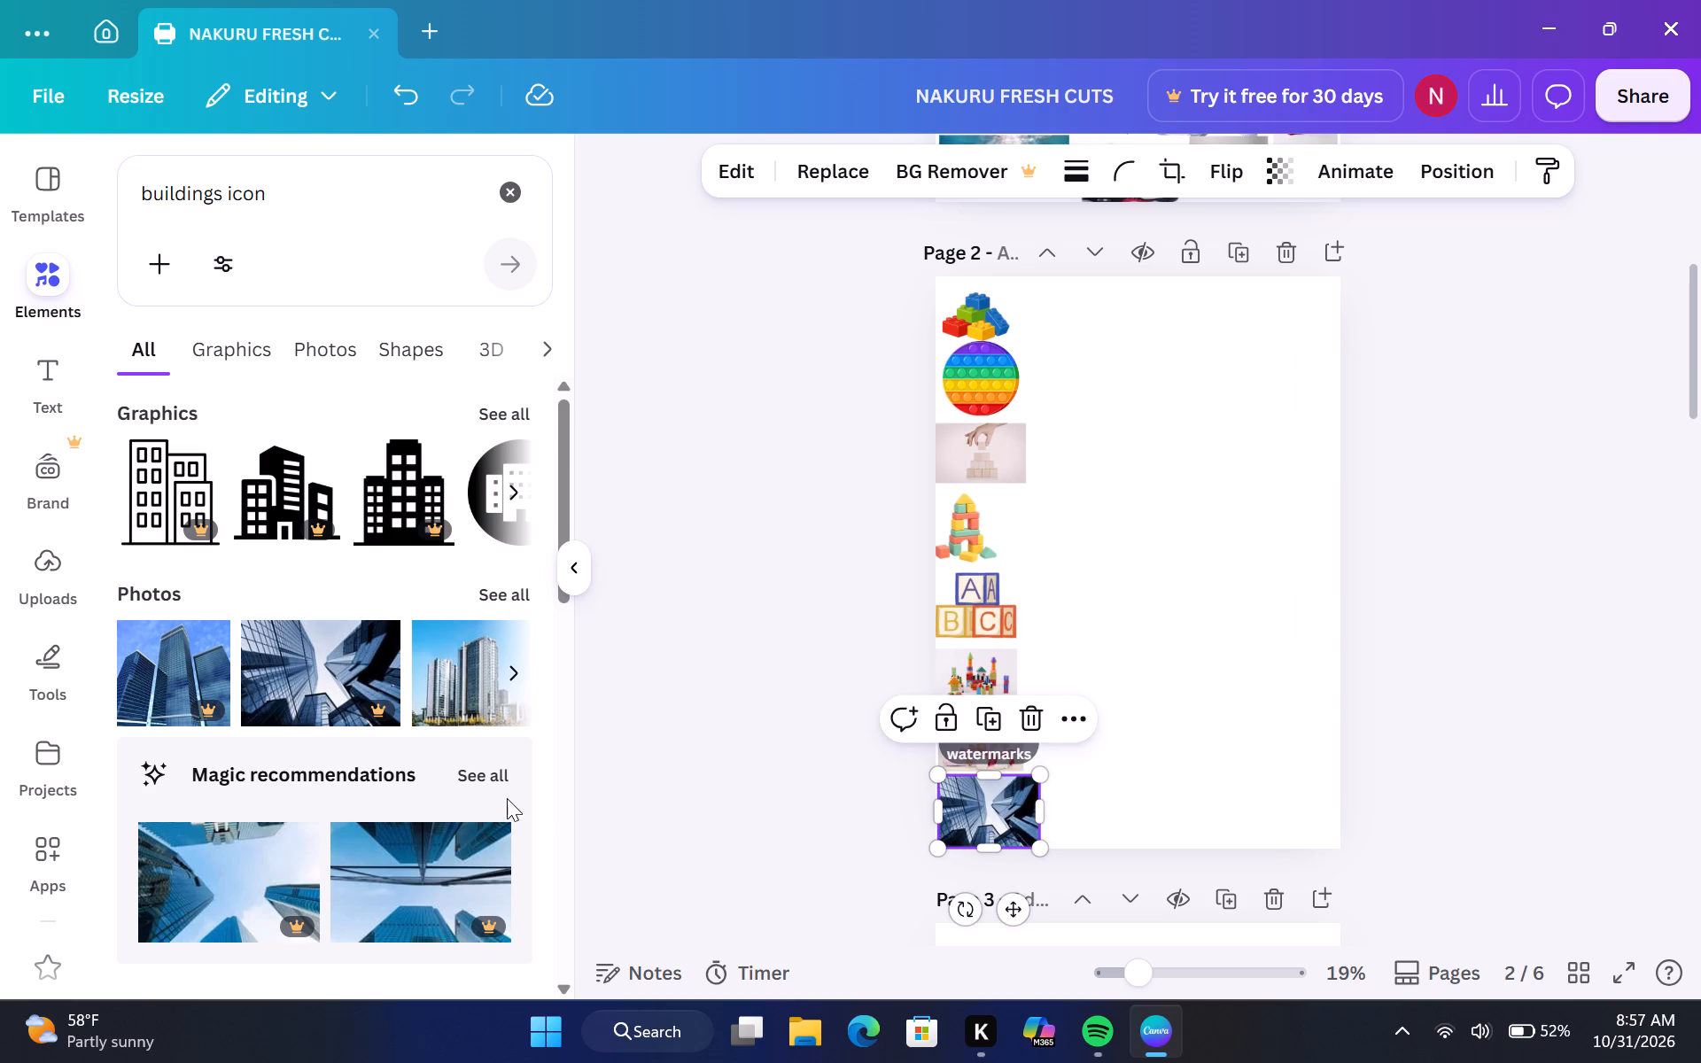
Add eleven stacked copies of the round street sign mockup from the buildings icon results to page 2.
{"action": "left_click", "coordinate": [560, 984]}
{"action": "triple_click", "coordinate": [560, 984]}
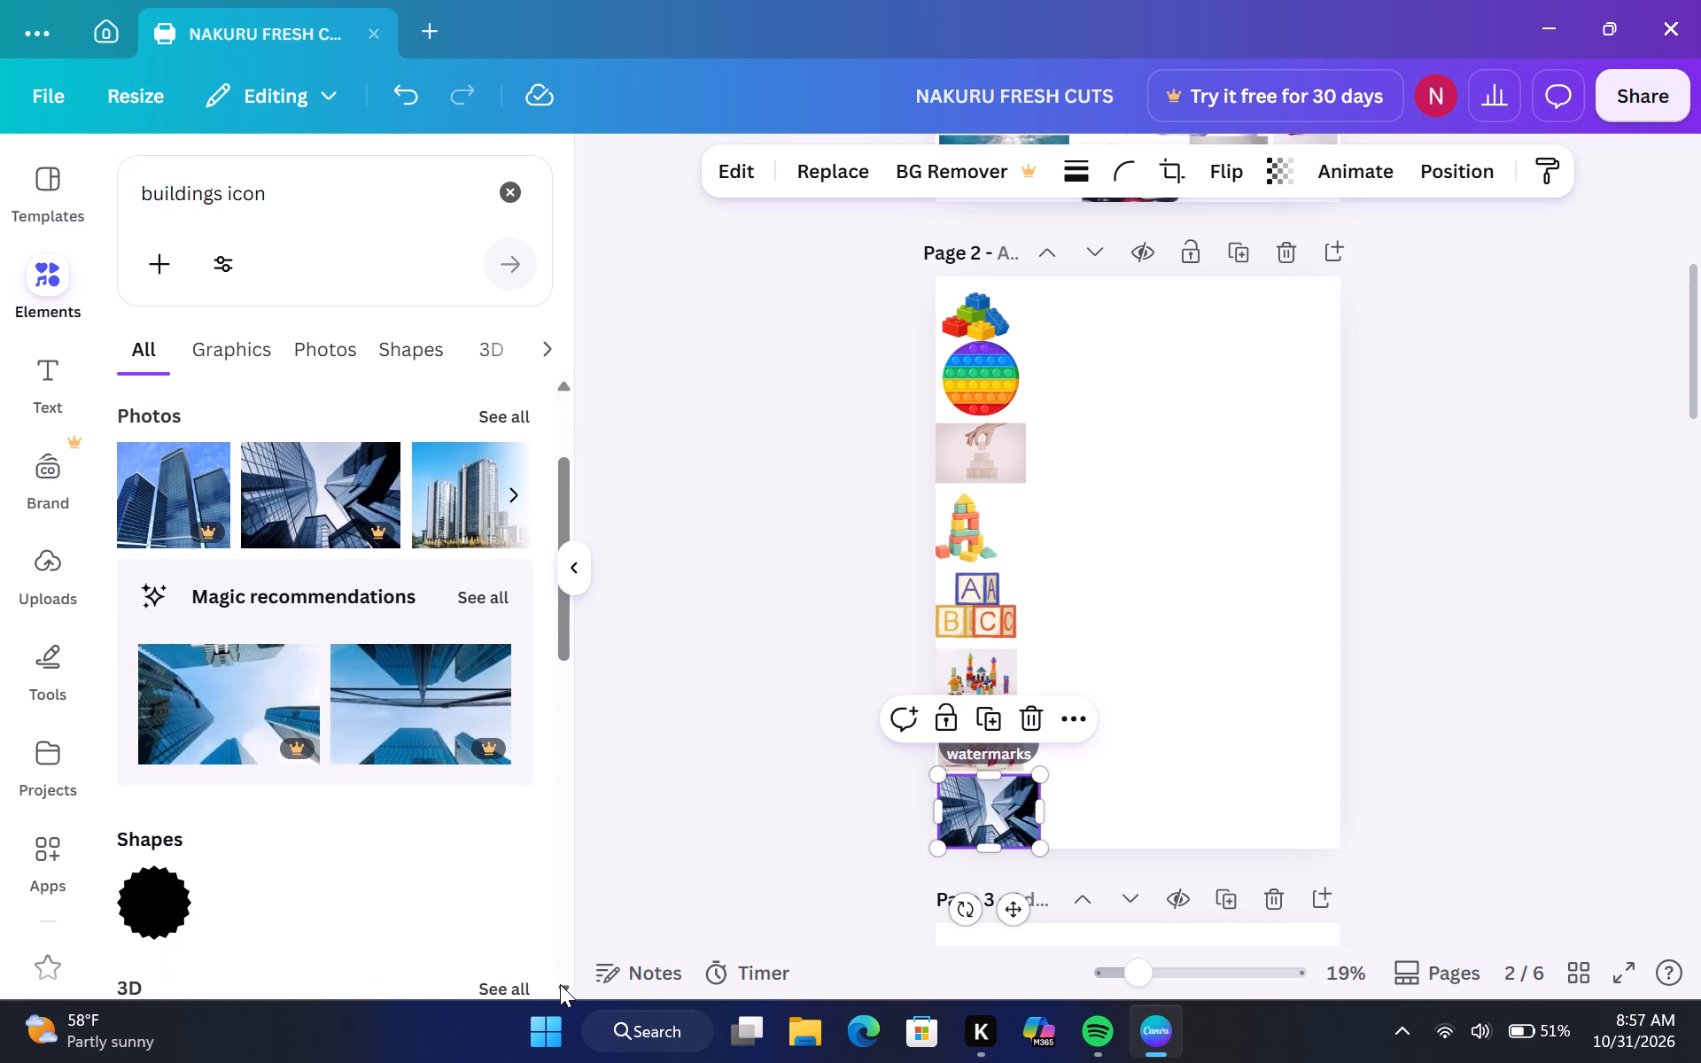
{"action": "triple_click", "coordinate": [560, 984]}
{"action": "triple_click", "coordinate": [560, 984]}
{"action": "triple_click", "coordinate": [560, 984]}
{"action": "triple_click", "coordinate": [560, 984]}
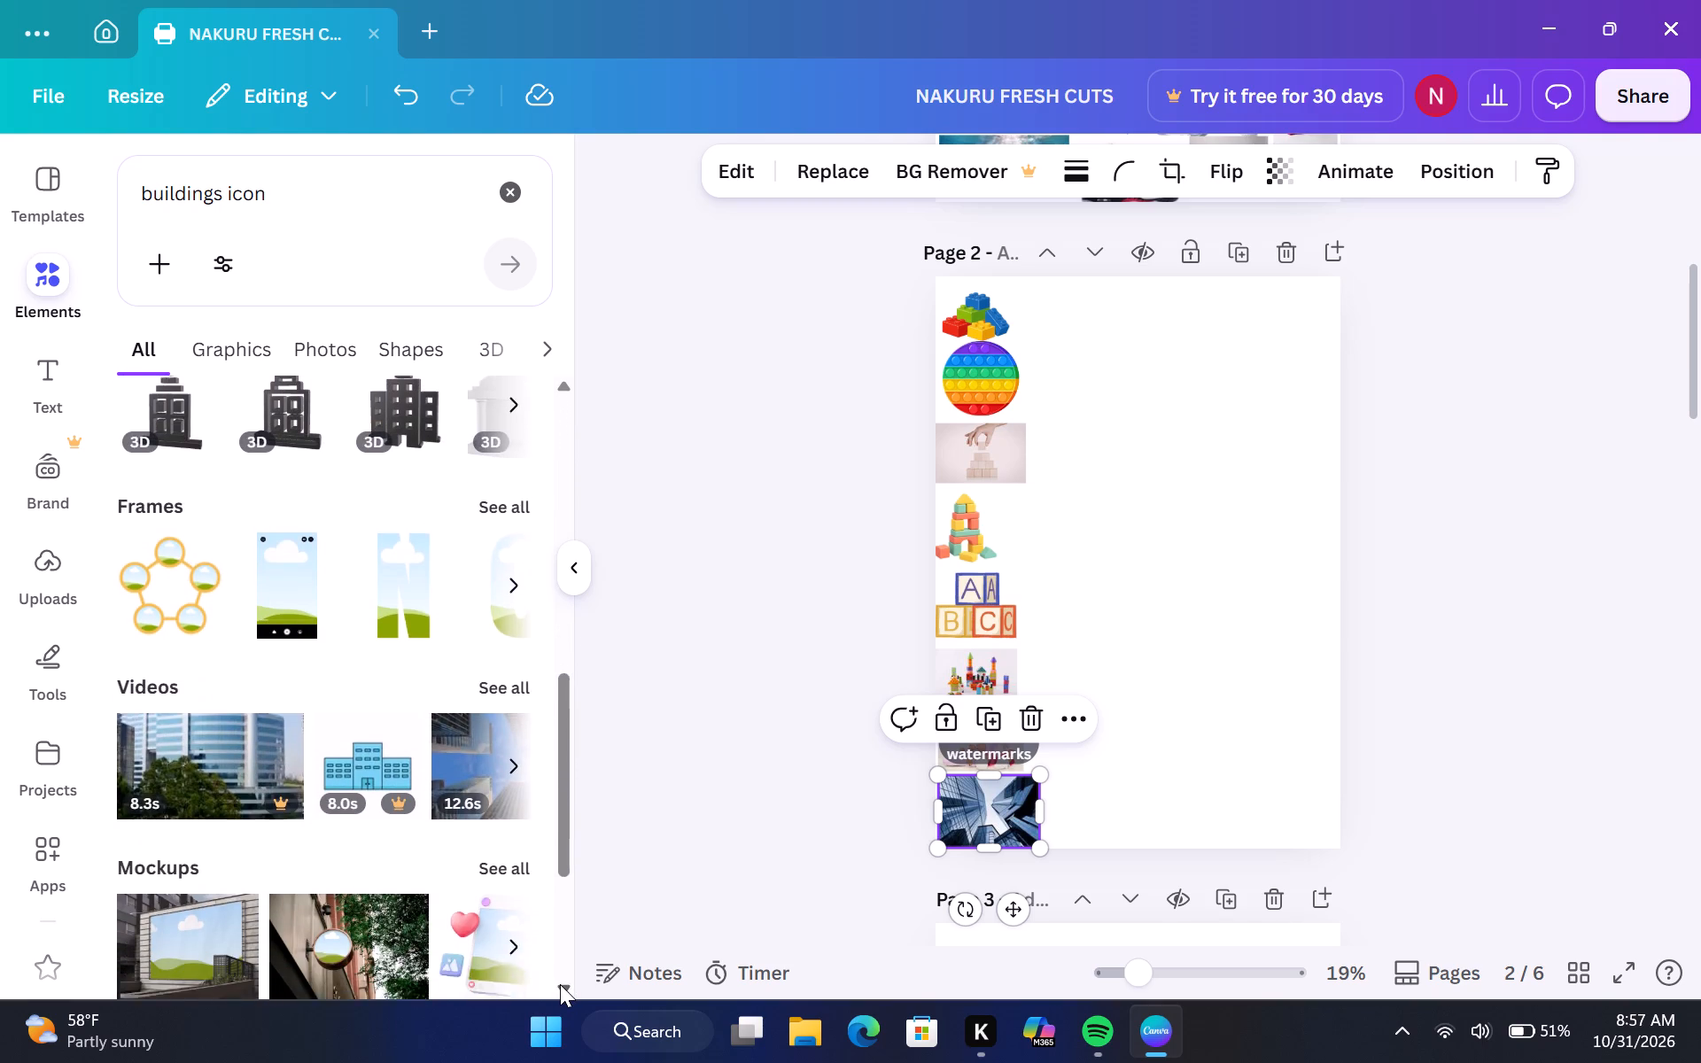
{"action": "triple_click", "coordinate": [560, 984]}
{"action": "left_click", "coordinate": [560, 984]}
{"action": "left_click", "coordinate": [302, 725]}
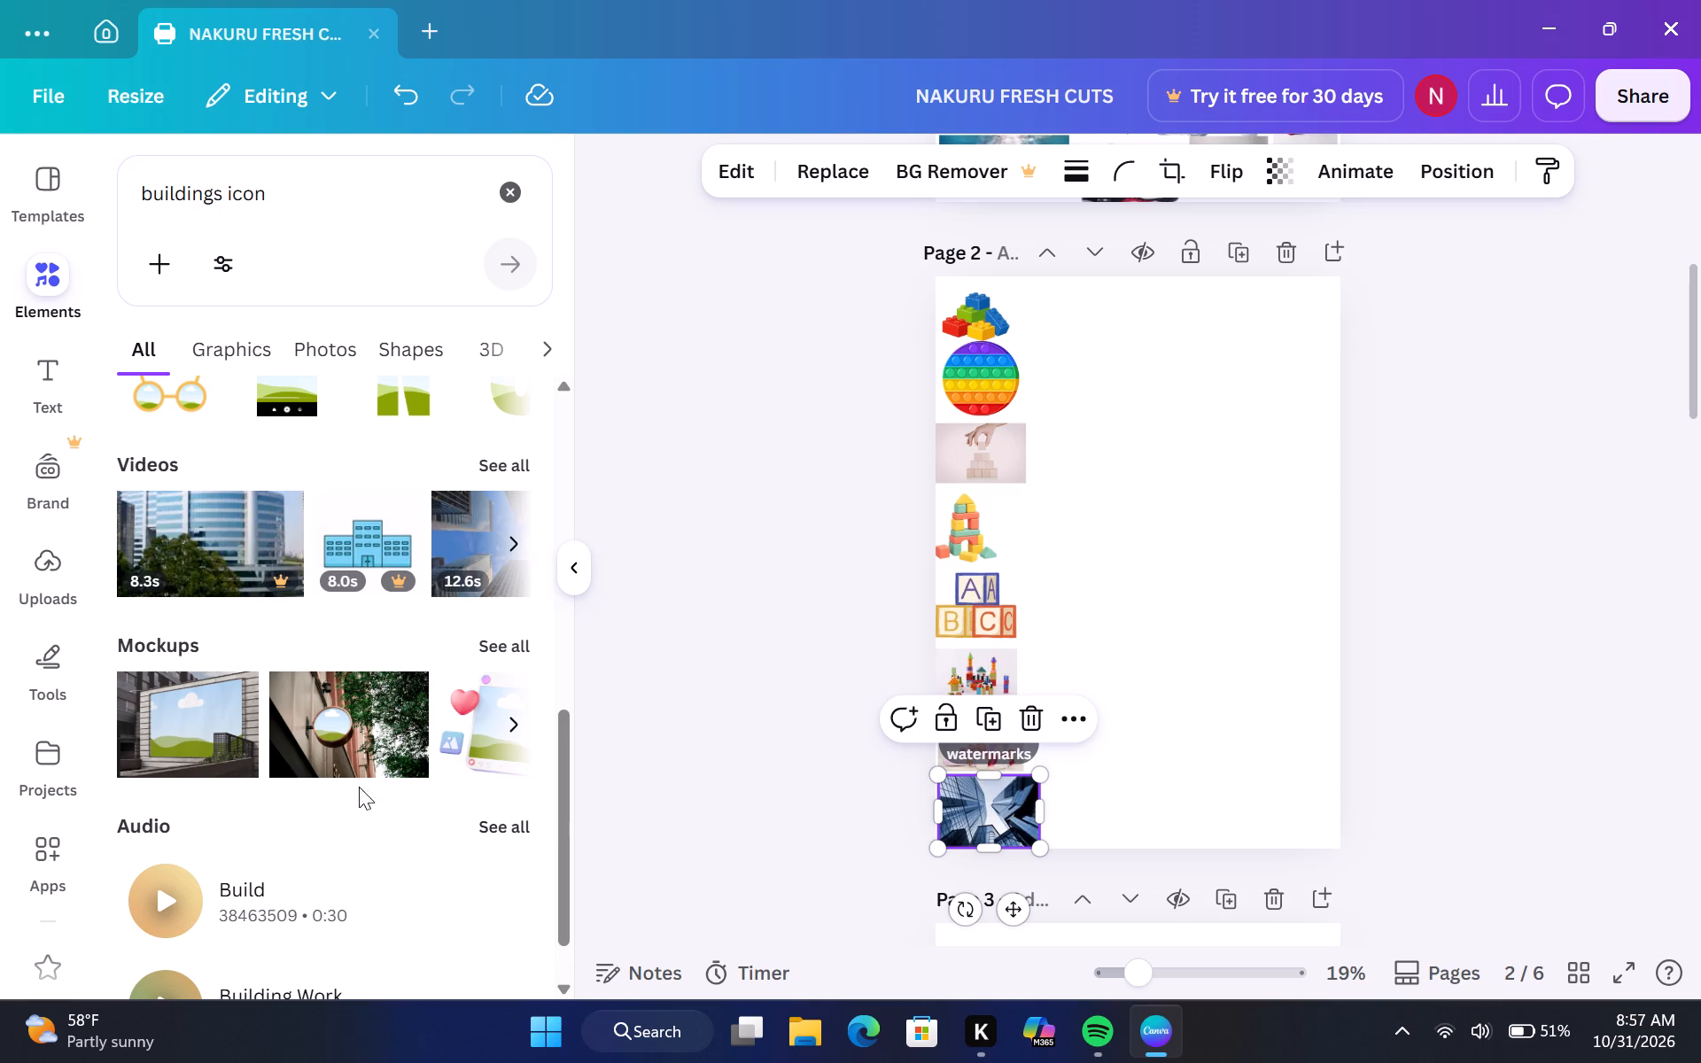
{"action": "double_click", "coordinate": [329, 757]}
{"action": "double_click", "coordinate": [329, 757]}
{"action": "left_click_drag", "start_coordinate": [329, 757], "coordinate": [328, 733]}
{"action": "triple_click", "coordinate": [328, 733]}
{"action": "double_click", "coordinate": [328, 733]}
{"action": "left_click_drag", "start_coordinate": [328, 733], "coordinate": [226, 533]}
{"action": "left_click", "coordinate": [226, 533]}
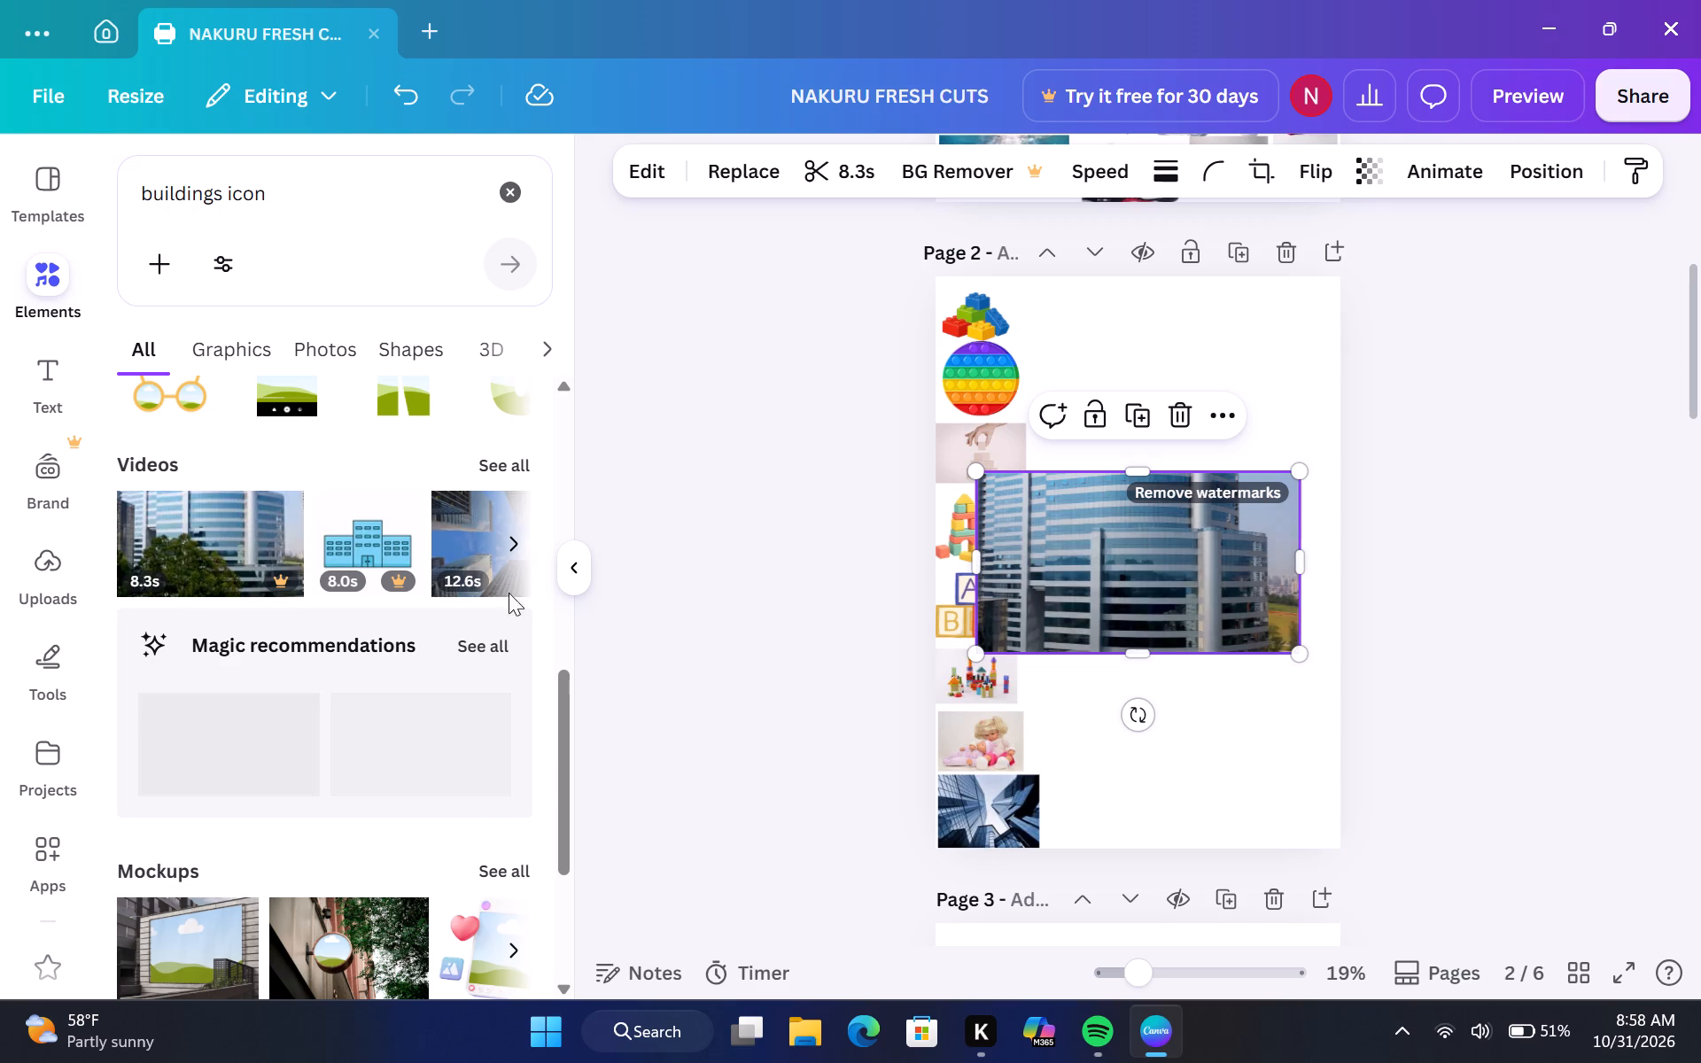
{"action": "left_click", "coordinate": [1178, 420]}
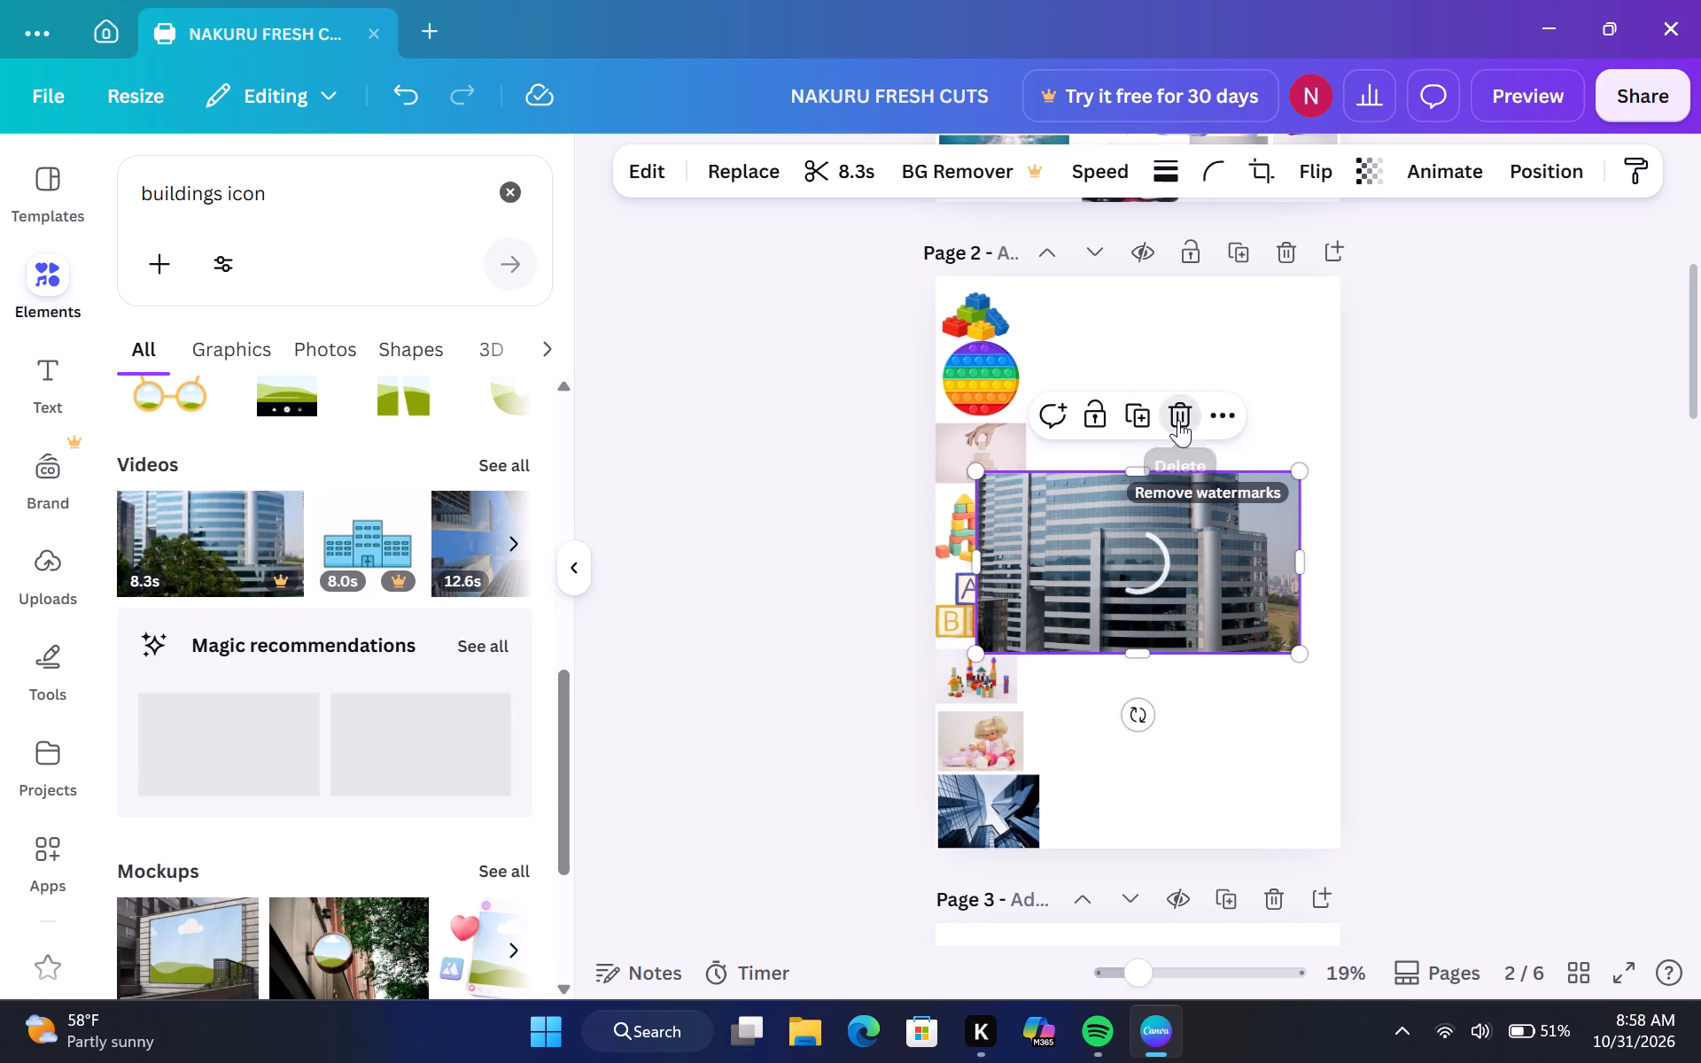
Delete the five topmost copies of the round street sign mockup stacked on page 2.
{"action": "left_click", "coordinate": [387, 418]}
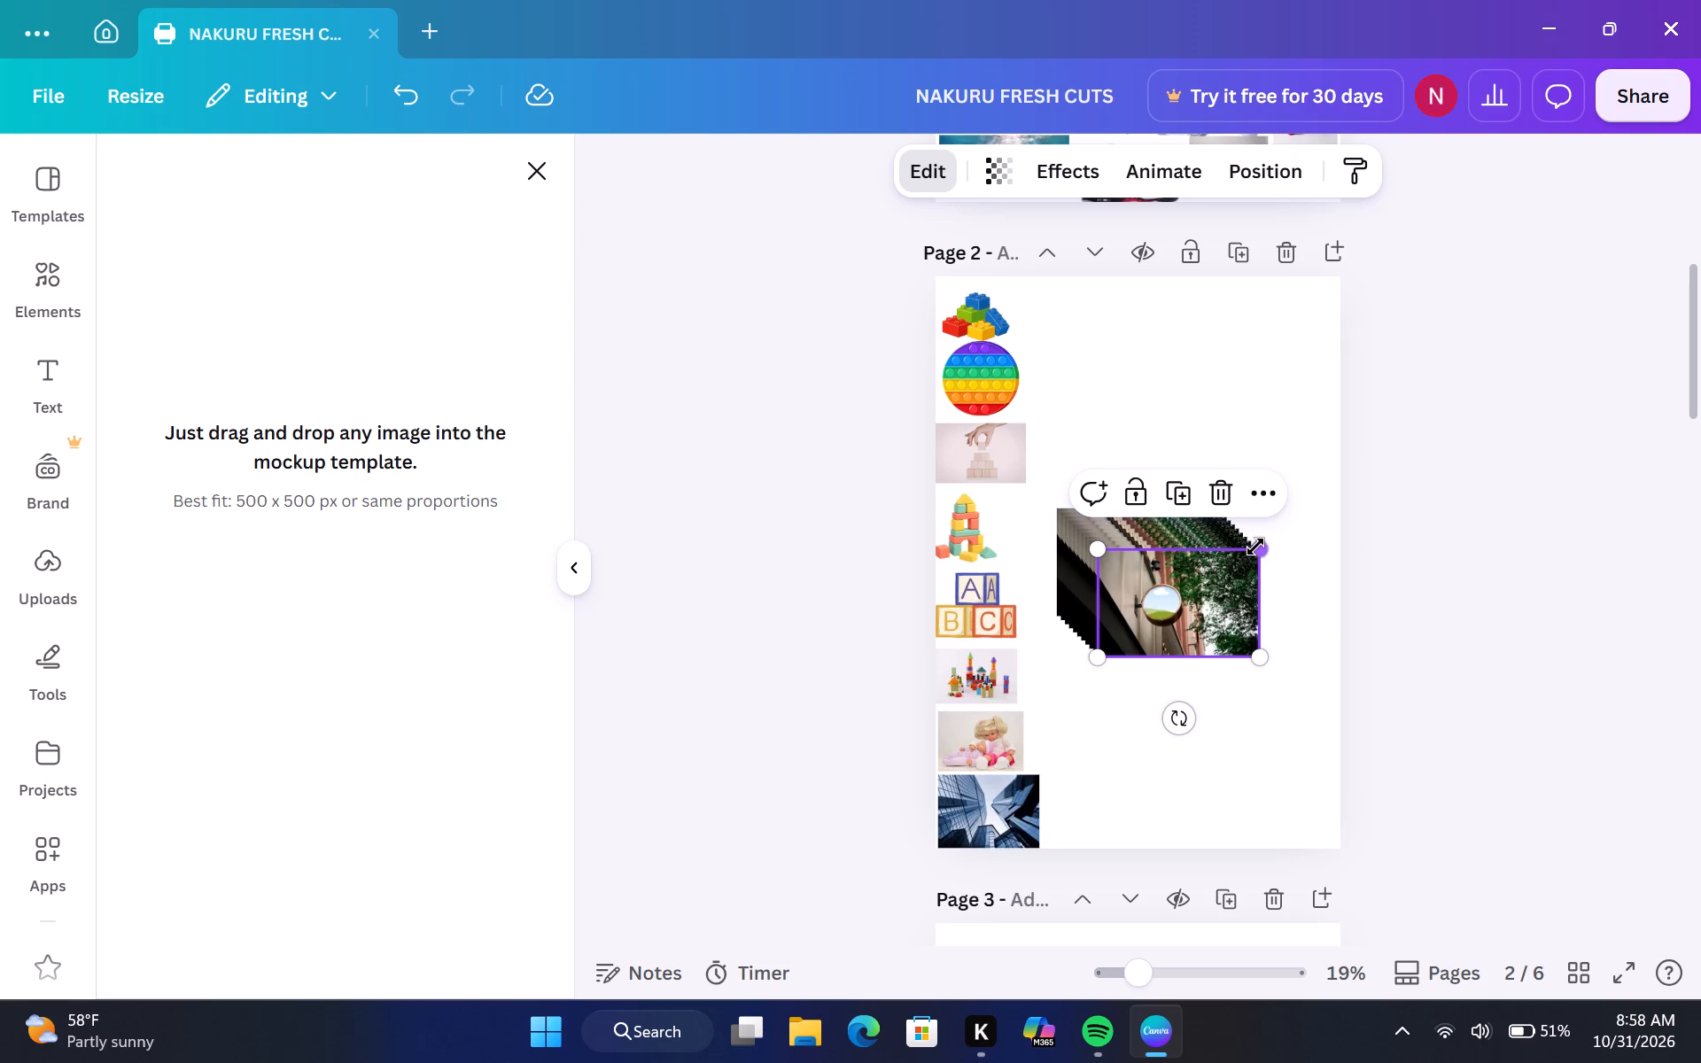
{"action": "left_click_drag", "start_coordinate": [1257, 552], "coordinate": [1247, 561]}
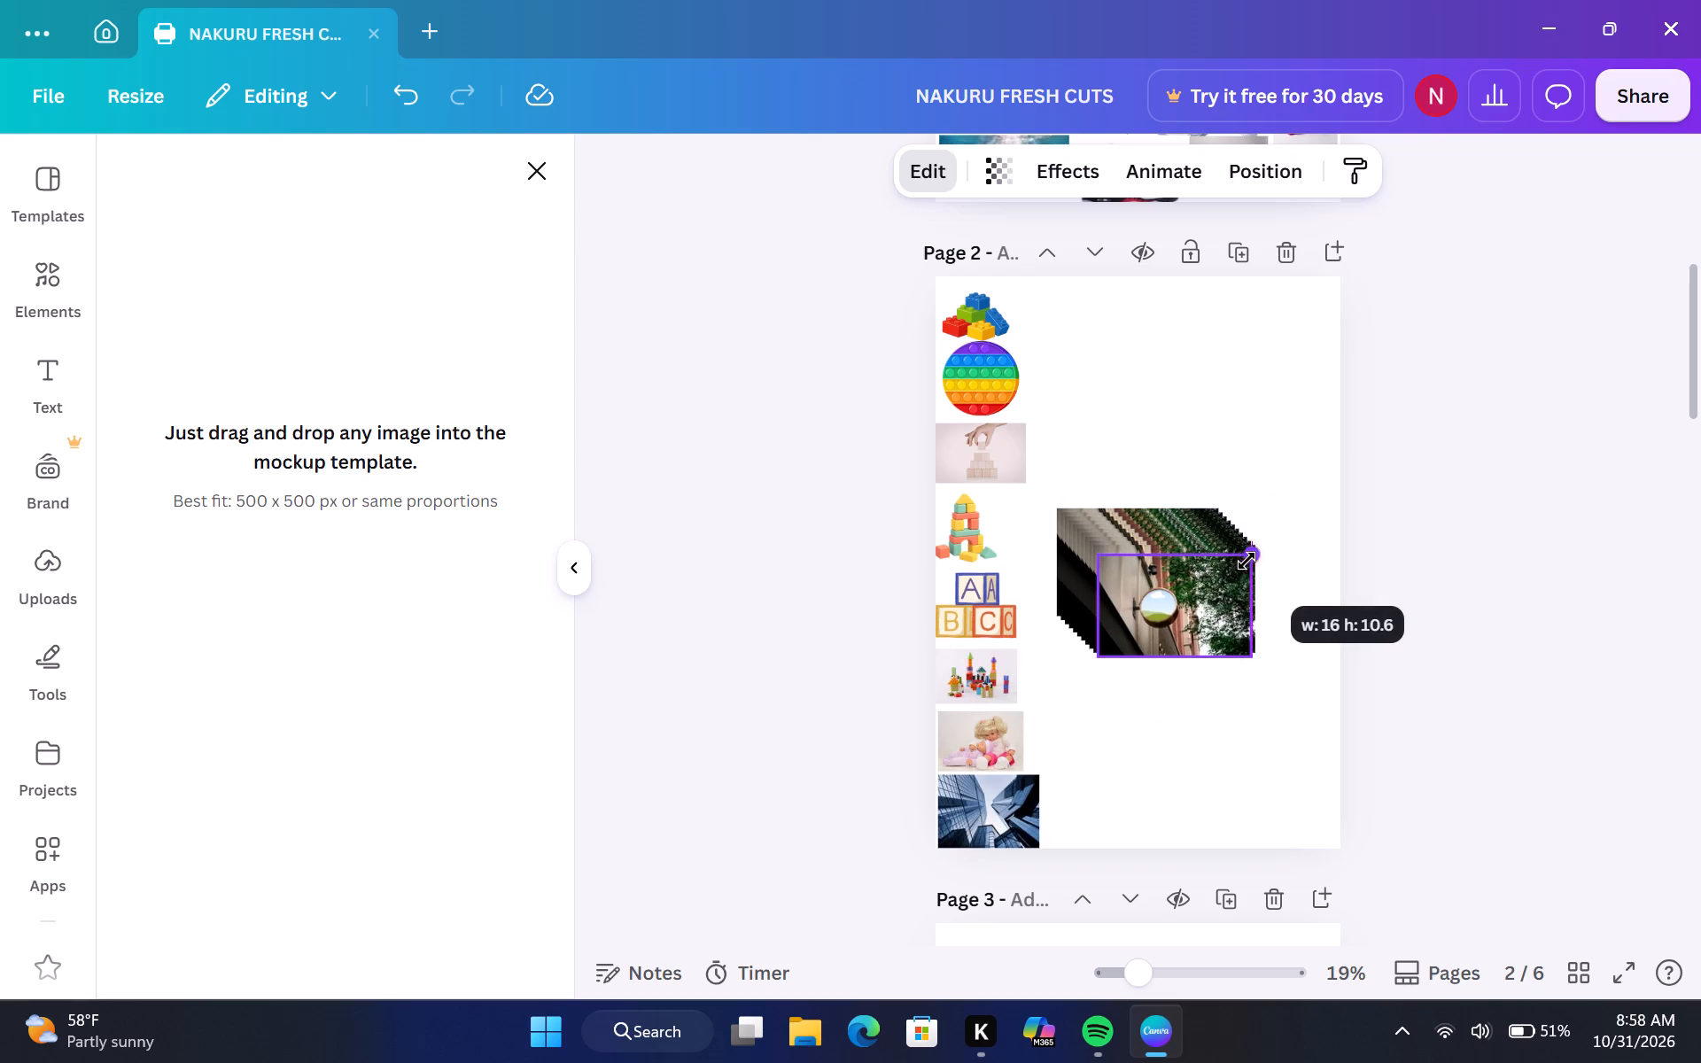
{"action": "left_click_drag", "start_coordinate": [1247, 561], "coordinate": [1156, 615]}
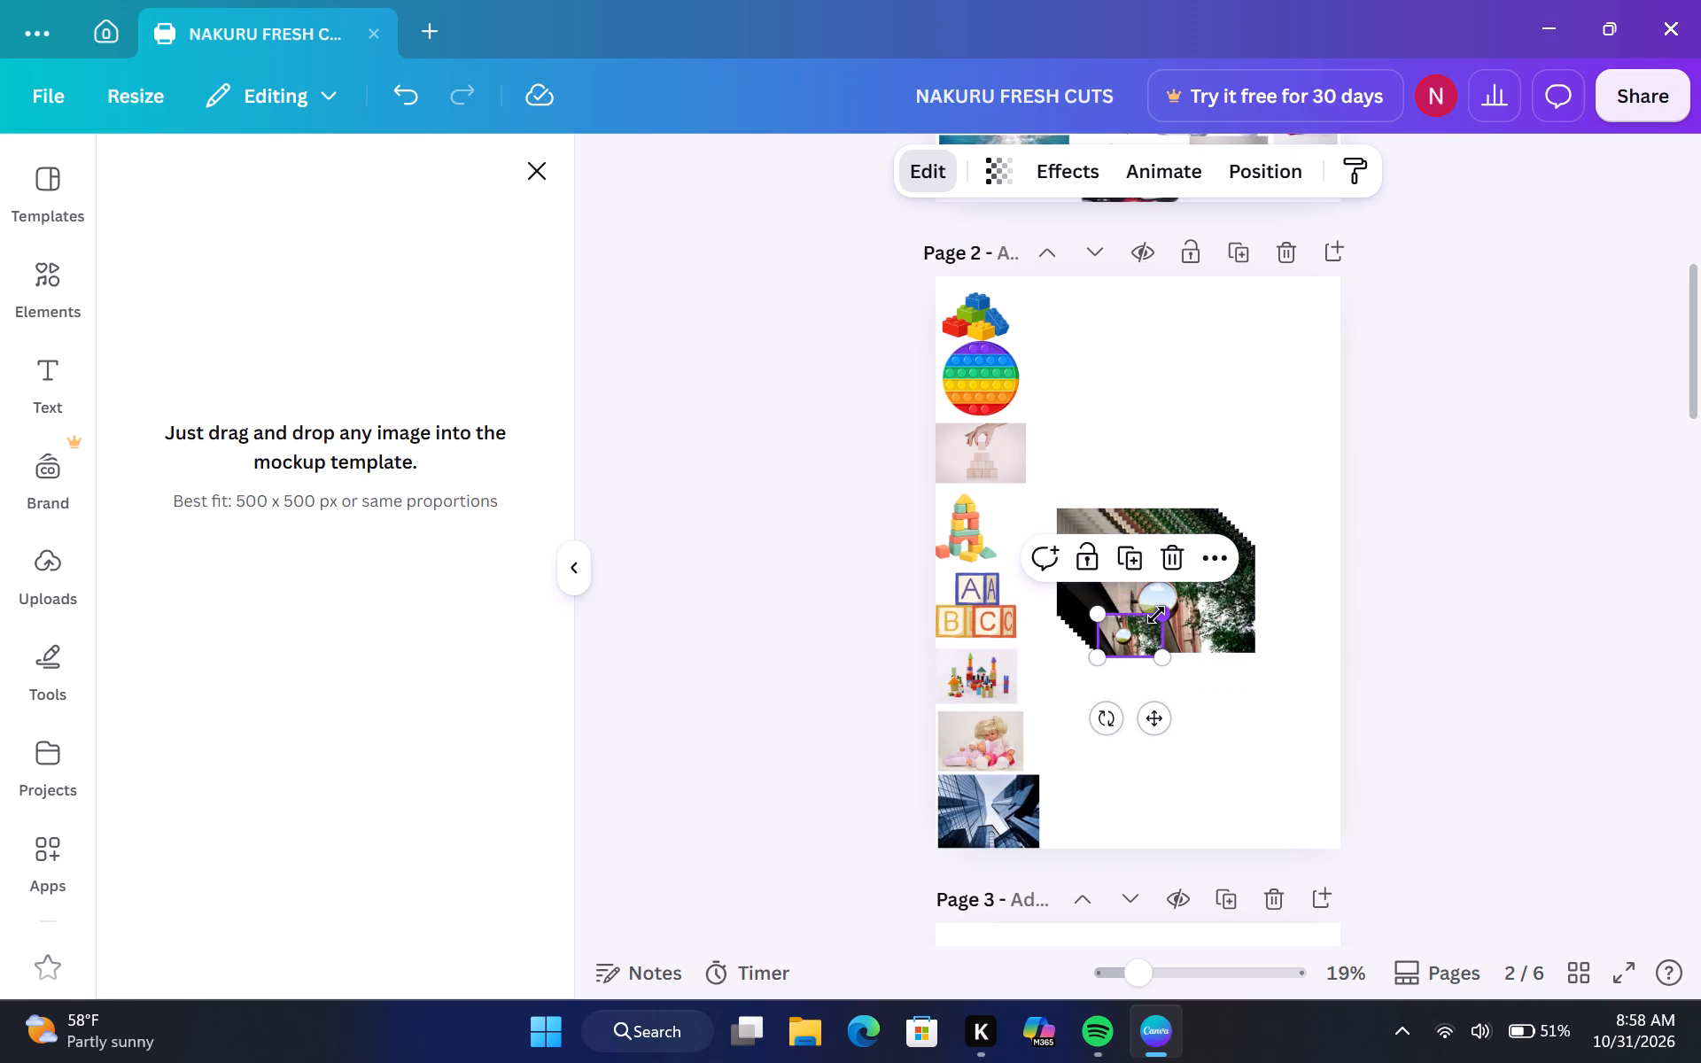
{"action": "left_click", "coordinate": [1166, 560]}
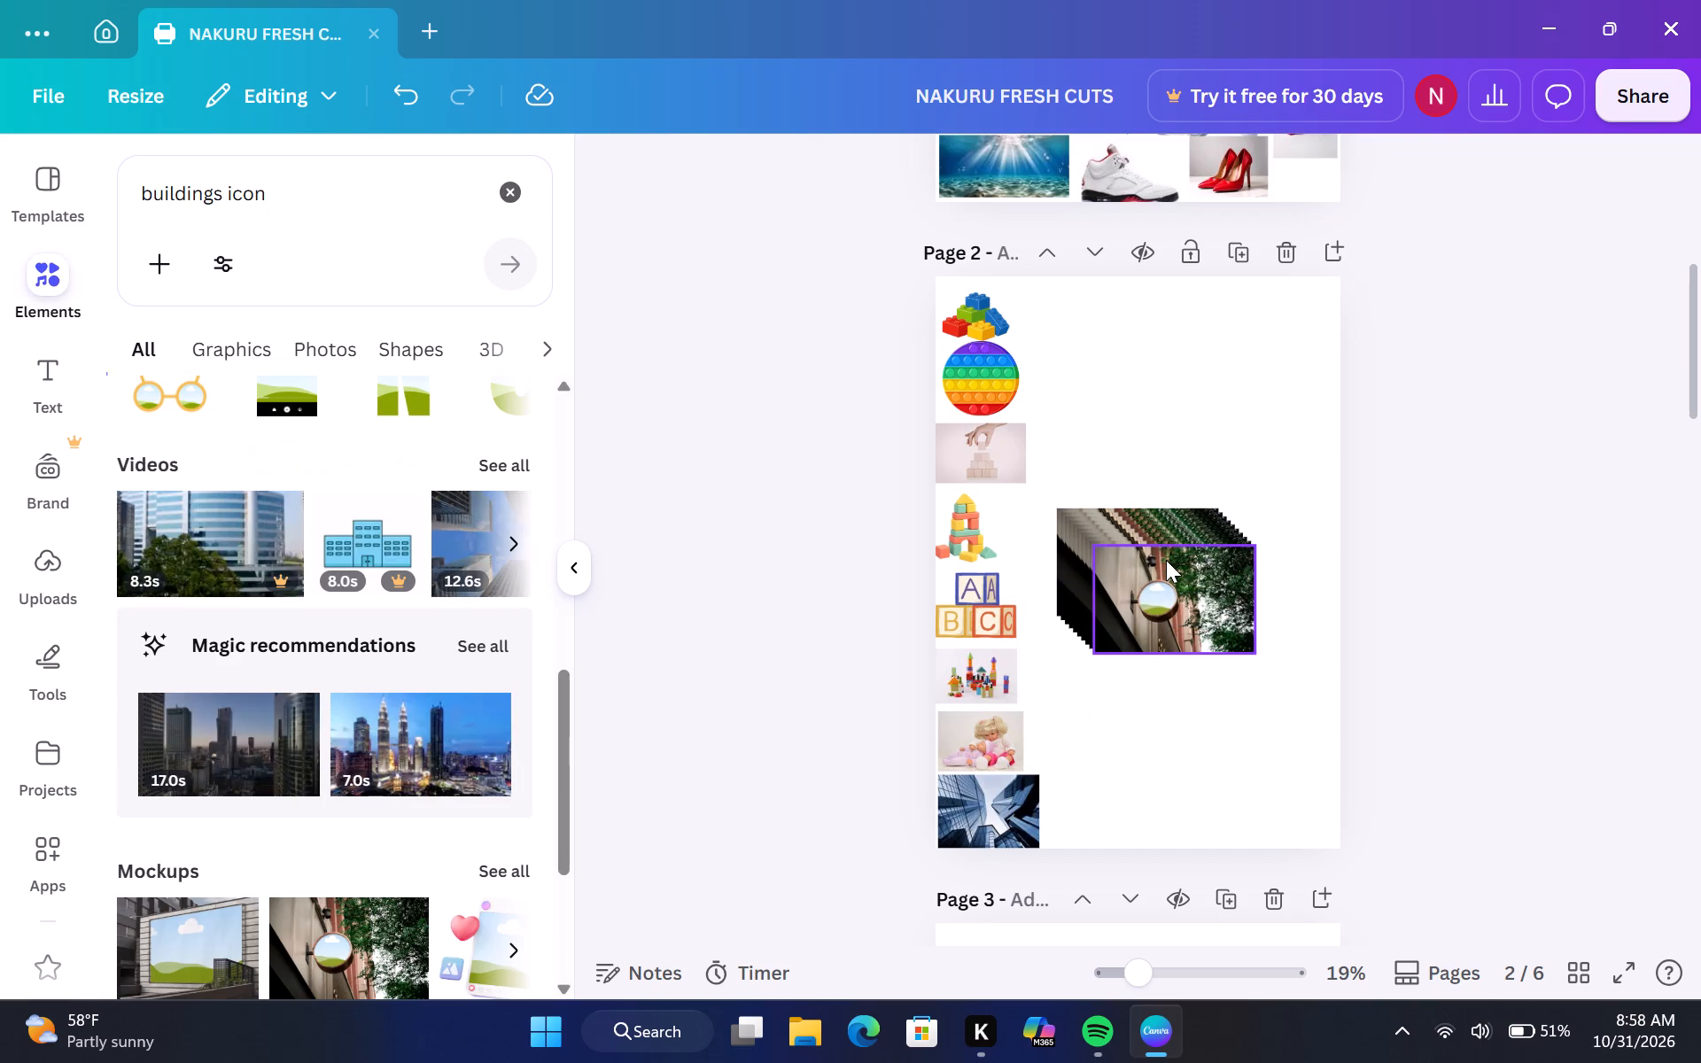
{"action": "left_click", "coordinate": [1186, 547]}
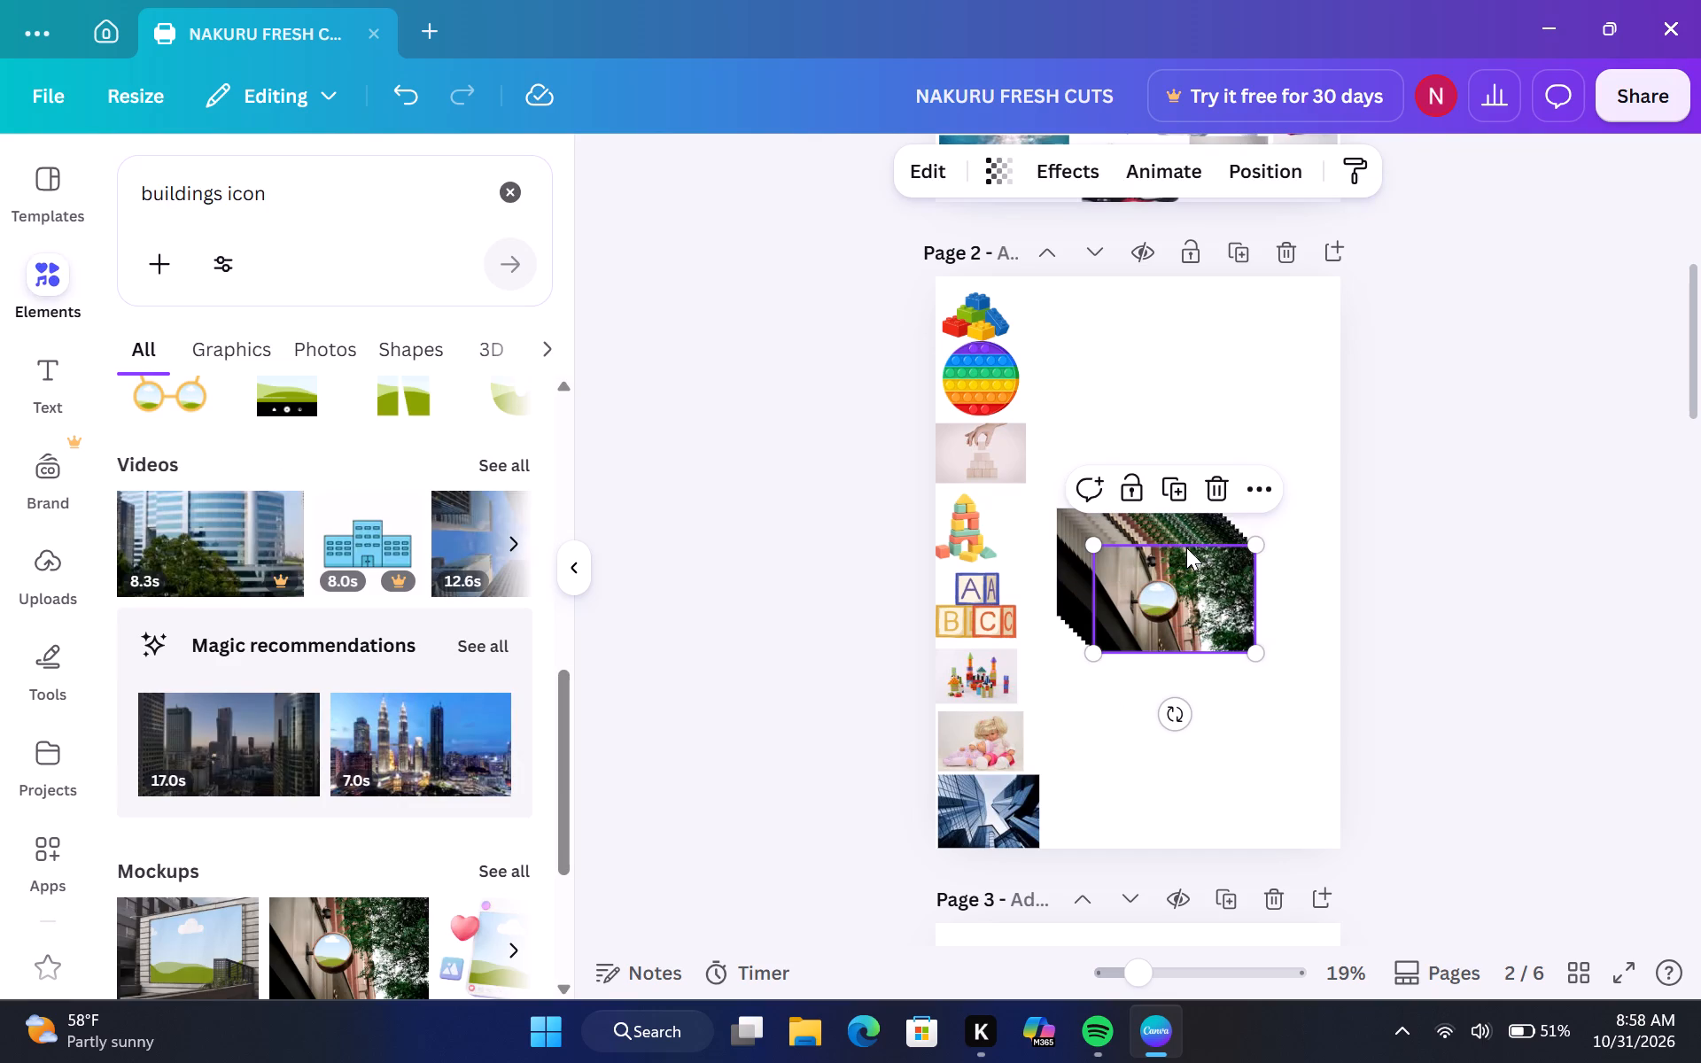
{"action": "double_click", "coordinate": [1201, 482]}
{"action": "left_click_drag", "start_coordinate": [1163, 570], "coordinate": [1184, 578]}
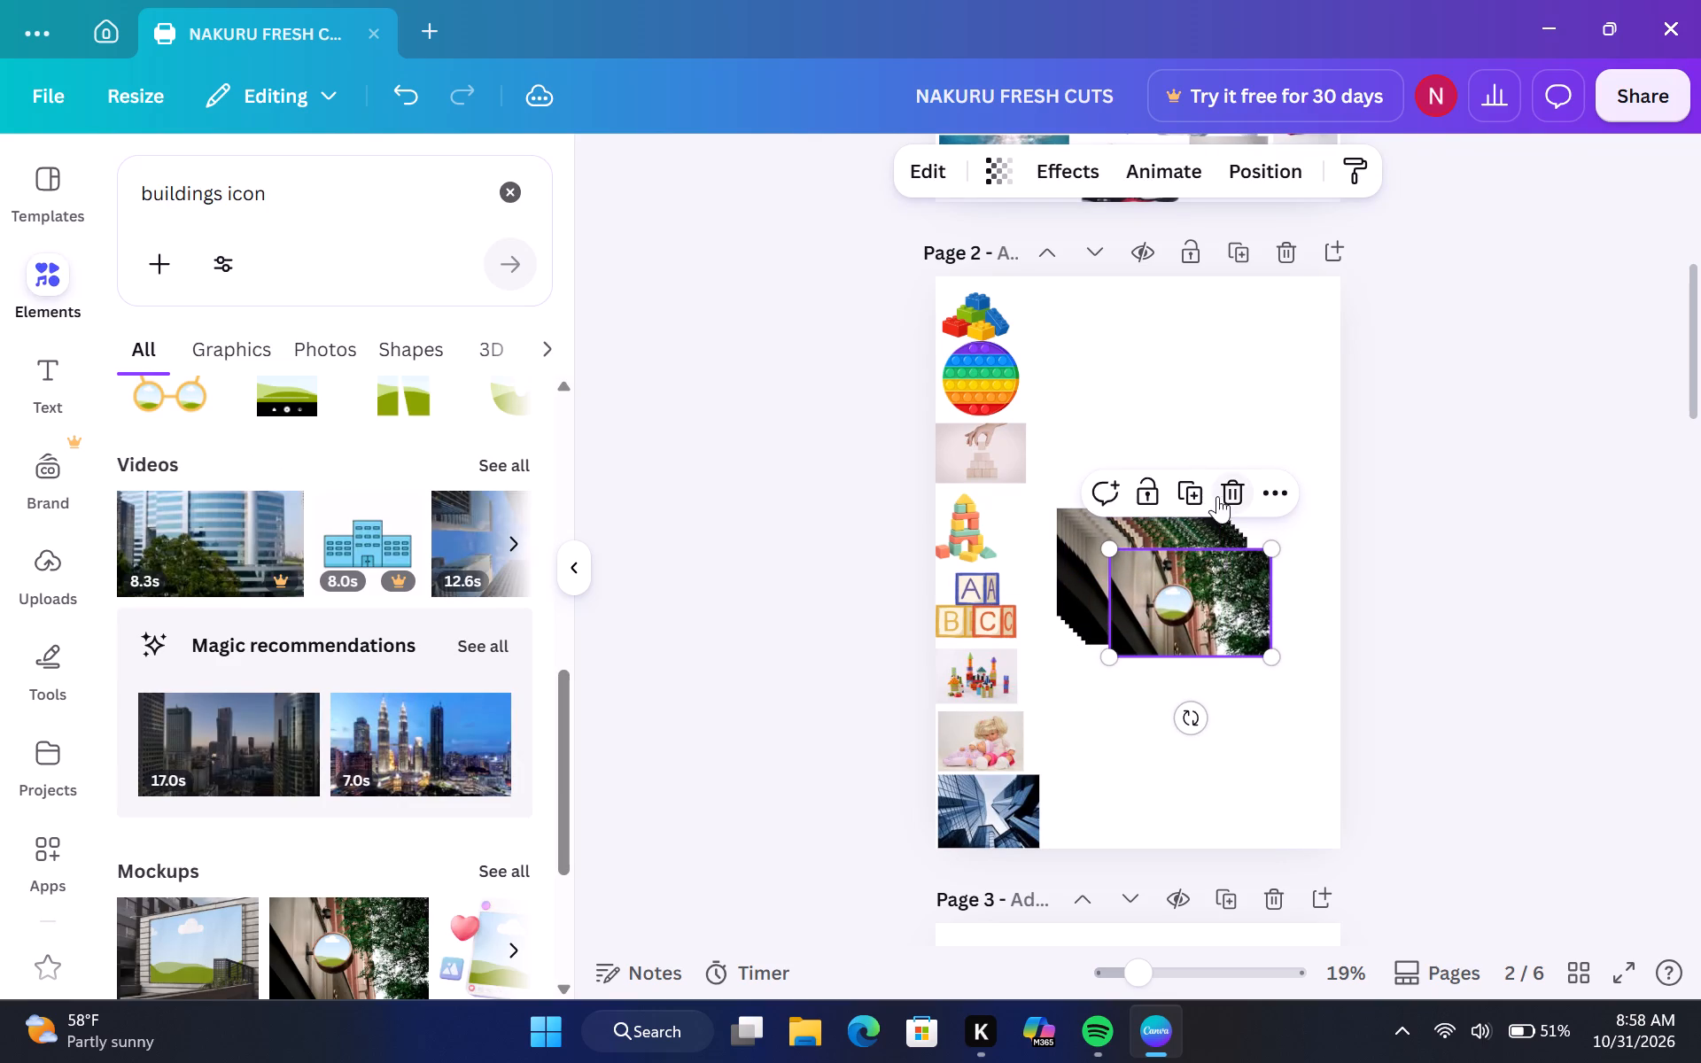
{"action": "left_click", "coordinate": [1234, 494]}
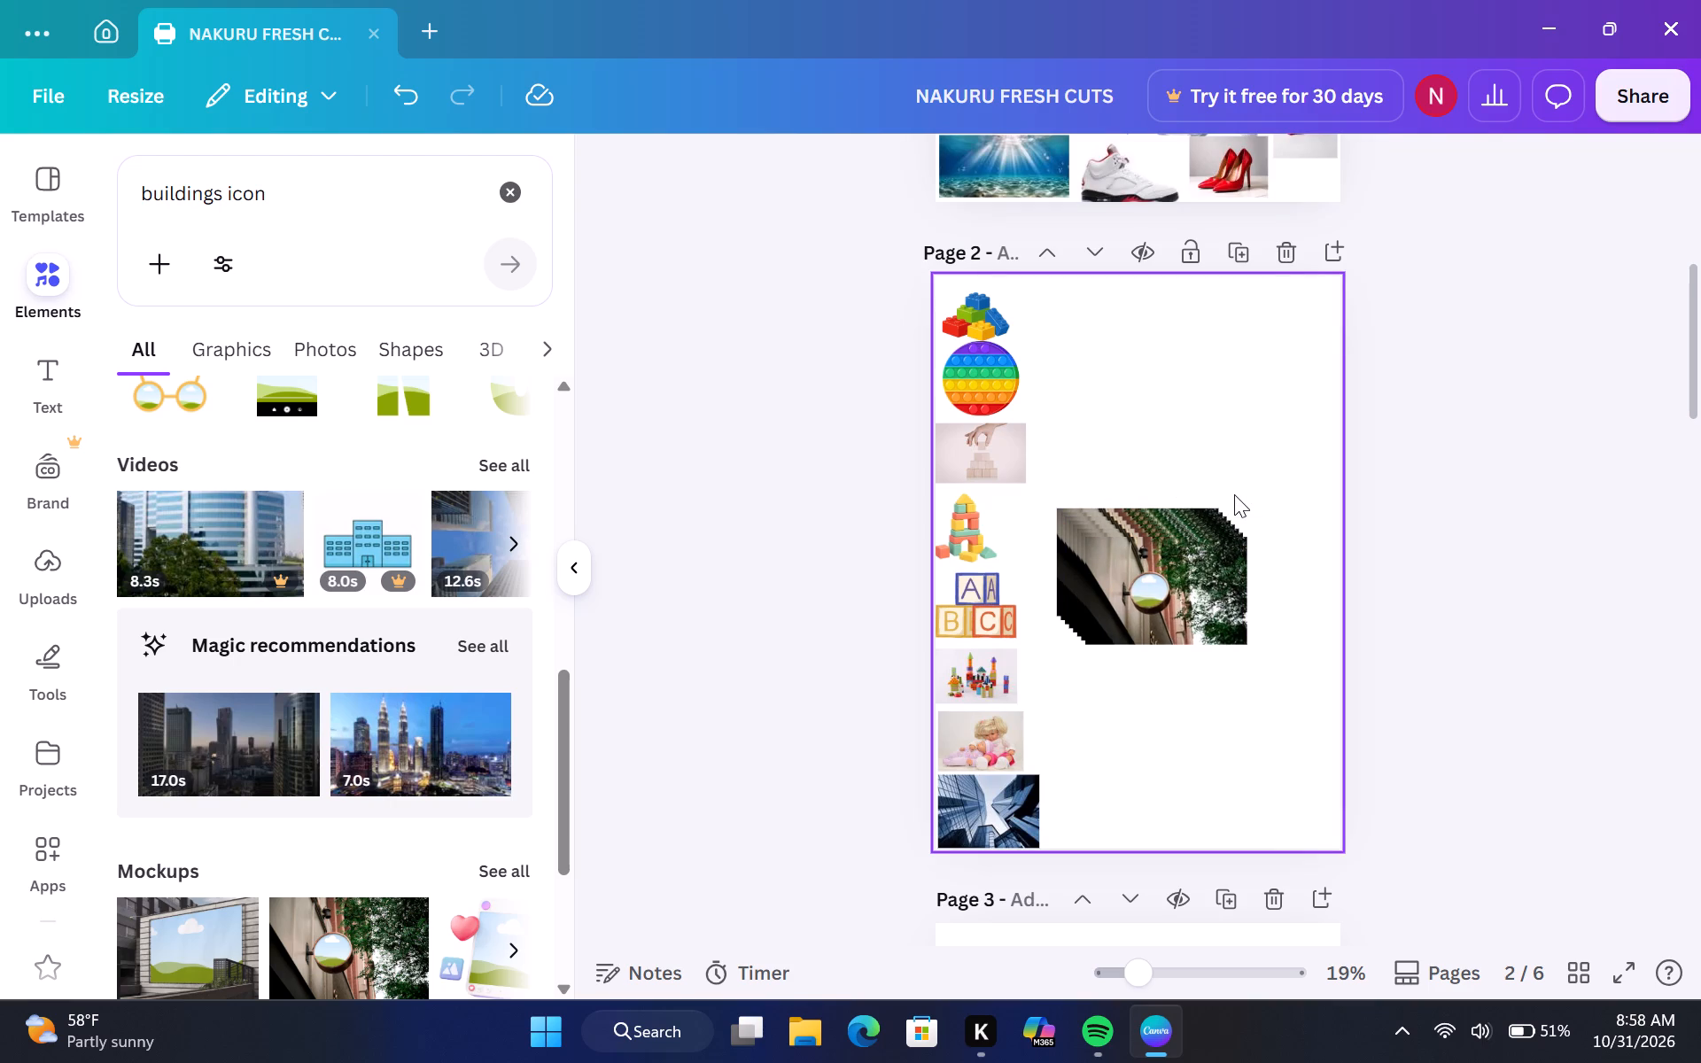
{"action": "left_click", "coordinate": [1194, 538]}
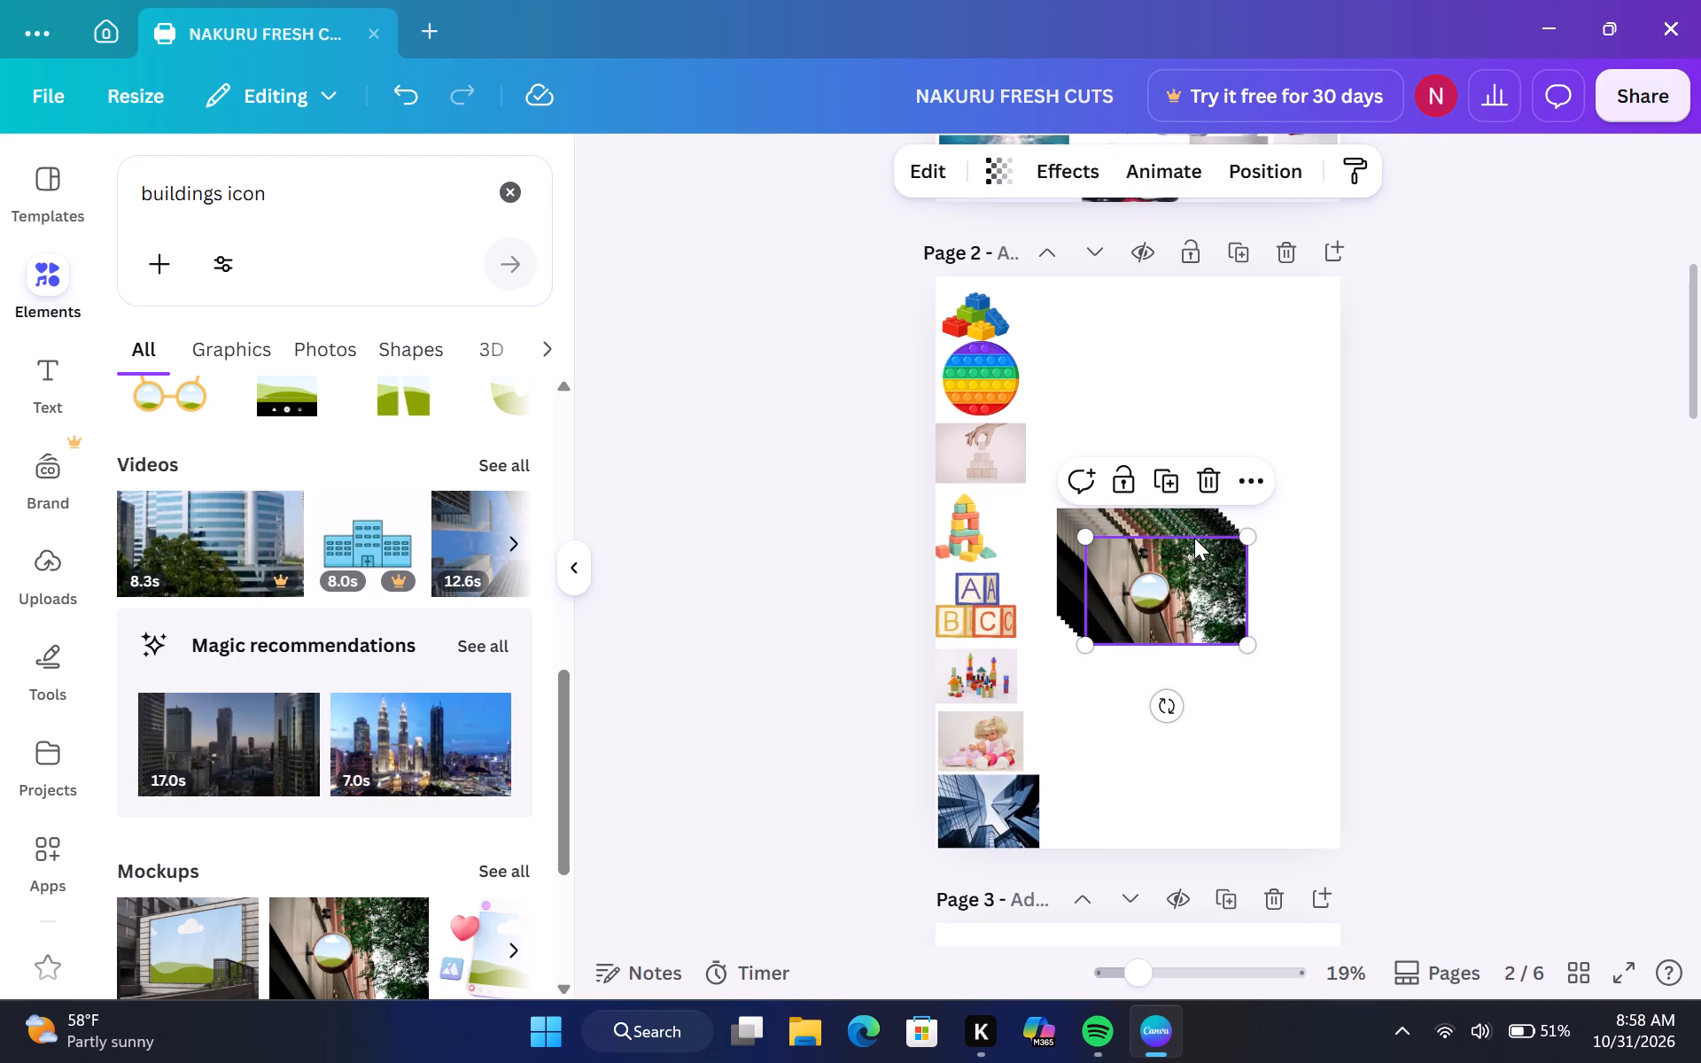
{"action": "left_click", "coordinate": [1210, 473]}
{"action": "left_click_drag", "start_coordinate": [1172, 570], "coordinate": [1177, 552]}
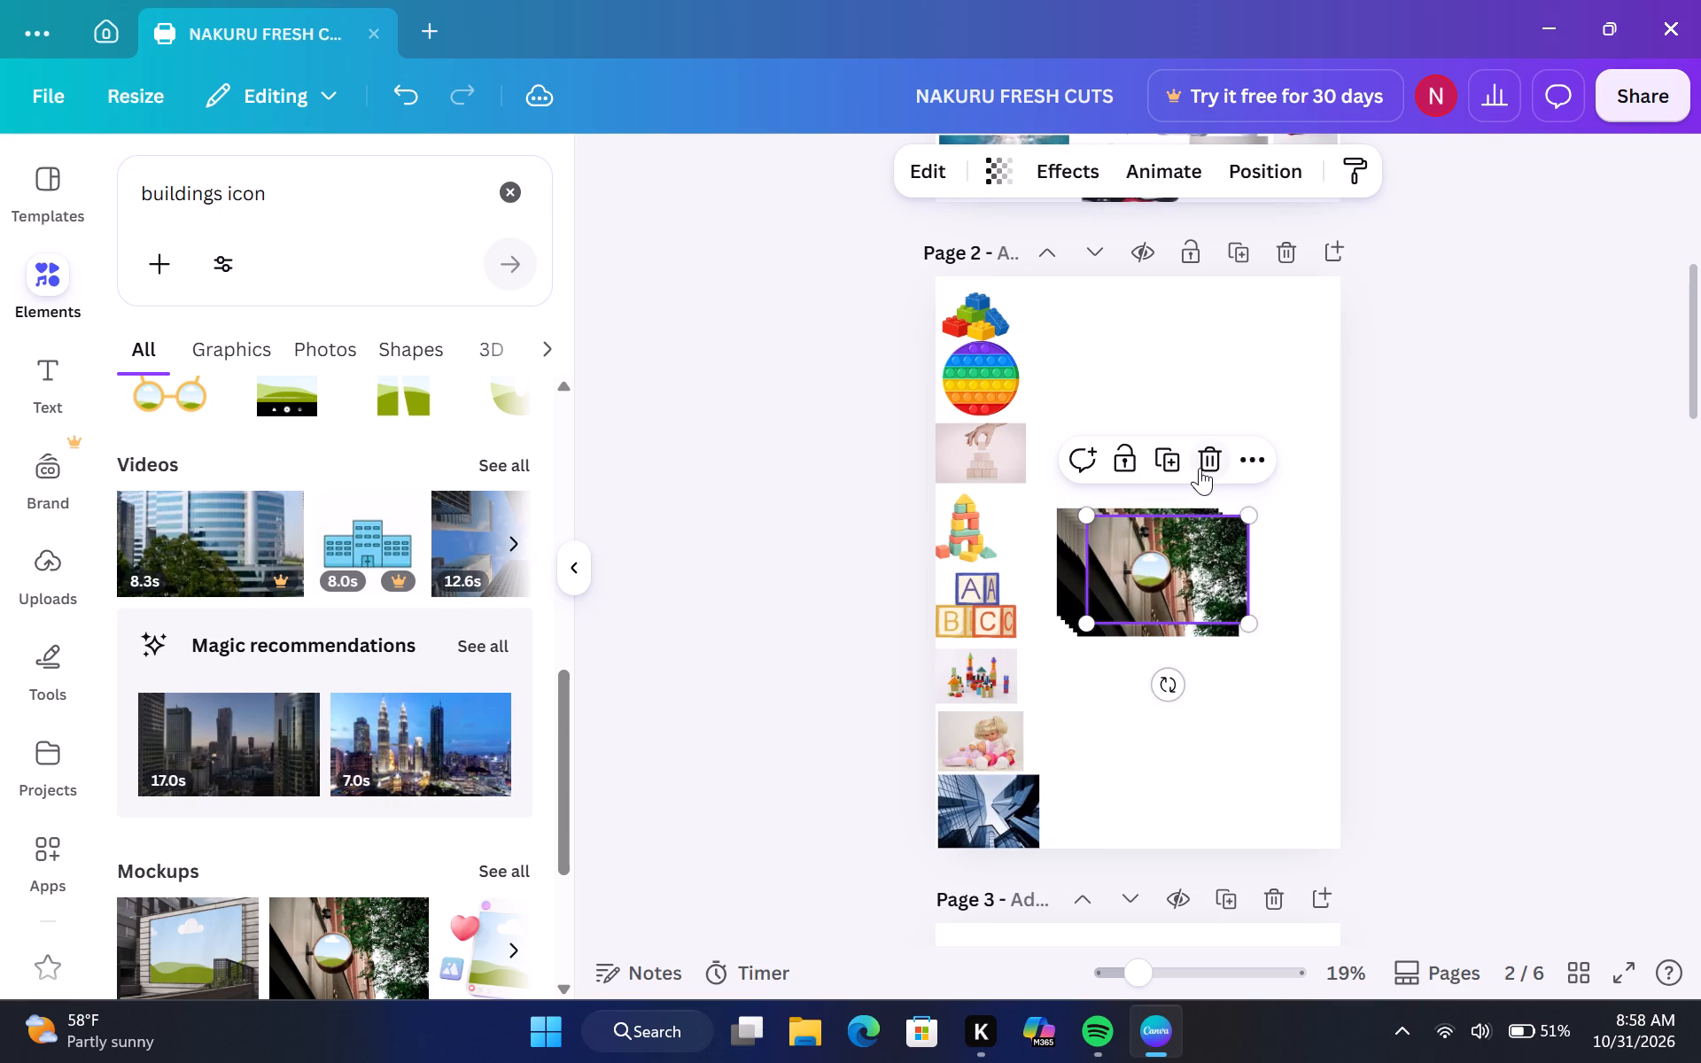
{"action": "left_click", "coordinate": [1202, 466]}
Delete five more stacked copies of the round street sign mockup, leaving only one on page 2.
{"action": "left_click_drag", "start_coordinate": [1175, 541], "coordinate": [1193, 411]}
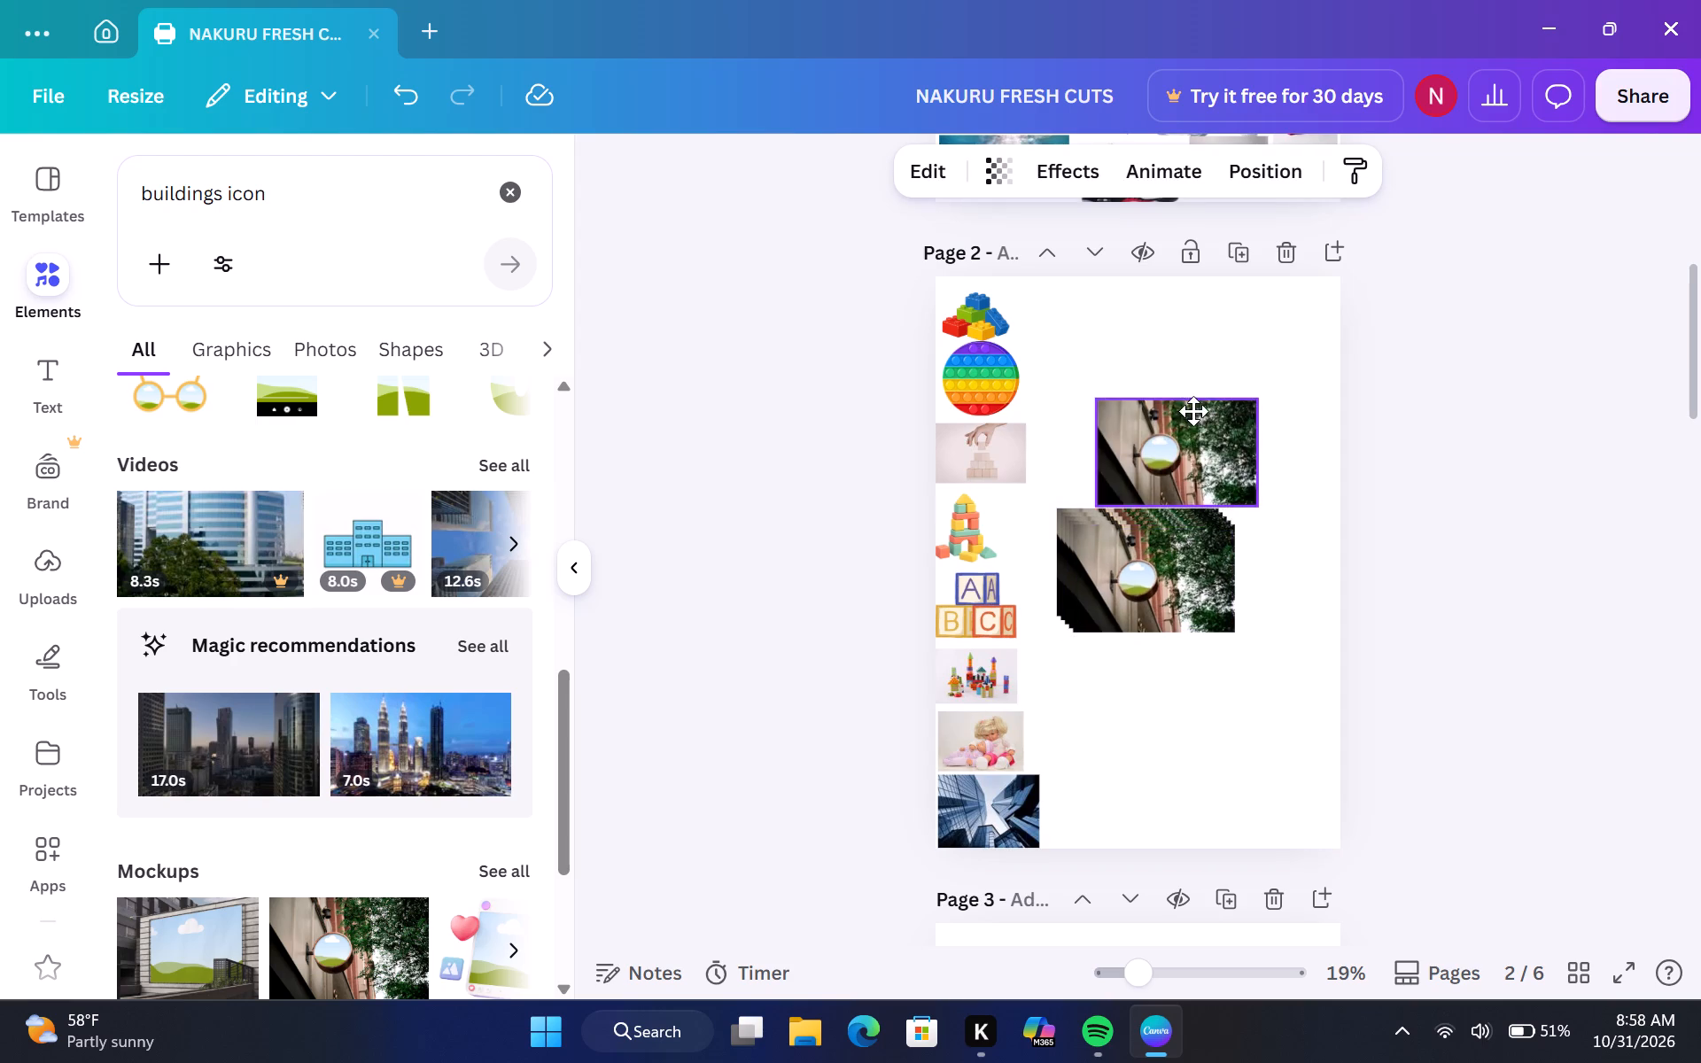
{"action": "left_click_drag", "start_coordinate": [1193, 411], "coordinate": [1178, 493]}
{"action": "left_click", "coordinate": [1201, 415]}
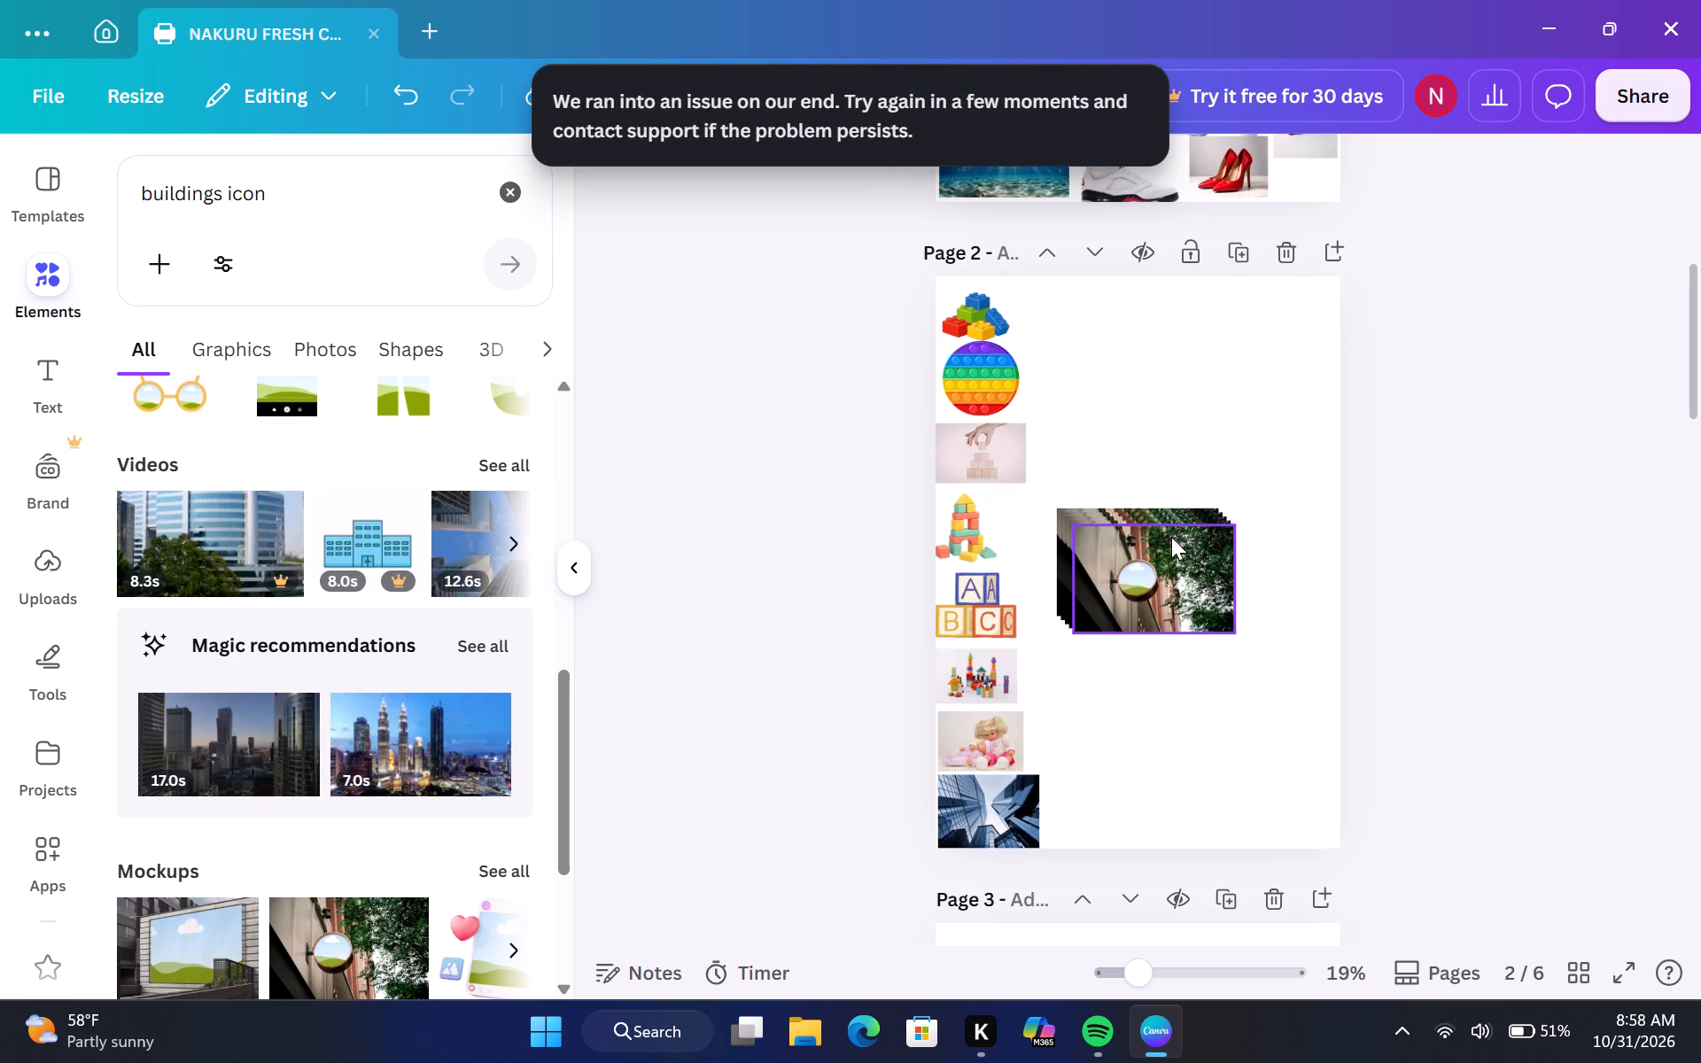
{"action": "left_click_drag", "start_coordinate": [1171, 537], "coordinate": [1181, 518]}
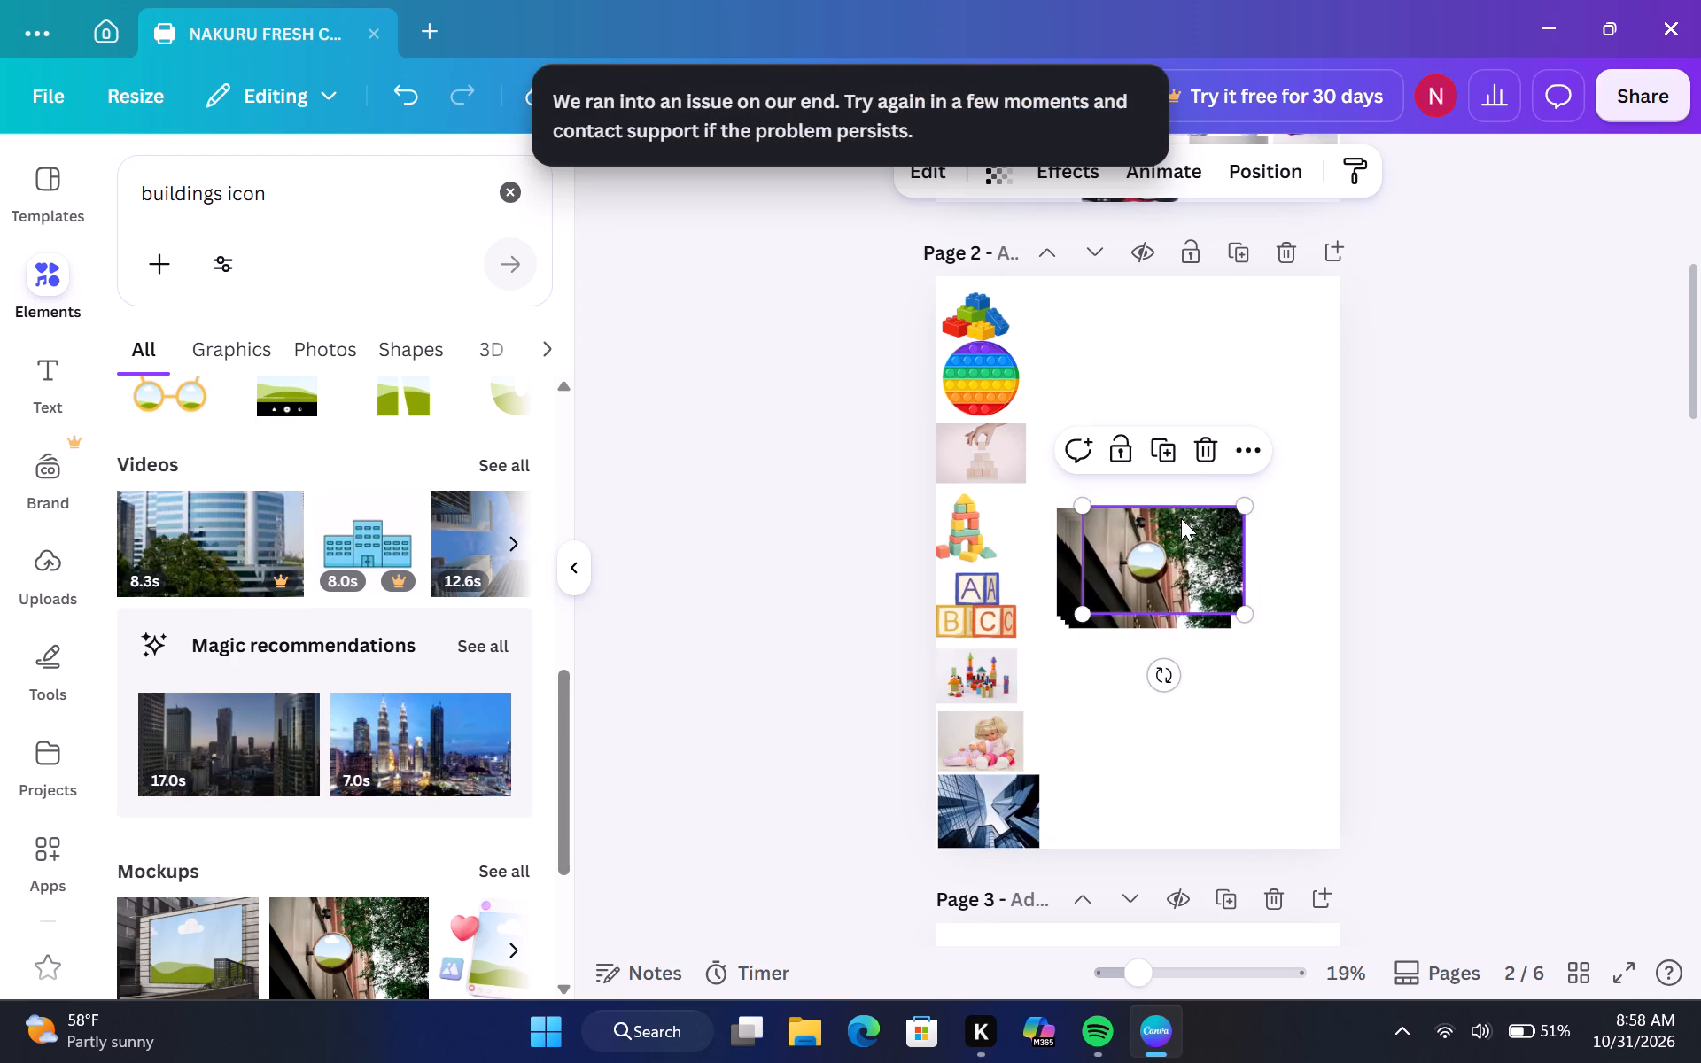
{"action": "left_click", "coordinate": [1202, 447]}
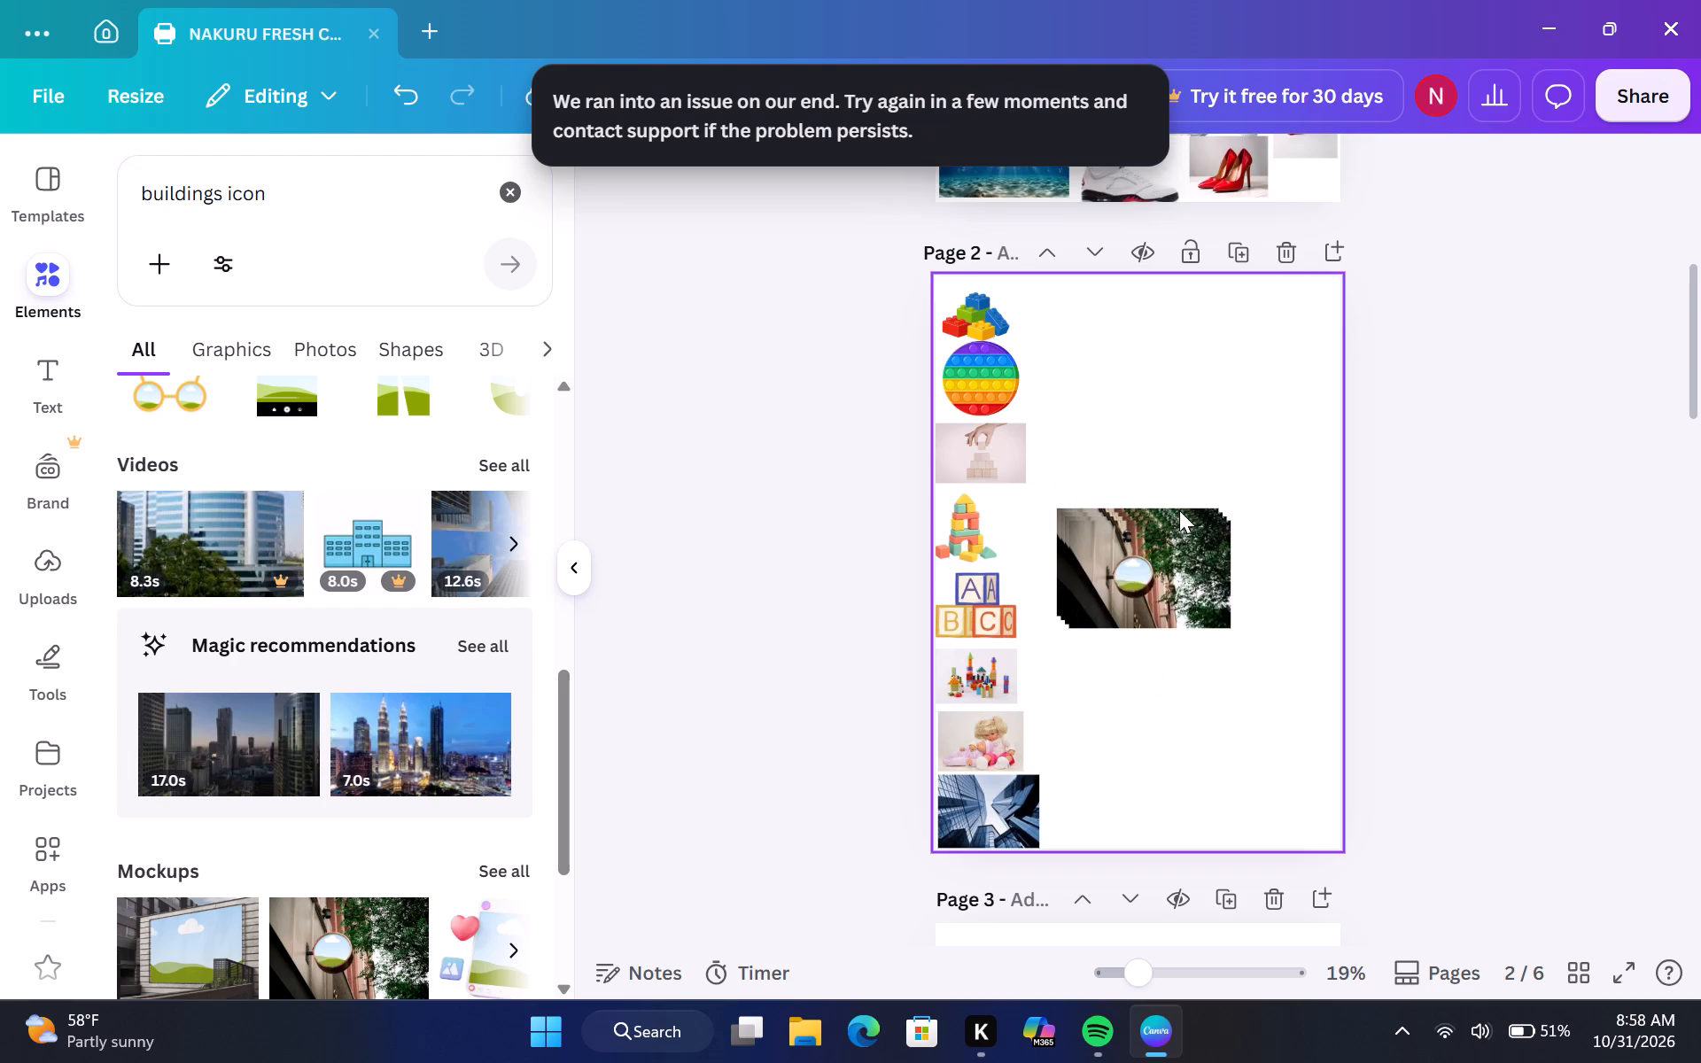
{"action": "left_click_drag", "start_coordinate": [1174, 520], "coordinate": [1185, 450]}
{"action": "left_click", "coordinate": [1185, 450]}
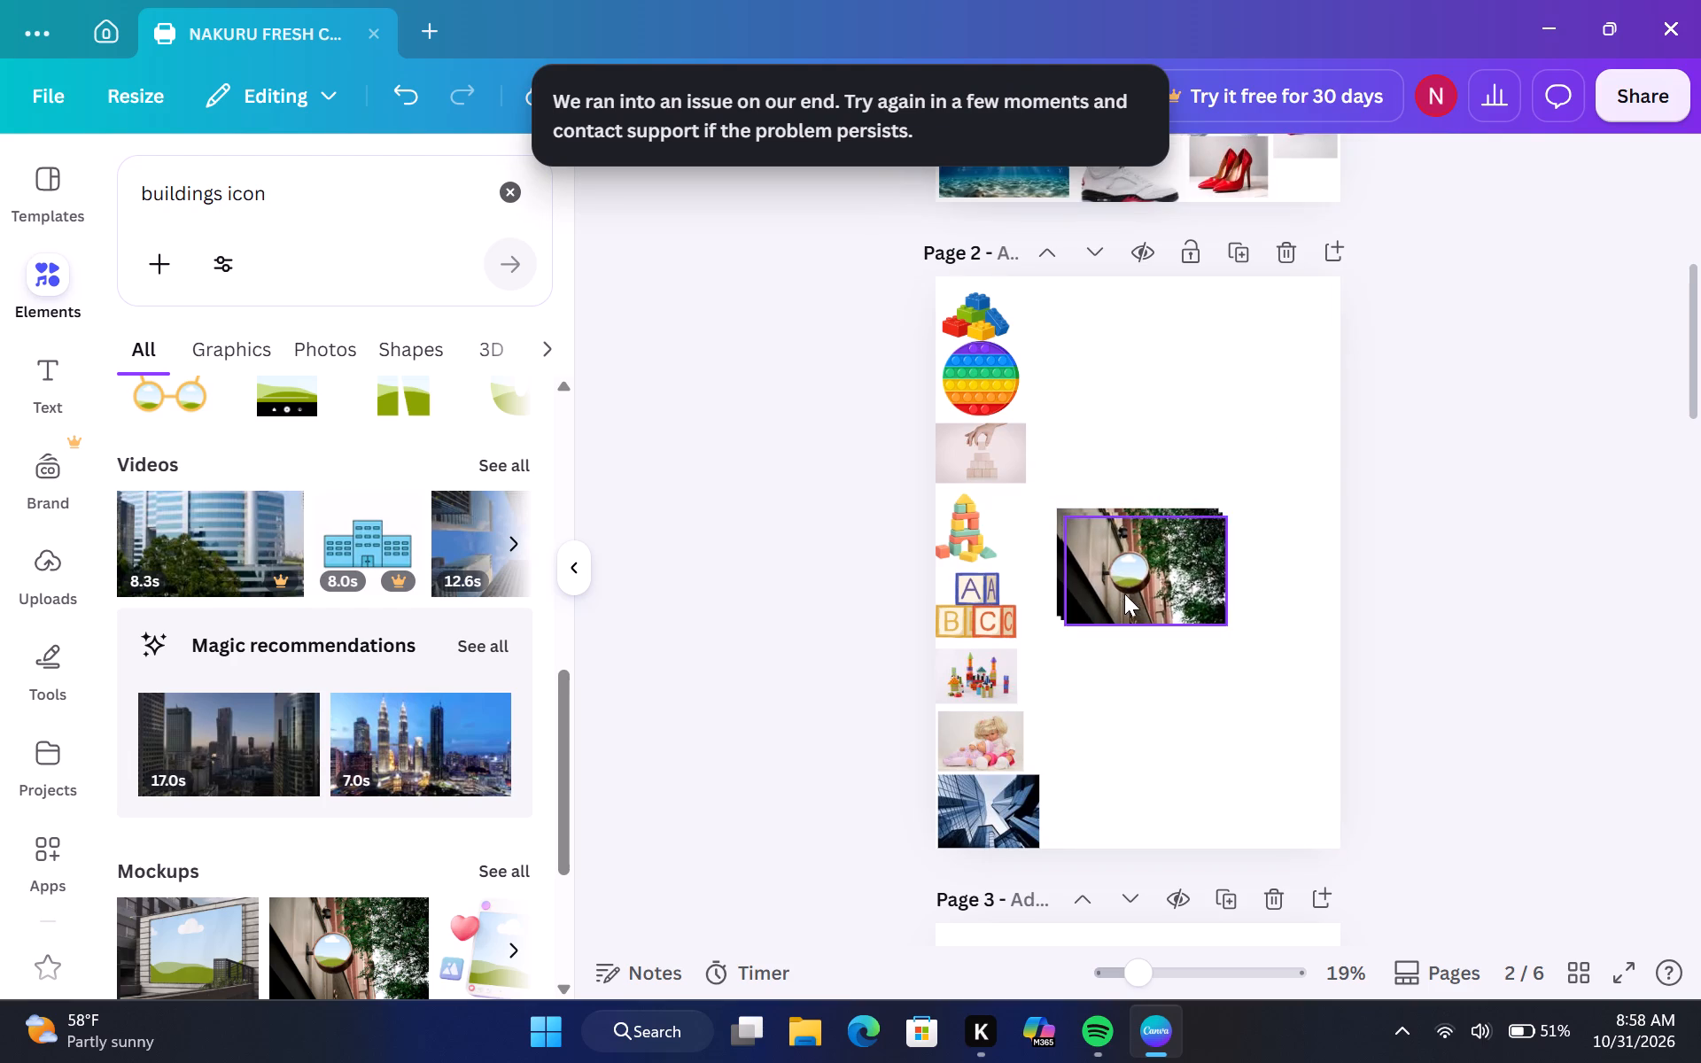
{"action": "left_click_drag", "start_coordinate": [1129, 581], "coordinate": [1133, 548]}
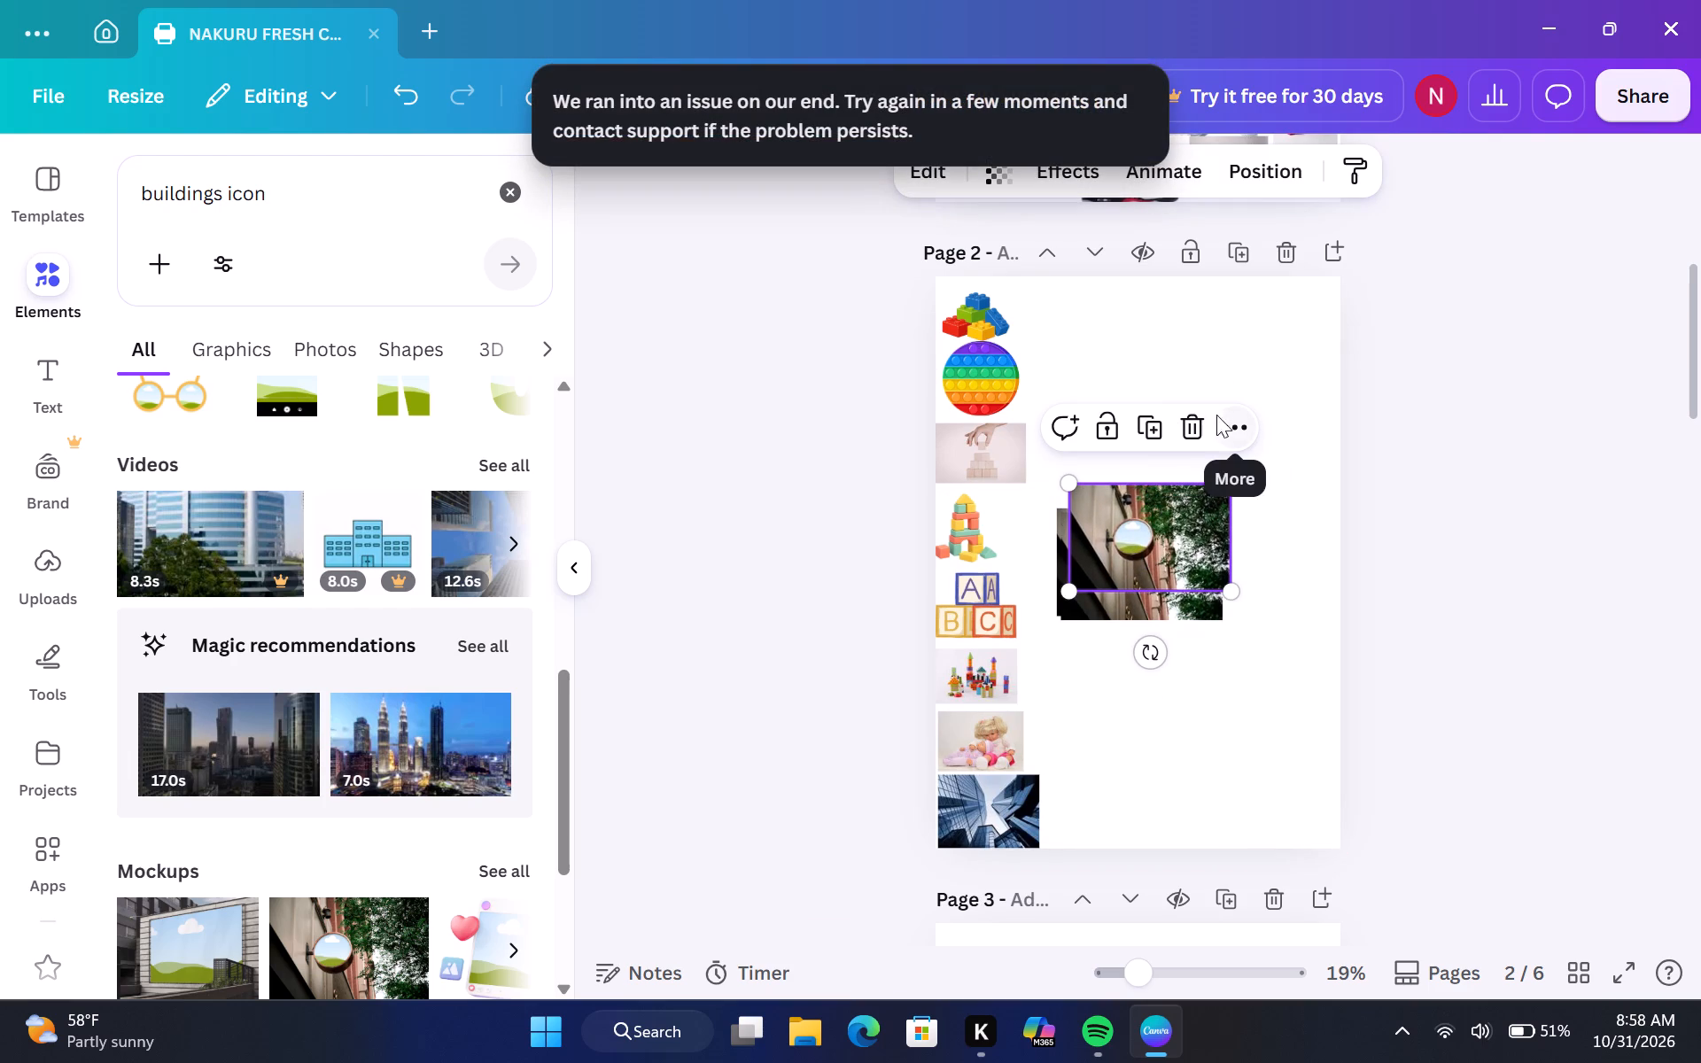
{"action": "left_click", "coordinate": [1194, 435]}
{"action": "left_click_drag", "start_coordinate": [1128, 541], "coordinate": [1099, 553]}
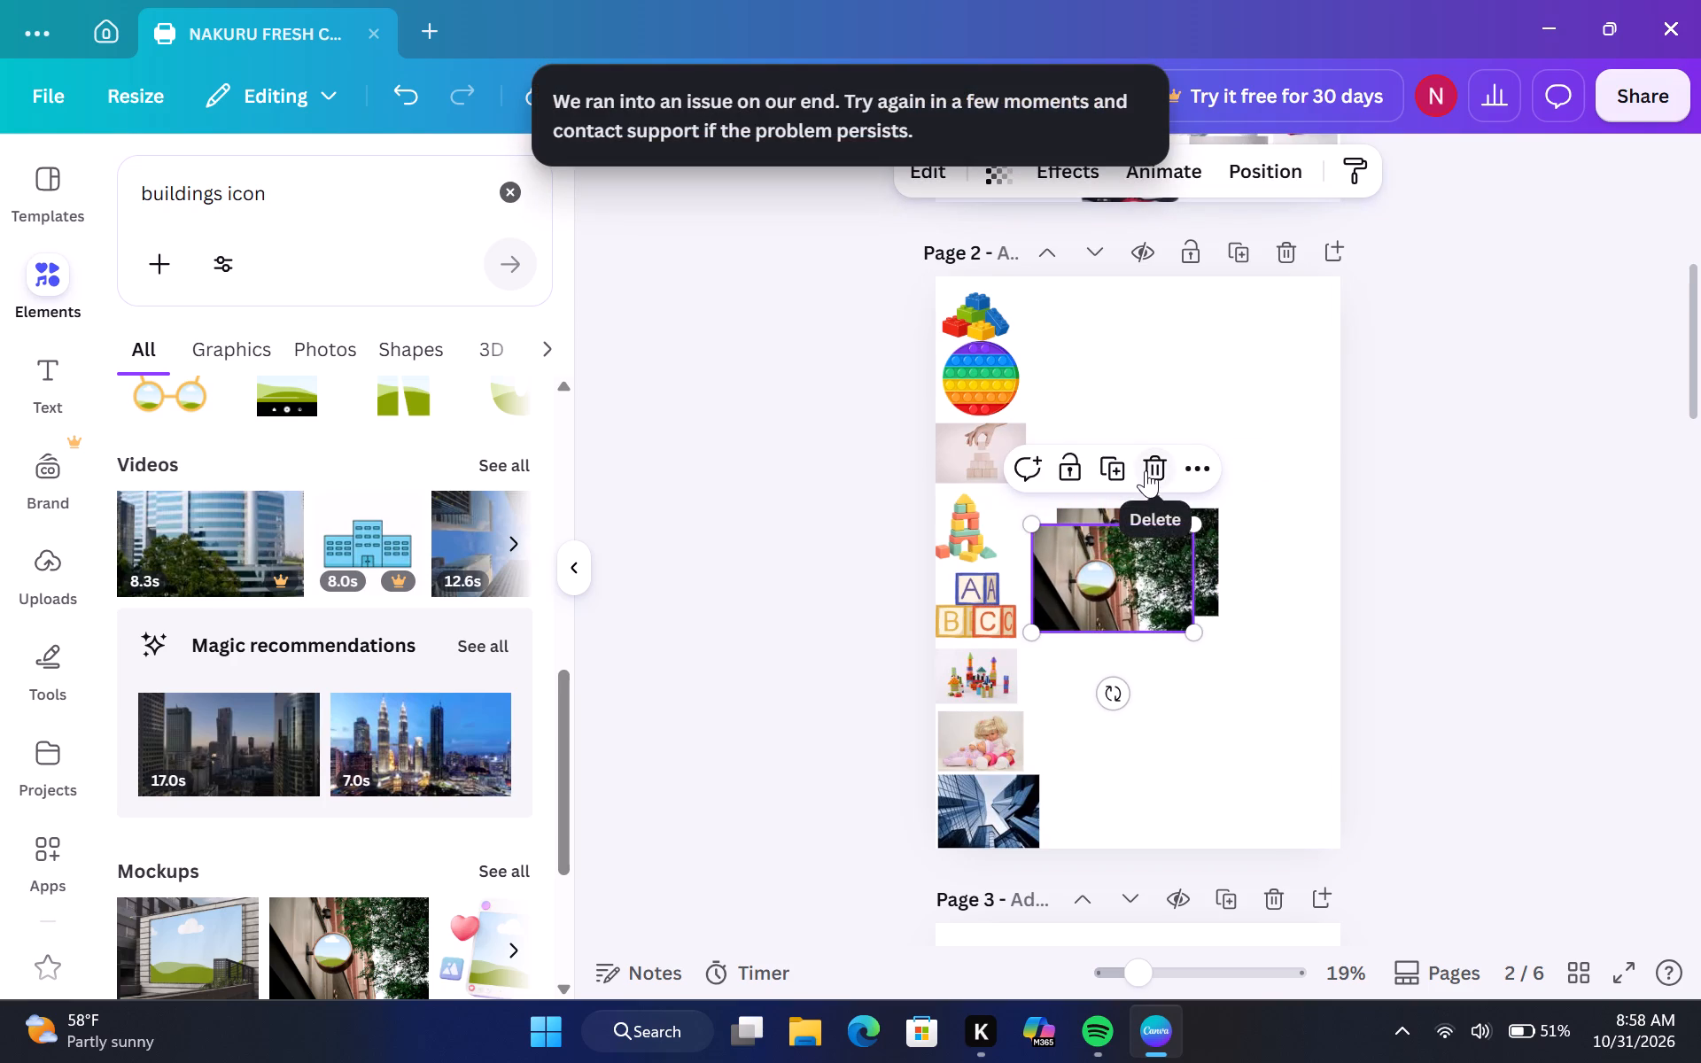
{"action": "left_click", "coordinate": [1161, 466]}
Shrink the remaining round street sign mockup on page 2 to about half its size.
{"action": "left_click", "coordinate": [1149, 516]}
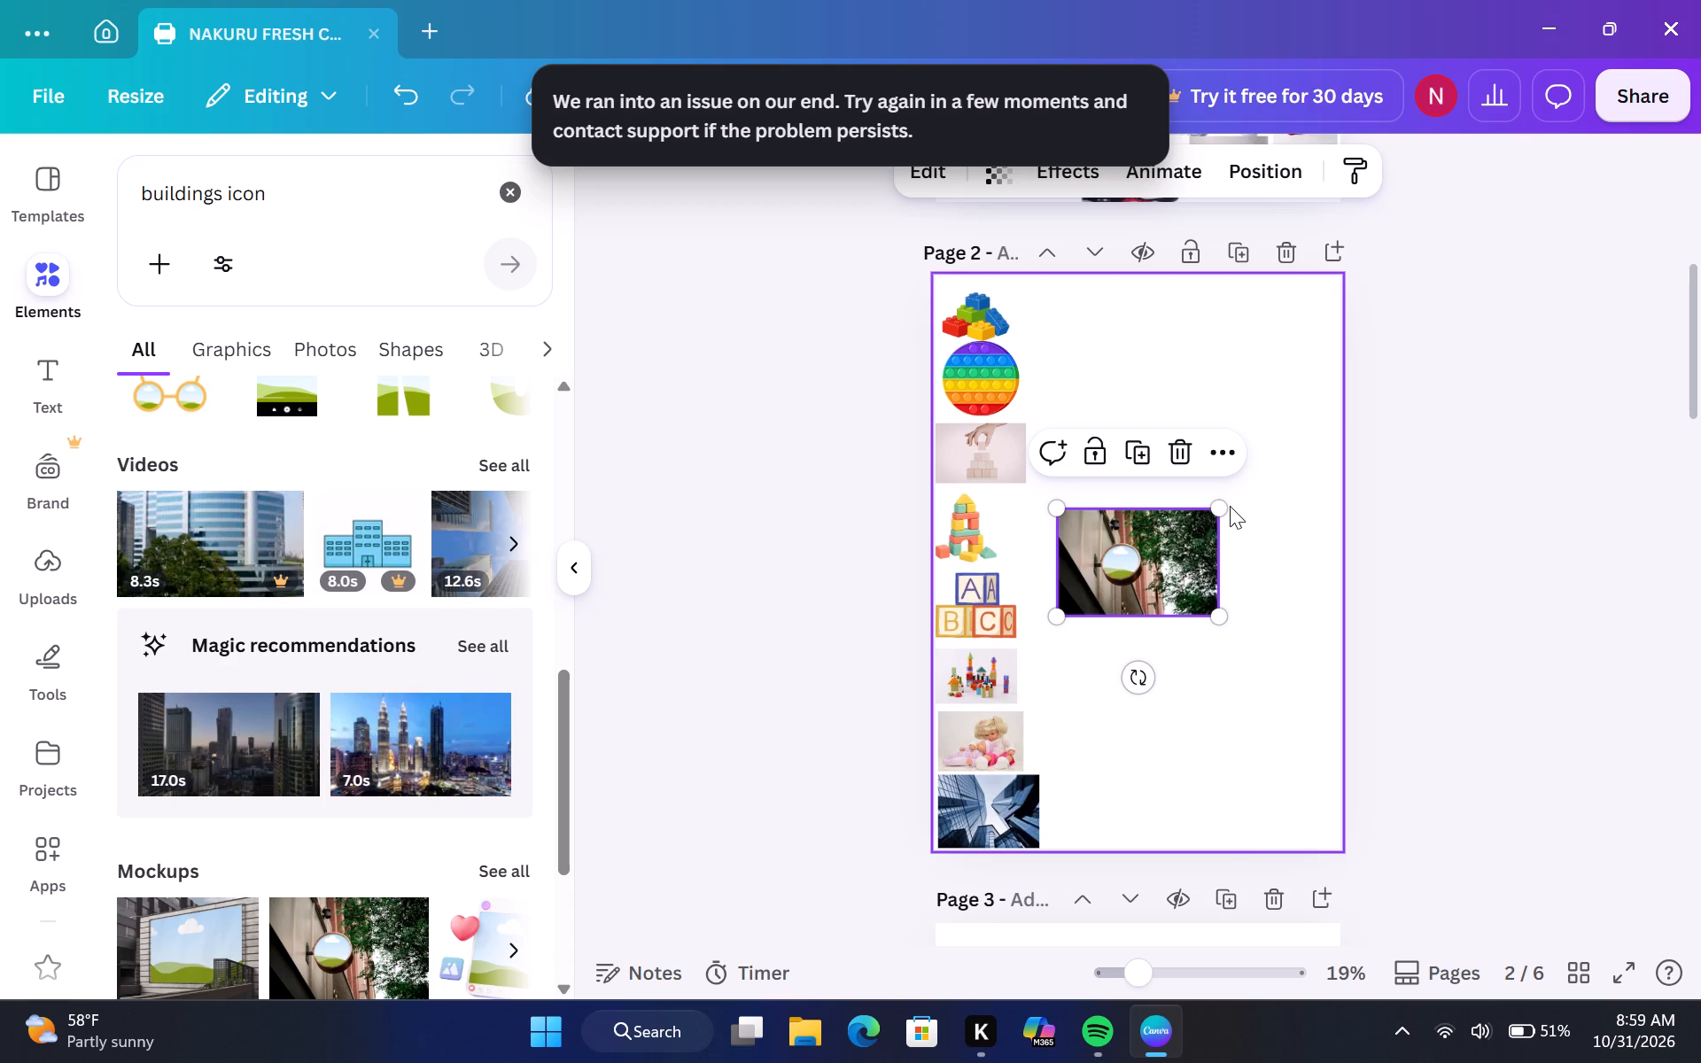
{"action": "left_click_drag", "start_coordinate": [1227, 506], "coordinate": [1154, 567]}
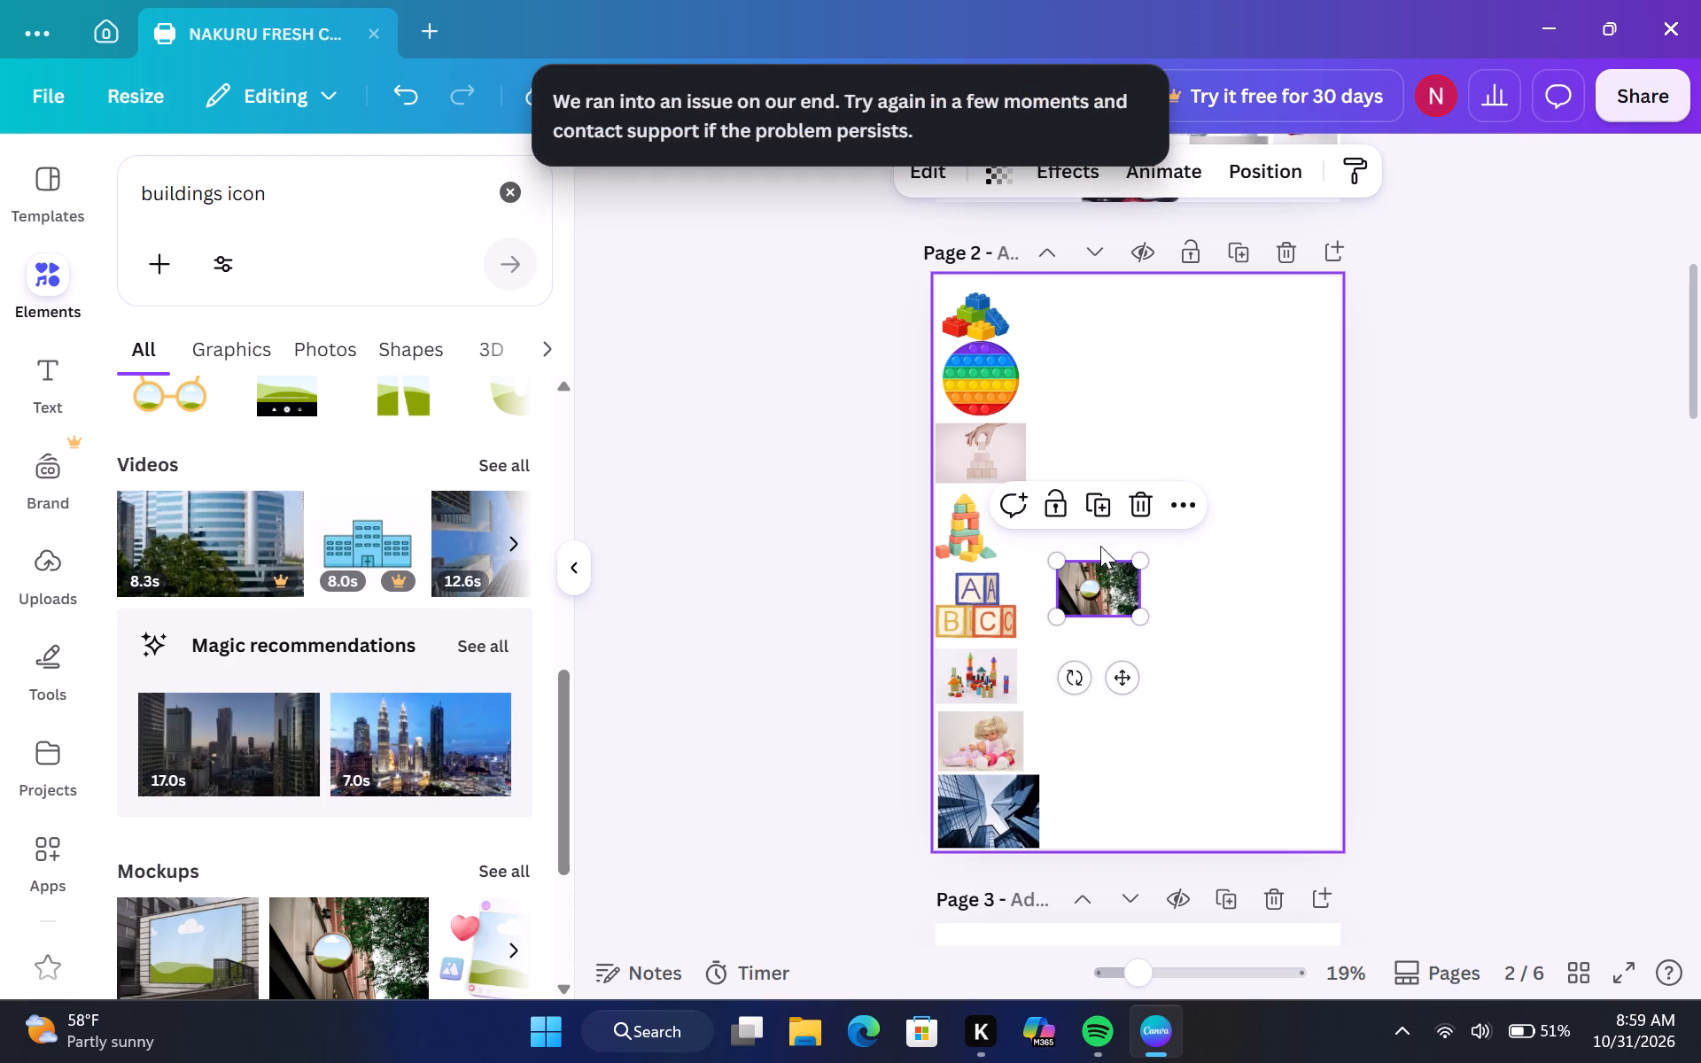
Move the small round street sign mockup to the top edge of page 2, just beside the toy column.
{"action": "double_click", "coordinate": [1100, 546]}
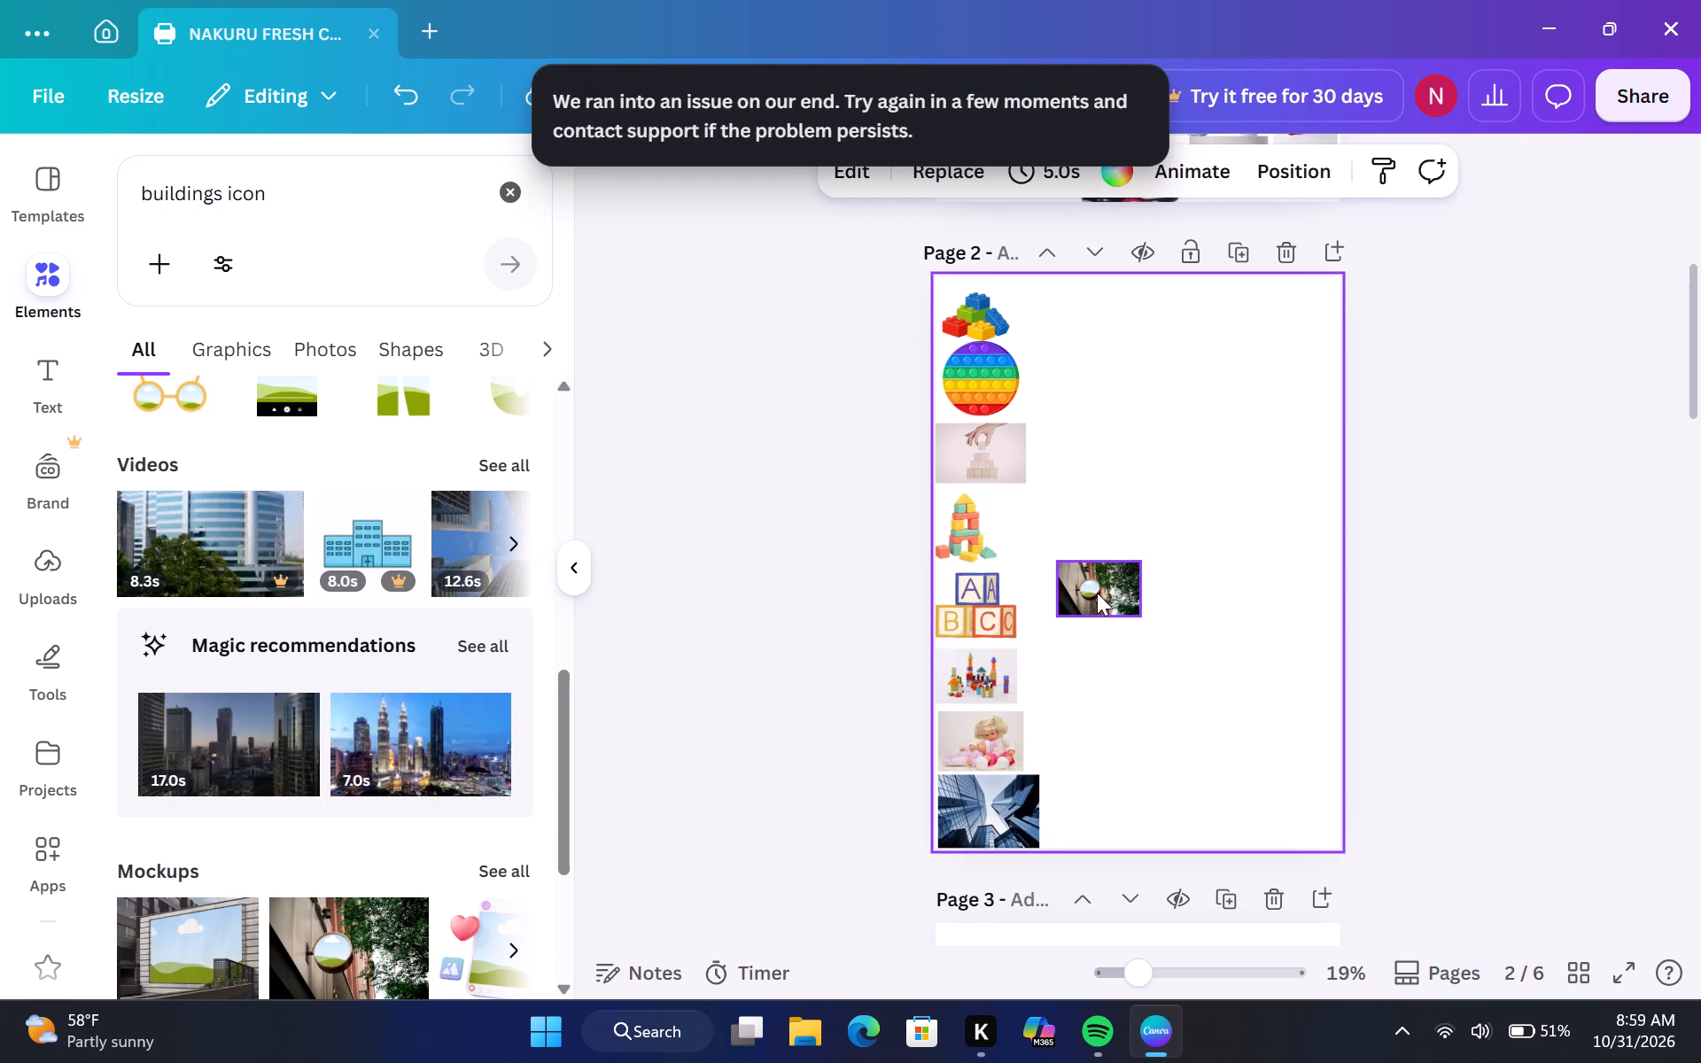
{"action": "left_click_drag", "start_coordinate": [1097, 593], "coordinate": [1049, 324]}
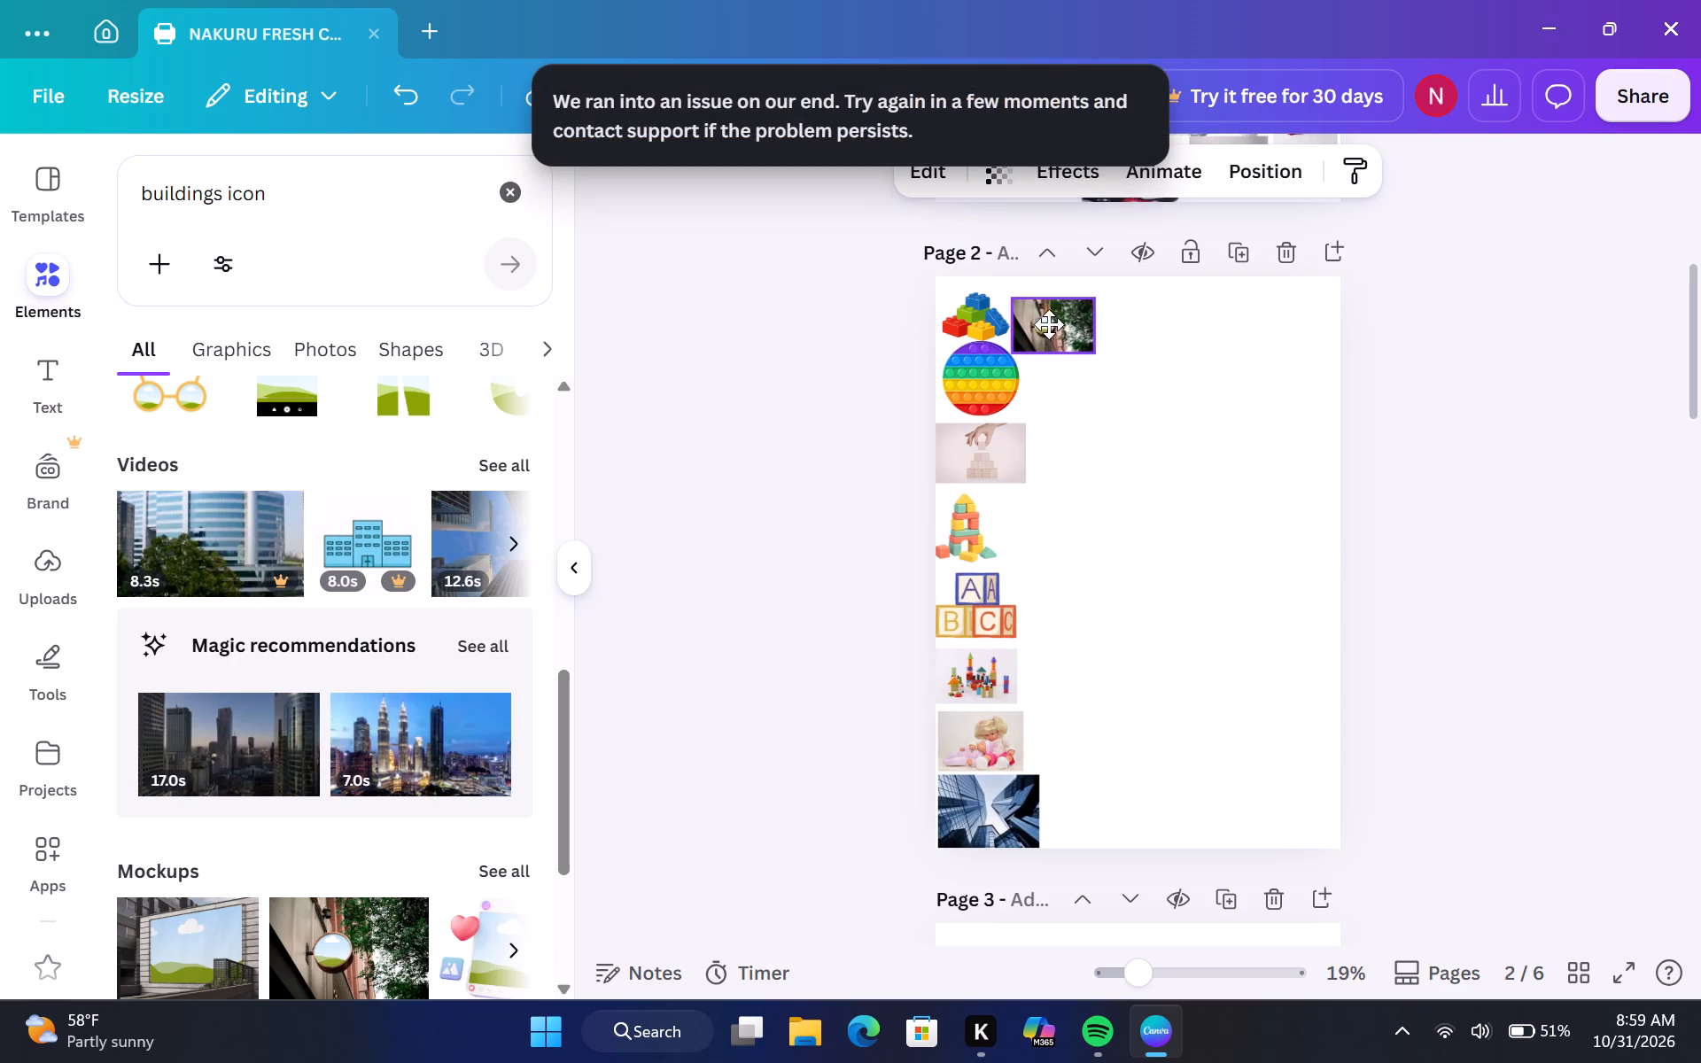
{"action": "left_click_drag", "start_coordinate": [1049, 324], "coordinate": [1060, 306]}
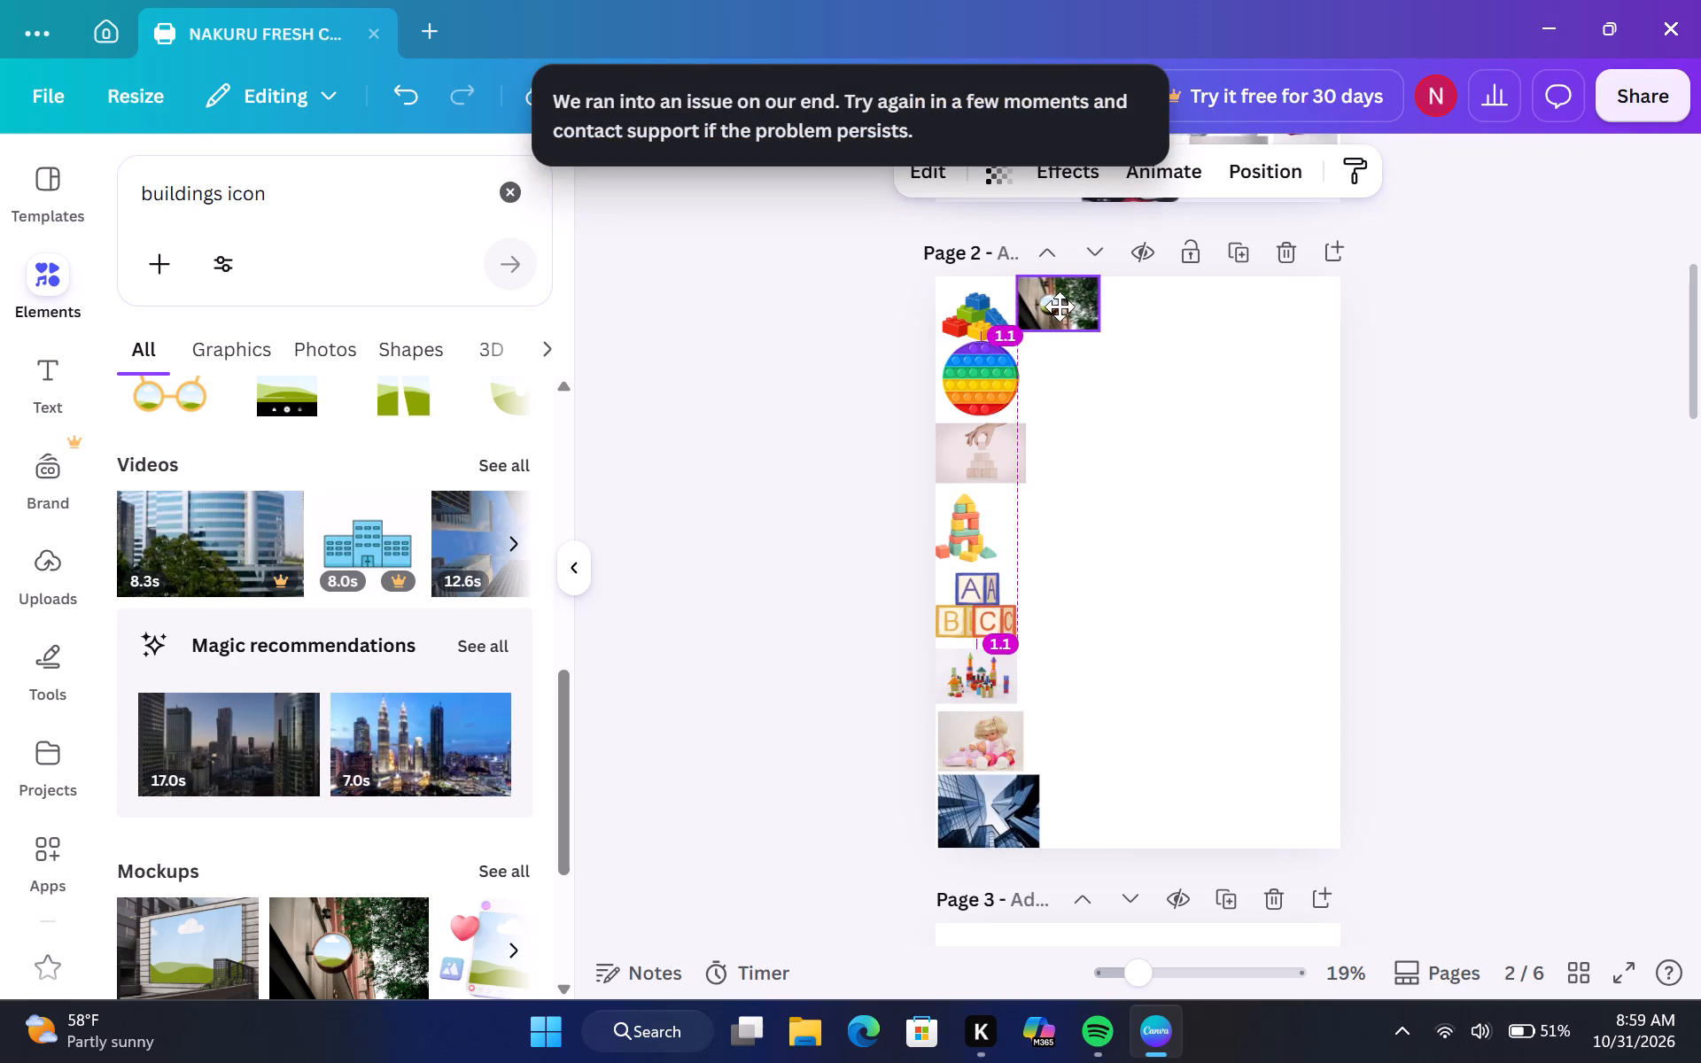
{"action": "left_click_drag", "start_coordinate": [1060, 306], "coordinate": [1063, 311]}
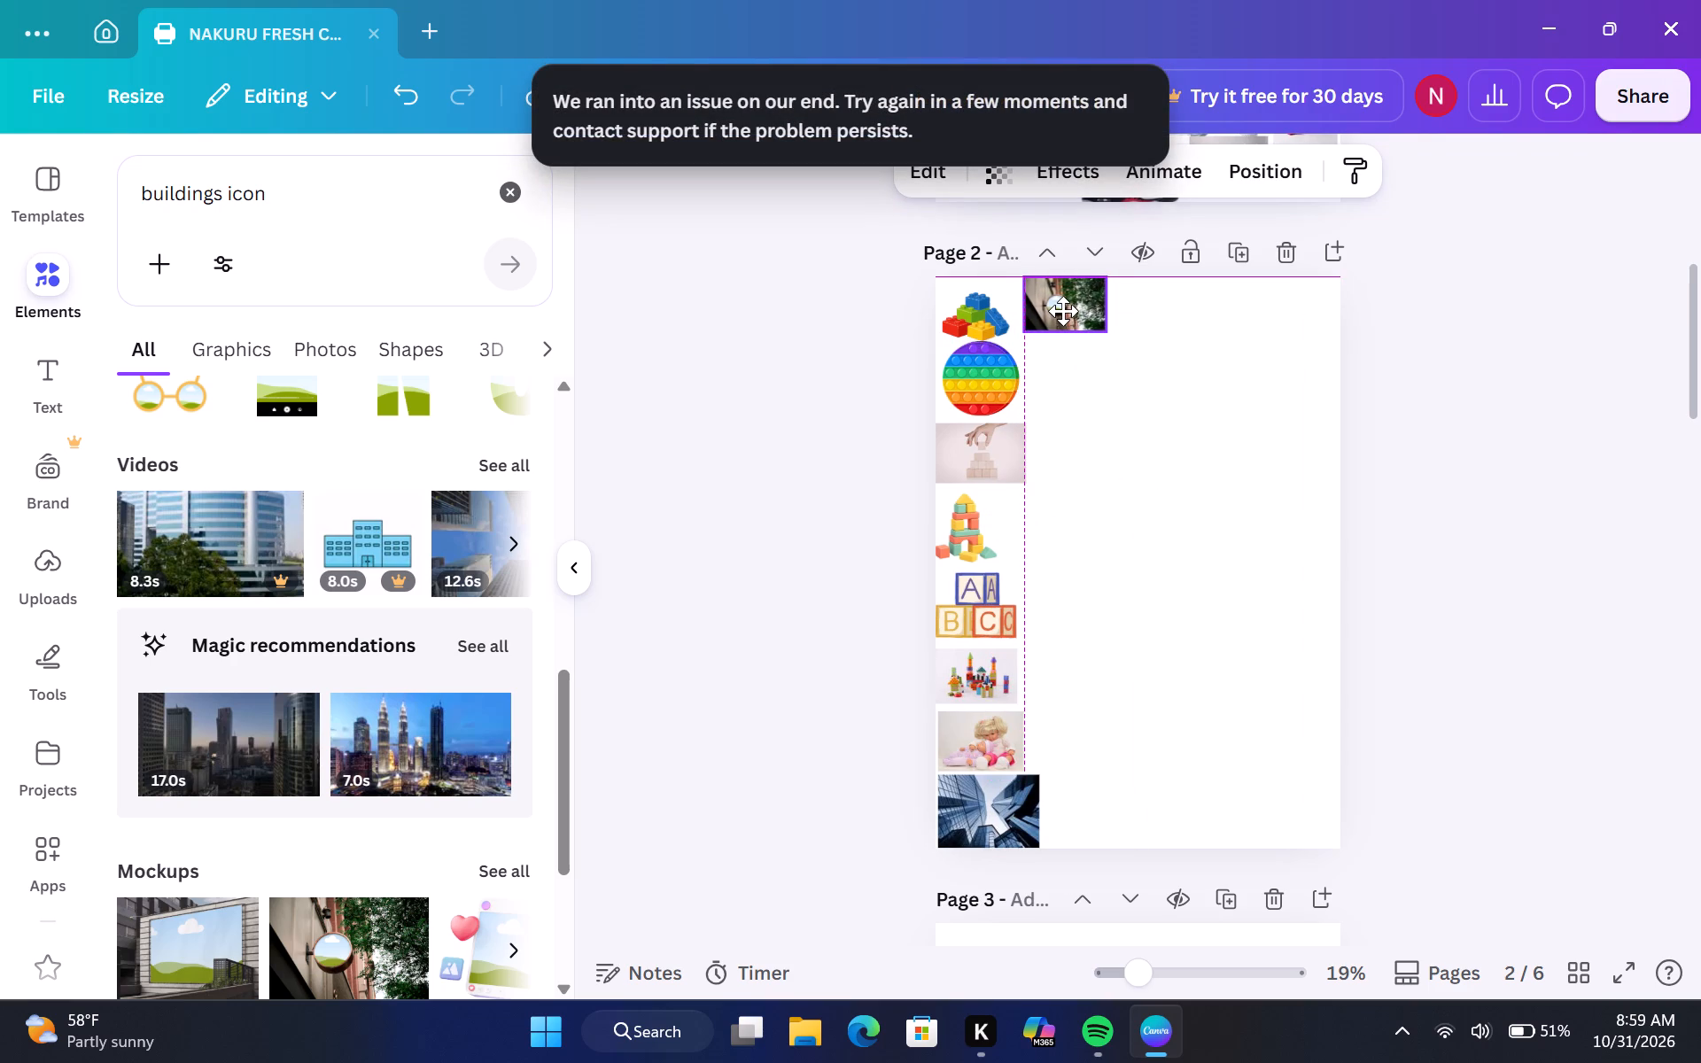
{"action": "left_click_drag", "start_coordinate": [1063, 311], "coordinate": [1065, 311]}
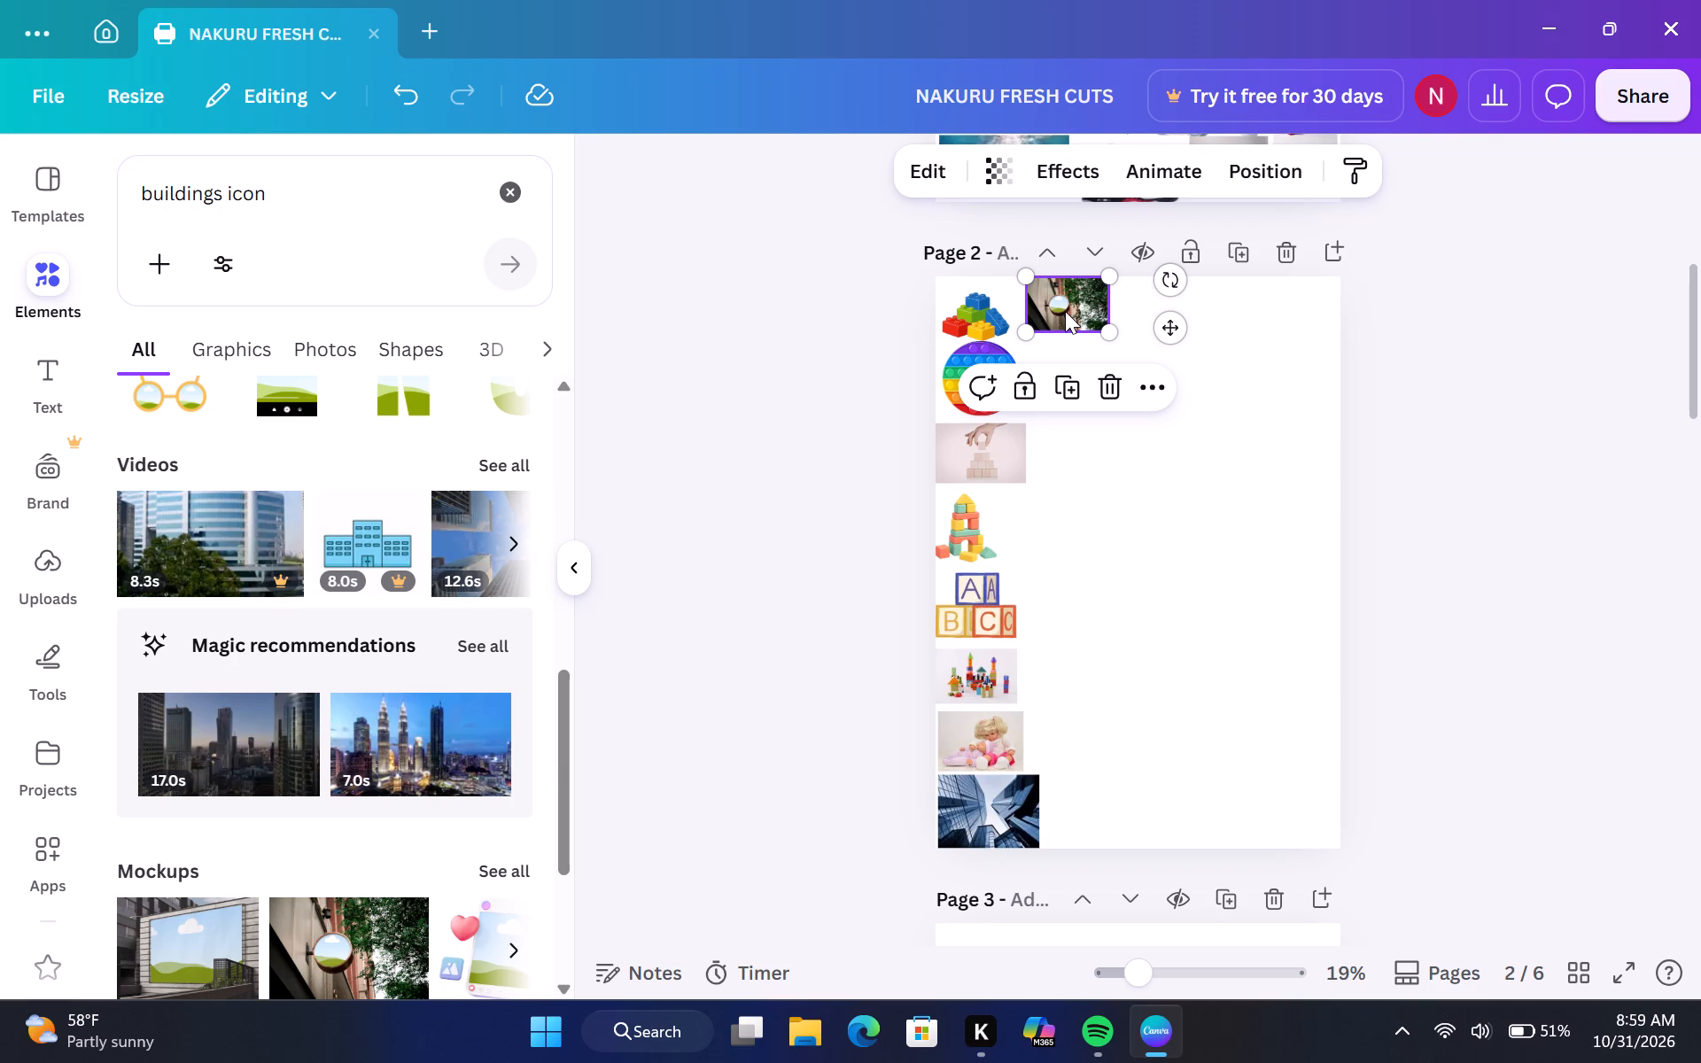
Replace the buildings icon search with a search for group of people in the elements library.
{"action": "left_click", "coordinate": [267, 214]}
{"action": "left_click", "coordinate": [261, 202]}
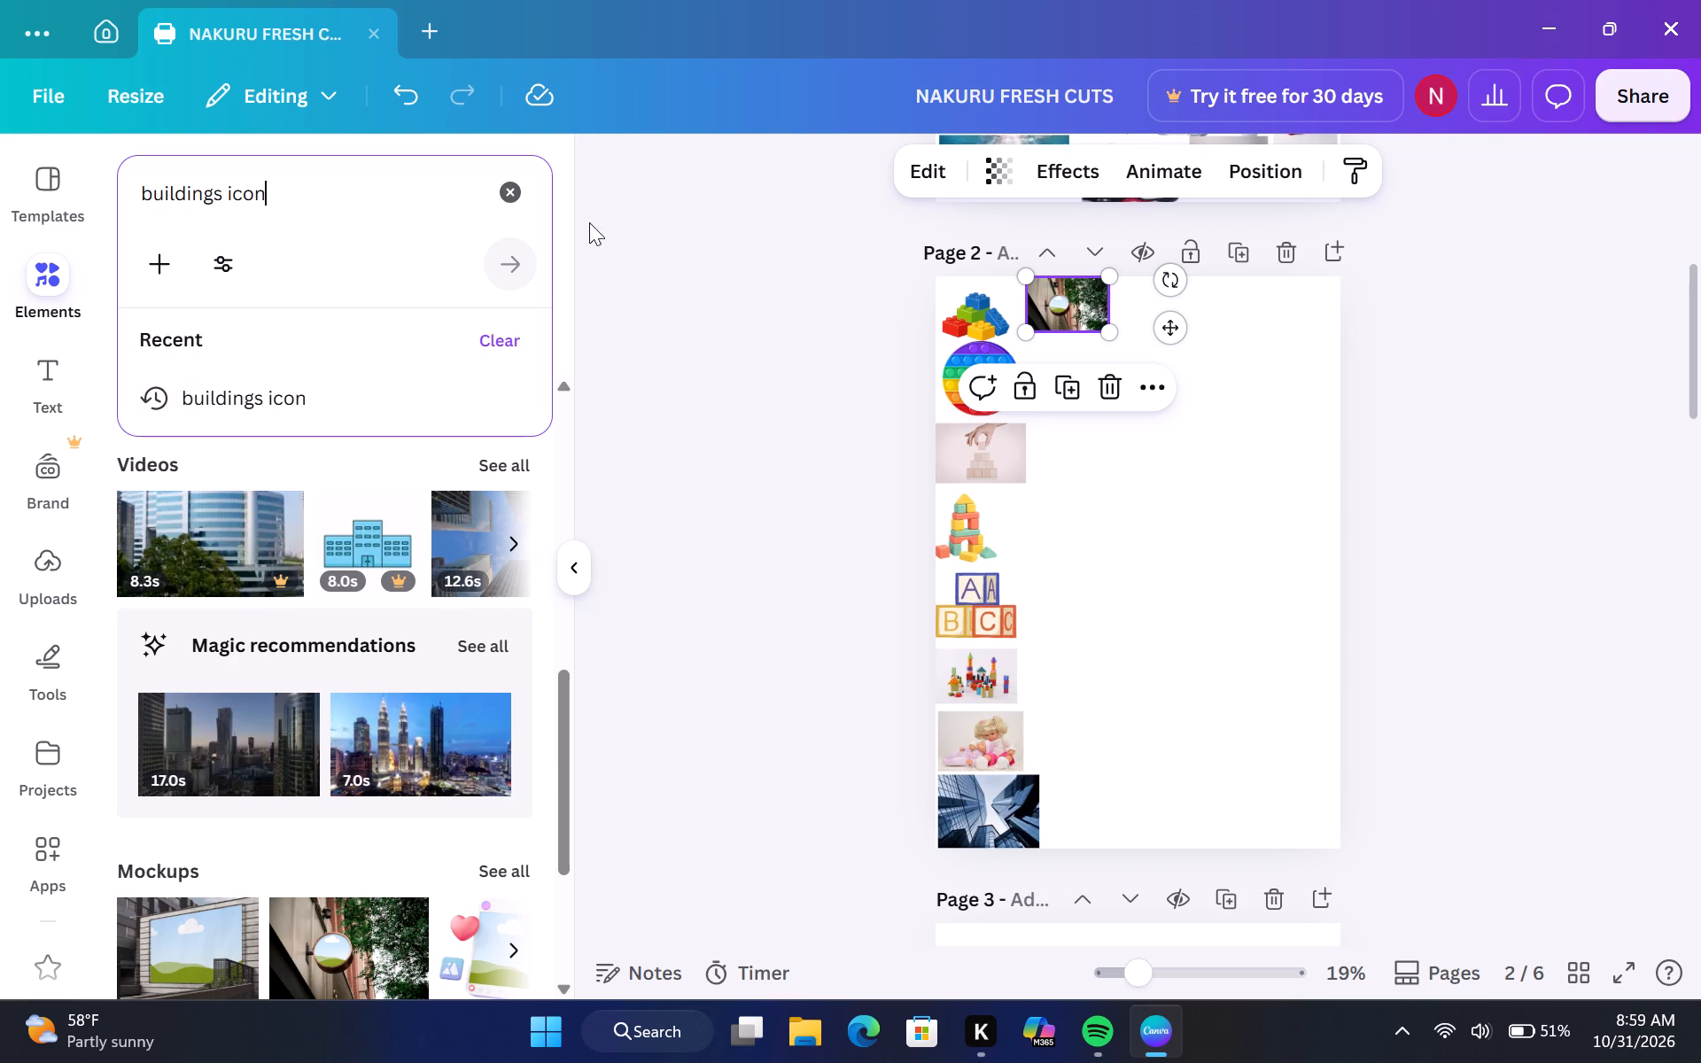
{"action": "left_click", "coordinate": [508, 188]}
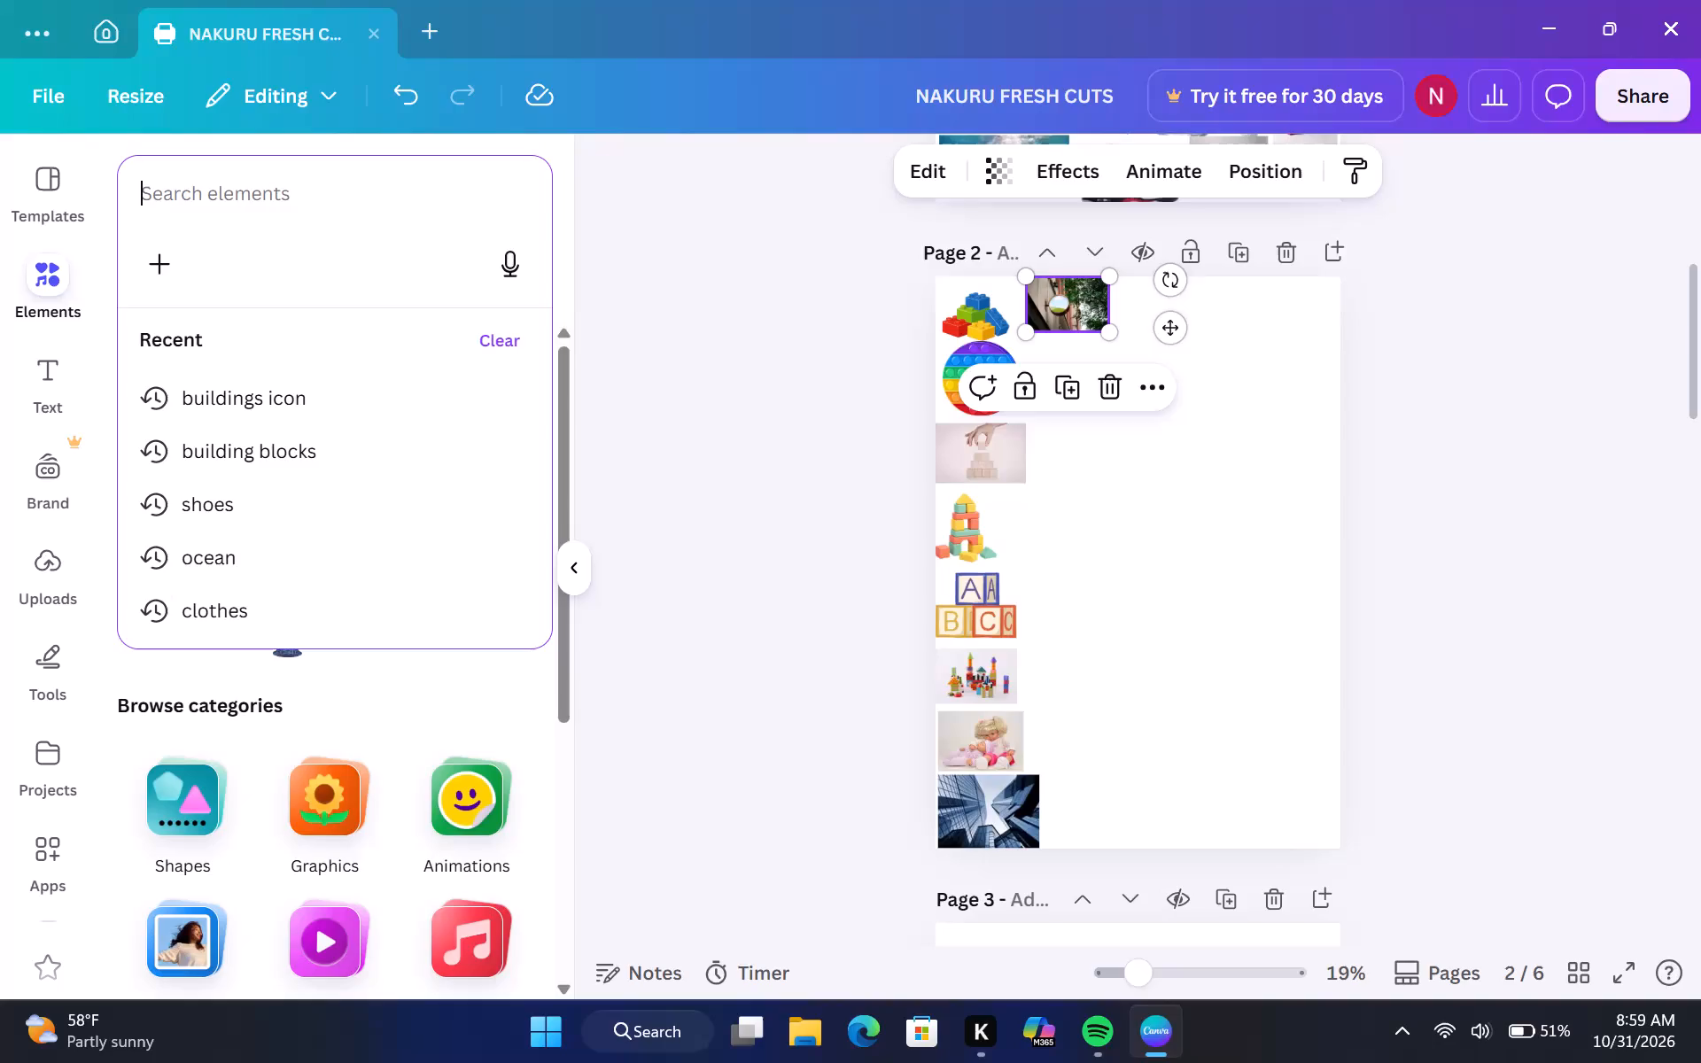
{"action": "type", "text": "pe"}
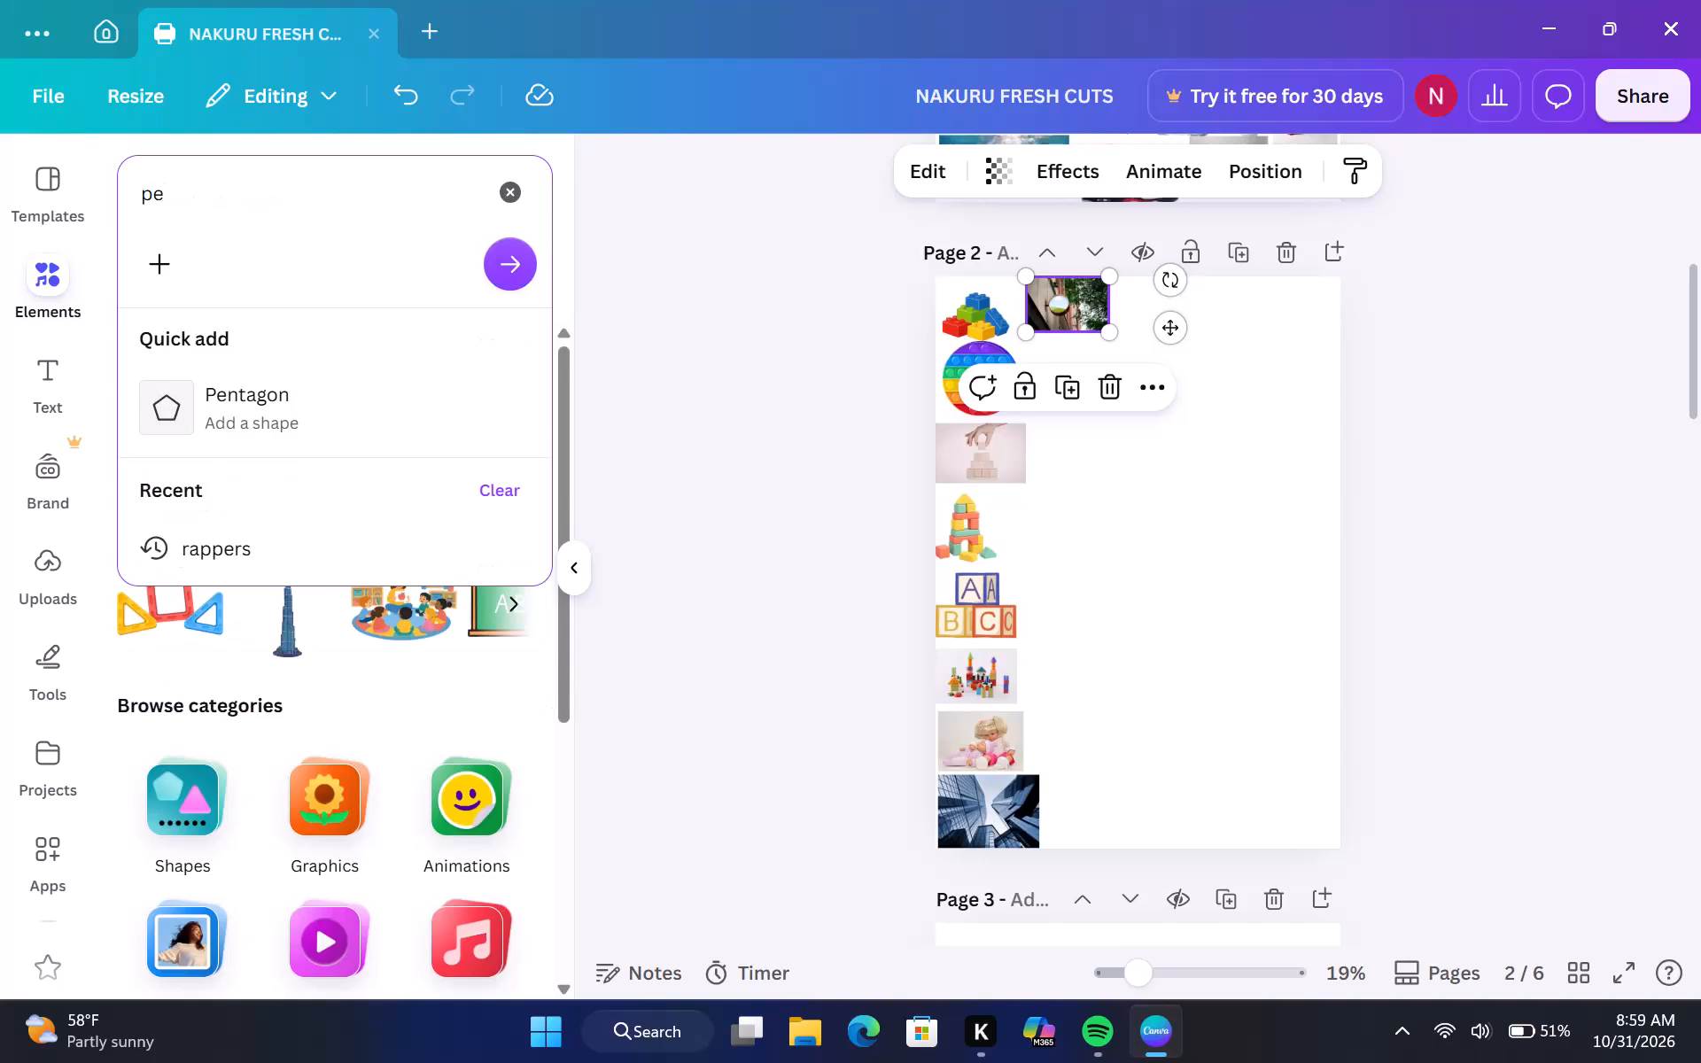
{"action": "type", "text": "op"}
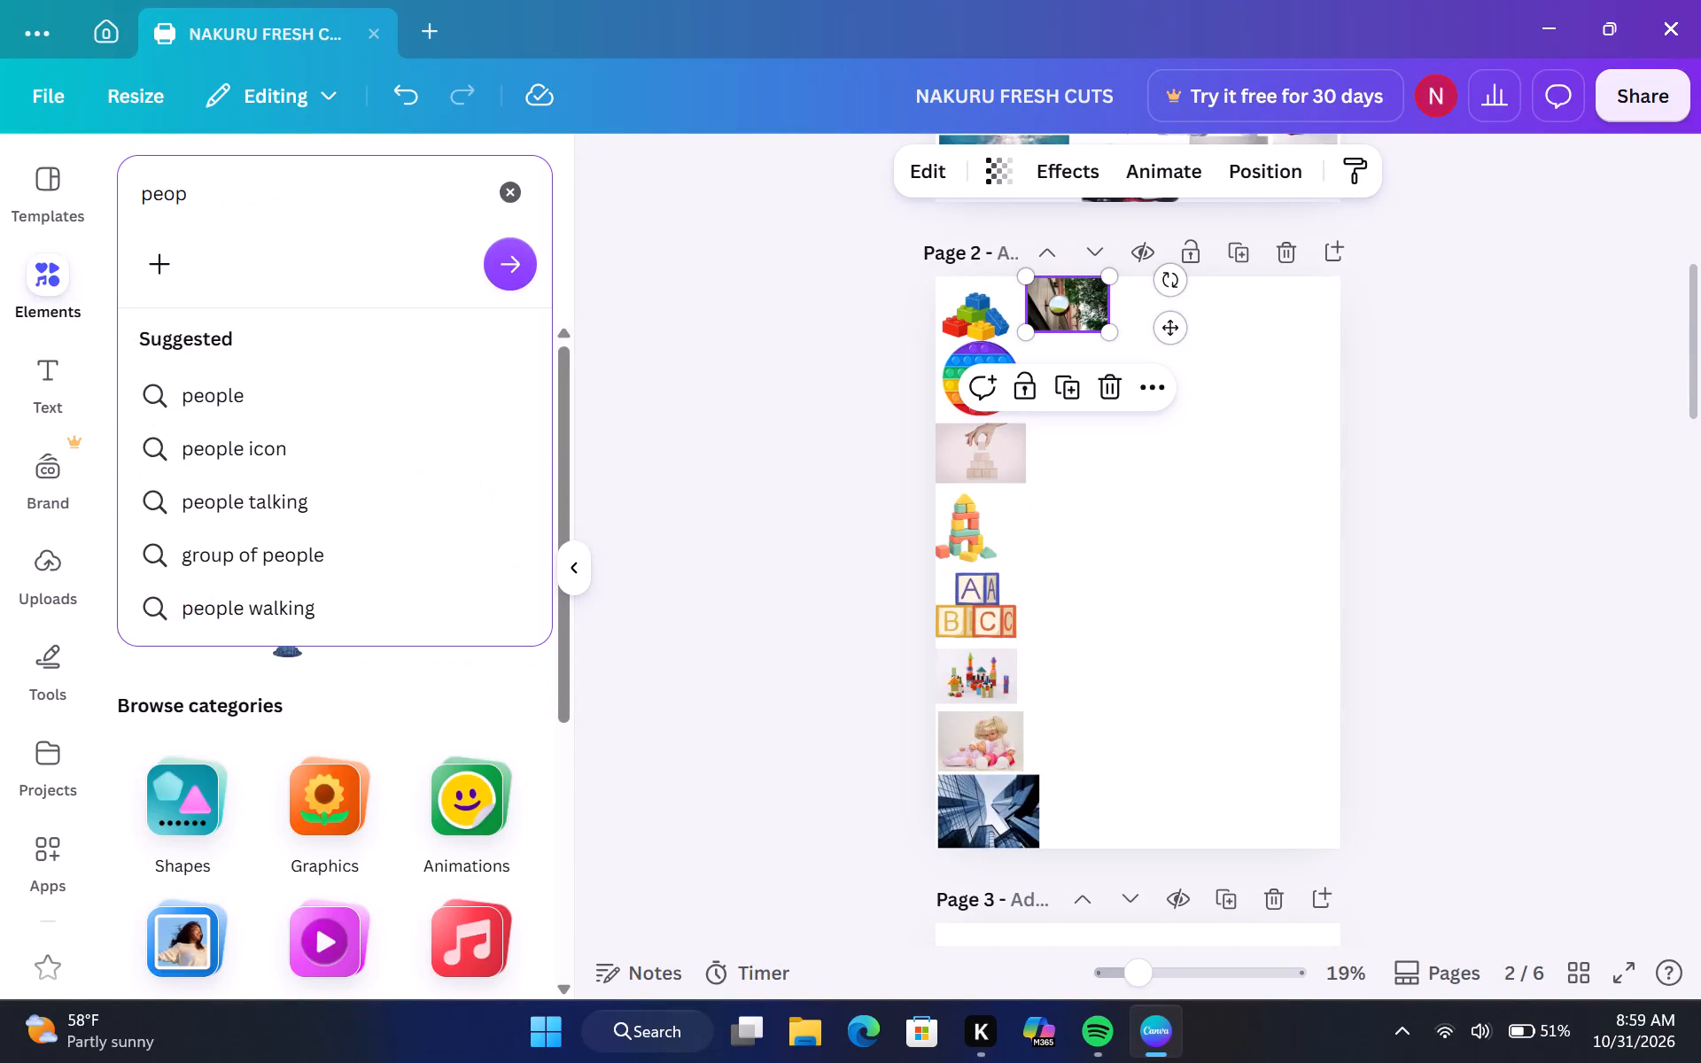
{"action": "type", "text": "le"}
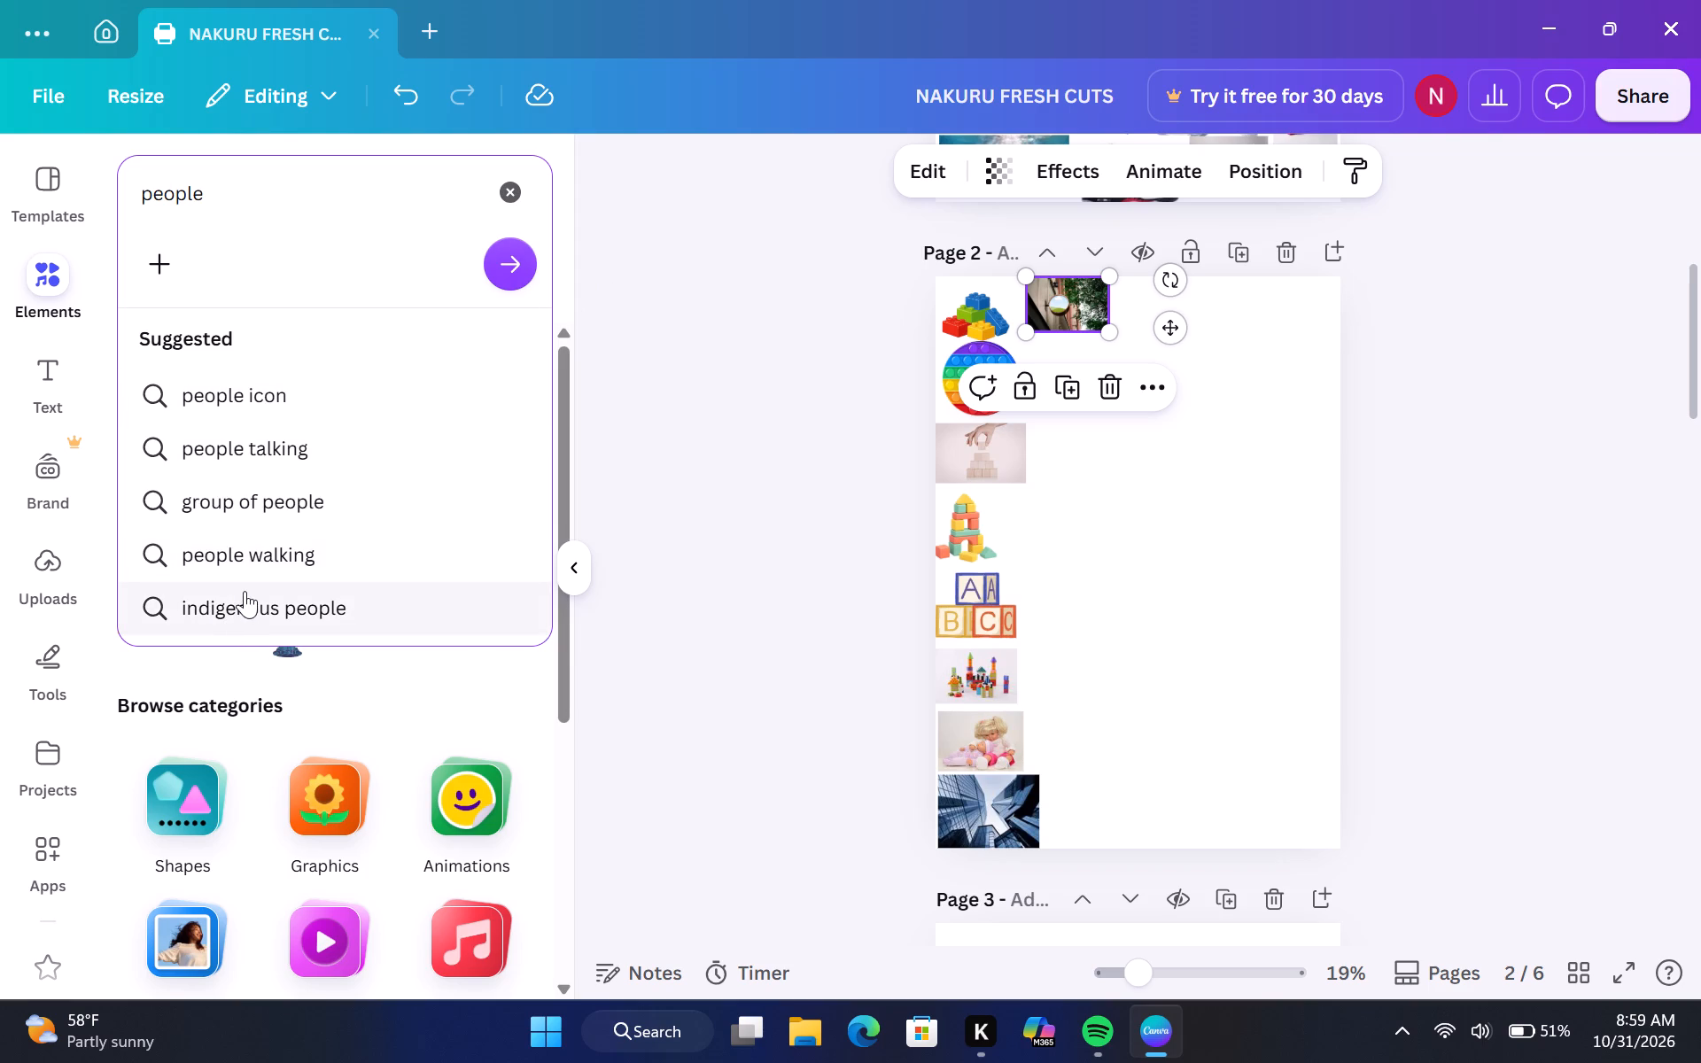
{"action": "left_click", "coordinate": [267, 515]}
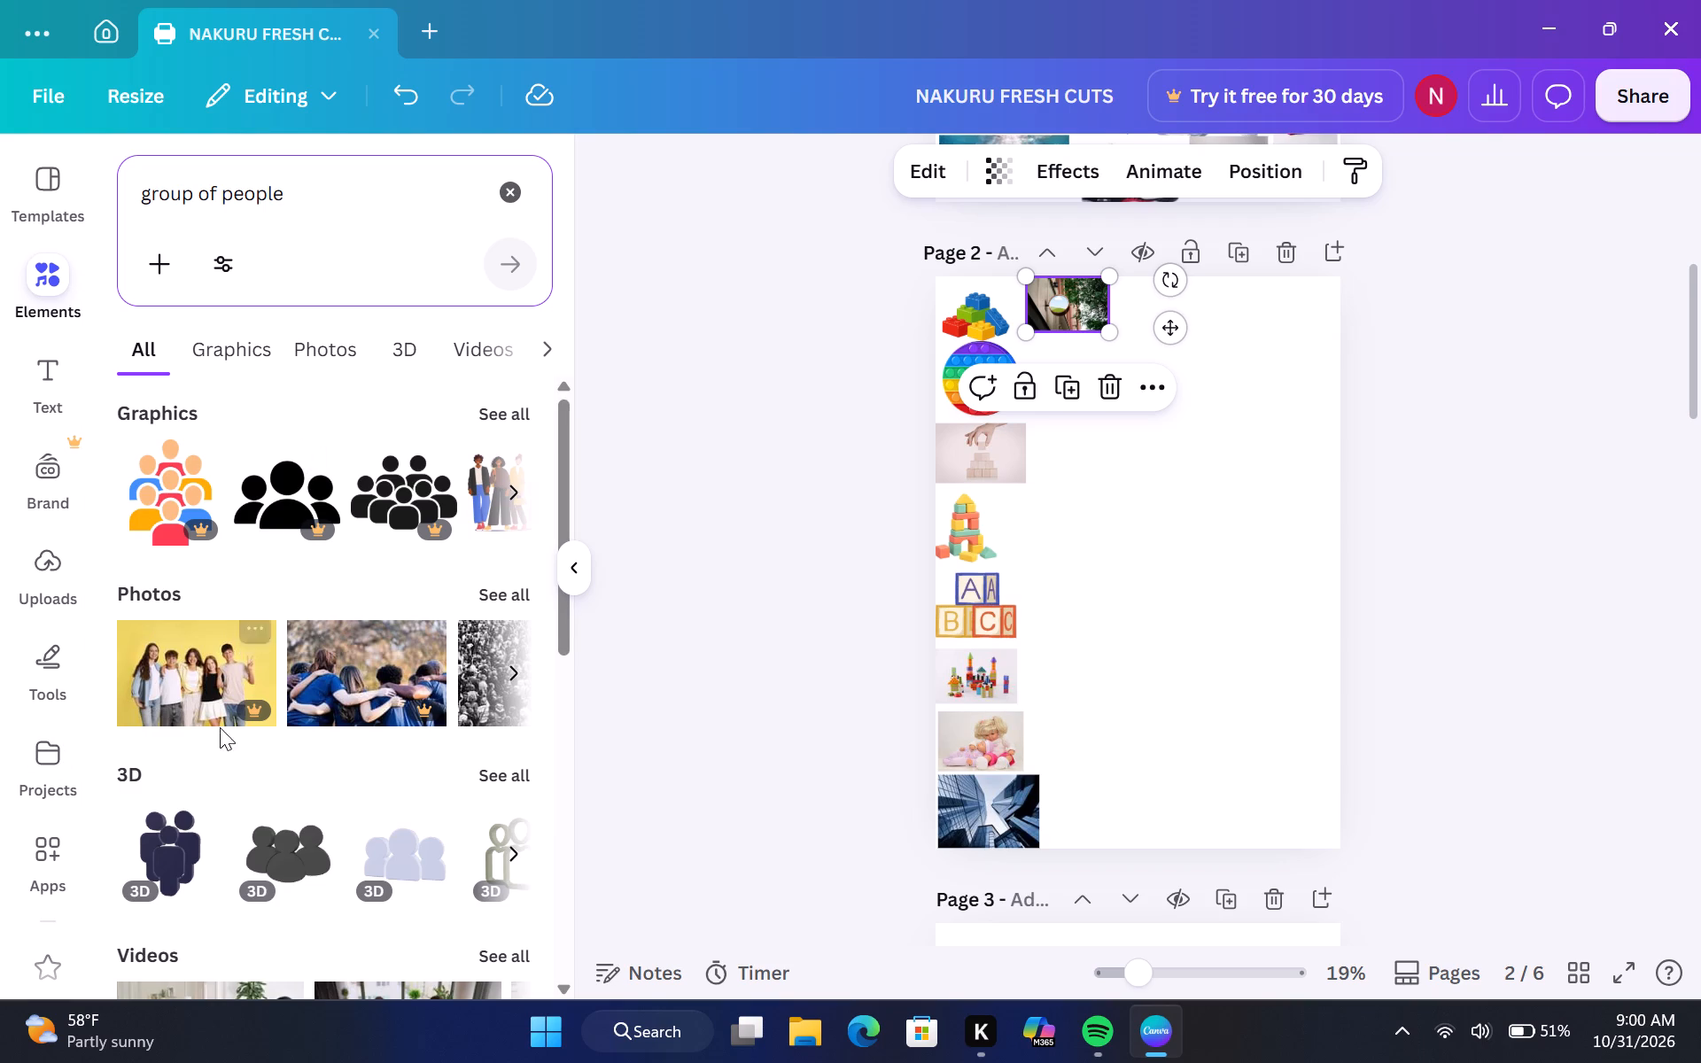
Add the photo of five friends against a yellow background to page 2 and shrink it to under half size.
{"action": "double_click", "coordinate": [209, 674]}
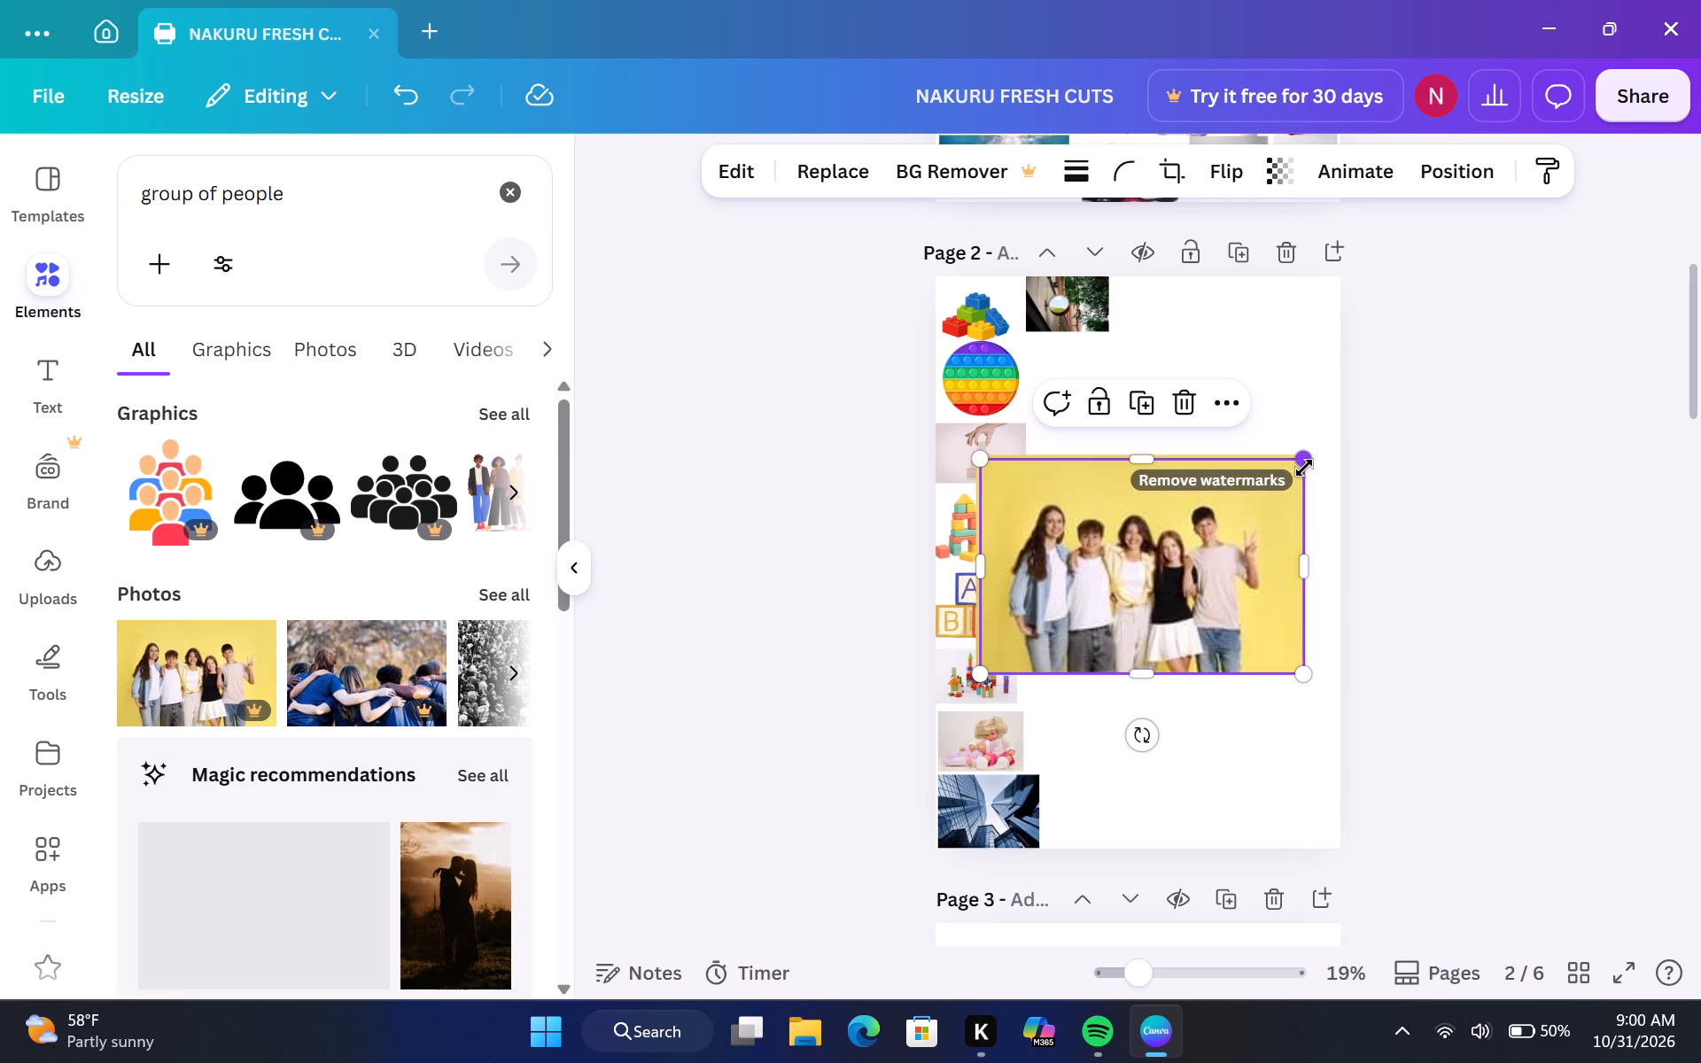
{"action": "left_click_drag", "start_coordinate": [1304, 468], "coordinate": [1112, 577]}
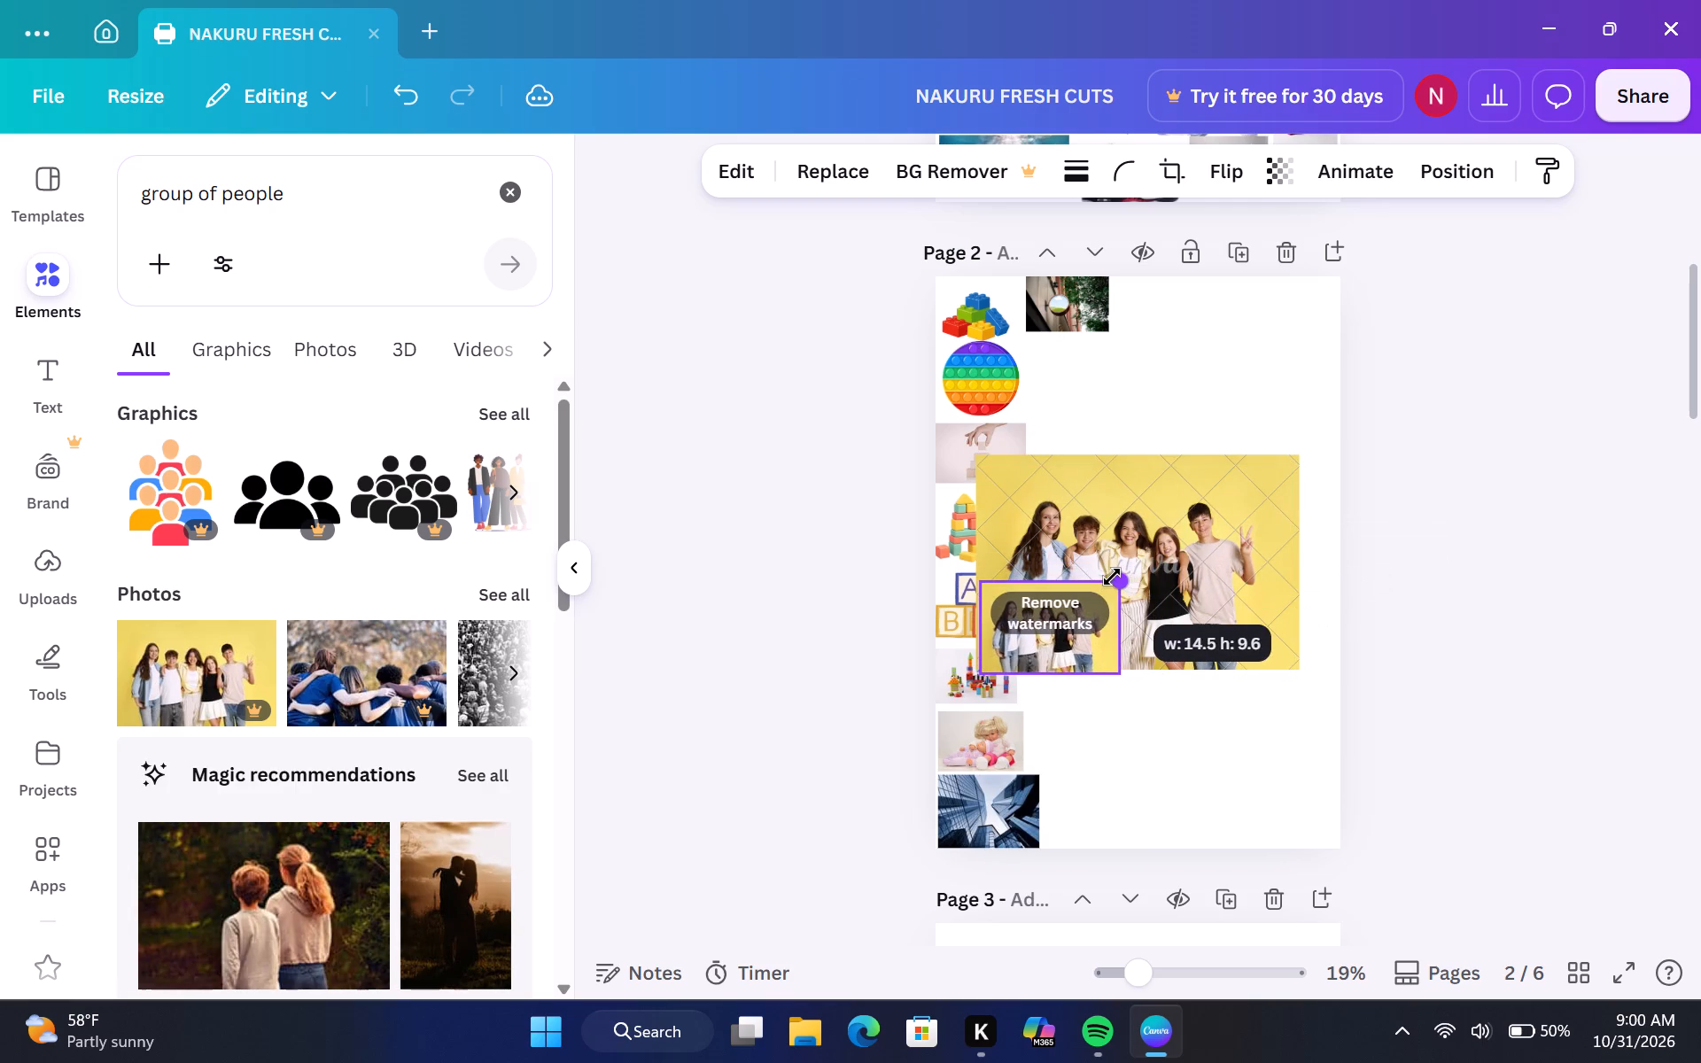
{"action": "left_click_drag", "start_coordinate": [1112, 577], "coordinate": [1094, 585]}
Pull the full-size duplicate of the yellow-background friends photo away from the small one and delete it.
{"action": "left_click_drag", "start_coordinate": [1157, 561], "coordinate": [1278, 352]}
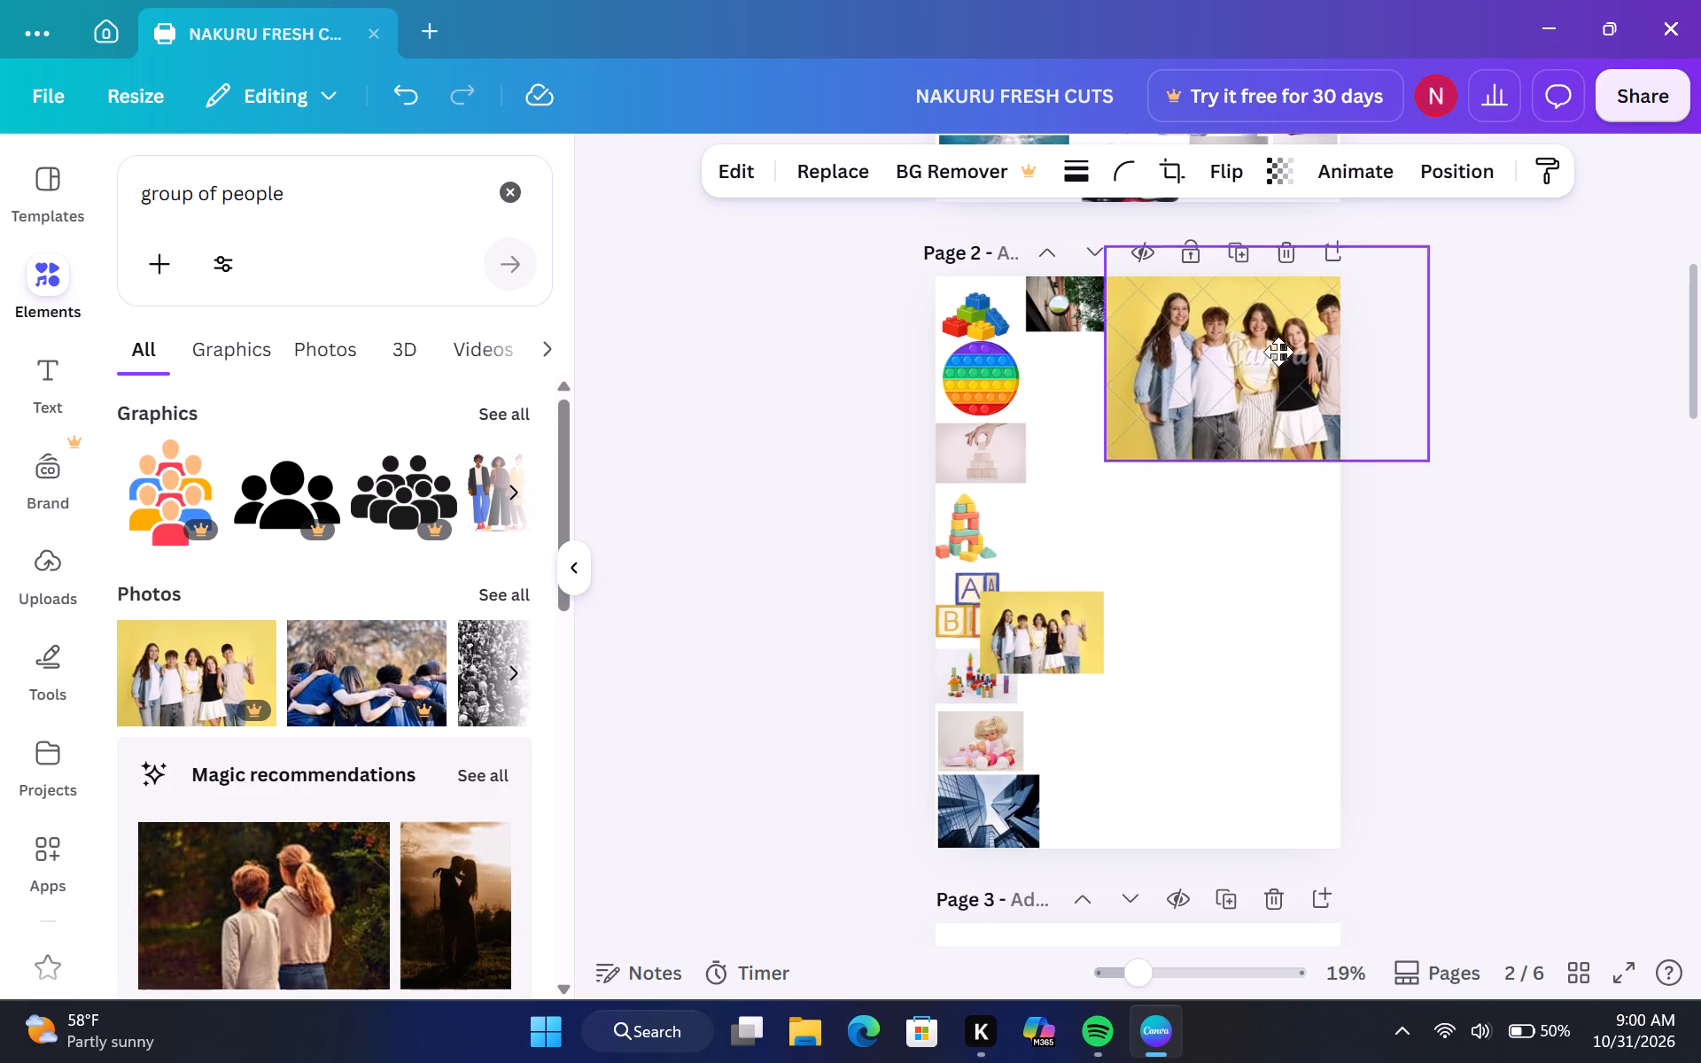
{"action": "left_click_drag", "start_coordinate": [1278, 352], "coordinate": [1244, 449]}
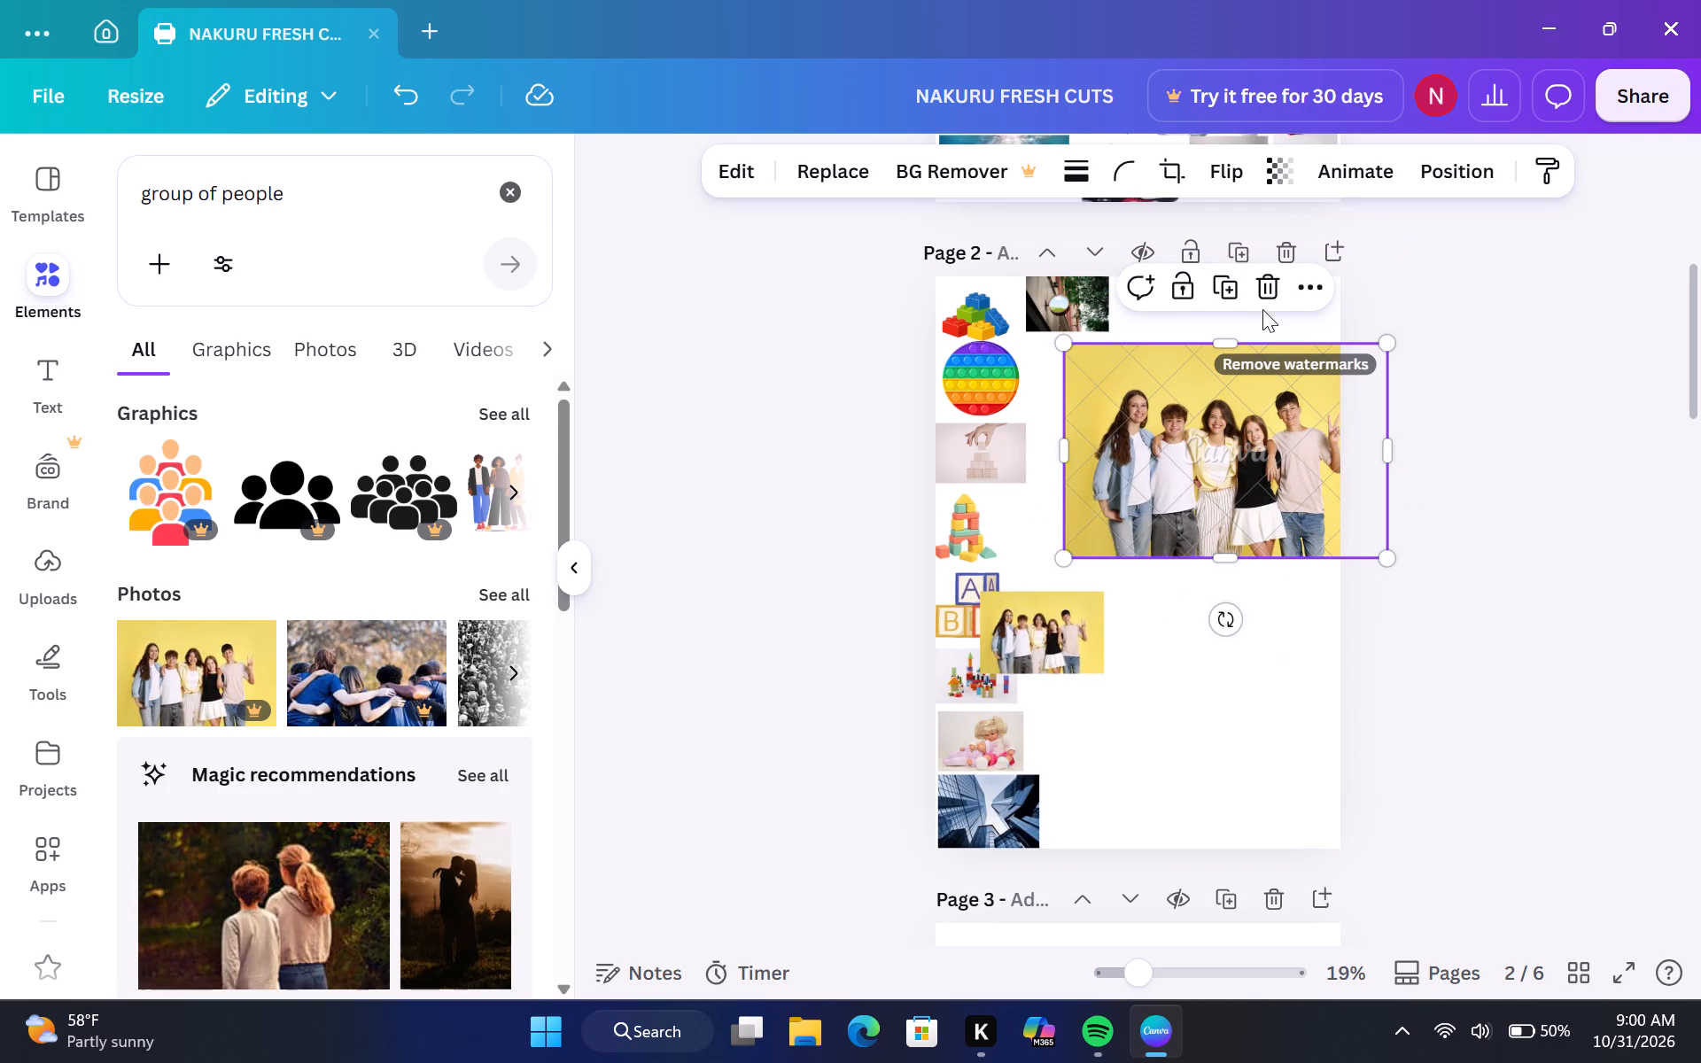
{"action": "left_click", "coordinate": [1266, 289]}
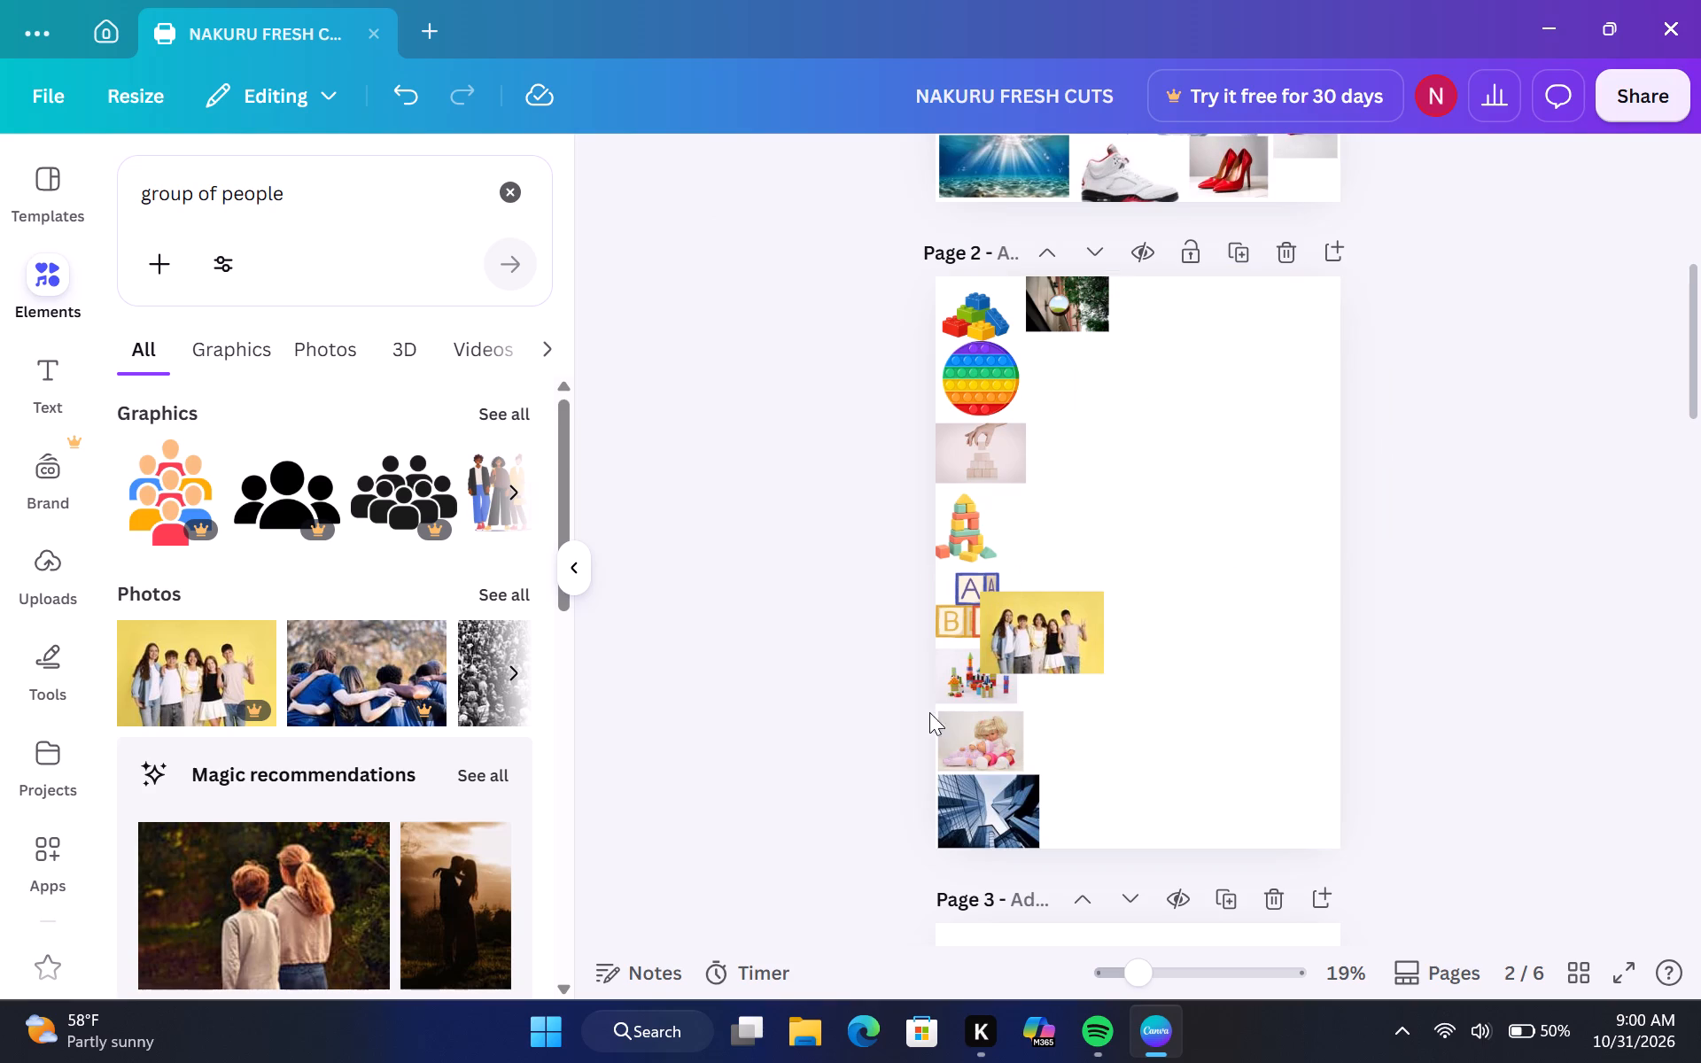
Place the small yellow-background friends photo below the street sign mockup, left-aligned with it.
{"action": "left_click_drag", "start_coordinate": [1068, 623], "coordinate": [1185, 426]}
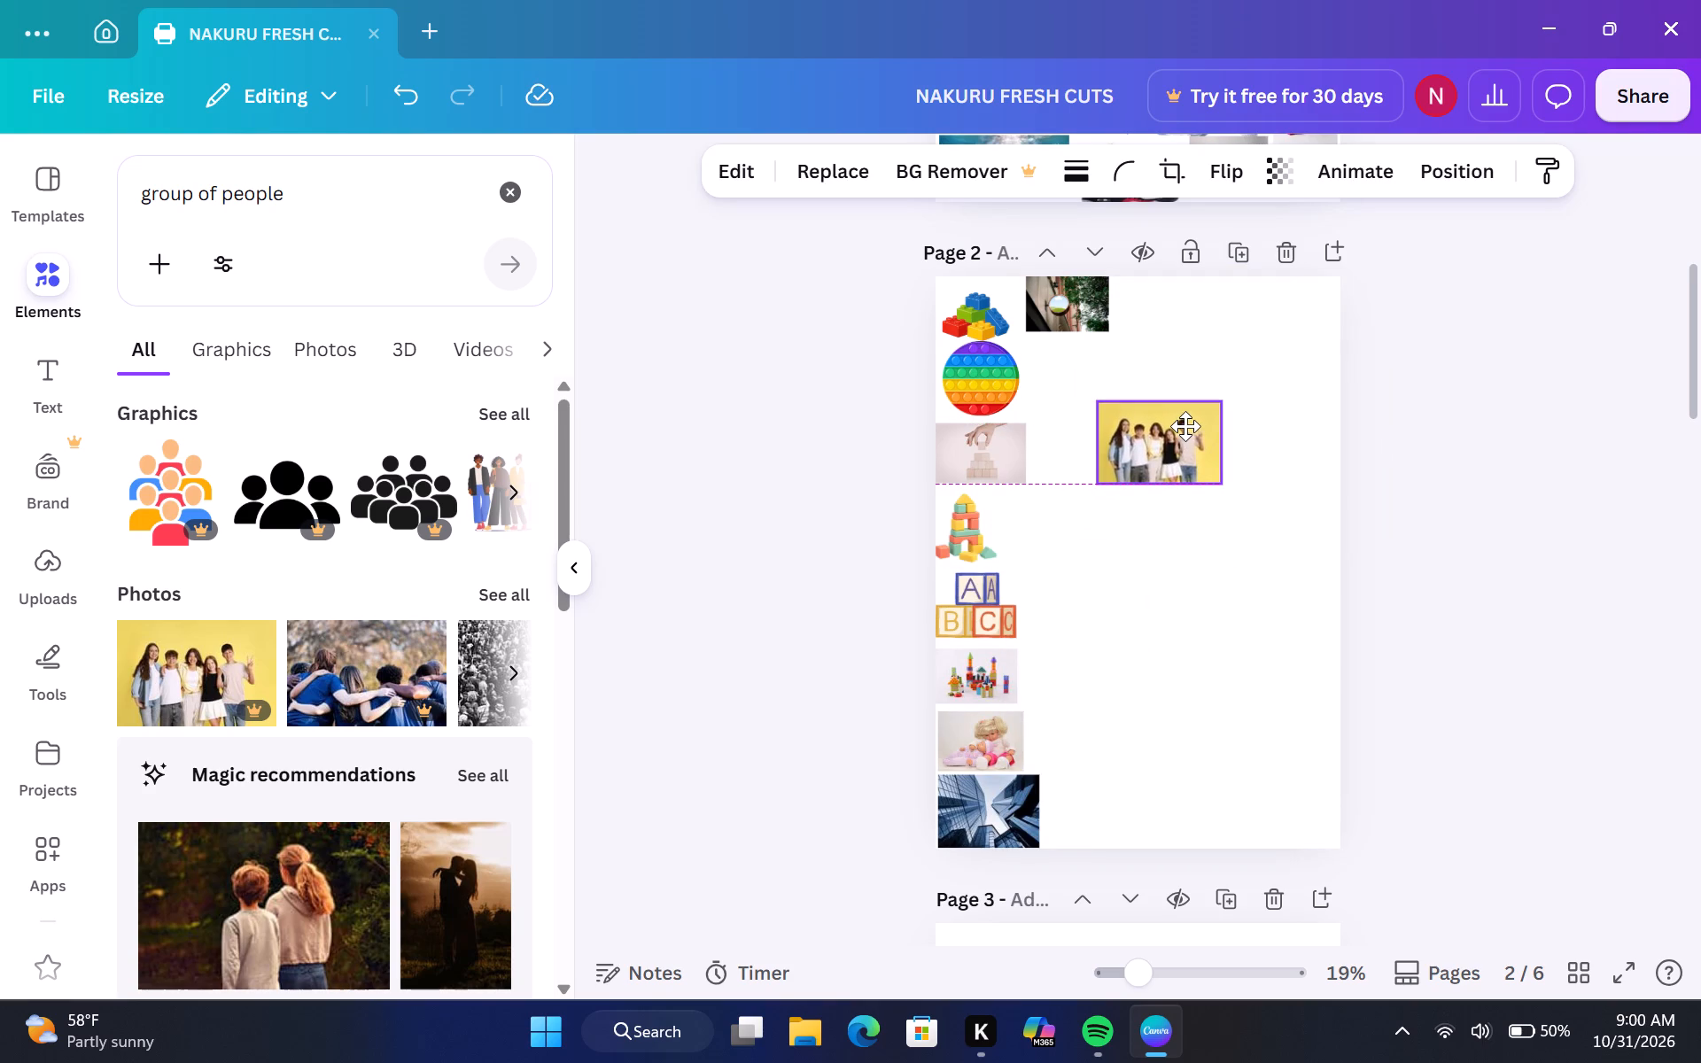
{"action": "left_click_drag", "start_coordinate": [1185, 426], "coordinate": [1136, 366]}
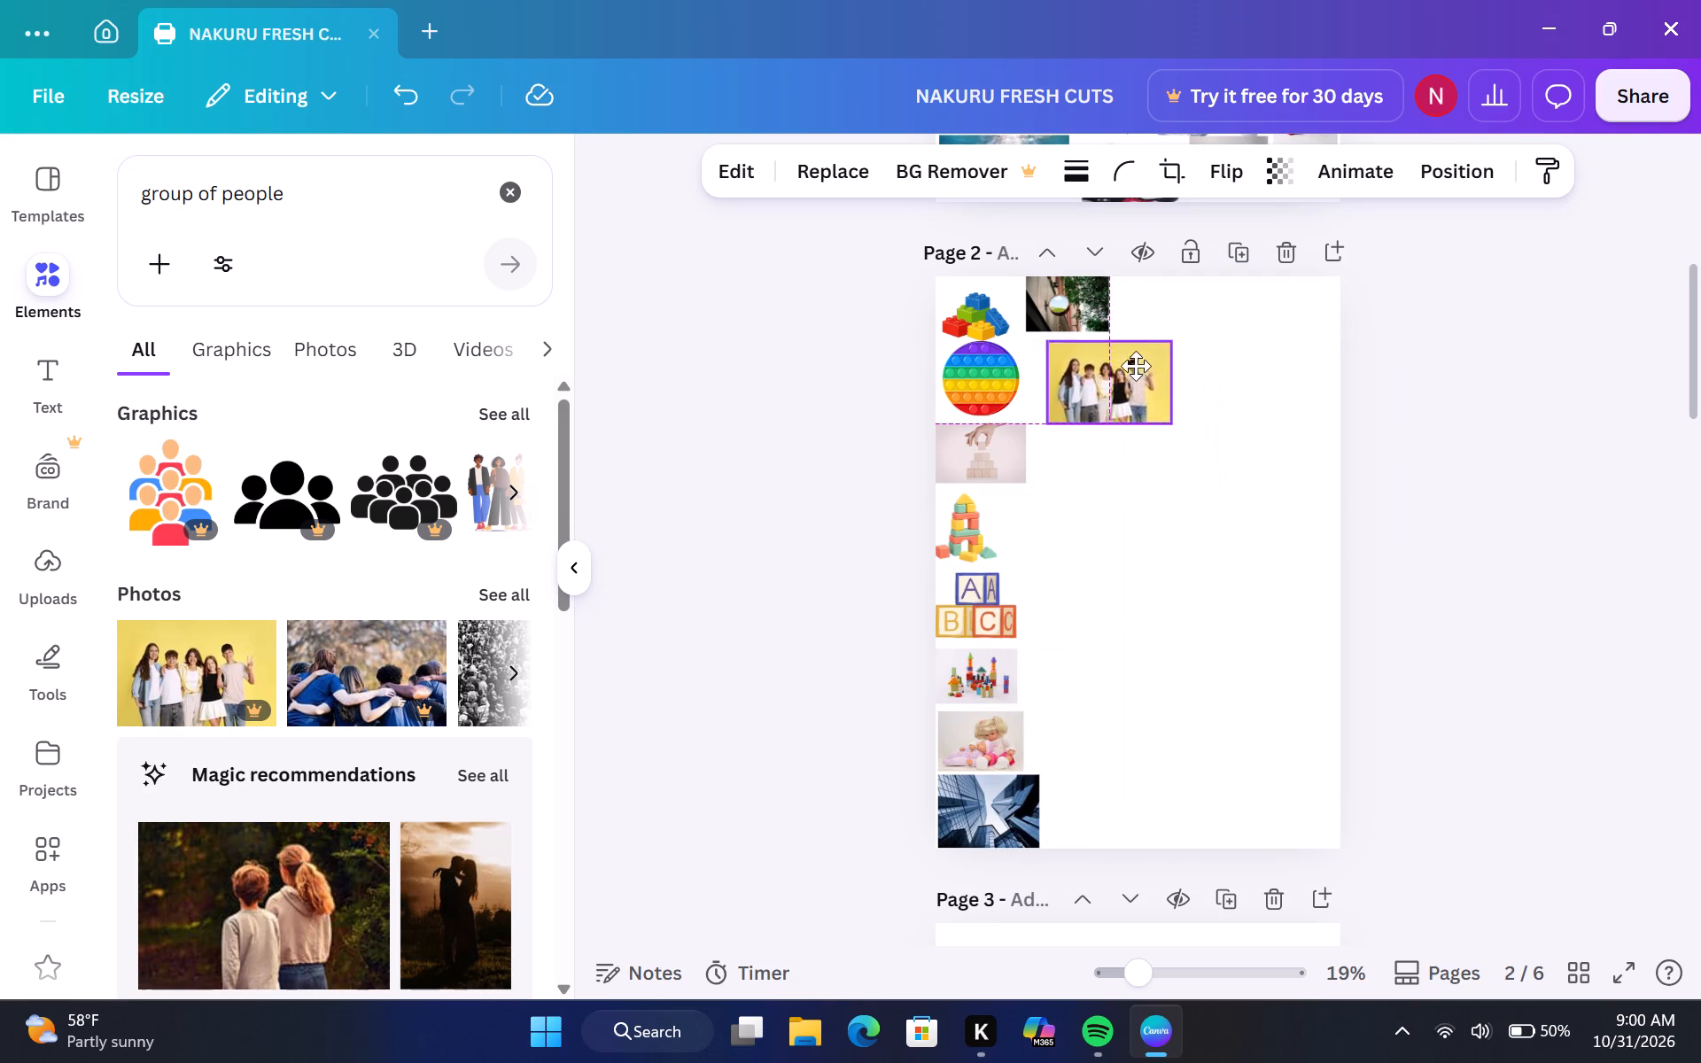
{"action": "left_click_drag", "start_coordinate": [1136, 366], "coordinate": [1115, 380]}
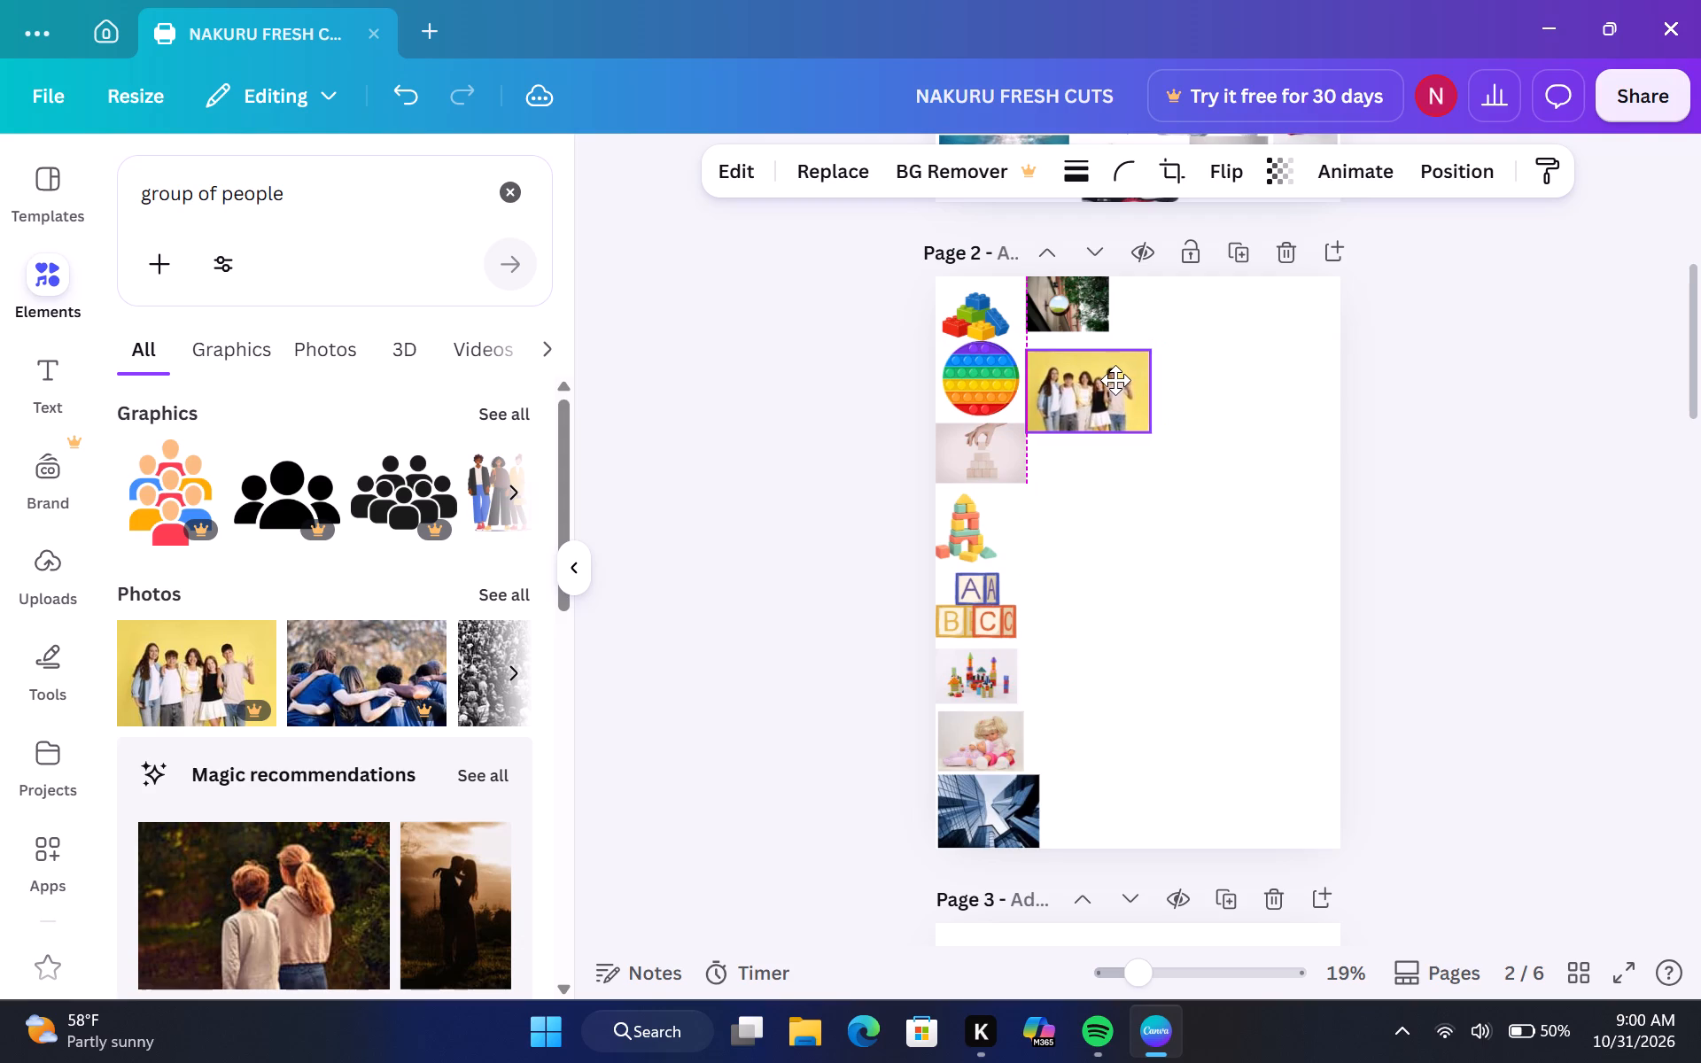
{"action": "left_click_drag", "start_coordinate": [1115, 380], "coordinate": [1115, 379]}
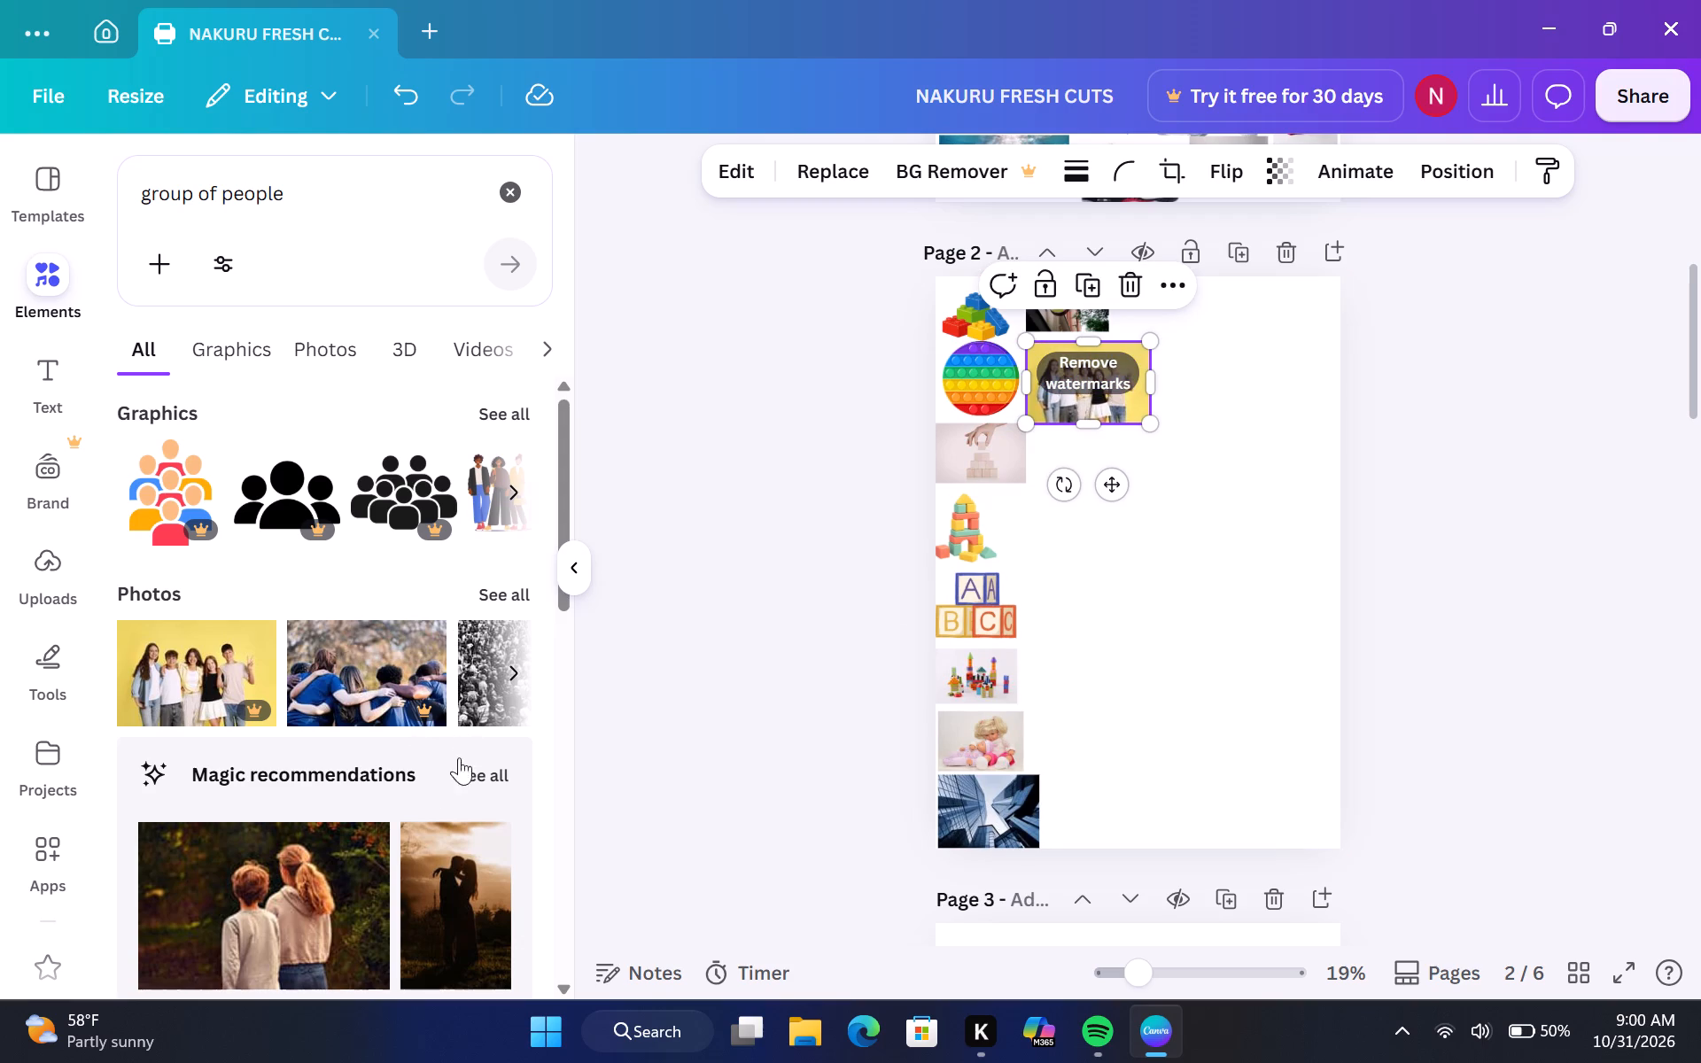
Add the recommended photo of two people seen from behind, about 13 by 9 in size, below the yellow-background friends photo.
{"action": "left_click", "coordinate": [331, 864]}
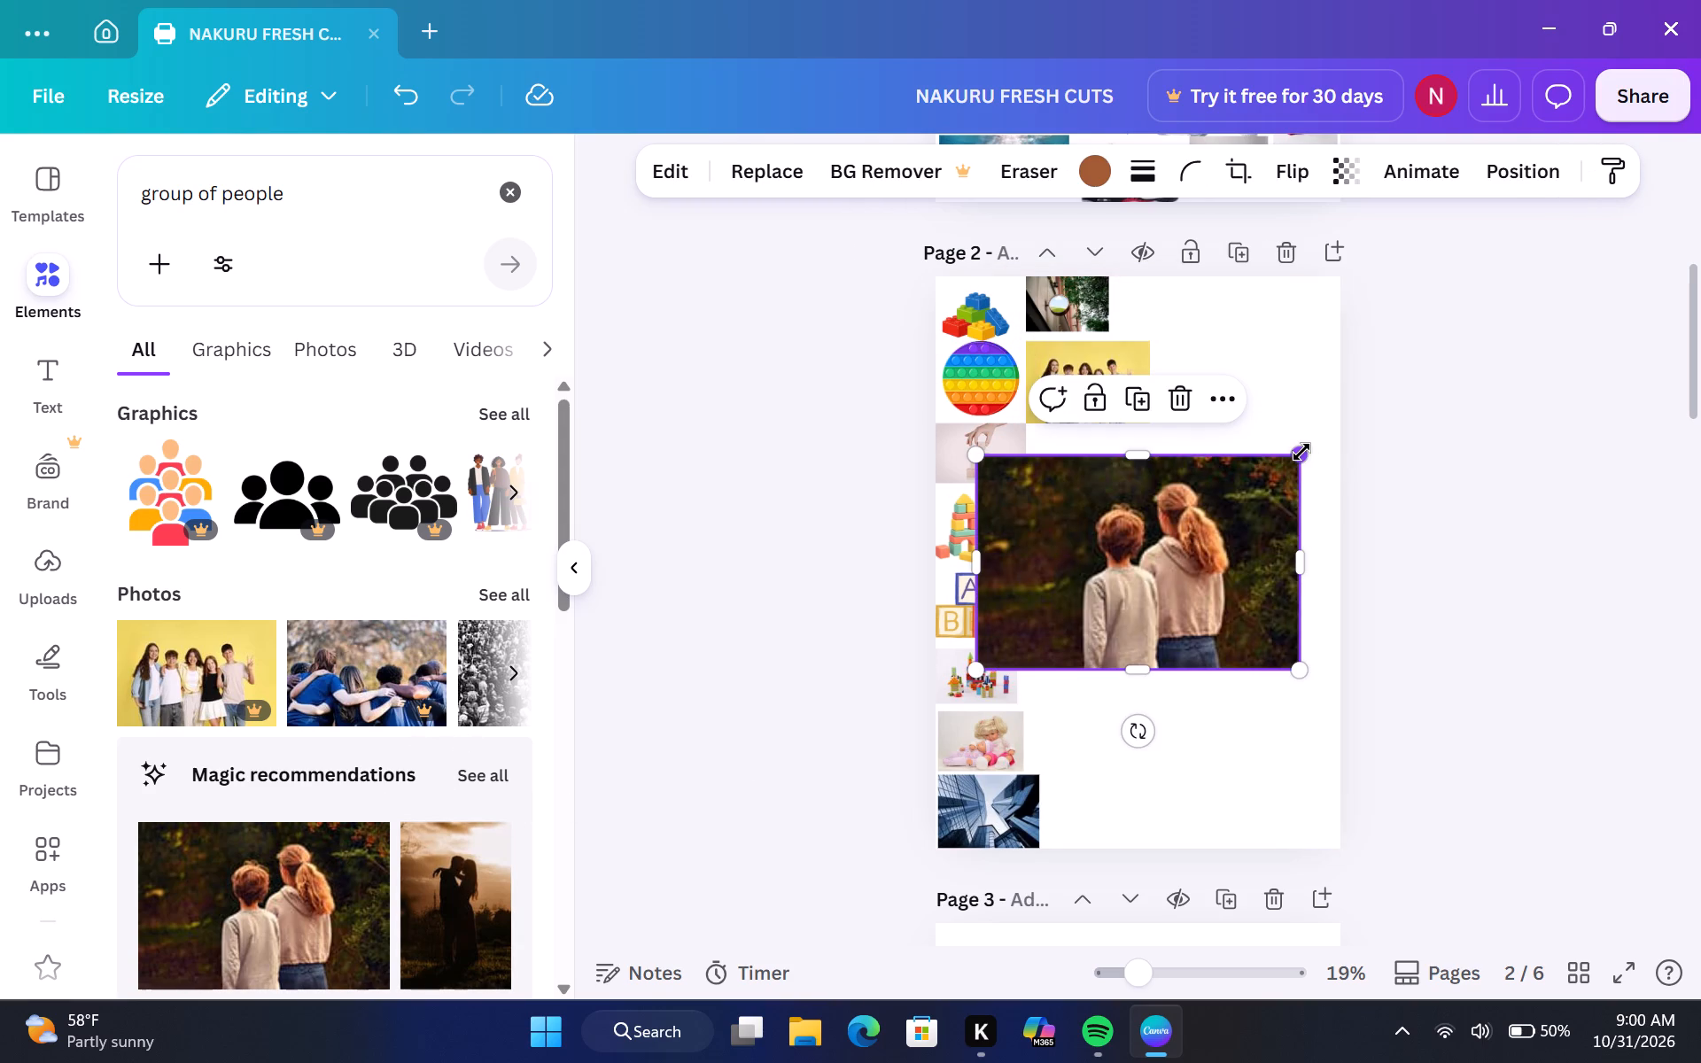
{"action": "left_click_drag", "start_coordinate": [1301, 452], "coordinate": [1153, 559]}
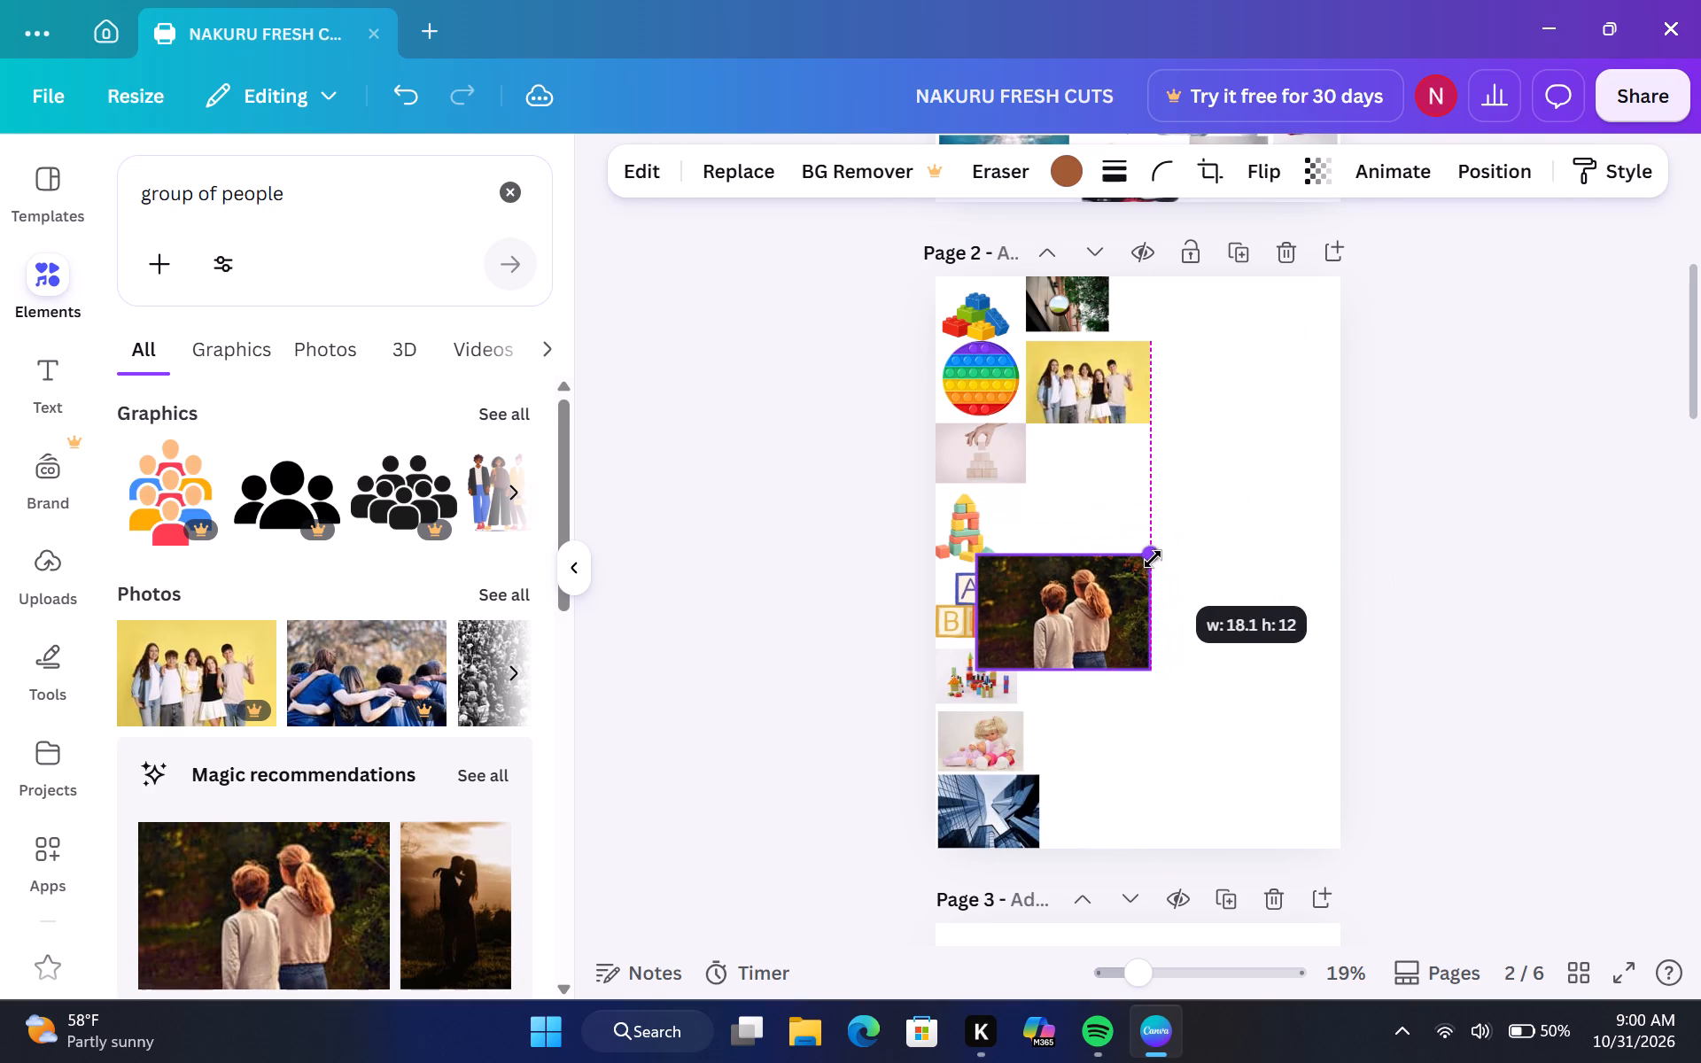
{"action": "left_click_drag", "start_coordinate": [1153, 559], "coordinate": [1105, 588]}
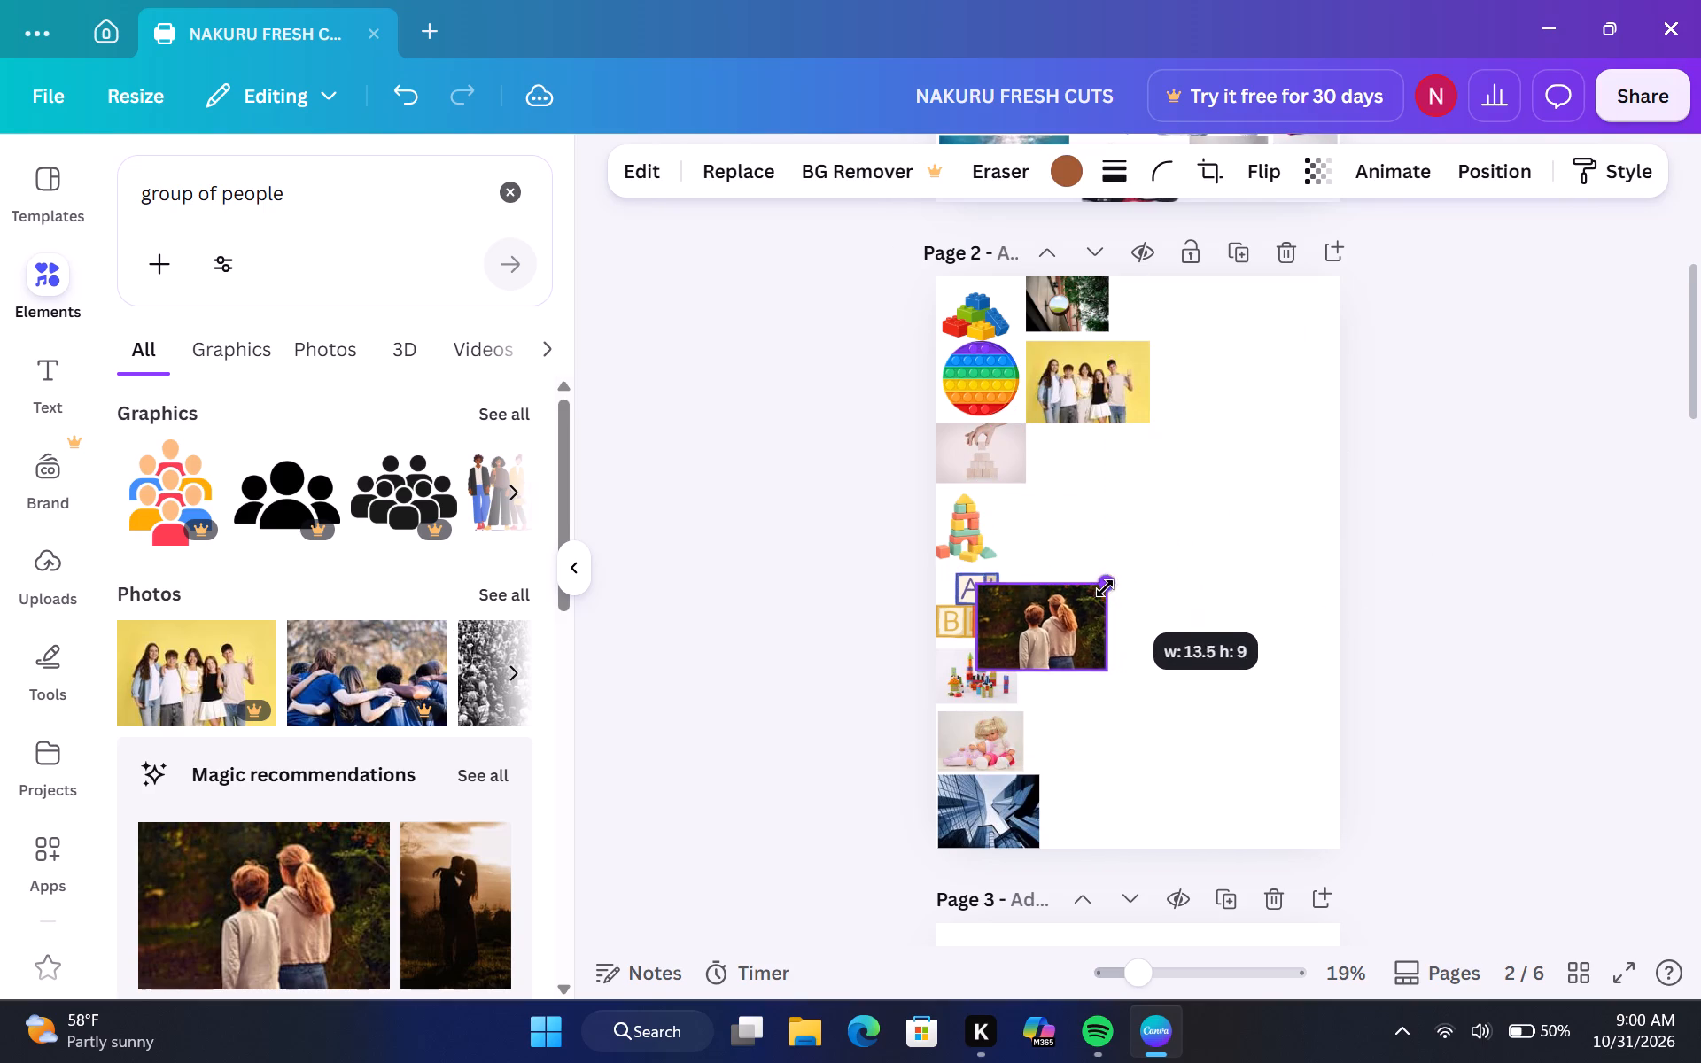
{"action": "left_click_drag", "start_coordinate": [1105, 588], "coordinate": [1103, 590]}
{"action": "left_click_drag", "start_coordinate": [1041, 639], "coordinate": [1130, 525]}
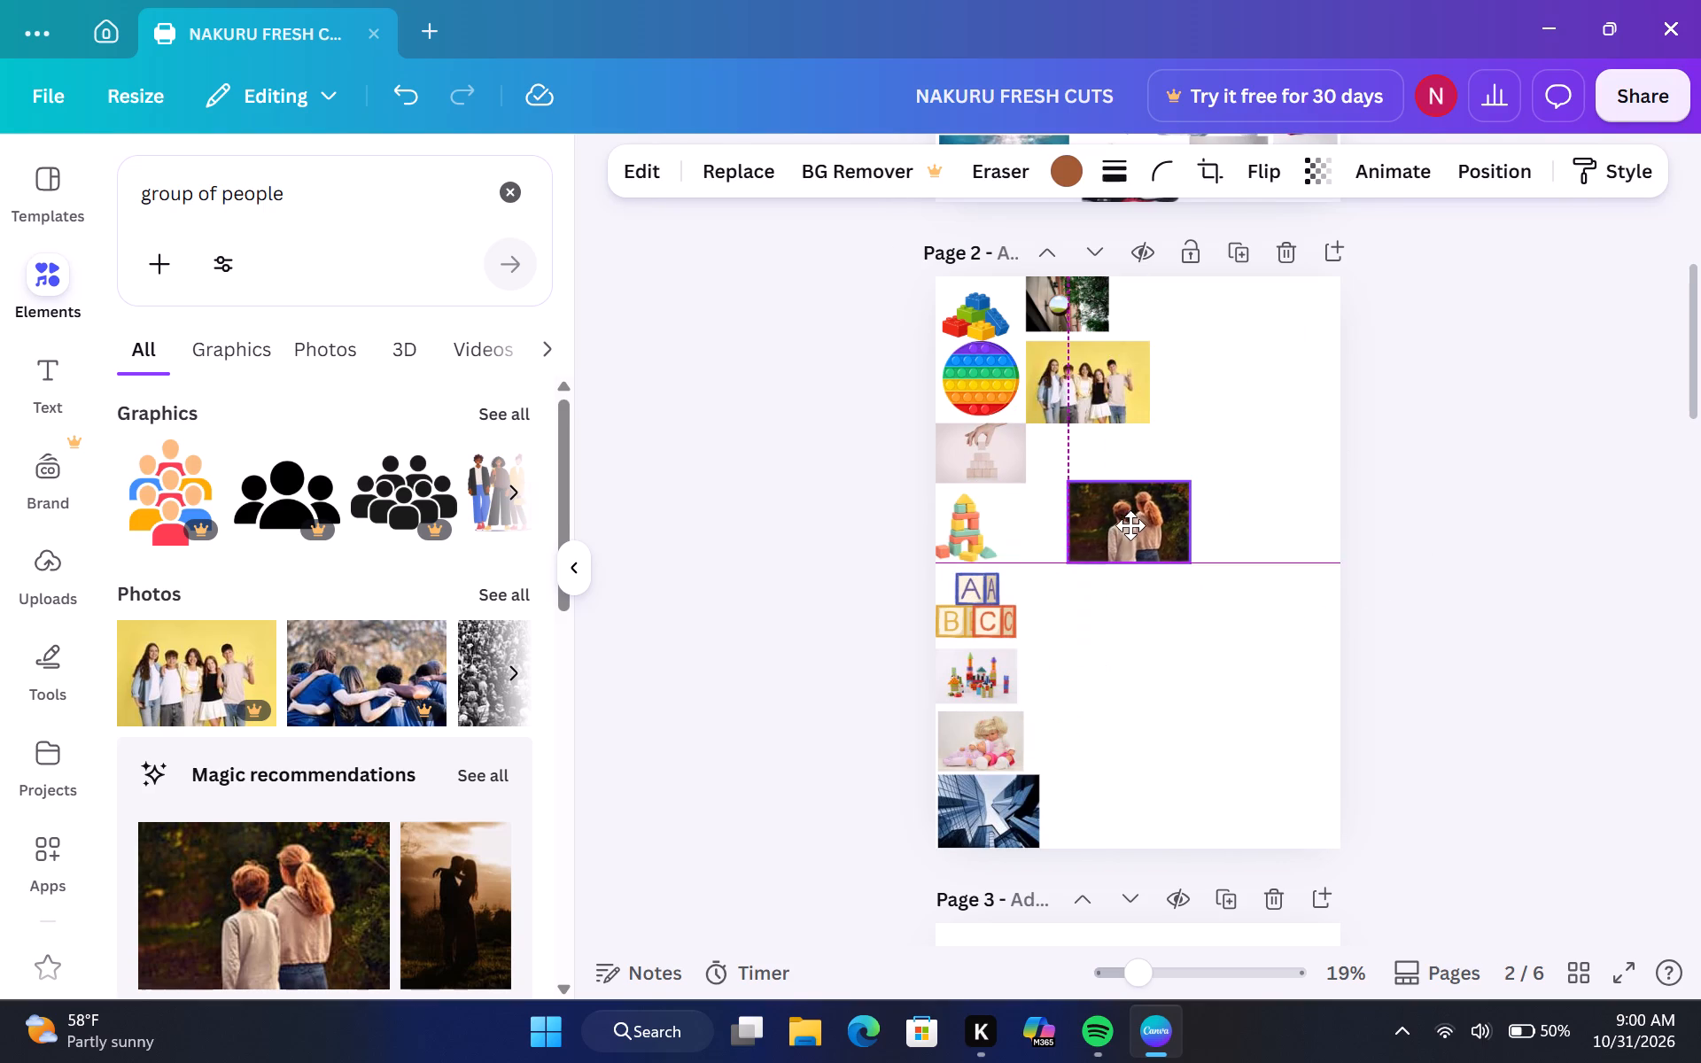
{"action": "left_click_drag", "start_coordinate": [1130, 525], "coordinate": [1102, 487]}
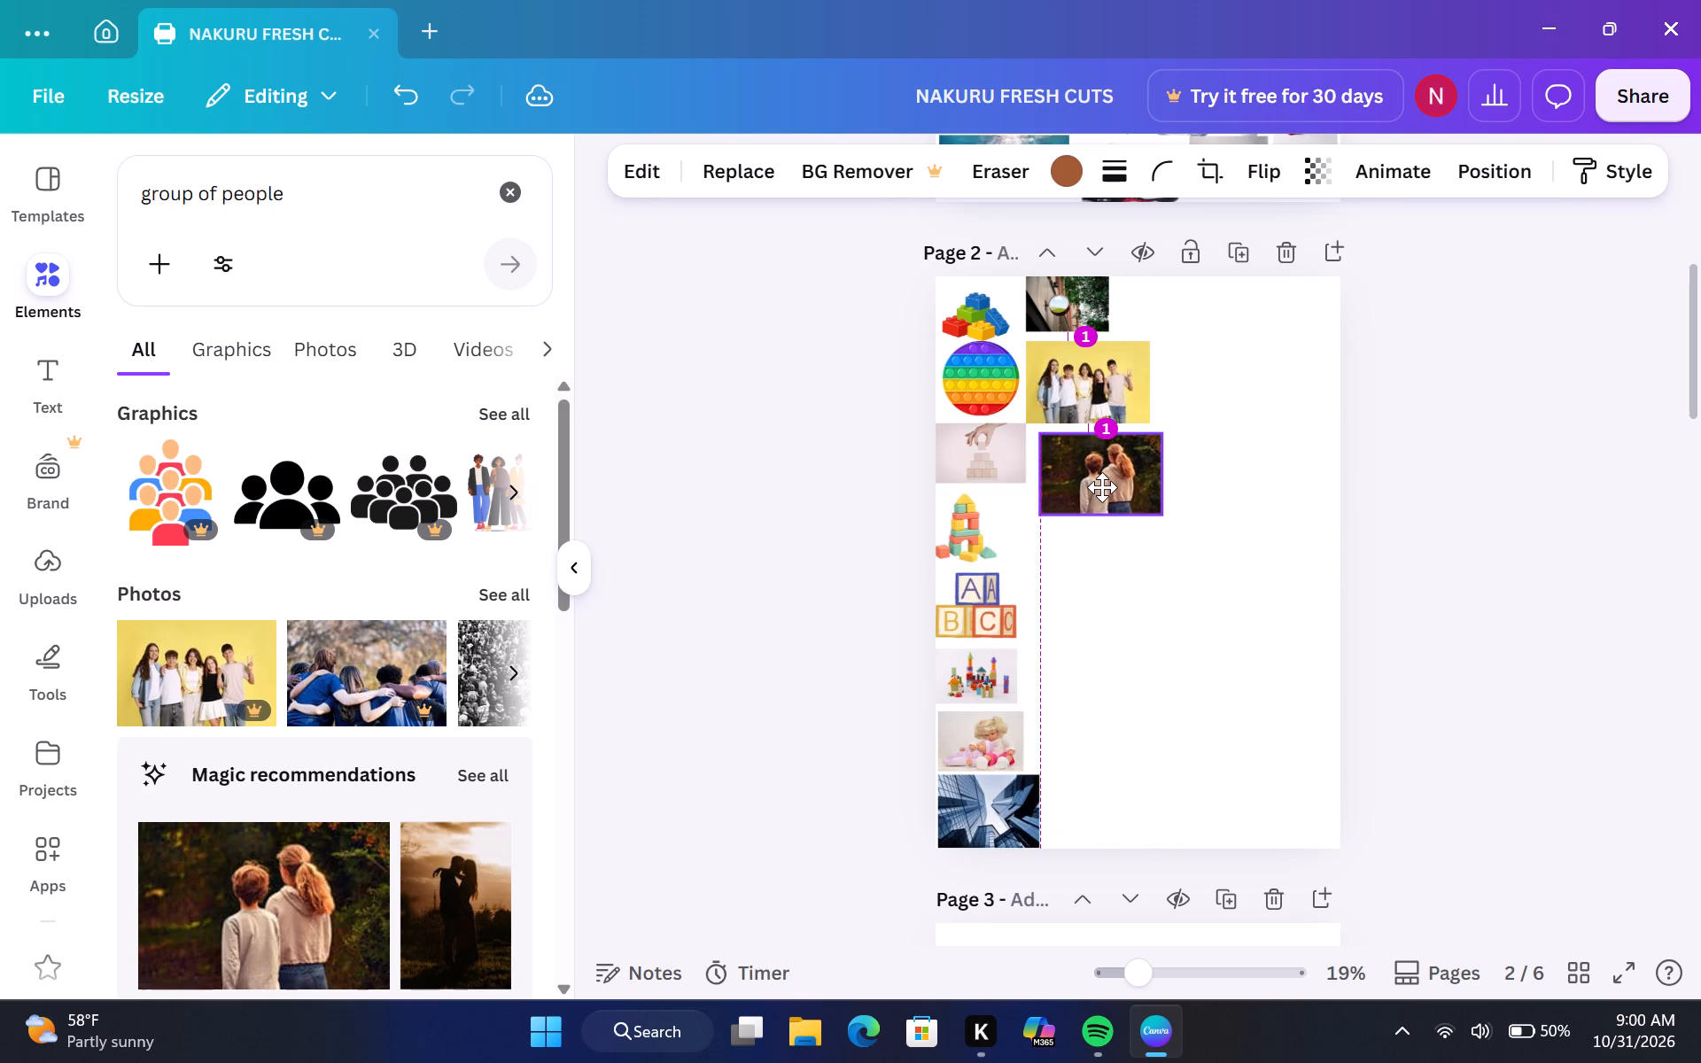
{"action": "left_click_drag", "start_coordinate": [1102, 487], "coordinate": [1098, 490]}
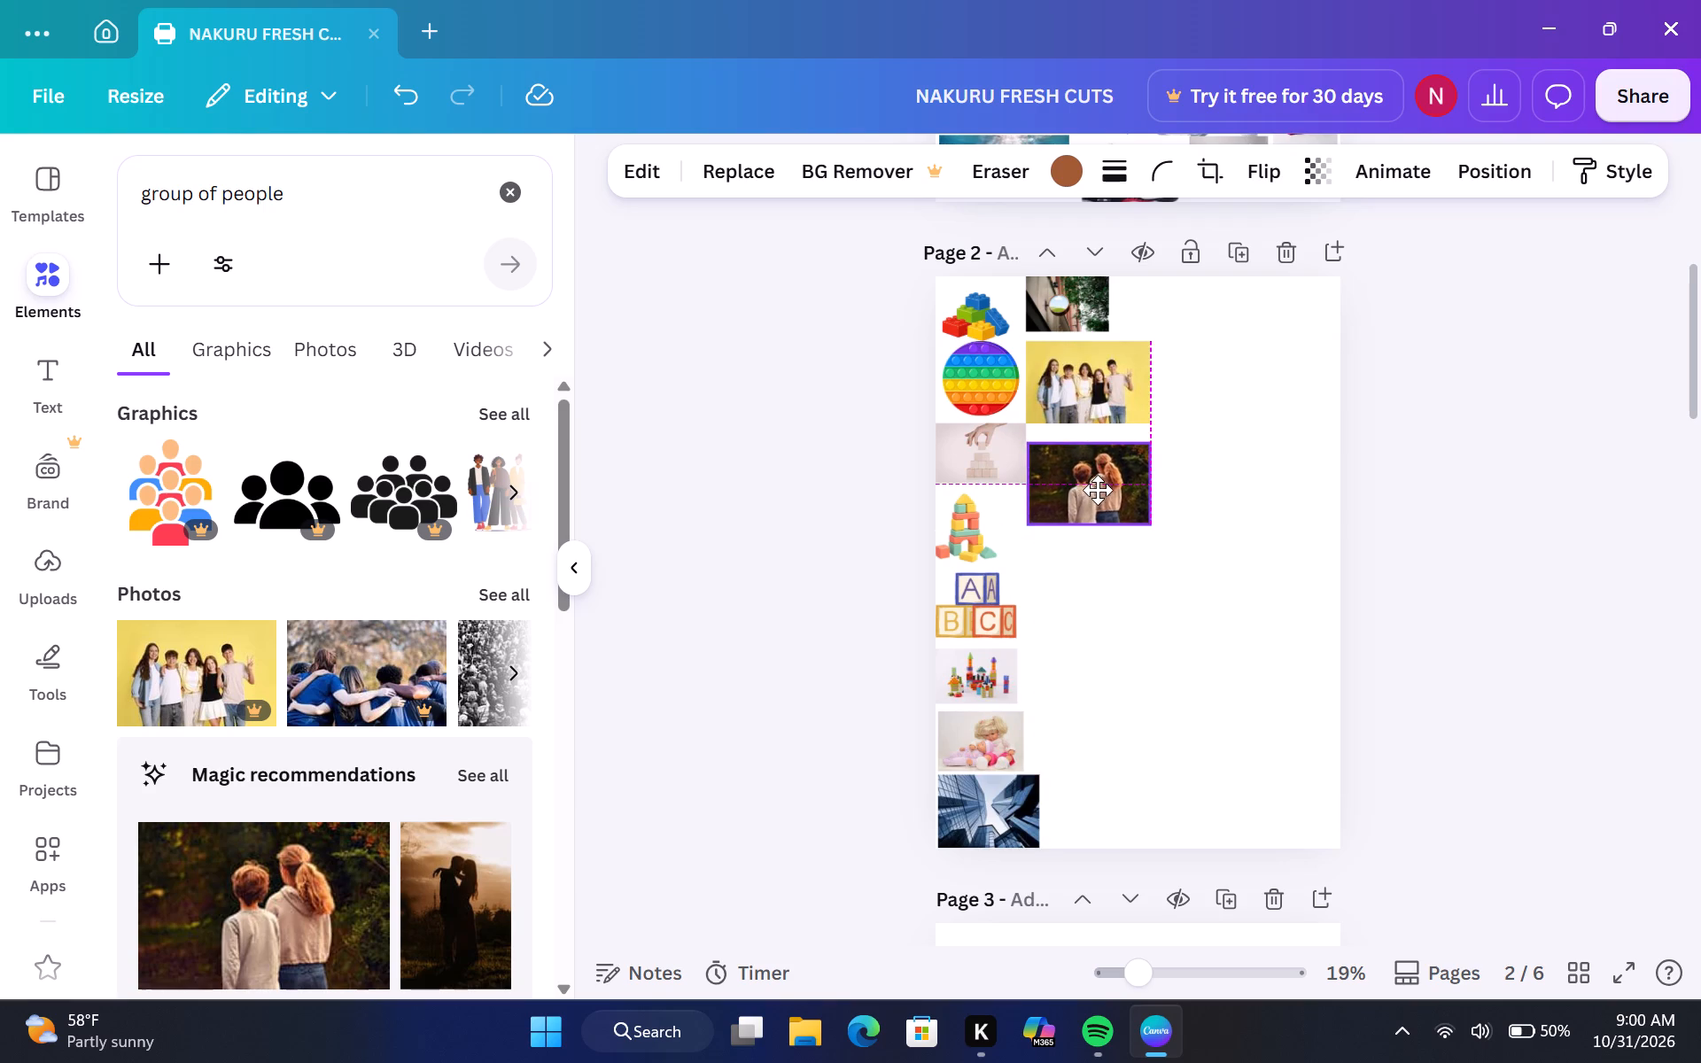
{"action": "left_click_drag", "start_coordinate": [1098, 490], "coordinate": [1100, 488]}
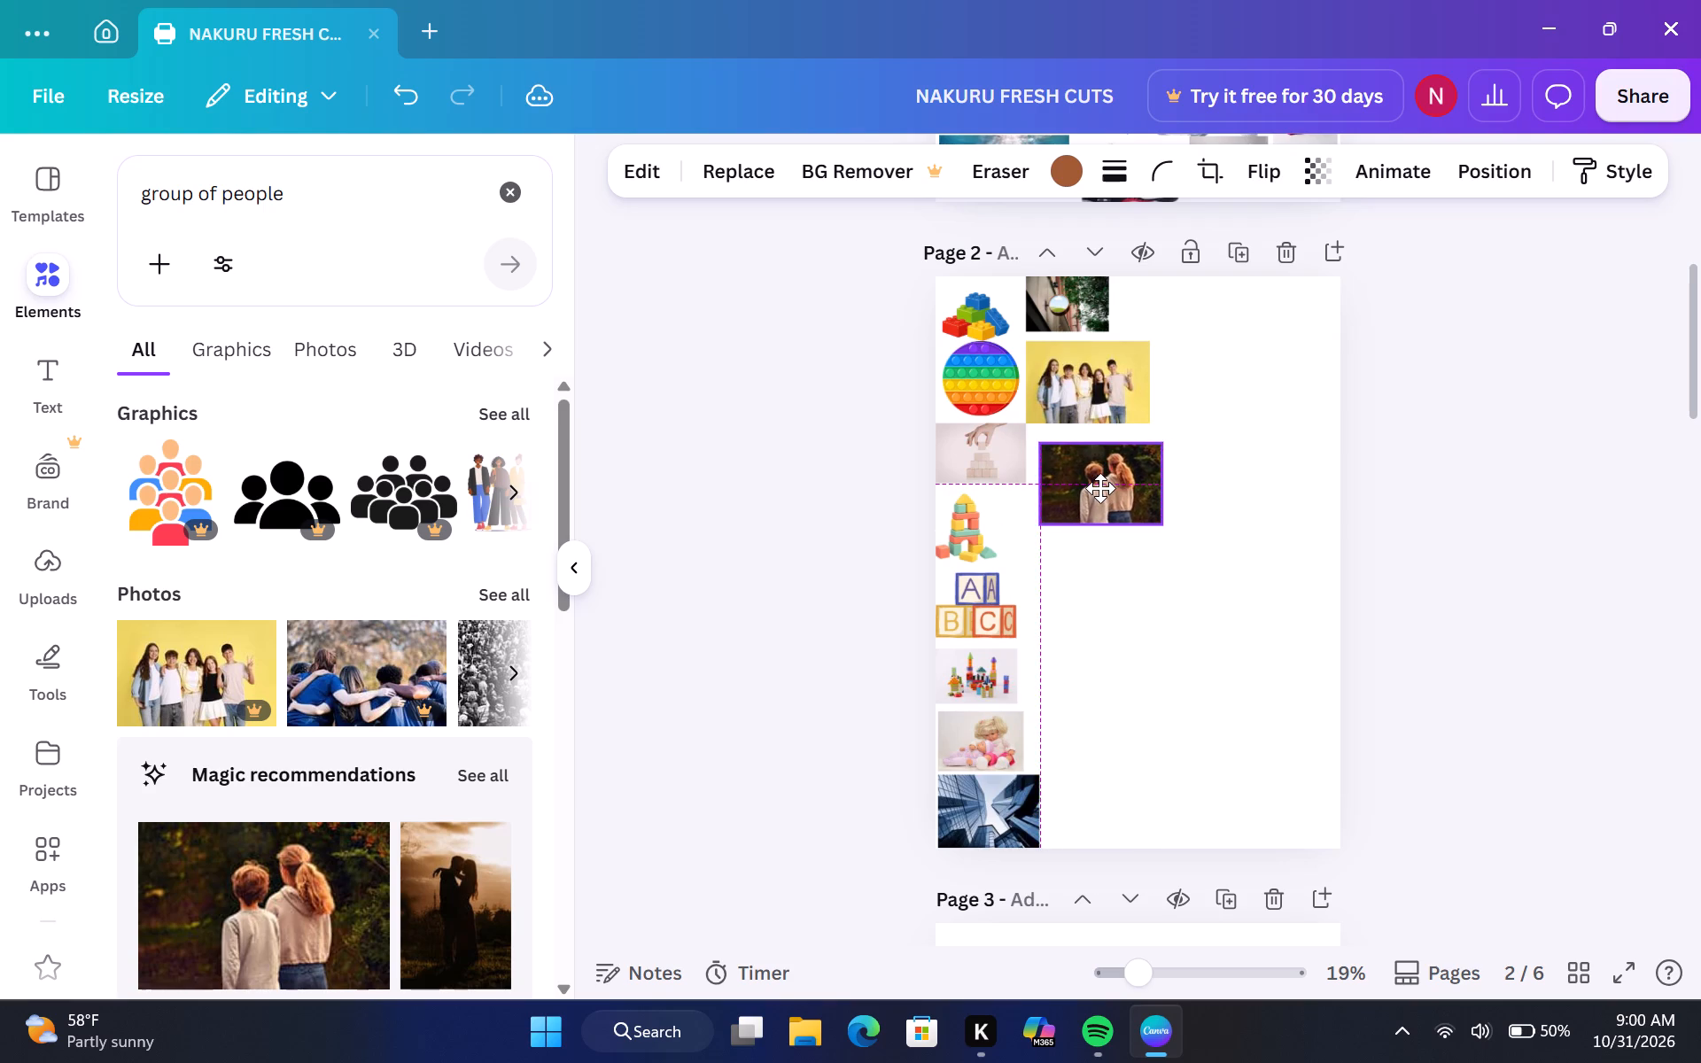
{"action": "left_click_drag", "start_coordinate": [1100, 488], "coordinate": [1093, 488]}
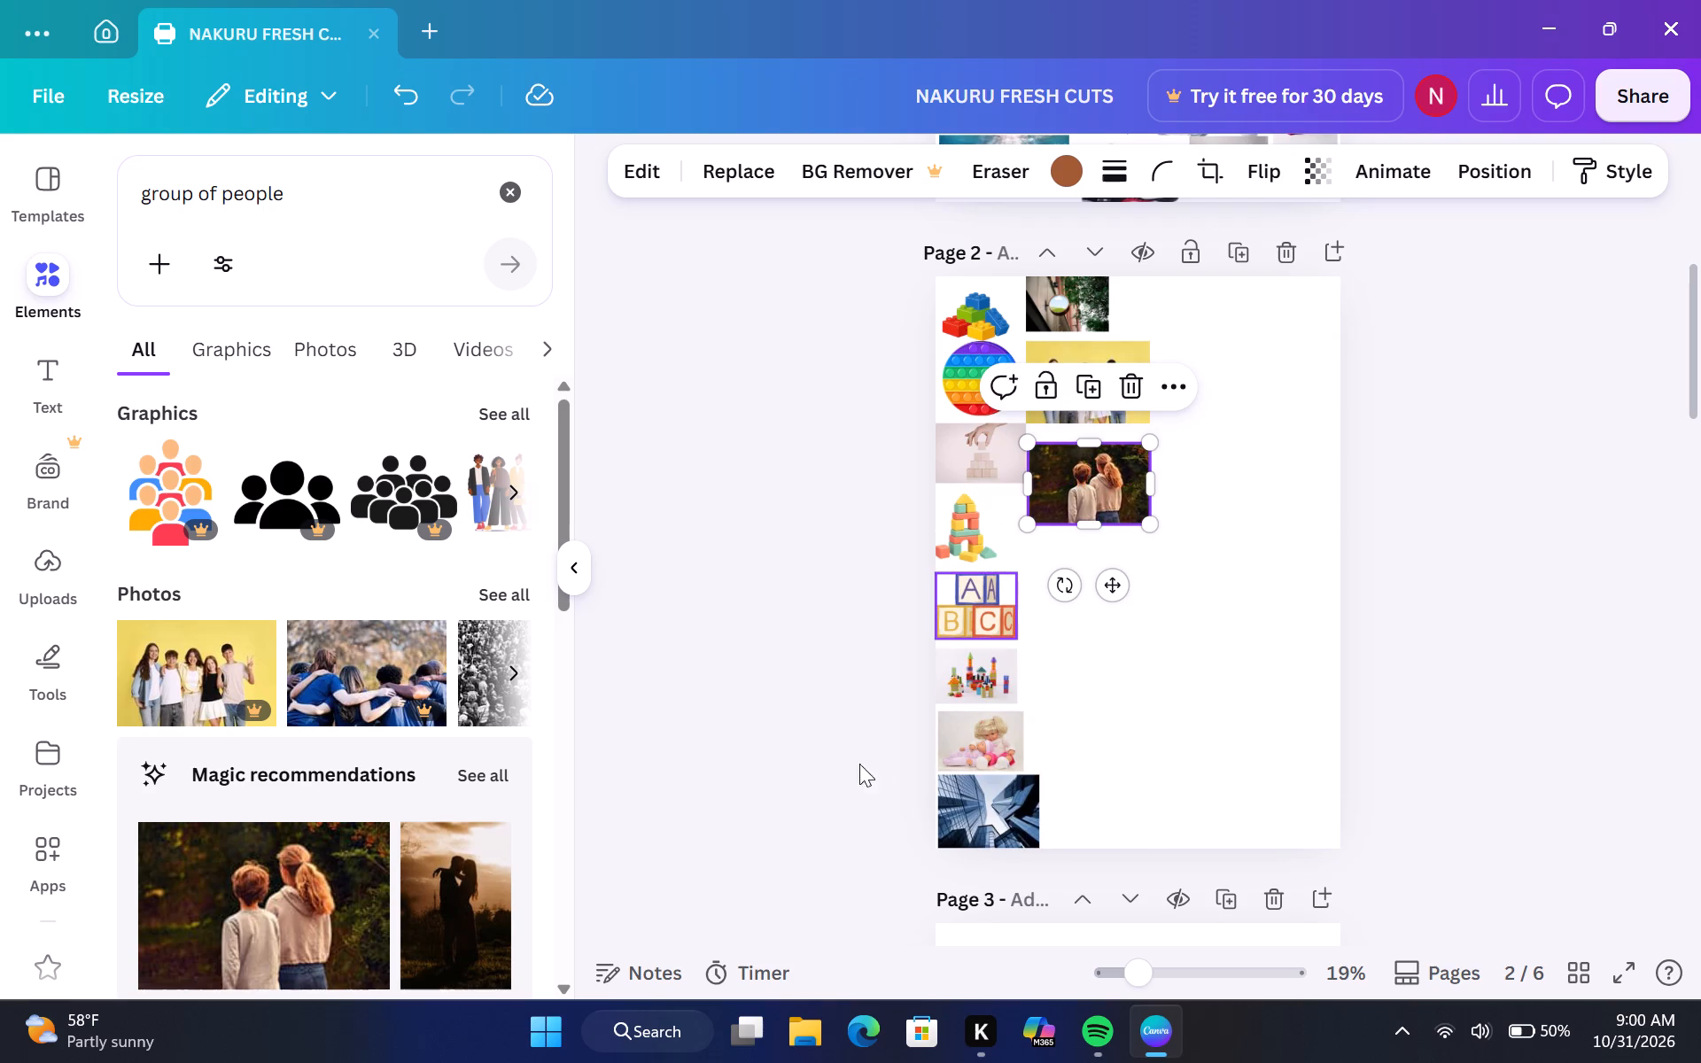
Add the recommended photo of the silhouetted couple at sunset as a small picture below the photo of two people seen from behind.
{"action": "left_click", "coordinate": [498, 949]}
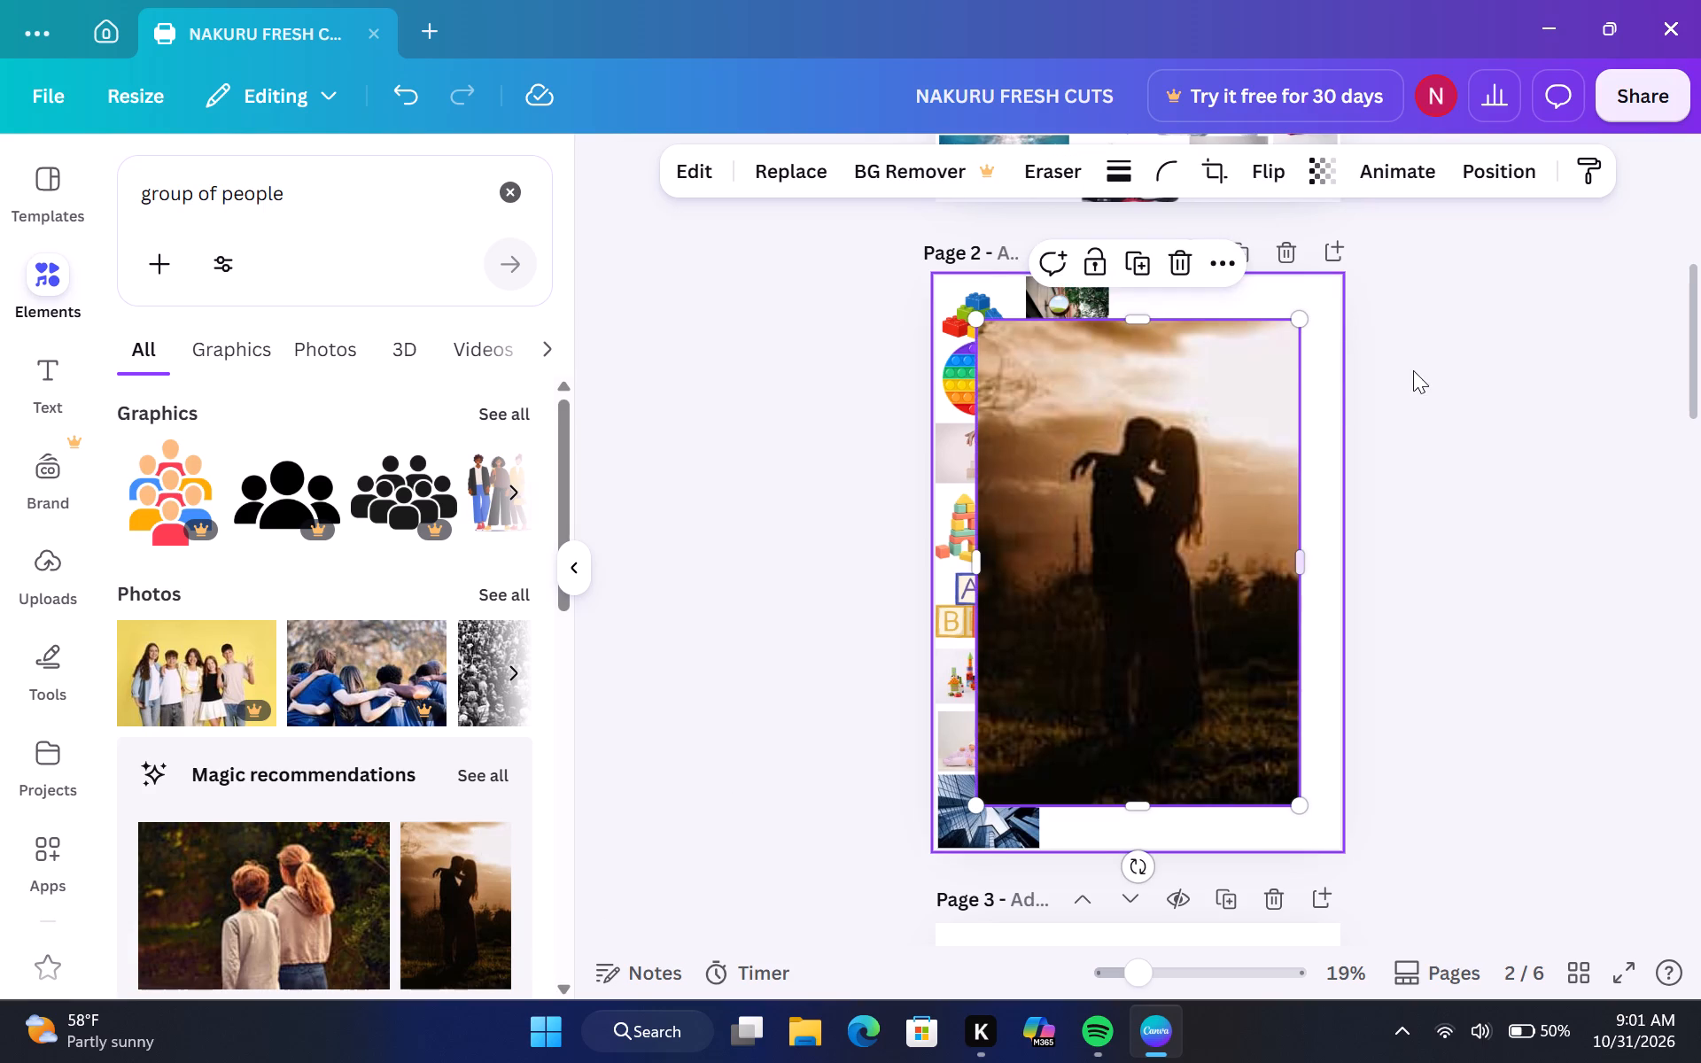
{"action": "left_click_drag", "start_coordinate": [1292, 323], "coordinate": [1052, 686]}
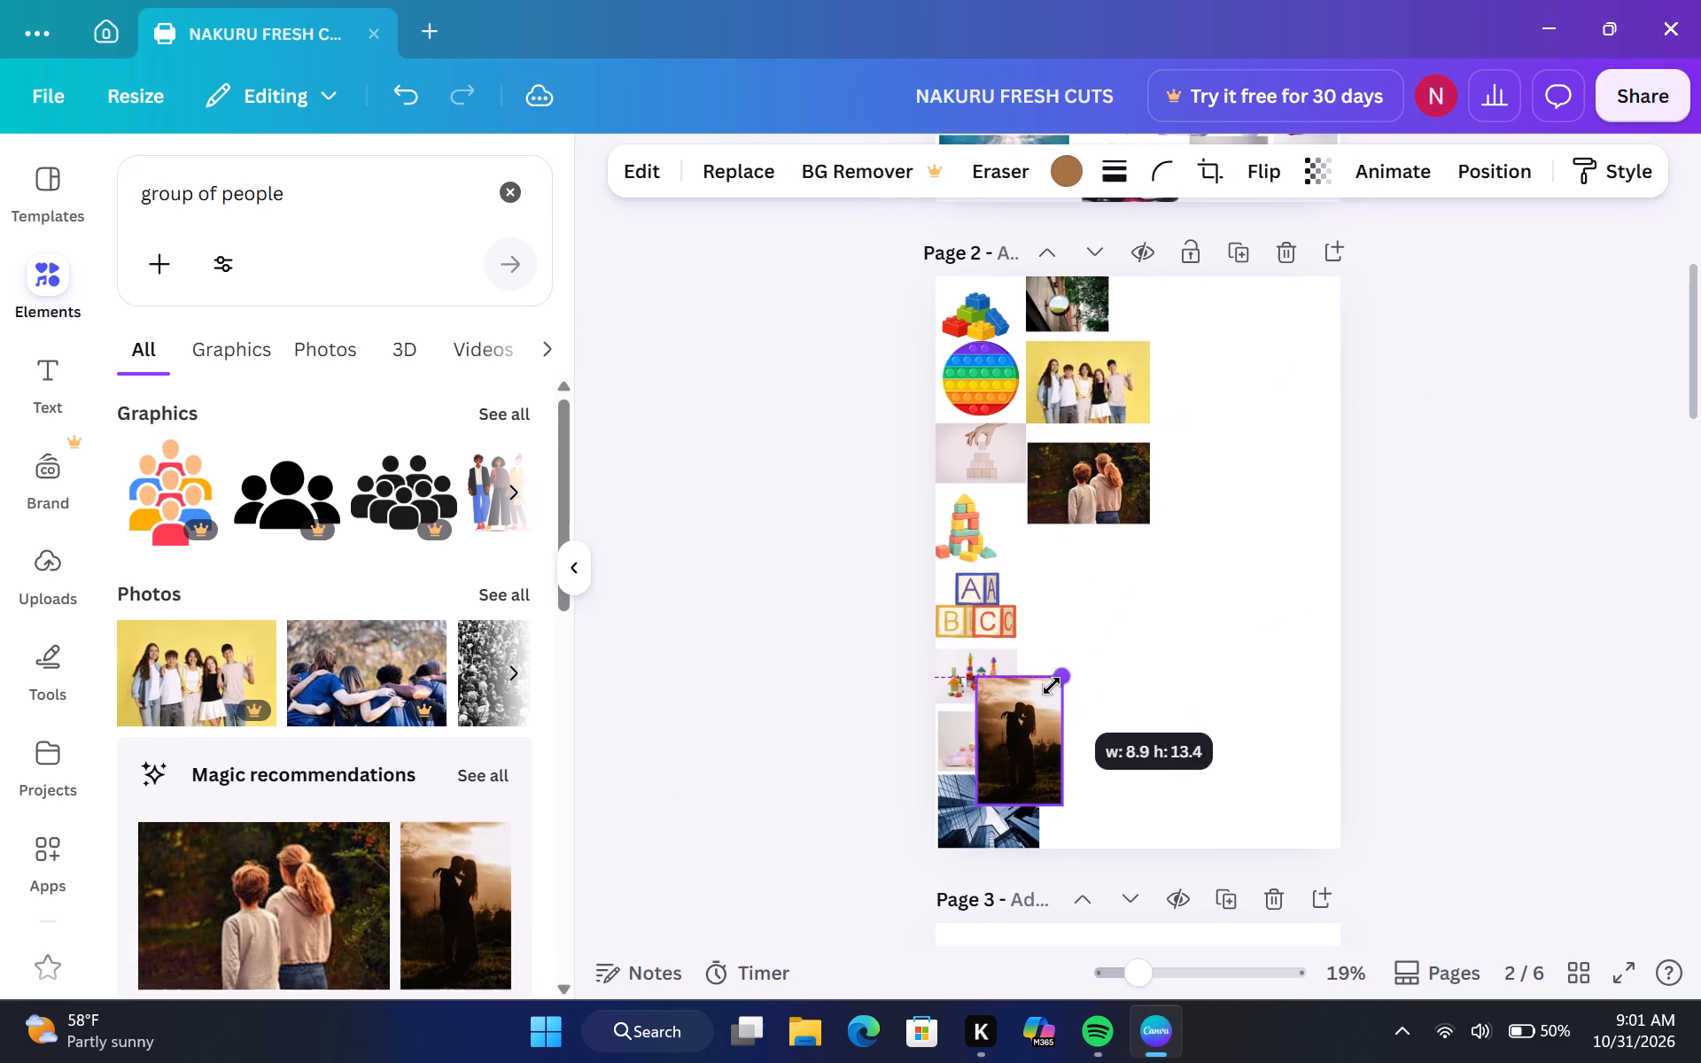
{"action": "left_click_drag", "start_coordinate": [1052, 686], "coordinate": [1037, 711]}
{"action": "left_click_drag", "start_coordinate": [1011, 733], "coordinate": [1054, 672]}
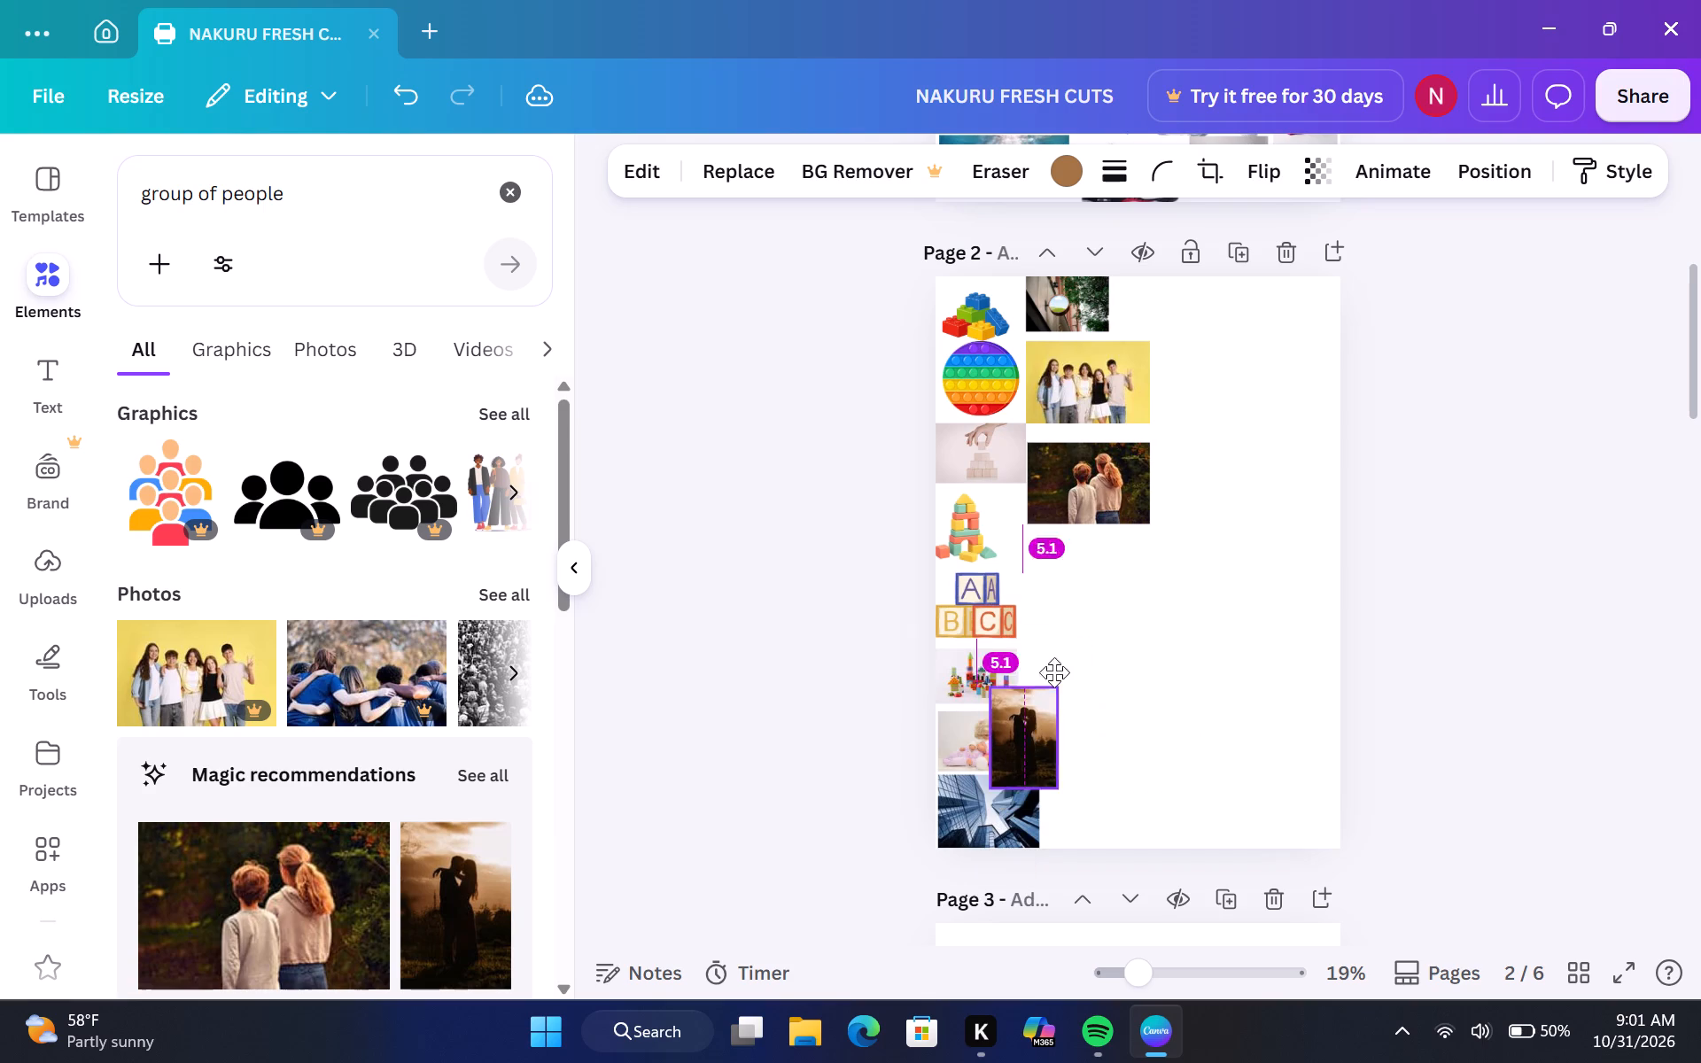
{"action": "left_click_drag", "start_coordinate": [1054, 672], "coordinate": [1067, 569]}
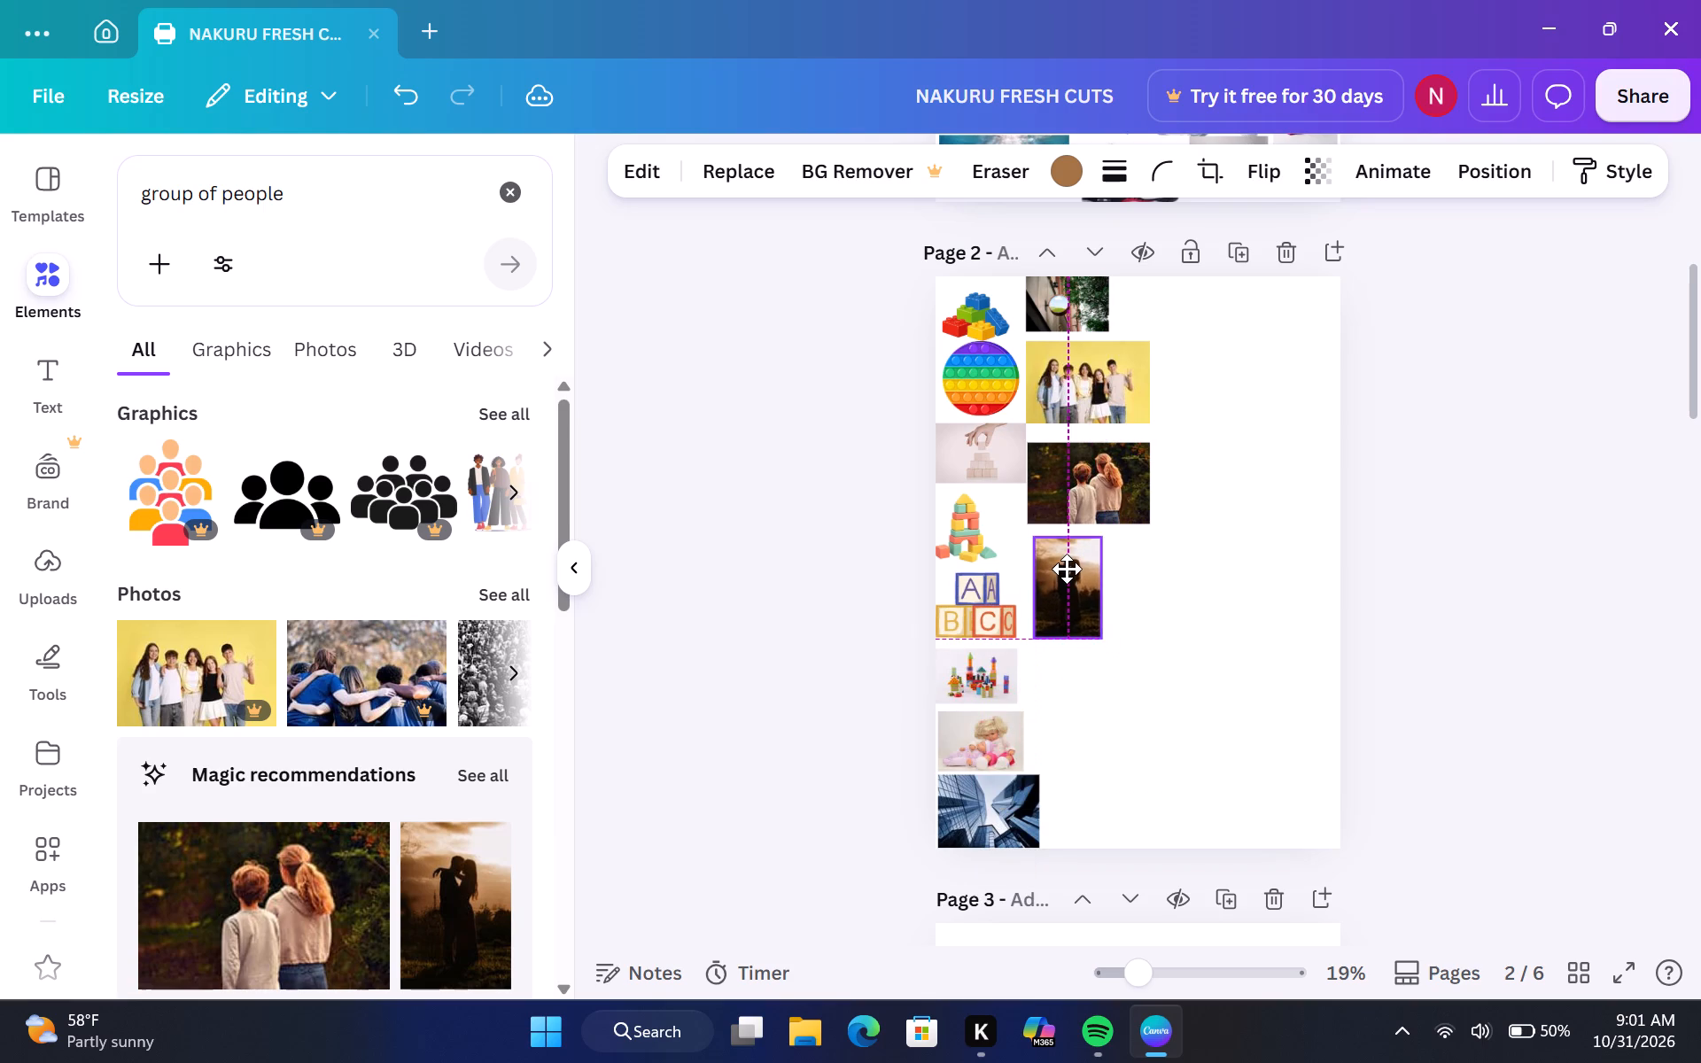
{"action": "left_click_drag", "start_coordinate": [1067, 569], "coordinate": [1060, 563]}
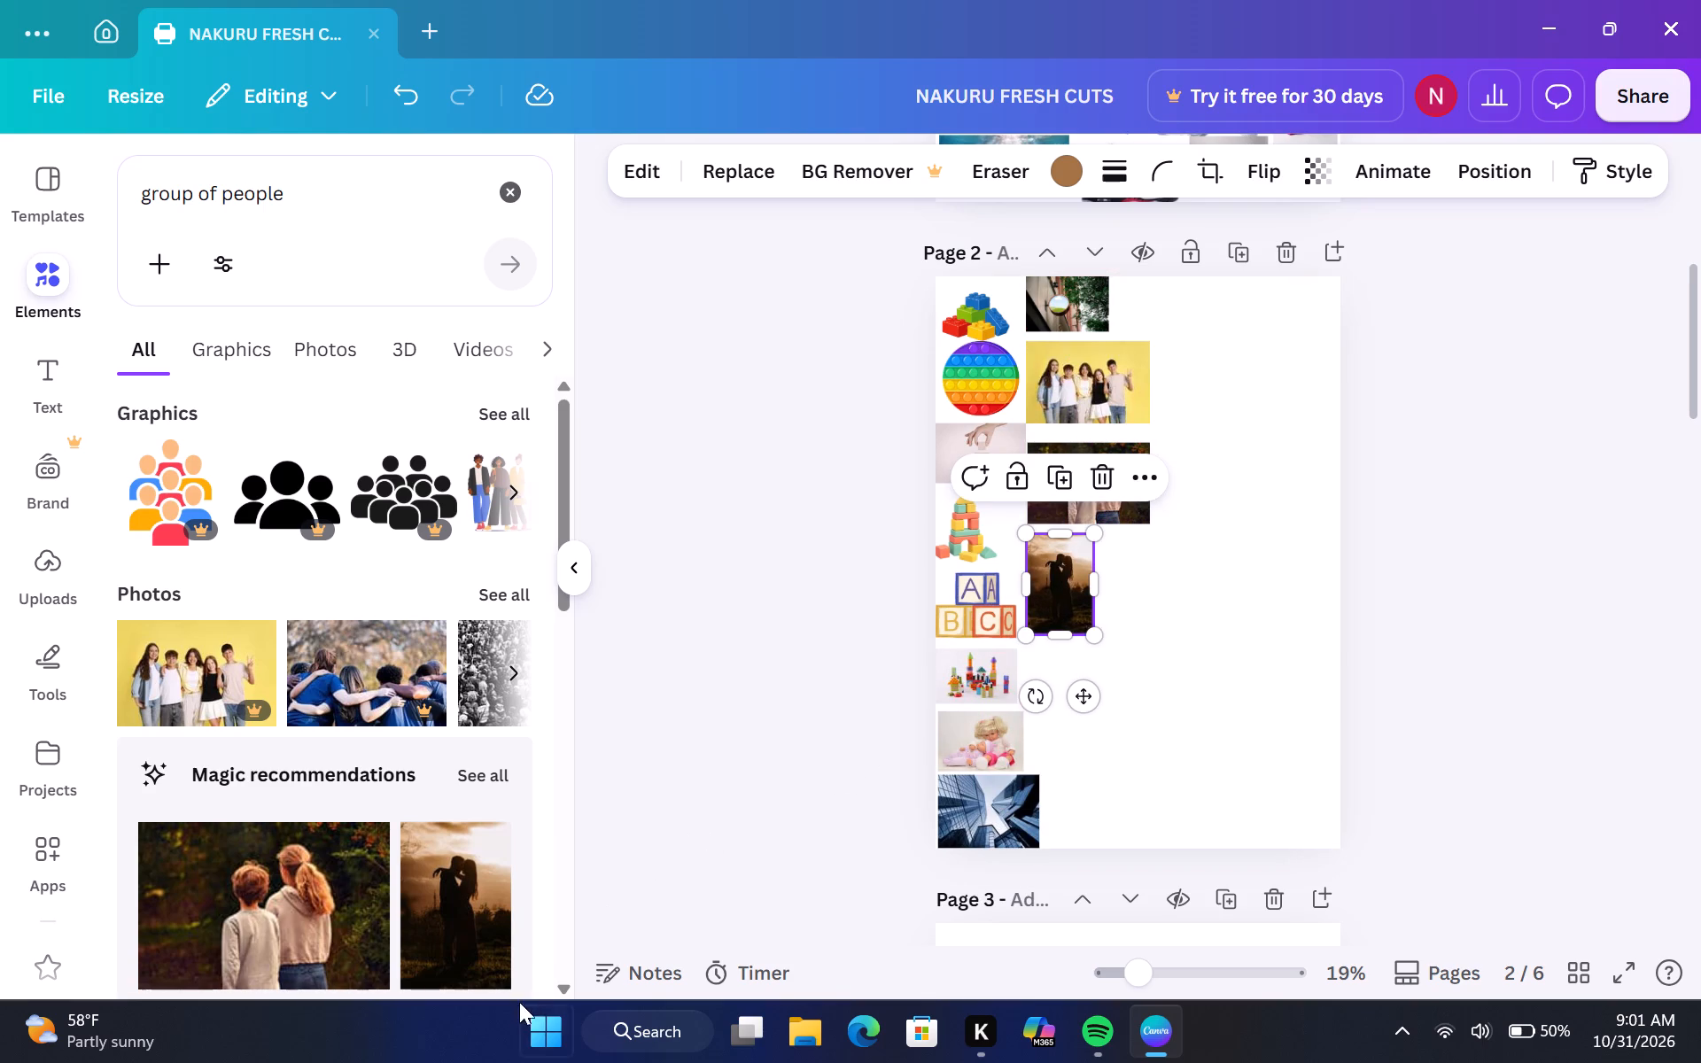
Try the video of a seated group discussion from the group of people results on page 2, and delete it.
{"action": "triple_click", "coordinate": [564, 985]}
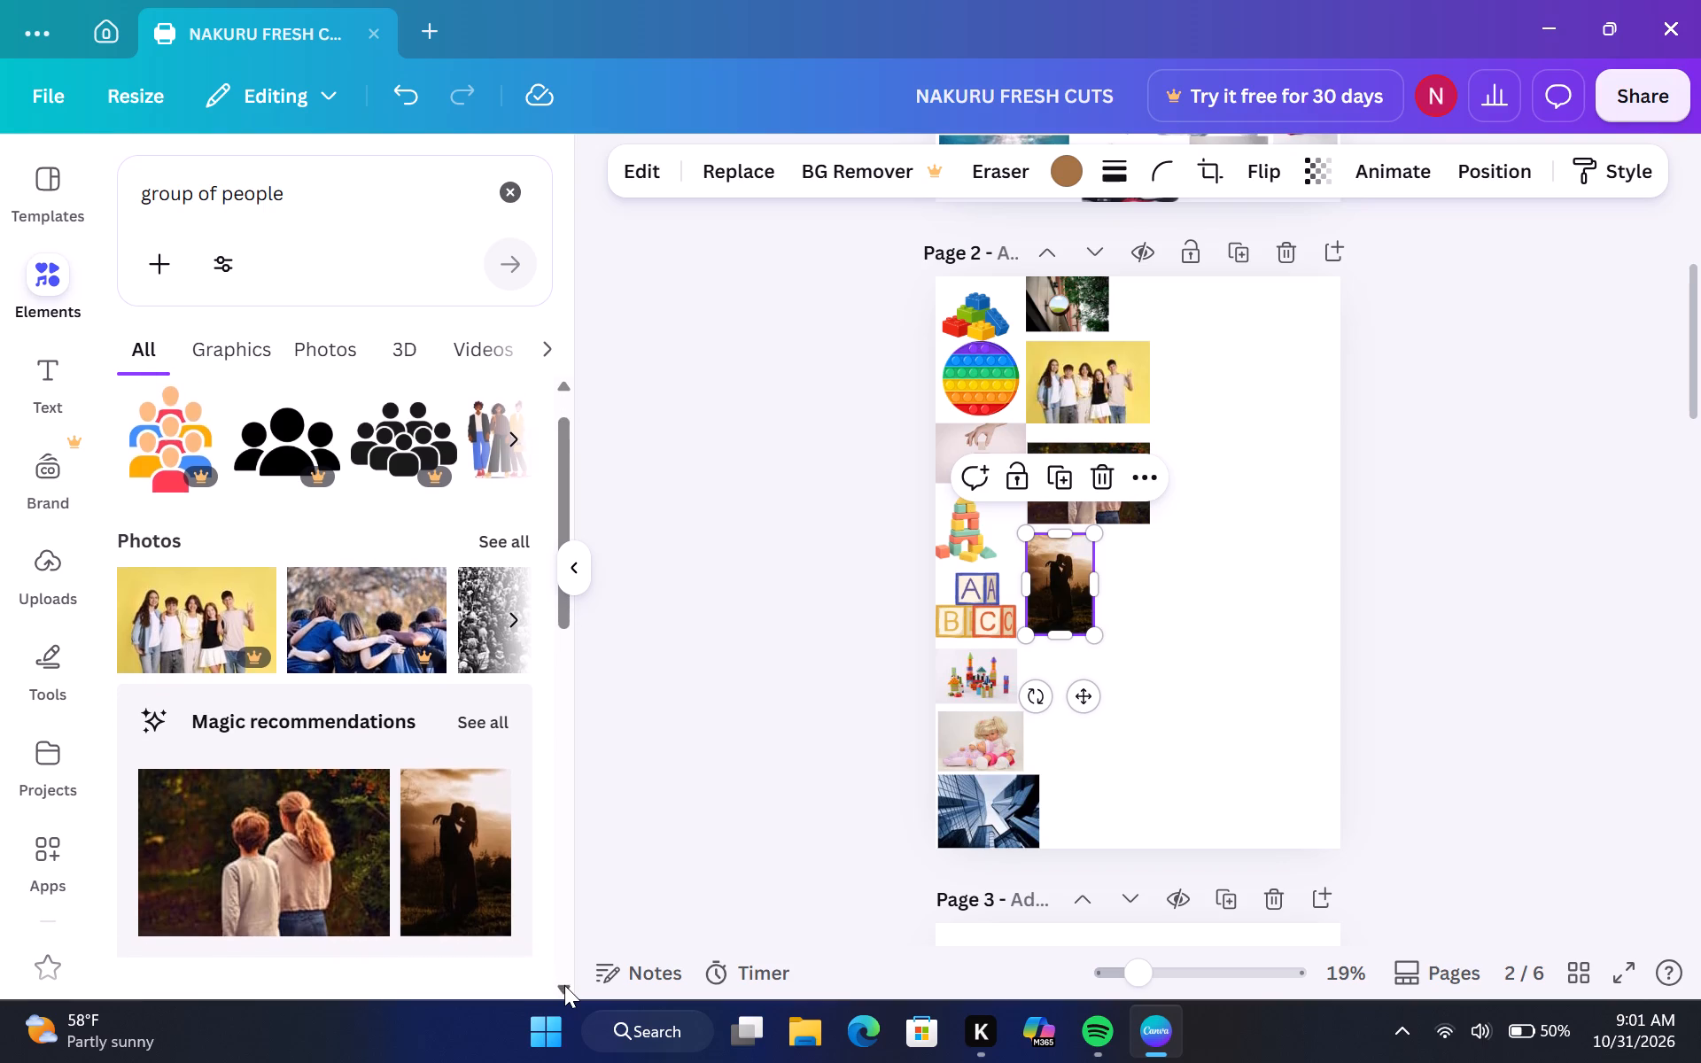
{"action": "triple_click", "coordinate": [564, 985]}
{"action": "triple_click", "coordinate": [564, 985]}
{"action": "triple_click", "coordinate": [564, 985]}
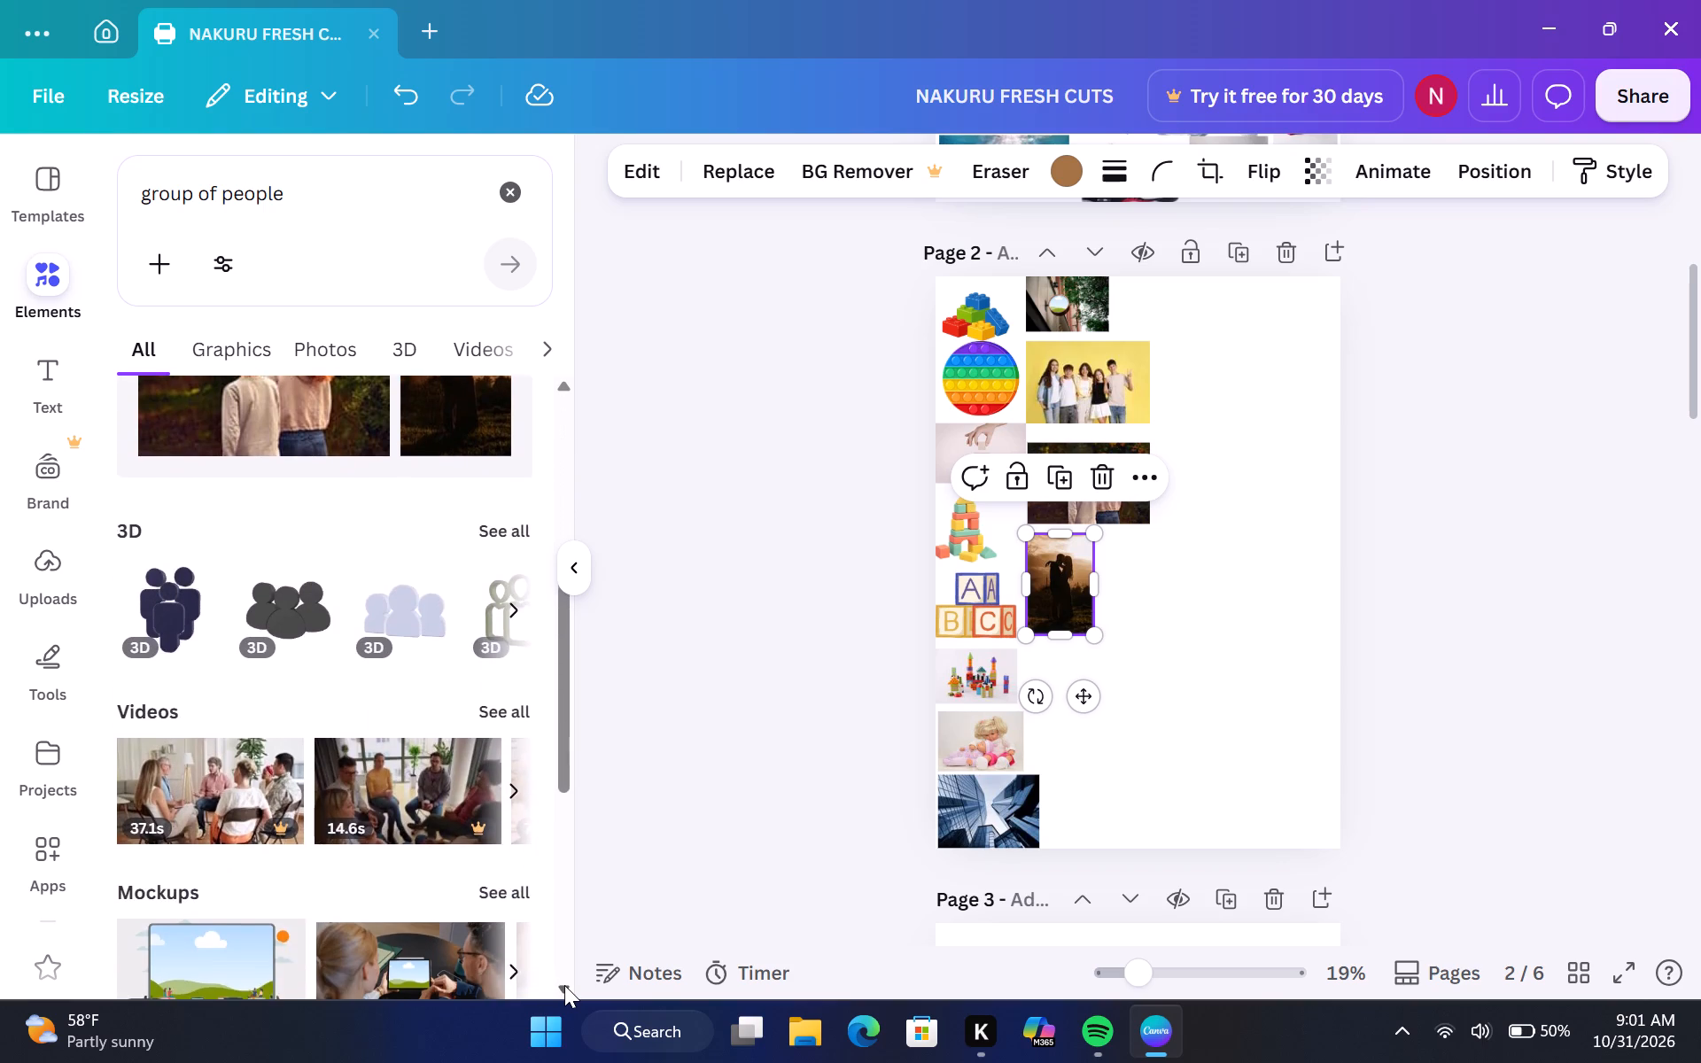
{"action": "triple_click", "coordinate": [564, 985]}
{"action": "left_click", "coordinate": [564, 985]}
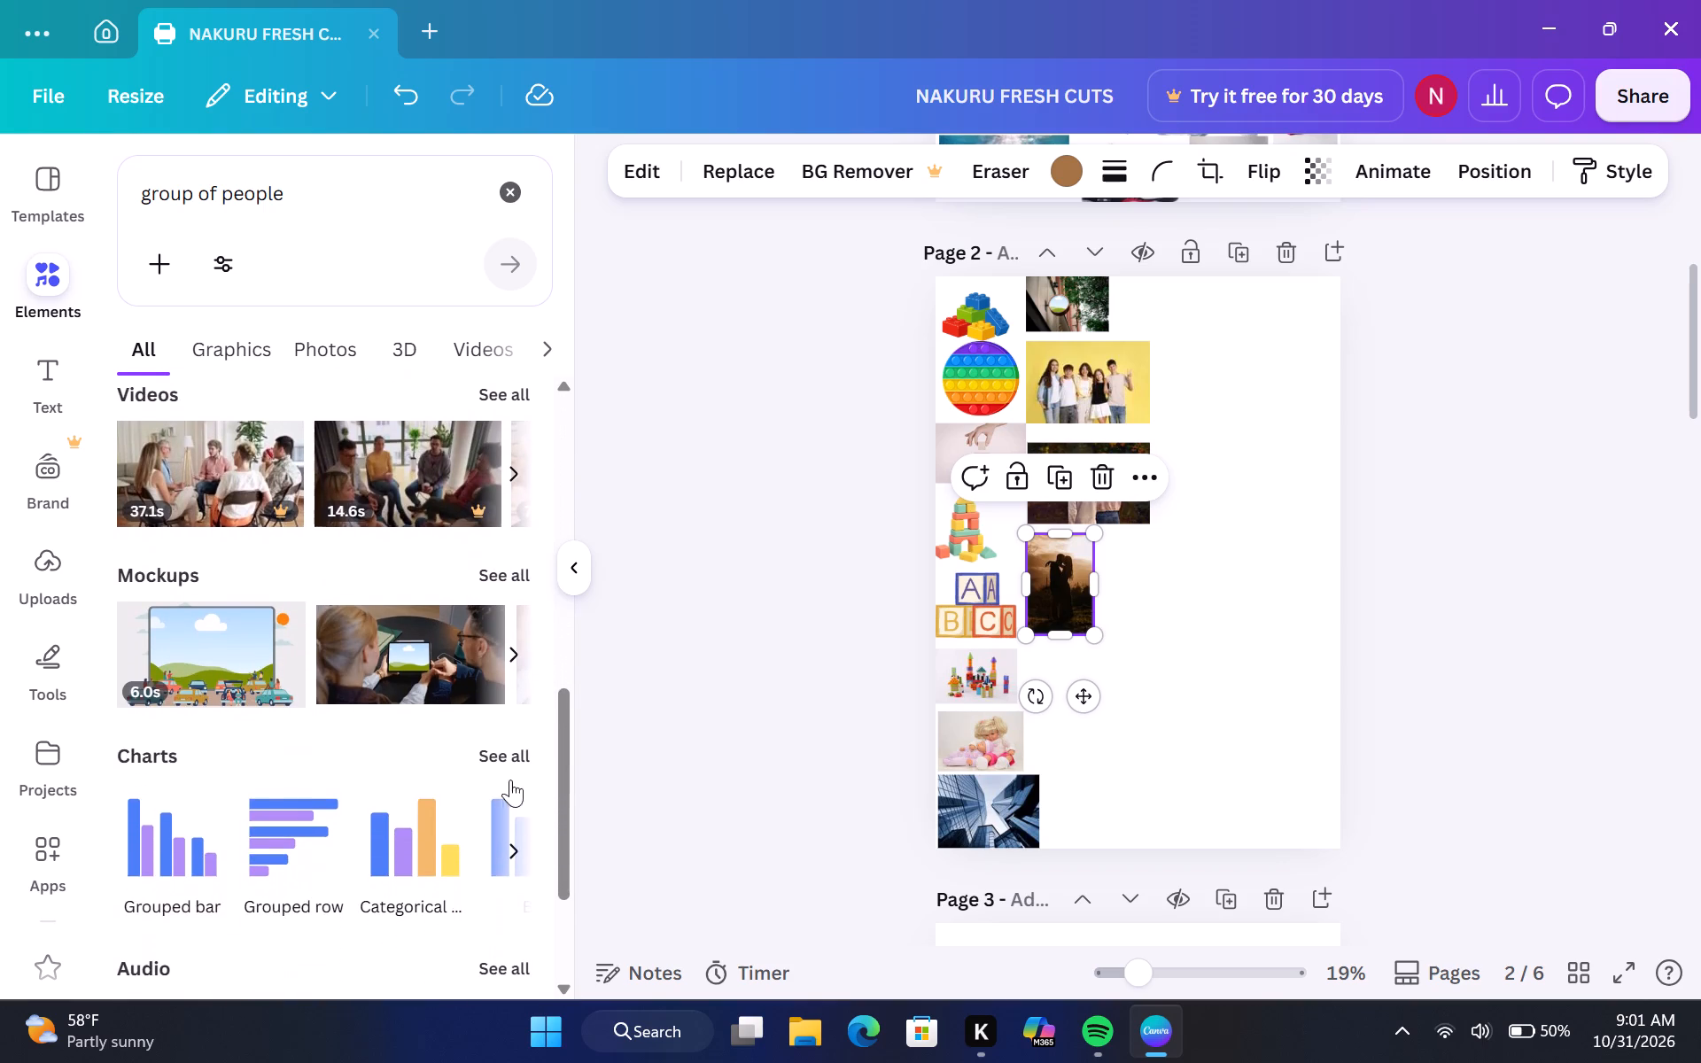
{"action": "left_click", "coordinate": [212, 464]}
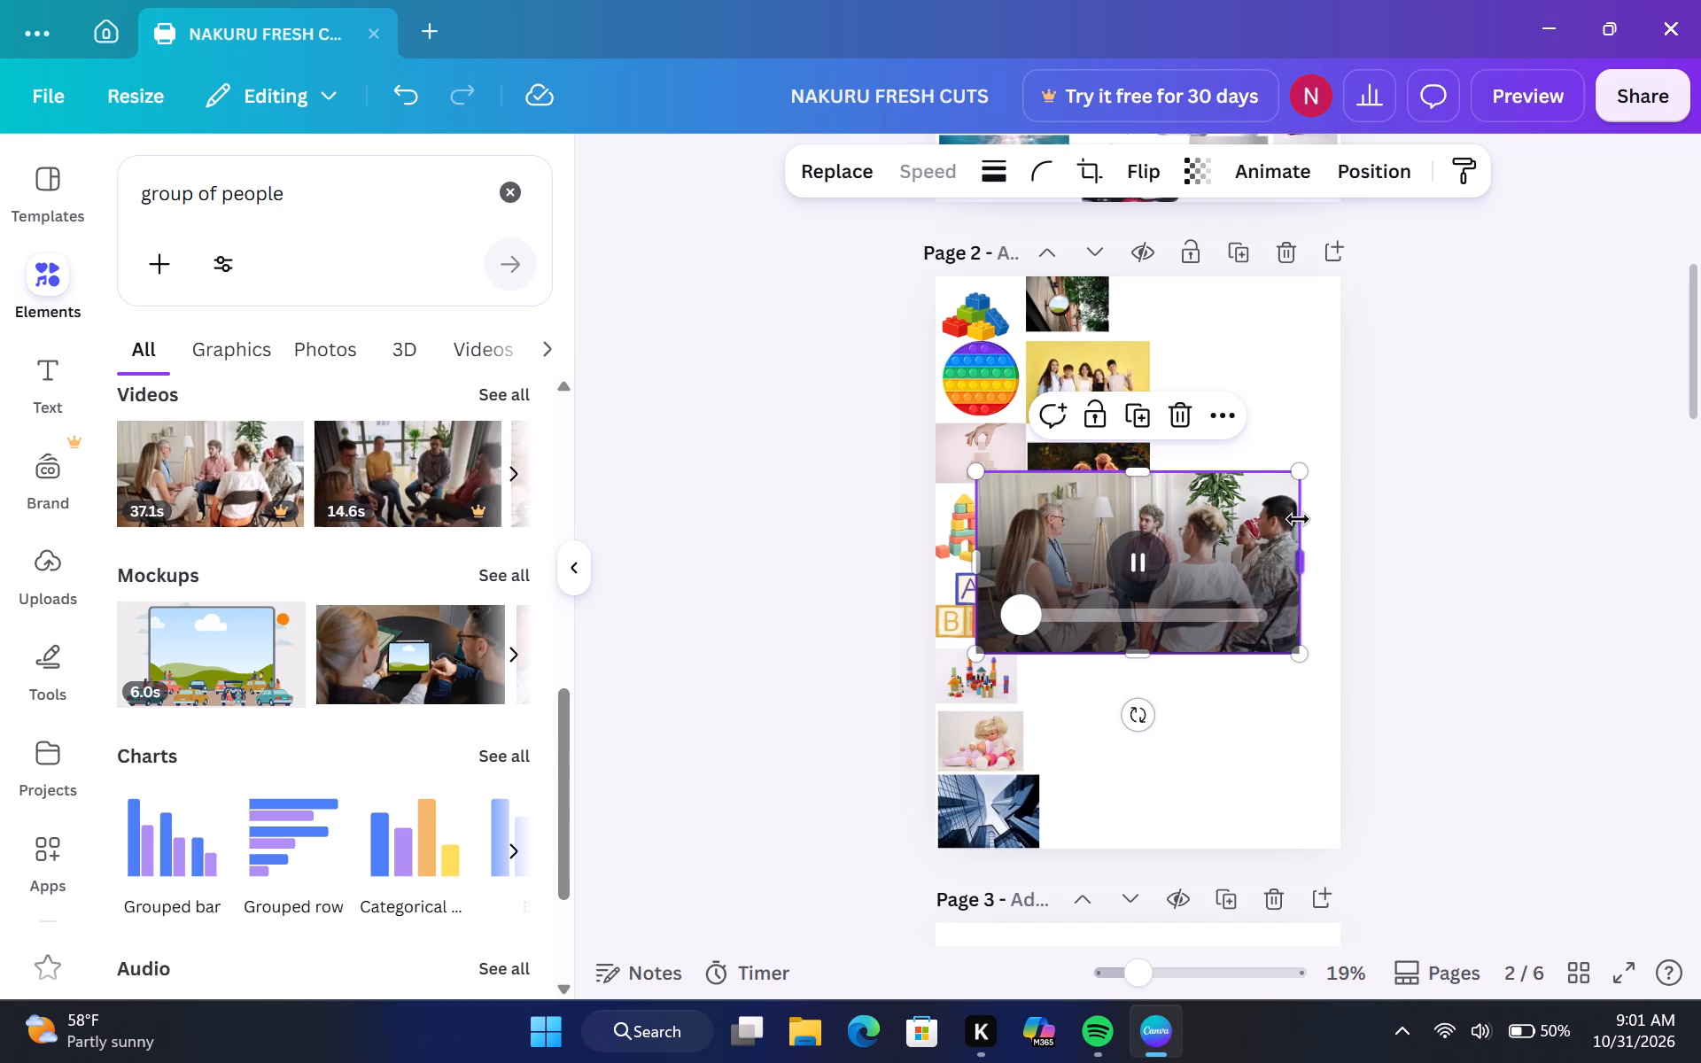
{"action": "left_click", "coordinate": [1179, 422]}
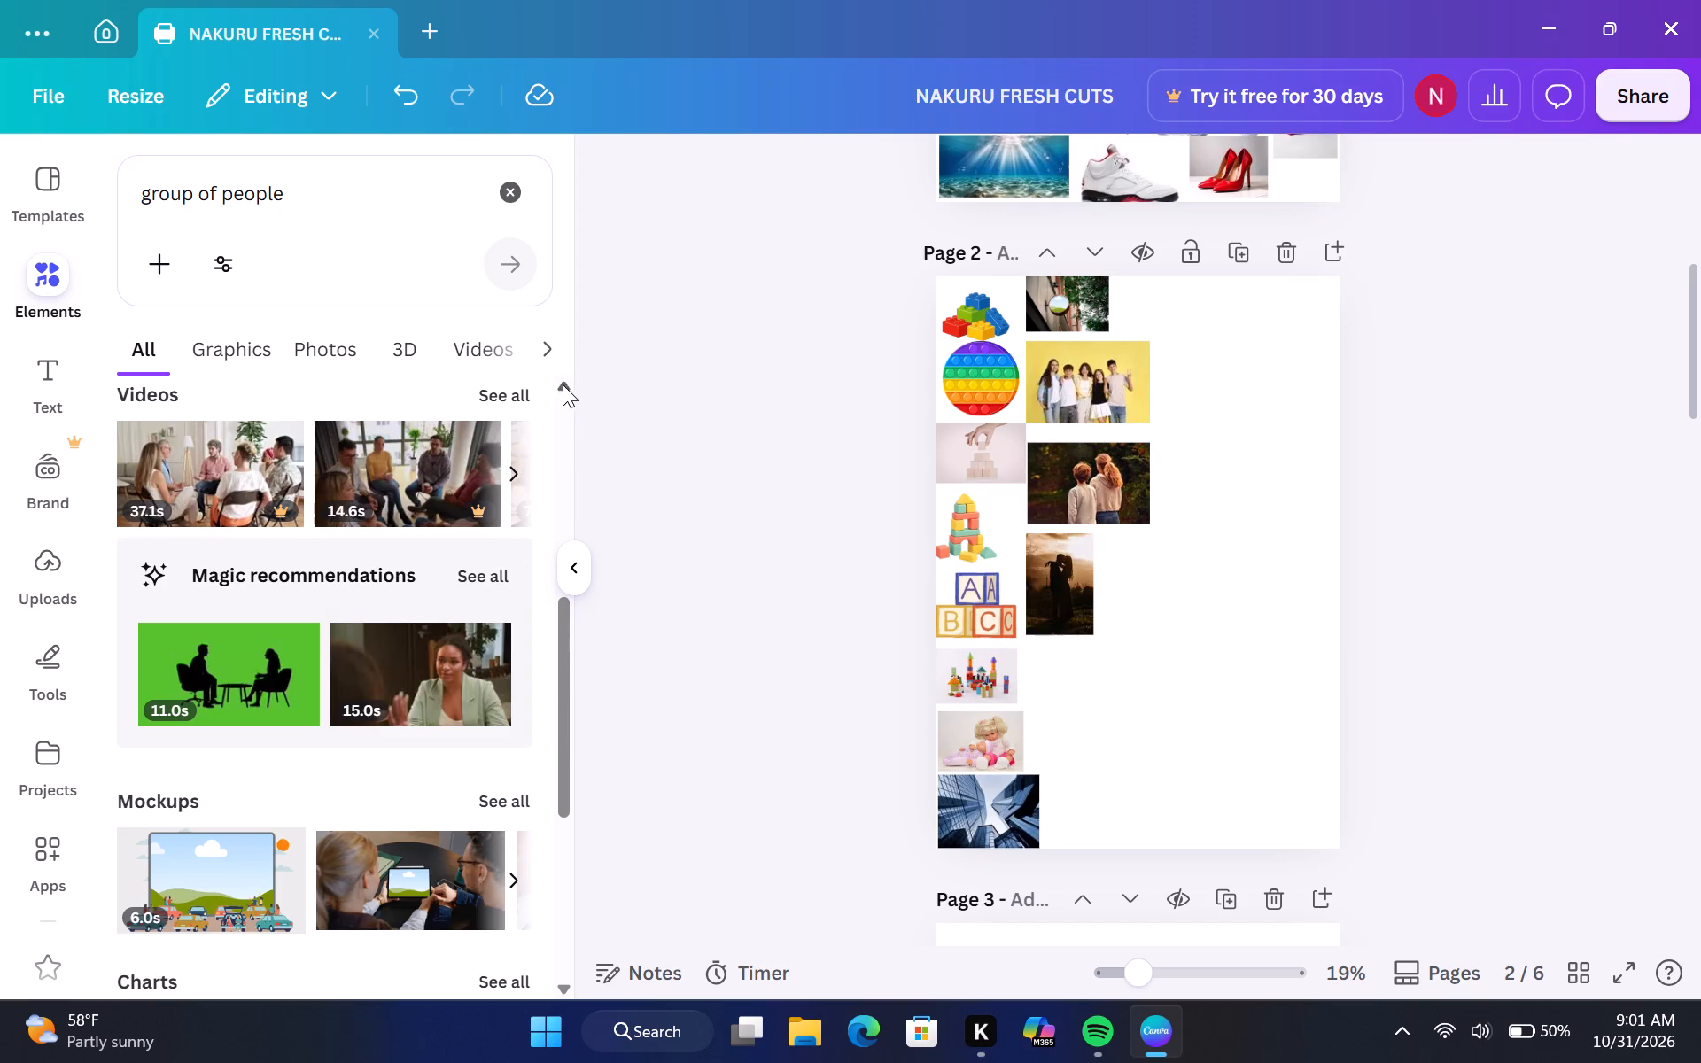
Add the photo of hands gripping each other's wrists in a circle to page 2, reduced to about 11.6 by 7.7.
{"action": "triple_click", "coordinate": [569, 381]}
{"action": "triple_click", "coordinate": [569, 381]}
{"action": "triple_click", "coordinate": [569, 381]}
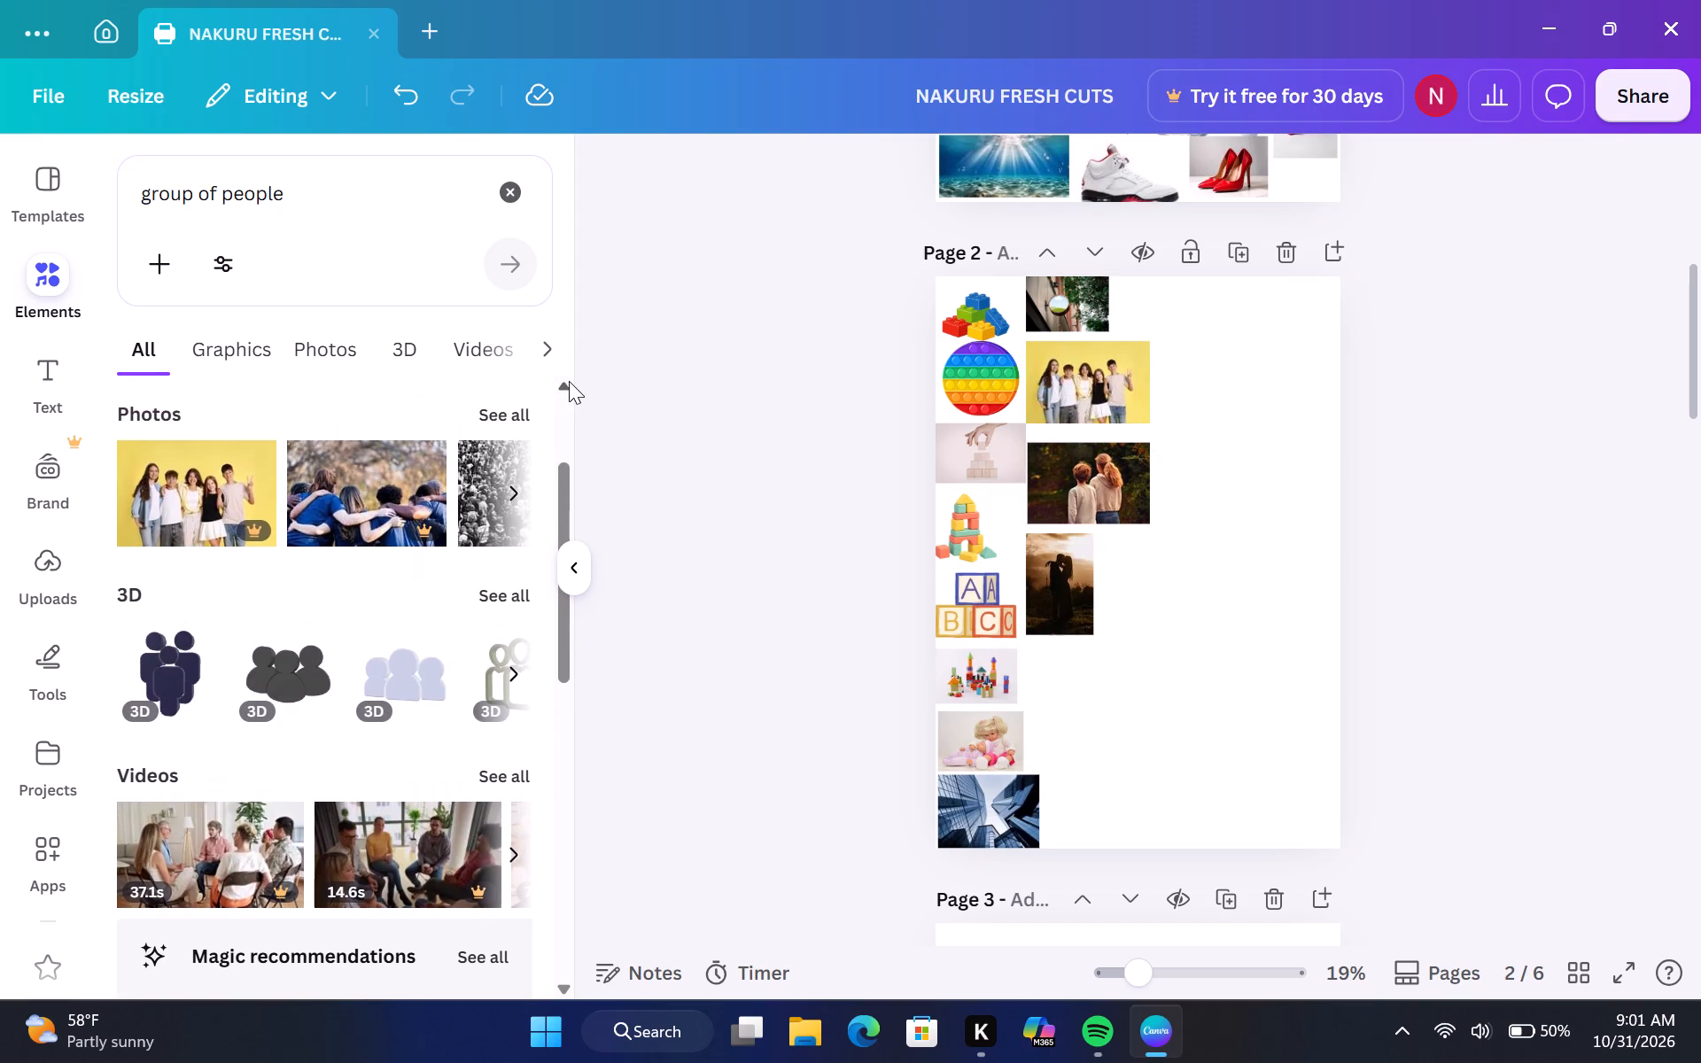
{"action": "triple_click", "coordinate": [569, 381]}
{"action": "left_click_drag", "start_coordinate": [569, 381], "coordinate": [510, 675]}
{"action": "left_click", "coordinate": [510, 675]}
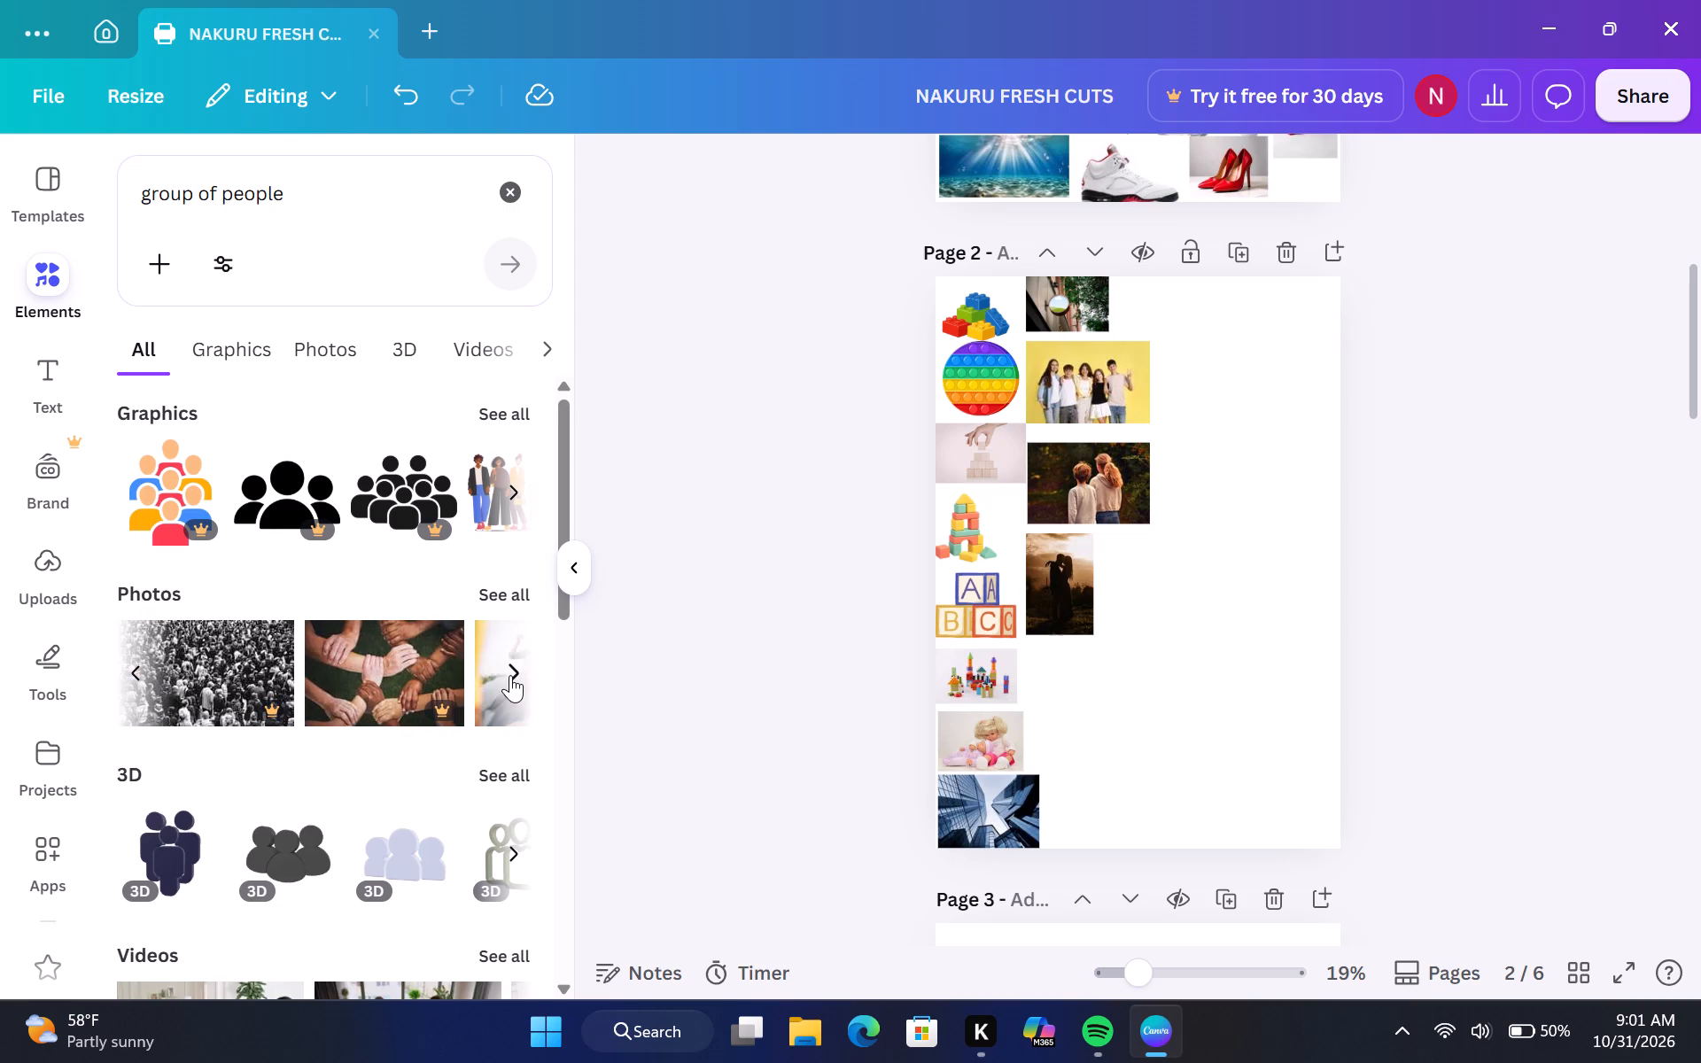
{"action": "left_click", "coordinate": [412, 665]}
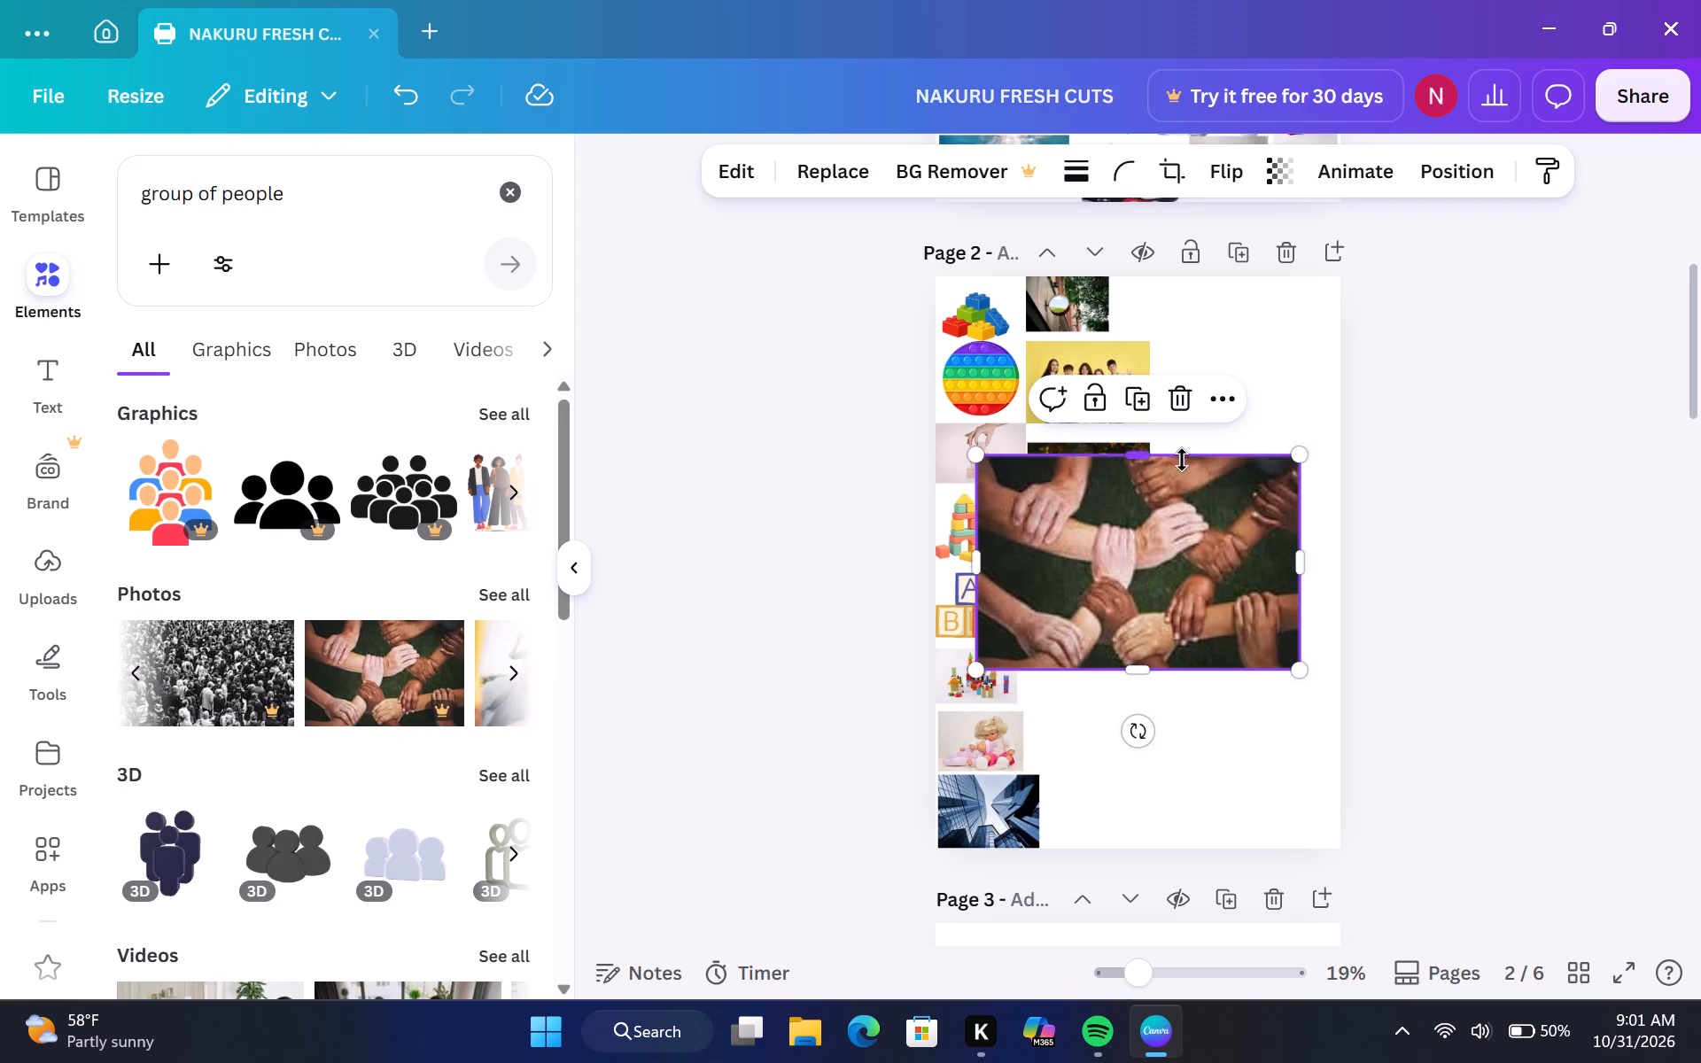
{"action": "left_click", "coordinate": [1297, 462]}
{"action": "left_click_drag", "start_coordinate": [1297, 462], "coordinate": [1063, 641]}
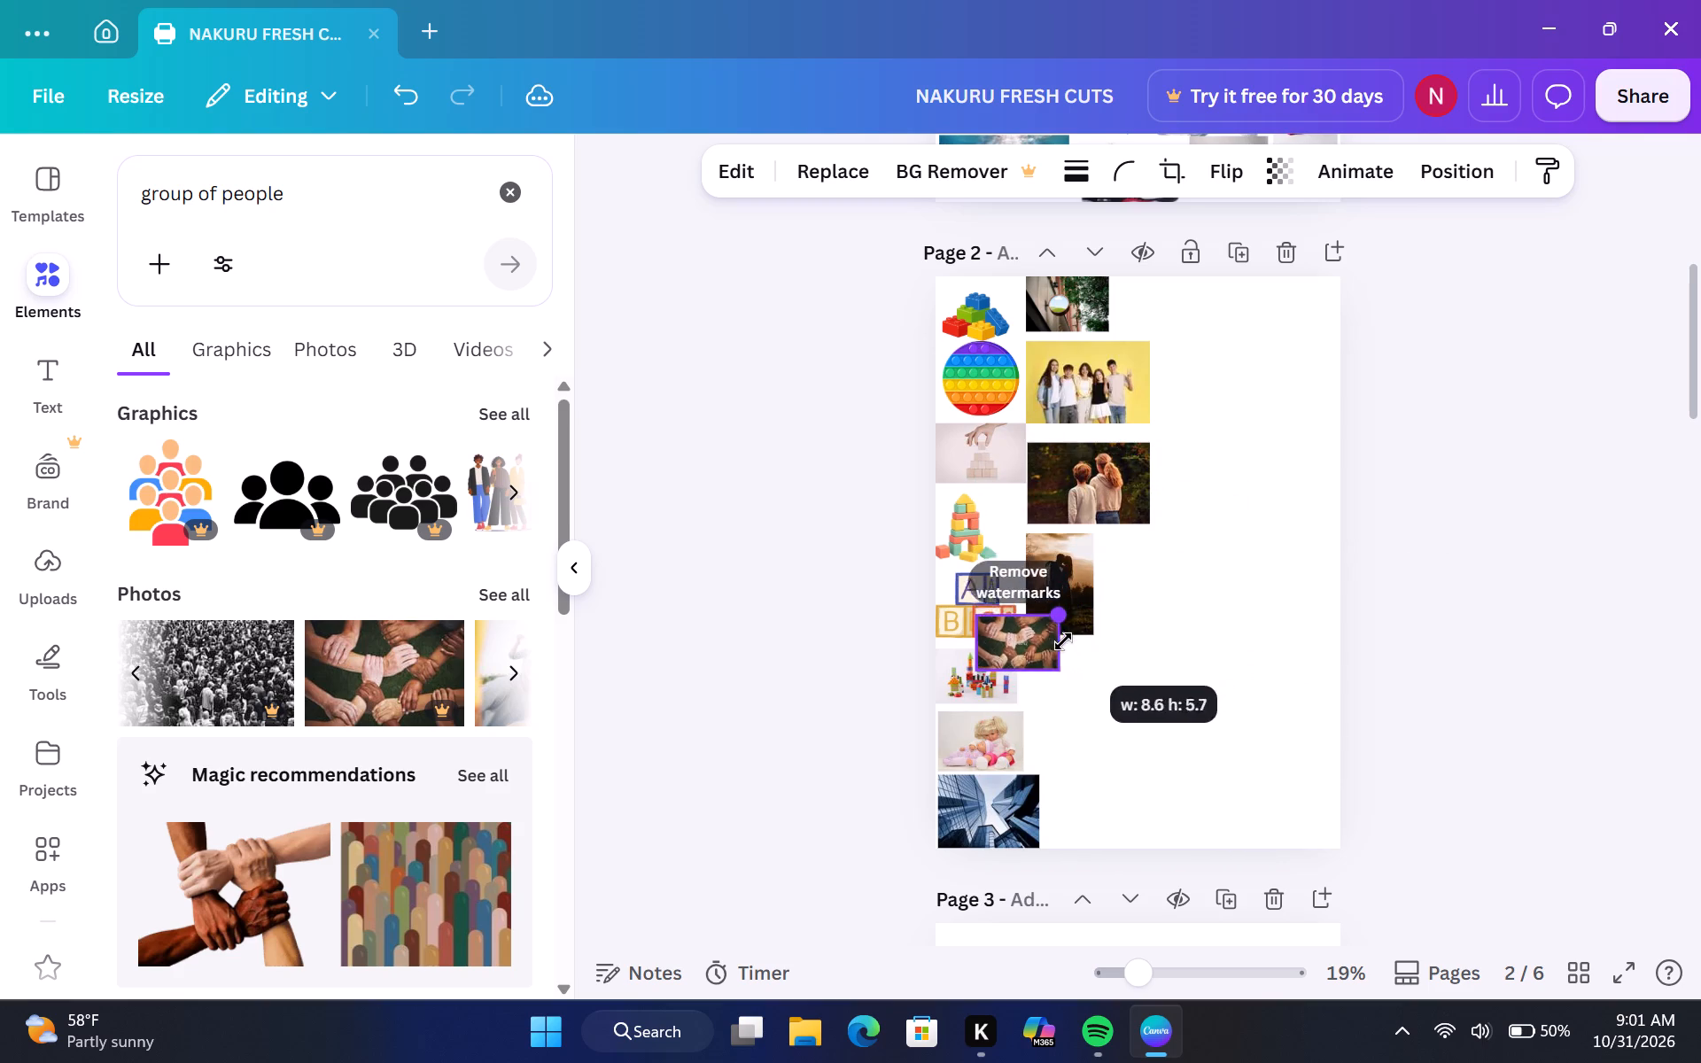
{"action": "left_click_drag", "start_coordinate": [1063, 641], "coordinate": [1107, 630]}
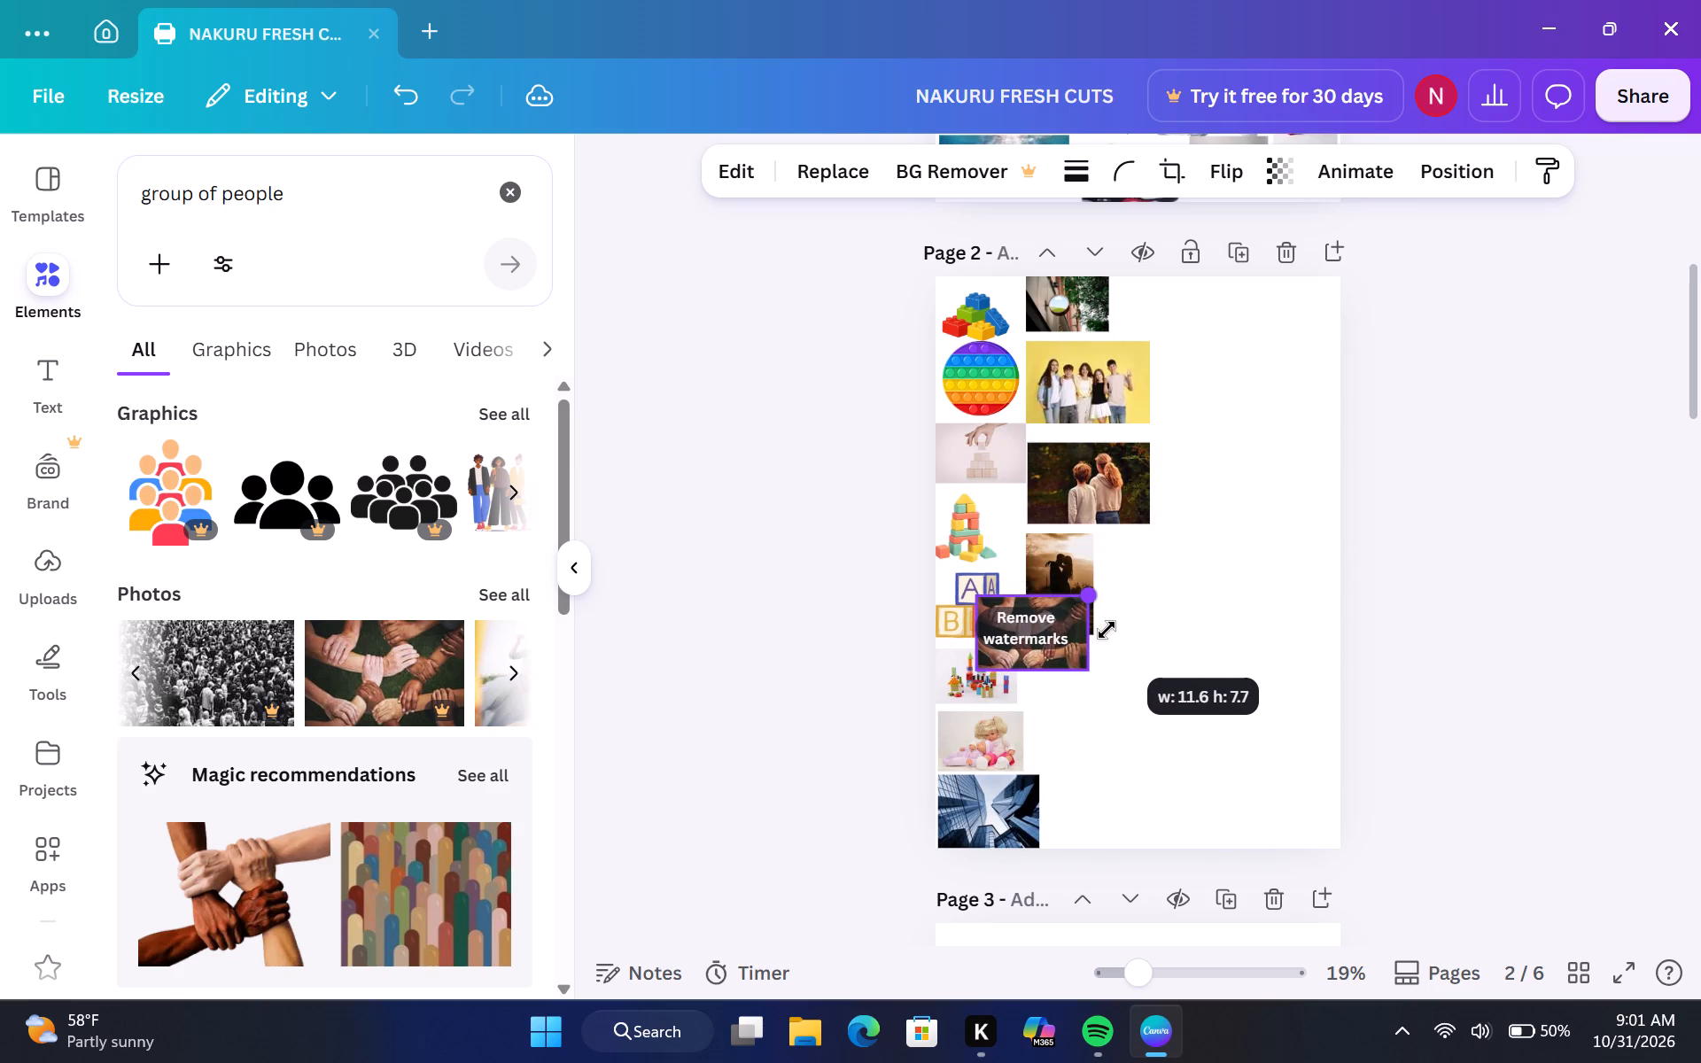
{"action": "left_click_drag", "start_coordinate": [1107, 630], "coordinate": [1100, 632]}
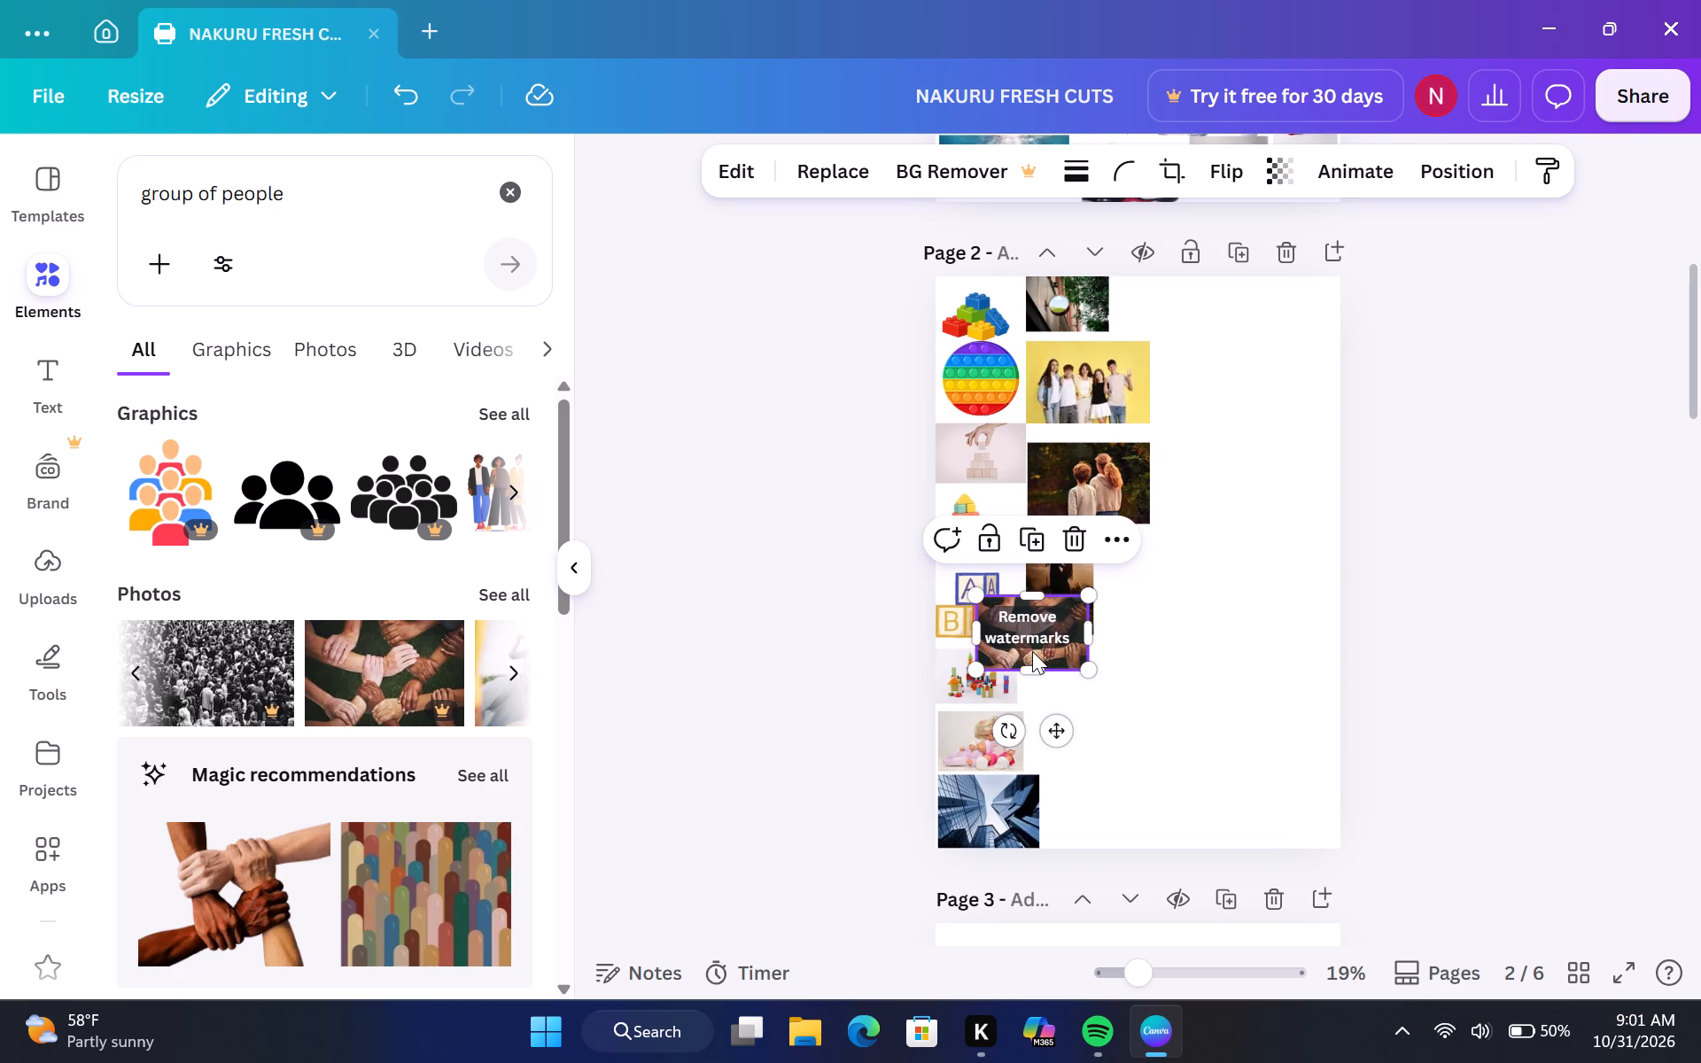
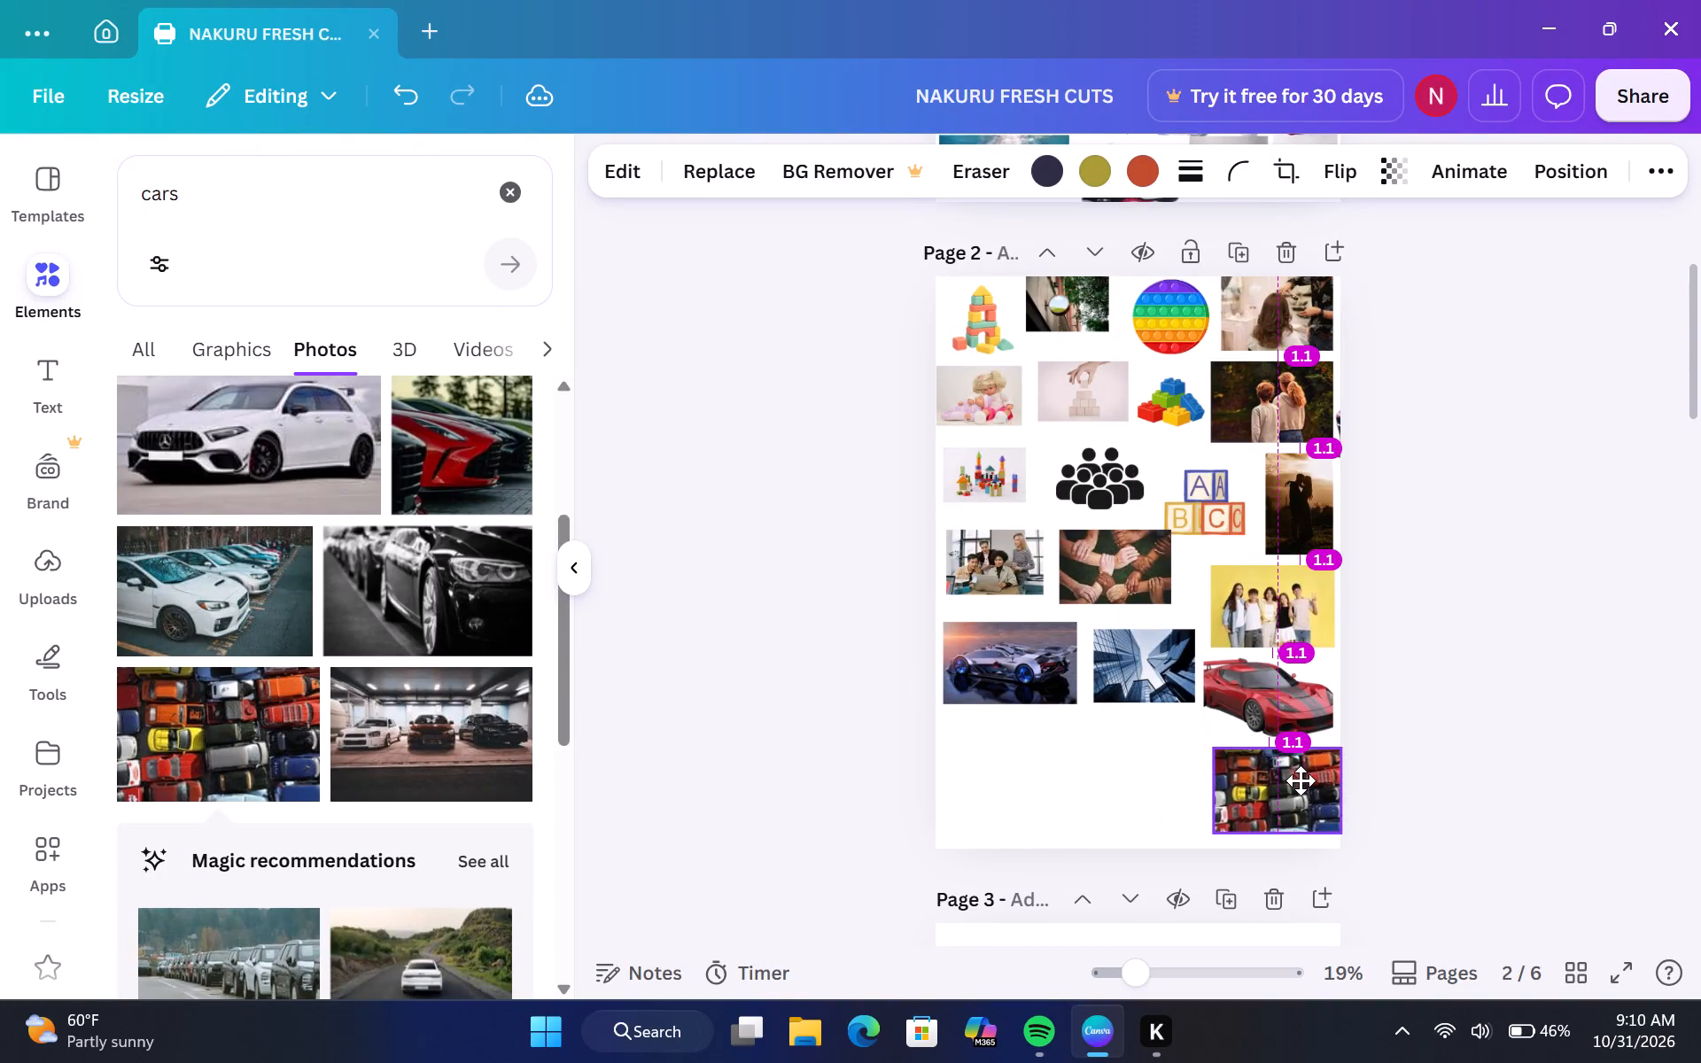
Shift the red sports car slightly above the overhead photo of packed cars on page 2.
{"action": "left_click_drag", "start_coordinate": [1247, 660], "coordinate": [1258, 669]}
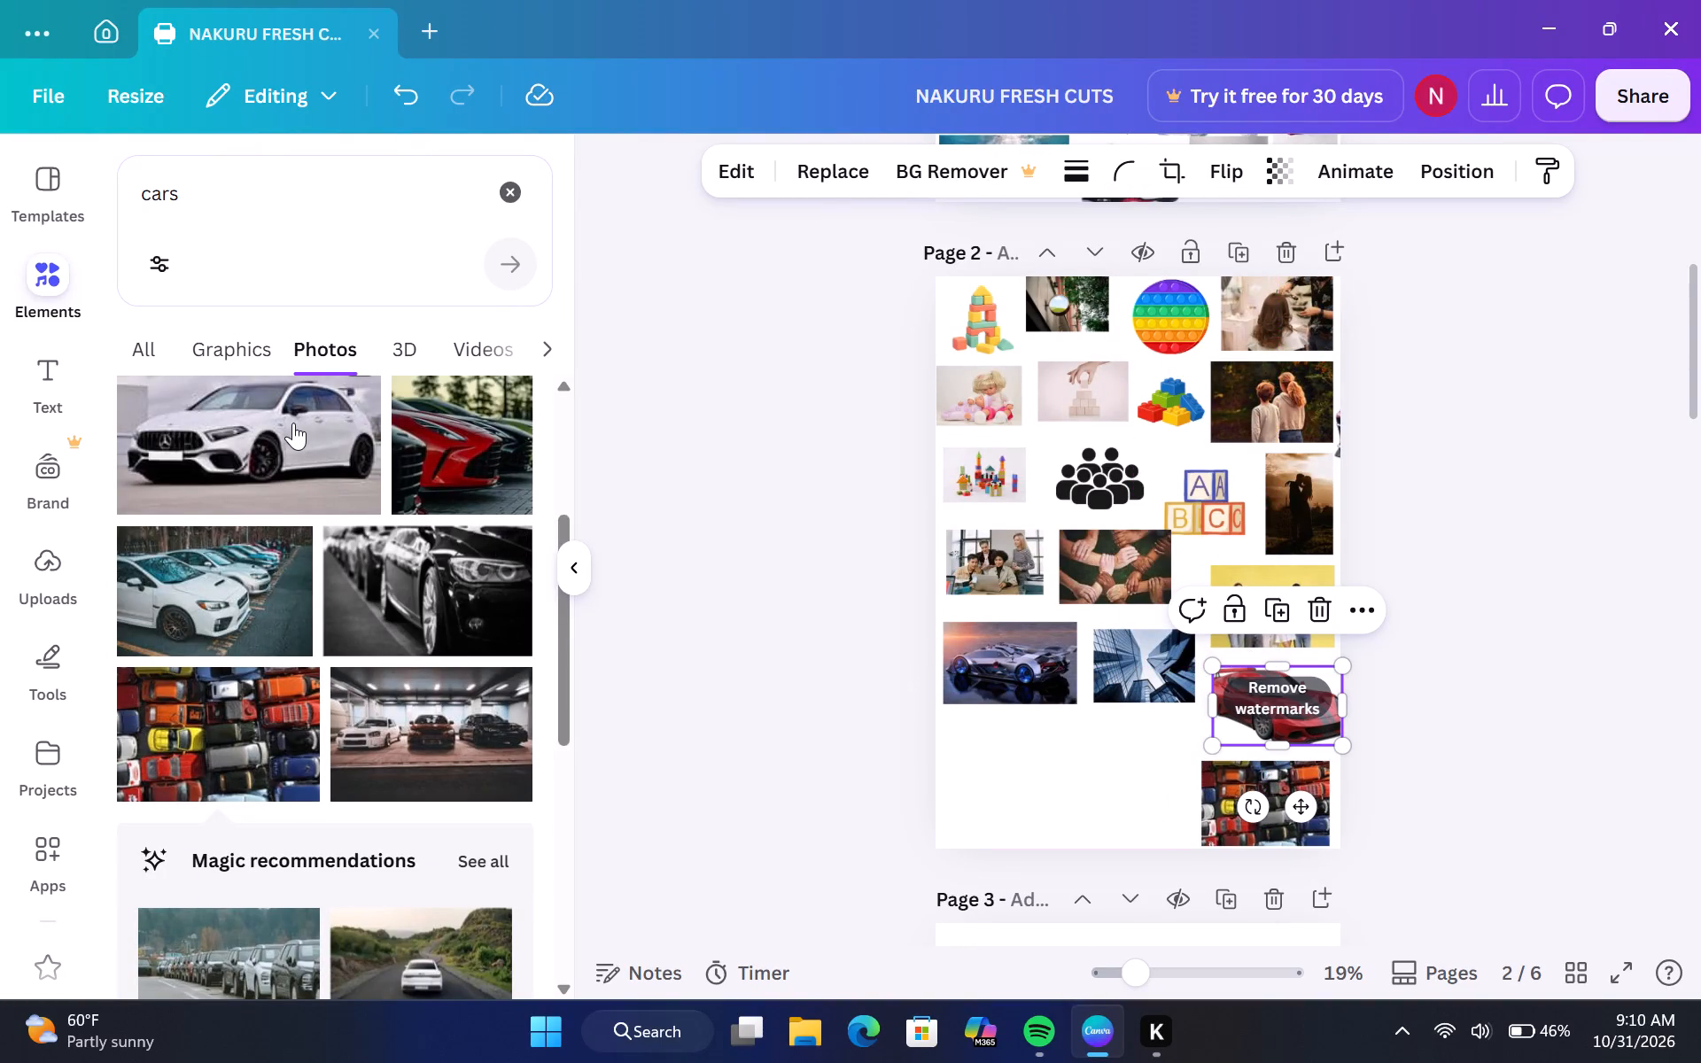
Add the white Mercedes photo from the cars results as a small picture below the futuristic car photo on page 2.
{"action": "left_click", "coordinate": [293, 423]}
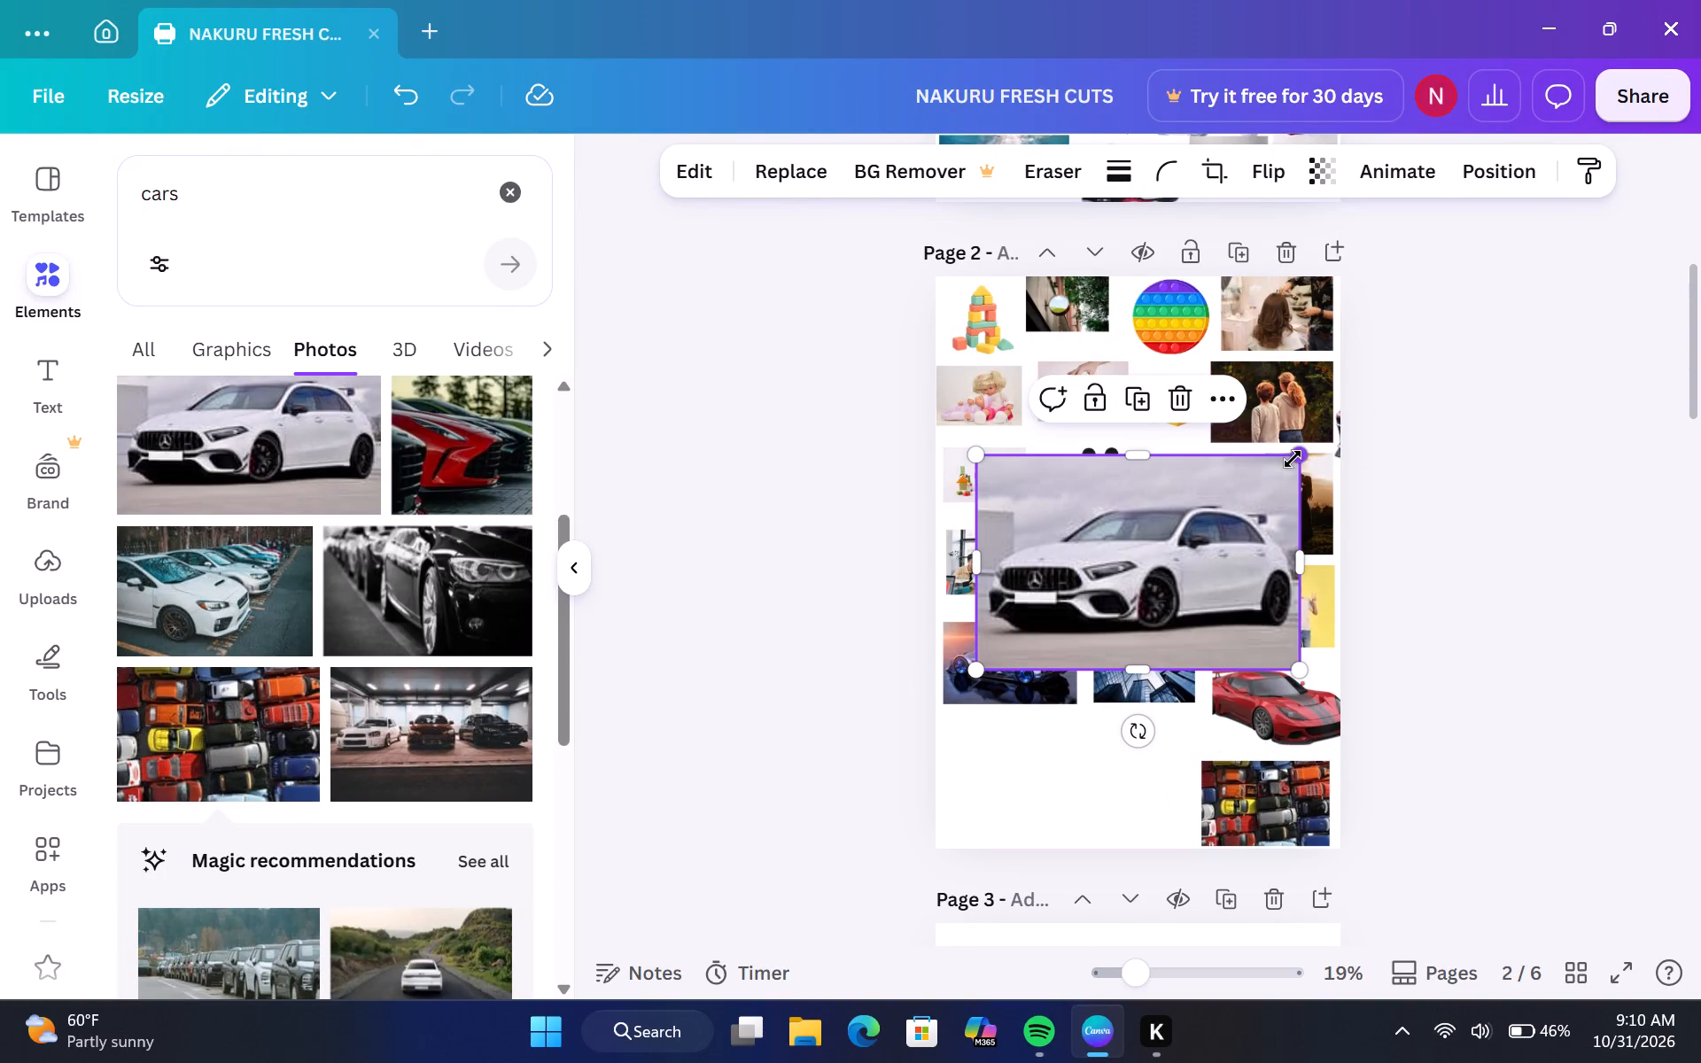
{"action": "left_click_drag", "start_coordinate": [1293, 459], "coordinate": [1075, 565]}
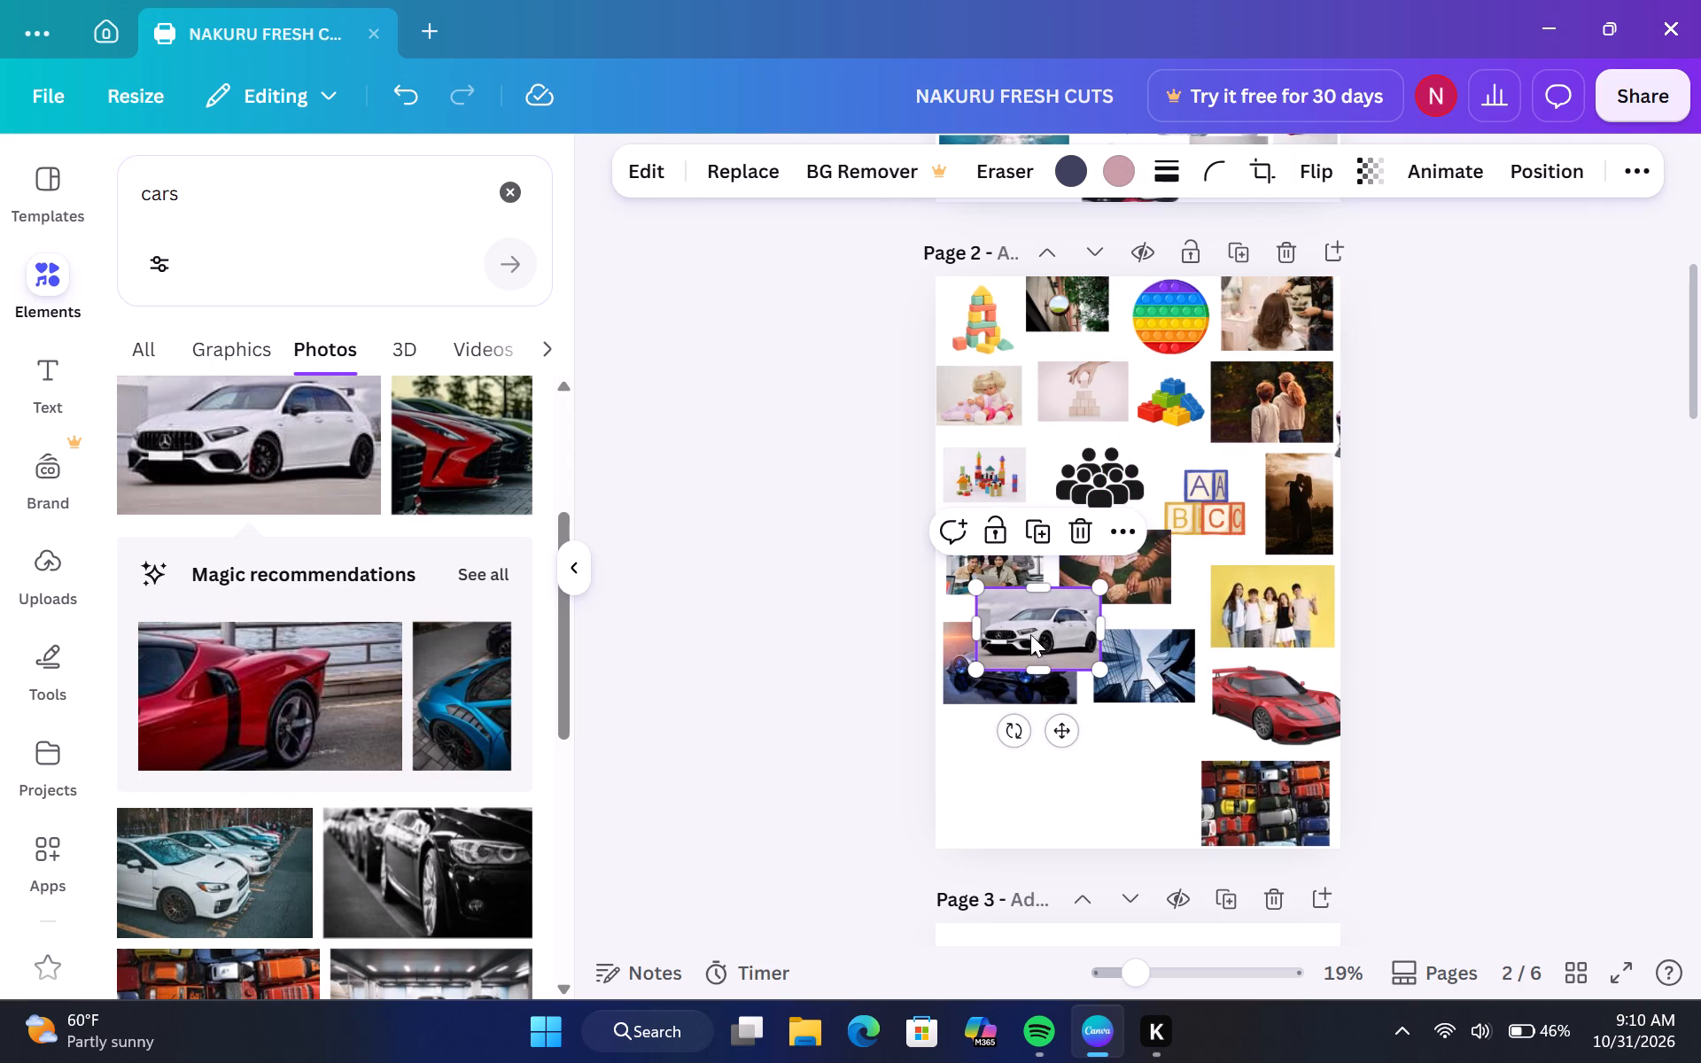
{"action": "left_click_drag", "start_coordinate": [1029, 632], "coordinate": [1006, 736]}
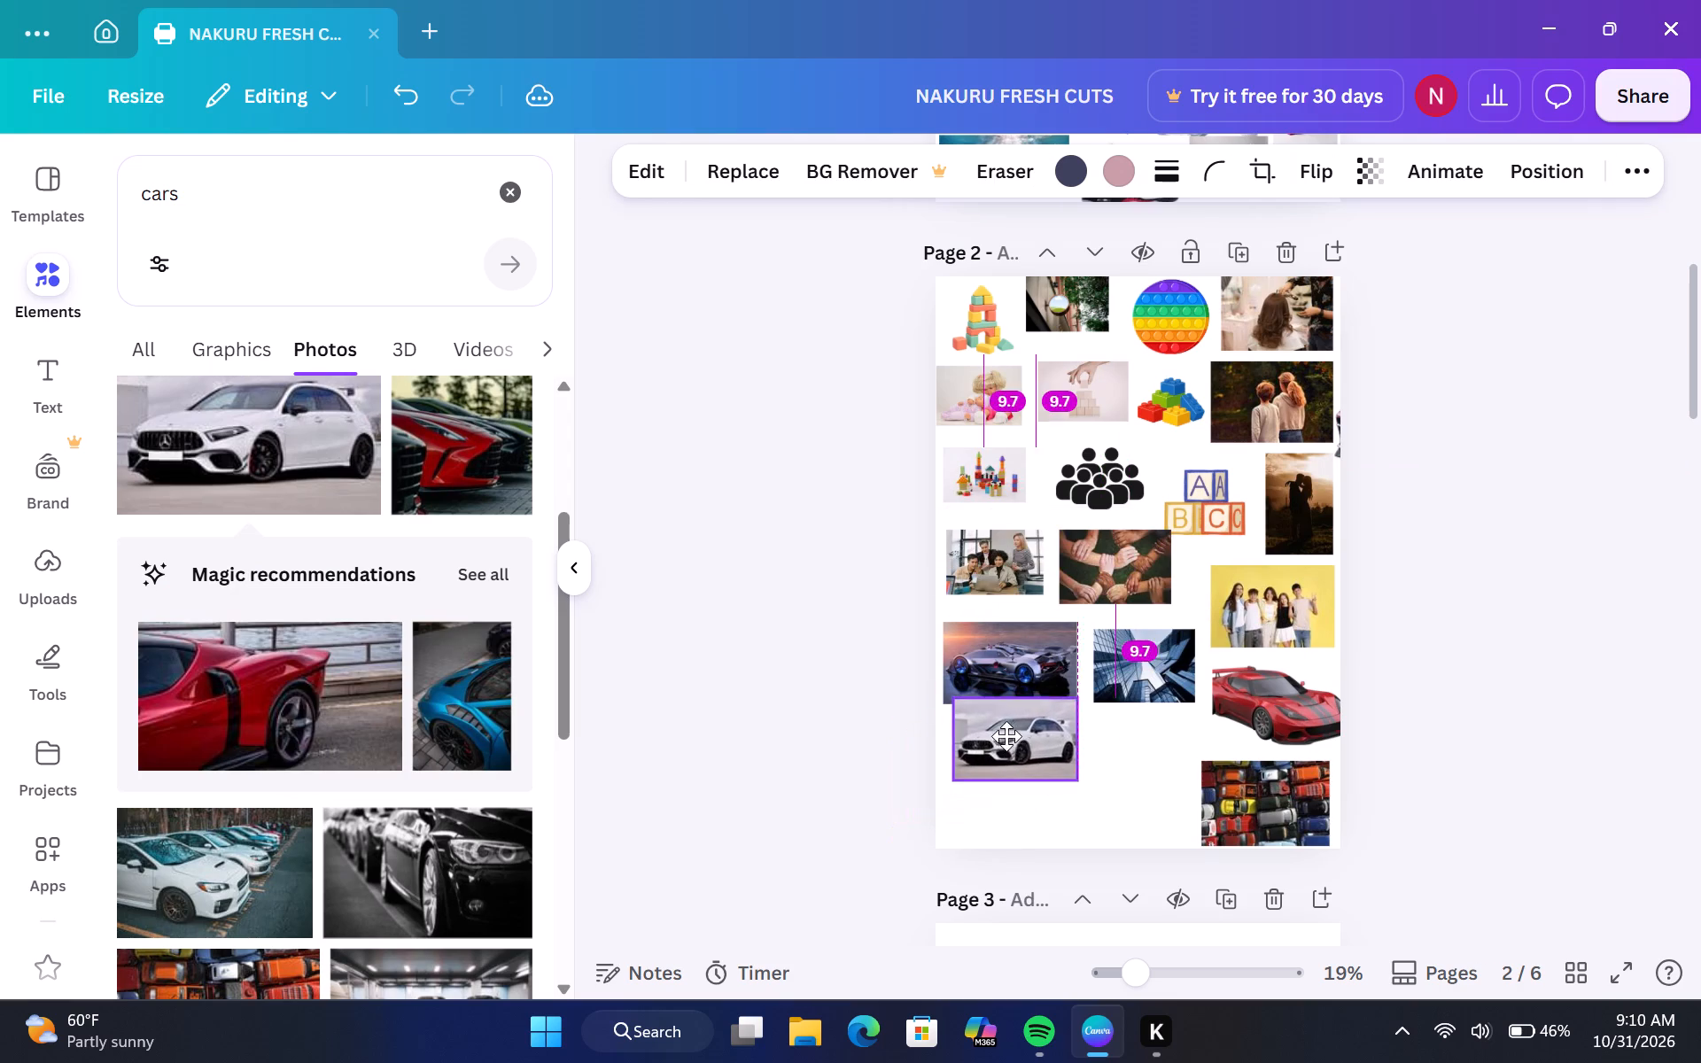
{"action": "left_click_drag", "start_coordinate": [1006, 736], "coordinate": [998, 767]}
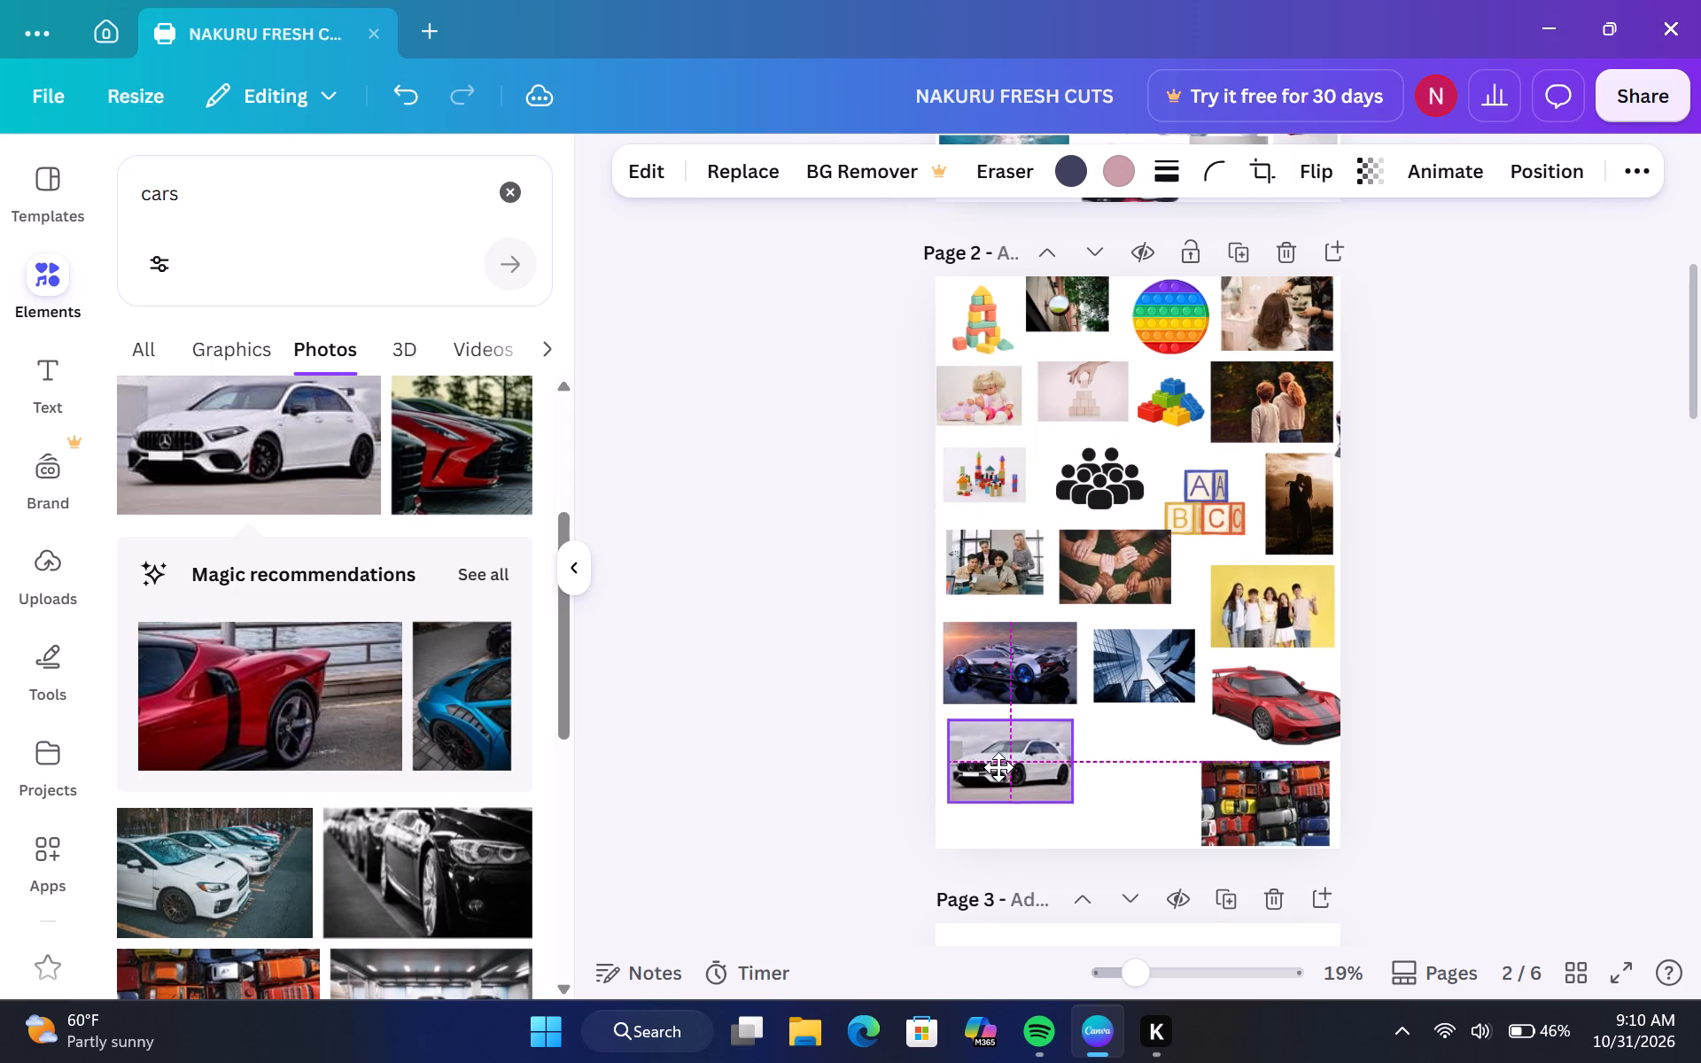
{"action": "left_click_drag", "start_coordinate": [998, 767], "coordinate": [998, 768]}
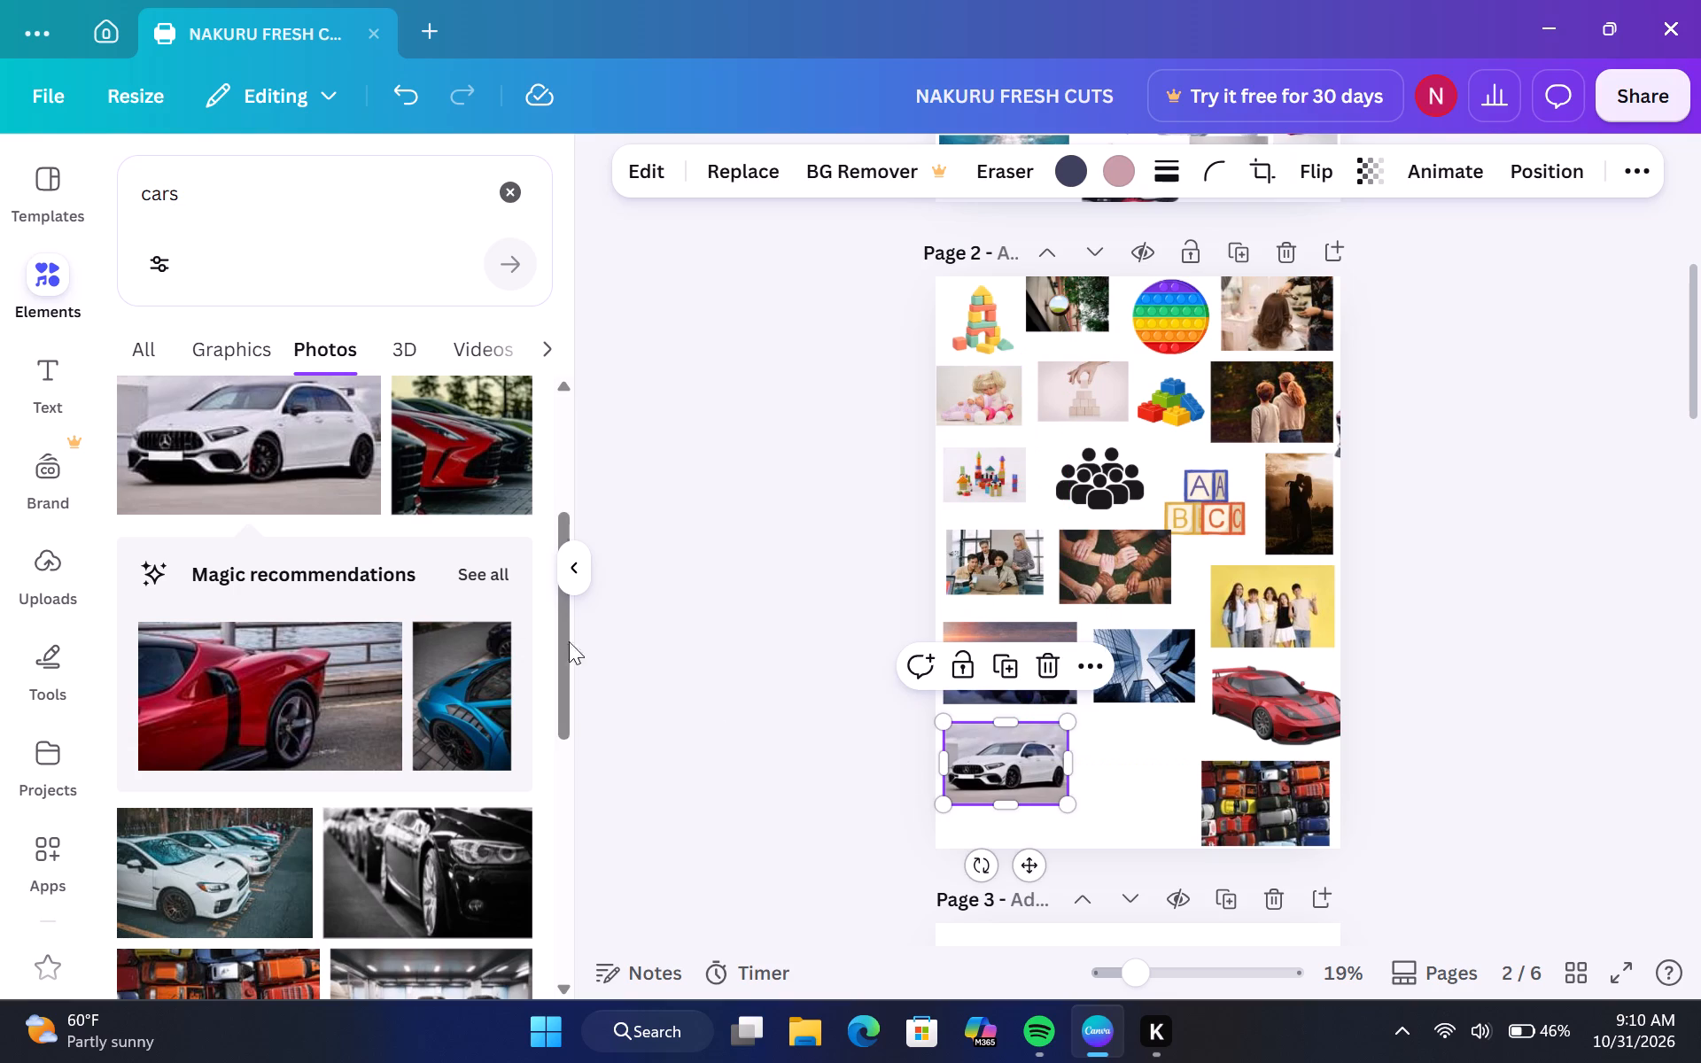
Add a second copy of the white Mercedes photo between the first copy and the overhead photo of packed cars.
{"action": "left_click", "coordinate": [291, 418]}
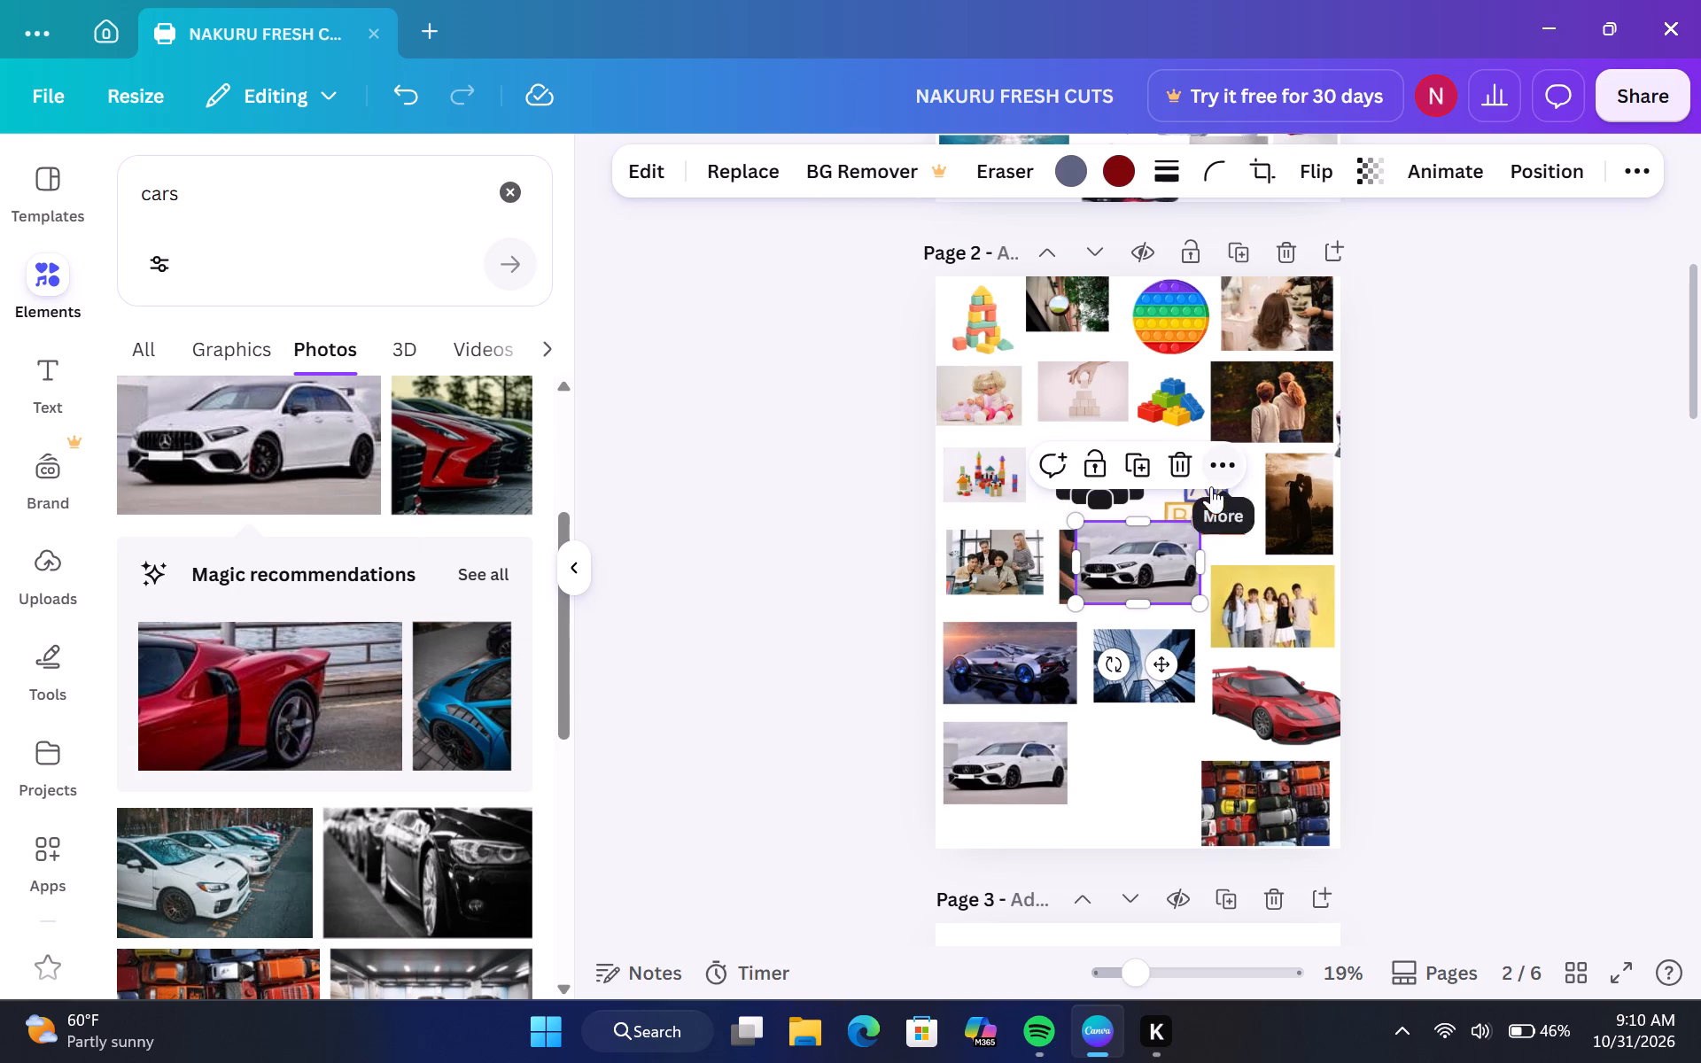
{"action": "left_click_drag", "start_coordinate": [1146, 556], "coordinate": [1142, 775]}
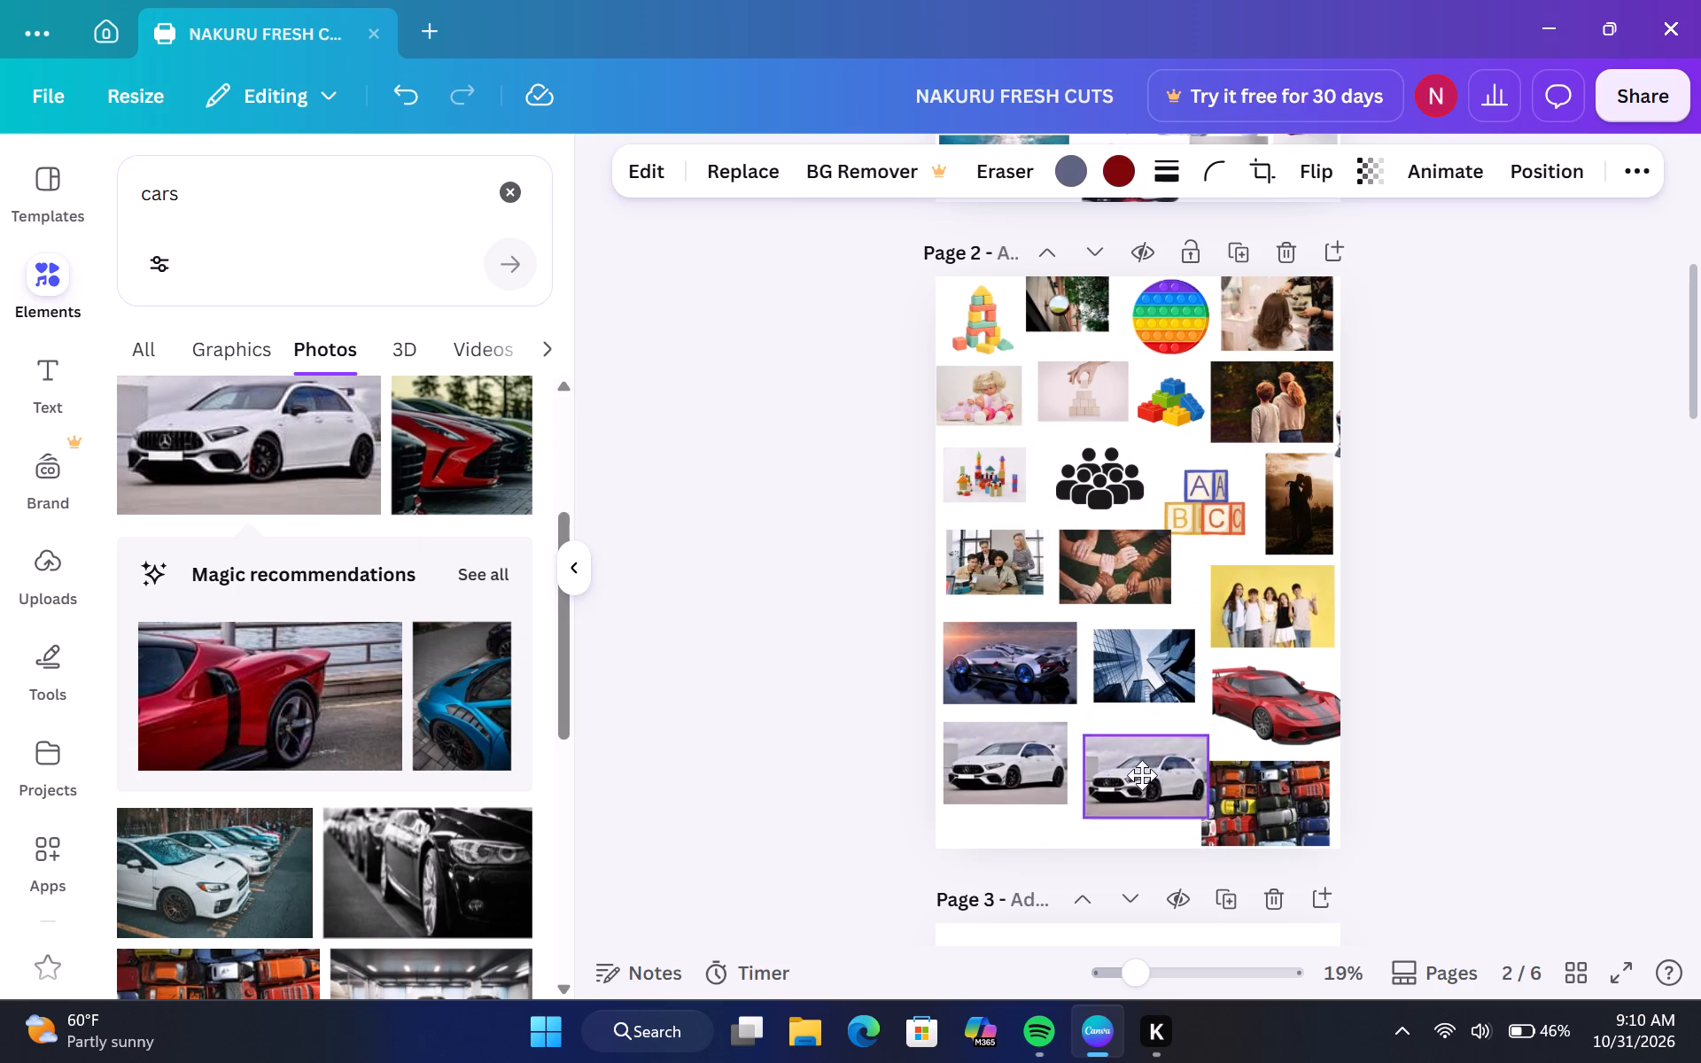
{"action": "left_click_drag", "start_coordinate": [1142, 775], "coordinate": [1134, 791]}
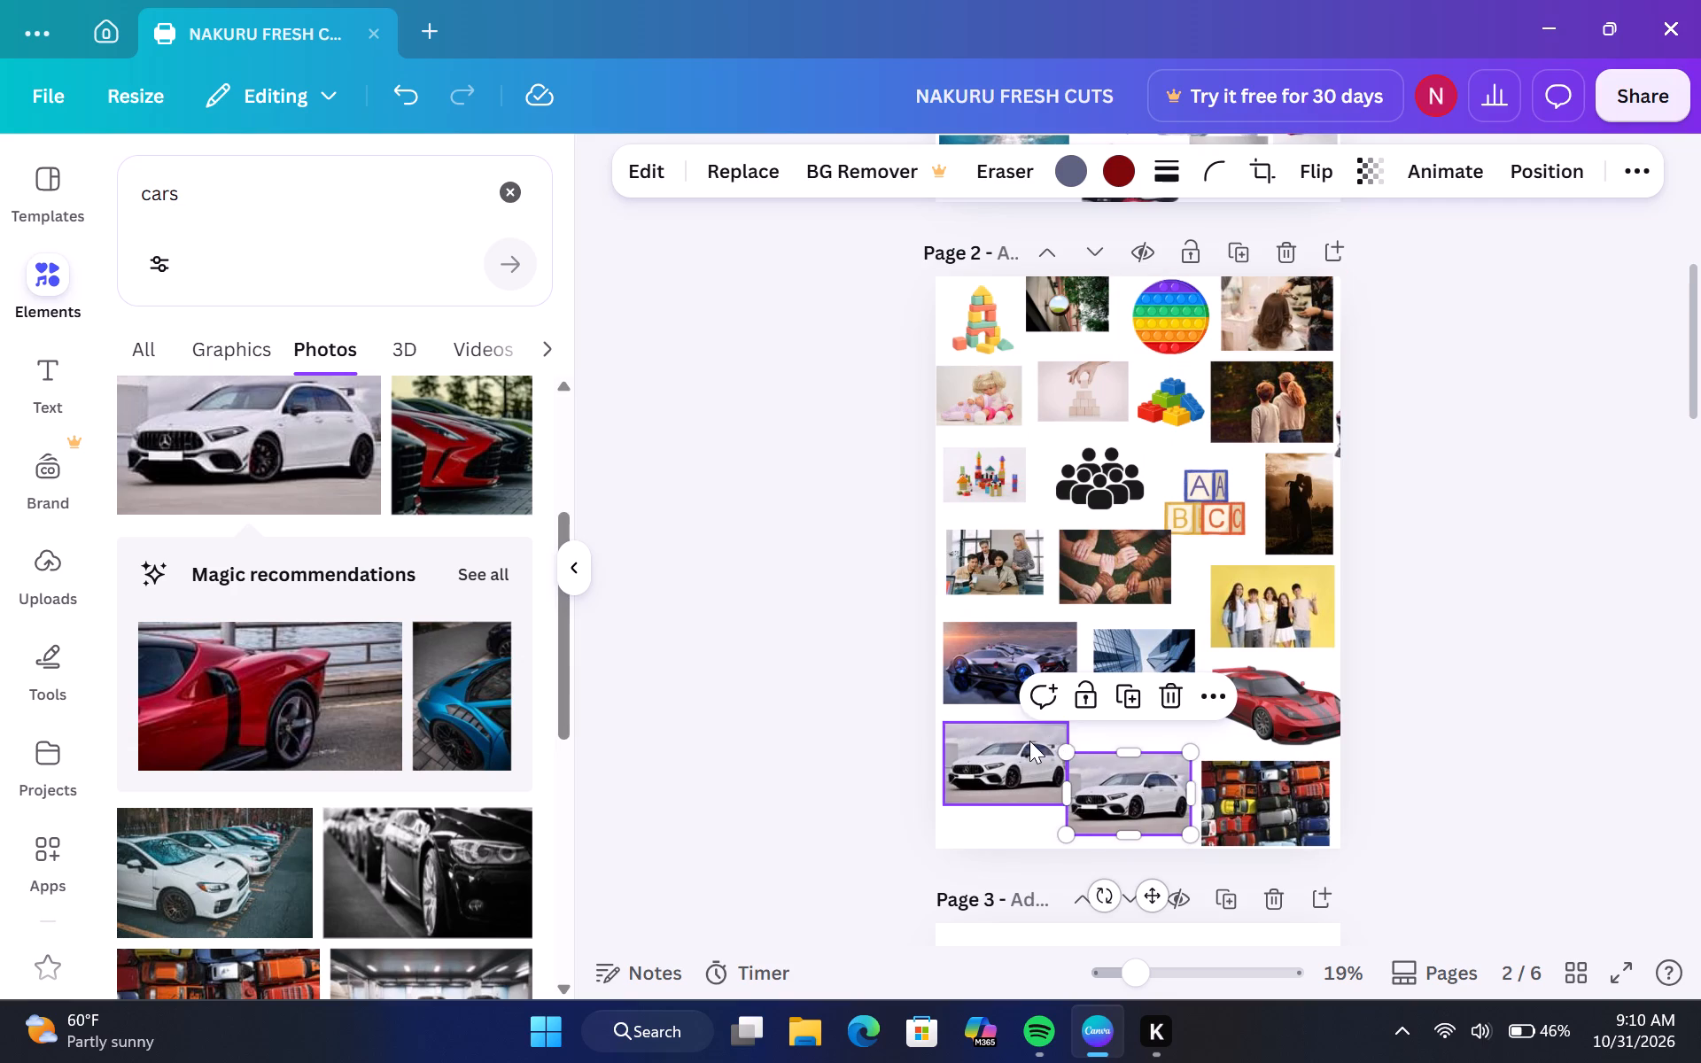
Shrink the first white Mercedes photo slightly and place it at the page's left edge, directly under the futuristic car photo.
{"action": "left_click_drag", "start_coordinate": [1029, 741], "coordinate": [1005, 751]}
{"action": "left_click_drag", "start_coordinate": [1044, 732], "coordinate": [1042, 732]}
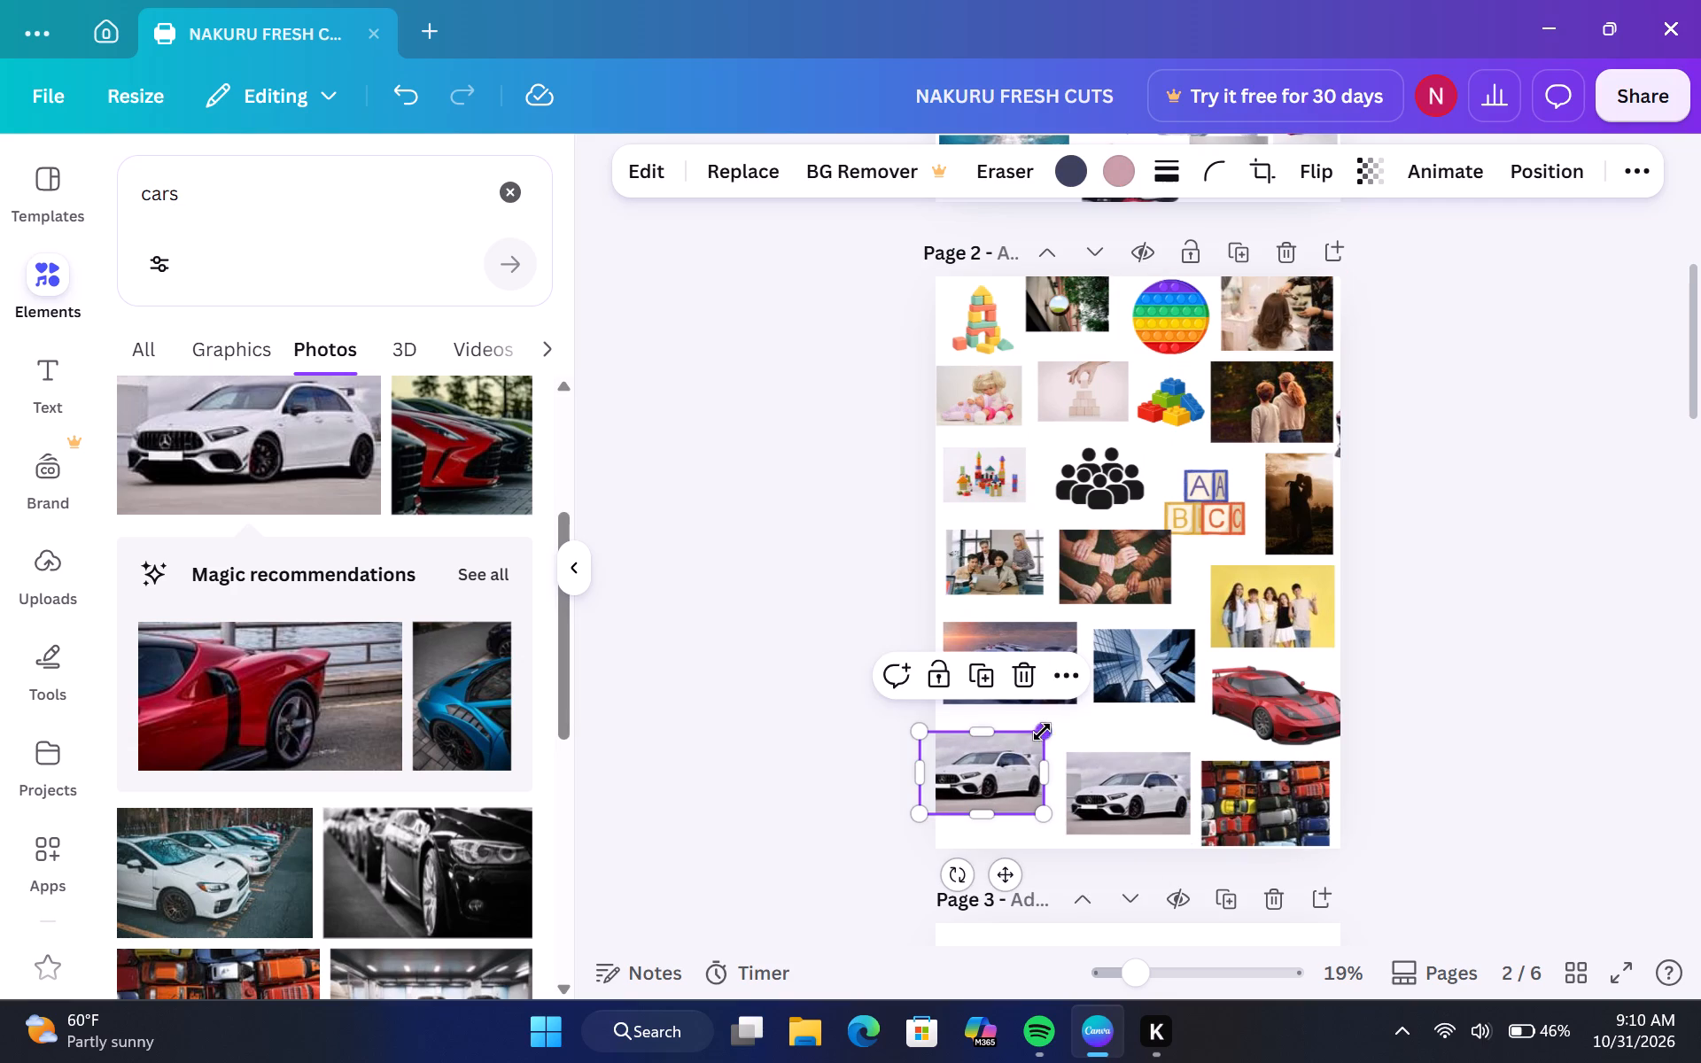
{"action": "left_click_drag", "start_coordinate": [1042, 732], "coordinate": [1026, 741]}
{"action": "left_click_drag", "start_coordinate": [1010, 784], "coordinate": [1046, 754]}
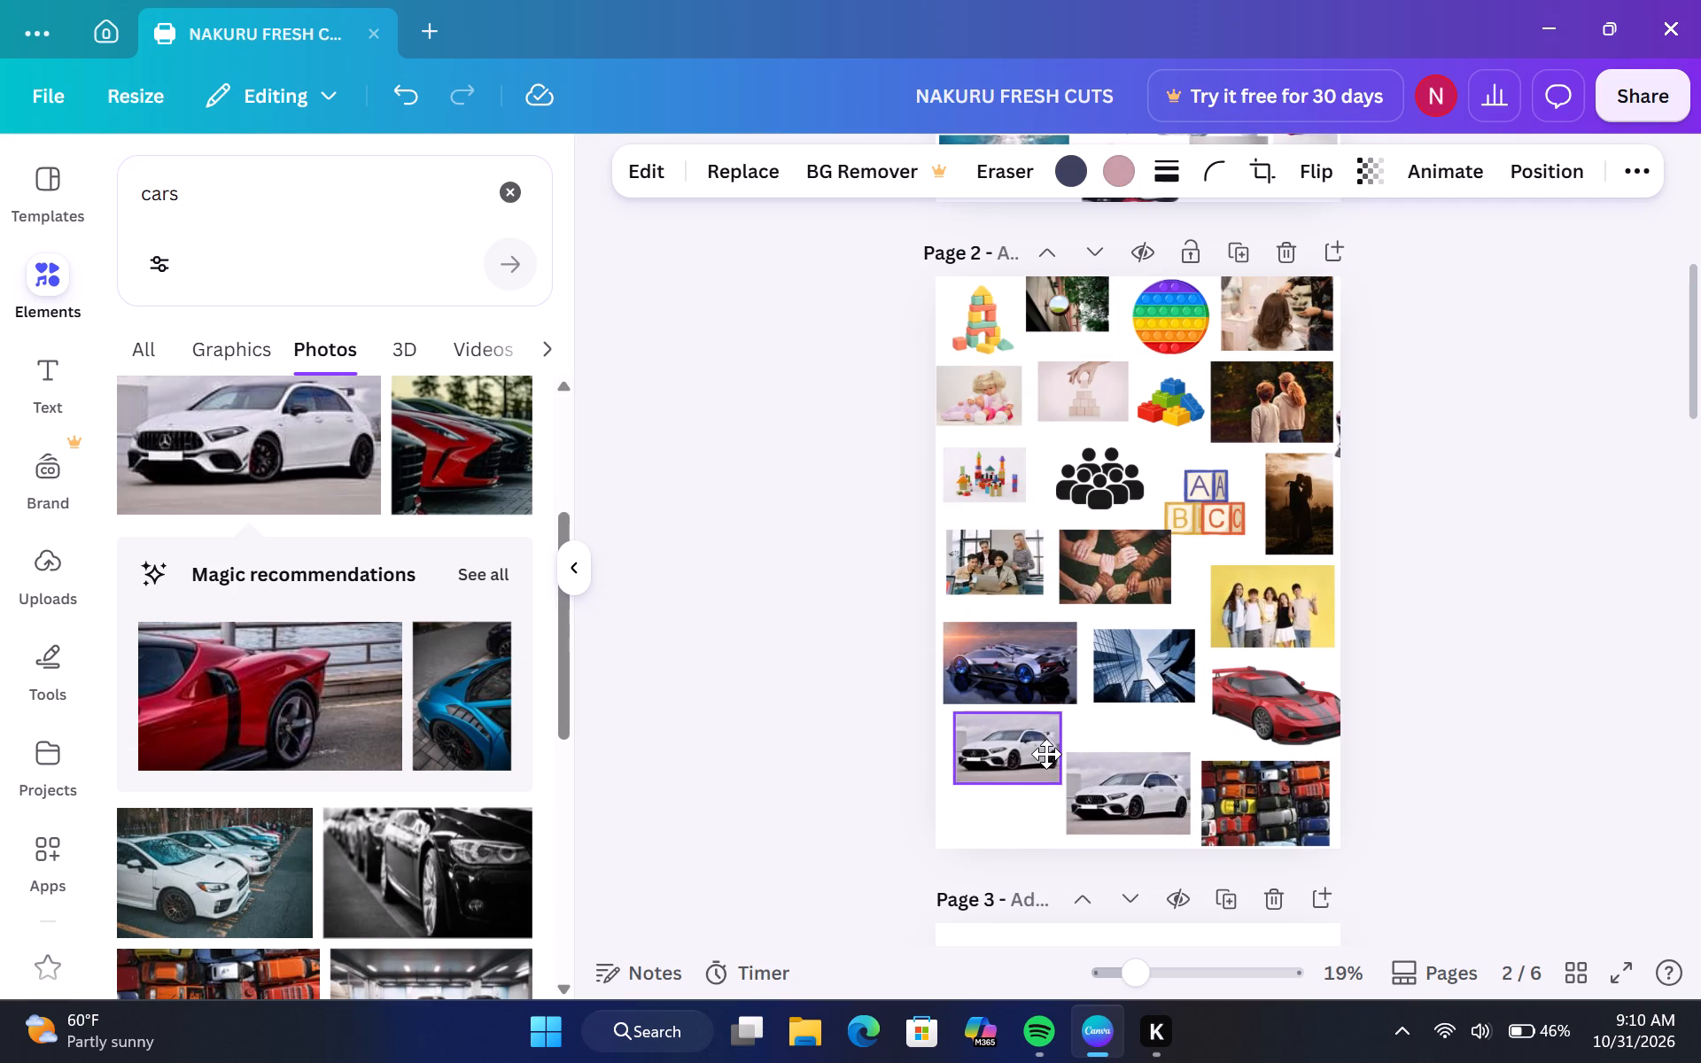
{"action": "left_click_drag", "start_coordinate": [1046, 754], "coordinate": [1035, 756]}
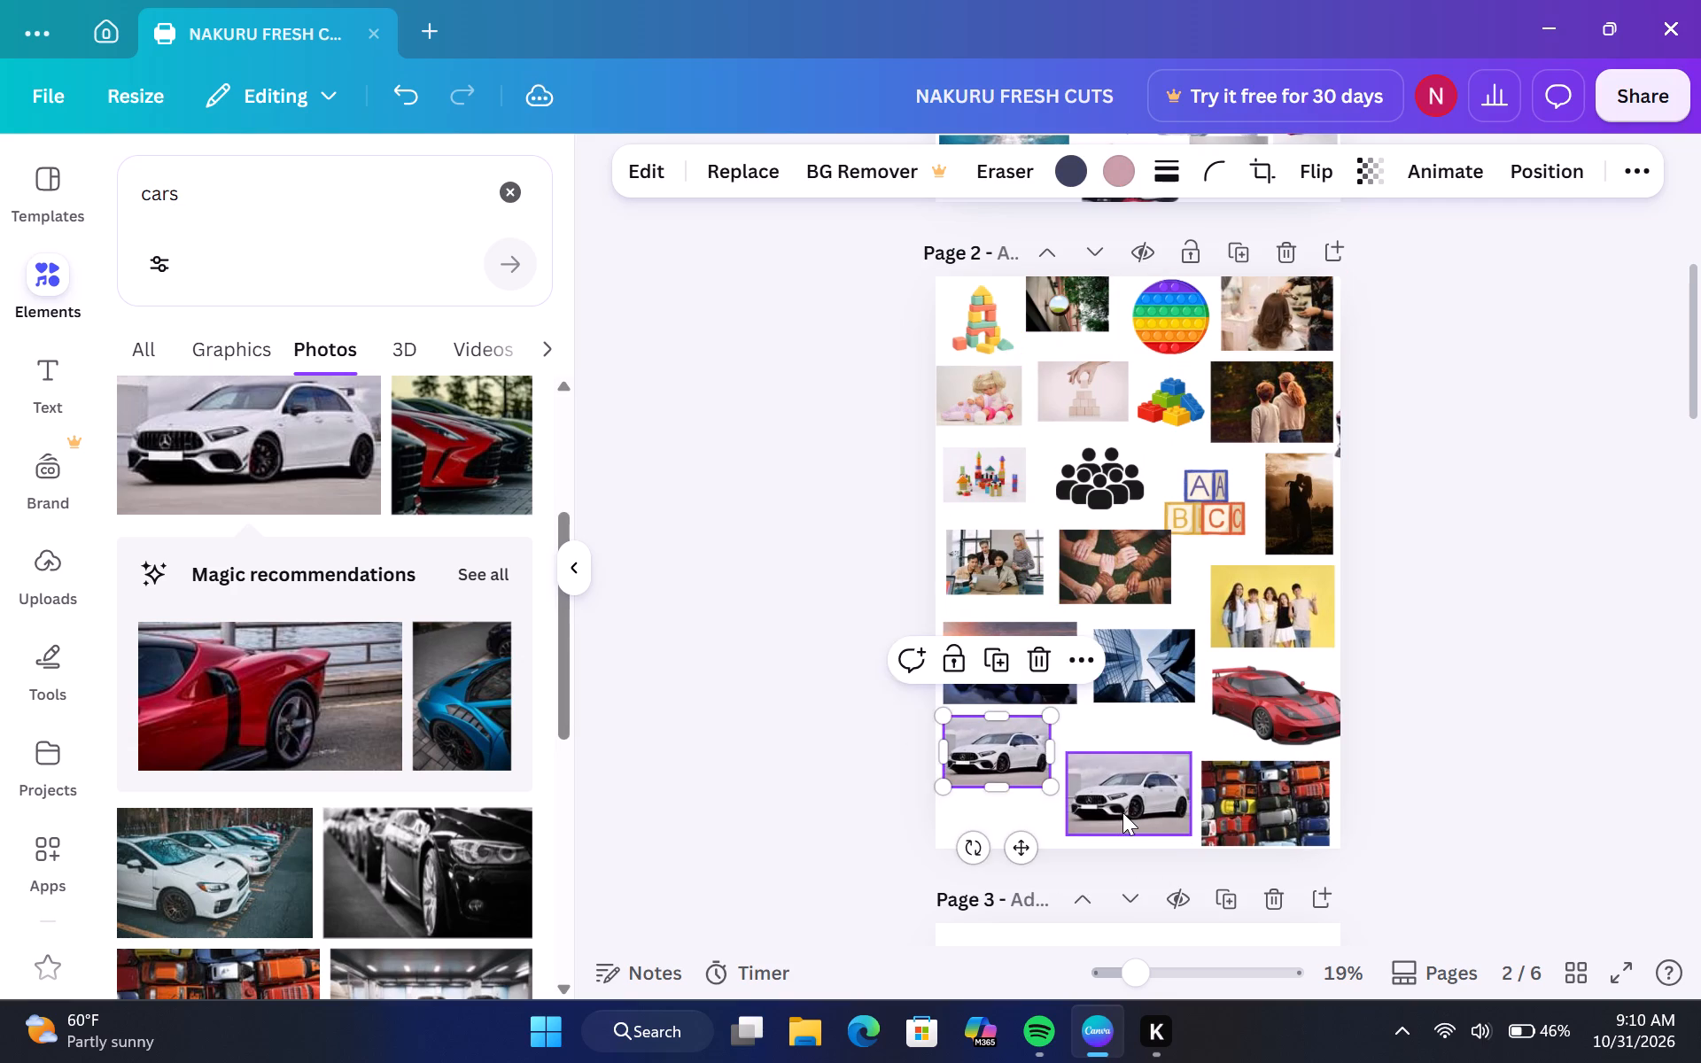
Shrink the second white Mercedes photo slightly and place it directly below the first one in the page's bottom corner.
{"action": "left_click_drag", "start_coordinate": [1122, 812], "coordinate": [1122, 788]}
{"action": "left_click_drag", "start_coordinate": [1184, 733], "coordinate": [1165, 738]}
{"action": "left_click_drag", "start_coordinate": [1146, 773], "coordinate": [1017, 818]}
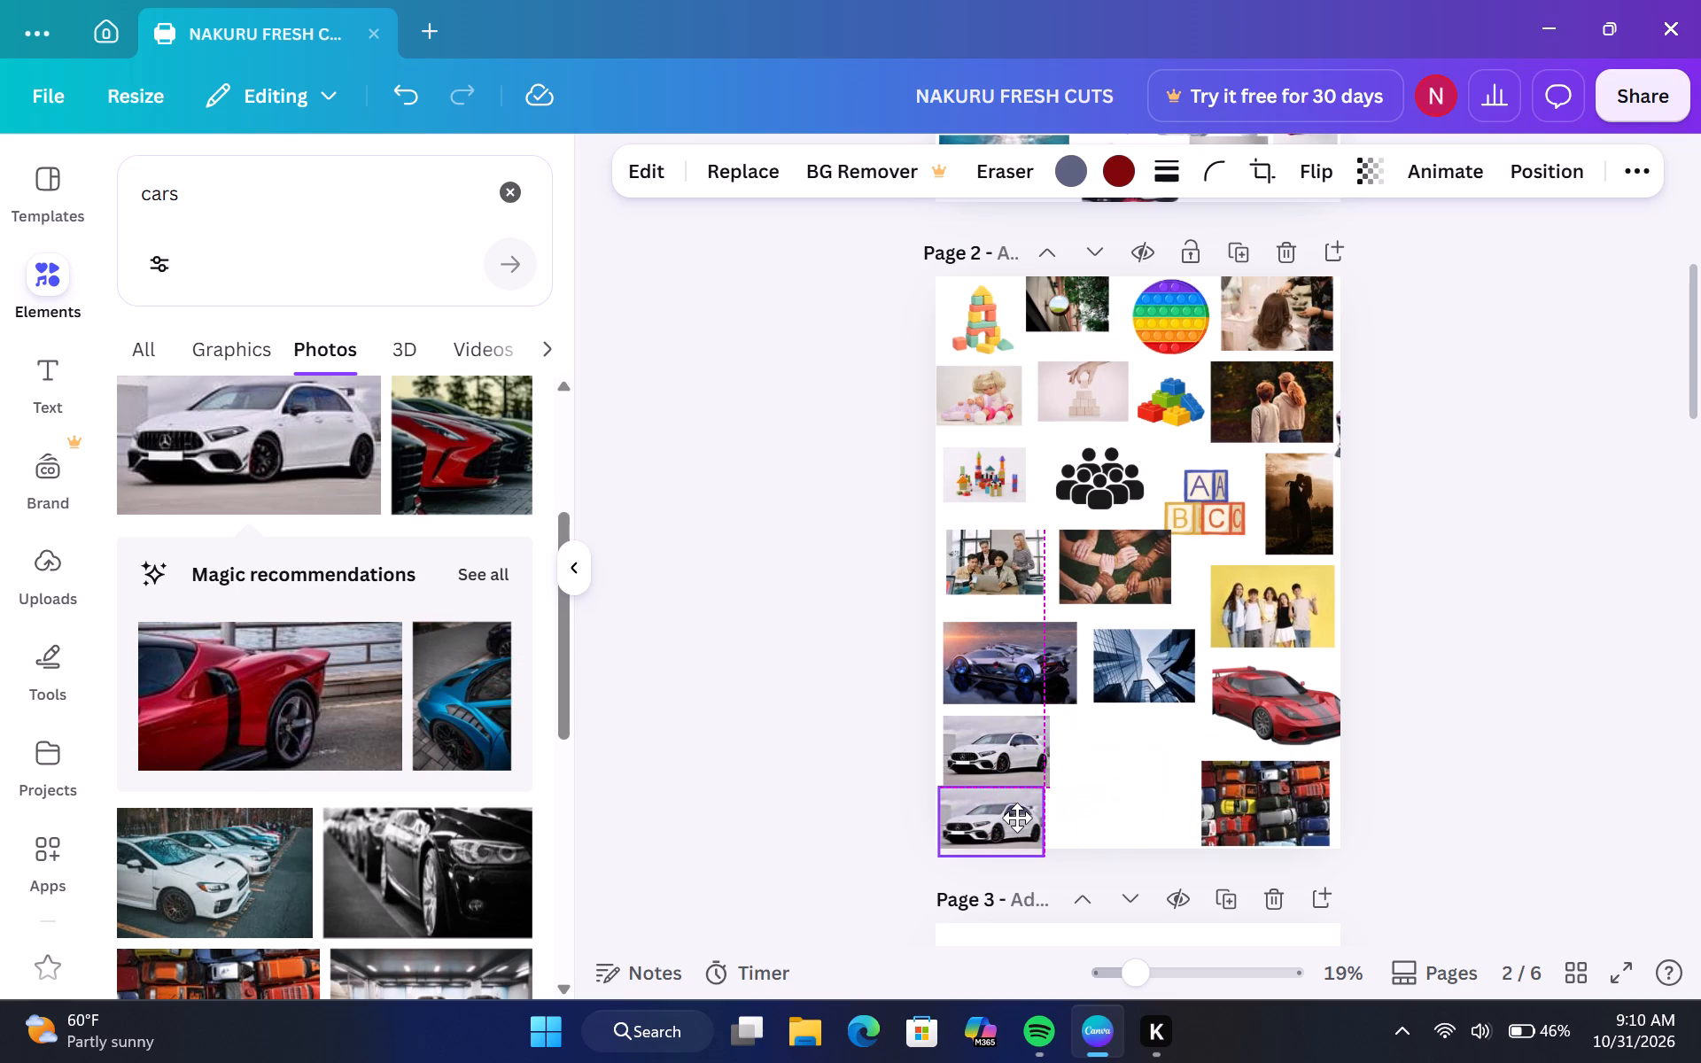
{"action": "left_click_drag", "start_coordinate": [1017, 818], "coordinate": [1018, 818]}
Move the overhead photo of packed cars beside the upper white Mercedes and shrink it to fit below the skyscraper photo.
{"action": "left_click_drag", "start_coordinate": [1266, 788], "coordinate": [1181, 764]}
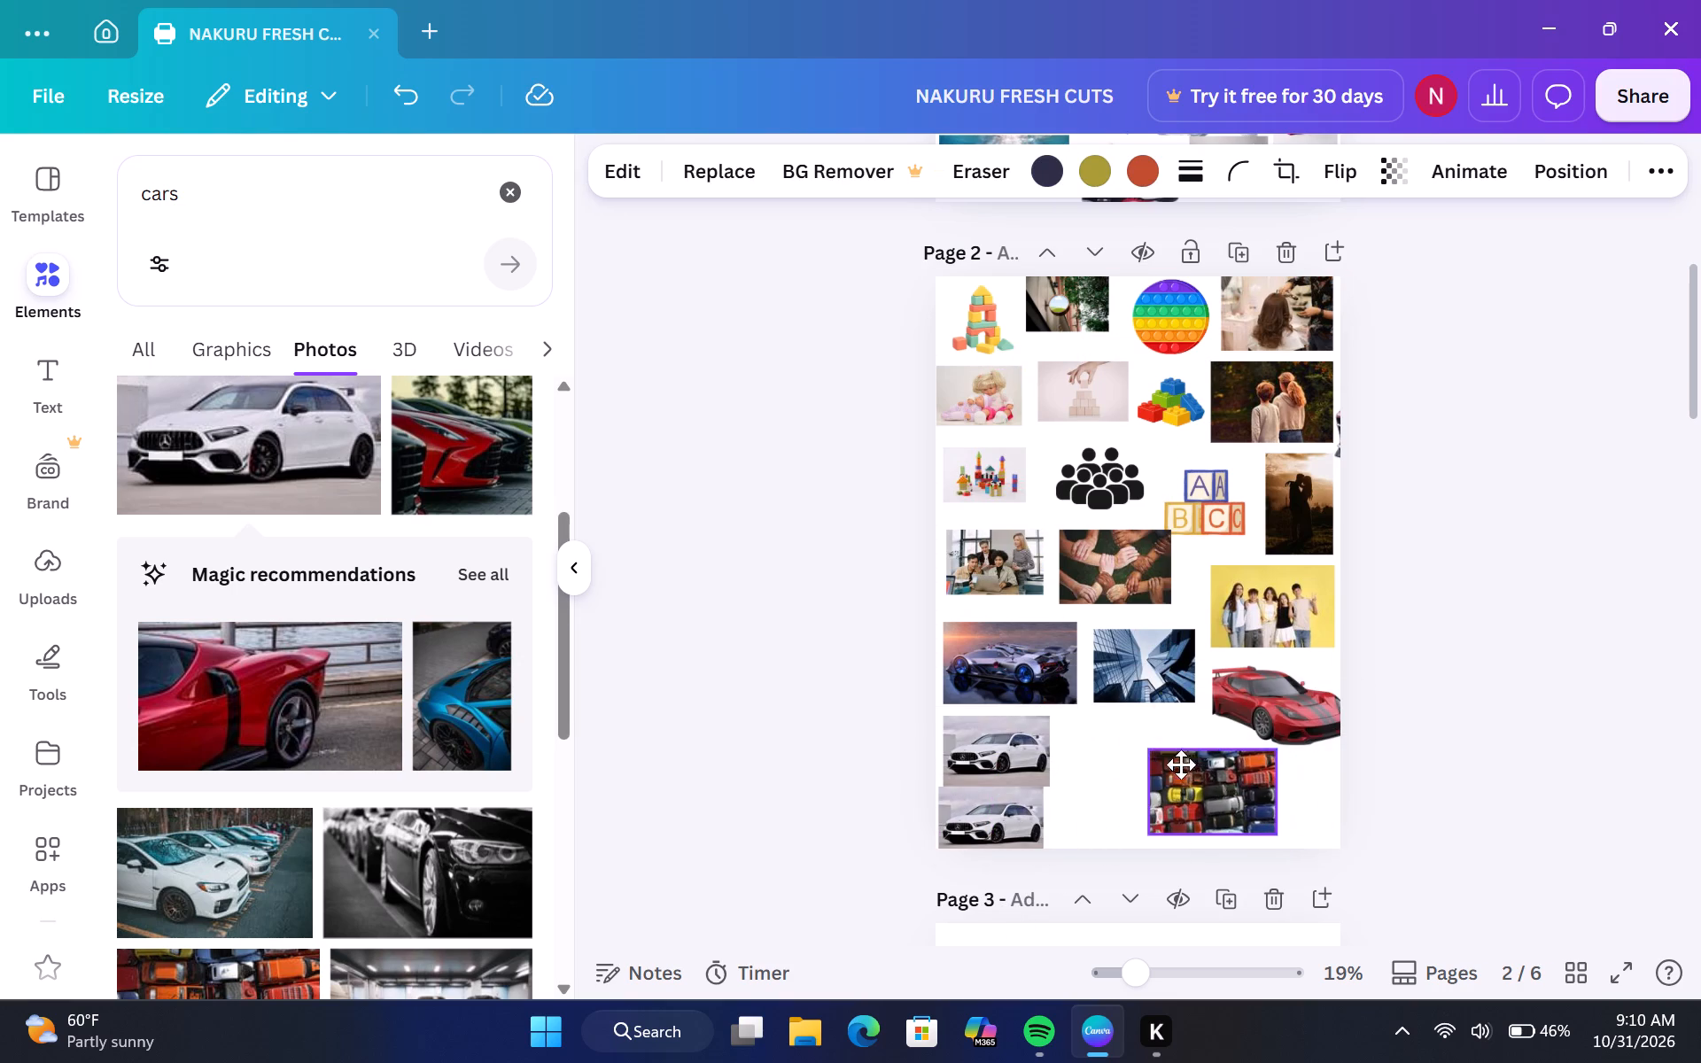
{"action": "left_click_drag", "start_coordinate": [1181, 764], "coordinate": [1122, 743]}
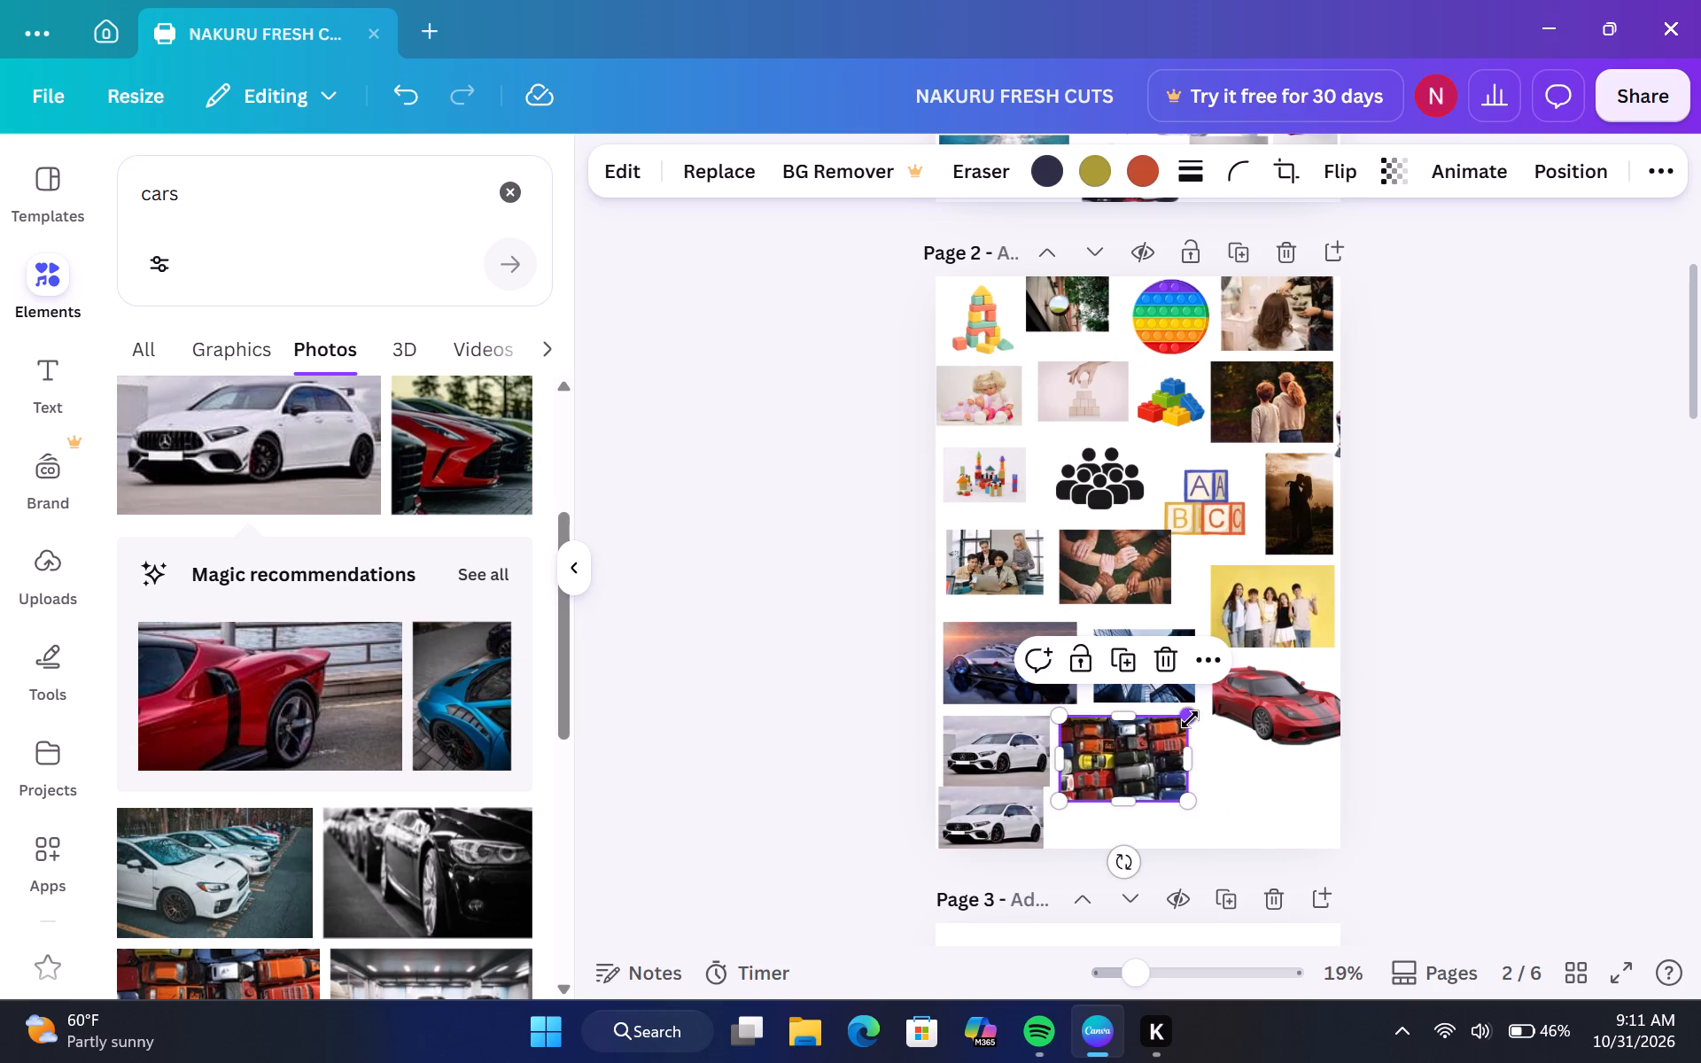
{"action": "left_click_drag", "start_coordinate": [1190, 719], "coordinate": [1159, 735]}
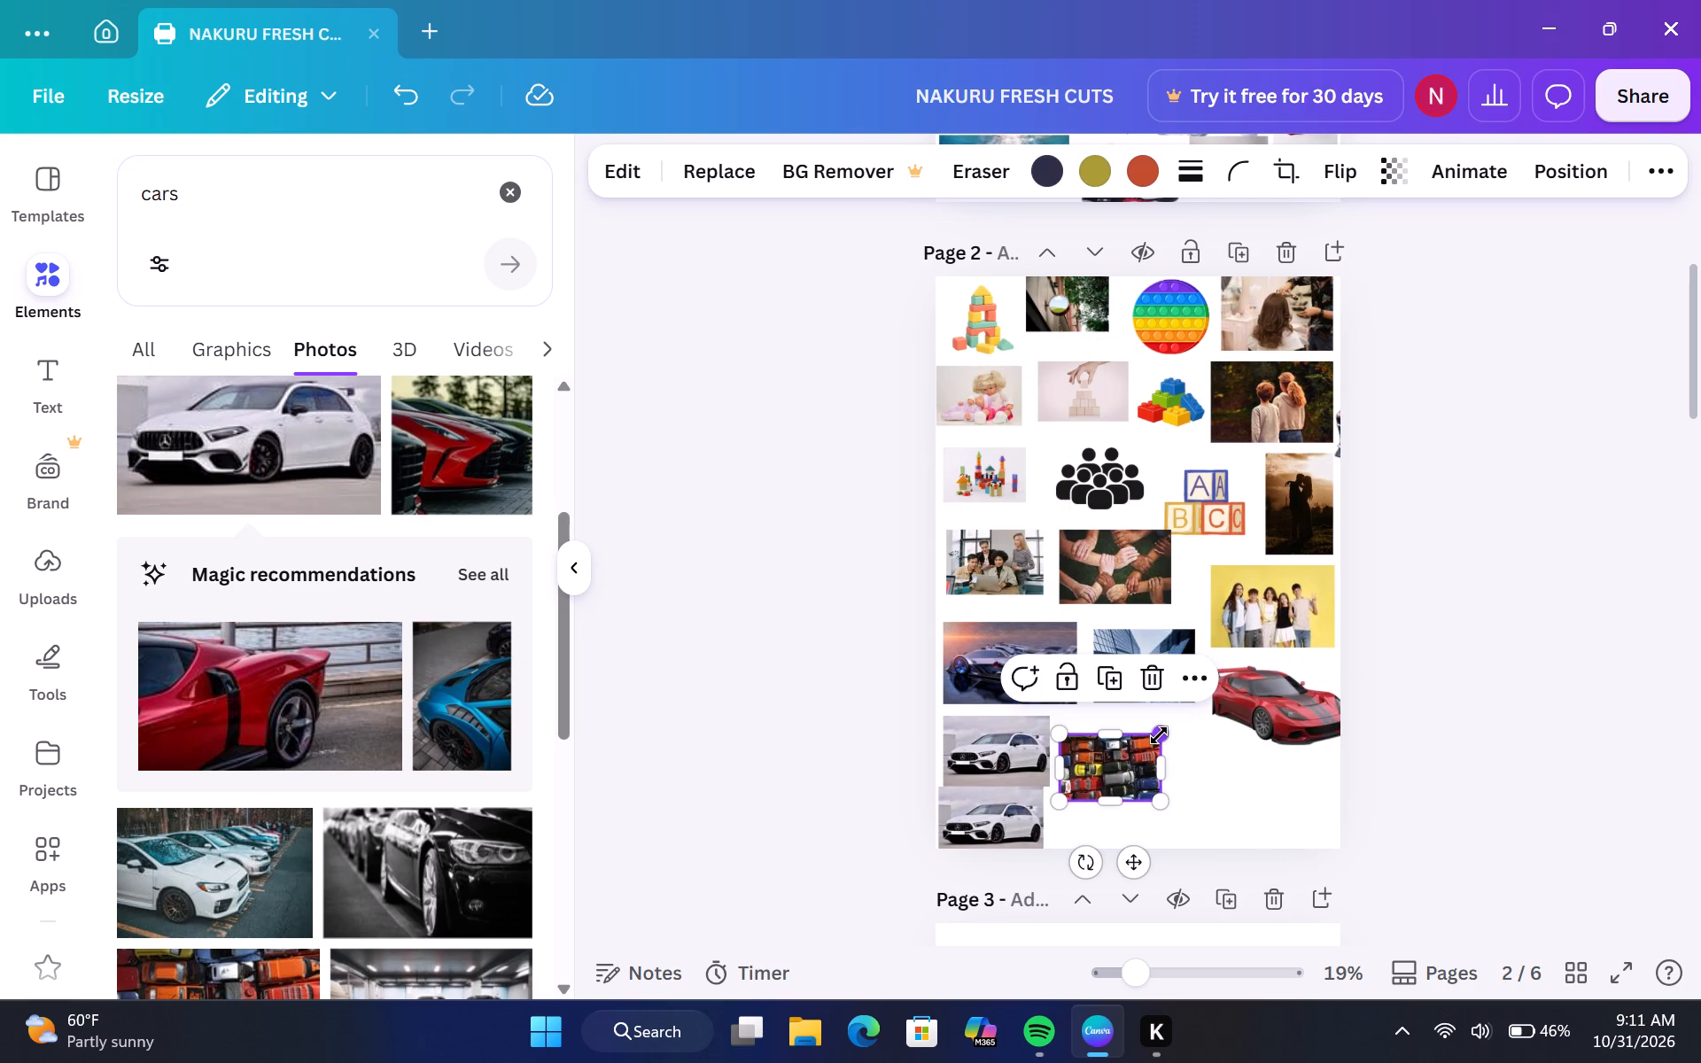
{"action": "left_click_drag", "start_coordinate": [1117, 773], "coordinate": [1125, 749]}
Move the red sports car below the overhead photo of packed cars, shrinking it to fit beside the lower white Mercedes.
{"action": "left_click_drag", "start_coordinate": [1287, 695], "coordinate": [1194, 793]}
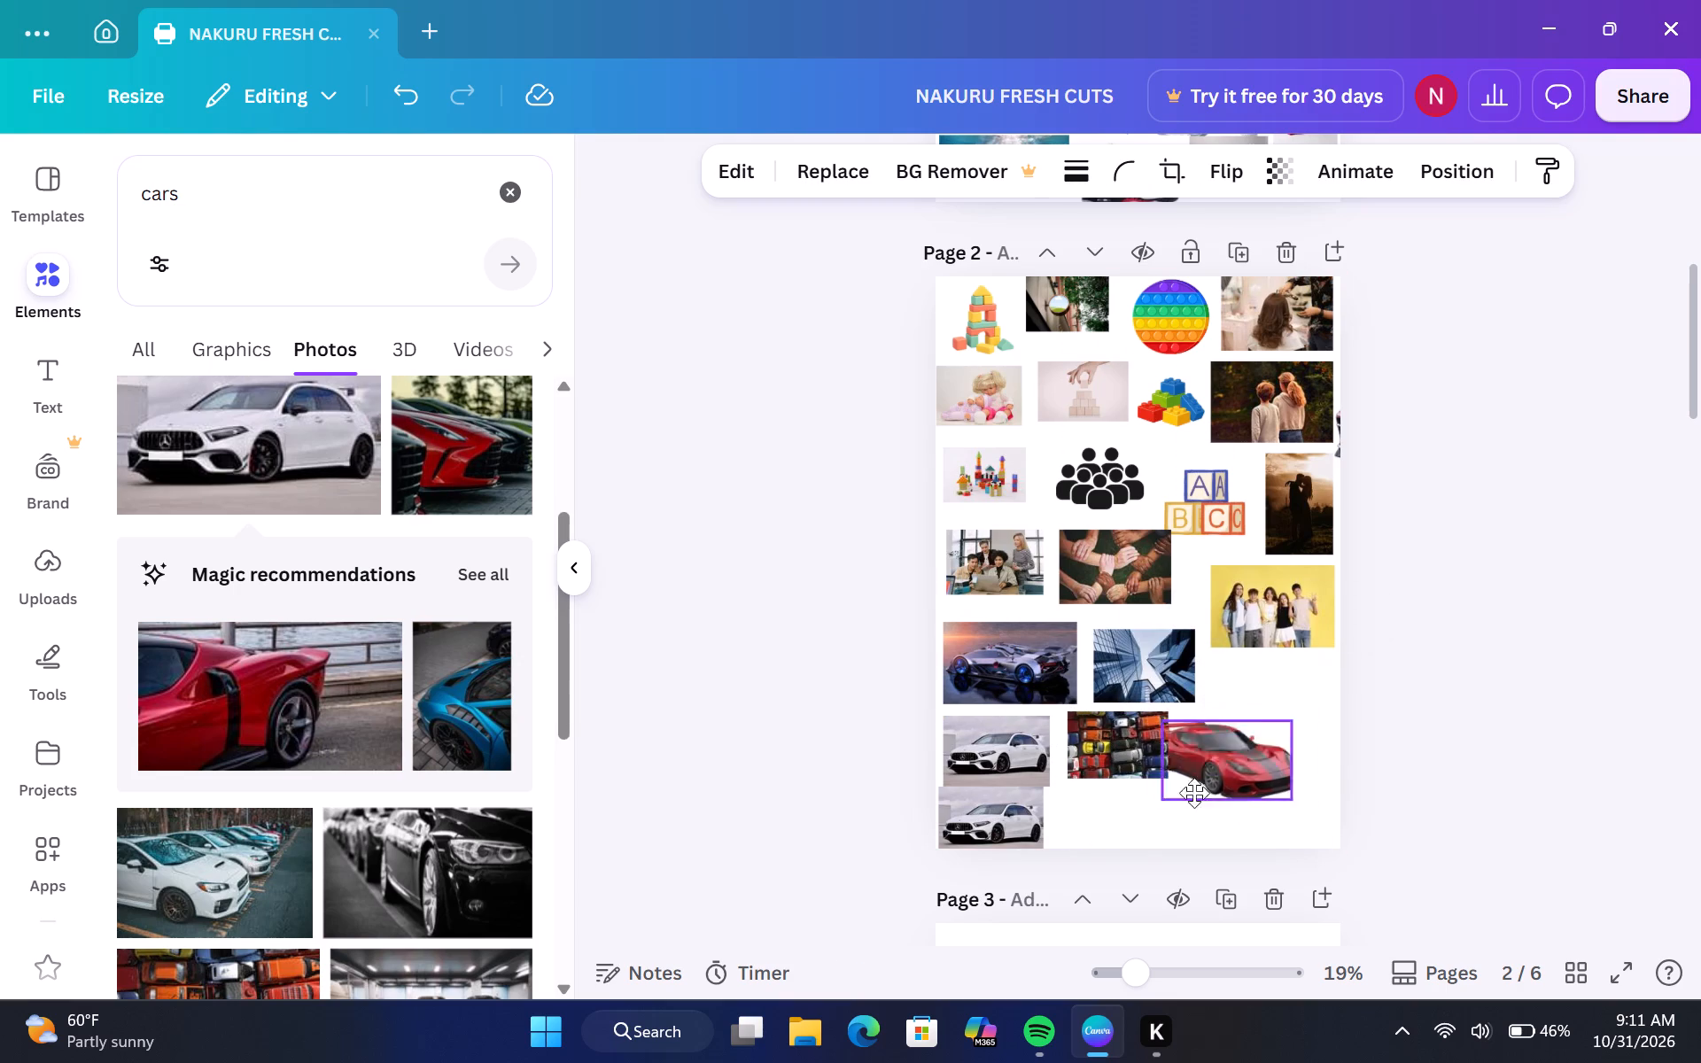
{"action": "left_click_drag", "start_coordinate": [1194, 793], "coordinate": [1138, 811]}
{"action": "left_click_drag", "start_coordinate": [1192, 787], "coordinate": [1145, 784]}
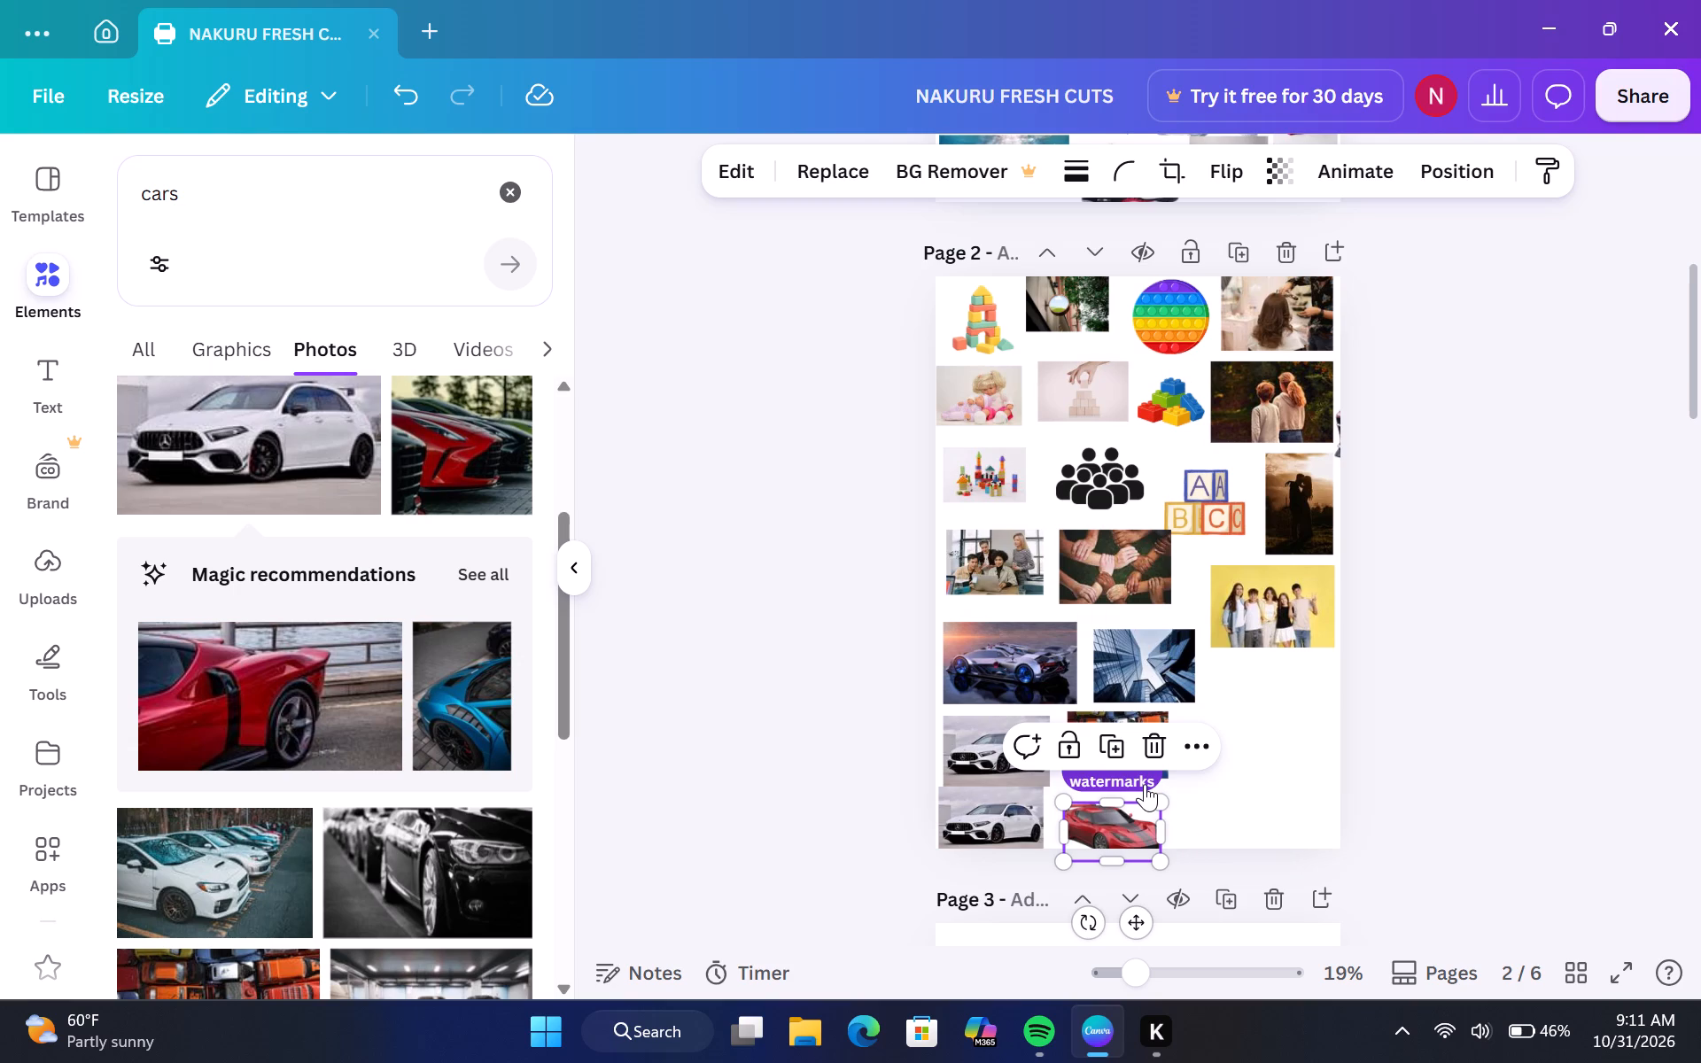
{"action": "left_click_drag", "start_coordinate": [1125, 821], "coordinate": [1125, 808]}
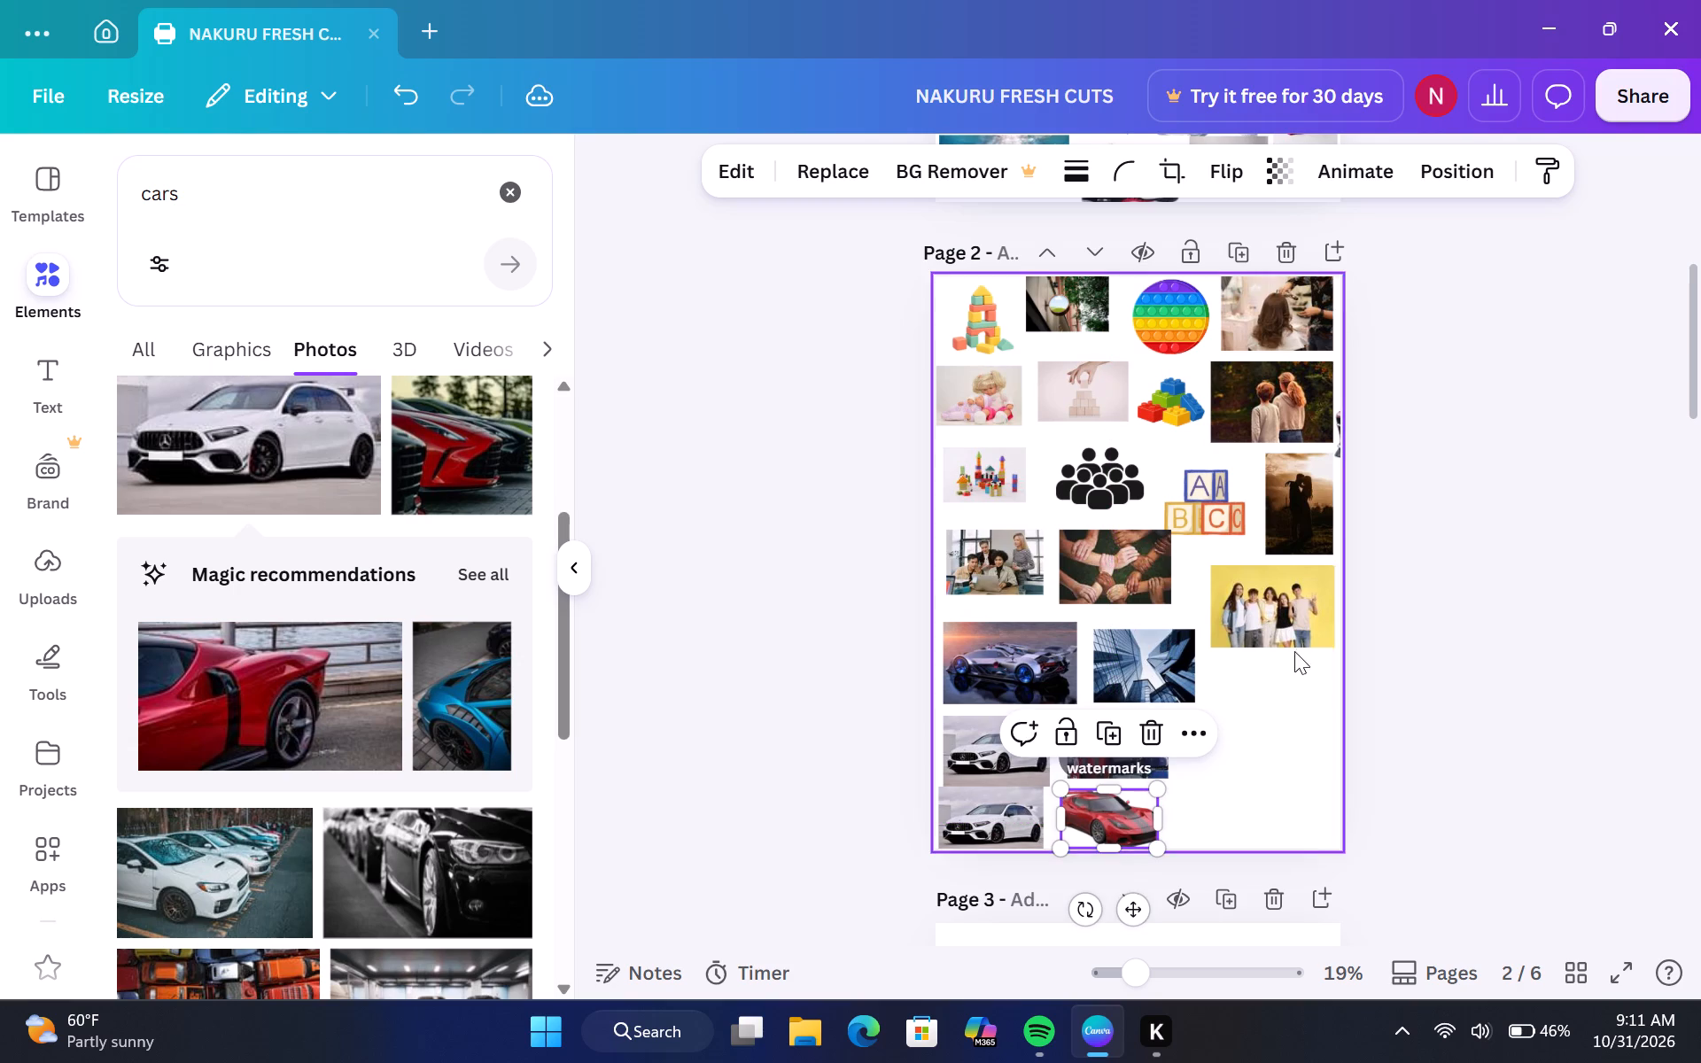
Shrink the yellow-background friends photo slightly and place it nearer the page's right edge, below the silhouetted couple.
{"action": "left_click", "coordinate": [1318, 572]}
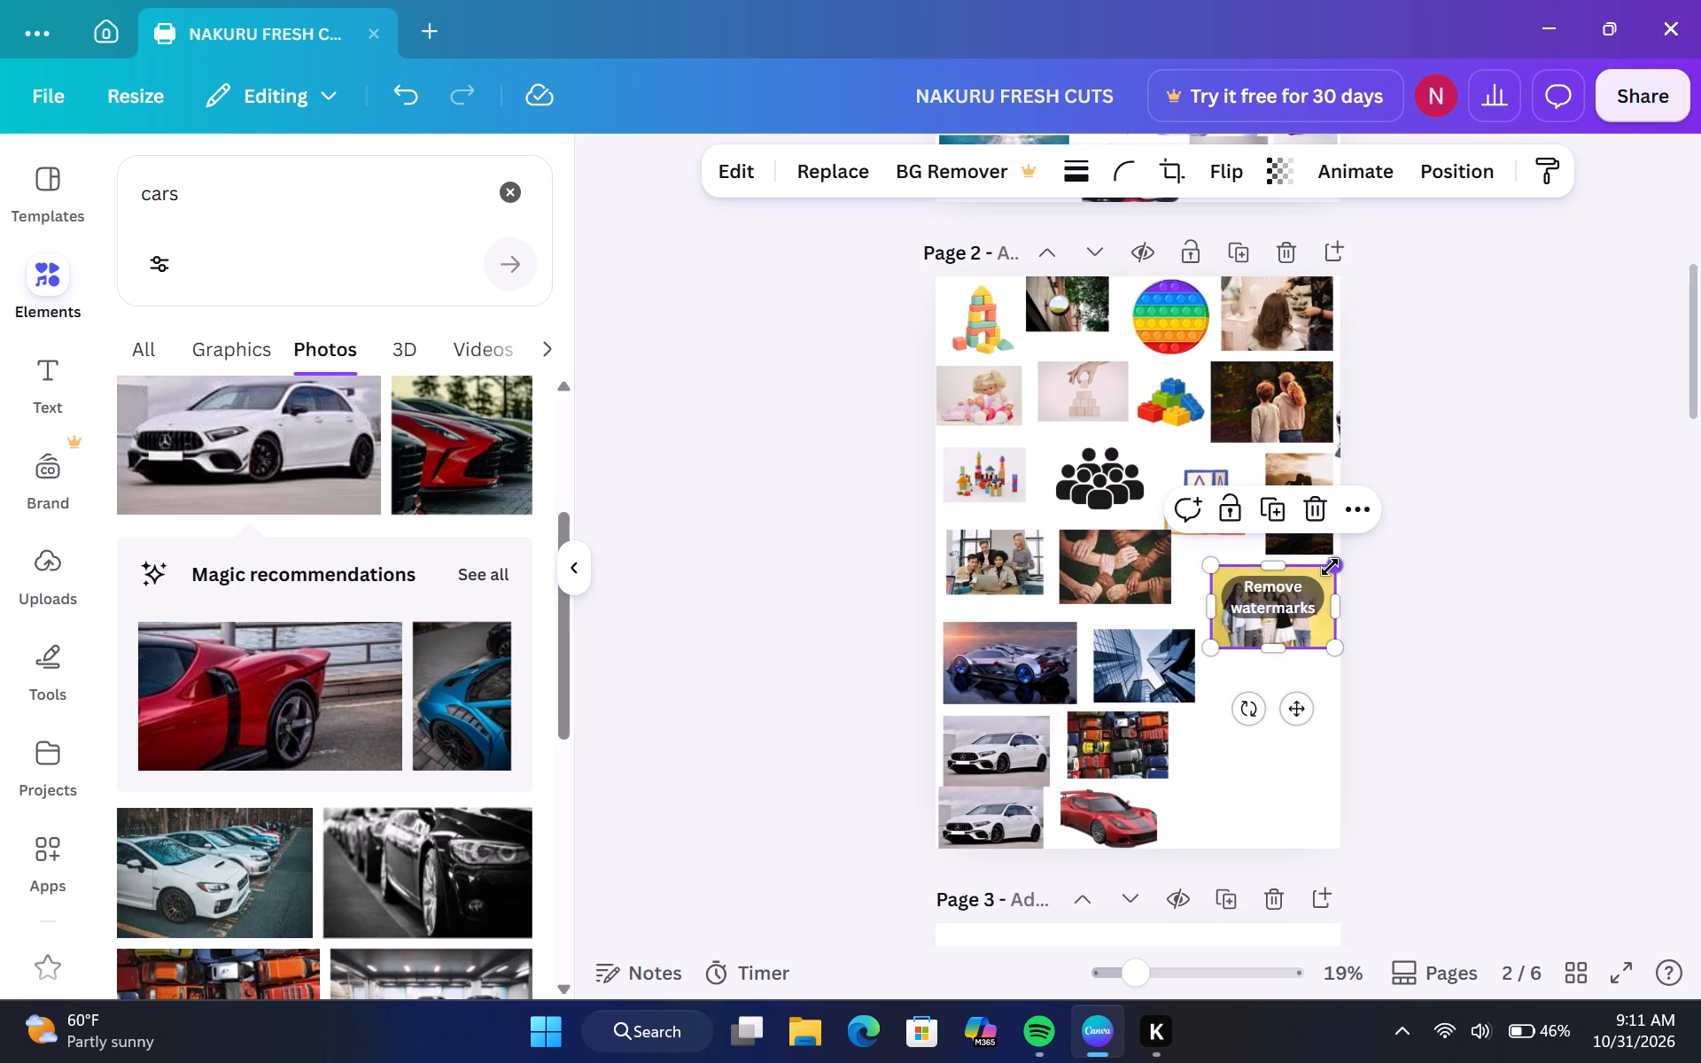
{"action": "left_click_drag", "start_coordinate": [1330, 567], "coordinate": [1317, 580]}
{"action": "left_click_drag", "start_coordinate": [1297, 606], "coordinate": [1308, 596]}
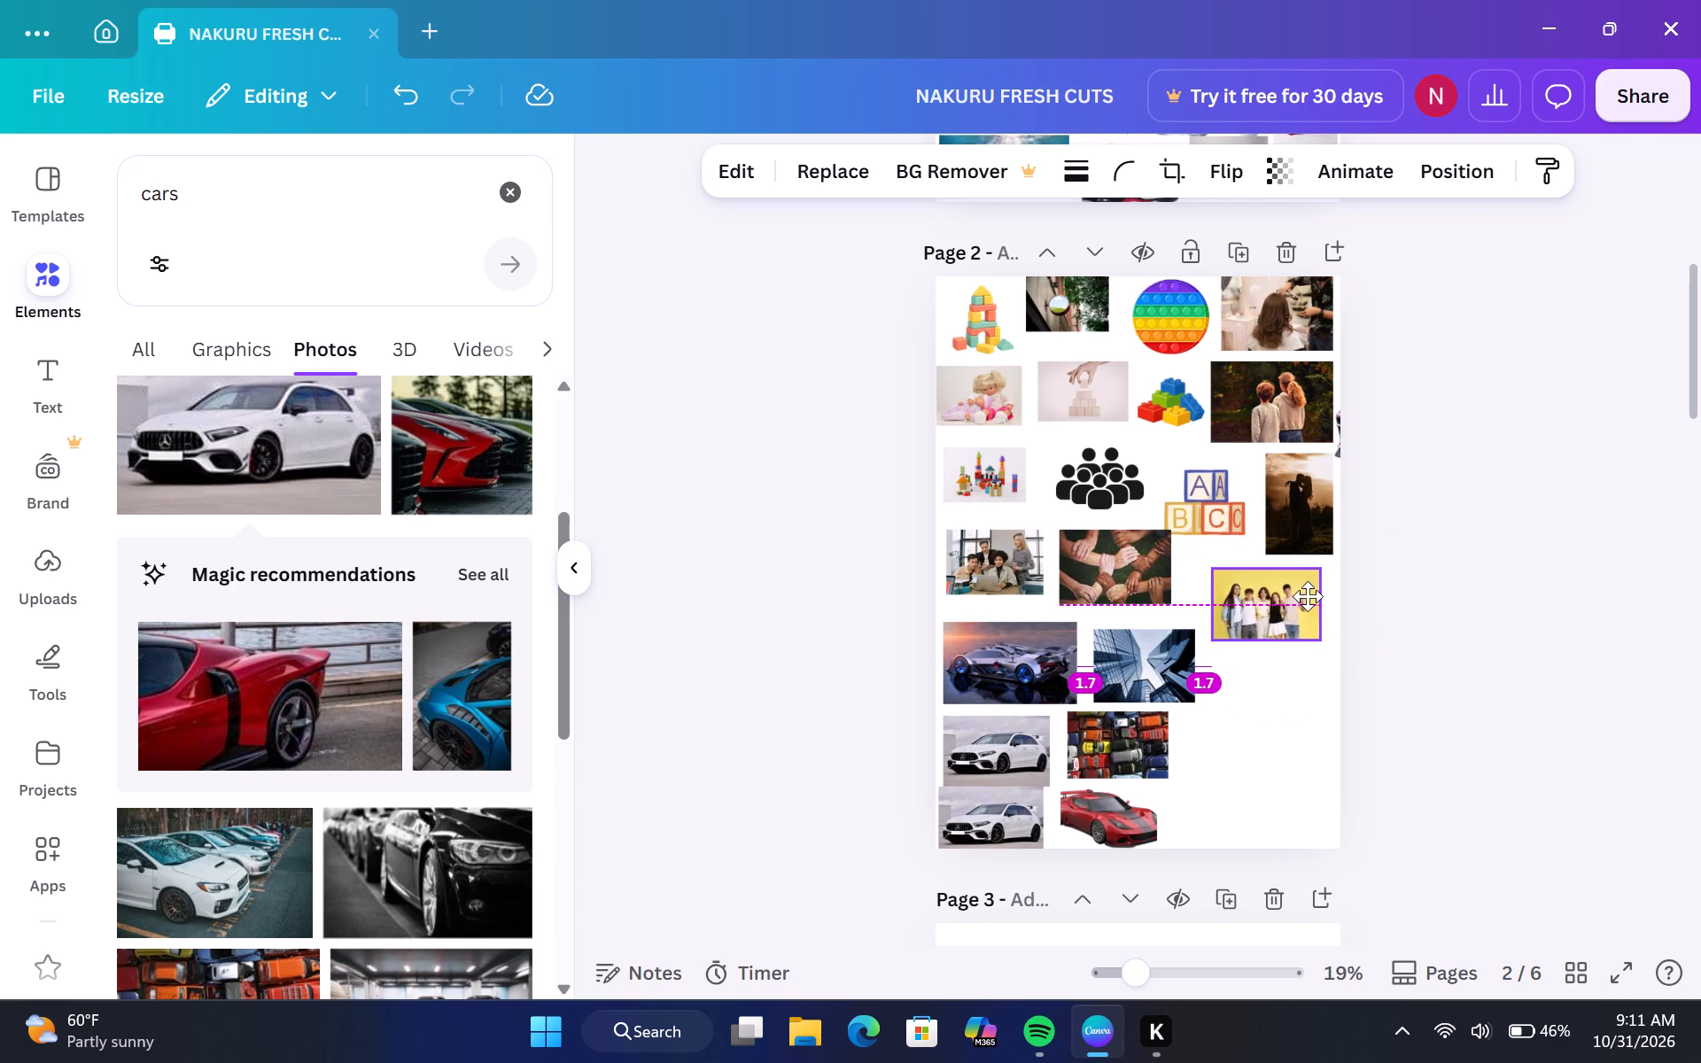
{"action": "left_click_drag", "start_coordinate": [1308, 596], "coordinate": [1309, 596]}
Stack the overhead photo of packed cars and the red sports car below the yellow-background friends photo along the page's right edge.
{"action": "left_click_drag", "start_coordinate": [1151, 712], "coordinate": [1314, 646]}
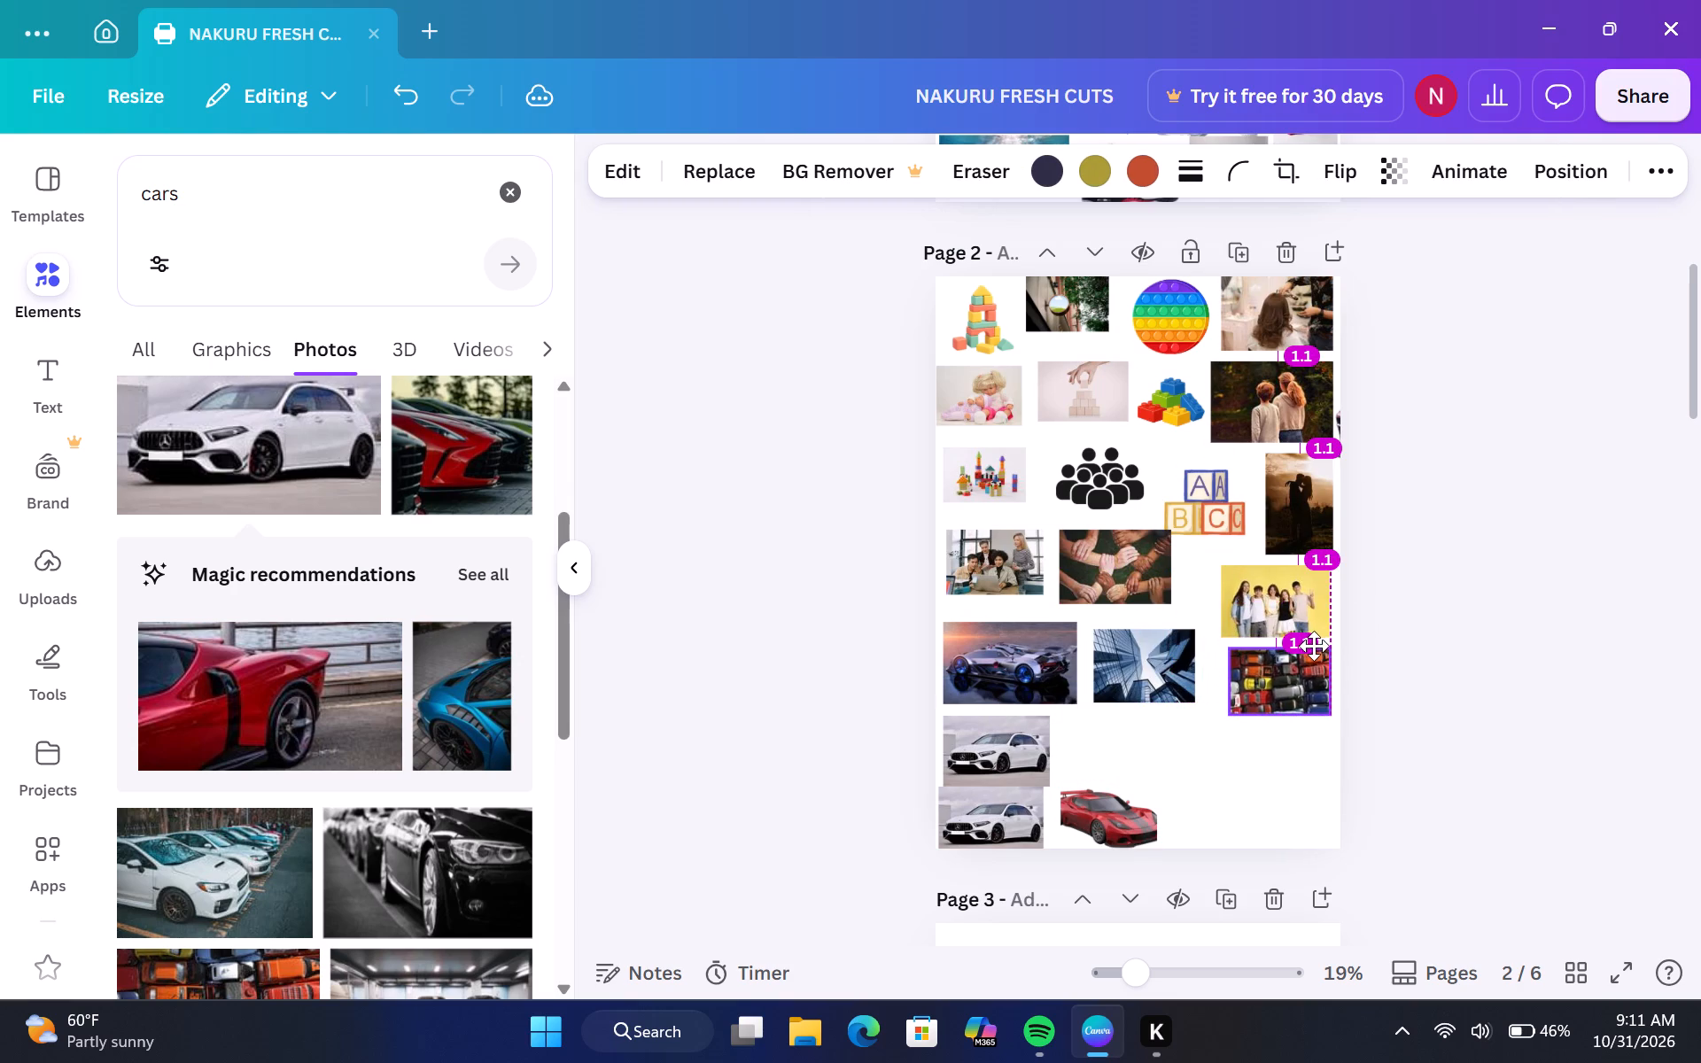
{"action": "left_click_drag", "start_coordinate": [1314, 646], "coordinate": [1320, 649]}
{"action": "left_click_drag", "start_coordinate": [1108, 812], "coordinate": [1260, 719]}
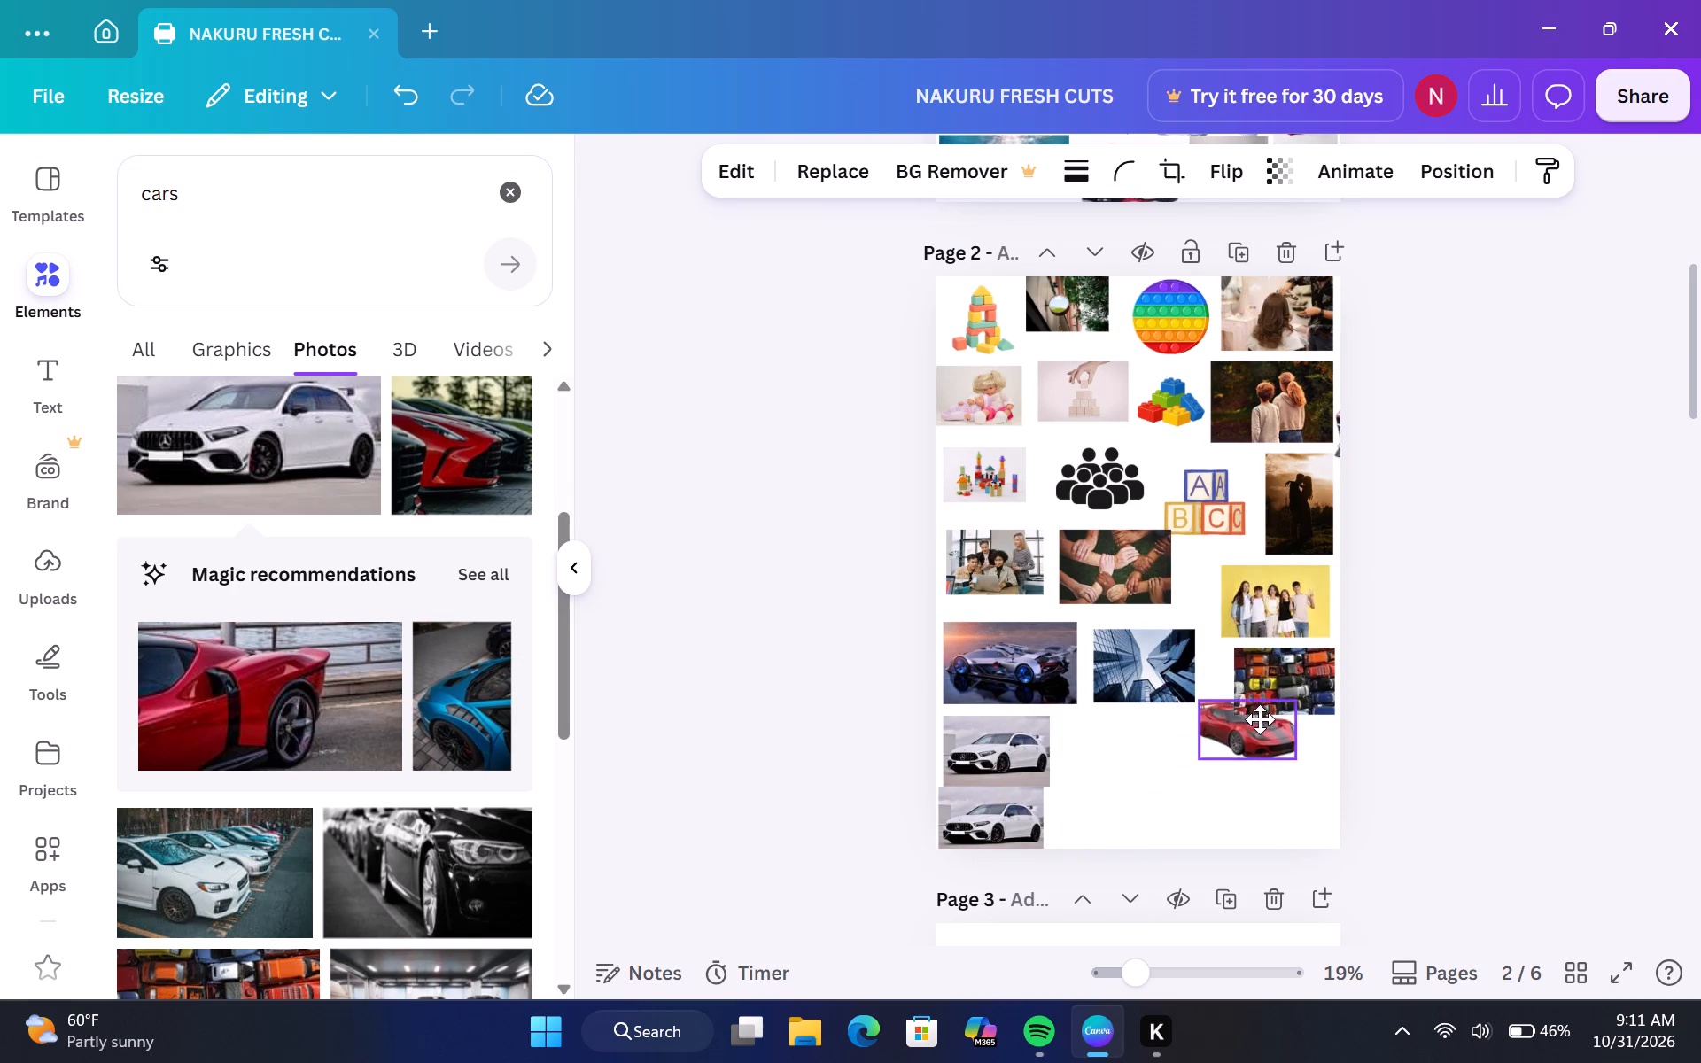
{"action": "left_click_drag", "start_coordinate": [1260, 719], "coordinate": [1271, 722]}
{"action": "left_click_drag", "start_coordinate": [1271, 722], "coordinate": [1285, 745]}
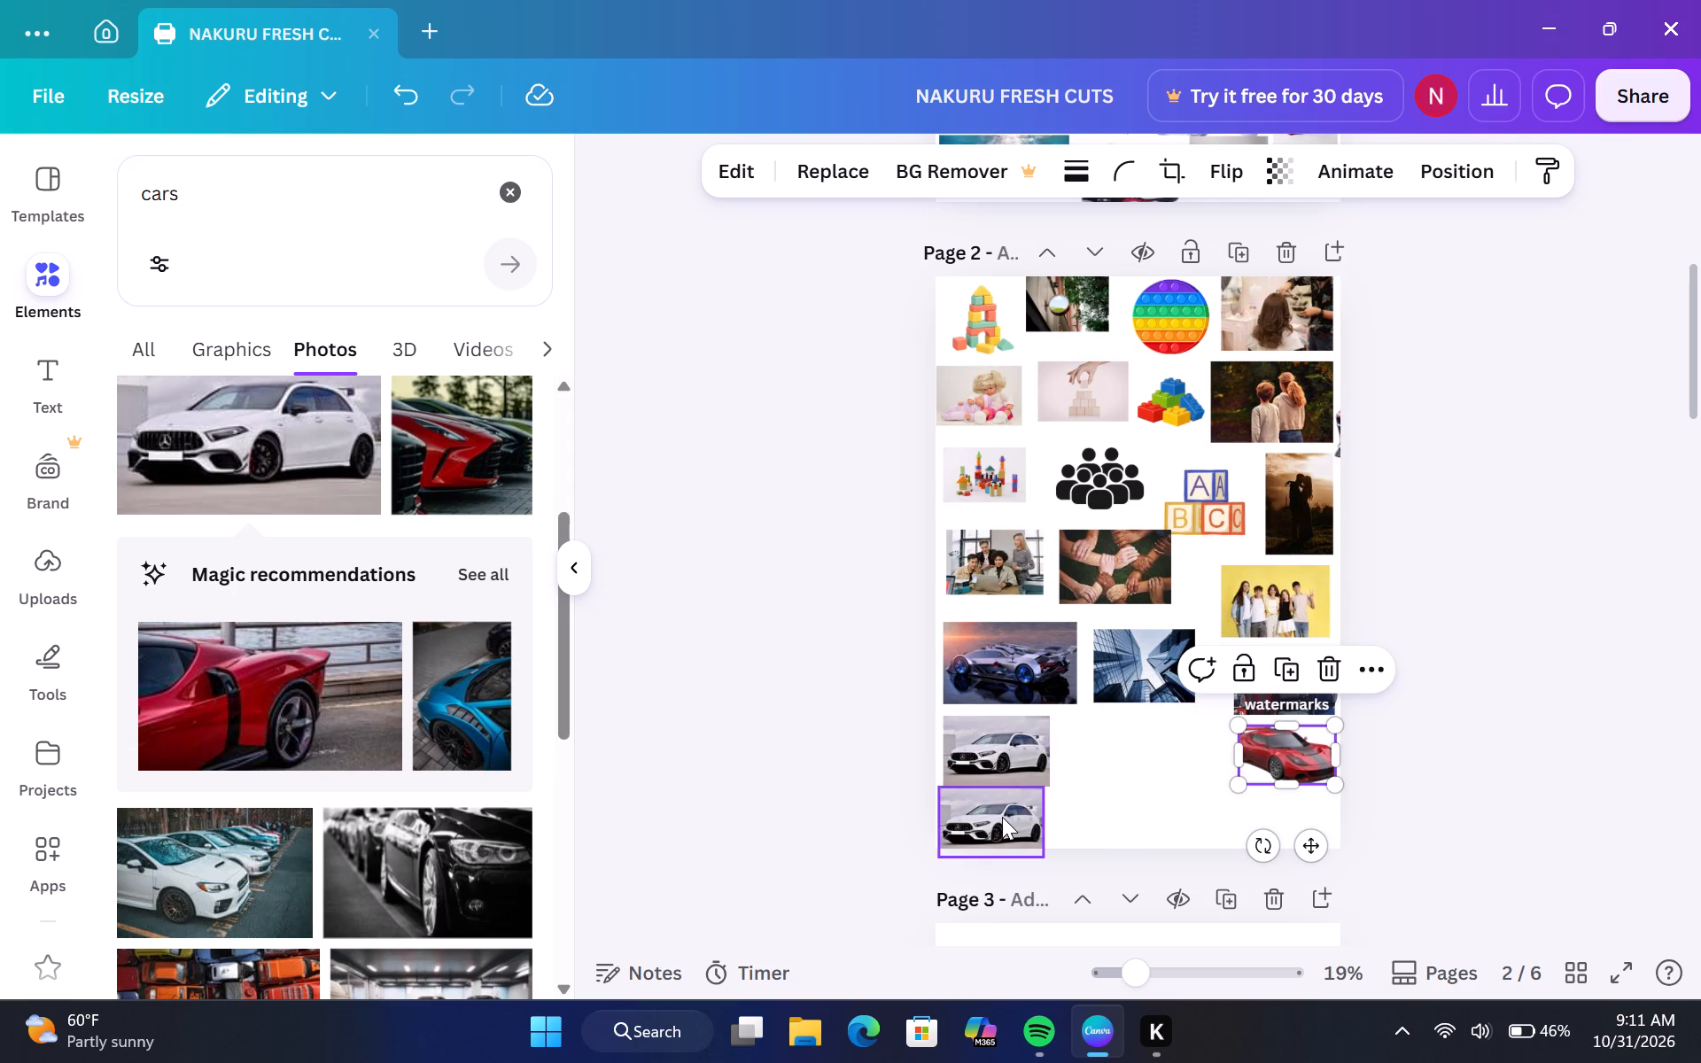
Move the lower white Mercedes photo up beside the red sports car, below the skyscraper photo.
{"action": "left_click_drag", "start_coordinate": [1002, 817], "coordinate": [1183, 757]}
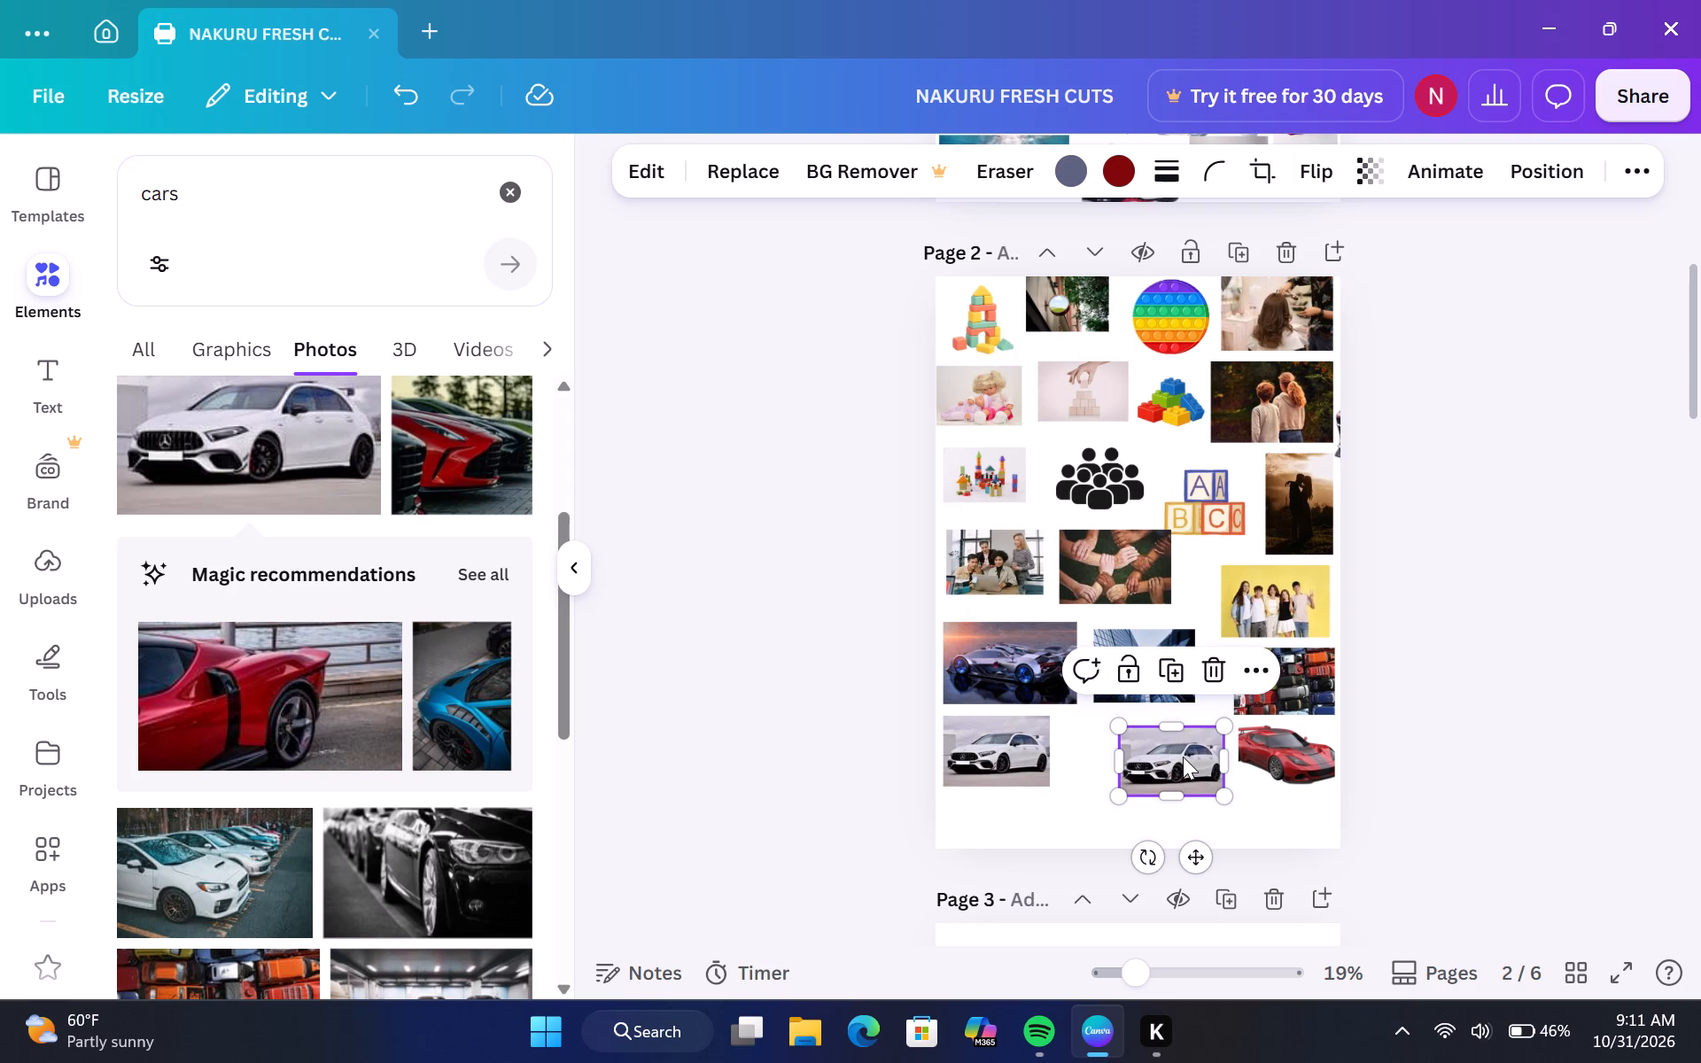
Add the black sports car picture from the cars results to page 2, reduced and placed at the bottom below the white Mercedes photos.
{"action": "left_click", "coordinate": [557, 781]}
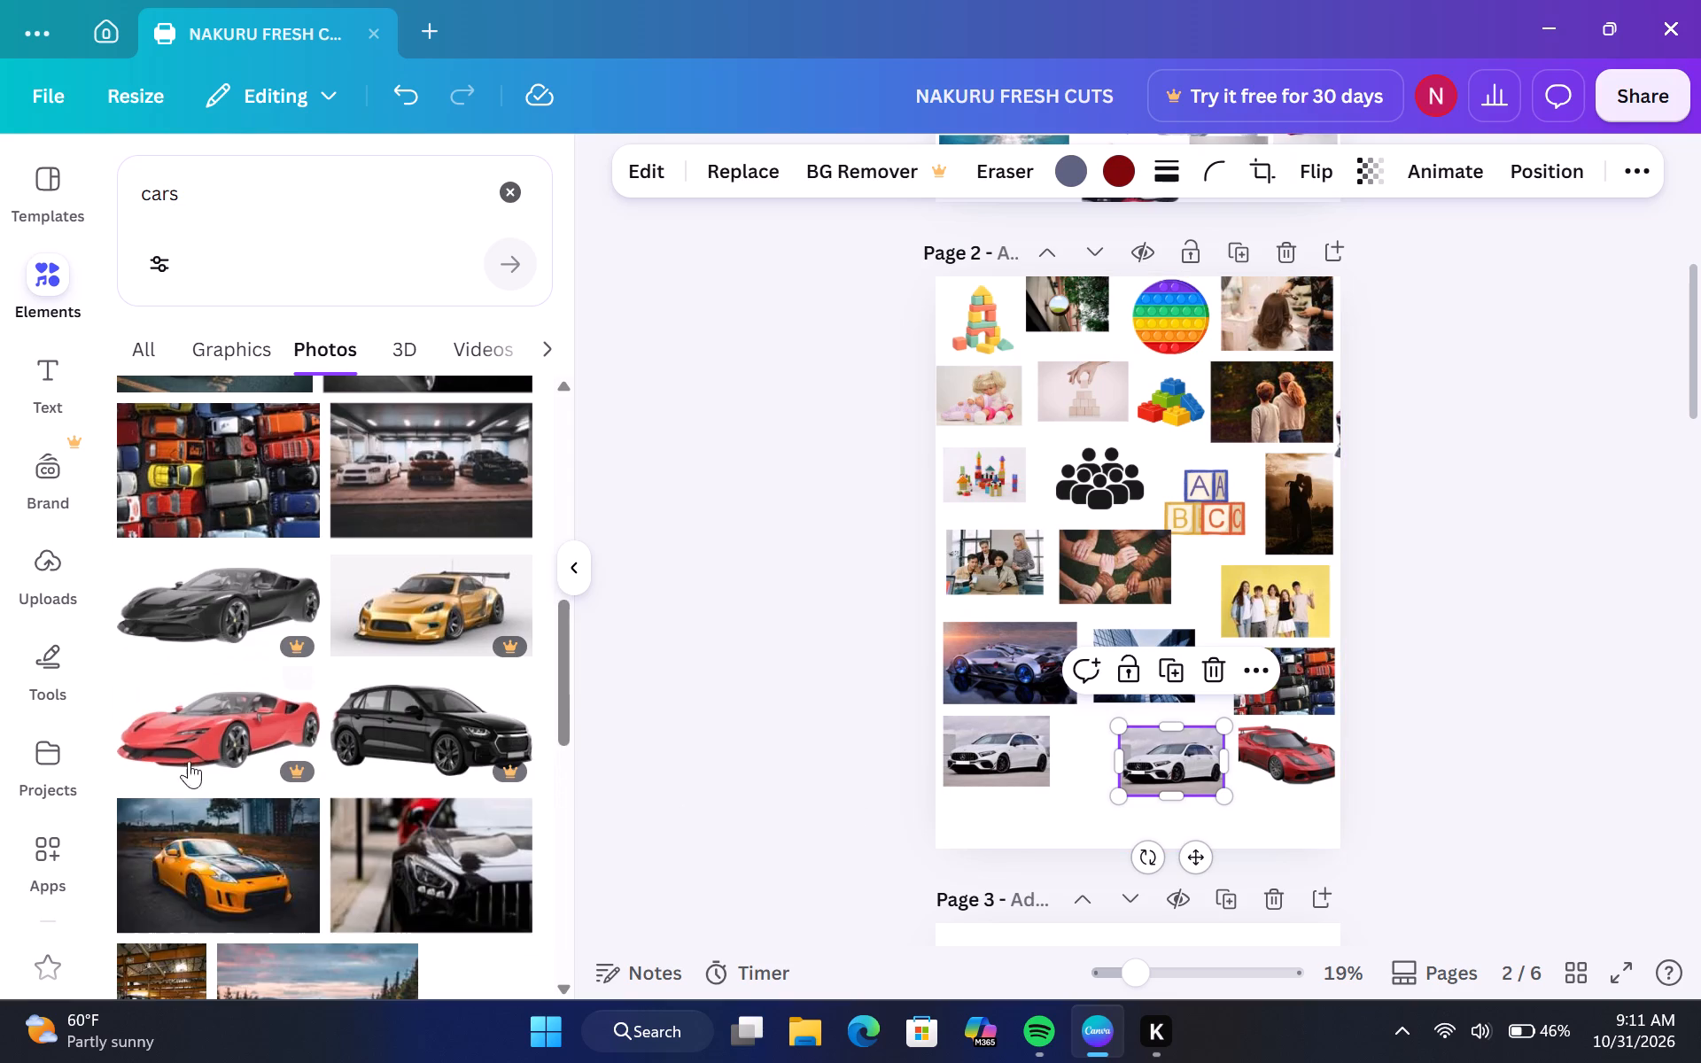
{"action": "left_click", "coordinate": [260, 638]}
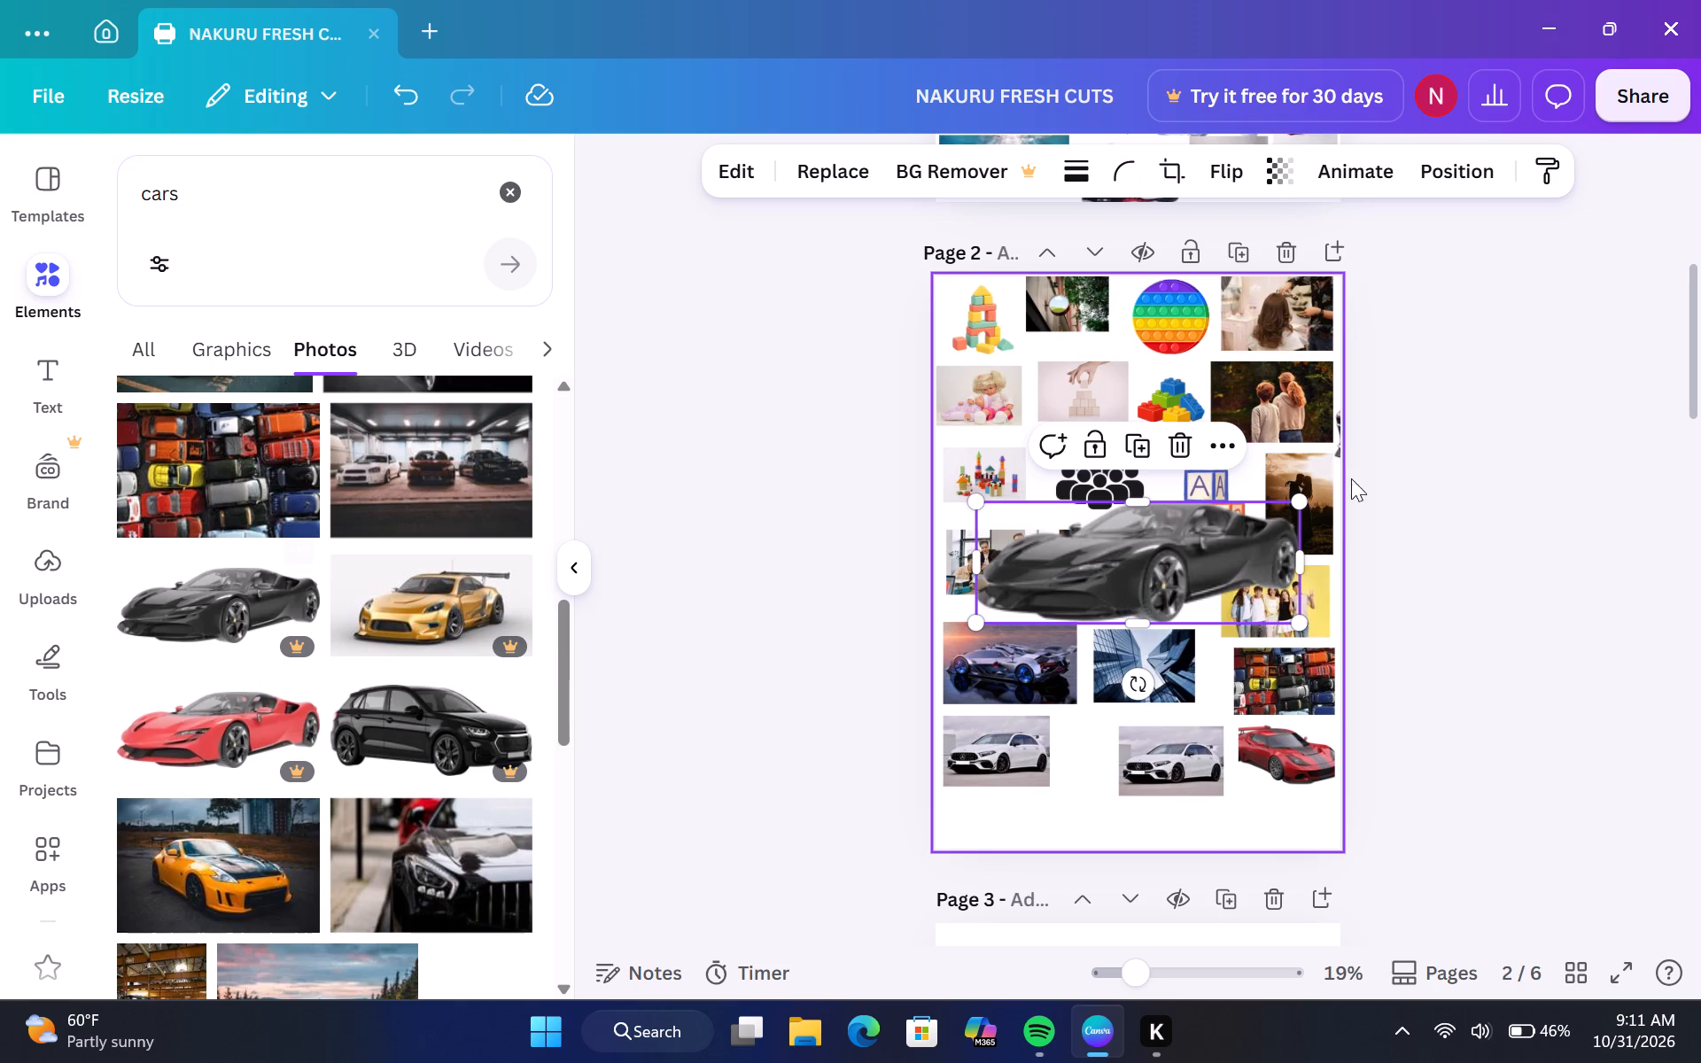
{"action": "left_click_drag", "start_coordinate": [1298, 503], "coordinate": [1141, 594]}
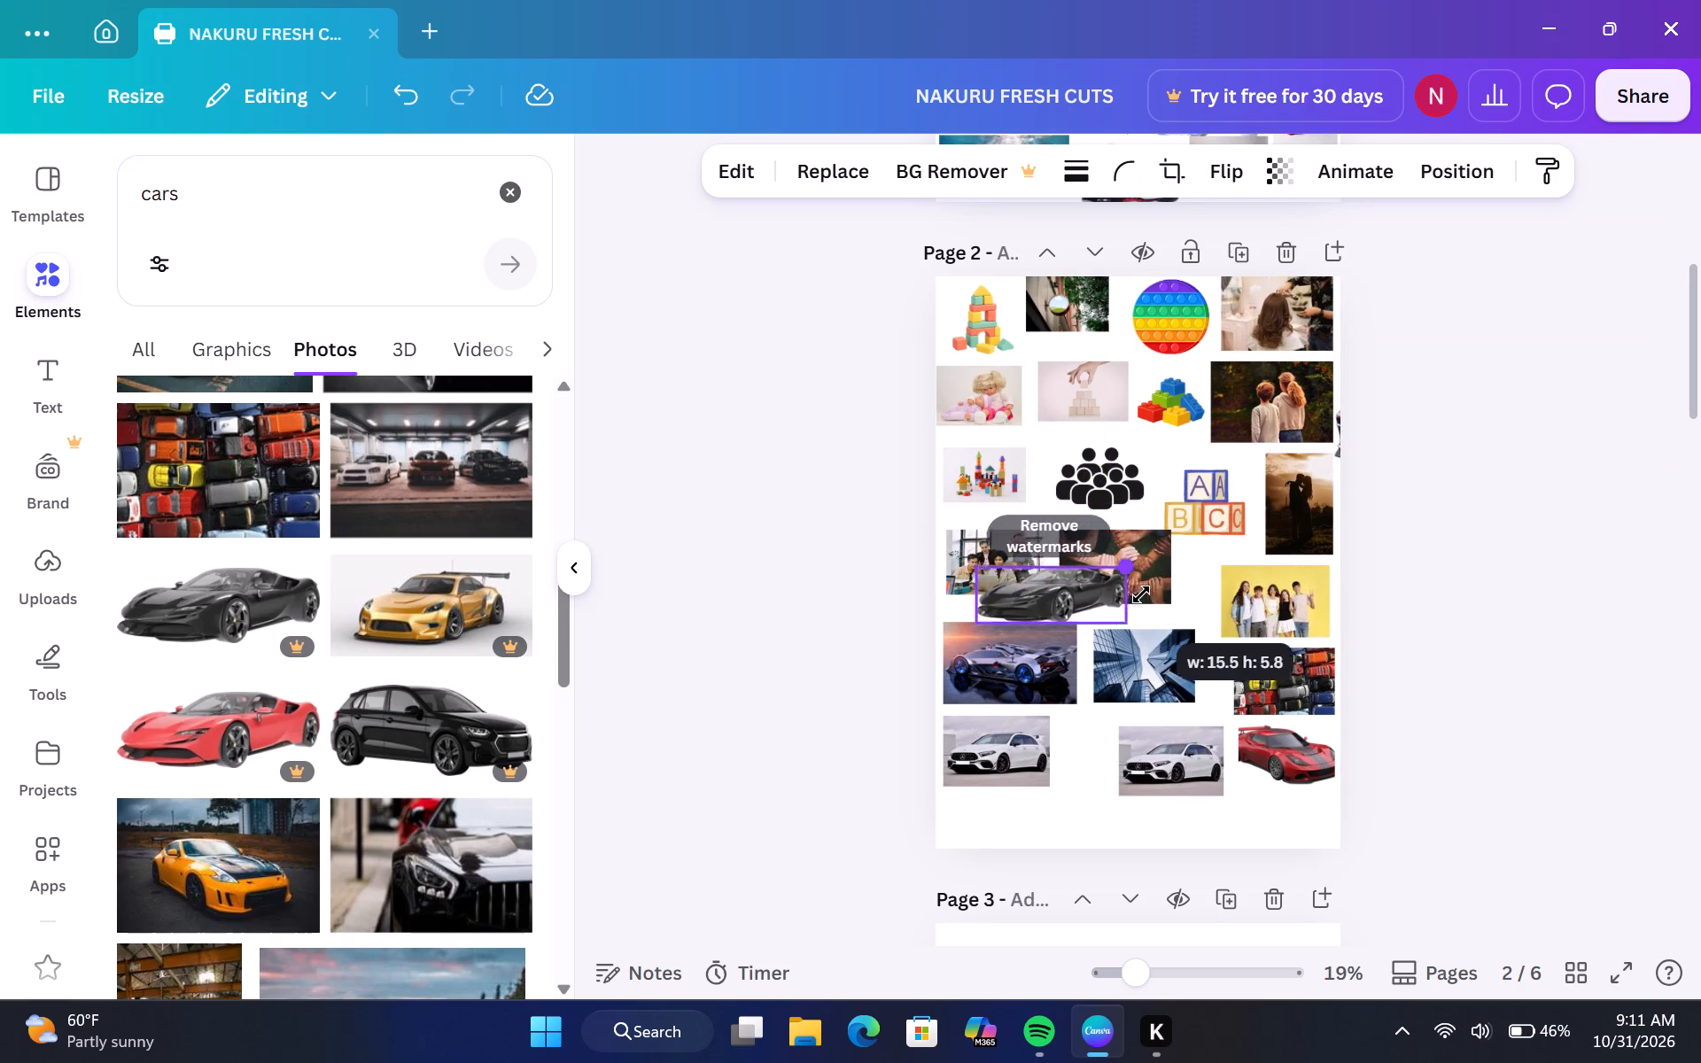
{"action": "left_click_drag", "start_coordinate": [1141, 594], "coordinate": [1103, 592]}
{"action": "left_click_drag", "start_coordinate": [1052, 604], "coordinate": [1075, 831]}
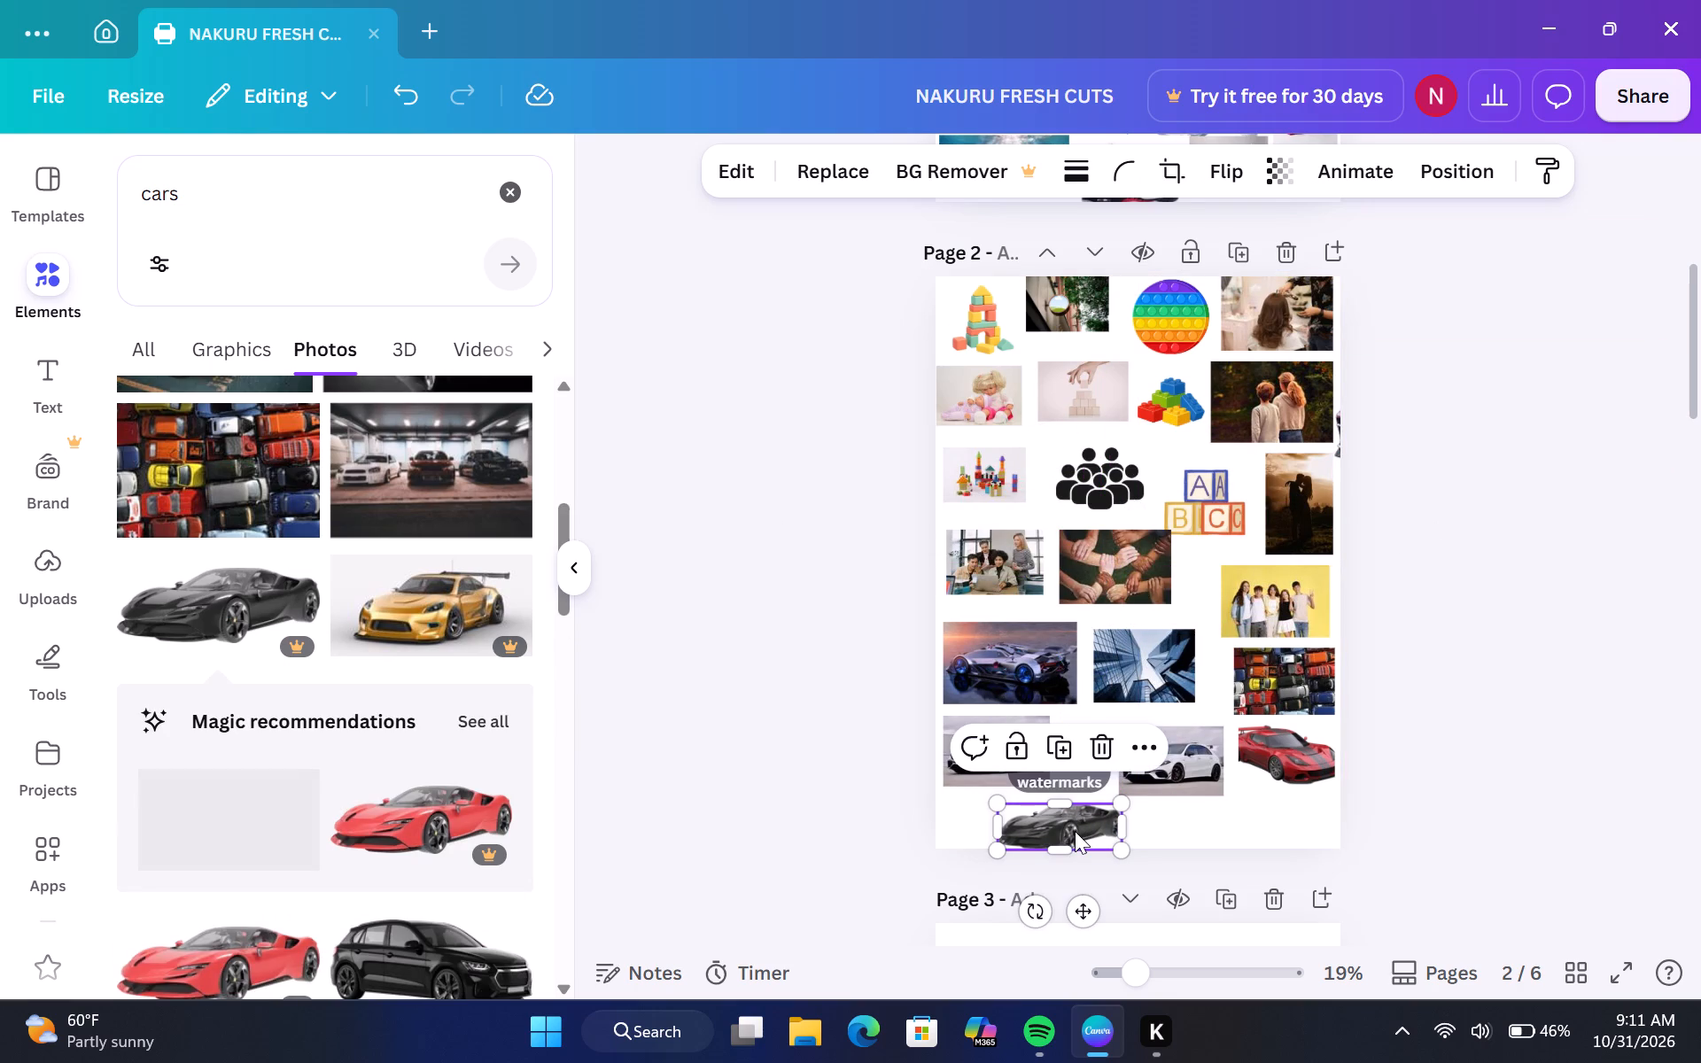
Add the orange sports car photo from the cars results to page 2, reduced and placed at the bottom below the red sports car.
{"action": "left_click", "coordinate": [569, 682]}
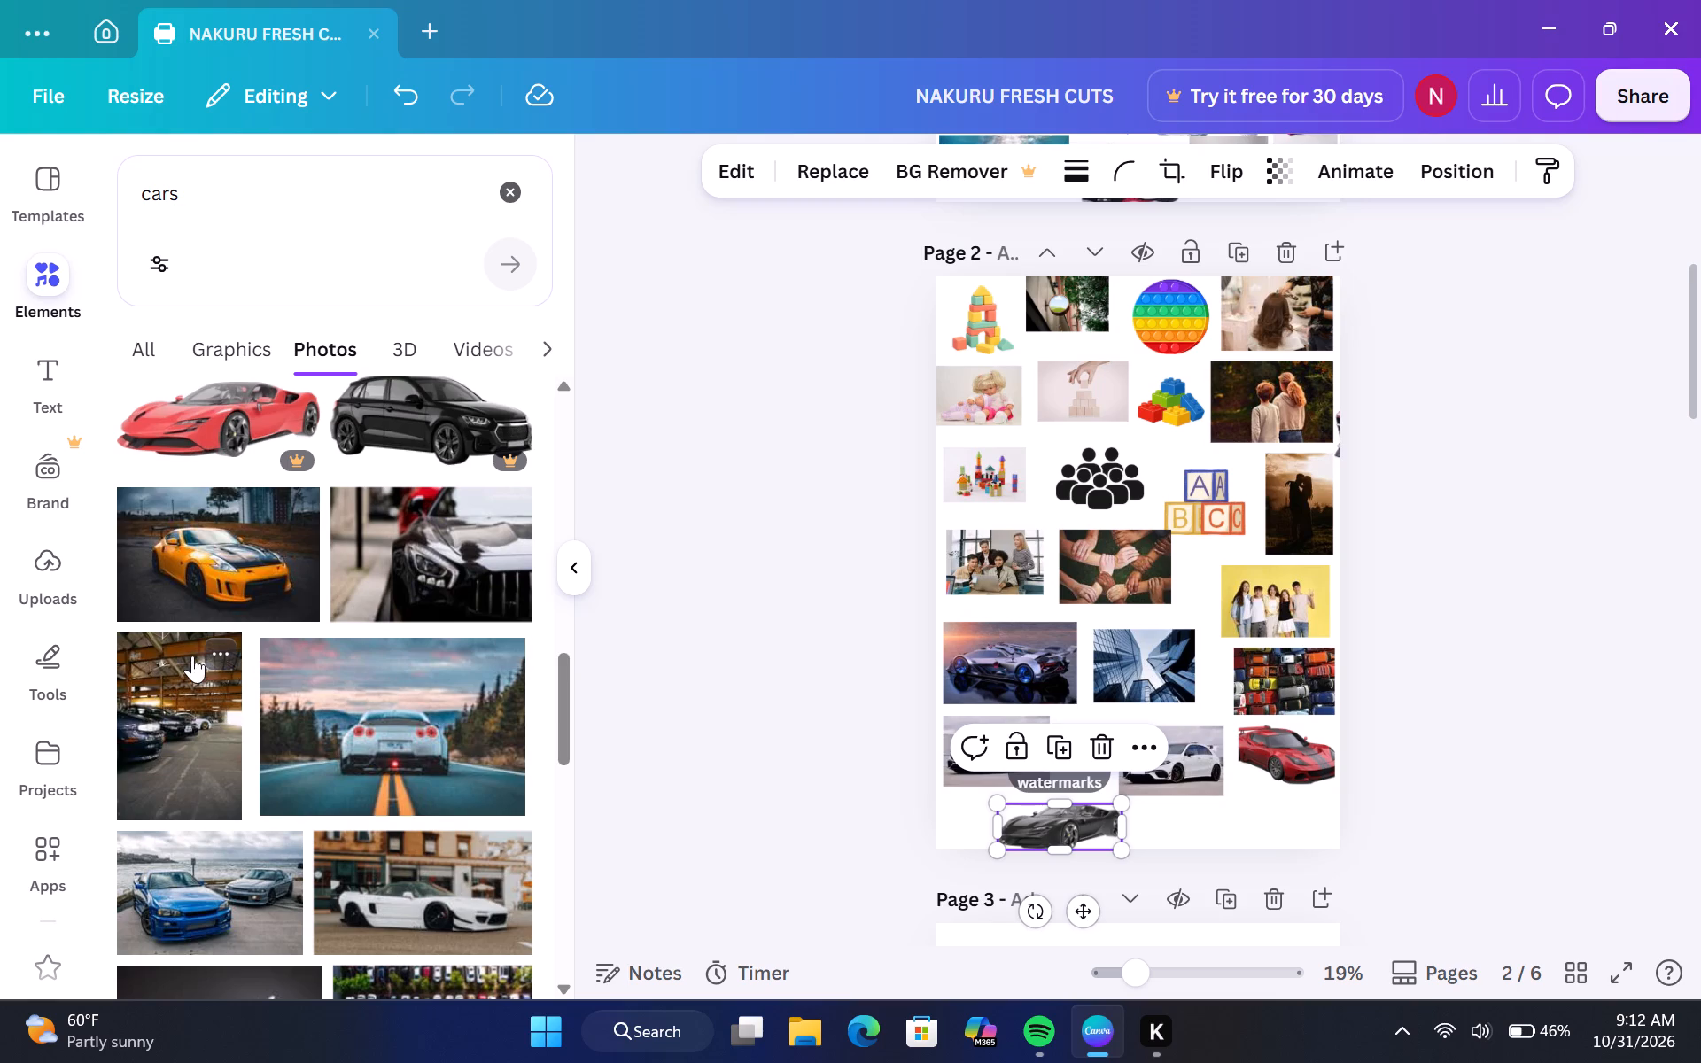
{"action": "left_click", "coordinate": [221, 563]}
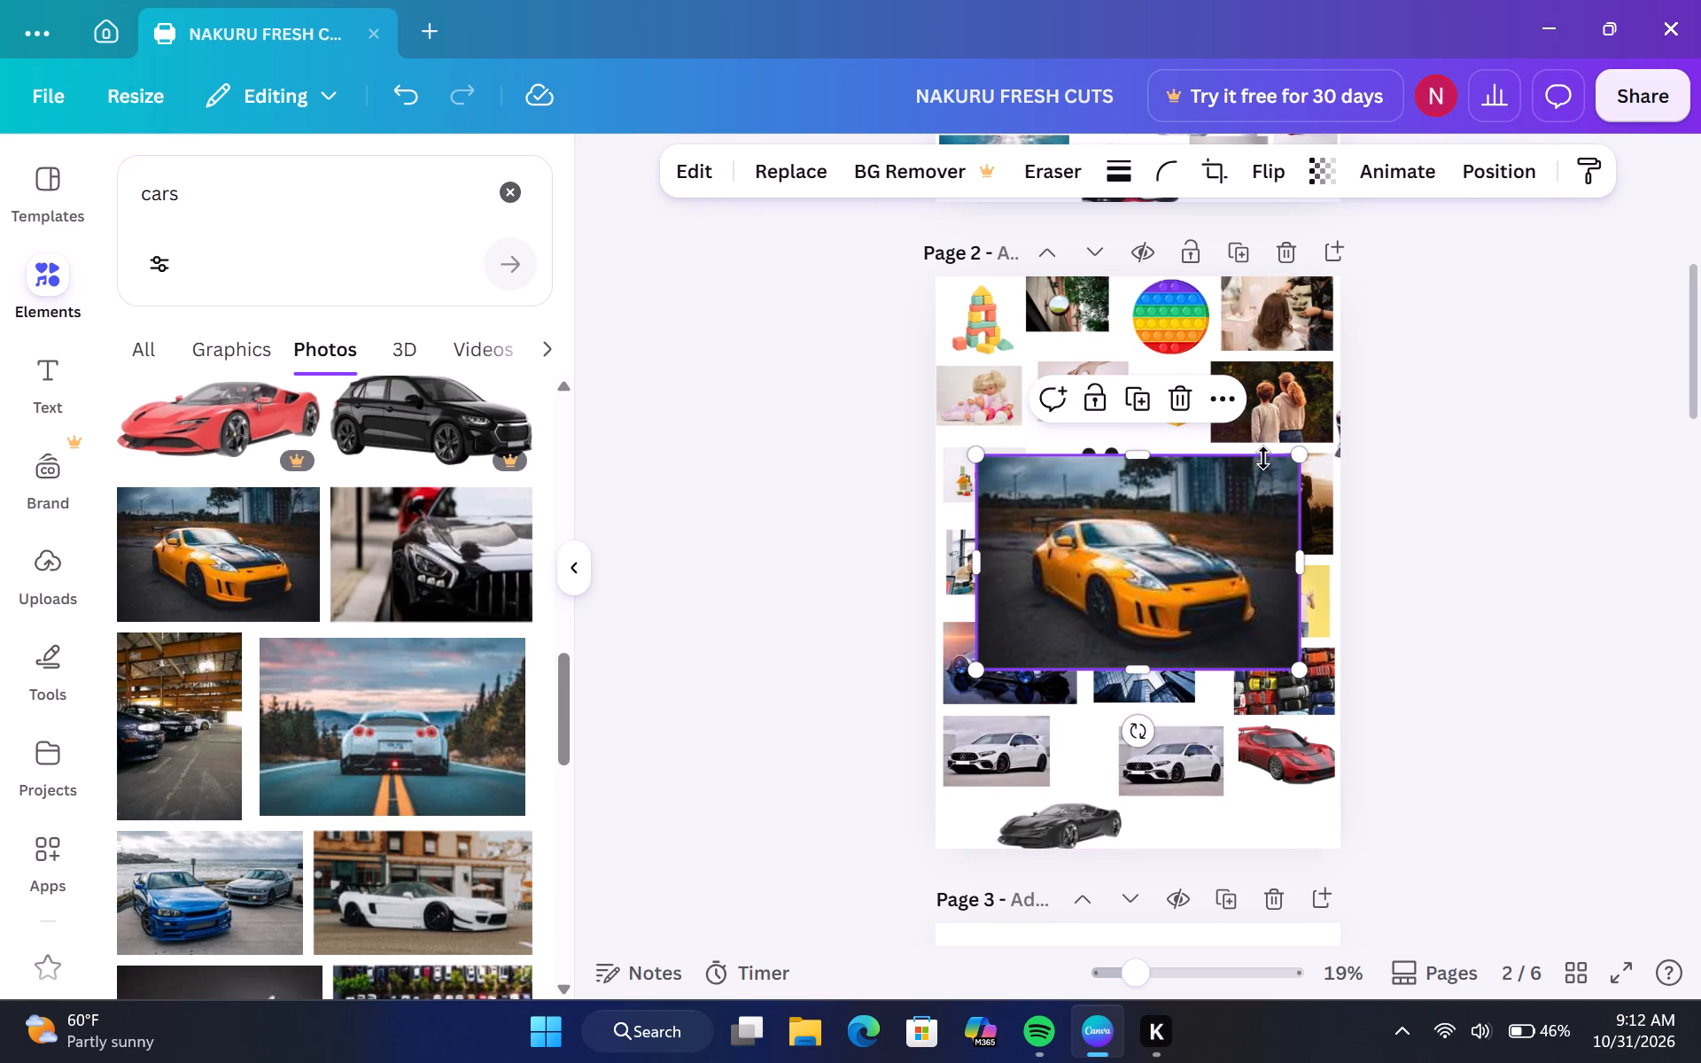
{"action": "left_click_drag", "start_coordinate": [1295, 462], "coordinate": [1215, 534]}
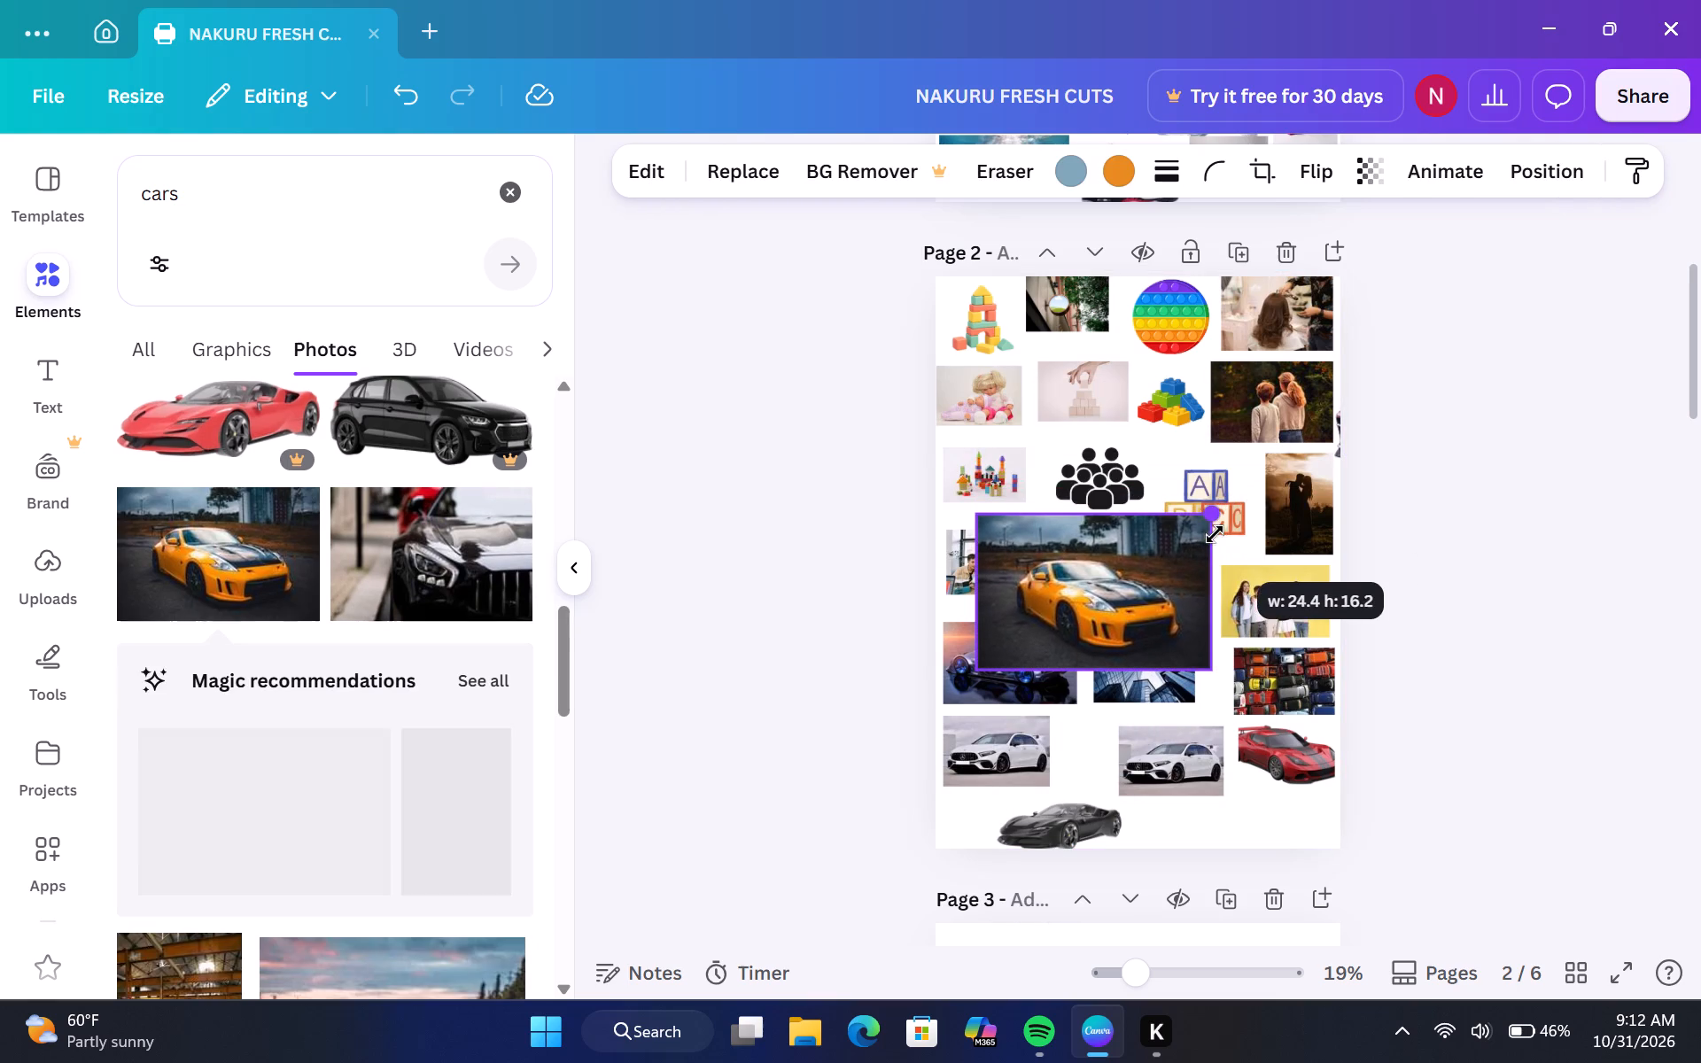
{"action": "left_click_drag", "start_coordinate": [1215, 534], "coordinate": [1212, 525]}
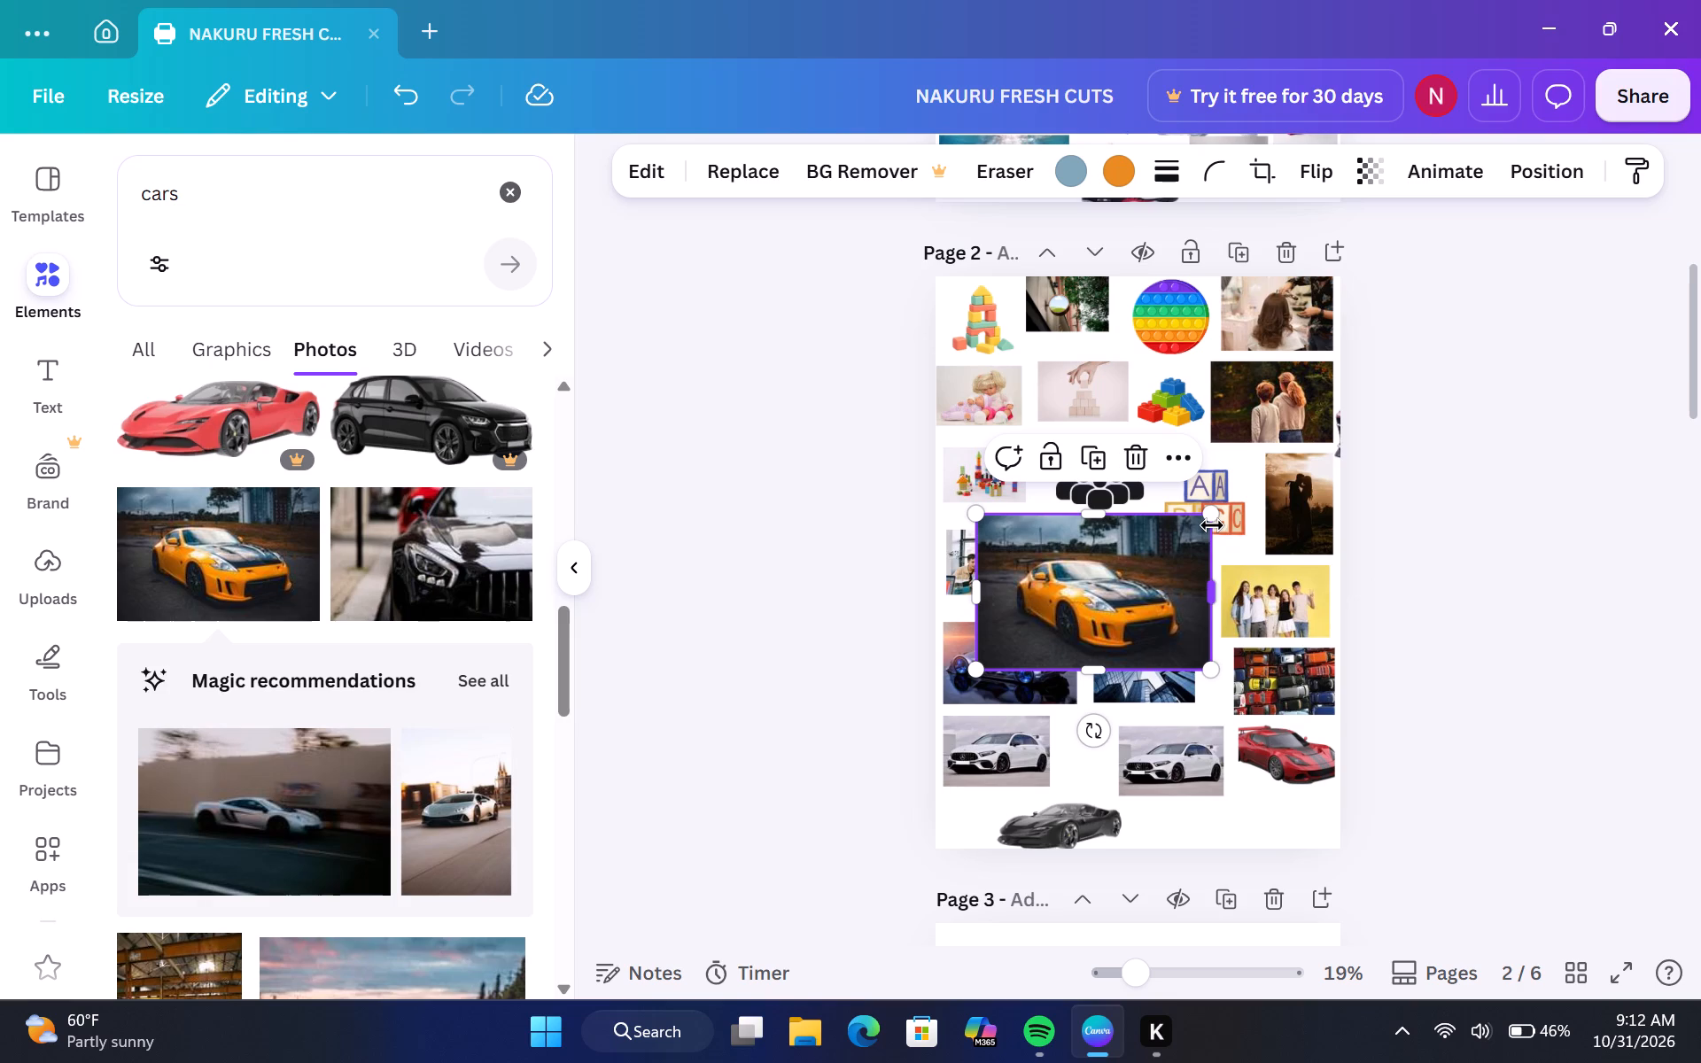
{"action": "left_click_drag", "start_coordinate": [1212, 525], "coordinate": [1078, 637]}
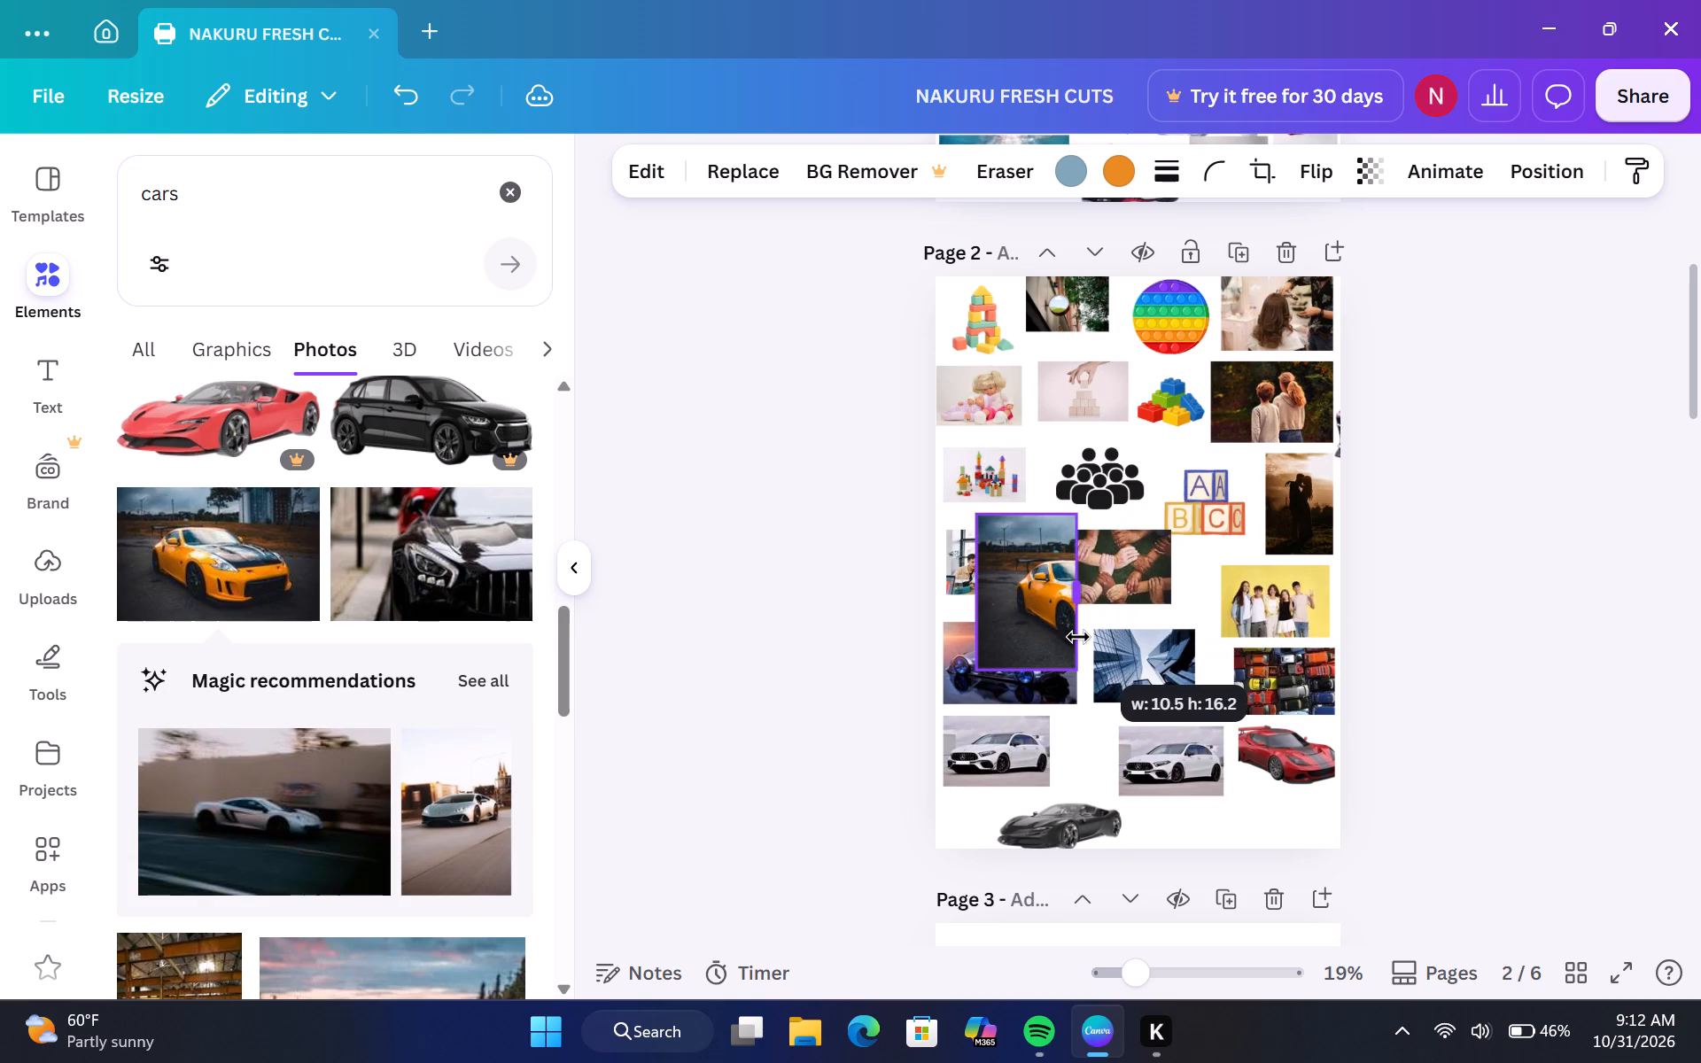
{"action": "left_click_drag", "start_coordinate": [1078, 637], "coordinate": [1223, 605]}
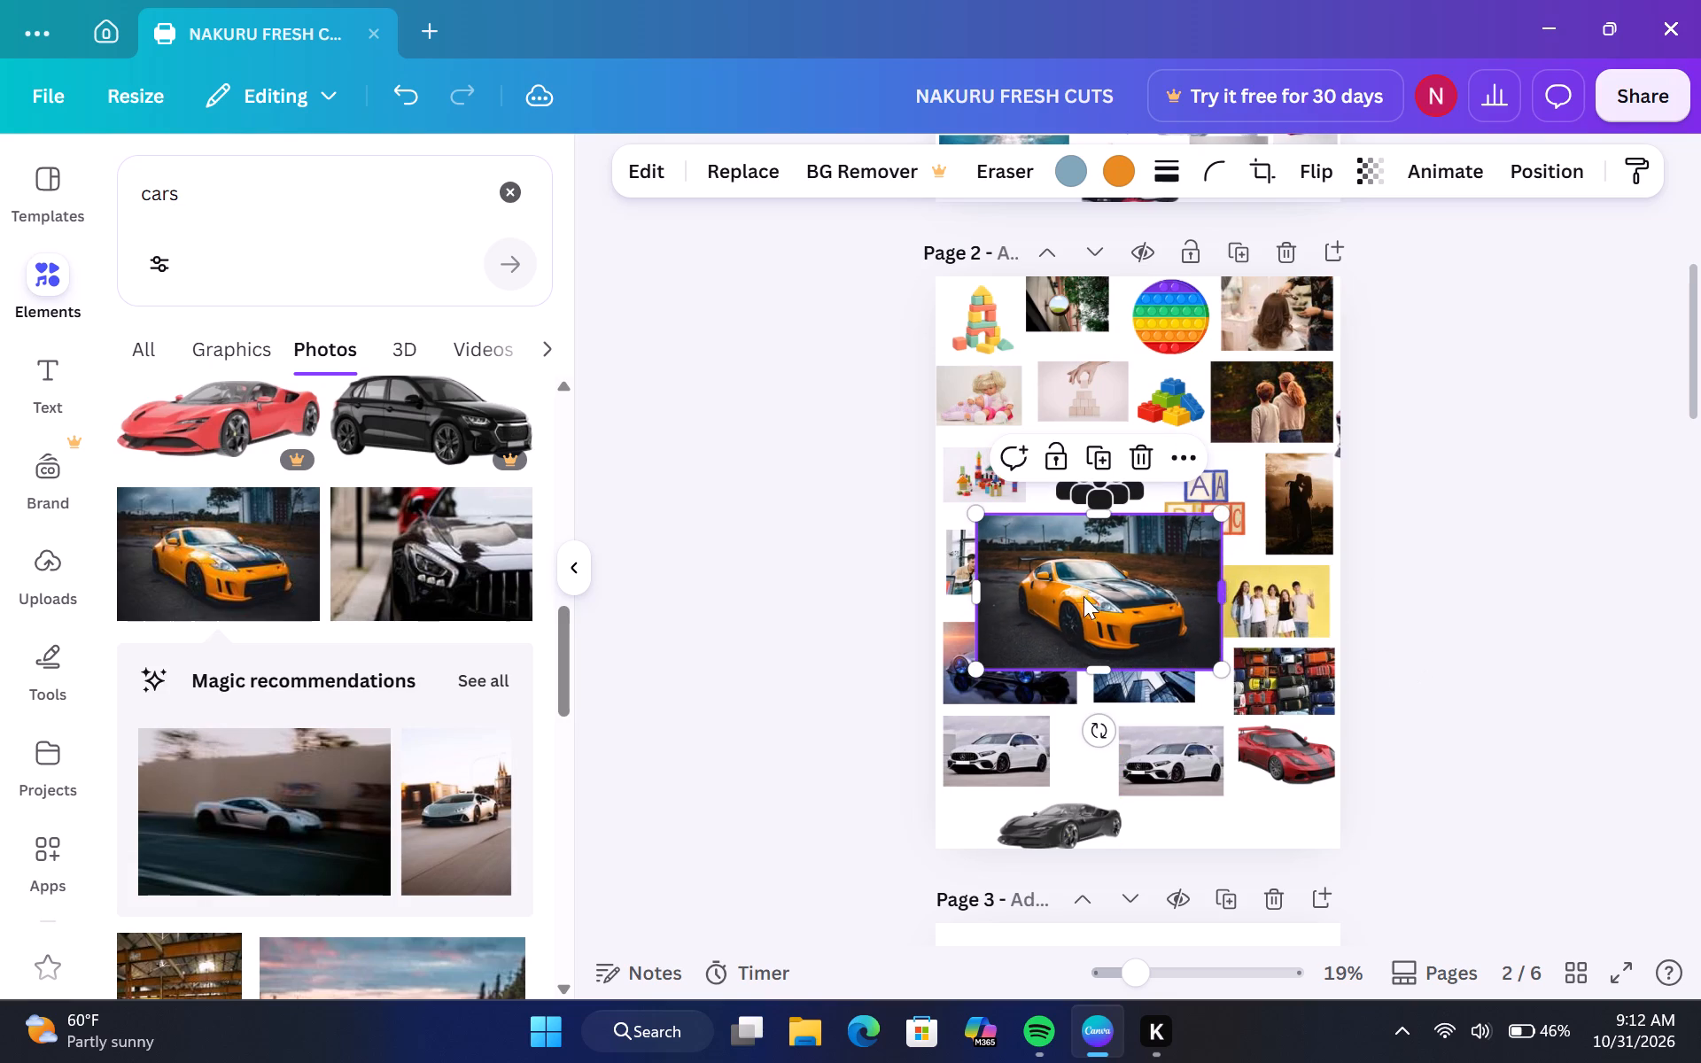
{"action": "left_click_drag", "start_coordinate": [978, 514], "coordinate": [1056, 596]}
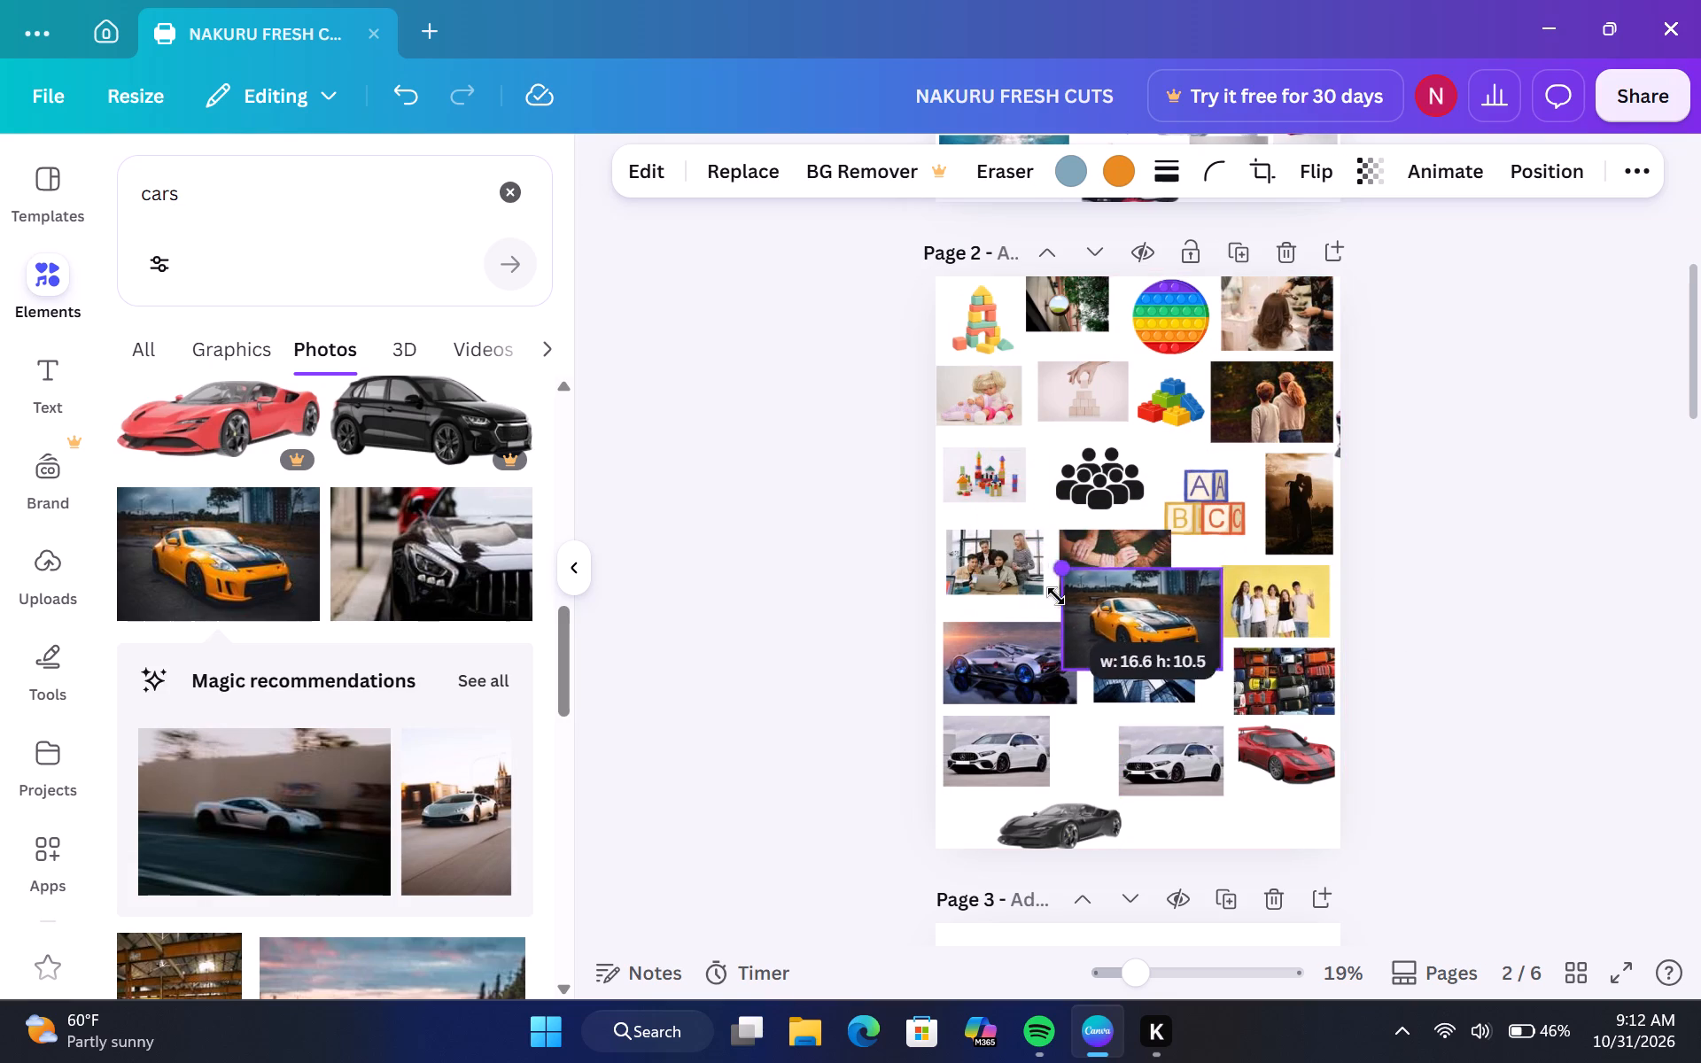
{"action": "left_click_drag", "start_coordinate": [1056, 596], "coordinate": [1136, 622]}
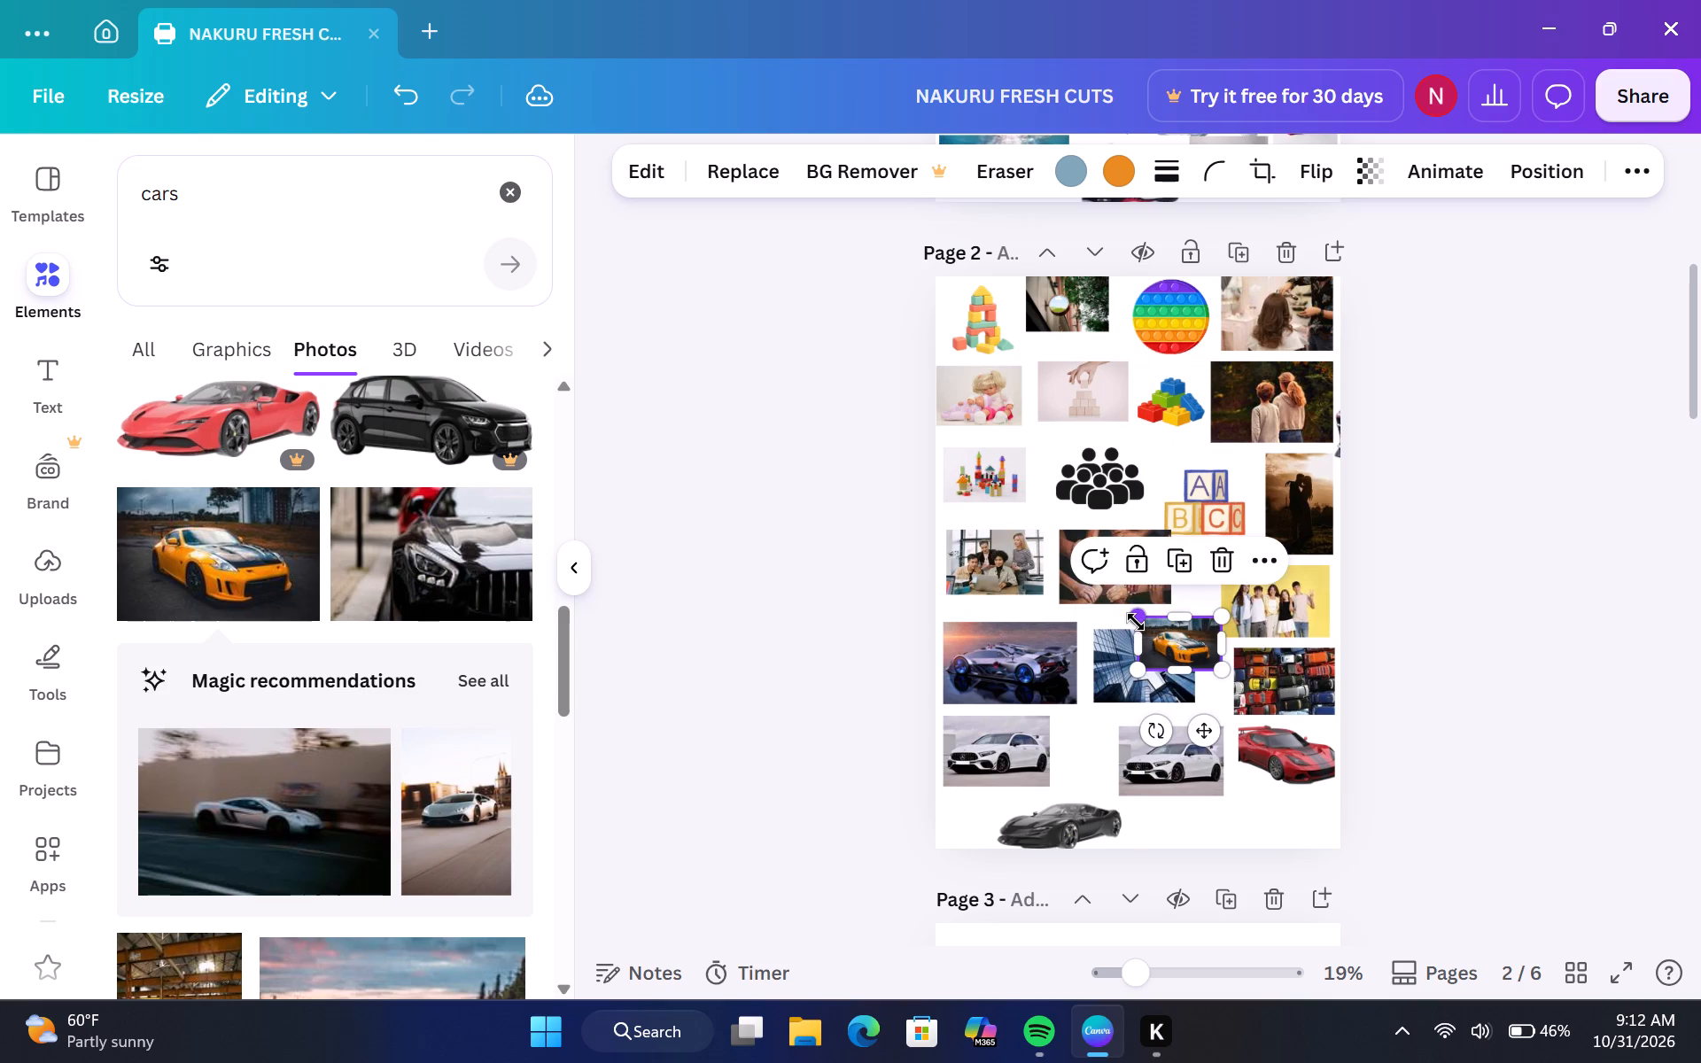
{"action": "left_click_drag", "start_coordinate": [1219, 648], "coordinate": [1245, 685]}
{"action": "left_click_drag", "start_coordinate": [1192, 633], "coordinate": [1251, 815]}
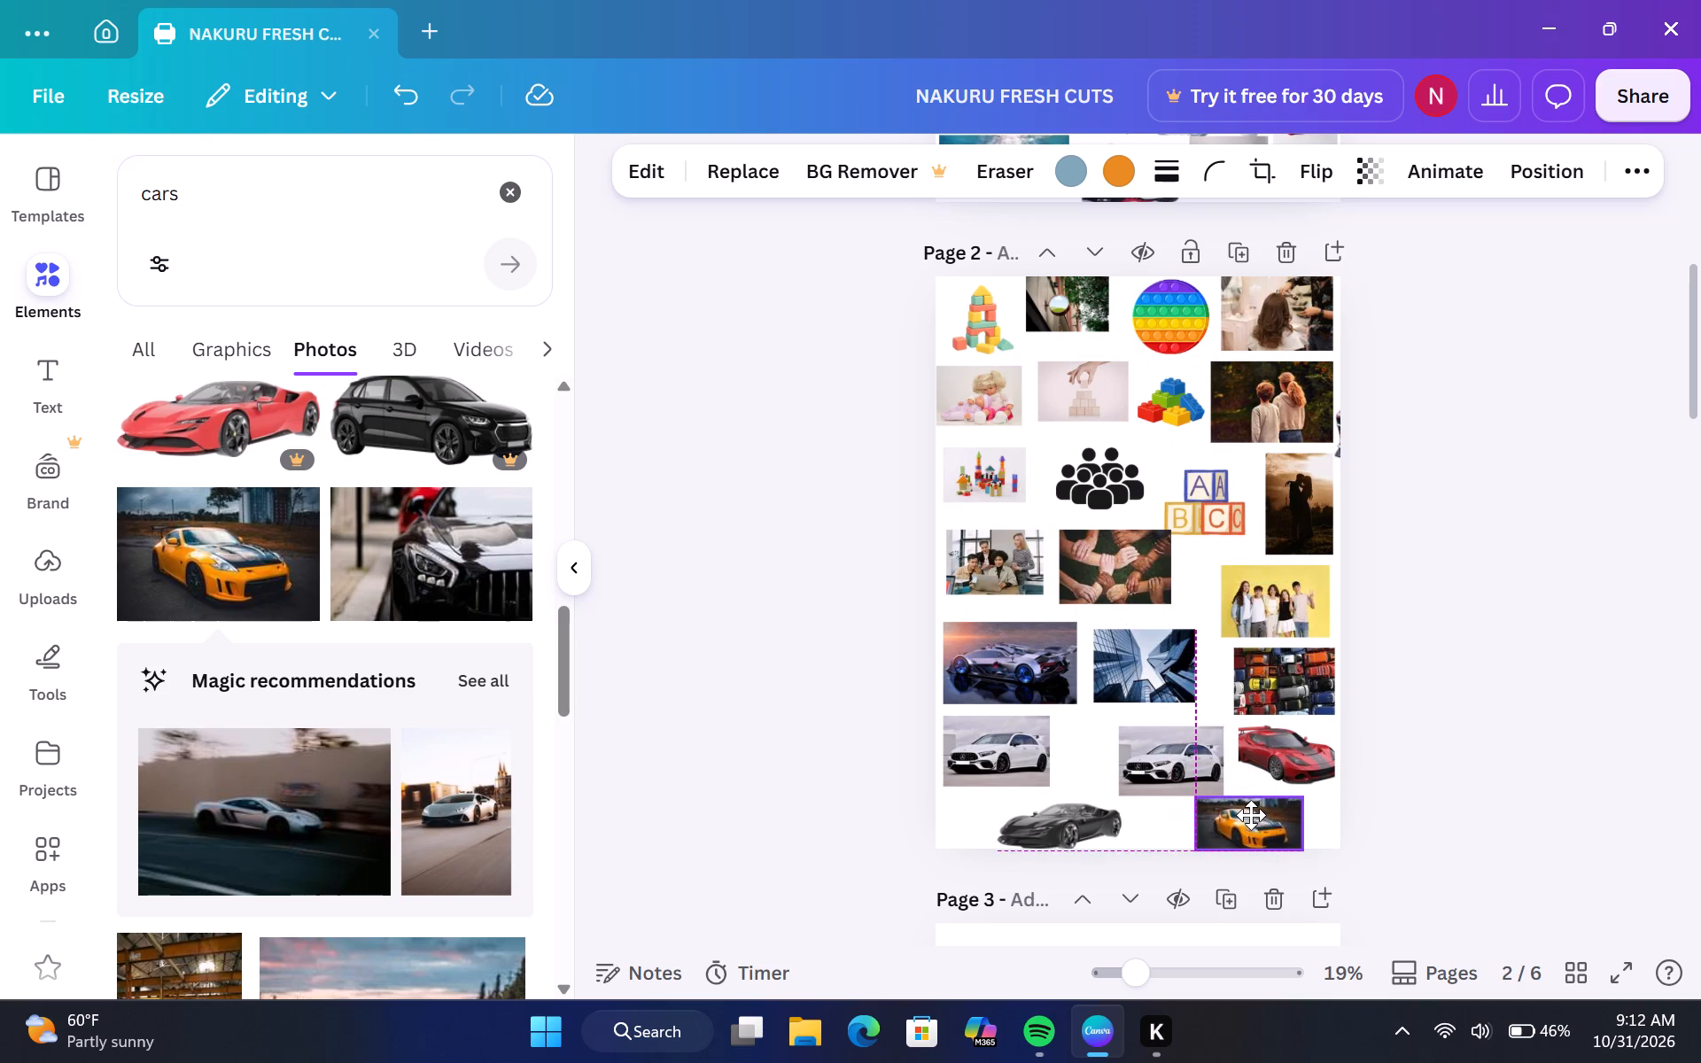
{"action": "left_click_drag", "start_coordinate": [1251, 815], "coordinate": [1255, 803]}
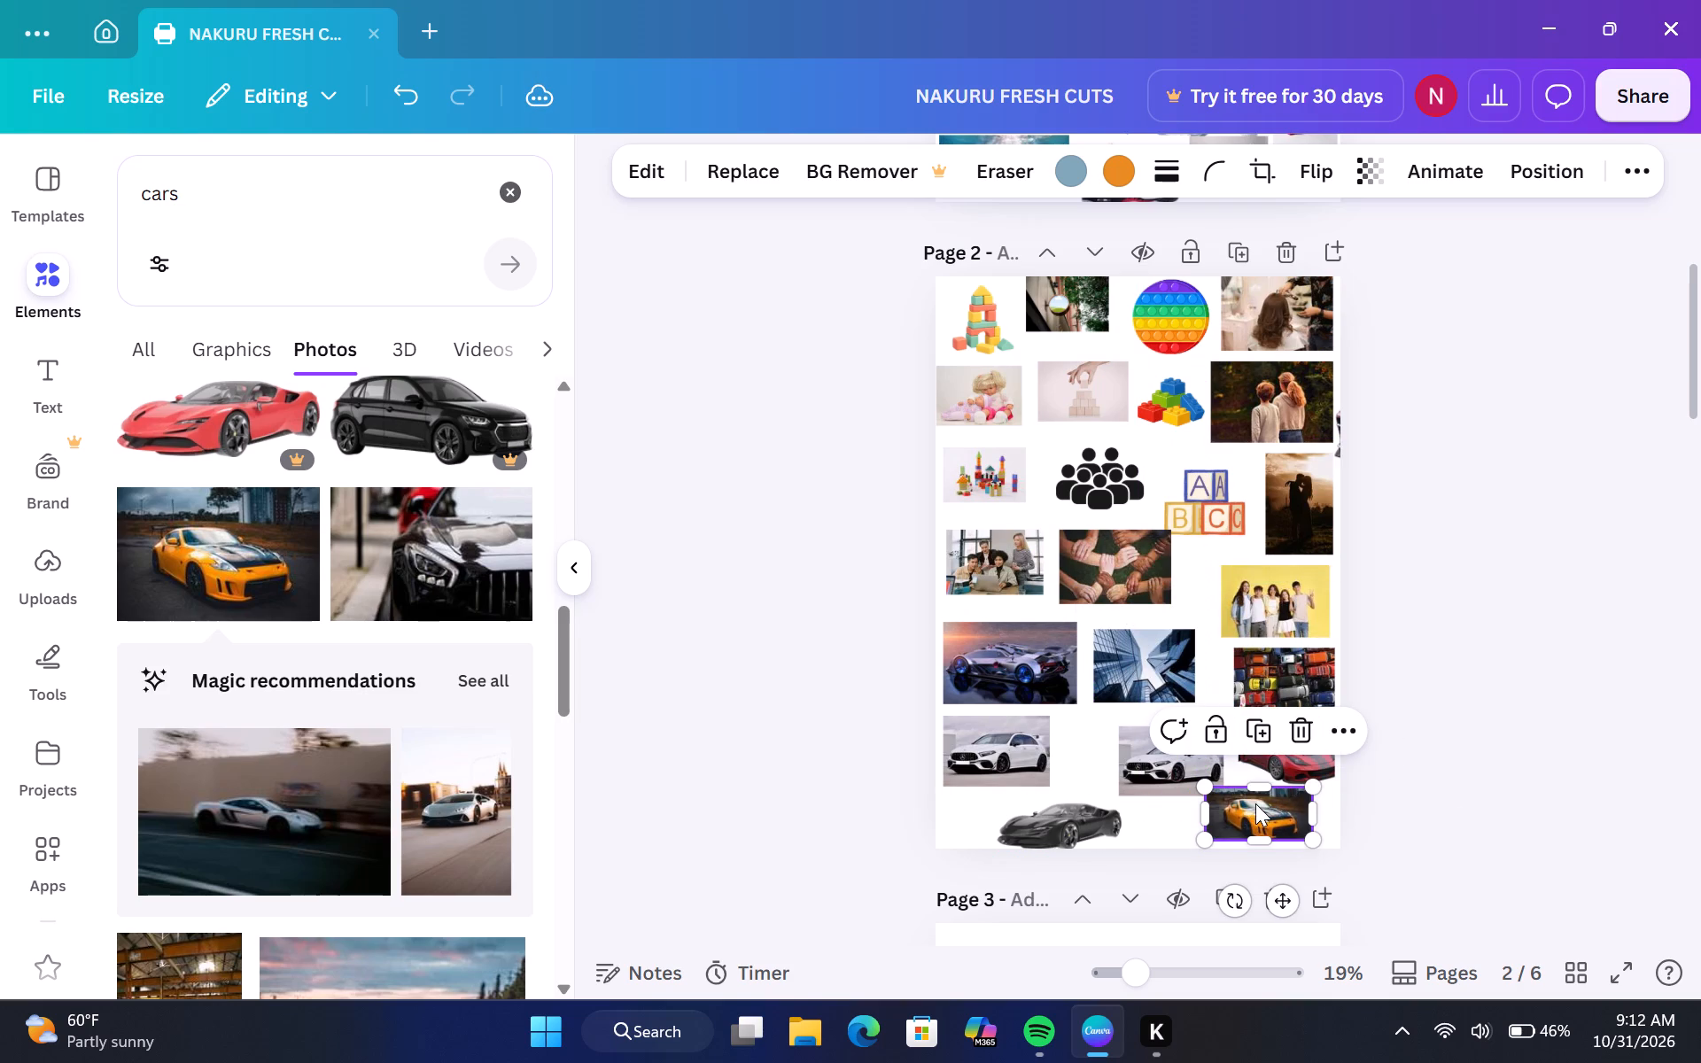
Shift the black sports car, the right-hand white Mercedes under the skyscraper photo, the red car and the orange car slightly left to even their spacing.
{"action": "left_click_drag", "start_coordinate": [1072, 824], "coordinate": [1061, 816]}
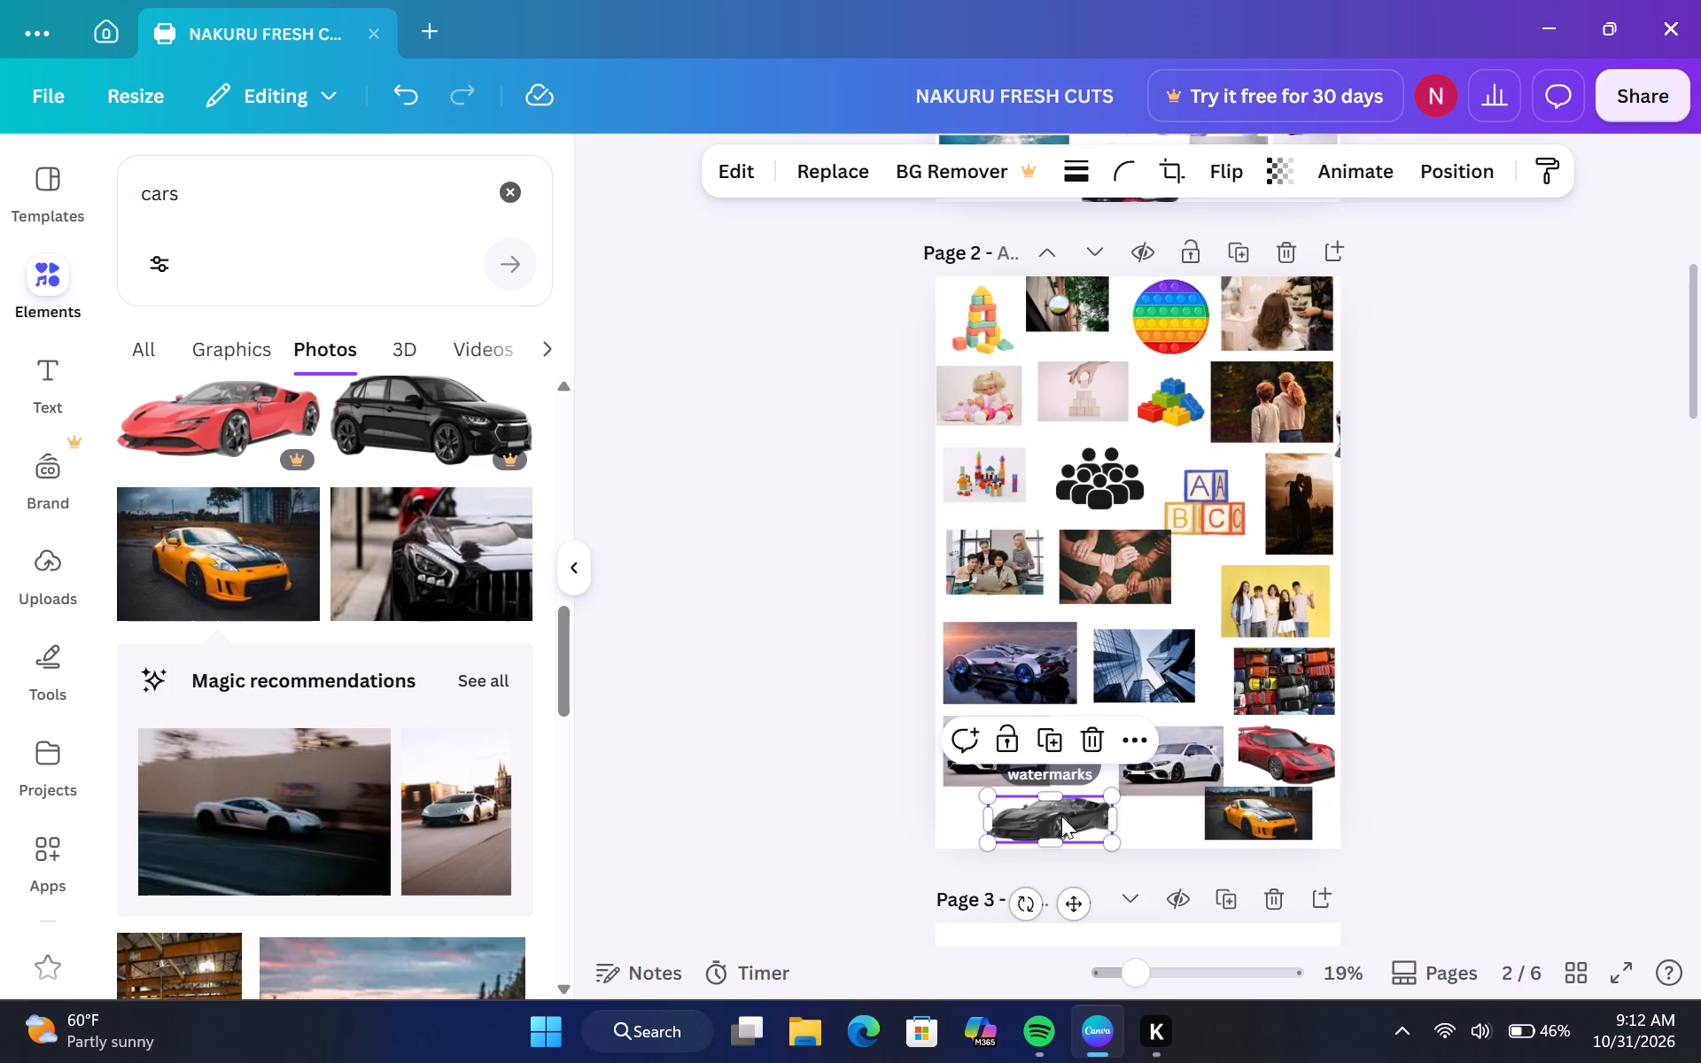
{"action": "left_click_drag", "start_coordinate": [1171, 769], "coordinate": [1161, 766]}
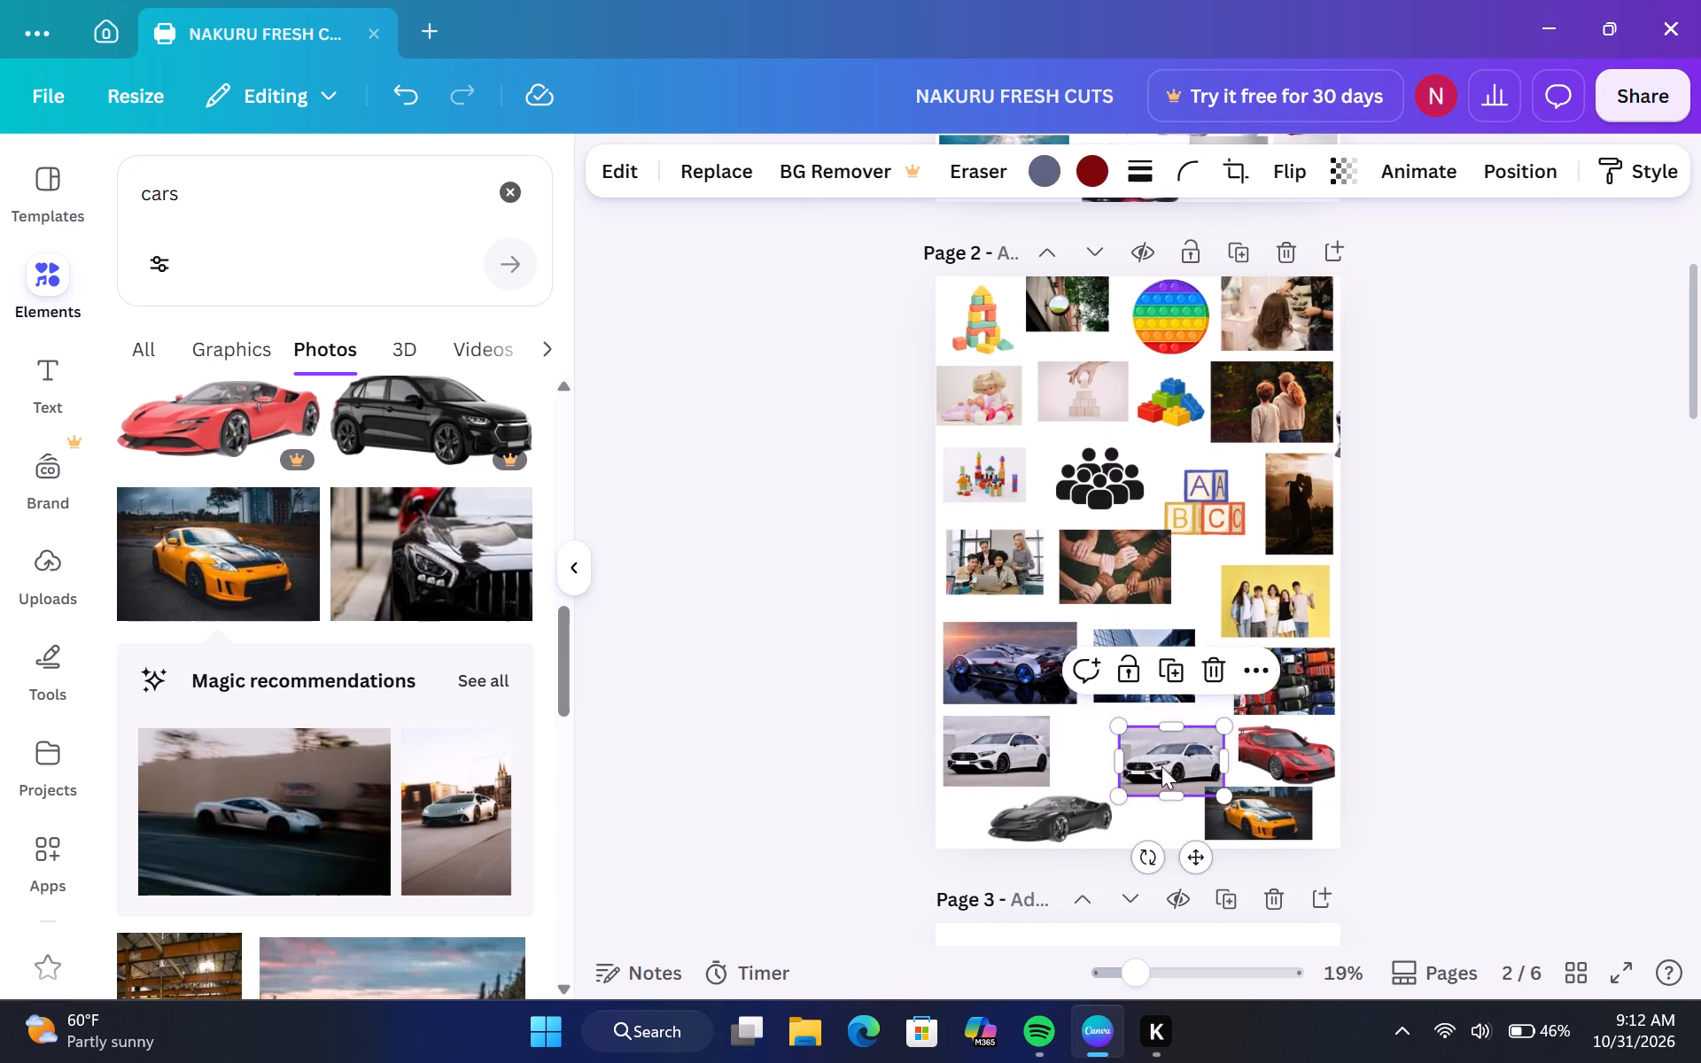
{"action": "left_click_drag", "start_coordinate": [1161, 766], "coordinate": [1149, 762]}
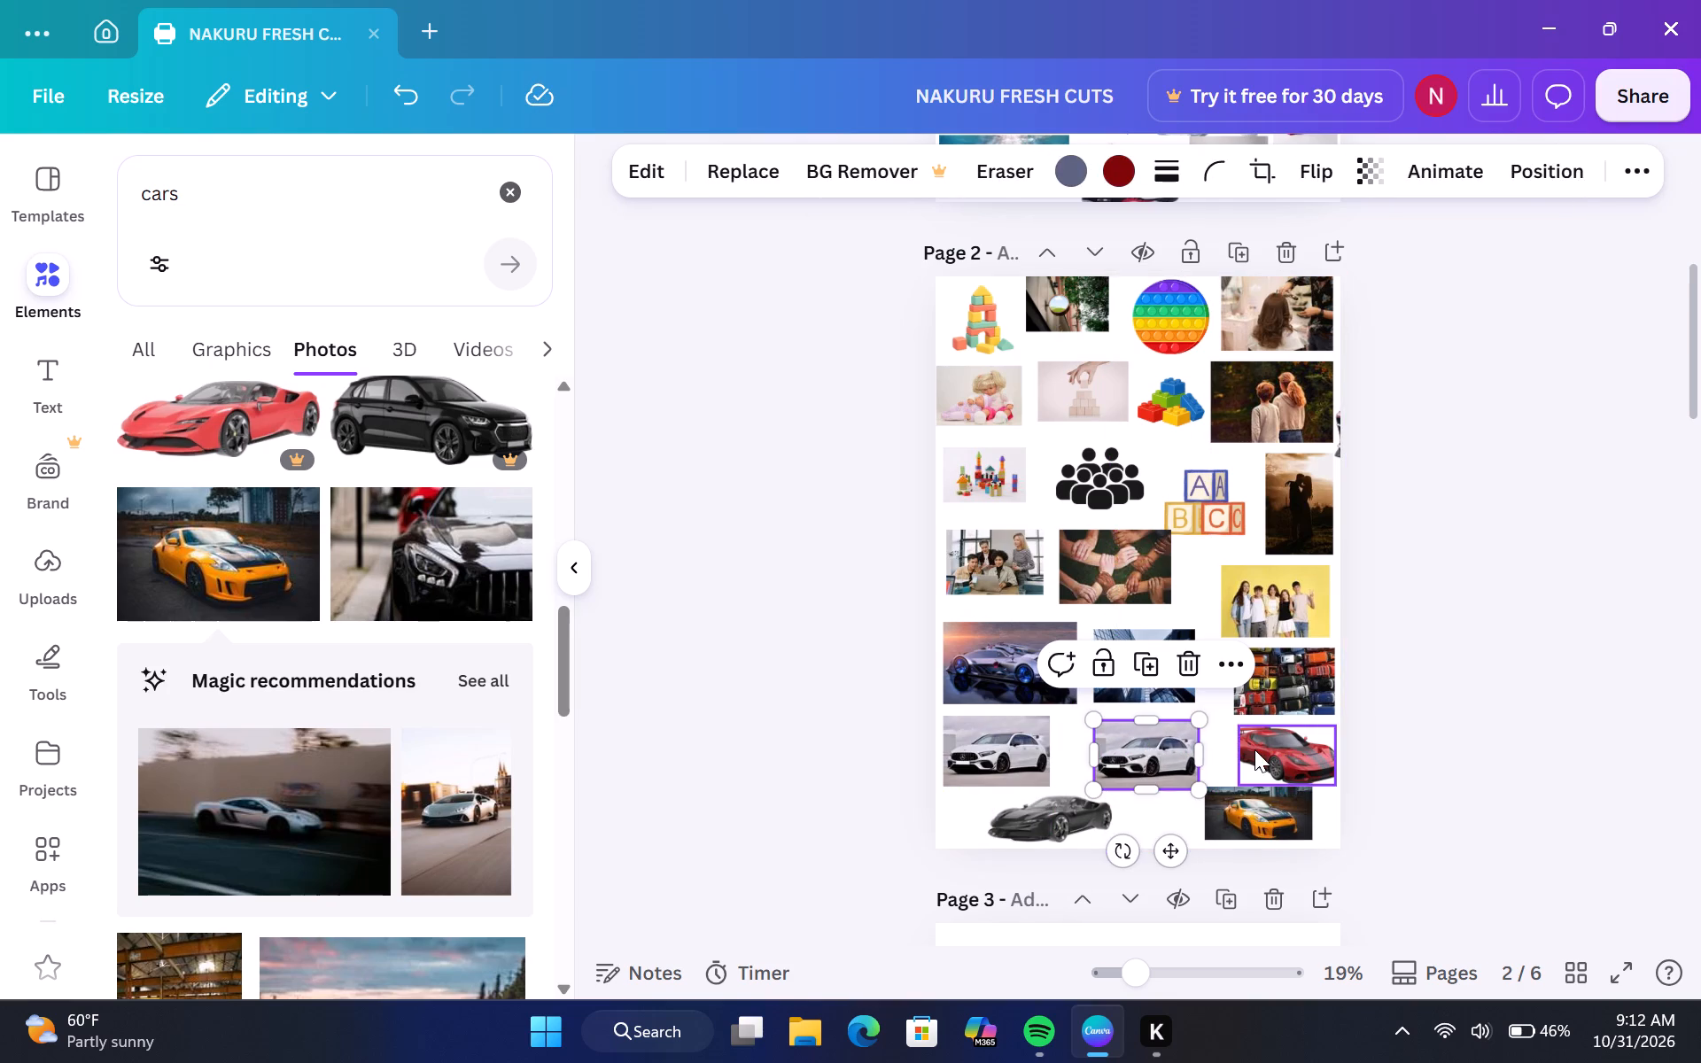
{"action": "left_click_drag", "start_coordinate": [1254, 749], "coordinate": [1240, 746]}
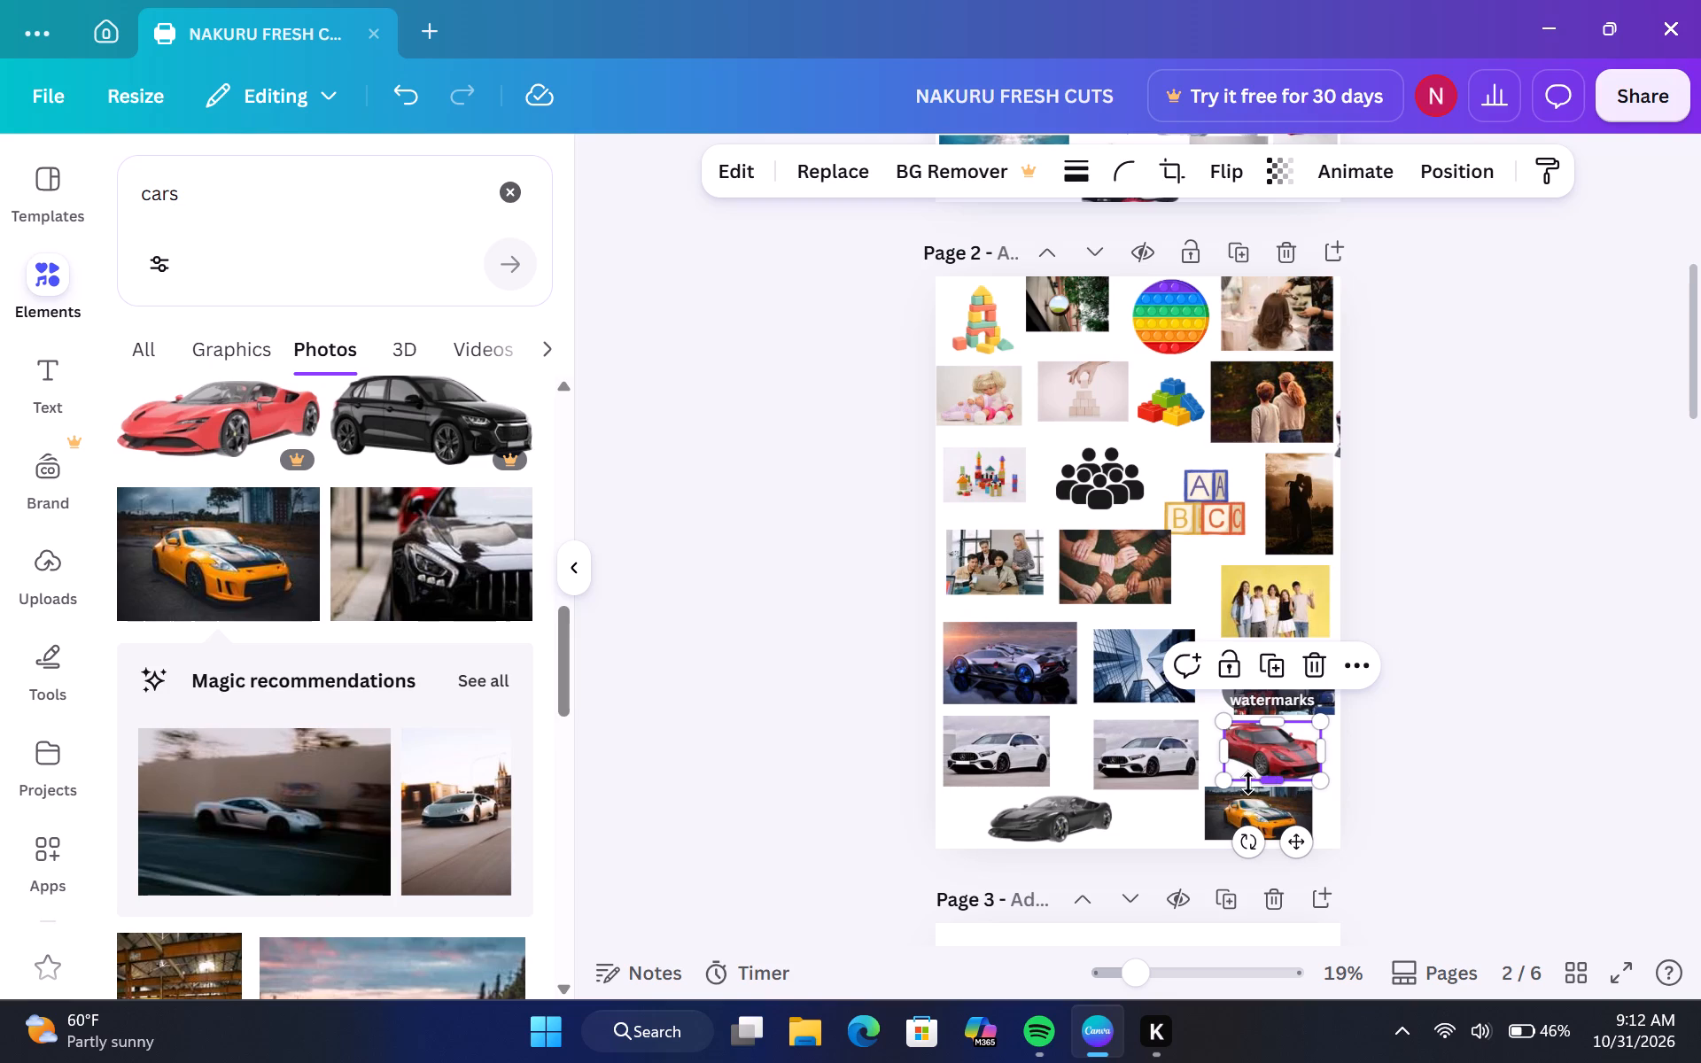
{"action": "left_click_drag", "start_coordinate": [1254, 803], "coordinate": [1246, 810]}
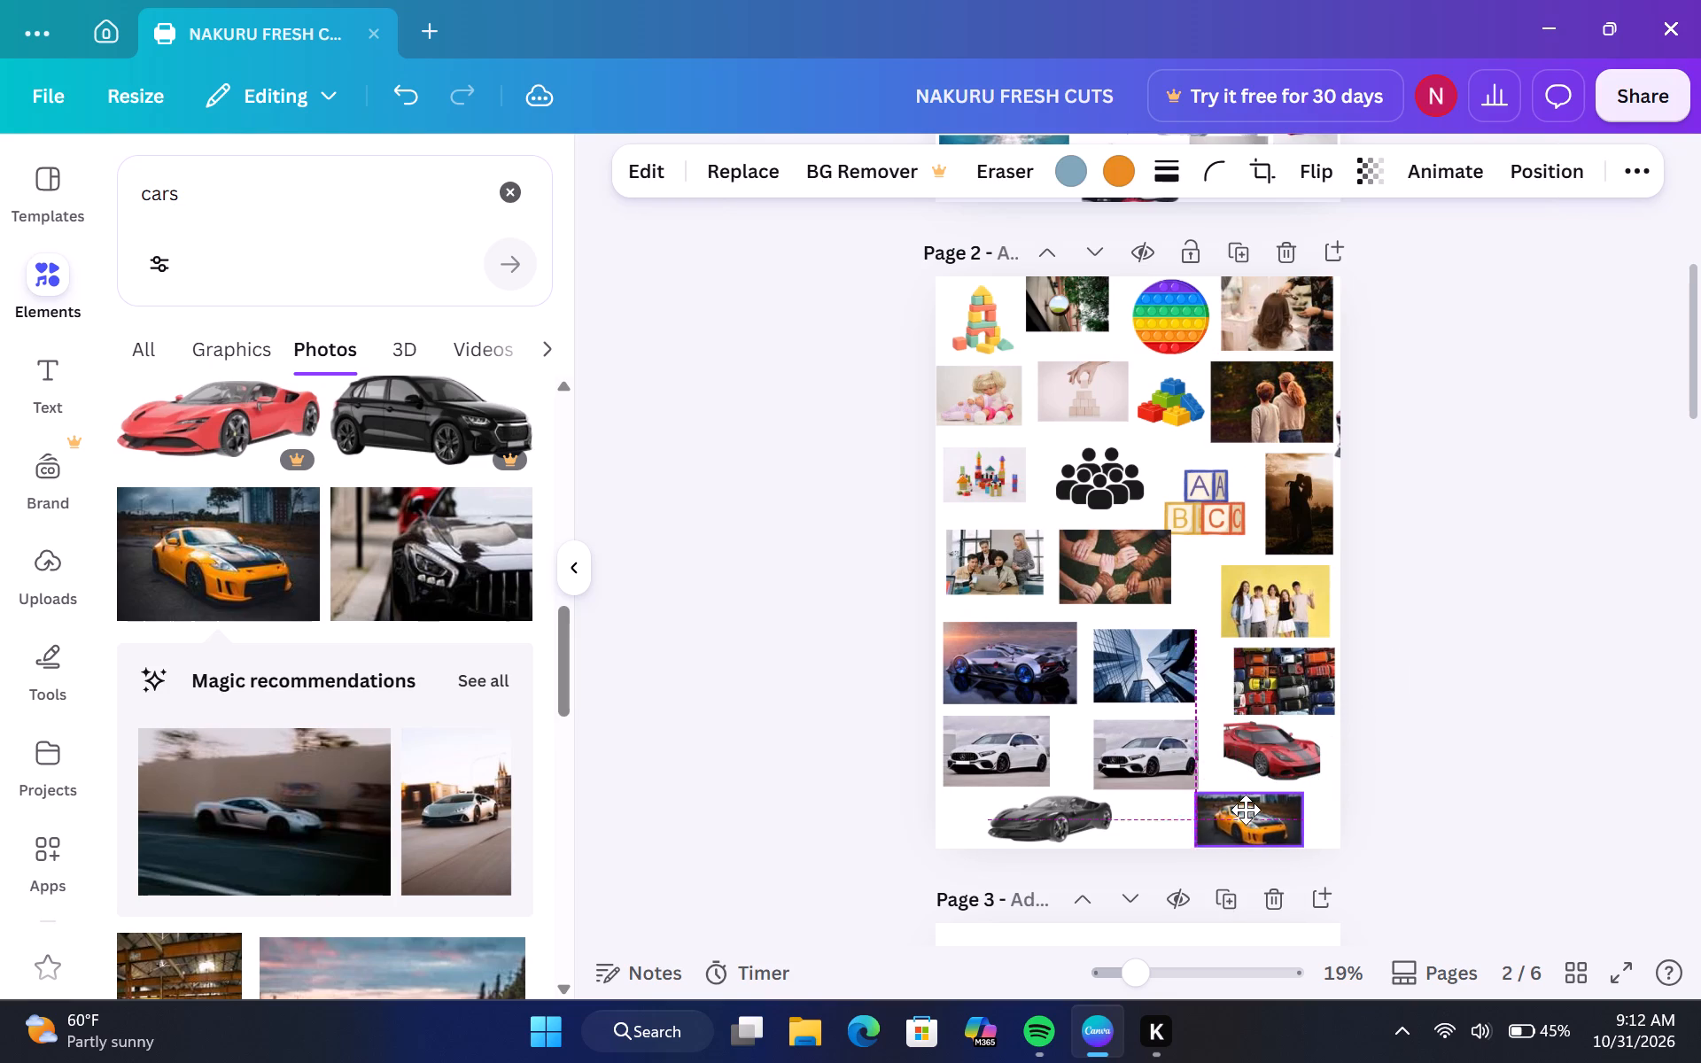
{"action": "left_click_drag", "start_coordinate": [1246, 810], "coordinate": [1246, 806]}
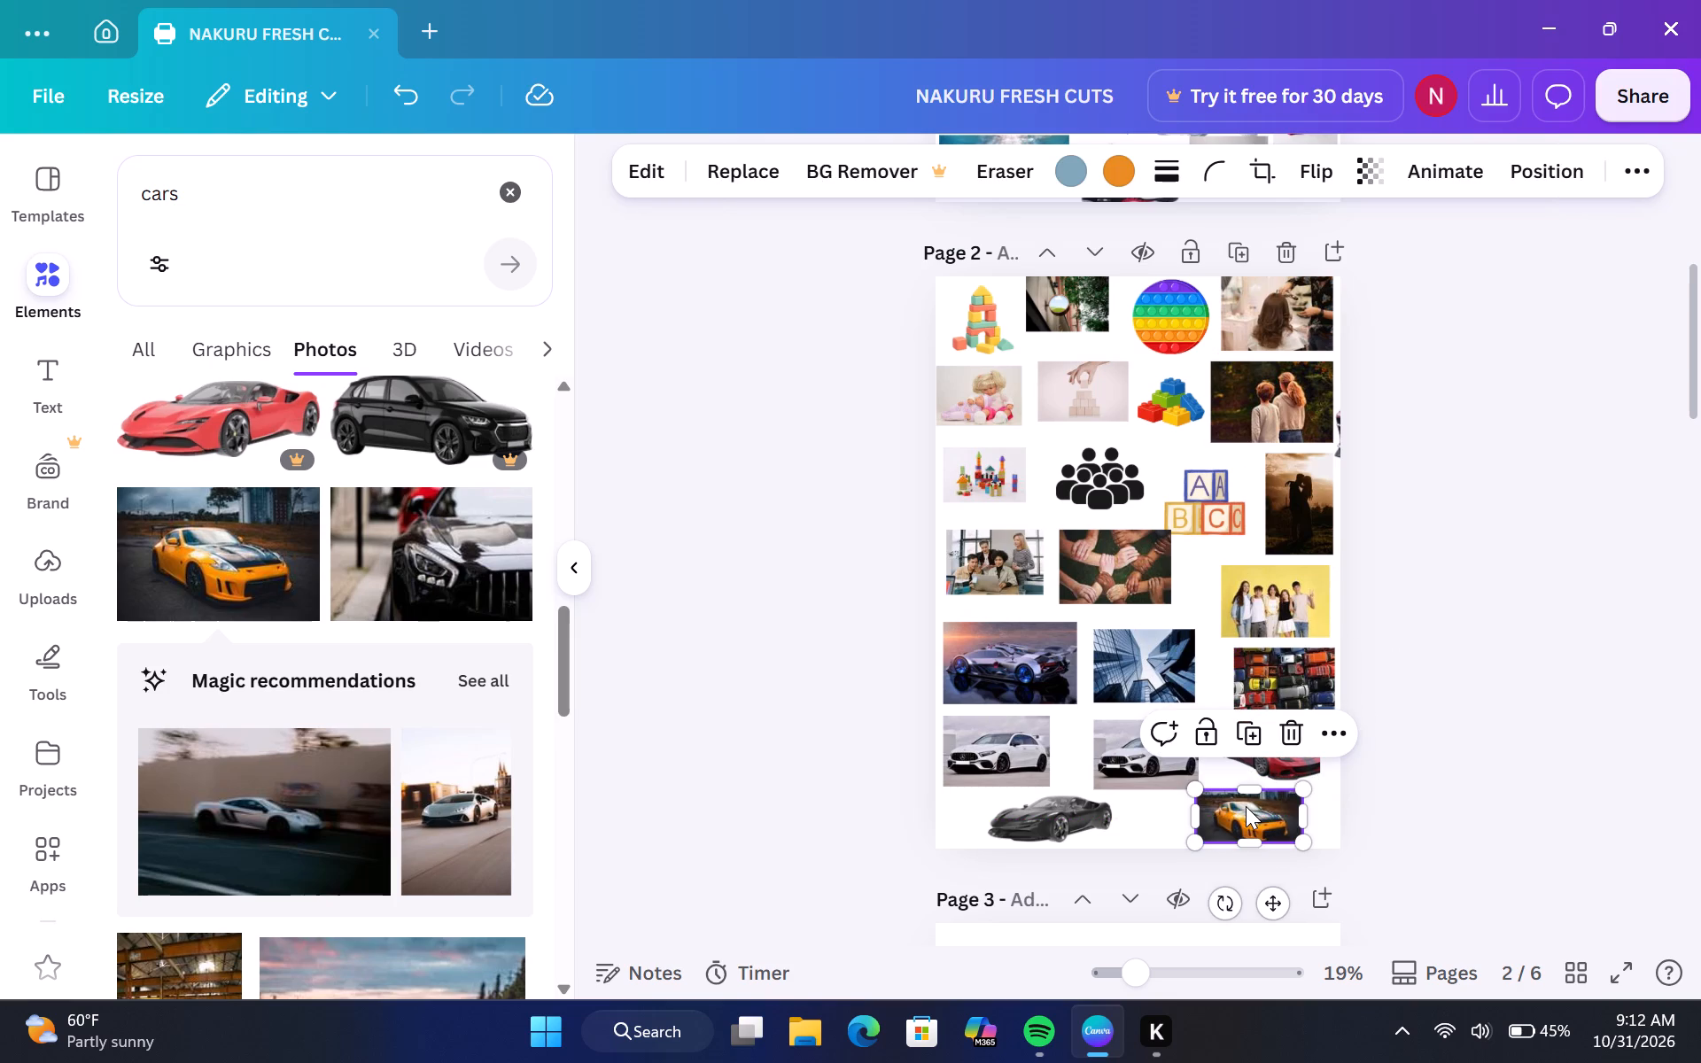
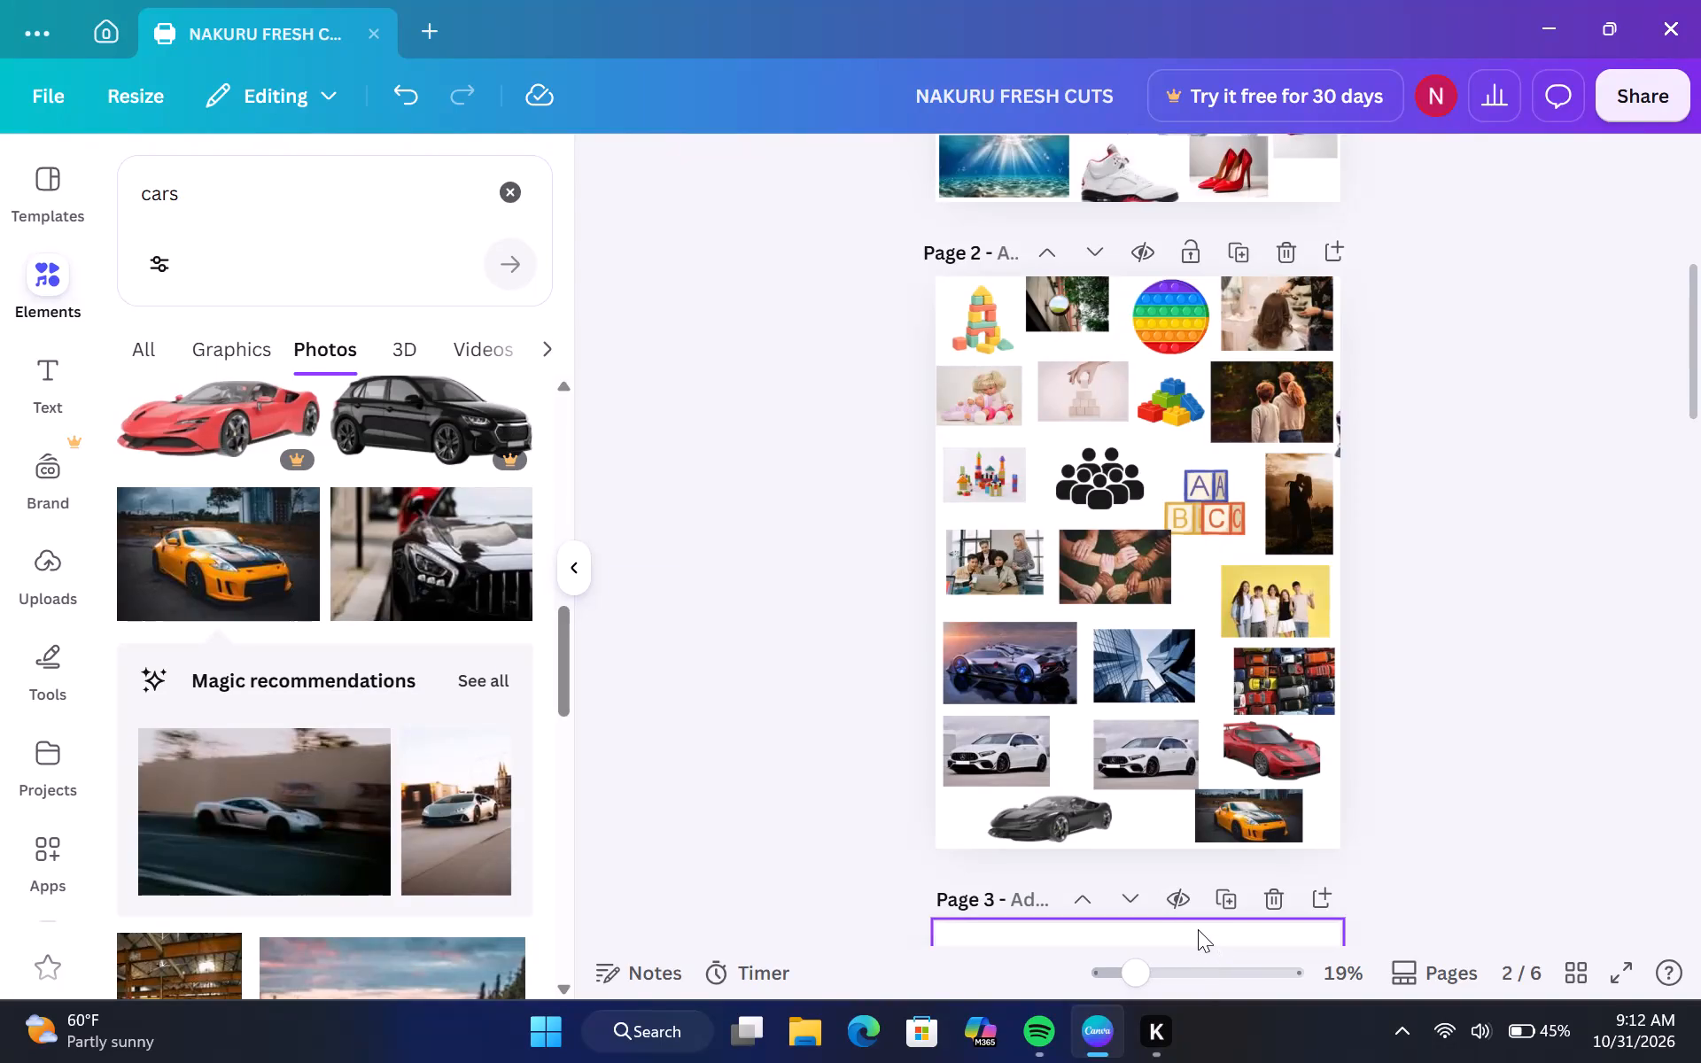
Go to the blank page 3 and replace the cars search with an elements search for food.
{"action": "left_click", "coordinate": [1197, 928]}
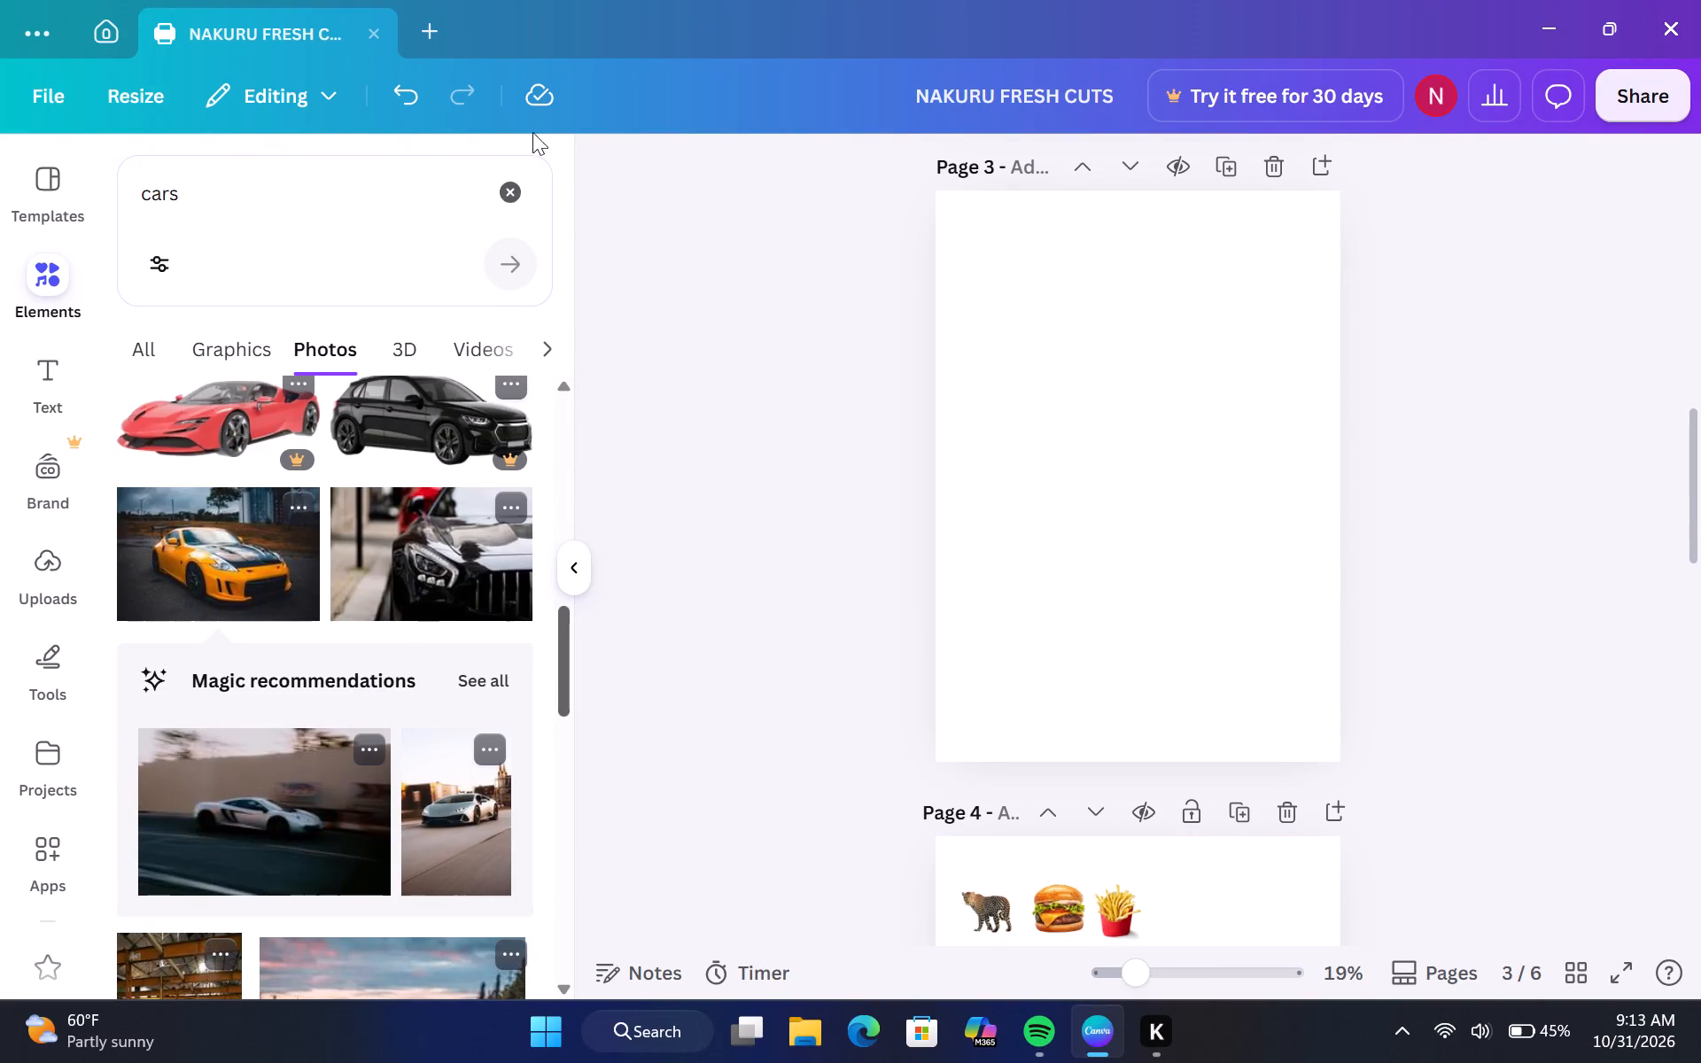
{"action": "left_click", "coordinate": [505, 177]}
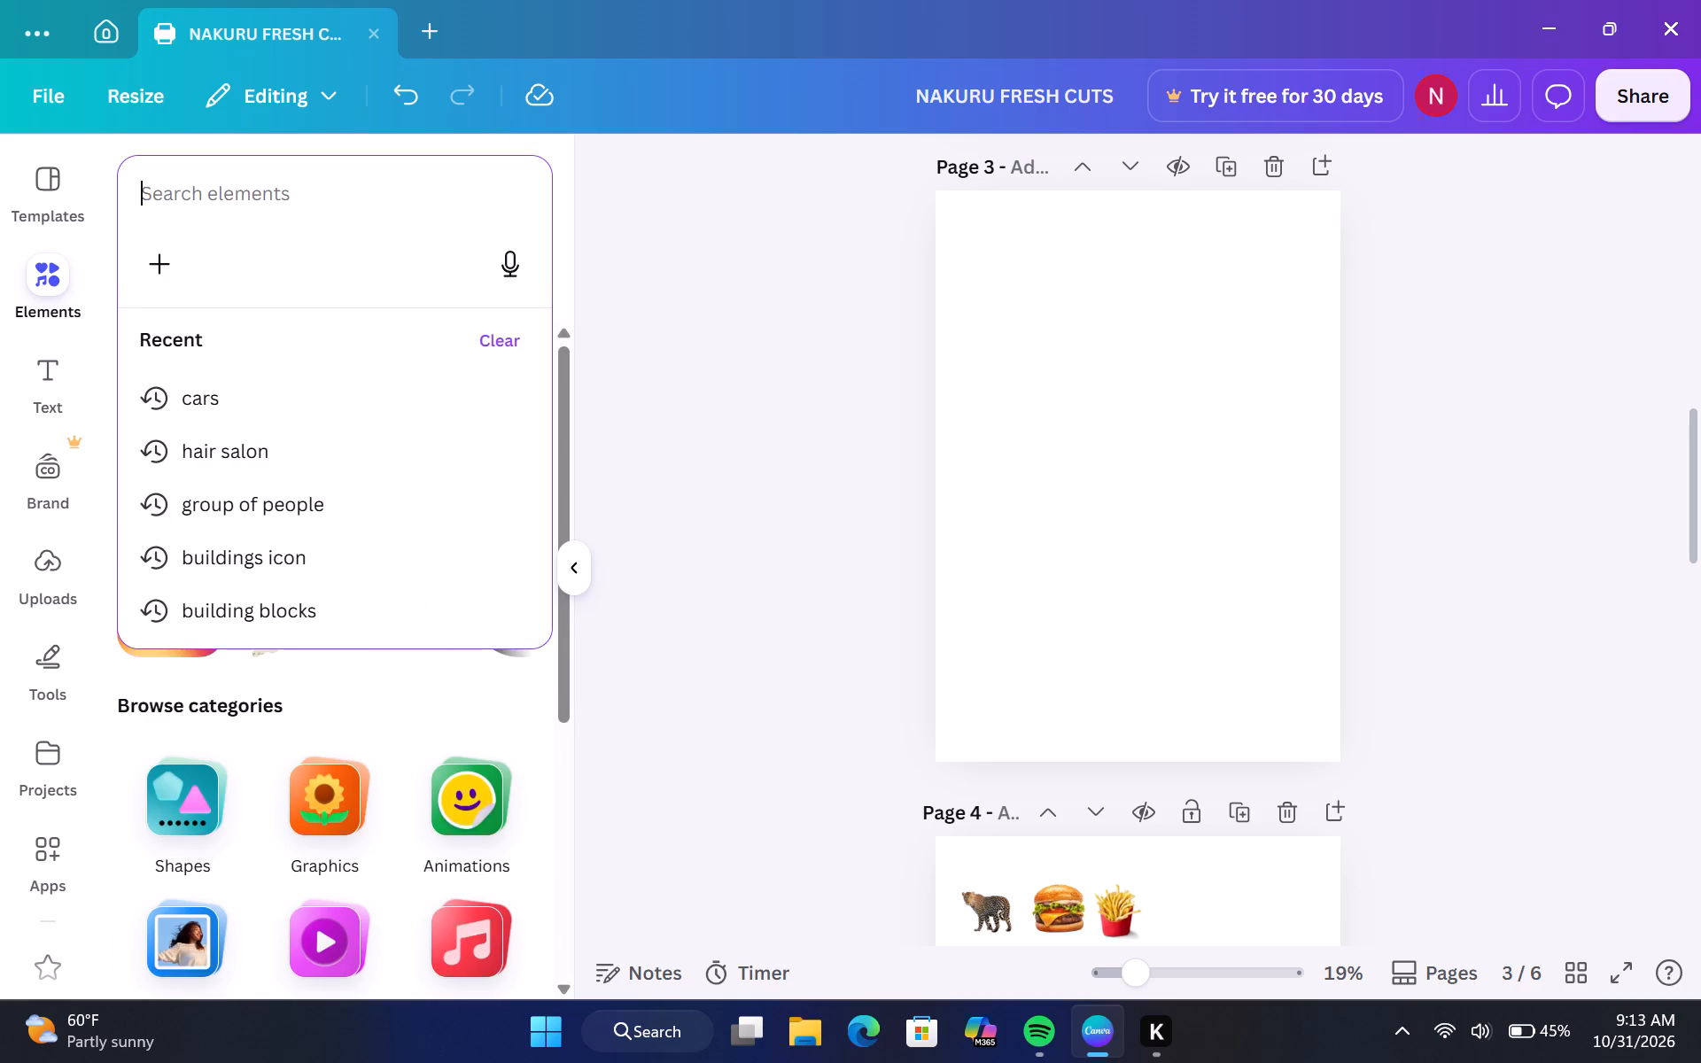
{"action": "left_click", "coordinate": [251, 204]}
{"action": "key", "text": "f"}
{"action": "type", "text": "oos"}
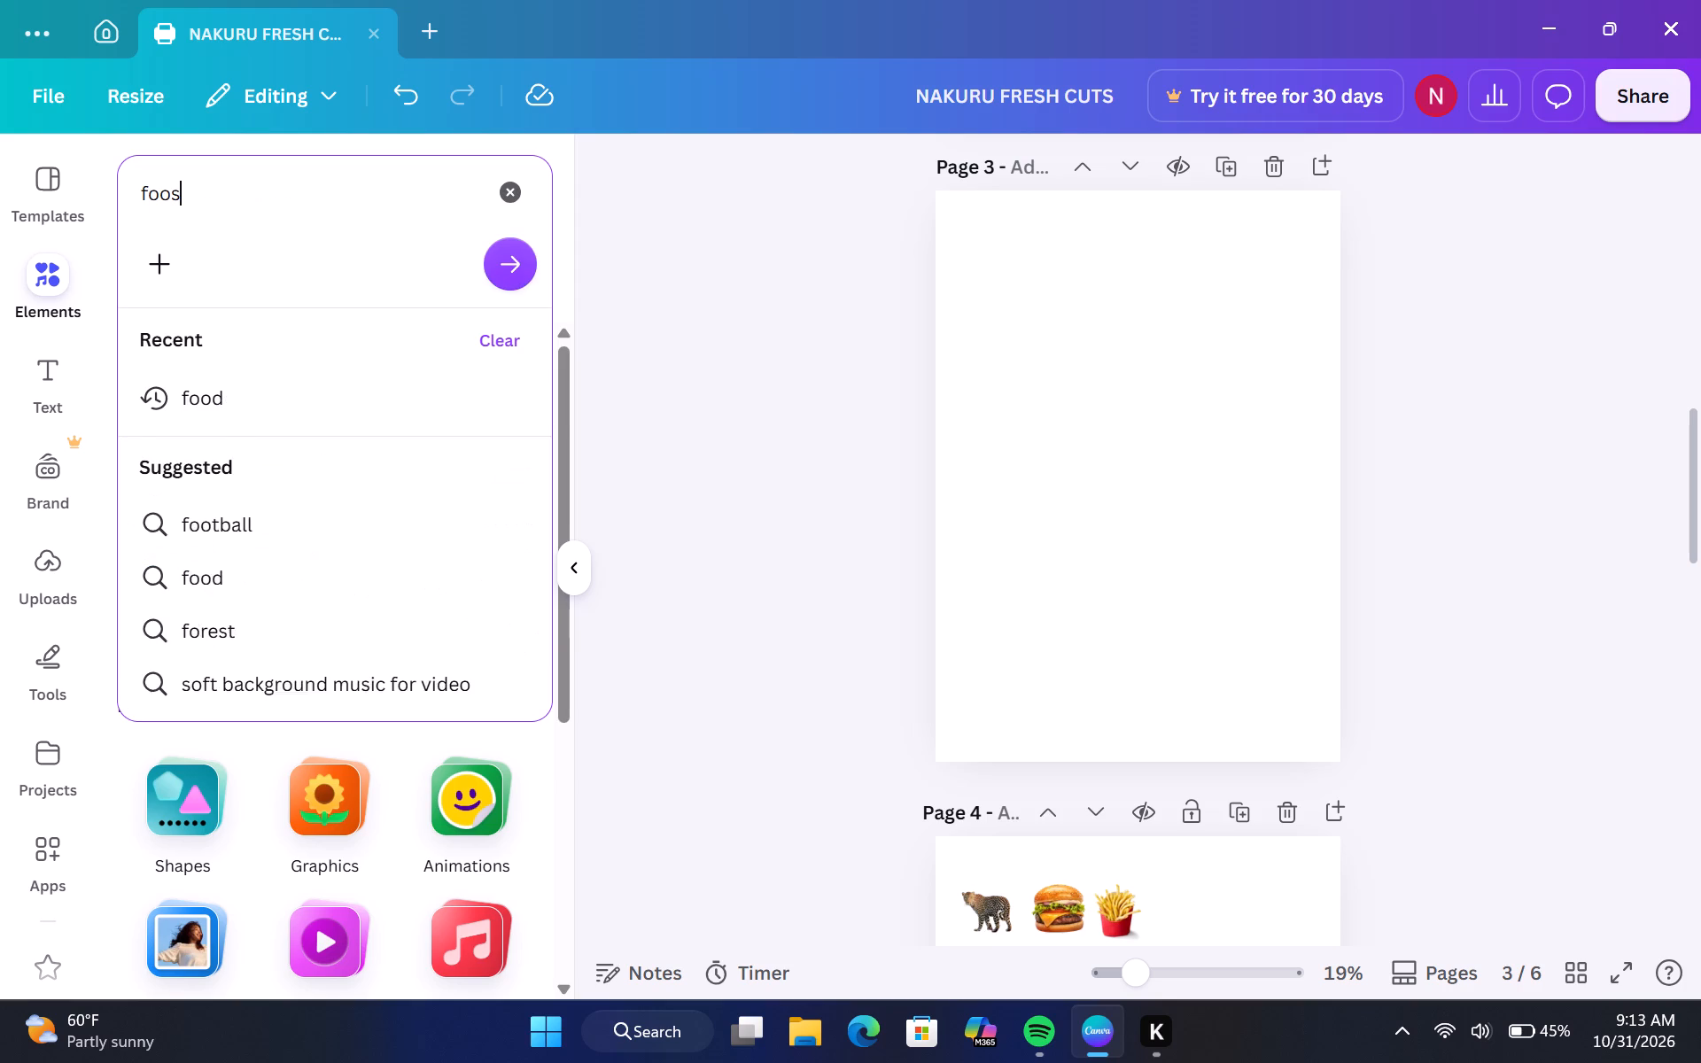
{"action": "key", "text": "Delete"}
{"action": "key", "text": "d"}
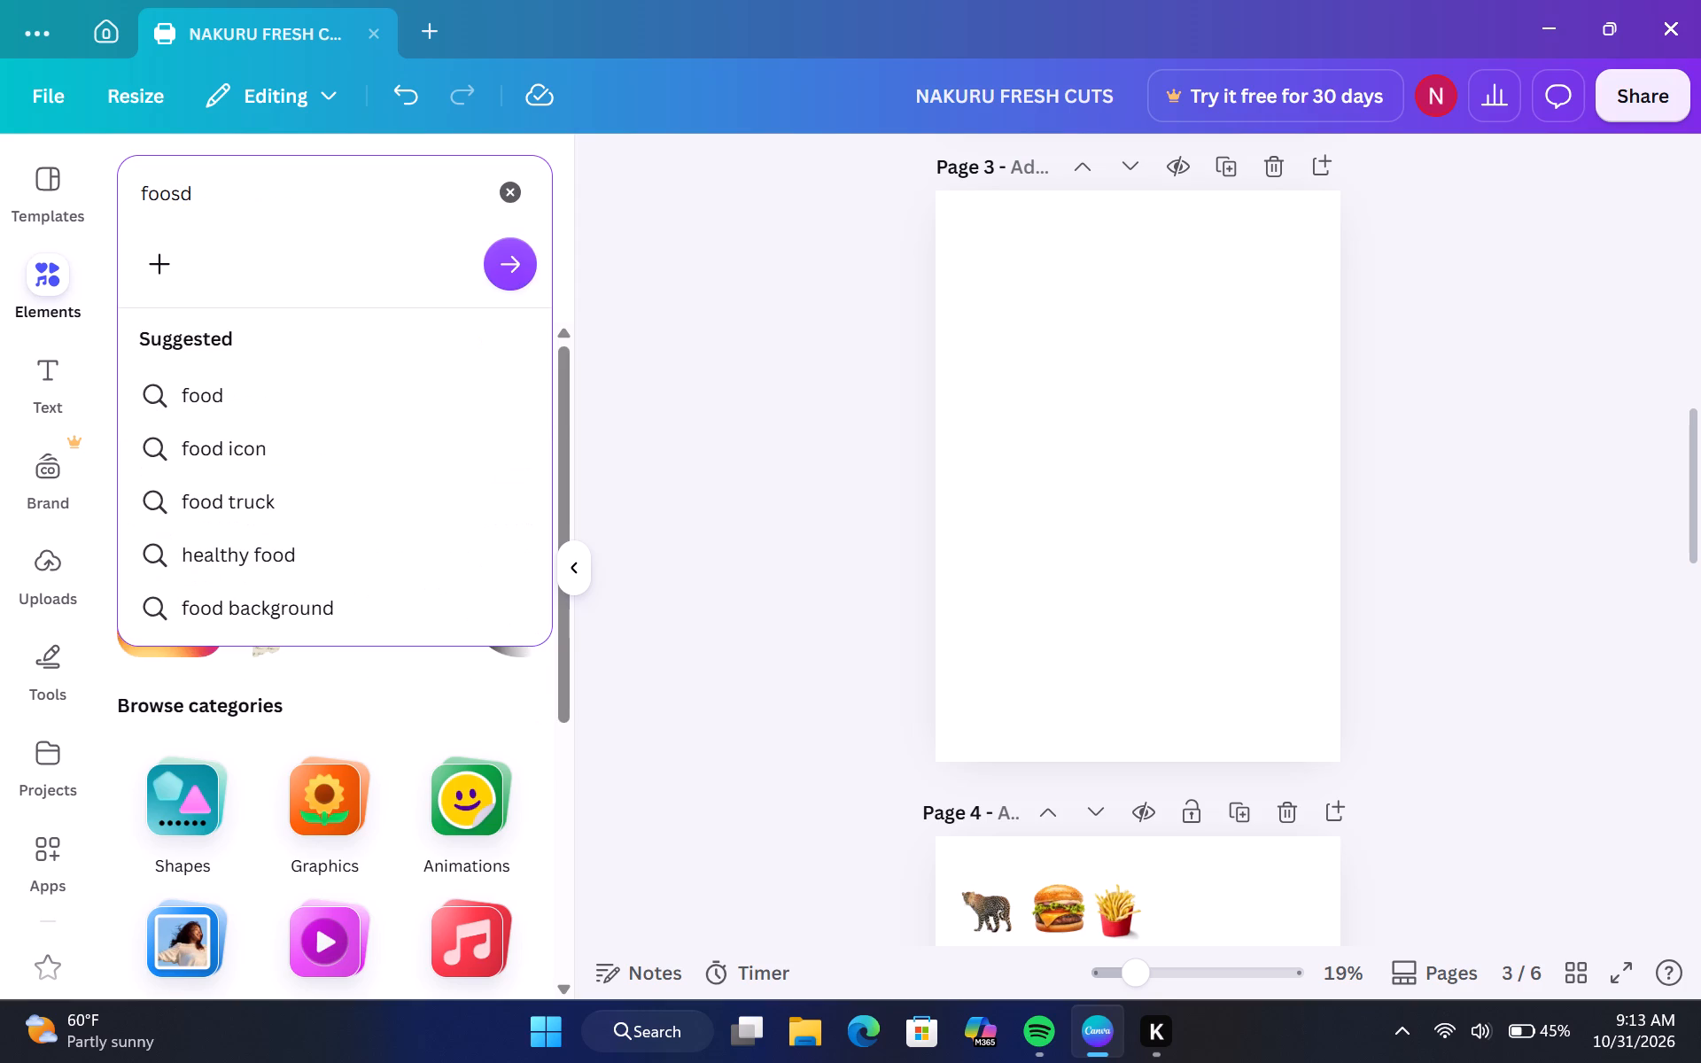
{"action": "key", "text": "BackSpace"}
{"action": "key", "text": "BackSpace"}
{"action": "key", "text": "Delete"}
{"action": "key", "text": "d"}
{"action": "key", "text": "Return"}
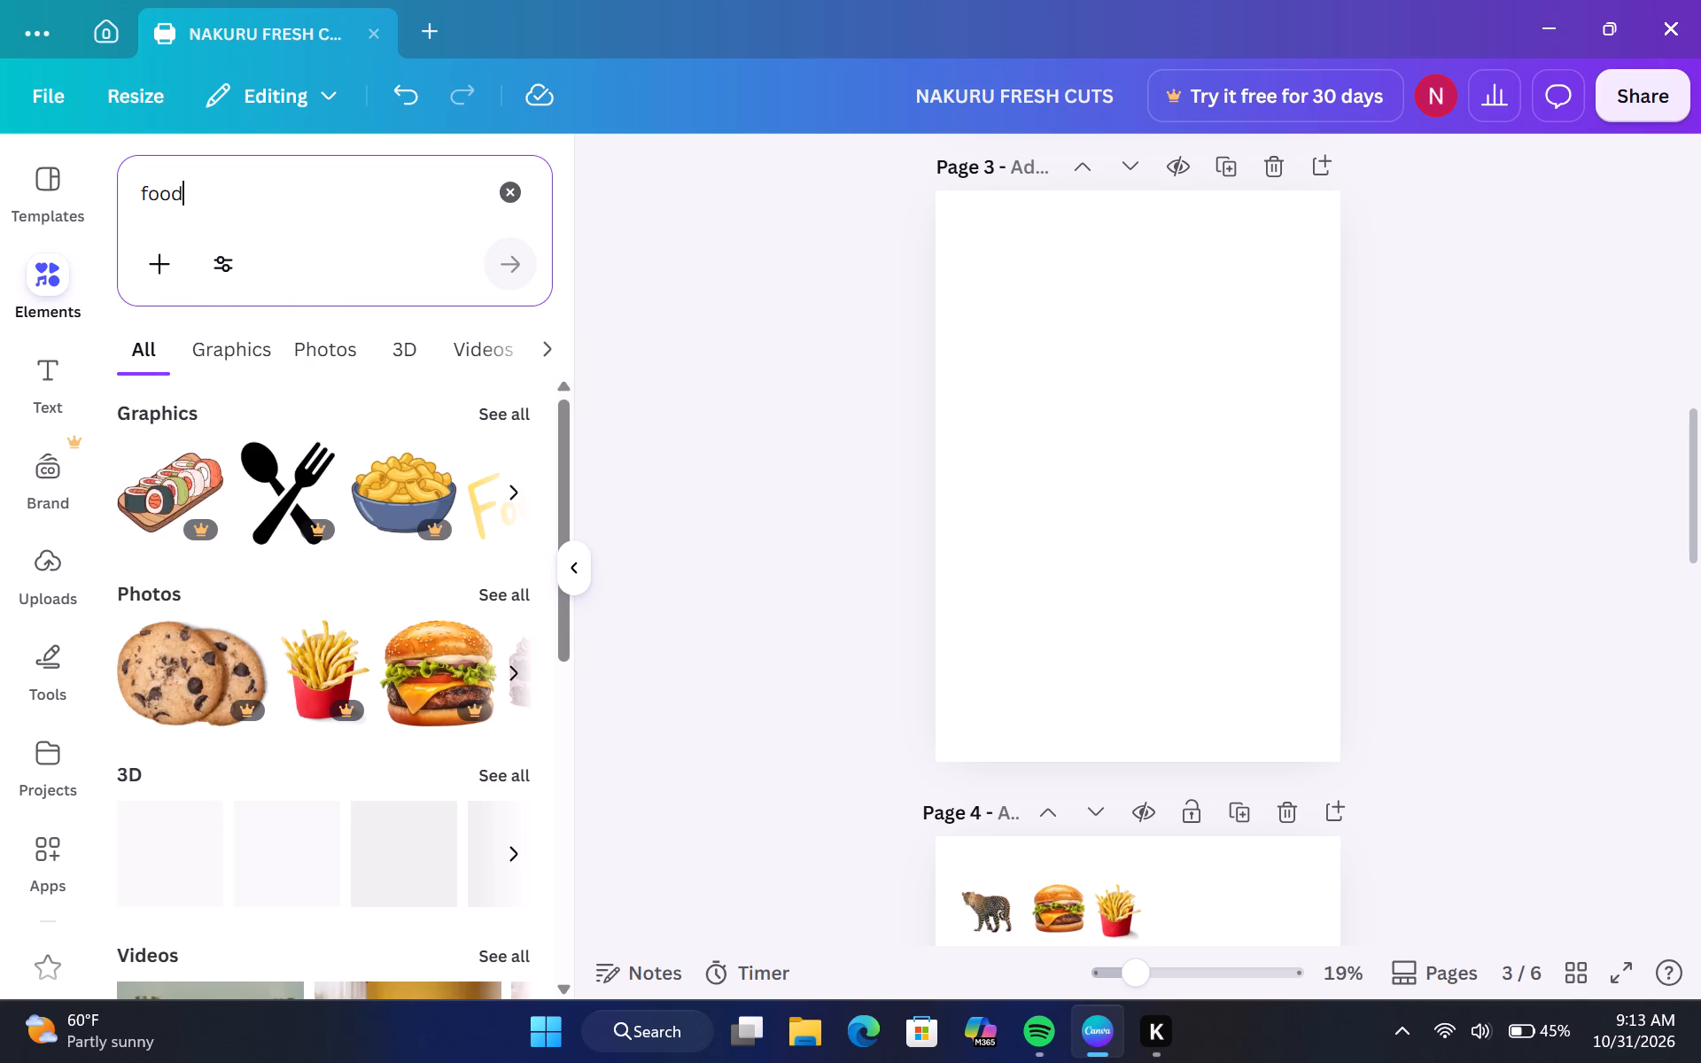
Add the sushi board, crossed spoon and fork, and macaroni bowl graphics from the food results to page 3.
{"action": "left_click", "coordinate": [151, 449]}
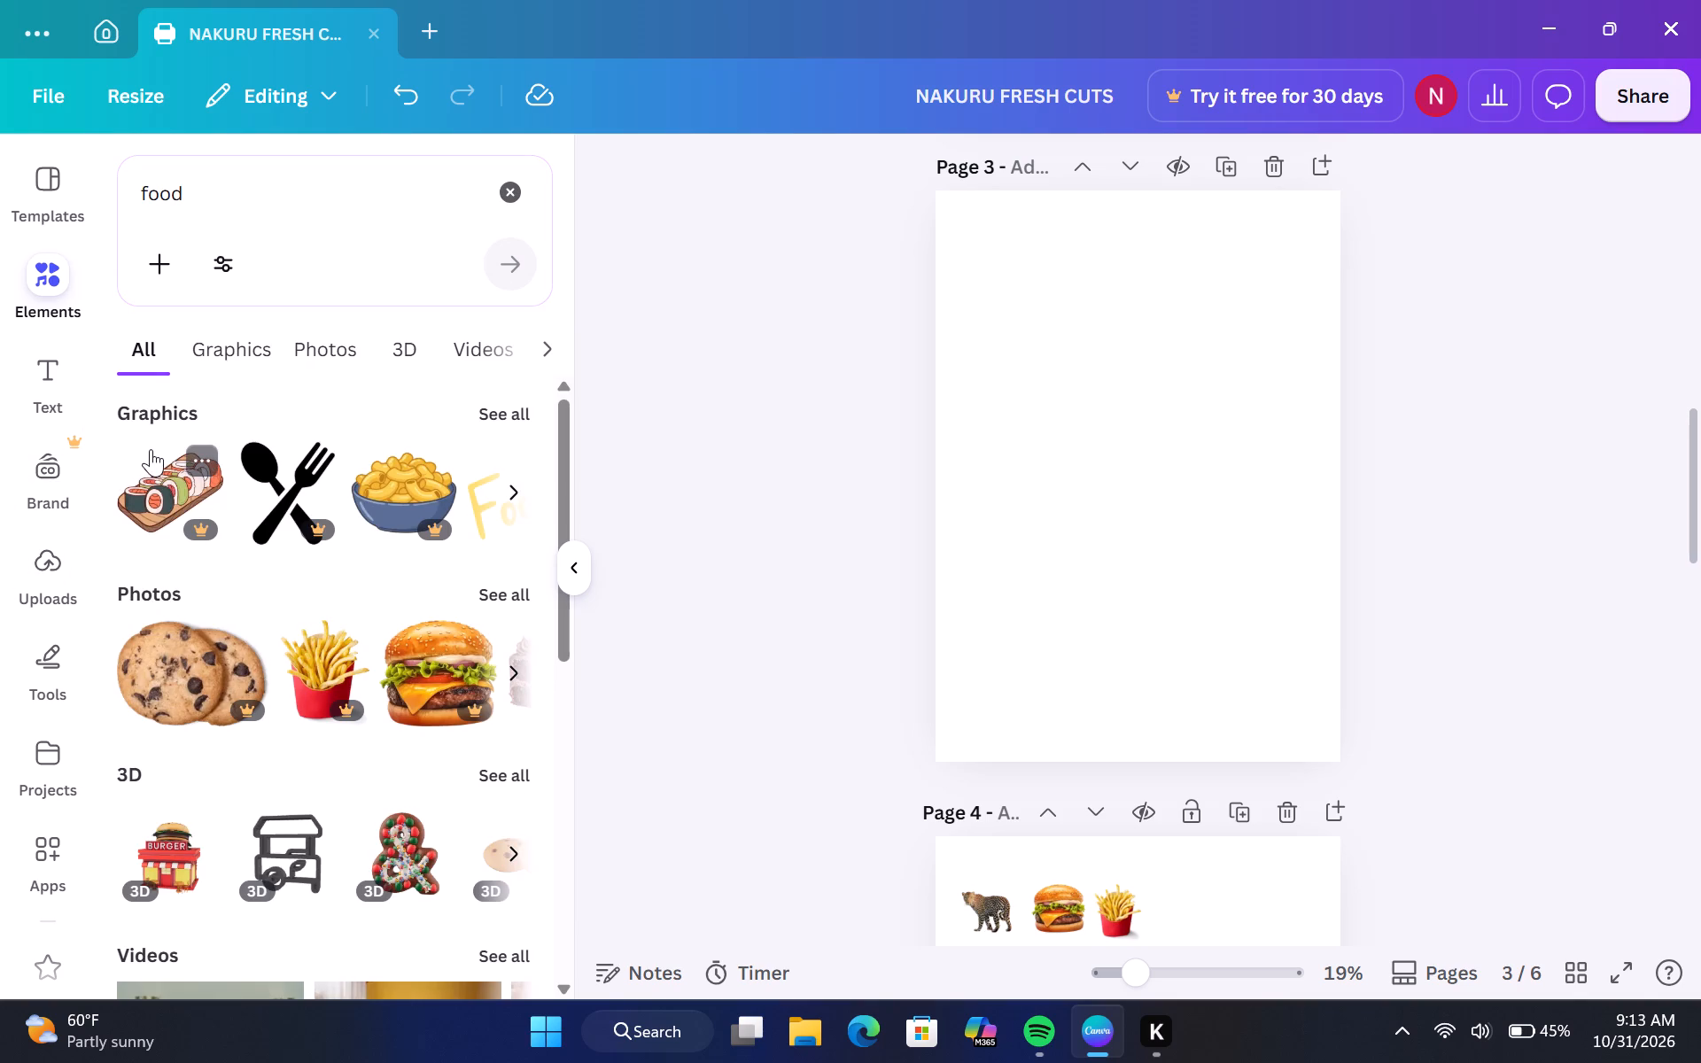
{"action": "left_click", "coordinate": [559, 679]}
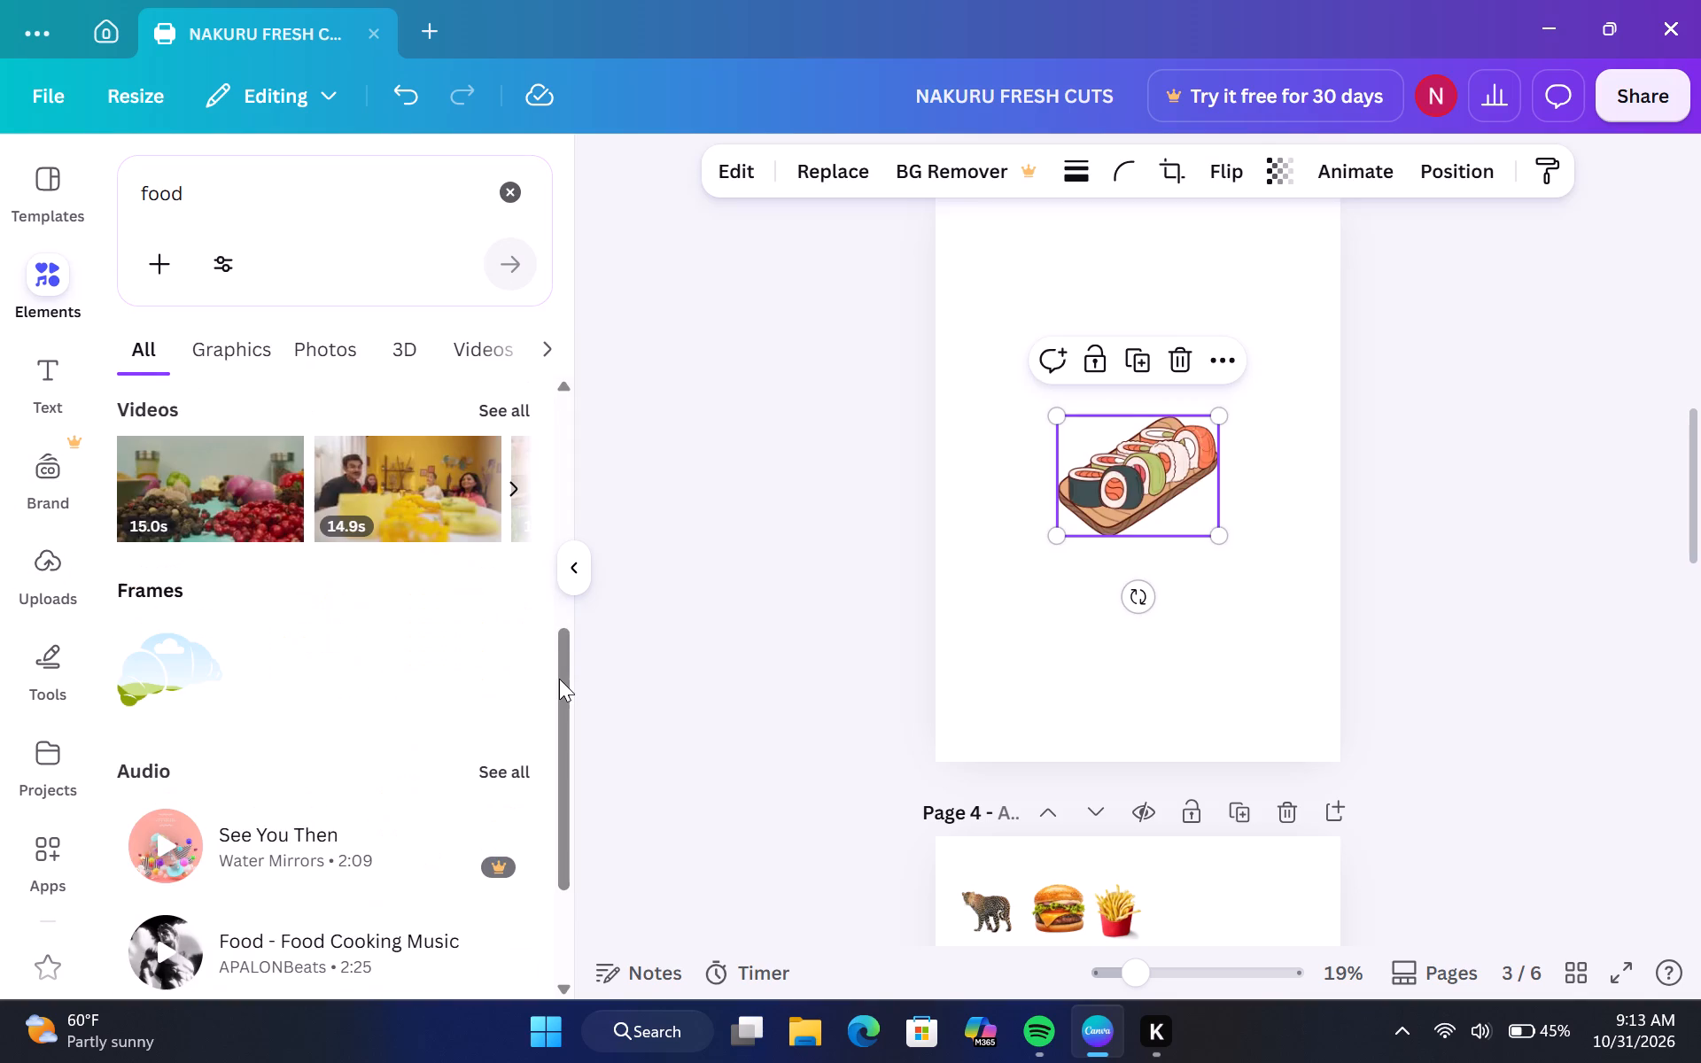
{"action": "left_click", "coordinate": [571, 925]}
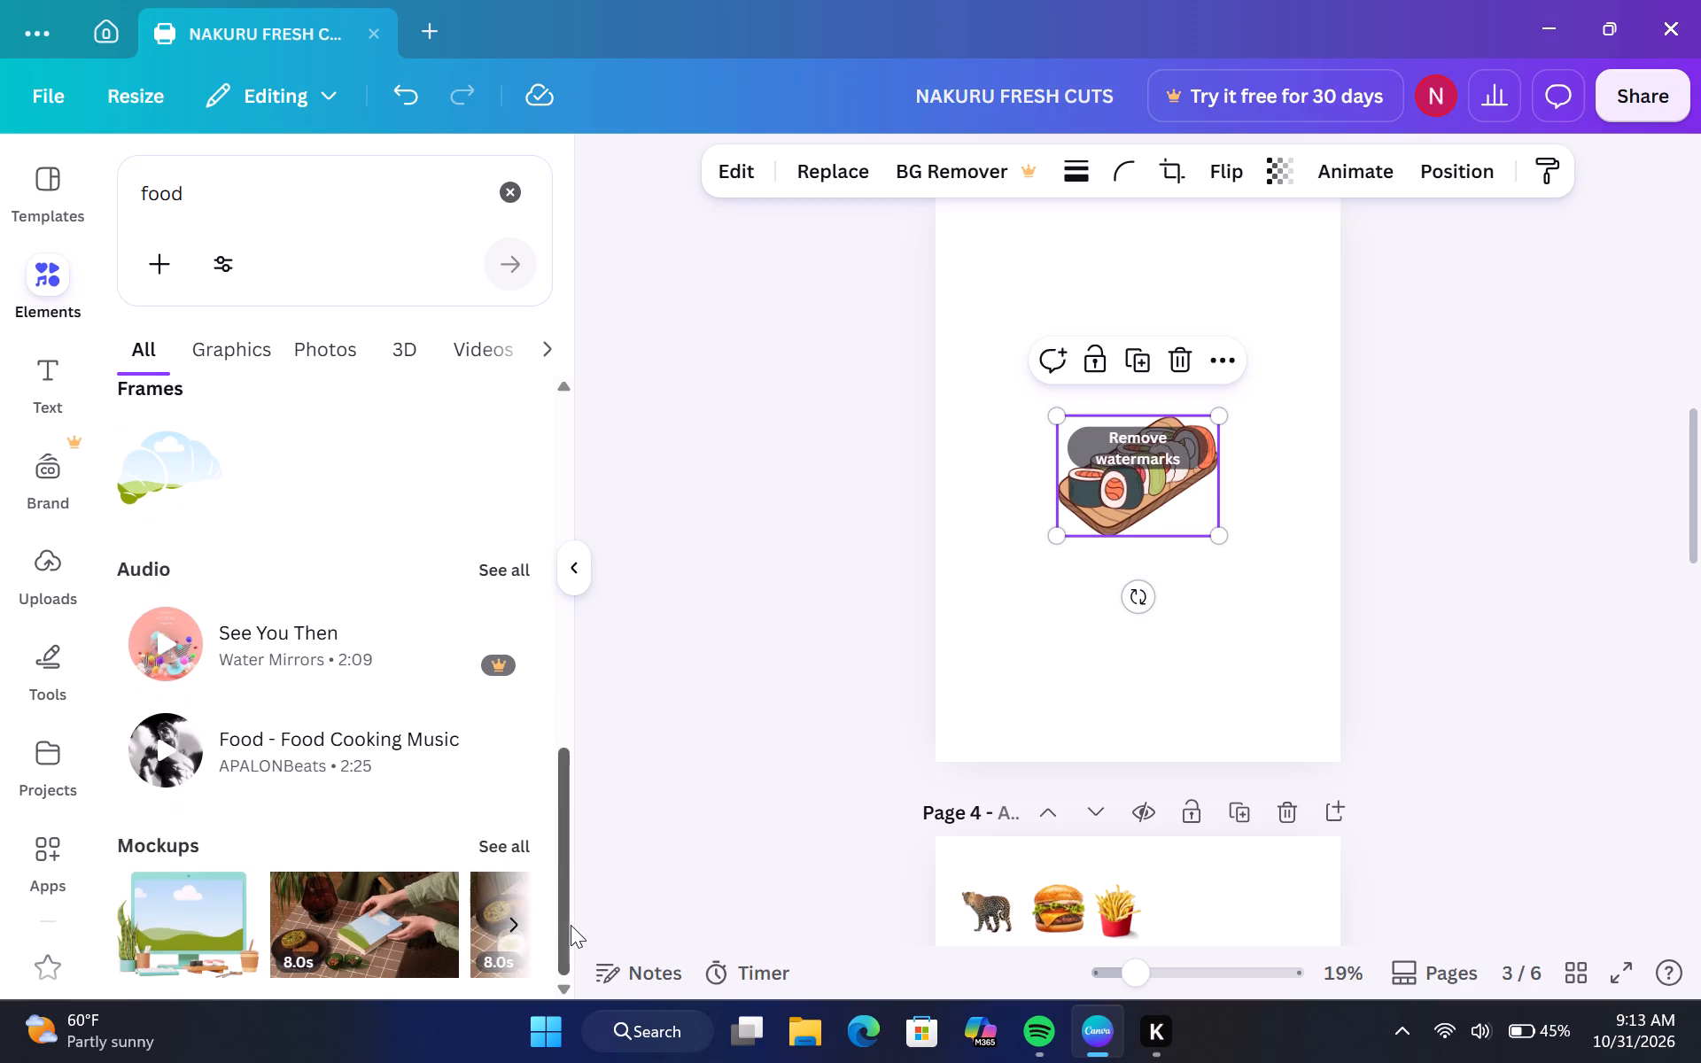
{"action": "triple_click", "coordinate": [565, 422]}
{"action": "left_click", "coordinate": [565, 422]}
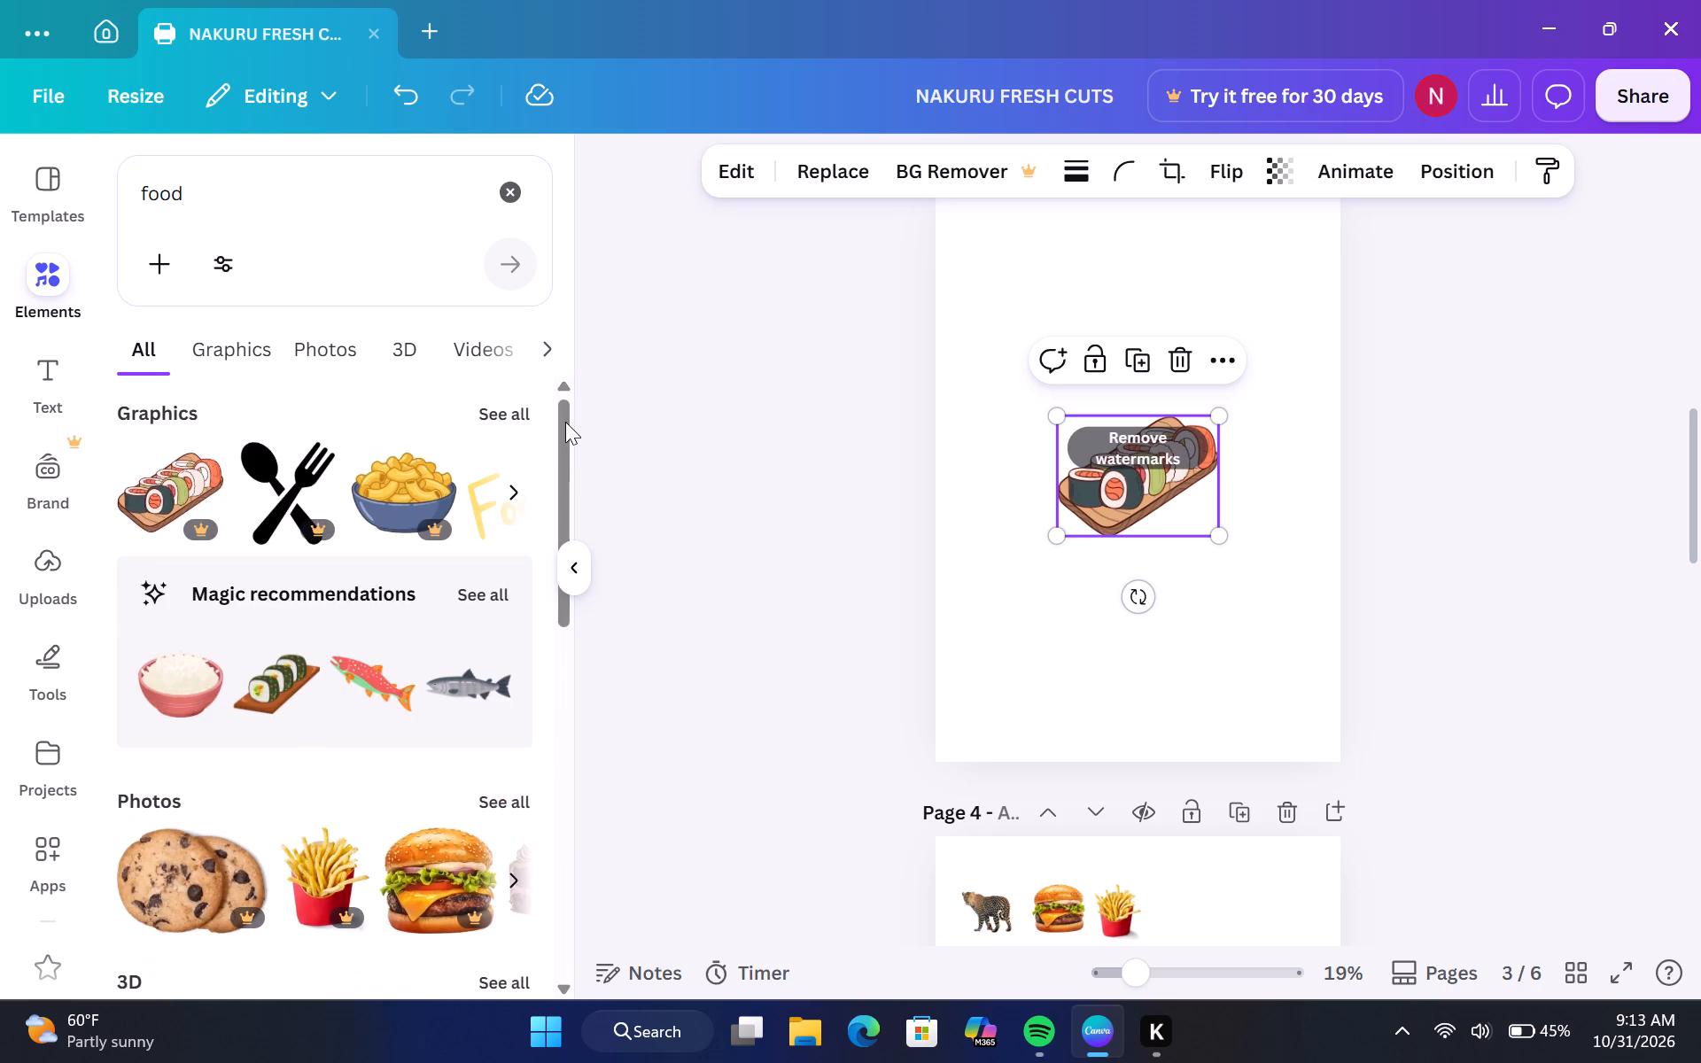
{"action": "left_click_drag", "start_coordinate": [174, 485], "coordinate": [259, 495]}
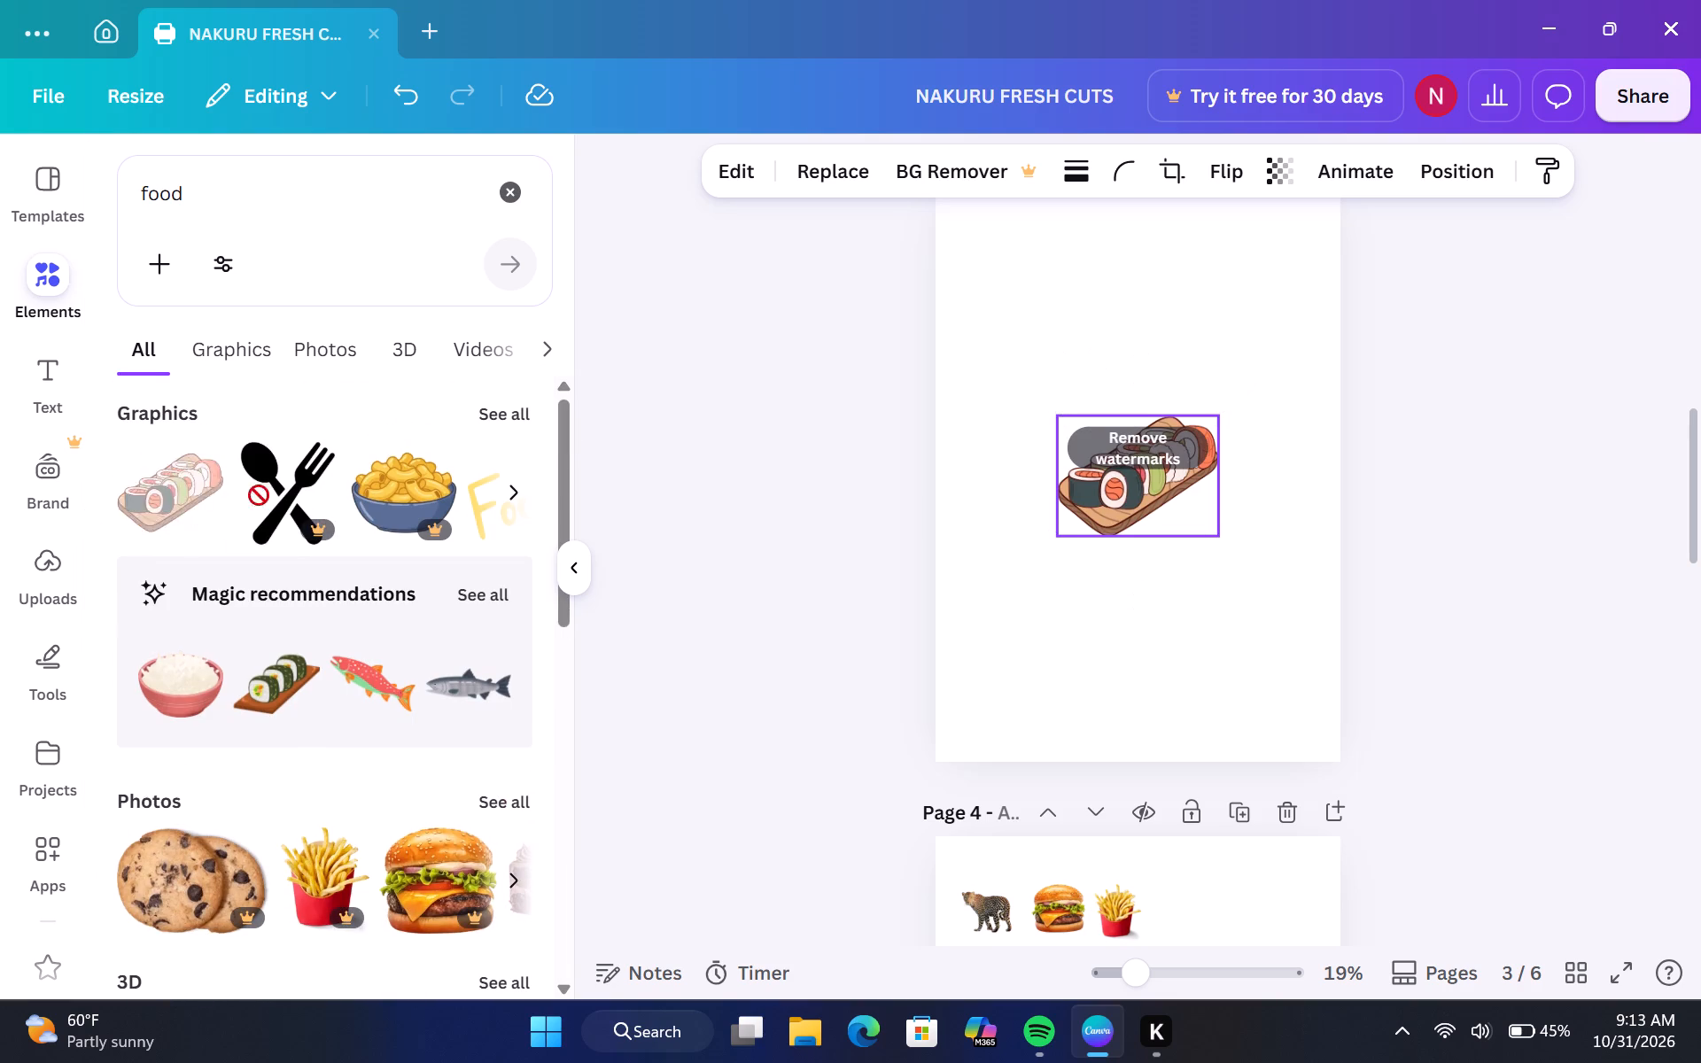
{"action": "left_click_drag", "start_coordinate": [259, 495], "coordinate": [286, 502]}
{"action": "left_click", "coordinate": [286, 502]}
{"action": "left_click", "coordinate": [396, 483]}
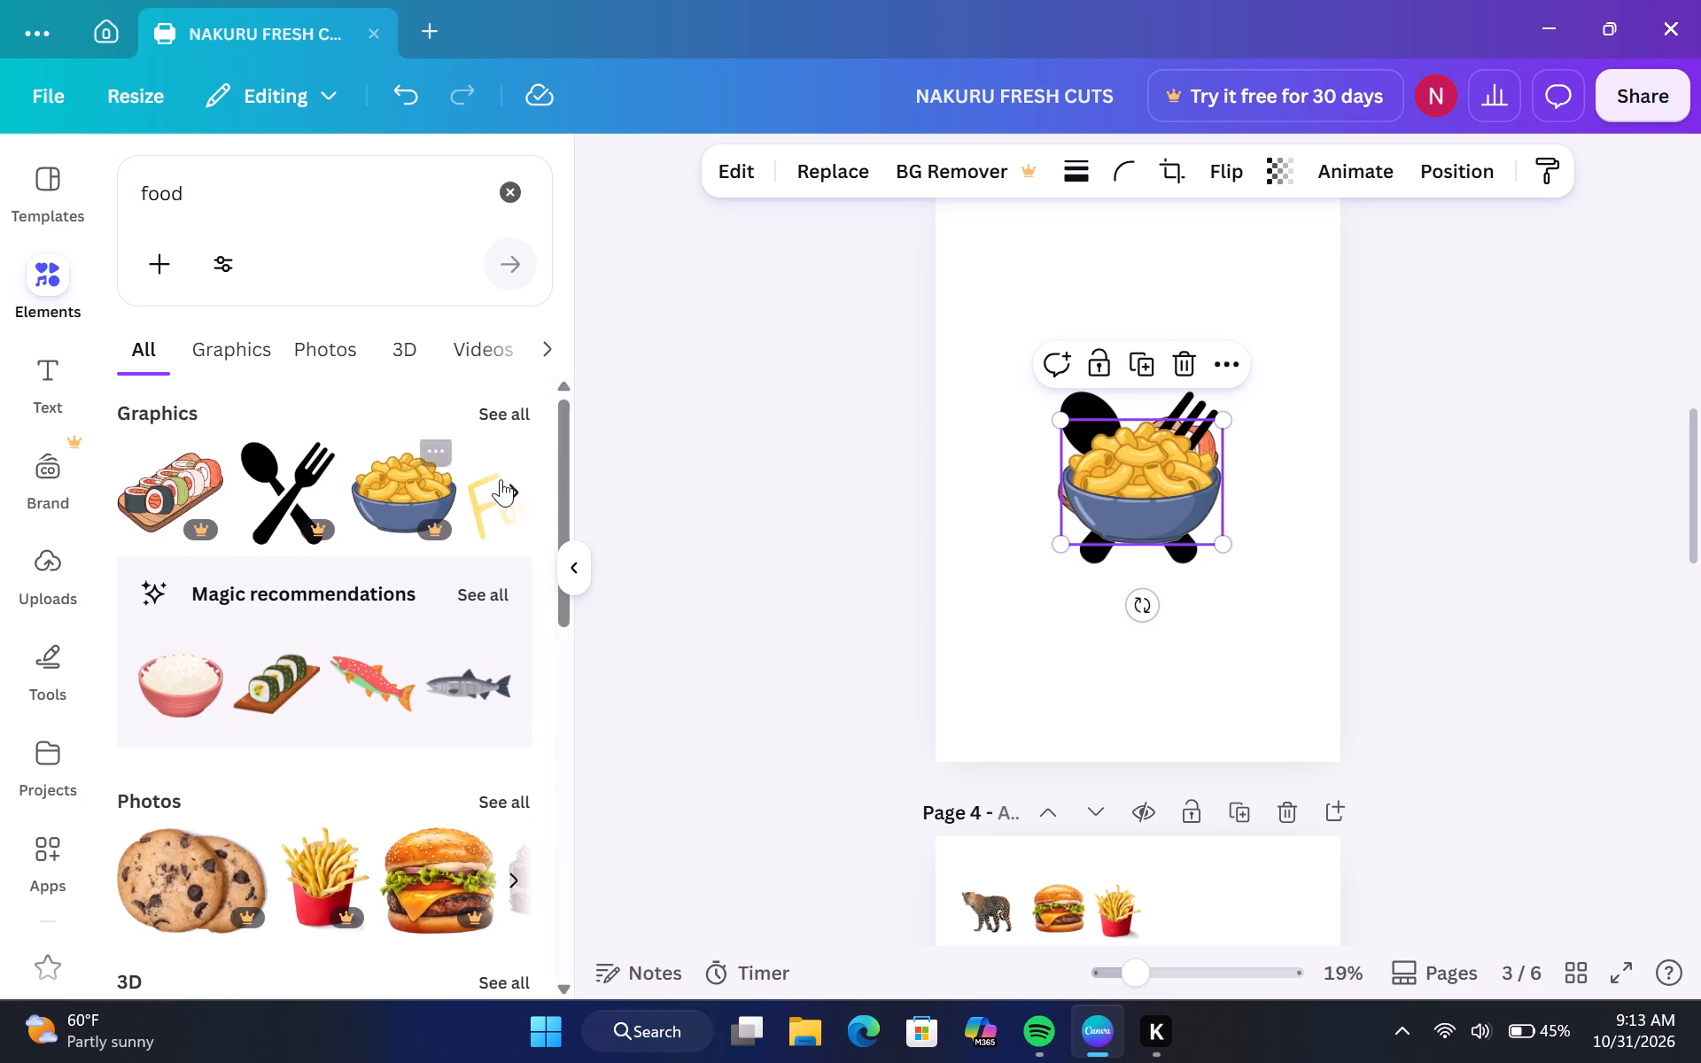
{"action": "left_click", "coordinate": [501, 479]}
Reduce the macaroni bowl and place it near the top of page 3 against the left edge.
{"action": "left_click_drag", "start_coordinate": [1111, 505], "coordinate": [1060, 322]}
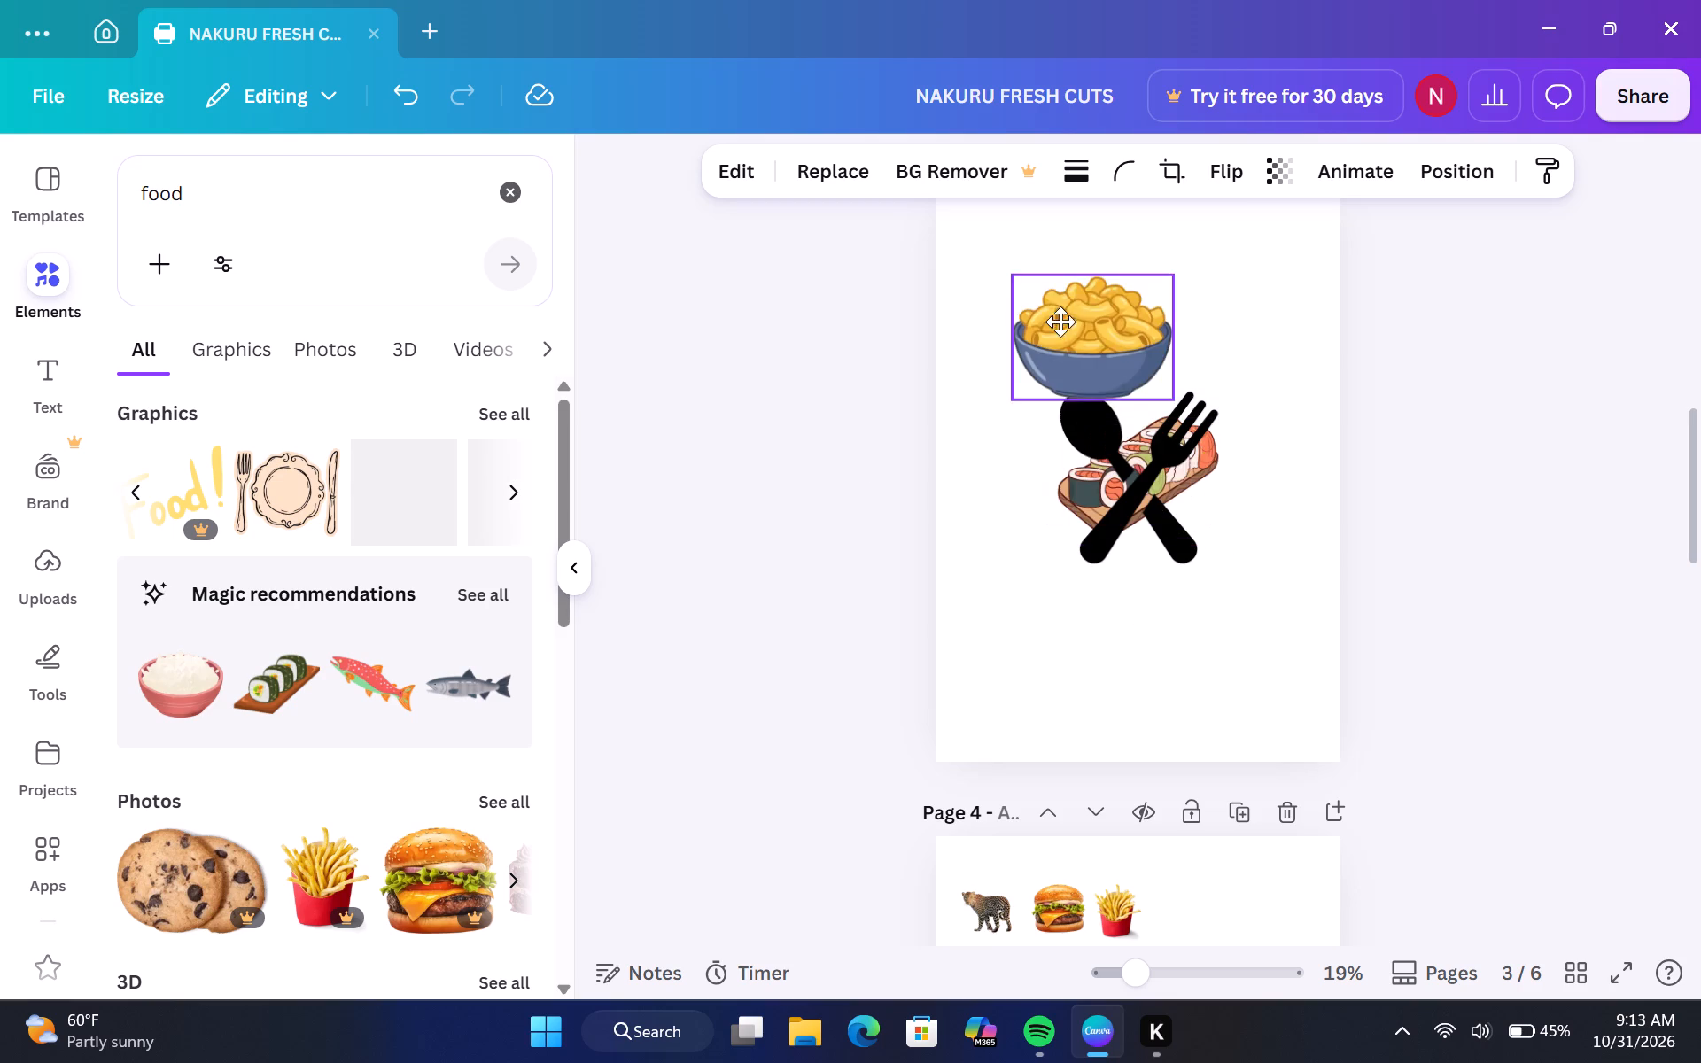
{"action": "left_click_drag", "start_coordinate": [1060, 322], "coordinate": [1059, 235]}
{"action": "left_click_drag", "start_coordinate": [1059, 235], "coordinate": [1058, 307]}
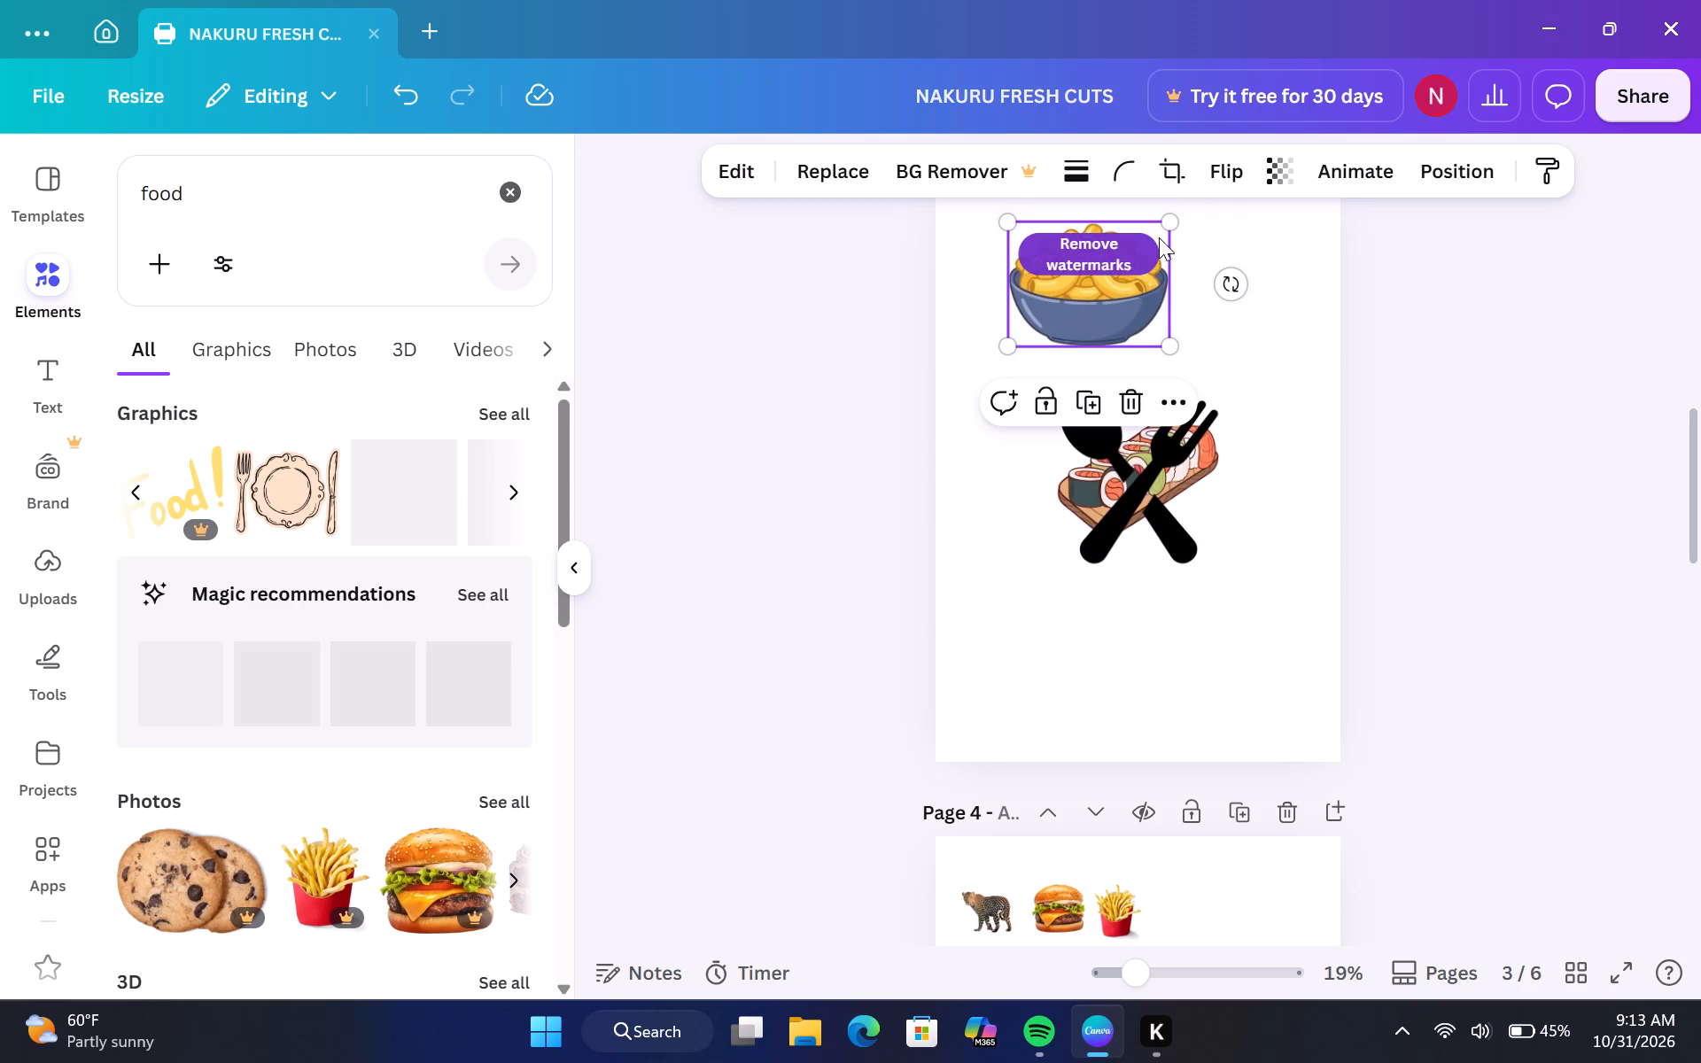
{"action": "left_click_drag", "start_coordinate": [1169, 226], "coordinate": [1098, 279]}
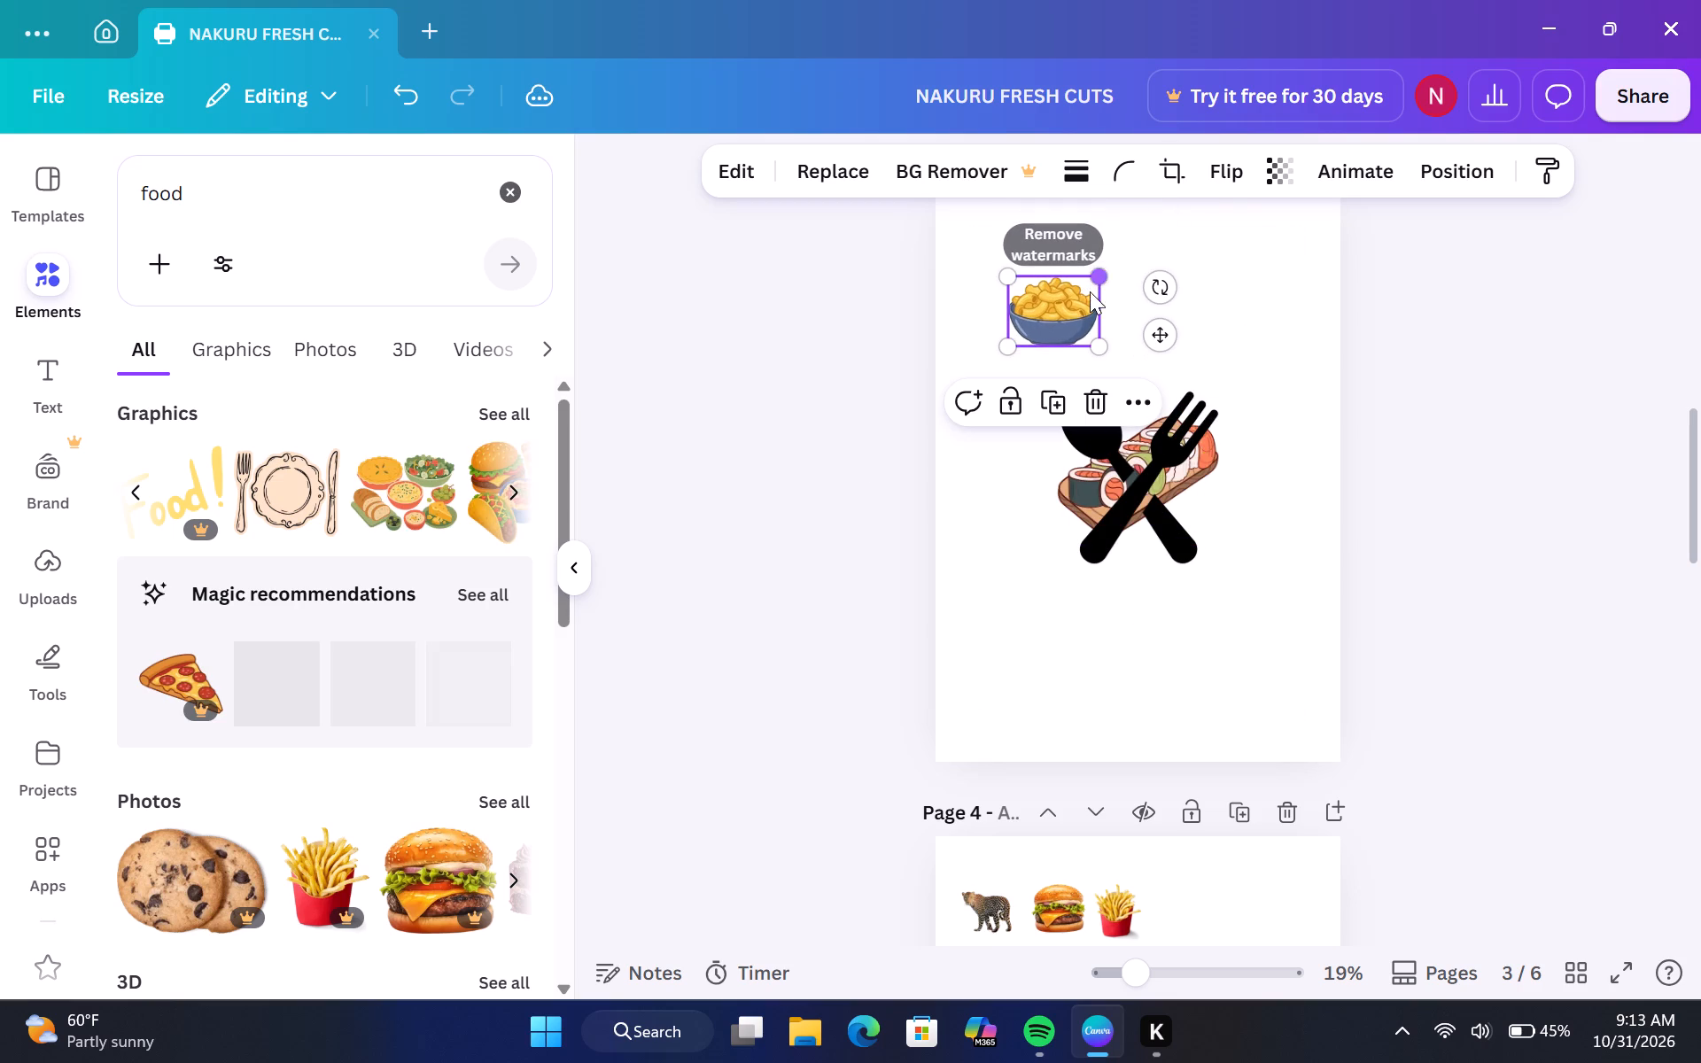
{"action": "left_click_drag", "start_coordinate": [1078, 292], "coordinate": [1010, 194]}
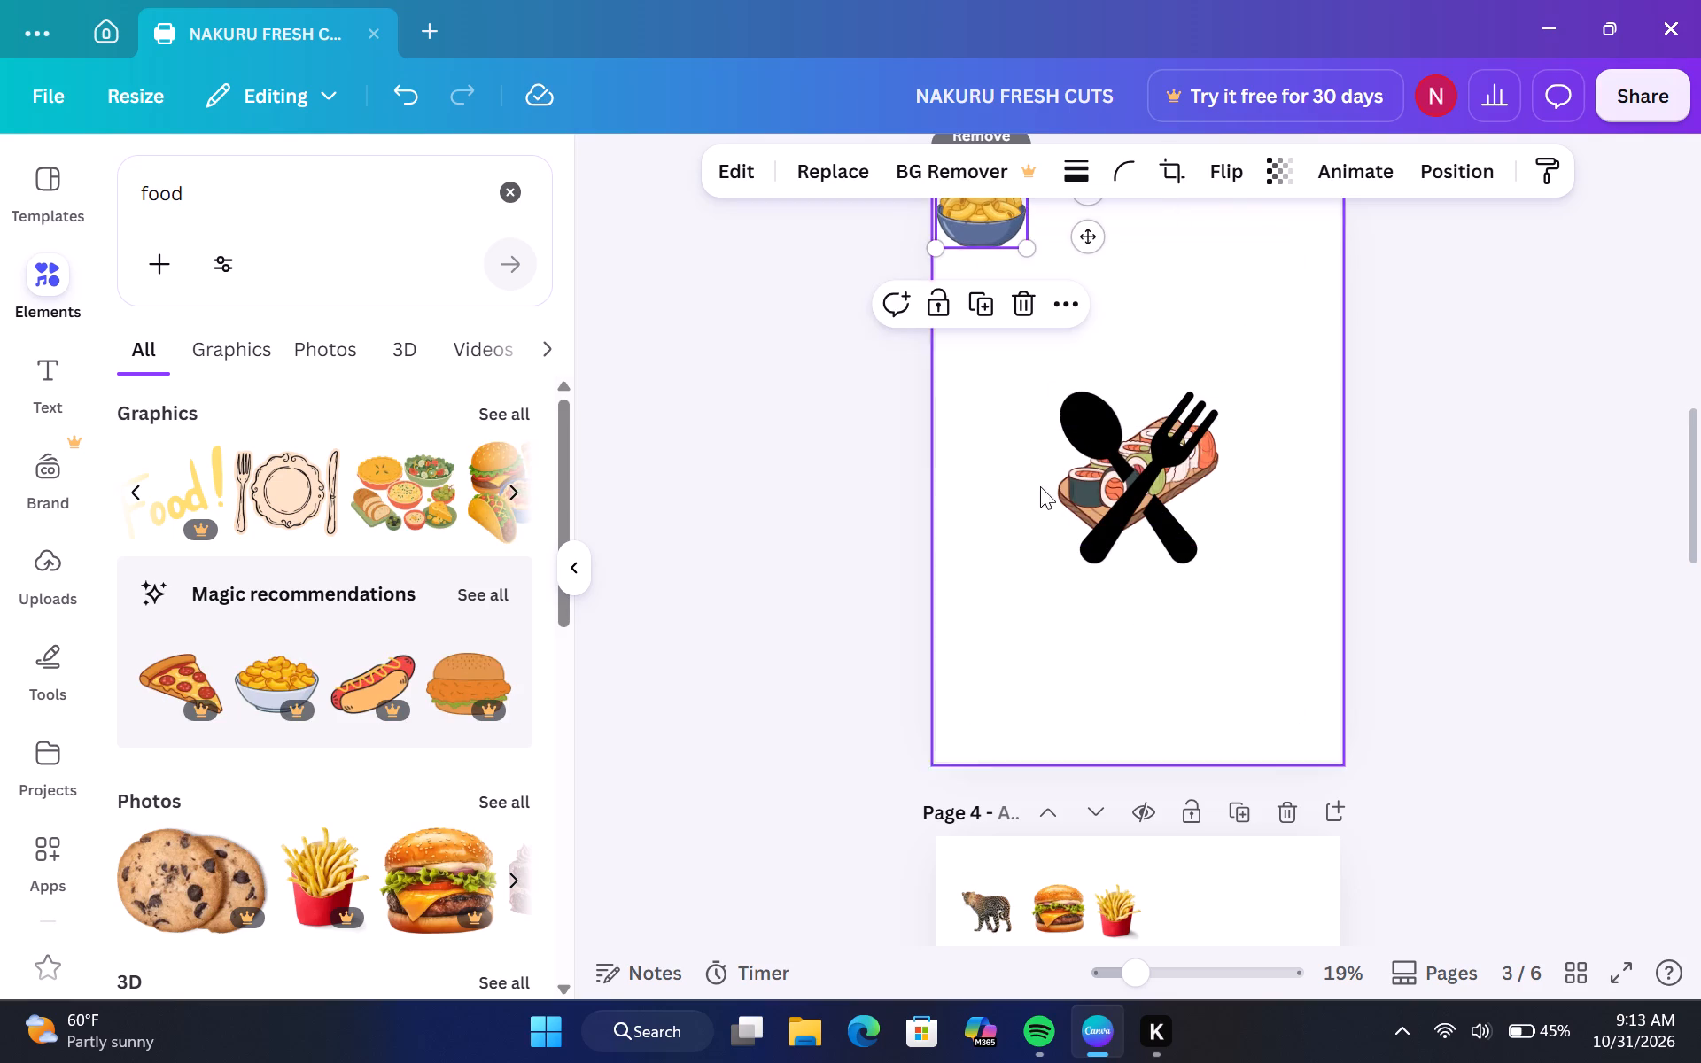
Reduce the crossed spoon and fork graphic and place it directly below the macaroni bowl.
{"action": "left_click_drag", "start_coordinate": [1107, 558], "coordinate": [1105, 446]}
{"action": "left_click_drag", "start_coordinate": [1223, 269], "coordinate": [1122, 367]}
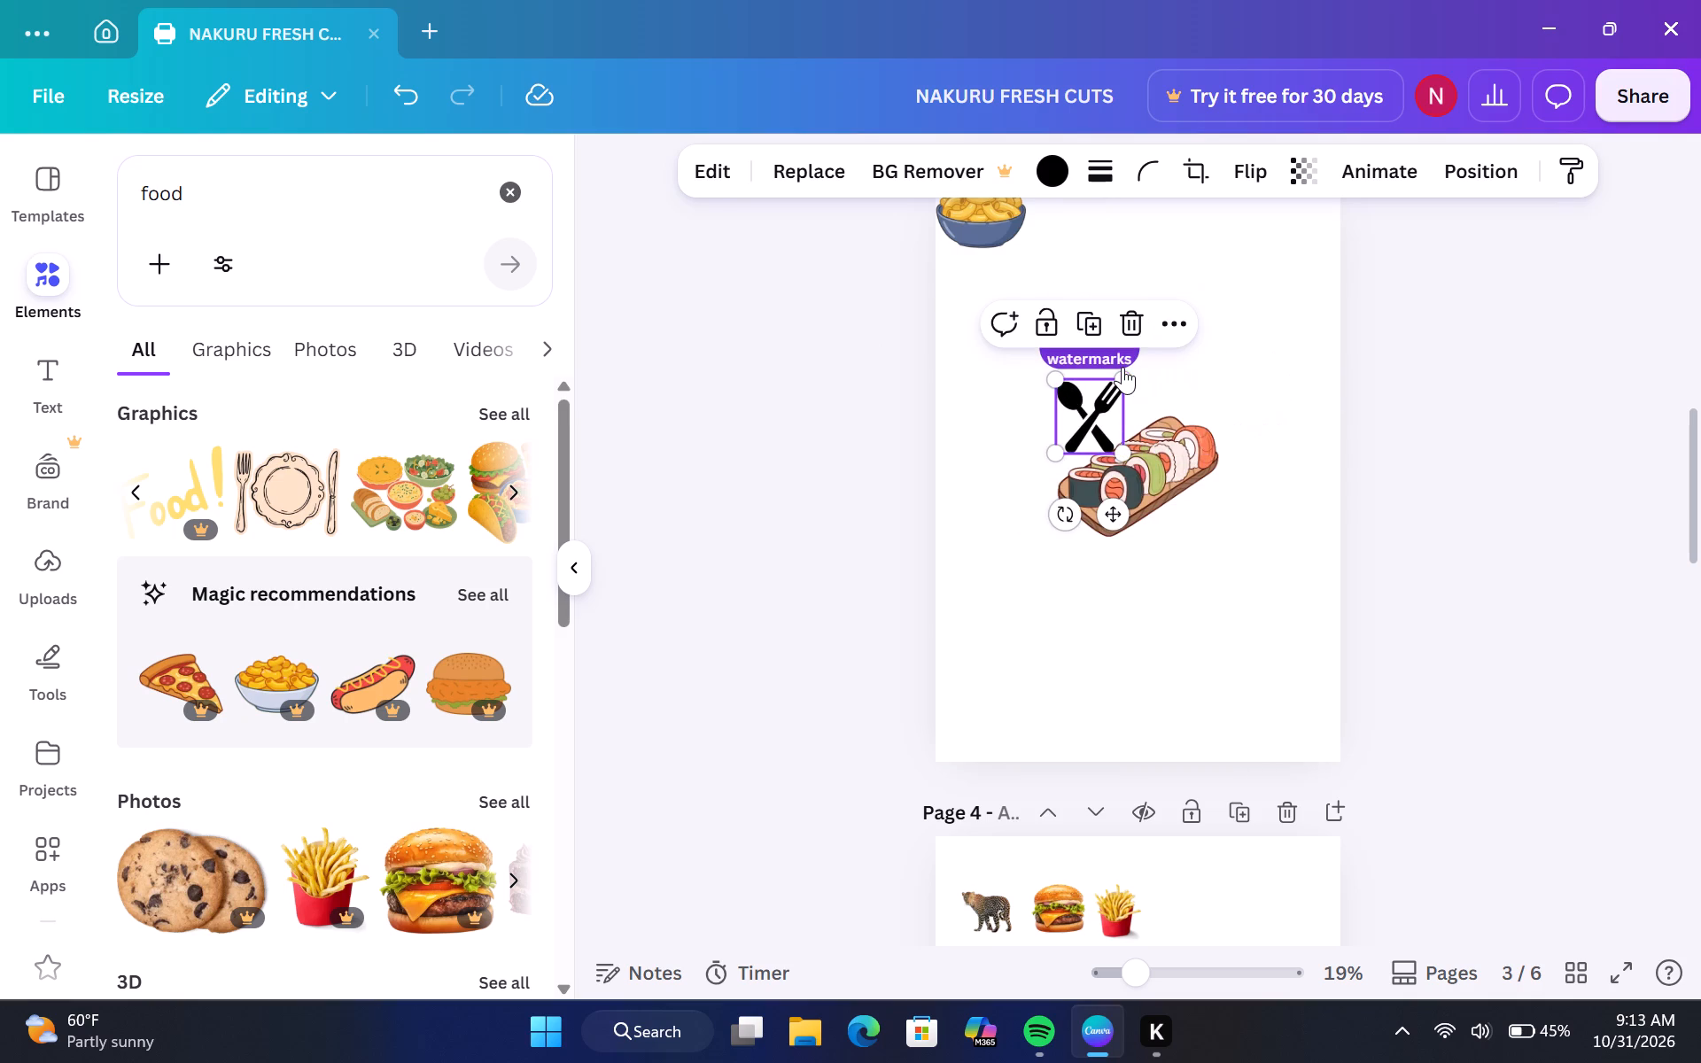
{"action": "left_click", "coordinate": [1060, 418]}
{"action": "left_click_drag", "start_coordinate": [1060, 418], "coordinate": [1092, 403]}
{"action": "left_click_drag", "start_coordinate": [1092, 403], "coordinate": [957, 322]}
Reduce the sushi board and place it below the spoon and fork at page 3's left edge.
{"action": "left_click_drag", "start_coordinate": [1090, 516], "coordinate": [1131, 376]}
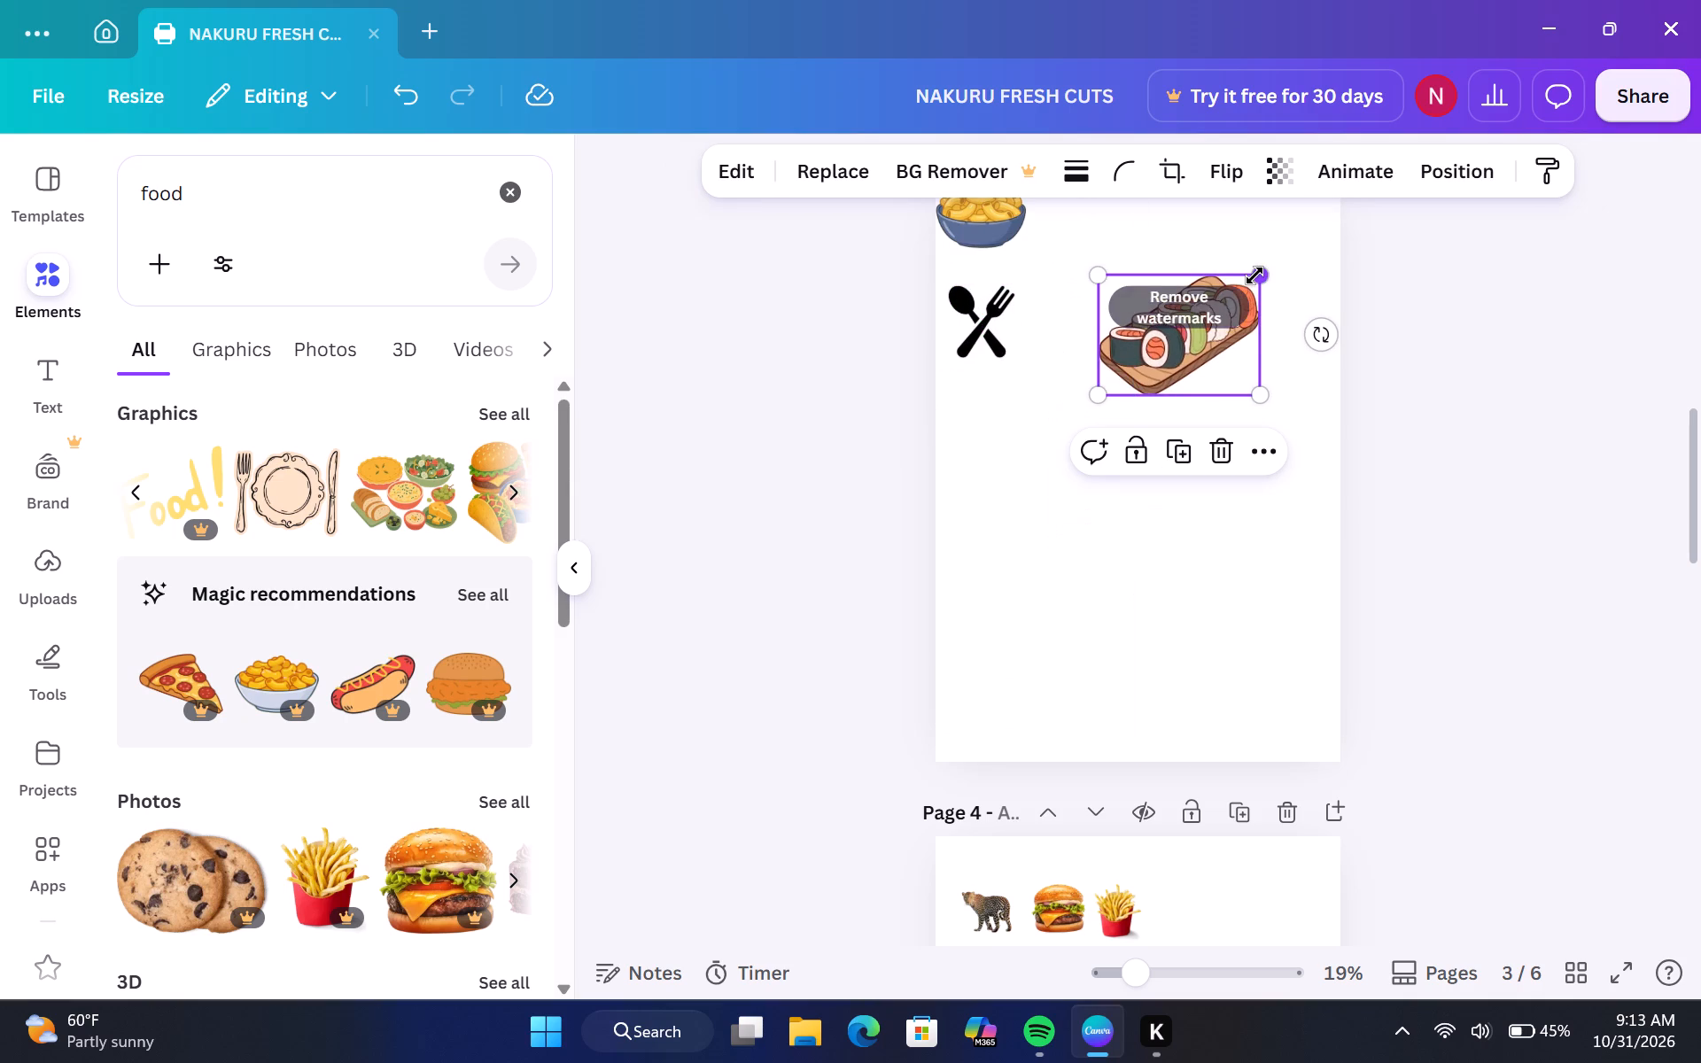
{"action": "left_click_drag", "start_coordinate": [1254, 275], "coordinate": [1181, 331]}
{"action": "left_click_drag", "start_coordinate": [1167, 345], "coordinate": [1006, 410]}
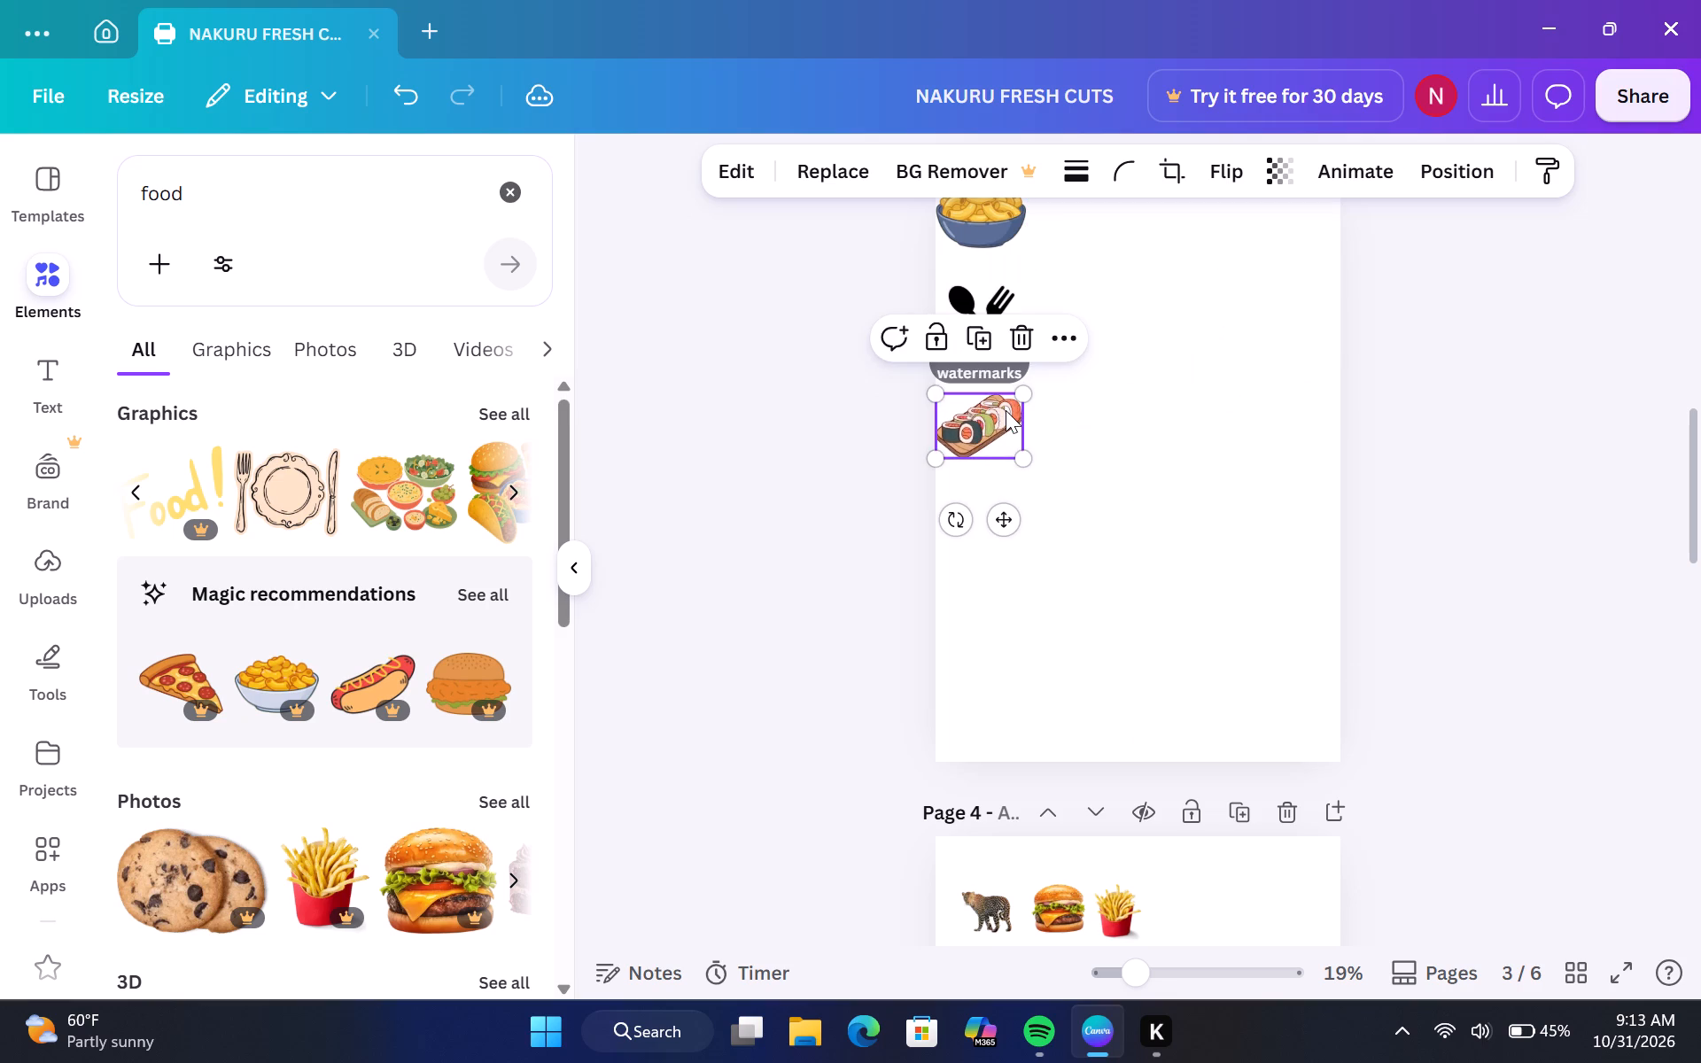
Add the assorted dishes graphic with pie, salad and bread to page 3, reduced and placed below the sushi board.
{"action": "left_click", "coordinate": [427, 482]}
{"action": "scroll", "coordinate": [440, 476], "scroll_direction": "right", "scroll_amount": 1}
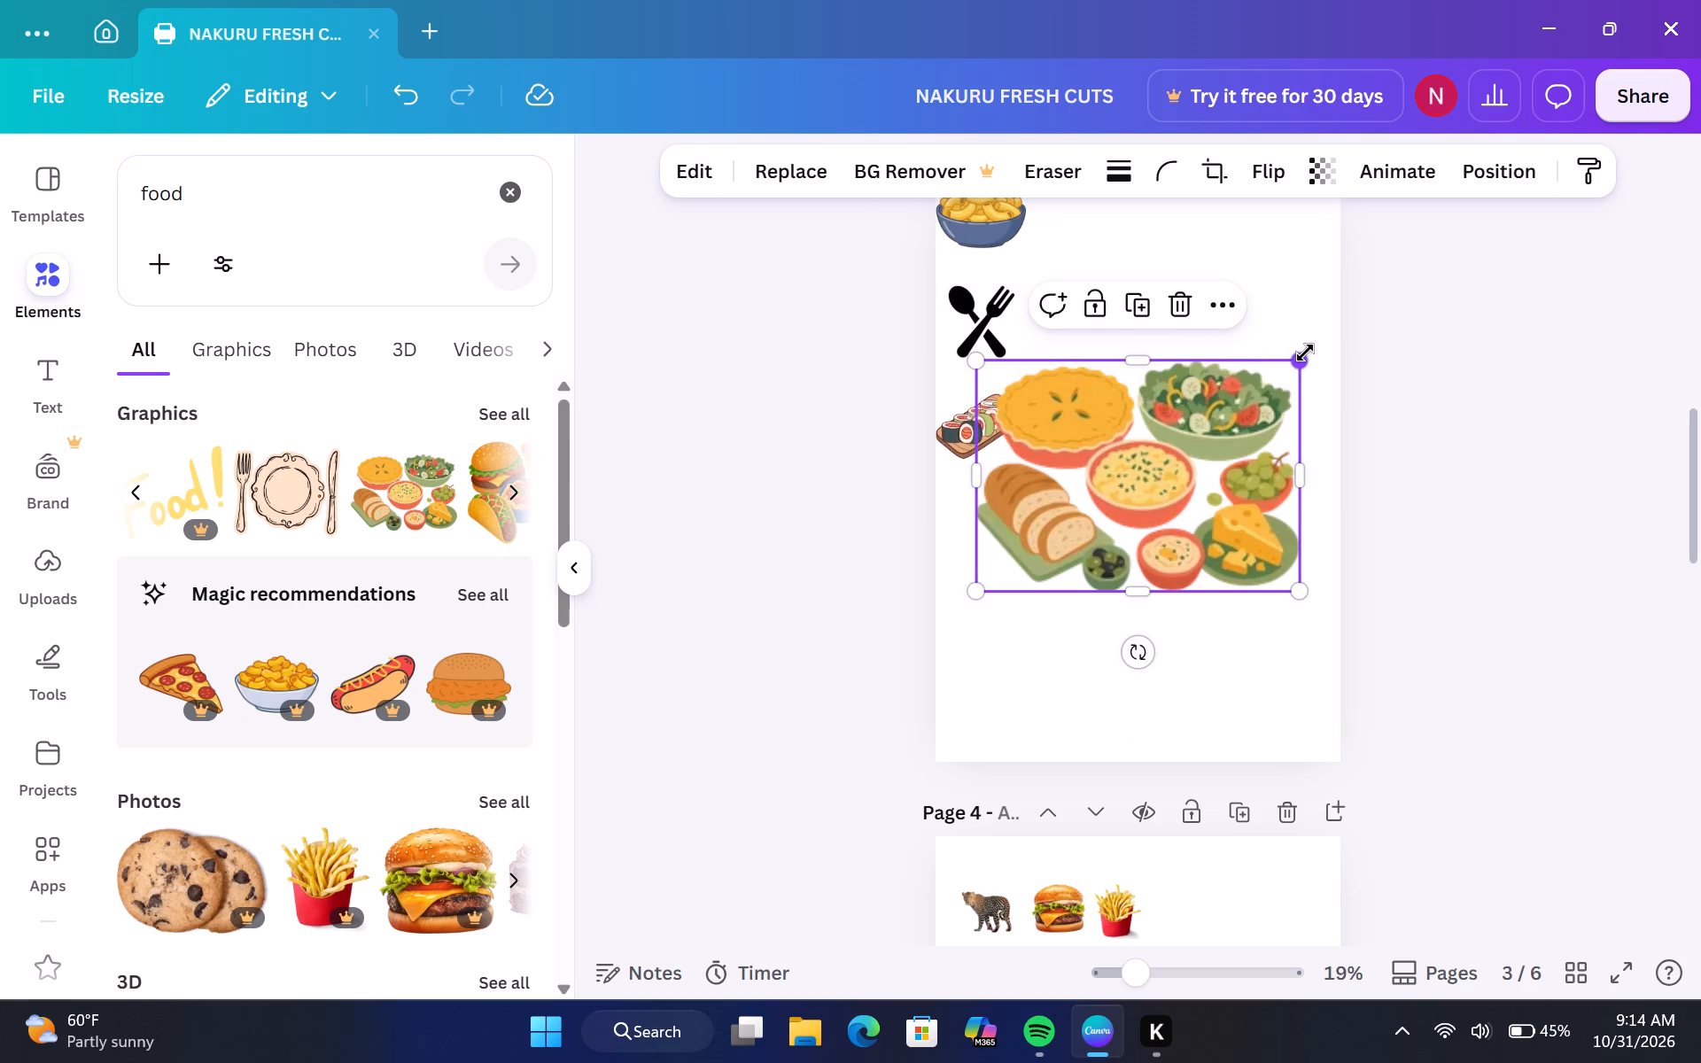
{"action": "left_click_drag", "start_coordinate": [1305, 353], "coordinate": [1064, 458]}
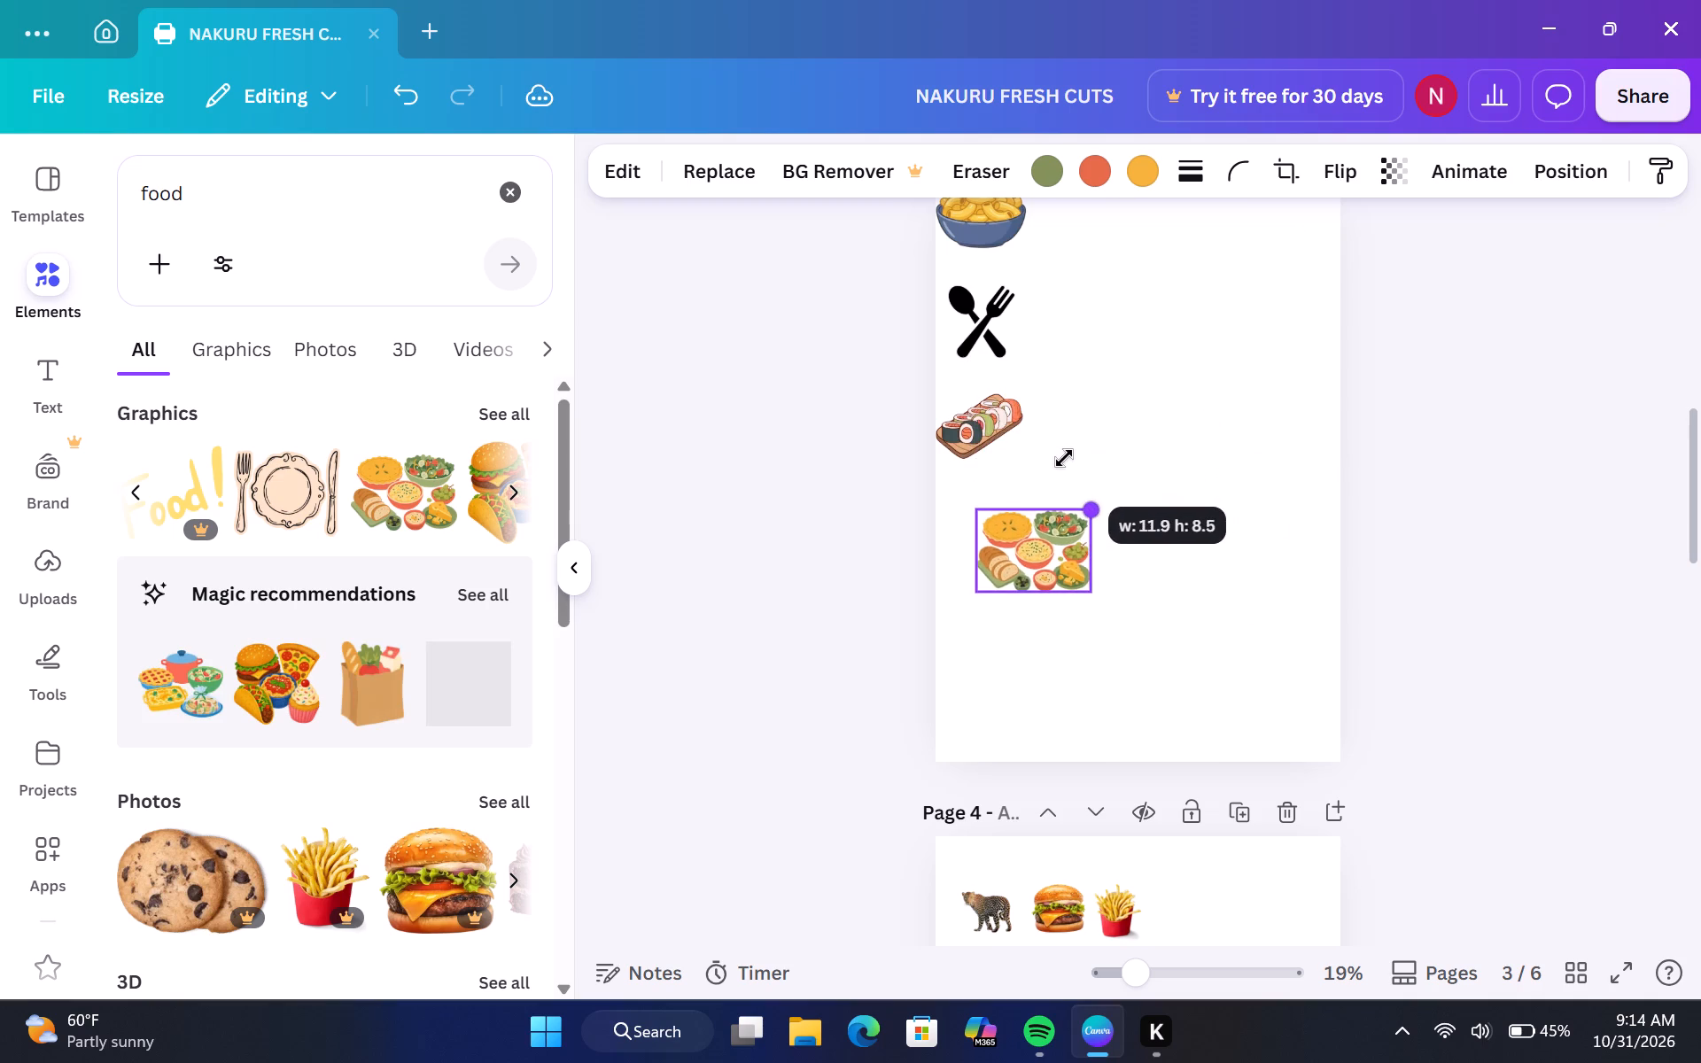
{"action": "left_click_drag", "start_coordinate": [1064, 458], "coordinate": [1048, 462]}
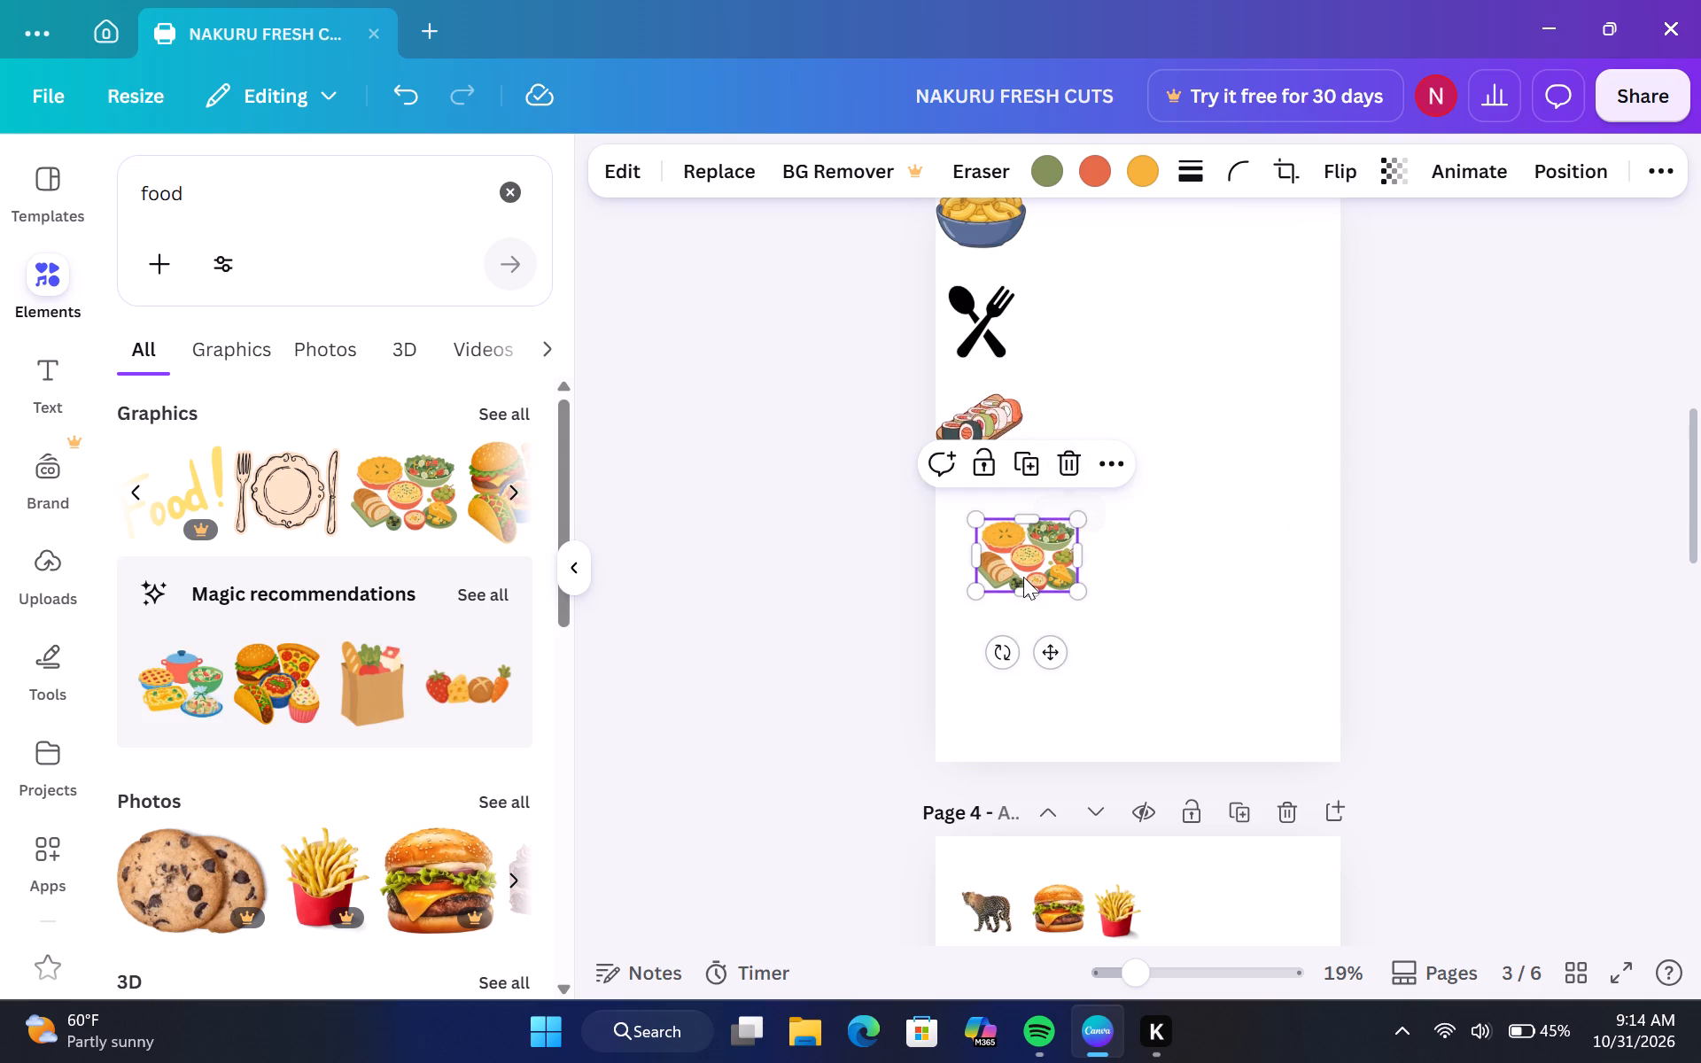
{"action": "left_click_drag", "start_coordinate": [1023, 577], "coordinate": [987, 540]}
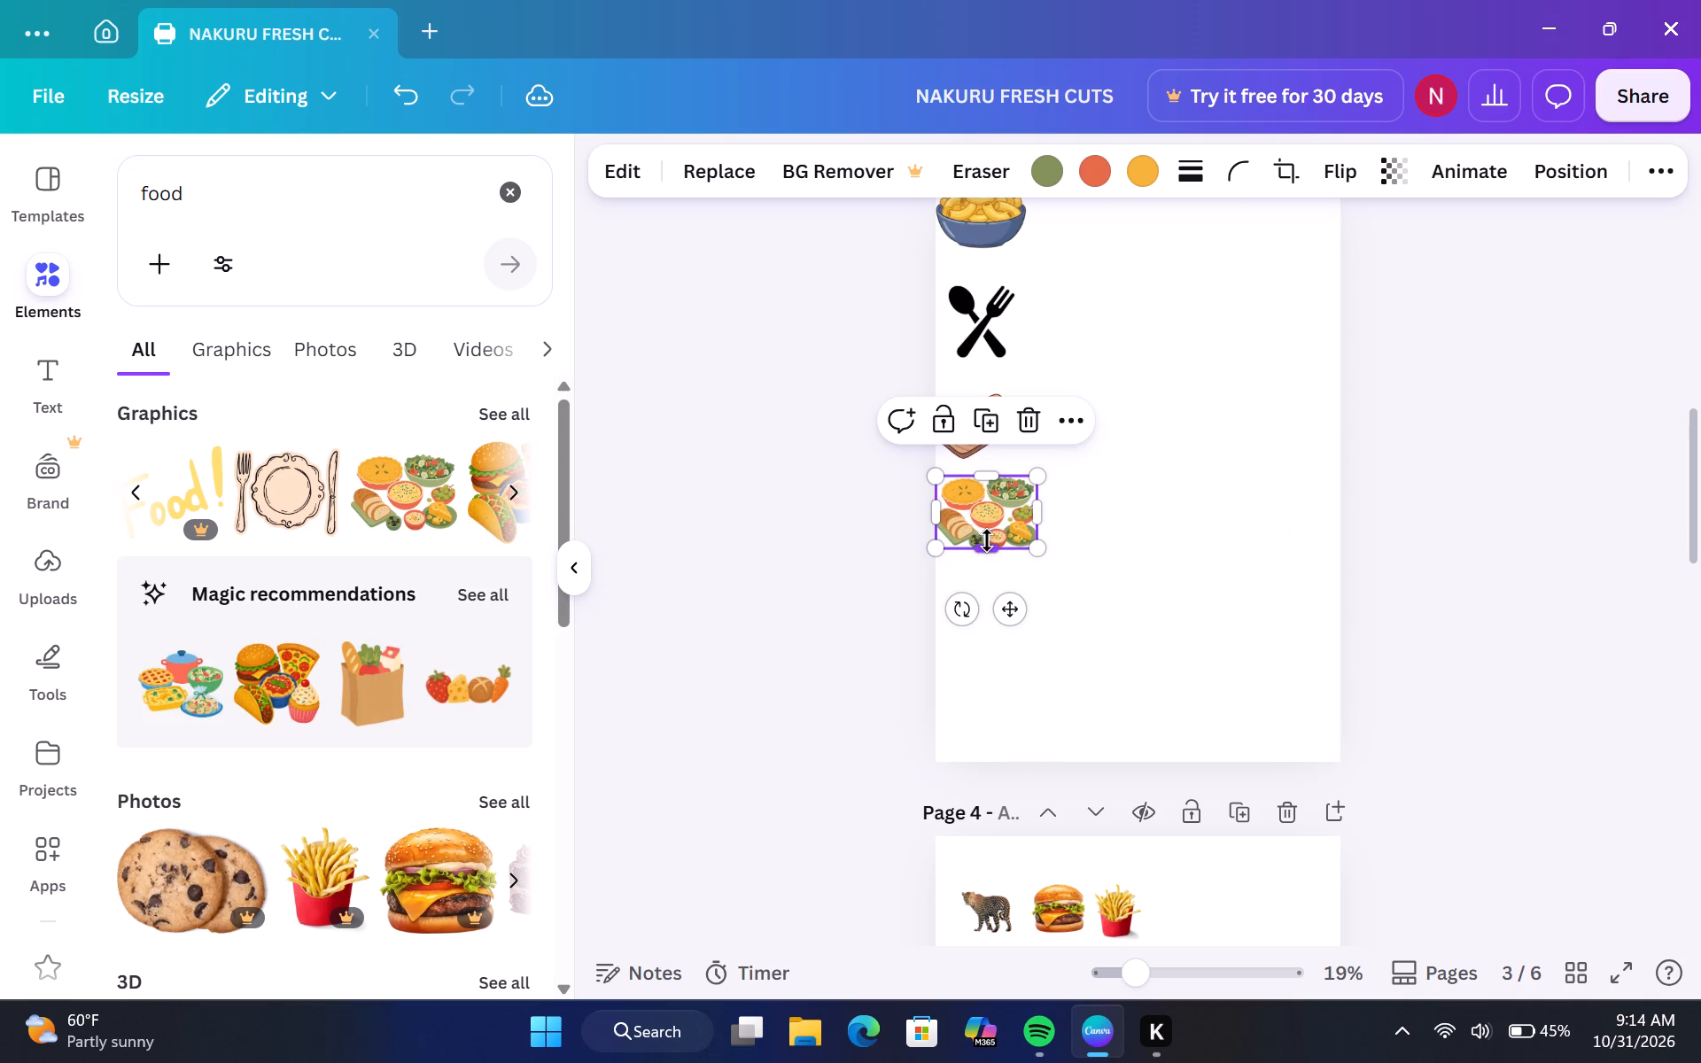
Add the plate with fork and knife graphic to page 3, reduced and placed below the assorted dishes.
{"action": "left_click", "coordinate": [554, 656]}
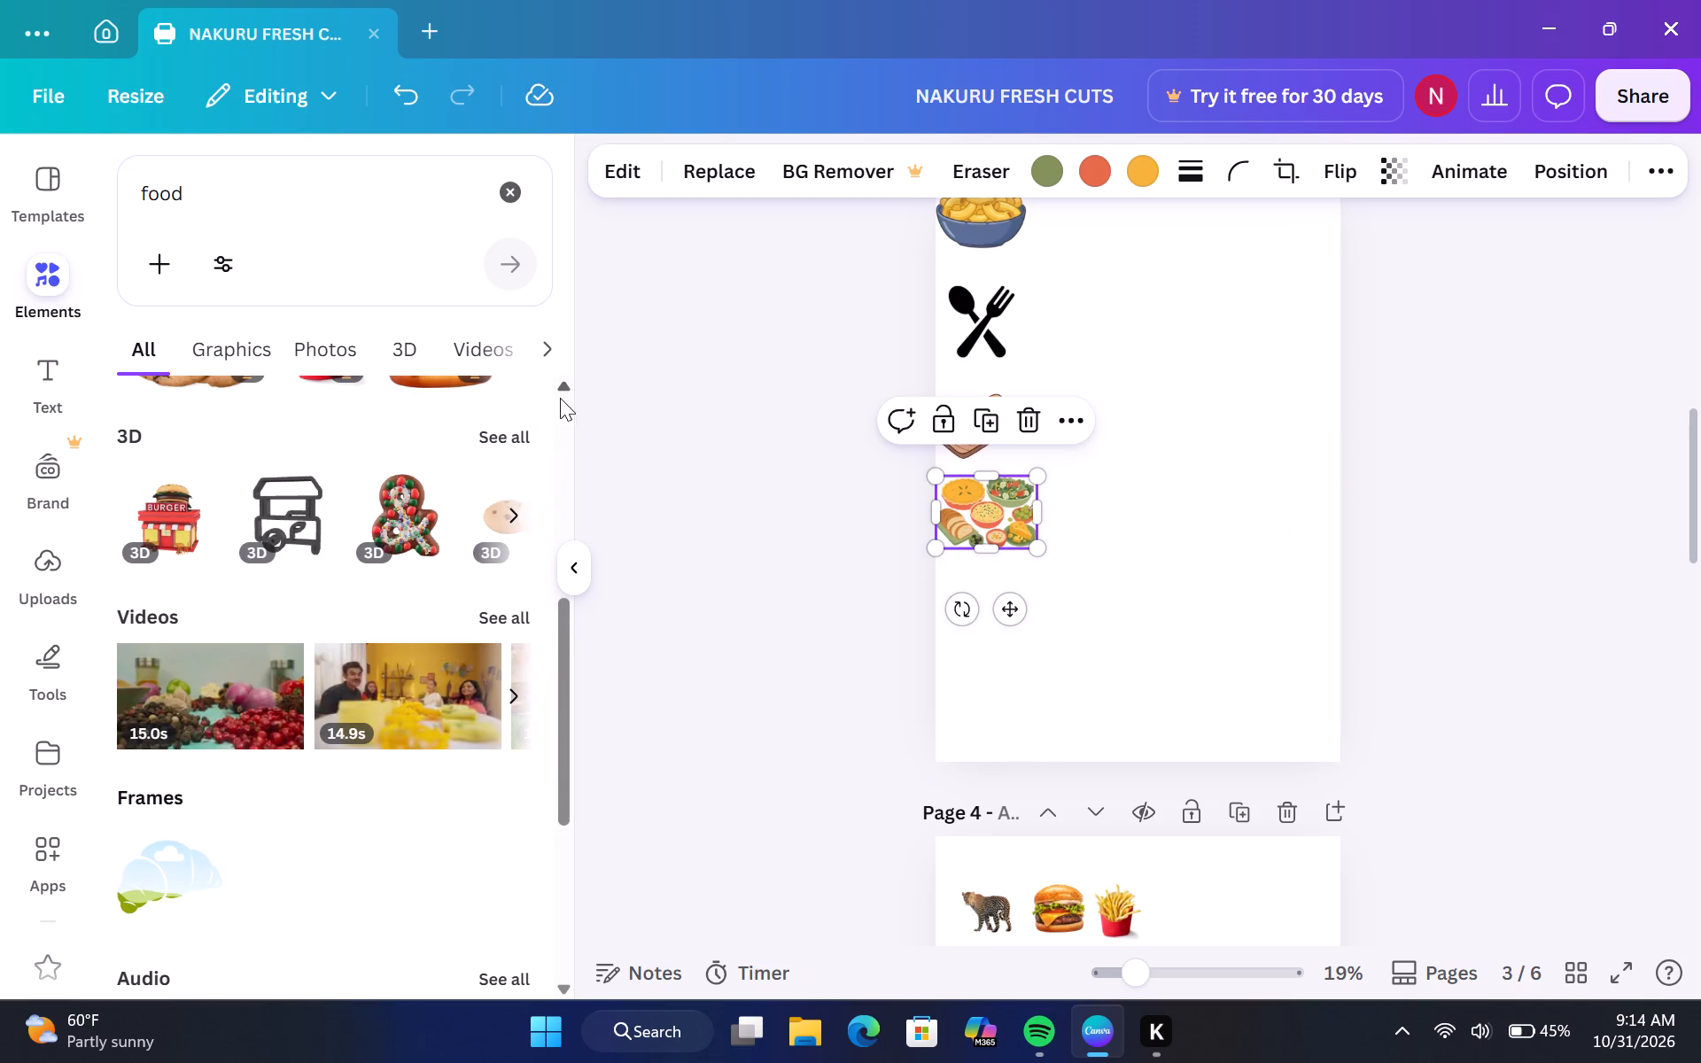
{"action": "left_click", "coordinate": [564, 414]}
{"action": "left_click", "coordinate": [288, 487]}
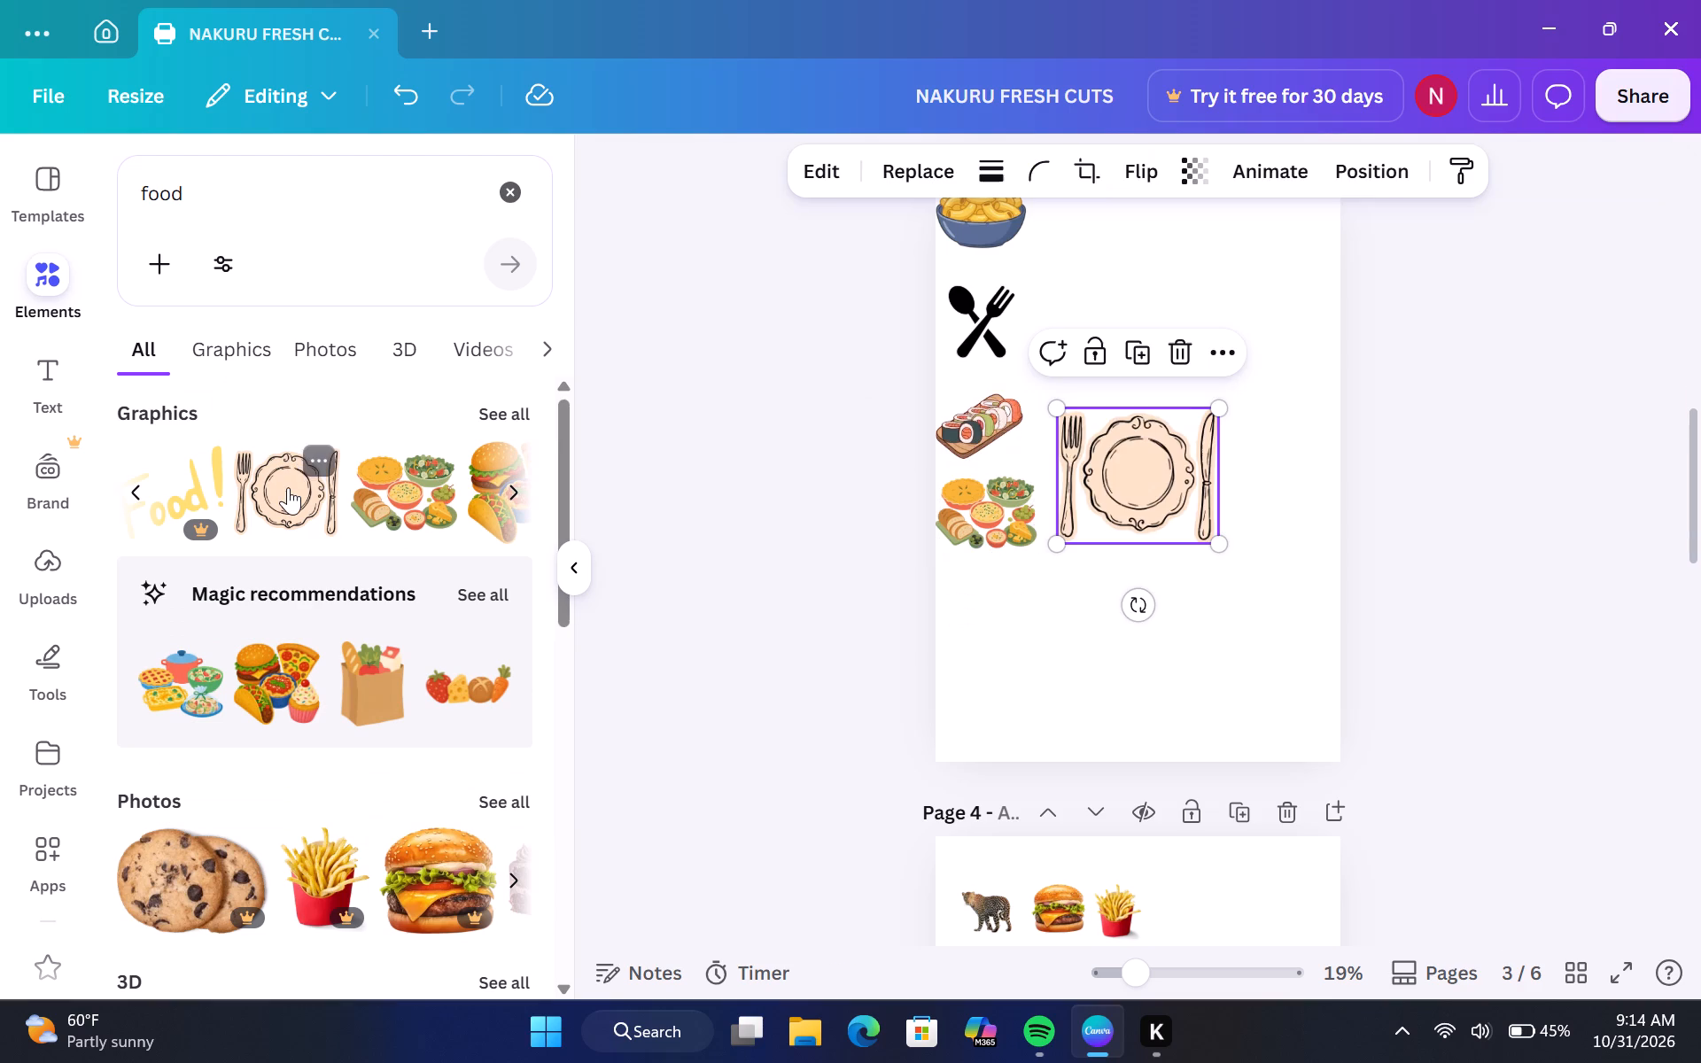
{"action": "left_click_drag", "start_coordinate": [1215, 405], "coordinate": [1164, 431]}
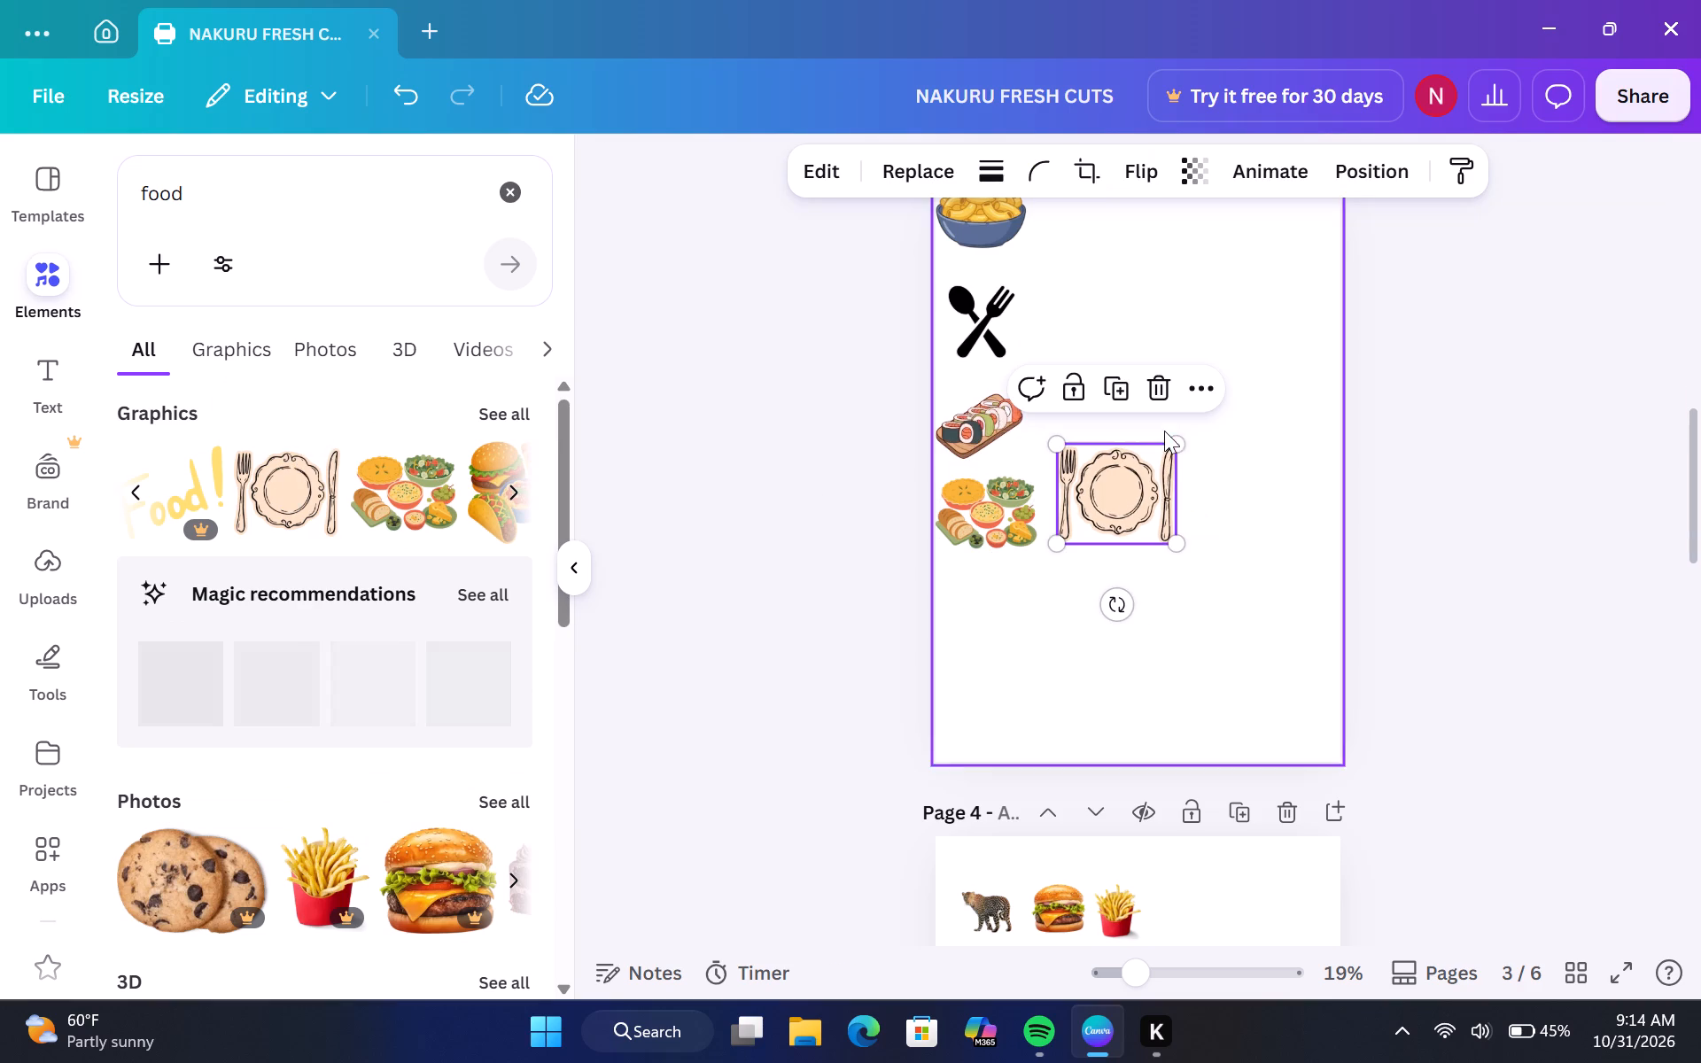
{"action": "left_click_drag", "start_coordinate": [1183, 436], "coordinate": [1165, 454]}
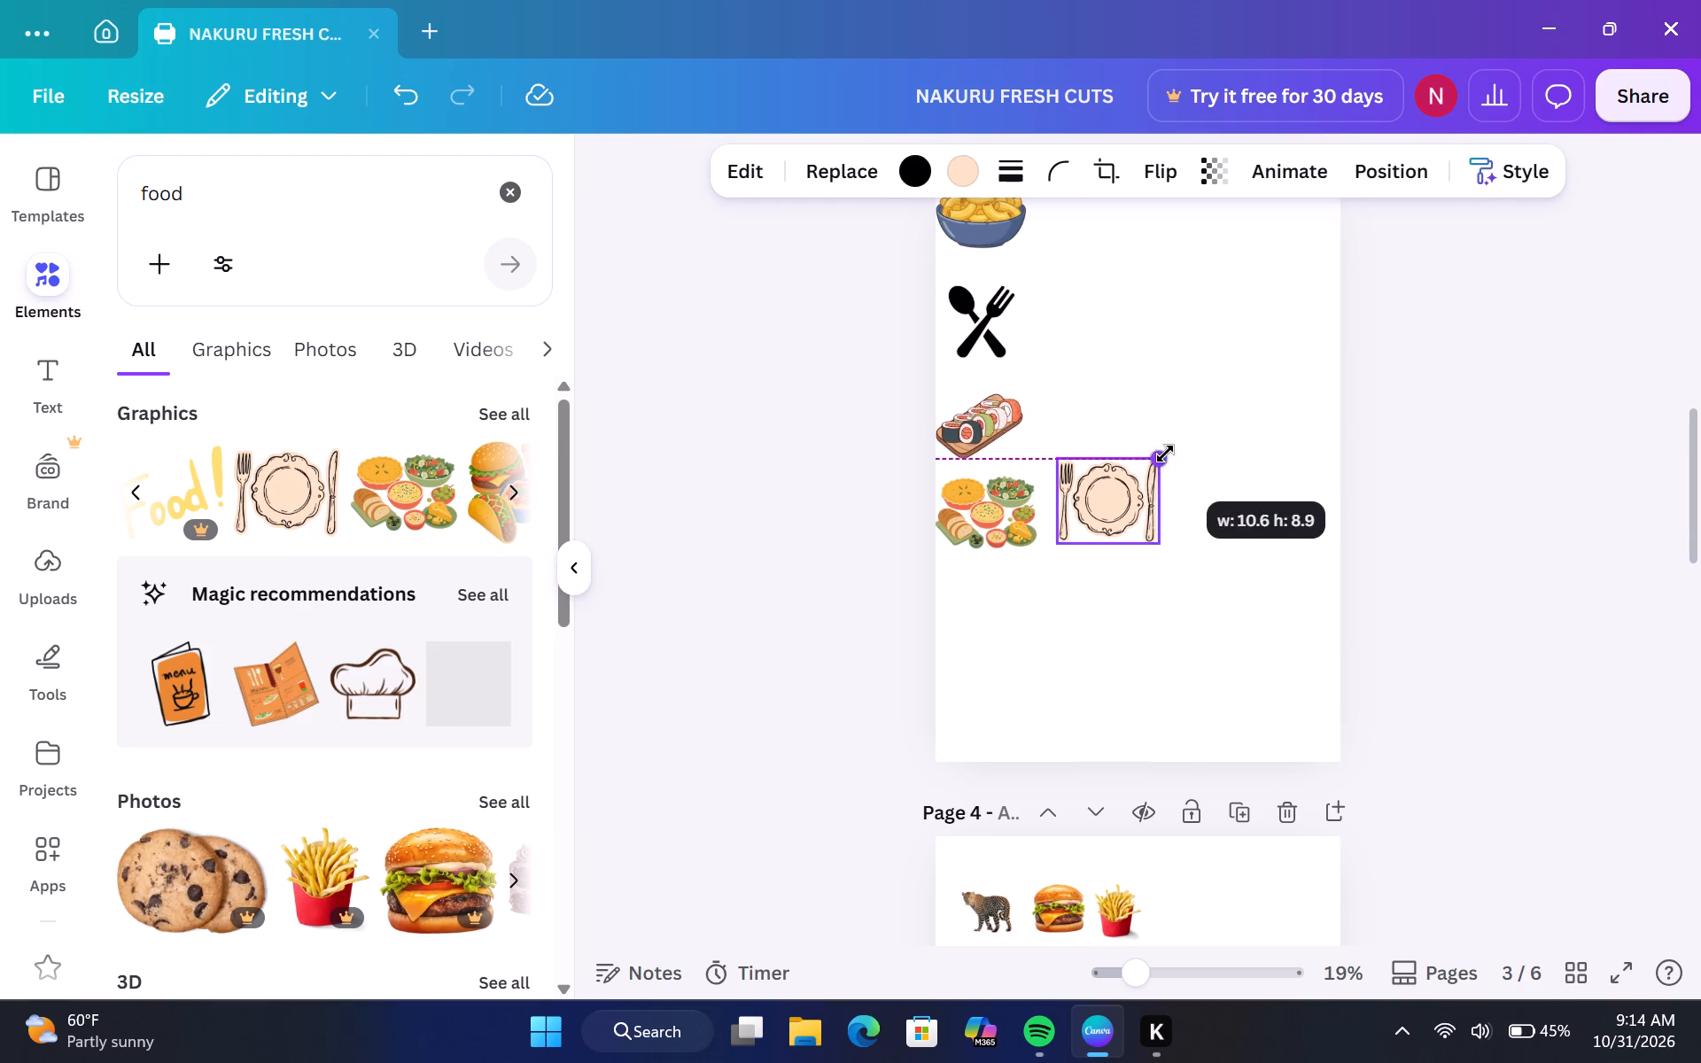
{"action": "left_click_drag", "start_coordinate": [1165, 454], "coordinate": [1159, 467]}
{"action": "left_click_drag", "start_coordinate": [1099, 507], "coordinate": [985, 631]}
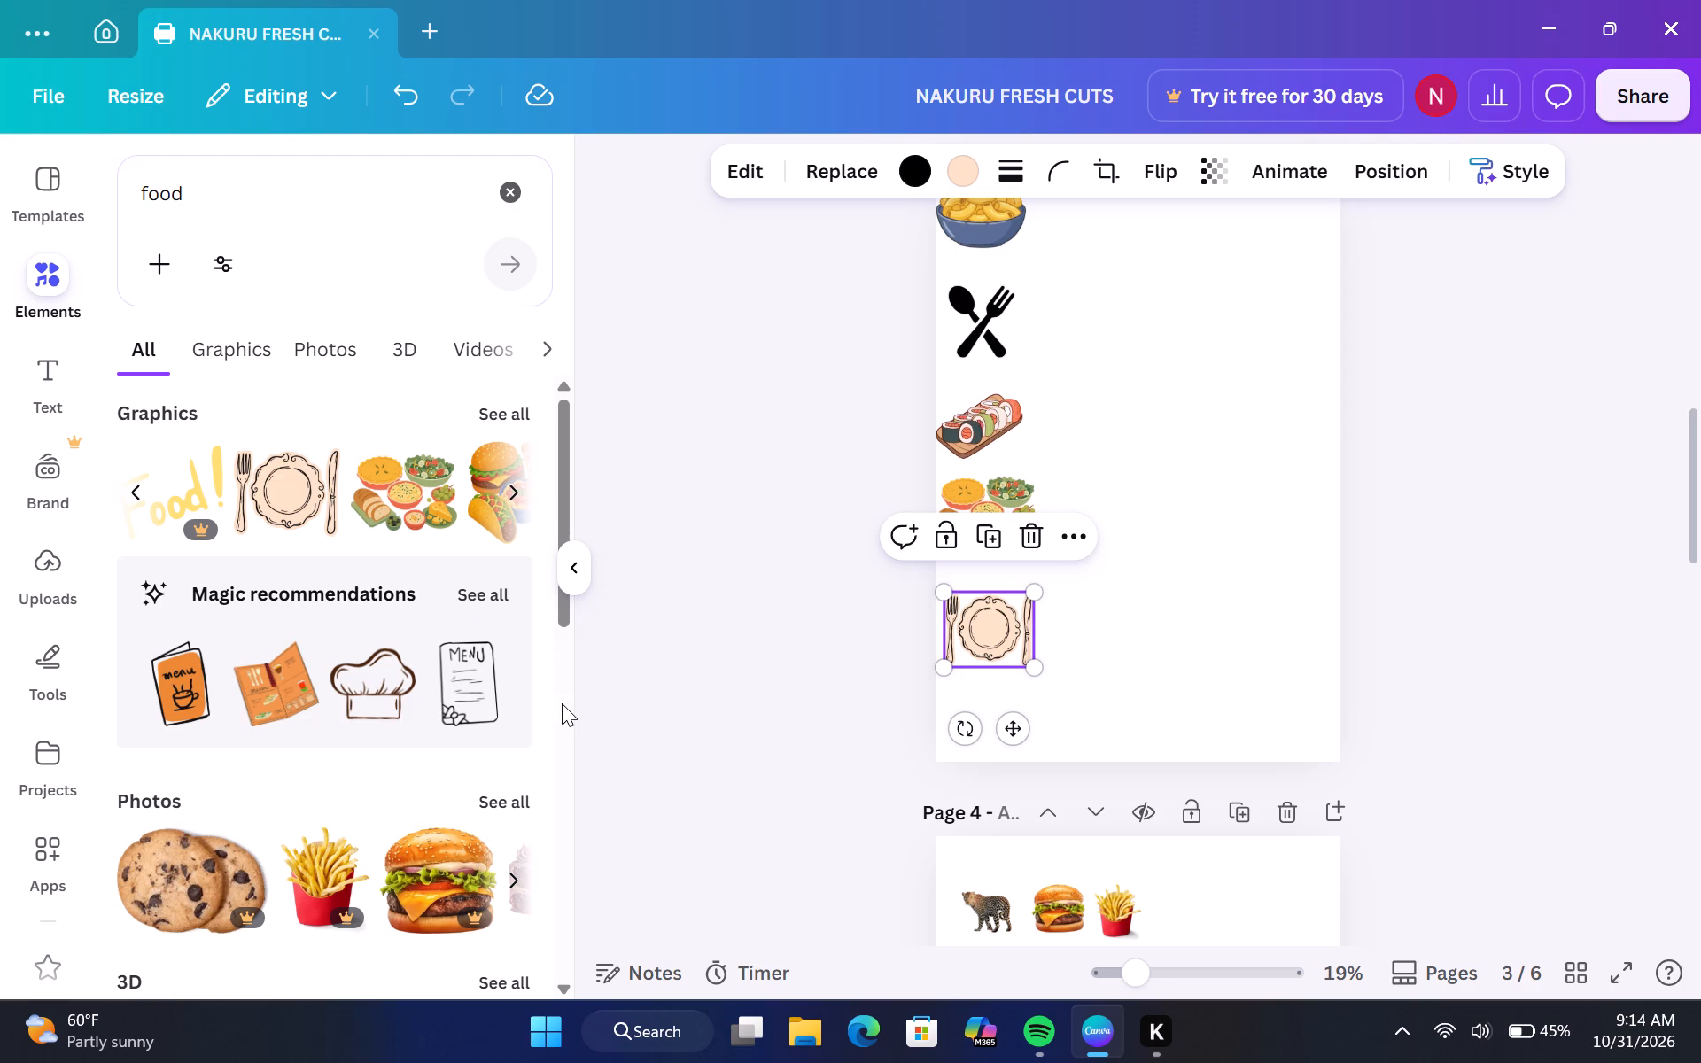
Add the food cart and the candy-decorated ampersand from the 3D food results to page 3.
{"action": "left_click", "coordinate": [562, 703]}
{"action": "left_click_drag", "start_coordinate": [175, 506], "coordinate": [261, 510]}
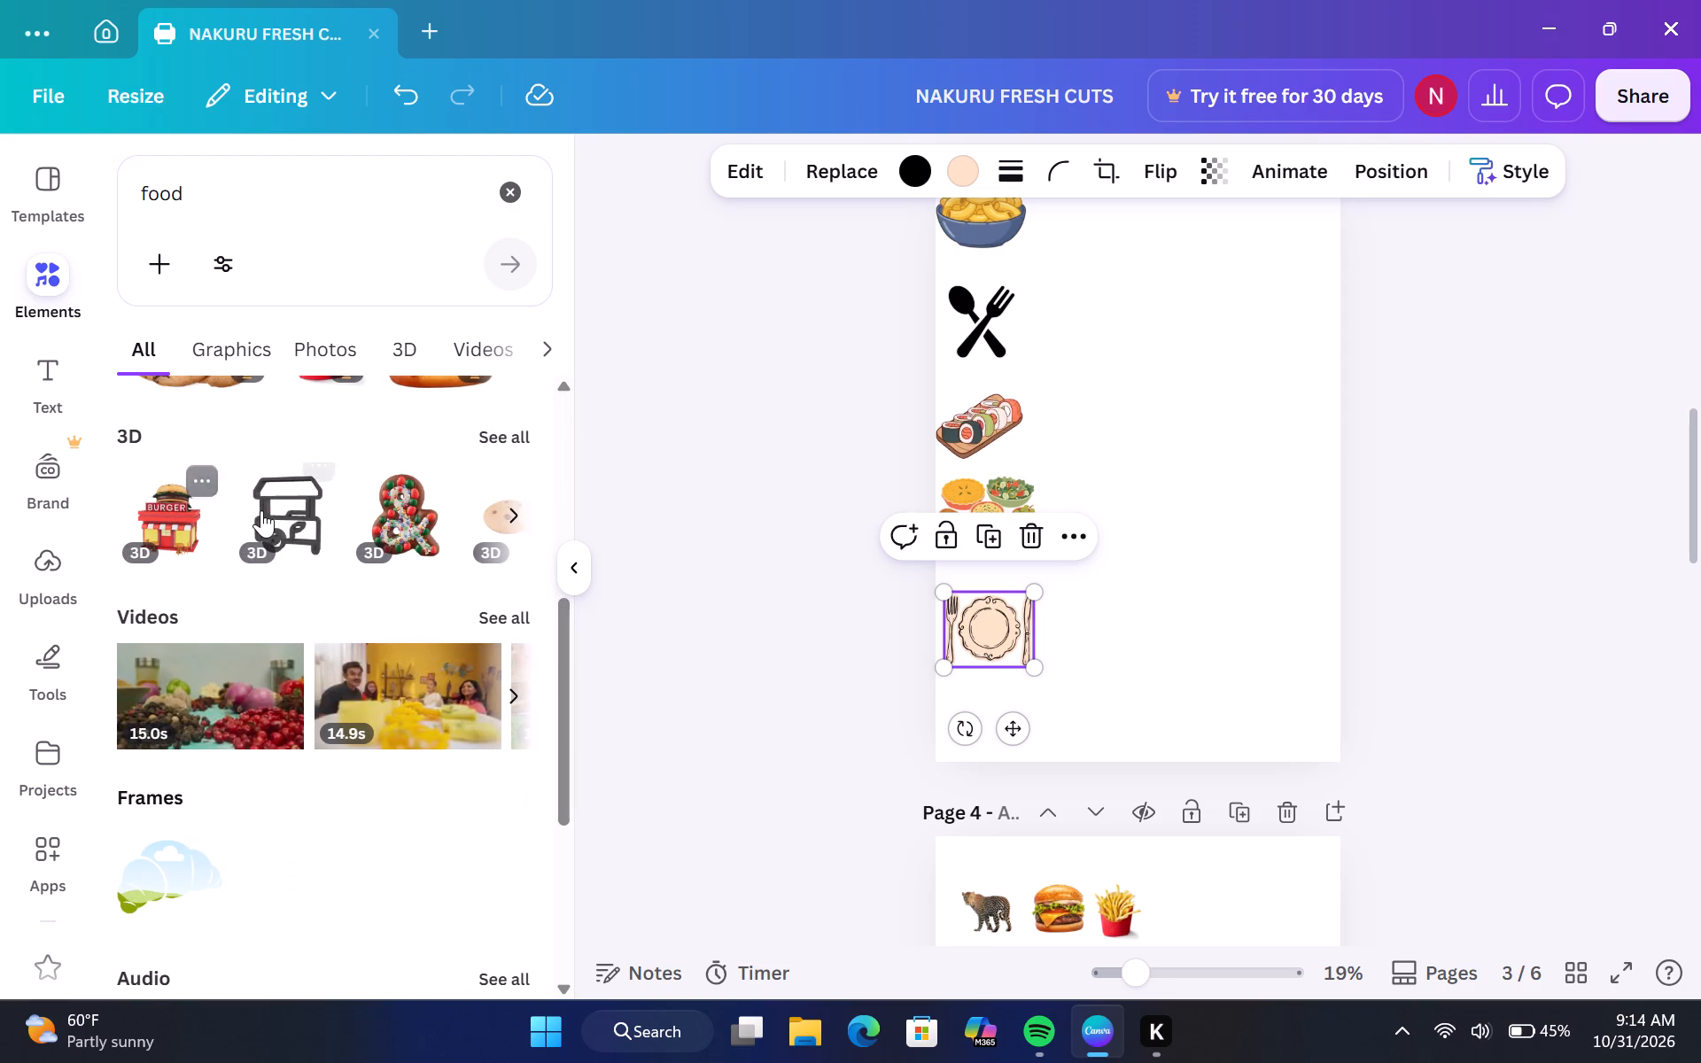
{"action": "left_click", "coordinate": [261, 510]}
{"action": "left_click", "coordinate": [390, 524]}
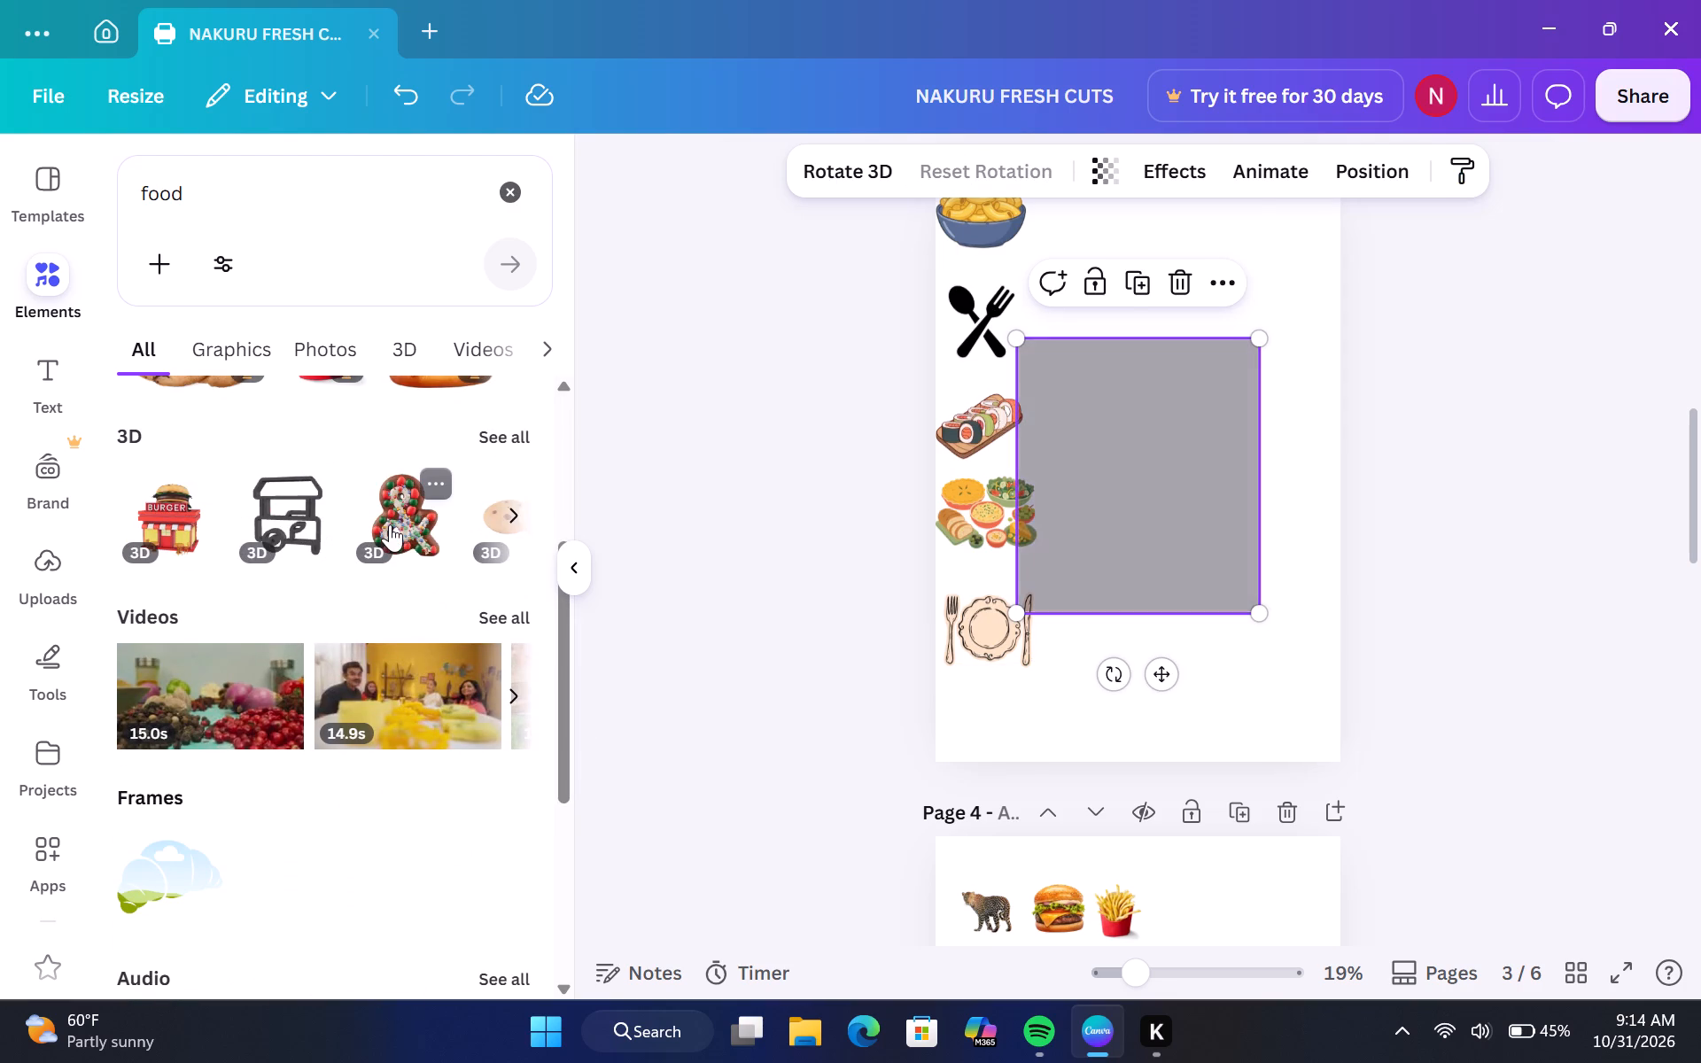
Reduce the 3D candy-decorated ampersand and place it beside the macaroni bowl, starting a second column.
{"action": "left_click_drag", "start_coordinate": [1263, 337], "coordinate": [1243, 363]}
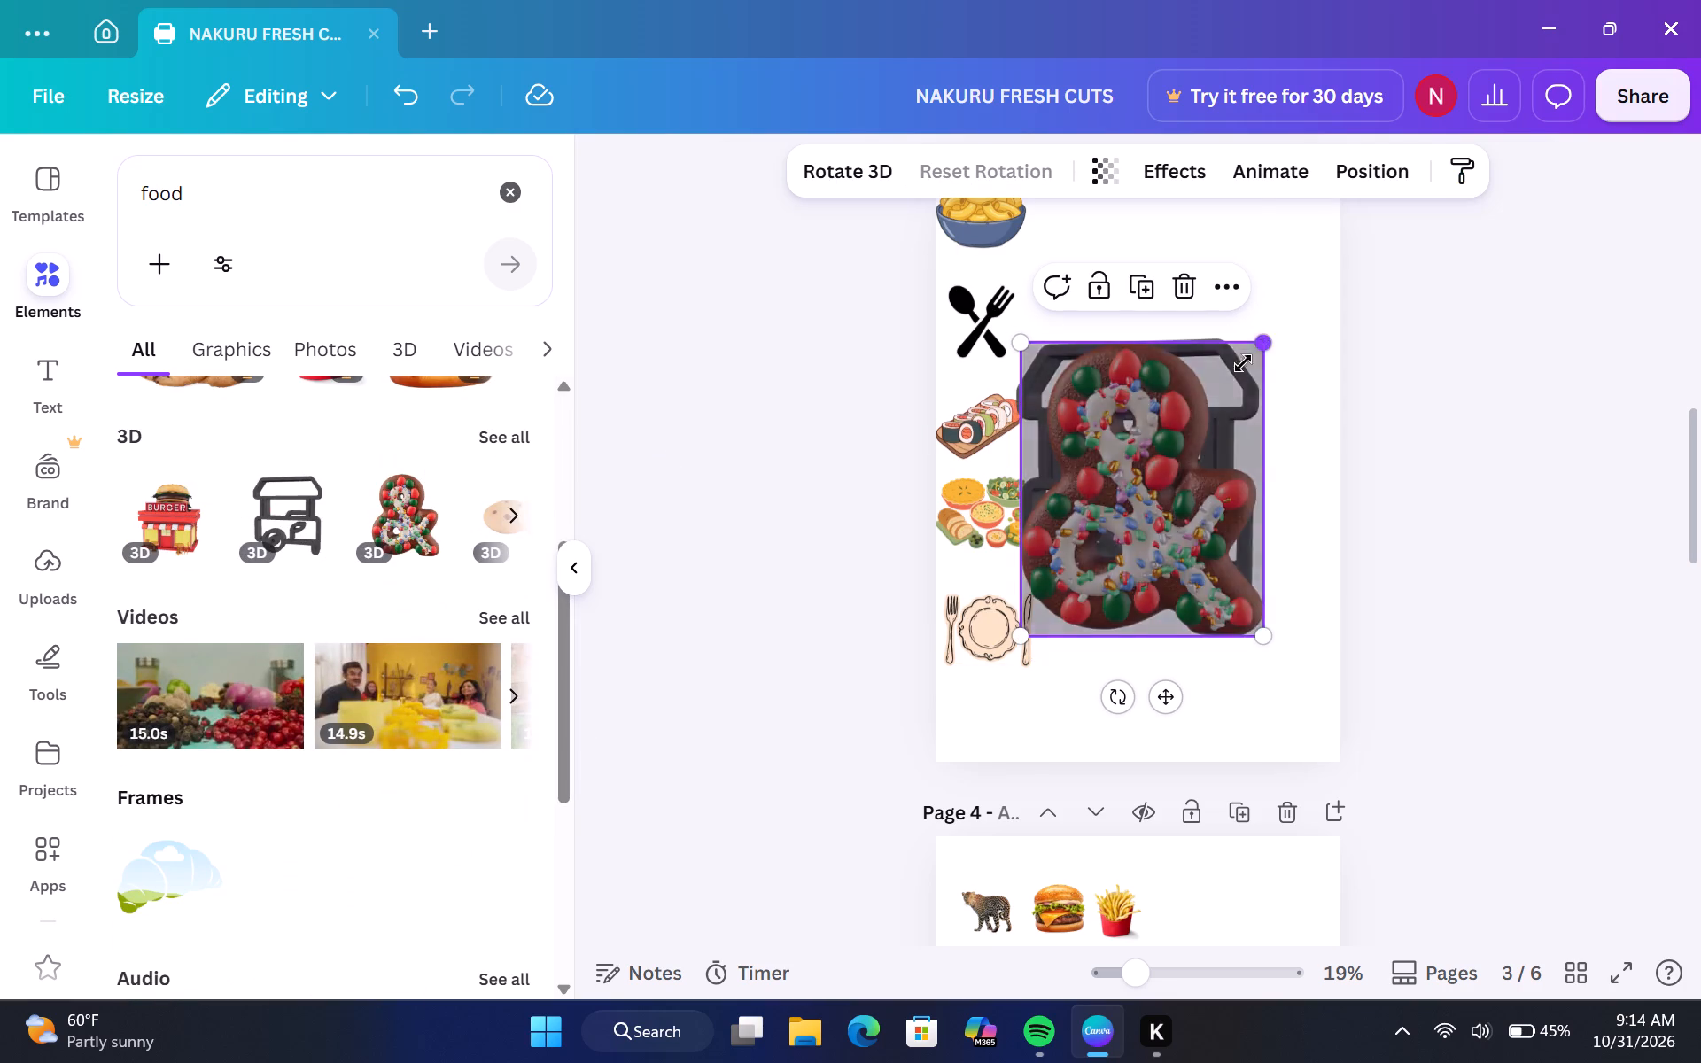
{"action": "left_click_drag", "start_coordinate": [1243, 363], "coordinate": [1107, 478]}
{"action": "left_click_drag", "start_coordinate": [1136, 499], "coordinate": [1100, 524]}
{"action": "left_click_drag", "start_coordinate": [1054, 588], "coordinate": [1068, 222]}
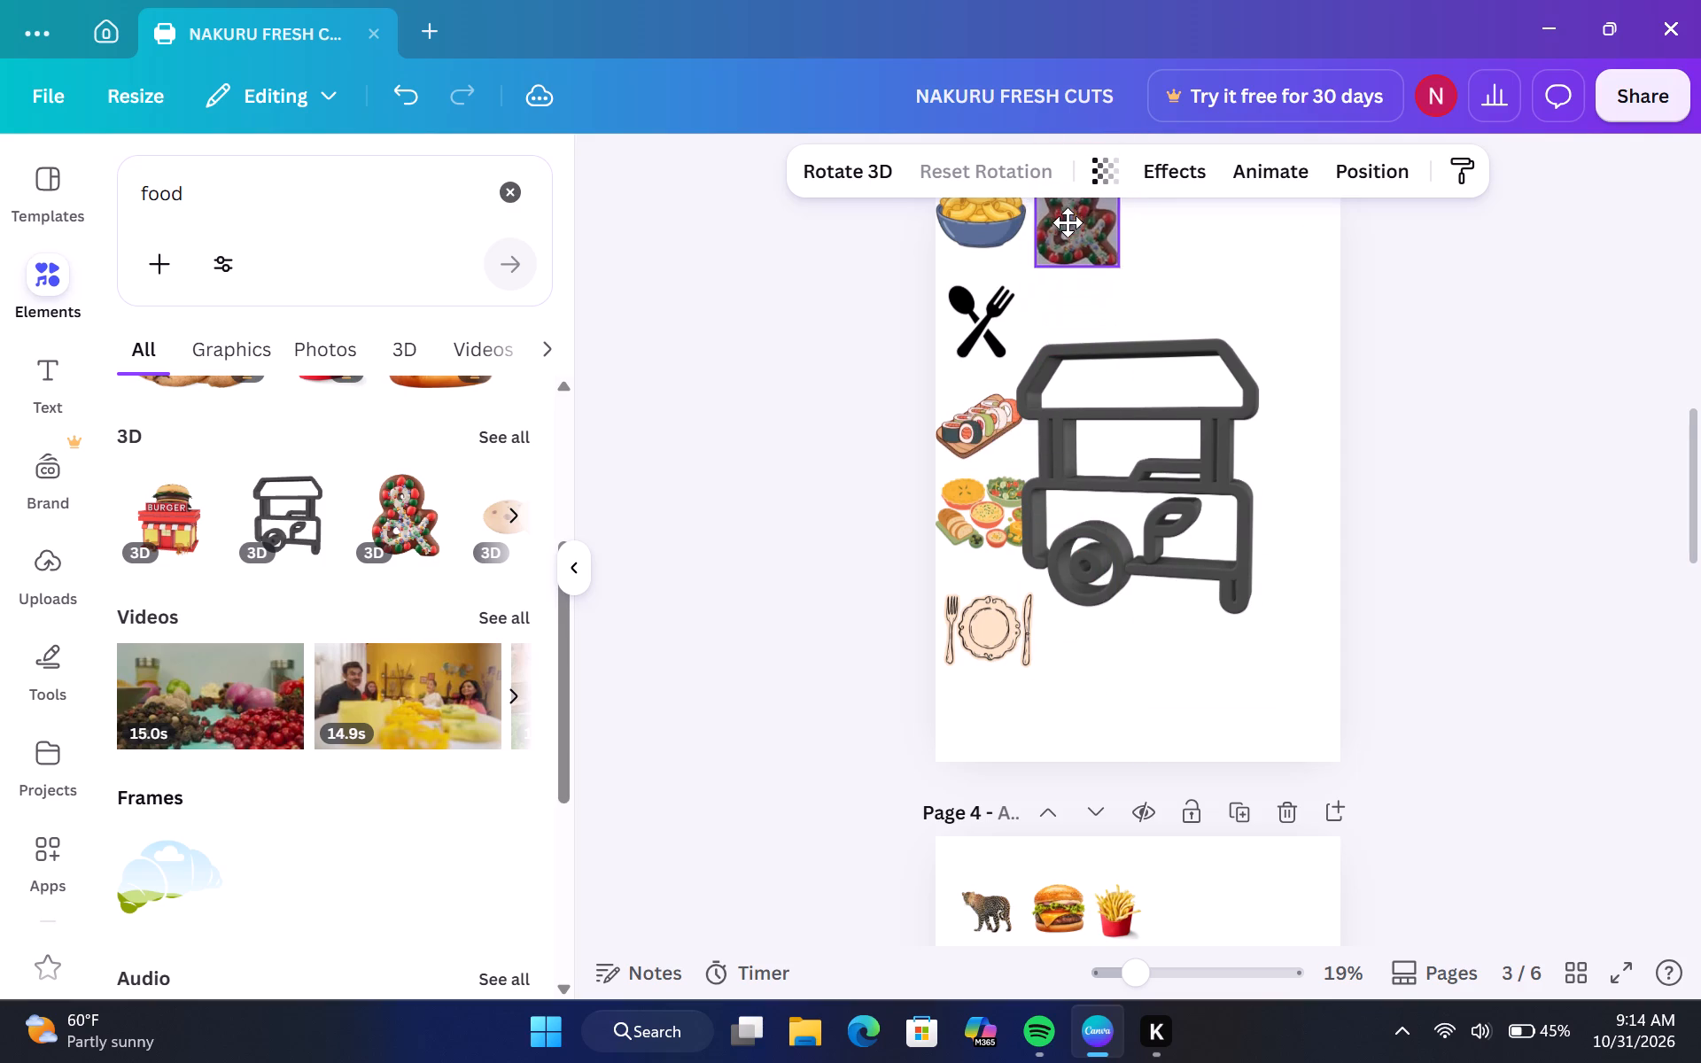
{"action": "left_click_drag", "start_coordinate": [1068, 222], "coordinate": [1084, 228]}
Reduce the 3D food cart and place it below the ampersand, beside the crossed spoon and fork.
{"action": "left_click_drag", "start_coordinate": [1162, 461], "coordinate": [1200, 419]}
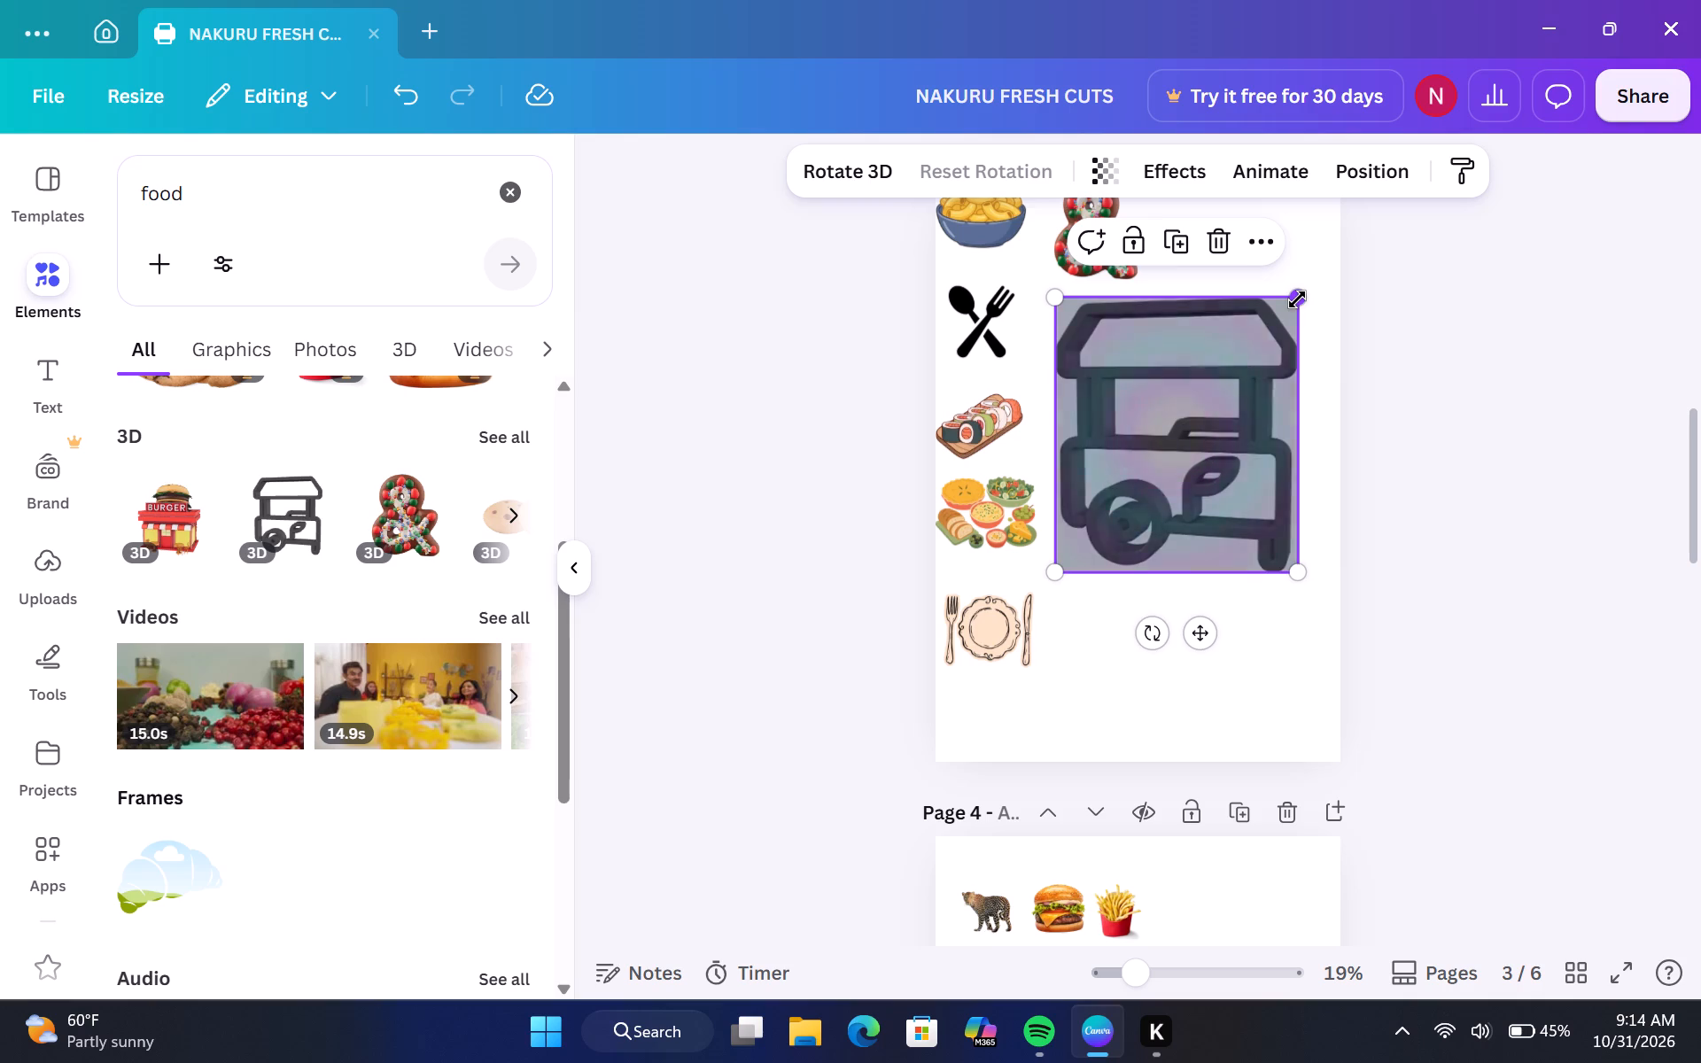
{"action": "left_click", "coordinate": [1297, 299]}
{"action": "left_click_drag", "start_coordinate": [1297, 299], "coordinate": [1153, 508]}
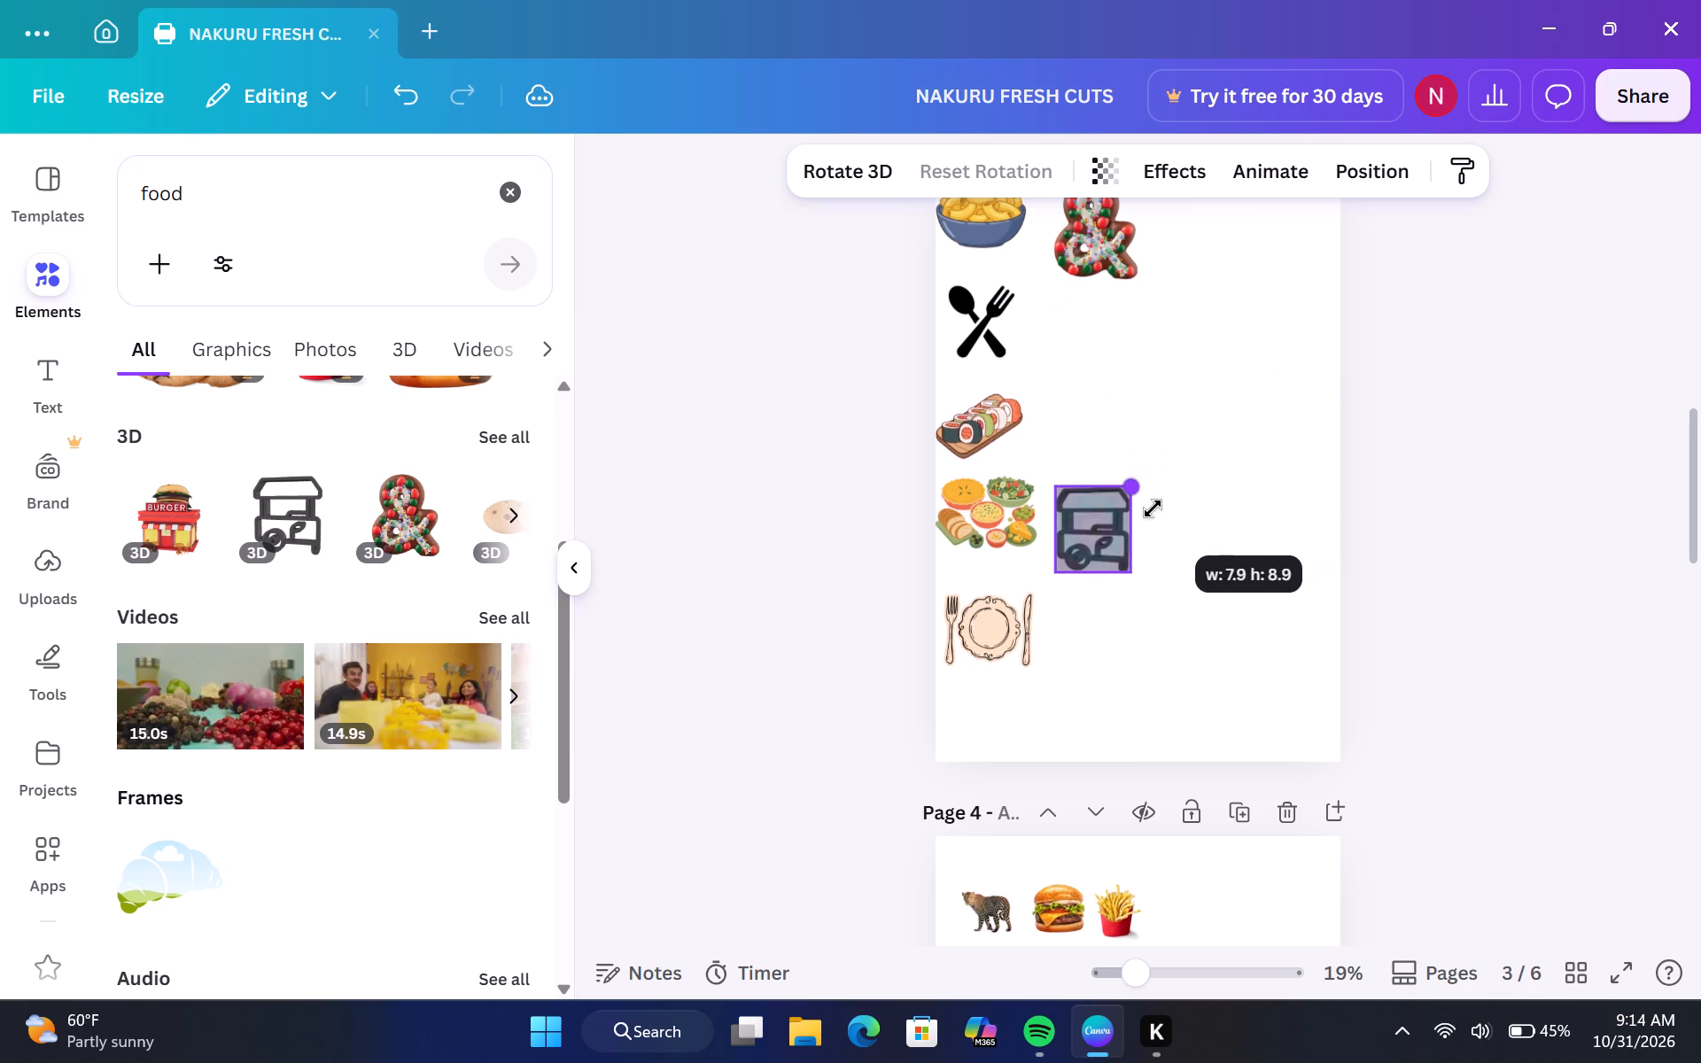
{"action": "left_click_drag", "start_coordinate": [1153, 508], "coordinate": [1161, 504]}
{"action": "left_click_drag", "start_coordinate": [1084, 539], "coordinate": [1075, 367]}
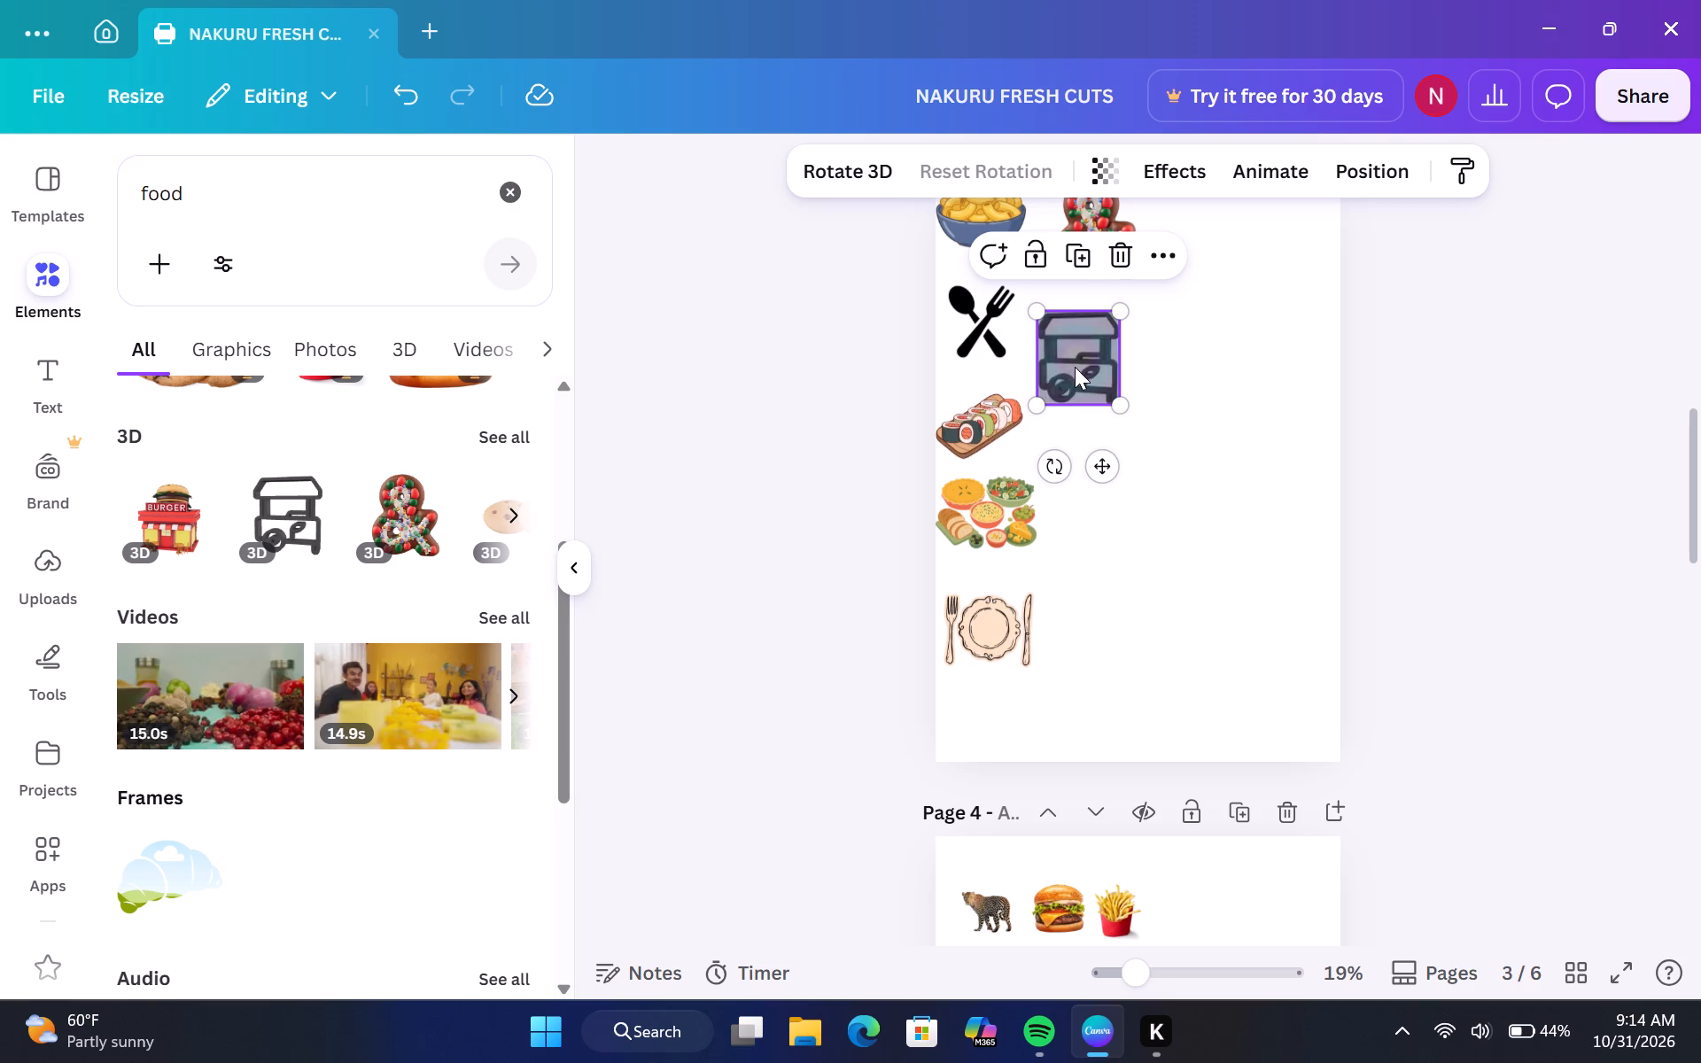
{"action": "left_click", "coordinate": [1075, 367]}
{"action": "left_click_drag", "start_coordinate": [1075, 367], "coordinate": [1087, 338]}
{"action": "left_click_drag", "start_coordinate": [1139, 290], "coordinate": [1132, 309]}
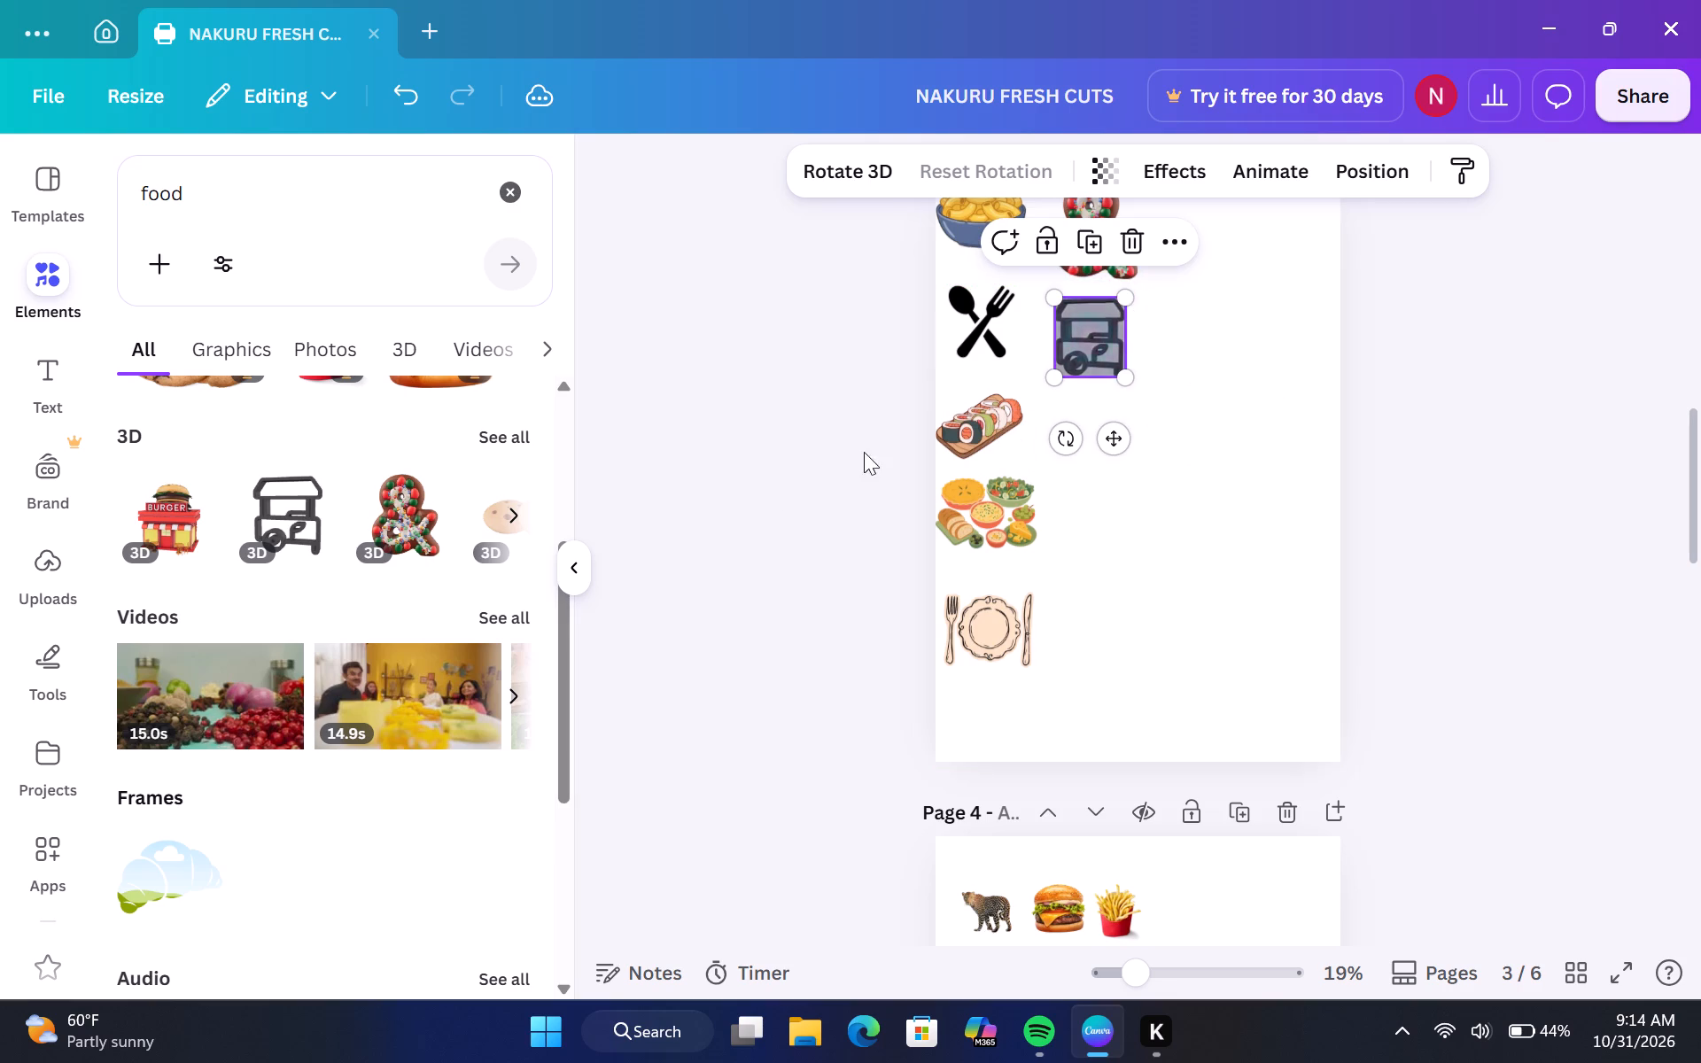
Add the chocolate chip cookies photo to page 3, slightly enlarged and placed below the food cart, beside the sushi platter.
{"action": "left_click", "coordinate": [504, 519]}
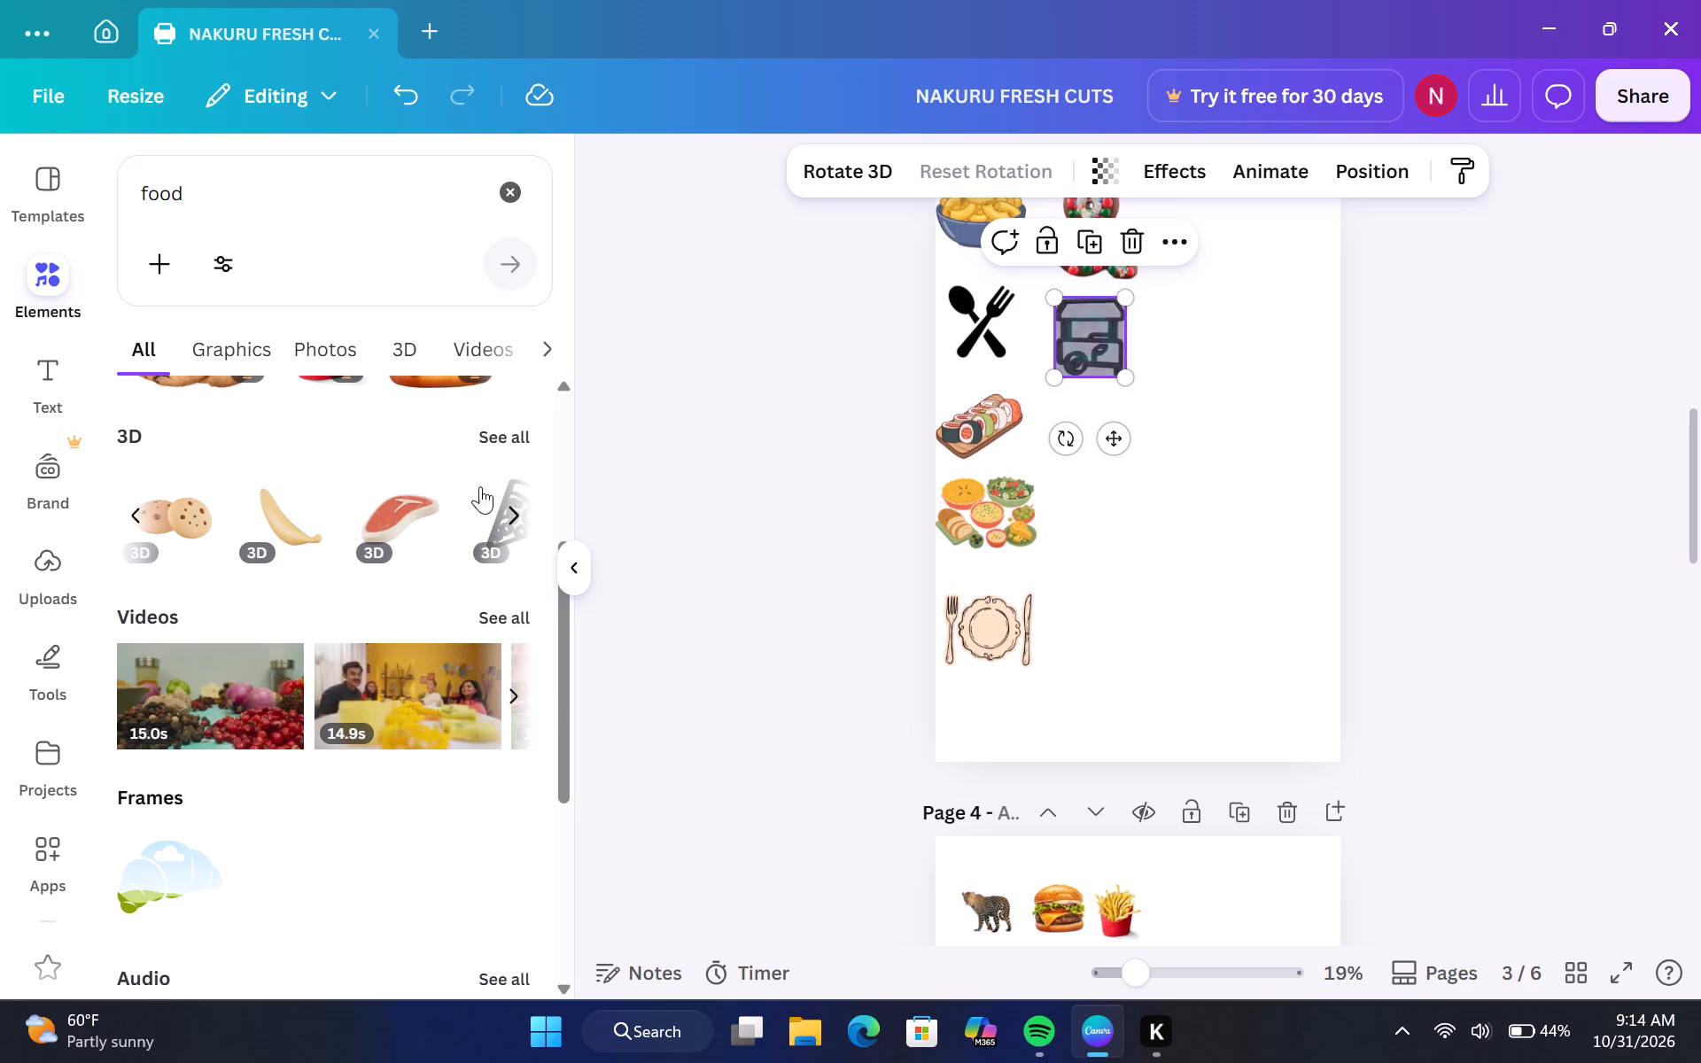
{"action": "double_click", "coordinate": [566, 437]}
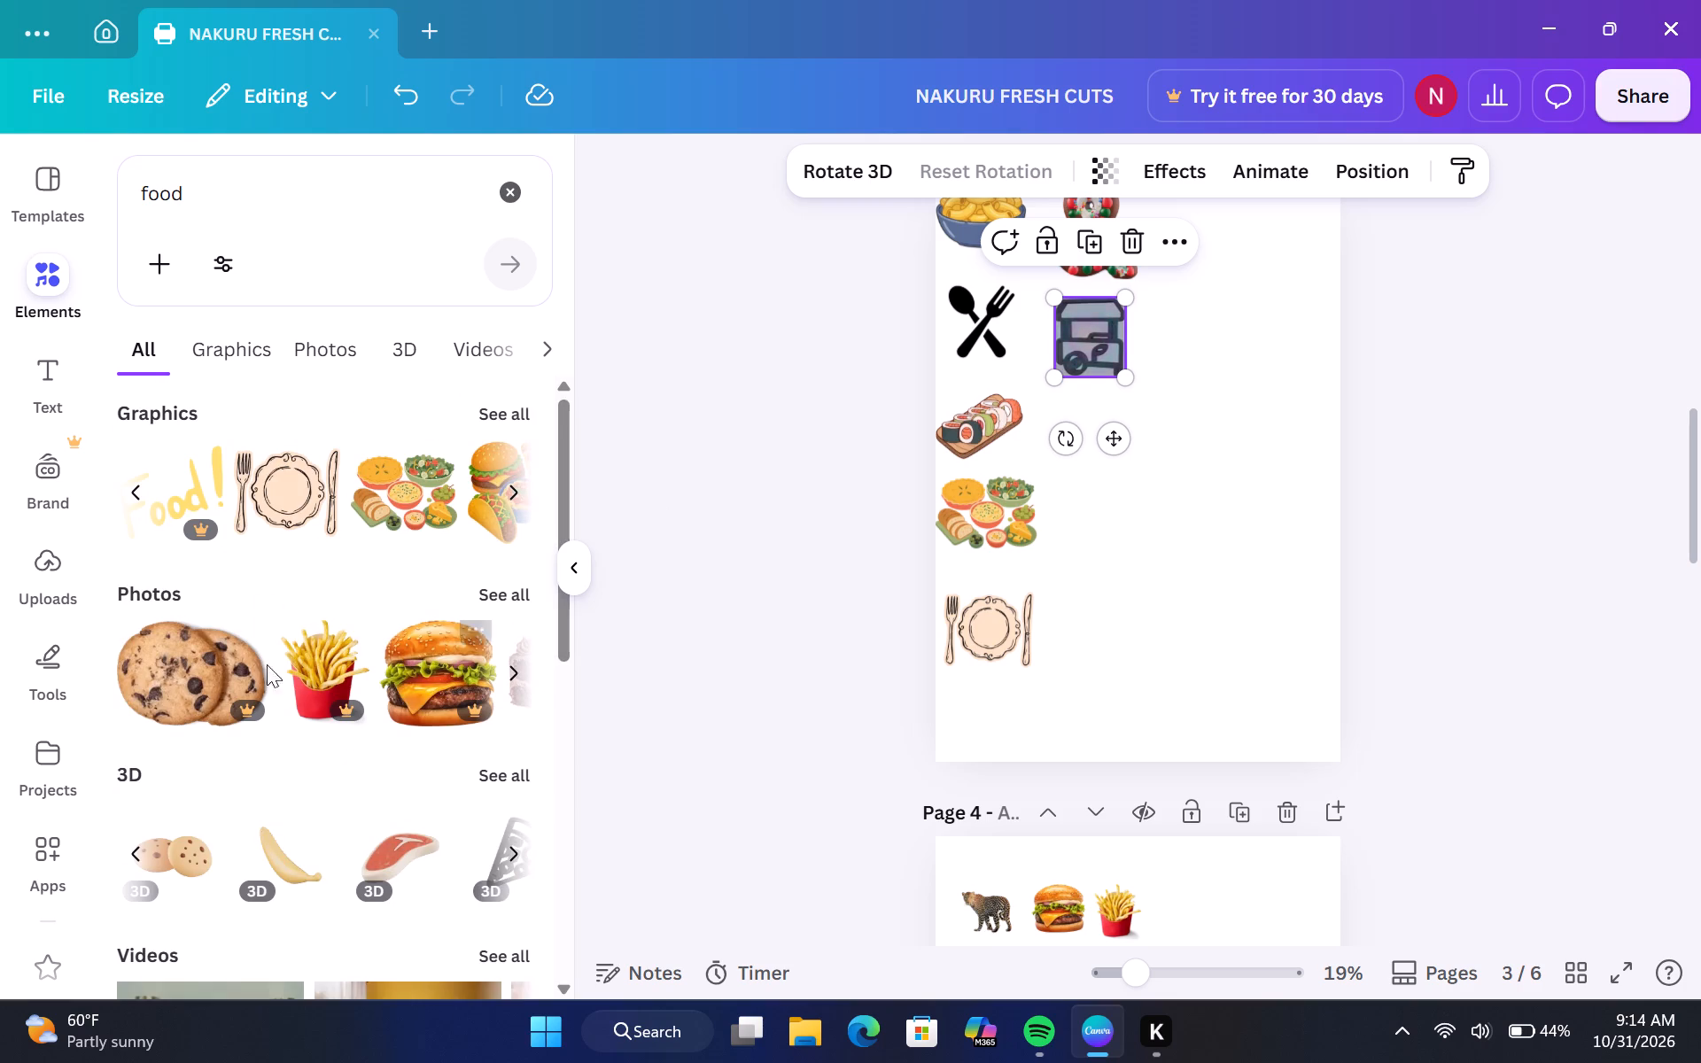
{"action": "left_click", "coordinate": [202, 652]}
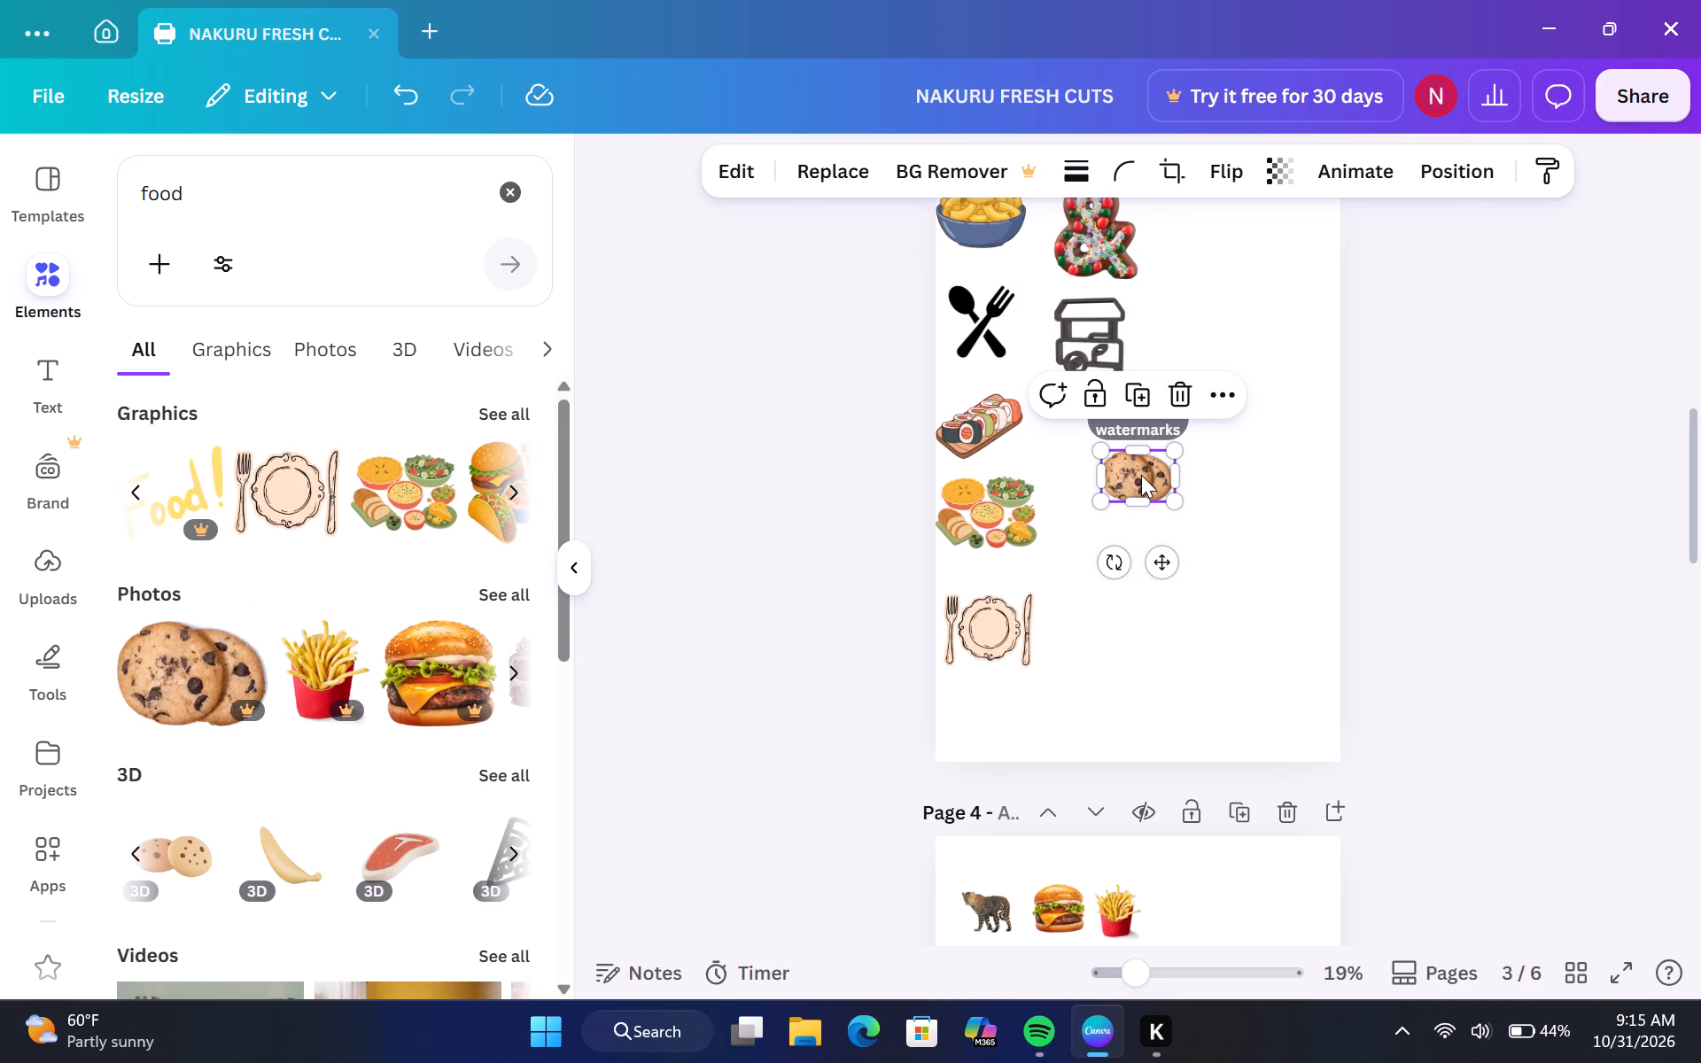
{"action": "left_click_drag", "start_coordinate": [1141, 475], "coordinate": [1088, 455]}
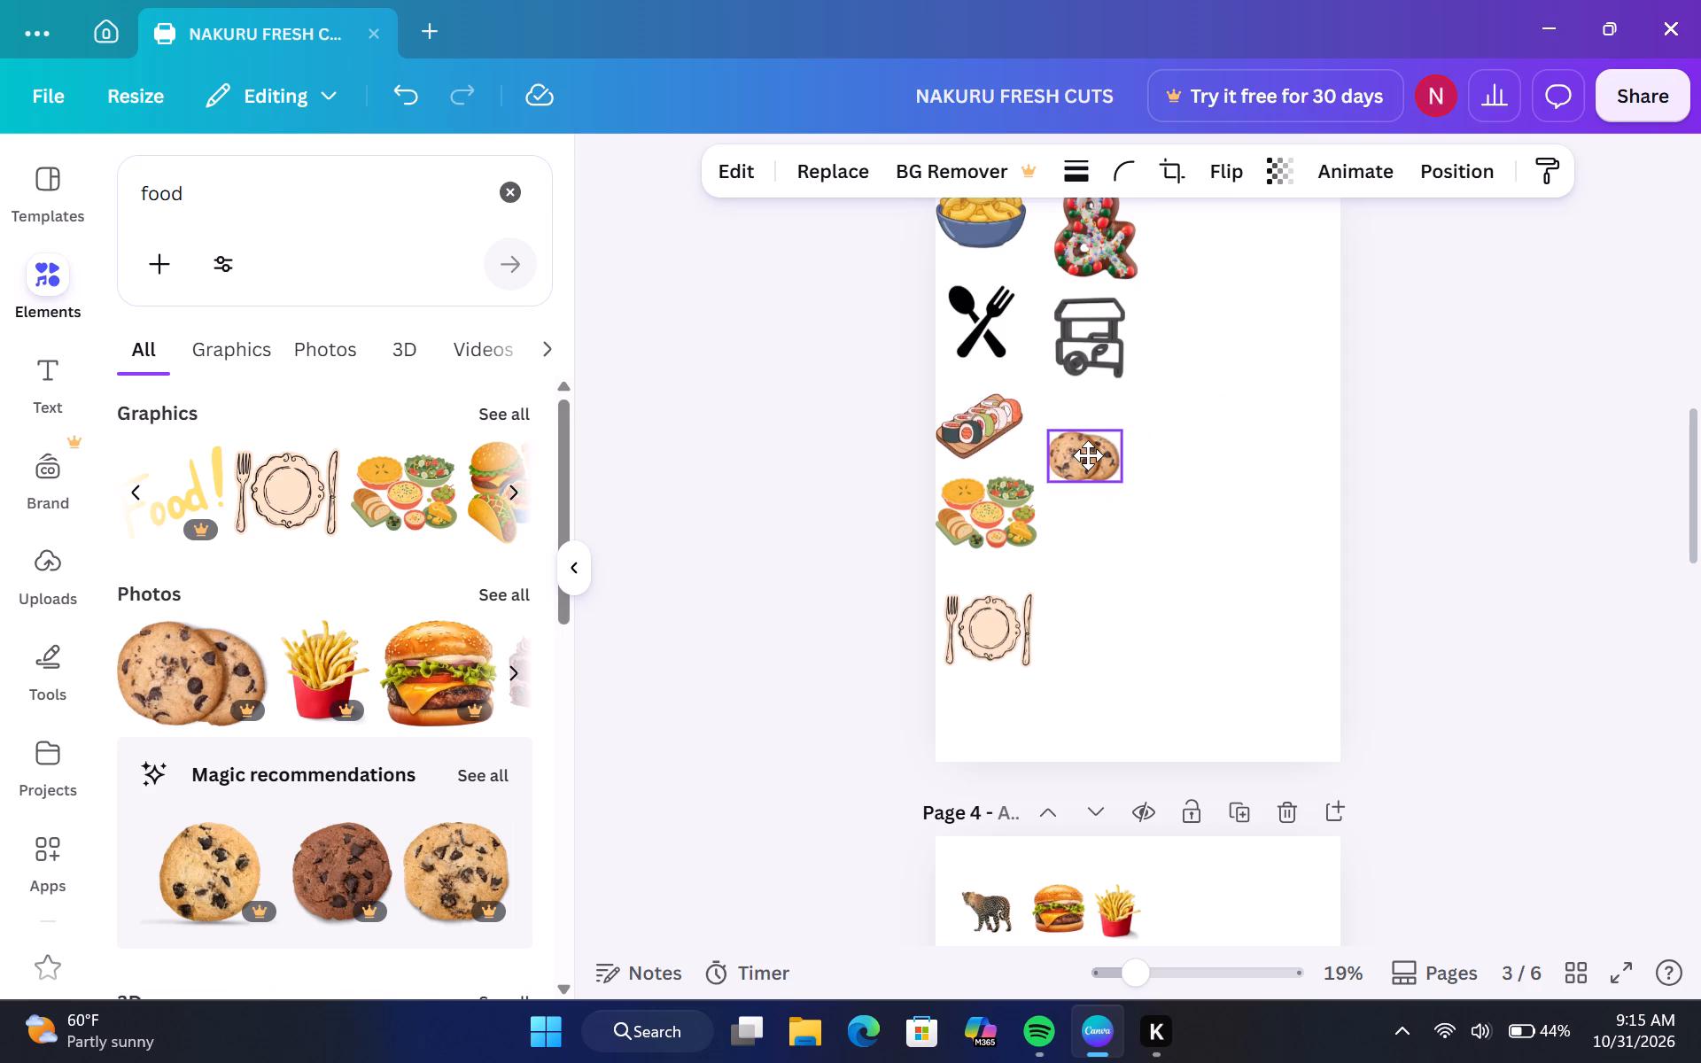
{"action": "left_click_drag", "start_coordinate": [1088, 455], "coordinate": [1088, 440]}
{"action": "left_click_drag", "start_coordinate": [1120, 416], "coordinate": [1147, 398]}
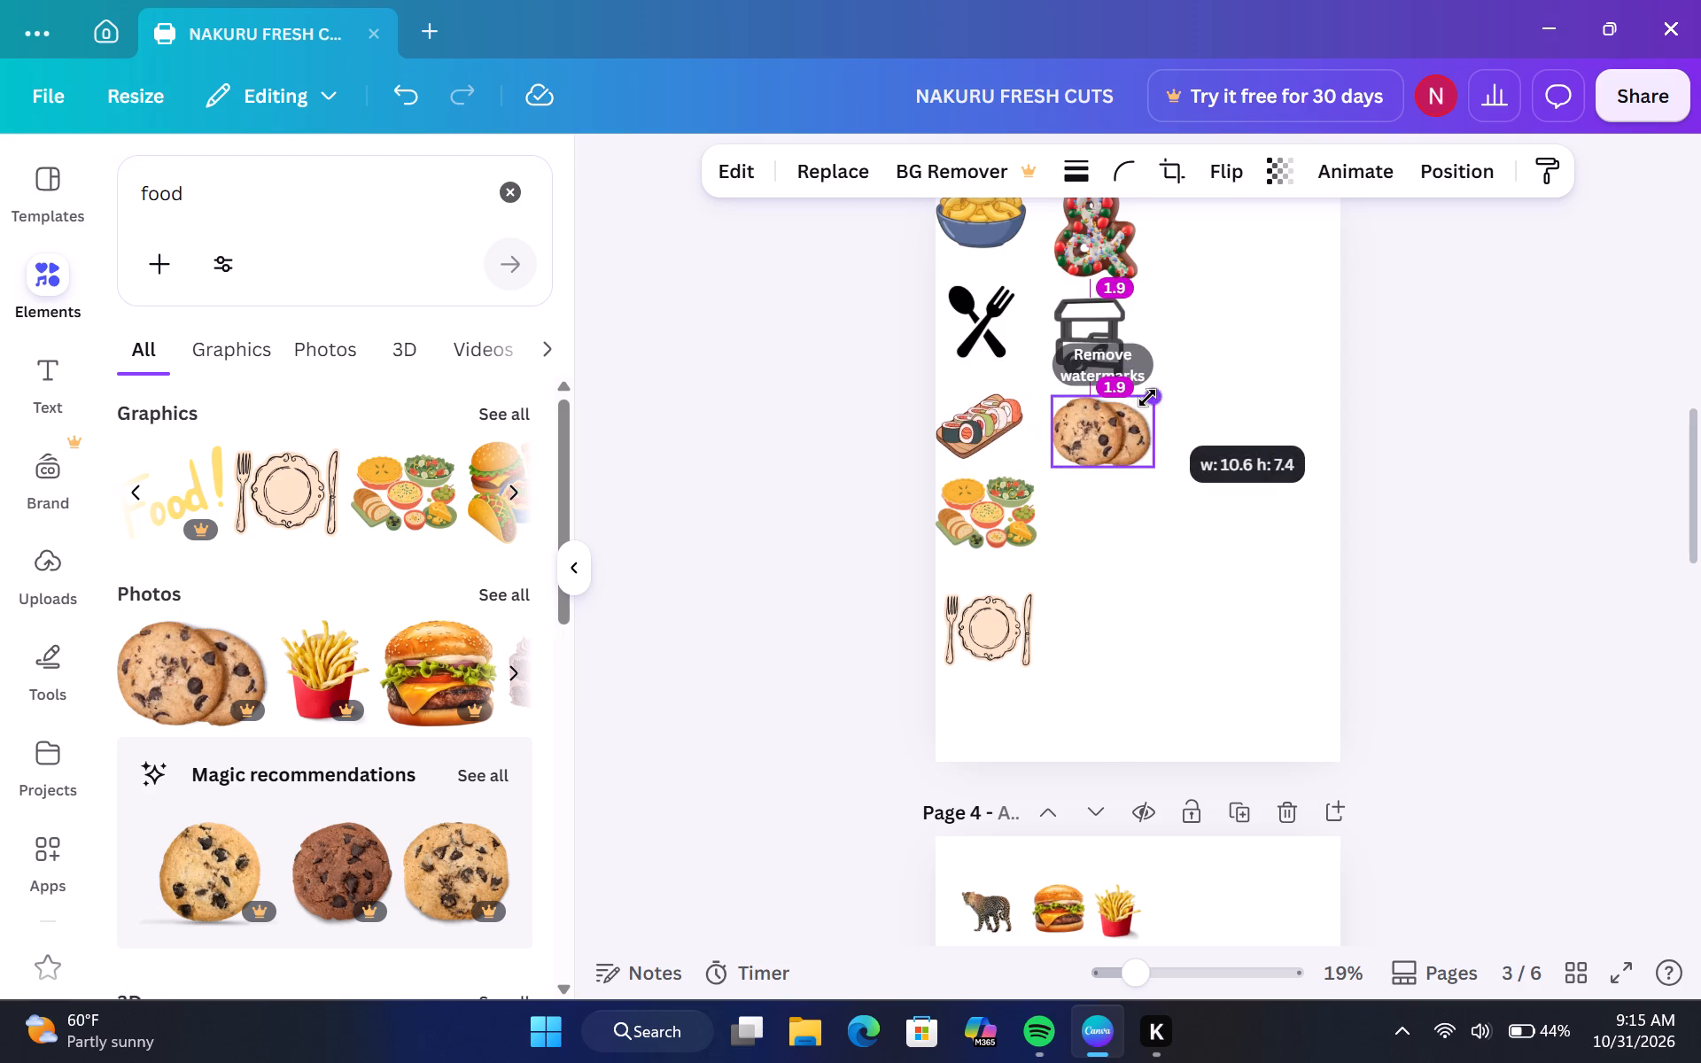
{"action": "left_click_drag", "start_coordinate": [1147, 398], "coordinate": [1140, 409]}
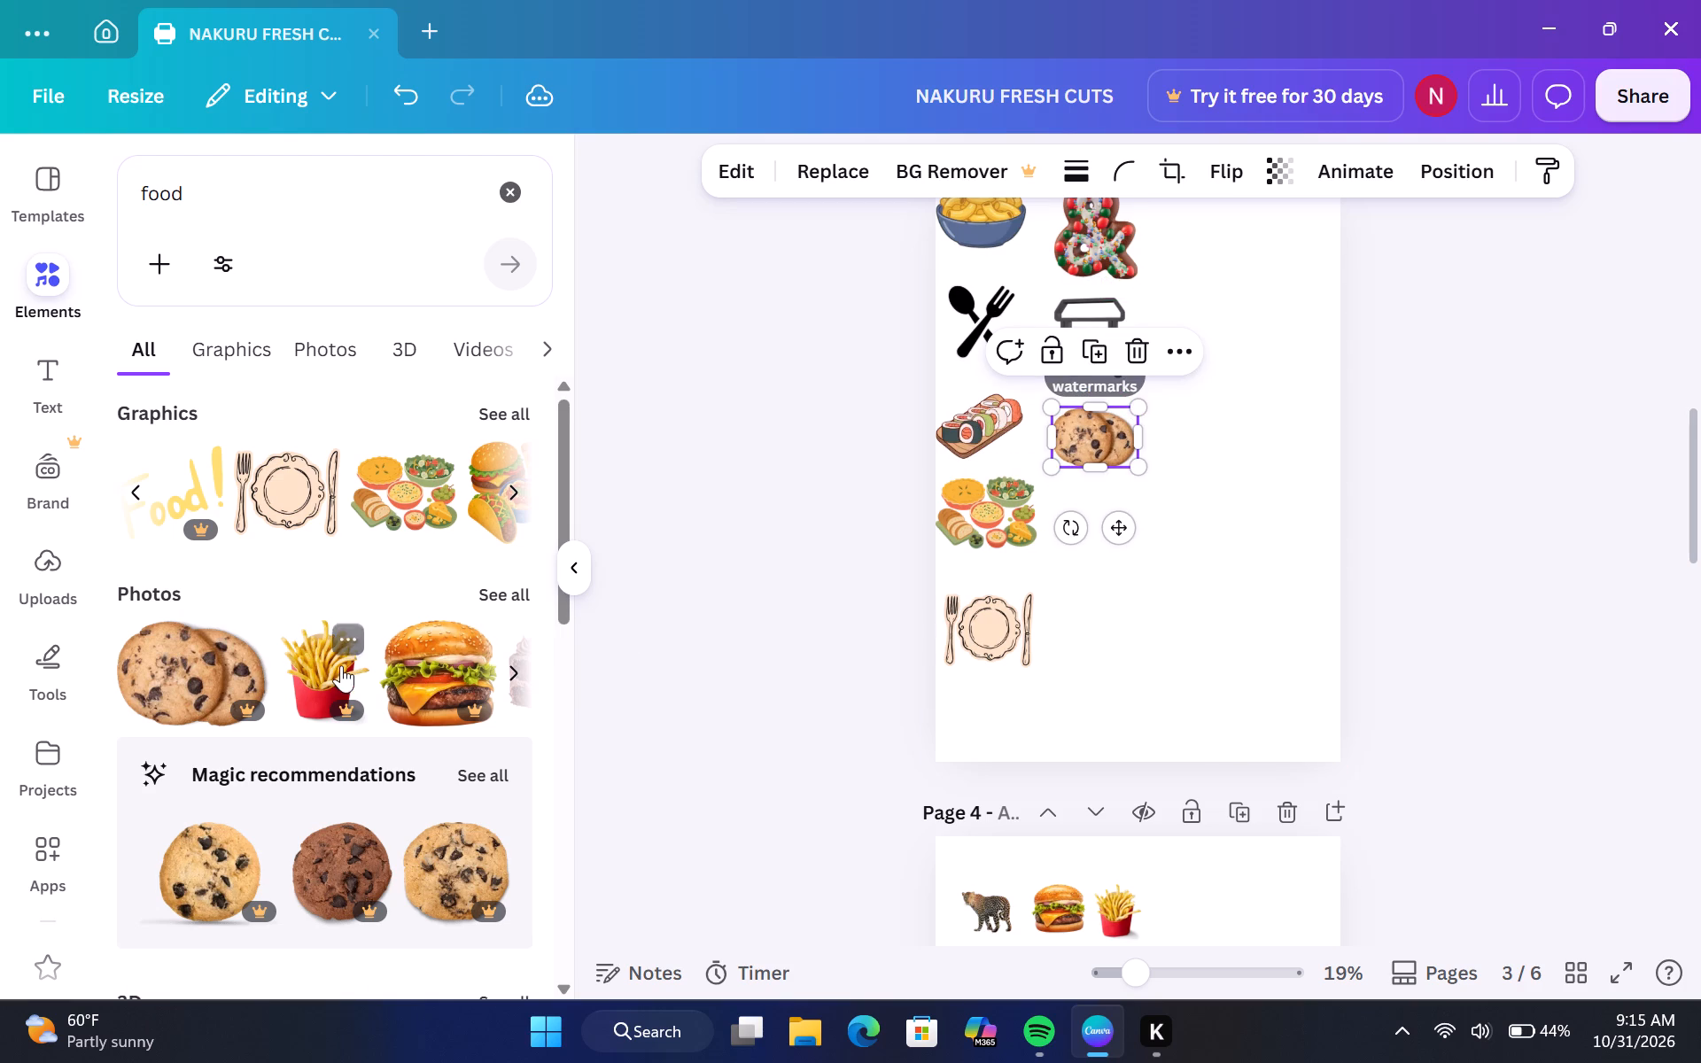
Add the French fries photo below the cookies on page 3, enlarged slightly and placed beside the assorted dishes.
{"action": "left_click", "coordinate": [332, 666]}
{"action": "left_click_drag", "start_coordinate": [1134, 473], "coordinate": [1089, 524]}
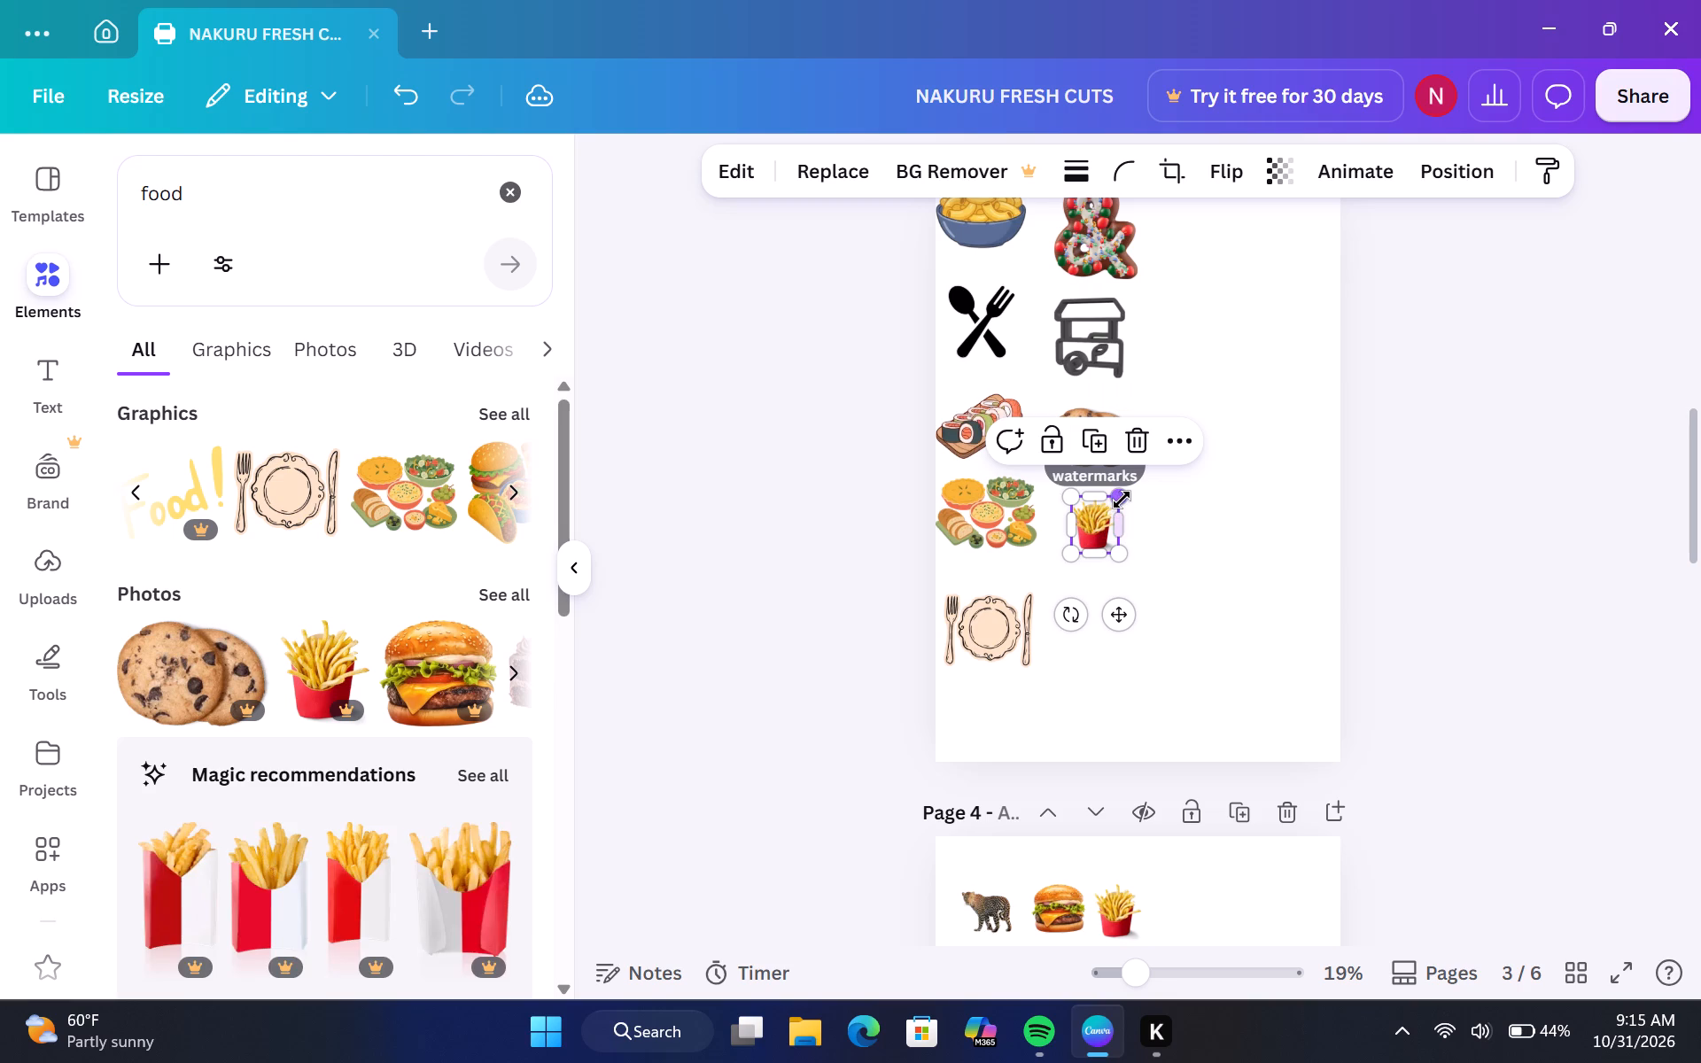
{"action": "left_click_drag", "start_coordinate": [1122, 500], "coordinate": [1138, 484]}
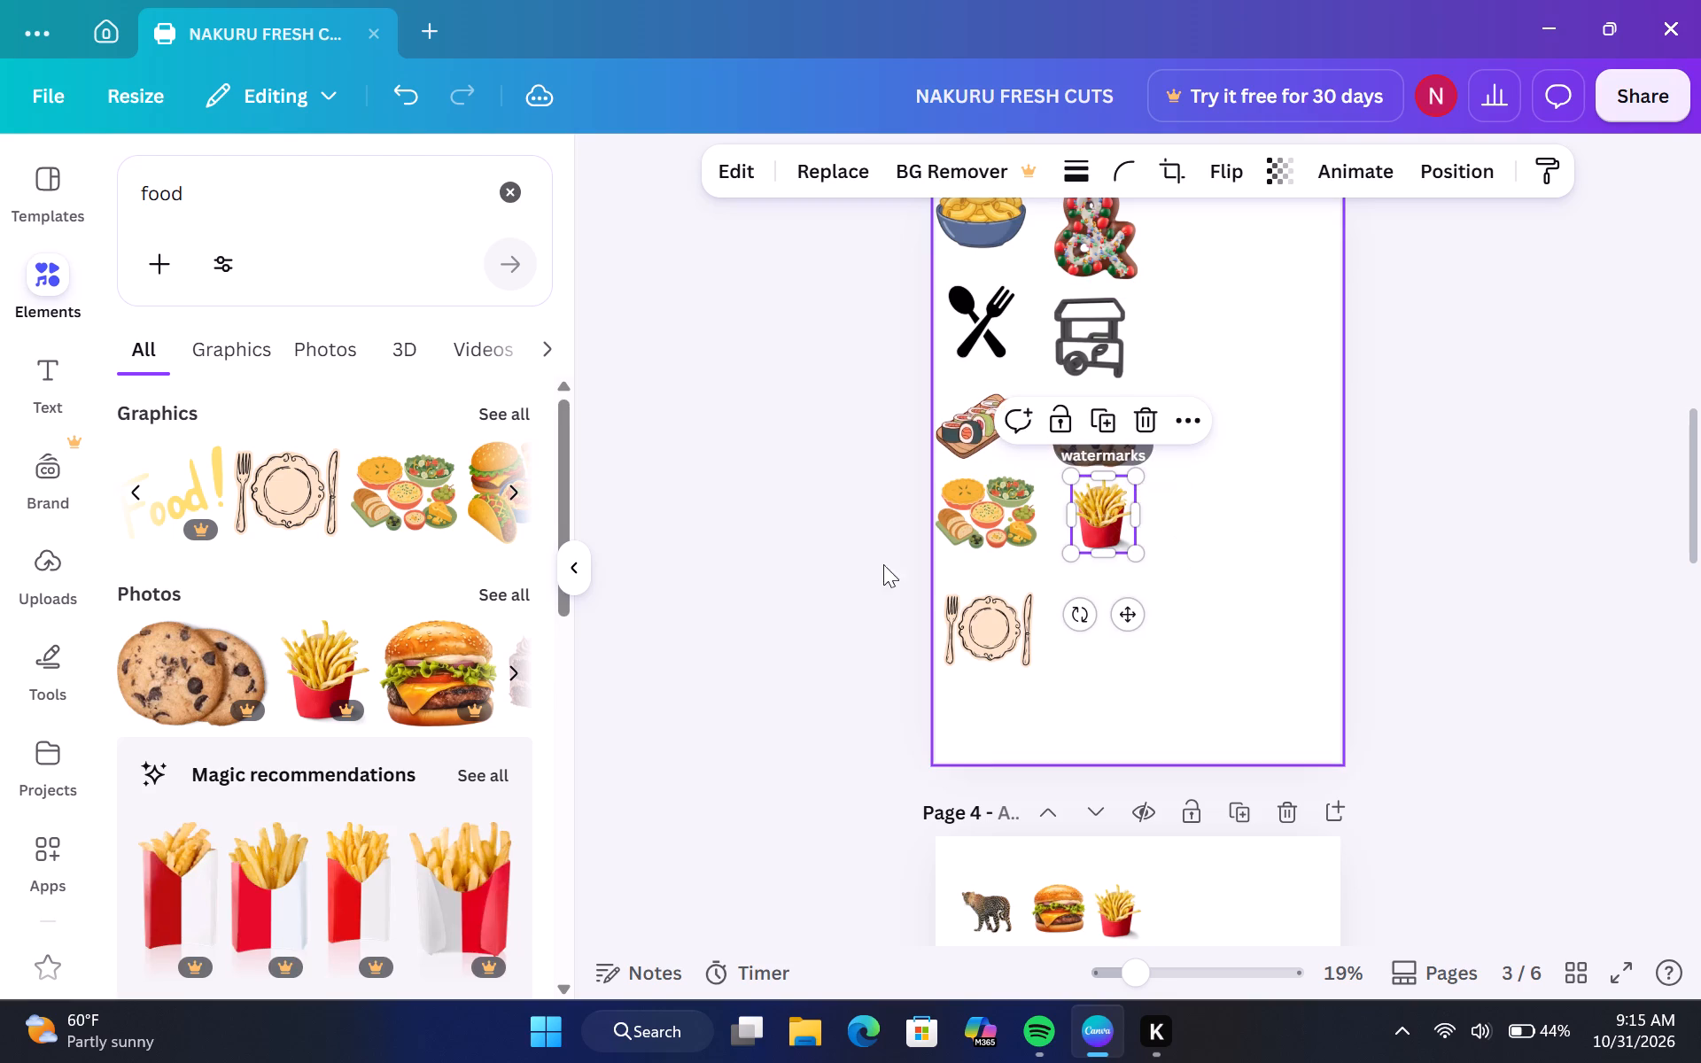
Add the burger photo to page 3, enlarged slightly and placed below the fries, beside the plate with fork and knife.
{"action": "left_click", "coordinate": [455, 659]}
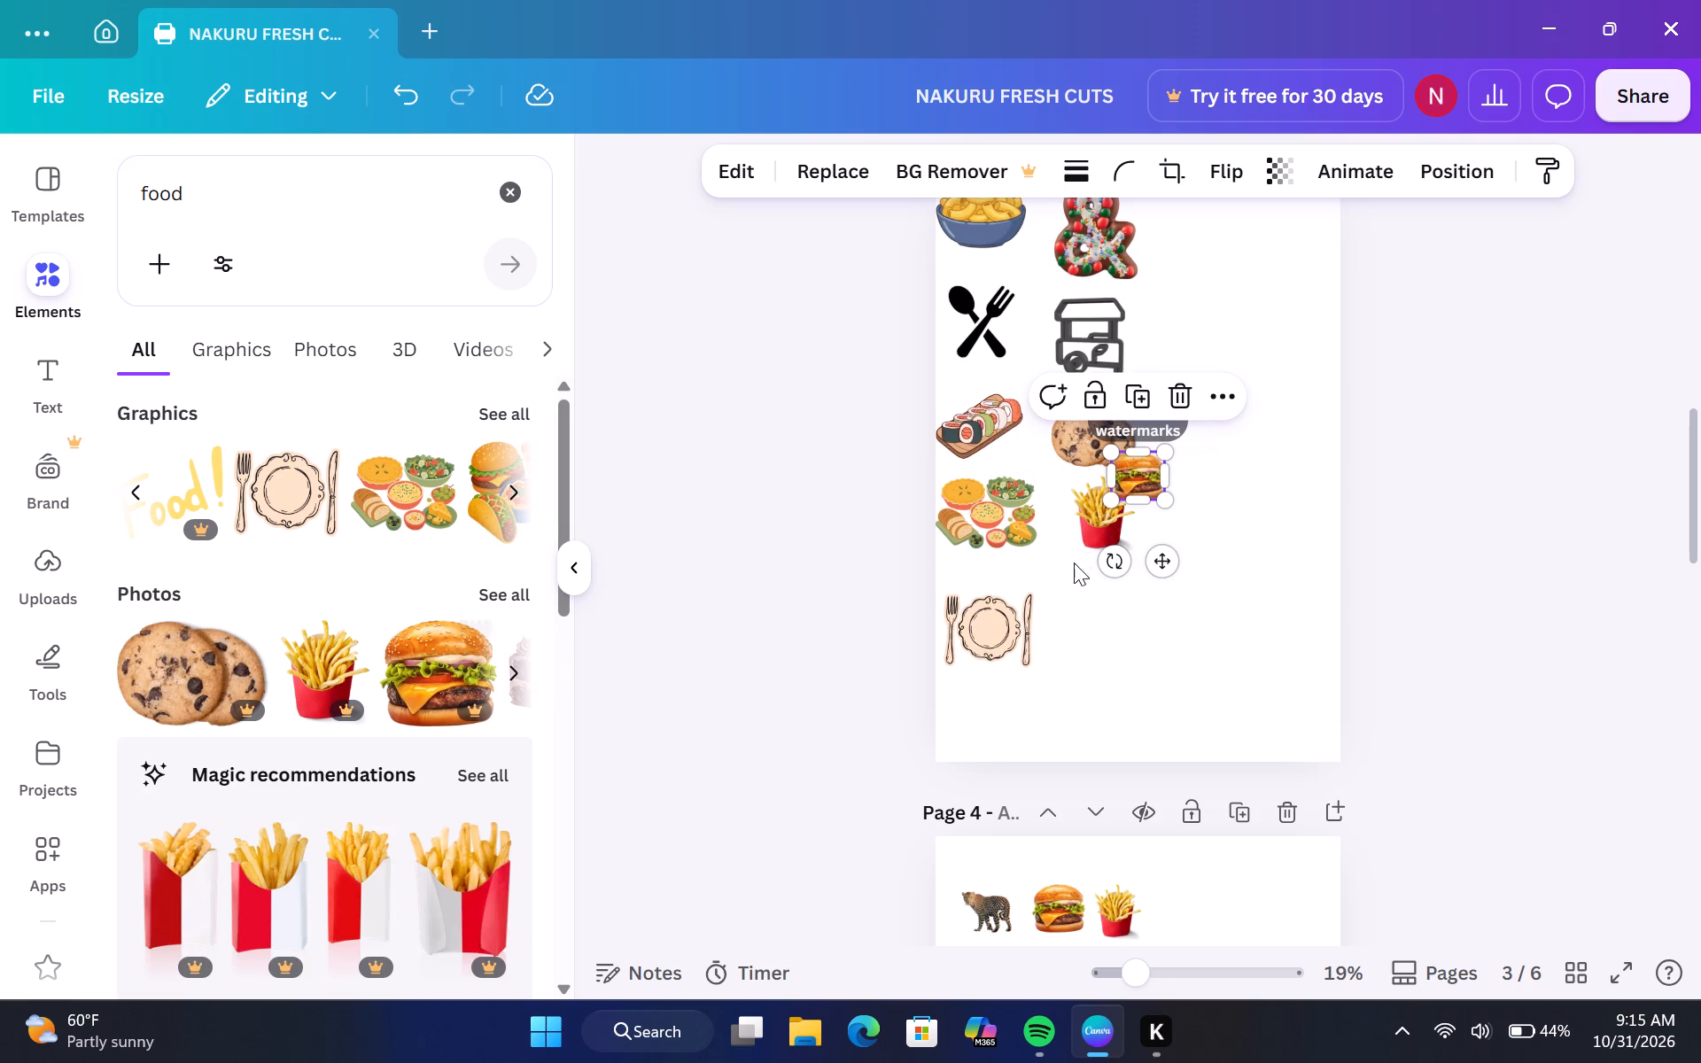
{"action": "left_click_drag", "start_coordinate": [1165, 454], "coordinate": [1185, 434]}
{"action": "left_click_drag", "start_coordinate": [1146, 471], "coordinate": [1107, 626]}
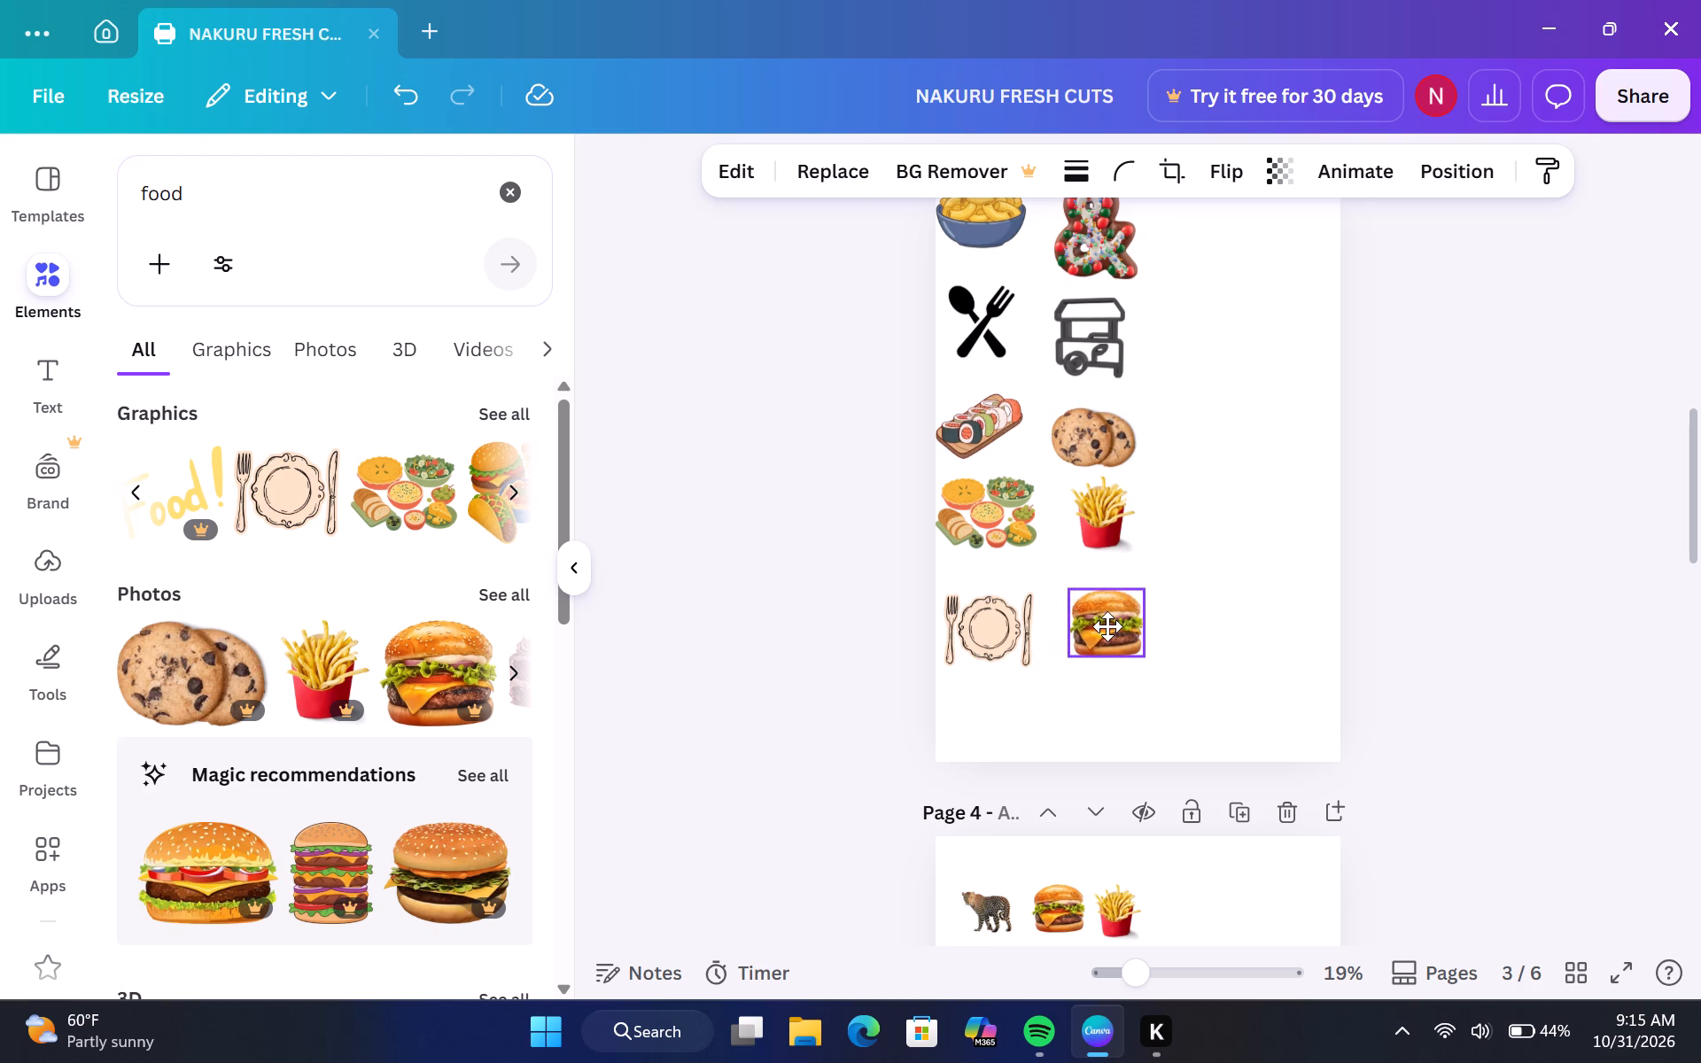
{"action": "left_click_drag", "start_coordinate": [1107, 626], "coordinate": [1103, 627]}
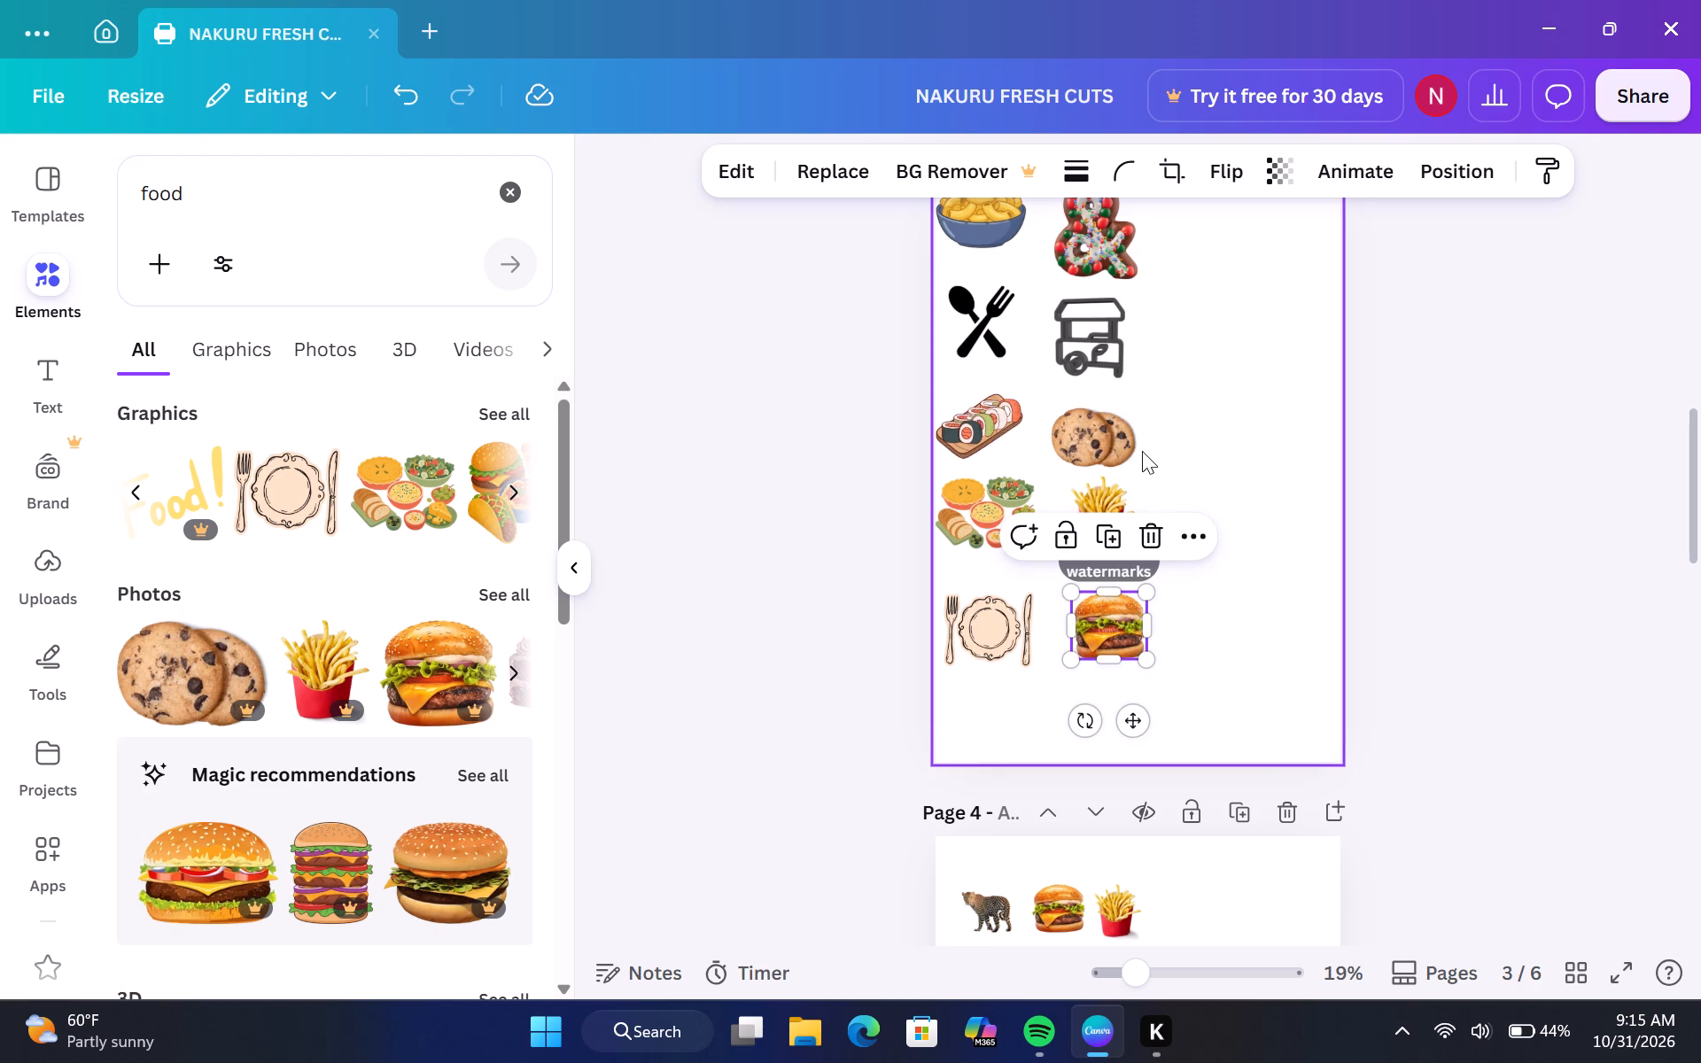
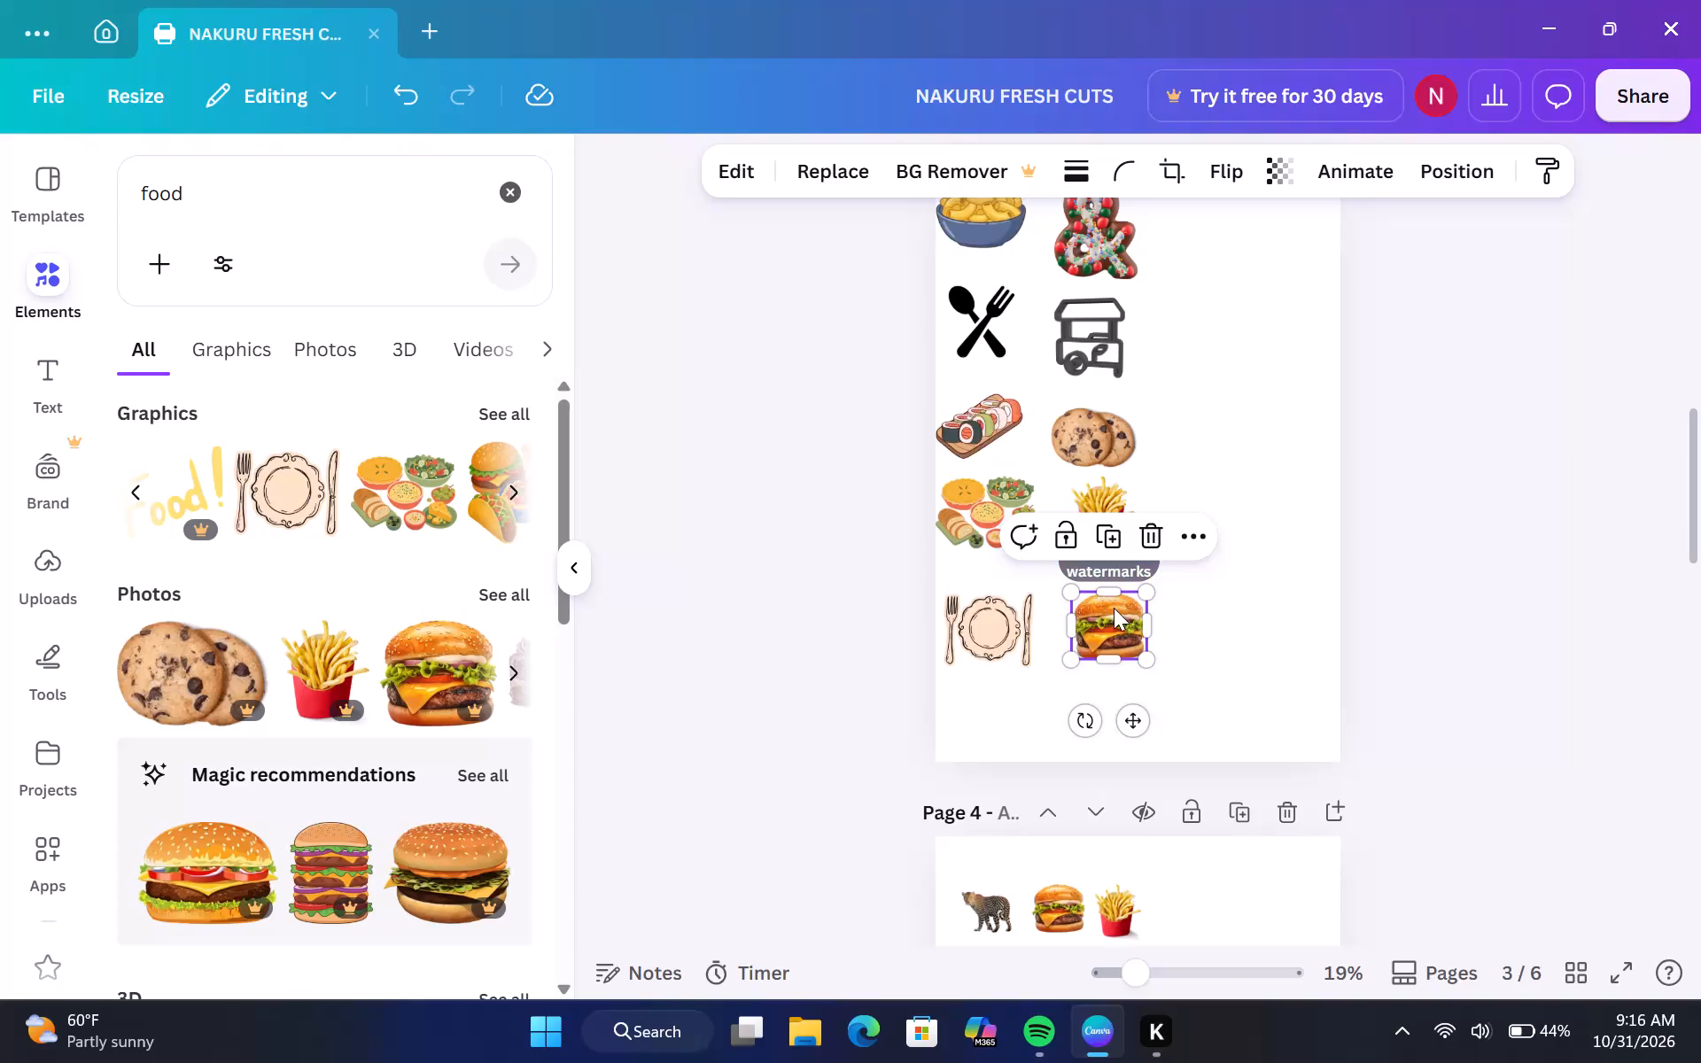
Move the burger on page 3 to the bottom of the first column, below the plate with fork and knife.
{"action": "left_click_drag", "start_coordinate": [1114, 608], "coordinate": [996, 696]}
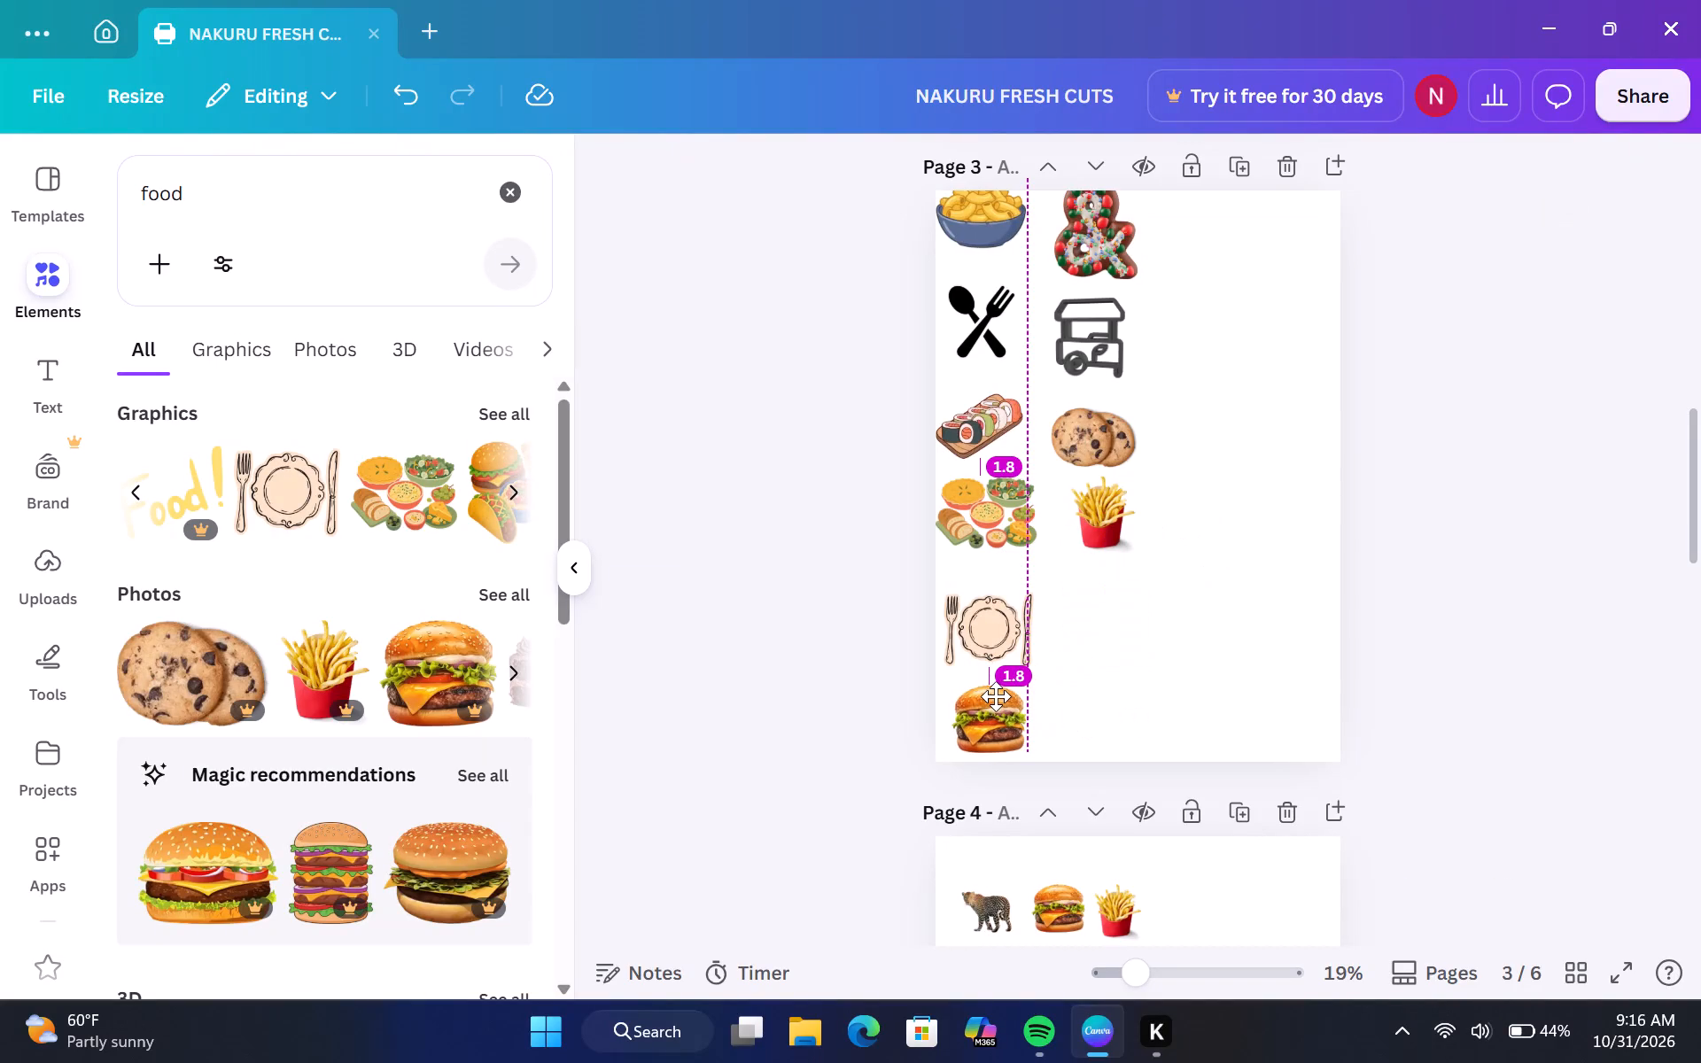
{"action": "left_click_drag", "start_coordinate": [996, 696], "coordinate": [994, 695]}
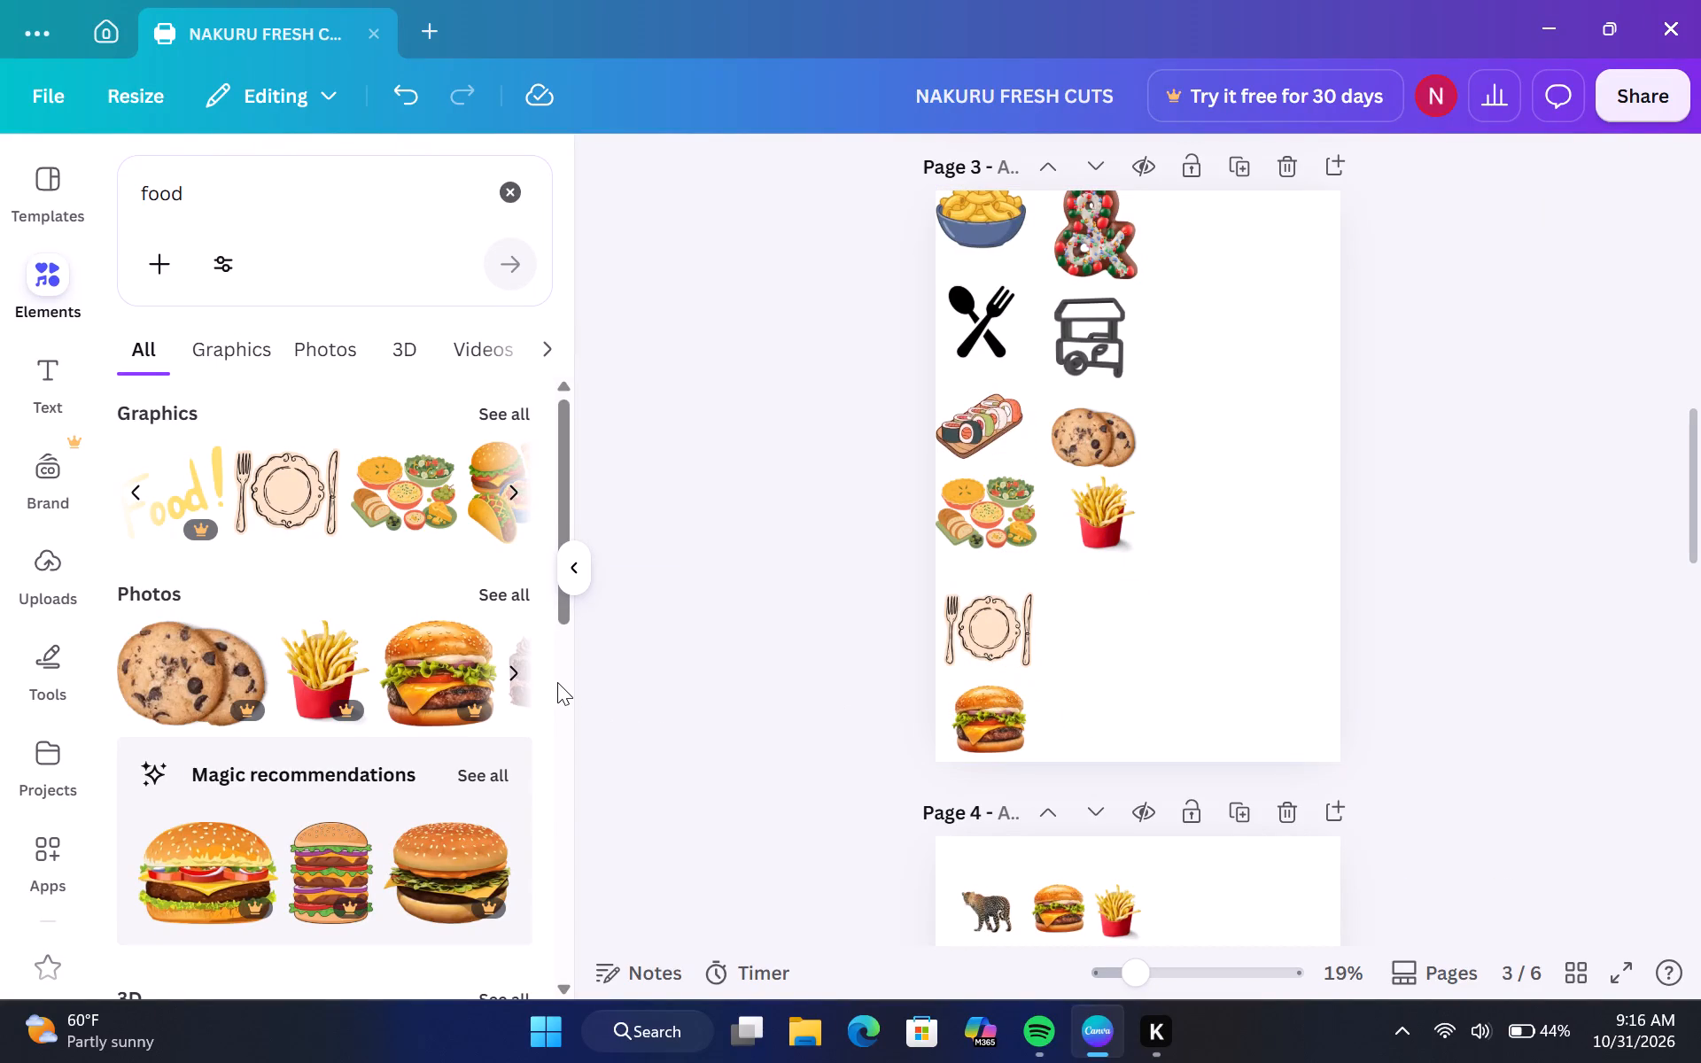
Add the 3D cookies to page 3, reduced to about 12.6 by 6.5, and place them below the fries, beside the plate.
{"action": "left_click", "coordinate": [557, 682]}
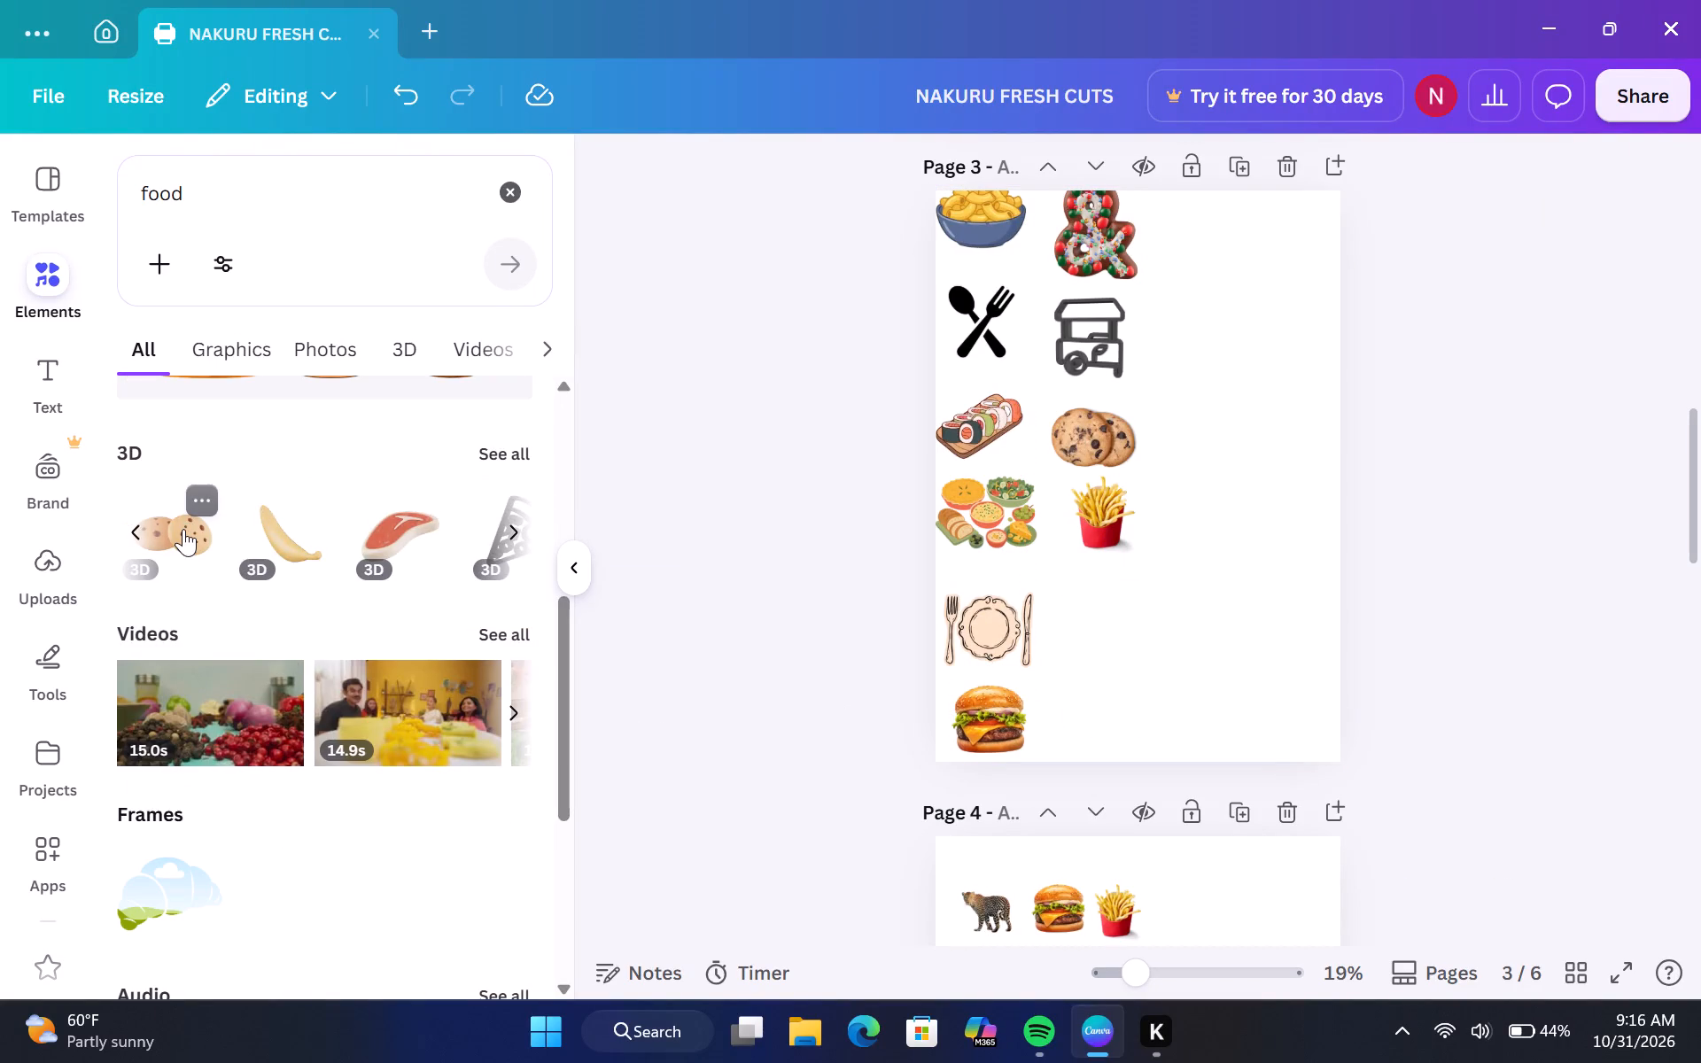
{"action": "left_click", "coordinate": [183, 529]}
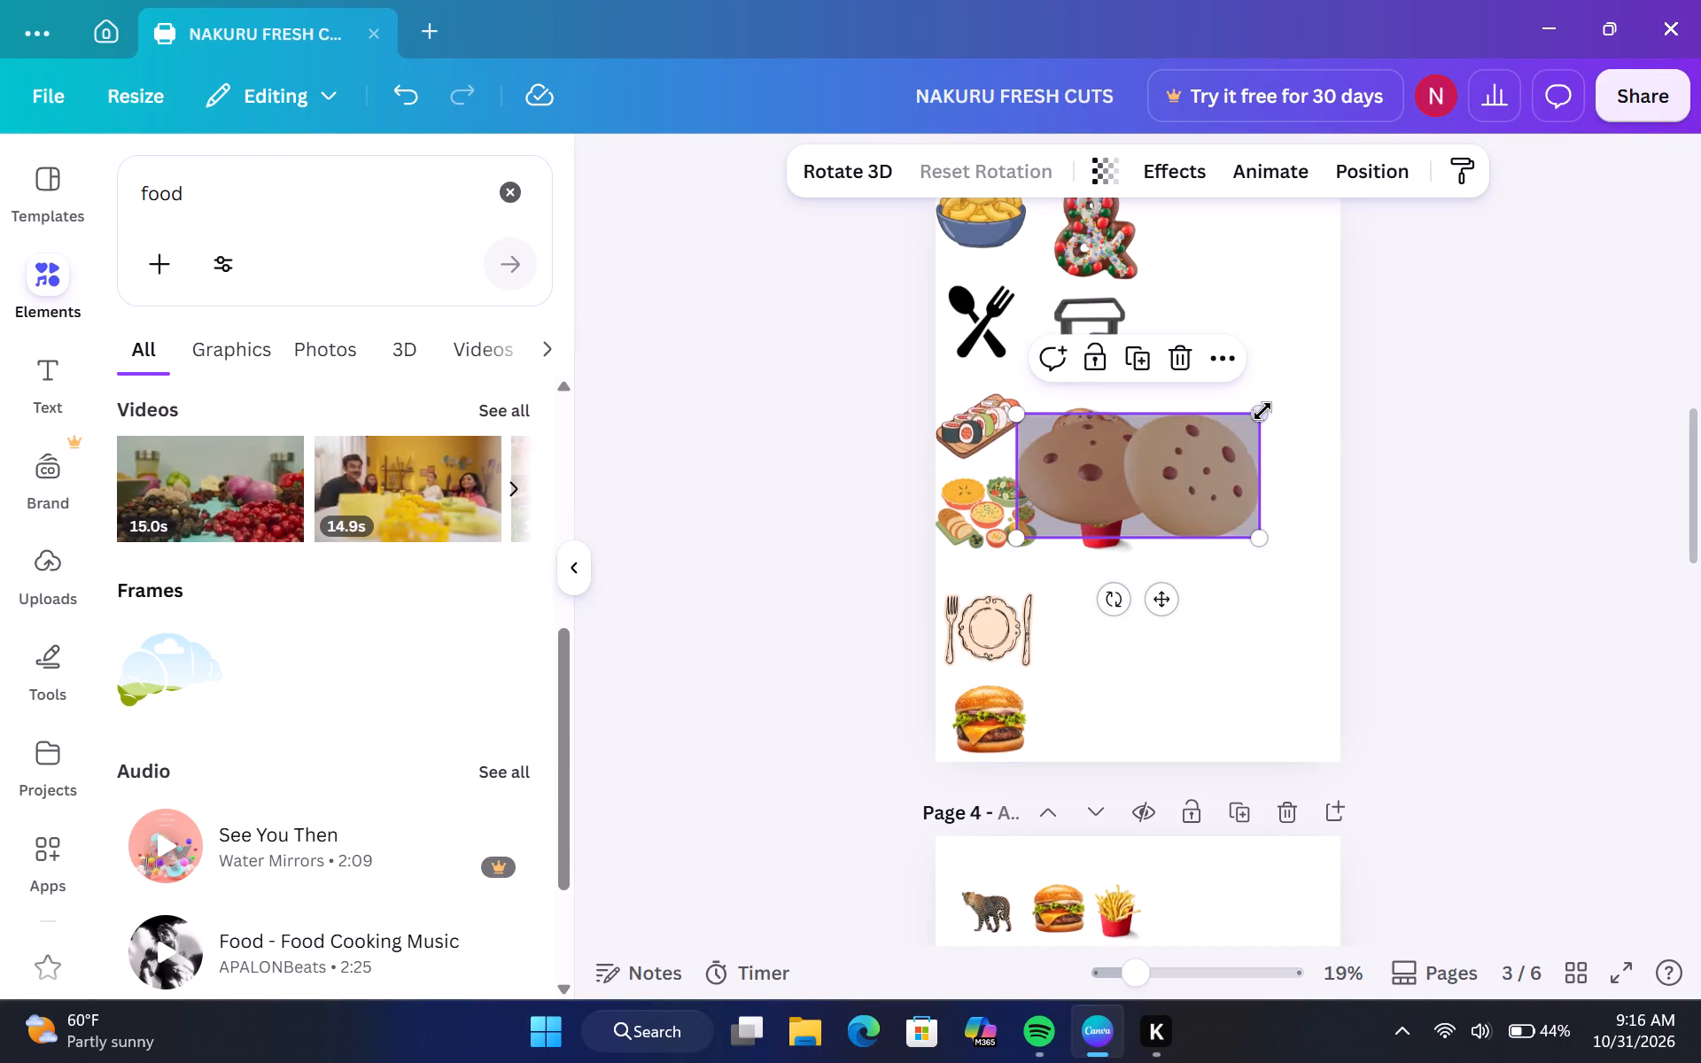
{"action": "left_click_drag", "start_coordinate": [1260, 409], "coordinate": [1138, 456]}
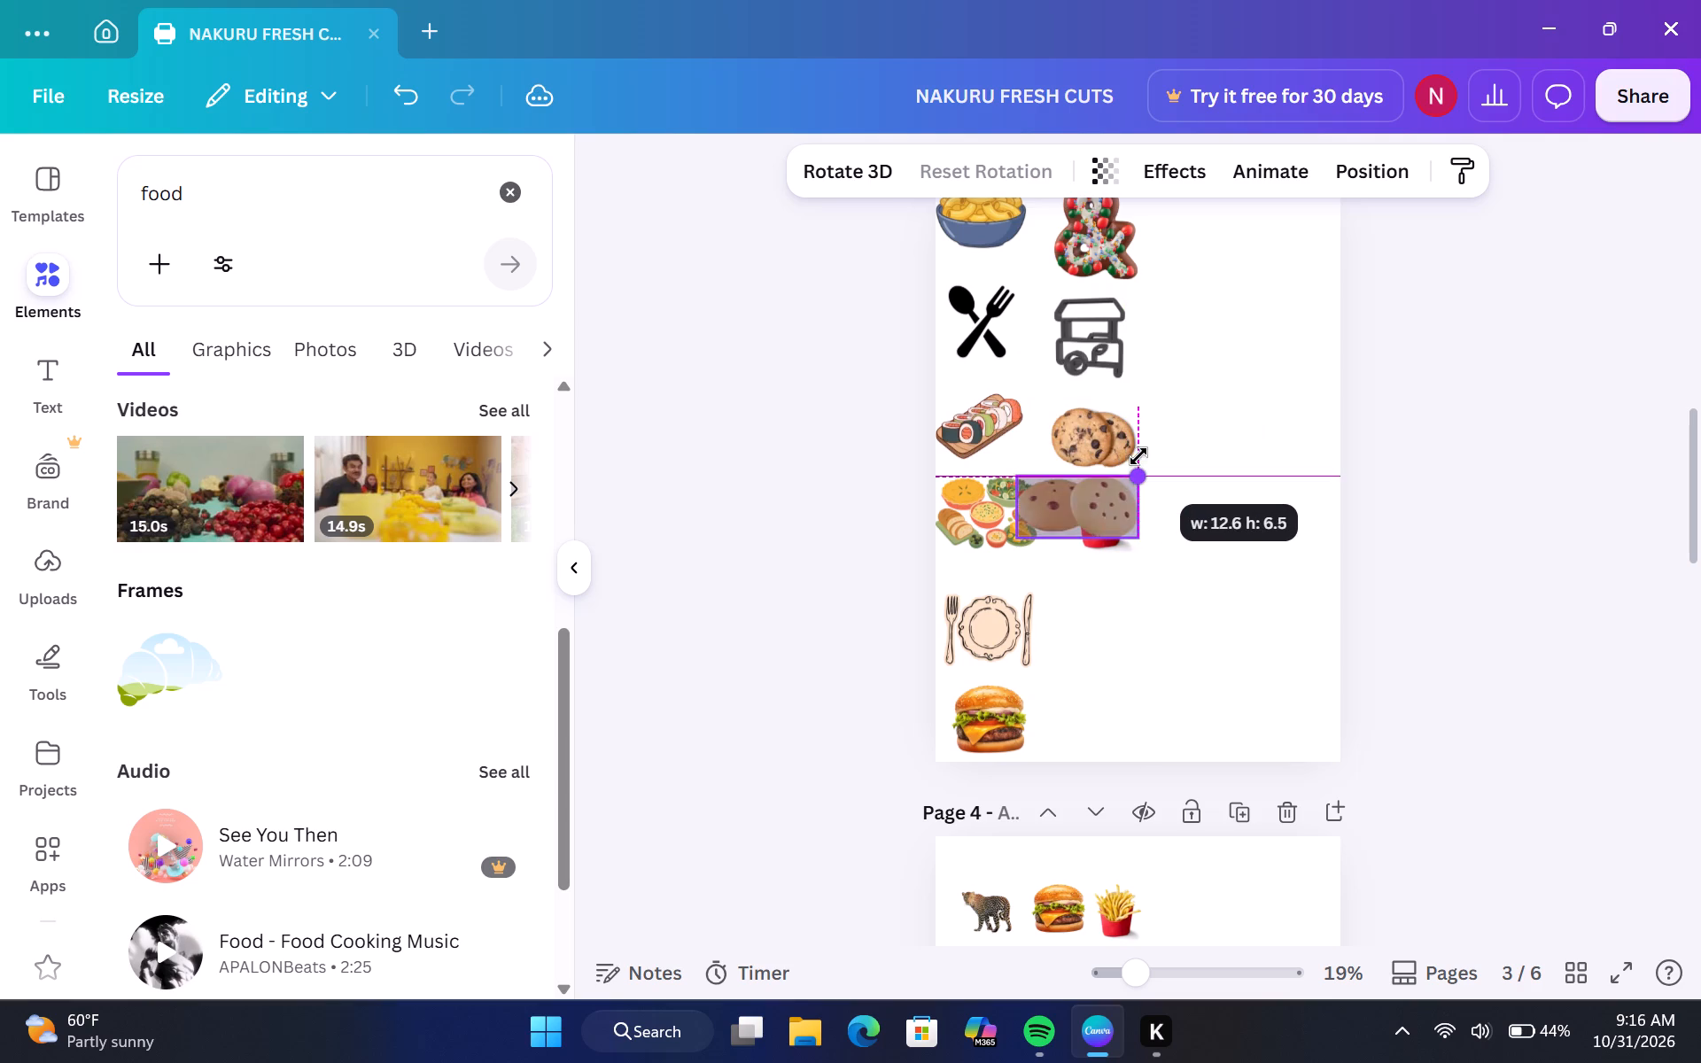
{"action": "left_click_drag", "start_coordinate": [1138, 456], "coordinate": [1130, 460]}
{"action": "left_click_drag", "start_coordinate": [1104, 493], "coordinate": [1132, 595]}
Shift the French fries on page 3 slightly down and towards the dishes, keeping them between the two cookie pictures.
{"action": "left_click_drag", "start_coordinate": [1112, 494], "coordinate": [1091, 511]}
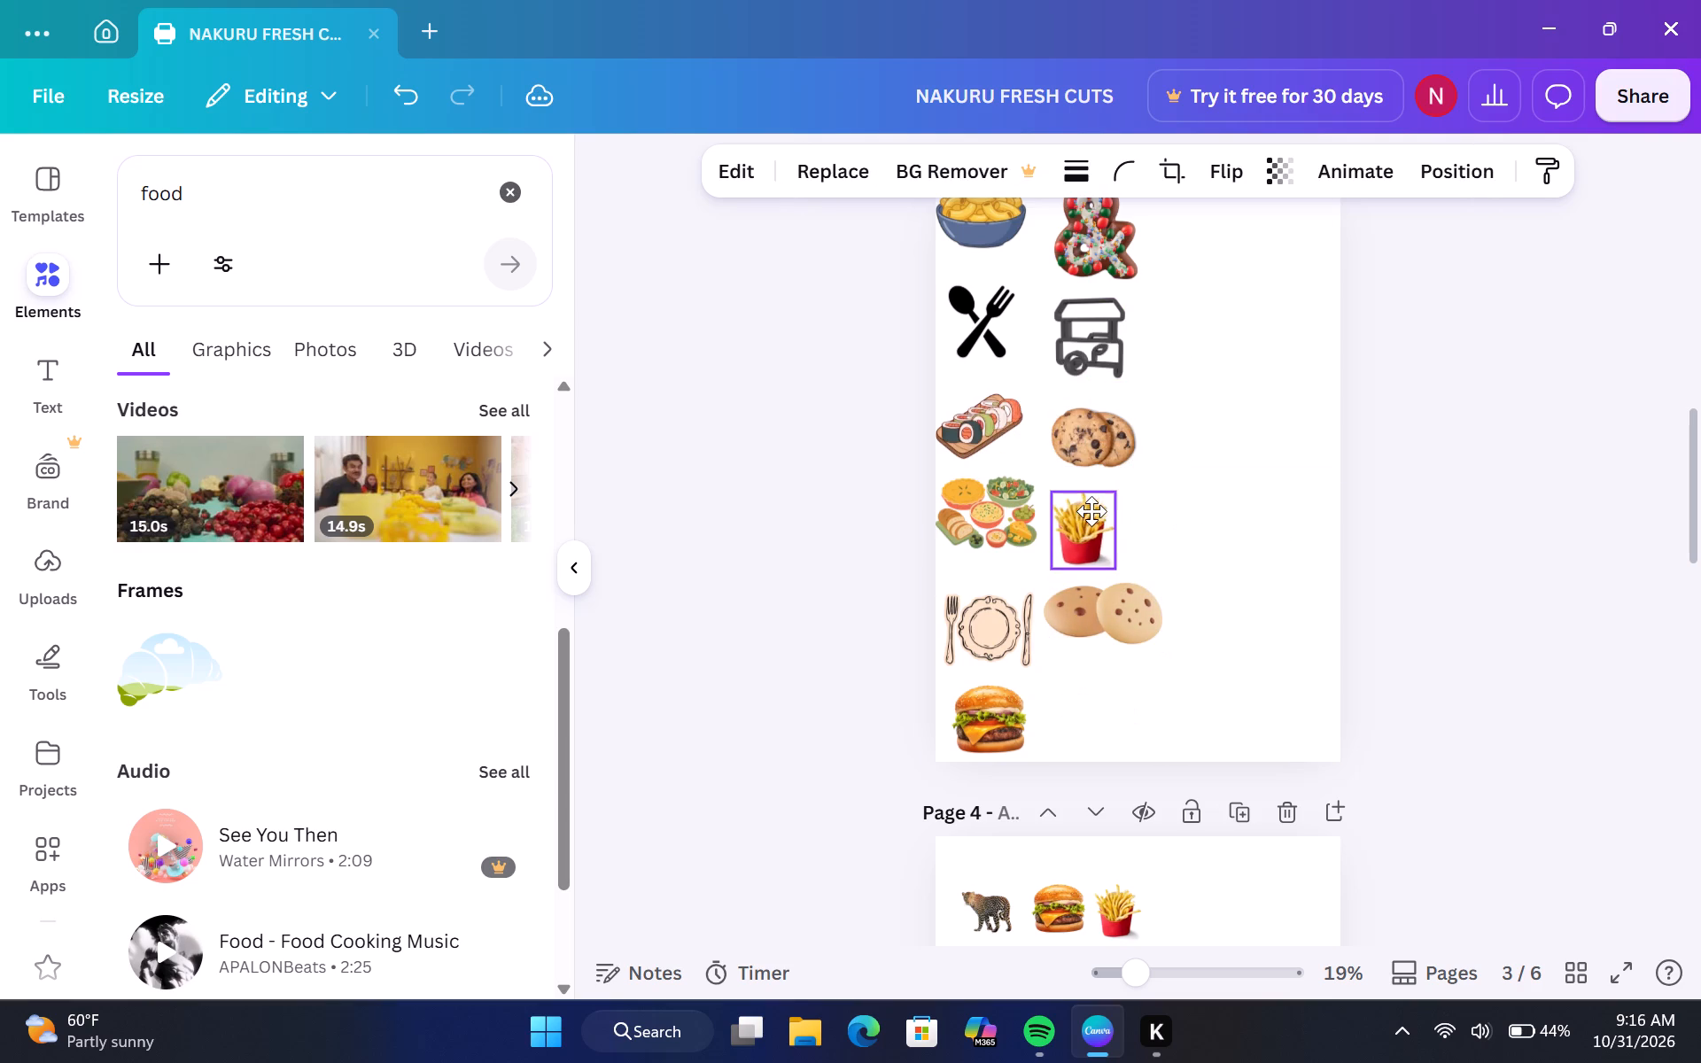
{"action": "left_click_drag", "start_coordinate": [1091, 511], "coordinate": [1103, 502]}
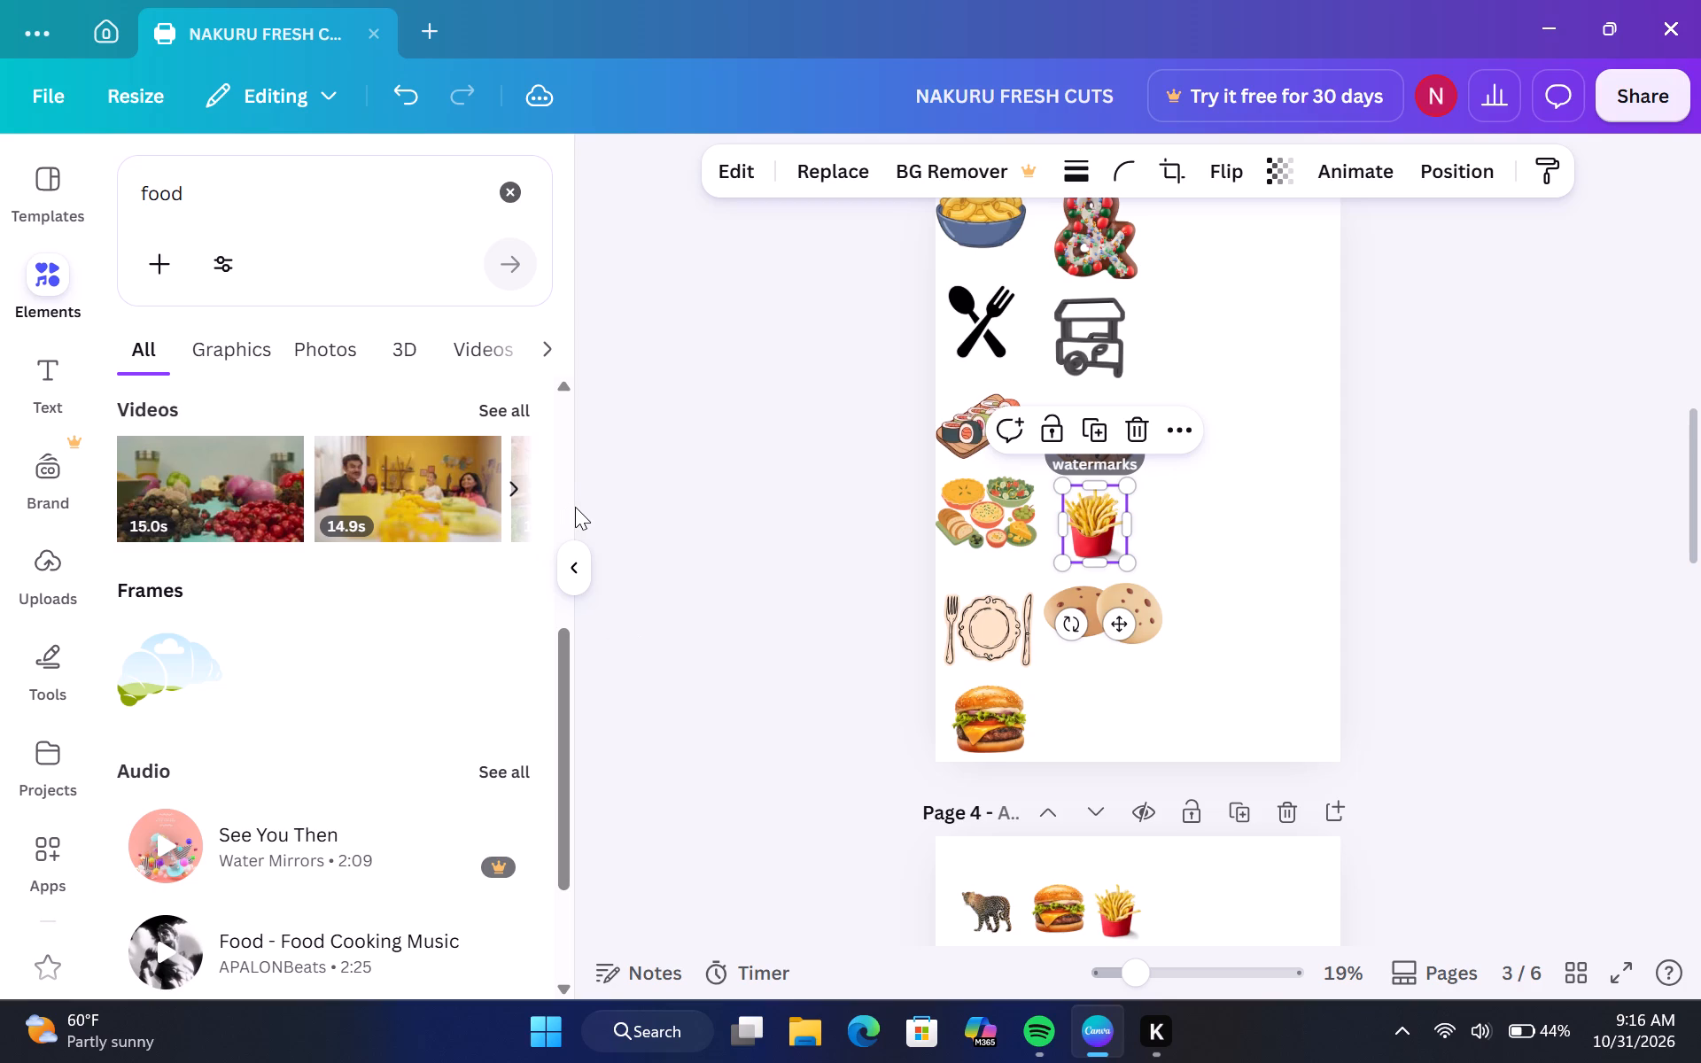
Look through the food search results for more pictures and narrow them to photos only.
{"action": "left_click", "coordinate": [575, 507]}
{"action": "left_click", "coordinate": [568, 507]}
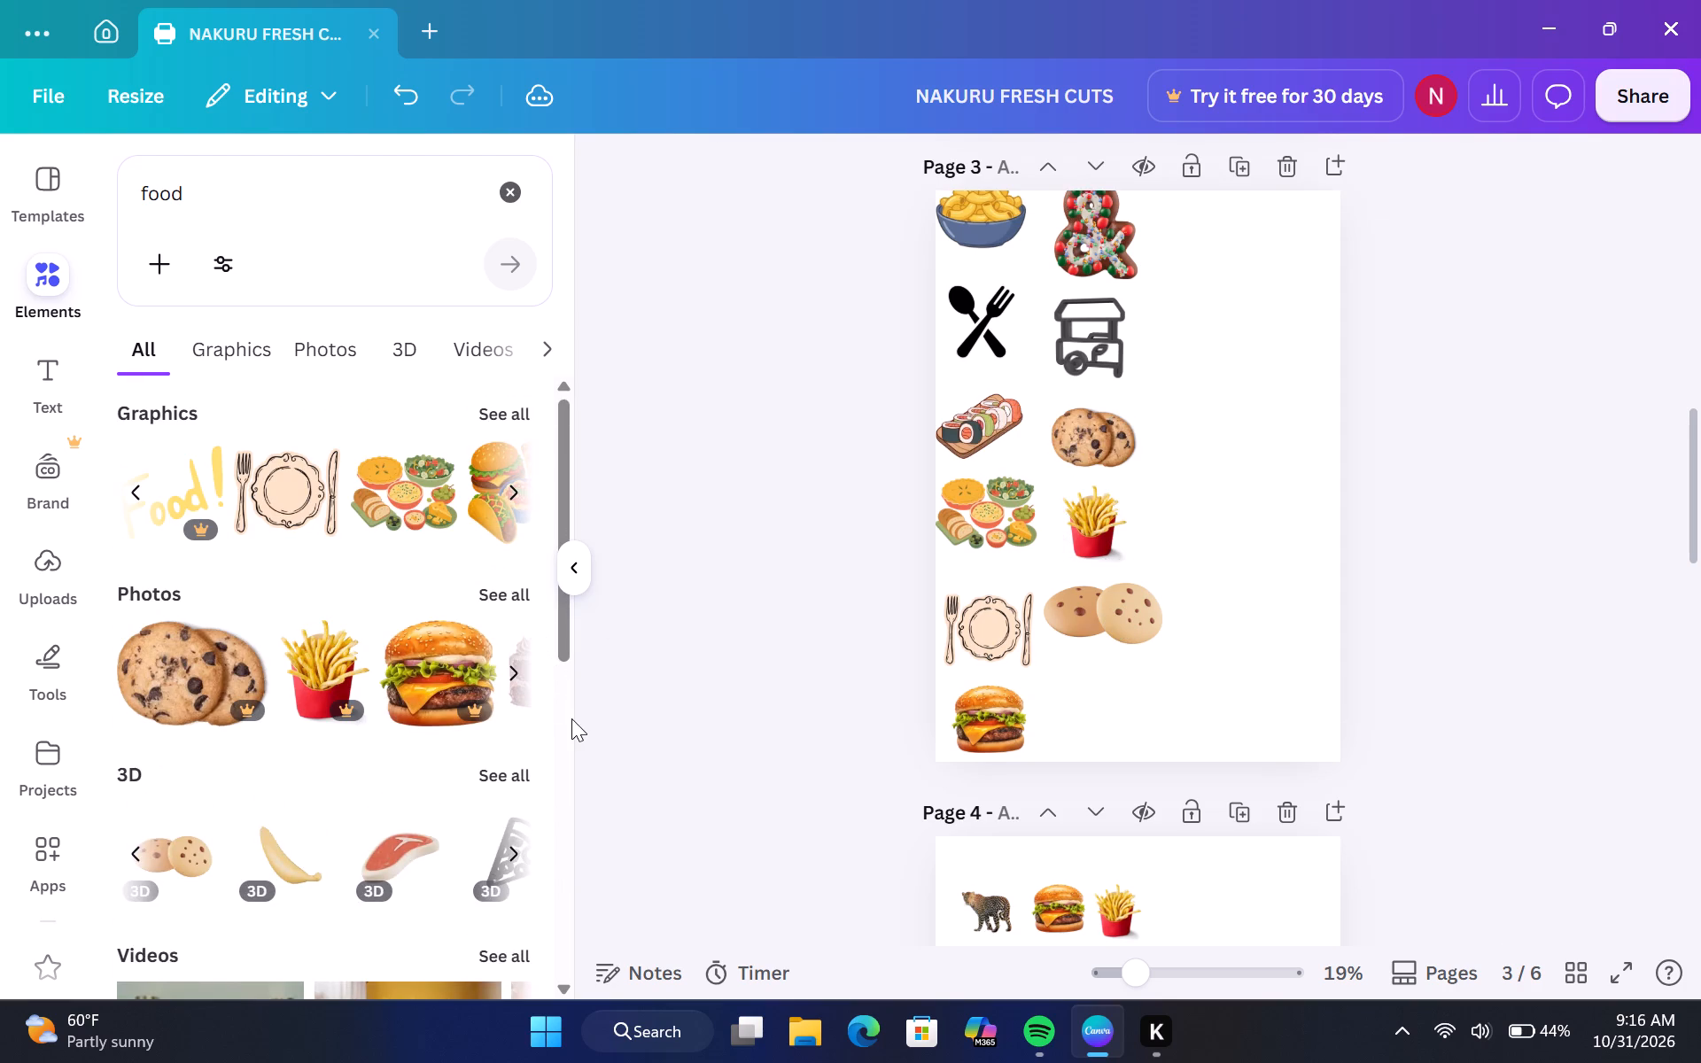
{"action": "left_click", "coordinate": [571, 718]}
{"action": "left_click", "coordinate": [570, 482]}
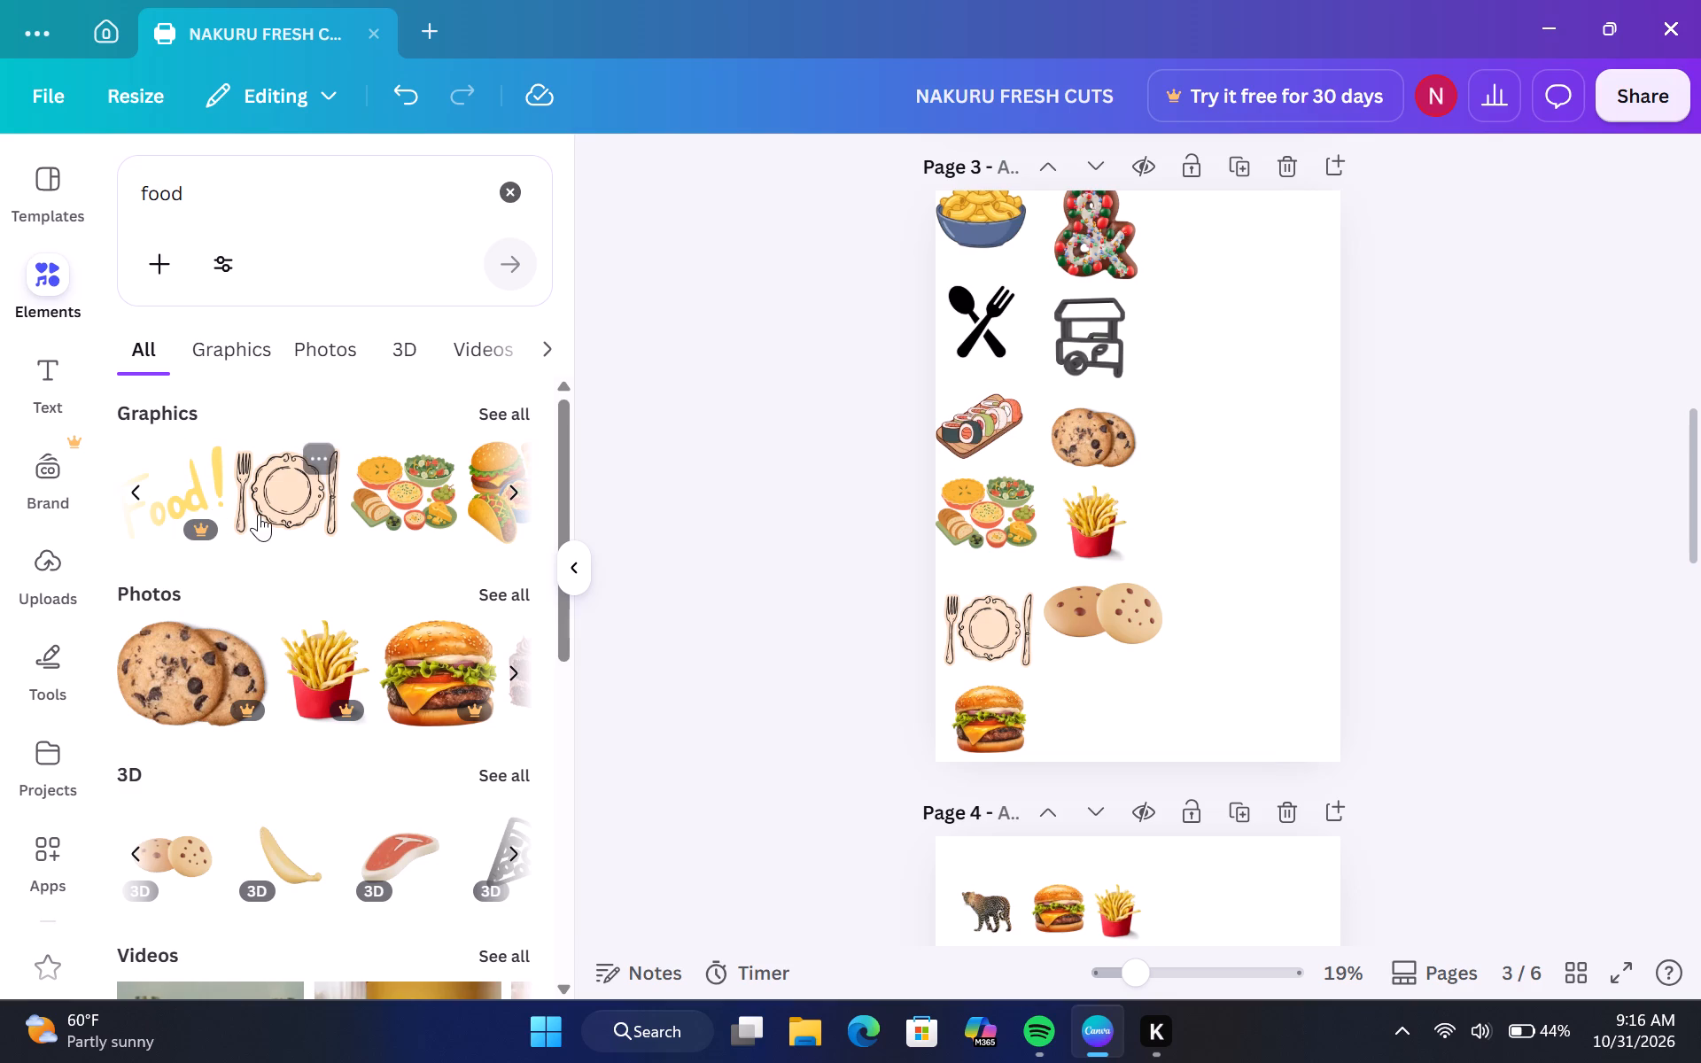
{"action": "left_click", "coordinate": [558, 763]}
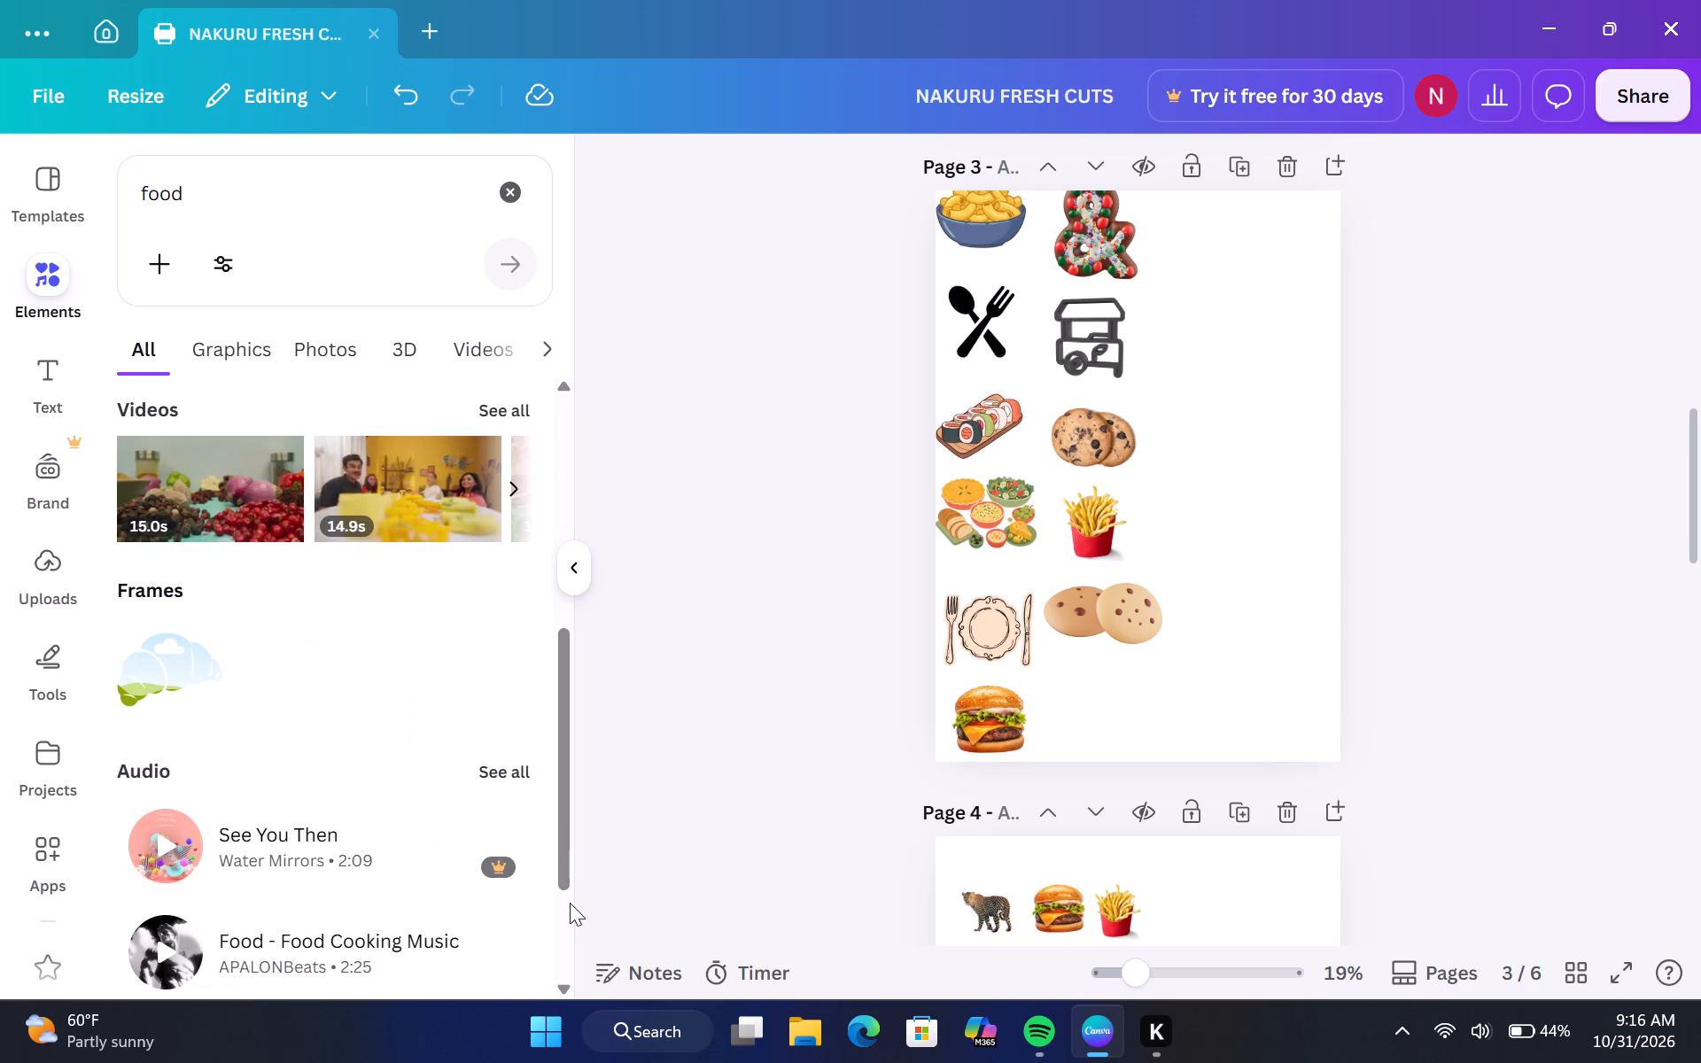
{"action": "left_click", "coordinate": [570, 903]}
{"action": "left_click", "coordinate": [564, 687]}
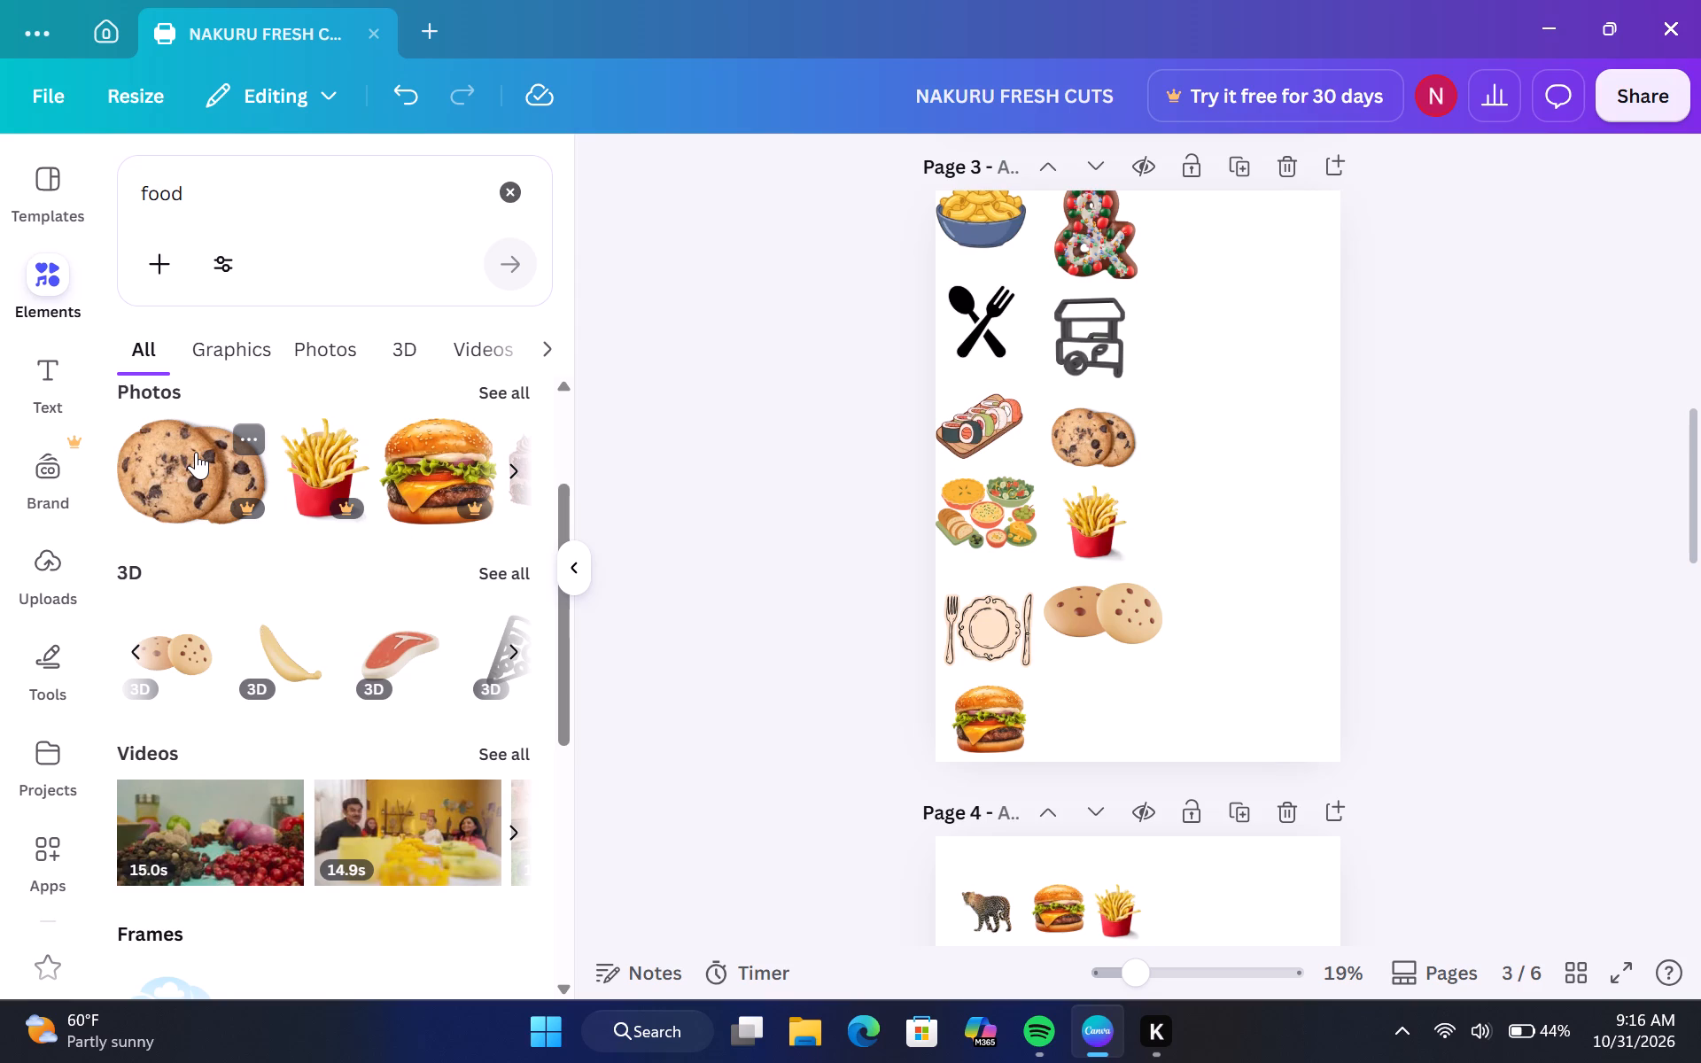
{"action": "left_click", "coordinate": [359, 345]}
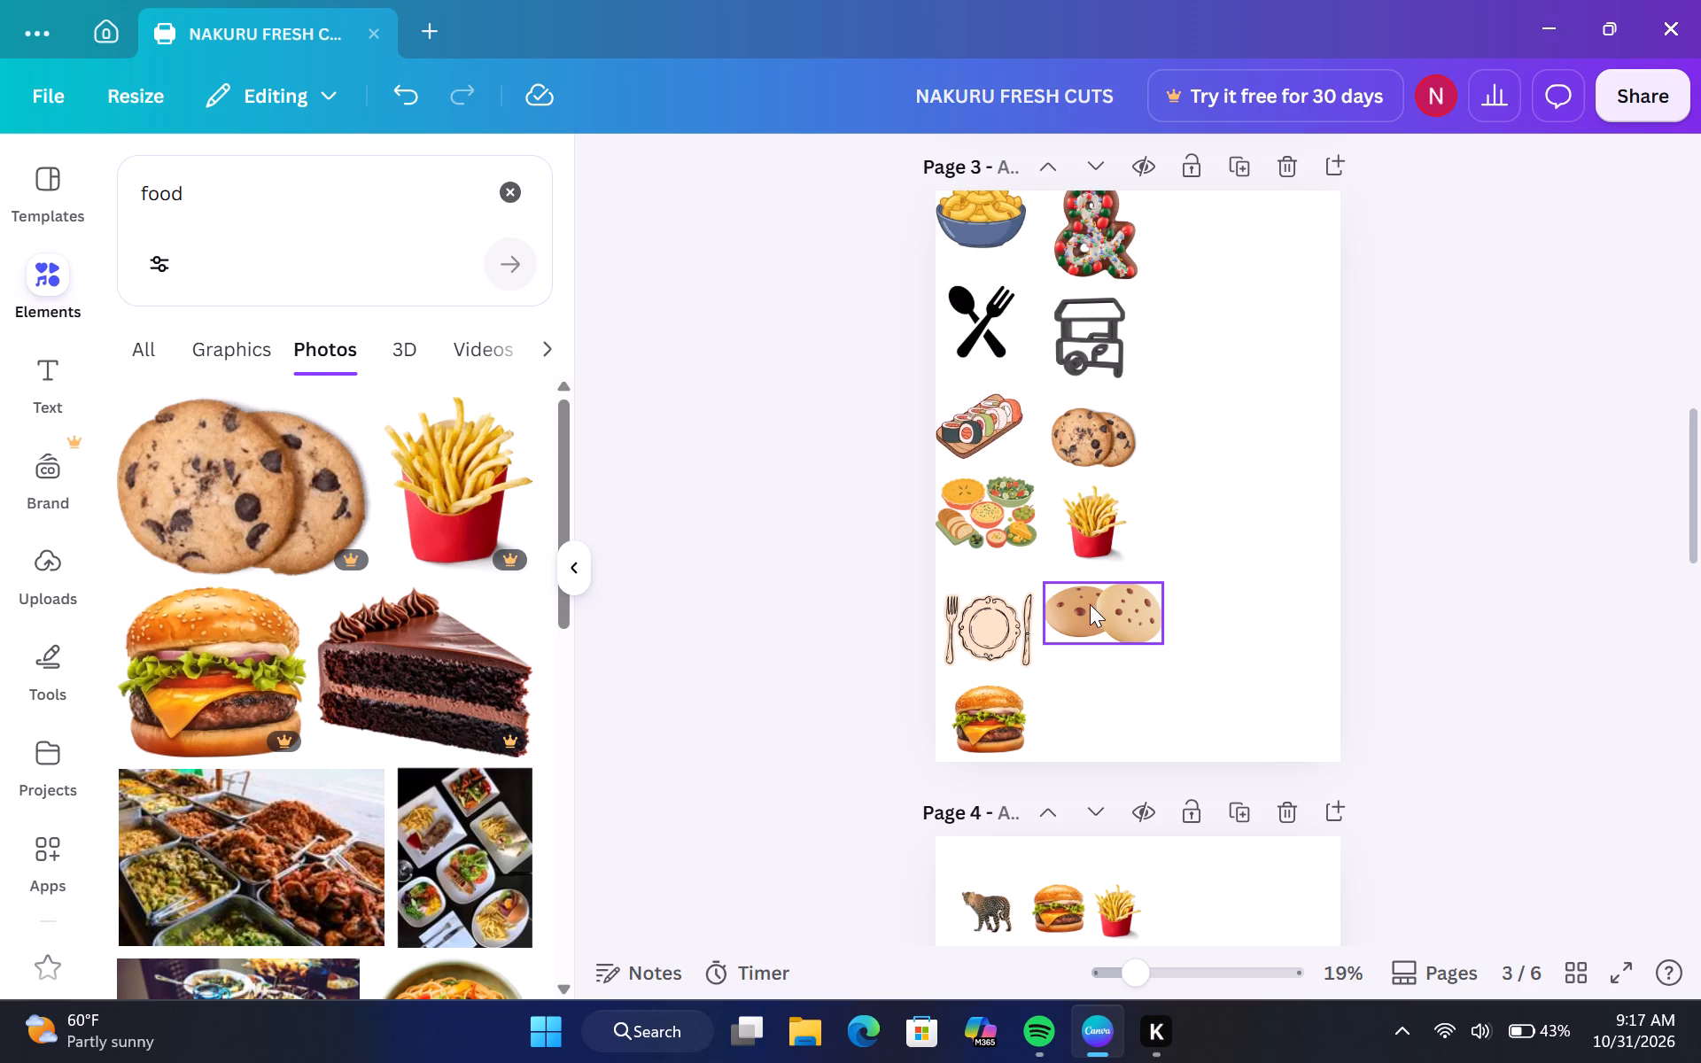
Move the 3D cookies up into a third column on page 3, beside the ampersand.
{"action": "left_click_drag", "start_coordinate": [1113, 631], "coordinate": [1222, 430]}
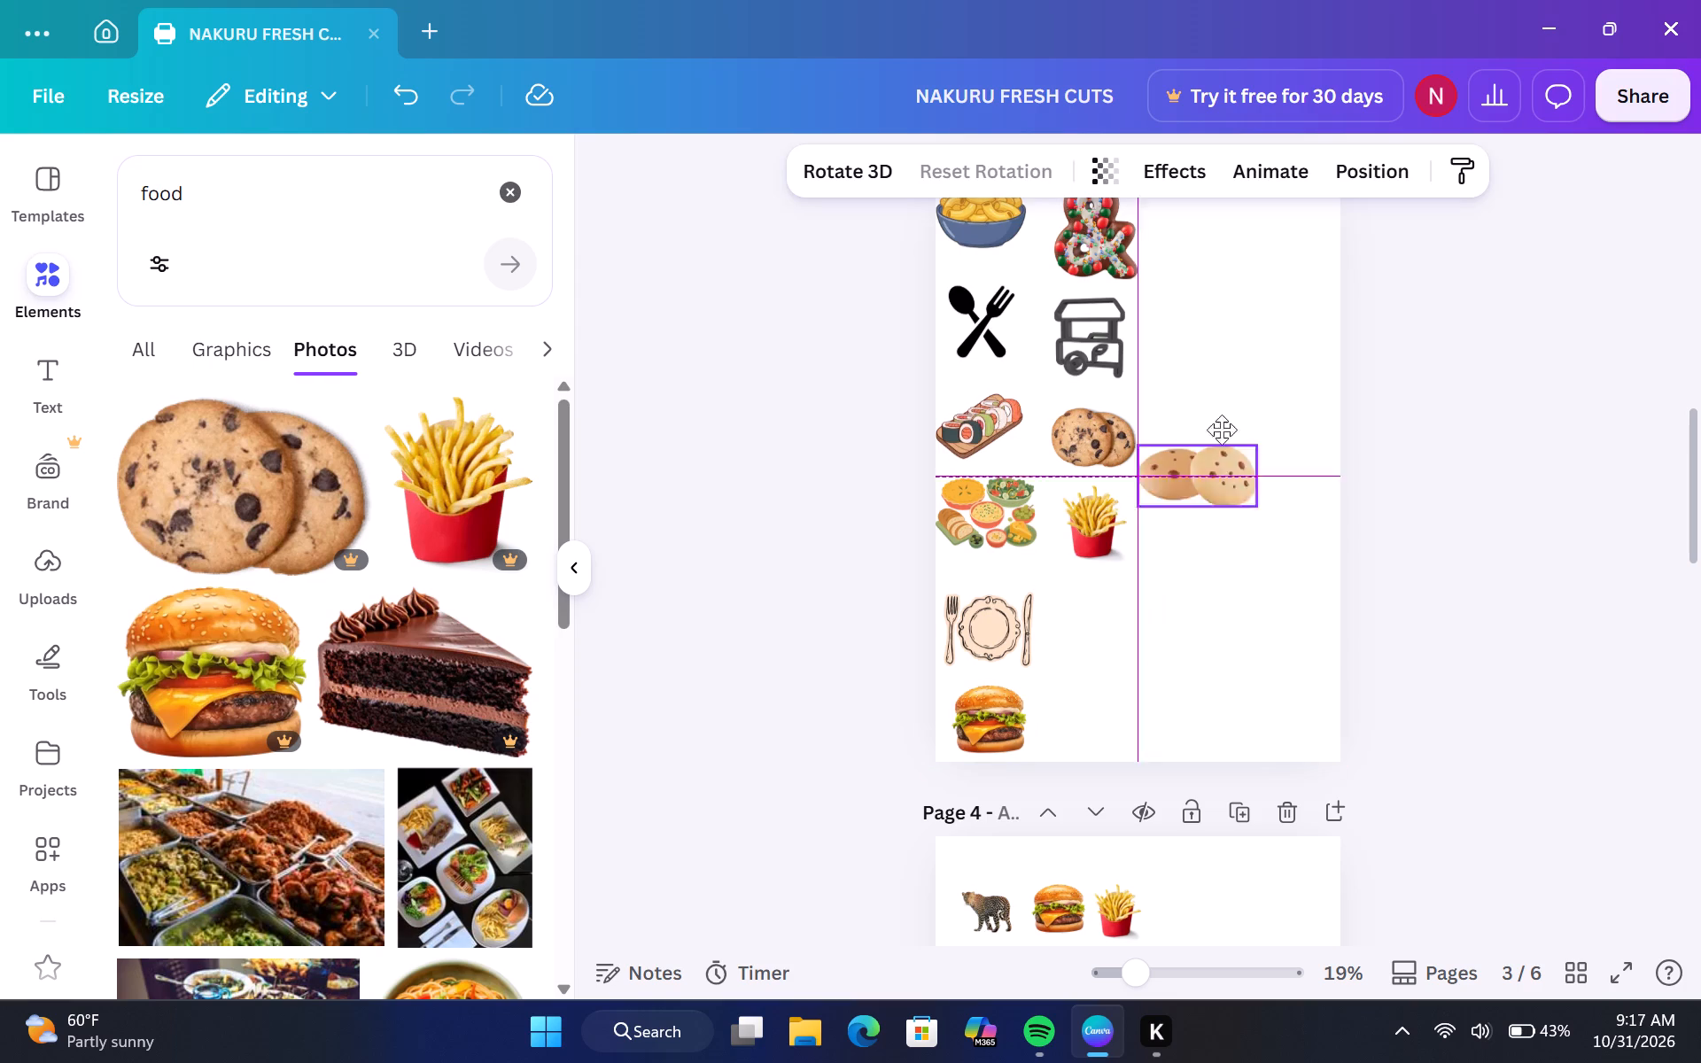
{"action": "left_click_drag", "start_coordinate": [1222, 430], "coordinate": [1299, 143]}
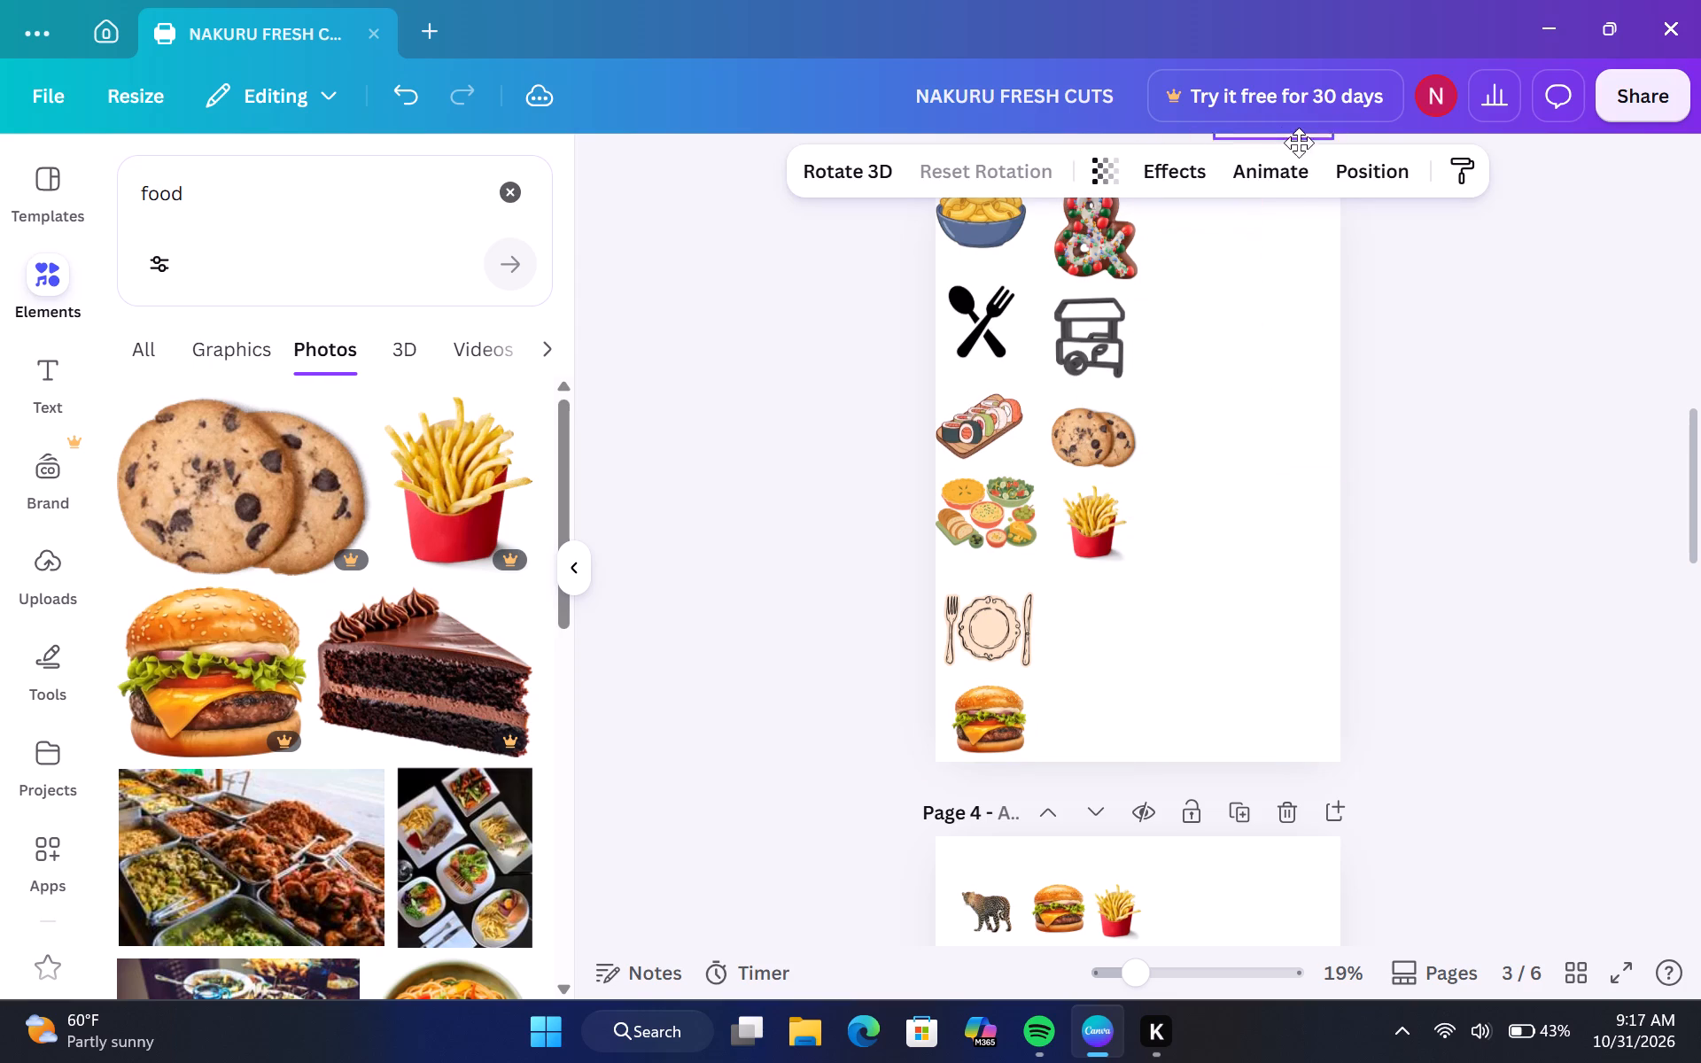
{"action": "left_click_drag", "start_coordinate": [1299, 143], "coordinate": [1228, 247]}
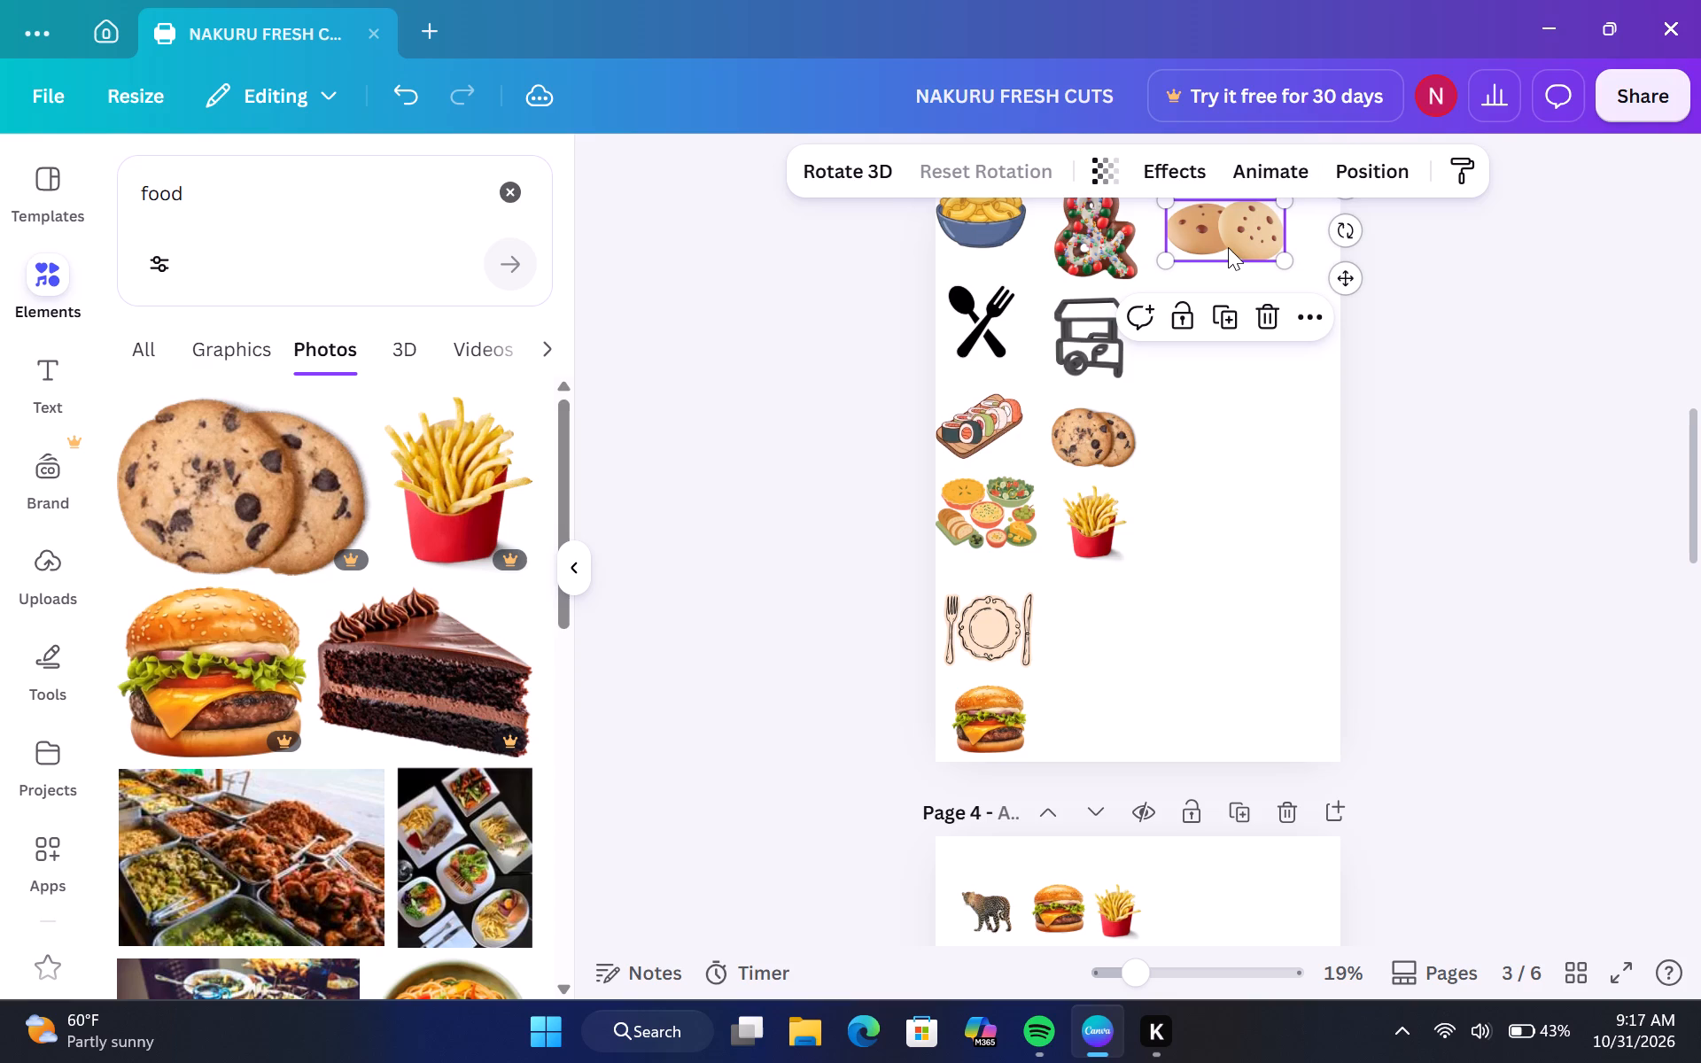
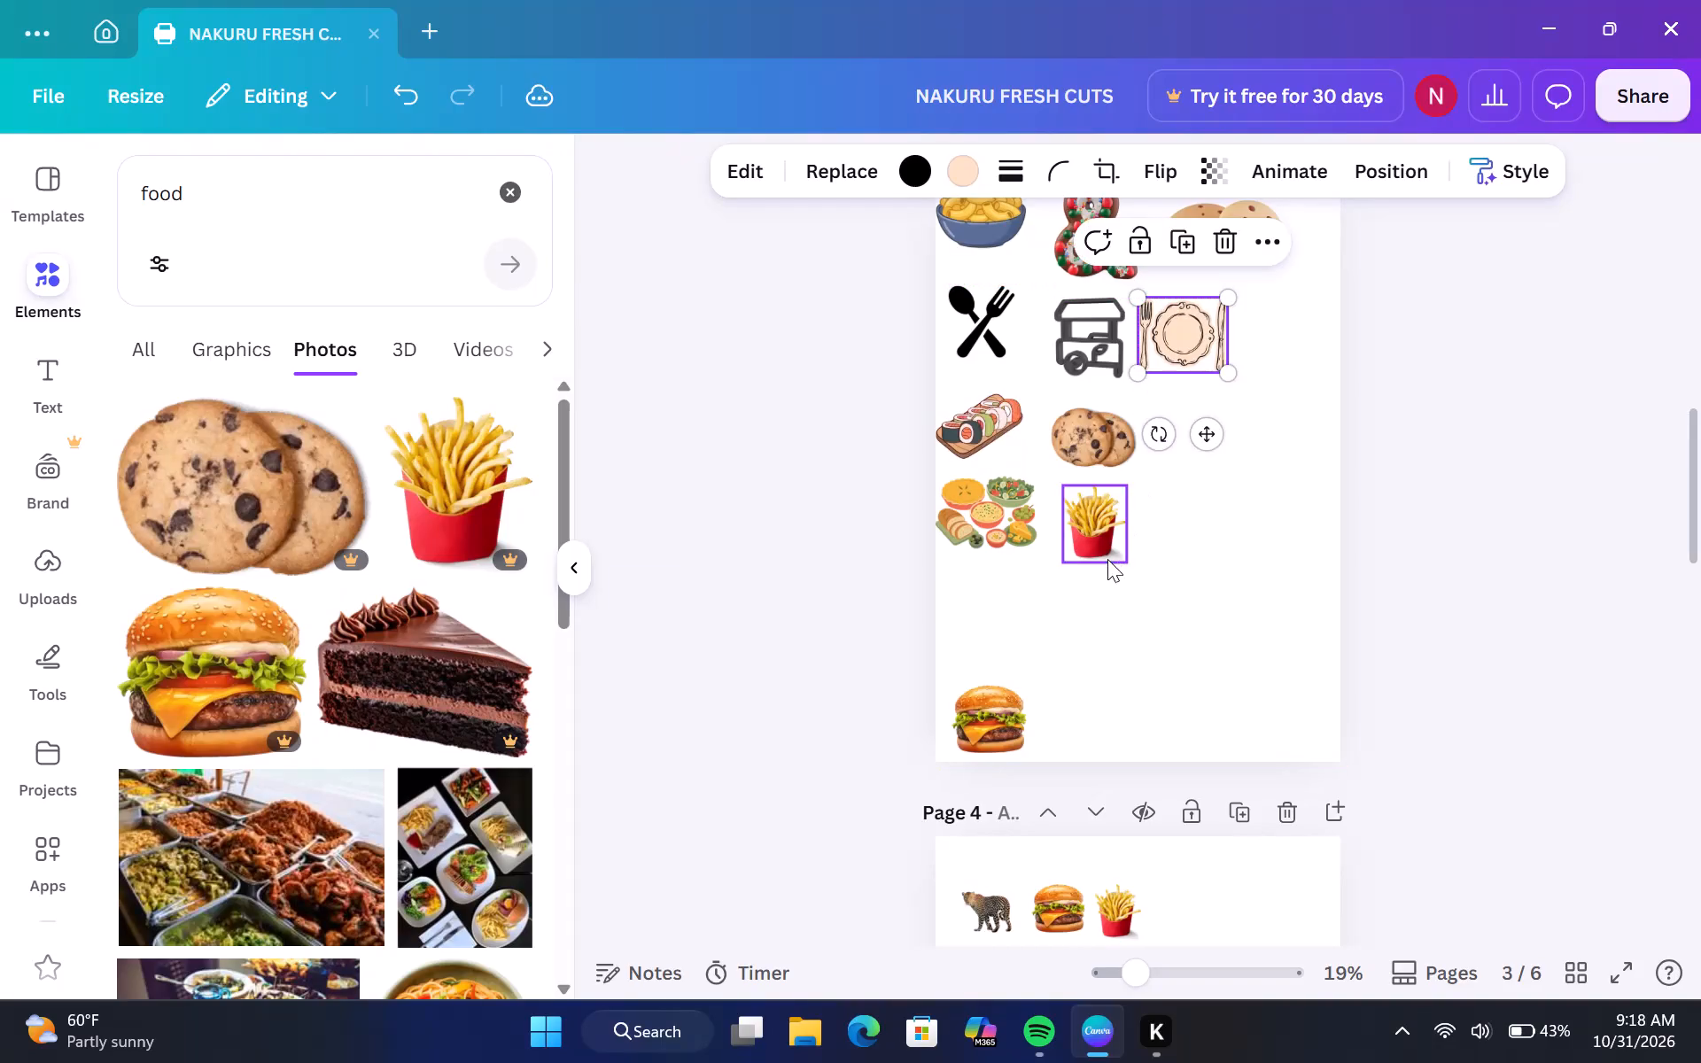
Move the French fries on page 3 up into a fourth column, beside the plate.
{"action": "left_click_drag", "start_coordinate": [1107, 559], "coordinate": [1308, 362]}
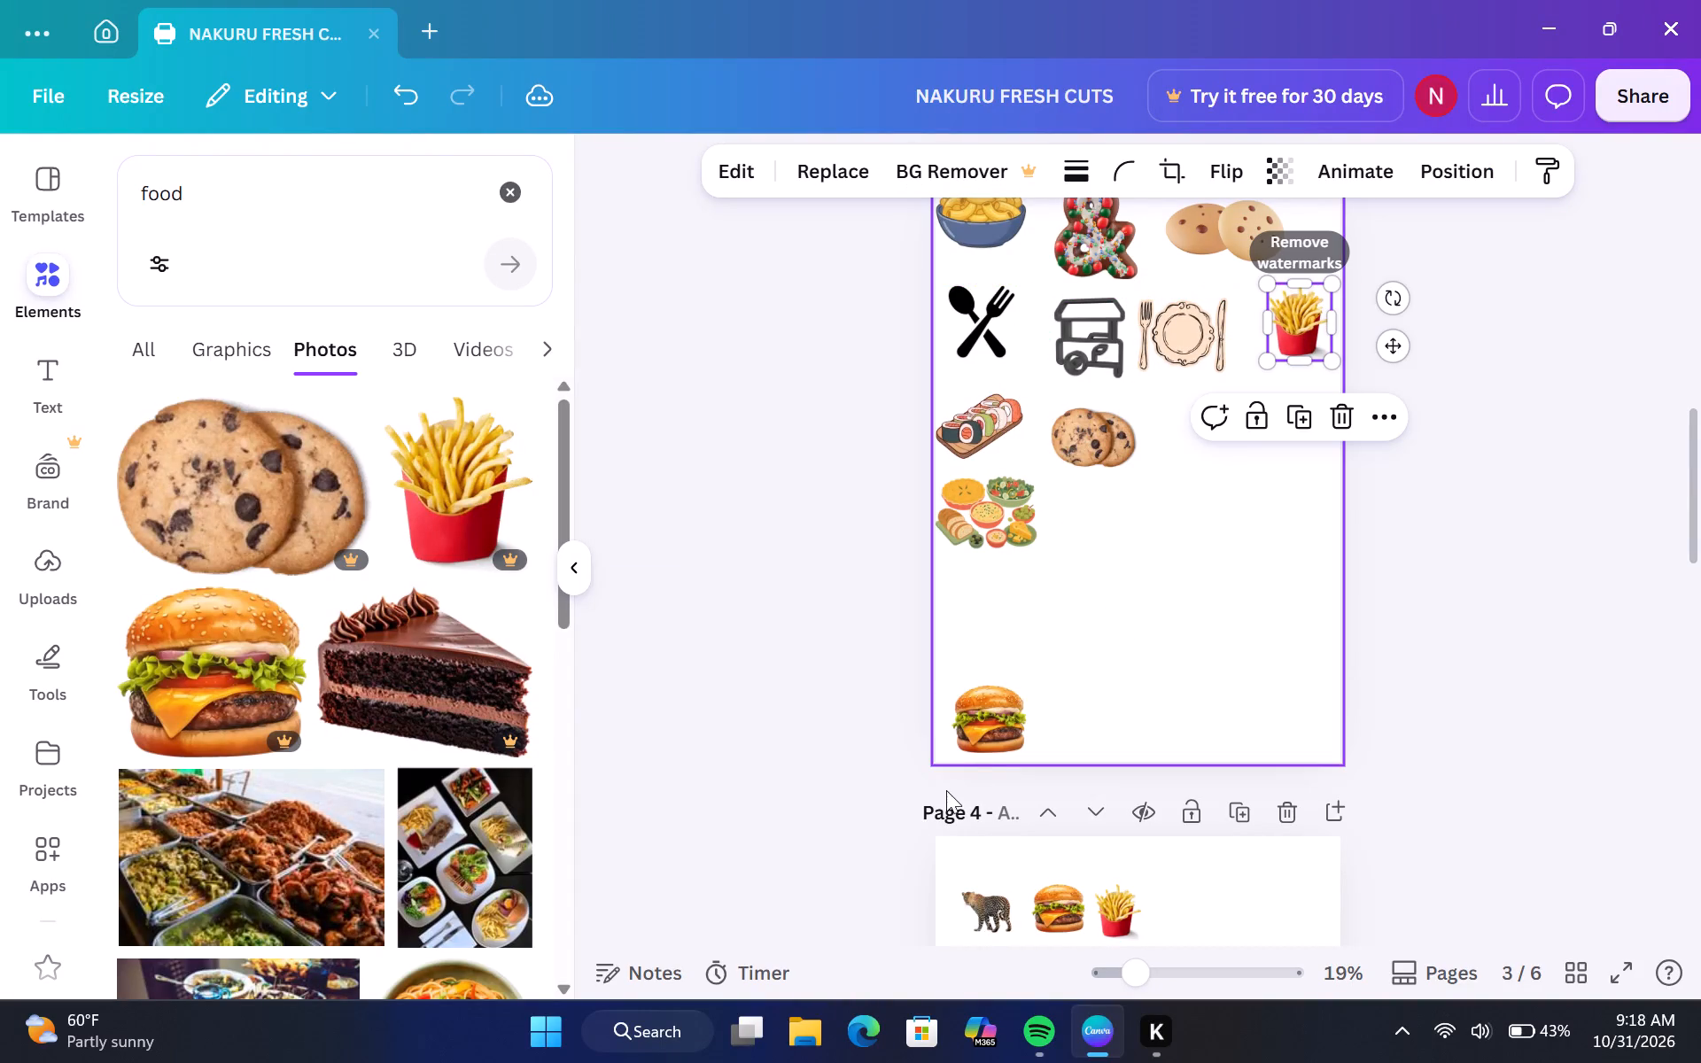
Line up the chocolate chip cookies, burger and assorted dishes on page 3 in one row beside the sushi.
{"action": "left_click_drag", "start_coordinate": [1007, 755], "coordinate": [1014, 724]}
{"action": "left_click_drag", "start_coordinate": [1014, 724], "coordinate": [1229, 429]}
{"action": "left_click_drag", "start_coordinate": [1011, 489], "coordinate": [1318, 411]}
{"action": "left_click_drag", "start_coordinate": [1216, 435], "coordinate": [1193, 434]}
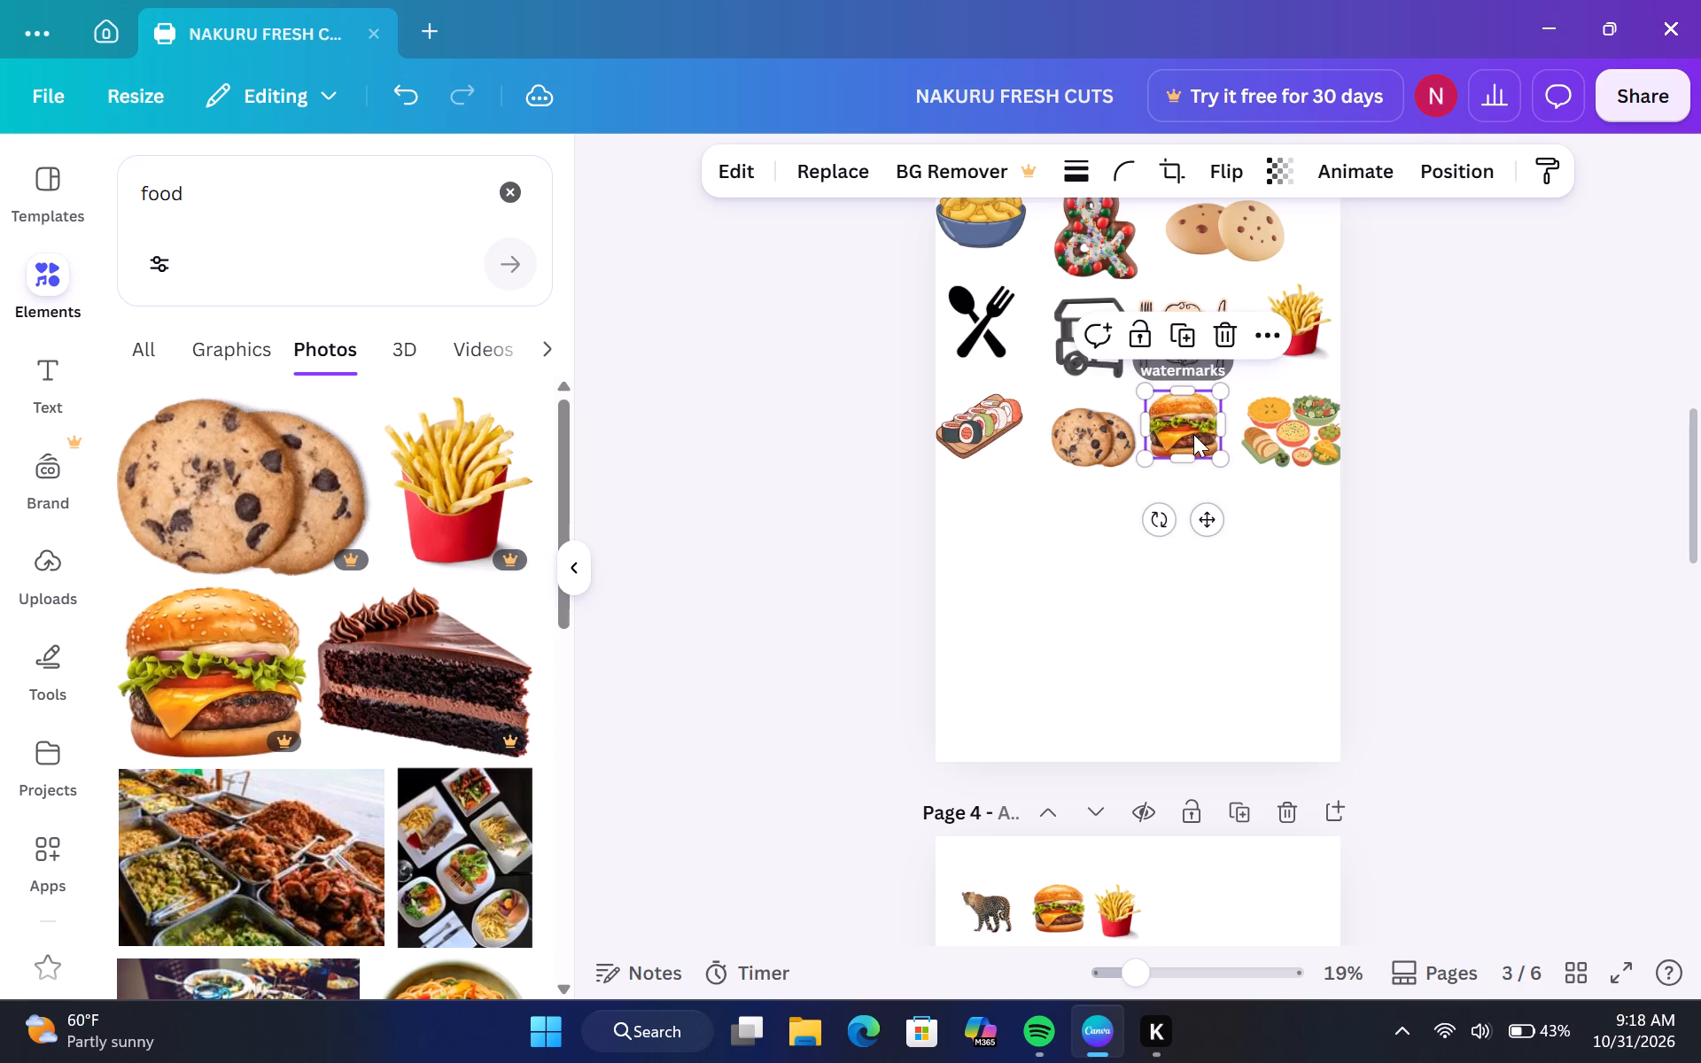
{"action": "left_click_drag", "start_coordinate": [1260, 431], "coordinate": [1241, 429]}
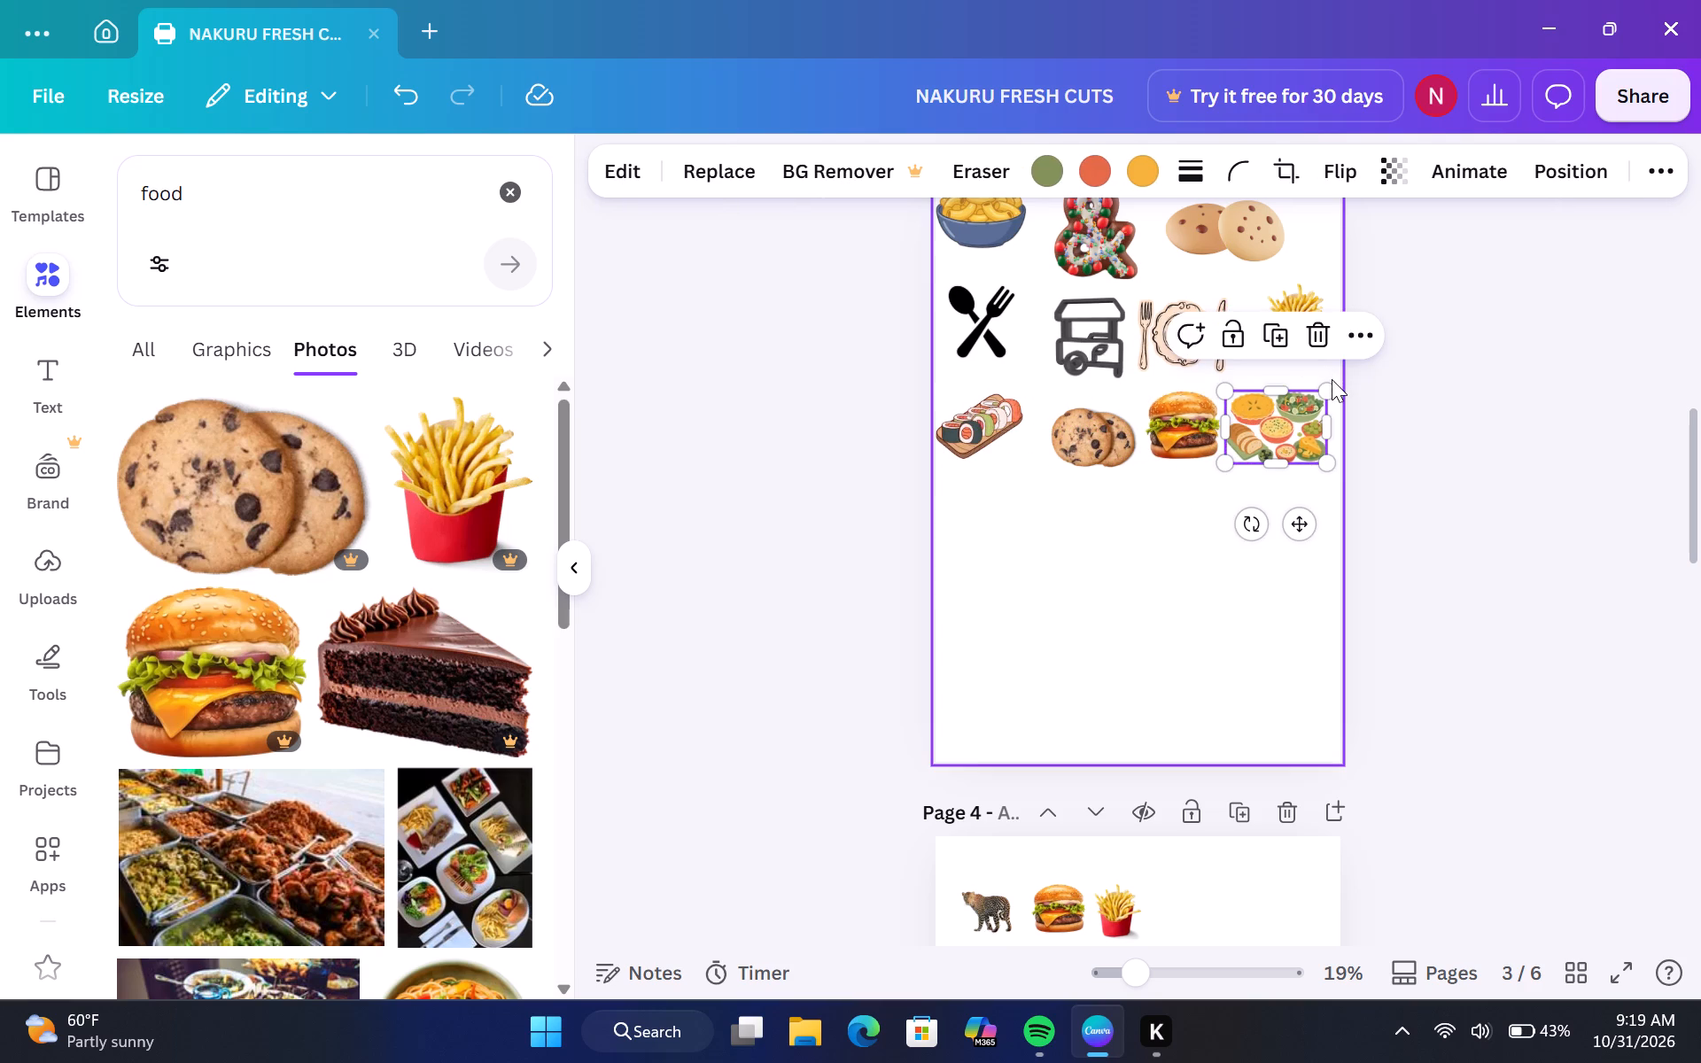
{"action": "left_click_drag", "start_coordinate": [1106, 451], "coordinate": [1087, 445]}
Widen the burger on page 3 slightly and reposition it between the chocolate chip cookies and the assorted dishes.
{"action": "left_click", "coordinate": [1155, 441]}
{"action": "left_click_drag", "start_coordinate": [1155, 441], "coordinate": [1148, 441]}
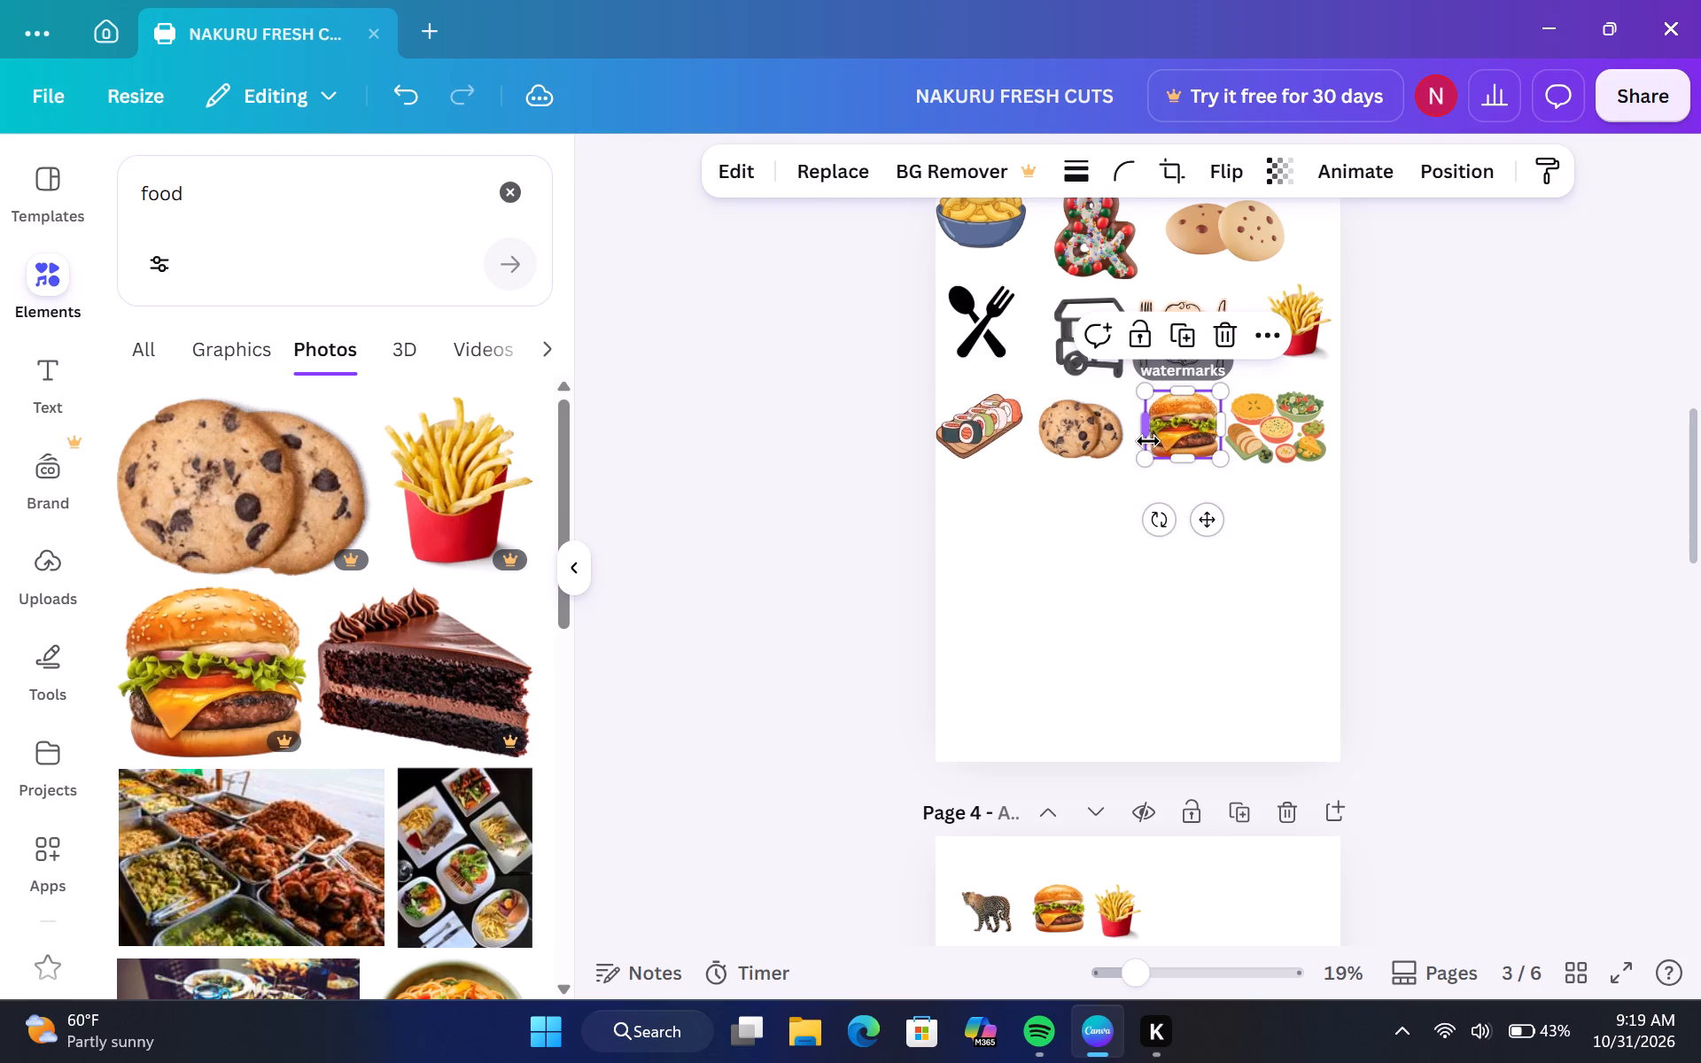
{"action": "left_click_drag", "start_coordinate": [1148, 441], "coordinate": [1139, 439]}
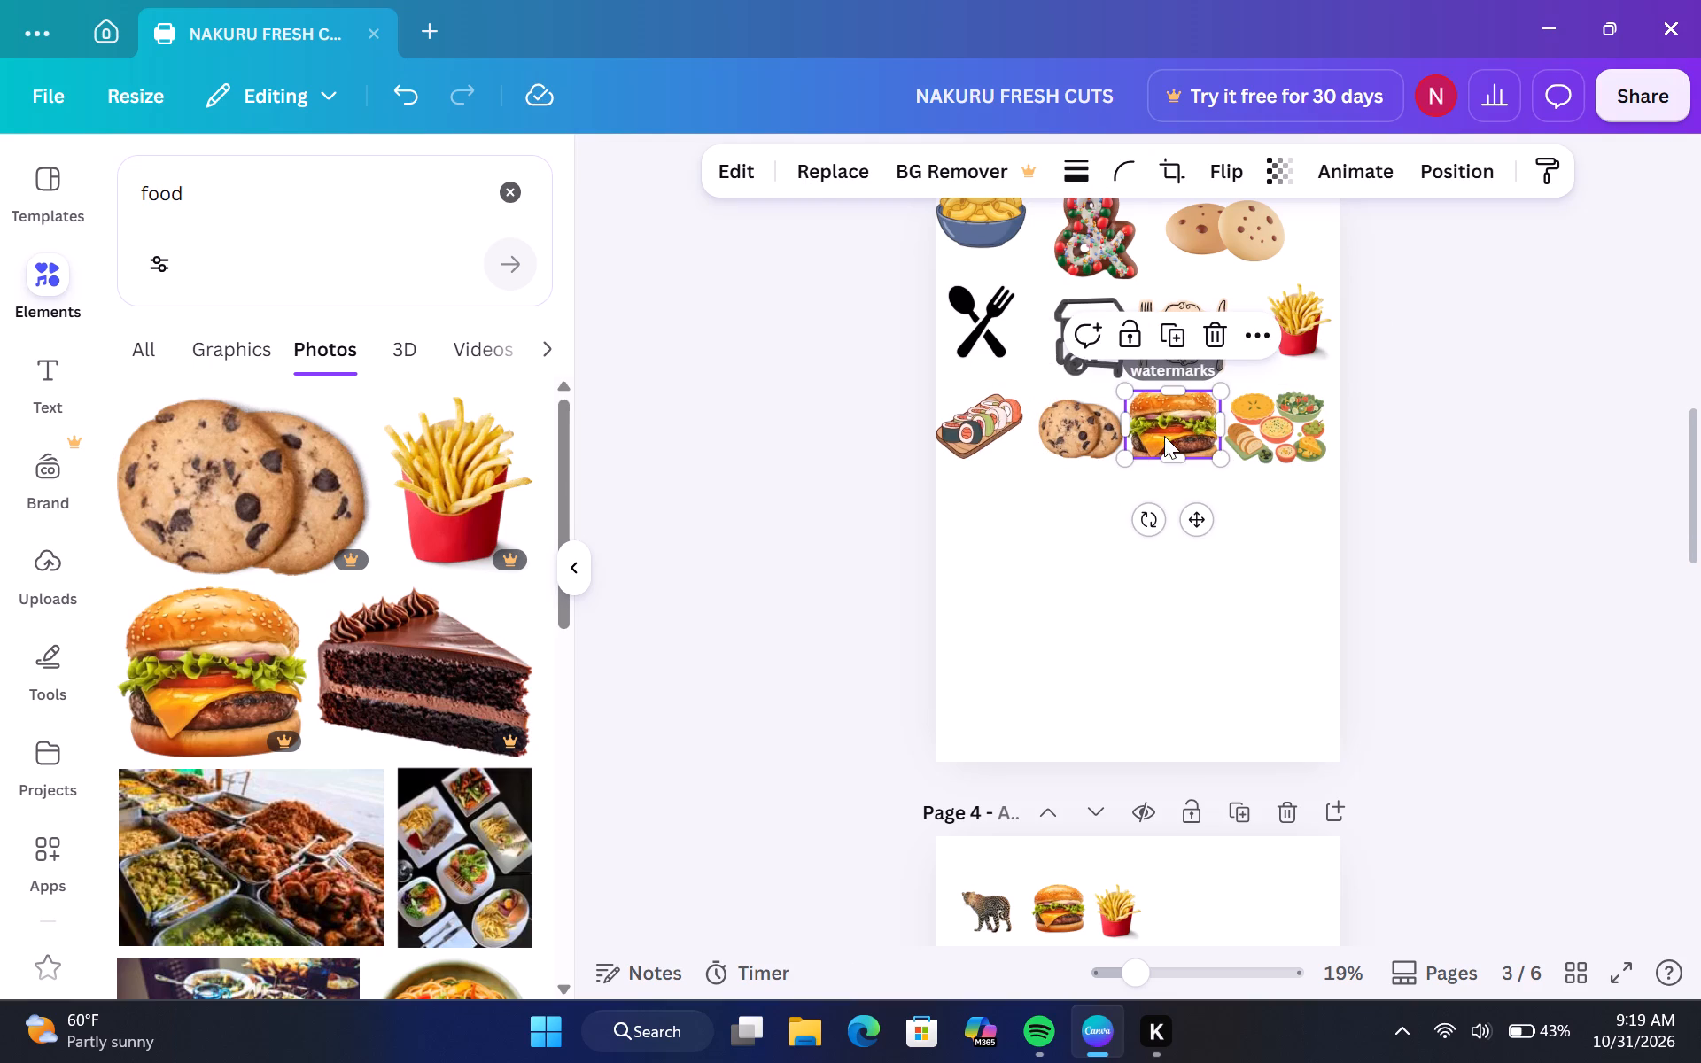
{"action": "left_click_drag", "start_coordinate": [1164, 436], "coordinate": [1181, 436]}
{"action": "left_click", "coordinate": [1181, 436]}
{"action": "left_click_drag", "start_coordinate": [1181, 436], "coordinate": [1169, 435]}
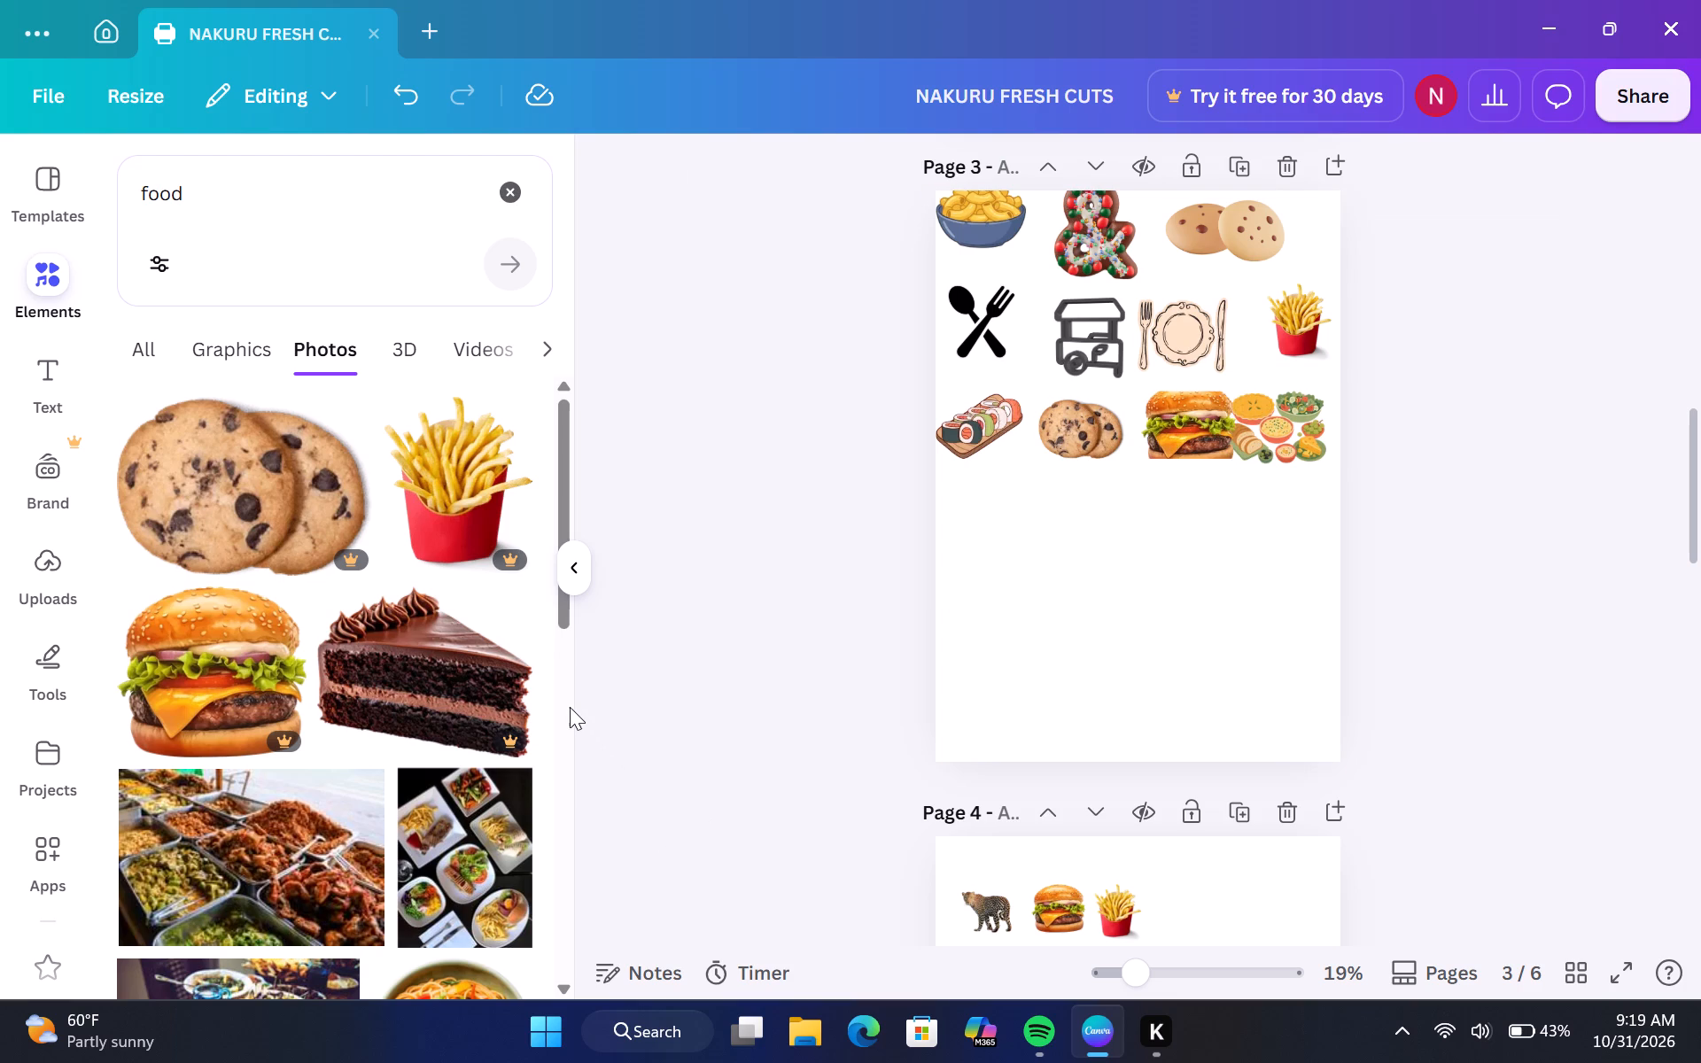
Look further through the food photo results for more pictures to add to page 3.
{"action": "left_click", "coordinate": [569, 705]}
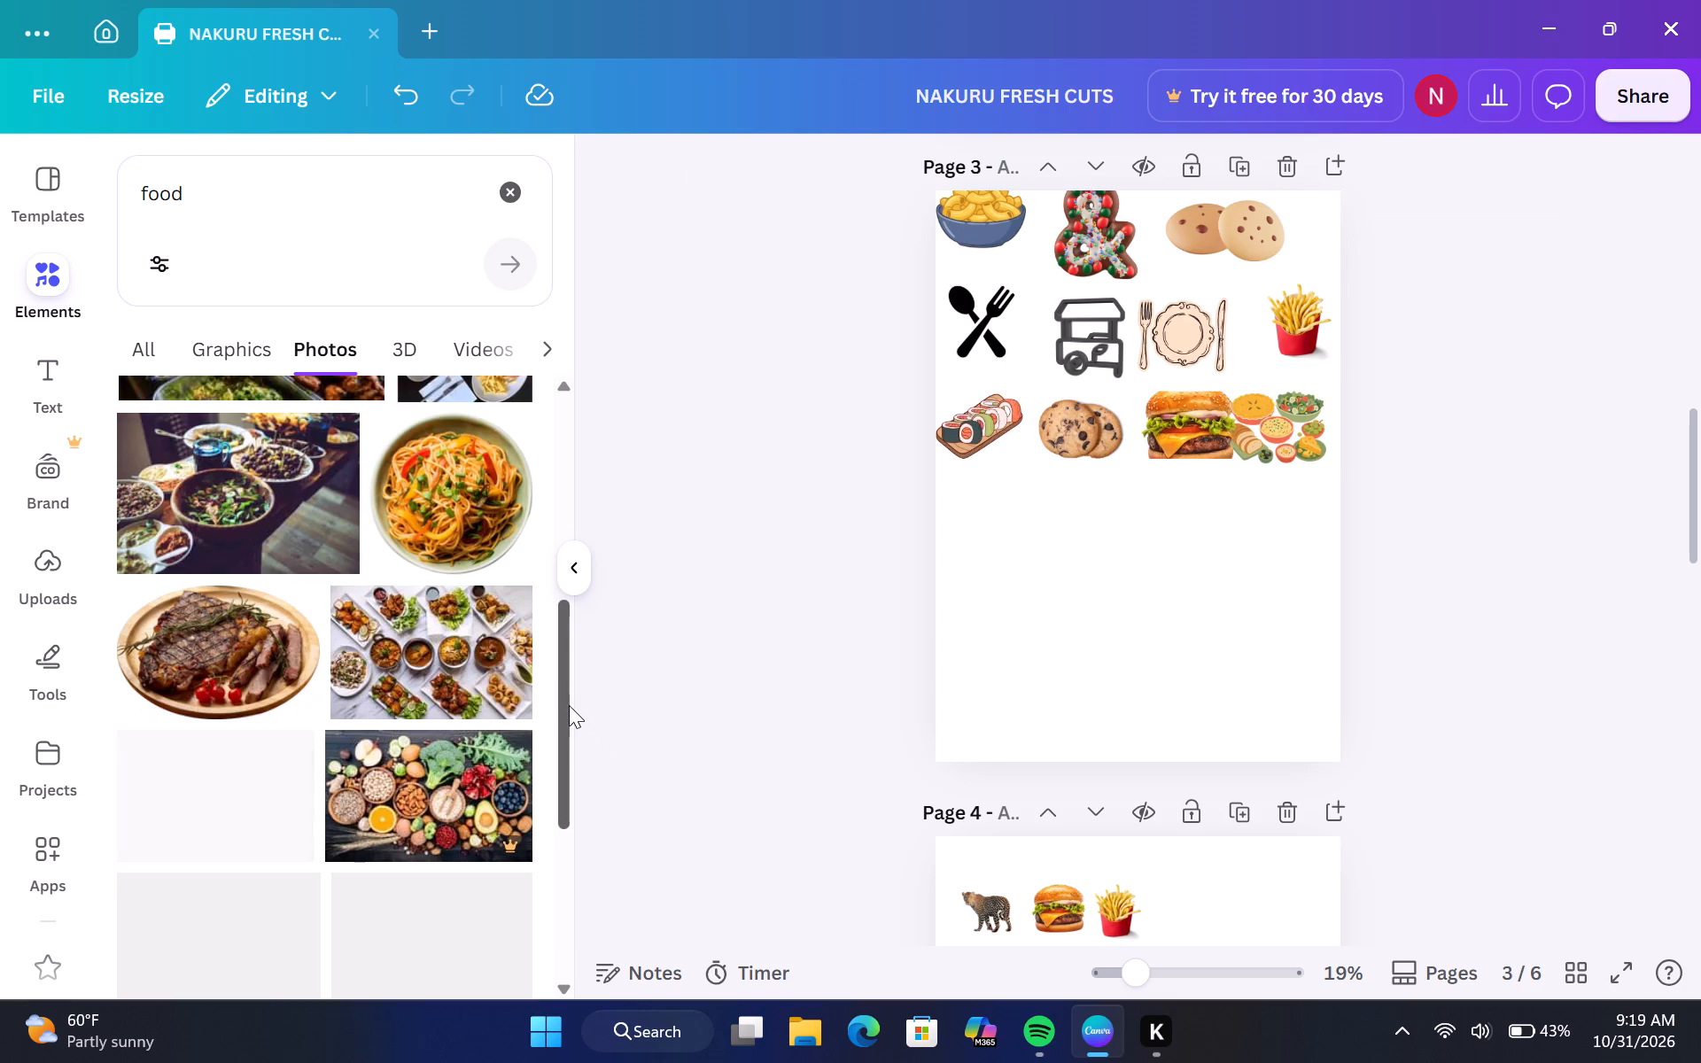